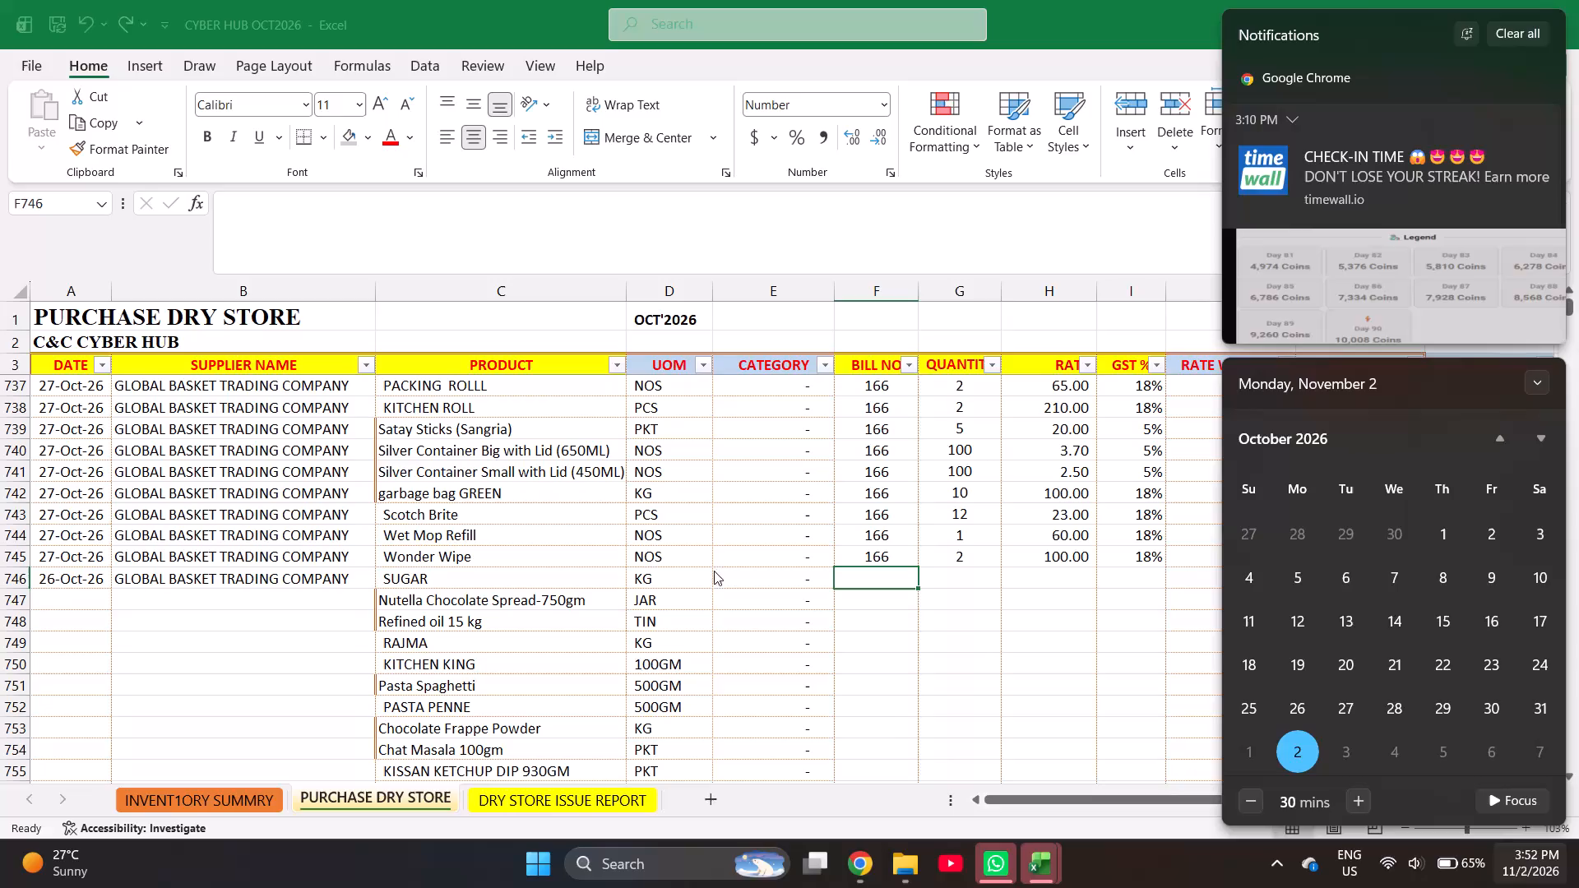
Enter bill number 163 for the SUGAR purchase dated 26-Oct-26 in row 746.
{"action": "left_click", "coordinate": [882, 581]}
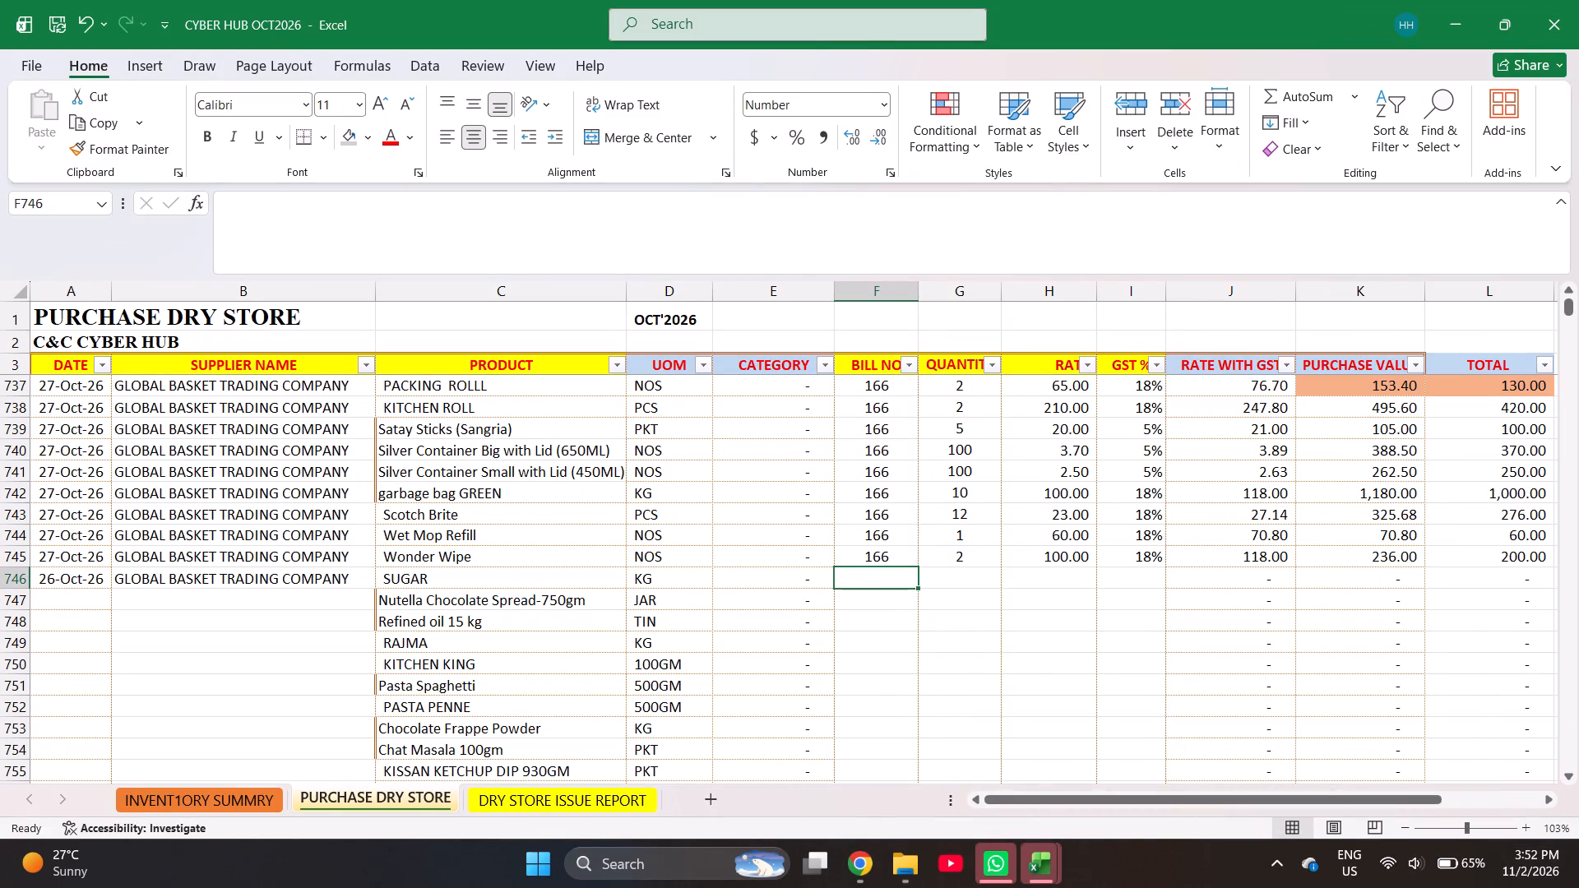
{"action": "key", "text": "Left"}
{"action": "key", "text": "Left"}
{"action": "key", "text": "Left"}
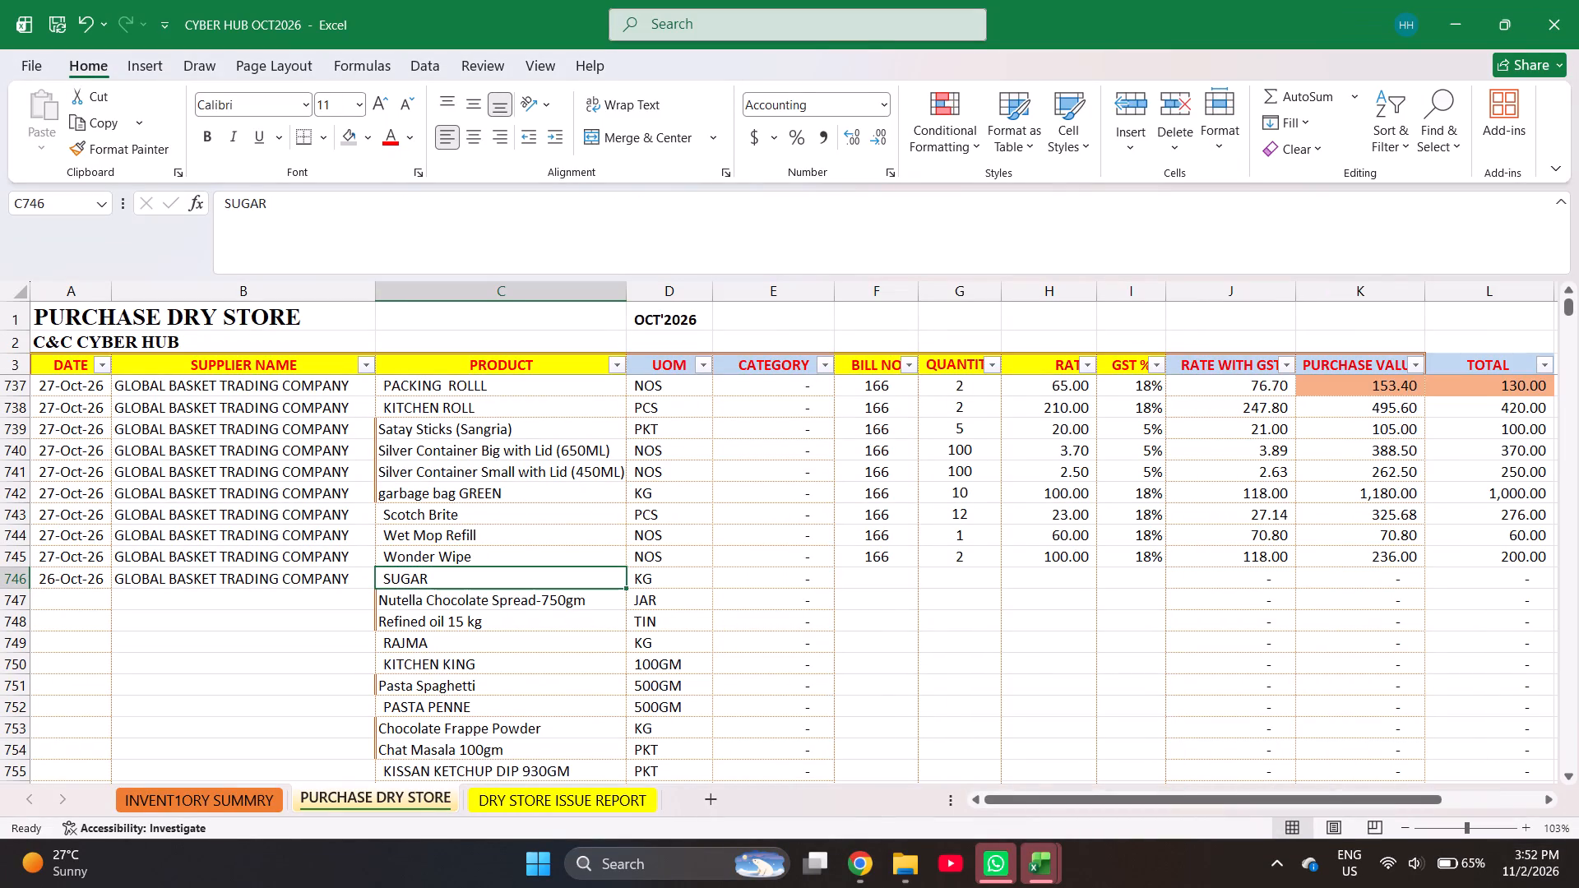
{"action": "key", "text": "ctrl+shift+Down"}
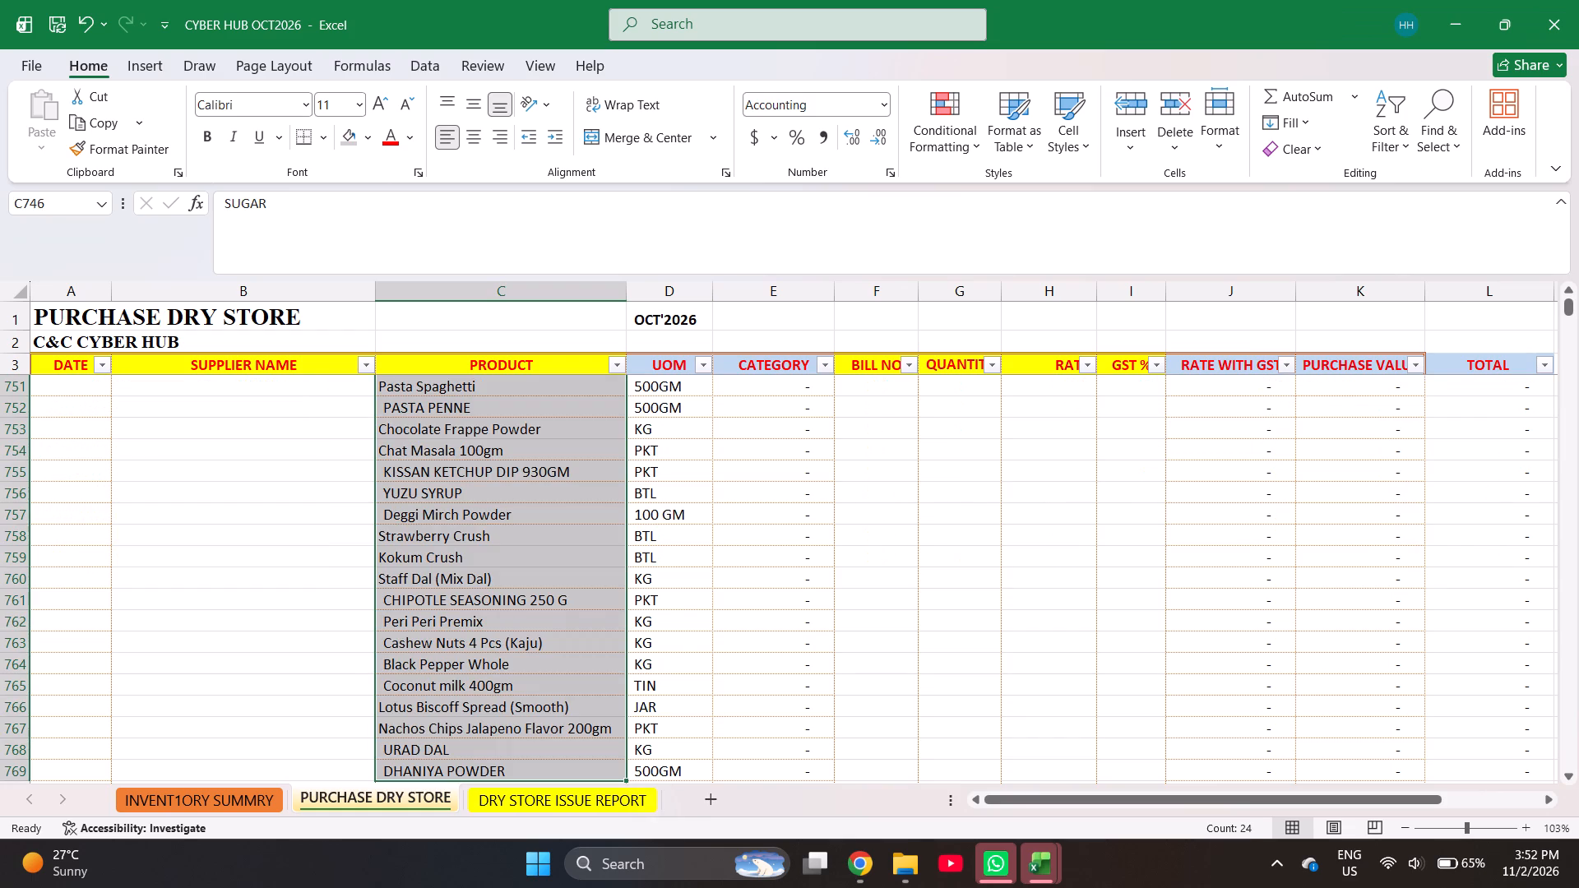
{"action": "key", "text": "Right"}
{"action": "key", "text": "Right"}
{"action": "key", "text": "Right"}
{"action": "key", "text": "Up"}
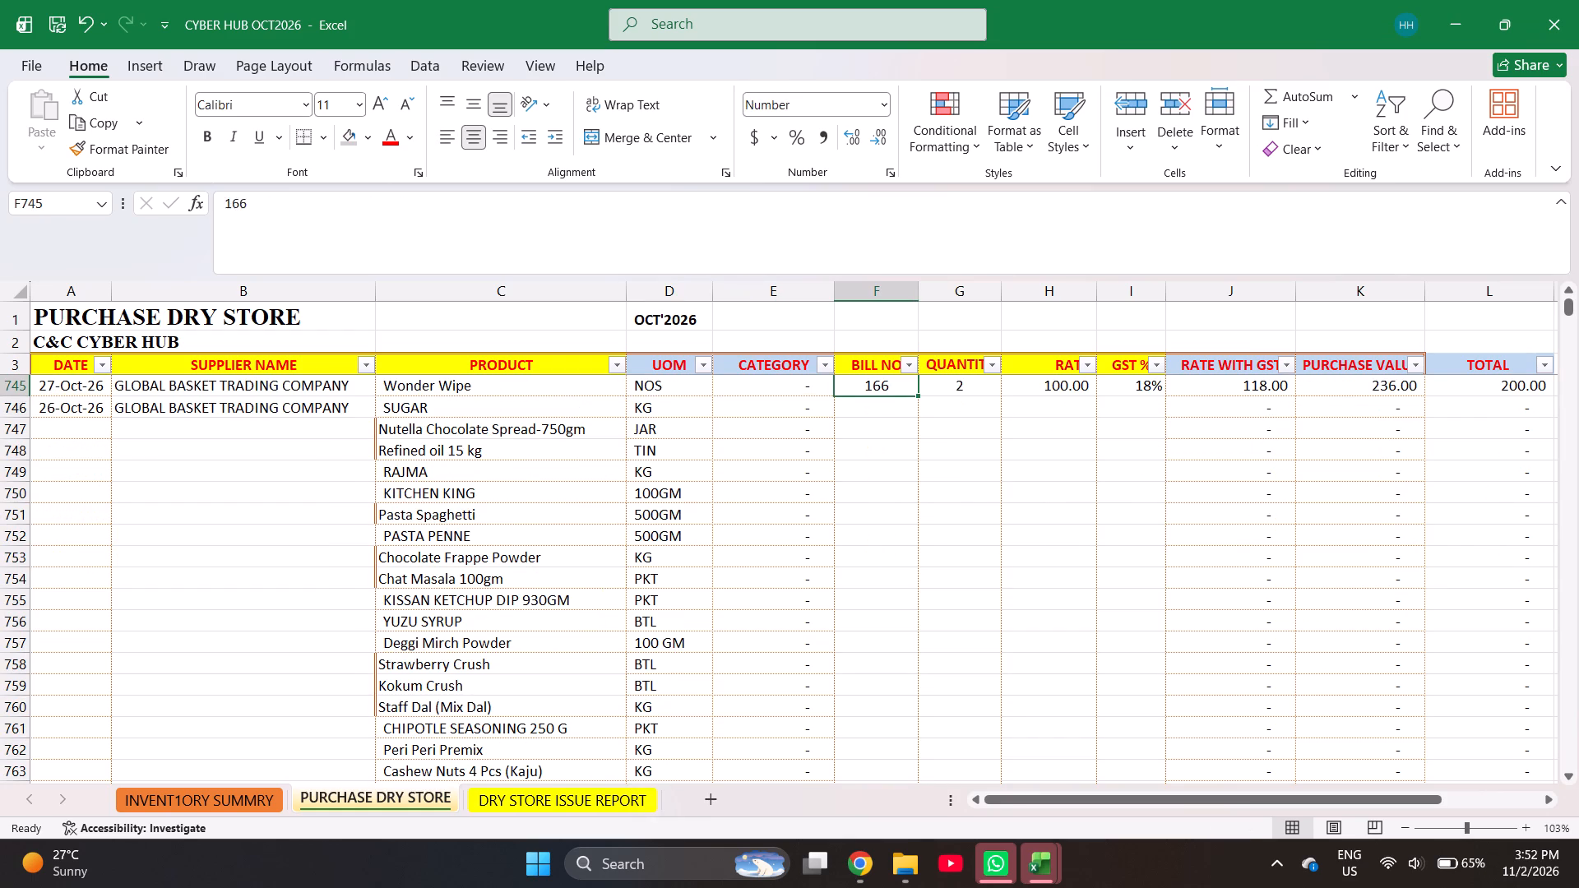
{"action": "key", "text": "Down"}
{"action": "type", "text": "163"}
{"action": "key", "text": "Right"}
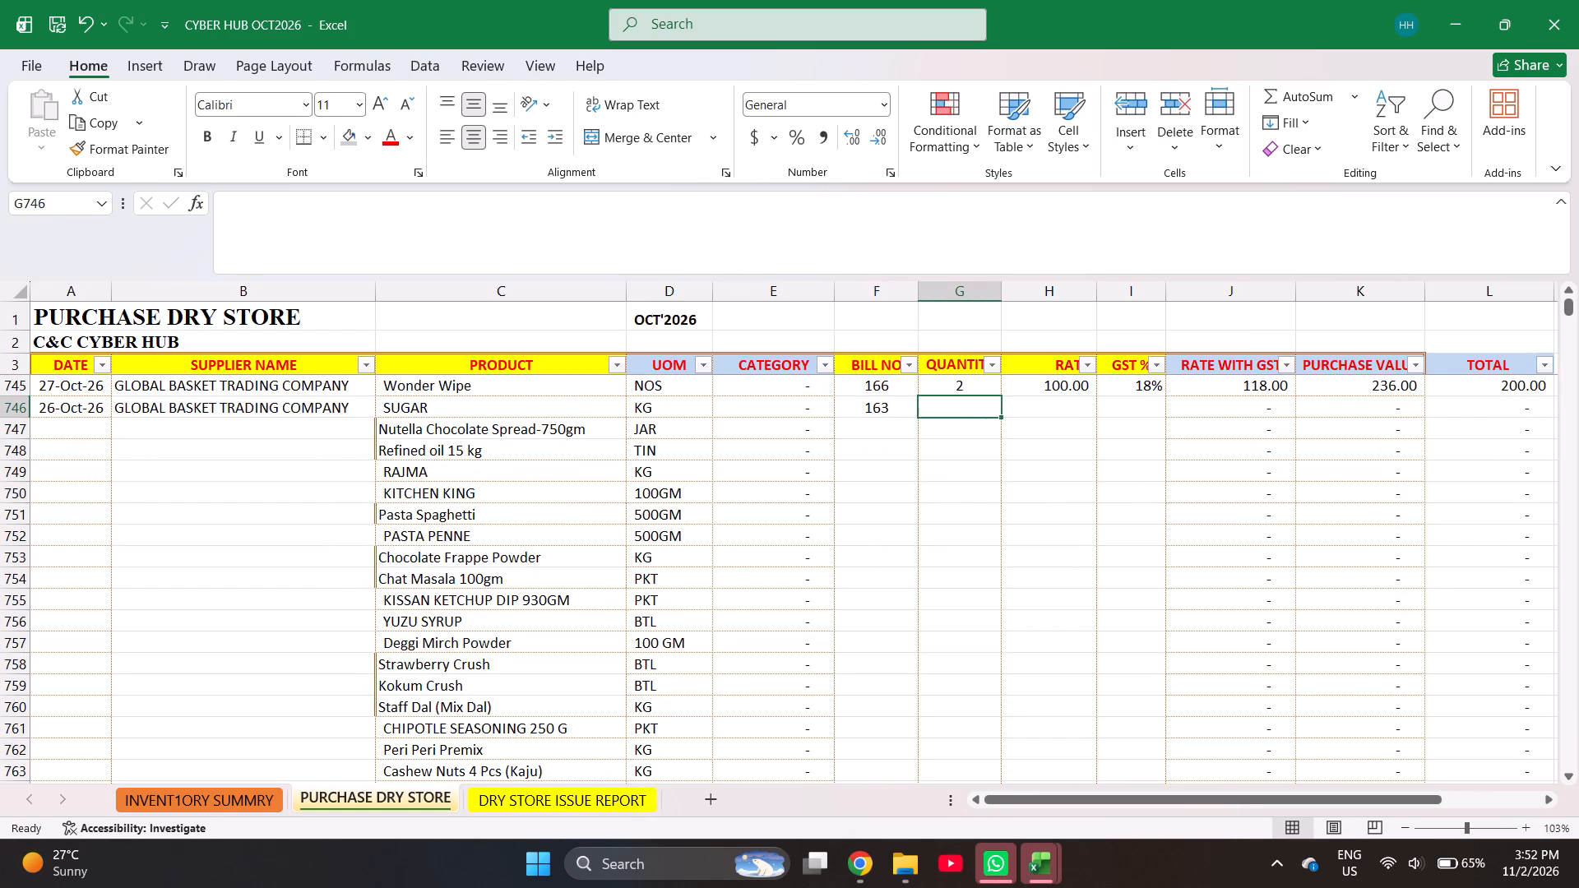
Enter quantities 6, 1, 2, 6, 5 and 5 for SUGAR through Pasta Spaghetti in rows 746 to 751.
{"action": "key", "text": "6"}
{"action": "key", "text": "Return"}
{"action": "key", "text": "1"}
{"action": "key", "text": "Return"}
{"action": "key", "text": "2"}
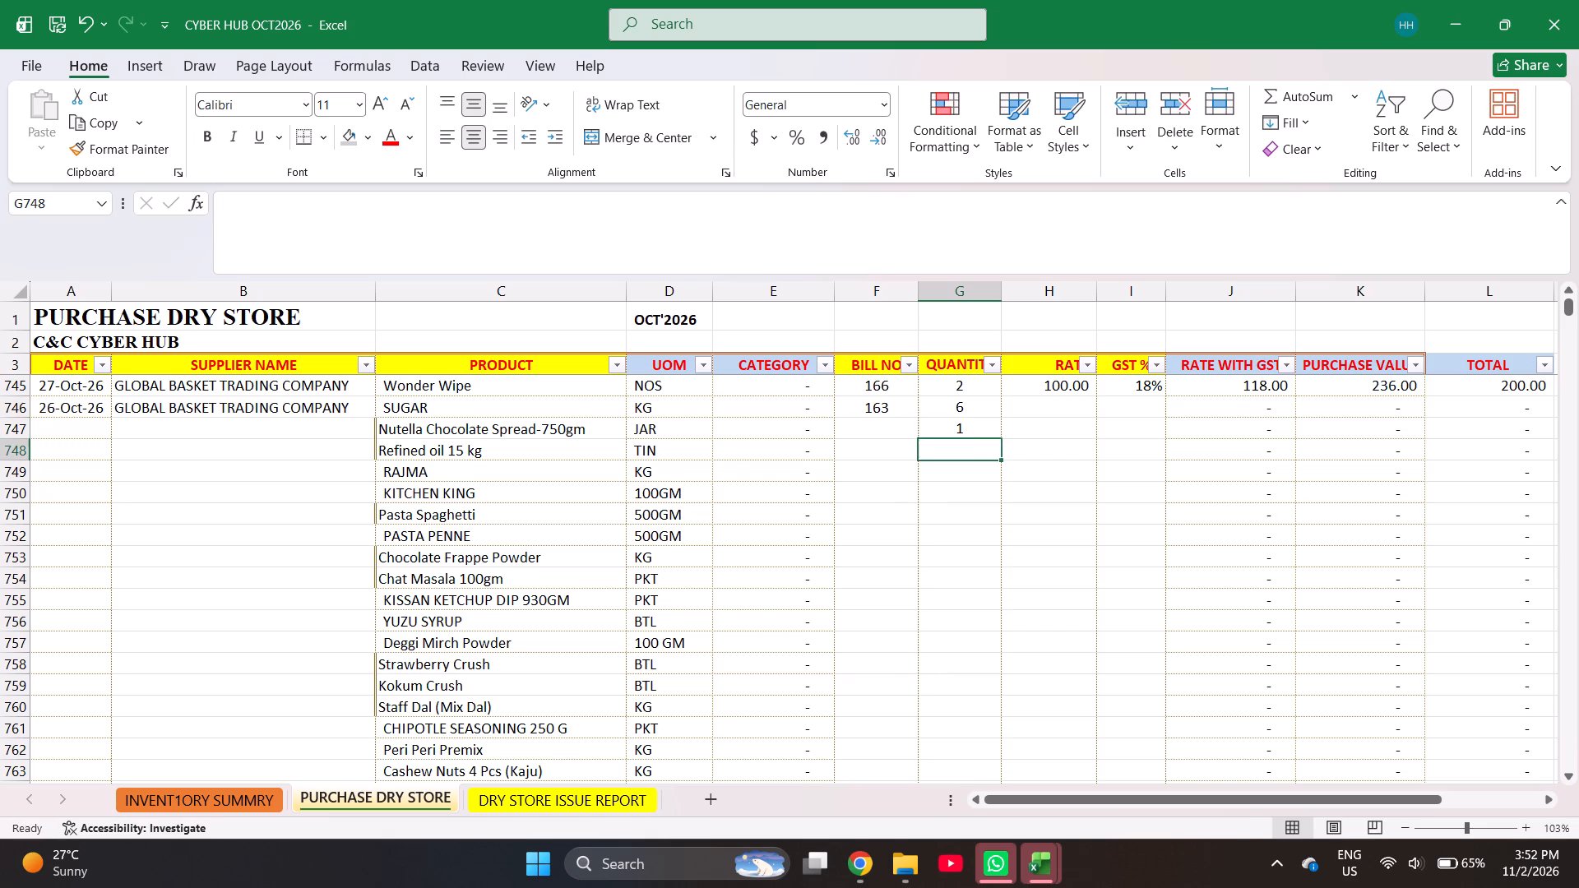
{"action": "key", "text": "Return"}
{"action": "key", "text": "6"}
{"action": "key", "text": "Return"}
{"action": "key", "text": "5"}
{"action": "key", "text": "Return"}
{"action": "key", "text": "5"}
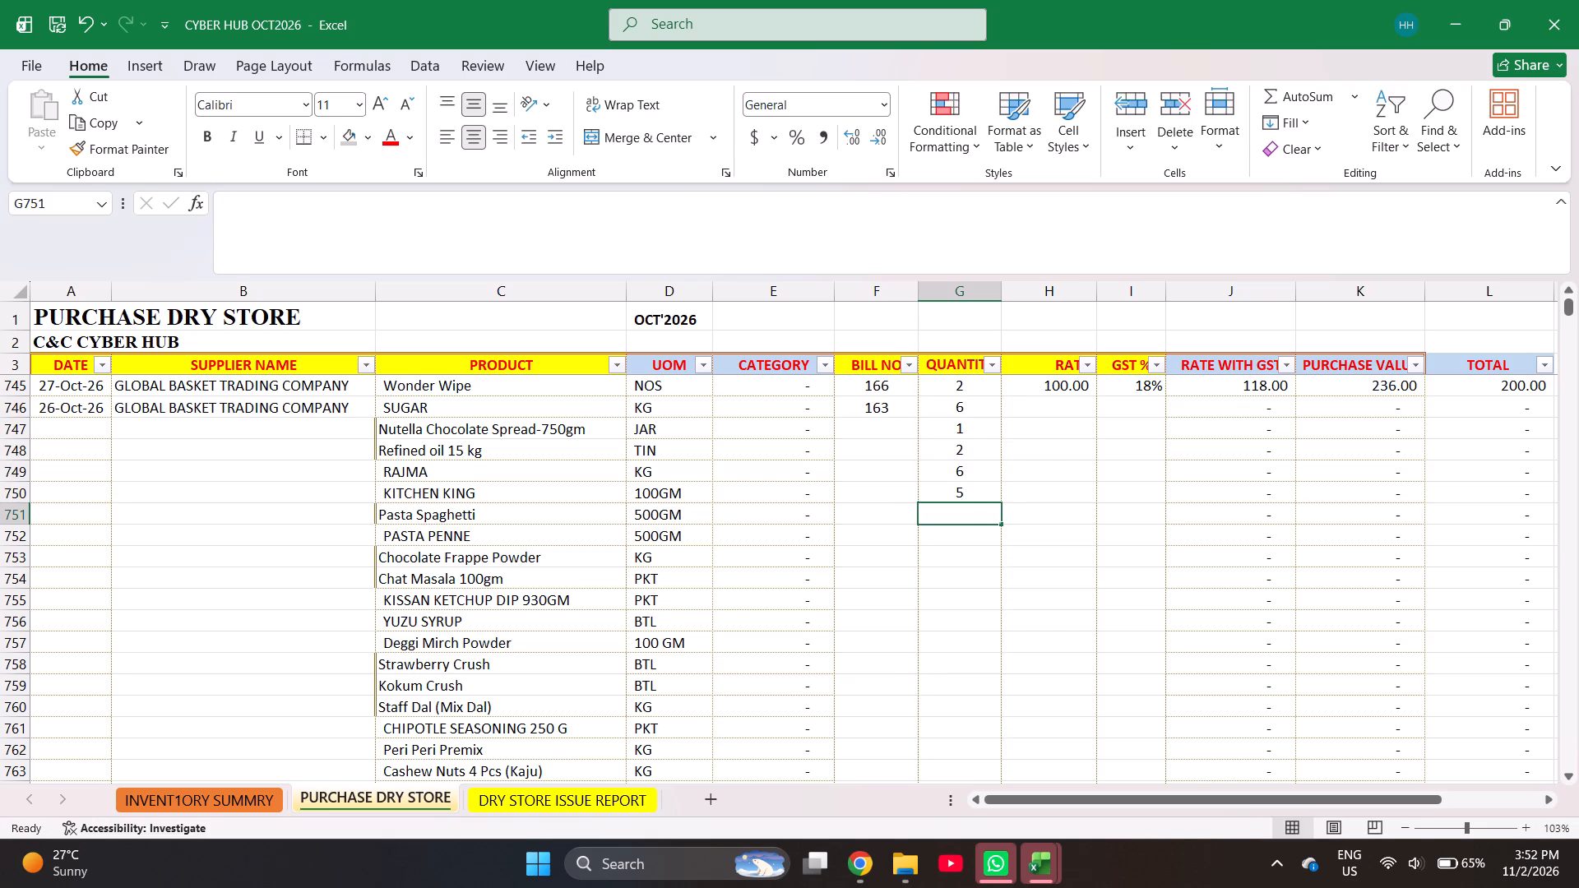
{"action": "key", "text": "Return"}
Enter quantities 24, 2, 3, 3, 6 and 10 for PASTA PENNE through Deggi Mirch Powder in rows 752 to 757.
{"action": "type", "text": "24"}
{"action": "key", "text": "Return"}
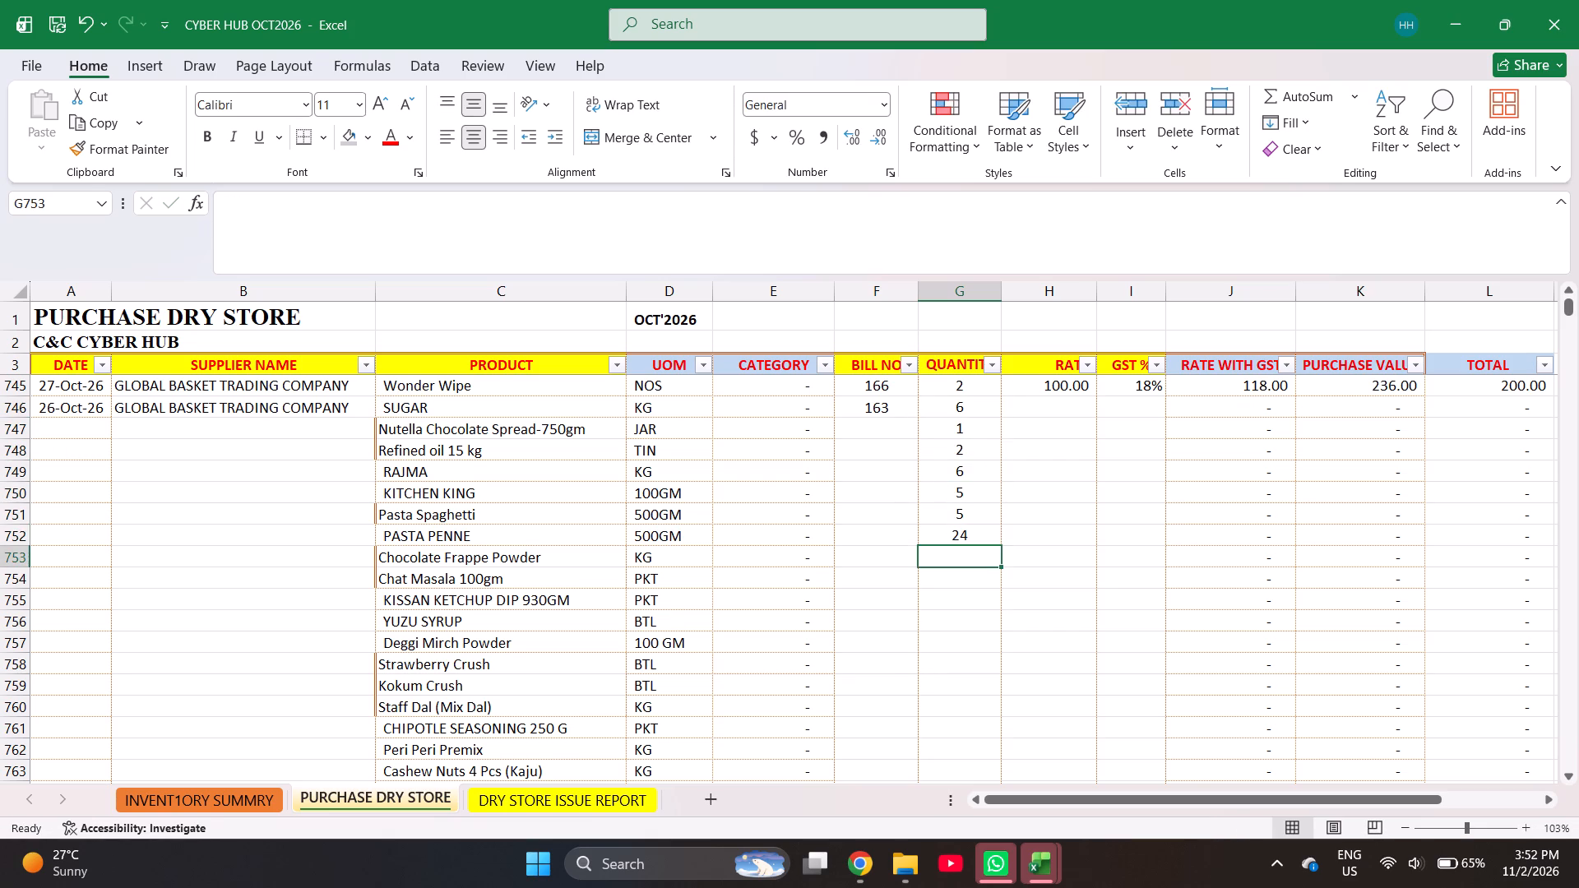
{"action": "key", "text": "2"}
{"action": "key", "text": "Return"}
{"action": "key", "text": "3"}
{"action": "key", "text": "Return"}
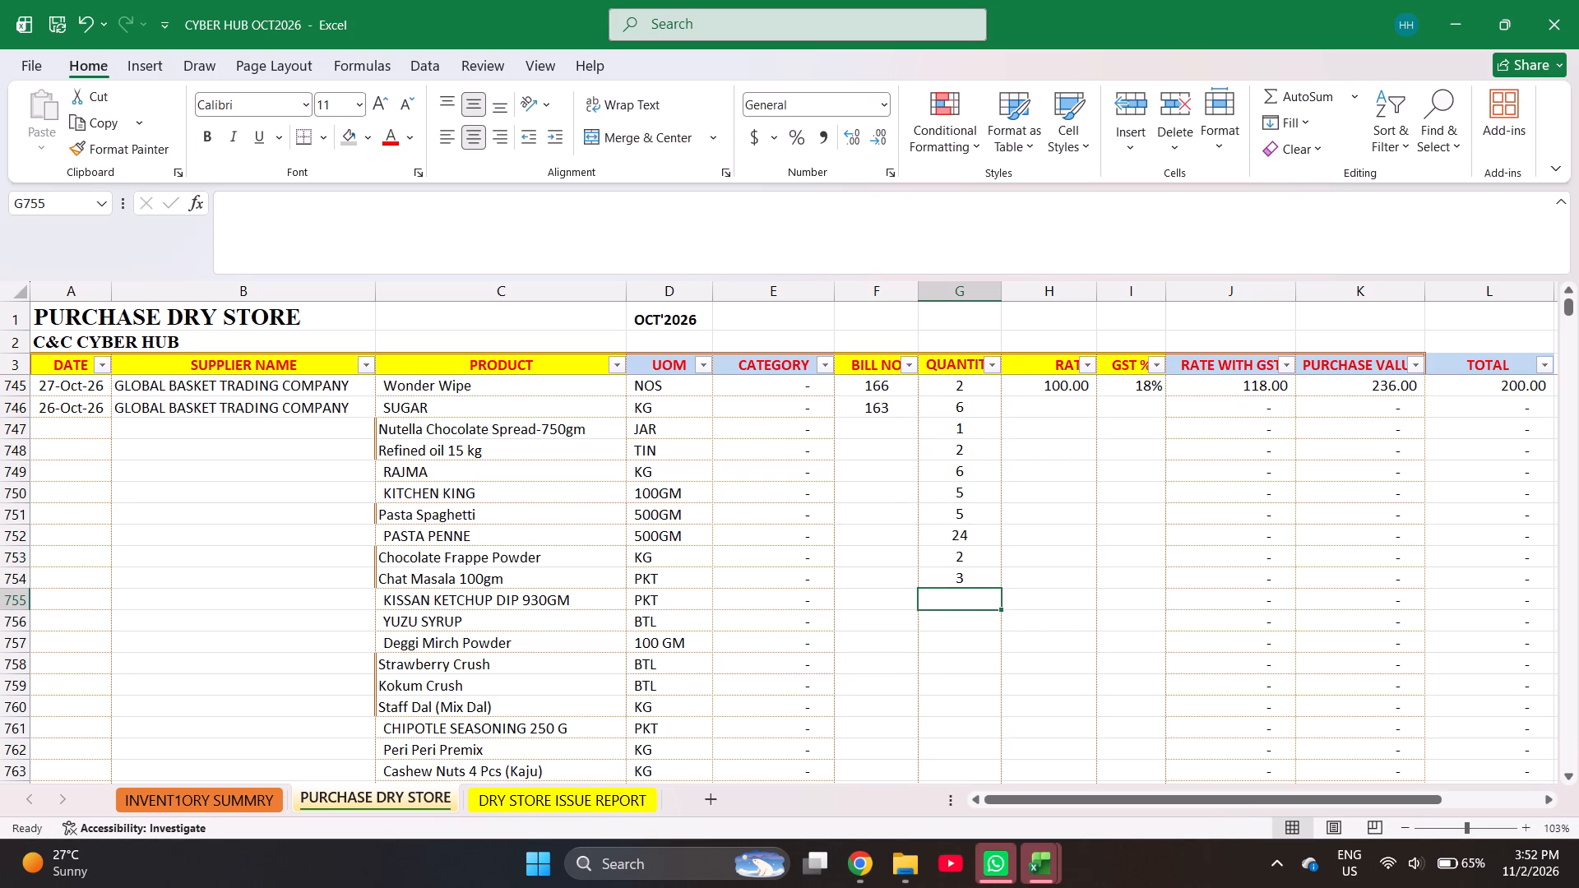
{"action": "key", "text": "3"}
{"action": "key", "text": "Return"}
{"action": "key", "text": "6"}
{"action": "key", "text": "Return"}
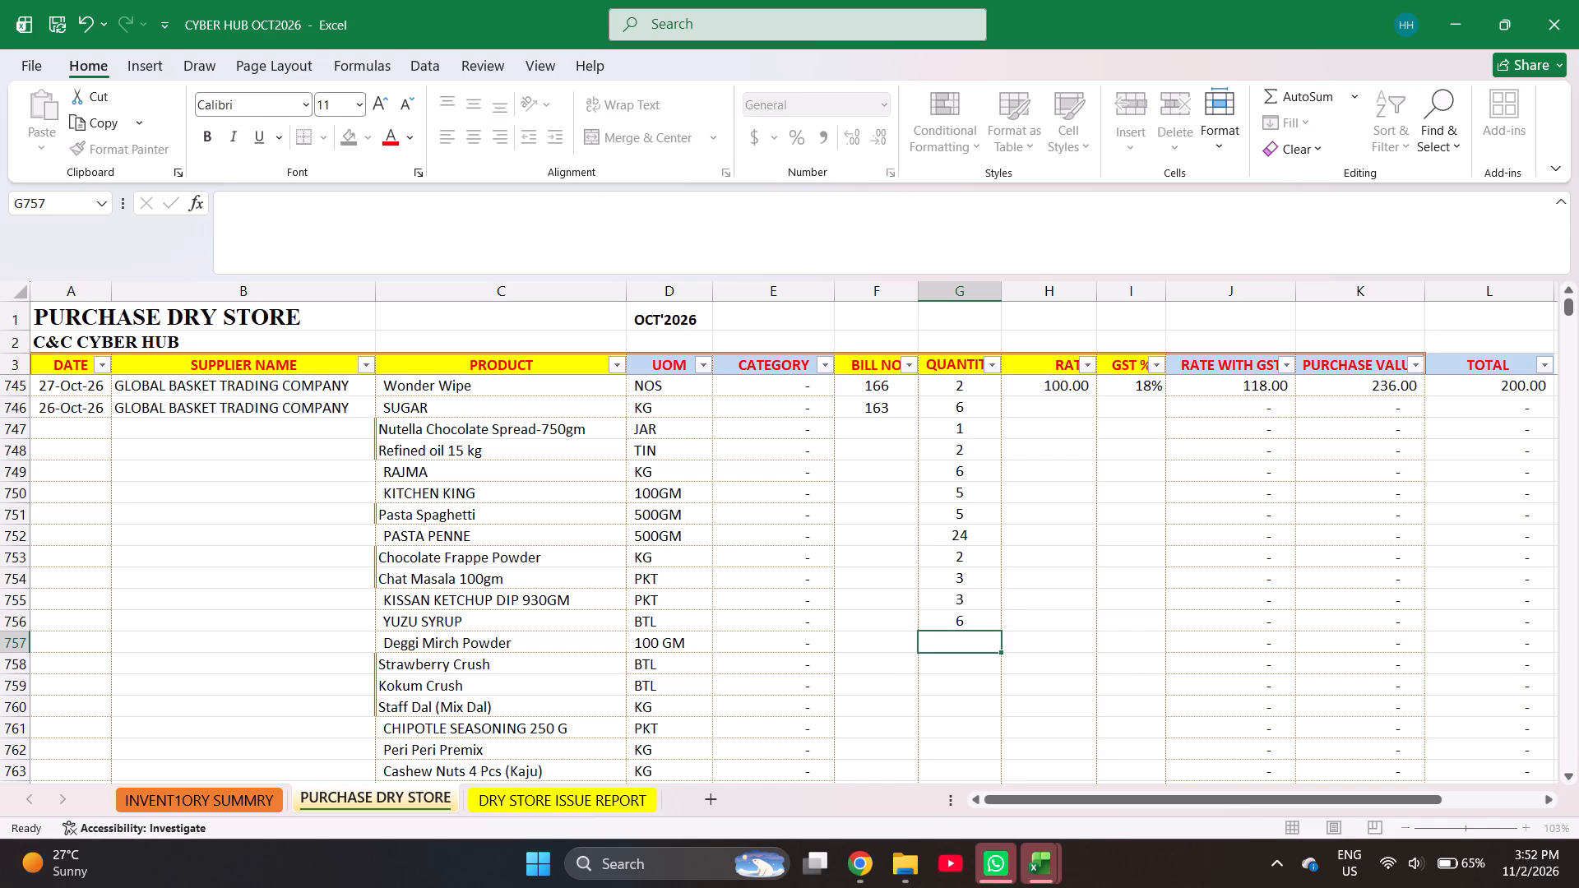
{"action": "type", "text": "10"}
{"action": "key", "text": "Return"}
Enter quantities 2, 1, 6, 1, 2 and 1 for Strawberry Crush through Cashew Nuts in rows 758 to 763.
{"action": "key", "text": "2"}
{"action": "key", "text": "Return"}
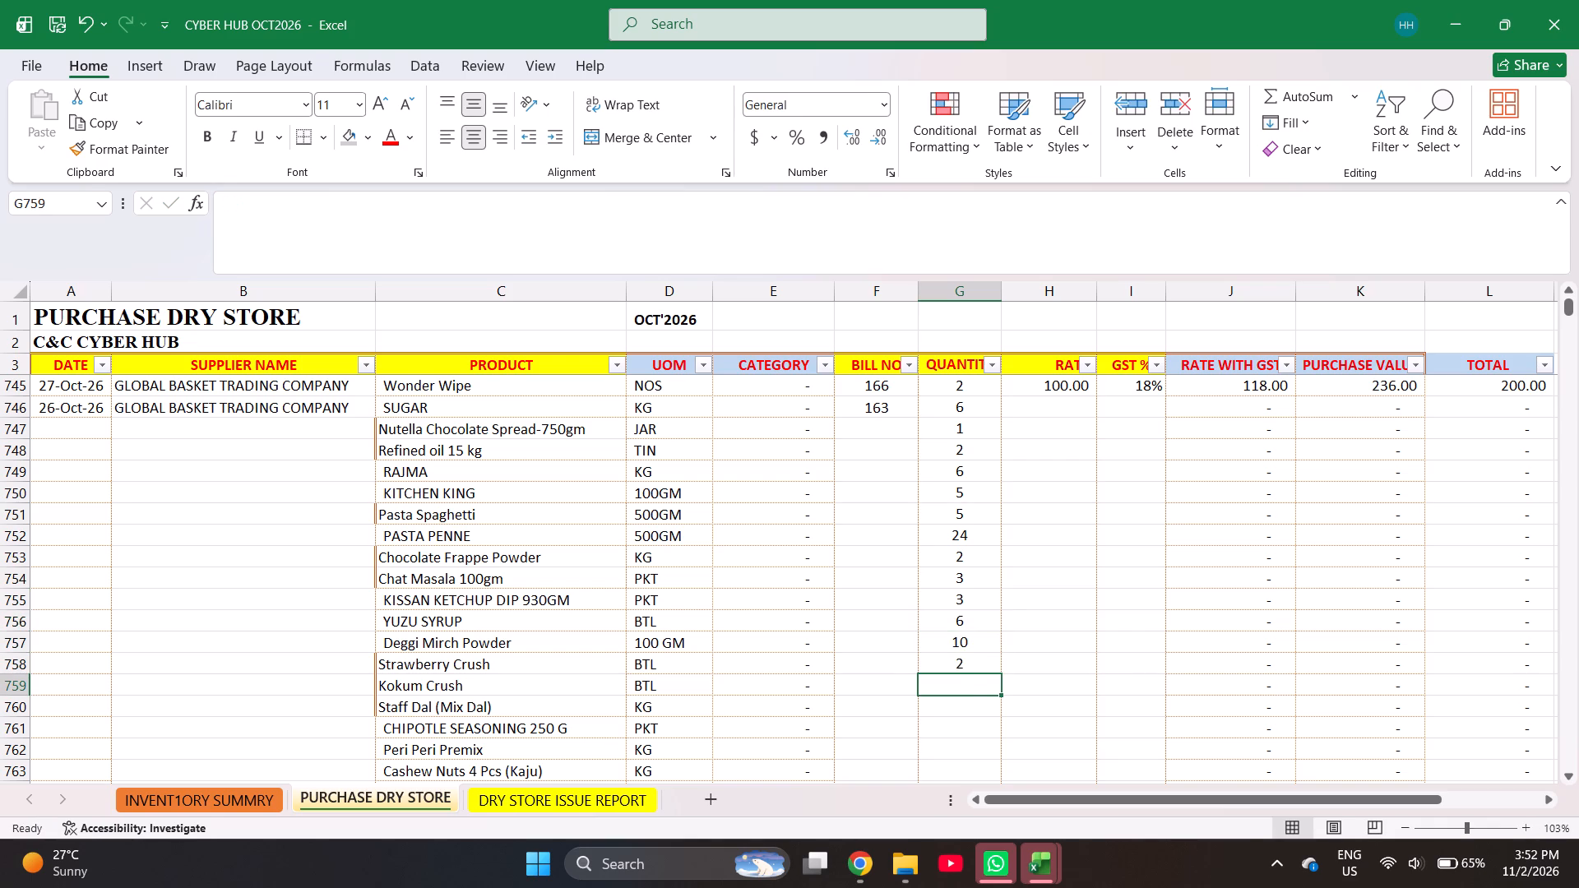
{"action": "key", "text": "1"}
{"action": "key", "text": "Return"}
{"action": "key", "text": "6"}
{"action": "key", "text": "Return"}
{"action": "key", "text": "1"}
{"action": "key", "text": "Return"}
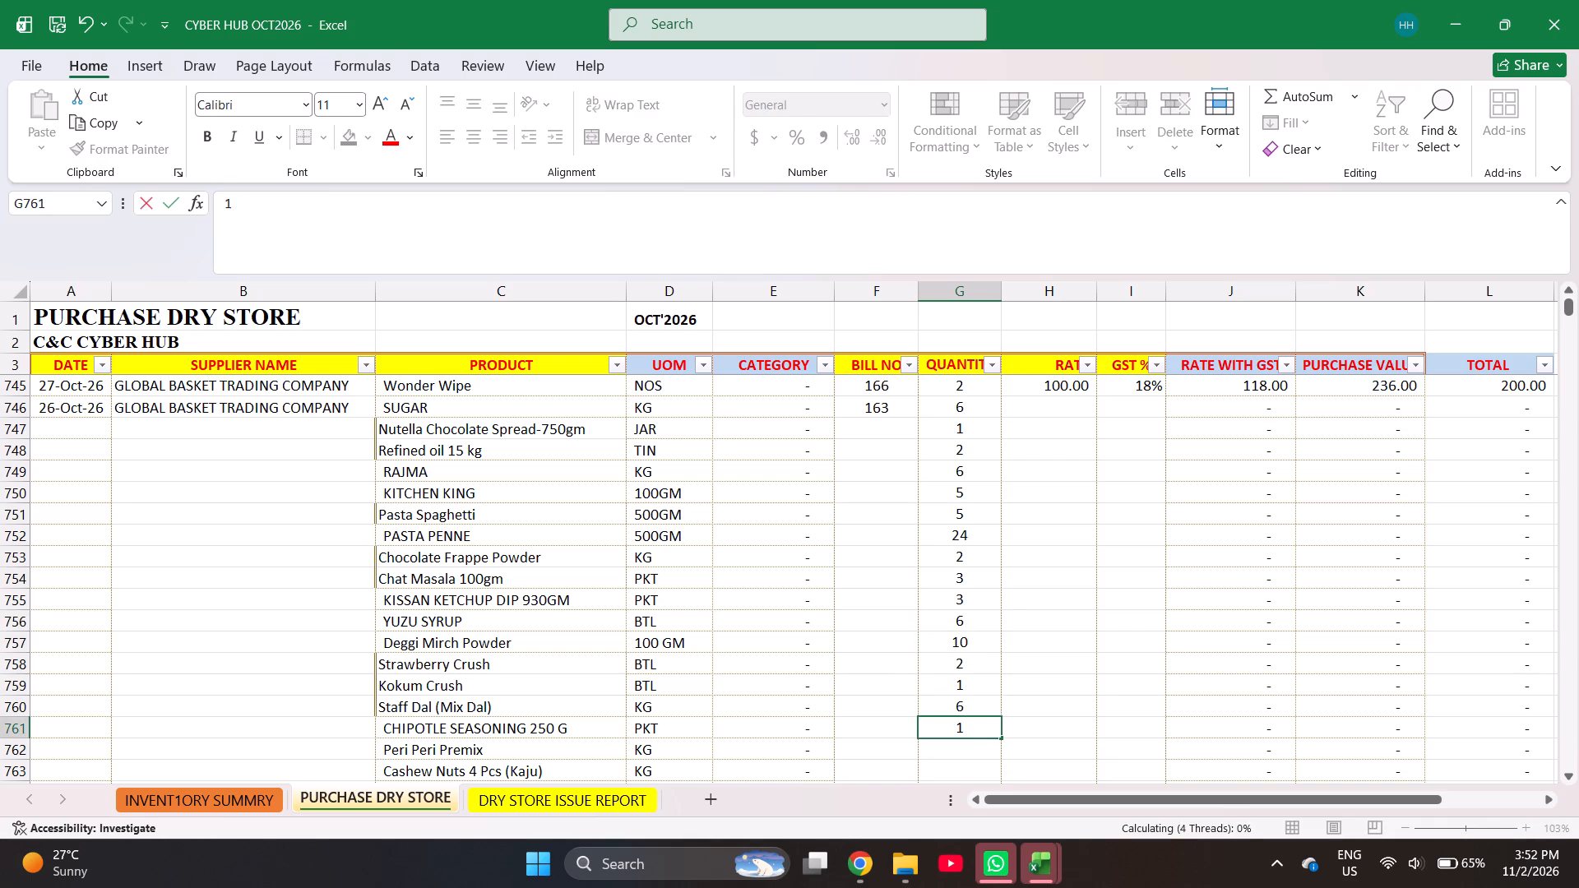
{"action": "key", "text": "2"}
{"action": "key", "text": "Return"}
{"action": "key", "text": "1"}
{"action": "key", "text": "Return"}
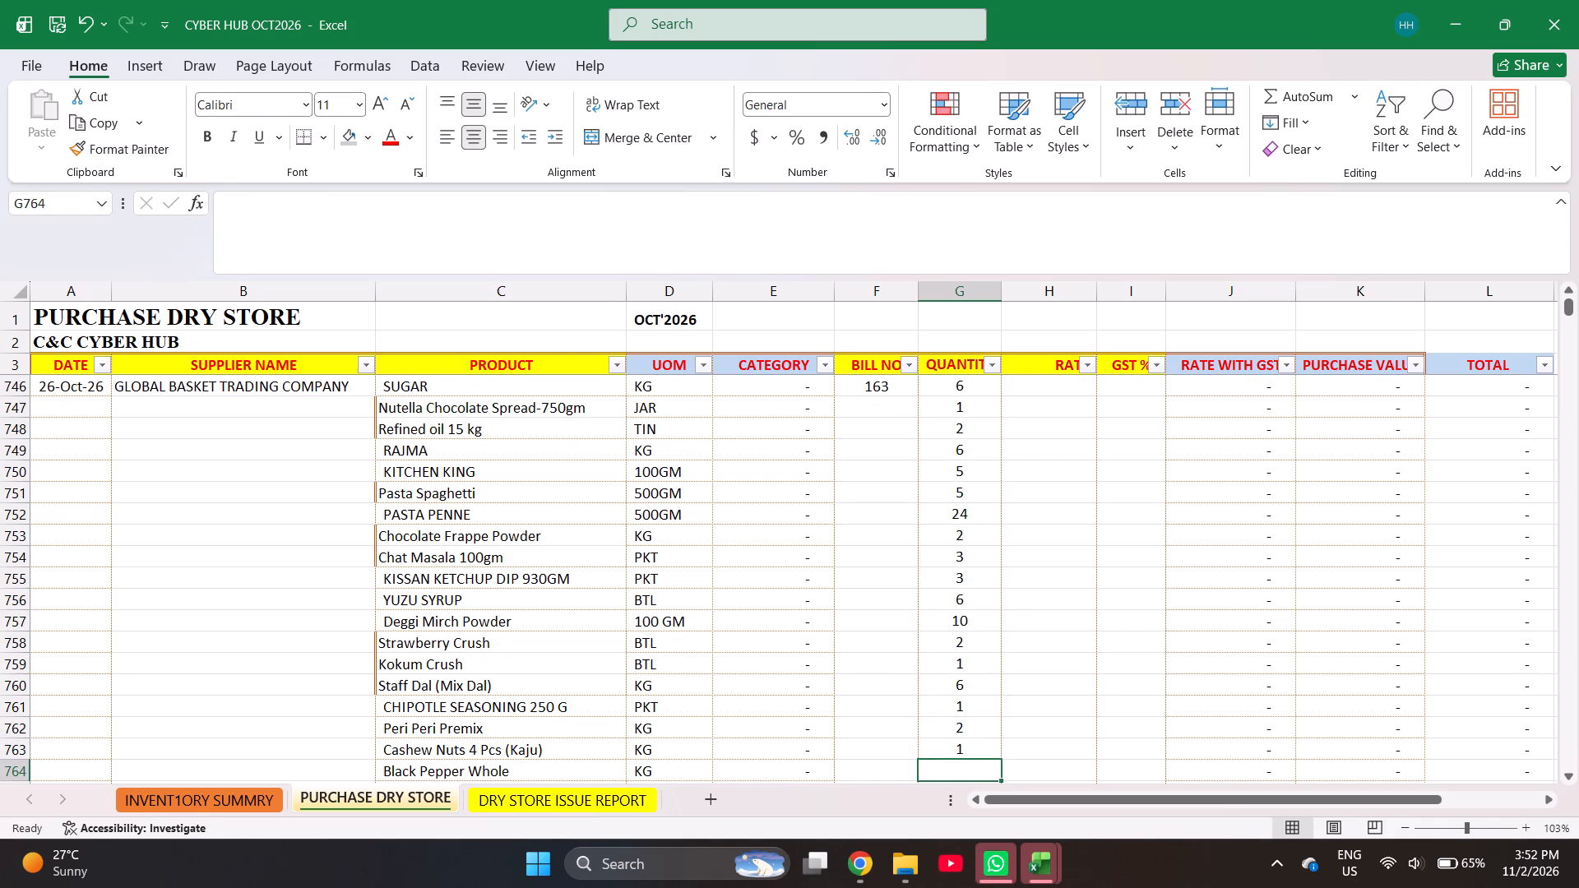
Enter quantities 1, 2, 4, 24, 3 and 2 for Black Pepper Whole through DHANIYA POWDER in rows 764 to 769.
{"action": "key", "text": "1"}
{"action": "key", "text": "Return"}
{"action": "key", "text": "2"}
{"action": "key", "text": "Return"}
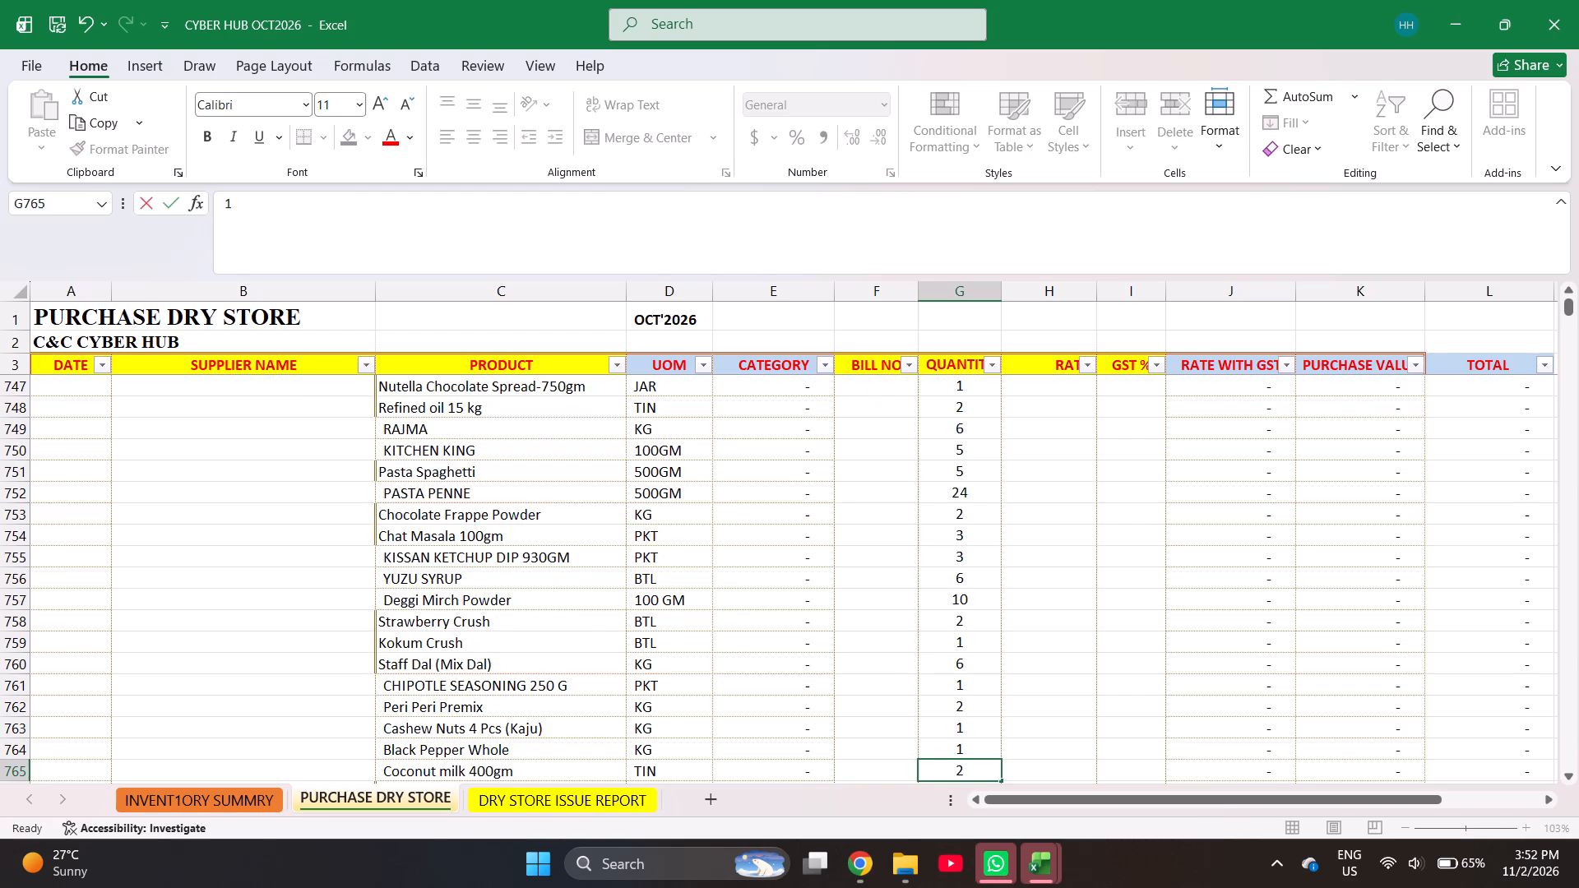
{"action": "key", "text": "4"}
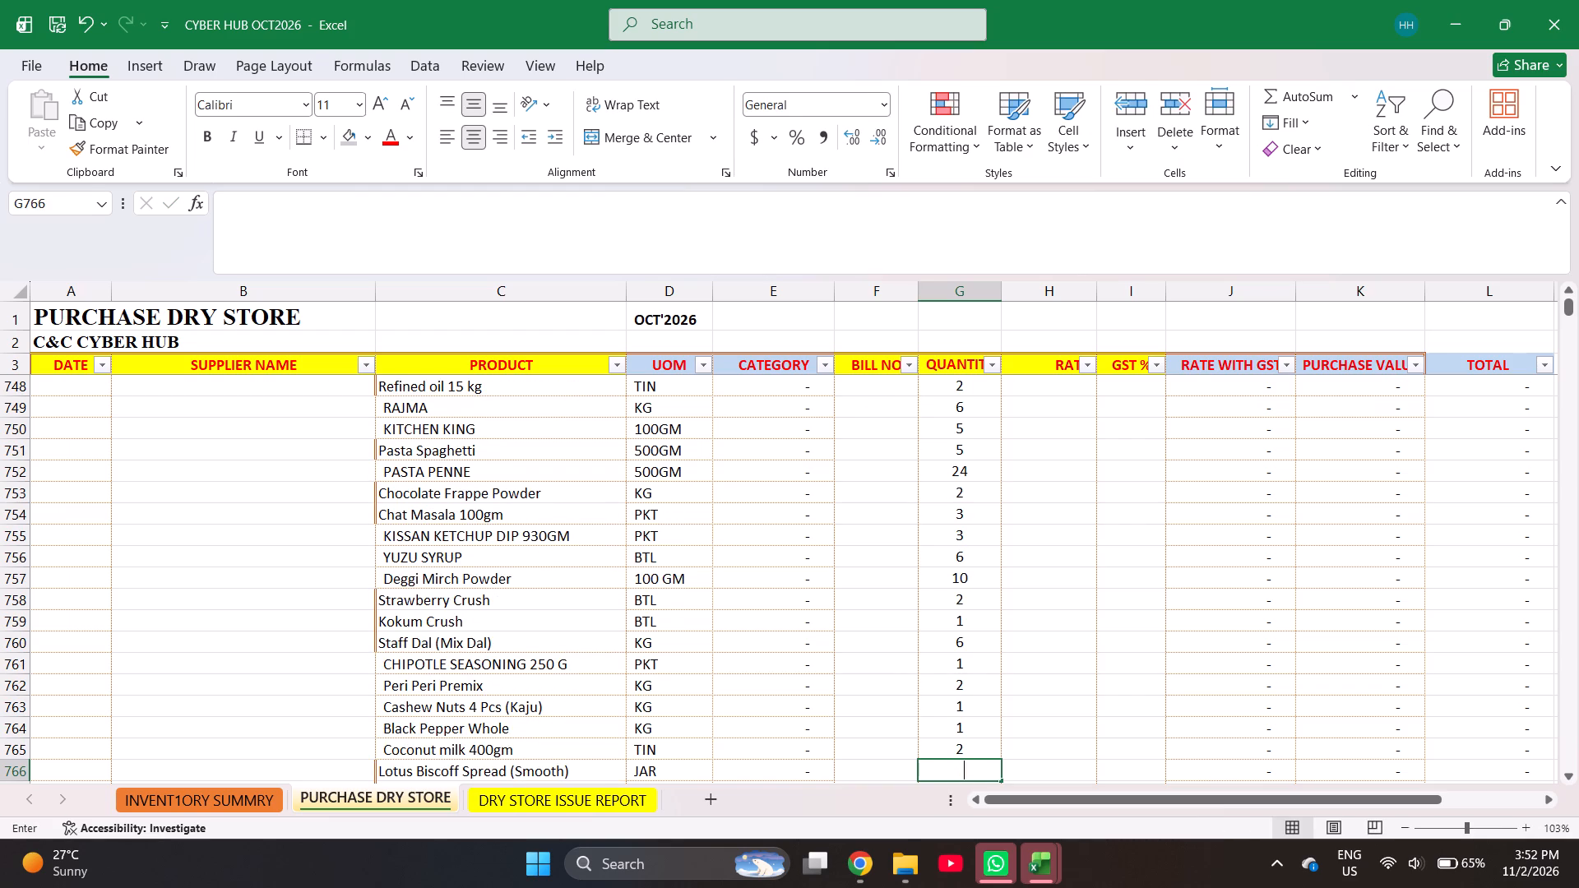
{"action": "key", "text": "Return"}
{"action": "type", "text": "24"}
{"action": "key", "text": "Return"}
{"action": "key", "text": "3"}
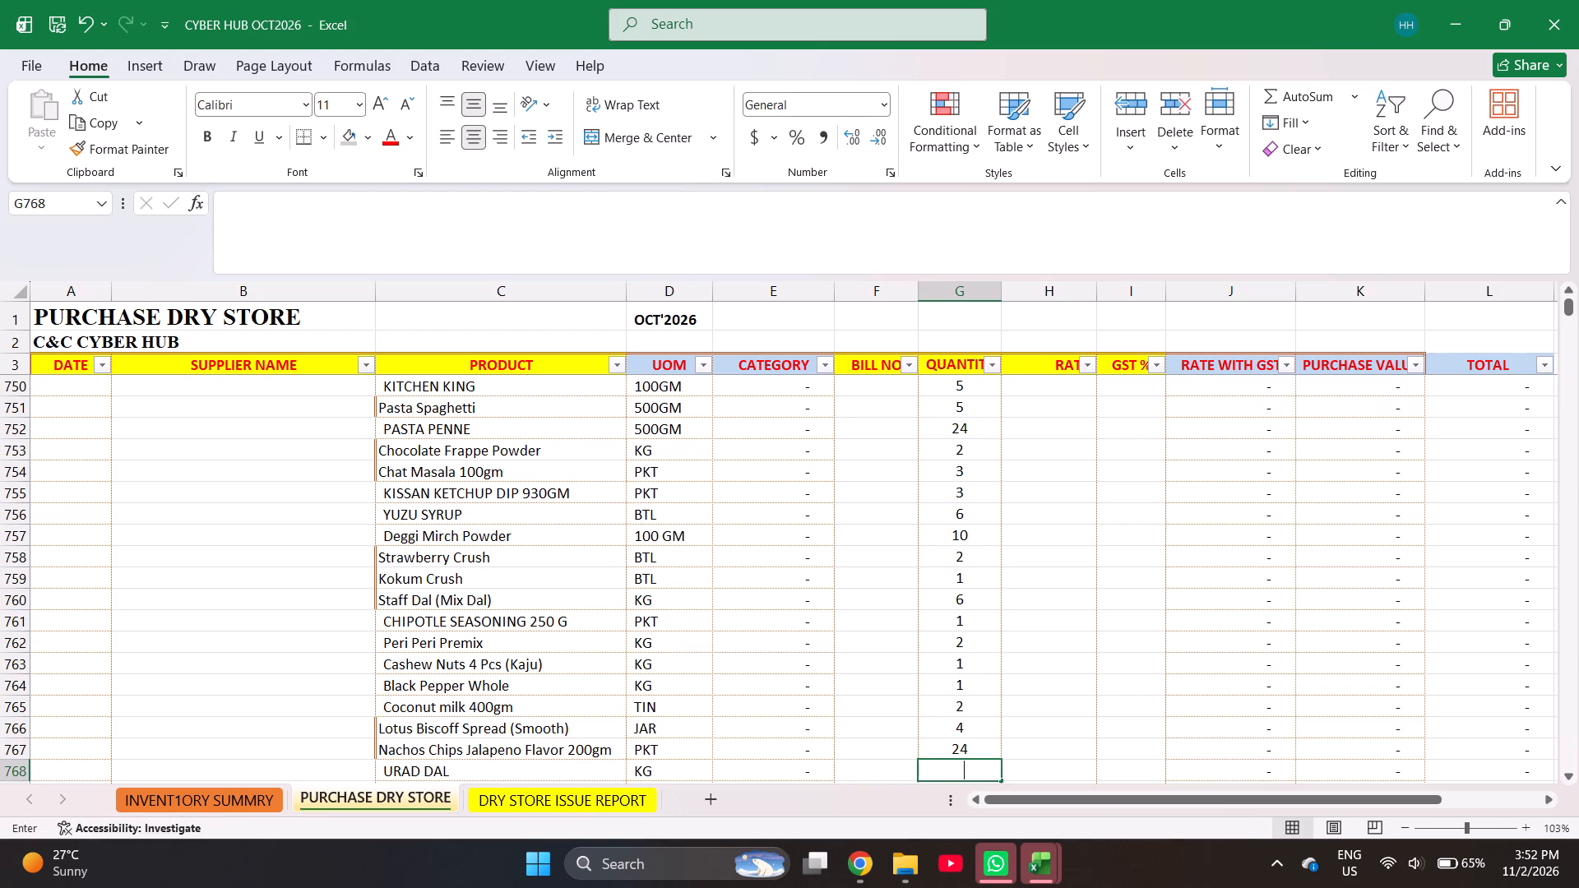
{"action": "key", "text": "Return"}
{"action": "key", "text": "2"}
{"action": "key", "text": "Return"}
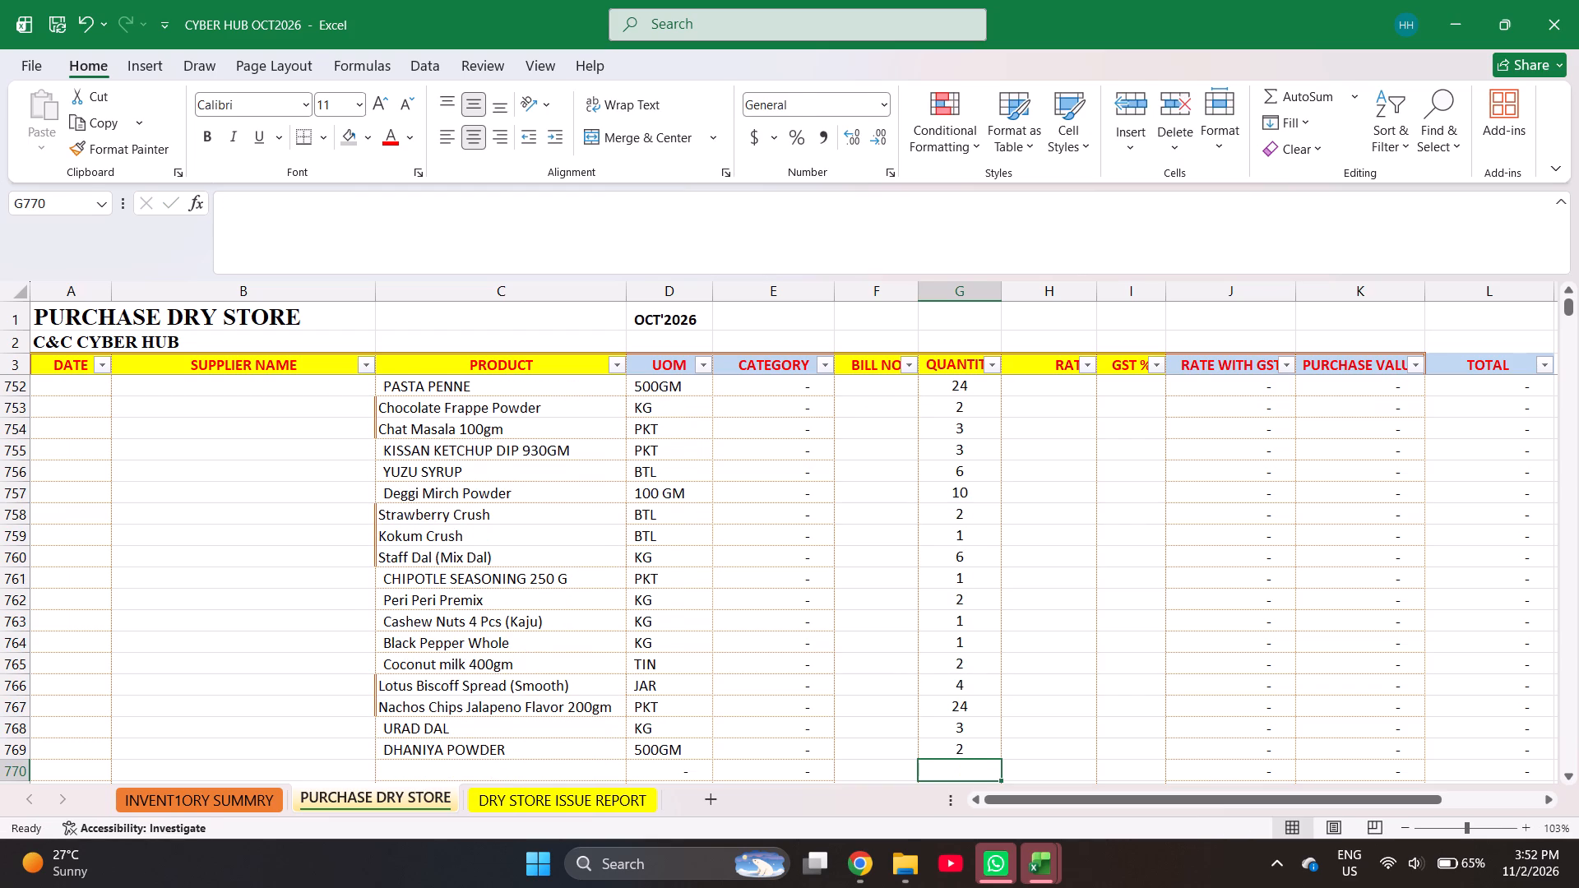
Enter rates 69, 625, 4644 and 160 for SUGAR, Nutella, Refined oil and RAJMA in rows 746 to 749.
{"action": "key", "text": "Right"}
{"action": "key", "text": "ctrl+Up"}
{"action": "key", "text": "Down"}
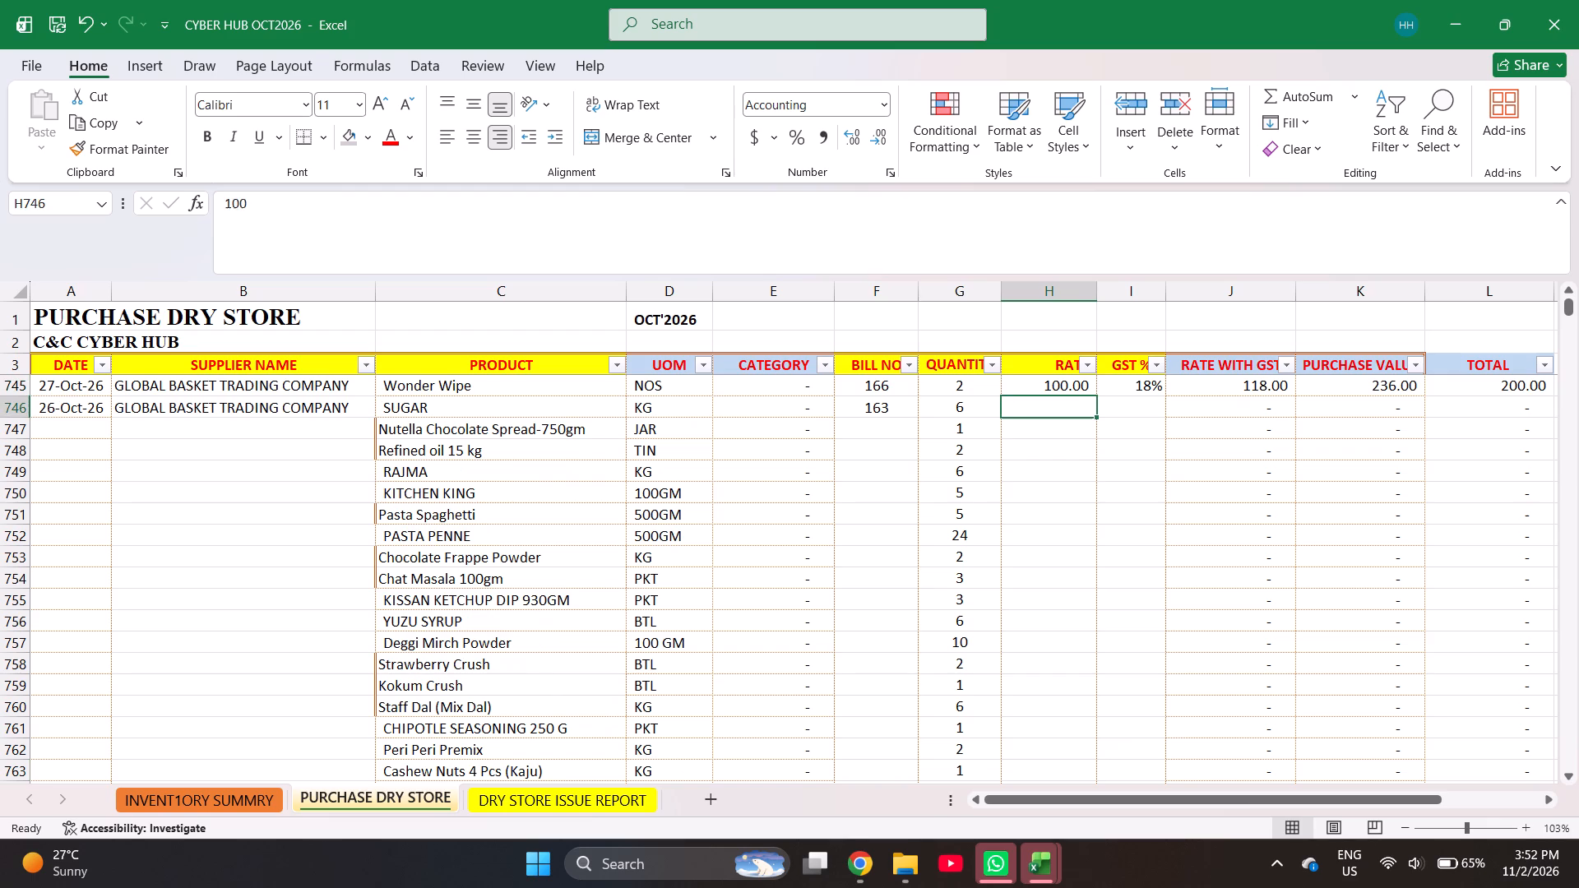
{"action": "type", "text": "69"}
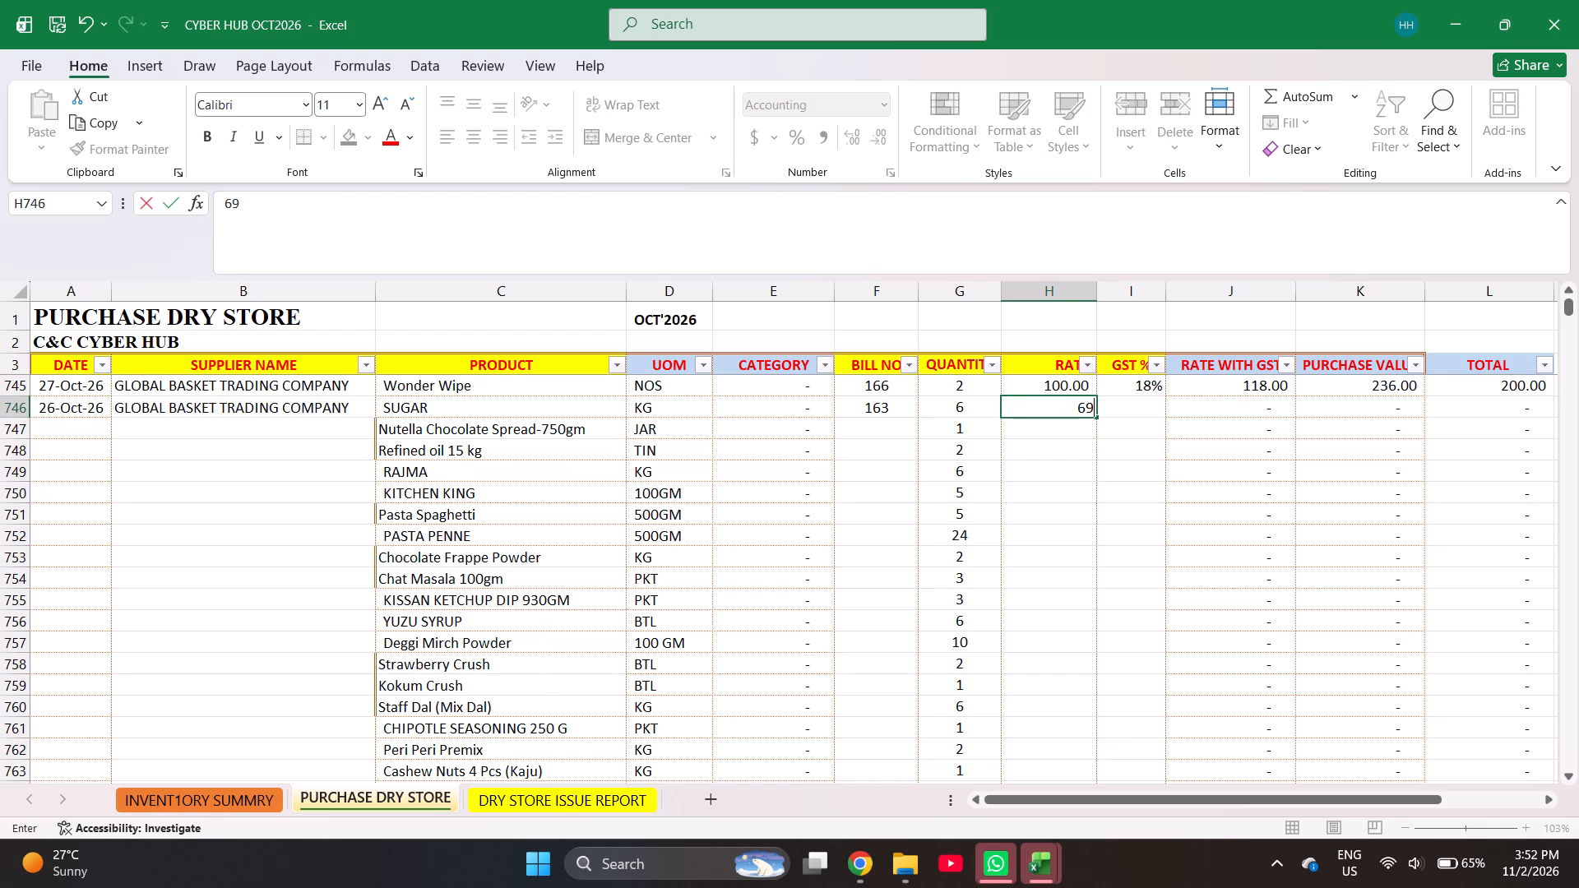
{"action": "key", "text": "Return"}
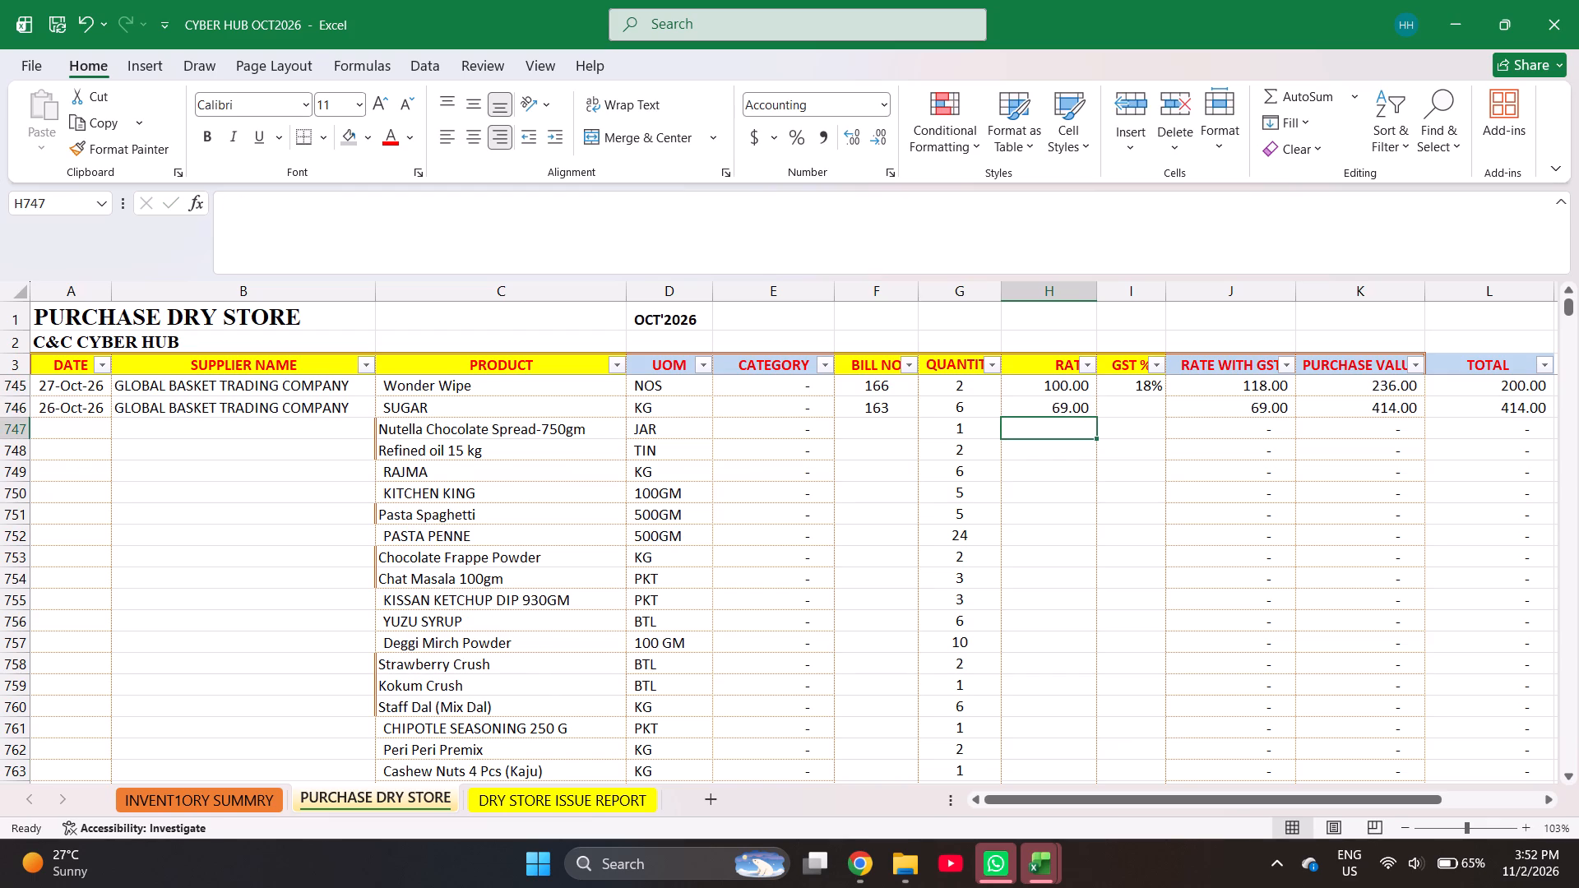
{"action": "type", "text": "625"}
{"action": "key", "text": "Return"}
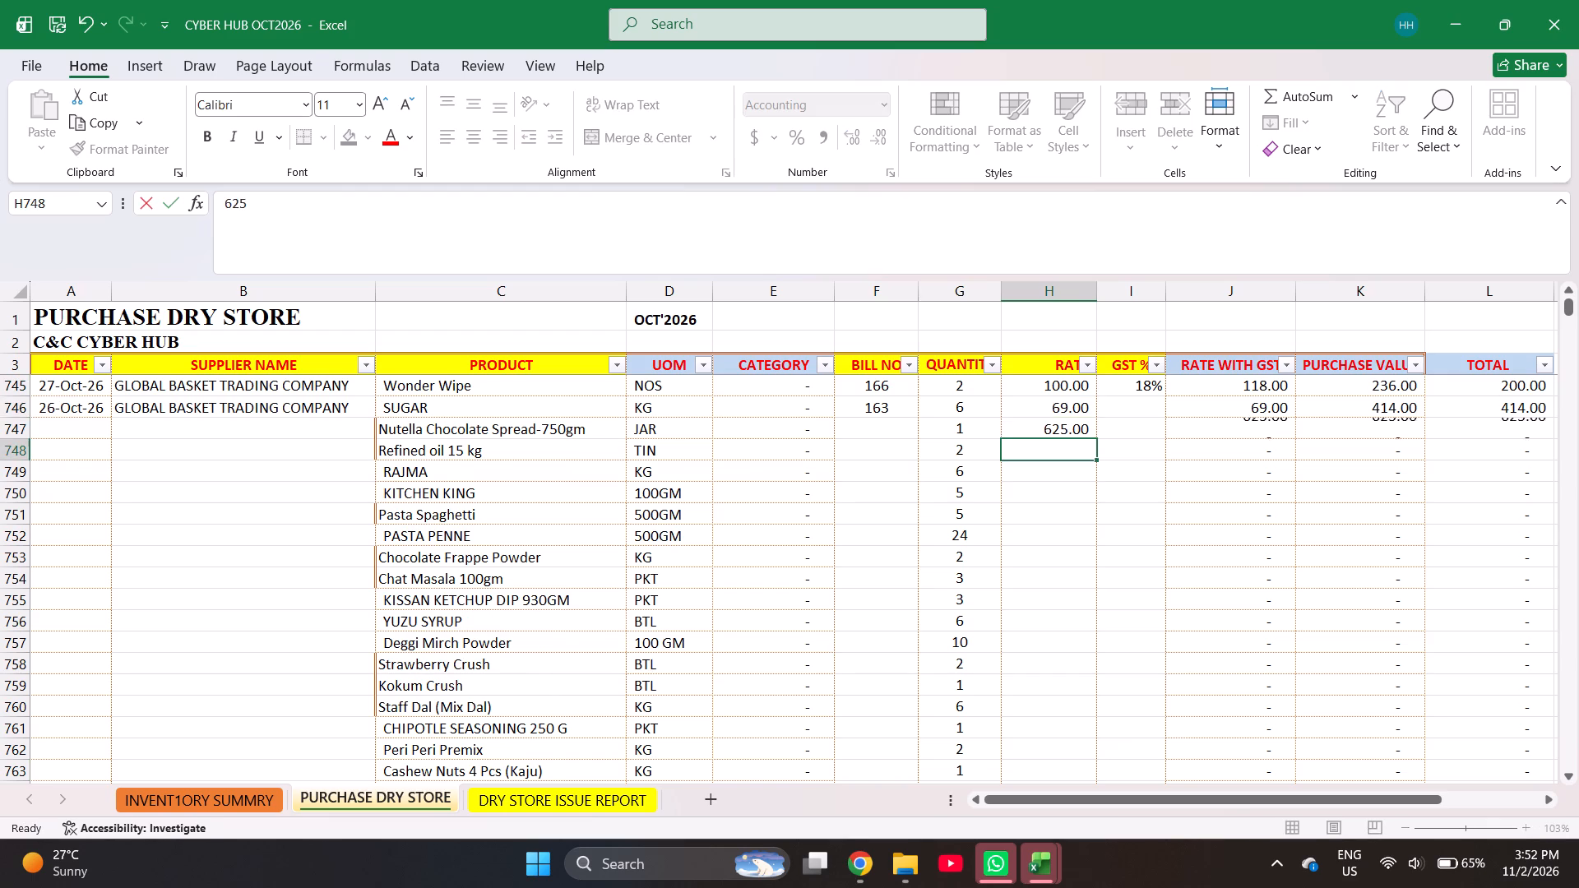
{"action": "type", "text": "4644"}
{"action": "key", "text": "Return"}
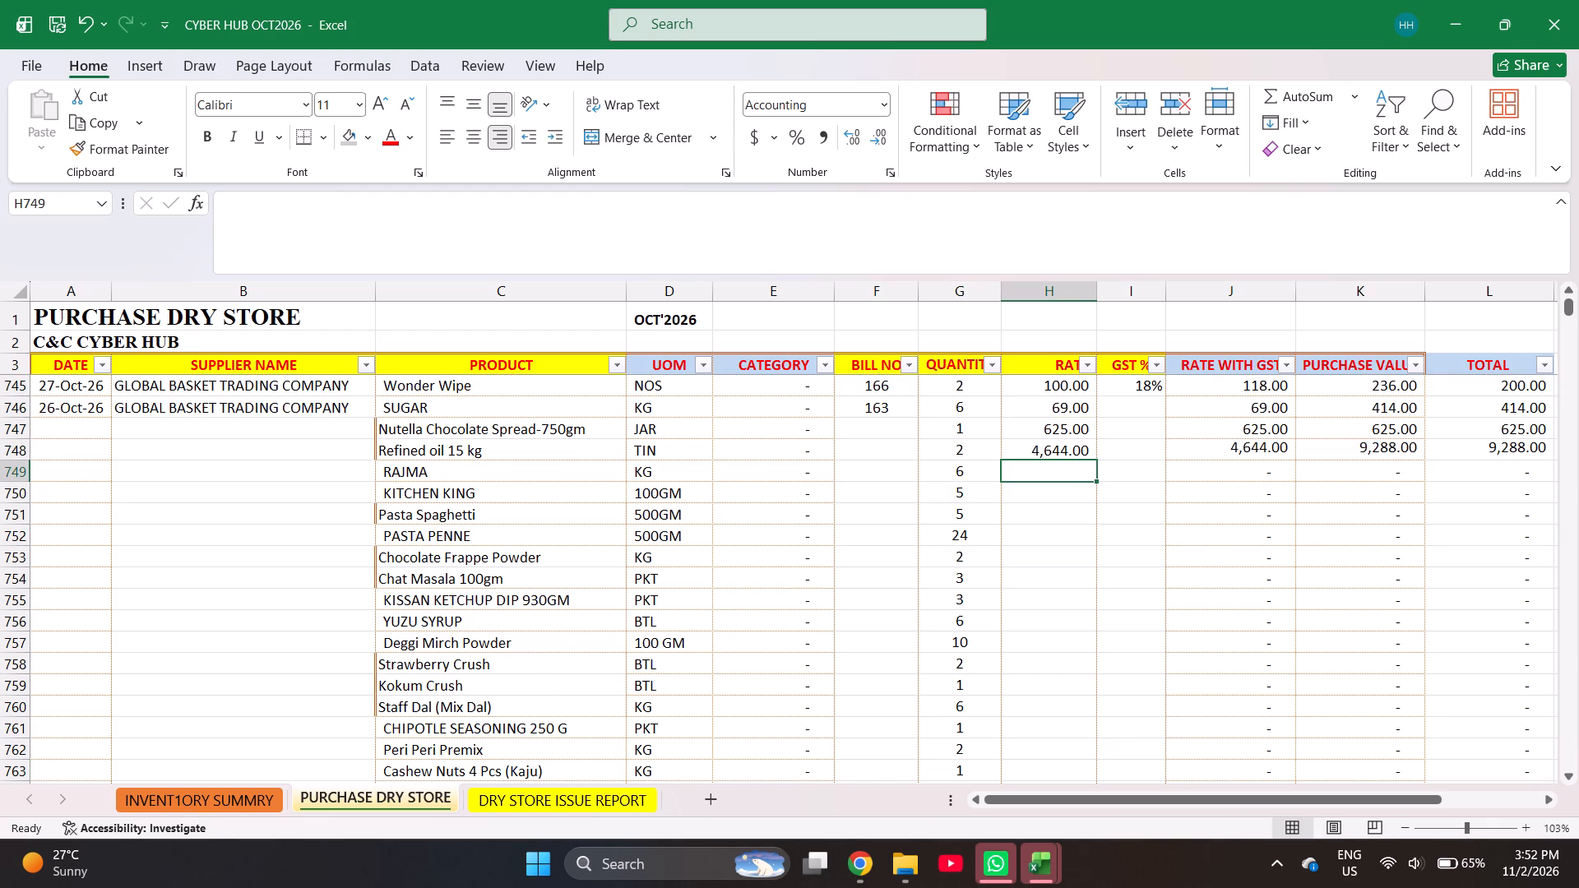
{"action": "key", "text": "4"}
{"action": "key", "text": "BackSpace"}
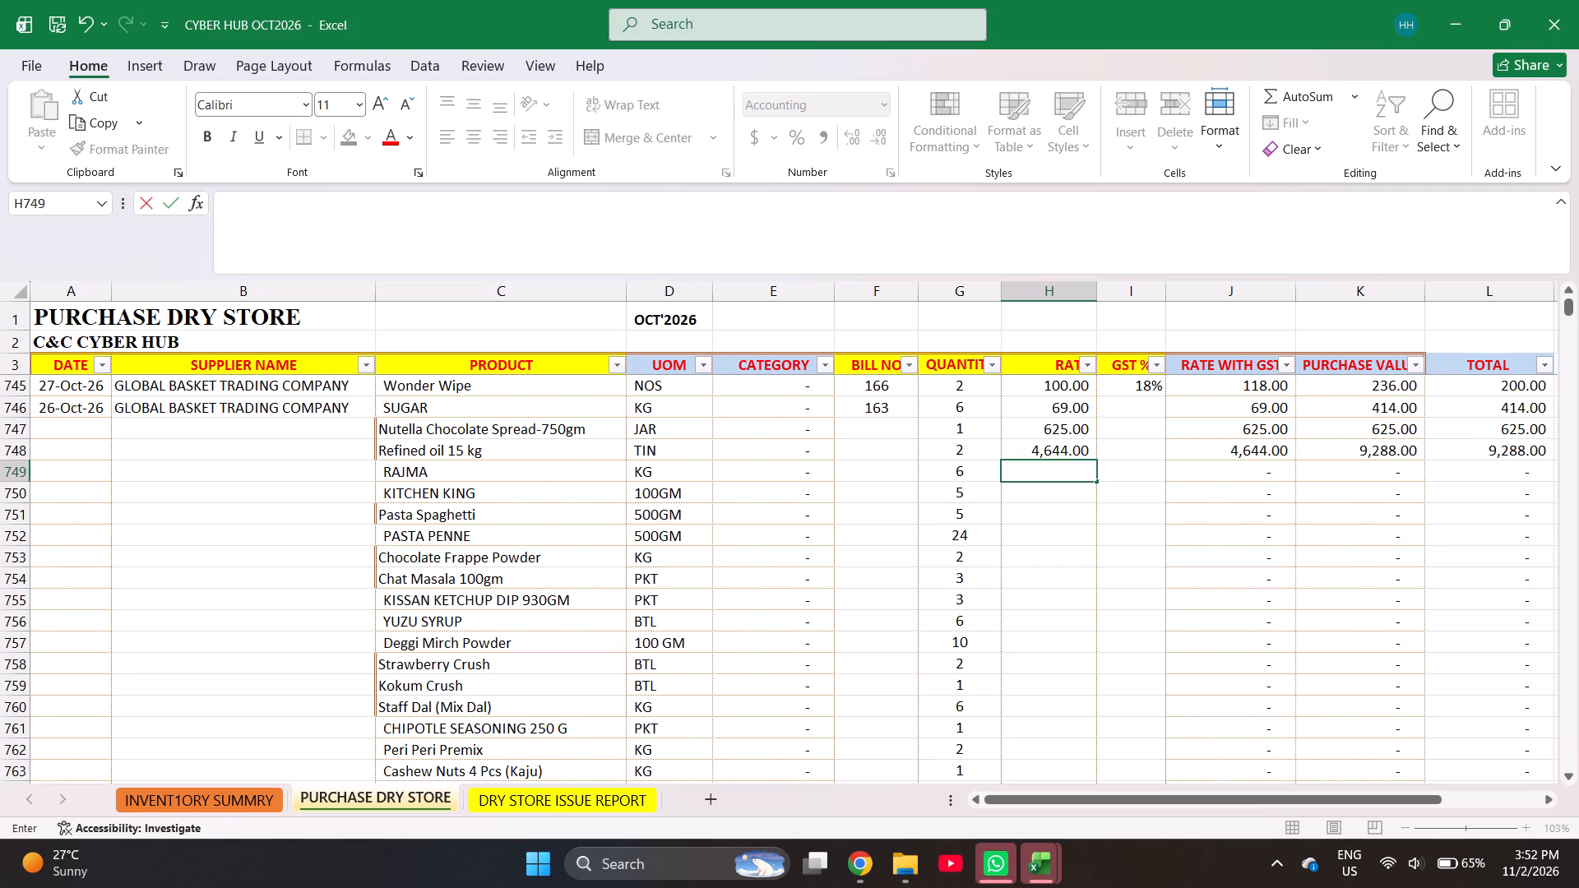
{"action": "type", "text": "160"}
{"action": "key", "text": "Return"}
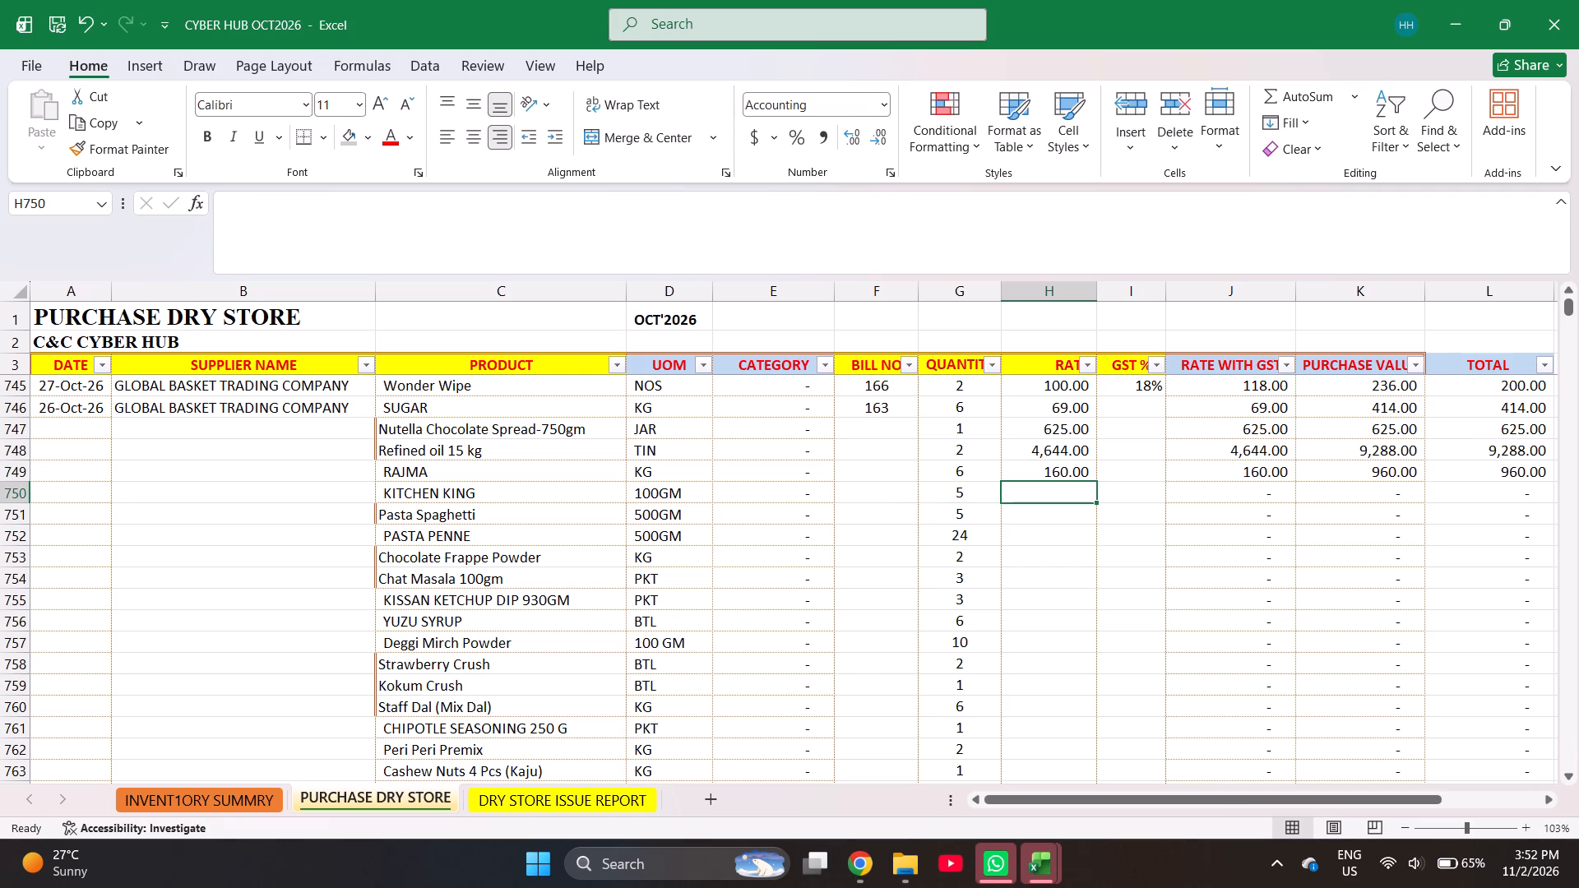
Enter rates 87, 57.14, 49.52, 450, 84 and 78 for KITCHEN KING through KISSAN KETCHUP DIP in rows 750 to 755.
{"action": "type", "text": "87"}
{"action": "key", "text": "Return"}
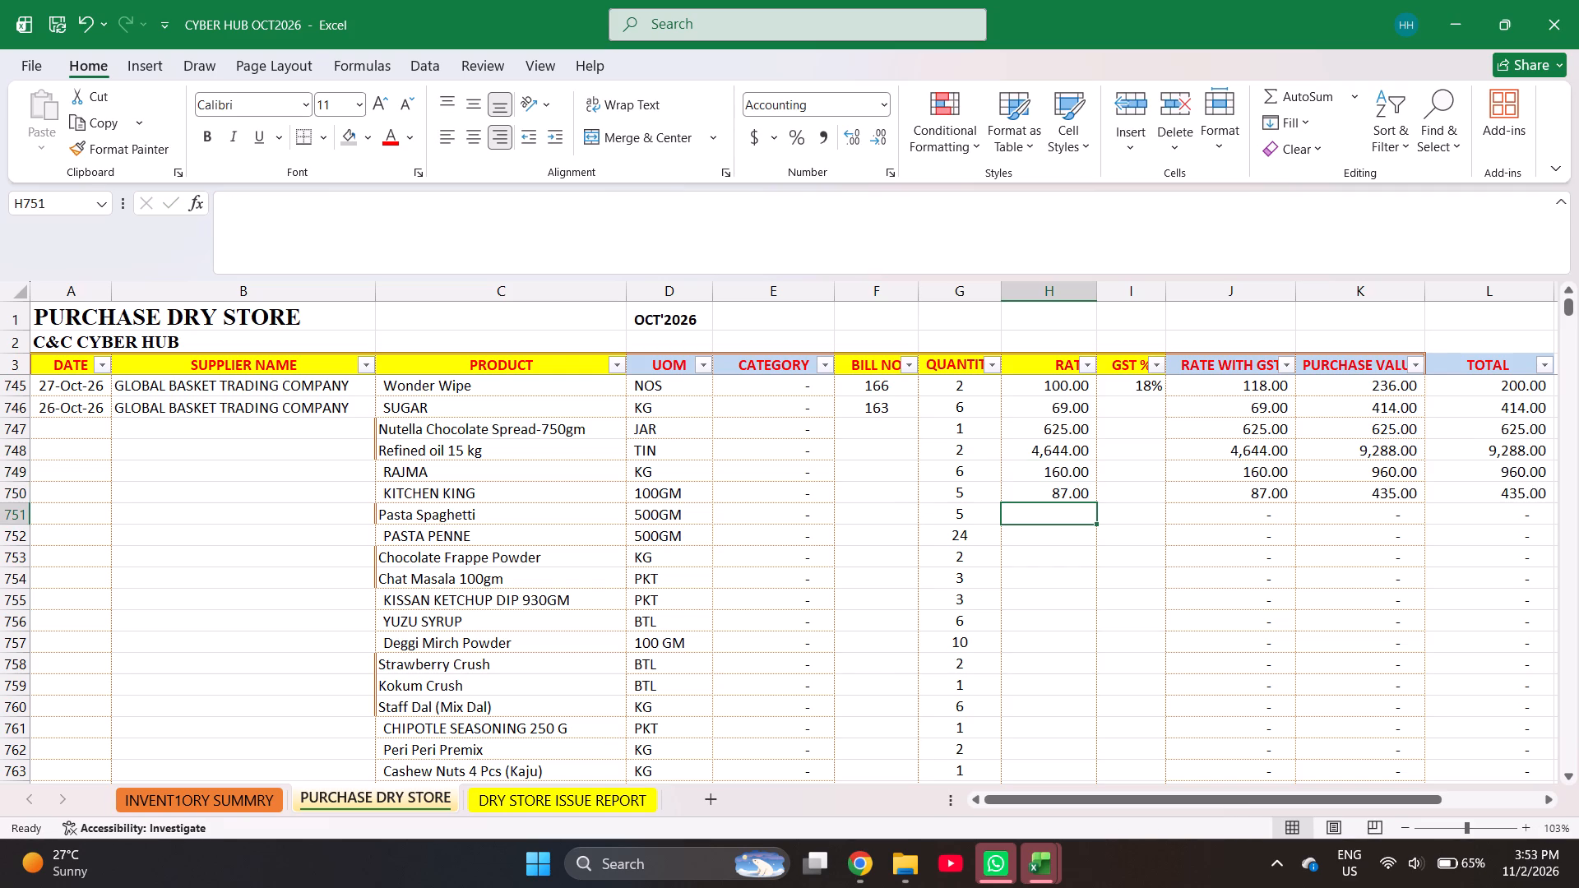
{"action": "type", "text": "57.14"}
{"action": "key", "text": "Return"}
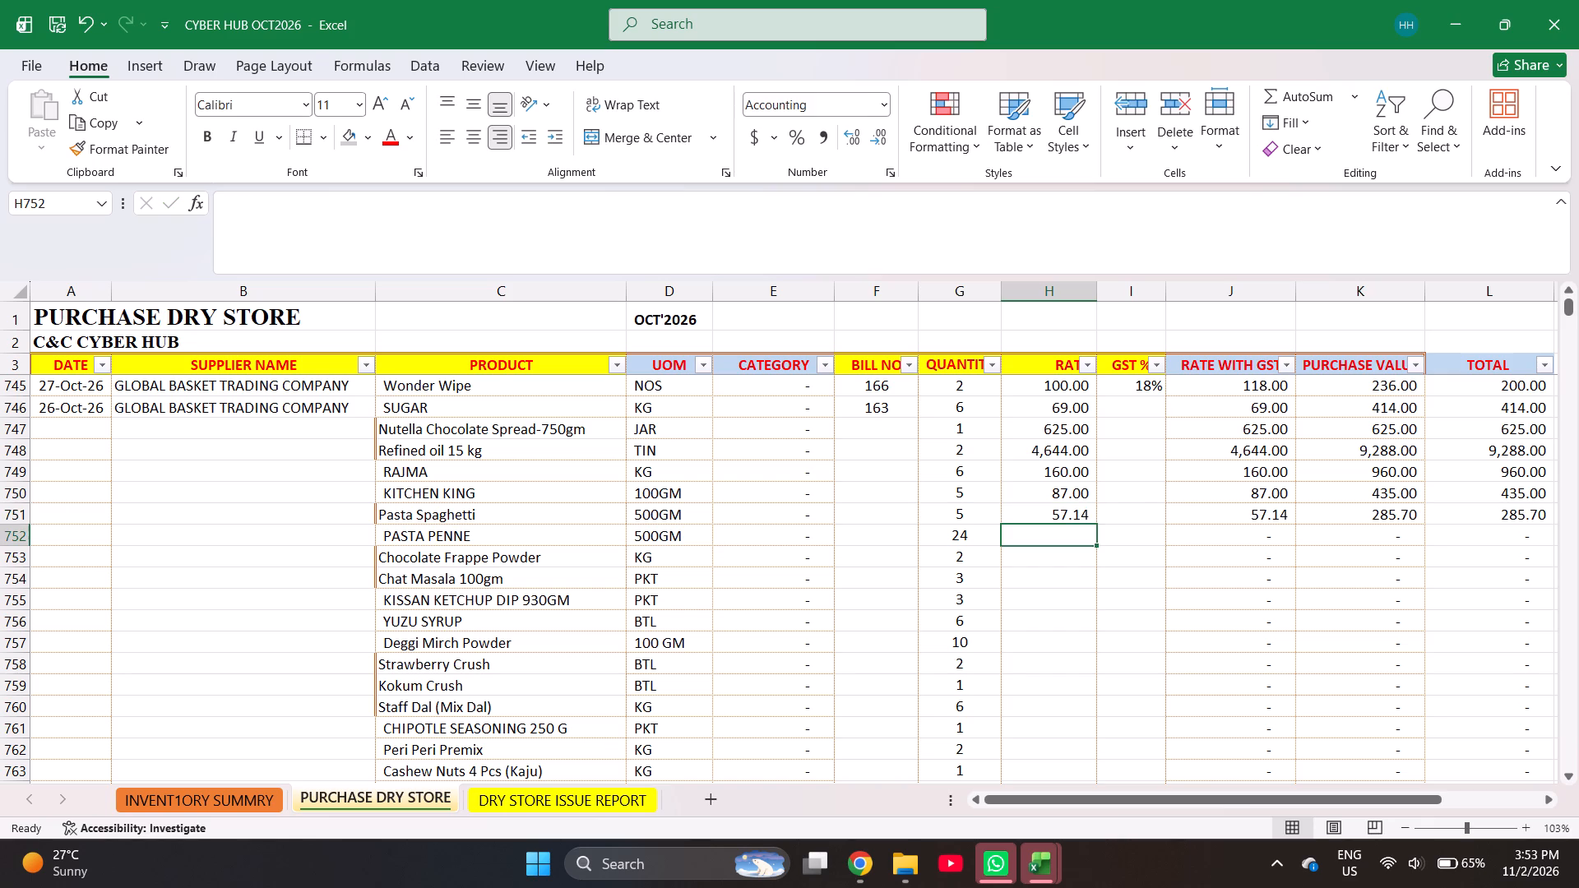
{"action": "type", "text": "49.52"}
{"action": "key", "text": "Return"}
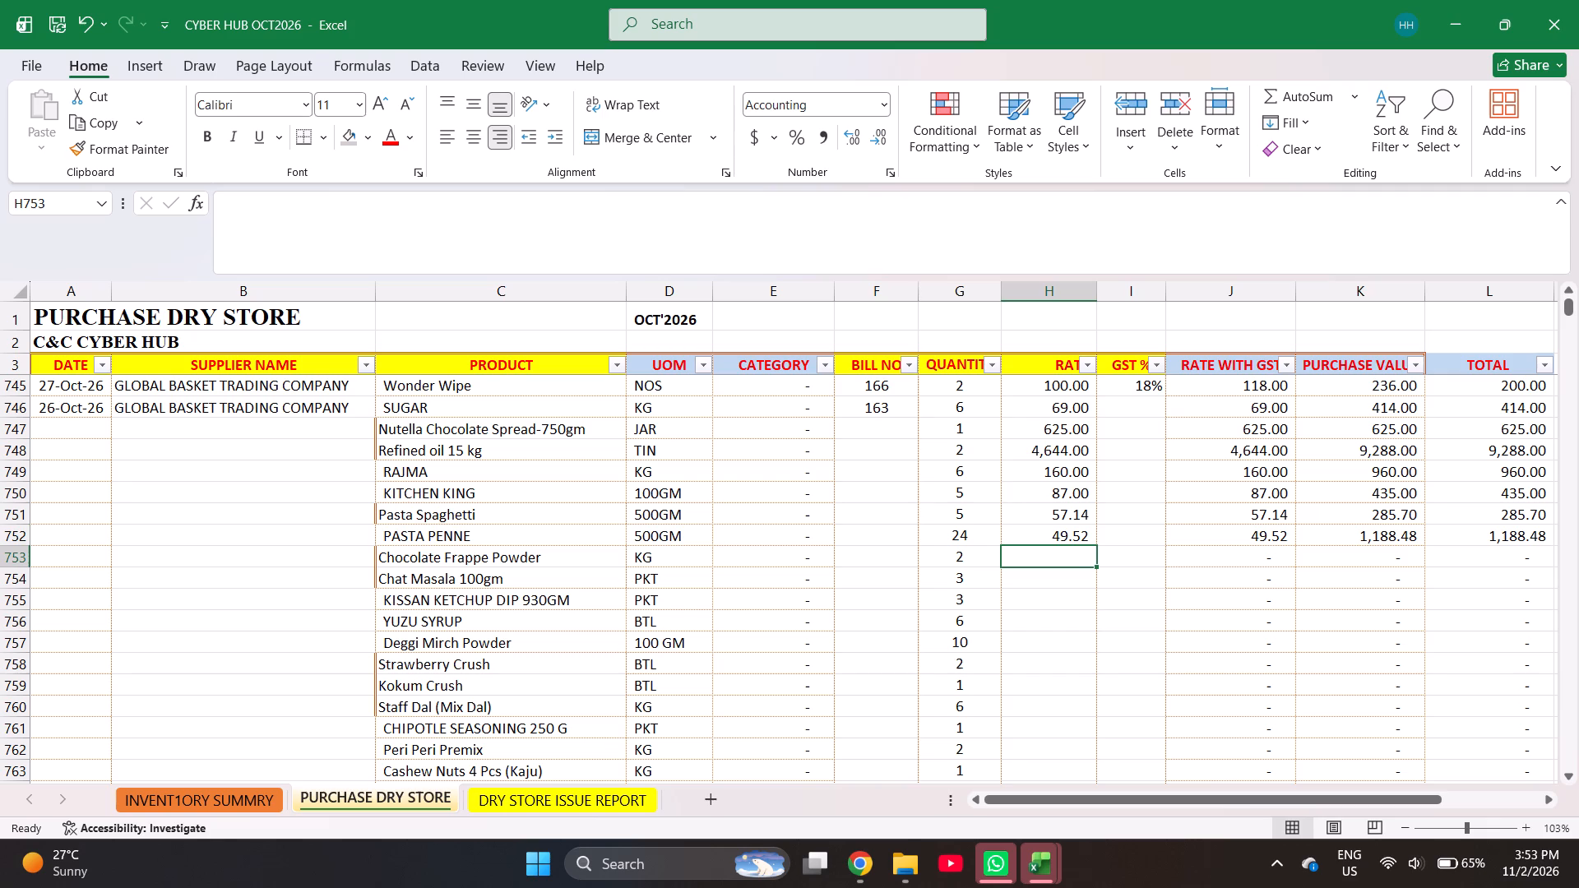
{"action": "type", "text": "450"}
{"action": "key", "text": "Return"}
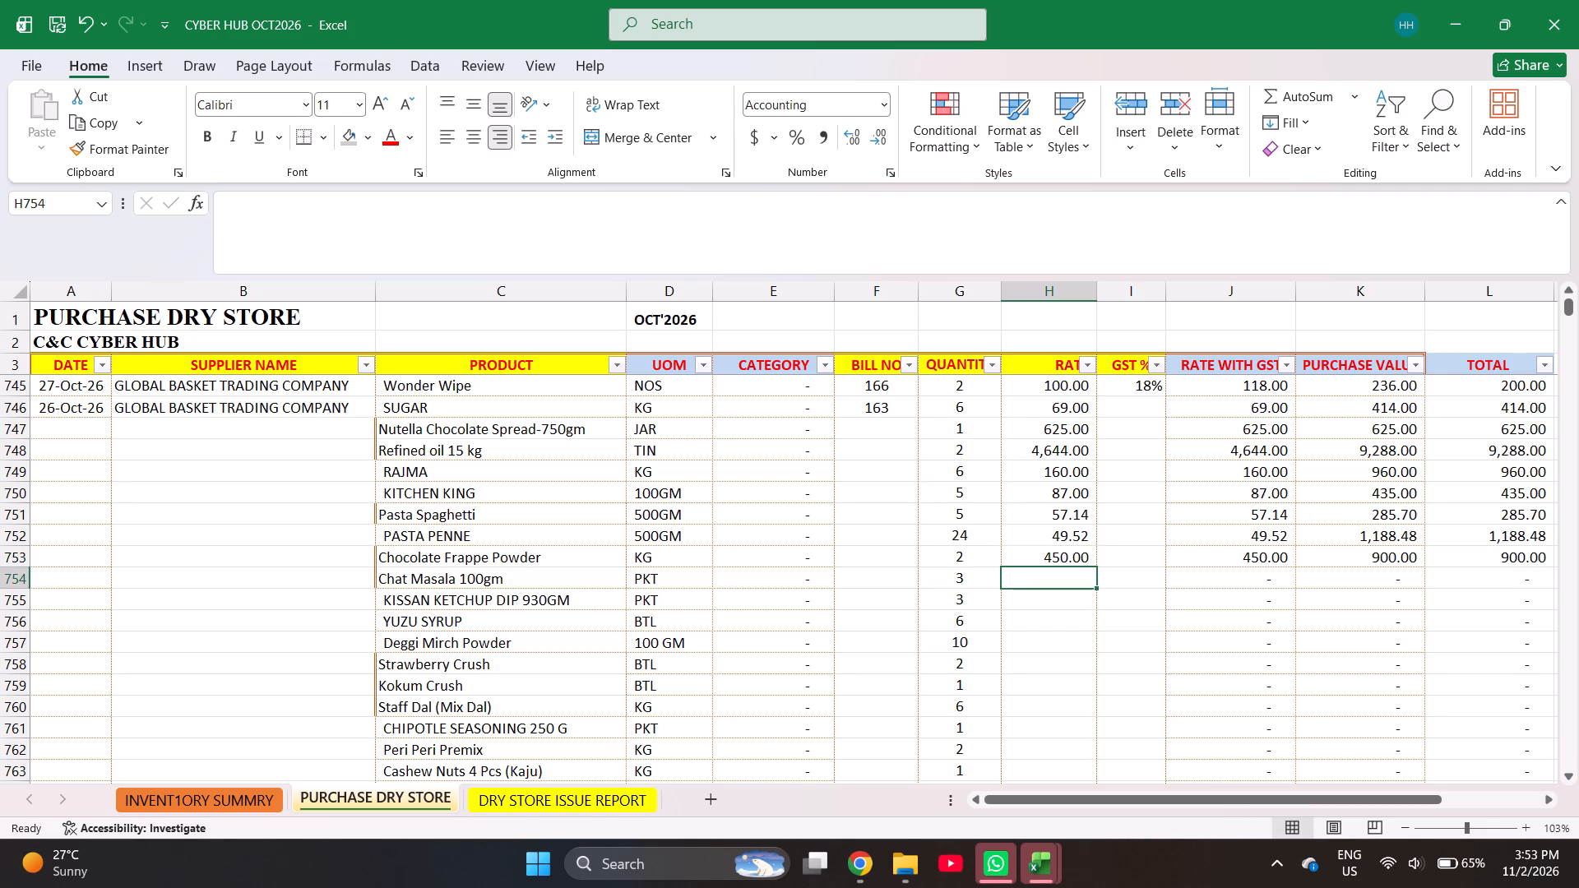
{"action": "type", "text": "84"}
{"action": "key", "text": "Return"}
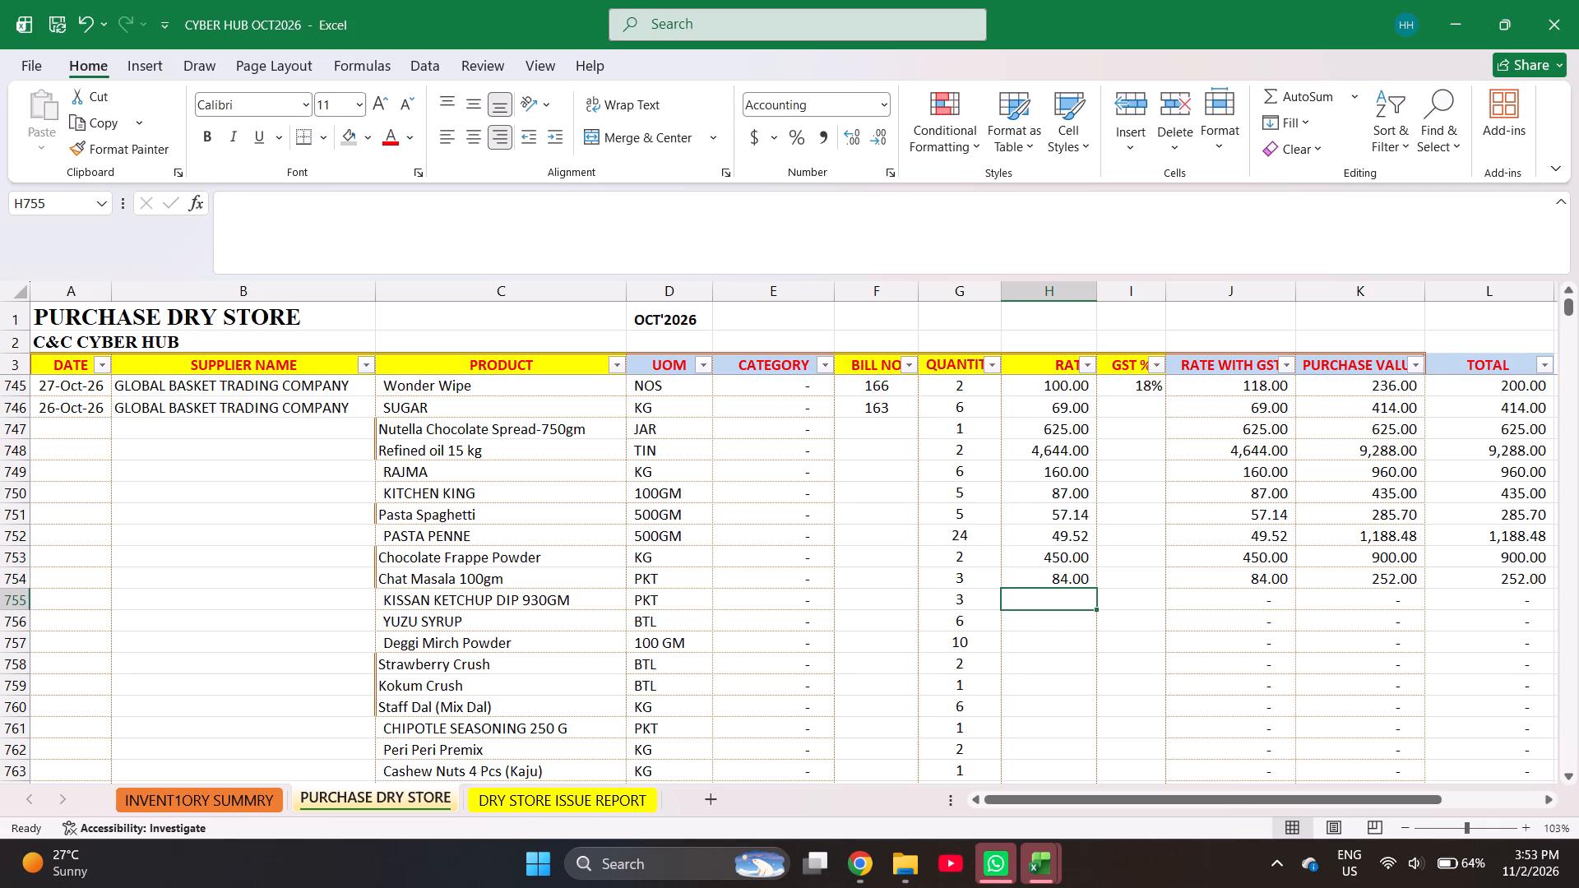
{"action": "key", "text": "4"}
{"action": "key", "text": "BackSpace"}
{"action": "type", "text": "78"}
{"action": "key", "text": "Return"}
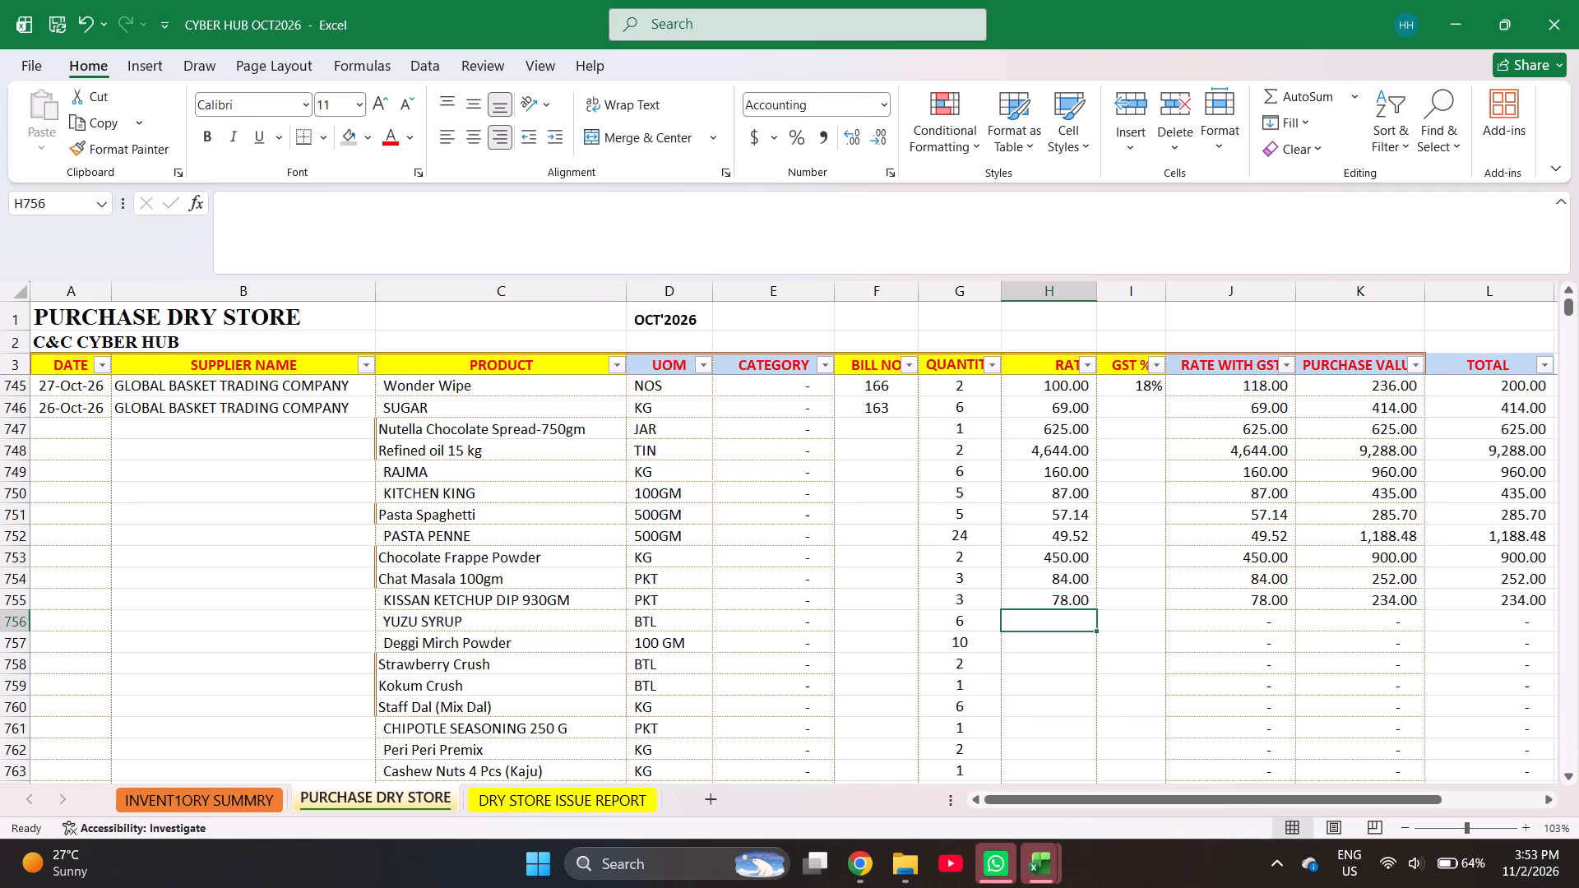
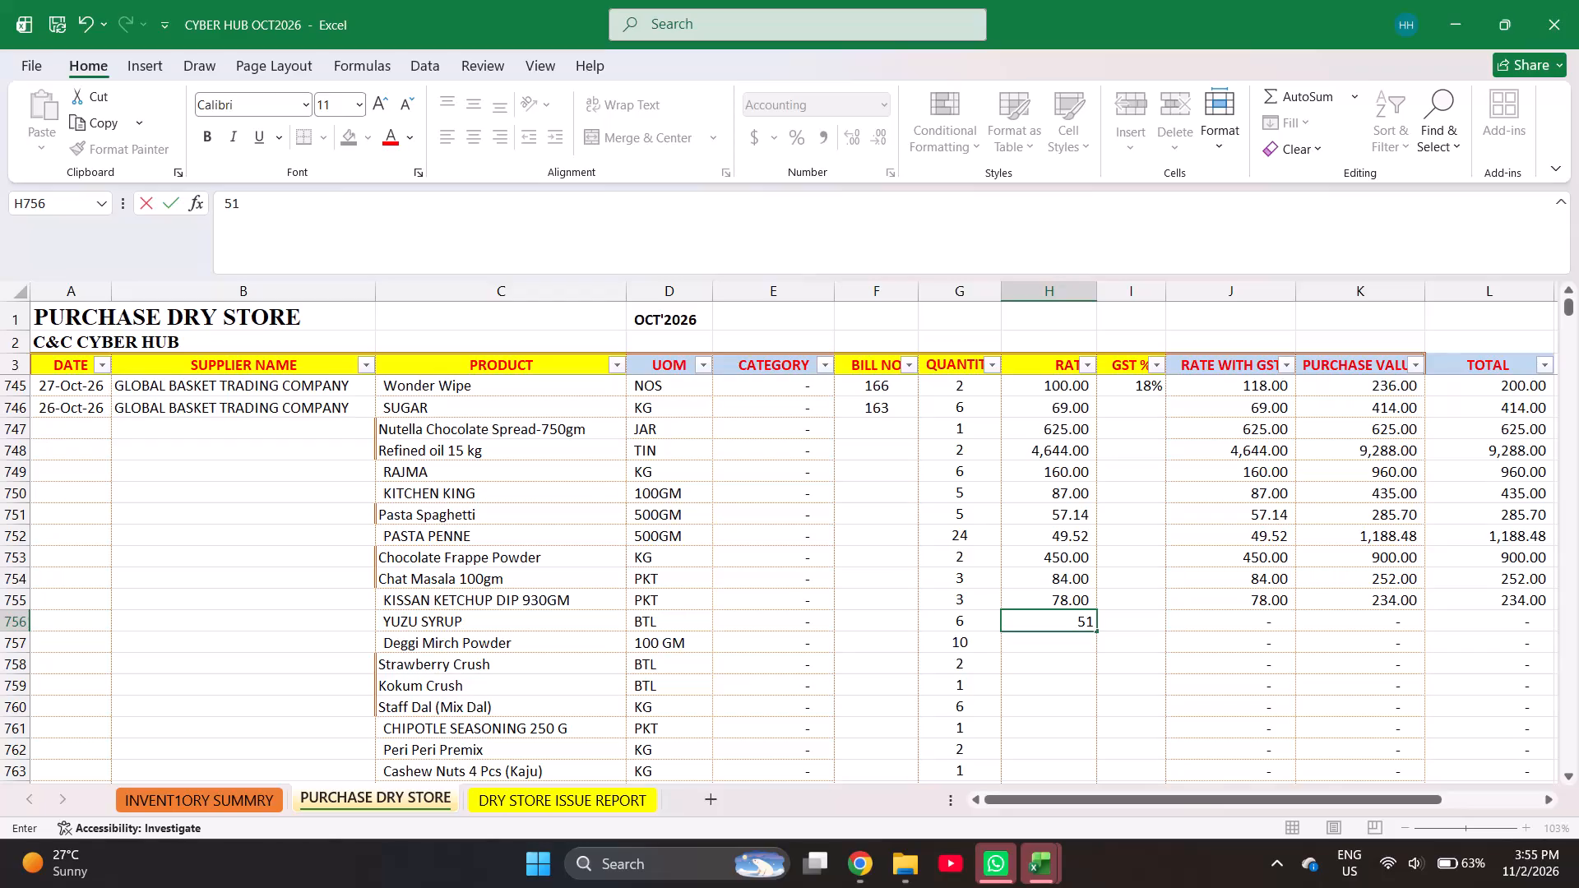
Enter rates 510, 112, 195, 195 and 120 for YUZU SYRUP through Staff Dal in rows 756 to 760.
{"action": "key", "text": "Return"}
{"action": "type", "text": "112"}
{"action": "key", "text": "Return"}
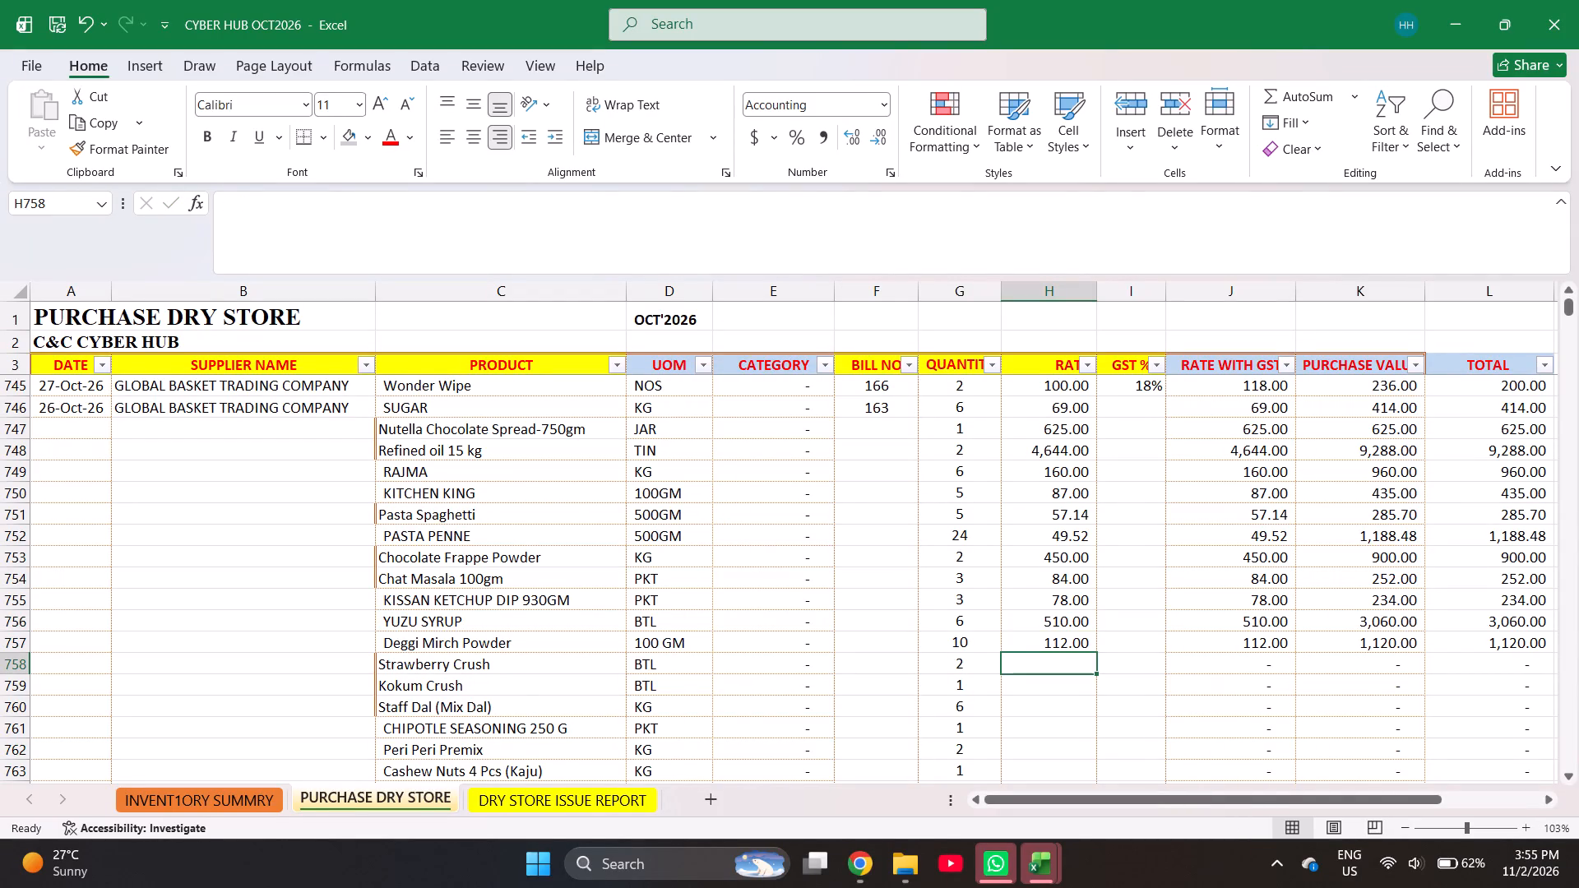
{"action": "type", "text": "195"}
{"action": "key", "text": "Return"}
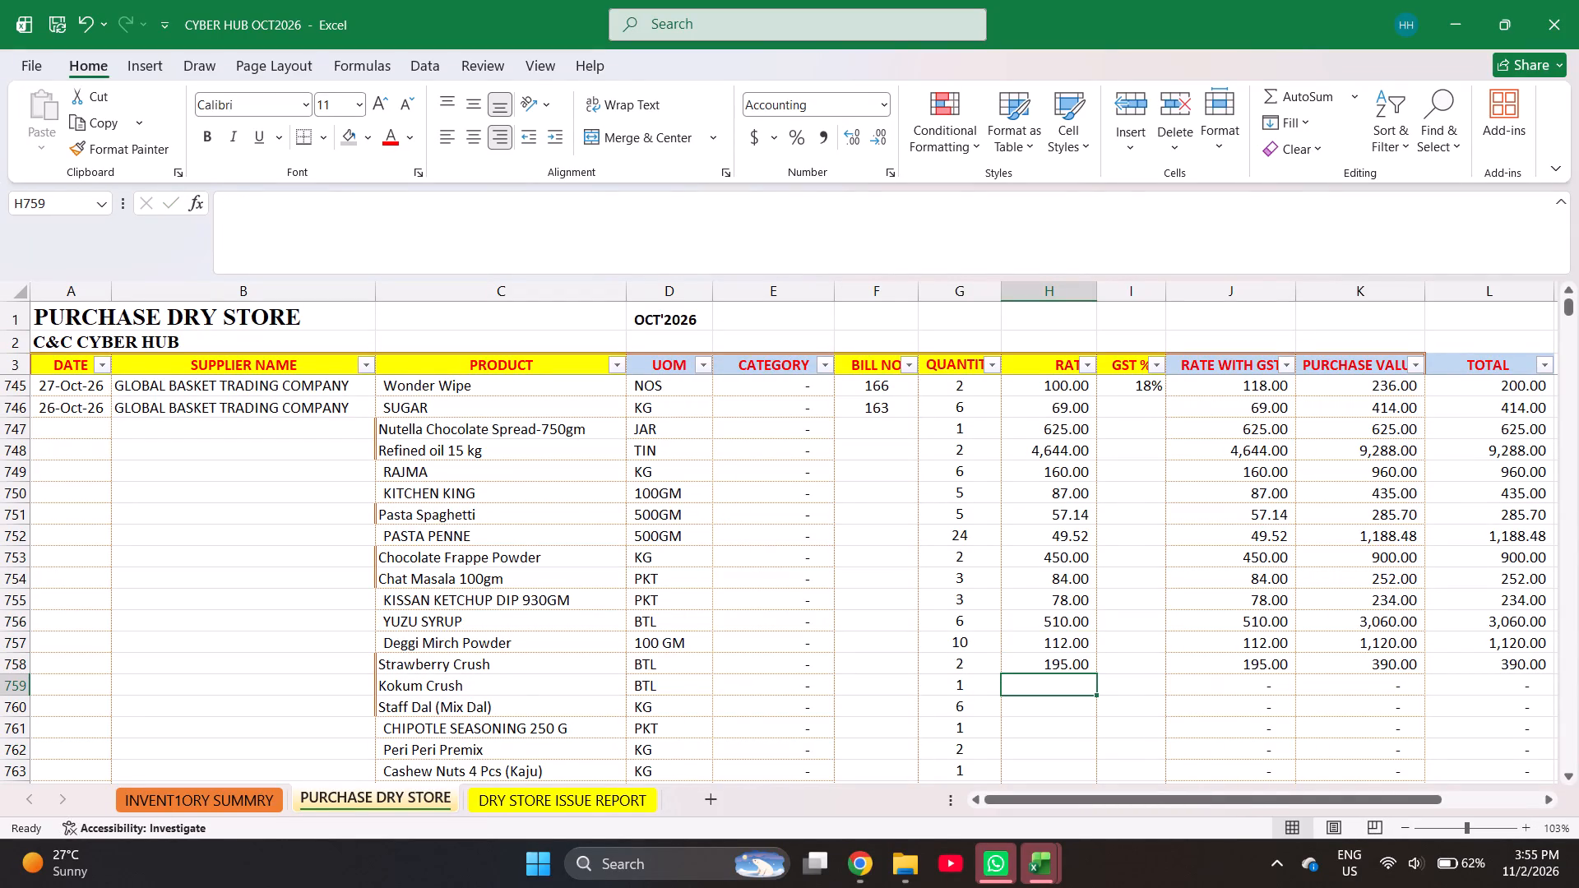
{"action": "type", "text": "195"}
{"action": "key", "text": "Return"}
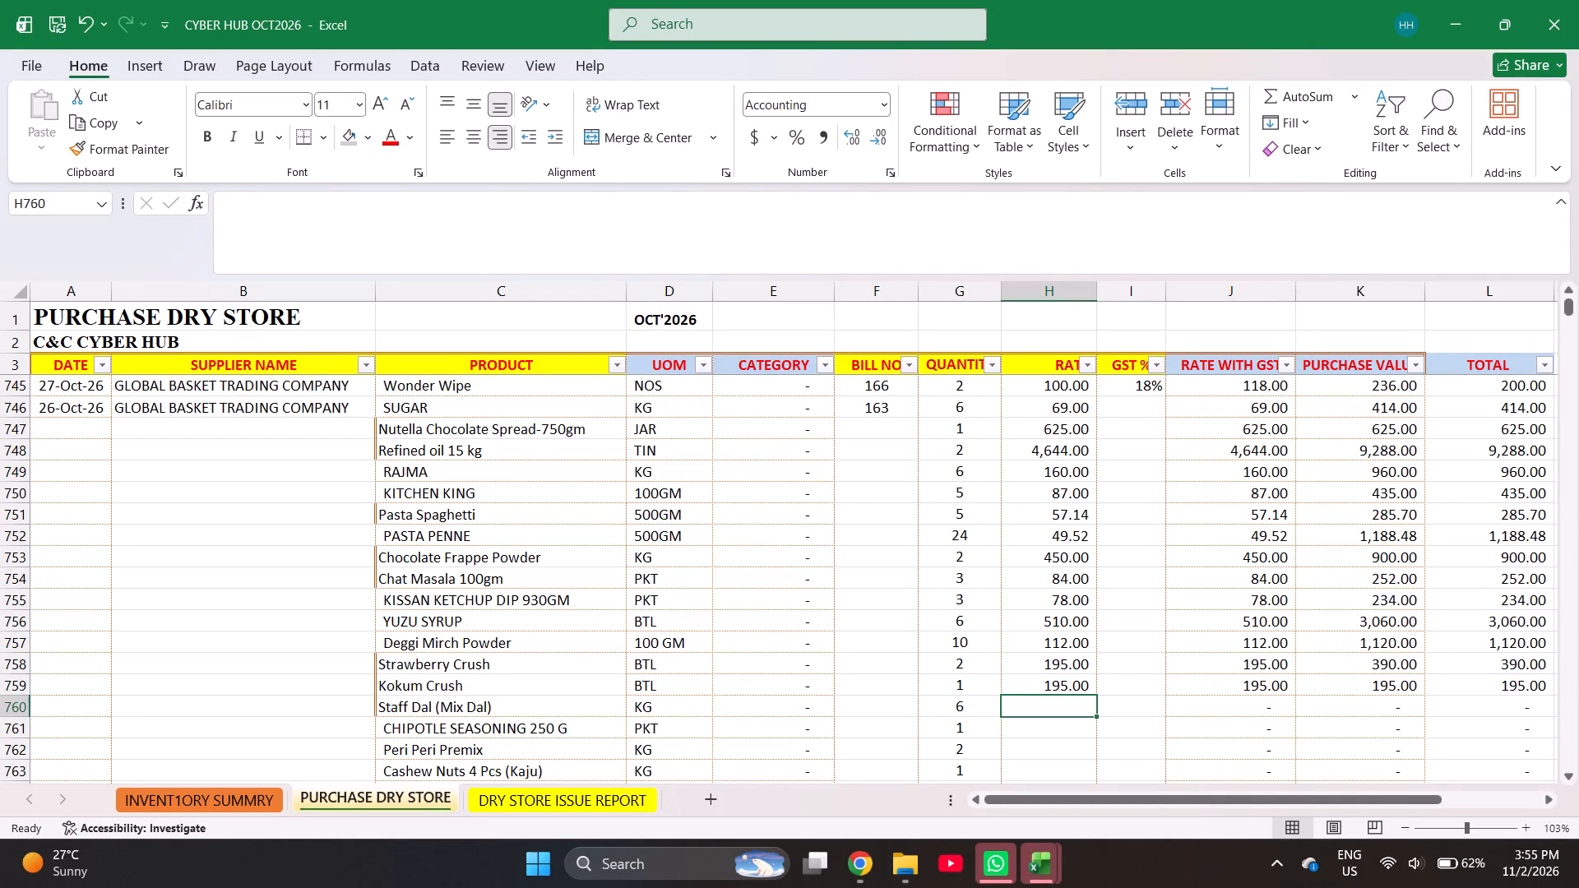
{"action": "type", "text": "120"}
{"action": "key", "text": "Return"}
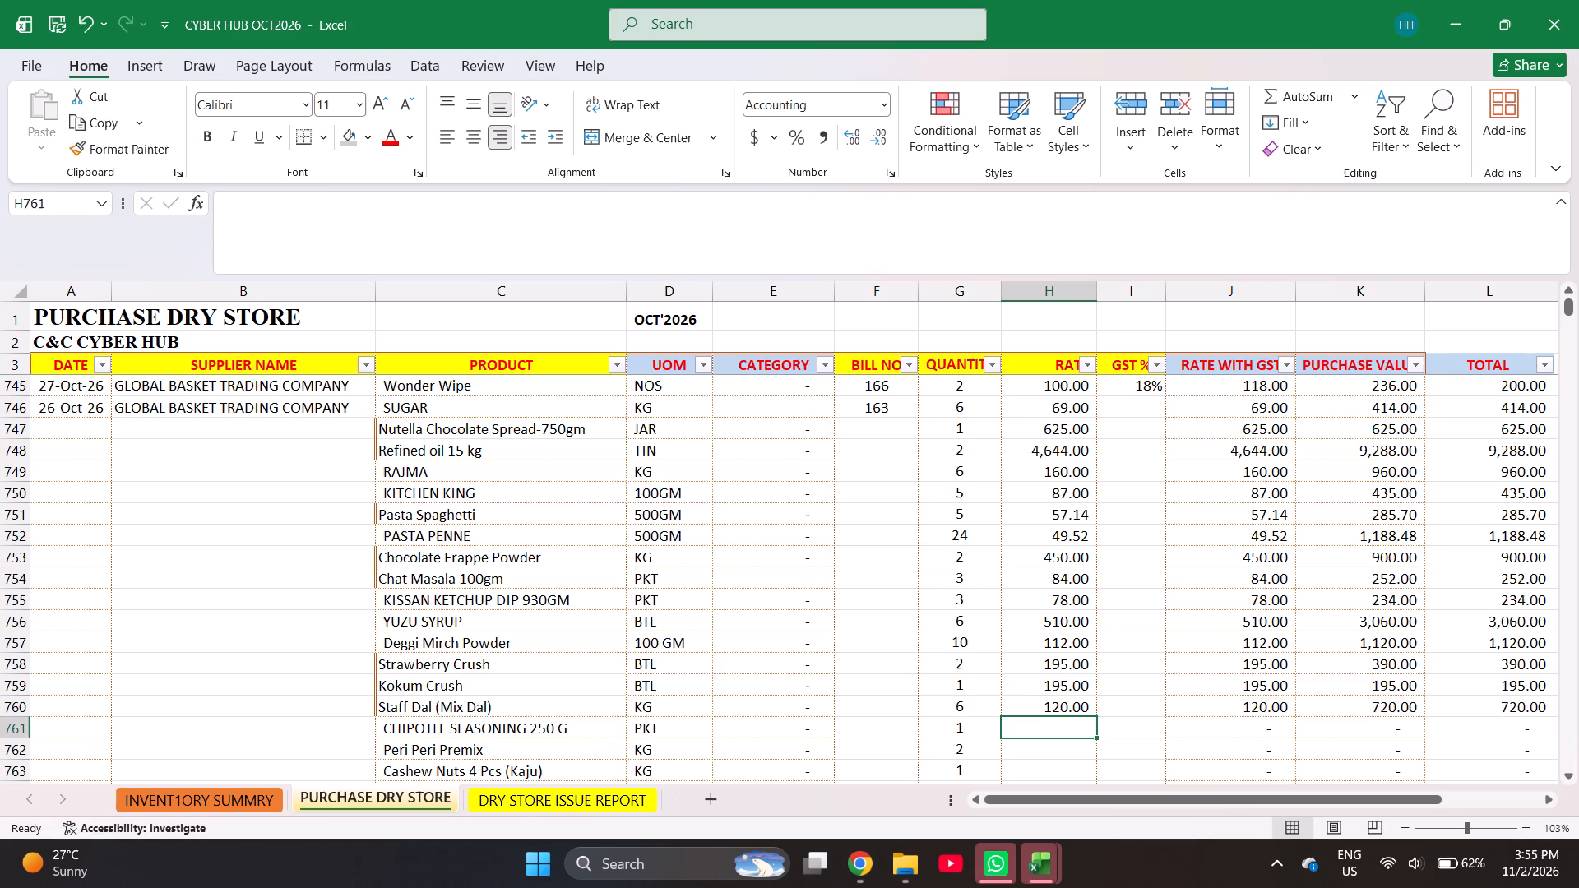
Enter rates 170, 380, 790, 1025 and 220 for CHIPOTLE SEASONING through Coconut milk in rows 761 to 765.
{"action": "type", "text": "170"}
{"action": "key", "text": "Return"}
{"action": "type", "text": "380"}
{"action": "key", "text": "Return"}
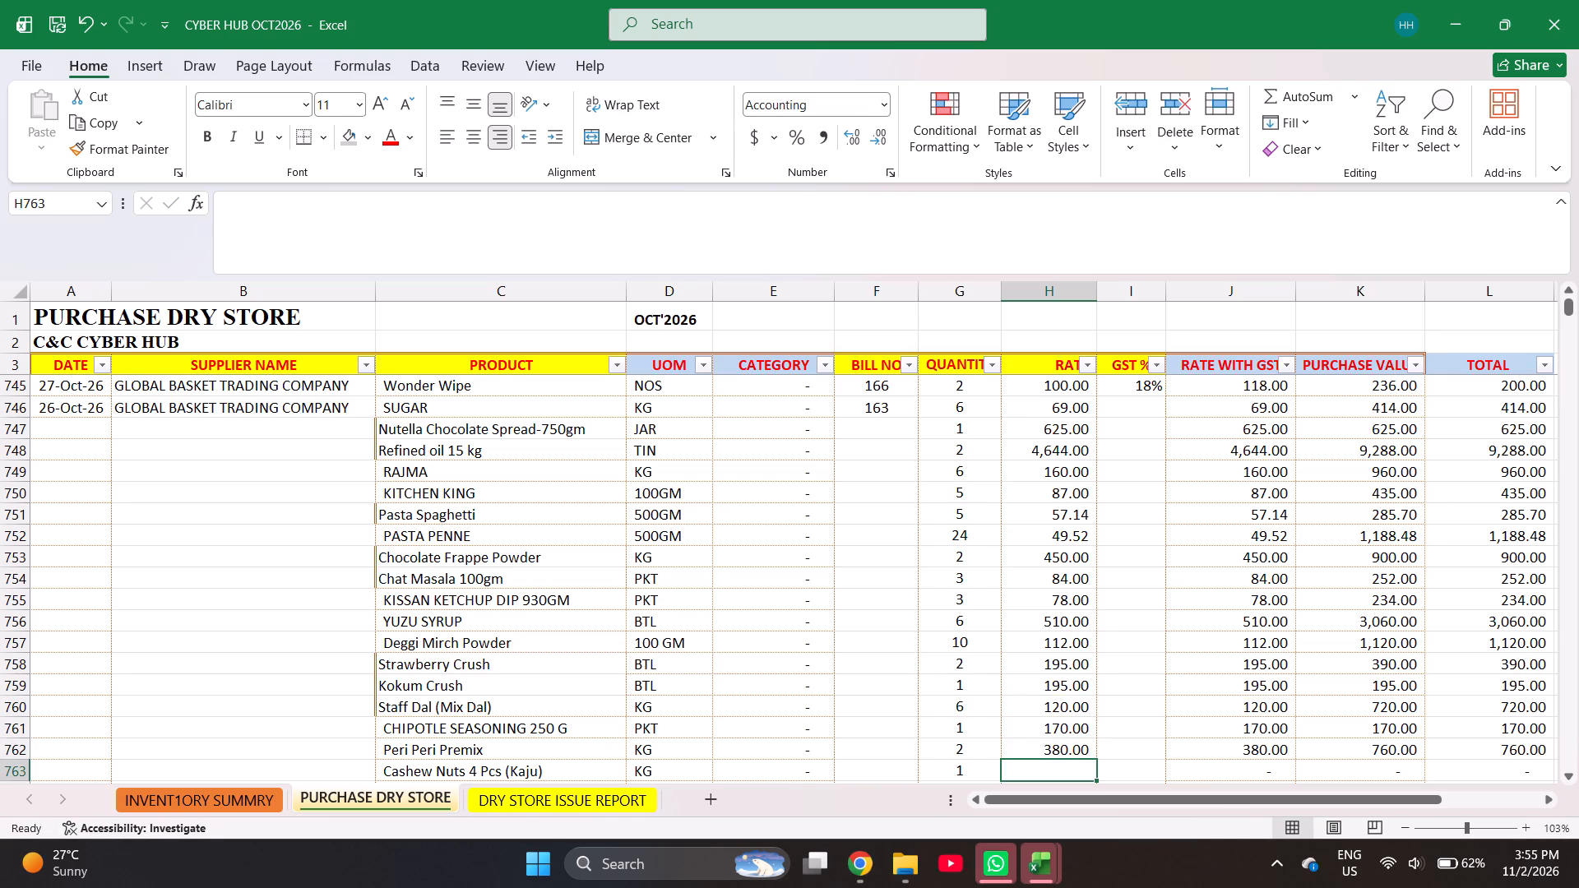
{"action": "type", "text": "790"}
{"action": "key", "text": "Return"}
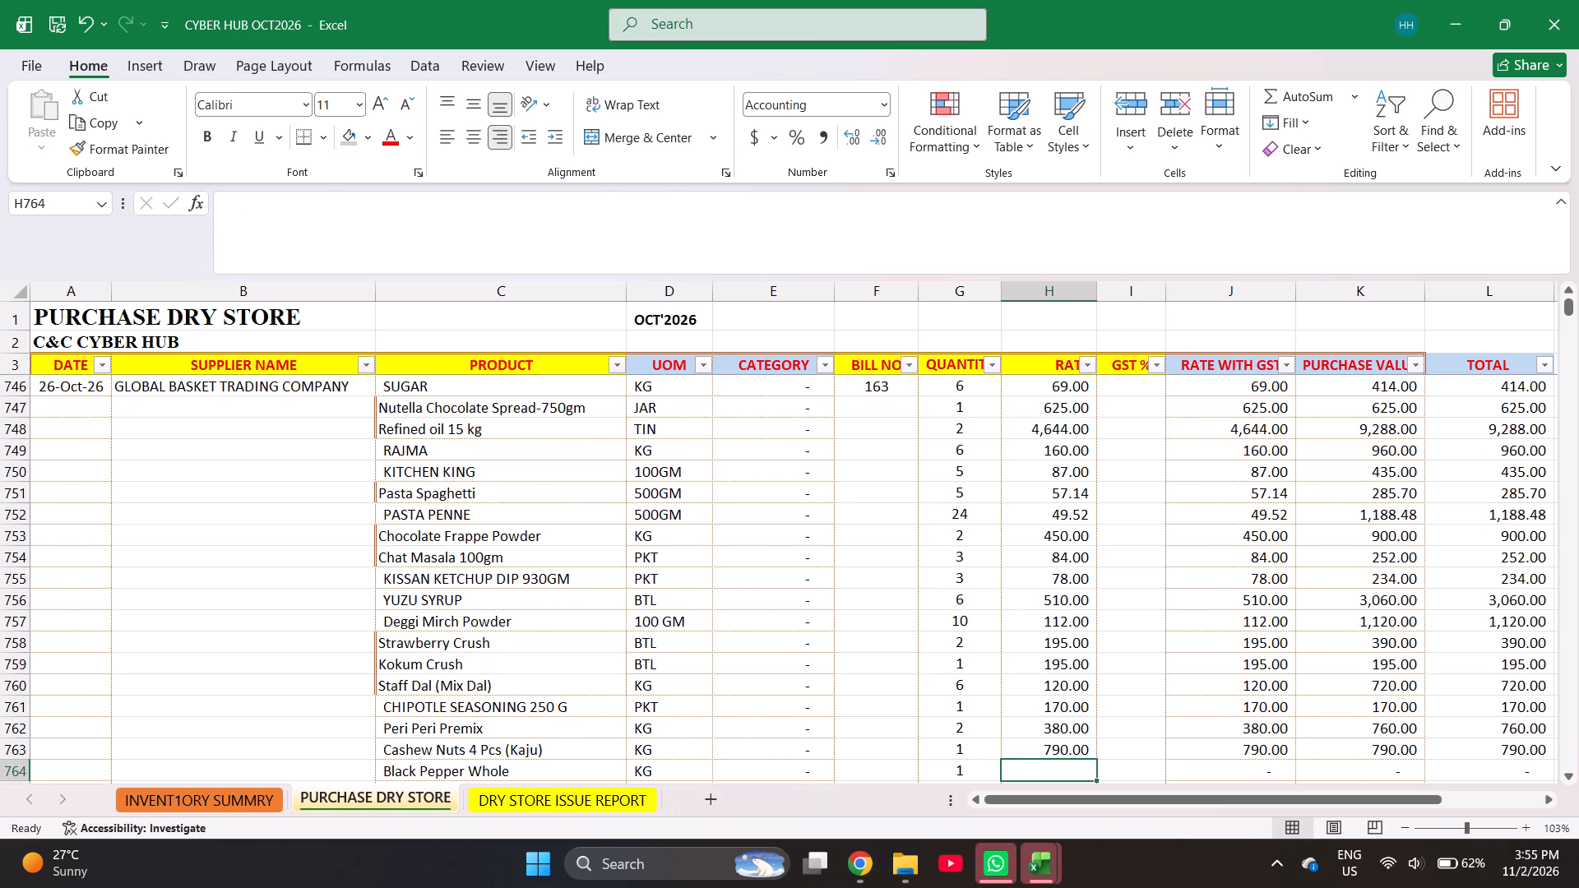
{"action": "type", "text": "1025"}
{"action": "key", "text": "Return"}
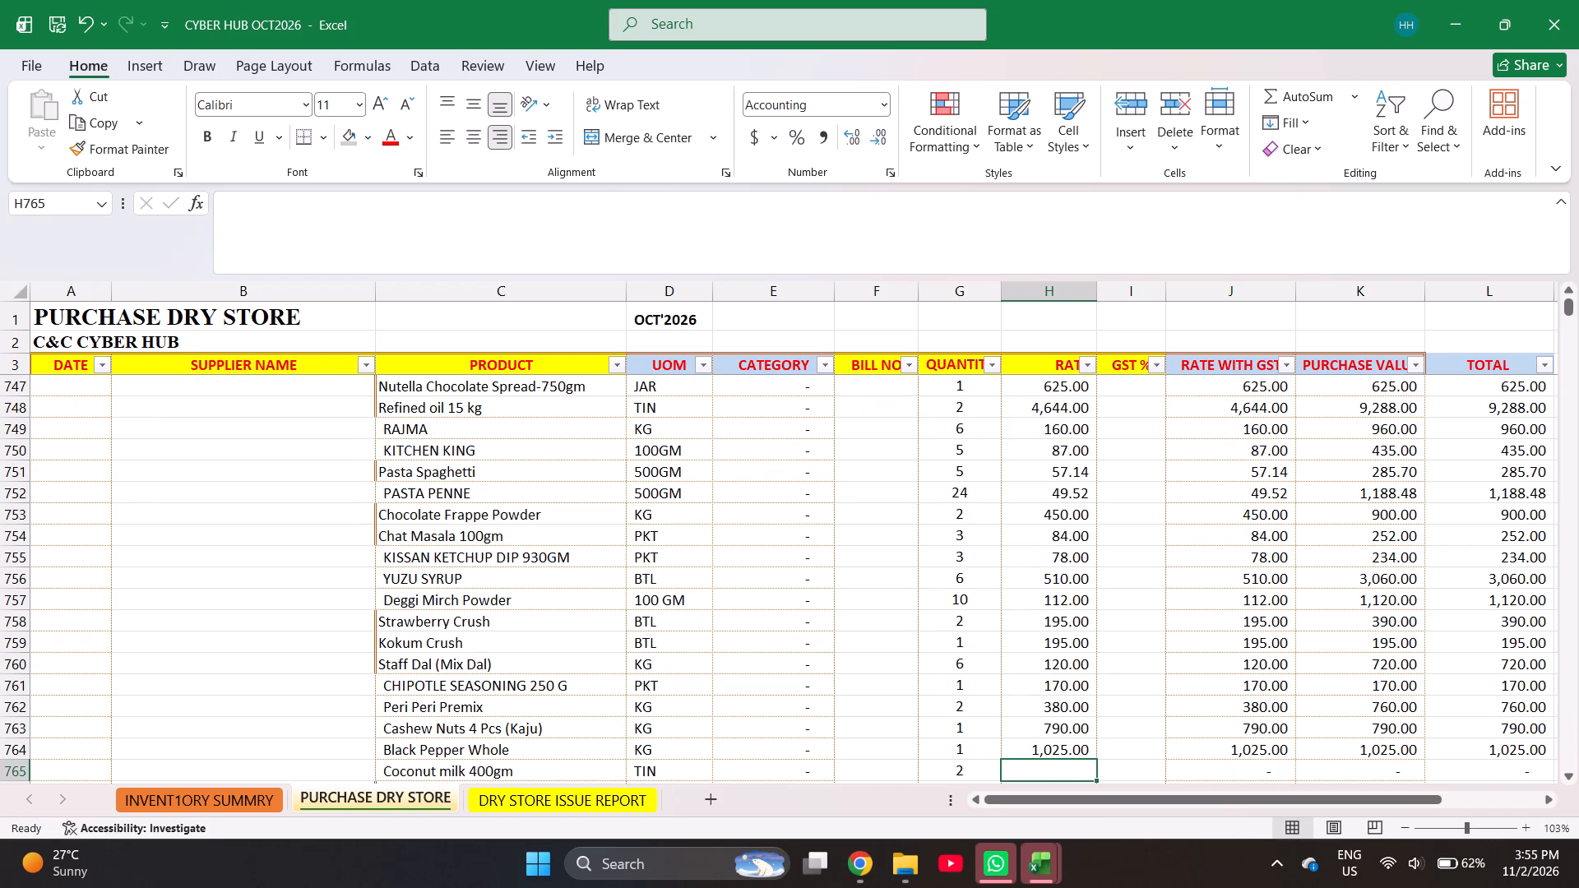
{"action": "type", "text": "220"}
{"action": "key", "text": "Return"}
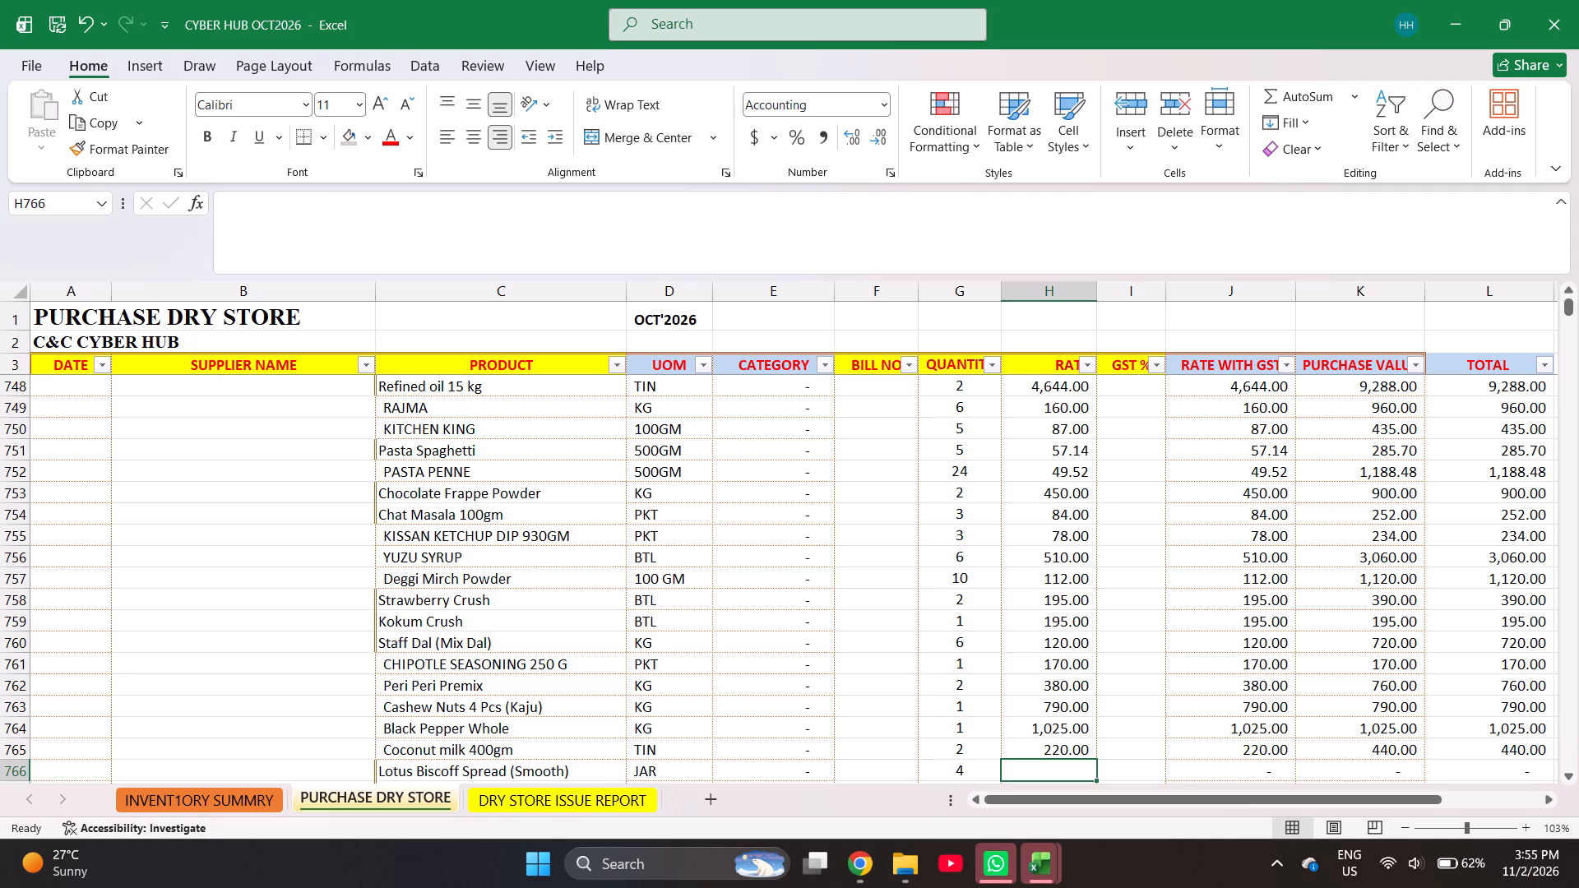
Enter rates 430, 72, 155 and 185 for Lotus Biscoff Spread through DHANIYA POWDER in rows 766 to 769.
{"action": "type", "text": "430"}
{"action": "key", "text": "Return"}
{"action": "type", "text": "72"}
{"action": "key", "text": "Return"}
{"action": "type", "text": "155"}
{"action": "key", "text": "Return"}
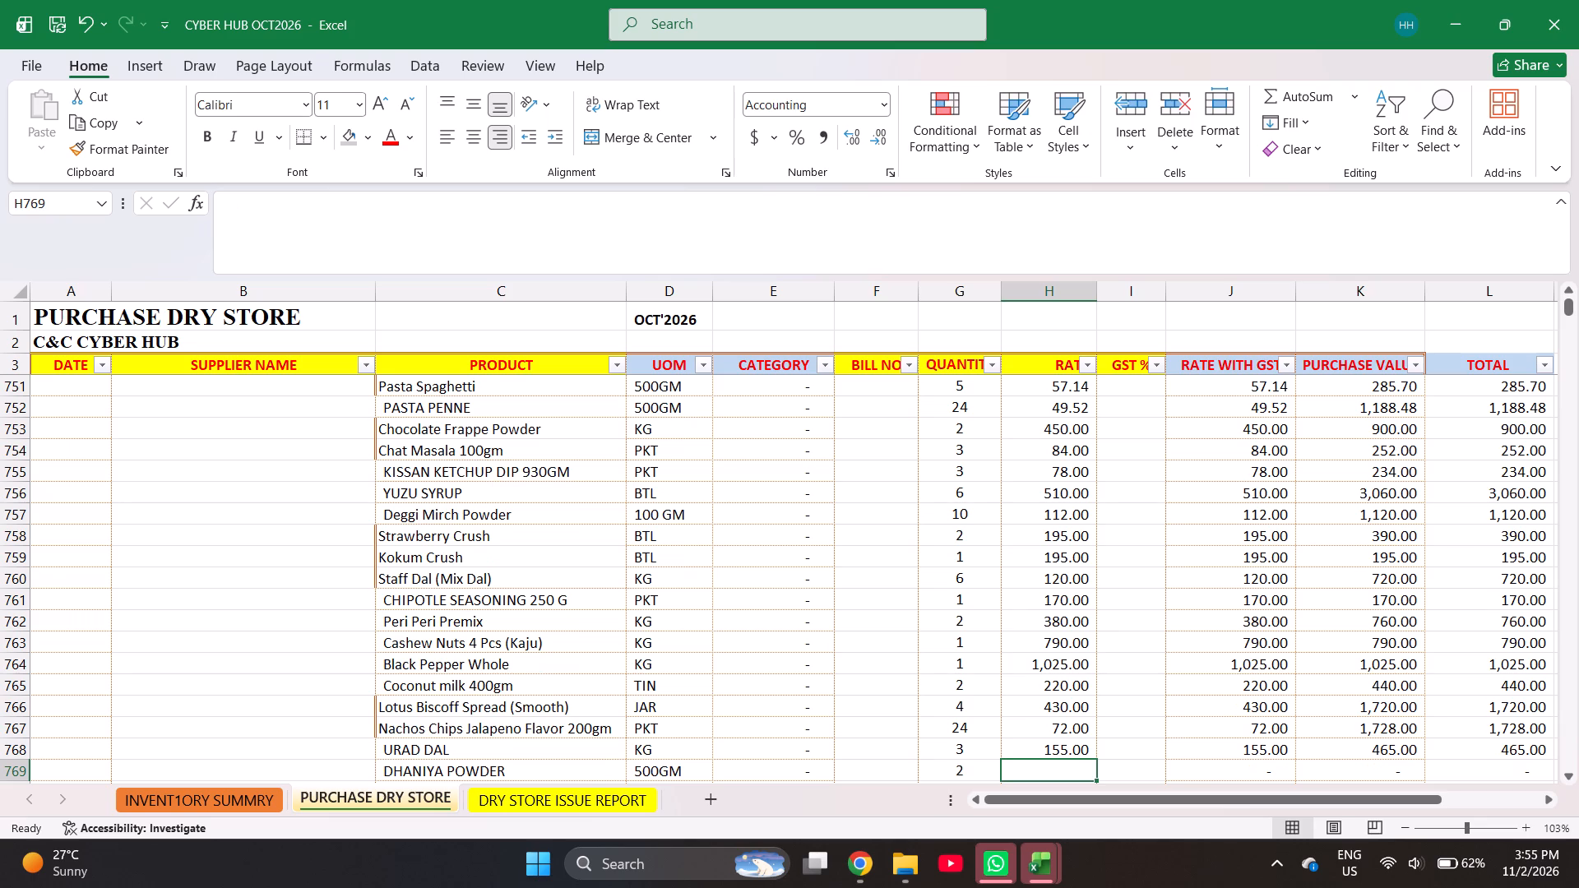
{"action": "type", "text": "185"}
{"action": "key", "text": "Return"}
Enter GST of 5%, 5%, 5% and 0% for SUGAR, Nutella, Refined oil and RAJMA in rows 746 to 749.
{"action": "key", "text": "Right"}
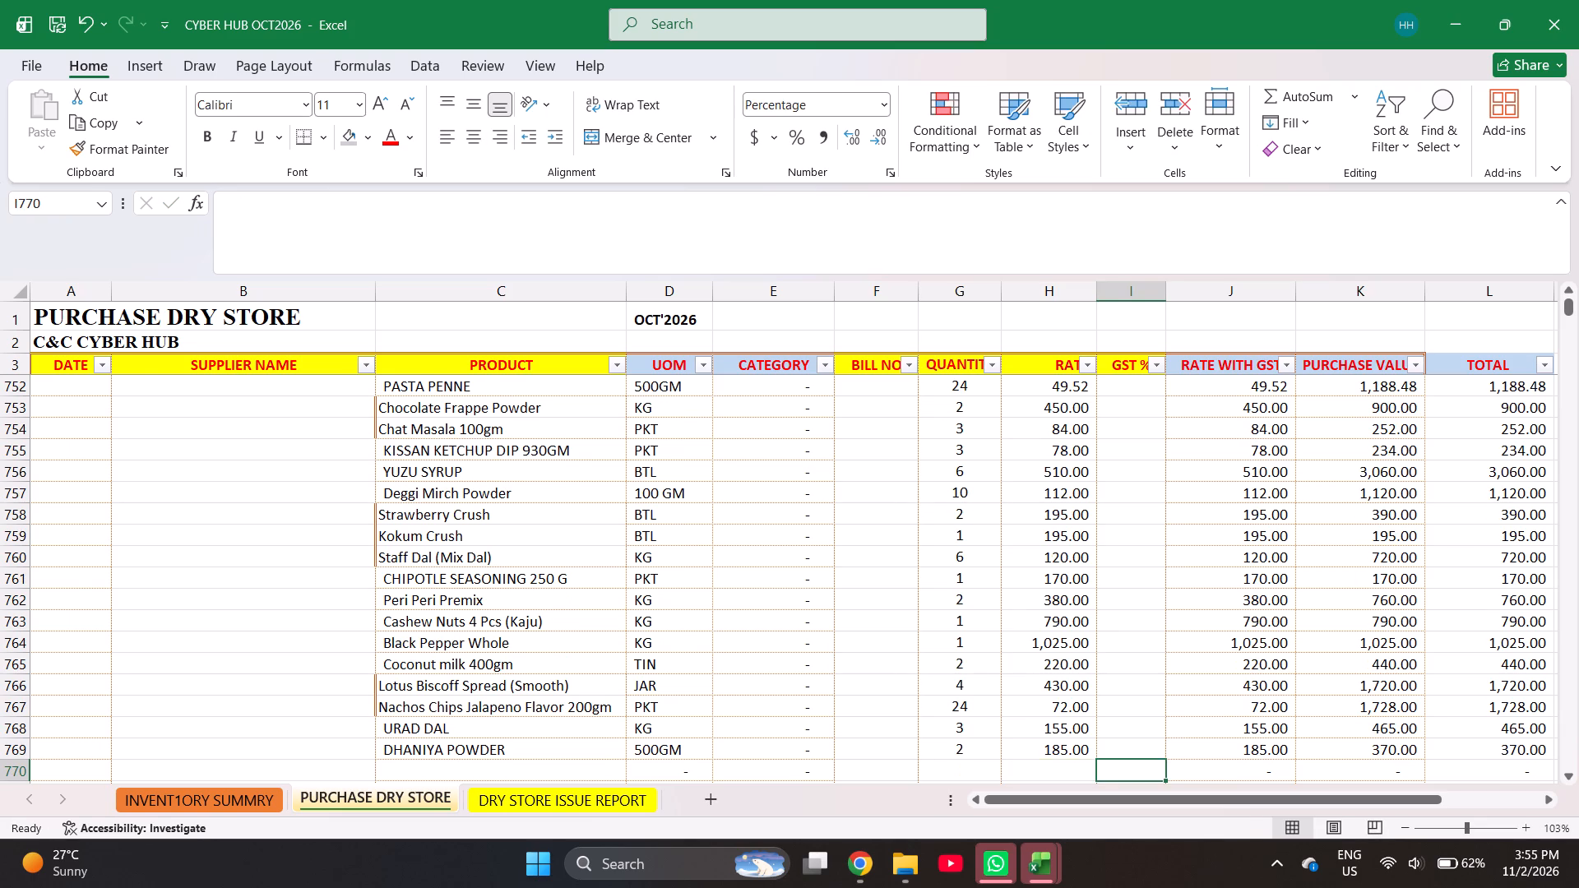
{"action": "key", "text": "ctrl+Up"}
{"action": "key", "text": "Down"}
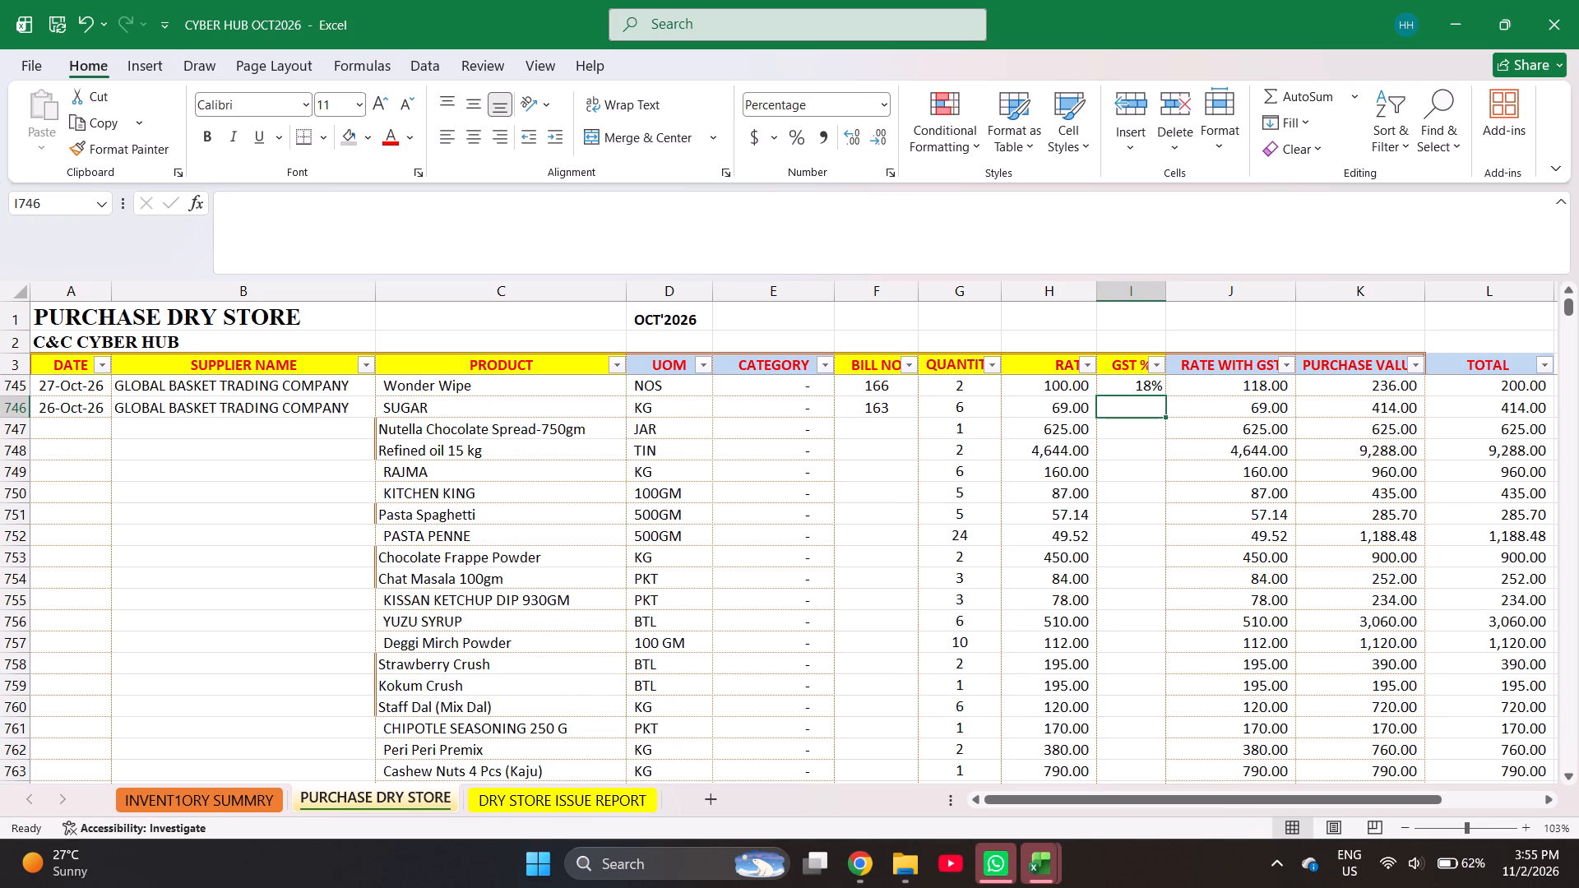
{"action": "key", "text": "5"}
{"action": "key", "text": "Return"}
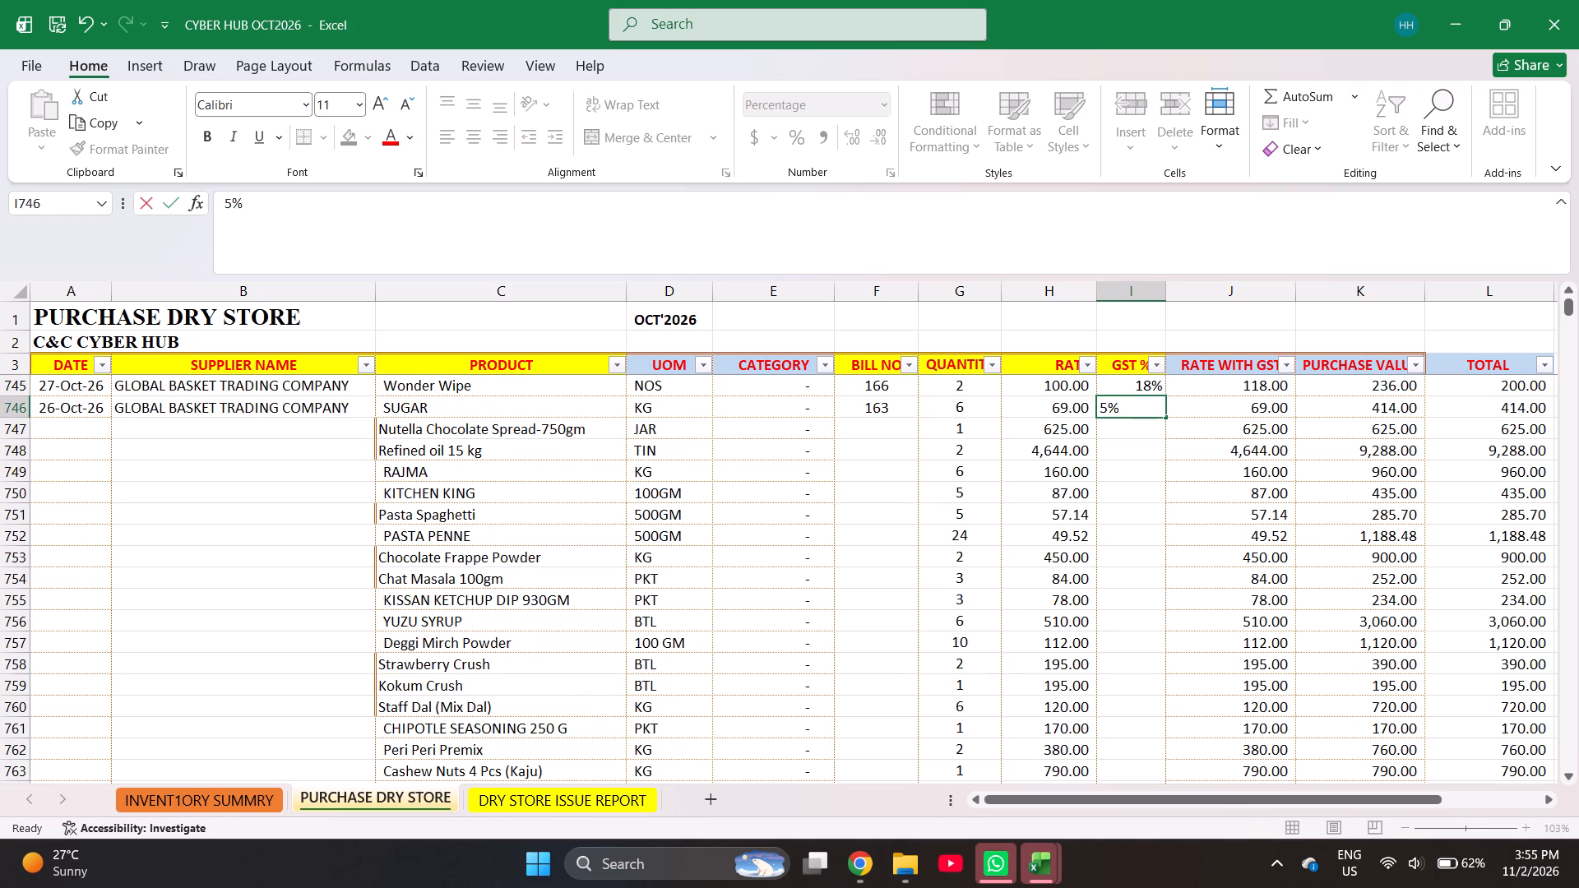
{"action": "key", "text": "5"}
{"action": "key", "text": "Return"}
{"action": "key", "text": "5"}
{"action": "key", "text": "Return"}
{"action": "key", "text": "0"}
{"action": "key", "text": "Return"}
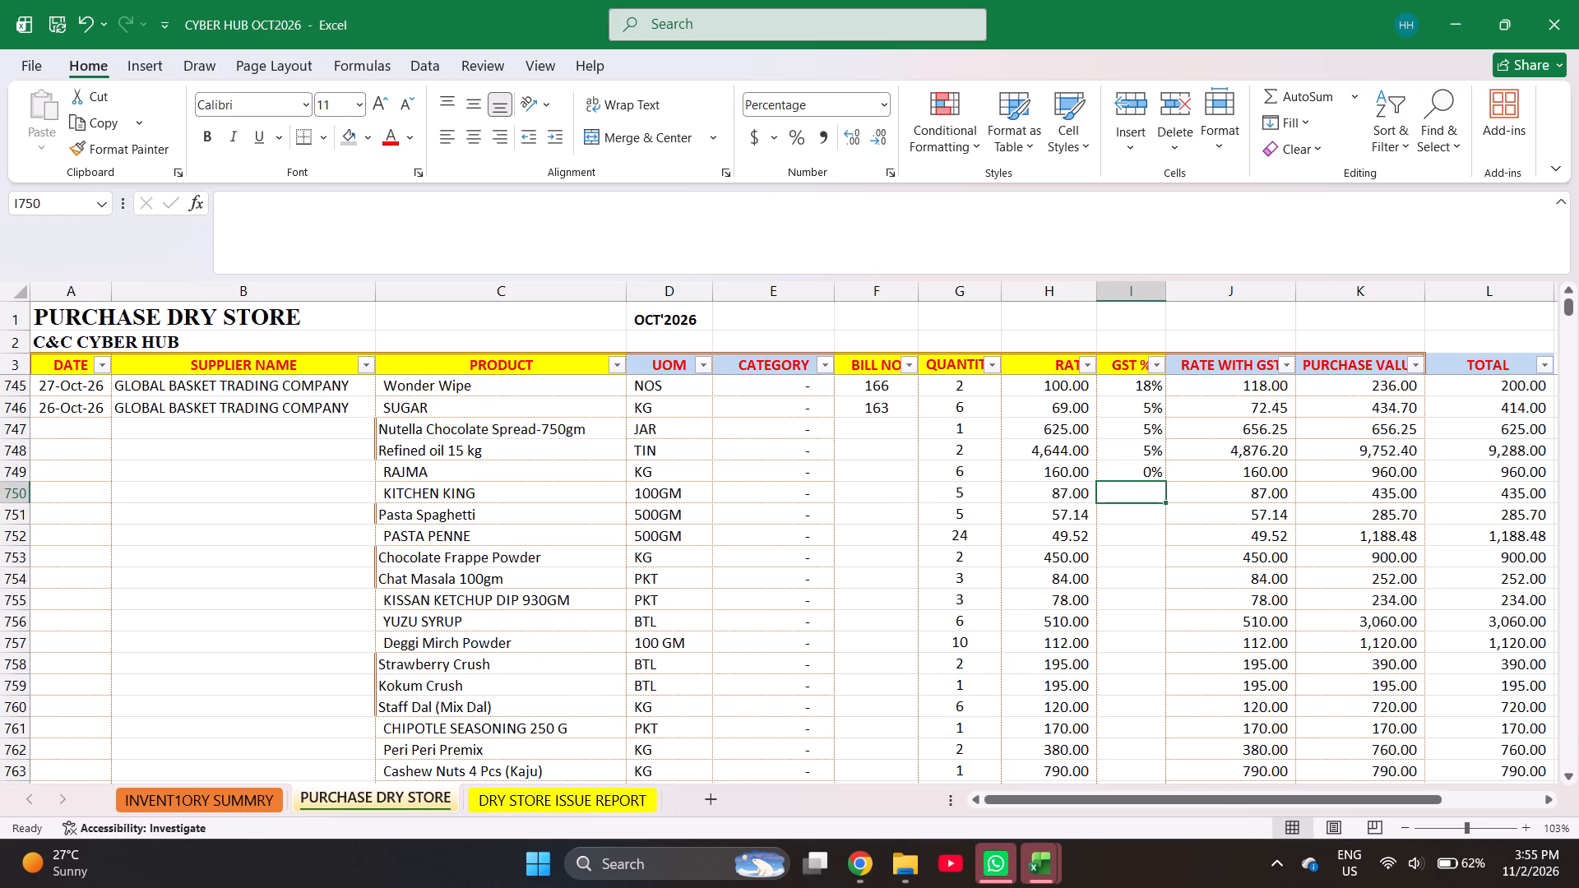
Enter 5% GST for each product from KITCHEN KING through Chat Masala in rows 750 to 754.
{"action": "key", "text": "5"}
{"action": "key", "text": "Return"}
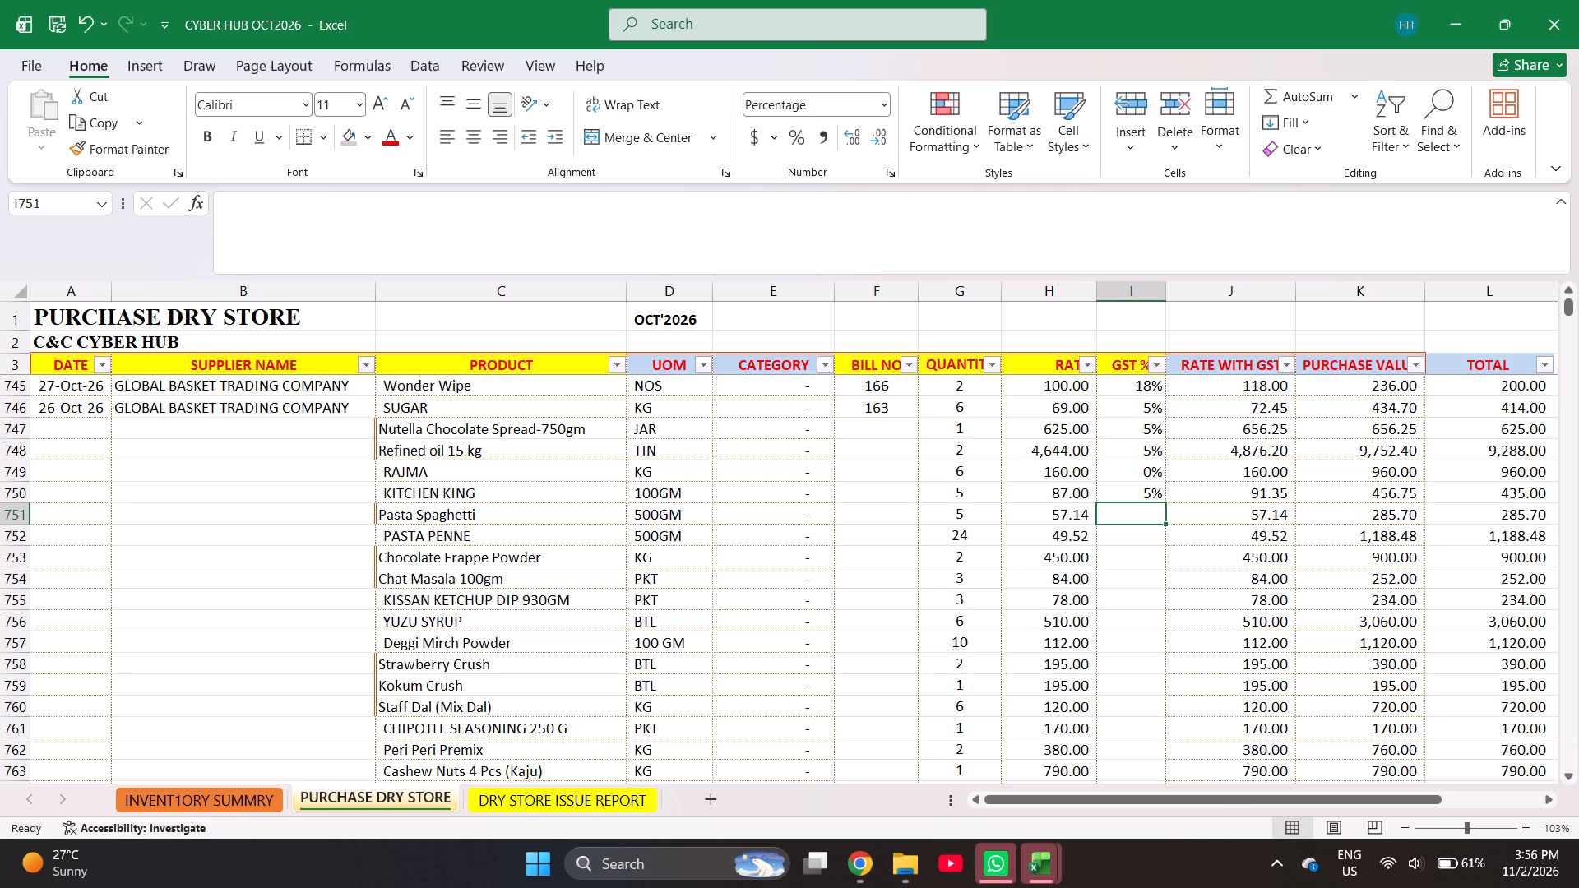
{"action": "key", "text": "5"}
{"action": "key", "text": "Return"}
{"action": "key", "text": "5"}
{"action": "key", "text": "Return"}
{"action": "key", "text": "5"}
{"action": "key", "text": "Return"}
{"action": "key", "text": "5"}
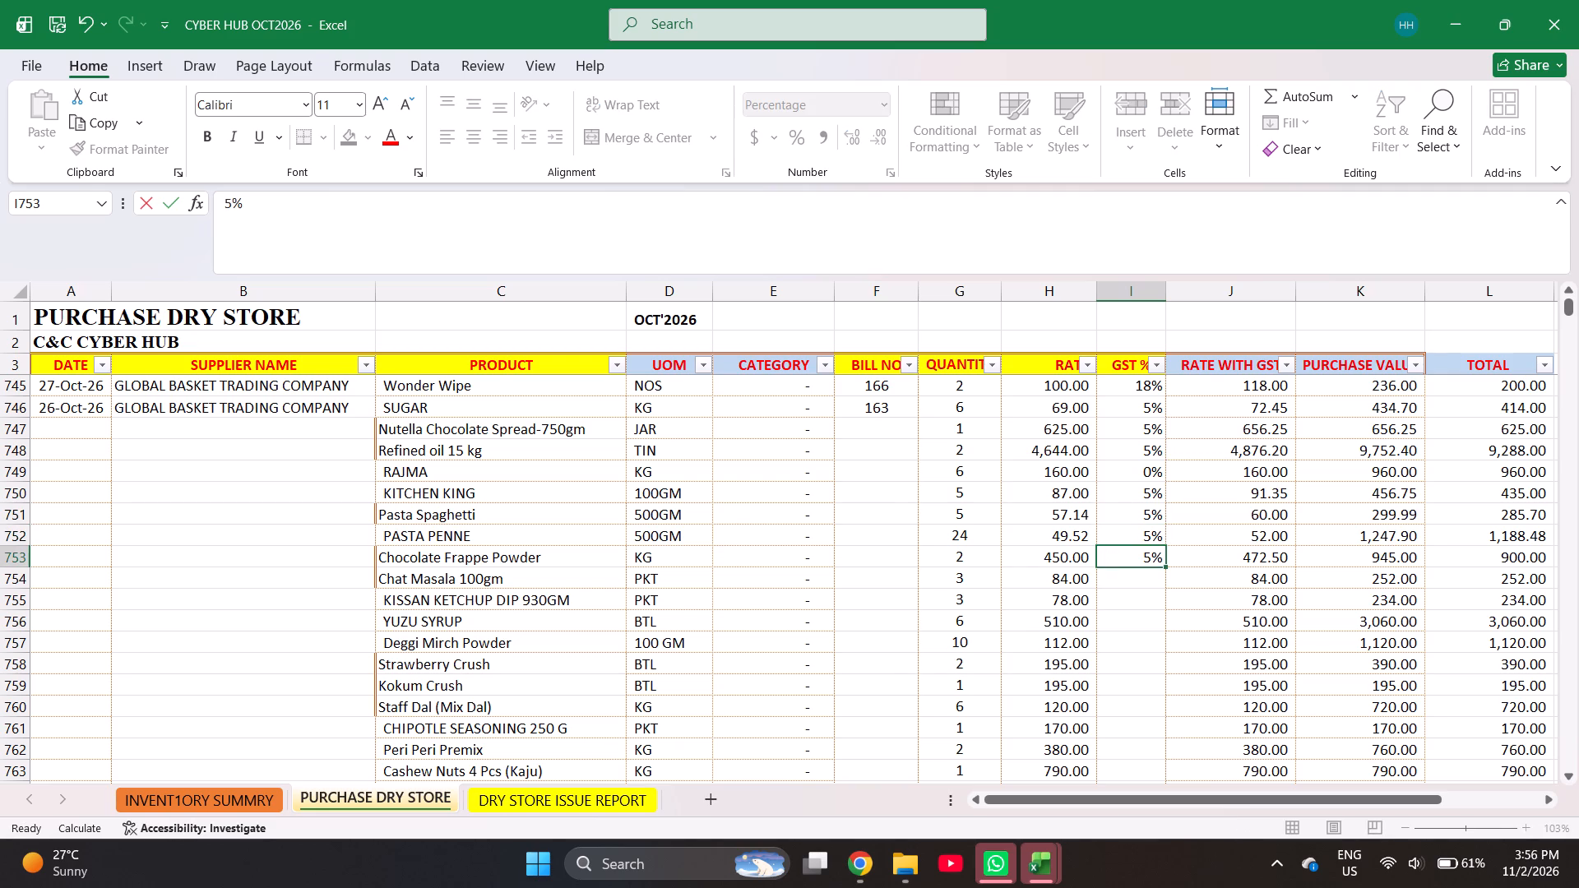
{"action": "key", "text": "Return"}
Enter 5% GST for each product from KISSAN KETCHUP DIP through Kokum Crush in rows 755 to 759.
{"action": "key", "text": "5"}
{"action": "key", "text": "Return"}
{"action": "key", "text": "5"}
{"action": "key", "text": "Return"}
{"action": "key", "text": "5"}
{"action": "key", "text": "Return"}
{"action": "key", "text": "5"}
{"action": "key", "text": "Return"}
{"action": "key", "text": "5"}
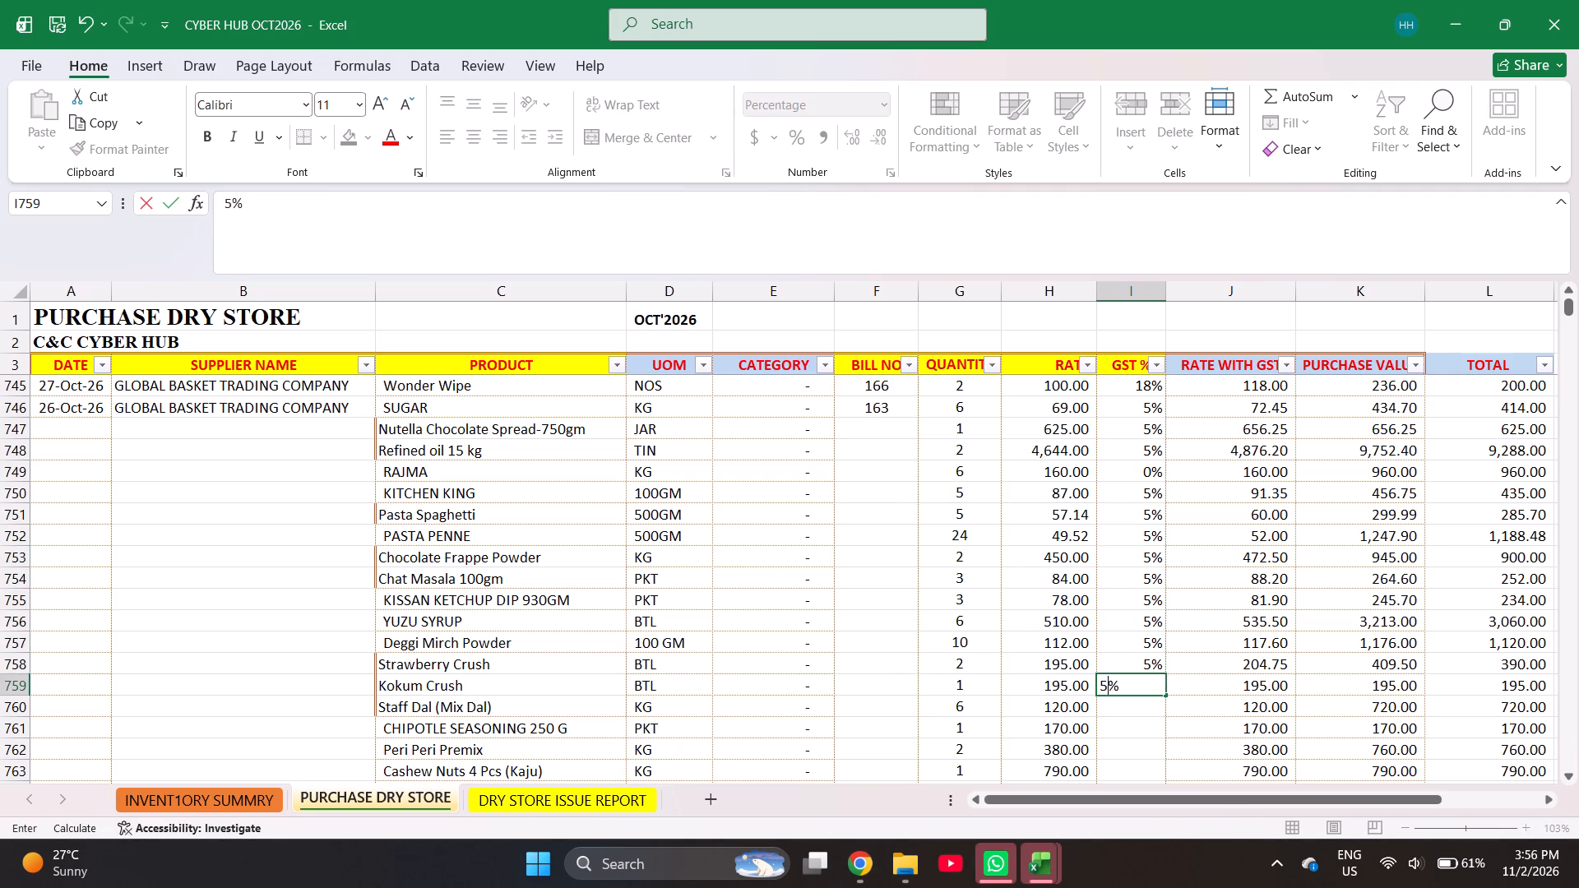
{"action": "key", "text": "Return"}
Enter 0% GST for Staff Dal in row 760 and 5% for CHIPOTLE SEASONING through Black Pepper Whole in rows 761 to 764.
{"action": "key", "text": "0"}
{"action": "key", "text": "Return"}
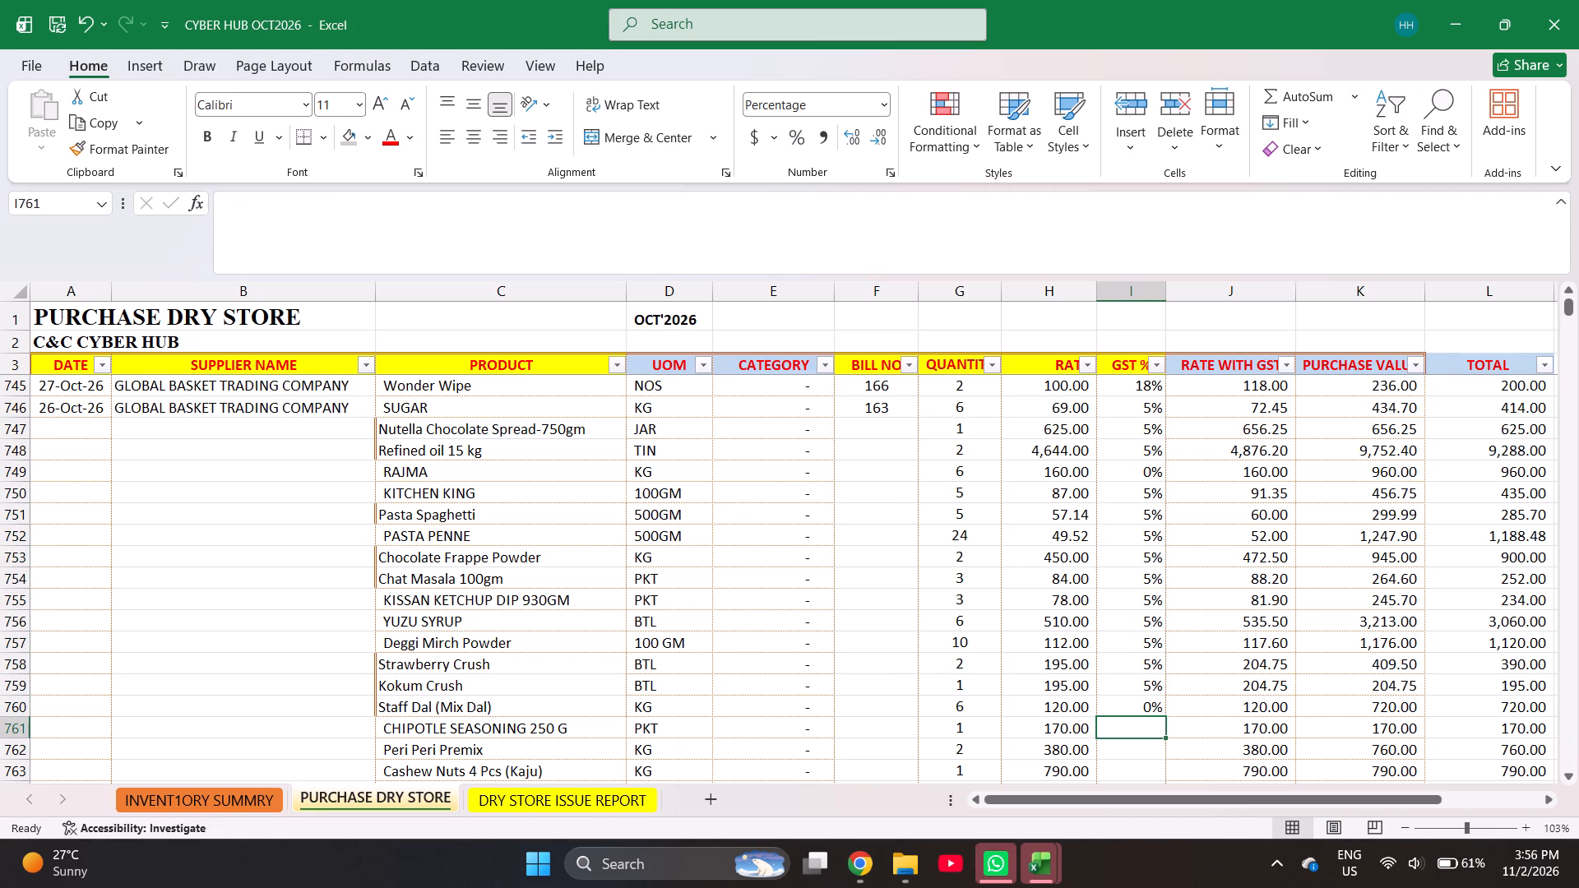
{"action": "key", "text": "5"}
{"action": "key", "text": "Return"}
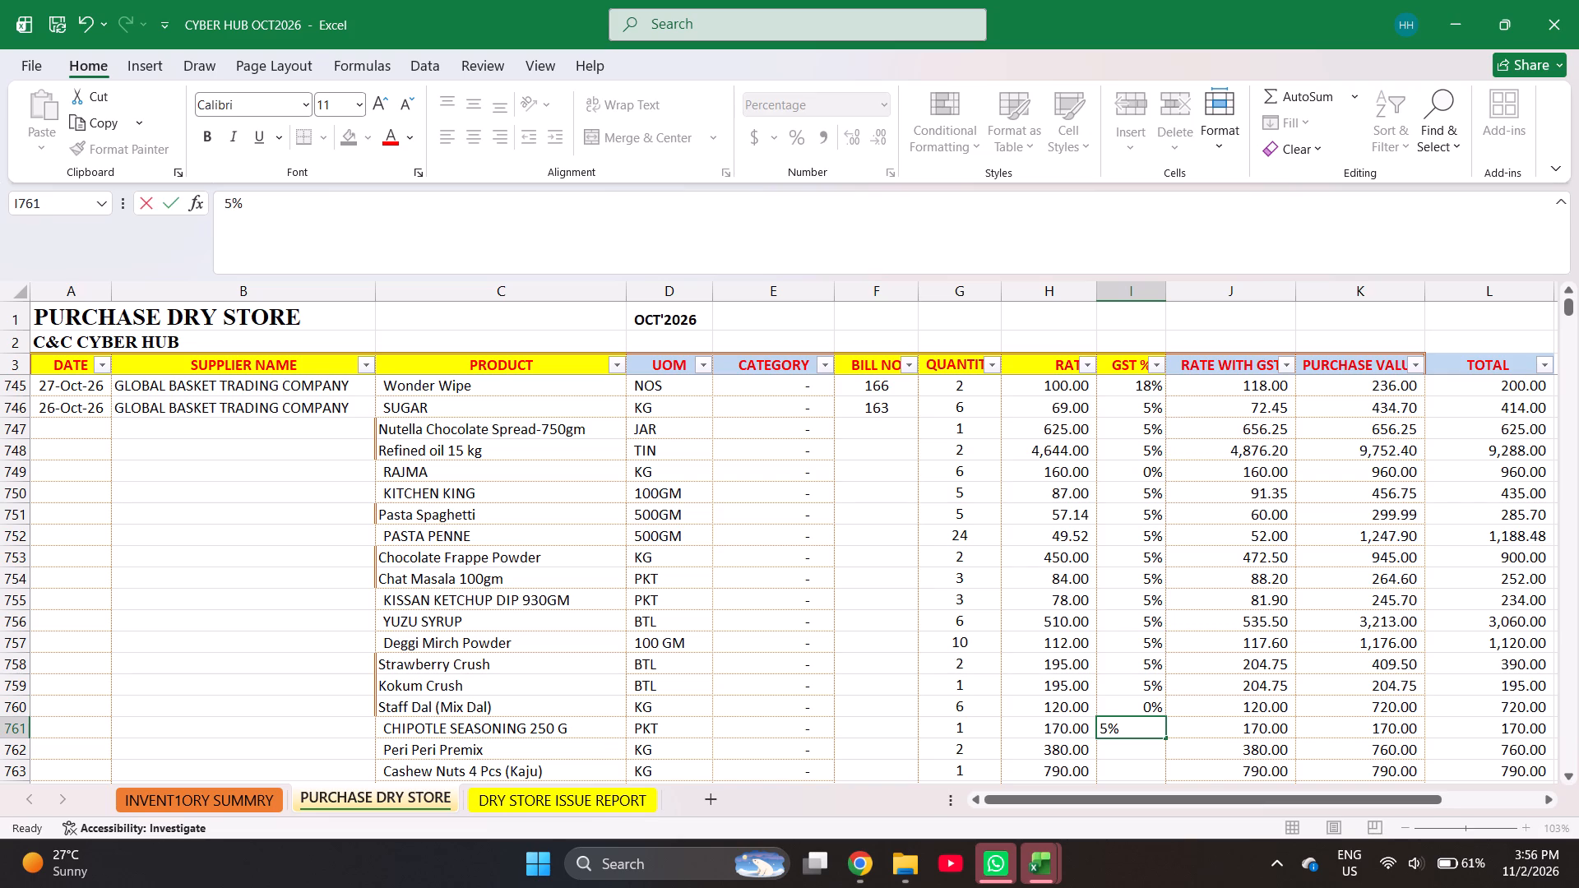
{"action": "key", "text": "5"}
{"action": "key", "text": "Return"}
{"action": "key", "text": "5"}
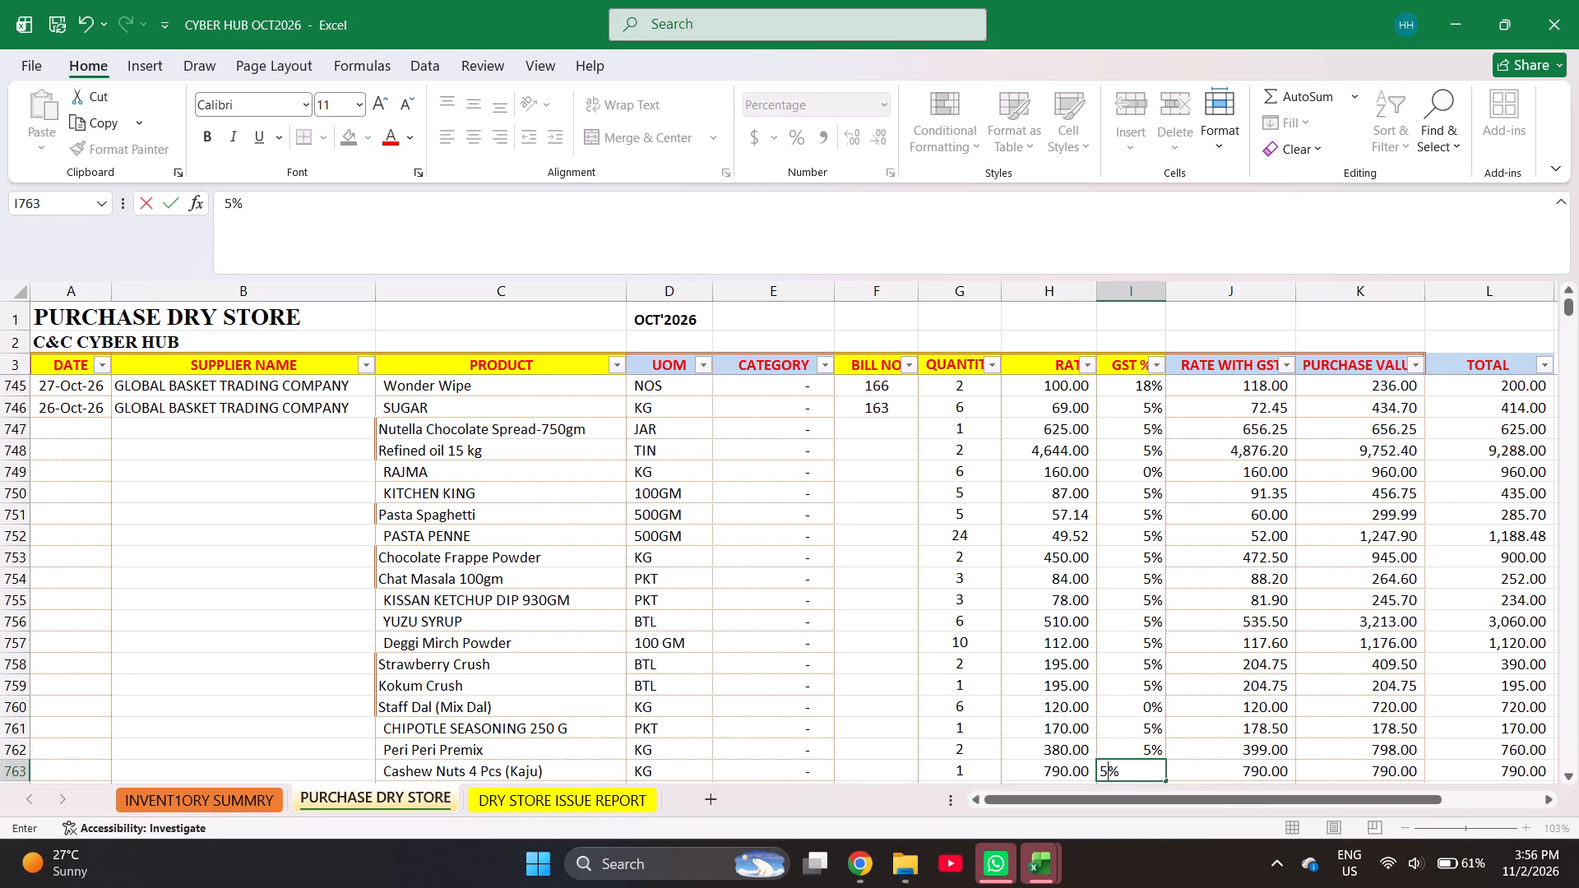
{"action": "key", "text": "Return"}
{"action": "key", "text": "5"}
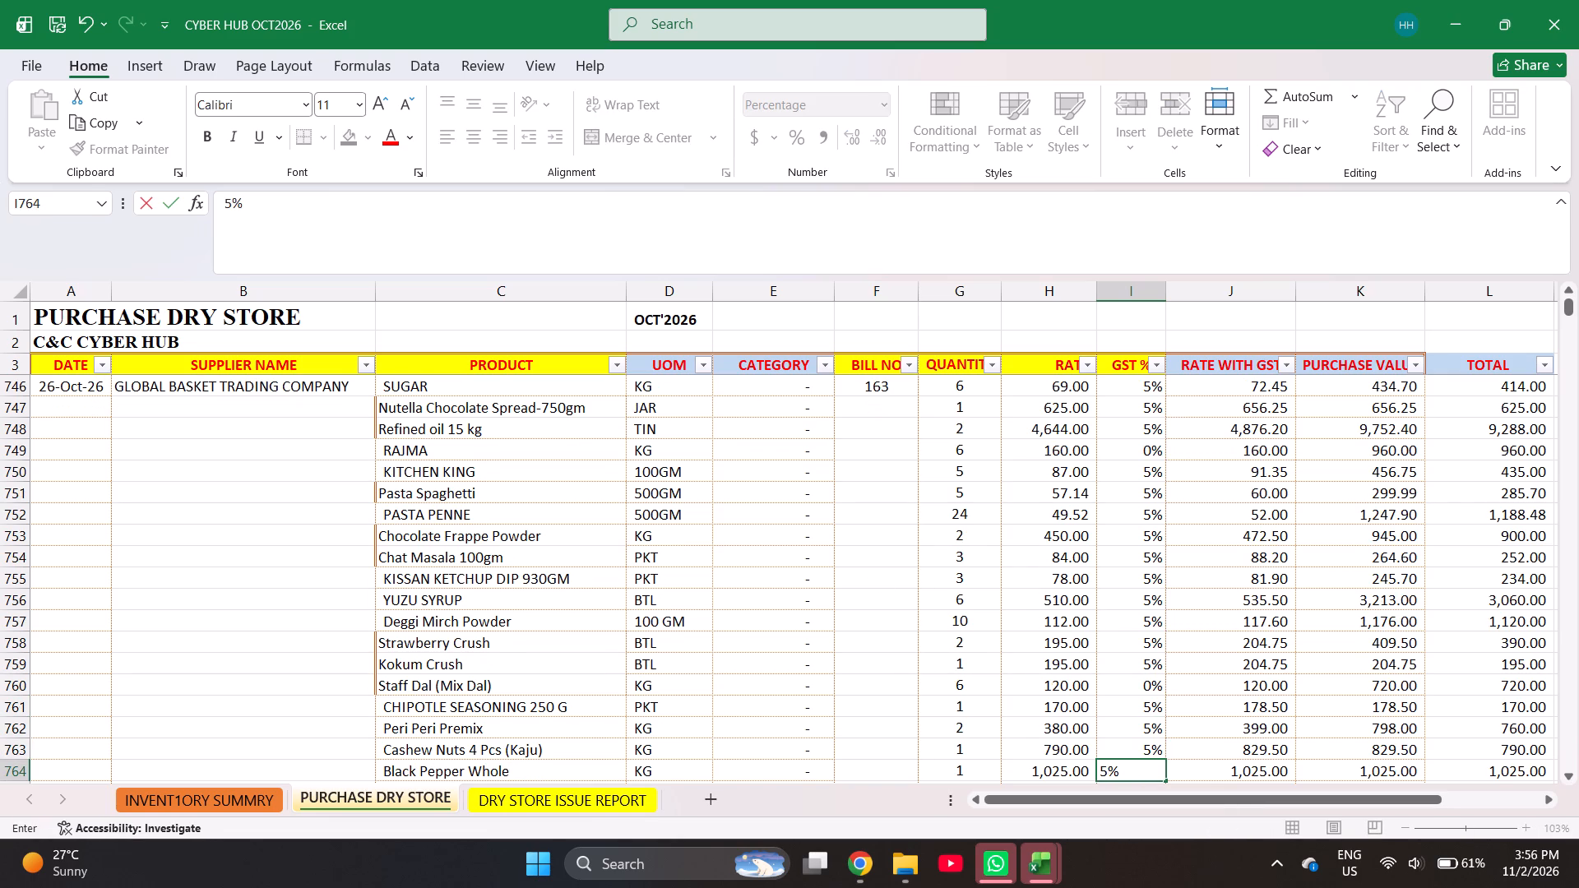
{"action": "key", "text": "Return"}
Enter GST of 5%, 5%, 5%, 0% and 5% for Coconut milk through DHANIYA POWDER in rows 765 to 769.
{"action": "key", "text": "5"}
{"action": "key", "text": "Return"}
{"action": "key", "text": "5"}
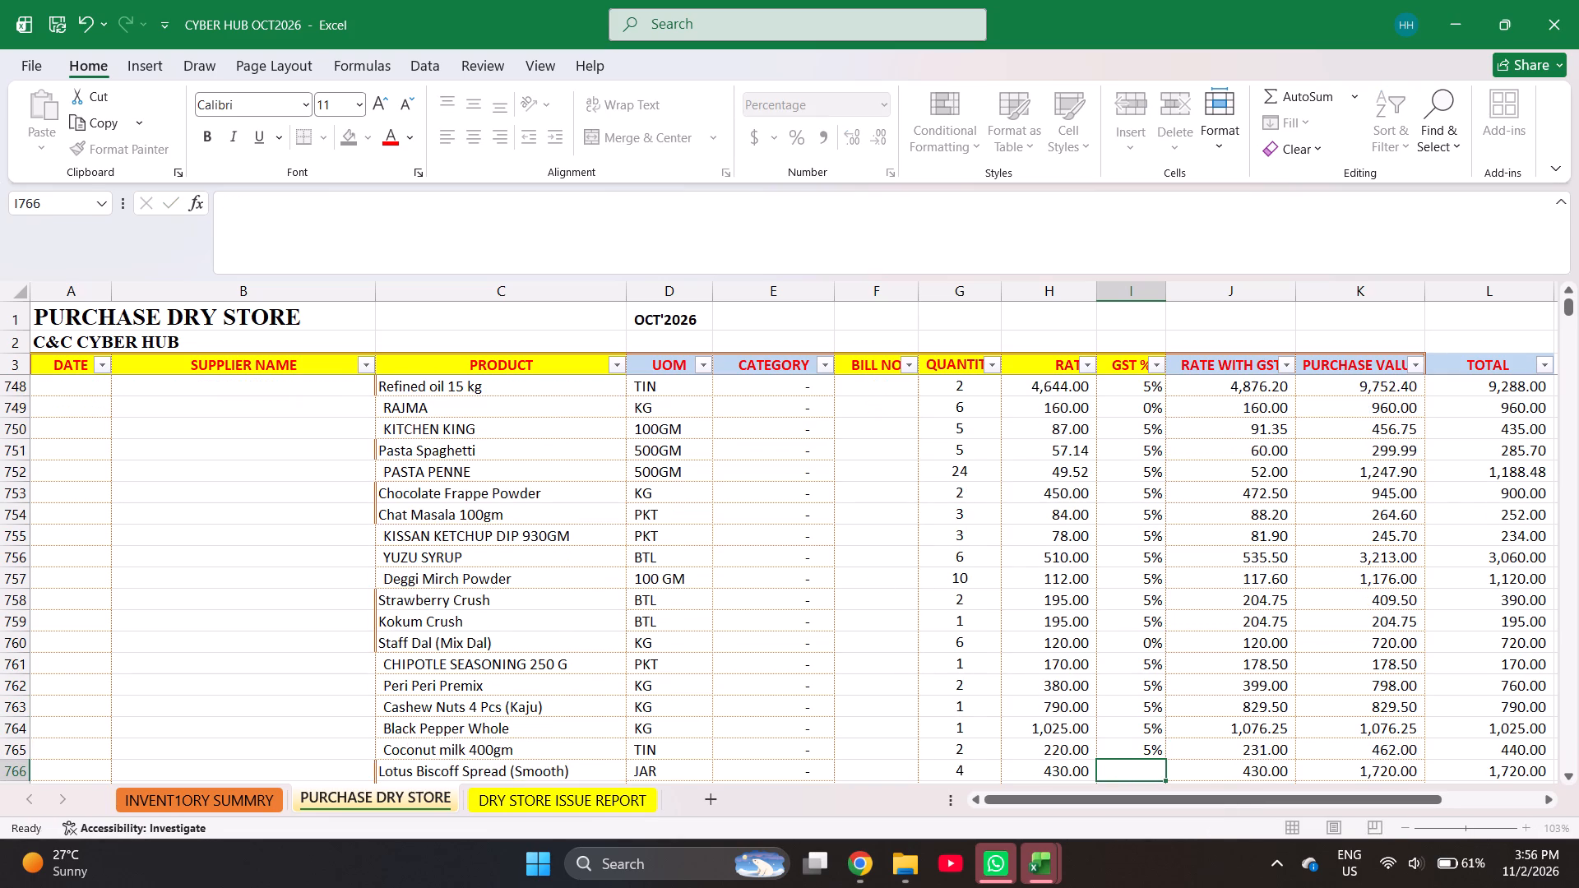
{"action": "key", "text": "Return"}
{"action": "key", "text": "5"}
{"action": "key", "text": "Return"}
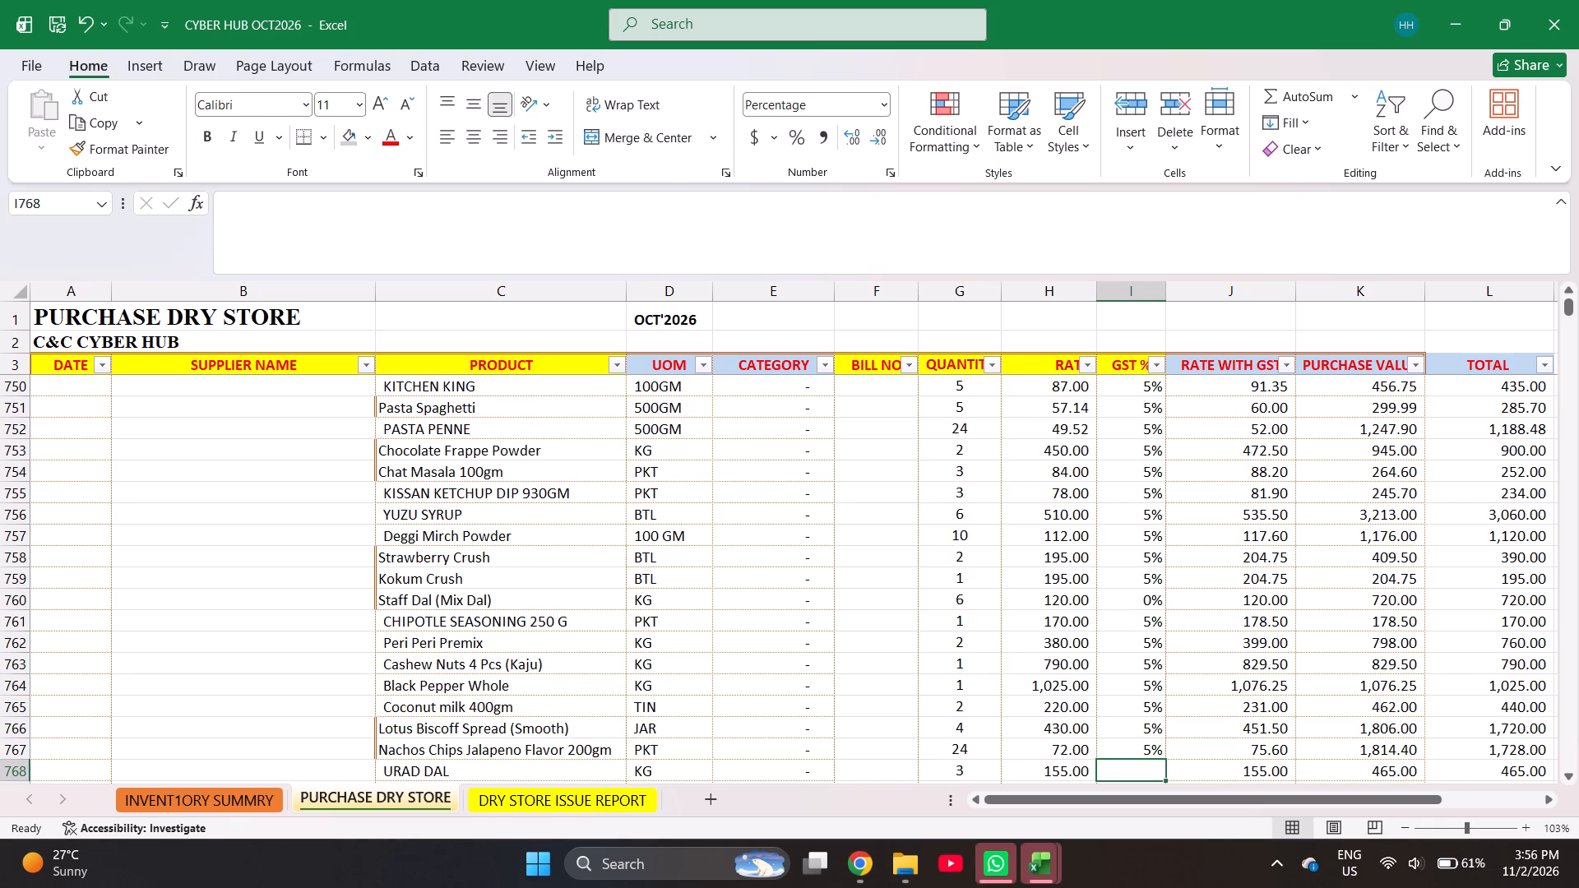
{"action": "key", "text": "0"}
{"action": "key", "text": "Return"}
{"action": "key", "text": "5"}
{"action": "key", "text": "Return"}
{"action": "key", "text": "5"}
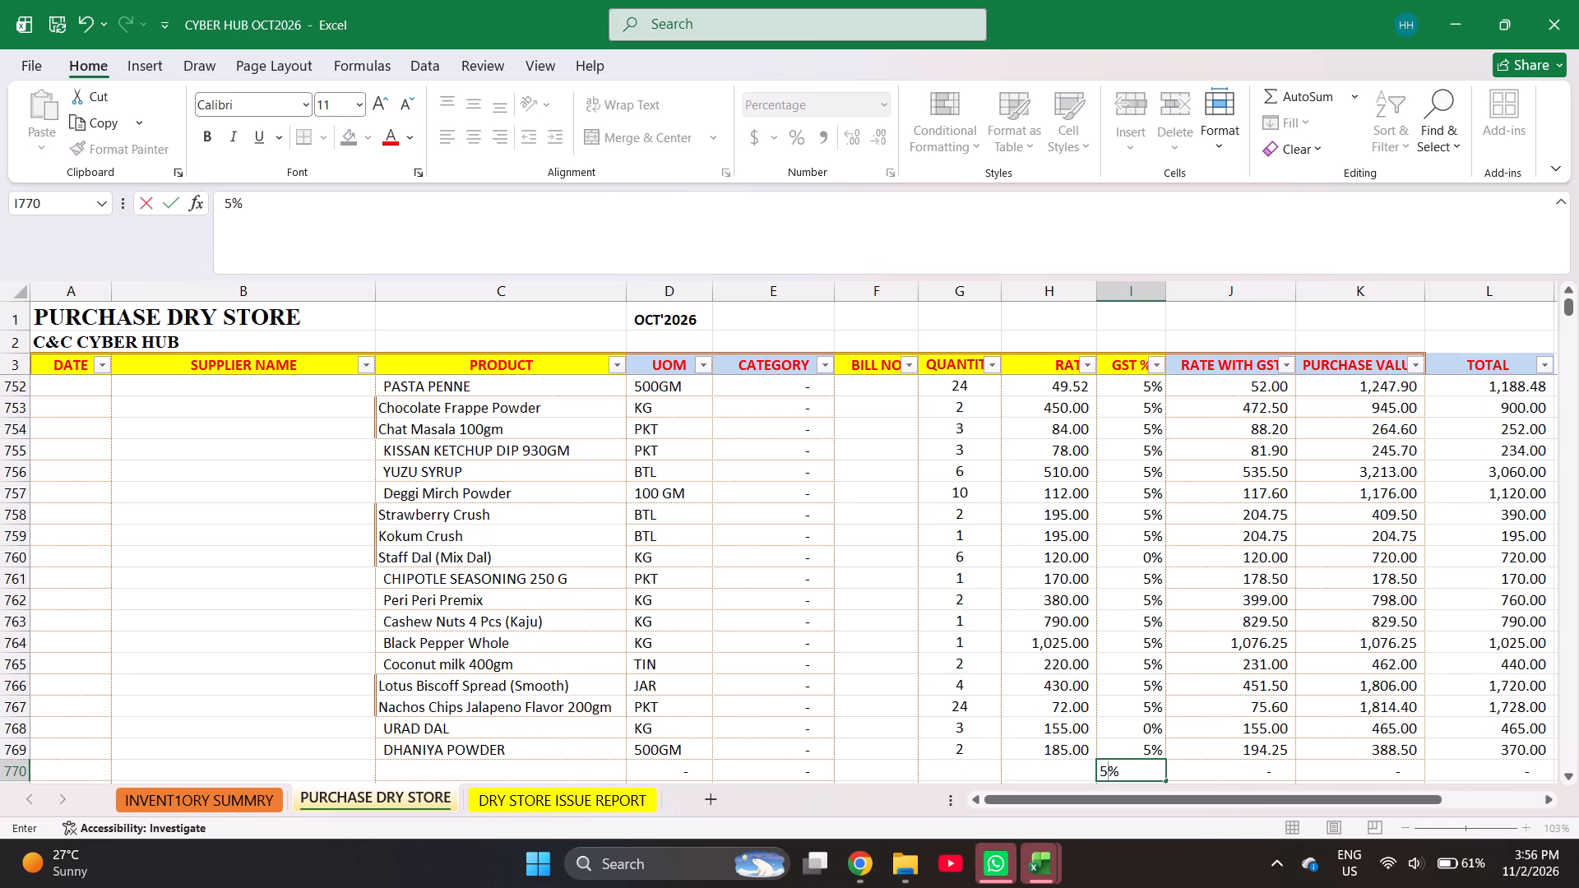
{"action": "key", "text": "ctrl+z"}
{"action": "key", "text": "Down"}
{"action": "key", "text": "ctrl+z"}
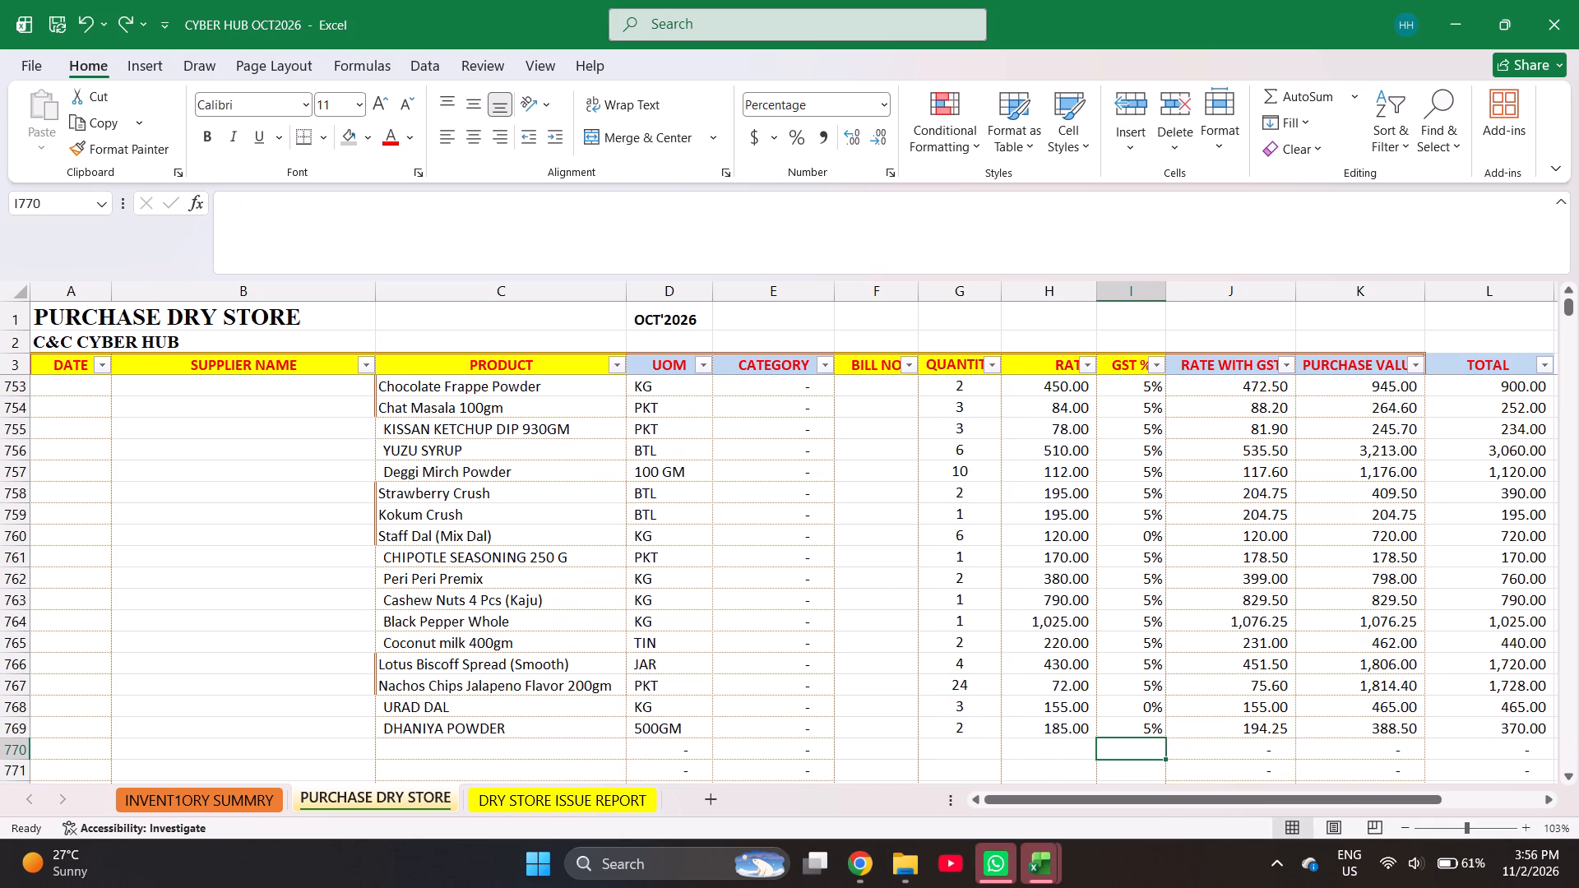
Fill bill number 163 down from the SUGAR row through the DHANIYA POWDER row, rows 746 to 769.
{"action": "key", "text": "Left"}
{"action": "key", "text": "Left"}
{"action": "key", "text": "Left"}
{"action": "key", "text": "ctrl+Up"}
{"action": "key", "text": "shift+Down"}
{"action": "key", "text": "shift+Down"}
{"action": "key", "text": "shift+Down"}
{"action": "key", "text": "shift+Down"}
{"action": "key", "text": "shift+Down"}
{"action": "key", "text": "shift+Down"}
{"action": "key", "text": "shift+Down"}
{"action": "key", "text": "shift+Down"}
{"action": "key", "text": "shift+Down"}
{"action": "key", "text": "shift+Down"}
{"action": "key", "text": "shift+Down"}
{"action": "key", "text": "shift+Down"}
{"action": "key", "text": "shift+Down"}
{"action": "key", "text": "shift+Down"}
{"action": "key", "text": "shift+Down"}
{"action": "key", "text": "shift+Down"}
{"action": "key", "text": "shift+Down"}
{"action": "key", "text": "shift+Down"}
{"action": "key", "text": "shift+Down"}
{"action": "key", "text": "shift+Down"}
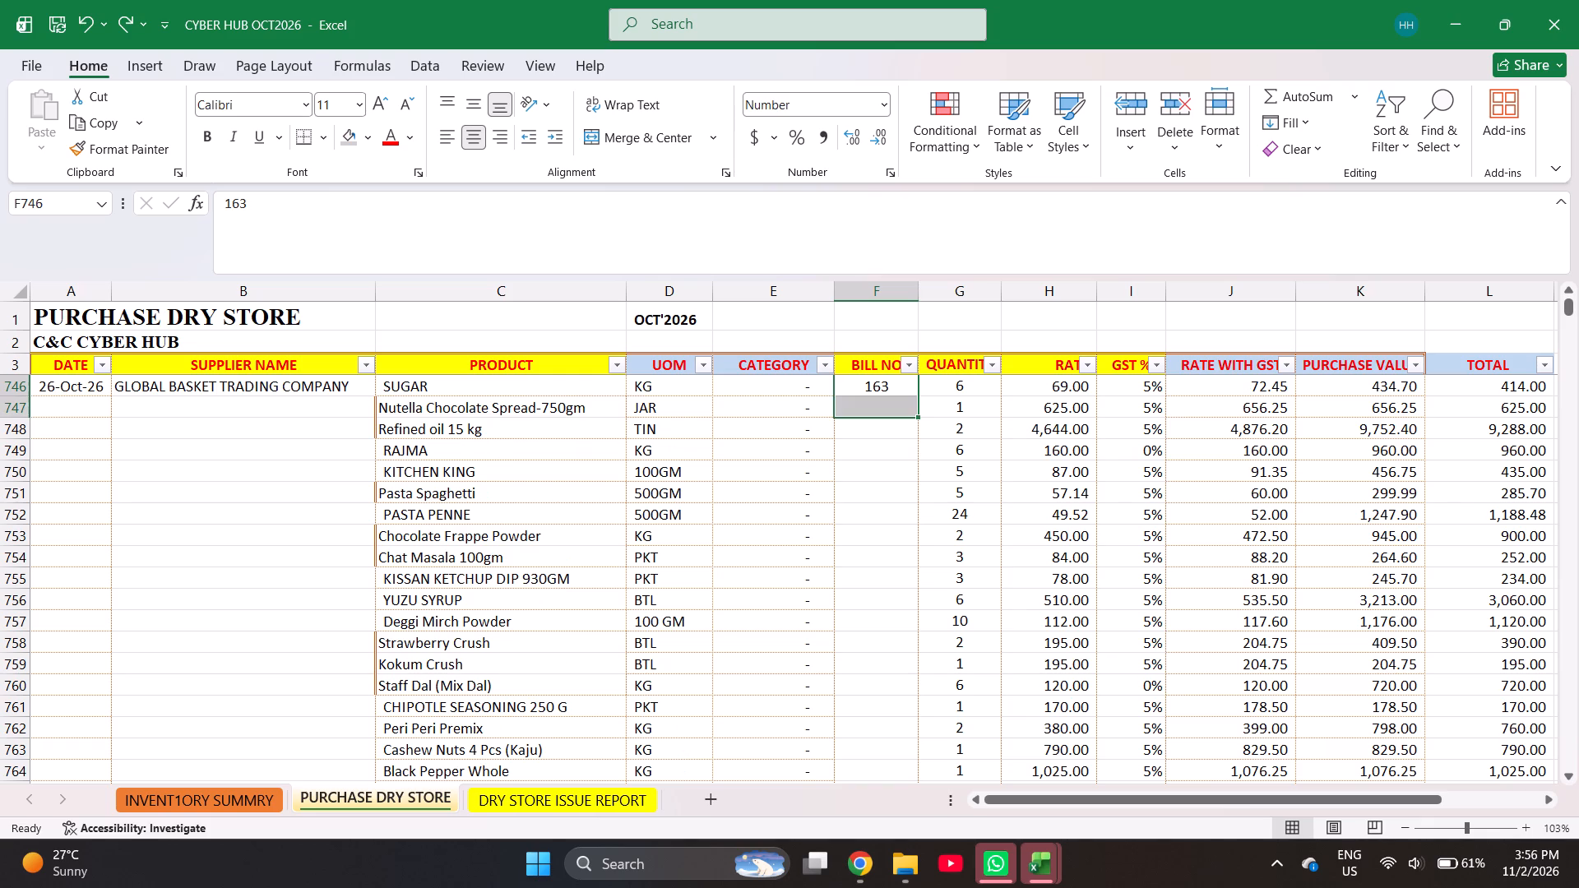
{"action": "key", "text": "shift+Up"}
{"action": "key", "text": "shift+Down"}
{"action": "key", "text": "shift+Down"}
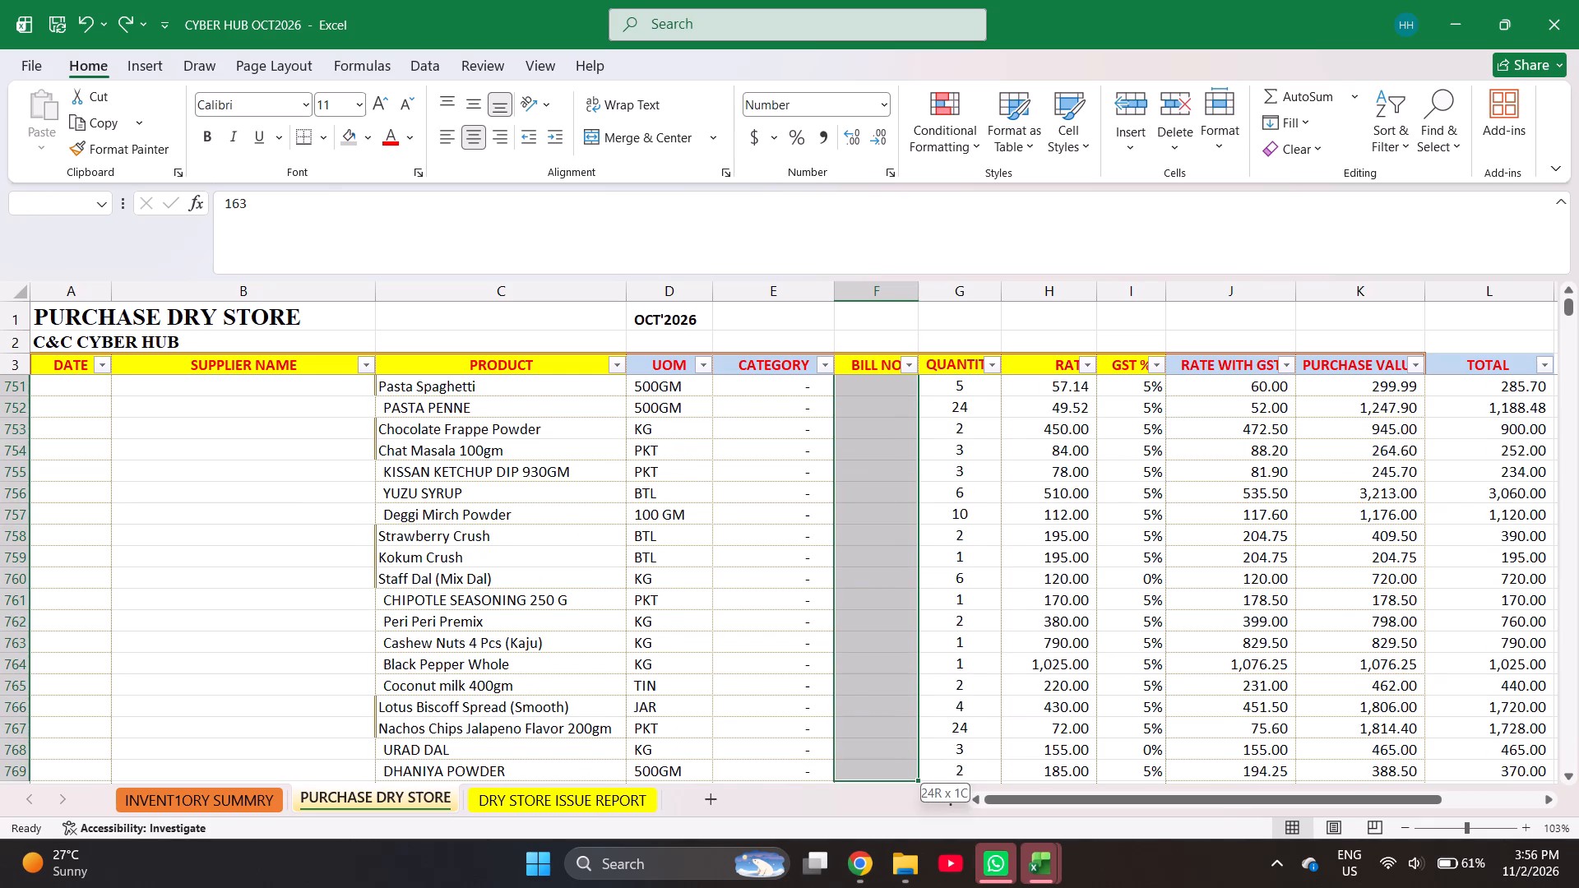
{"action": "key", "text": "shift+Down"}
{"action": "key", "text": "shift+Up"}
{"action": "key", "text": "shift+Up"}
{"action": "key", "text": "ctrl+d"}
Fill the date 26-Oct-26 and supplier GLOBAL BASKET TRADING COMPANY down from row 746 through row 769.
{"action": "key", "text": "ctrl+Left"}
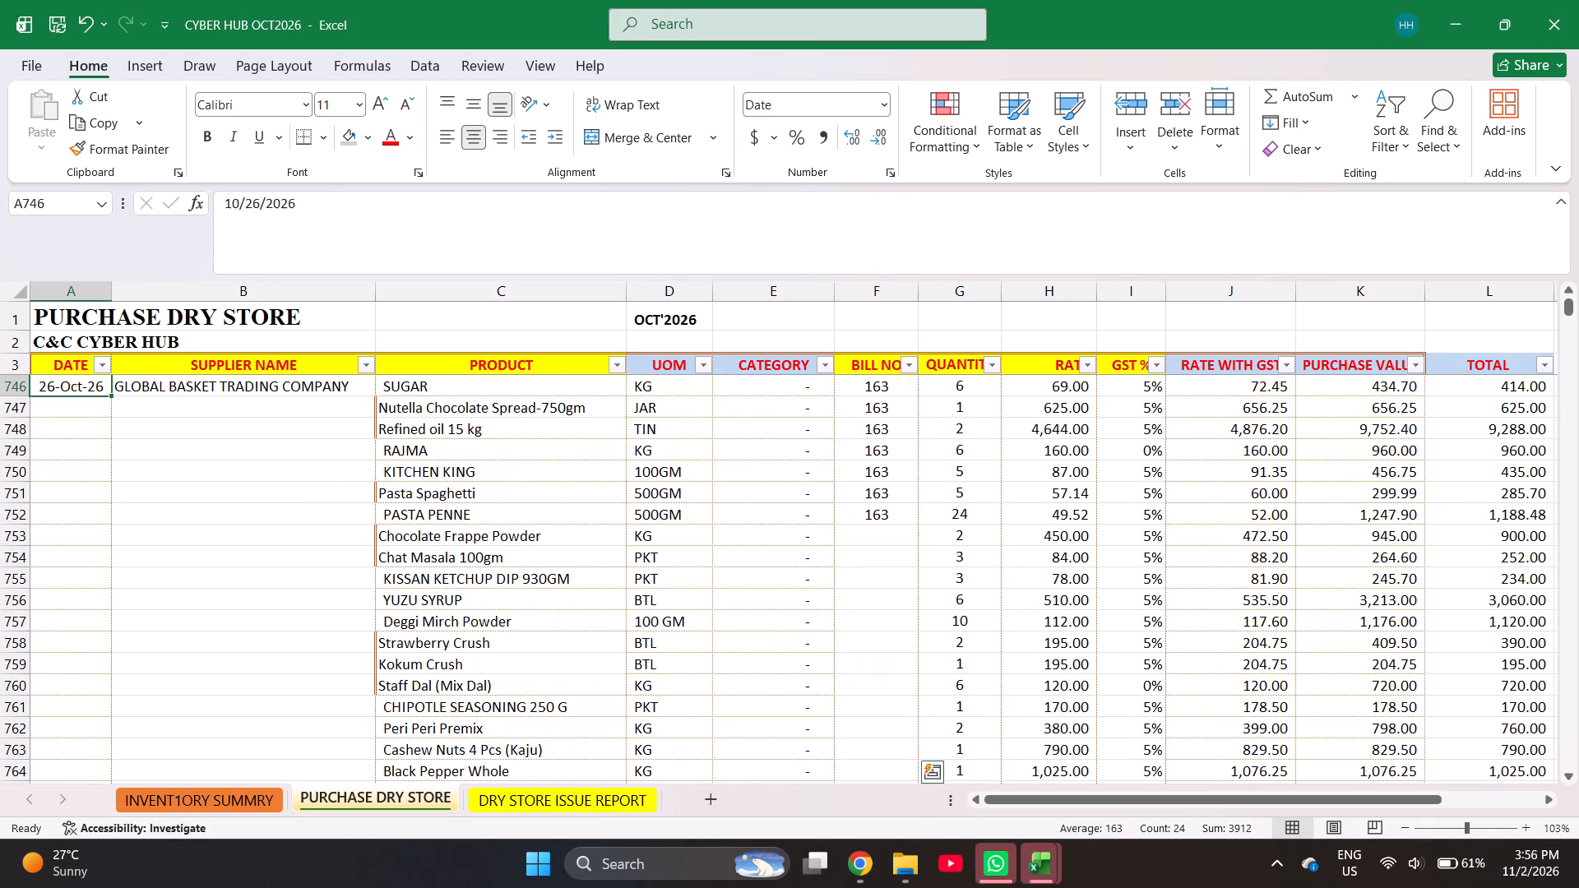
{"action": "key", "text": "shift+Right"}
{"action": "key", "text": "shift+Down"}
{"action": "key", "text": "shift+Down"}
{"action": "key", "text": "shift+Down"}
{"action": "key", "text": "shift+Down"}
{"action": "key", "text": "shift+Down"}
{"action": "key", "text": "shift+Down"}
{"action": "key", "text": "shift+Down"}
{"action": "key", "text": "shift+Down"}
{"action": "key", "text": "shift+Down"}
{"action": "key", "text": "shift+Down"}
{"action": "key", "text": "shift+Down"}
{"action": "key", "text": "shift+Down"}
{"action": "key", "text": "shift+Down"}
{"action": "key", "text": "shift+Down"}
{"action": "key", "text": "shift+Down"}
{"action": "key", "text": "shift+Down"}
{"action": "key", "text": "shift+Down"}
{"action": "key", "text": "shift+Down"}
{"action": "key", "text": "shift+Down"}
{"action": "key", "text": "shift+Down"}
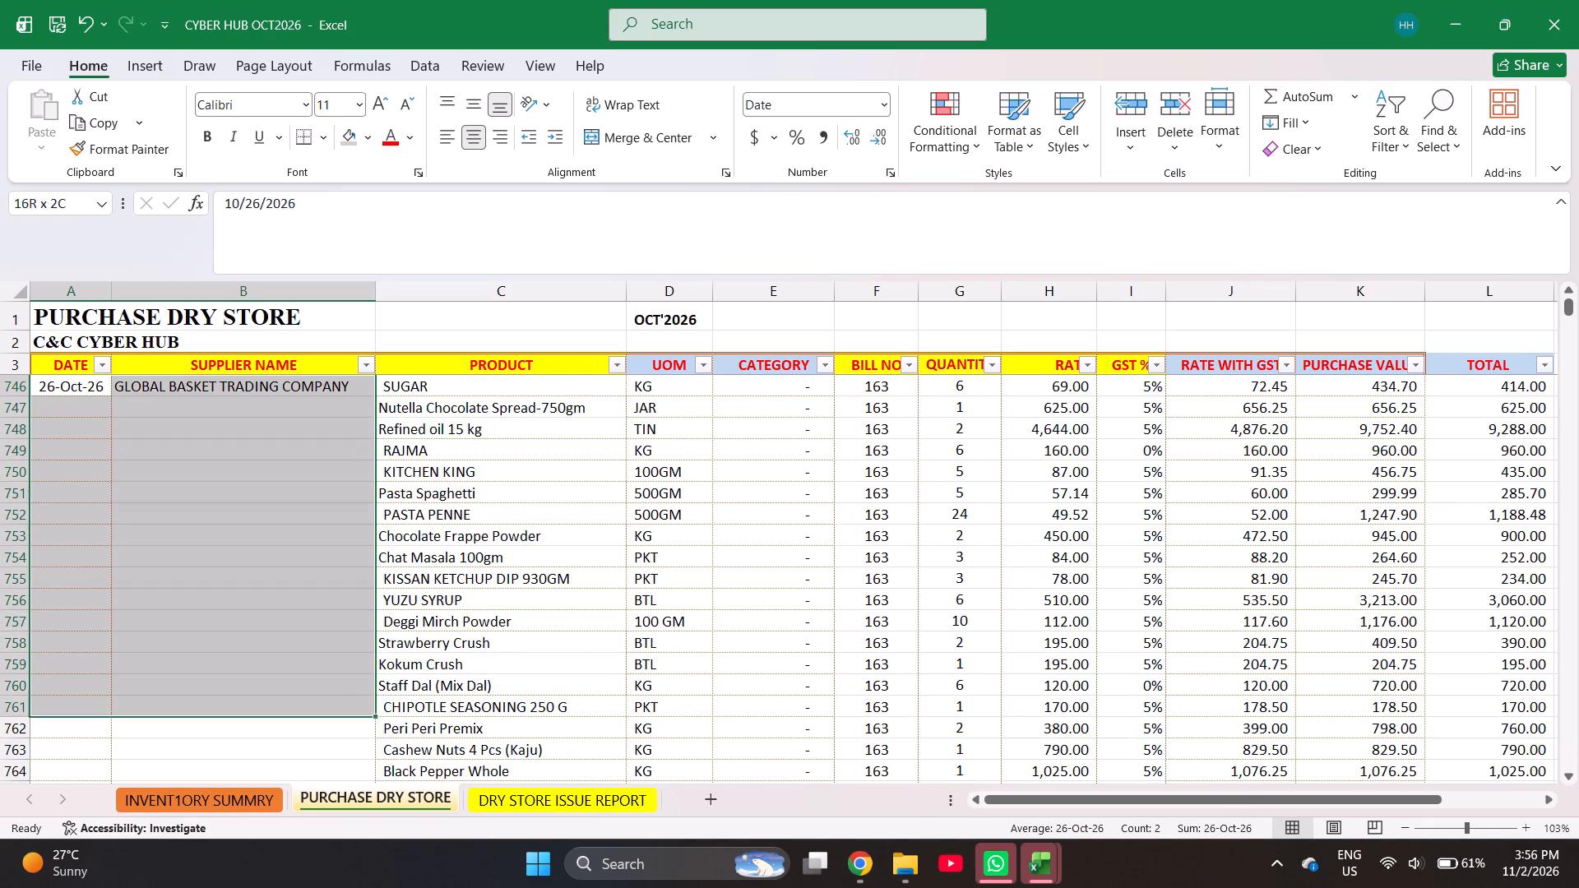
{"action": "key", "text": "shift+Down"}
{"action": "key", "text": "shift+Down"}
{"action": "key", "text": "shift+Down"}
{"action": "key", "text": "shift+Down"}
{"action": "key", "text": "shift+Up"}
{"action": "key", "text": "shift+Up"}
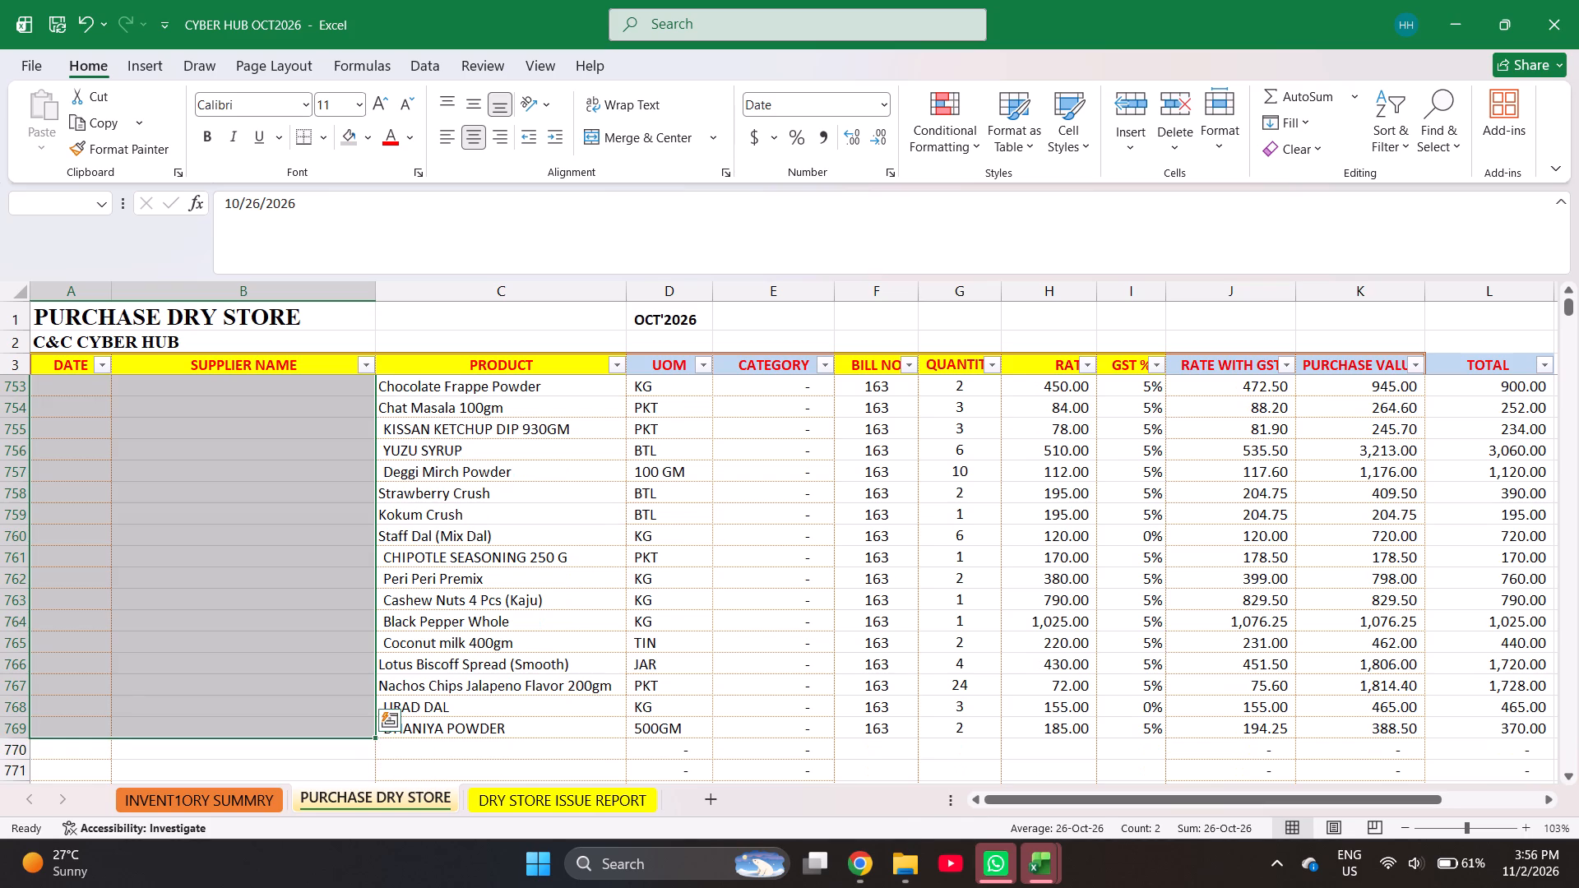
{"action": "key", "text": "ctrl+d"}
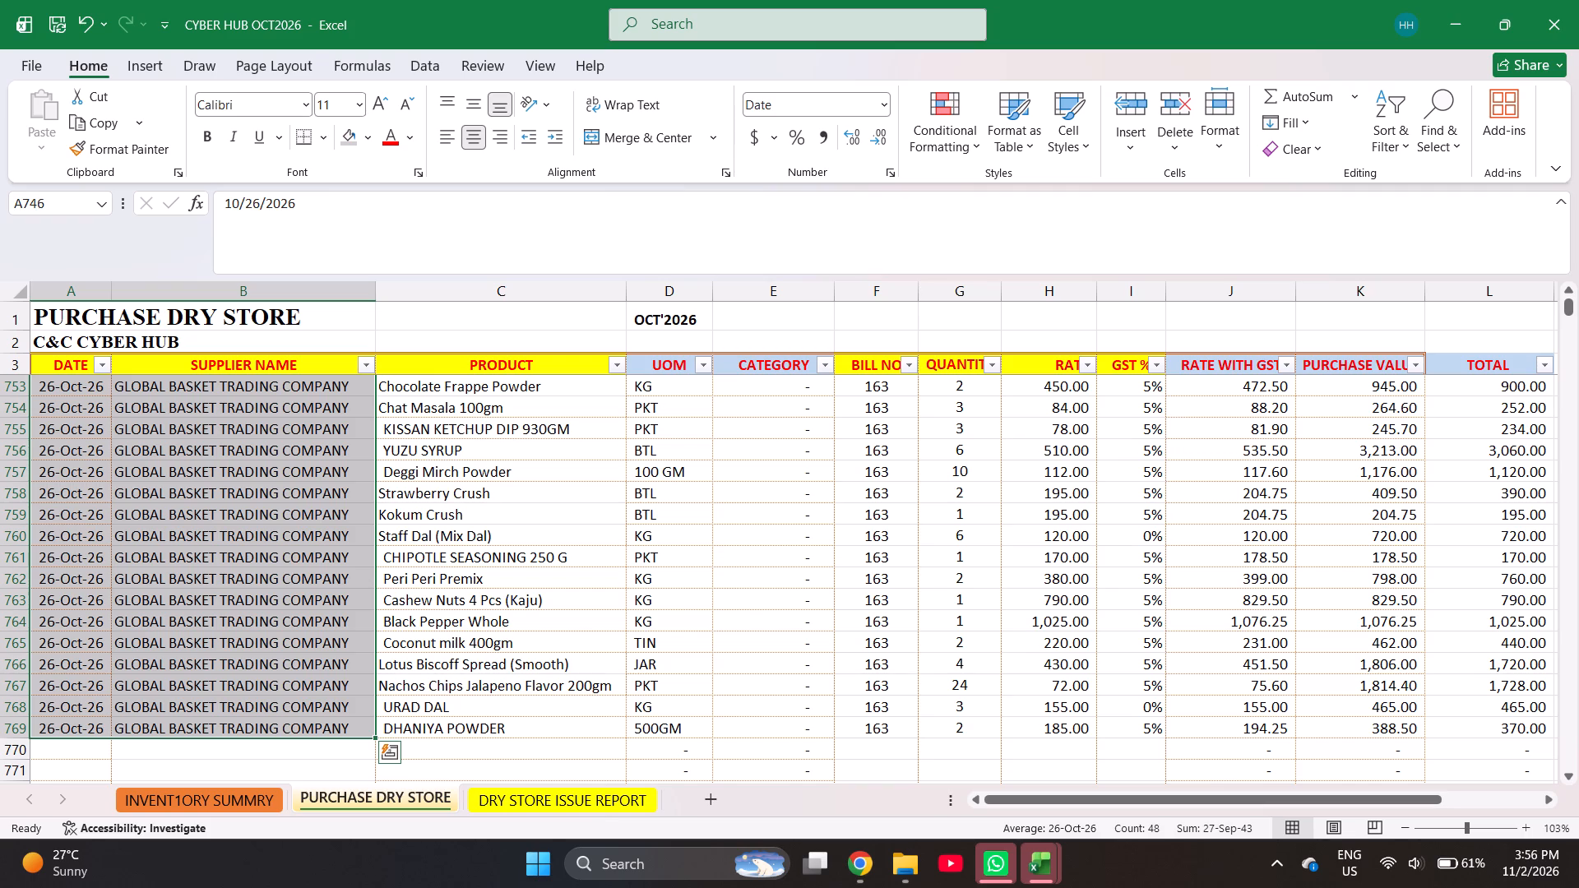
Review the completed bill 163 rows 746 to 769, including the GST-inclusive rates and purchase values.
{"action": "key", "text": "Right"}
{"action": "key", "text": "Right"}
{"action": "key", "text": "Right"}
{"action": "key", "text": "Right"}
{"action": "key", "text": "Right"}
{"action": "key", "text": "Right"}
{"action": "key", "text": "Right"}
{"action": "key", "text": "Right"}
{"action": "key", "text": "Right"}
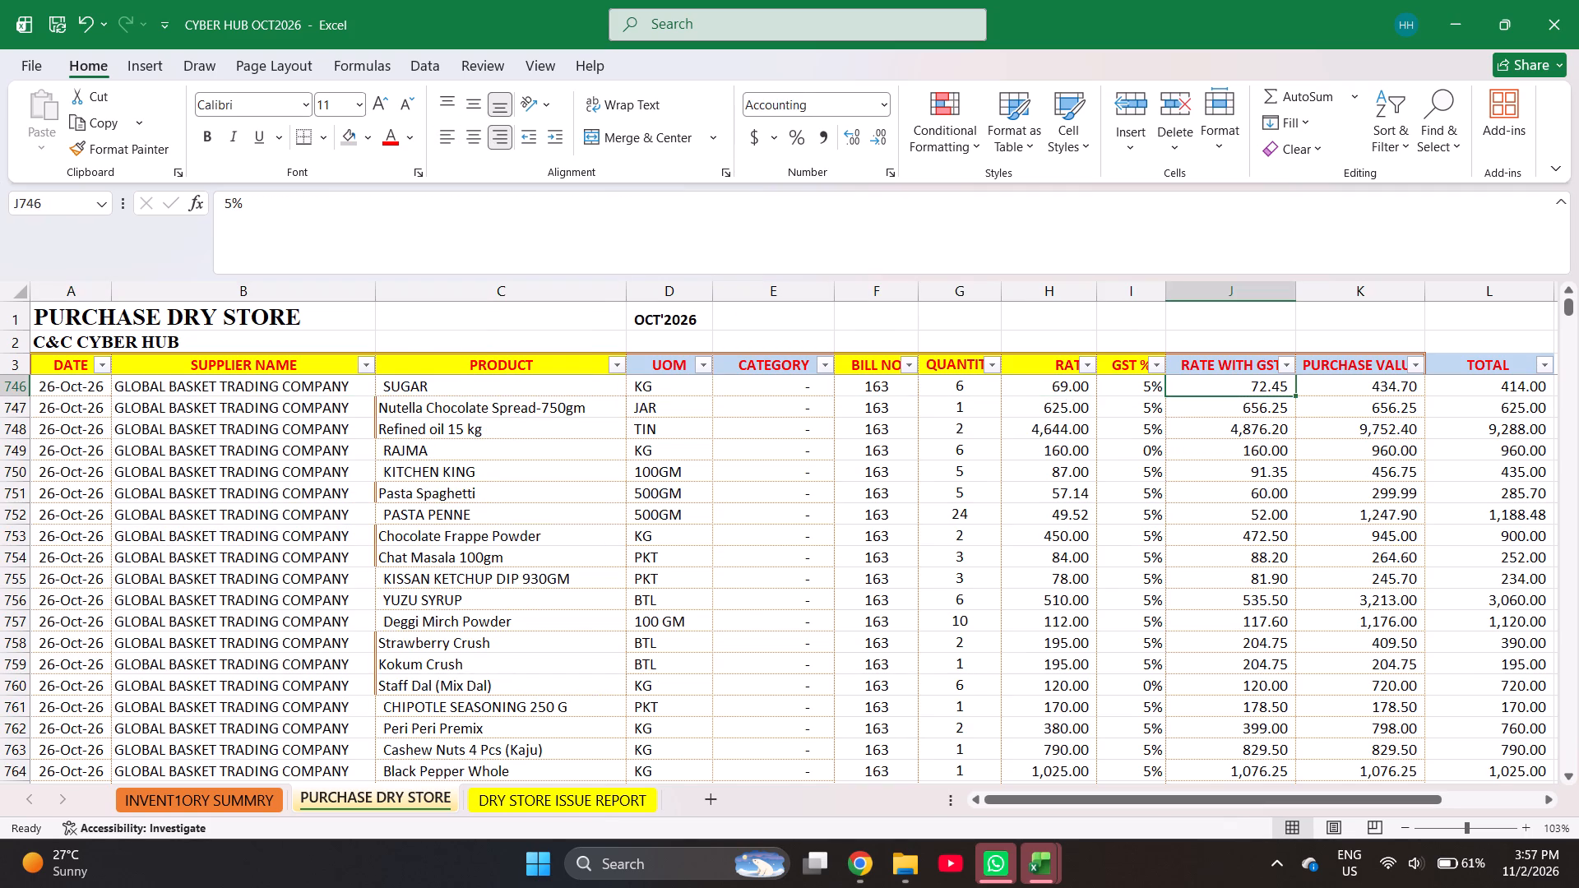
{"action": "key", "text": "Page_Down"}
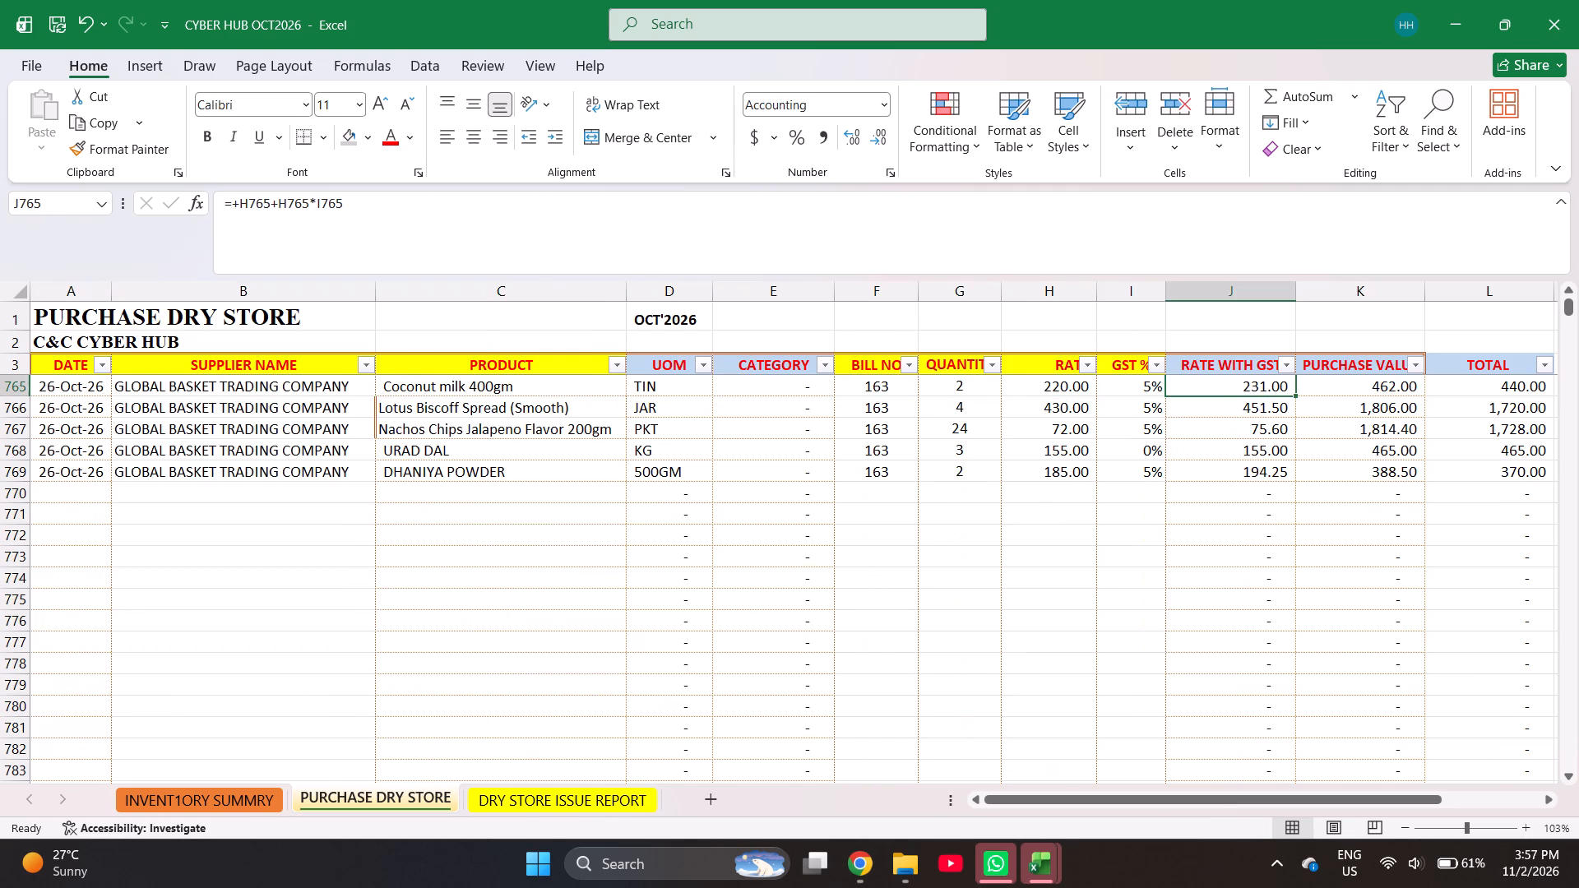
{"action": "key", "text": "Page_Up"}
{"action": "key", "text": "Up"}
{"action": "key", "text": "Down"}
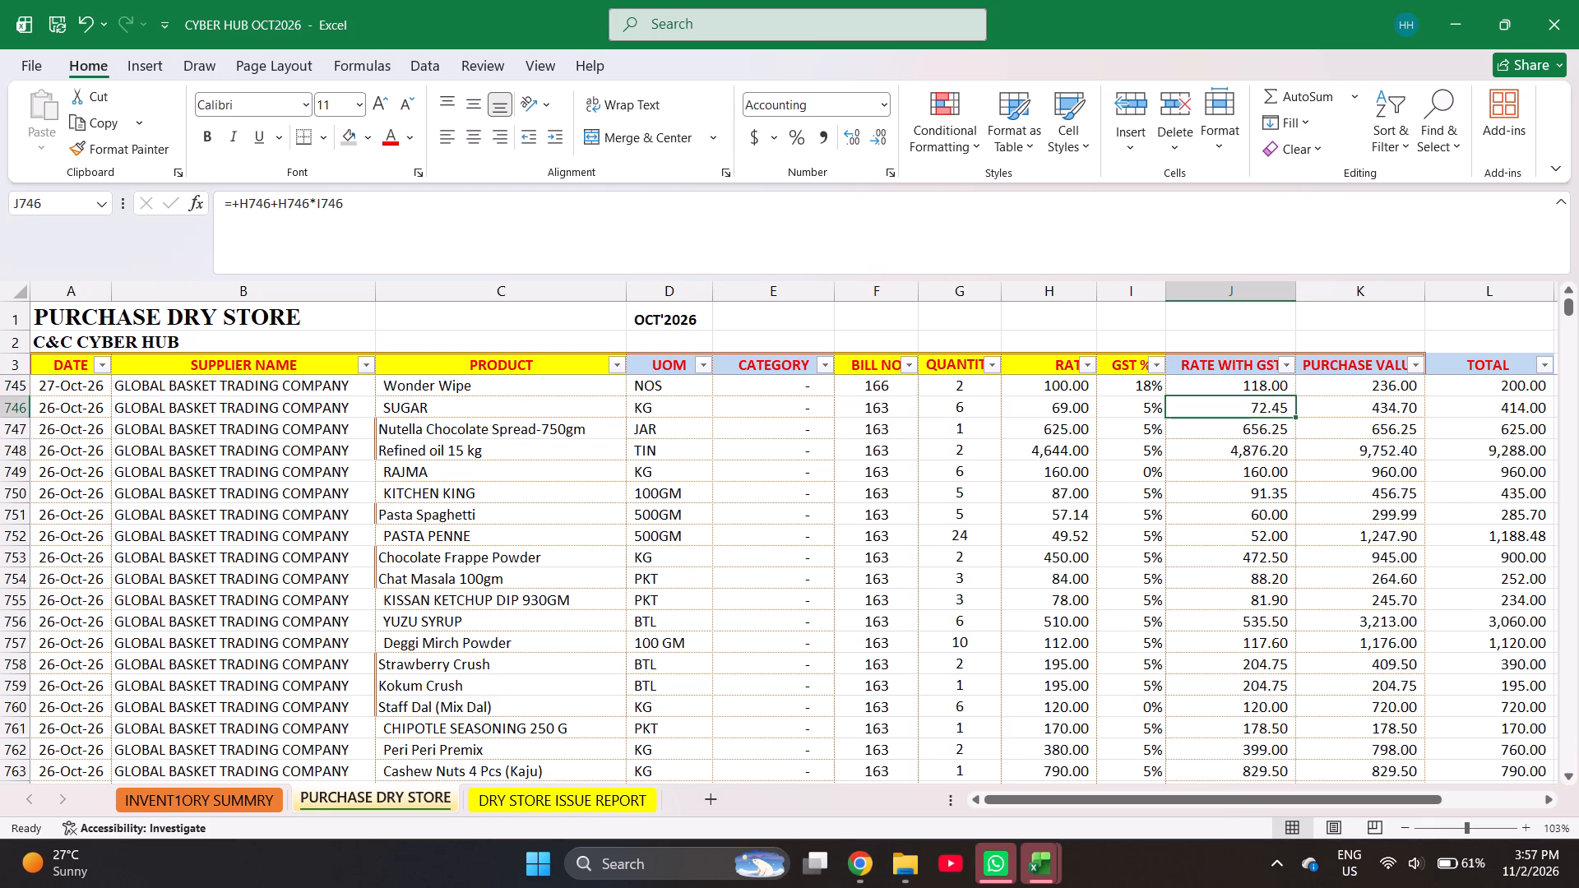
Check the summed purchase value of bill 163 across the SUGAR through DHANIYA POWDER rows, 746 to 769.
{"action": "key", "text": "Right"}
{"action": "key", "text": "Right"}
{"action": "key", "text": "Left"}
{"action": "key", "text": "shift+Down"}
{"action": "key", "text": "shift+Down"}
{"action": "key", "text": "shift+Down"}
{"action": "key", "text": "shift+Down"}
{"action": "key", "text": "shift+Down"}
{"action": "key", "text": "shift+Down"}
{"action": "key", "text": "shift+Down"}
{"action": "key", "text": "shift+Down"}
{"action": "key", "text": "shift+Down"}
{"action": "key", "text": "shift+Down"}
{"action": "key", "text": "shift+Down"}
{"action": "key", "text": "shift+Down"}
{"action": "key", "text": "shift+Down"}
{"action": "key", "text": "shift+Down"}
{"action": "key", "text": "shift+Down"}
{"action": "key", "text": "shift+Down"}
{"action": "key", "text": "shift+Down"}
{"action": "key", "text": "shift+Down"}
{"action": "key", "text": "shift+Down"}
{"action": "key", "text": "shift+Down"}
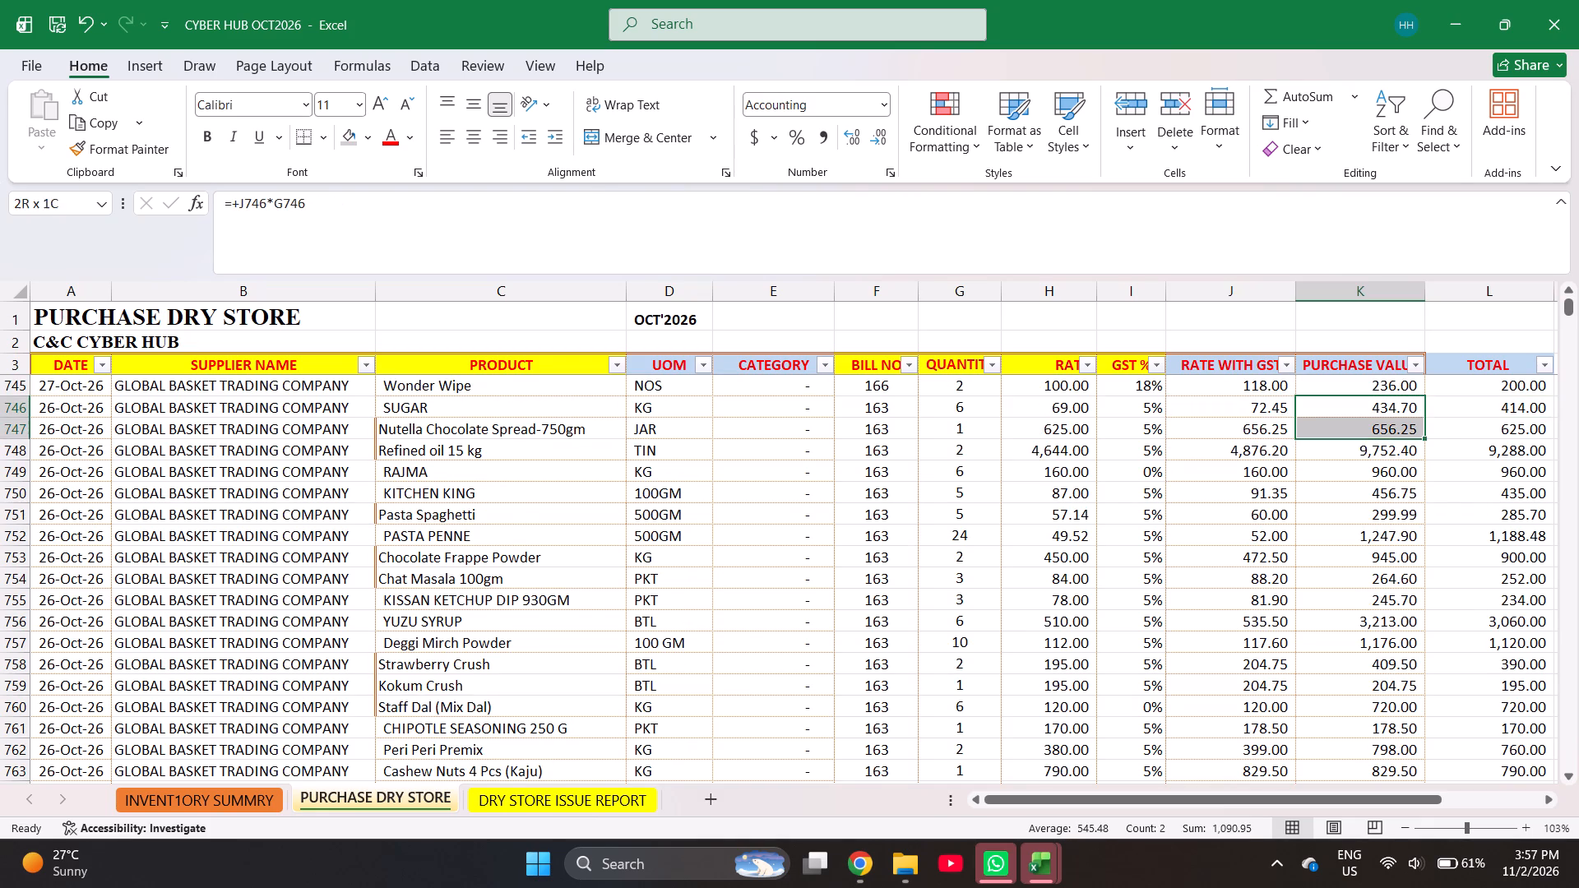
{"action": "key", "text": "shift+Up"}
{"action": "key", "text": "shift+Up"}
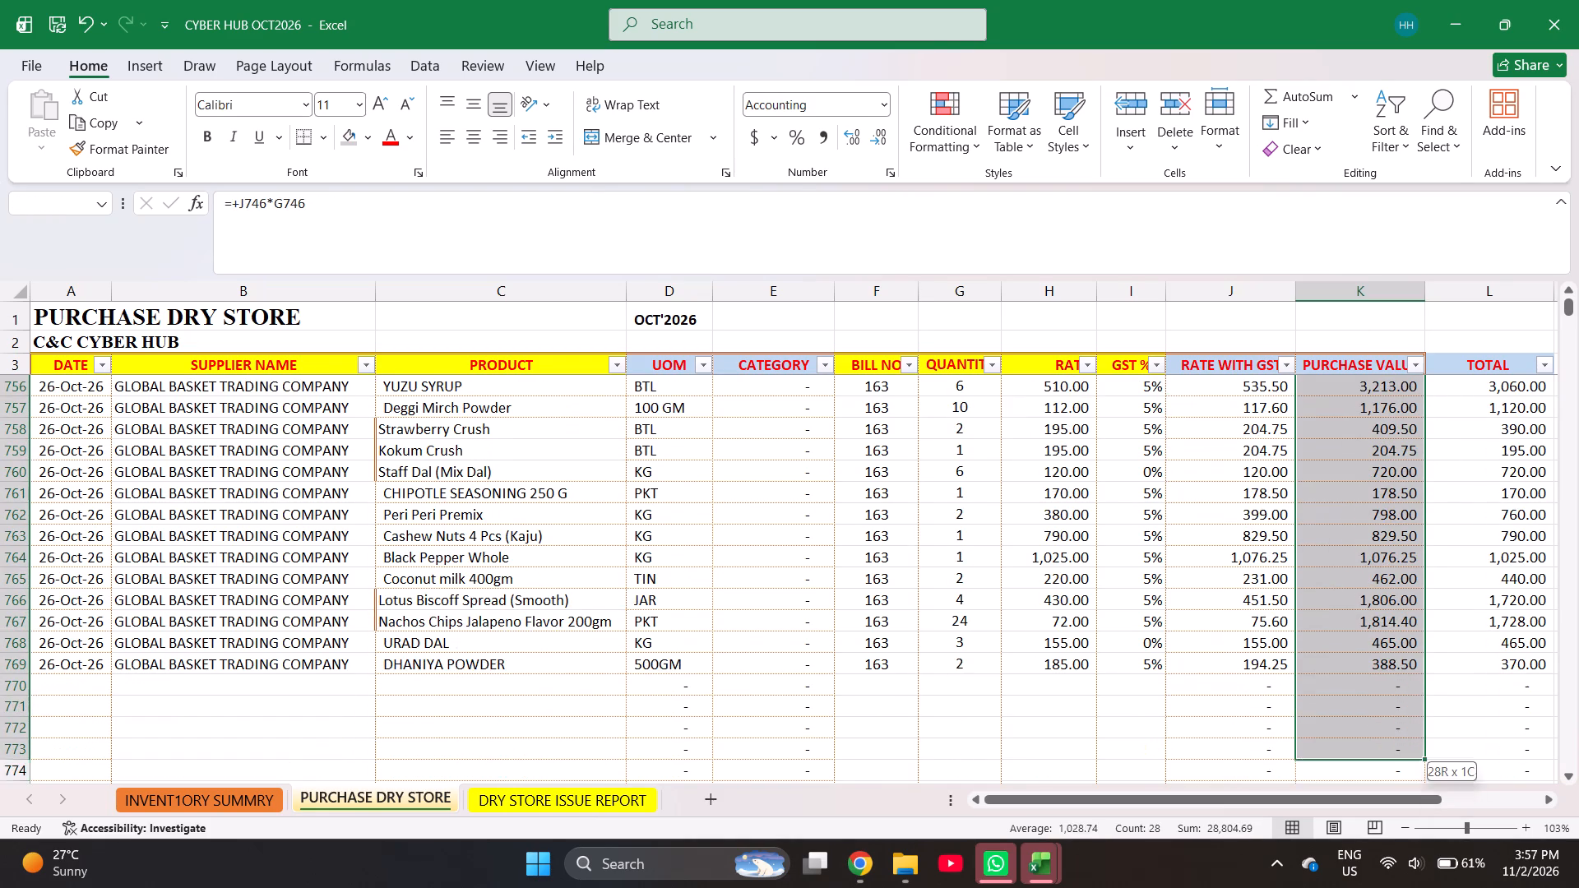
{"action": "key", "text": "shift+Up"}
{"action": "key", "text": "shift+Up"}
{"action": "key", "text": "shift+Up"}
{"action": "key", "text": "shift+Up"}
{"action": "key", "text": "shift+Down"}
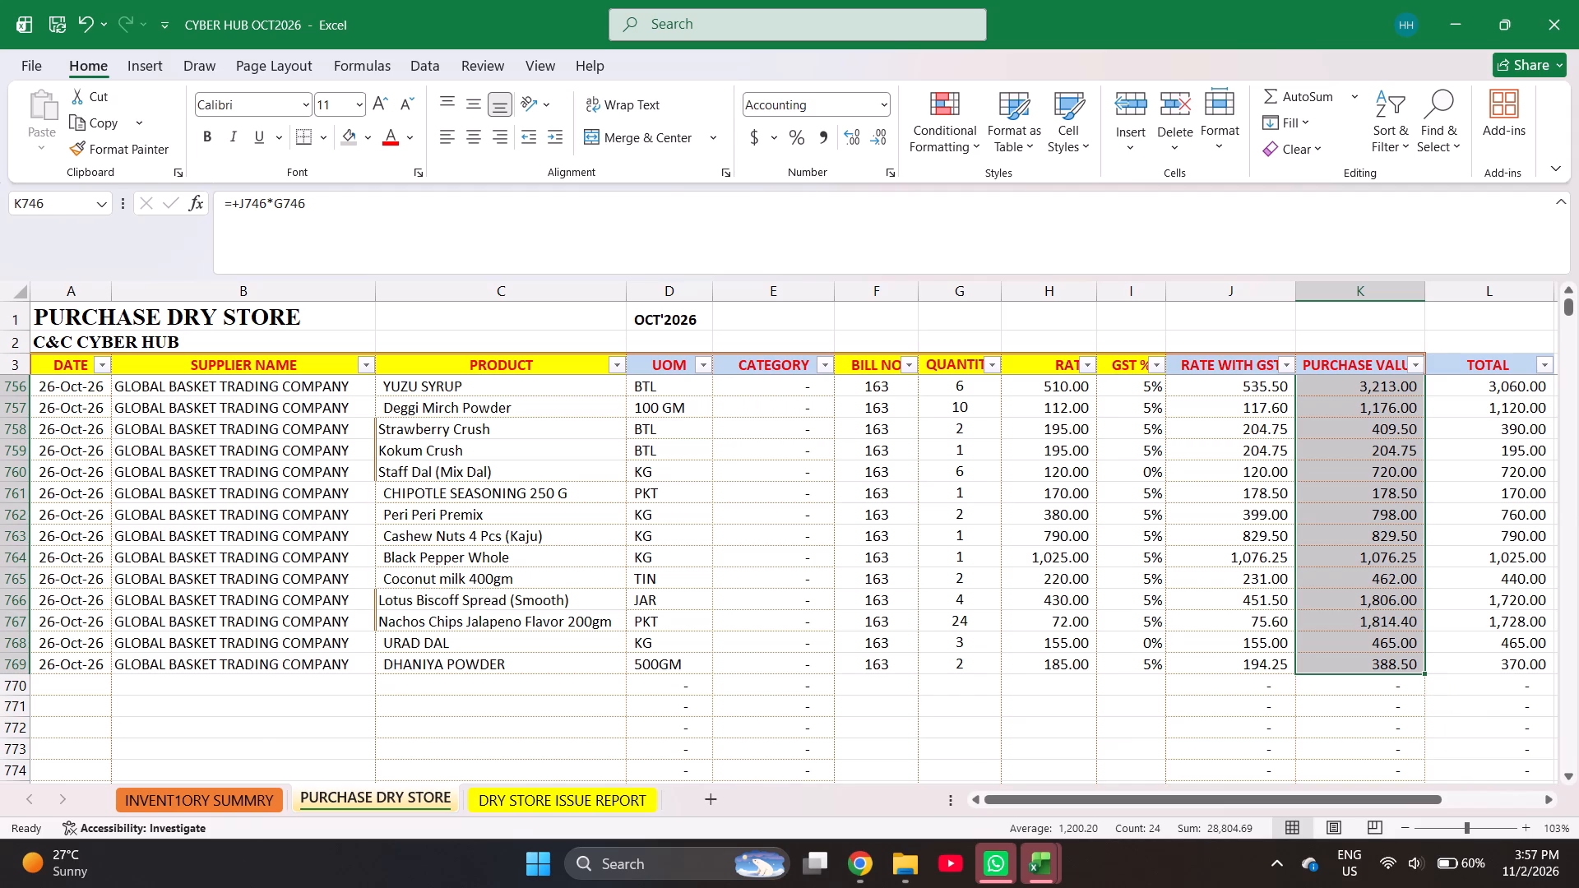
Find "haldi" in the inventory summary sheet and copy Haldi Powder into the product cell of row 770 in PURCHASE DRY STORE.
{"action": "left_click", "coordinate": [512, 687]}
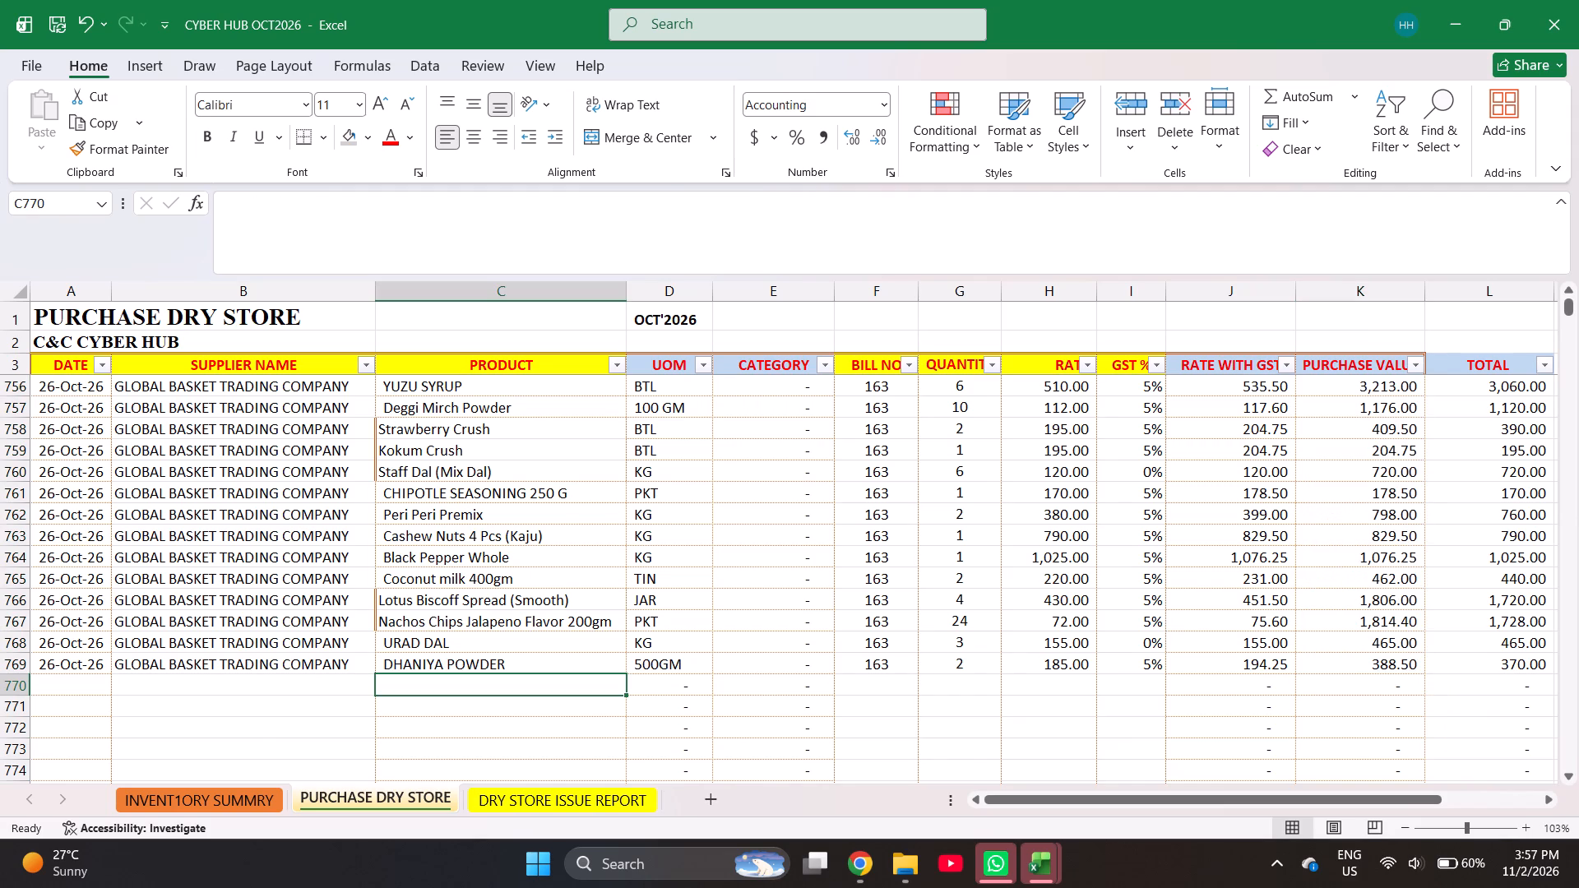
{"action": "key", "text": "ctrl+Page_Up"}
{"action": "key", "text": "ctrl+f"}
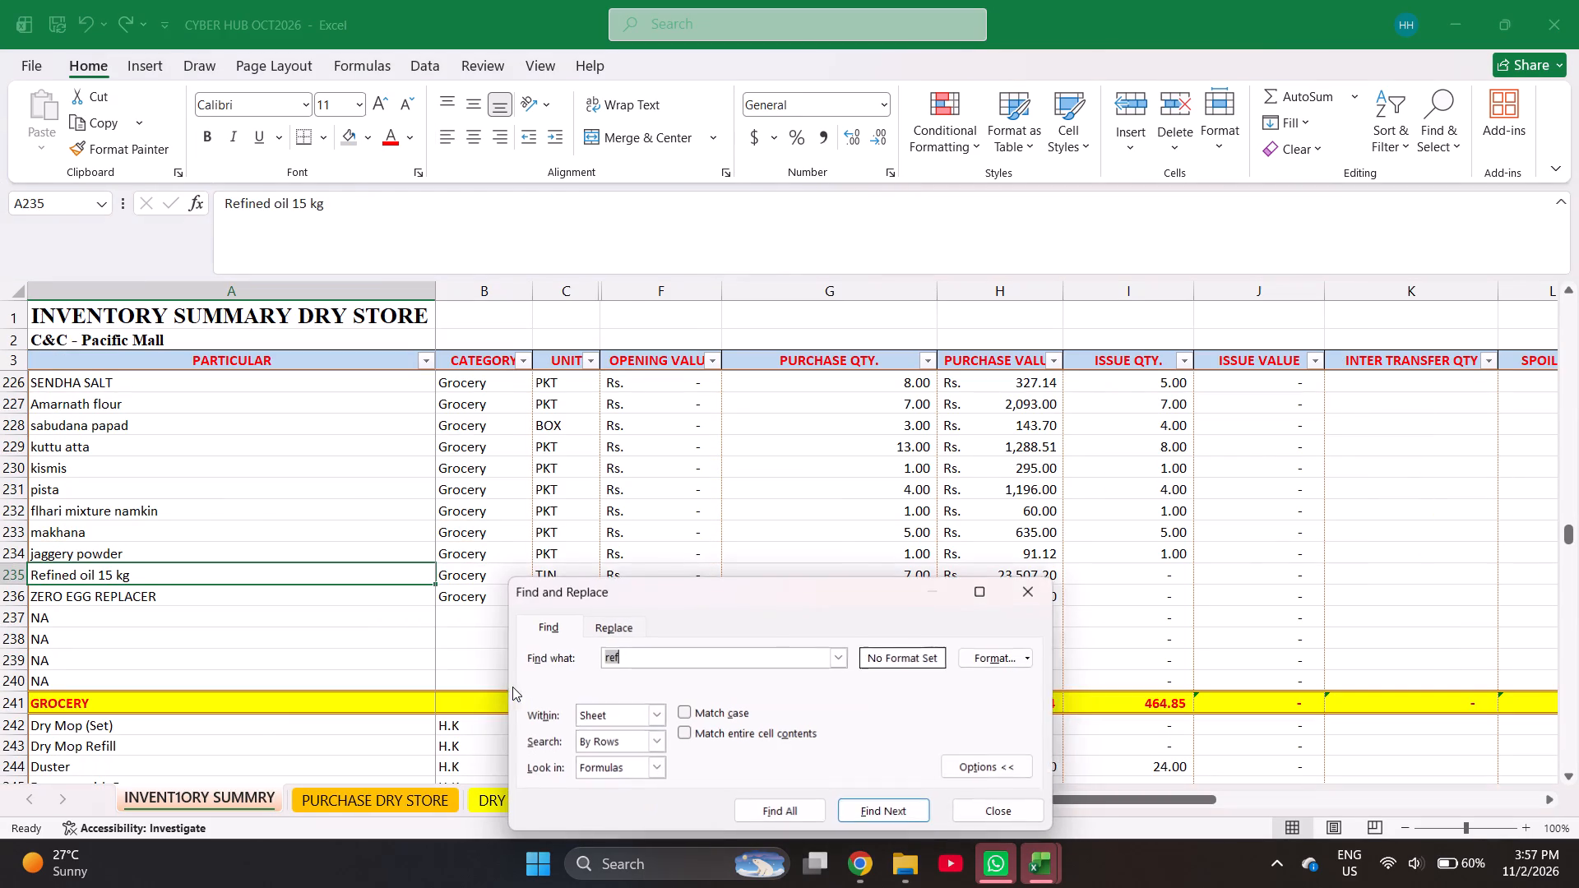
{"action": "type", "text": "haldo"}
{"action": "key", "text": "BackSpace"}
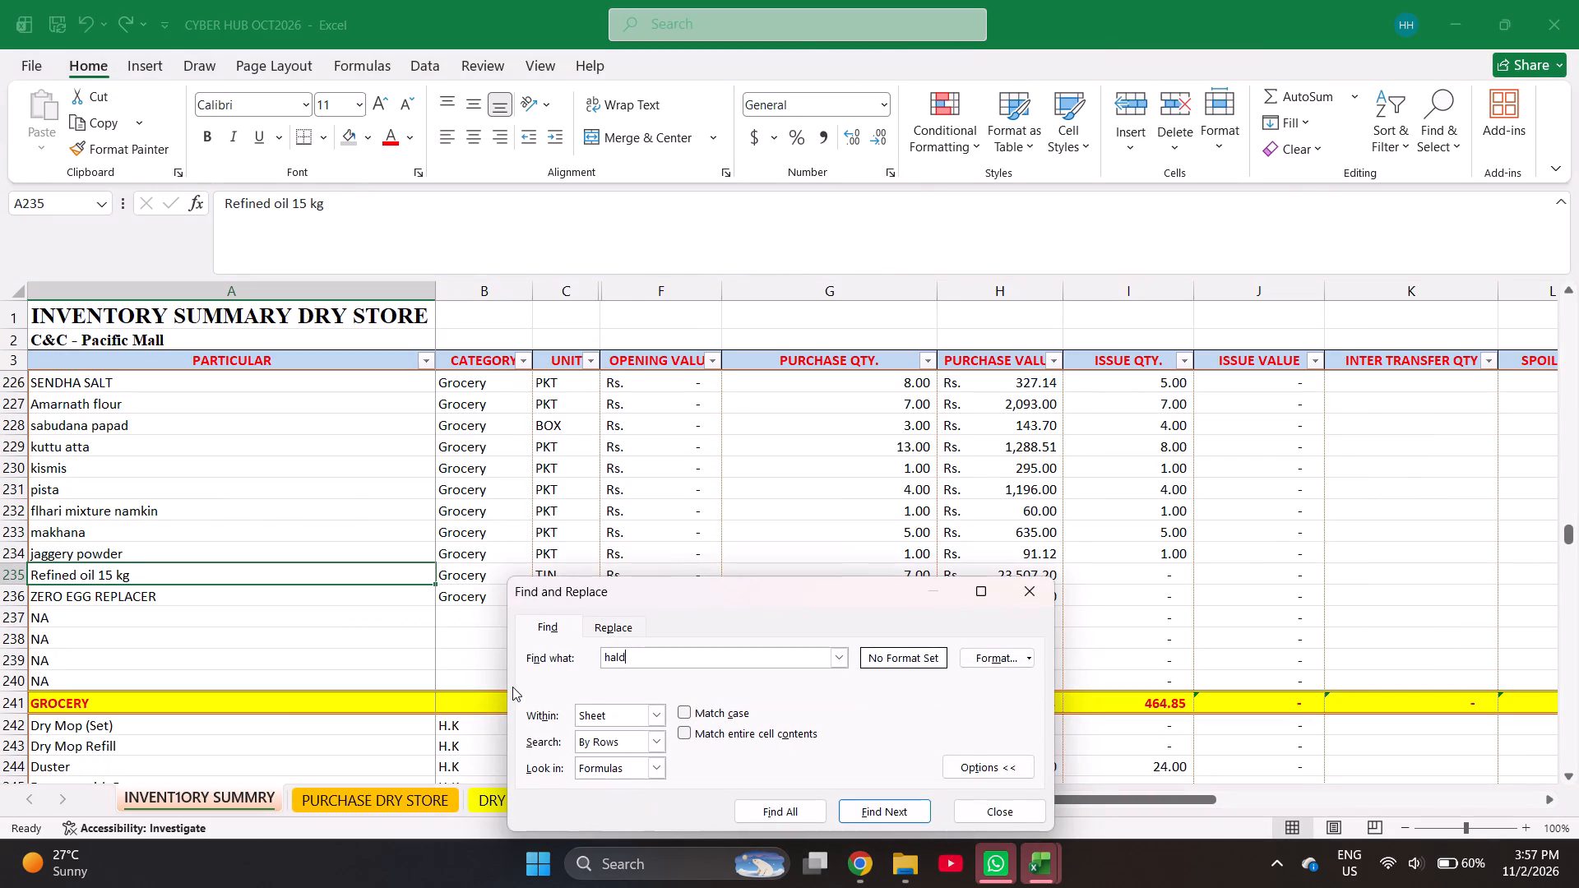
{"action": "key", "text": "i"}
{"action": "key", "text": "Return"}
{"action": "key", "text": "Escape"}
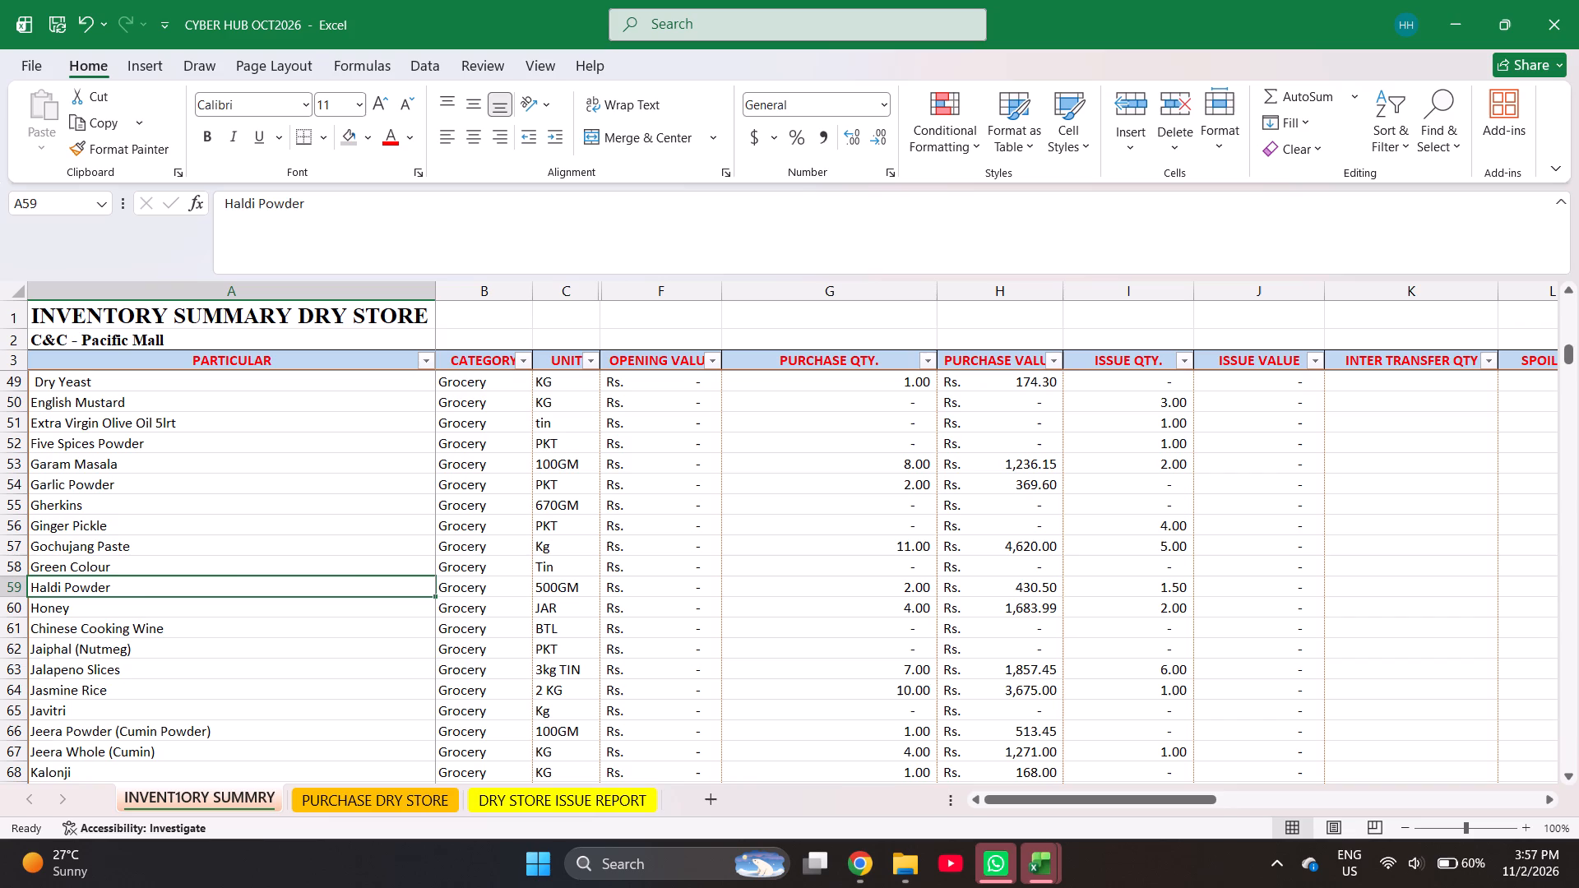
{"action": "key", "text": "ctrl+c"}
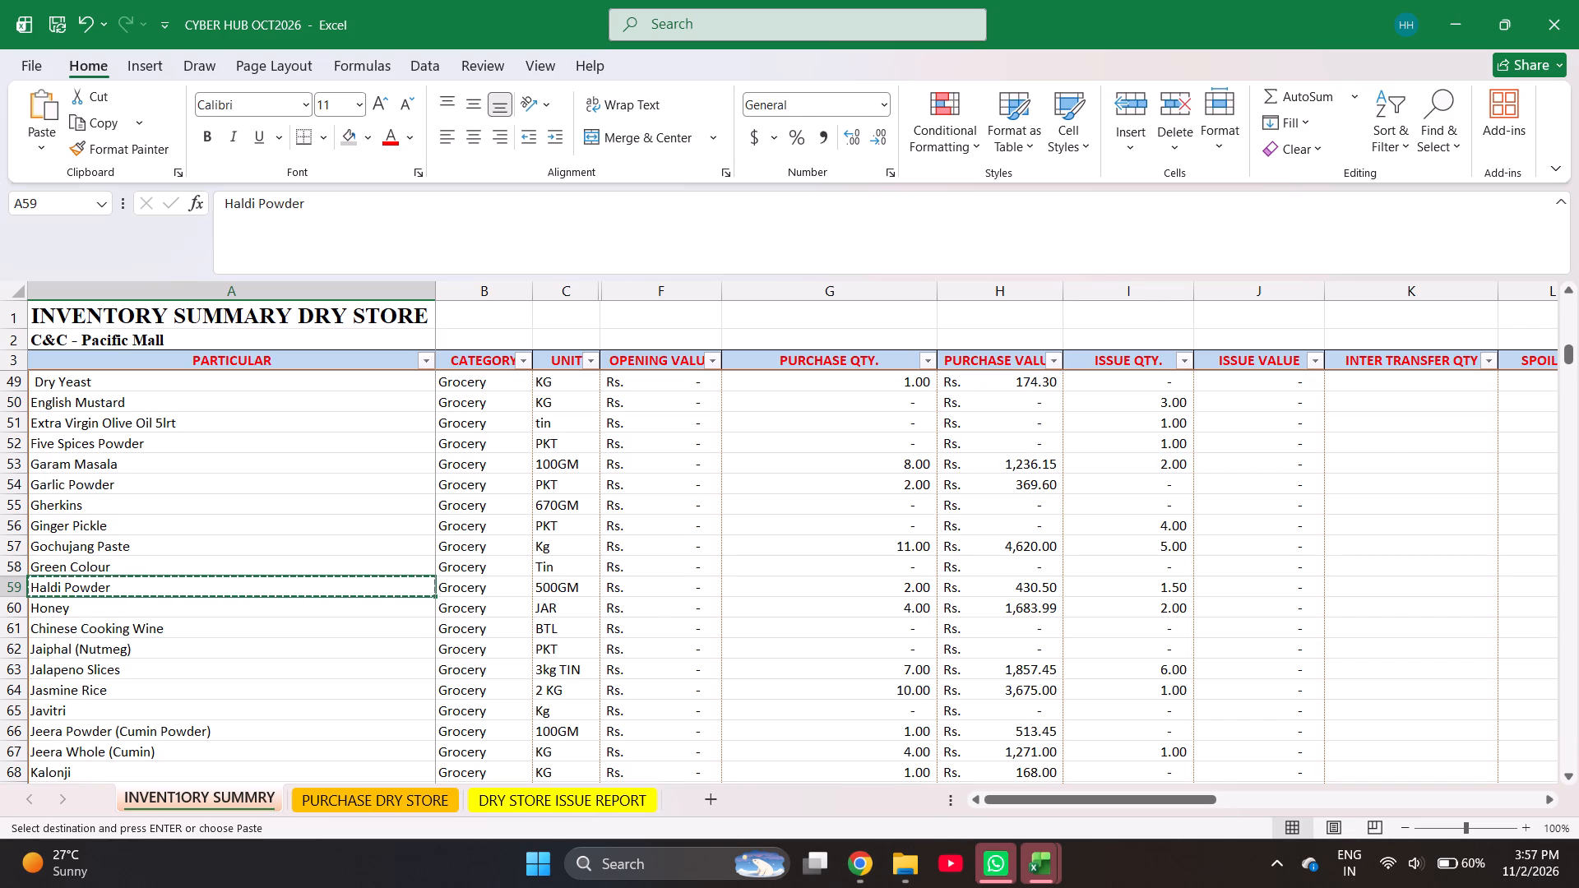
{"action": "key", "text": "ctrl+Page_Down"}
{"action": "key", "text": "Return"}
{"action": "key", "text": "Return"}
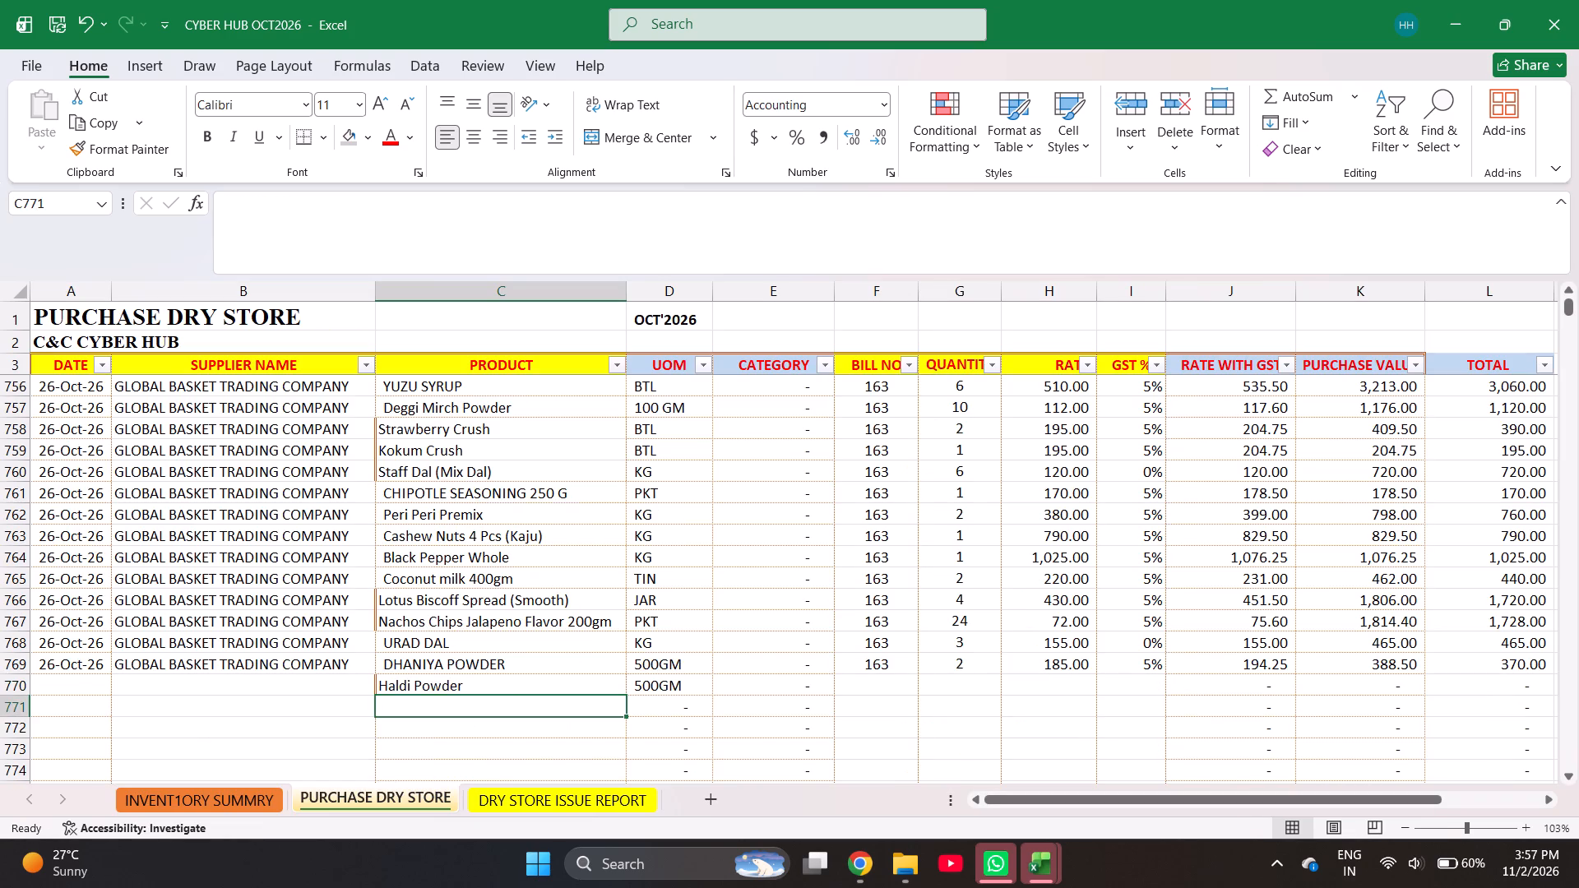
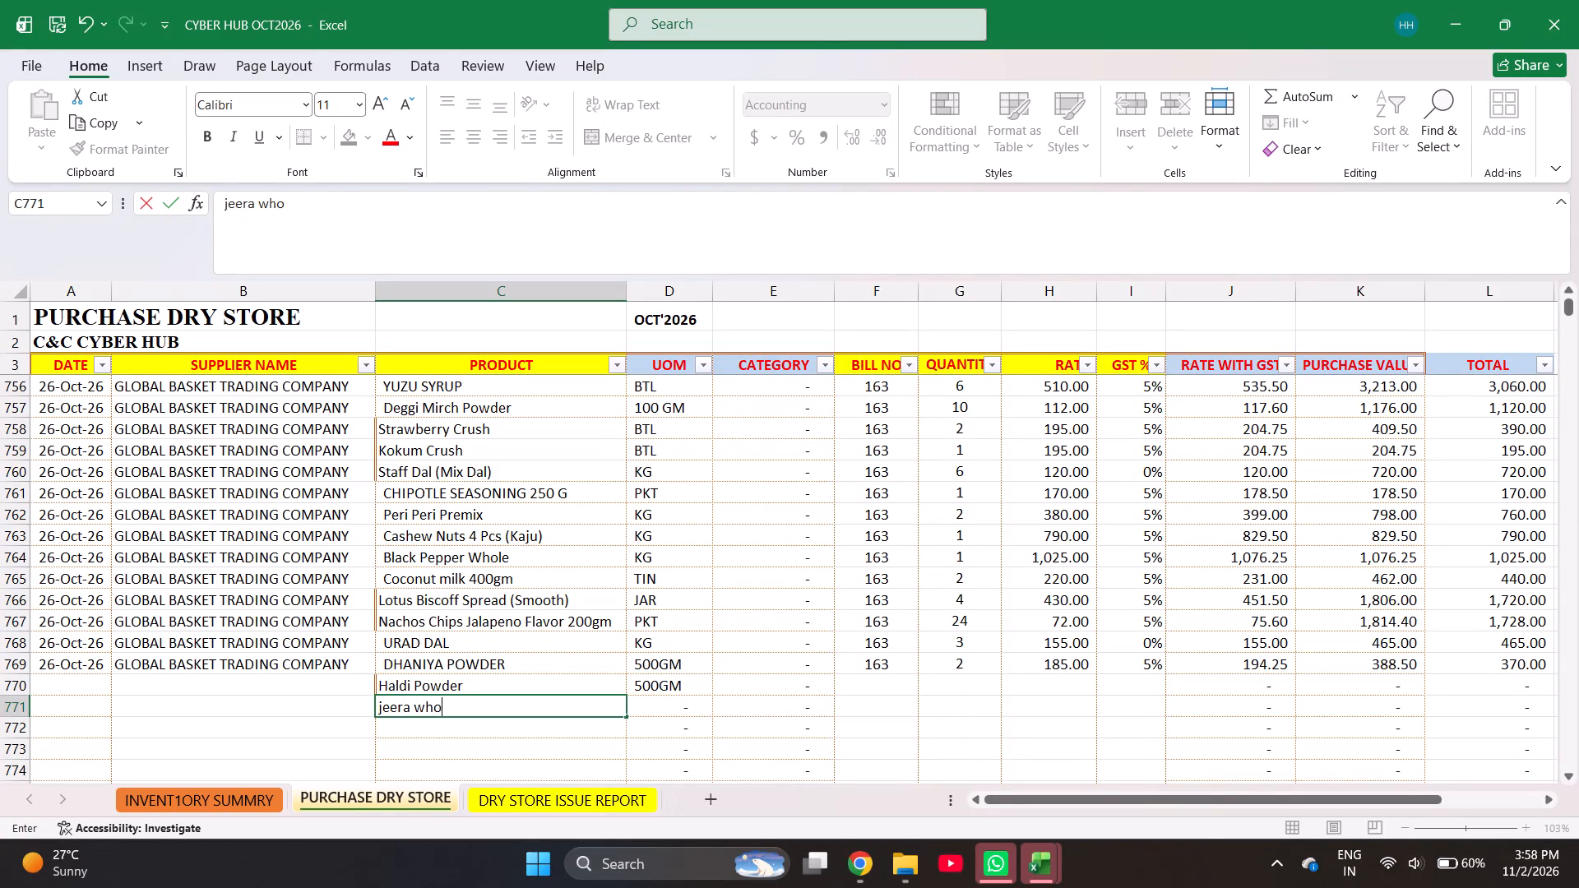
Find "jeera" in the inventory summary sheet and copy Jeera Whole (Cumin) into the product cell of row 771 in PURCHASE DRY STORE.
{"action": "key", "text": "ctrl+Page_Up"}
{"action": "key", "text": "ctrl+f"}
{"action": "type", "text": "jeera"}
{"action": "key", "text": "Return"}
{"action": "key", "text": "Escape"}
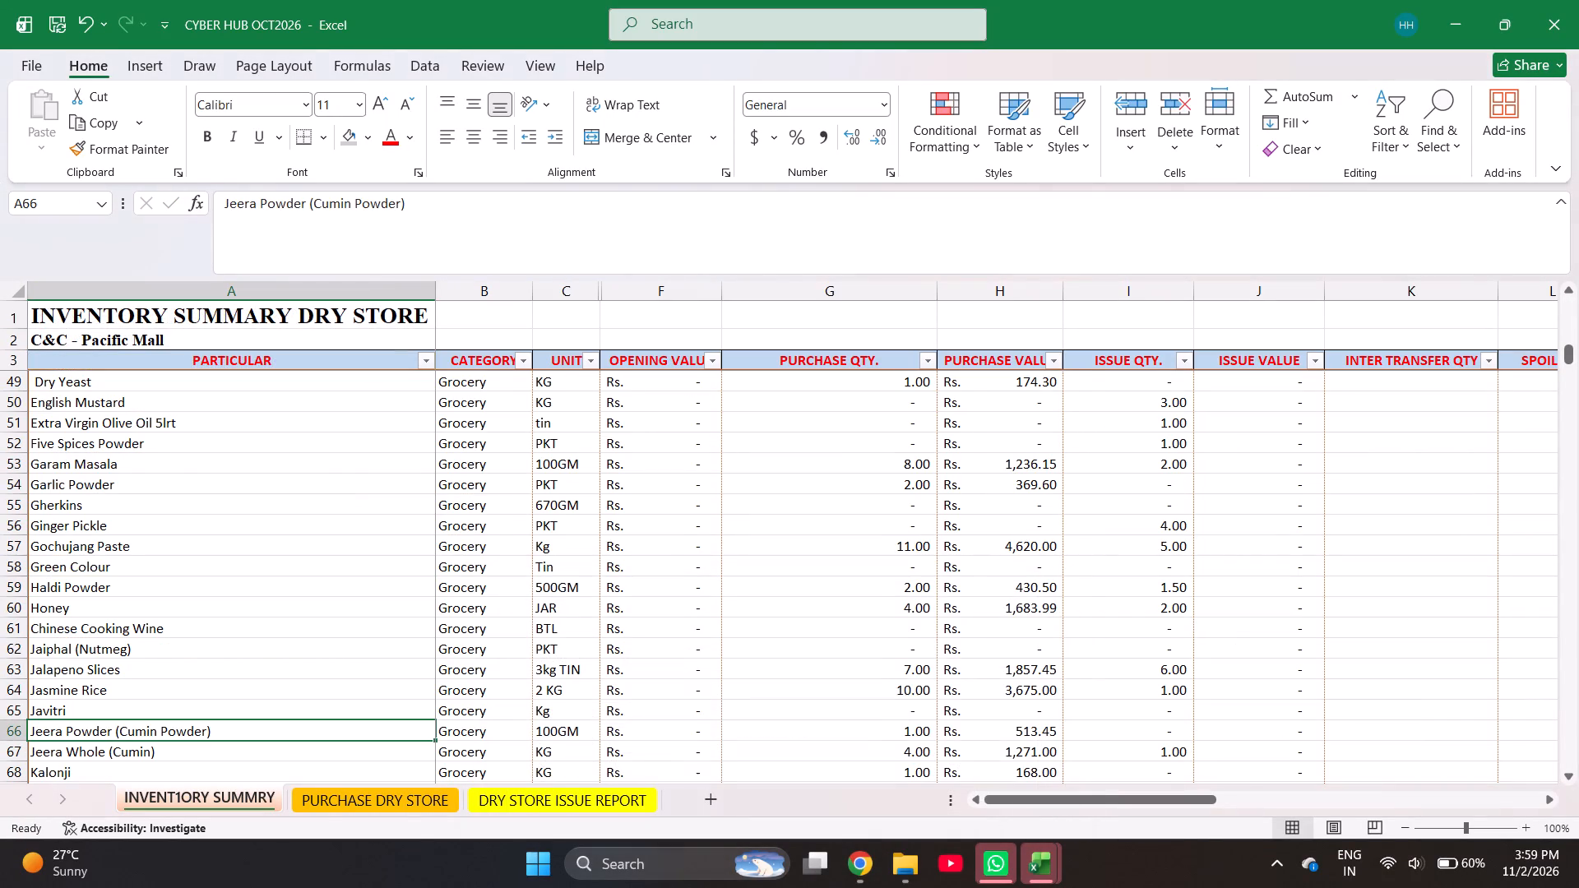
{"action": "key", "text": "Down"}
{"action": "key", "text": "ctrl+c"}
{"action": "key", "text": "ctrl+Page_Down"}
{"action": "key", "text": "Return"}
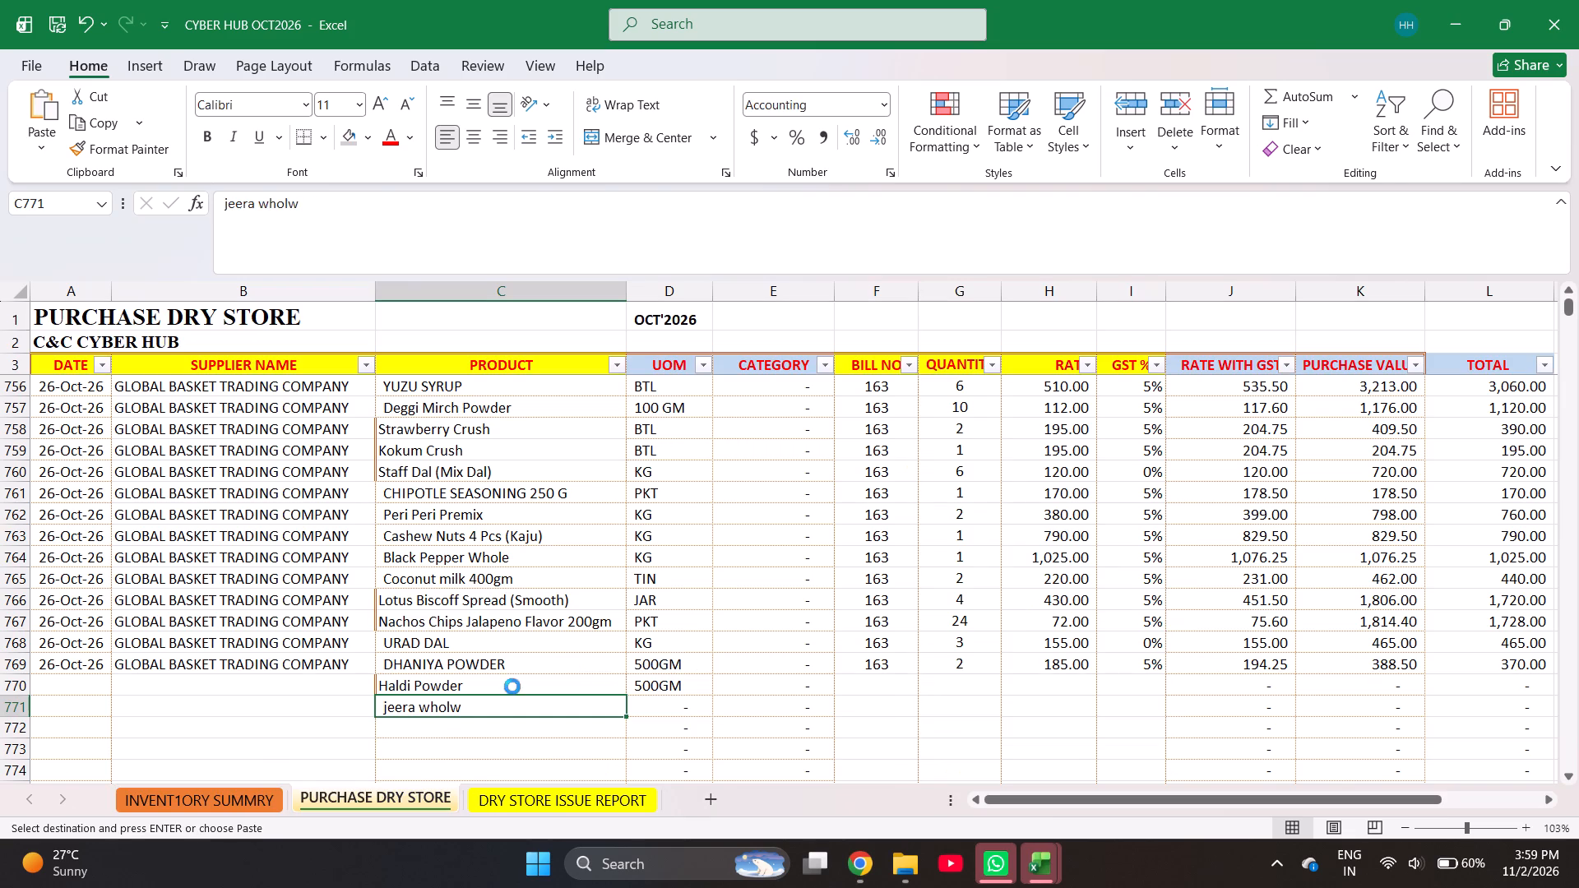
{"action": "key", "text": "Return"}
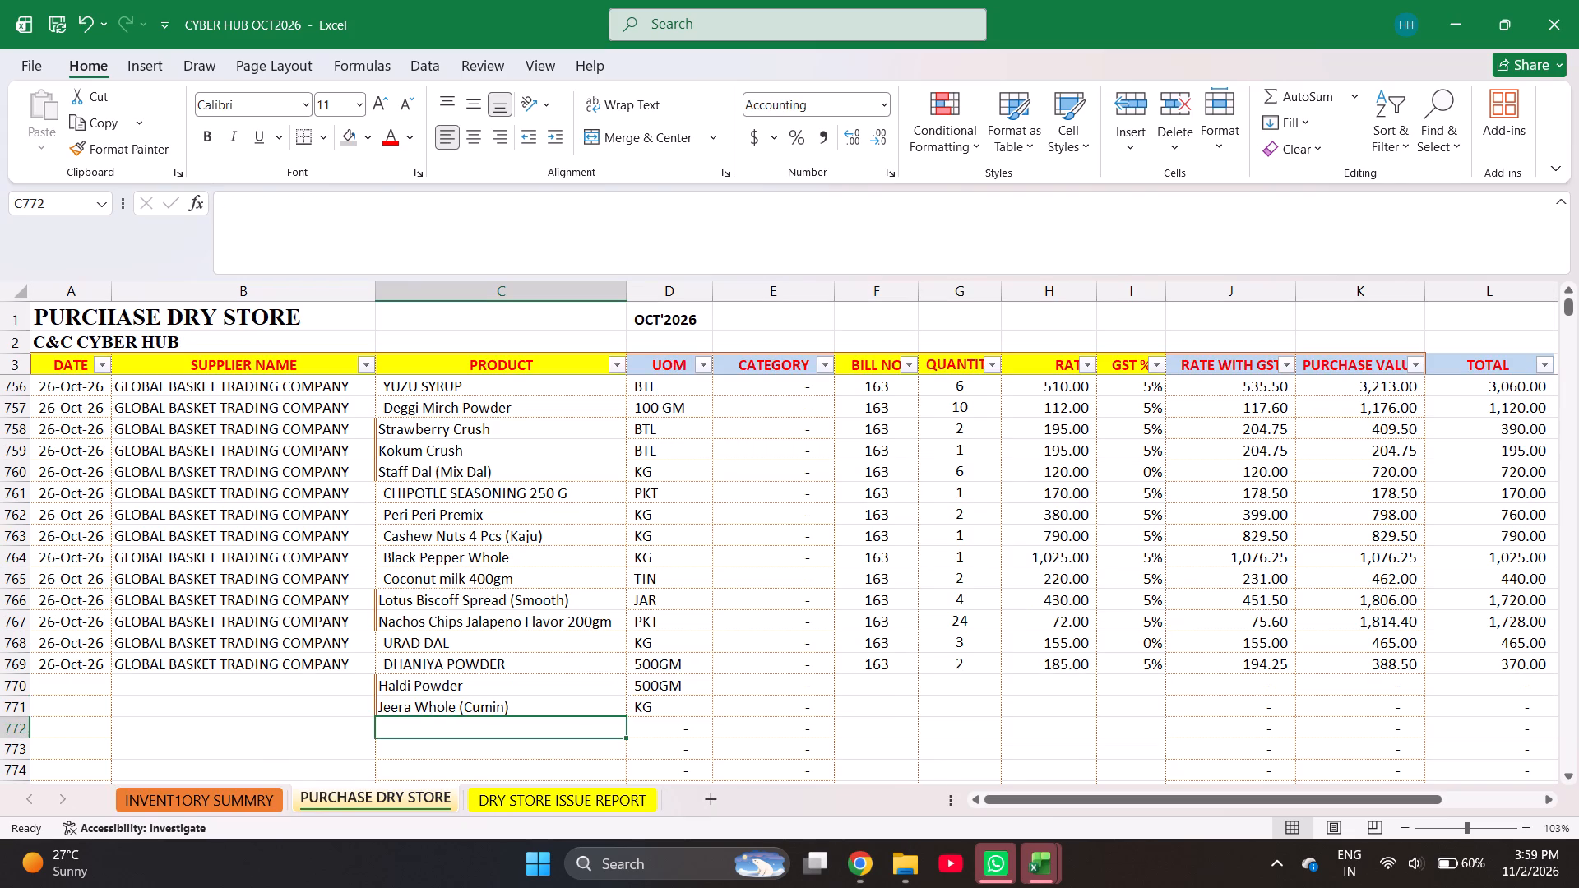
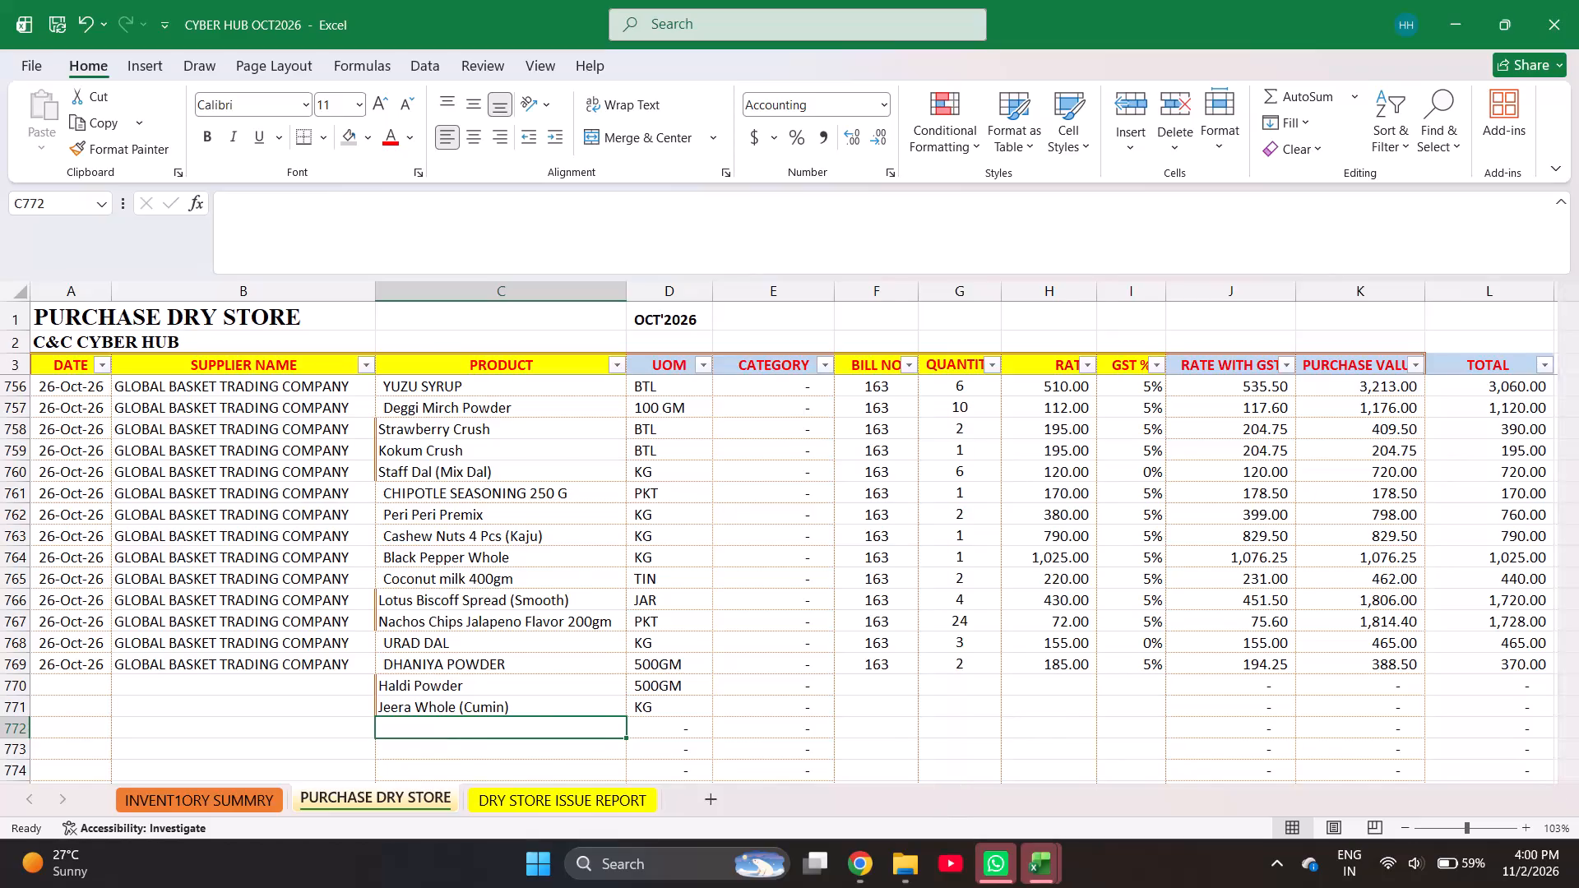
Find "red chil" in the inventory summary sheet and copy Red Chili Powder (Teekha Lal) into the product cell of row 772 in PURCHASE DRY STORE.
{"action": "key", "text": "ctrl+f"}
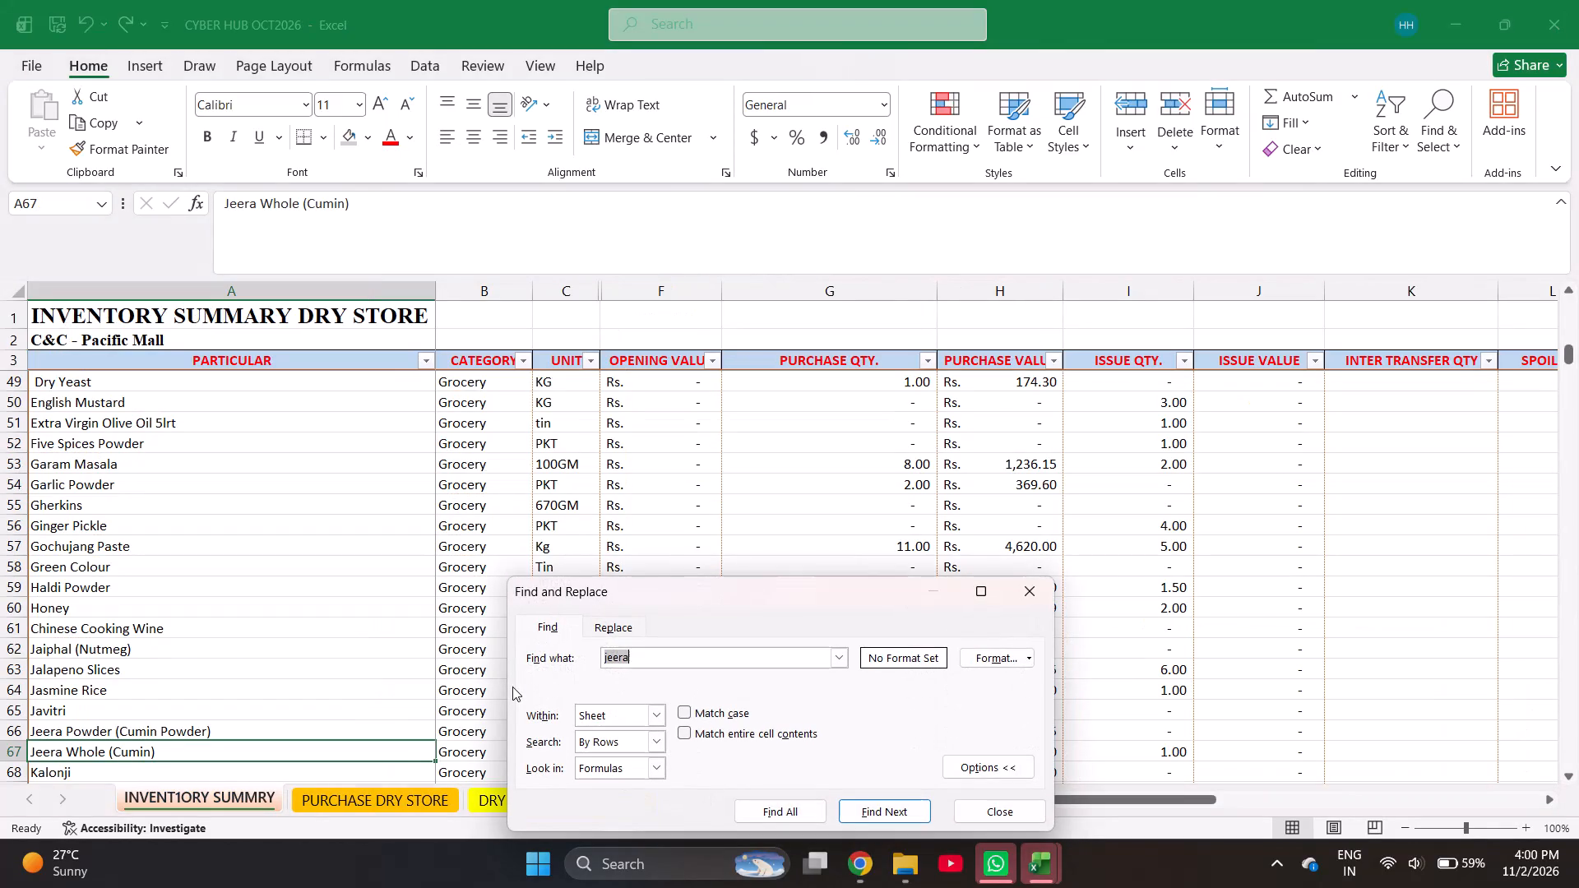
{"action": "type", "text": "red chil"}
{"action": "key", "text": "Return"}
{"action": "key", "text": "Escape"}
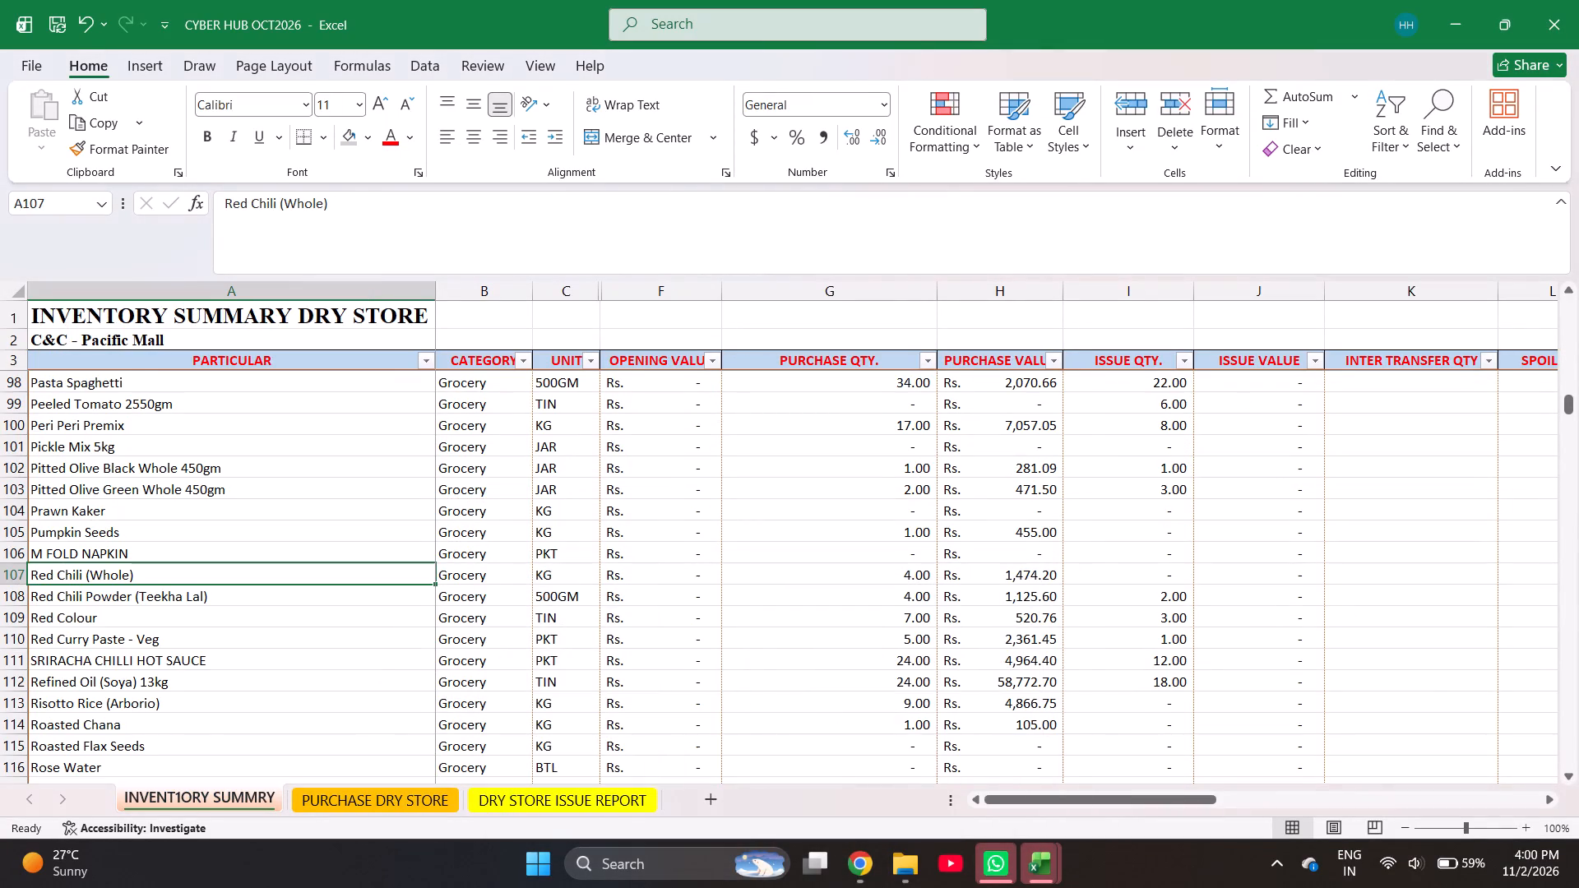
{"action": "key", "text": "Down"}
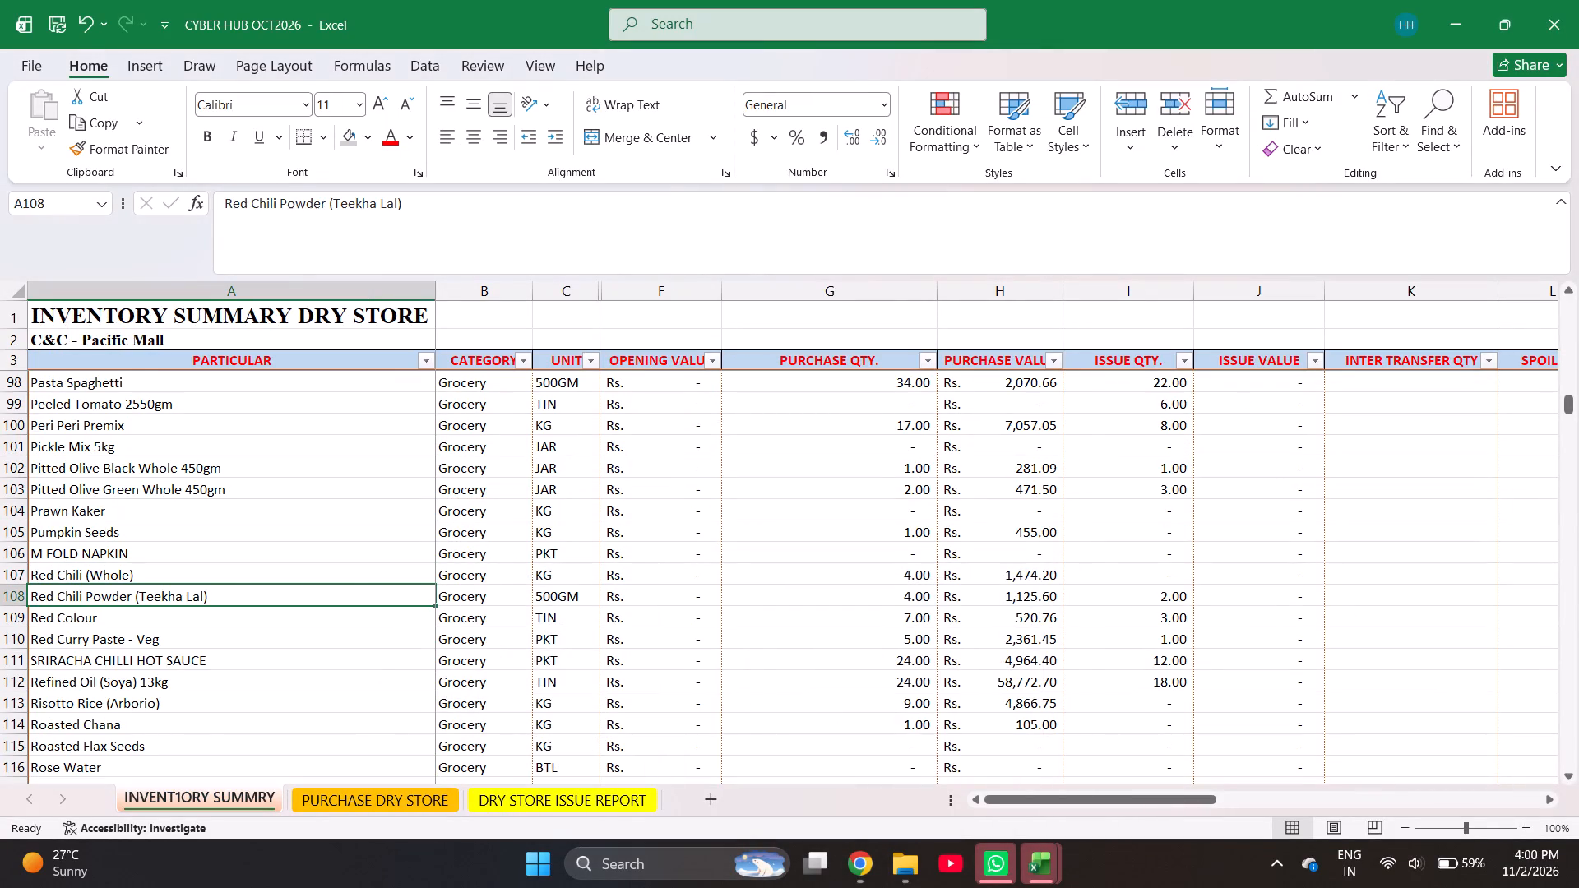
{"action": "key", "text": "ctrl+c"}
{"action": "key", "text": "ctrl+Page_Down"}
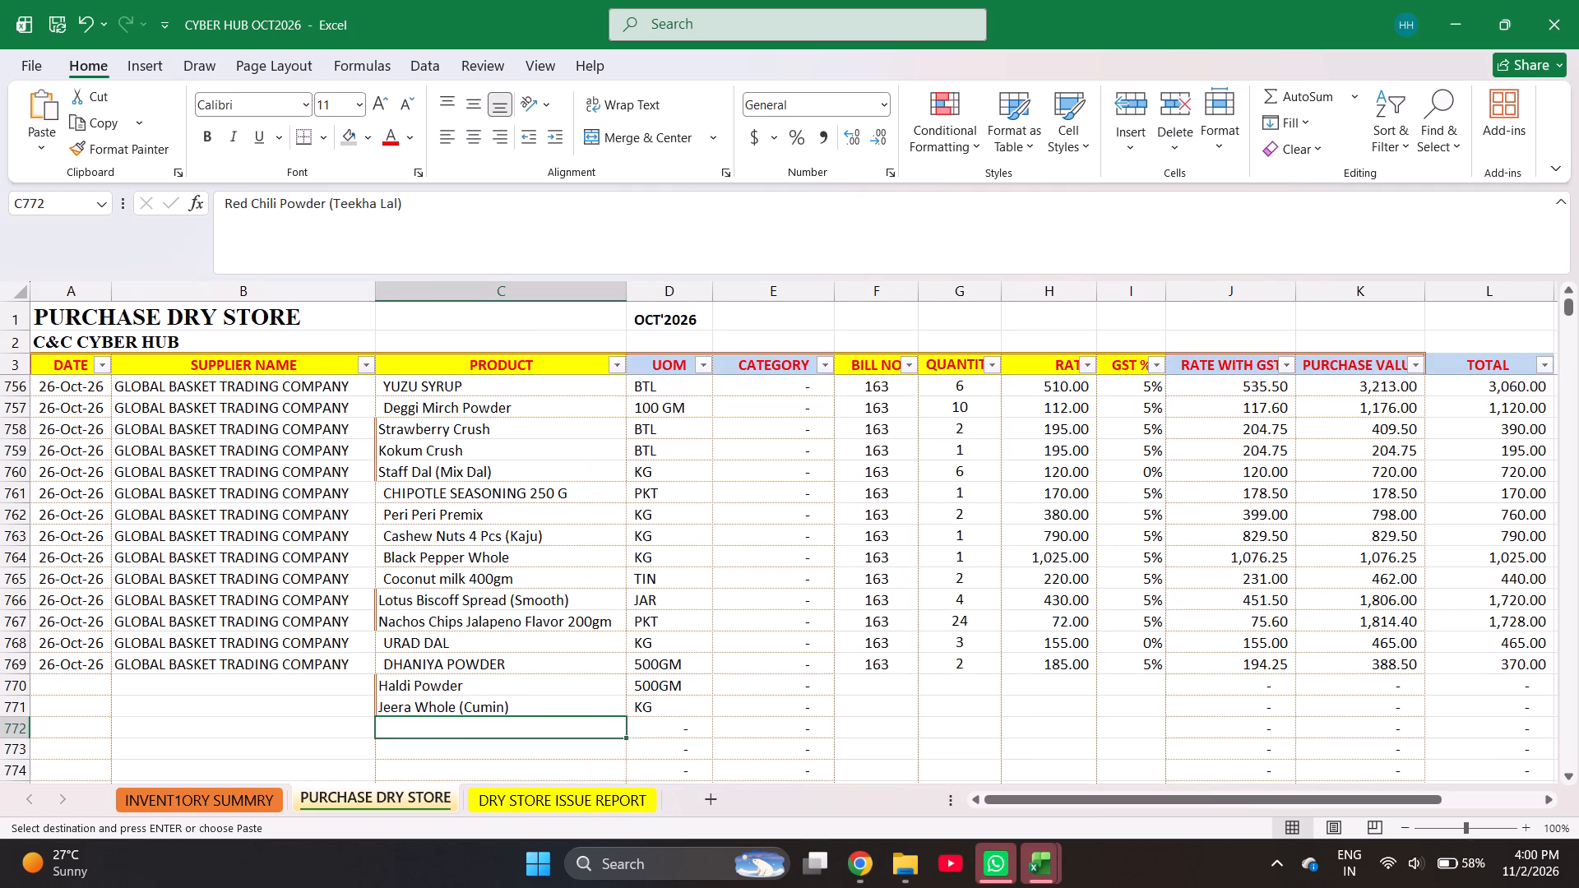
{"action": "key", "text": "Return"}
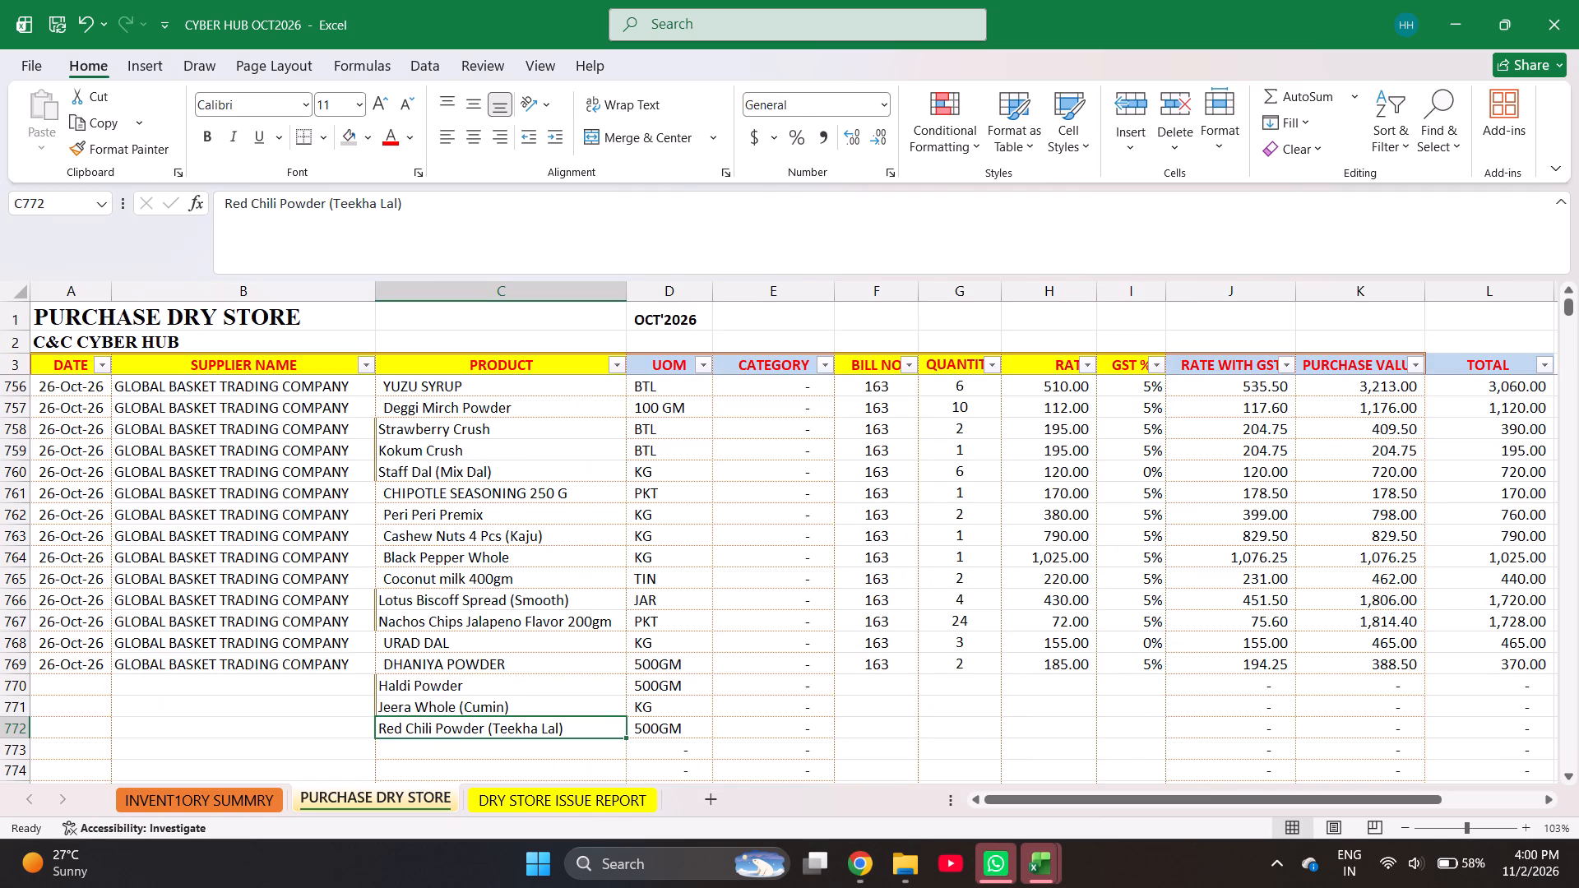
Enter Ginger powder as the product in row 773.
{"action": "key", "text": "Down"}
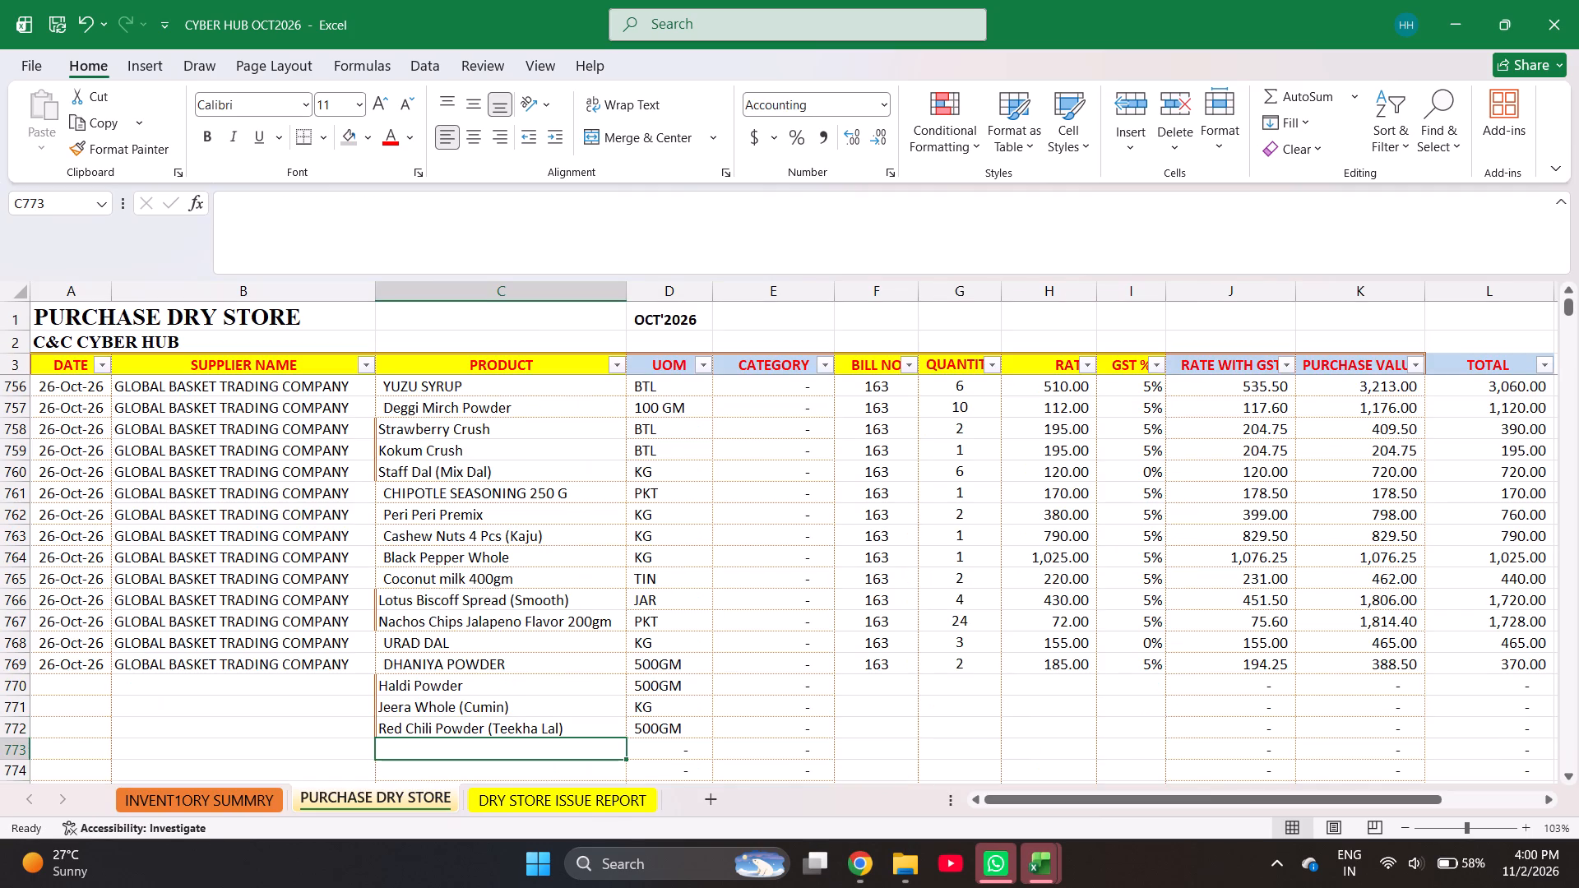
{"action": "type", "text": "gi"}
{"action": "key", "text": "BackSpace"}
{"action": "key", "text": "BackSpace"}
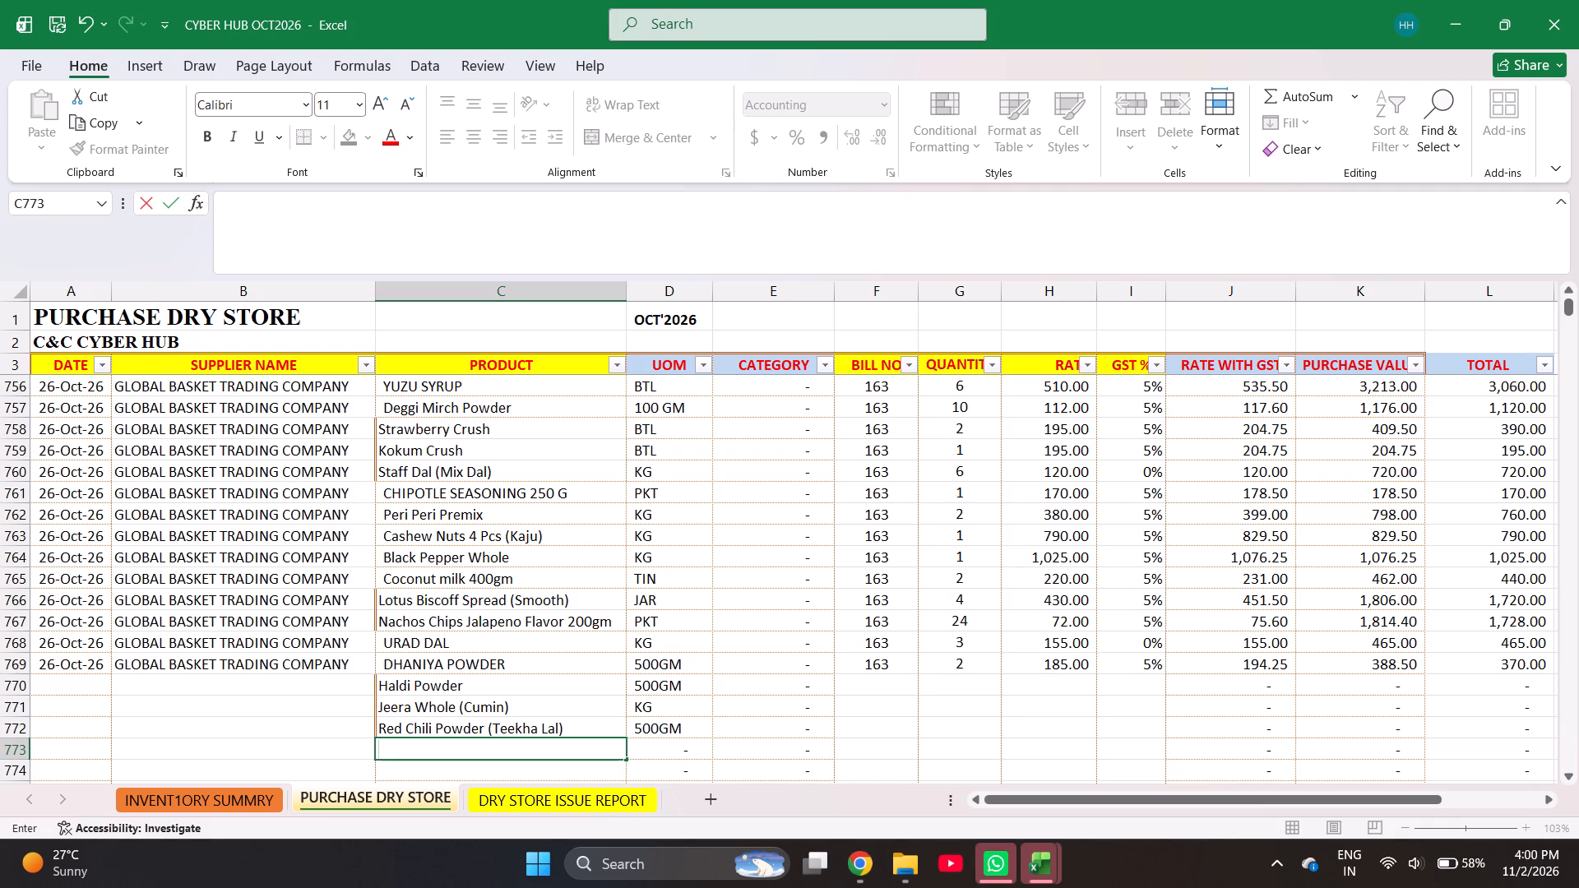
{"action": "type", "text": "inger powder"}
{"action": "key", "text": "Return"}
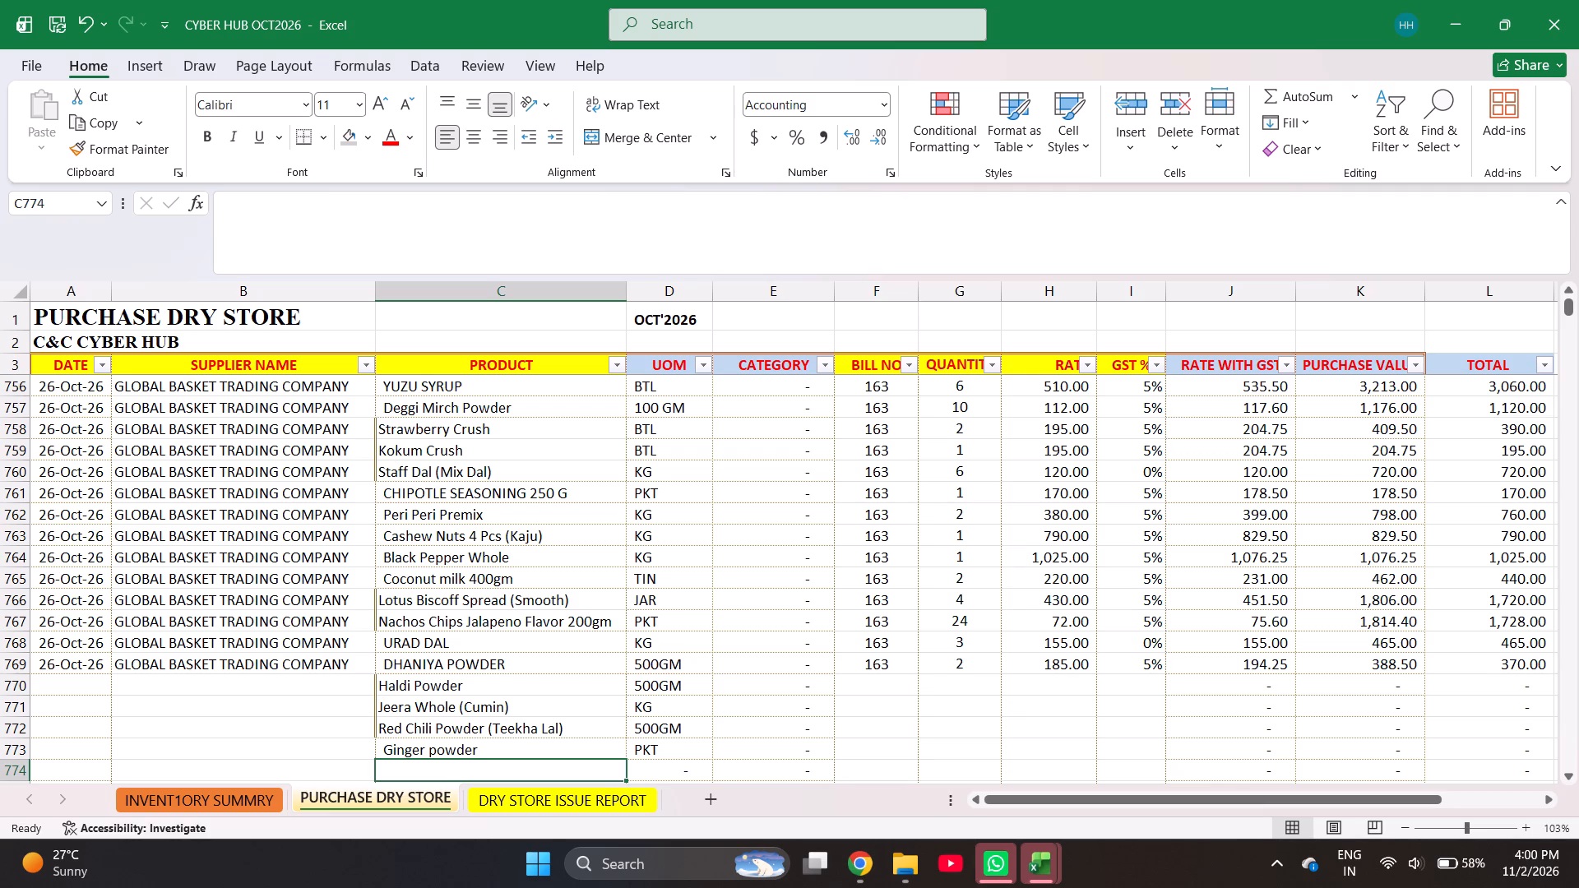
Find "gochu" in the inventory summary sheet and copy Gochujang Paste into the product cell of row 774 in PURCHASE DRY STORE.
{"action": "type", "text": "gochu"}
{"action": "key", "text": "ctrl+Page_Up"}
{"action": "key", "text": "ctrl+f"}
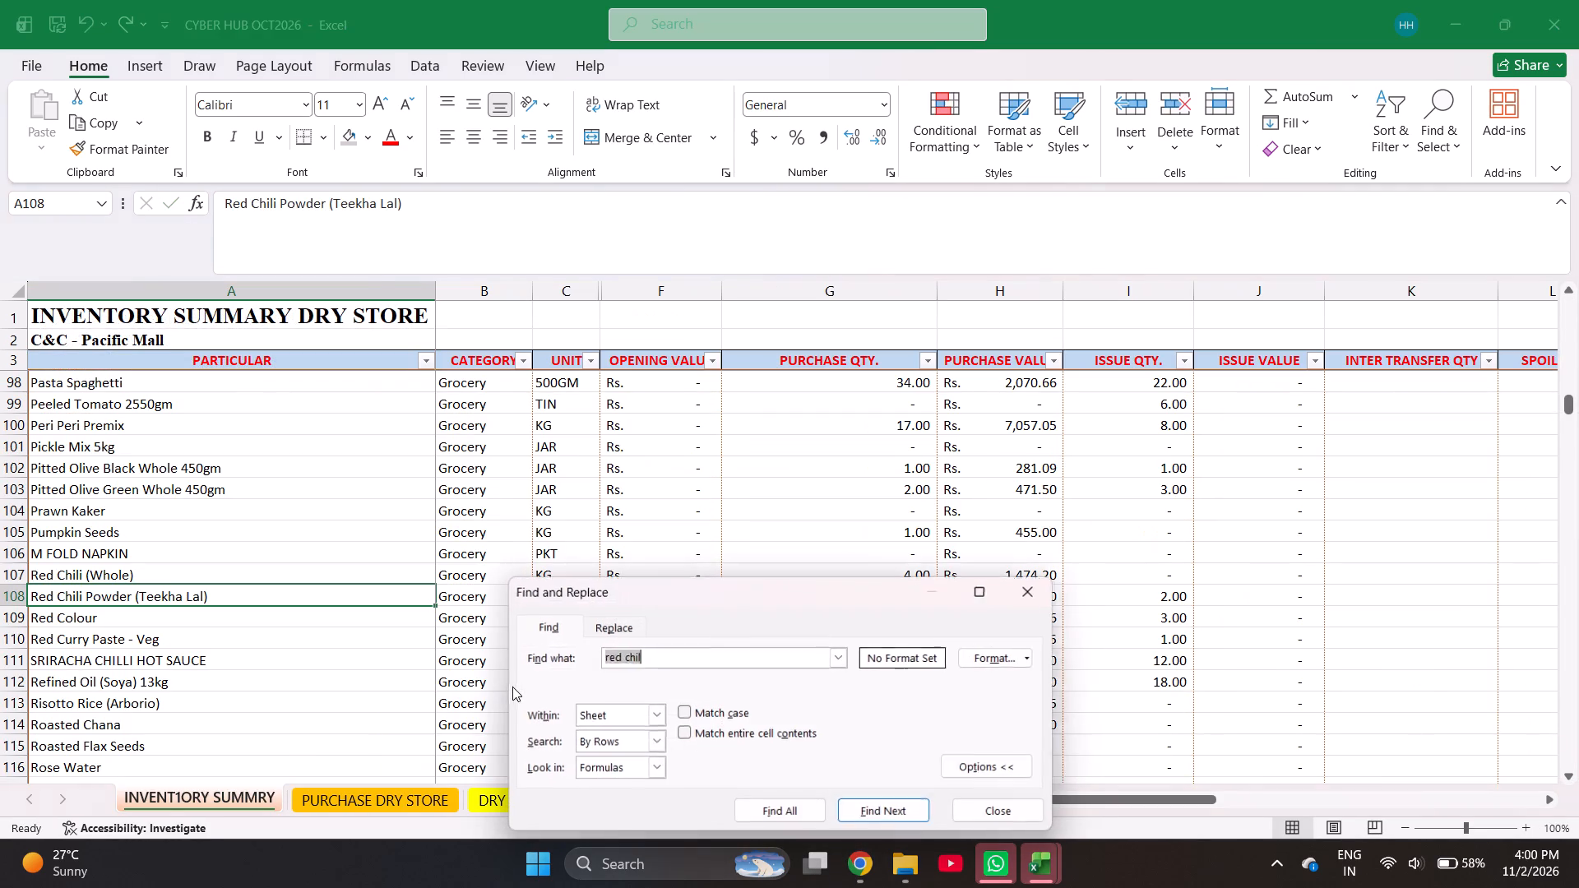
{"action": "type", "text": "gochu"}
{"action": "key", "text": "Return"}
{"action": "key", "text": "Escape"}
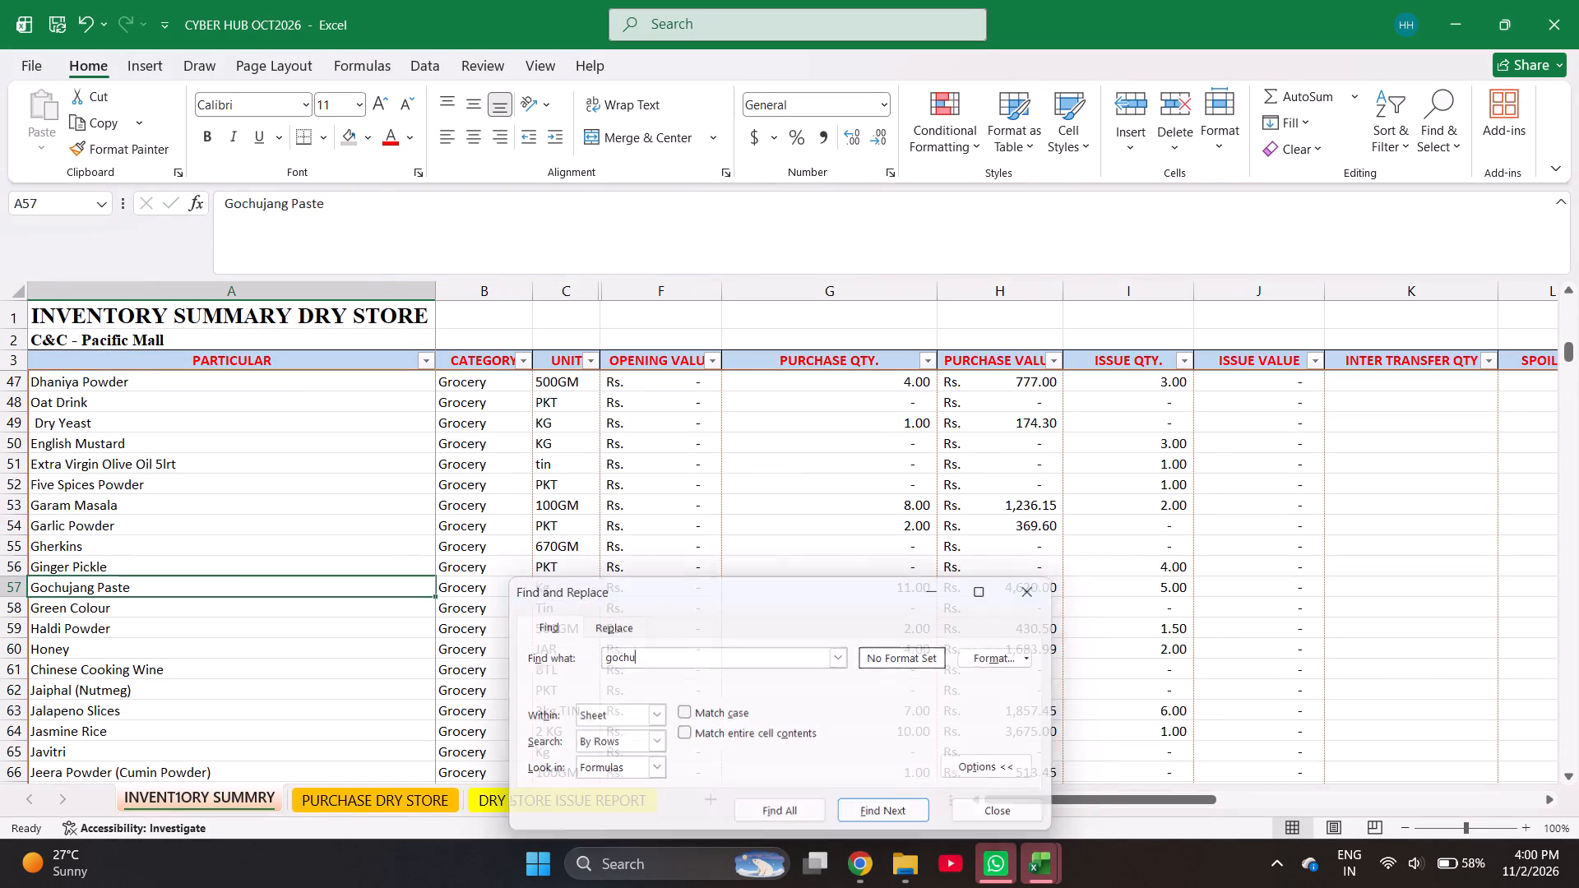
{"action": "key", "text": "ctrl+c"}
{"action": "key", "text": "ctrl+Page_Down"}
{"action": "key", "text": "Return"}
{"action": "key", "text": "Return"}
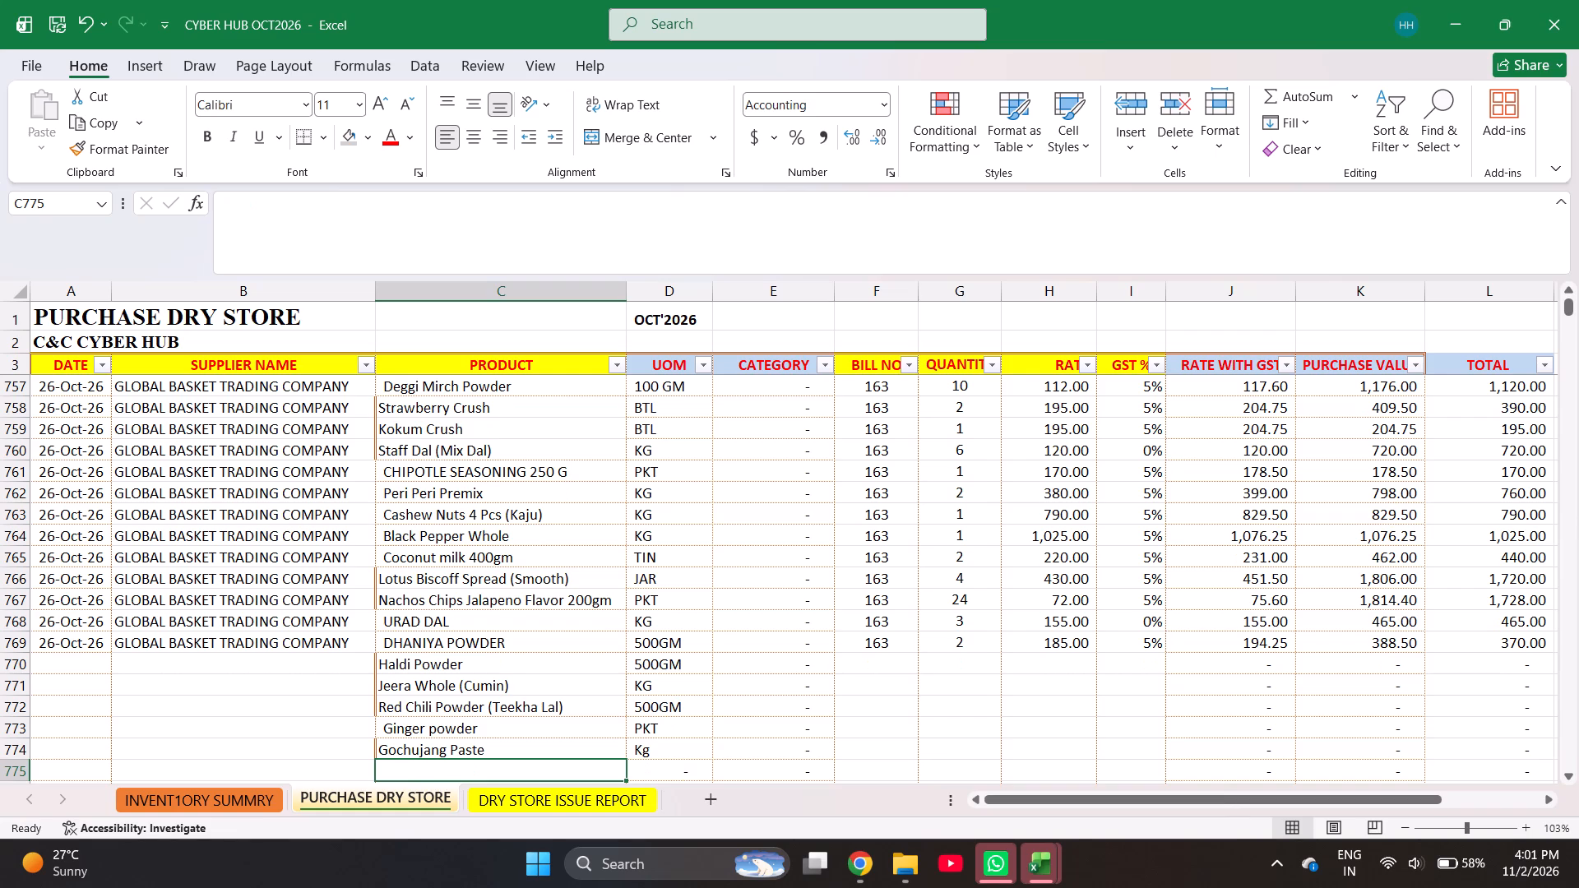
Enter quantities 2 for Haldi Powder, 1 for Jeera Whole (Cumin) and 1 for Red Chili Powder in rows 770 to 772.
{"action": "key", "text": "Right"}
{"action": "key", "text": "Right"}
{"action": "key", "text": "Right"}
{"action": "key", "text": "ctrl+Up"}
{"action": "key", "text": "Down"}
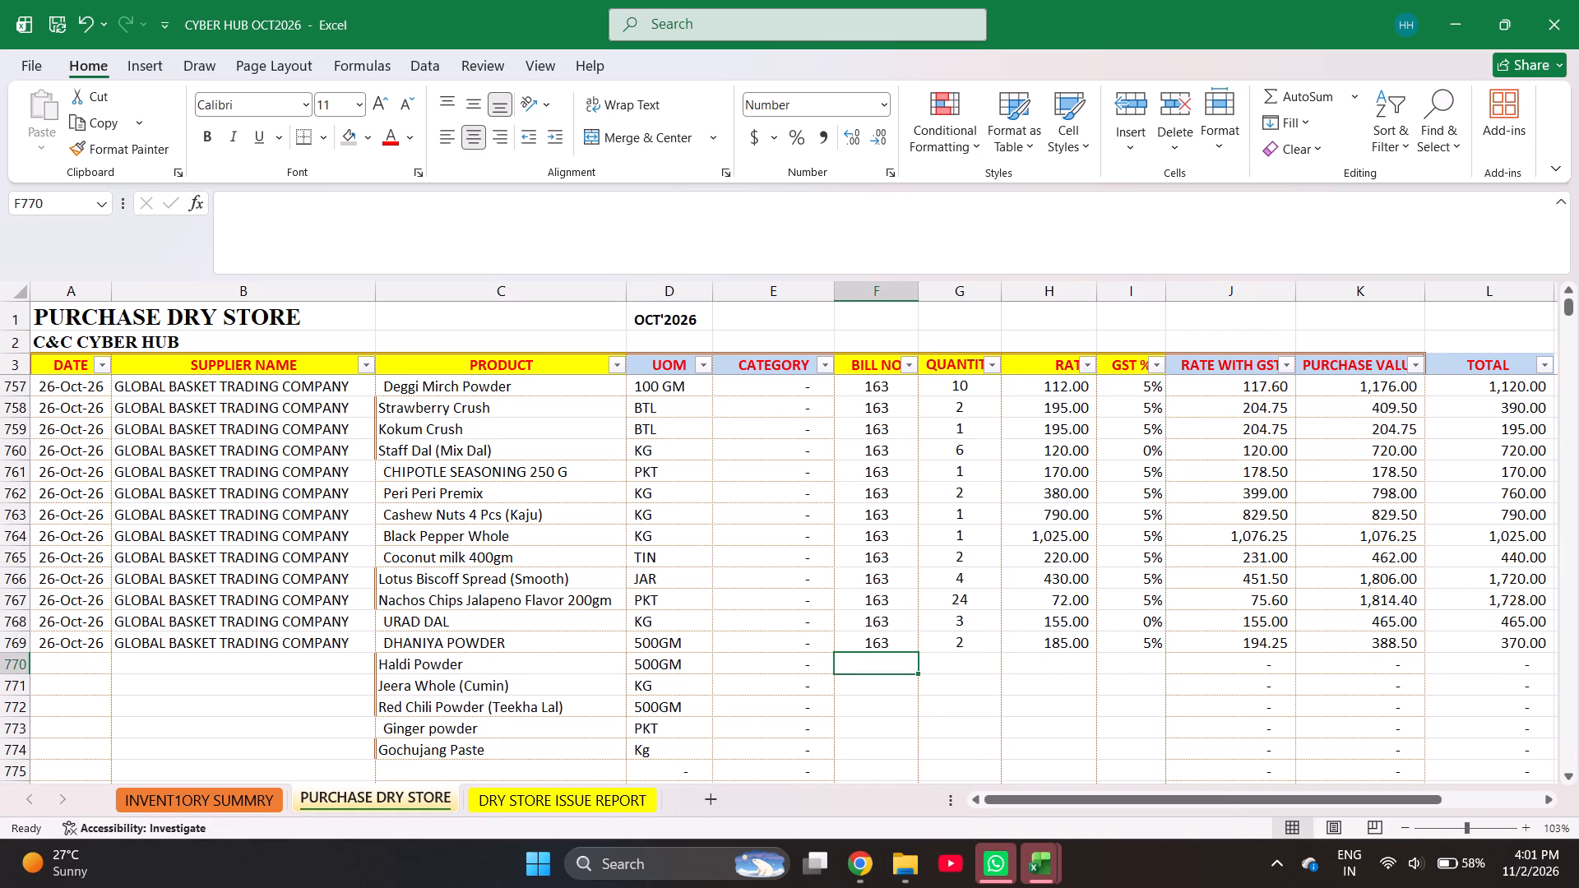
{"action": "key", "text": "Right"}
{"action": "key", "text": "Up"}
{"action": "key", "text": "Down"}
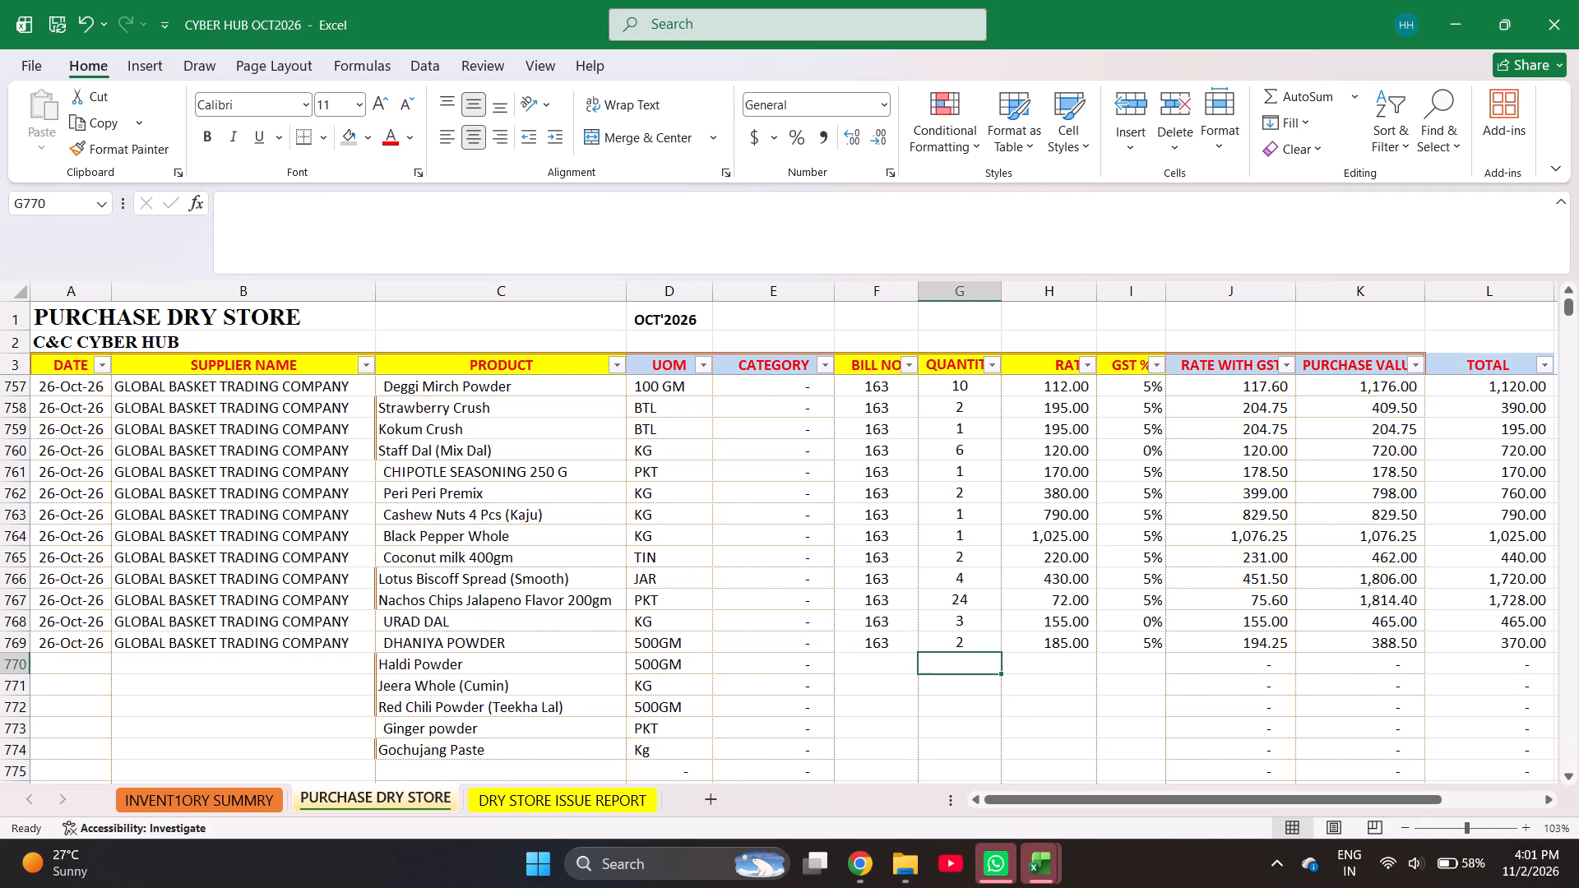
{"action": "key", "text": "2"}
{"action": "key", "text": "Return"}
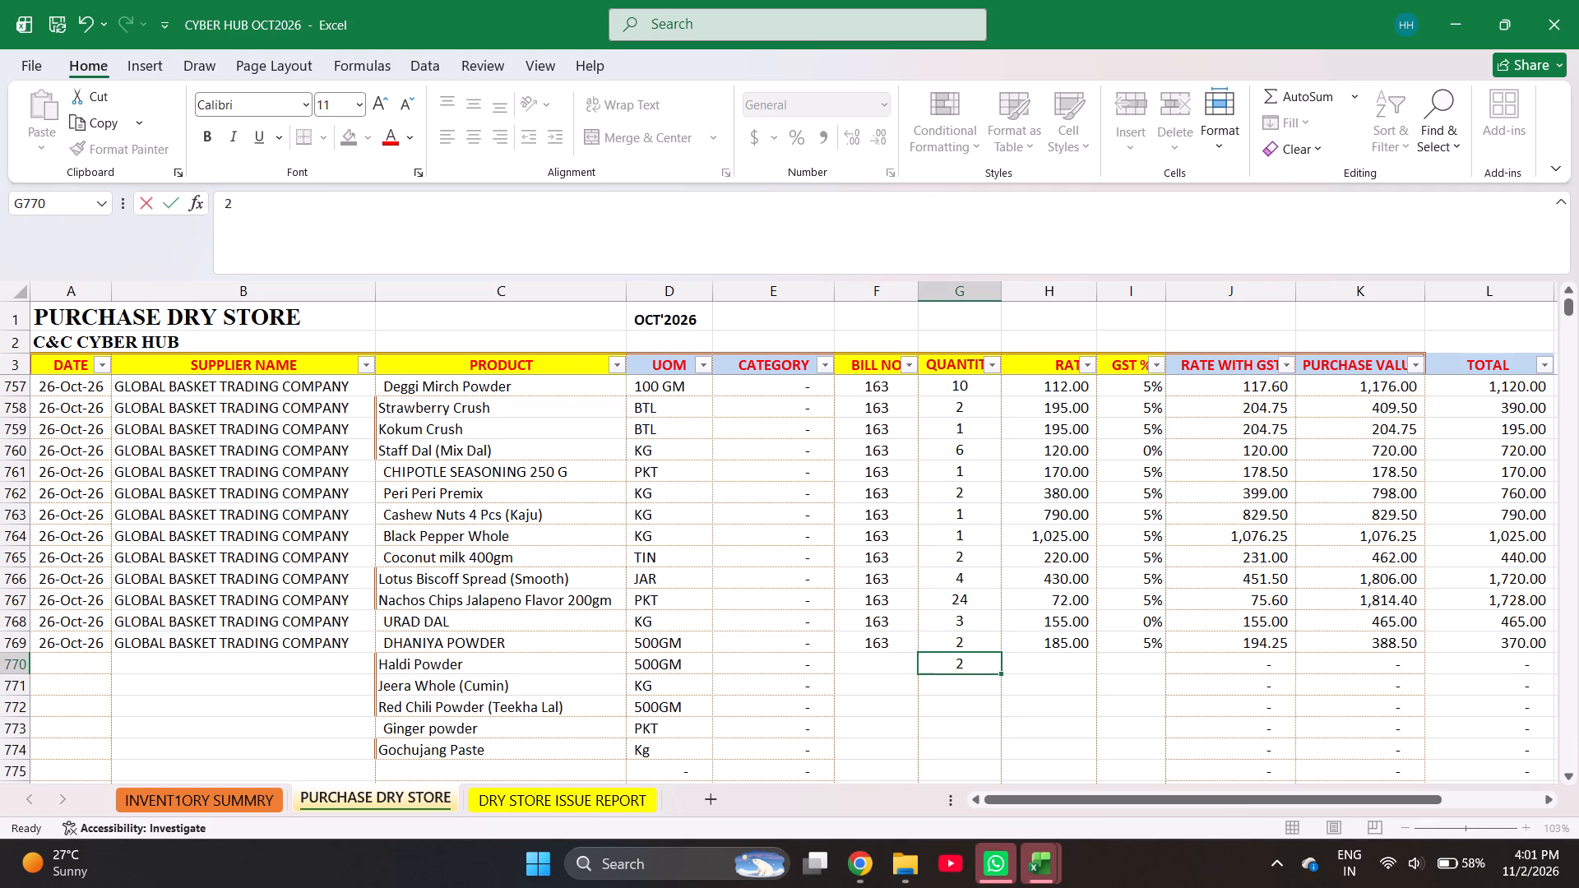
{"action": "key", "text": "1"}
{"action": "key", "text": "Return"}
{"action": "key", "text": "1"}
{"action": "key", "text": "Return"}
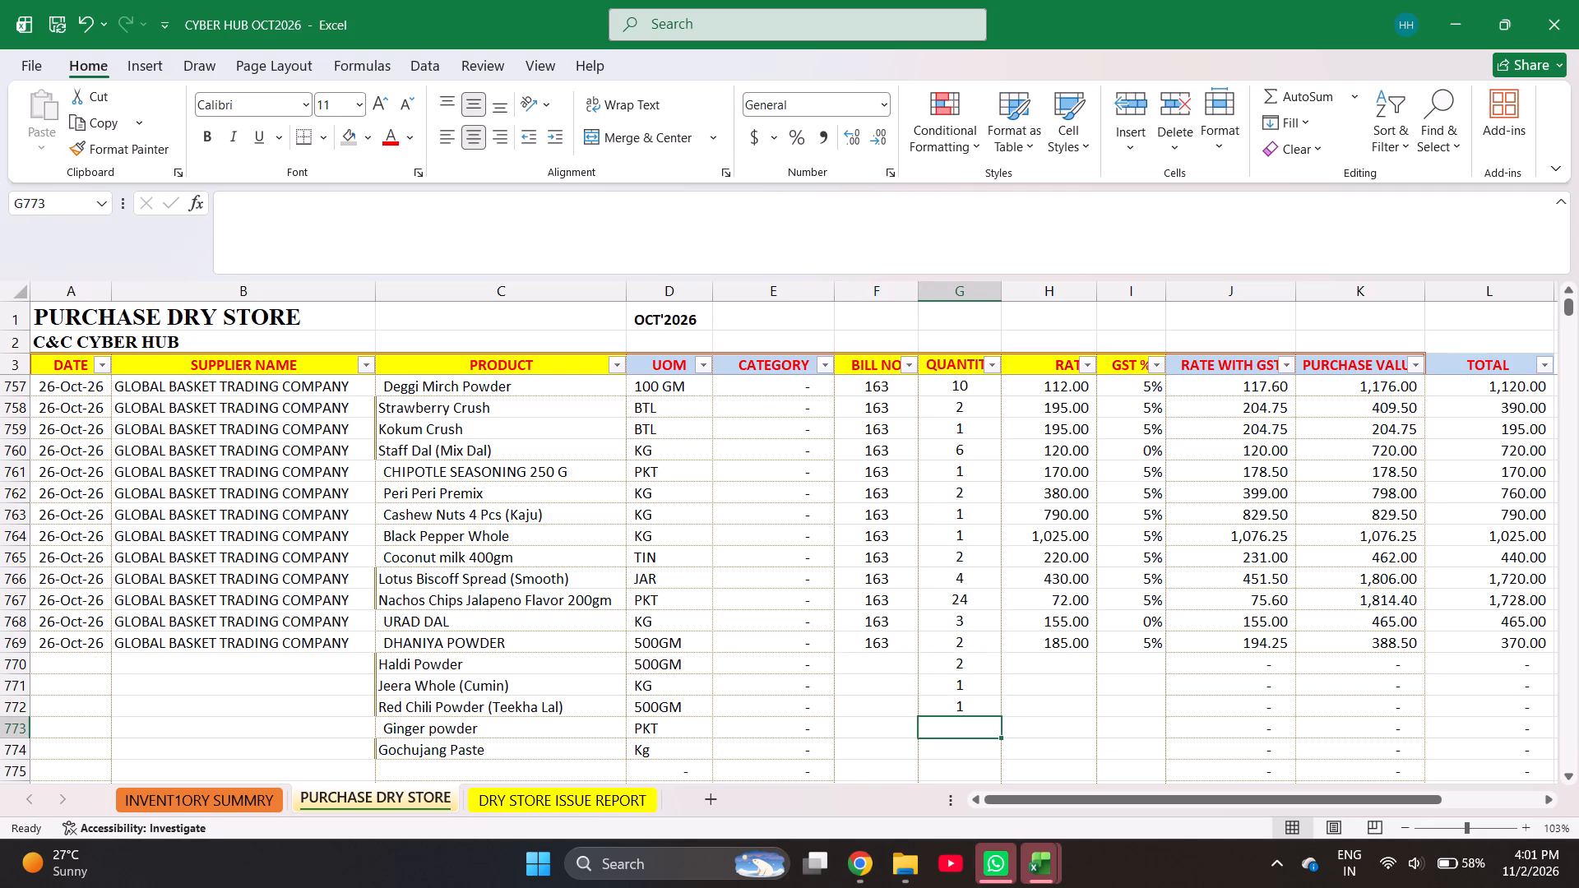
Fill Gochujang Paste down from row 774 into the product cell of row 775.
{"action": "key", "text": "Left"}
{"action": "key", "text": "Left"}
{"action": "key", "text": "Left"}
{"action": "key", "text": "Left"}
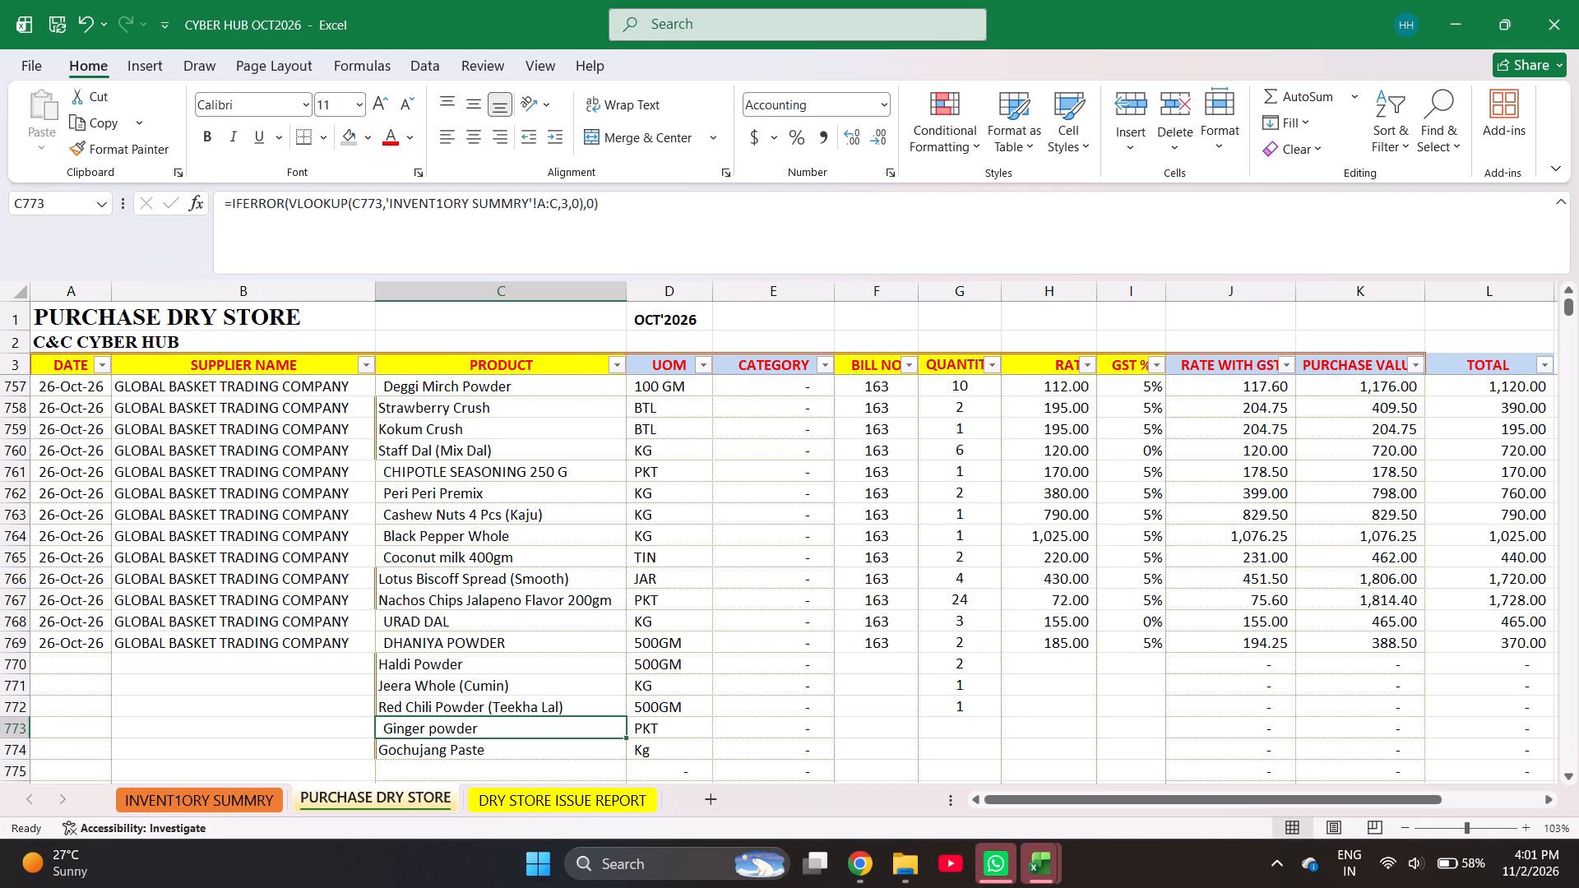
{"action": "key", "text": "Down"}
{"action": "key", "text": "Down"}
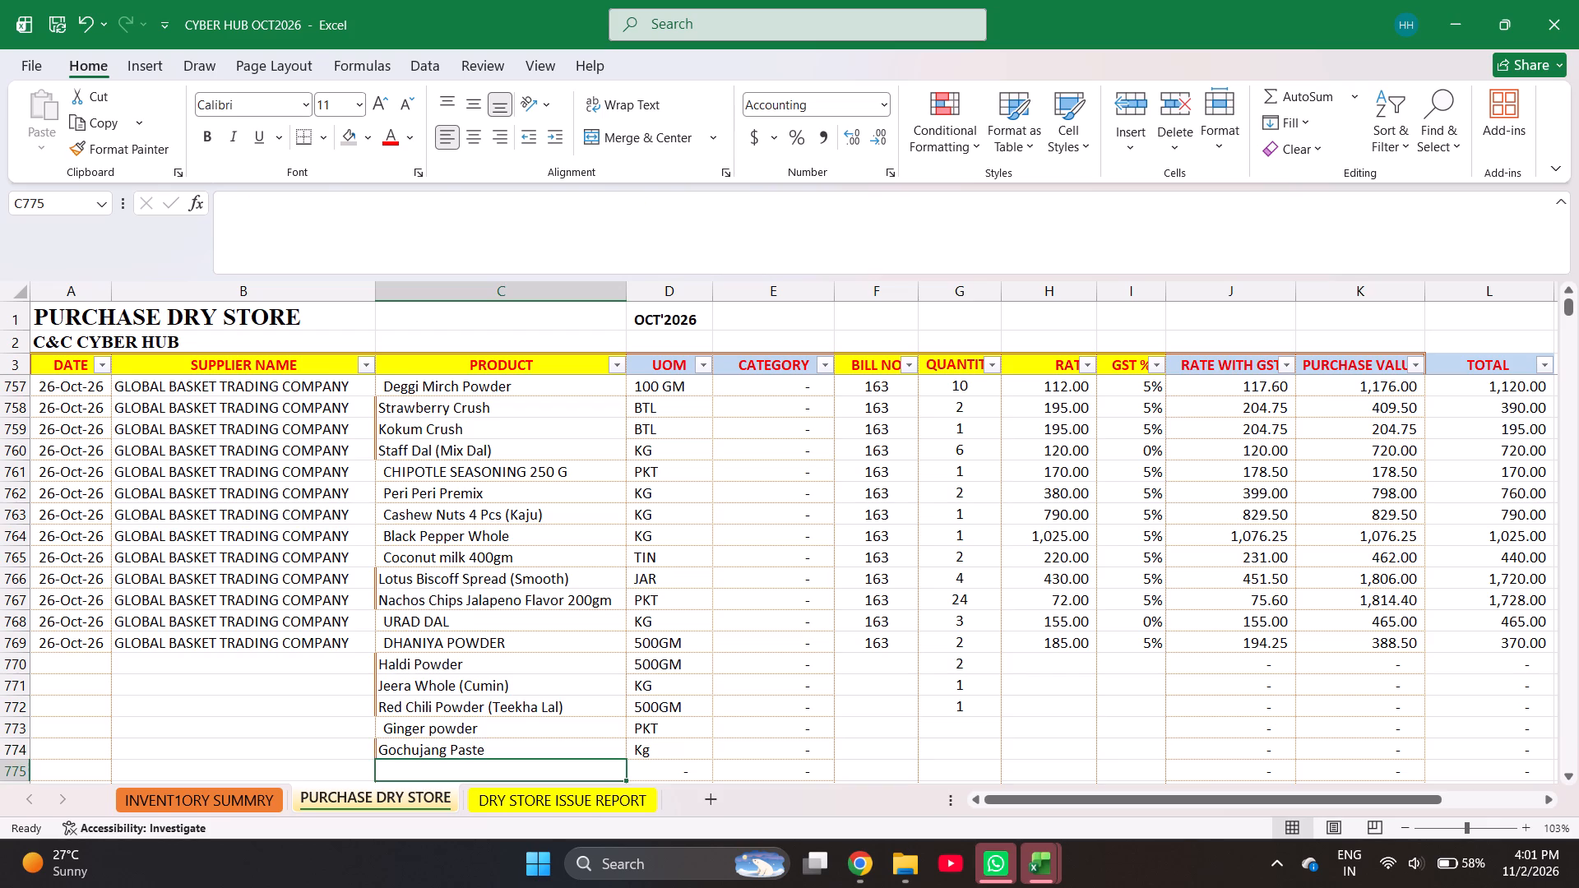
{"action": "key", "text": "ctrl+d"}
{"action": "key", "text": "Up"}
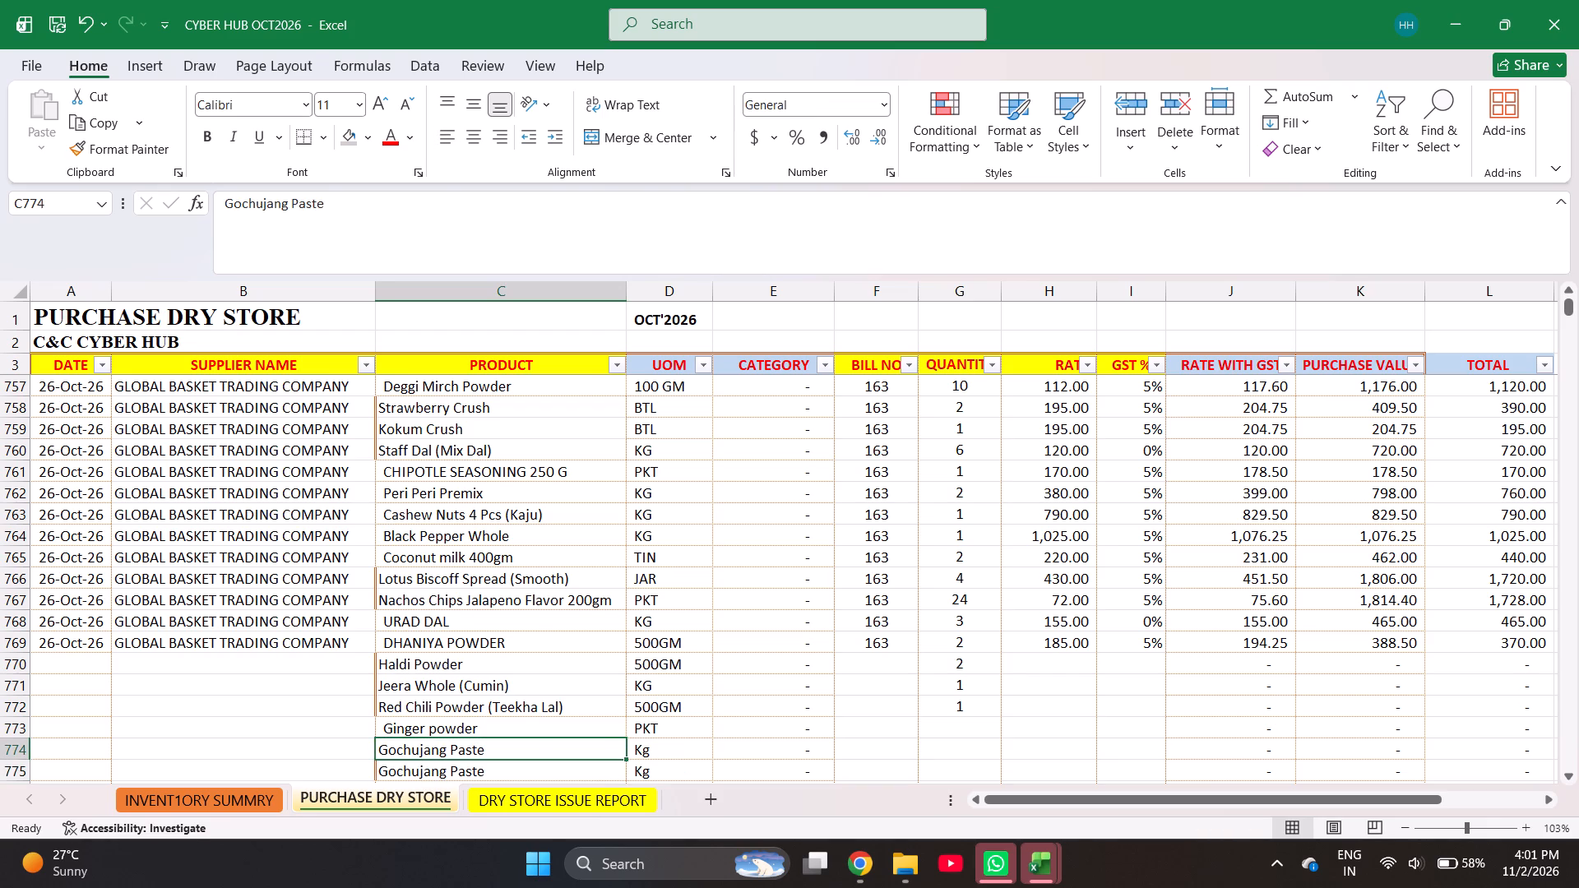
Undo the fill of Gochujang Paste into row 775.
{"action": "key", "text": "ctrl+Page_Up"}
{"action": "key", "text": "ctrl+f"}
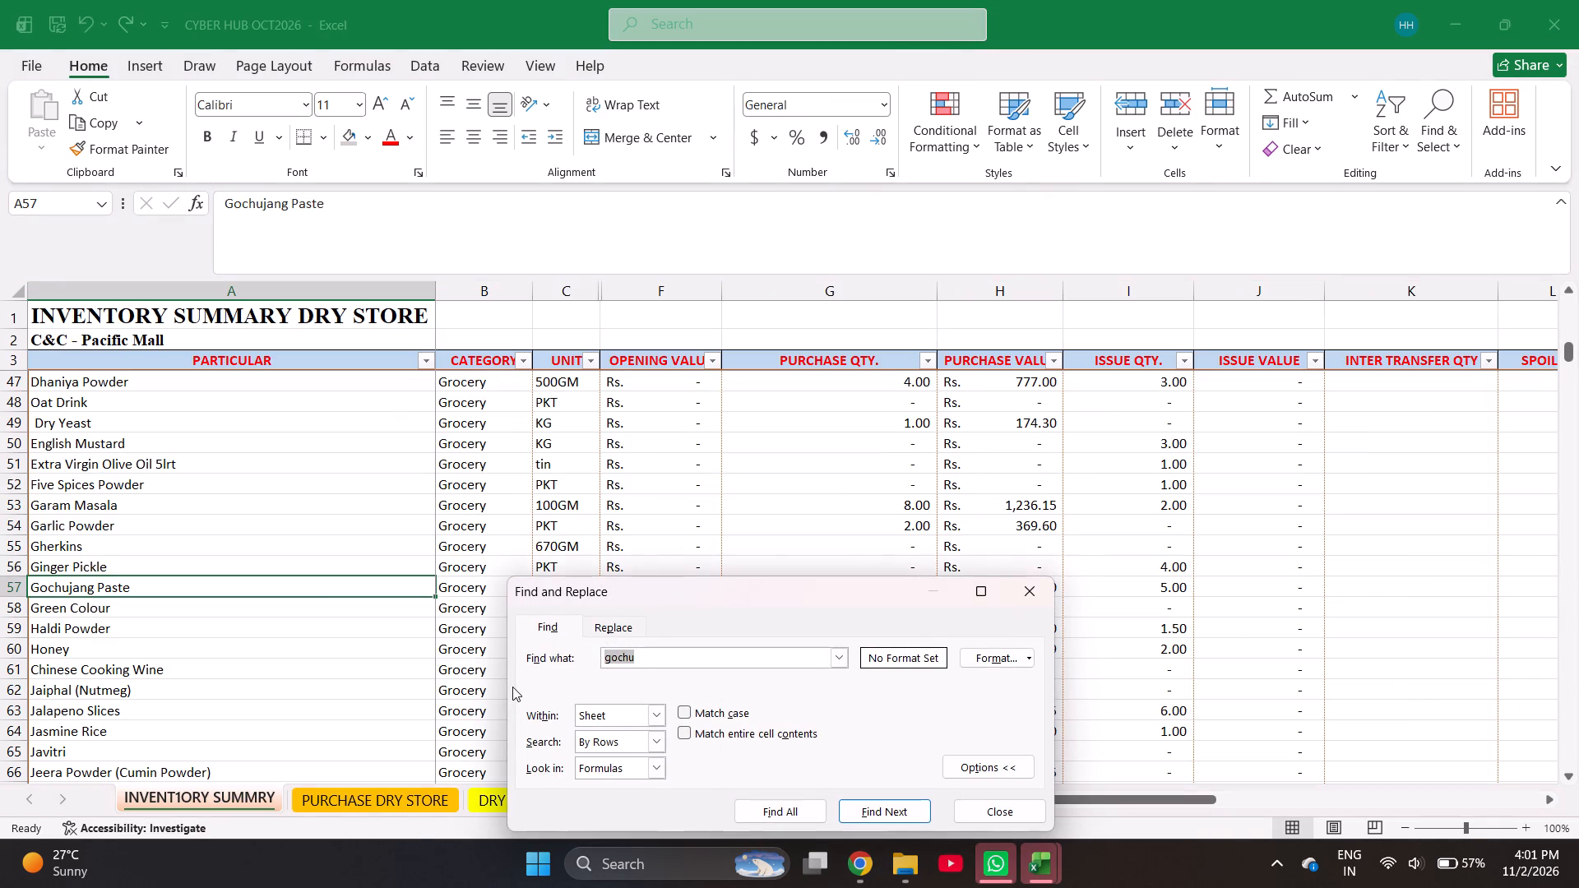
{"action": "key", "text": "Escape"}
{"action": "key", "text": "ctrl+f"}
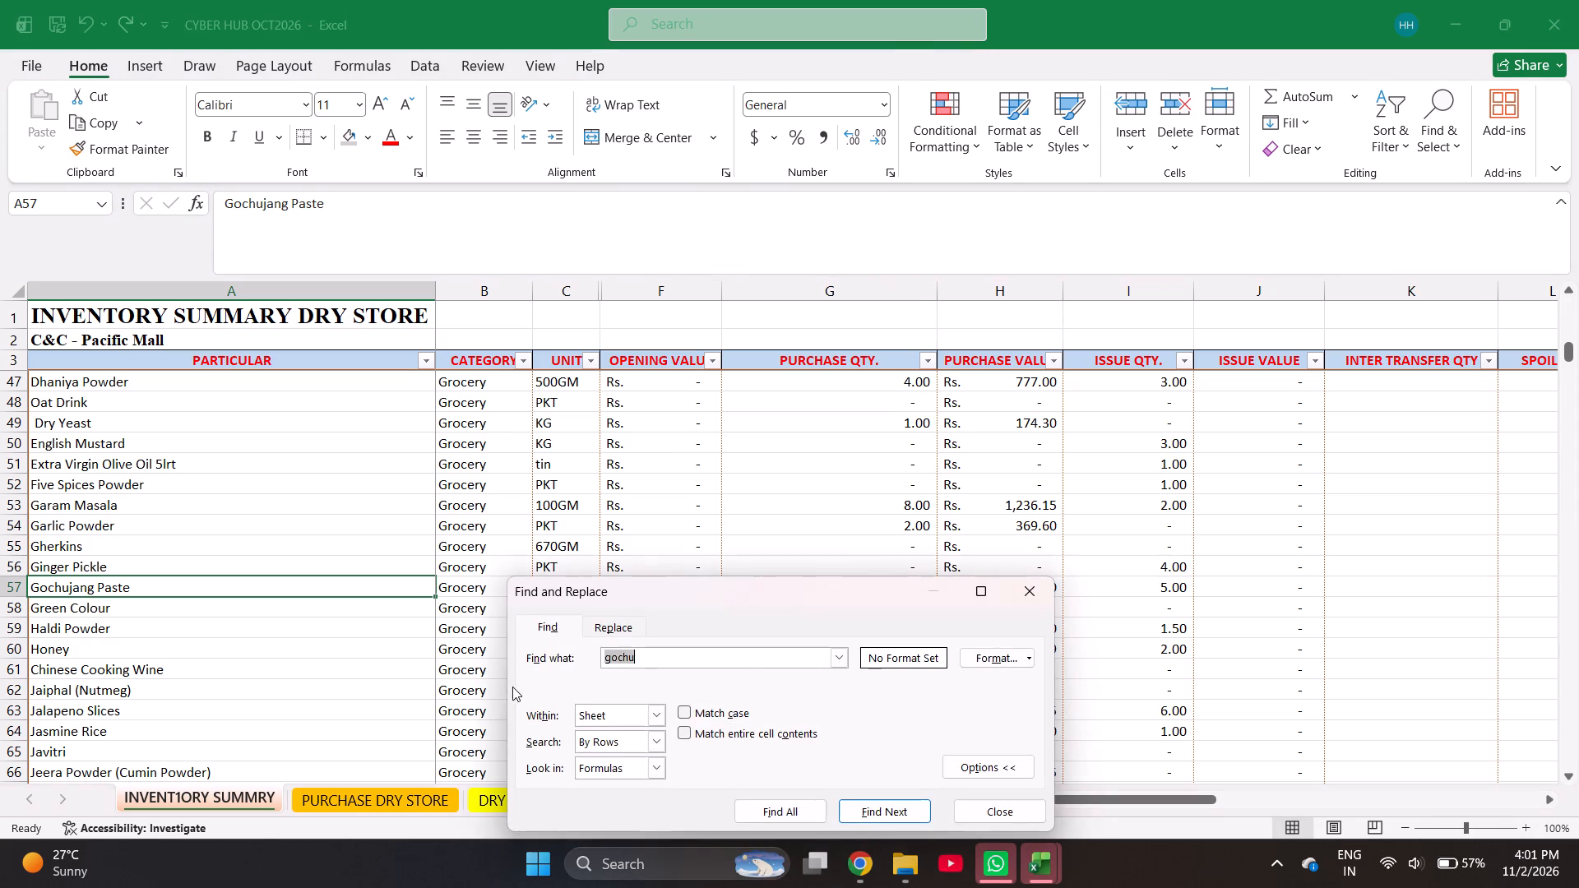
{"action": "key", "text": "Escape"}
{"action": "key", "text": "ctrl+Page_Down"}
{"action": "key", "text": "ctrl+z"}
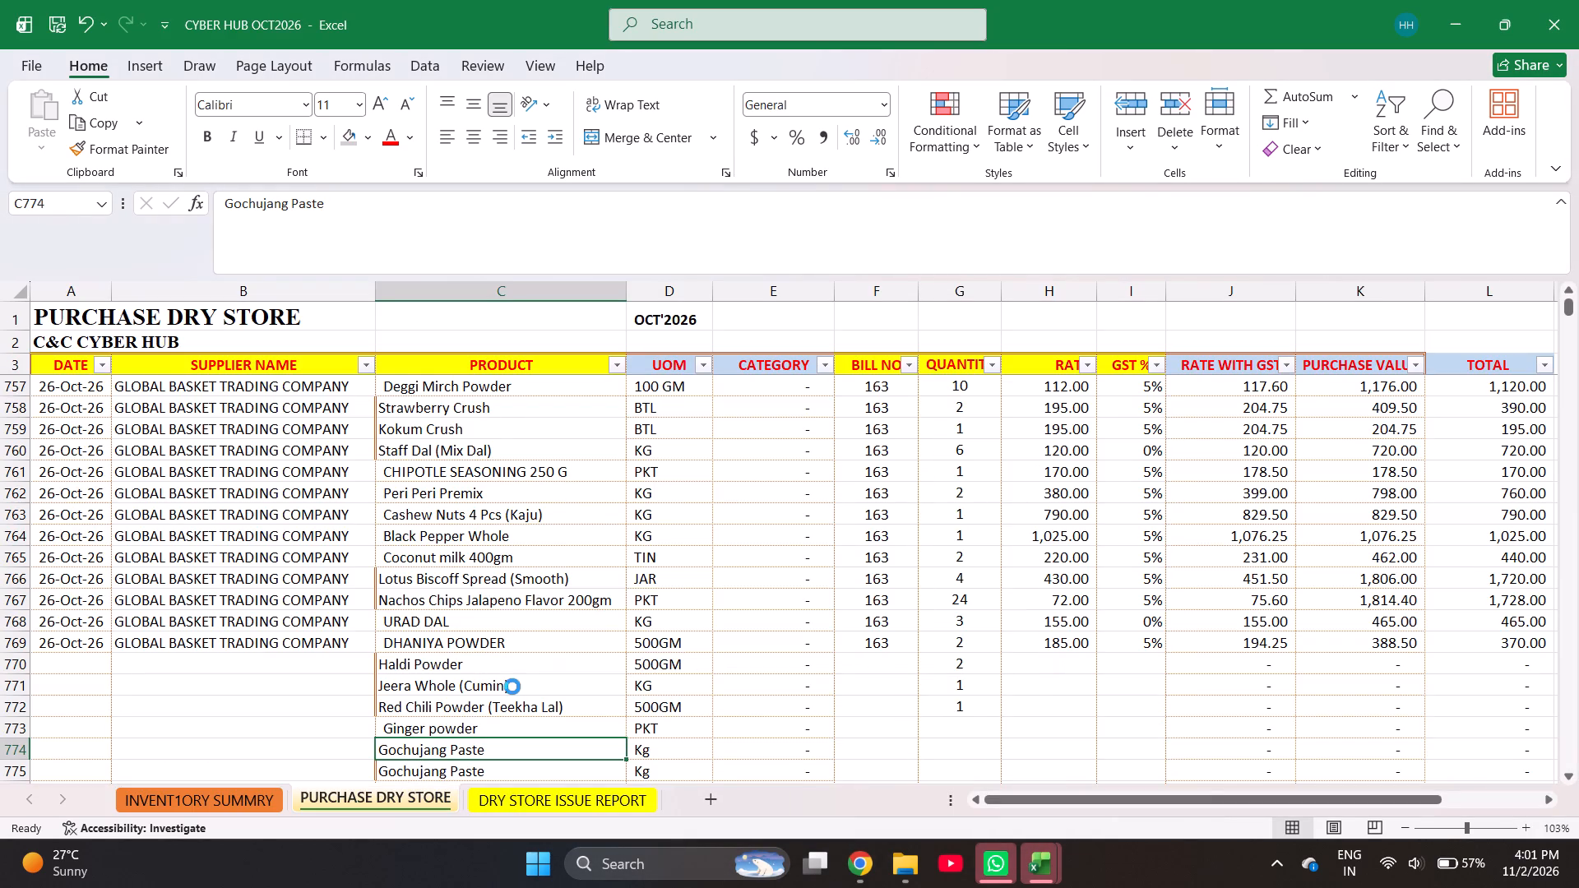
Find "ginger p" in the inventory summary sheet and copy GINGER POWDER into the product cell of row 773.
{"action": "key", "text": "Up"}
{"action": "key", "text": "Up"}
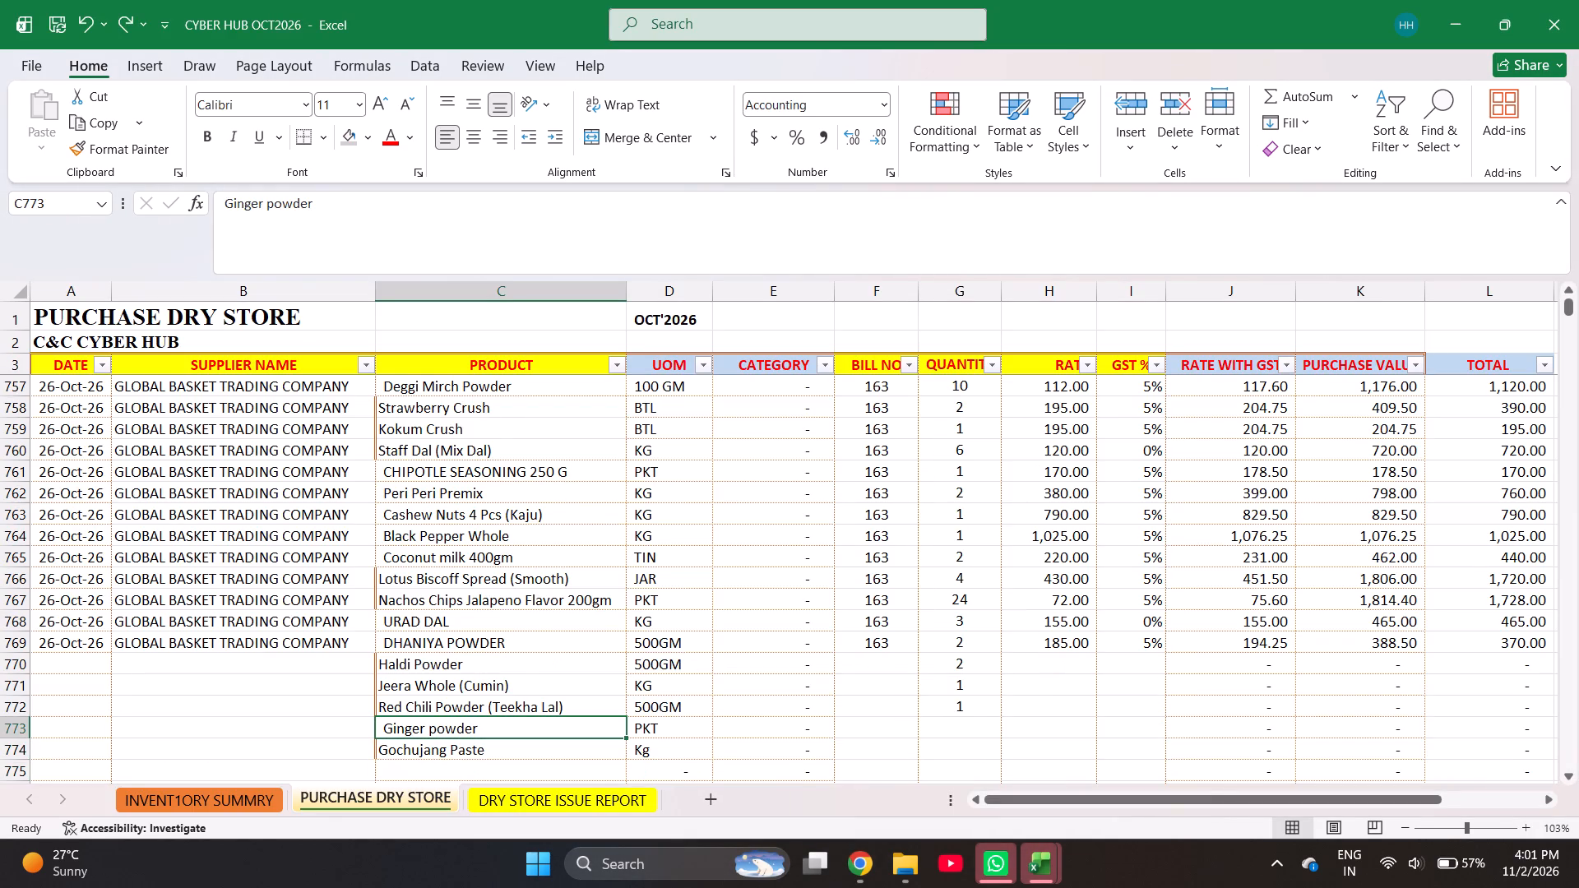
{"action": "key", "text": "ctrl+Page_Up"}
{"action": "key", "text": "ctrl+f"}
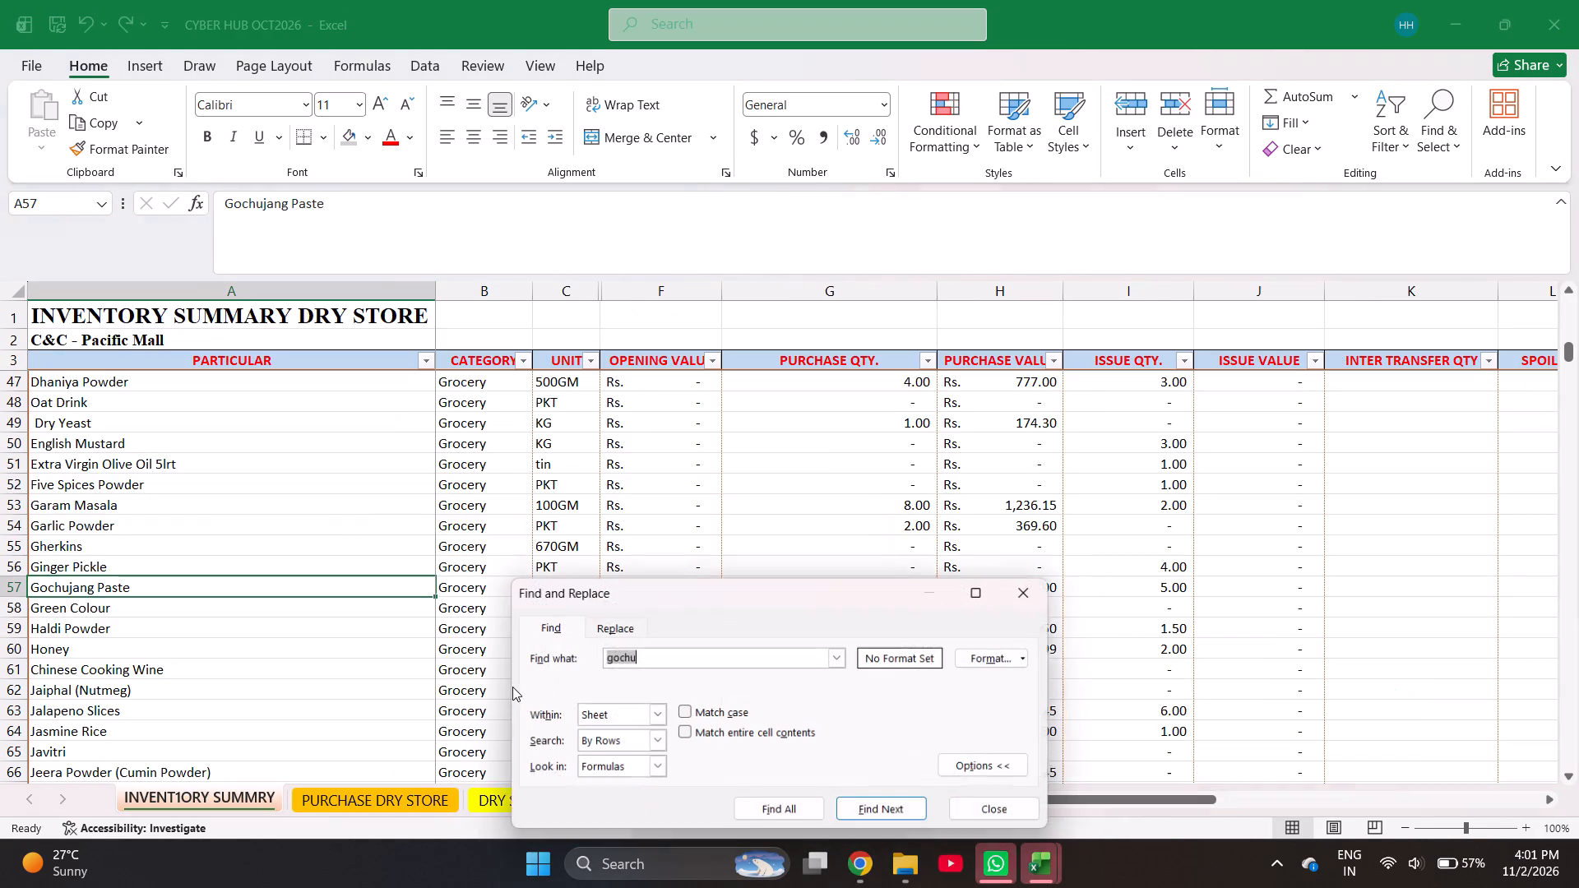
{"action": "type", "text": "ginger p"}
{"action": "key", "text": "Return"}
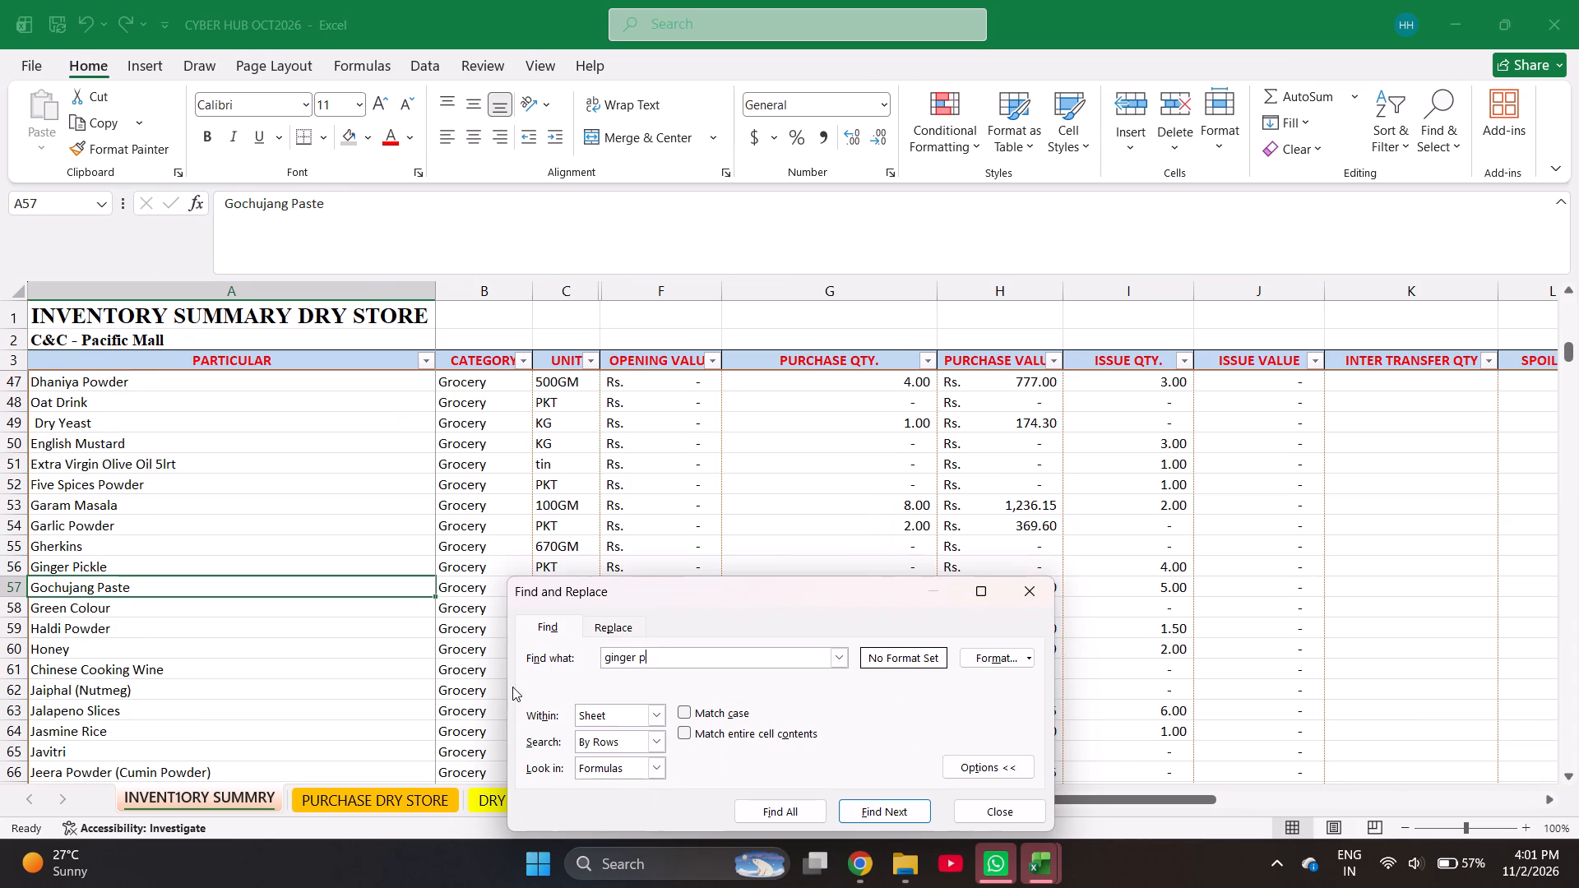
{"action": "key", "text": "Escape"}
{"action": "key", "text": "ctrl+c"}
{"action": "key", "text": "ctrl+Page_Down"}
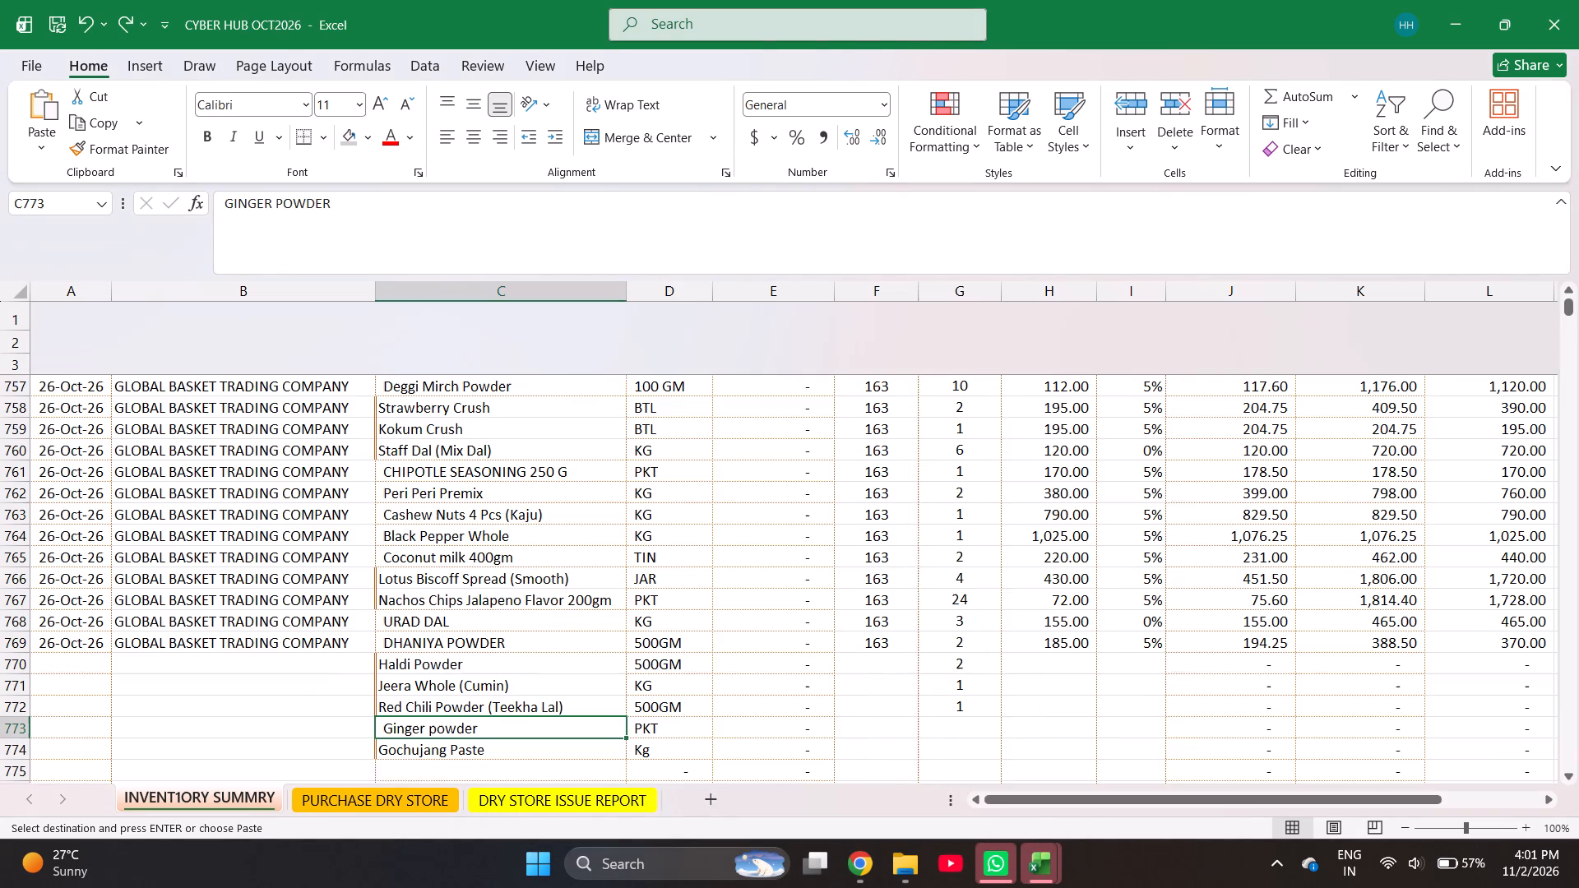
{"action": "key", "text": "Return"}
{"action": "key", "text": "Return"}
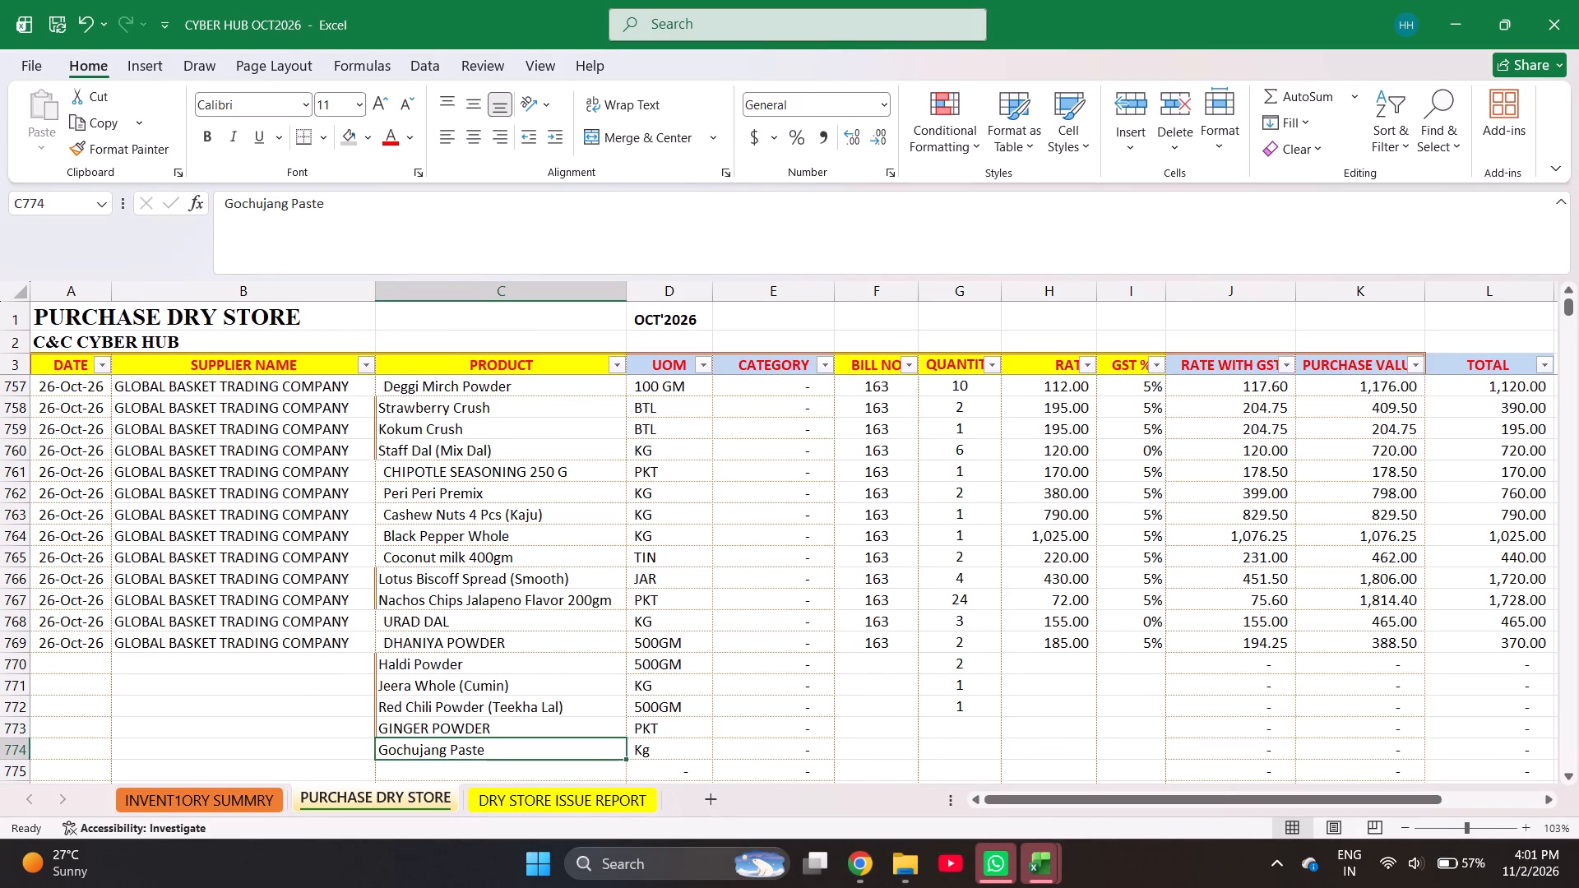
Find "ginger b" in the inventory summary sheet and copy Ginger Beer 325ml into the product cell of row 773, keeping Gochujang Paste in row 774.
{"action": "key", "text": "ctrl+Page_Up"}
{"action": "key", "text": "ctrl+f"}
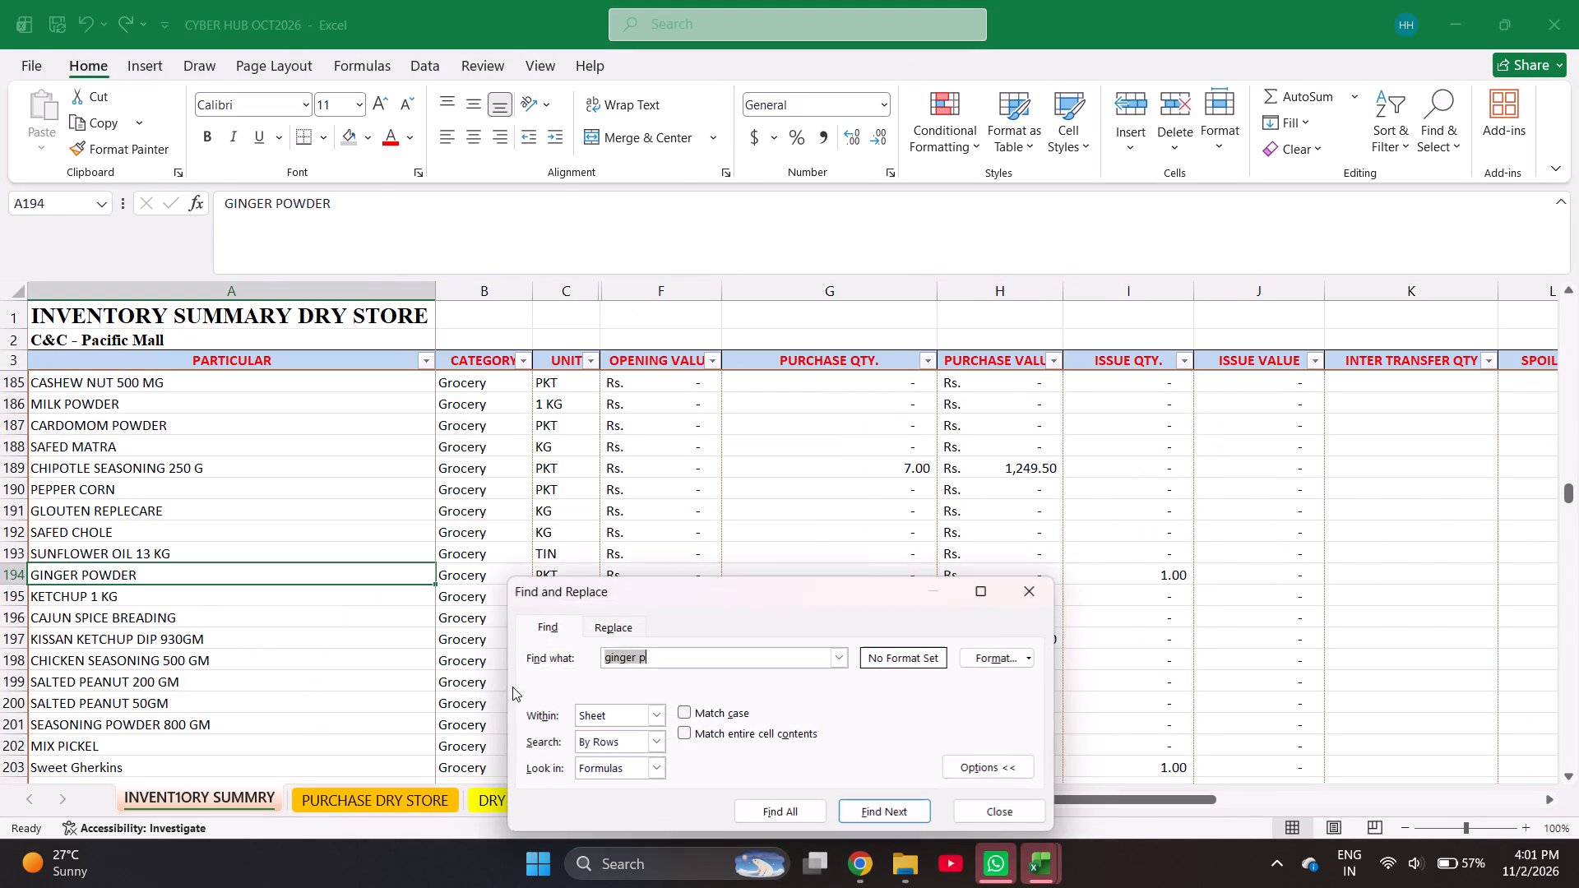
{"action": "key", "text": "Return"}
{"action": "key", "text": "Right"}
{"action": "key", "text": "BackSpace"}
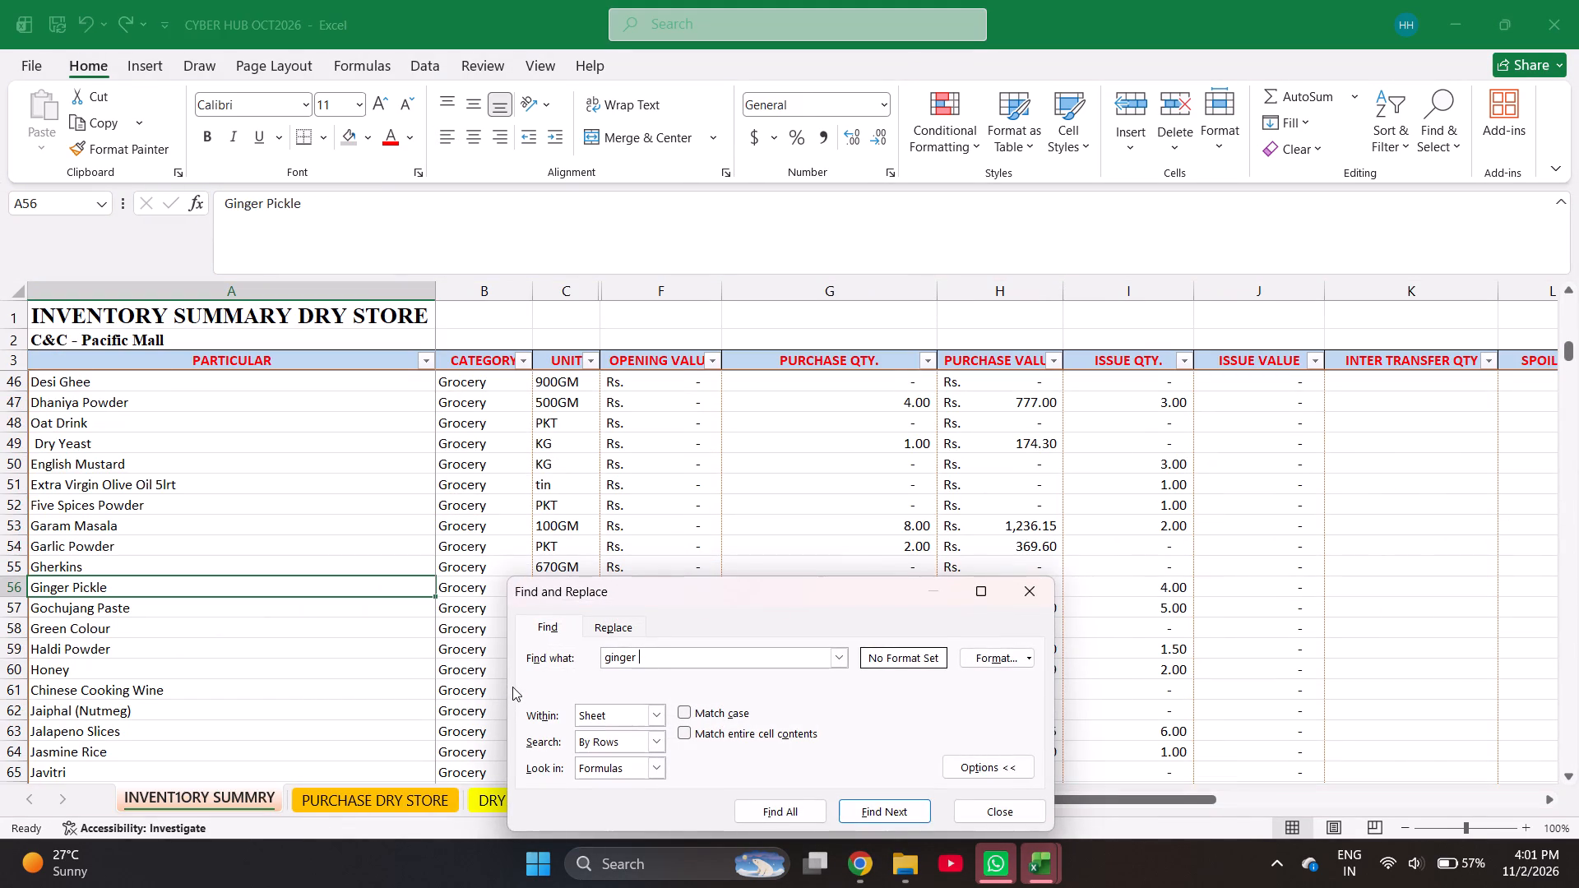
{"action": "key", "text": "b"}
{"action": "key", "text": "Return"}
{"action": "key", "text": "Escape"}
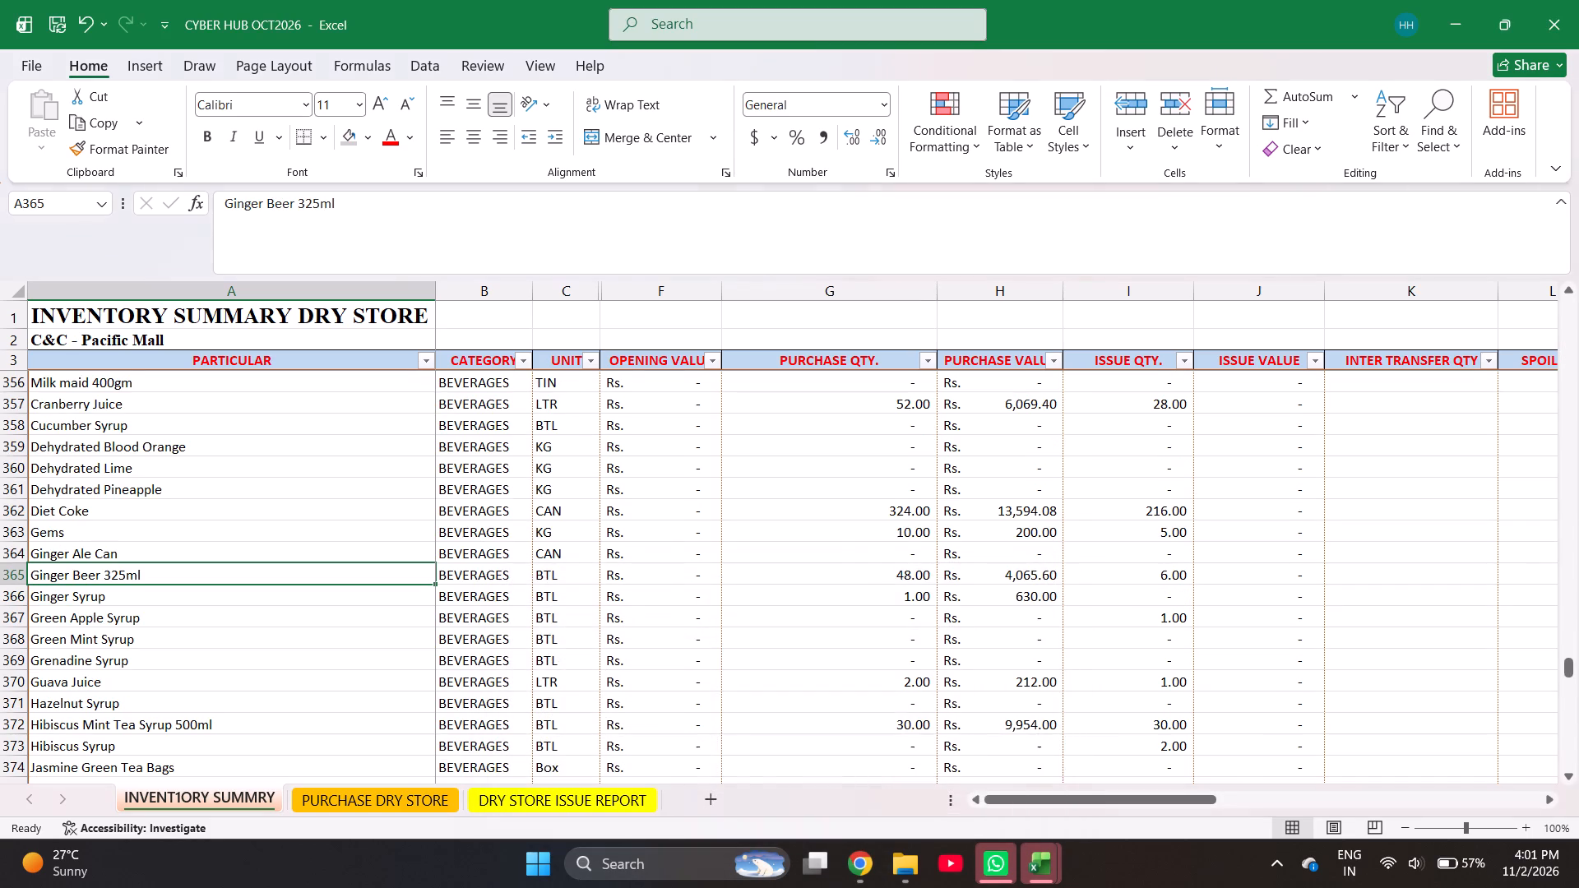
{"action": "key", "text": "ctrl+c"}
{"action": "key", "text": "ctrl+Page_Down"}
{"action": "key", "text": "Return"}
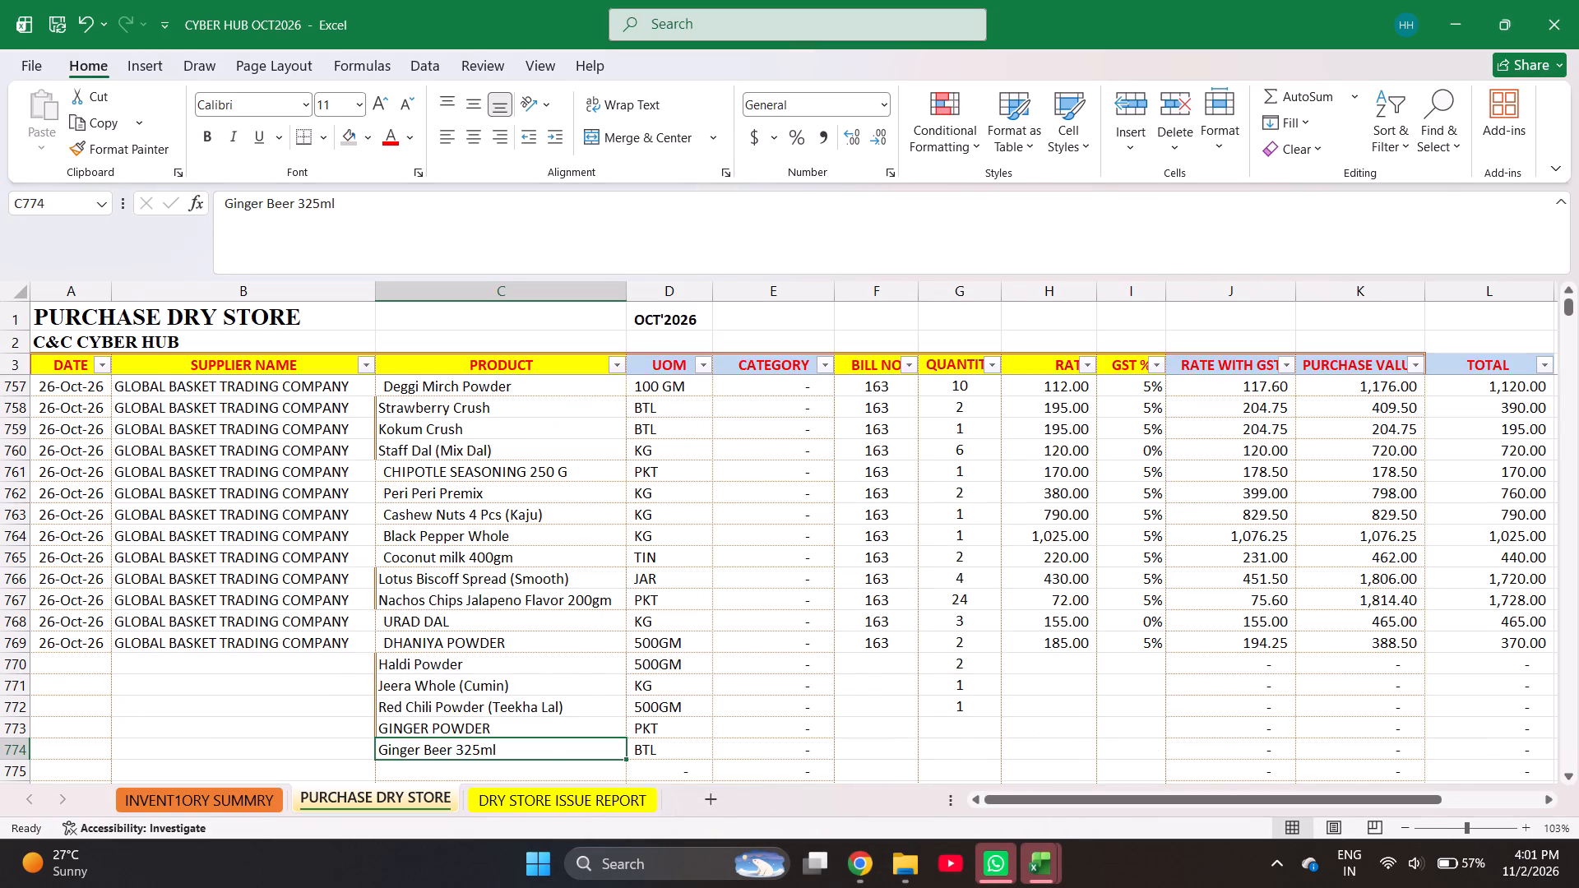
{"action": "key", "text": "ctrl+z"}
{"action": "key", "text": "Up"}
{"action": "key", "text": "Return"}
Enter the quantities 24 for Ginger Beer 325ml in row 773 and 1 for Gochujang Paste in row 774.
{"action": "key", "text": "Right"}
{"action": "key", "text": "Right"}
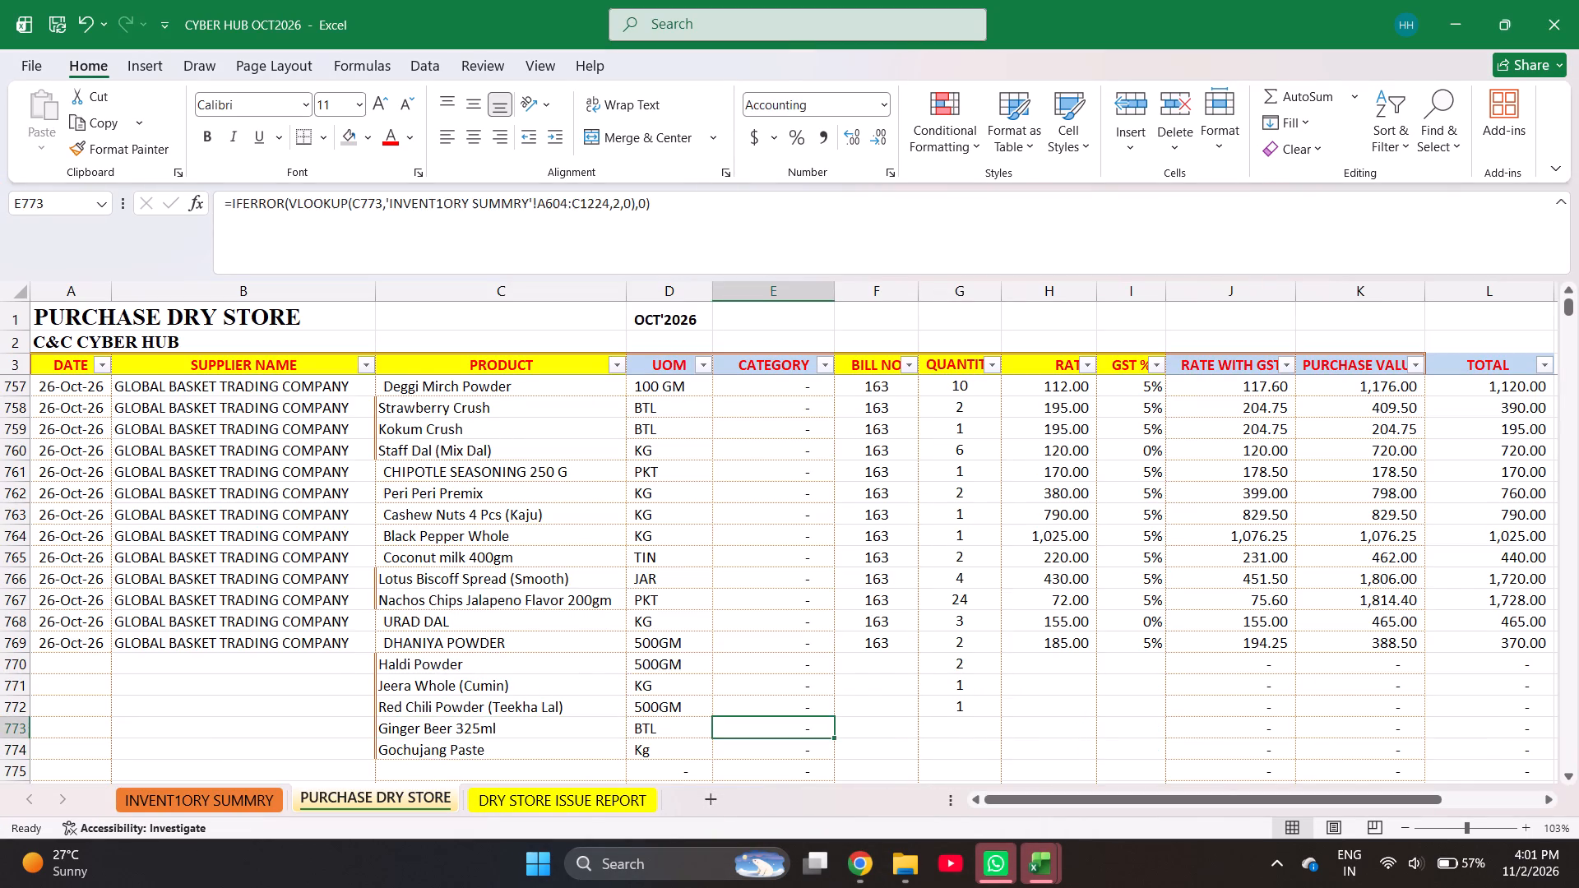
{"action": "key", "text": "Right"}
{"action": "key", "text": "Right"}
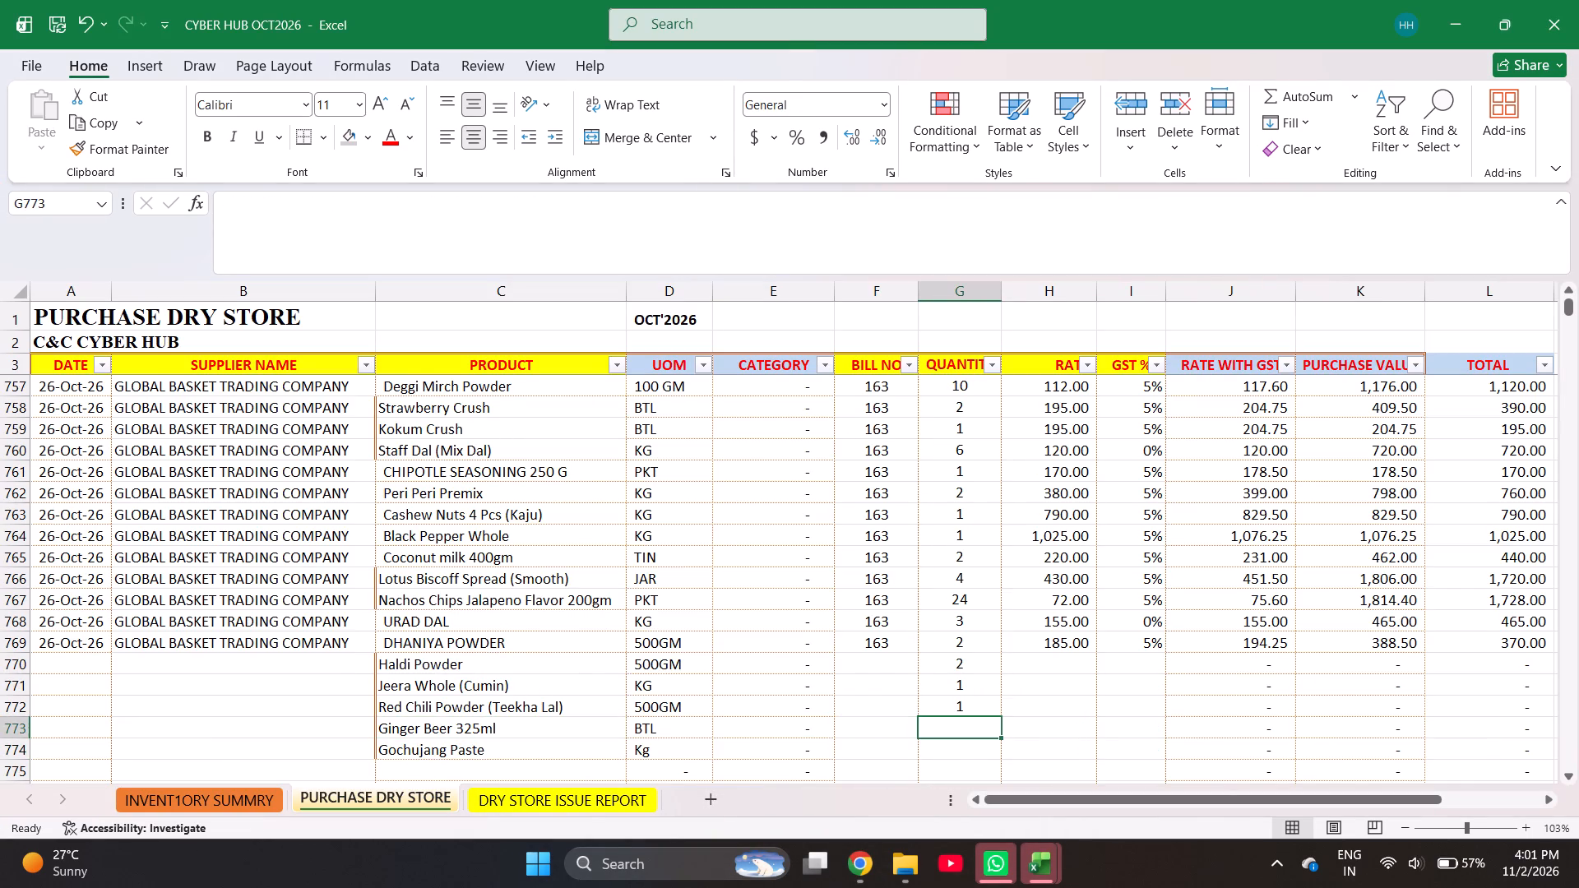
{"action": "key", "text": "Up"}
{"action": "key", "text": "Up"}
{"action": "key", "text": "Up"}
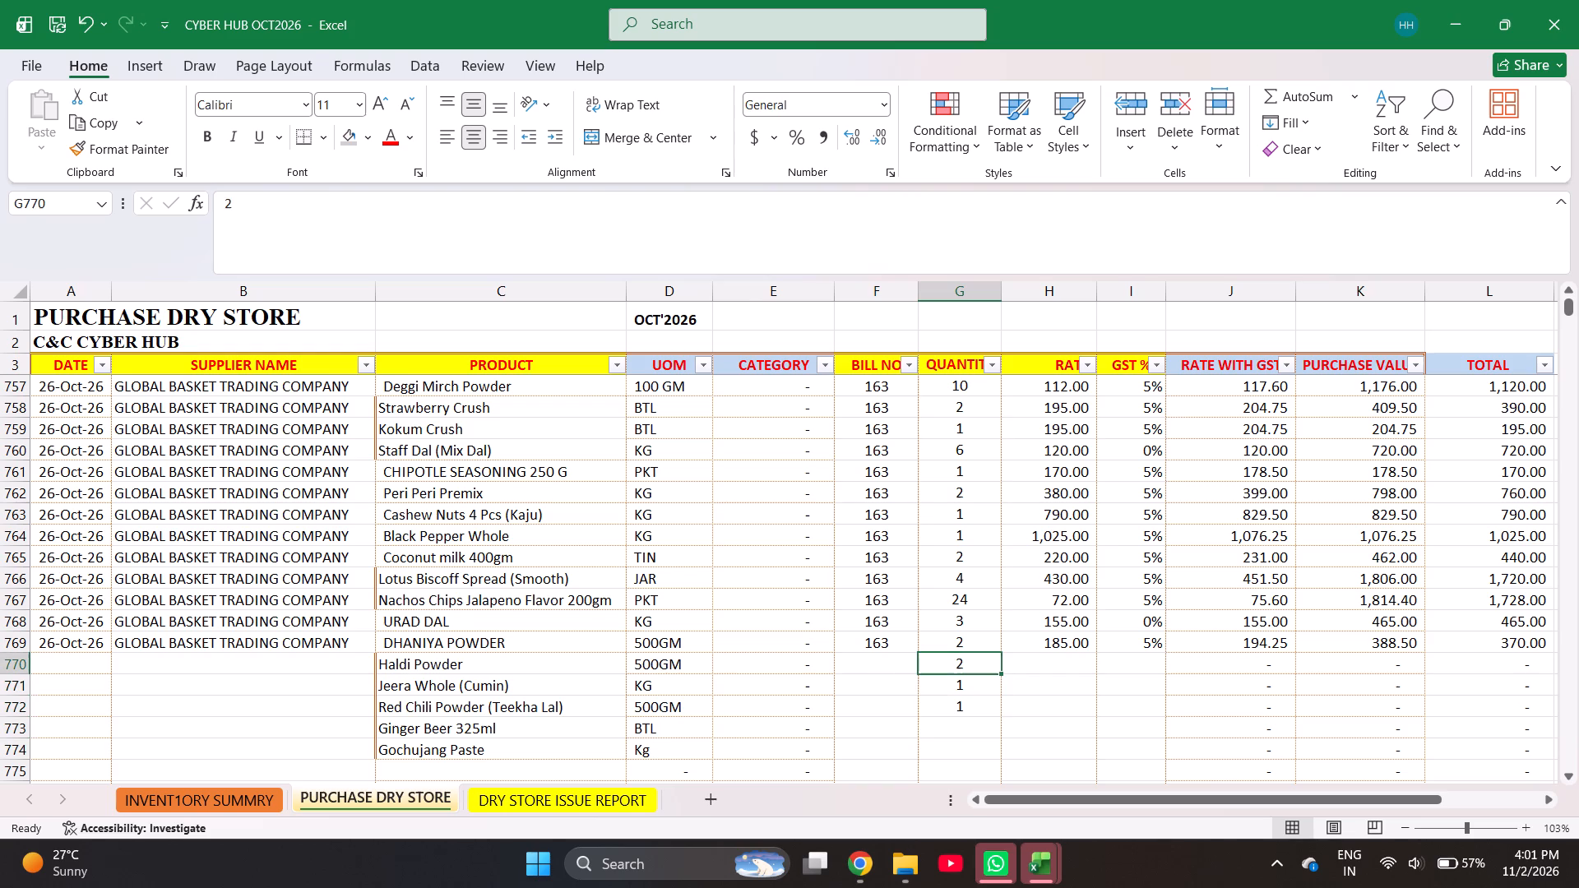
{"action": "key", "text": "Down"}
{"action": "key", "text": "Down"}
{"action": "key", "text": "Down"}
{"action": "type", "text": "24"}
{"action": "key", "text": "Return"}
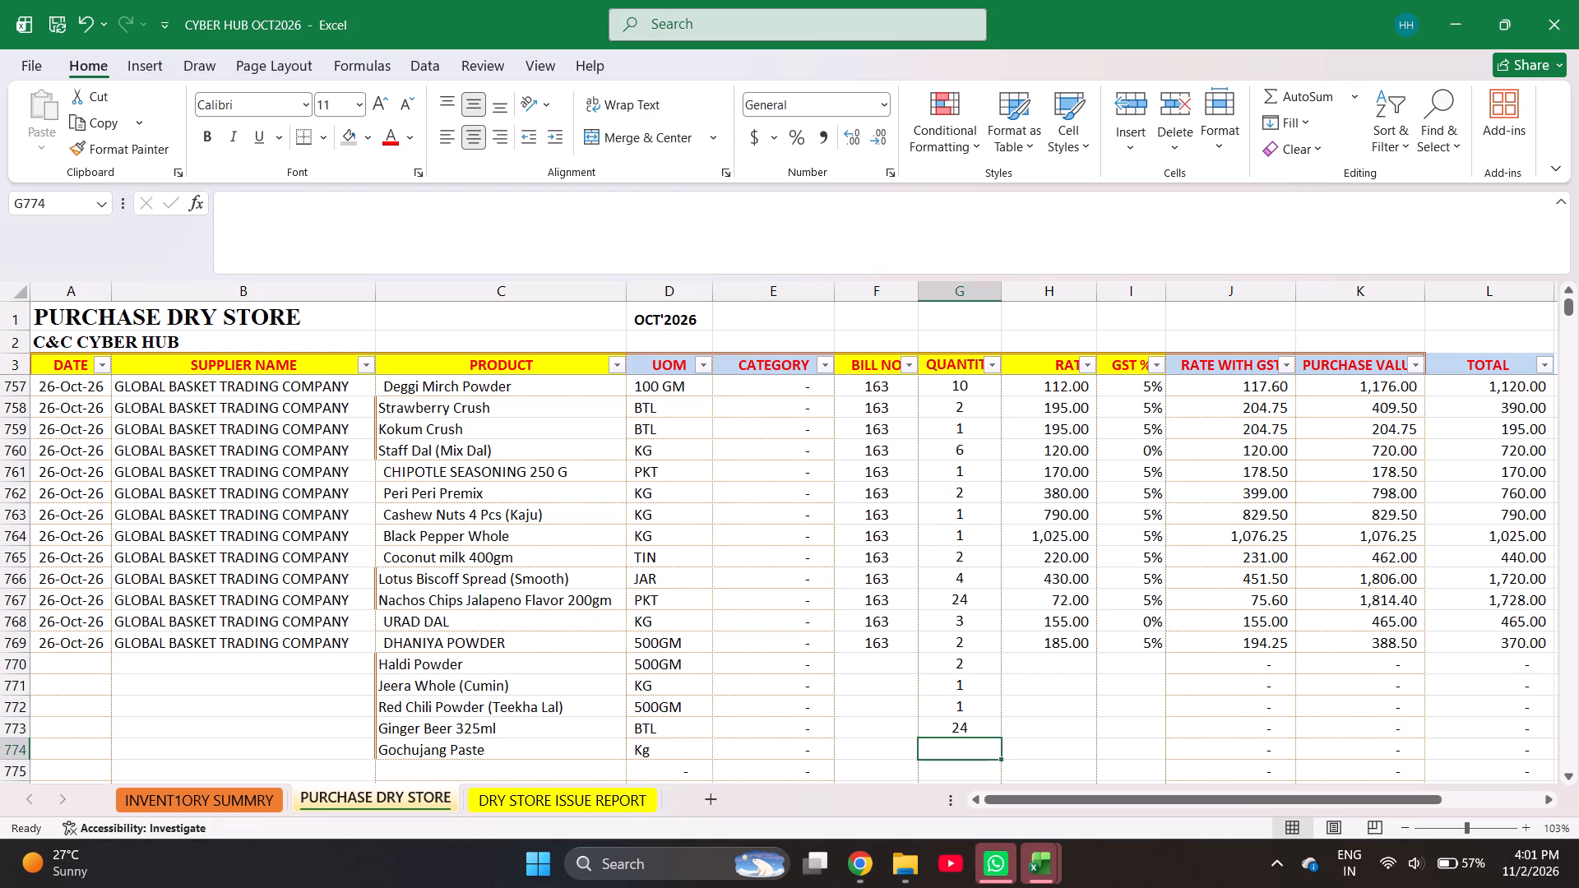
{"action": "key", "text": "1"}
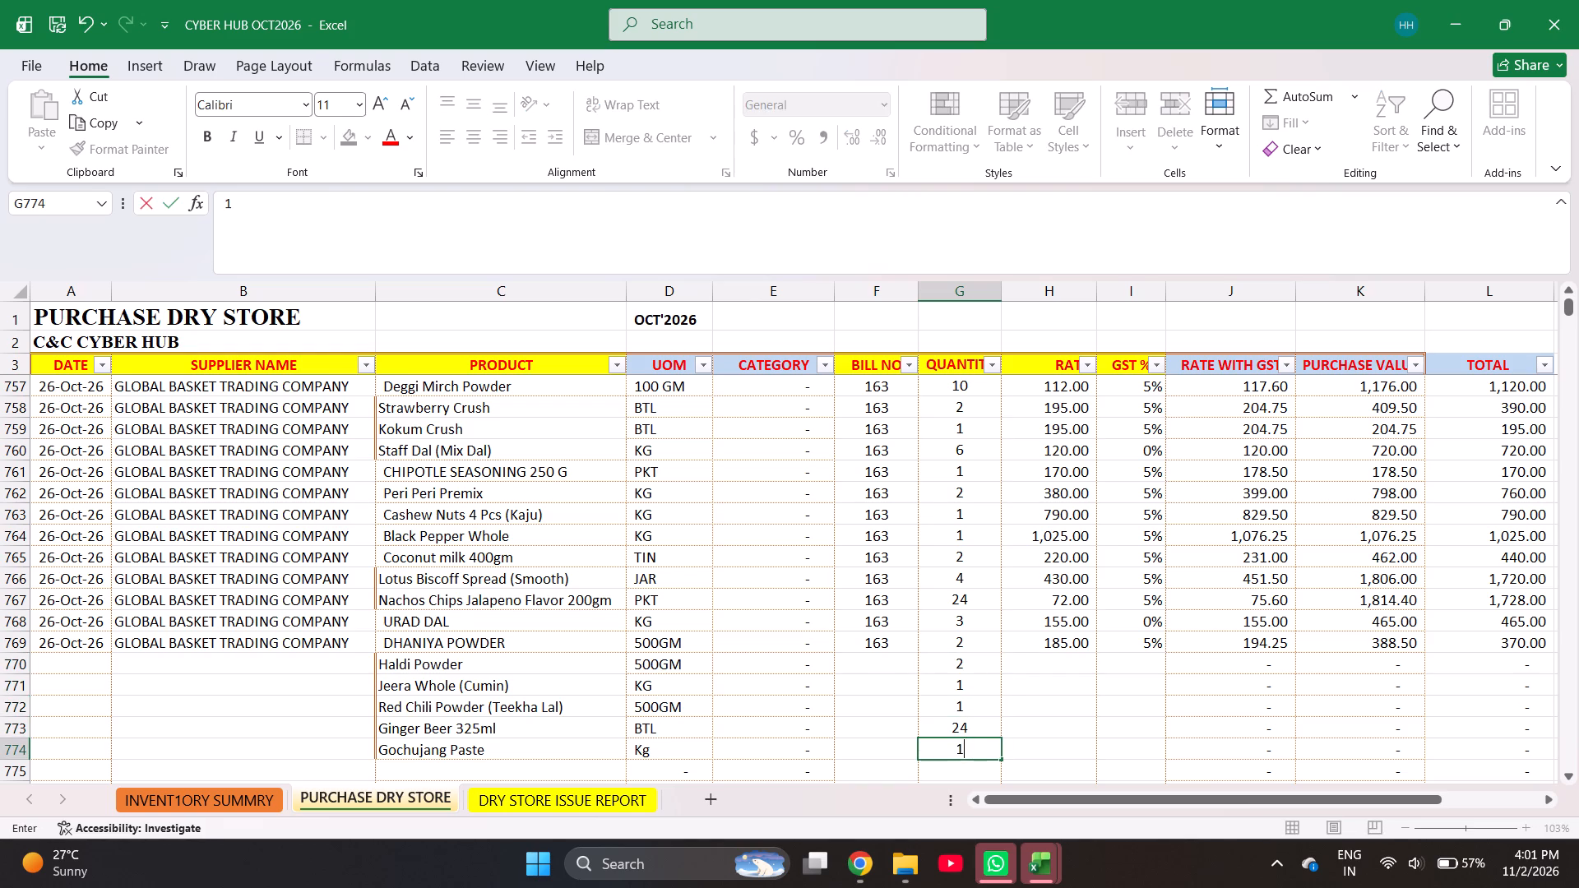
{"action": "key", "text": "Return"}
Enter the rates 205, 430, 525, 60.50 and 400 for rows 770 to 774, Haldi Powder through Gochujang Paste.
{"action": "key", "text": "Right"}
{"action": "key", "text": "ctrl+Up"}
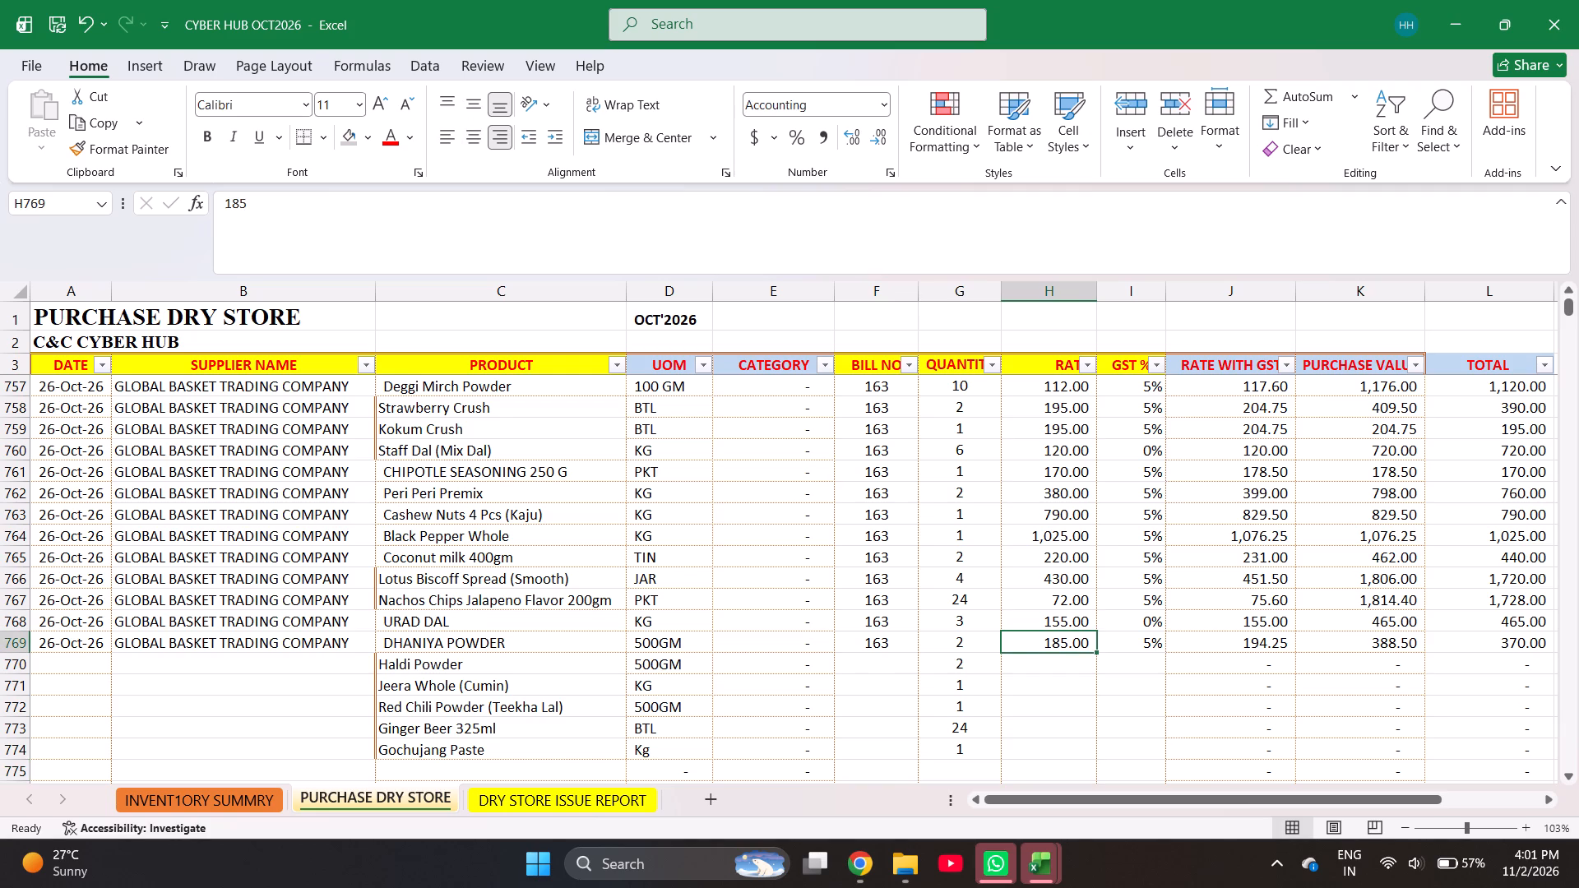
{"action": "key", "text": "Down"}
{"action": "type", "text": "205"}
{"action": "key", "text": "Return"}
{"action": "type", "text": "430"}
{"action": "key", "text": "Return"}
{"action": "type", "text": "525"}
{"action": "key", "text": "Return"}
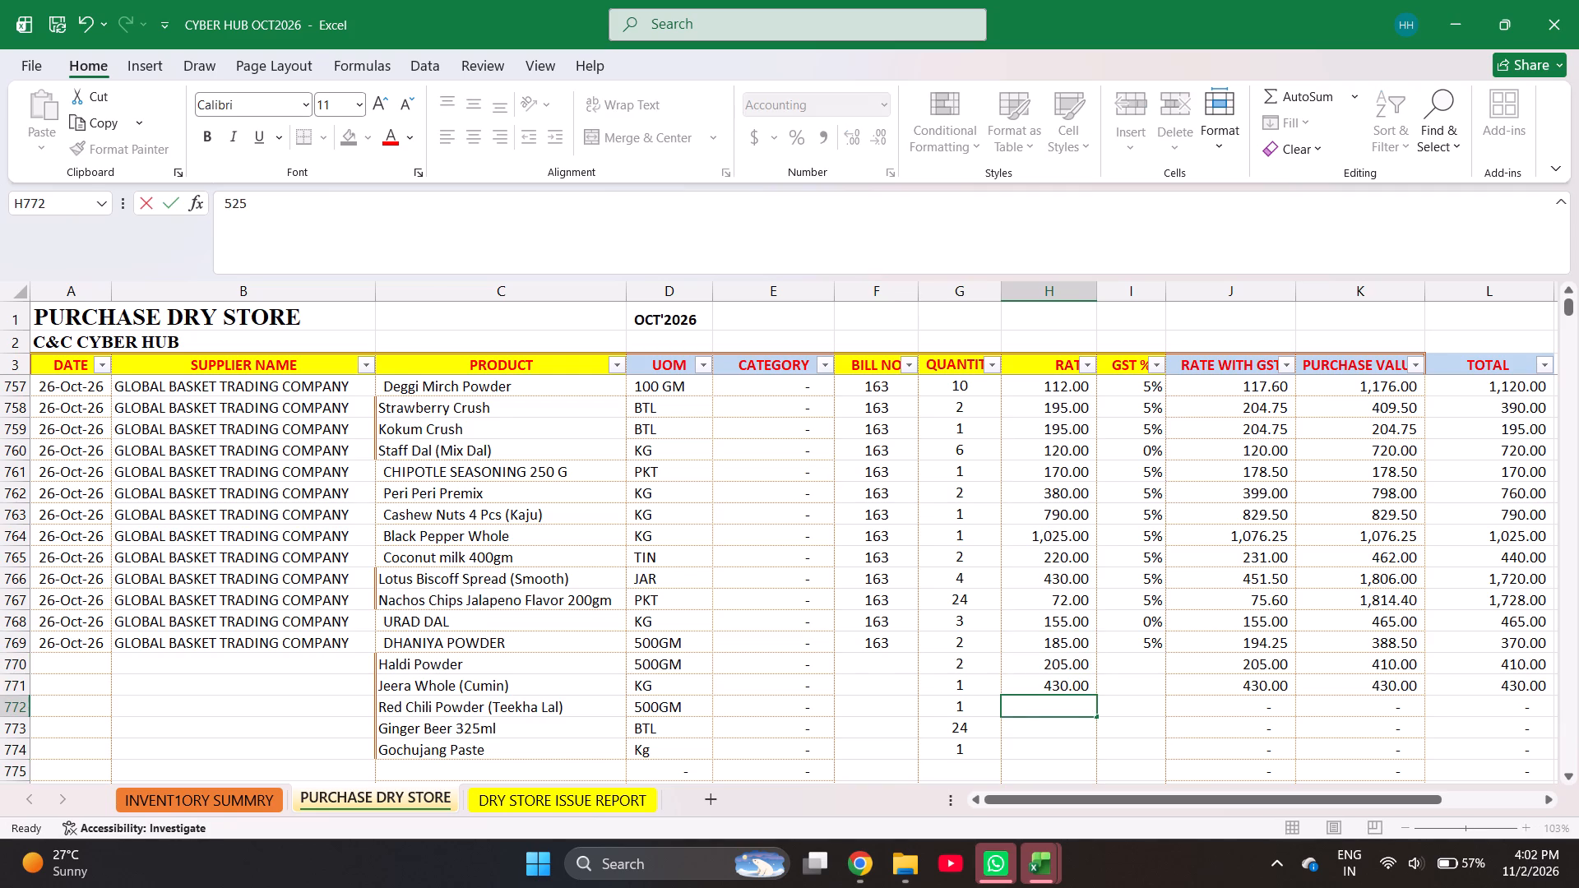
{"action": "type", "text": "60.50"}
{"action": "key", "text": "Return"}
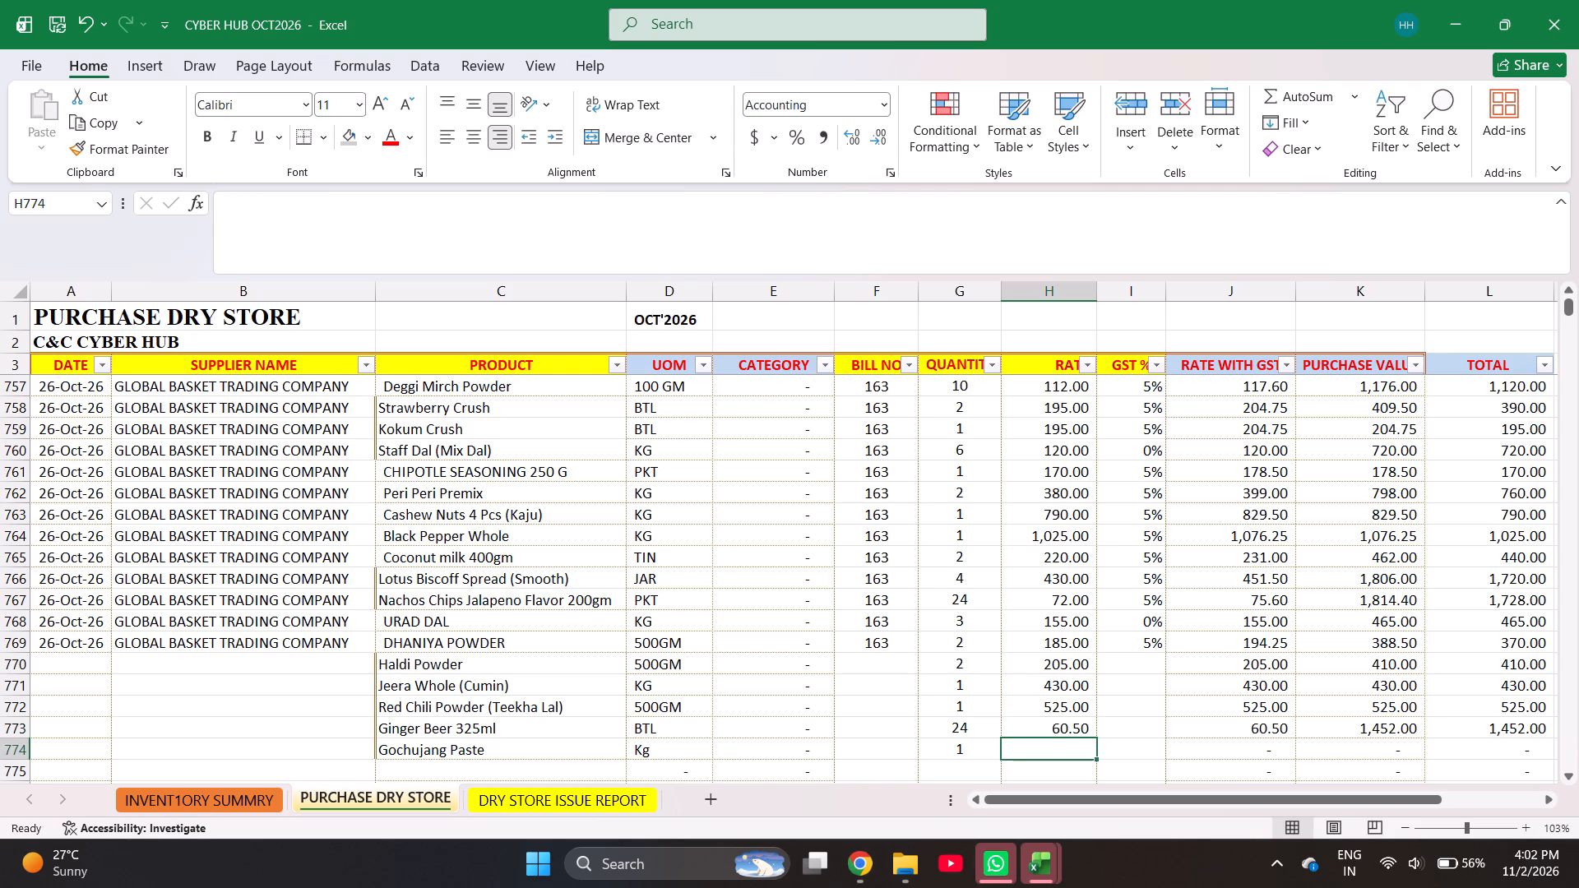
{"action": "type", "text": "400"}
{"action": "key", "text": "Right"}
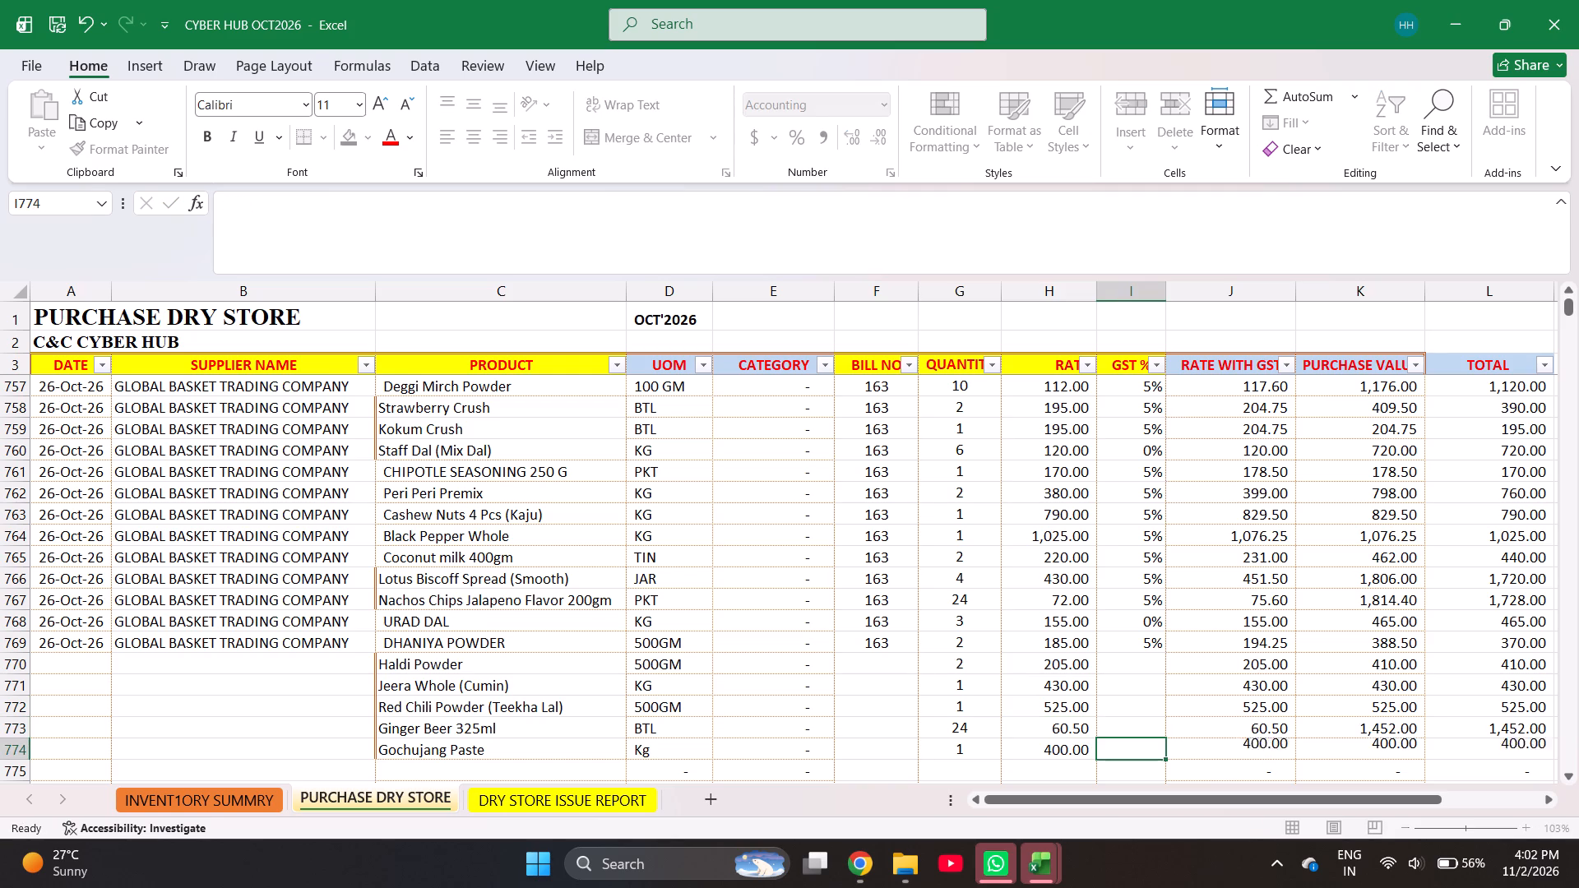
Set the GST to 5% for rows 770 to 772, 40% for Ginger Beer 325ml and 5% for Gochujang Paste.
{"action": "key", "text": "ctrl+Up"}
{"action": "key", "text": "Down"}
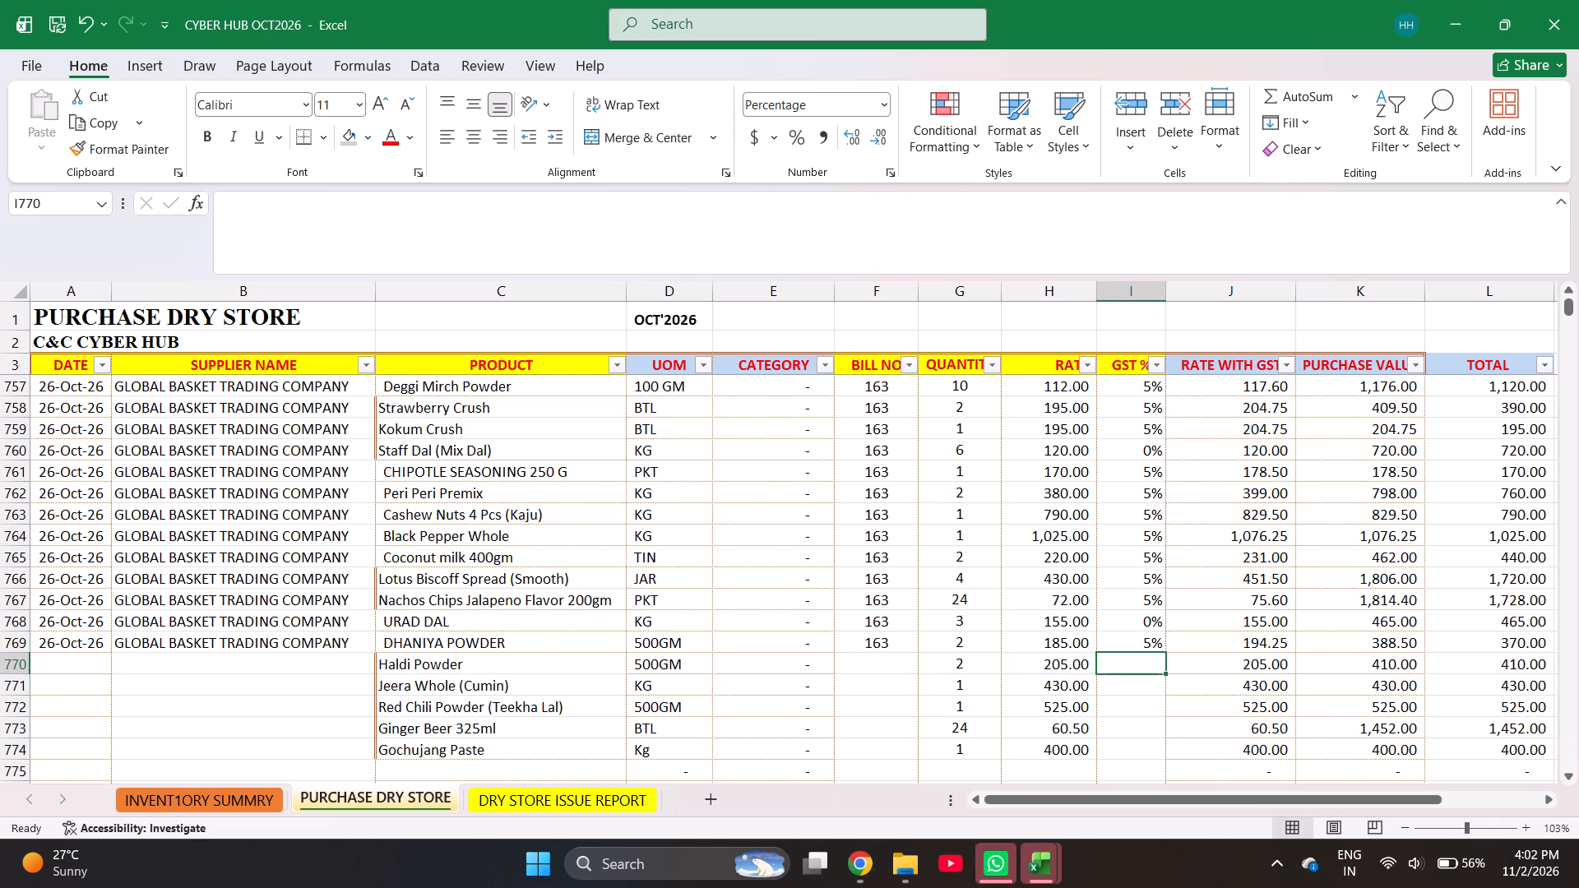
{"action": "key", "text": "5"}
{"action": "key", "text": "Return"}
{"action": "key", "text": "5"}
{"action": "key", "text": "Return"}
{"action": "key", "text": "5"}
{"action": "key", "text": "Return"}
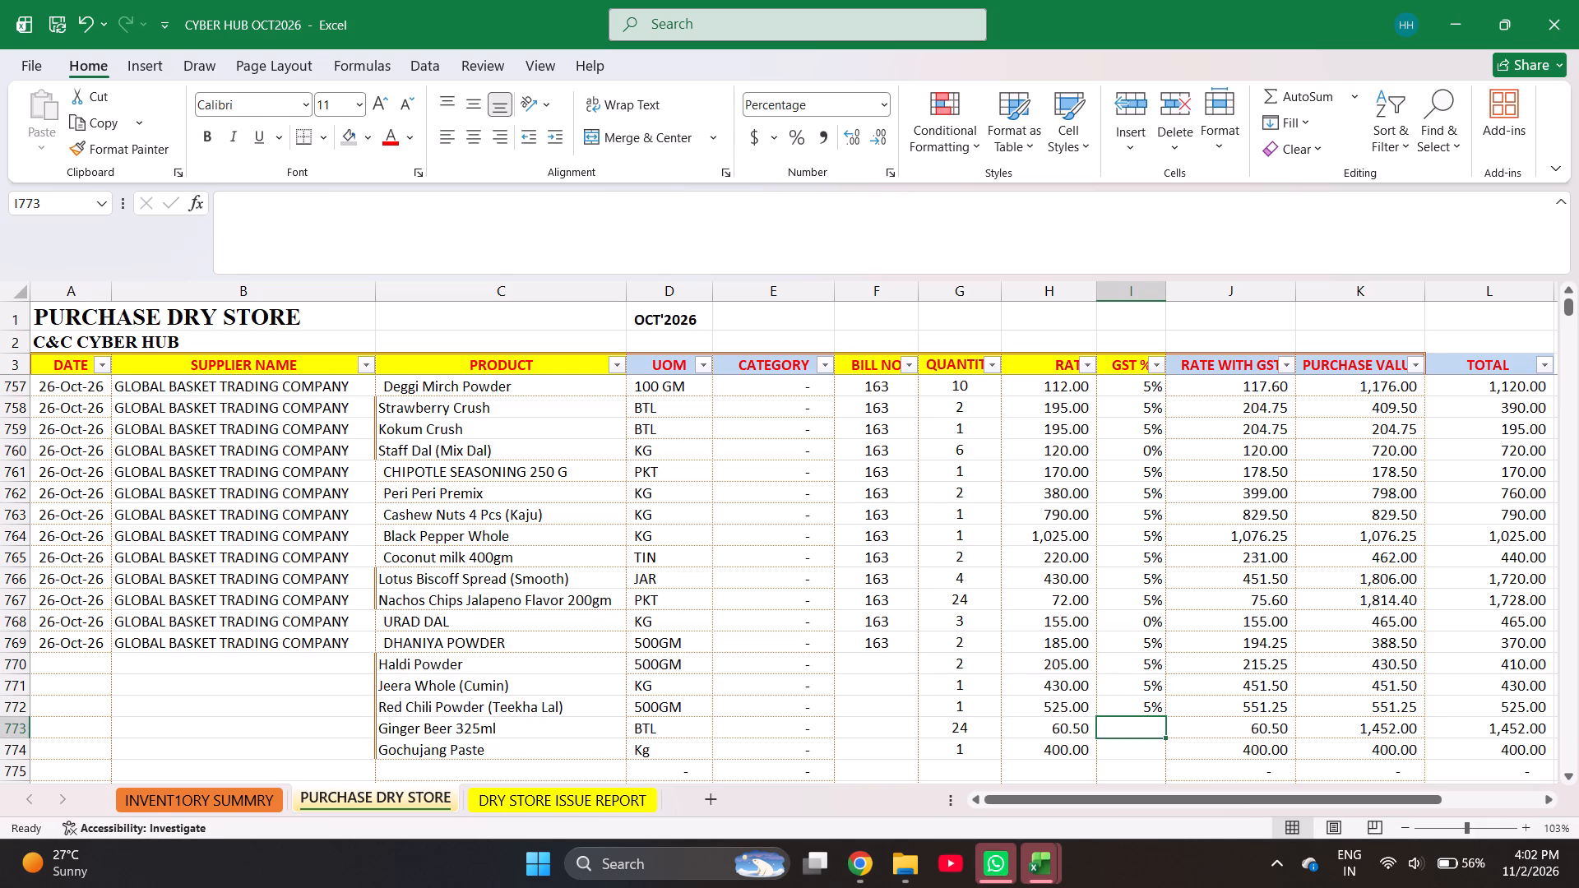
{"action": "type", "text": "40"}
{"action": "key", "text": "Return"}
{"action": "key", "text": "5"}
{"action": "key", "text": "Return"}
Fill bill number 163 down from row 769 through row 774.
{"action": "key", "text": "Left"}
{"action": "key", "text": "Left"}
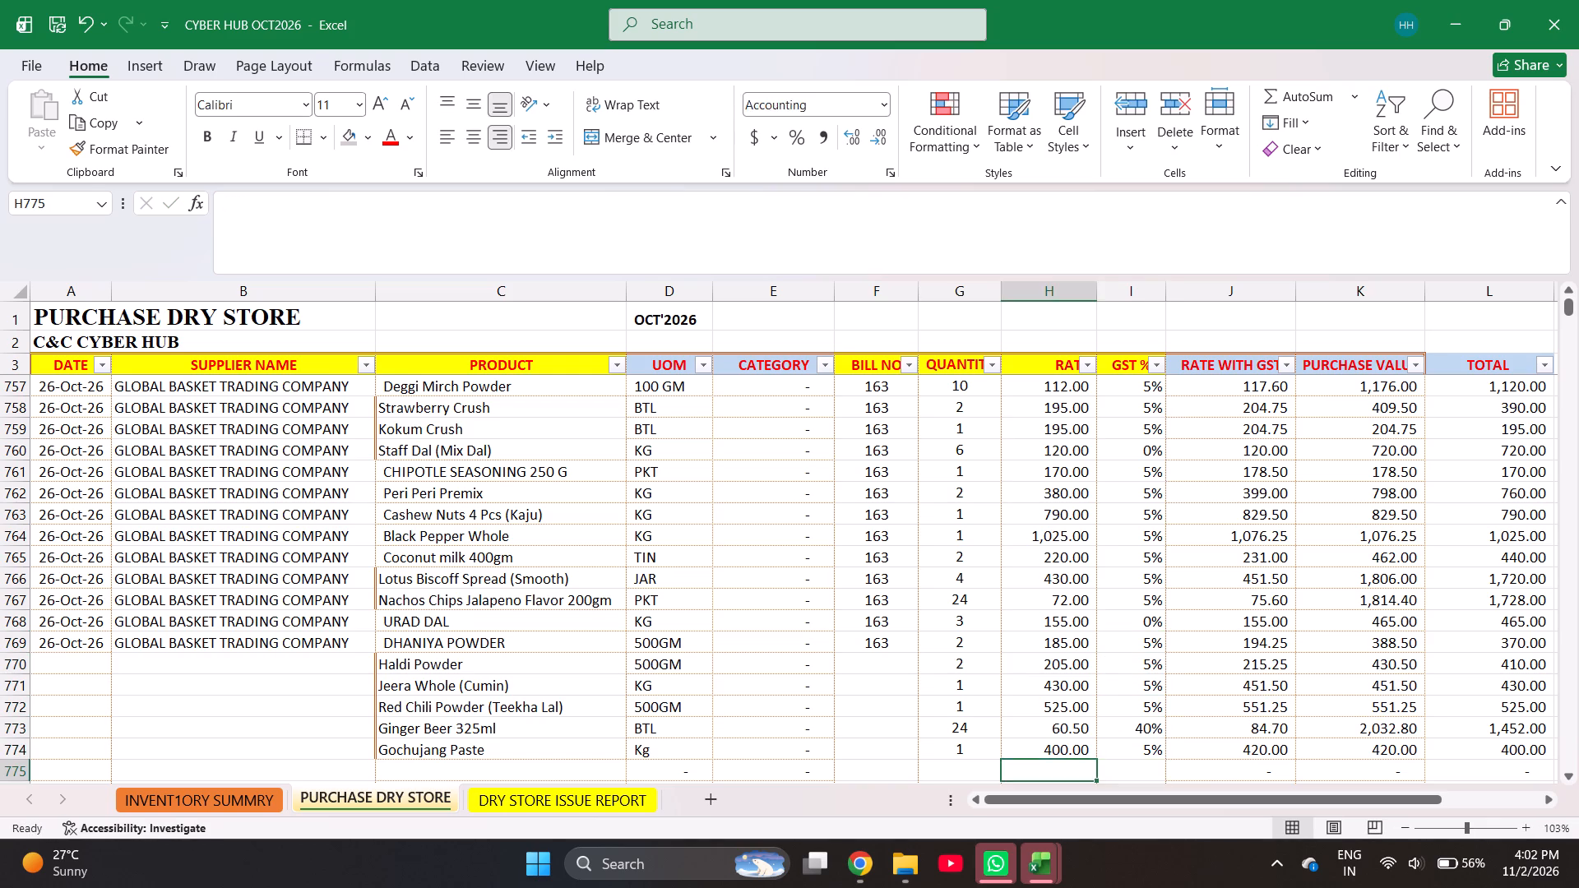
{"action": "key", "text": "Left"}
{"action": "key", "text": "ctrl+Up"}
{"action": "key", "text": "shift+Down"}
{"action": "key", "text": "shift+Down"}
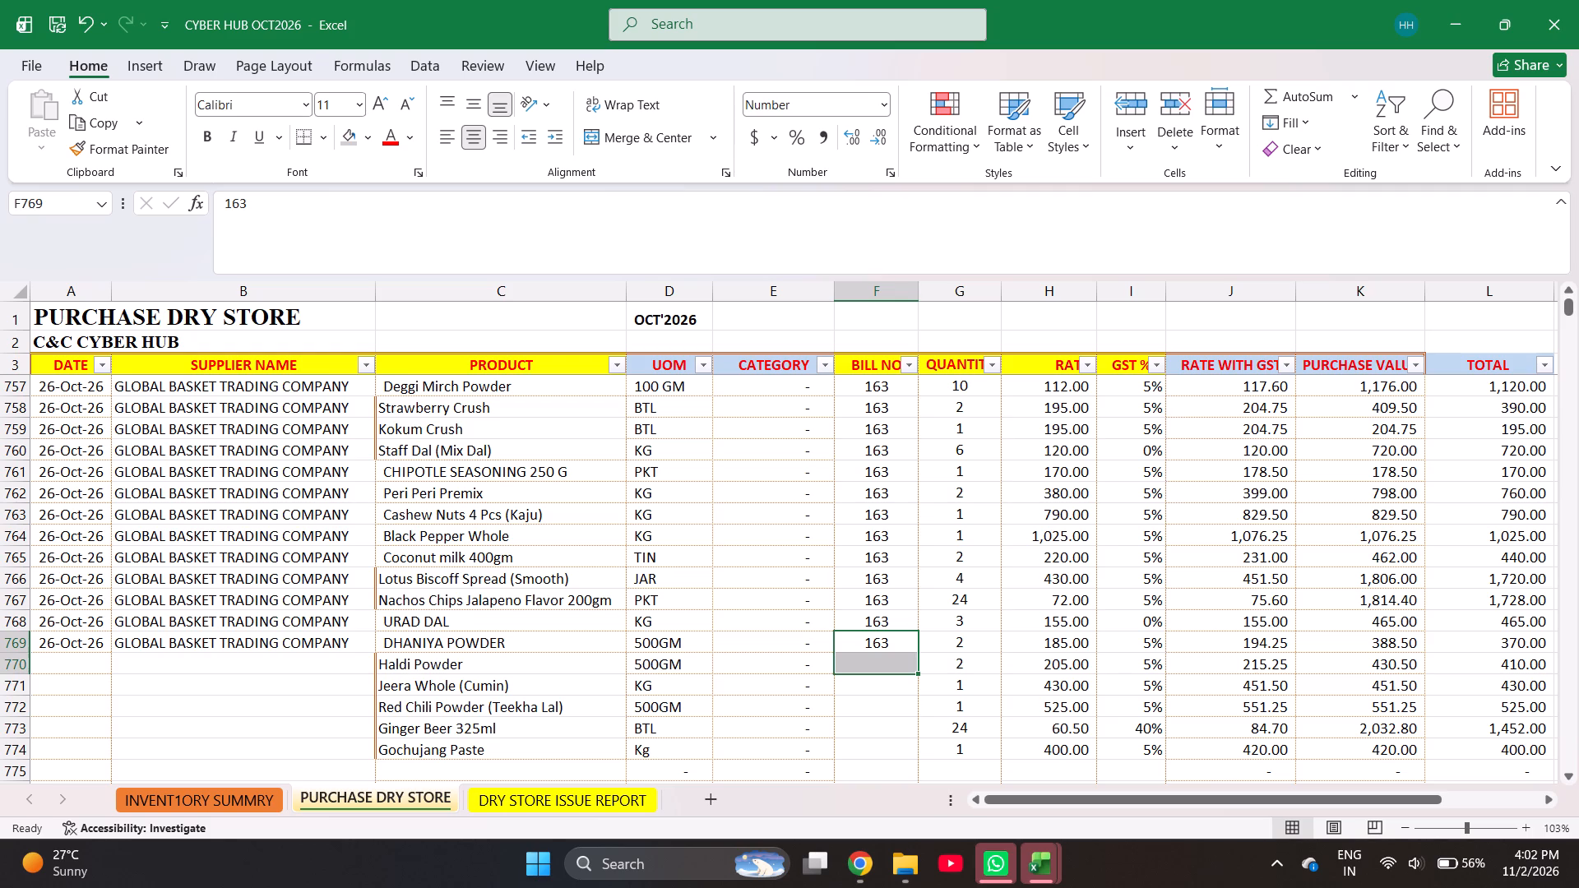
{"action": "key", "text": "shift+Down"}
{"action": "key", "text": "shift+Down"}
{"action": "key", "text": "shift+Down"}
{"action": "key", "text": "ctrl+d"}
Fill the date 26-Oct-26 and supplier GLOBAL BASKET TRADING COMPANY down from row 769 through row 774.
{"action": "key", "text": "ctrl+Left"}
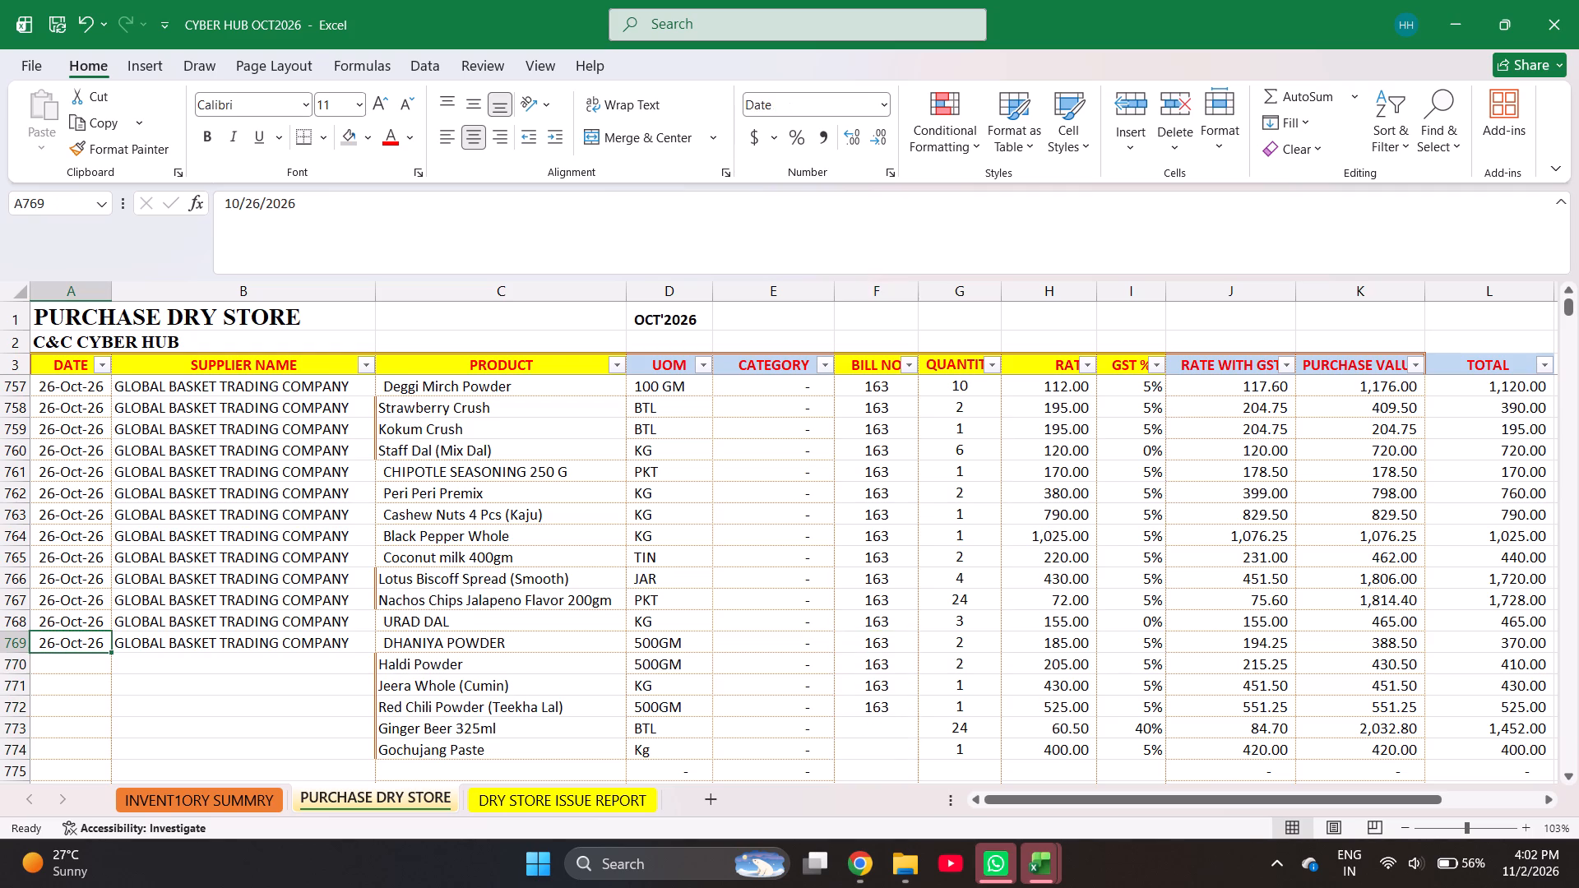
{"action": "key", "text": "shift+Right"}
{"action": "key", "text": "shift+Down"}
{"action": "key", "text": "shift+Down"}
{"action": "key", "text": "shift+Down"}
{"action": "key", "text": "shift+Down"}
{"action": "key", "text": "shift+Down"}
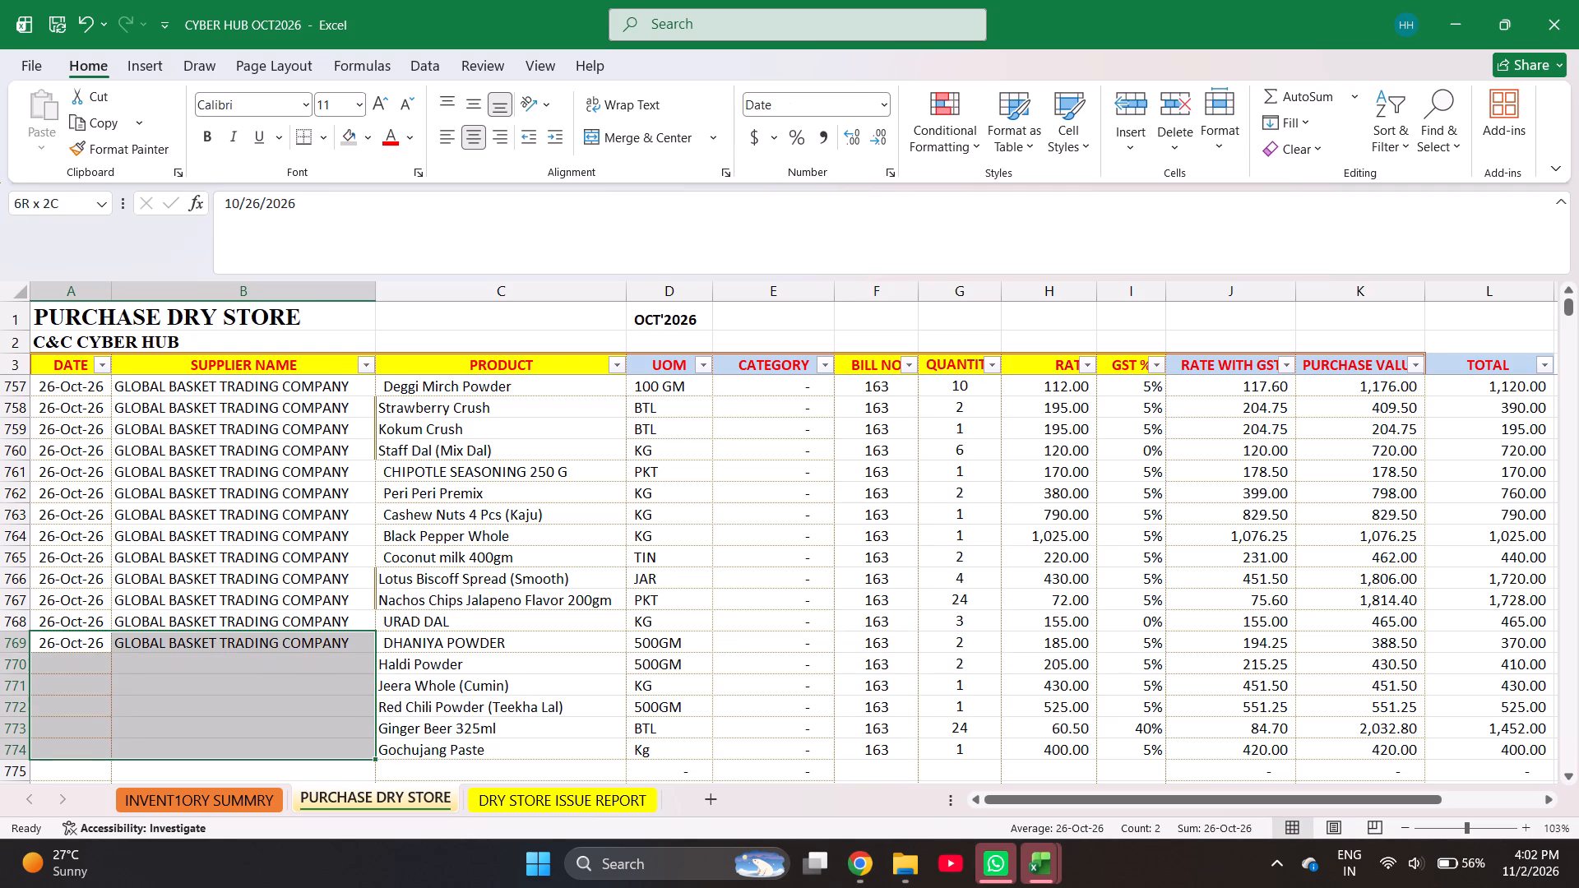
{"action": "key", "text": "ctrl+d"}
Enter a formula in cell N774 adding 1932, 934.50, 8694, 1092 and 3570.
{"action": "key", "text": "Right"}
{"action": "key", "text": "Right"}
{"action": "key", "text": "Right"}
{"action": "key", "text": "Right"}
{"action": "key", "text": "Right"}
{"action": "key", "text": "Right"}
{"action": "key", "text": "Right"}
{"action": "key", "text": "Right"}
{"action": "key", "text": "Right"}
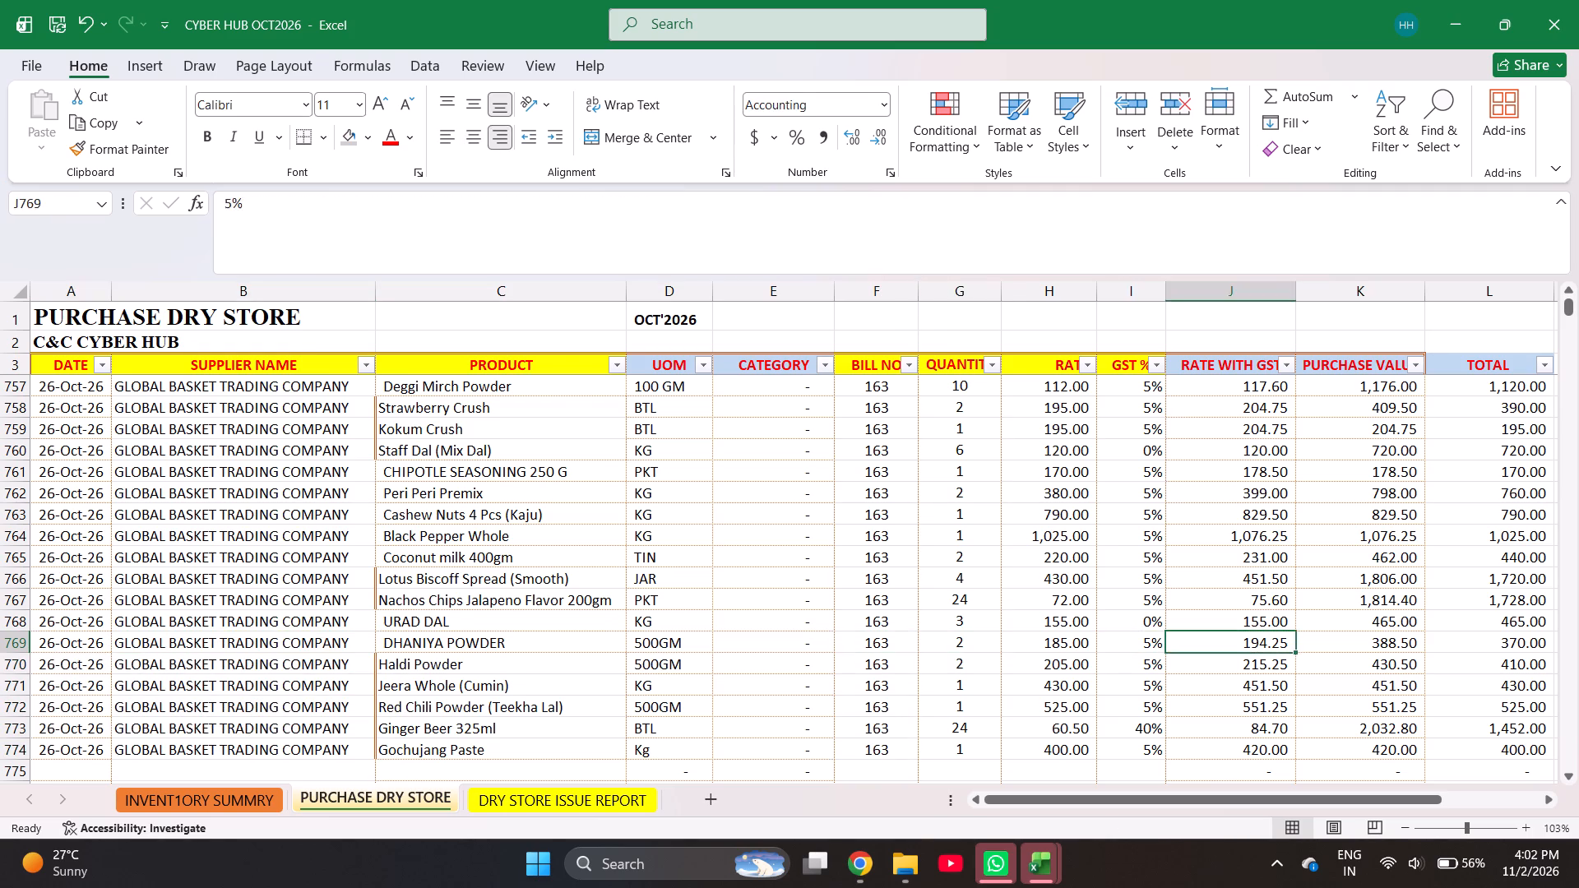
{"action": "key", "text": "Right"}
{"action": "key", "text": "Right"}
{"action": "key", "text": "Right"}
{"action": "key", "text": "Right"}
{"action": "key", "text": "Left"}
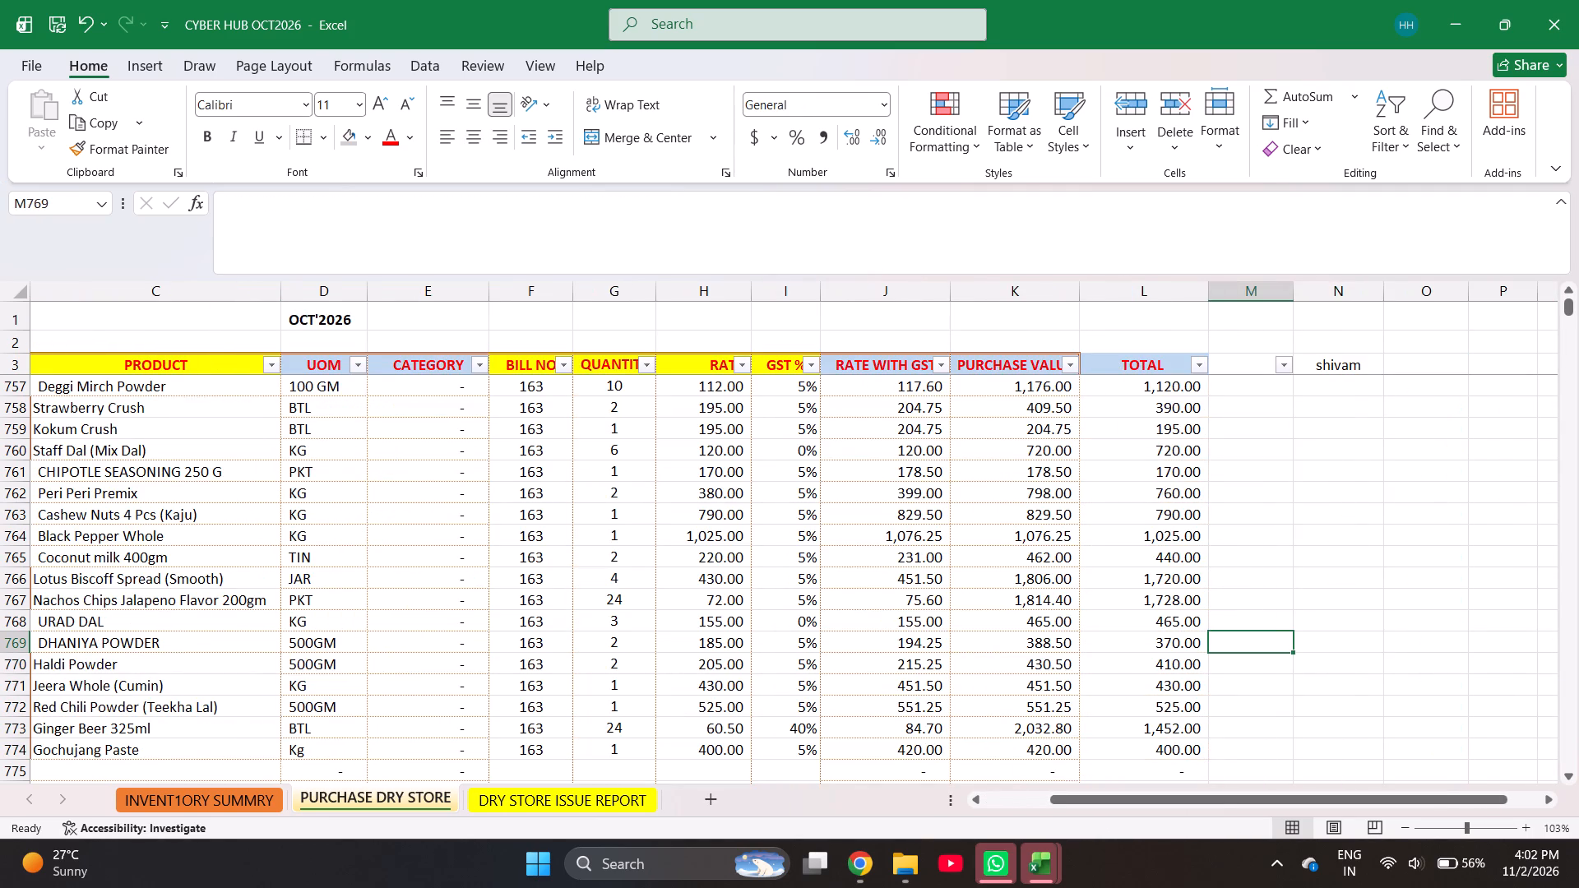
{"action": "key", "text": "Right"}
{"action": "key", "text": "Down"}
{"action": "key", "text": "Down"}
{"action": "key", "text": "Down"}
{"action": "key", "text": "Down"}
{"action": "key", "text": "Down"}
{"action": "key", "text": "plus"}
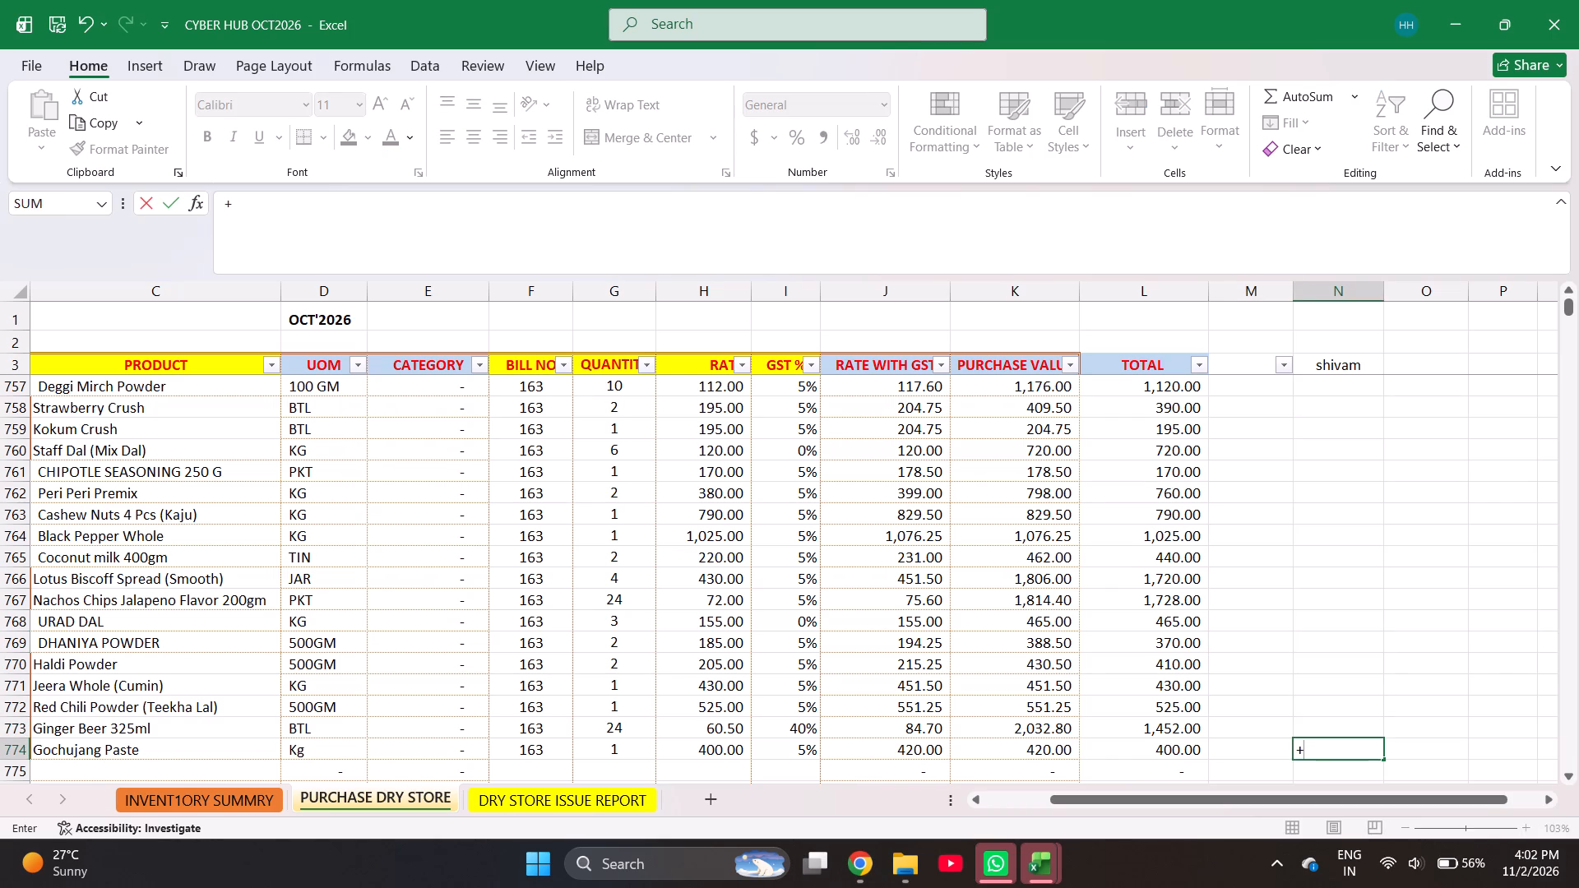
{"action": "type", "text": "1932+"}
{"action": "key", "text": "9"}
{"action": "type", "text": "34"}
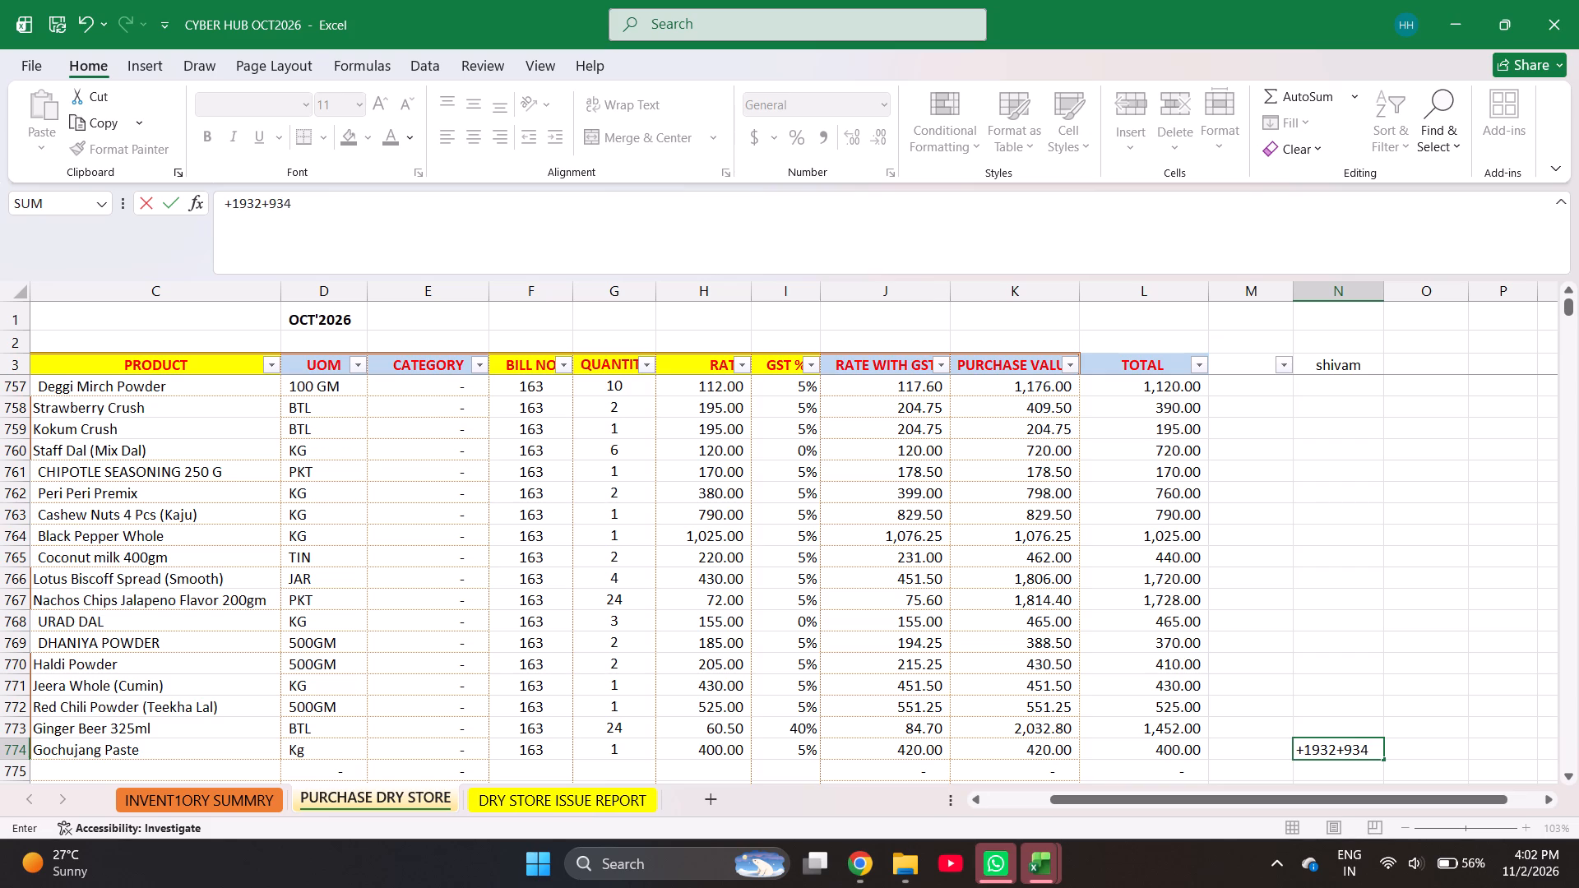
{"action": "type", "text": ".50+"}
{"action": "type", "text": "8694+"}
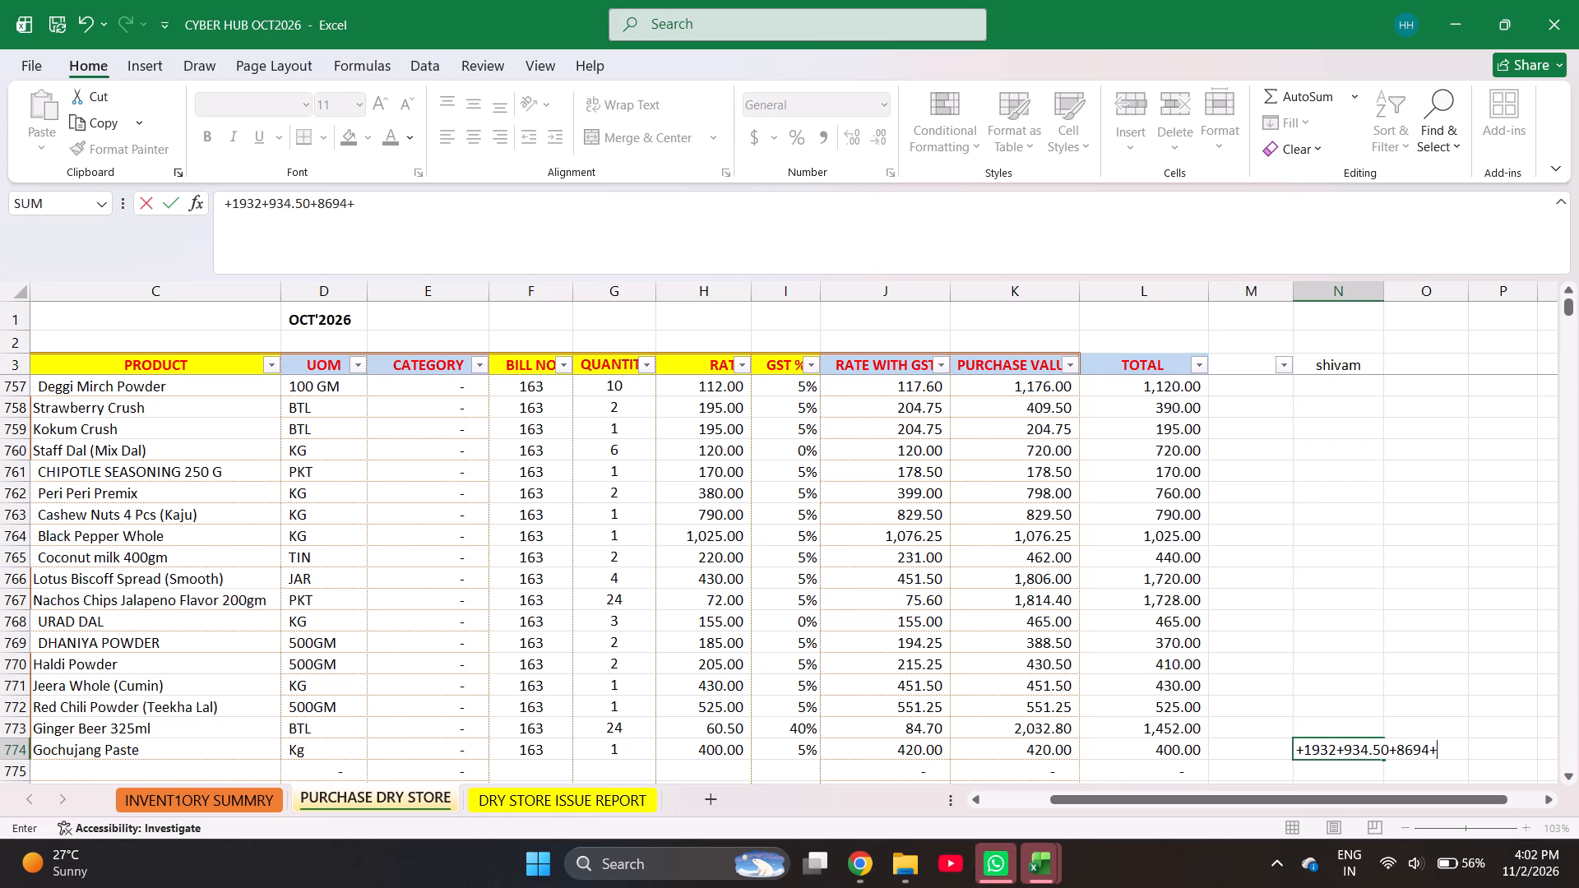
{"action": "type", "text": "1092+"}
{"action": "type", "text": "3570+"}
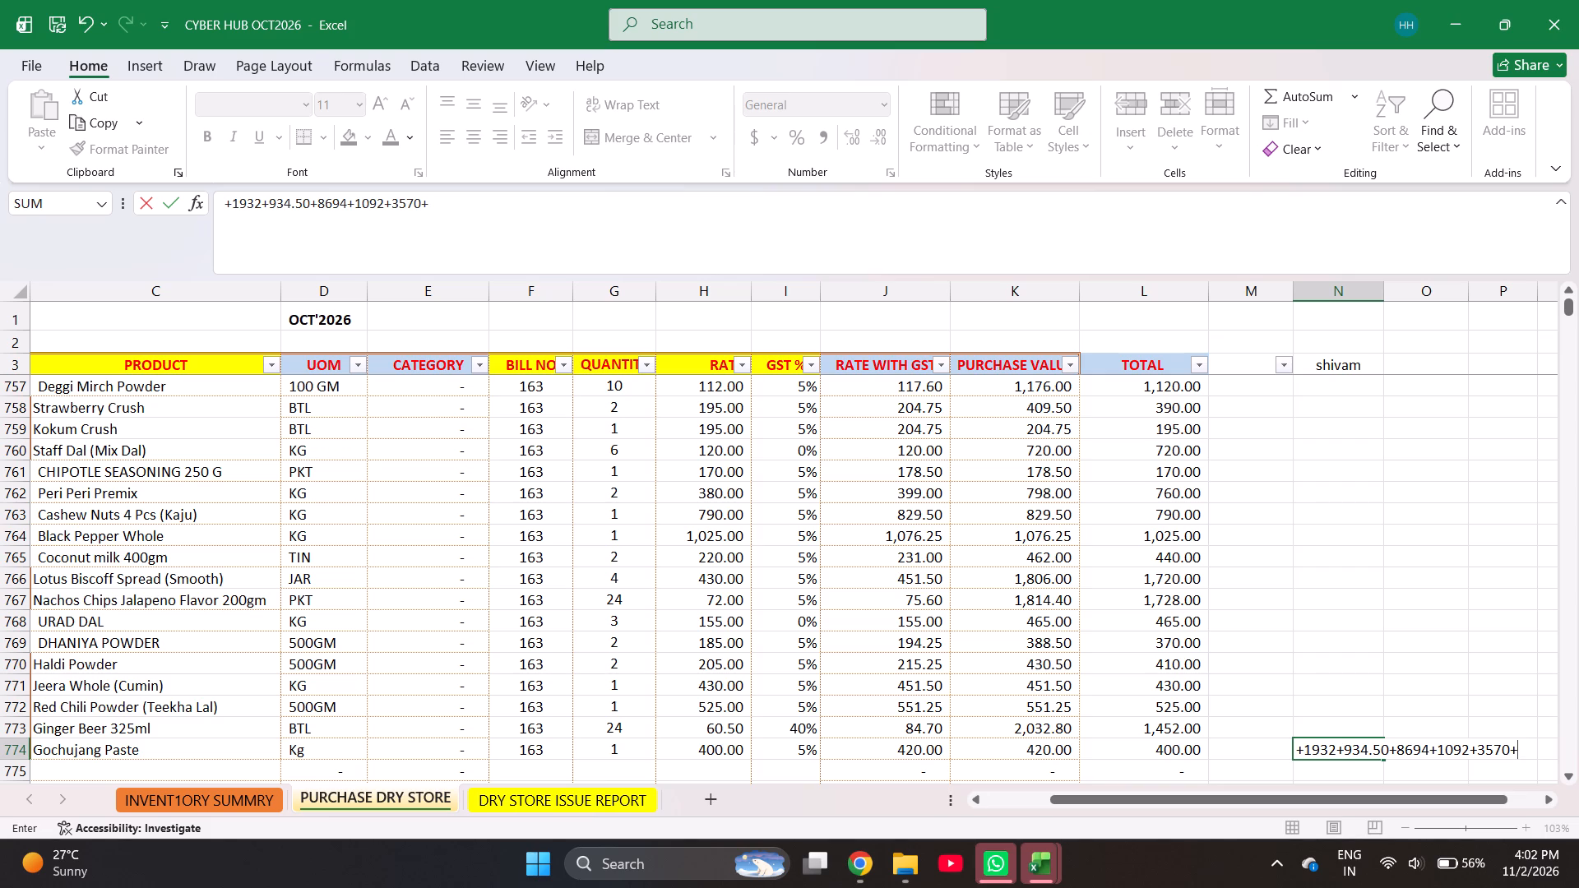
{"action": "key", "text": "BackSpace"}
{"action": "key", "text": "Return"}
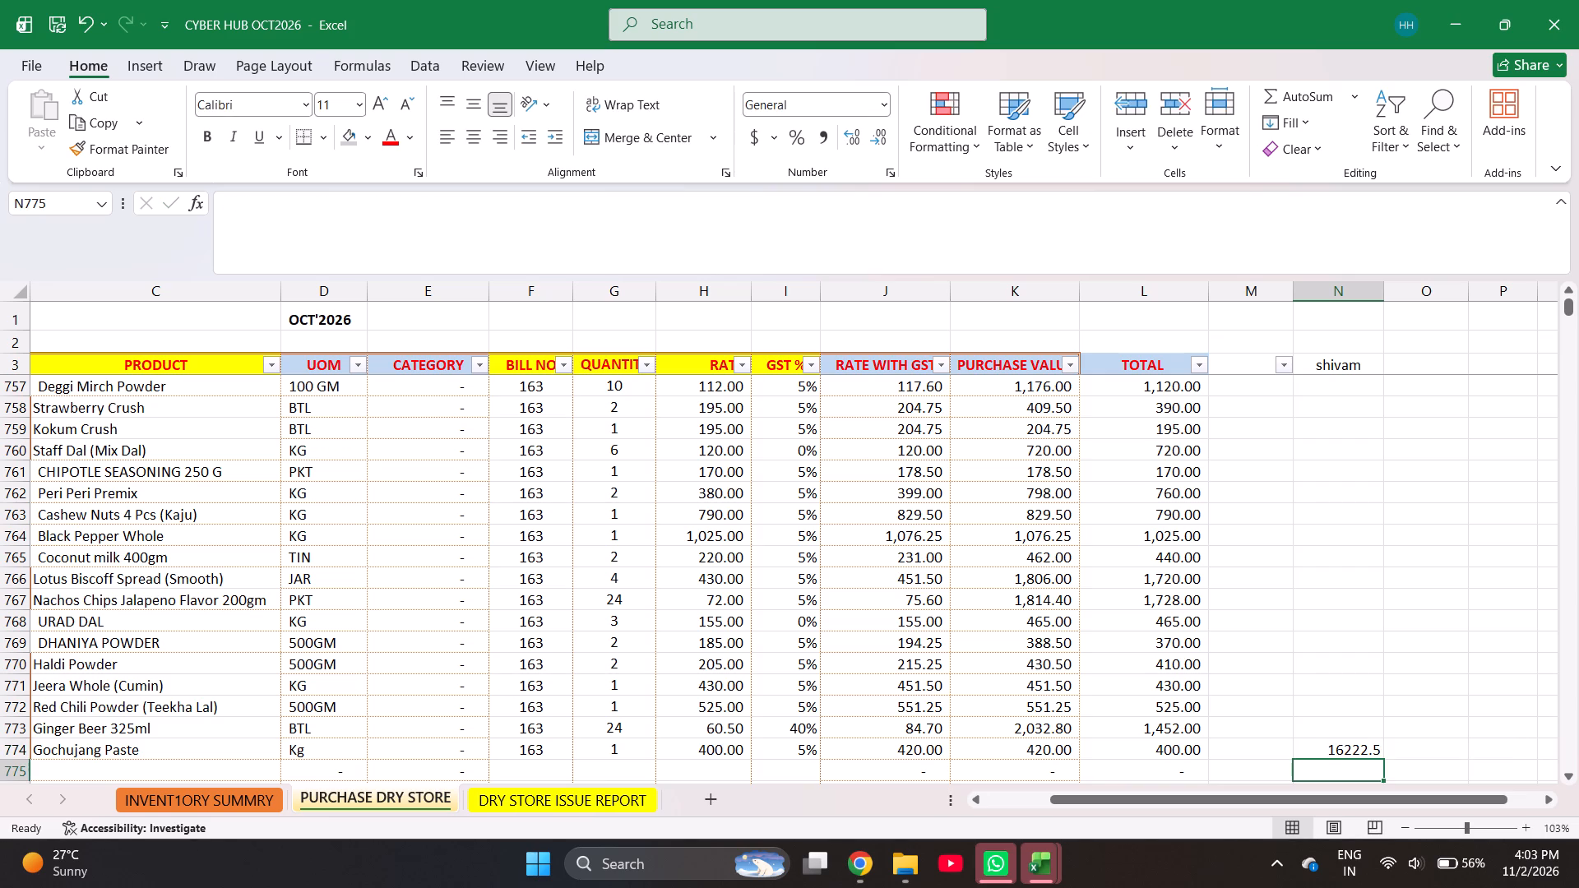
Select the bill 163 purchase values from row 774 up to SUGAR in row 746 to check their sum.
{"action": "key", "text": "Up"}
{"action": "key", "text": "Left"}
{"action": "key", "text": "Left"}
{"action": "key", "text": "Left"}
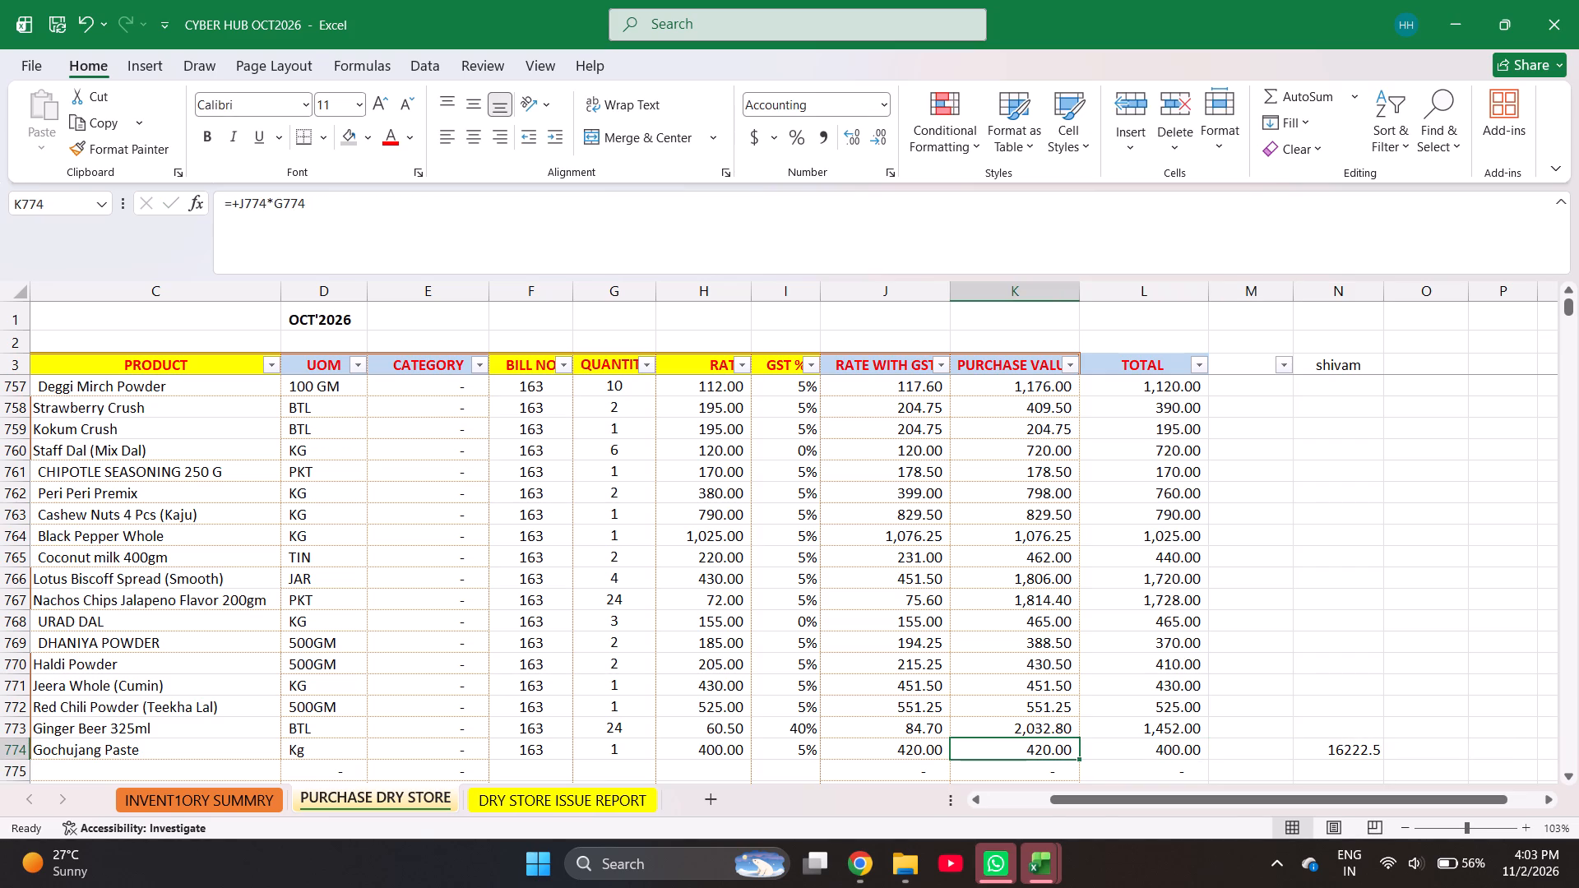
{"action": "key", "text": "shift+Up"}
{"action": "key", "text": "shift+Up"}
{"action": "key", "text": "shift+Up"}
{"action": "key", "text": "shift+Up"}
{"action": "key", "text": "shift+Up"}
{"action": "key", "text": "shift+Up"}
{"action": "key", "text": "shift+Up"}
{"action": "key", "text": "shift+Up"}
{"action": "key", "text": "shift+Up"}
{"action": "key", "text": "shift+Up"}
{"action": "key", "text": "shift+Up"}
{"action": "key", "text": "shift+Up"}
{"action": "key", "text": "shift+Up"}
{"action": "key", "text": "shift+Up"}
{"action": "key", "text": "shift+Up"}
{"action": "key", "text": "shift+Up"}
{"action": "key", "text": "shift+Up"}
{"action": "key", "text": "shift+Up"}
{"action": "key", "text": "shift+Up"}
{"action": "key", "text": "shift+Up"}
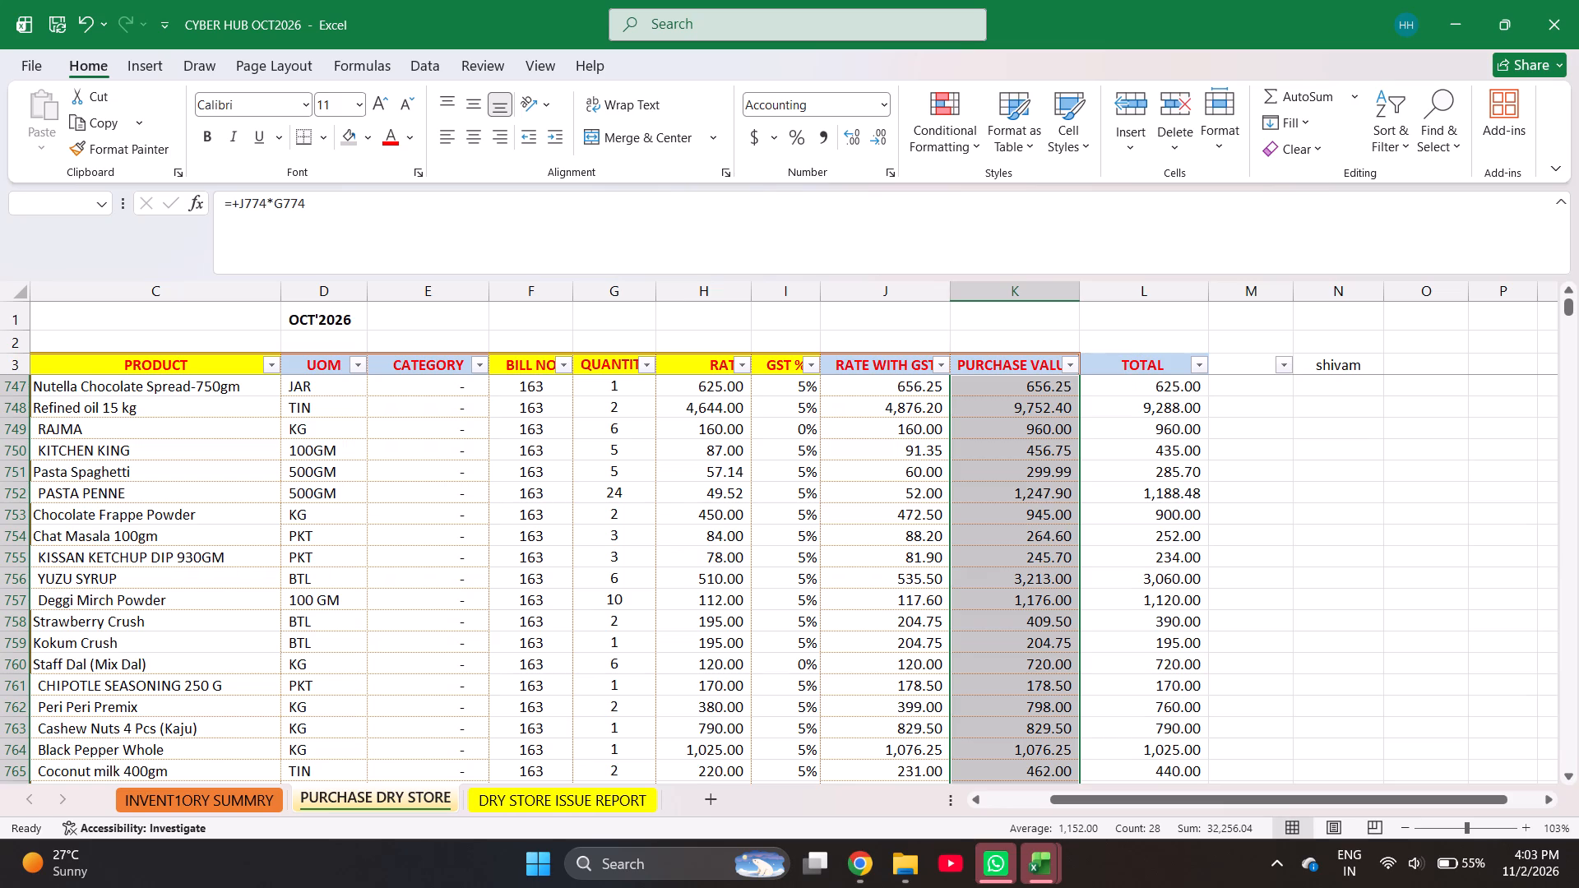
{"action": "key", "text": "shift+Up"}
{"action": "key", "text": "shift+Up"}
{"action": "key", "text": "shift+Down"}
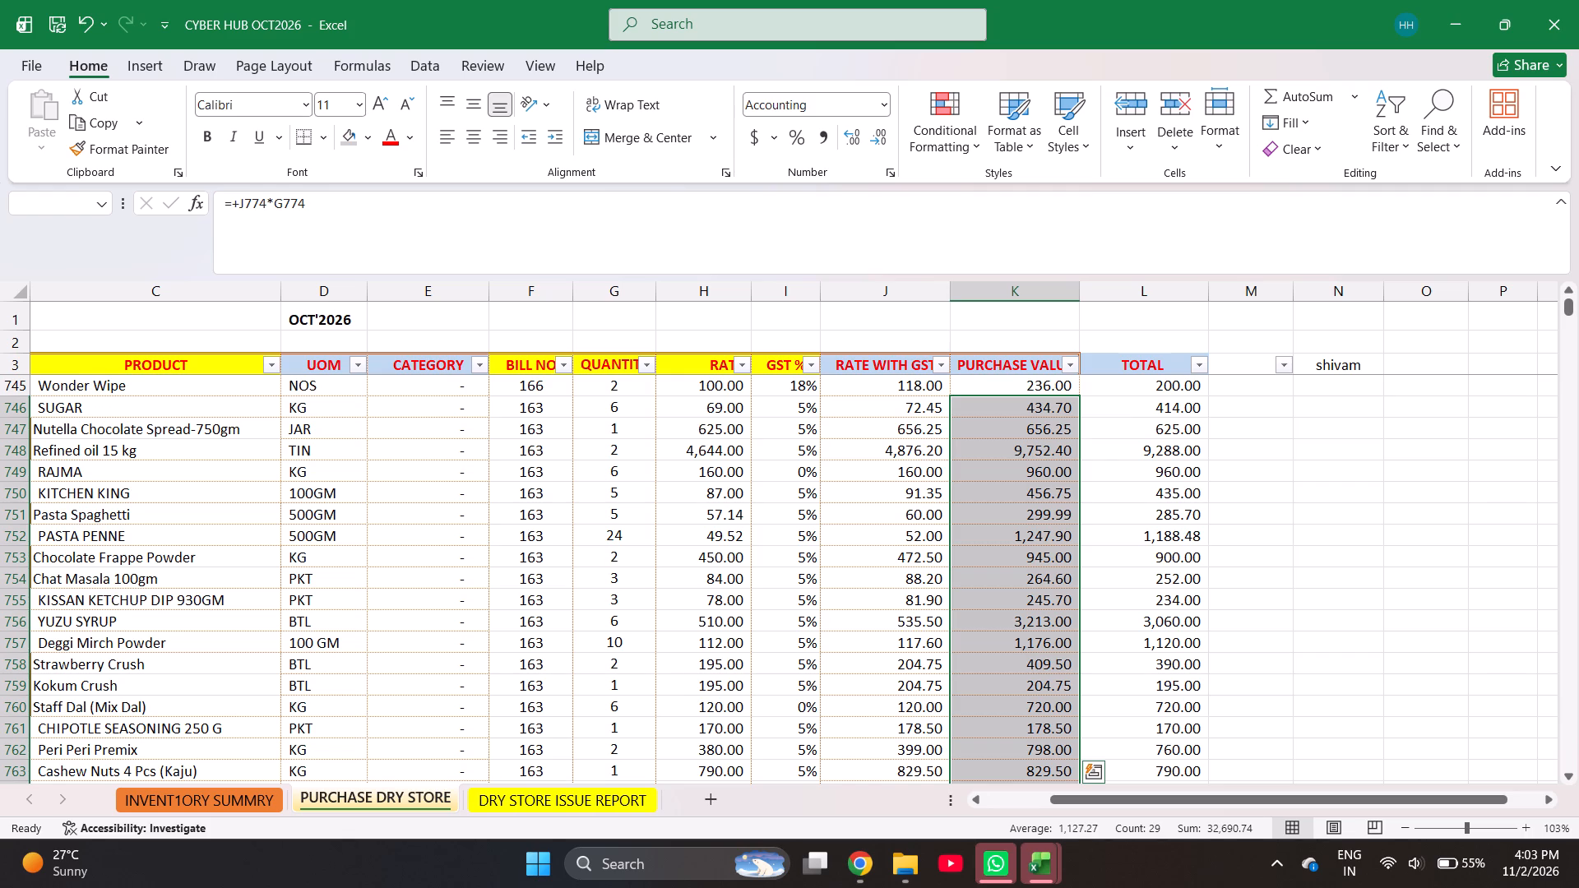
{"action": "scroll", "coordinate": [512, 687], "scroll_direction": "down", "scroll_amount": 3}
{"action": "scroll", "coordinate": [512, 687], "scroll_direction": "up", "scroll_amount": 1}
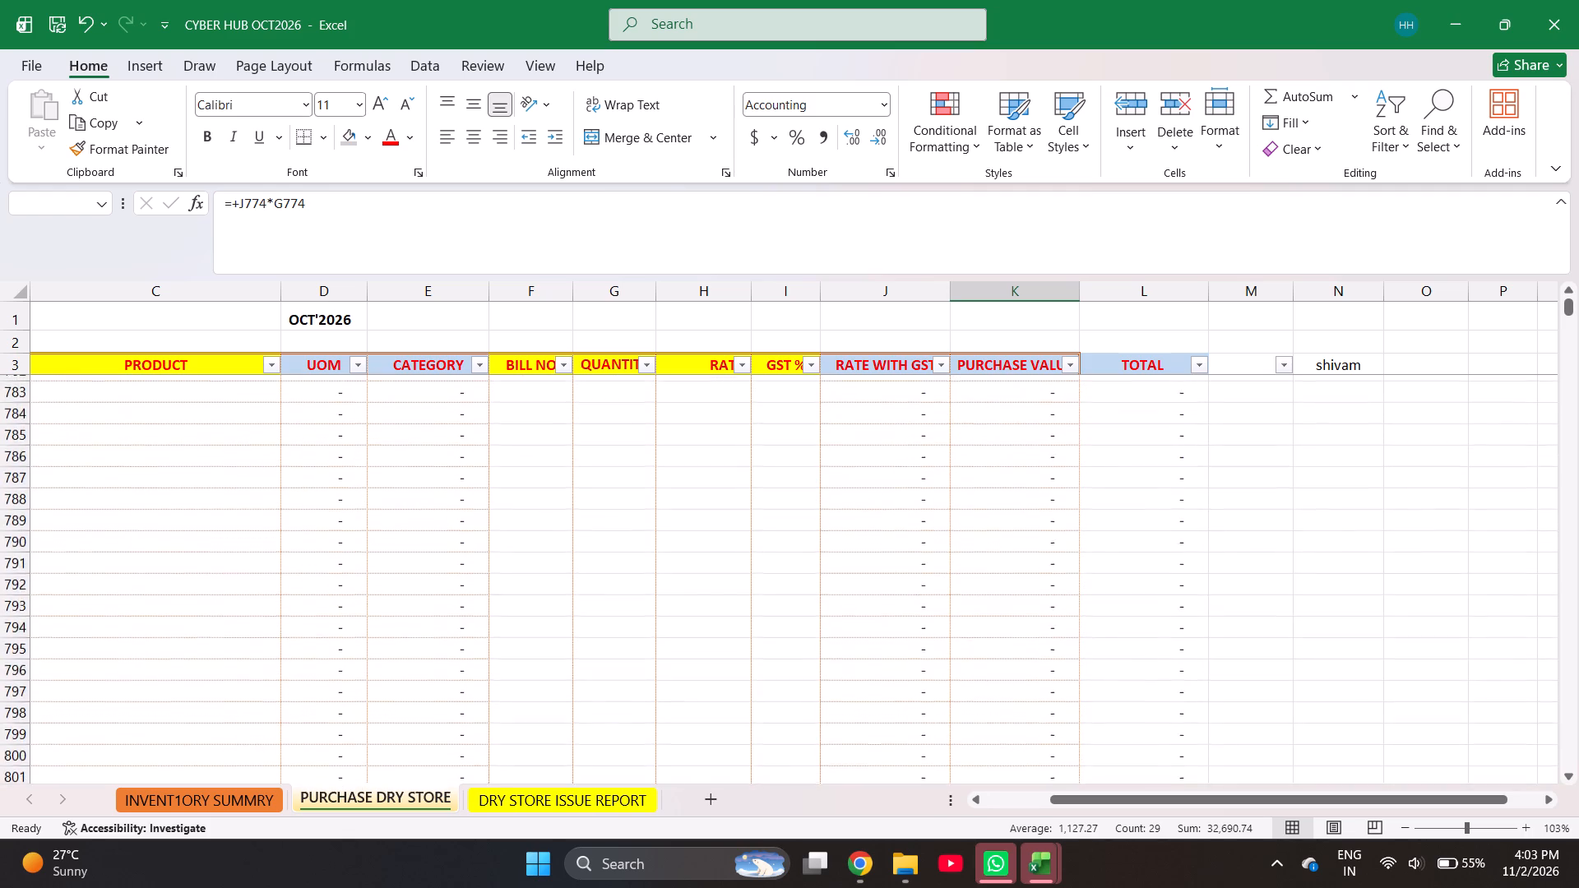
{"action": "scroll", "coordinate": [512, 687], "scroll_direction": "up", "scroll_amount": 2}
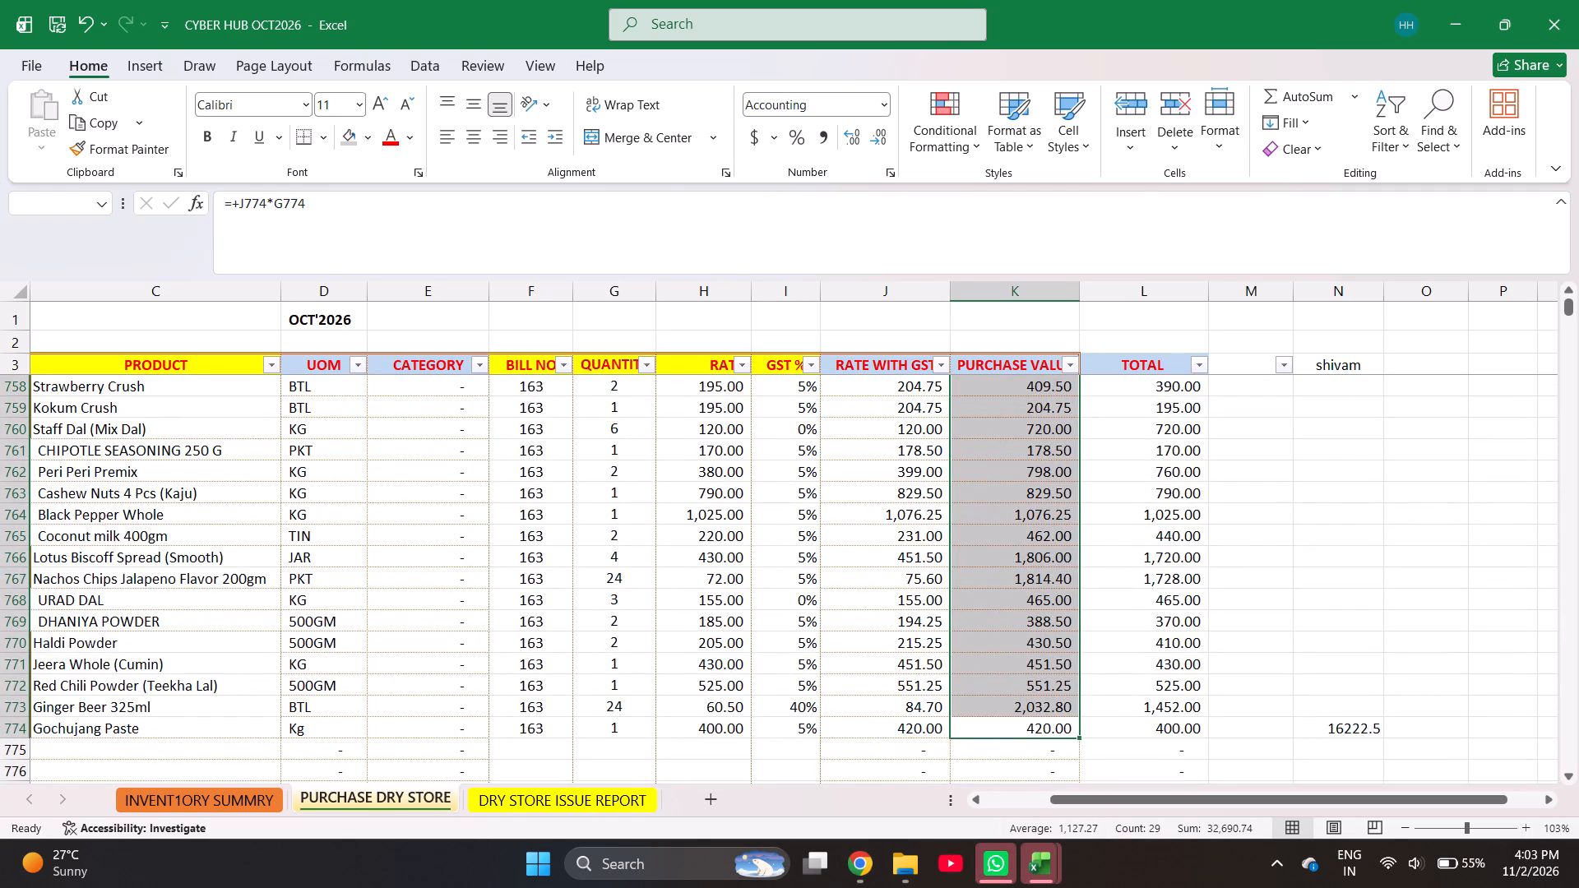
Enter a formula in cell O774 adding 32690.94 to the amount in N774.
{"action": "left_click", "coordinate": [1429, 727]}
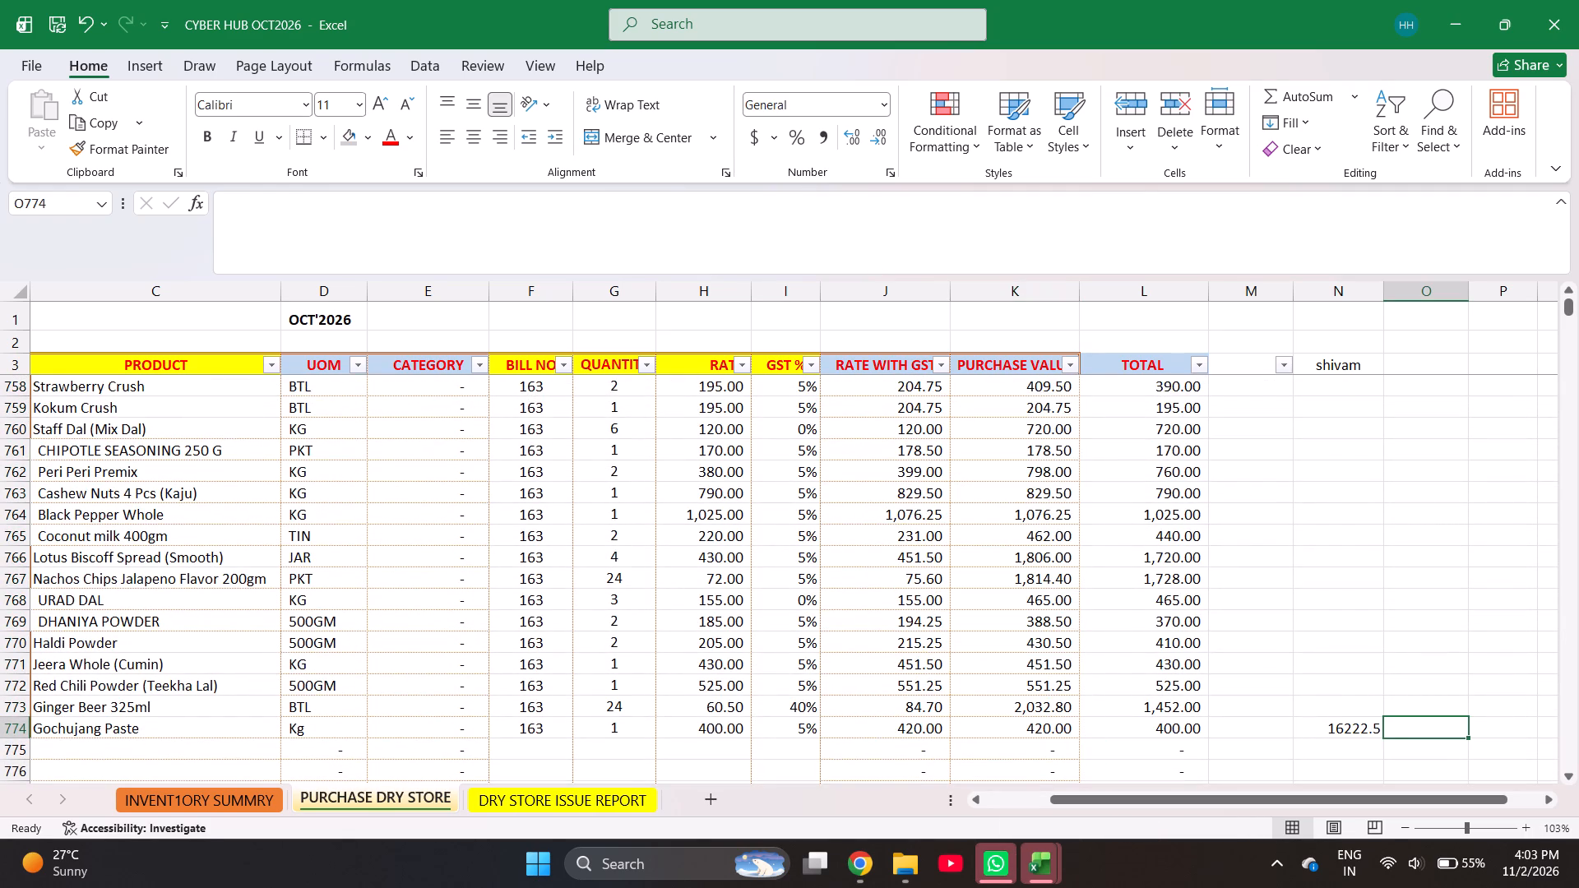
{"action": "type", "text": "+326"}
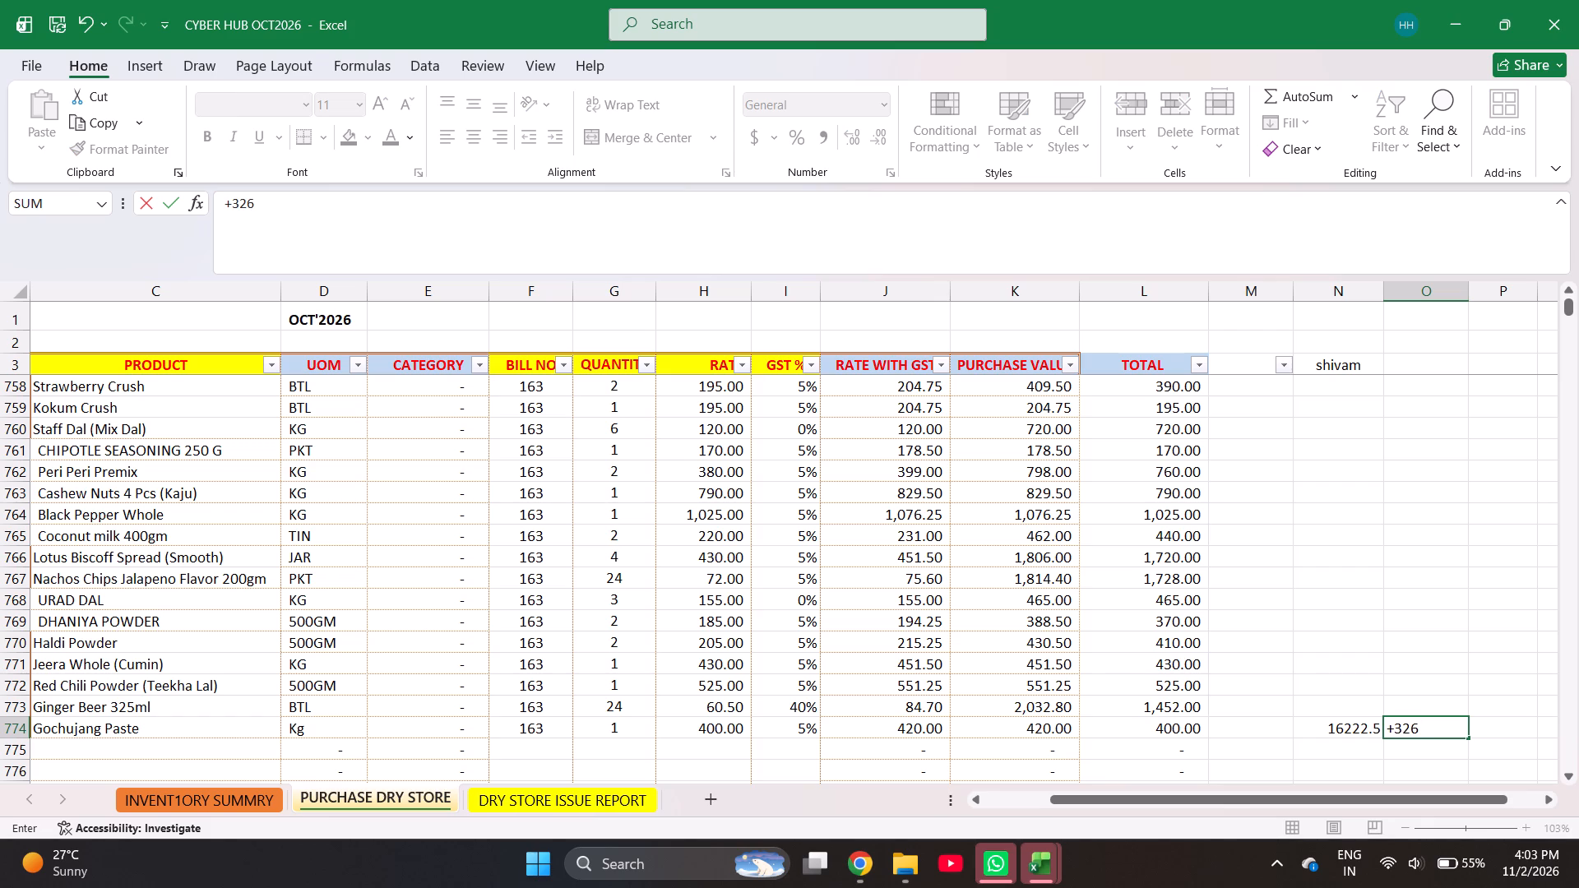
{"action": "type", "text": "90+"}
{"action": "key", "text": "BackSpace"}
{"action": "type", "text": ".94+"}
{"action": "key", "text": "Left"}
{"action": "key", "text": "Return"}
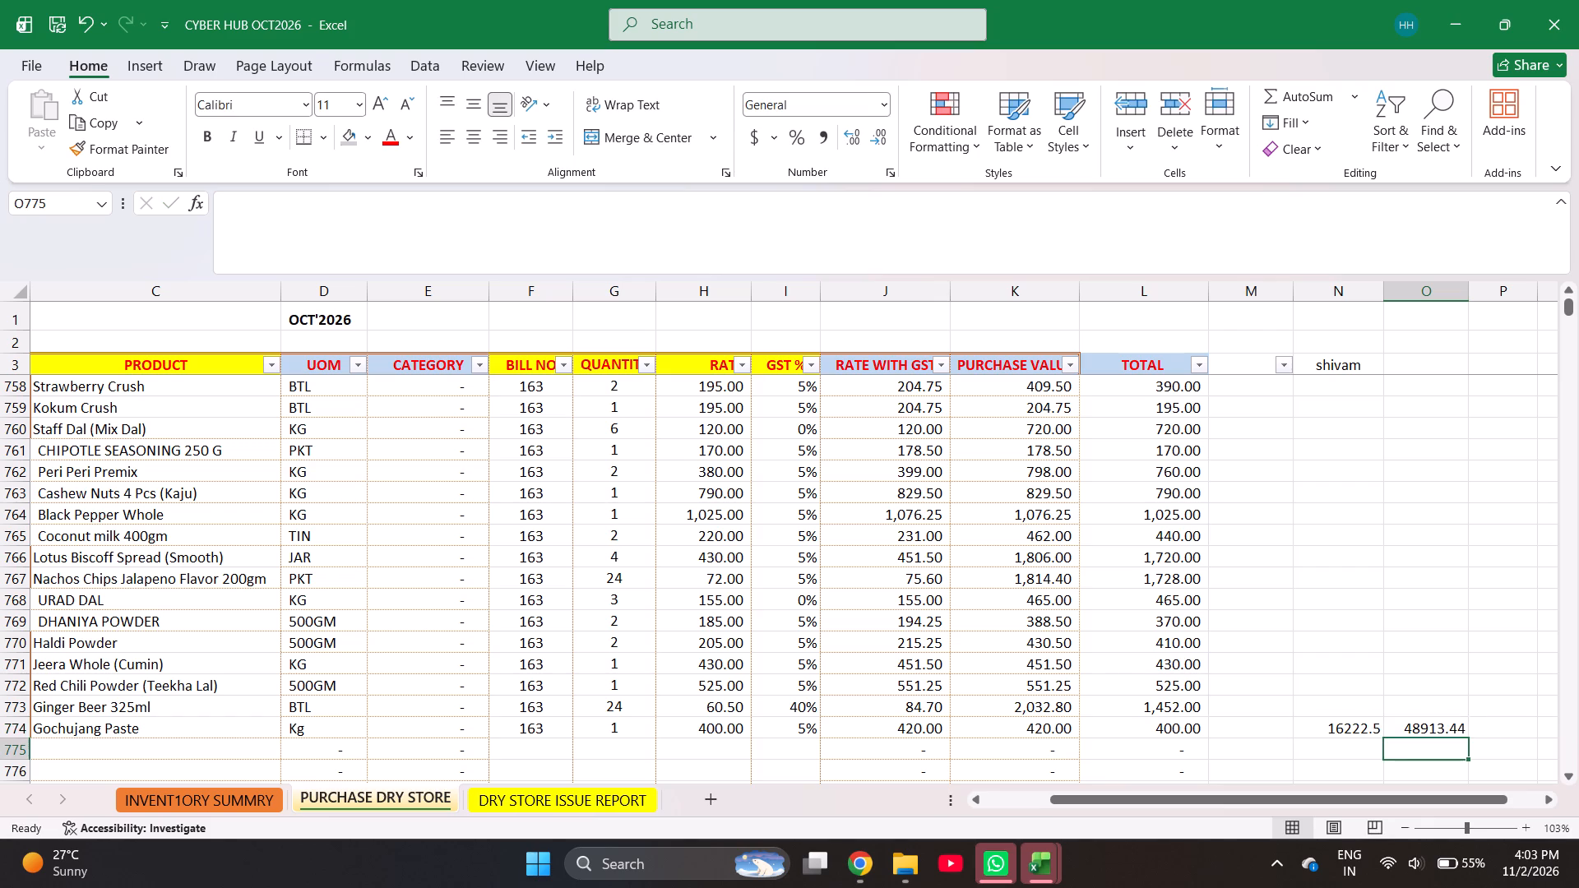
Set the bill 163 rate for Refined oil 15 kg in row 748 to 2644.
{"action": "key", "text": "Up"}
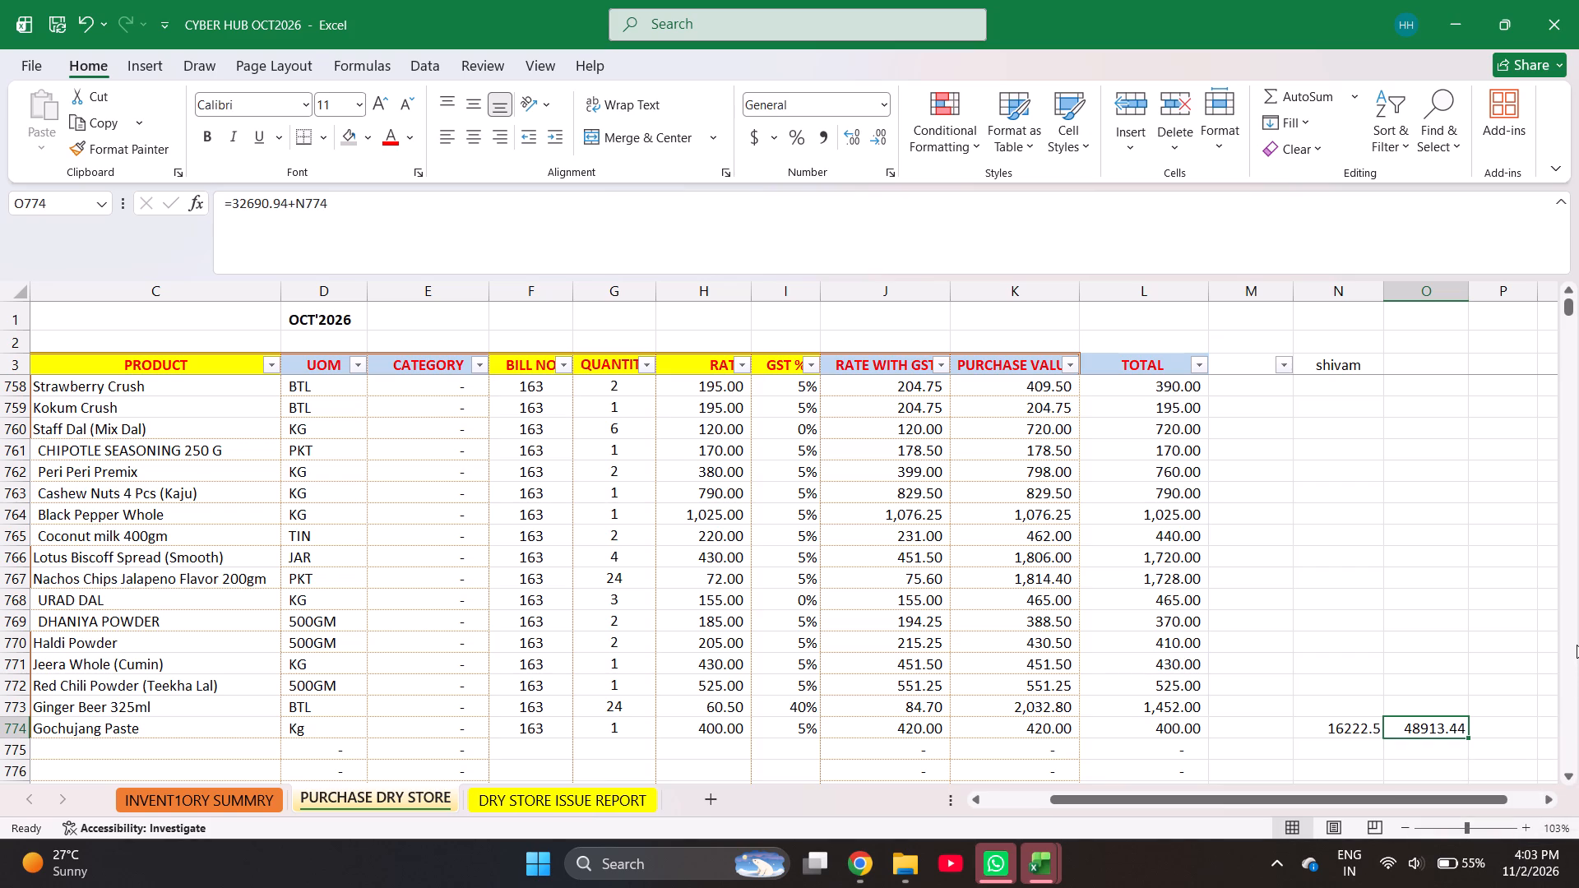
{"action": "scroll", "coordinate": [1068, 563], "scroll_direction": "up", "scroll_amount": 1}
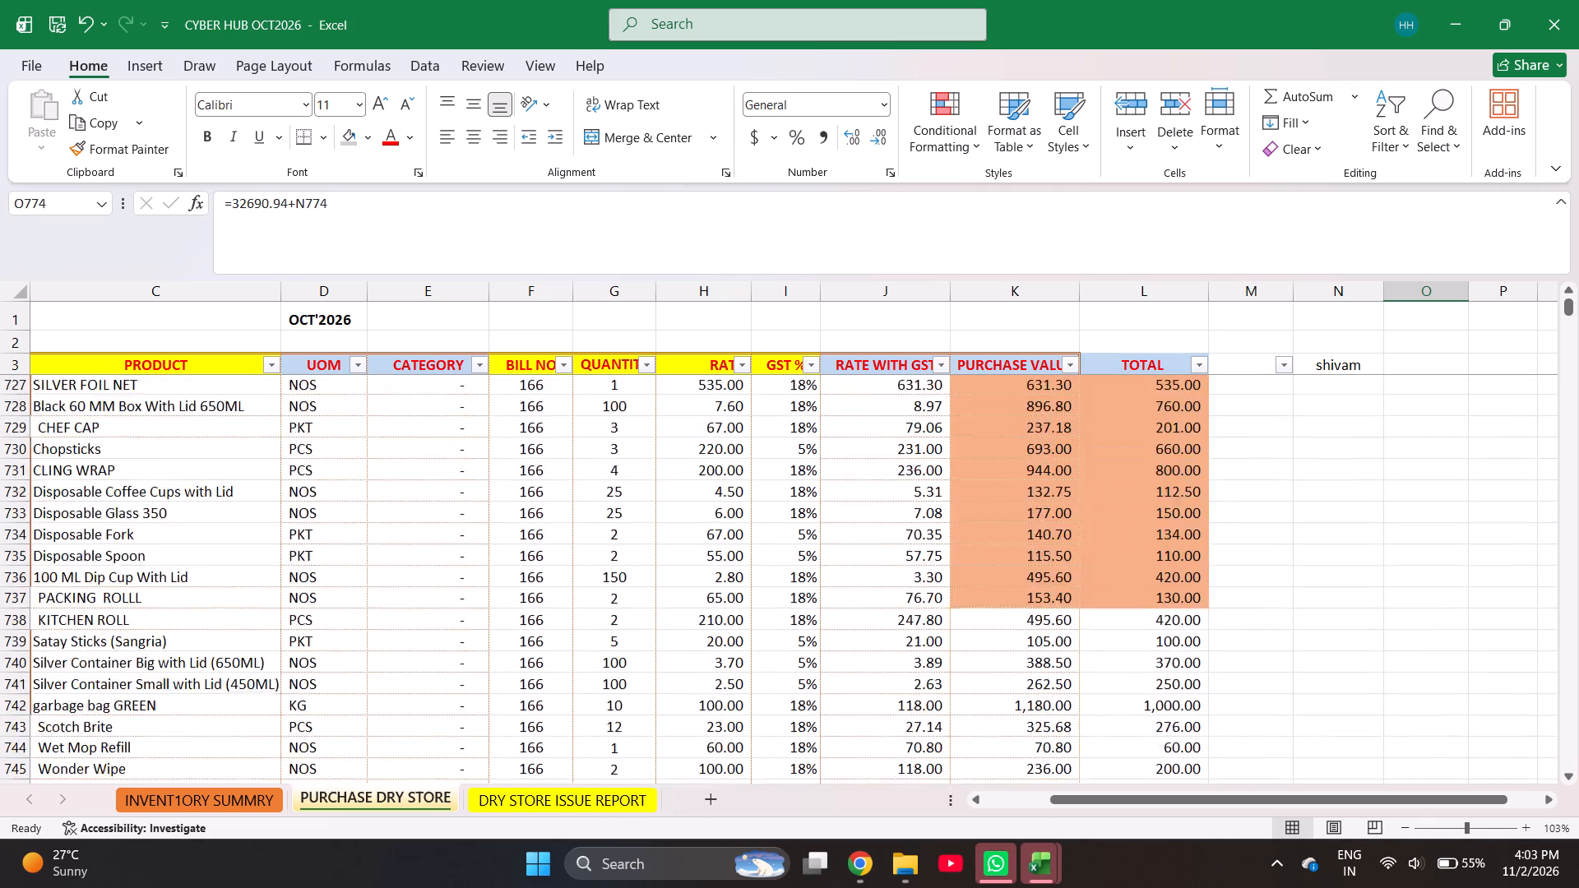
{"action": "scroll", "coordinate": [1068, 563], "scroll_direction": "up", "scroll_amount": 2}
{"action": "scroll", "coordinate": [1068, 563], "scroll_direction": "right", "scroll_amount": 1}
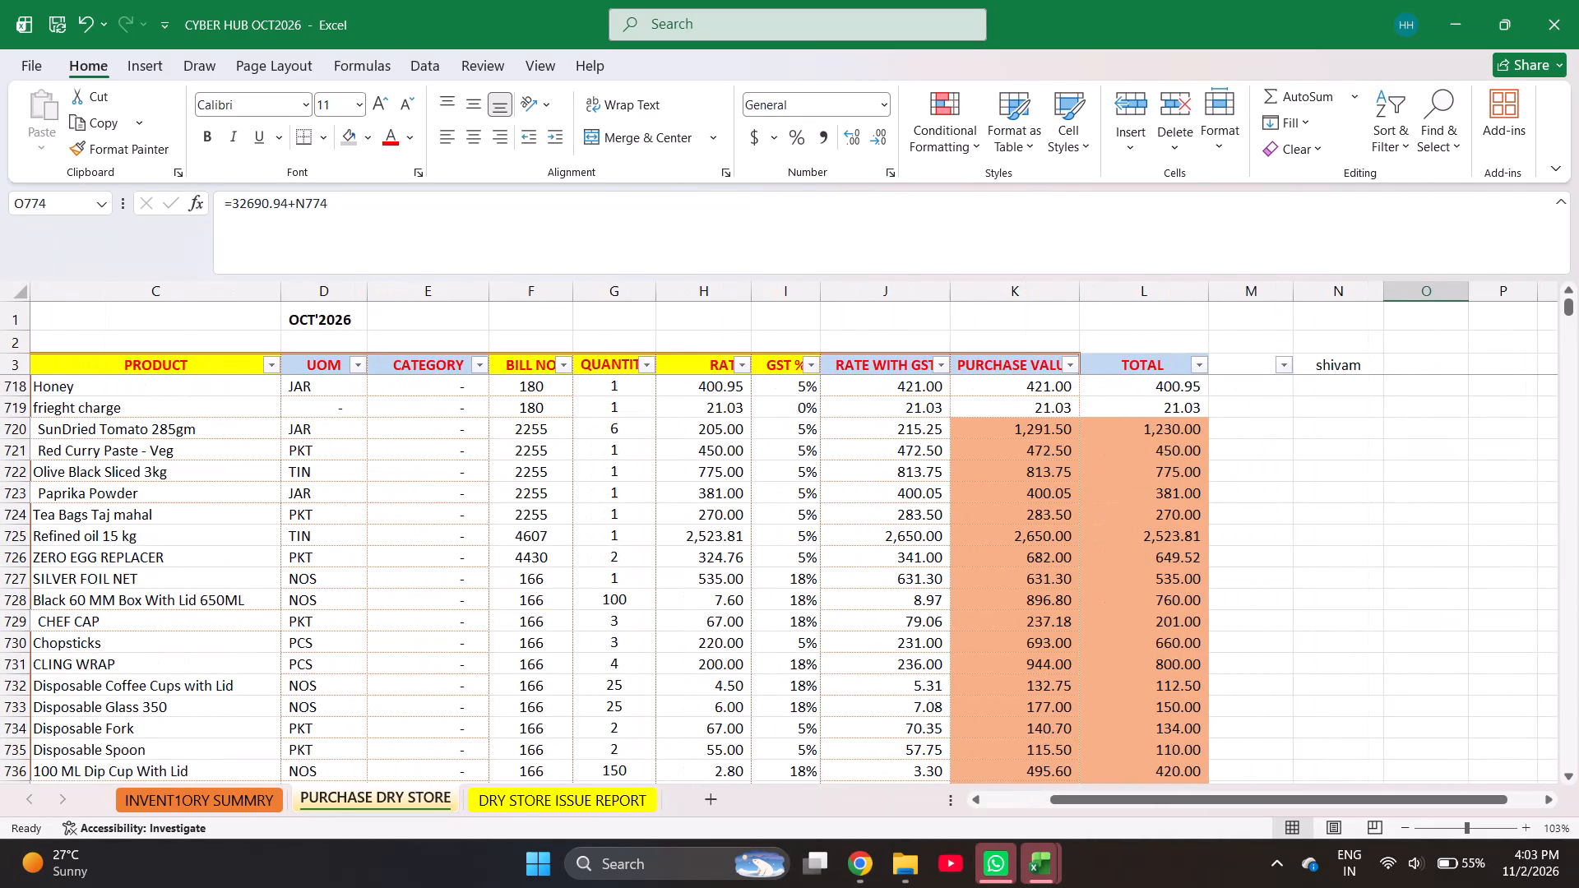
{"action": "scroll", "coordinate": [1068, 563], "scroll_direction": "down", "scroll_amount": 3}
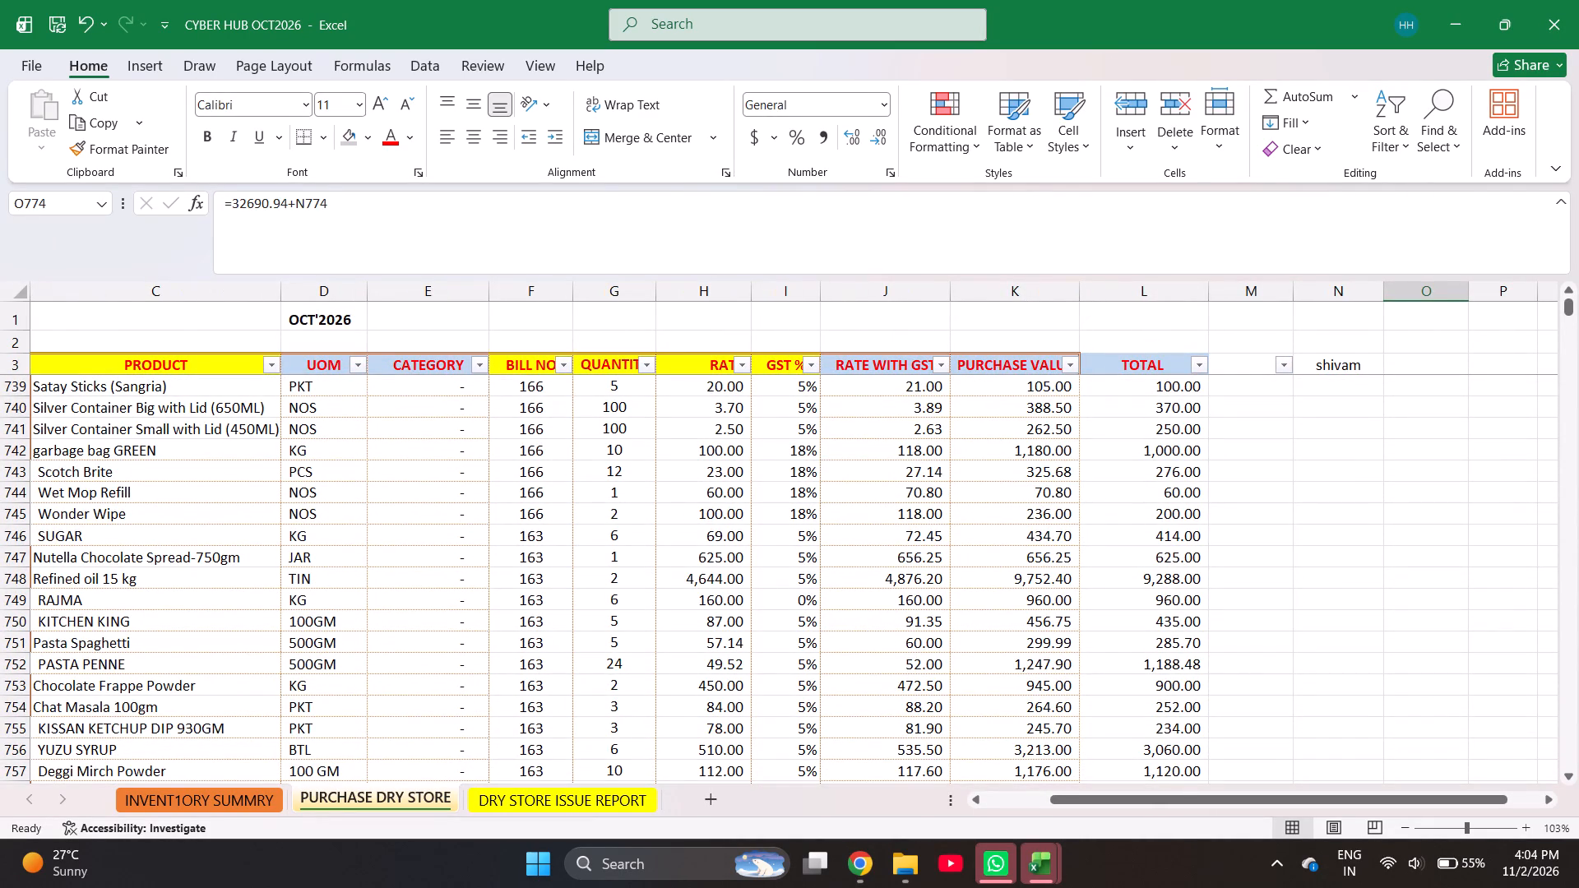
{"action": "left_click", "coordinate": [1053, 534]}
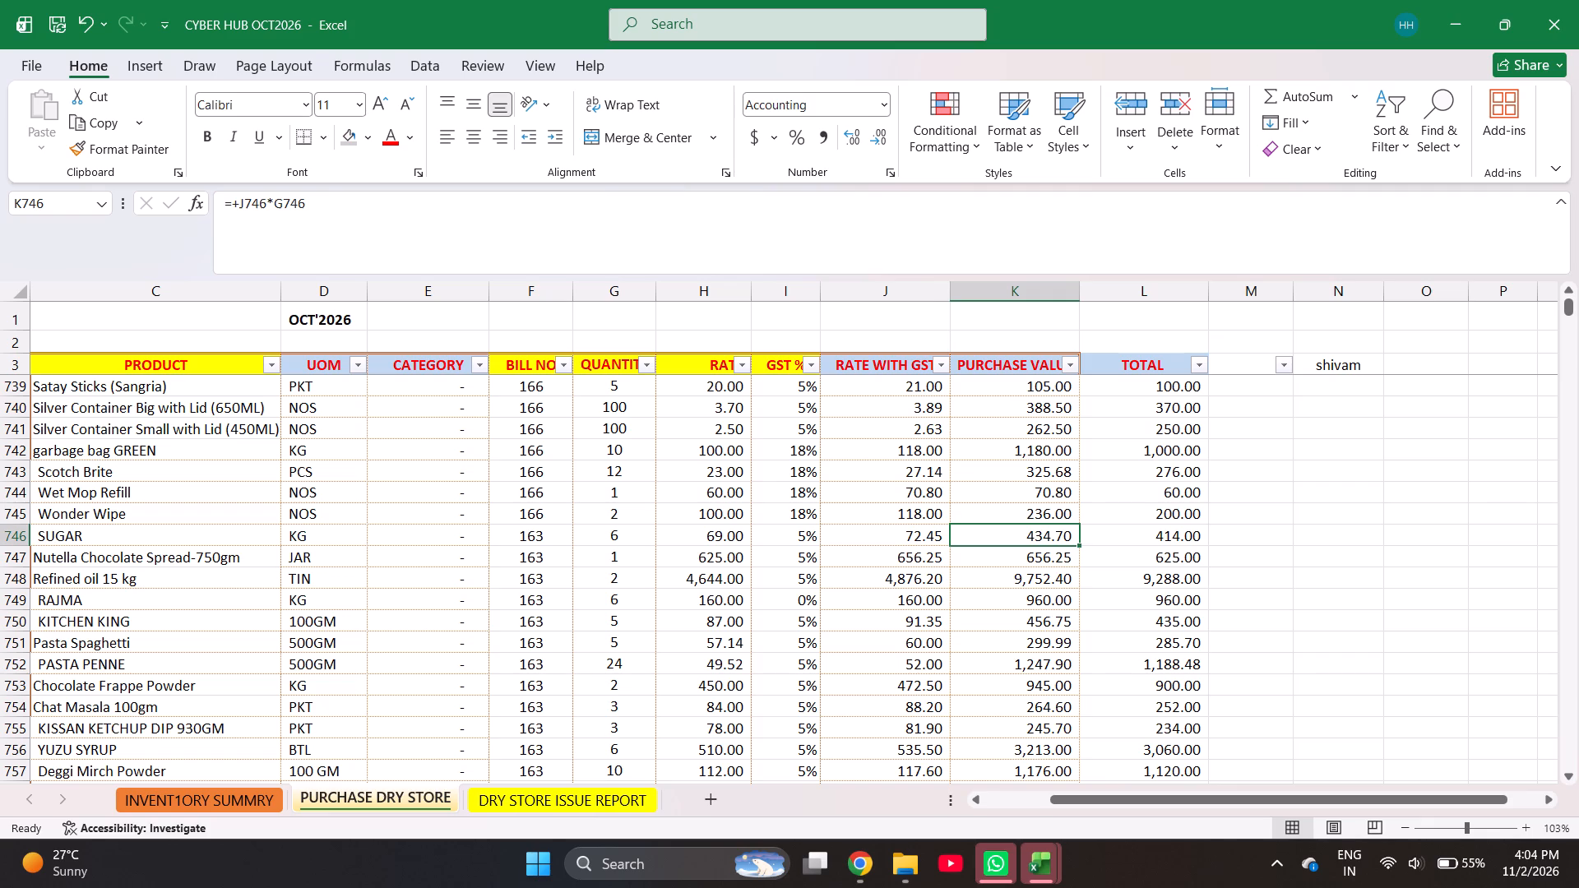
{"action": "key", "text": "shift+space"}
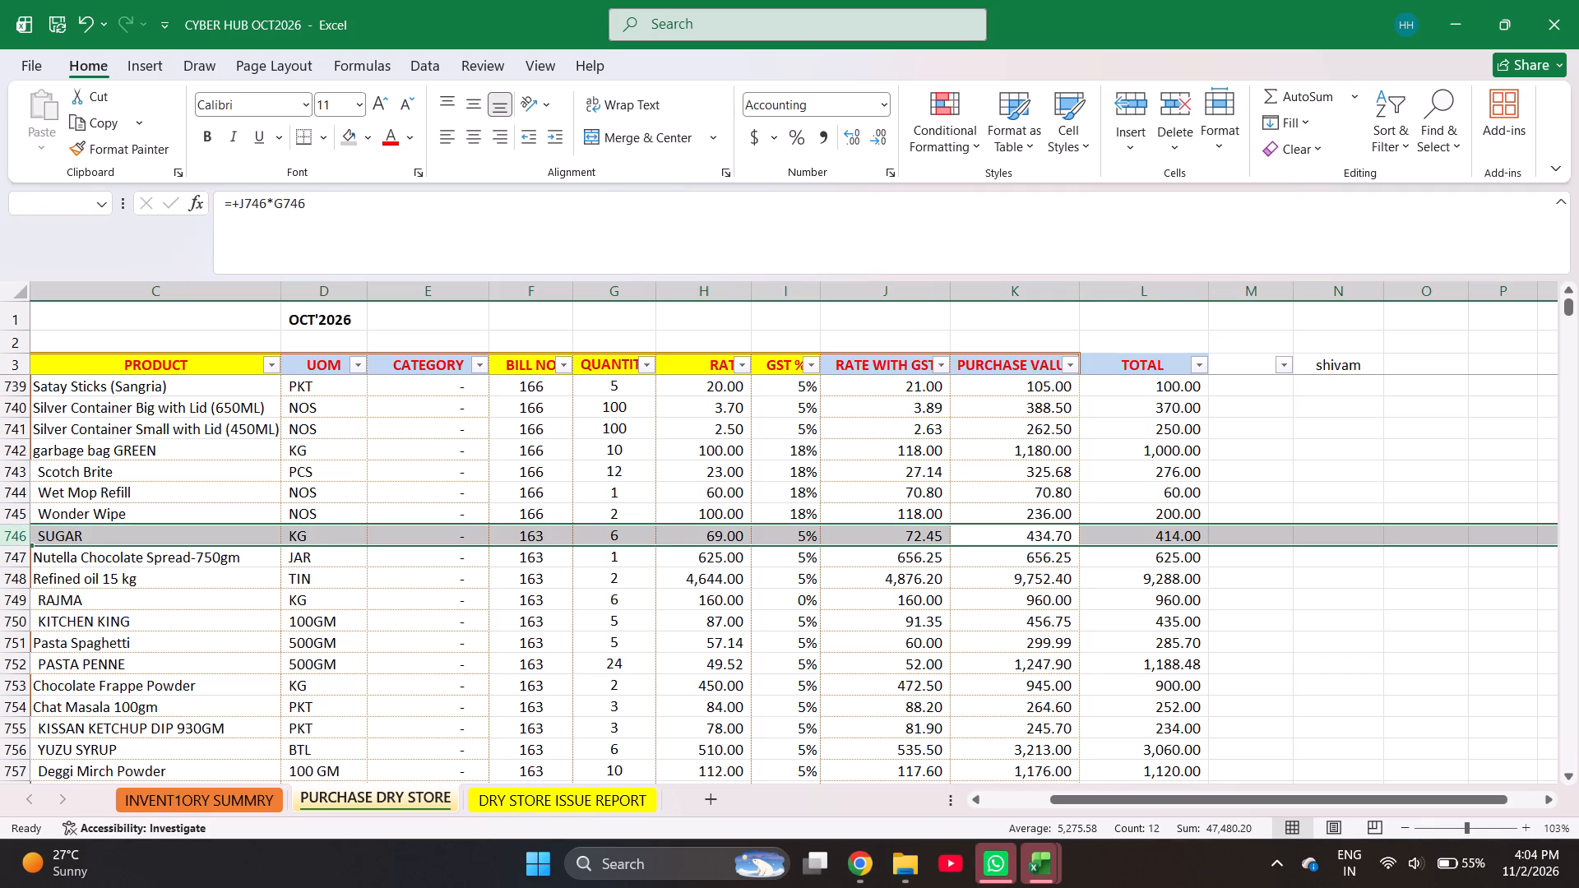
{"action": "key", "text": "Down"}
{"action": "key", "text": "Up"}
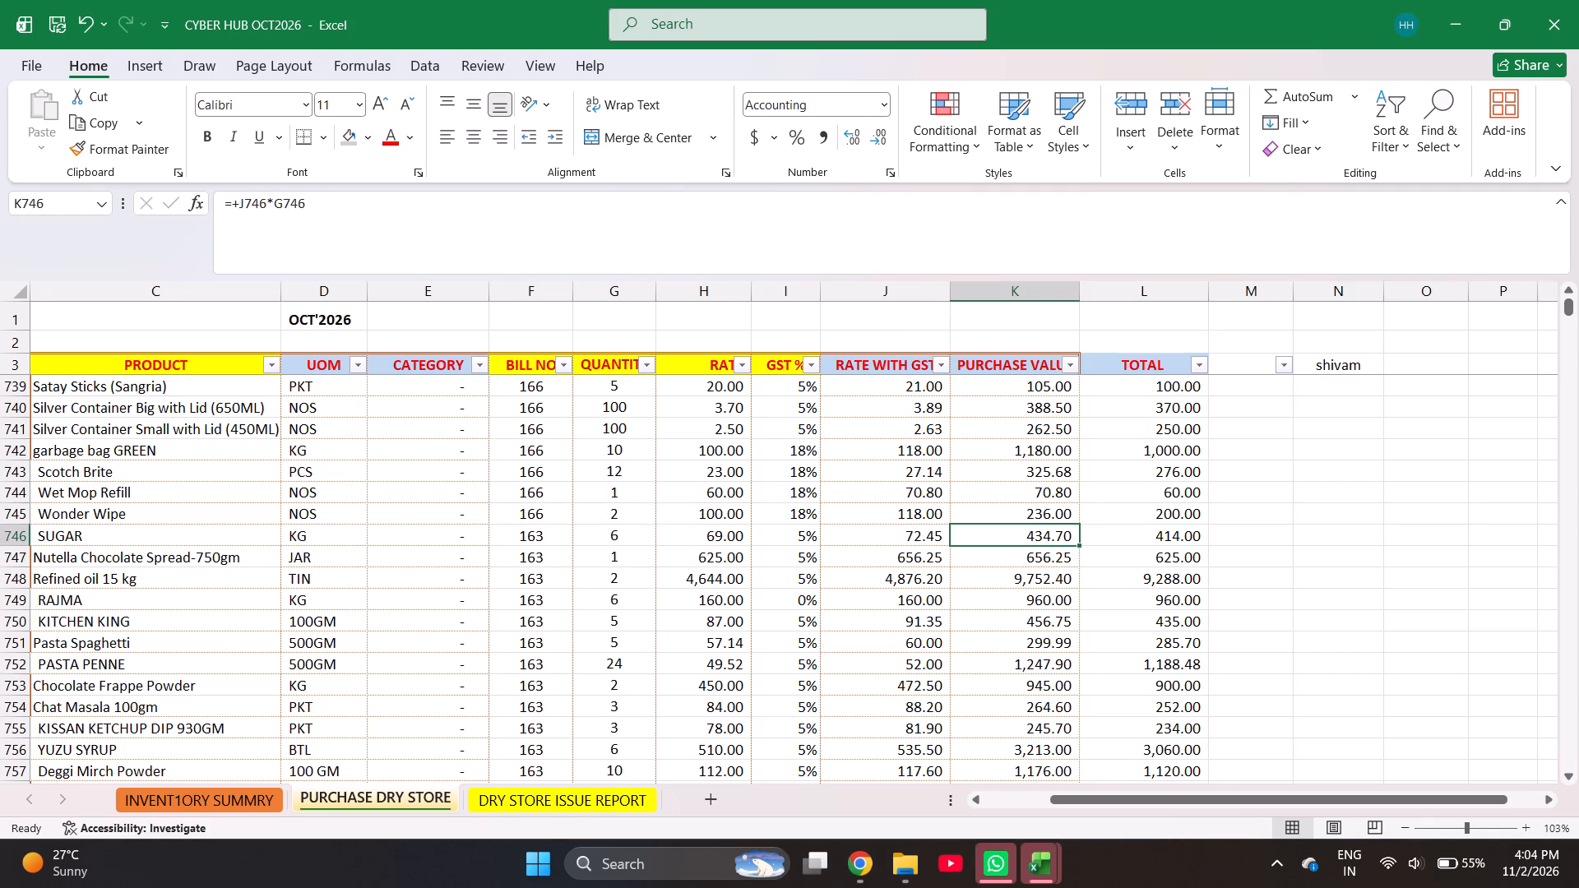
{"action": "key", "text": "Down"}
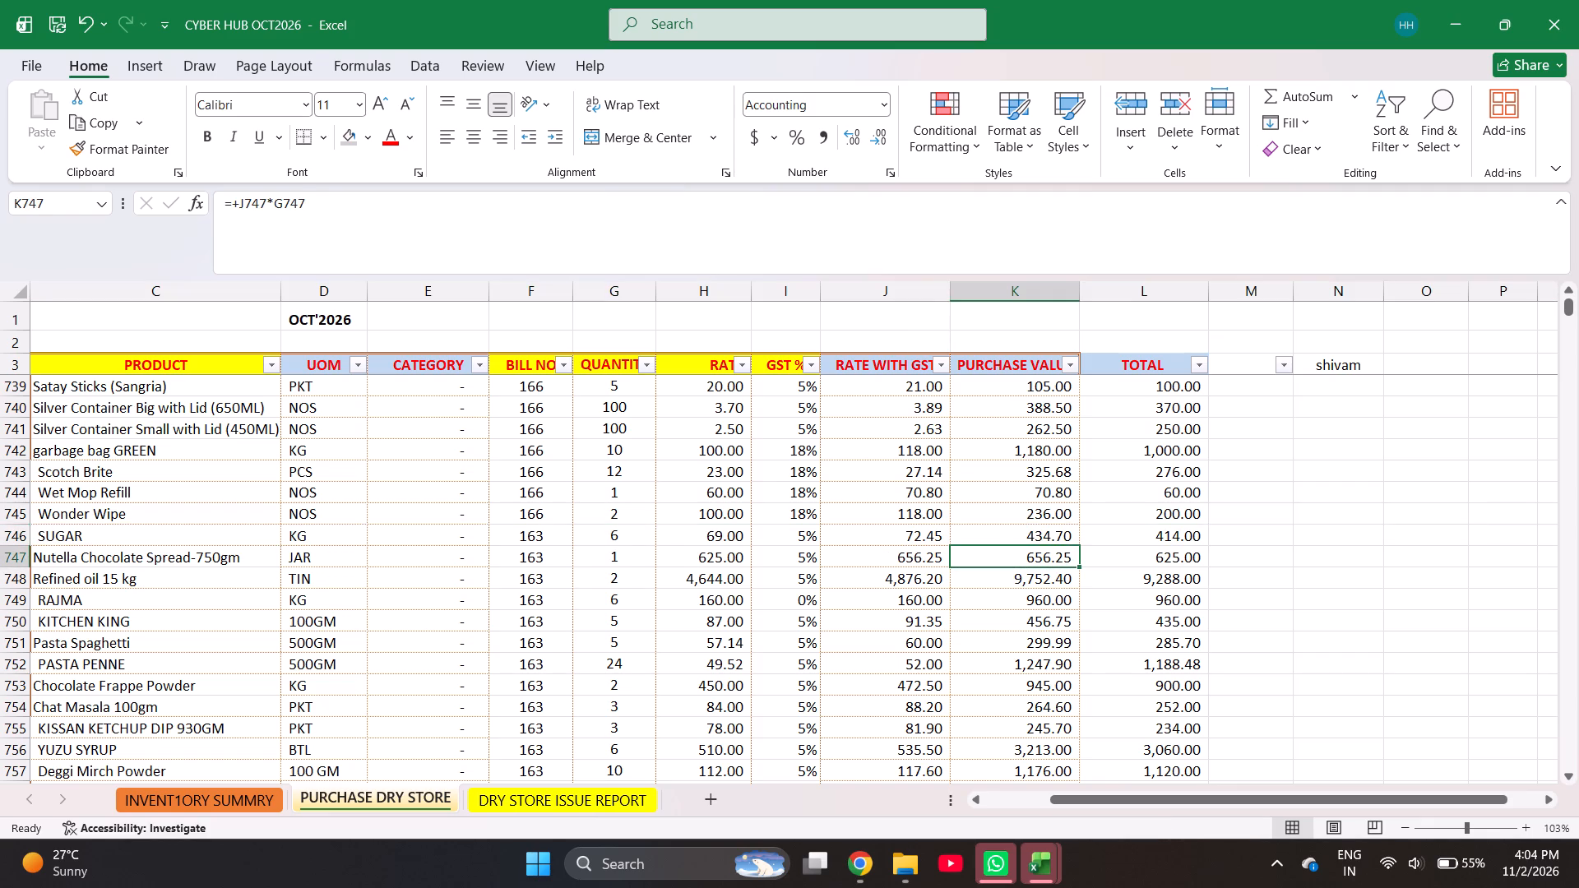
{"action": "key", "text": "Down"}
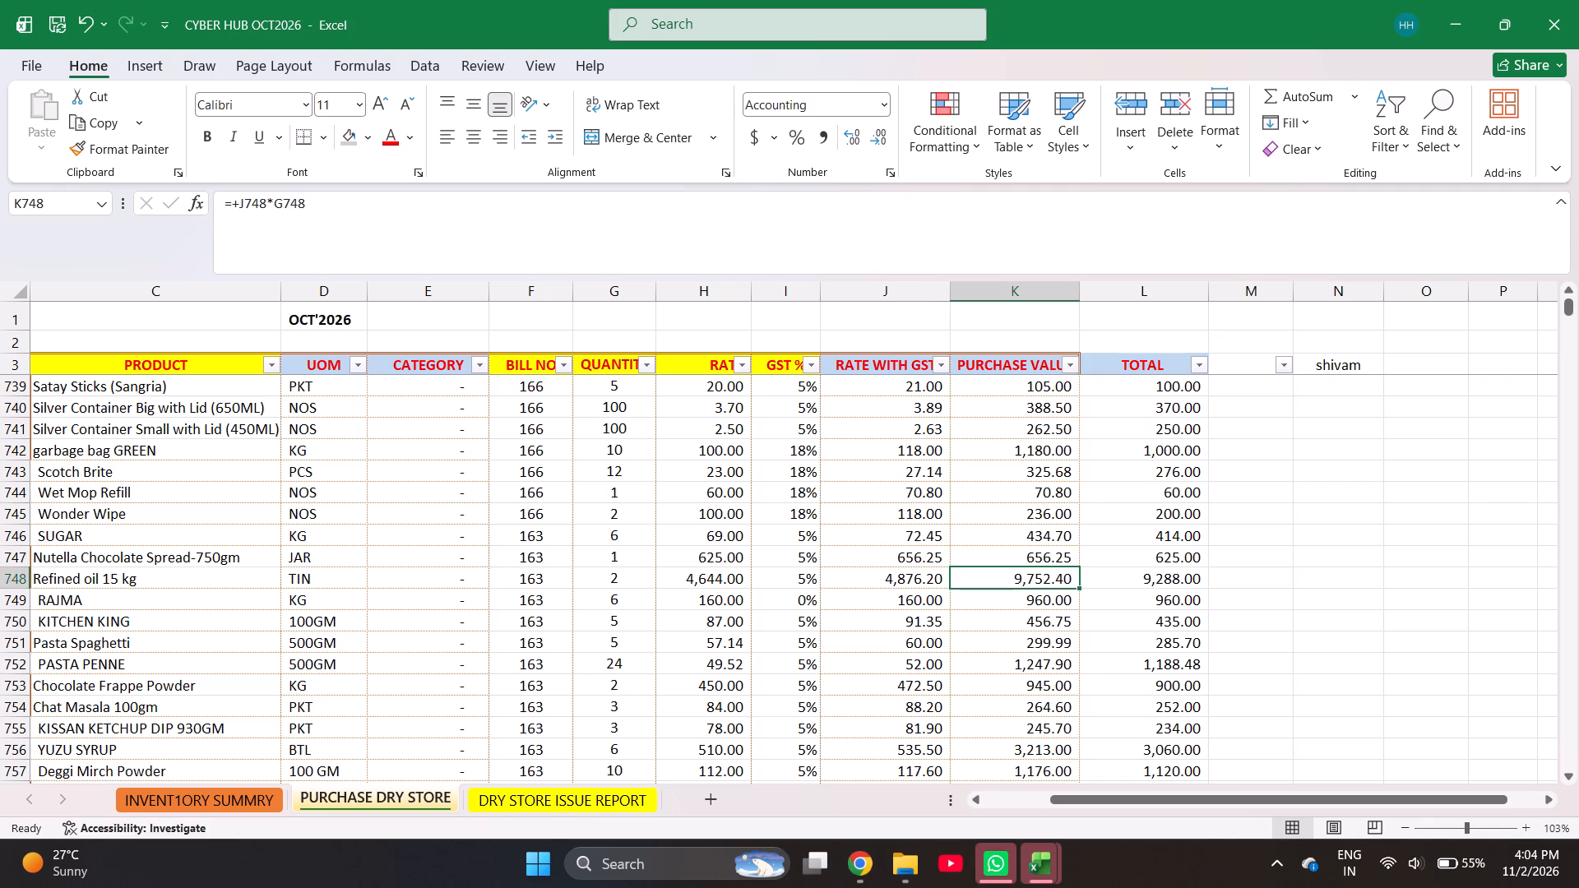
{"action": "key", "text": "Left"}
{"action": "key", "text": "Left"}
{"action": "key", "text": "Left"}
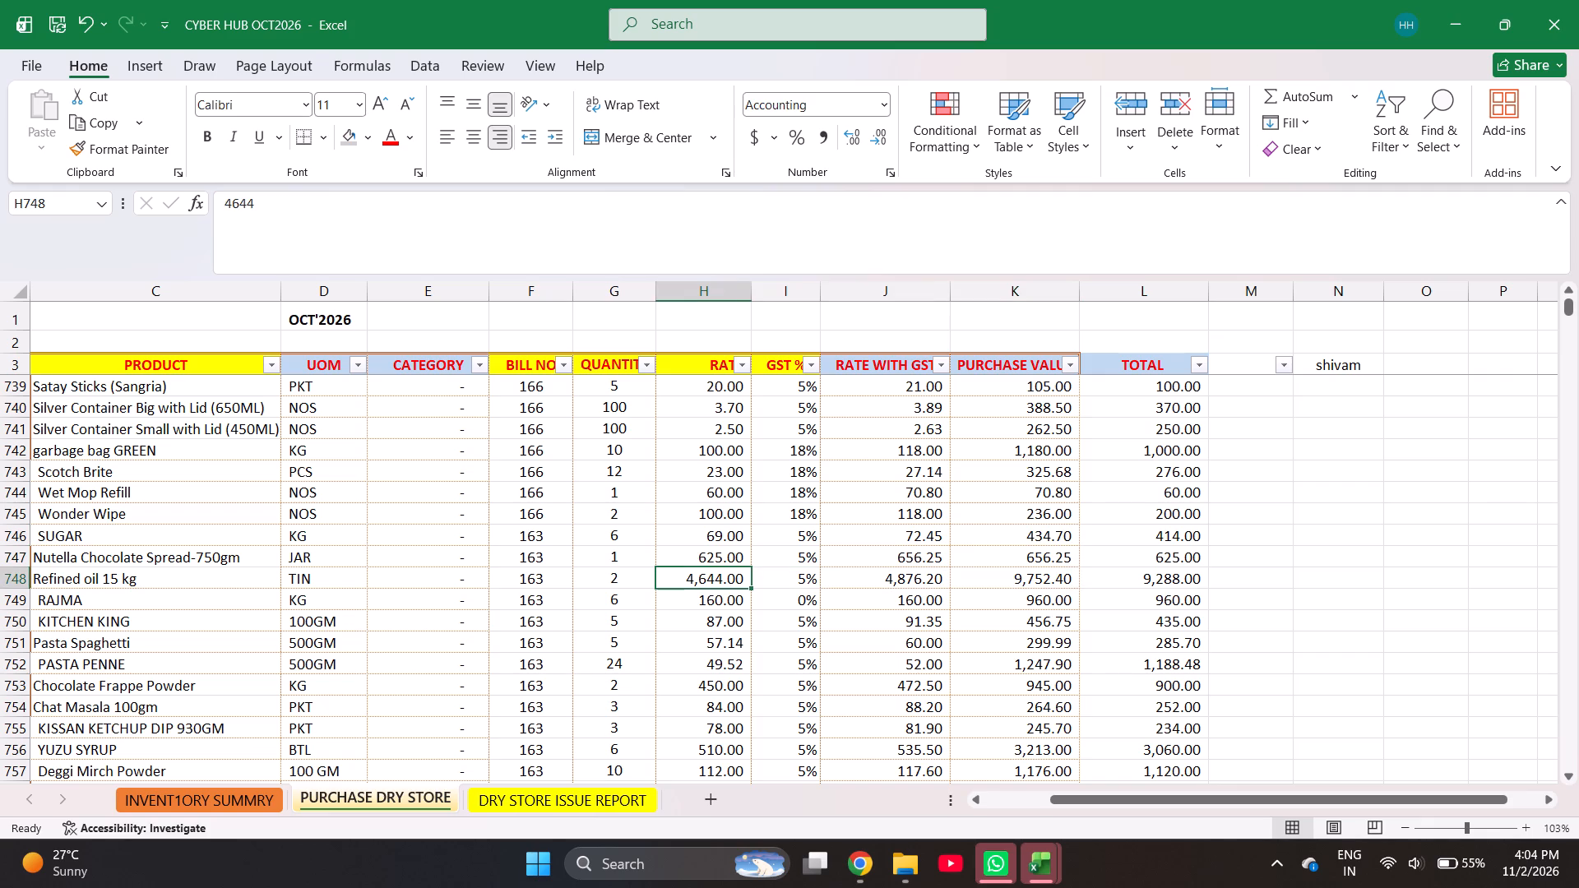
{"action": "type", "text": "26"}
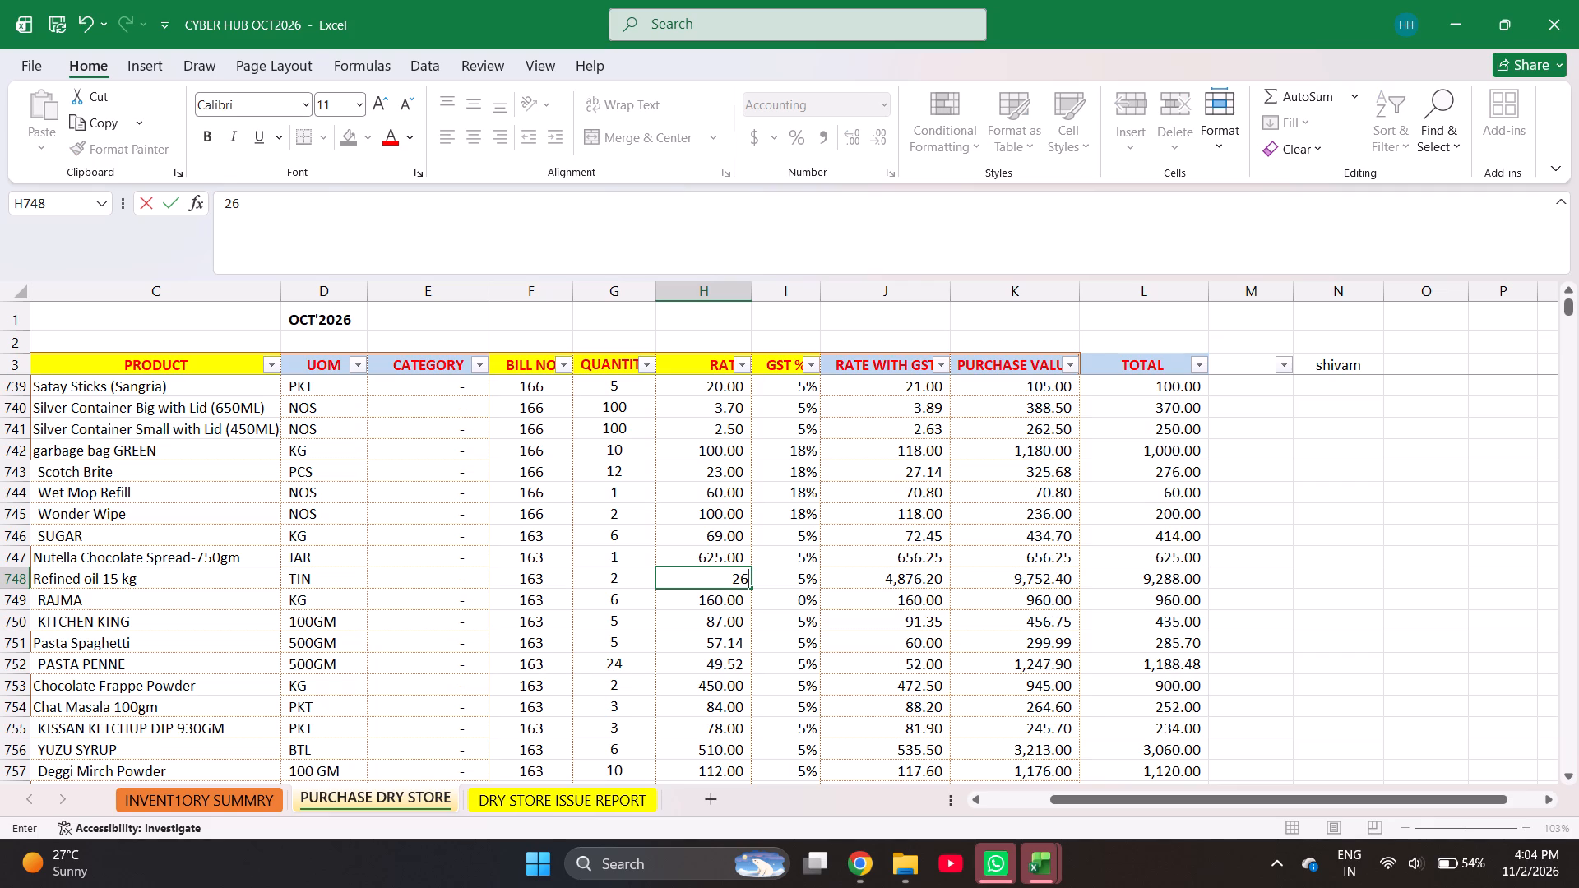
{"action": "type", "text": "44"}
{"action": "key", "text": "Return"}
{"action": "key", "text": "Up"}
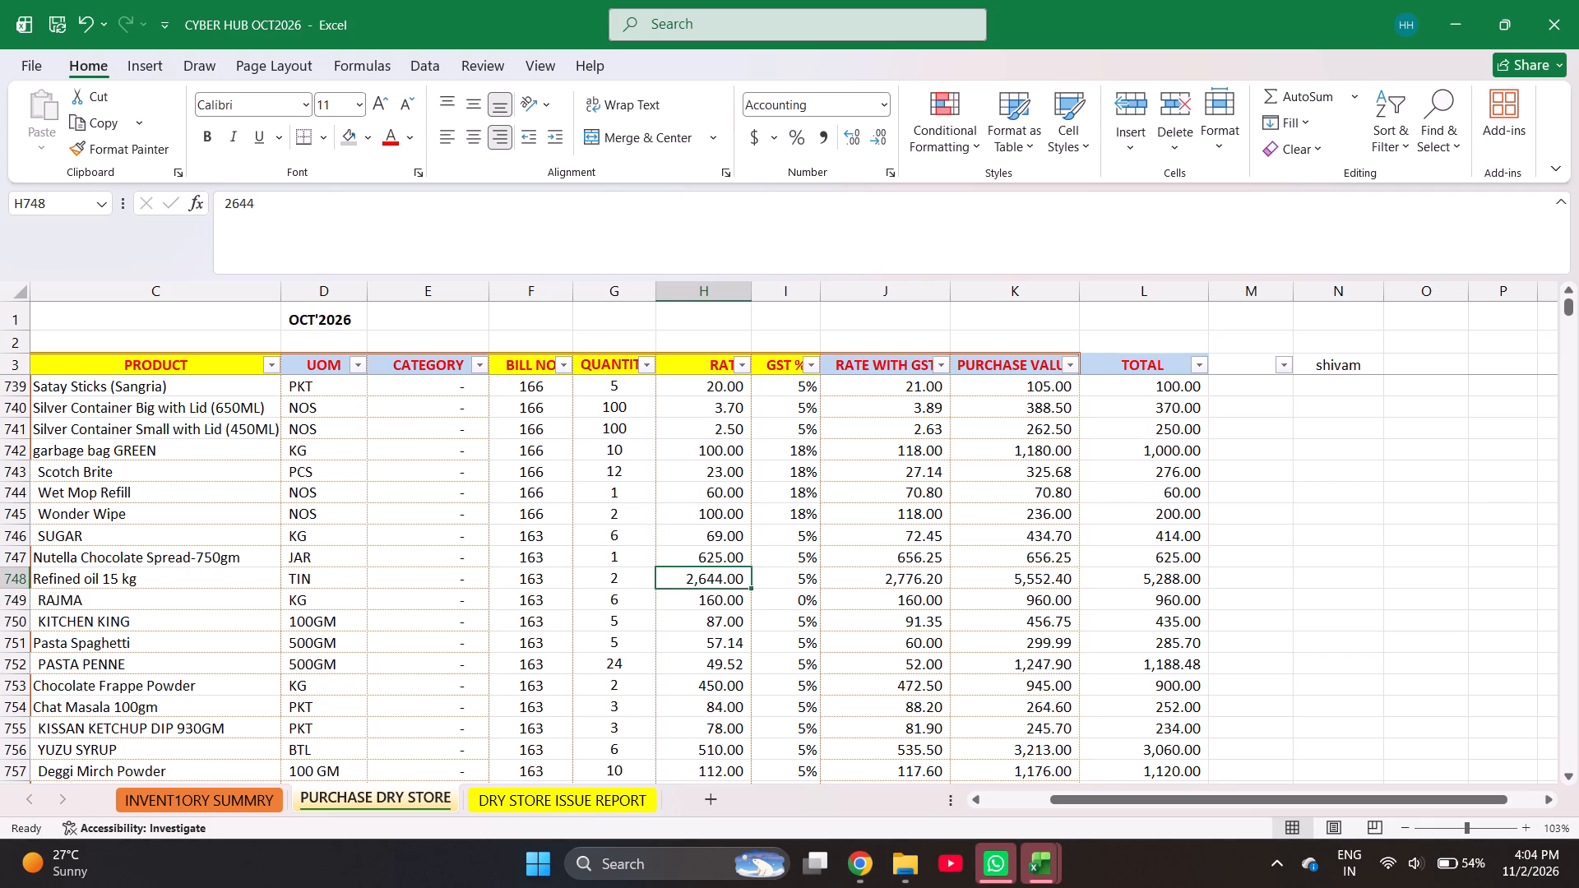
Select the purchase values from SUGAR in K746 down to the end of the column to check their sum.
{"action": "key", "text": "Right"}
{"action": "key", "text": "Right"}
{"action": "key", "text": "Right"}
{"action": "key", "text": "Up"}
{"action": "key", "text": "Up"}
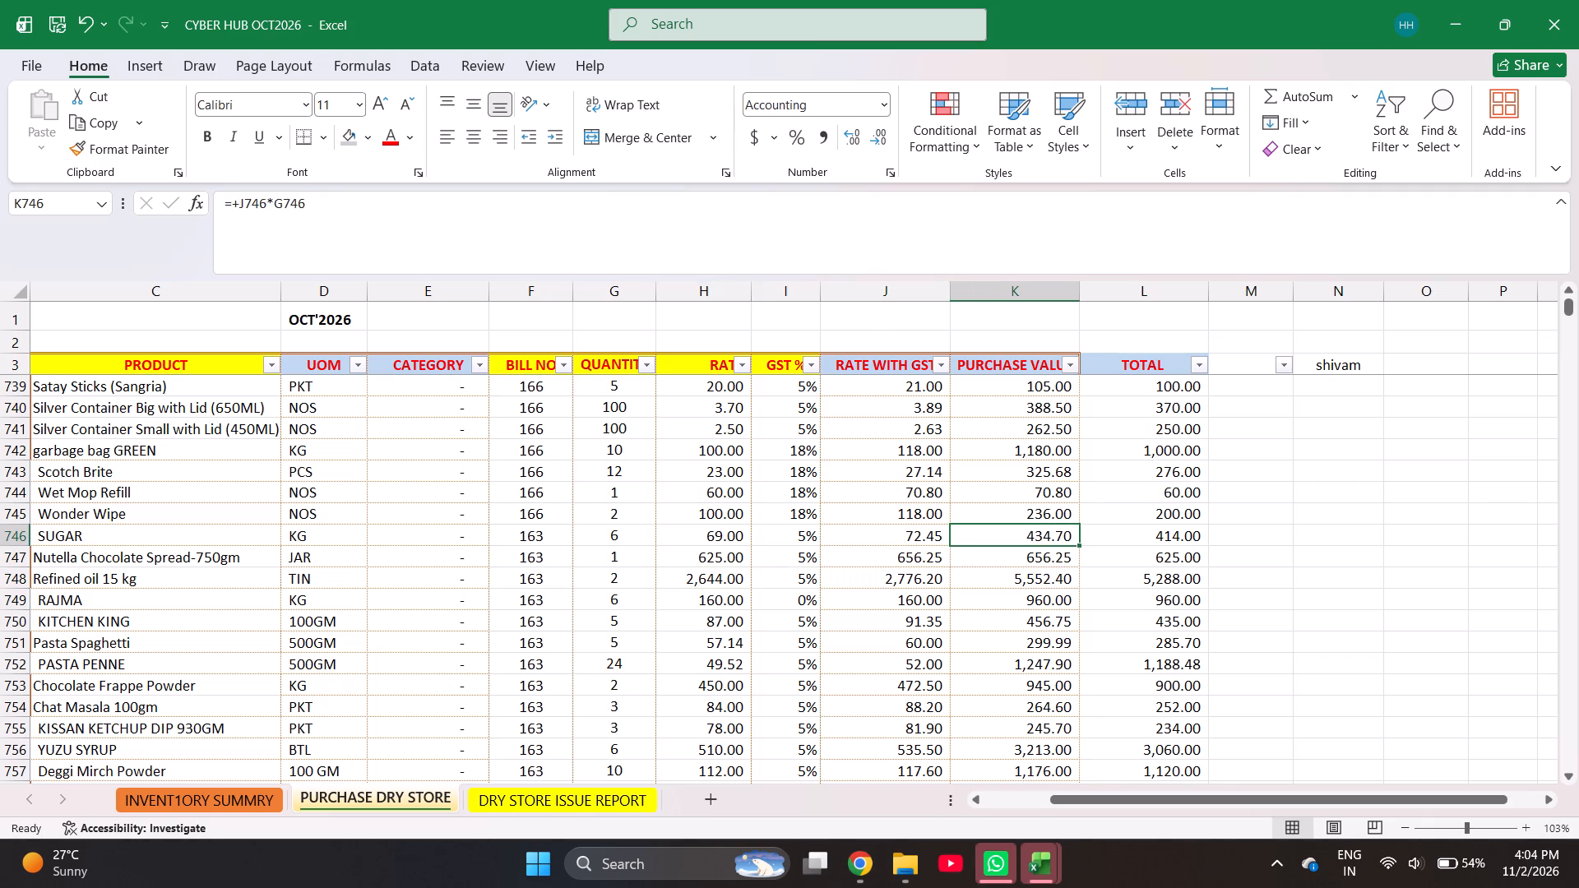
{"action": "key", "text": "Down"}
{"action": "key", "text": "Up"}
{"action": "key", "text": "shift+Down"}
{"action": "key", "text": "ctrl+shift+Down"}
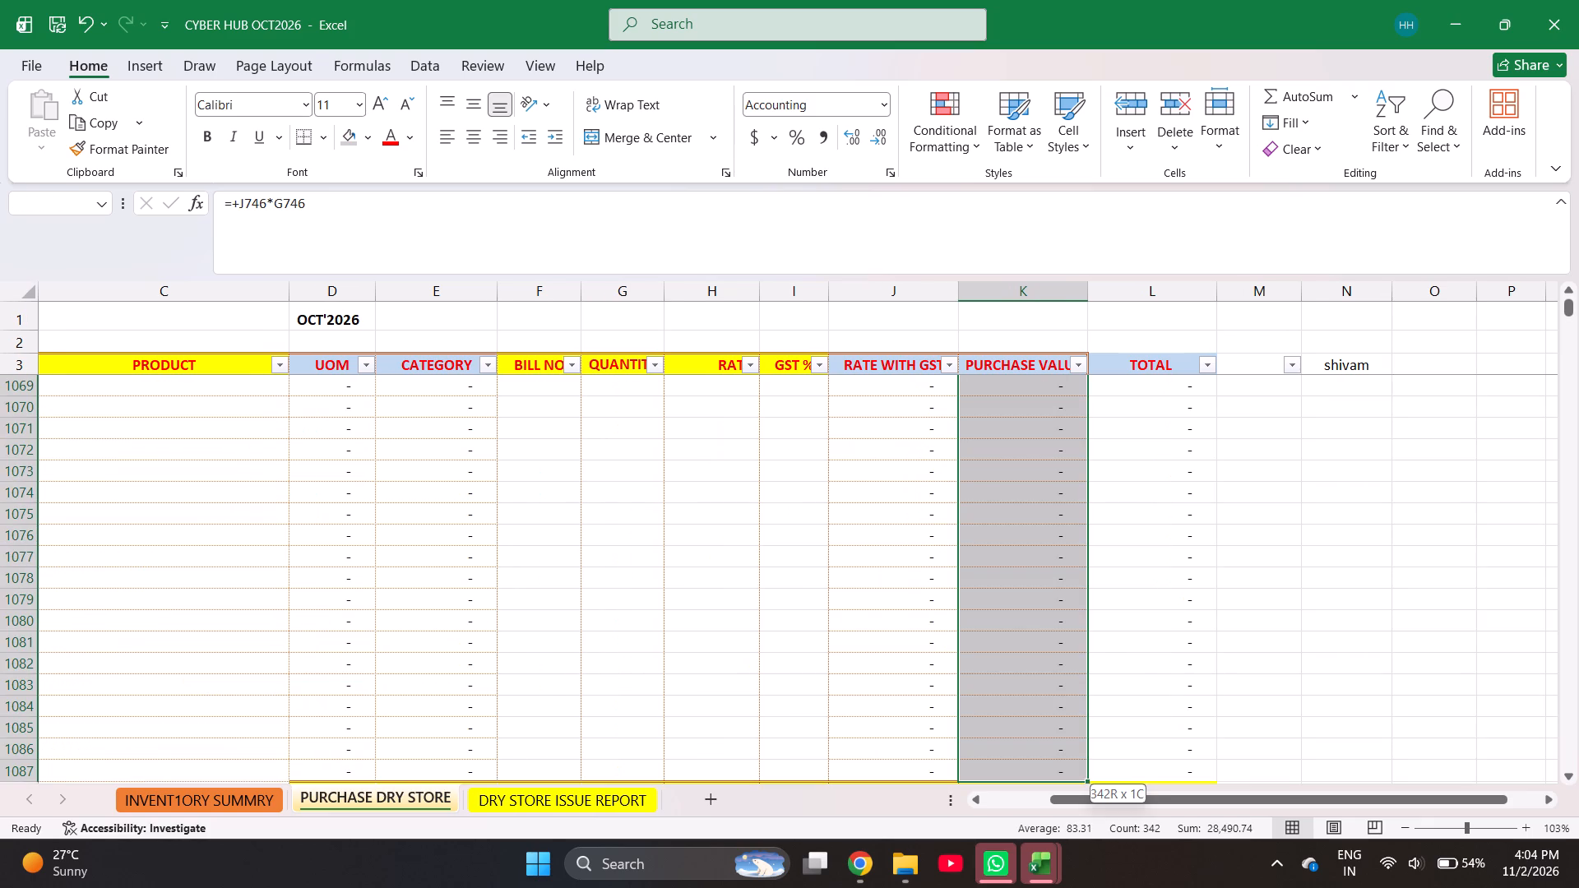
{"action": "scroll", "coordinate": [1315, 486], "scroll_direction": "left", "scroll_amount": 1}
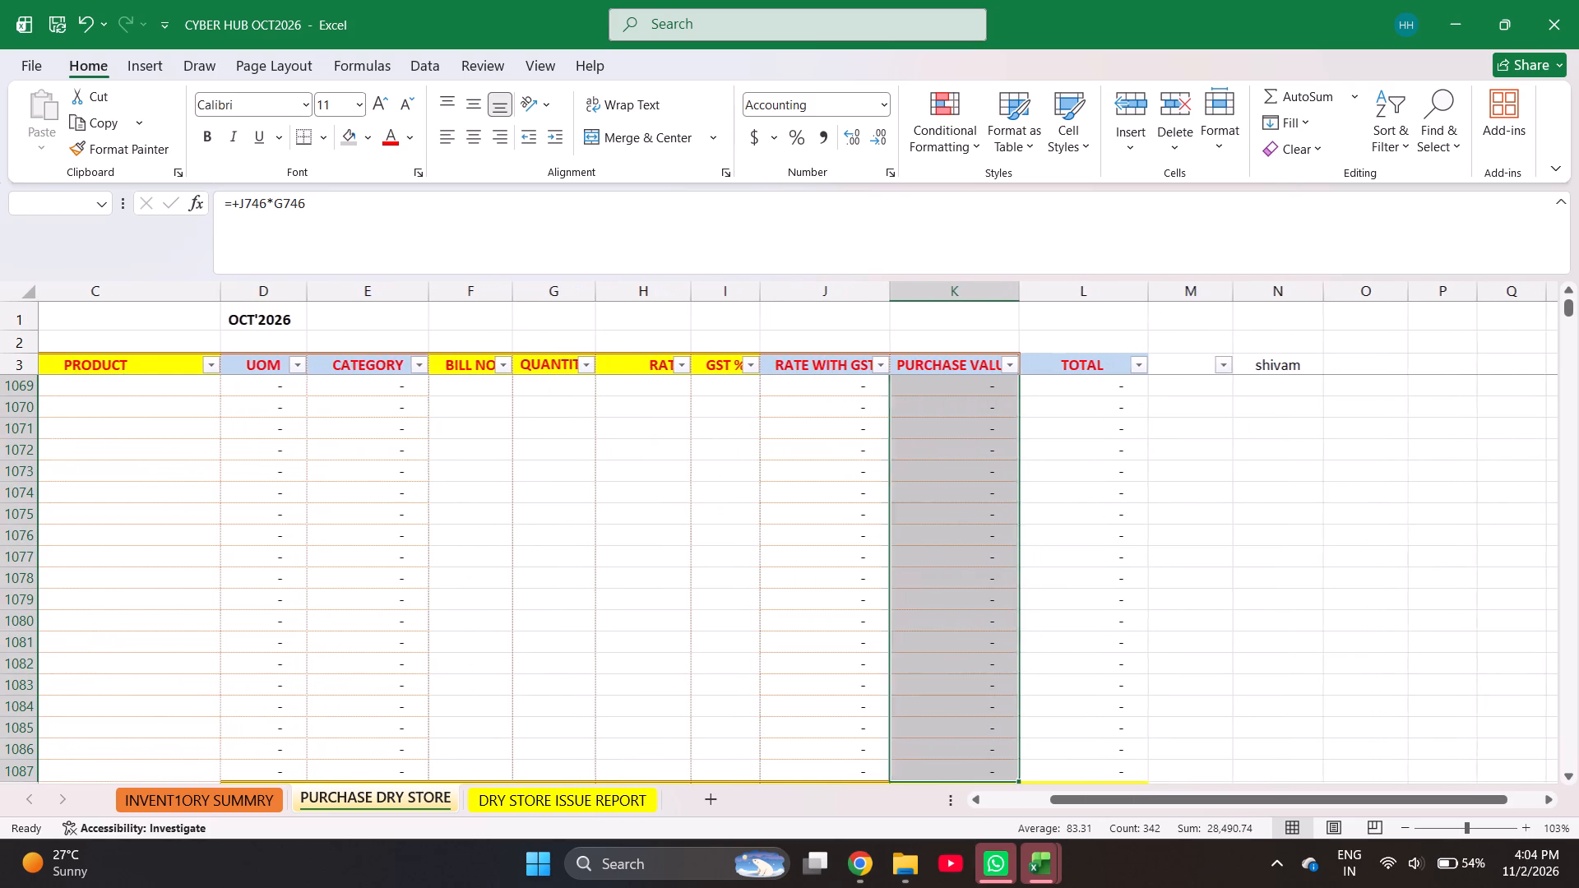
{"action": "scroll", "coordinate": [1315, 486], "scroll_direction": "up", "scroll_amount": 5}
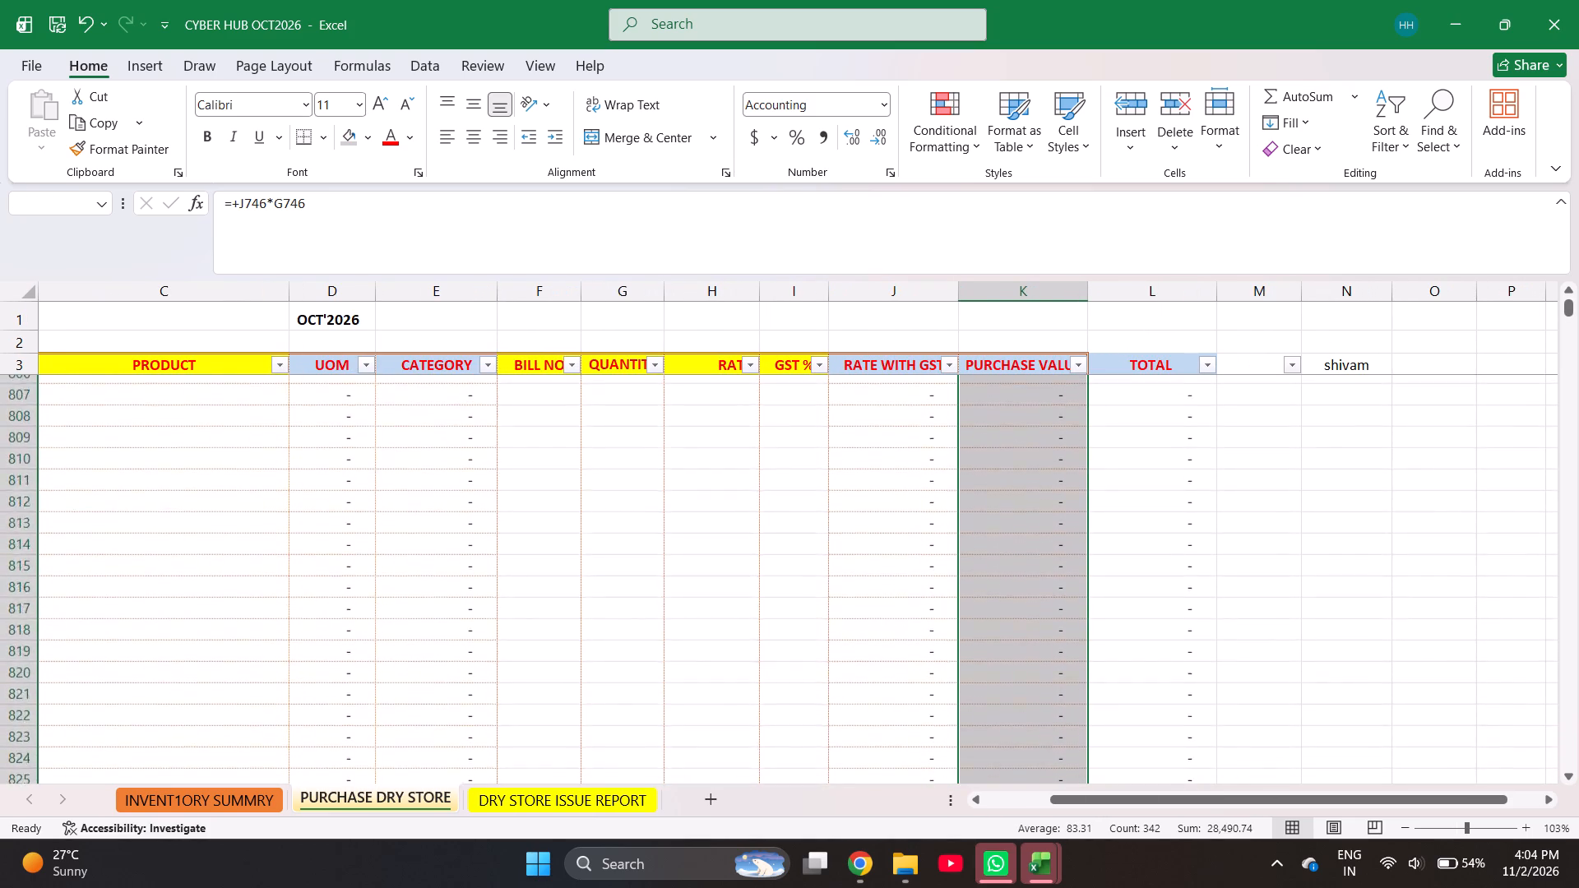
{"action": "scroll", "coordinate": [1315, 486], "scroll_direction": "down", "scroll_amount": 1}
{"action": "scroll", "coordinate": [1315, 486], "scroll_direction": "left", "scroll_amount": 1}
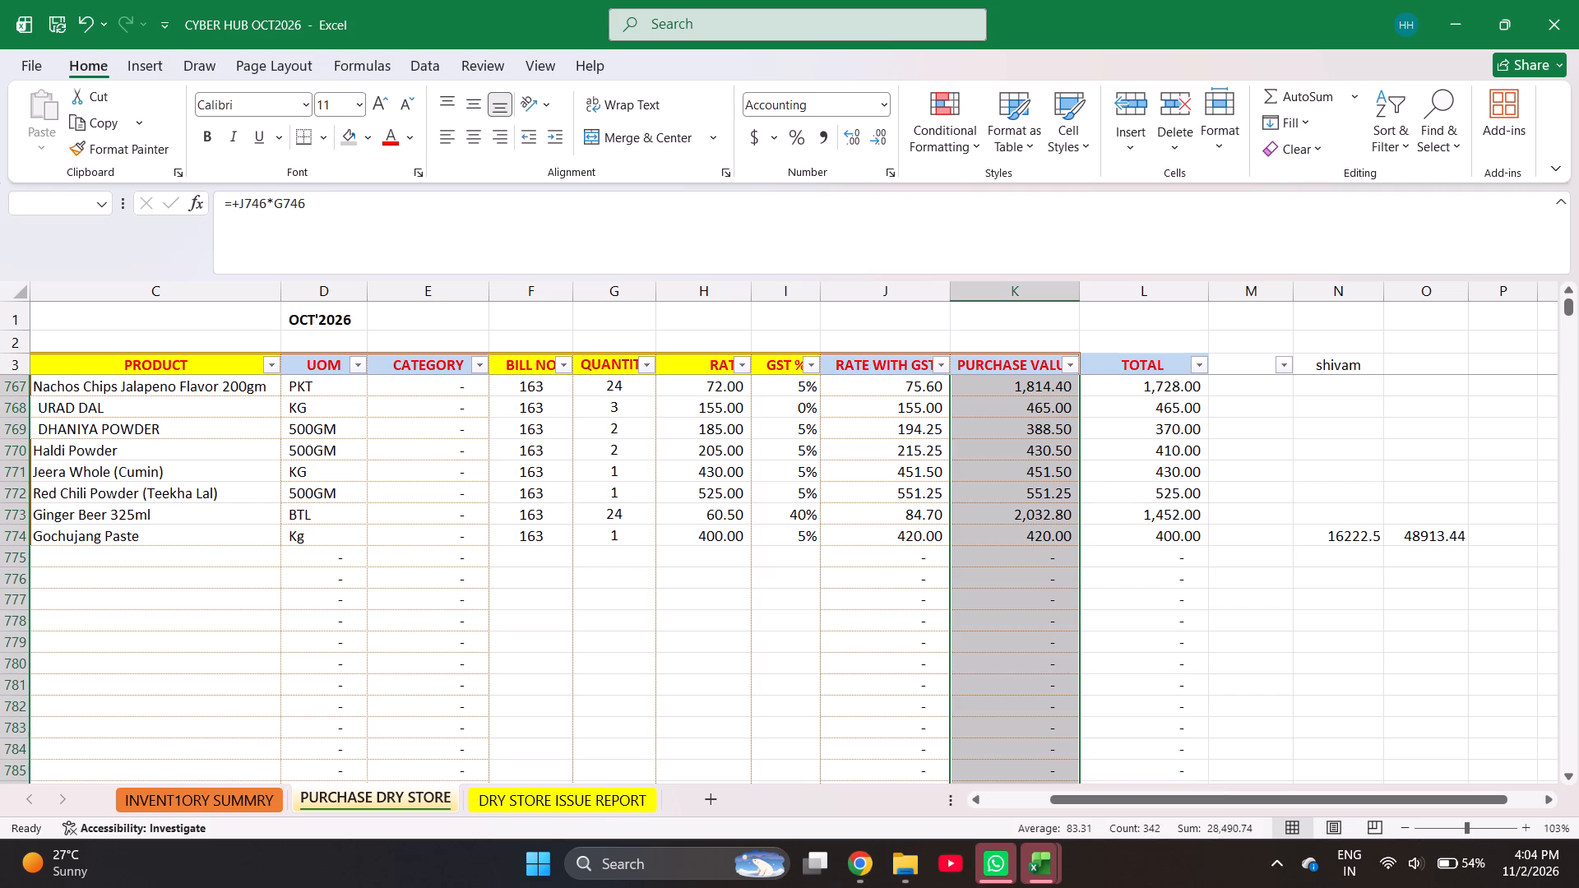
Replace the formula in cell O774 with one adding 28490.74 to the amount in N774.
{"action": "left_click", "coordinate": [1431, 537]}
{"action": "type", "text": "+28490."}
{"action": "type", "text": "74+"}
{"action": "key", "text": "Left"}
{"action": "key", "text": "Return"}
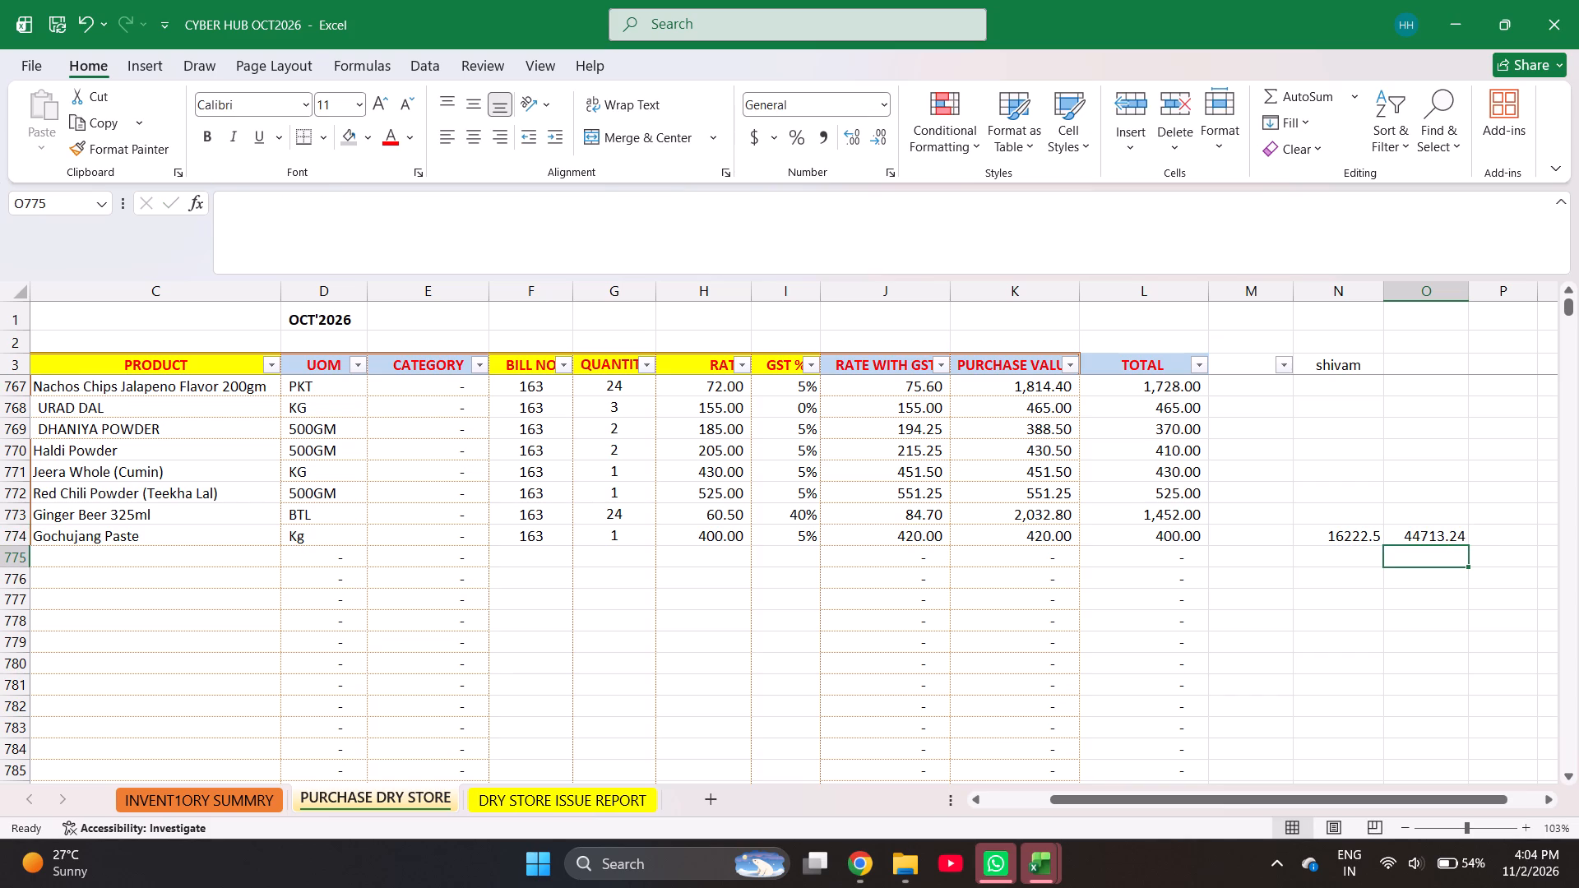
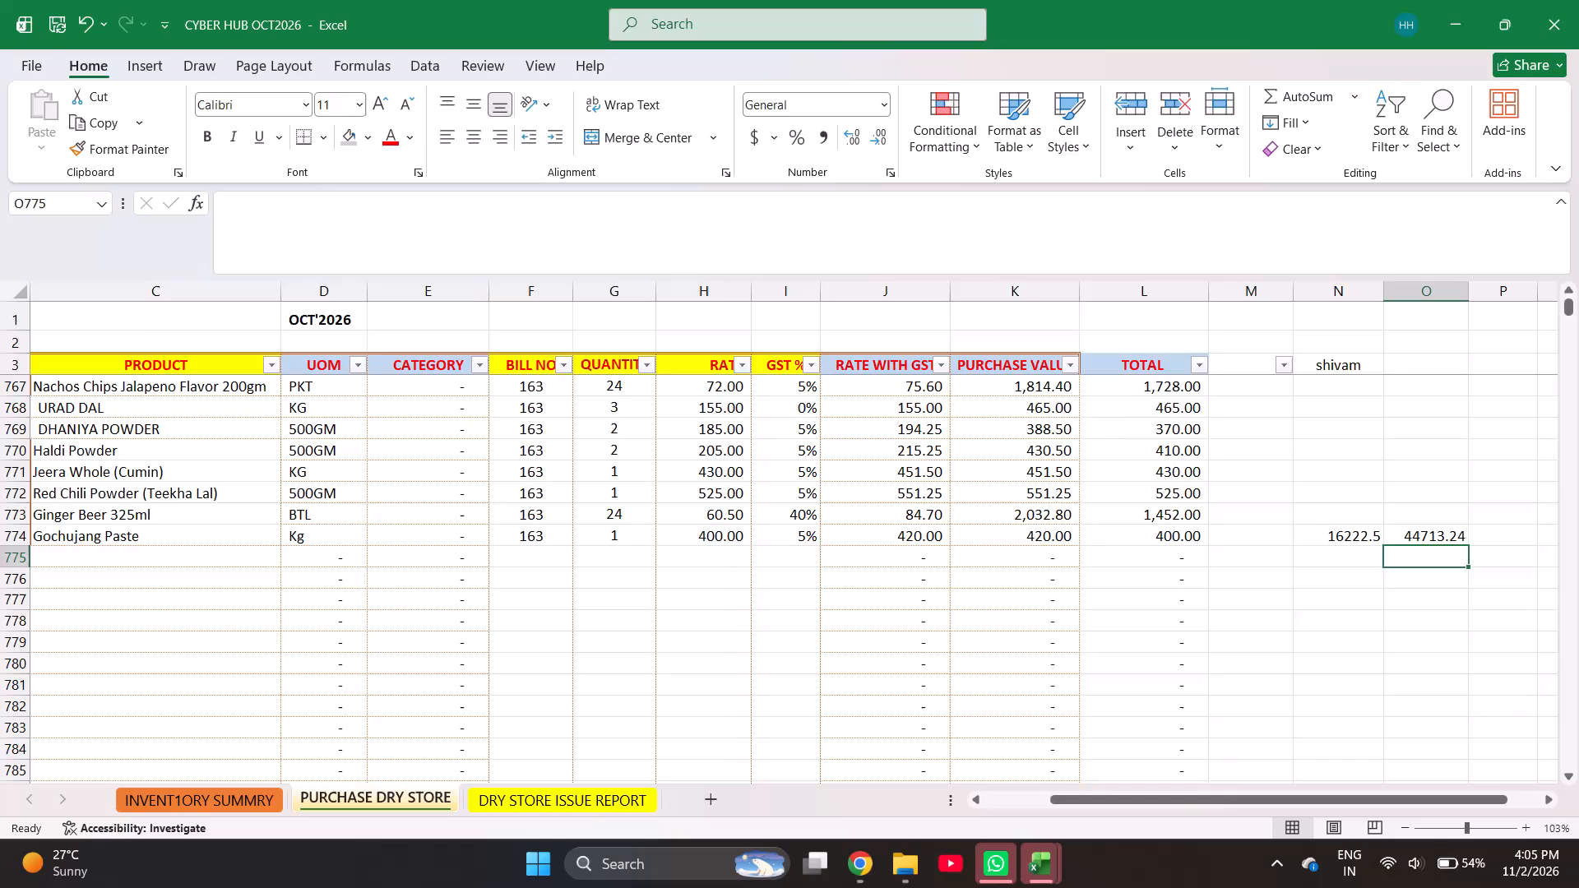
Search the BILL NO filter list for bill 167, leaving the sheet unfiltered.
{"action": "scroll", "coordinate": [1479, 595], "scroll_direction": "up", "scroll_amount": 4}
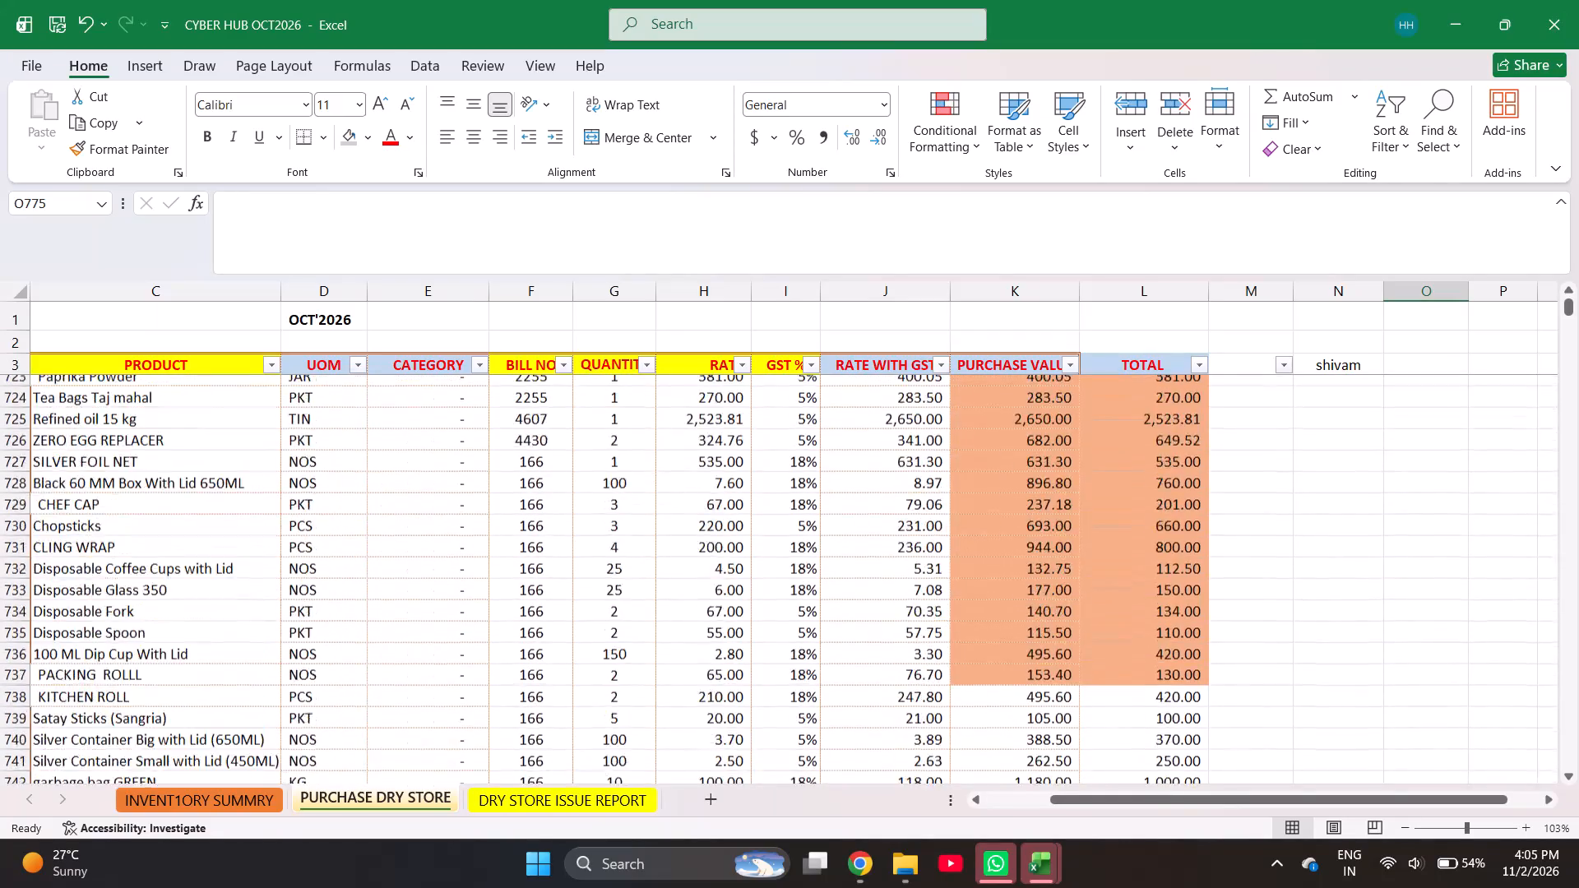
{"action": "scroll", "coordinate": [1479, 595], "scroll_direction": "down", "scroll_amount": 1}
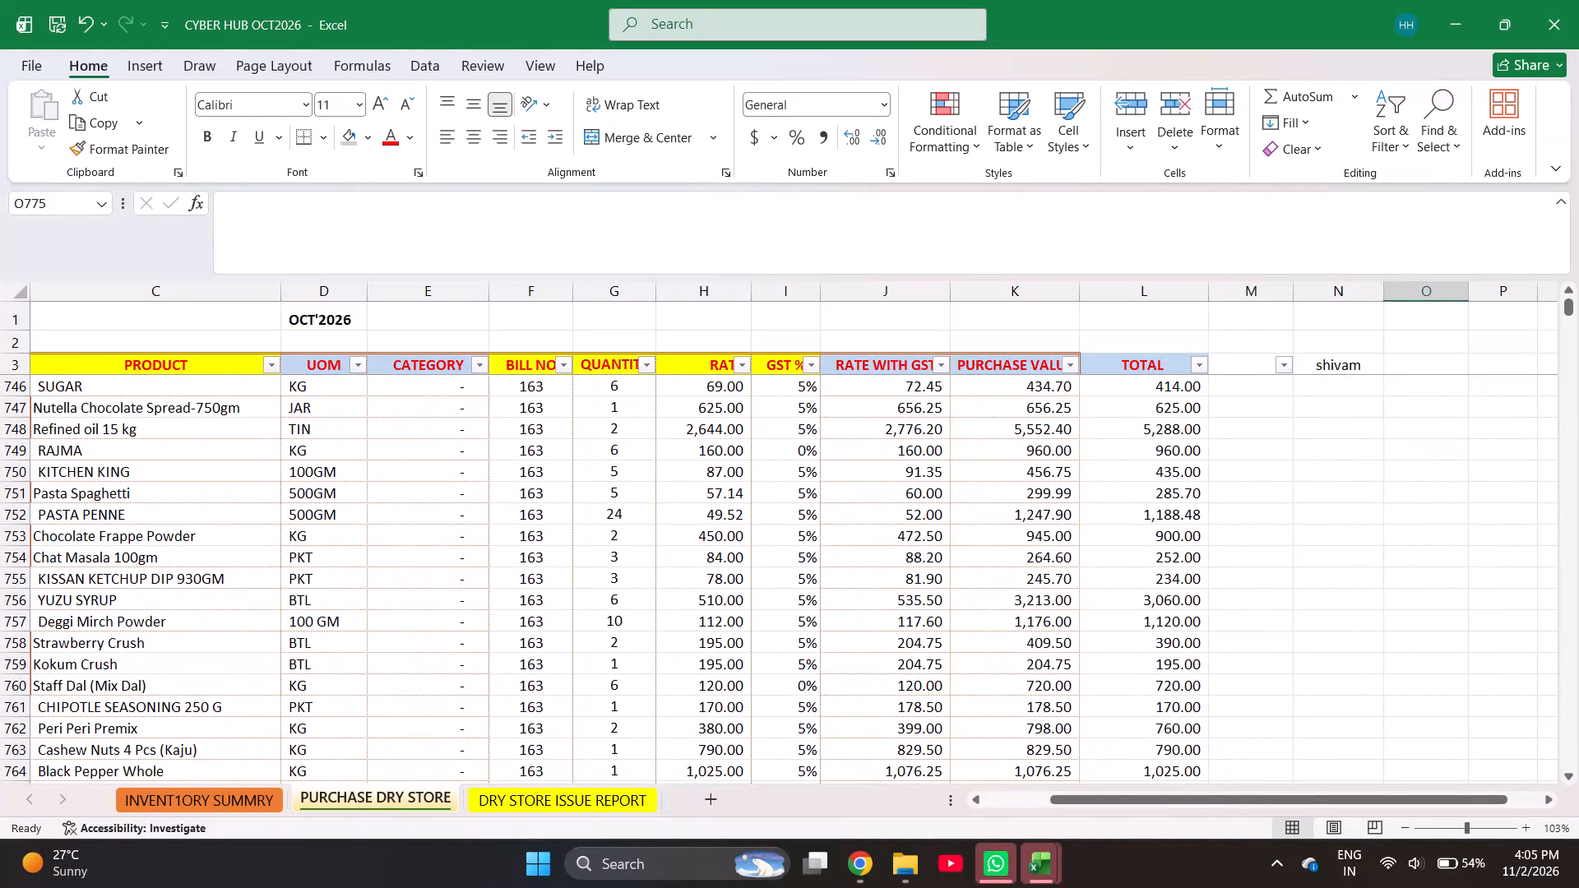
{"action": "left_click", "coordinate": [563, 362]}
{"action": "type", "text": "e167"}
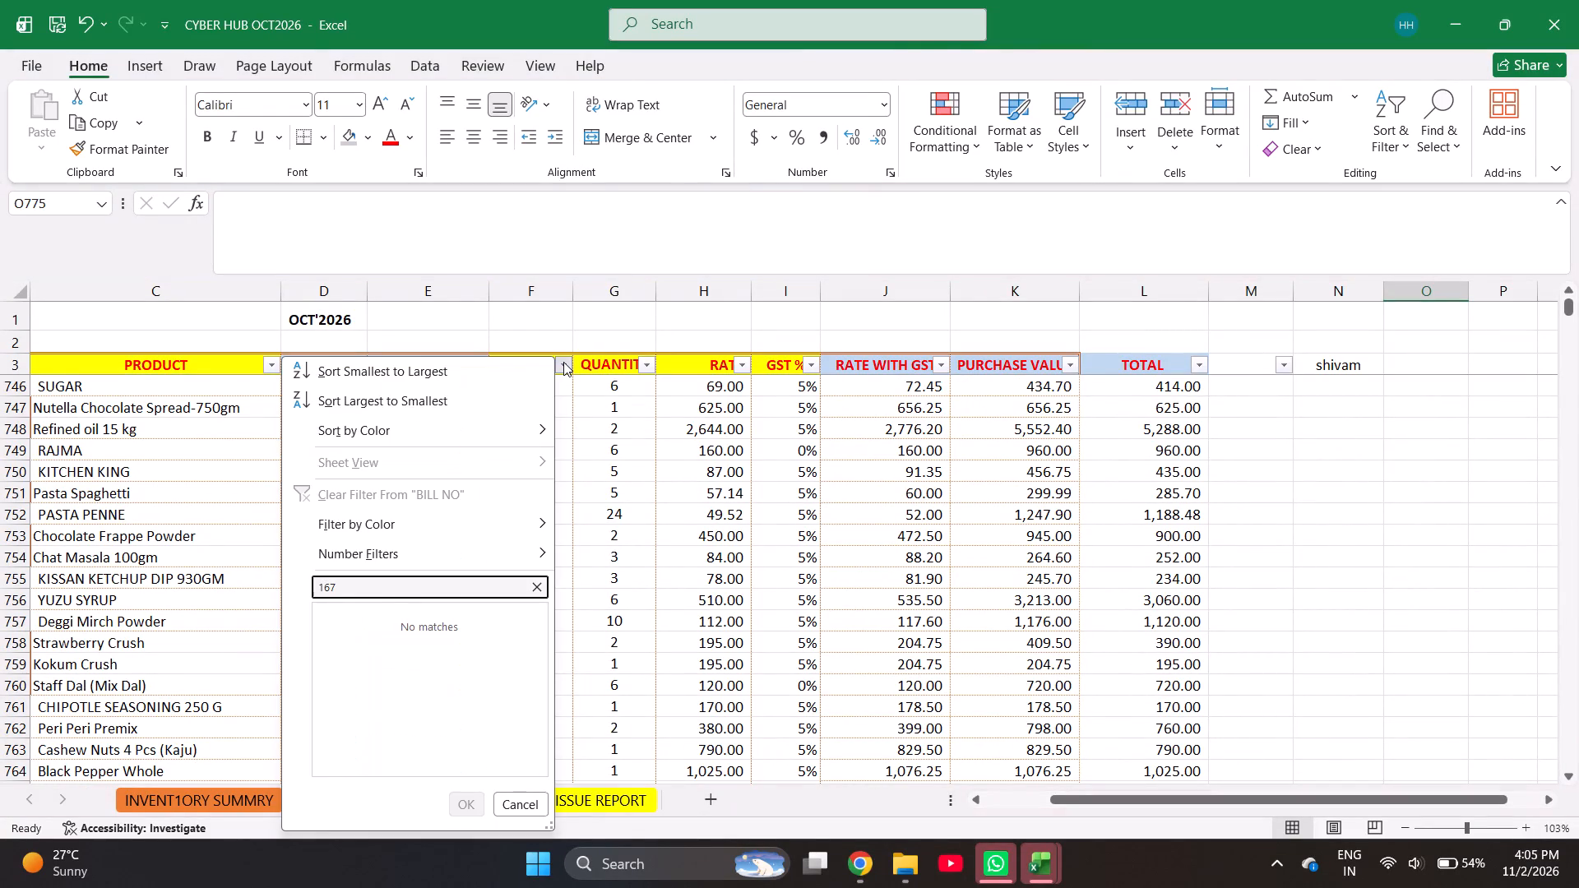
{"action": "key", "text": "BackSpace"}
{"action": "key", "text": "BackSpace"}
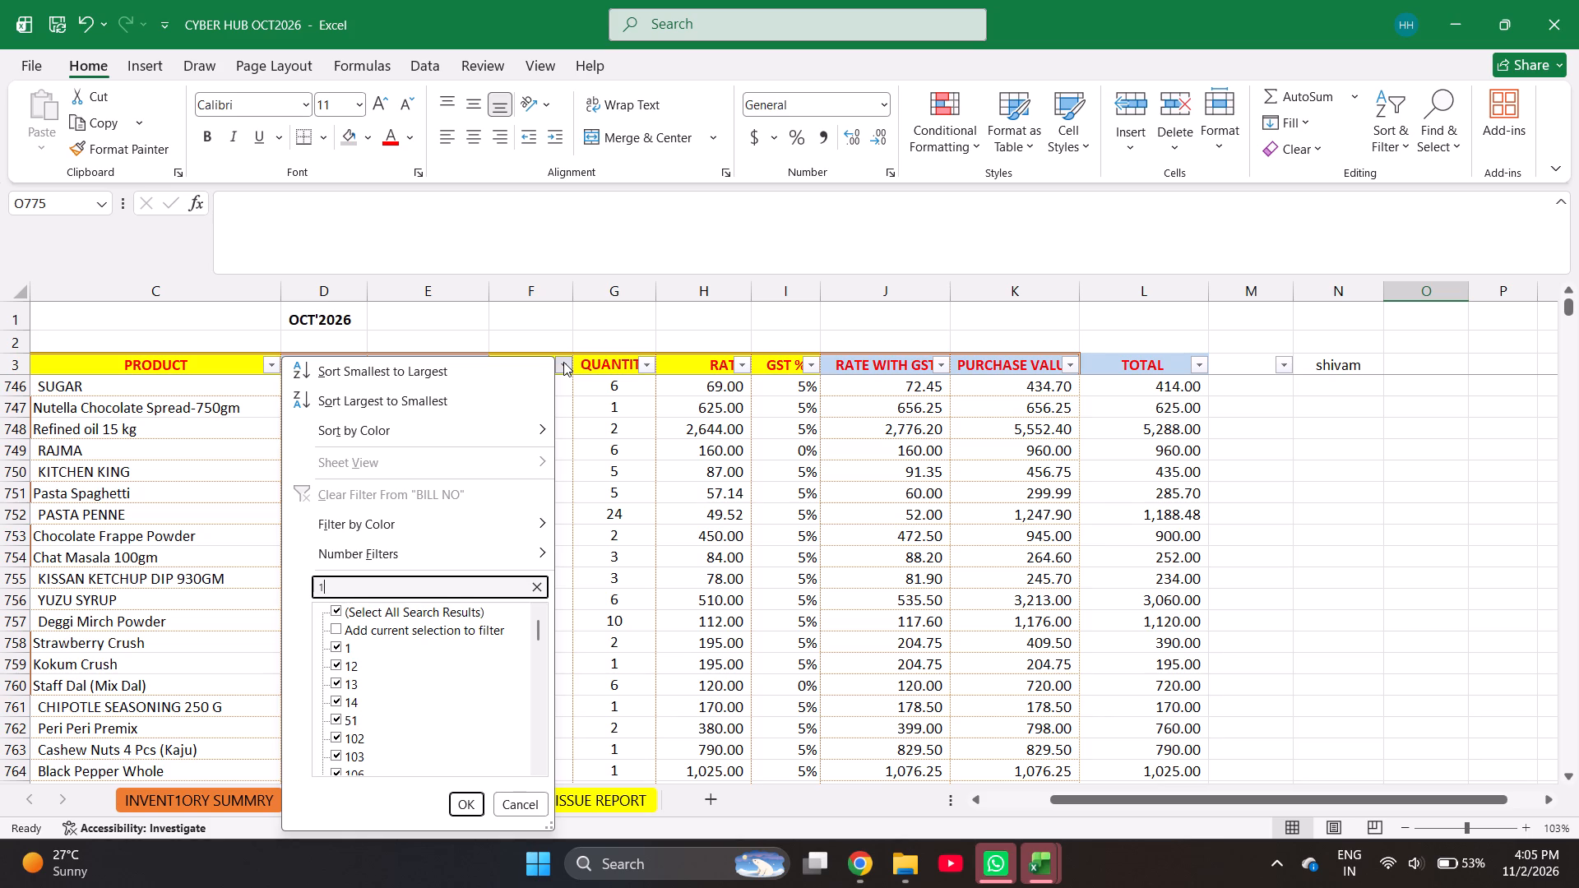
{"action": "key", "text": "Escape"}
{"action": "key", "text": "Left"}
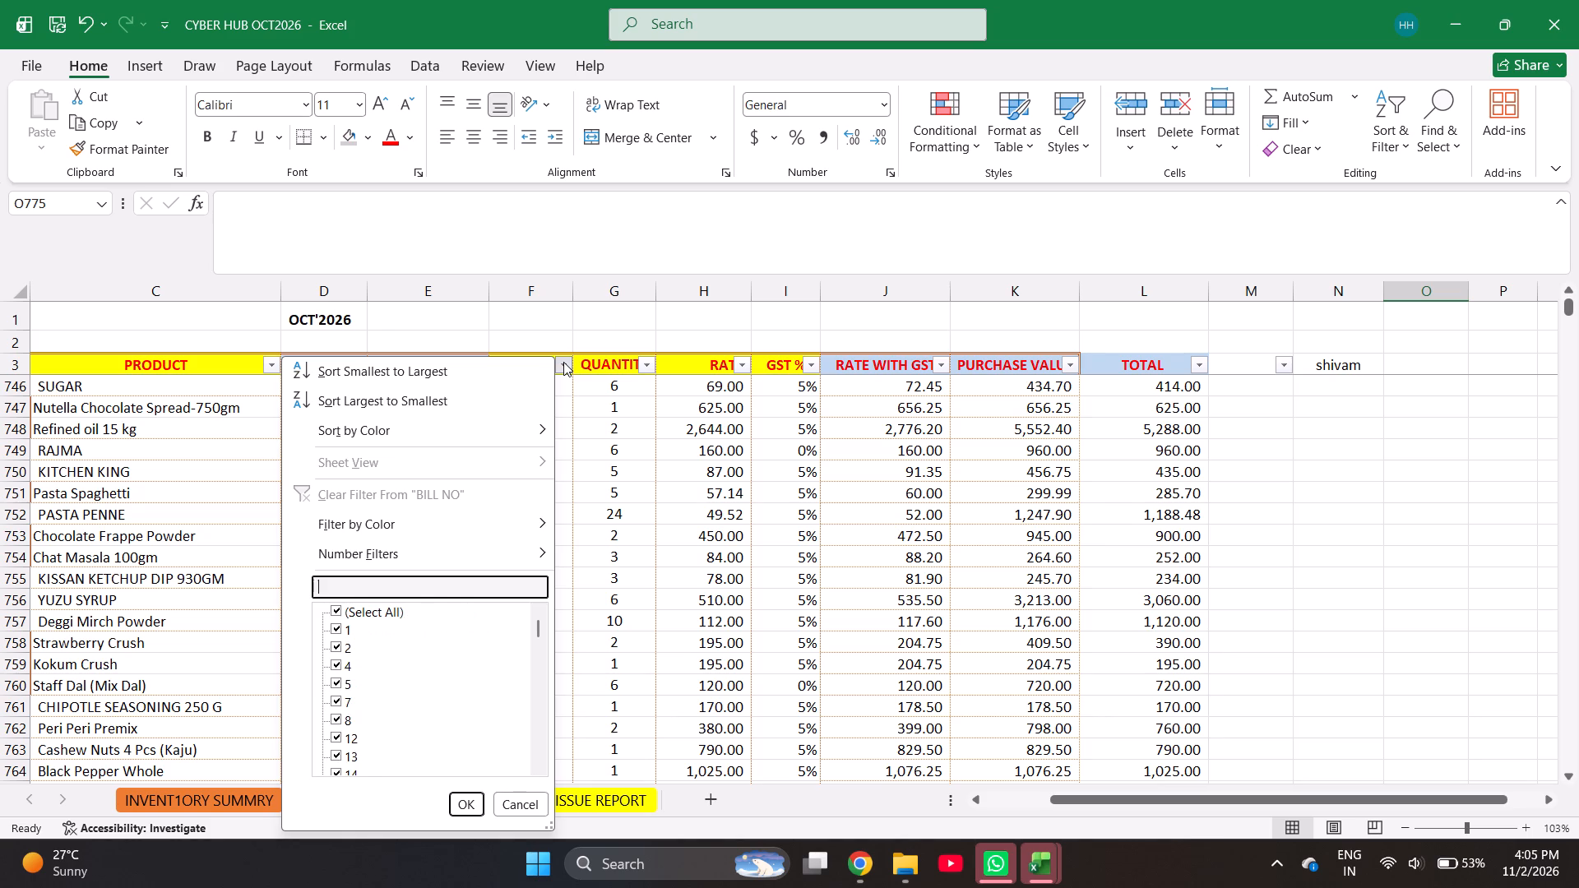
{"action": "key", "text": "Escape"}
Start row 775 with the date 10-27-2026 and the supplier GLOBAL BASKET TRADING COMPANY filled down from the row above.
{"action": "key", "text": "Left"}
{"action": "key", "text": "ctrl+Left"}
{"action": "key", "text": "ctrl+Left"}
{"action": "key", "text": "ctrl+Left"}
{"action": "key", "text": "ctrl+Left"}
{"action": "key", "text": "ctrl+Left"}
{"action": "key", "text": "ctrl+Left"}
{"action": "key", "text": "ctrl+Left"}
{"action": "key", "text": "ctrl+Left"}
{"action": "key", "text": "ctrl+Left"}
{"action": "key", "text": "ctrl+Left"}
{"action": "key", "text": "ctrl+Left"}
{"action": "key", "text": "ctrl+Left"}
{"action": "key", "text": "ctrl+Left"}
{"action": "key", "text": "ctrl+Left"}
{"action": "key", "text": "ctrl+Left"}
{"action": "key", "text": "ctrl+Left"}
{"action": "key", "text": "ctrl+Left"}
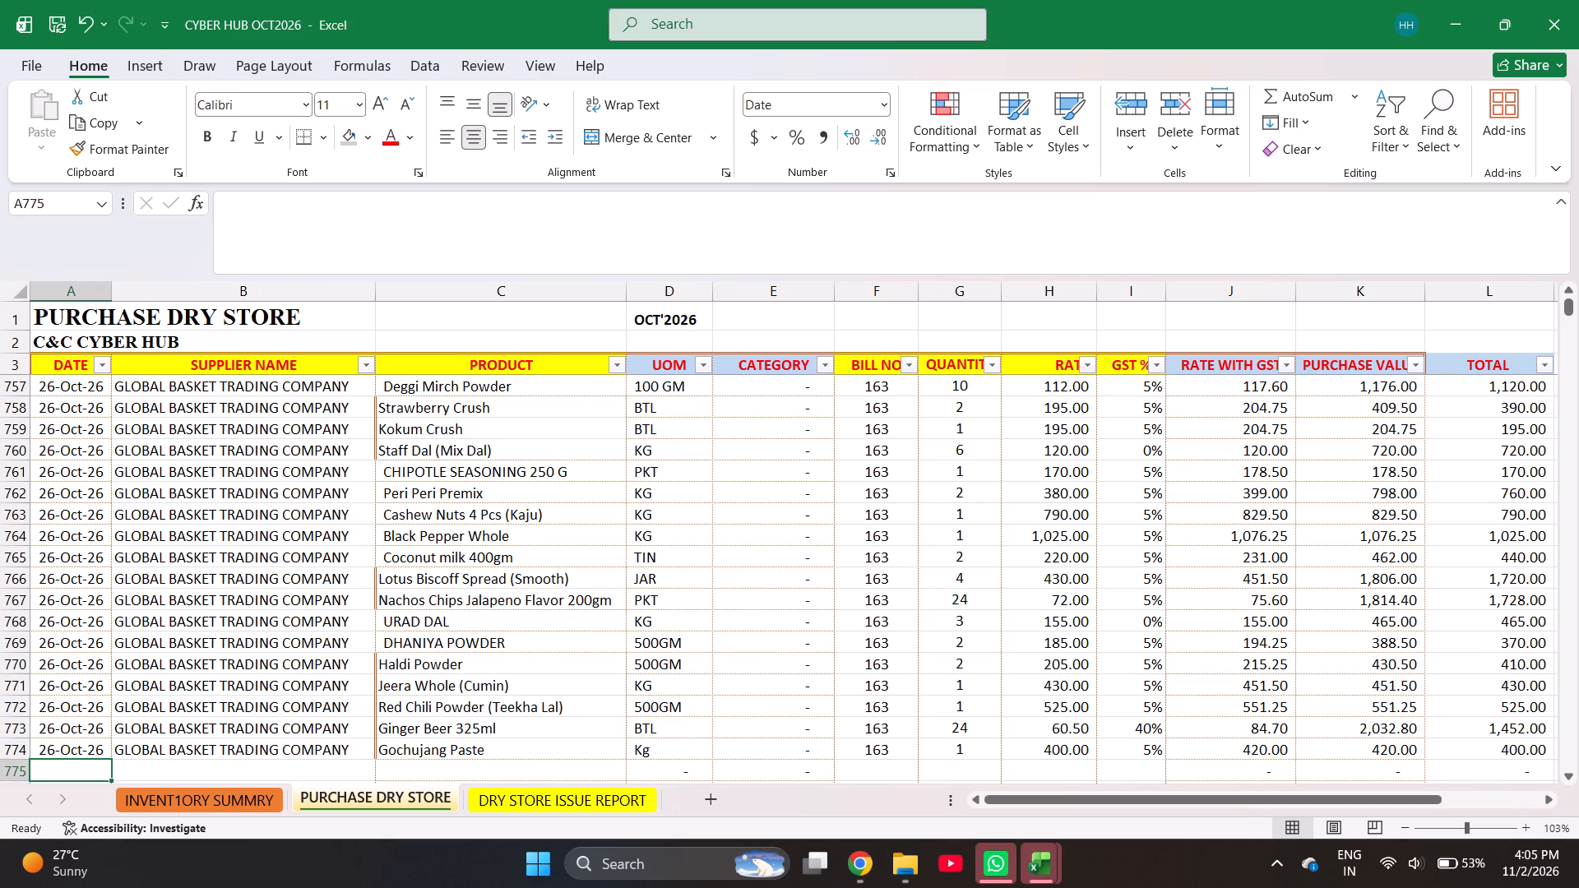
{"action": "key", "text": "ctrl+d"}
{"action": "key", "text": "BackSpace"}
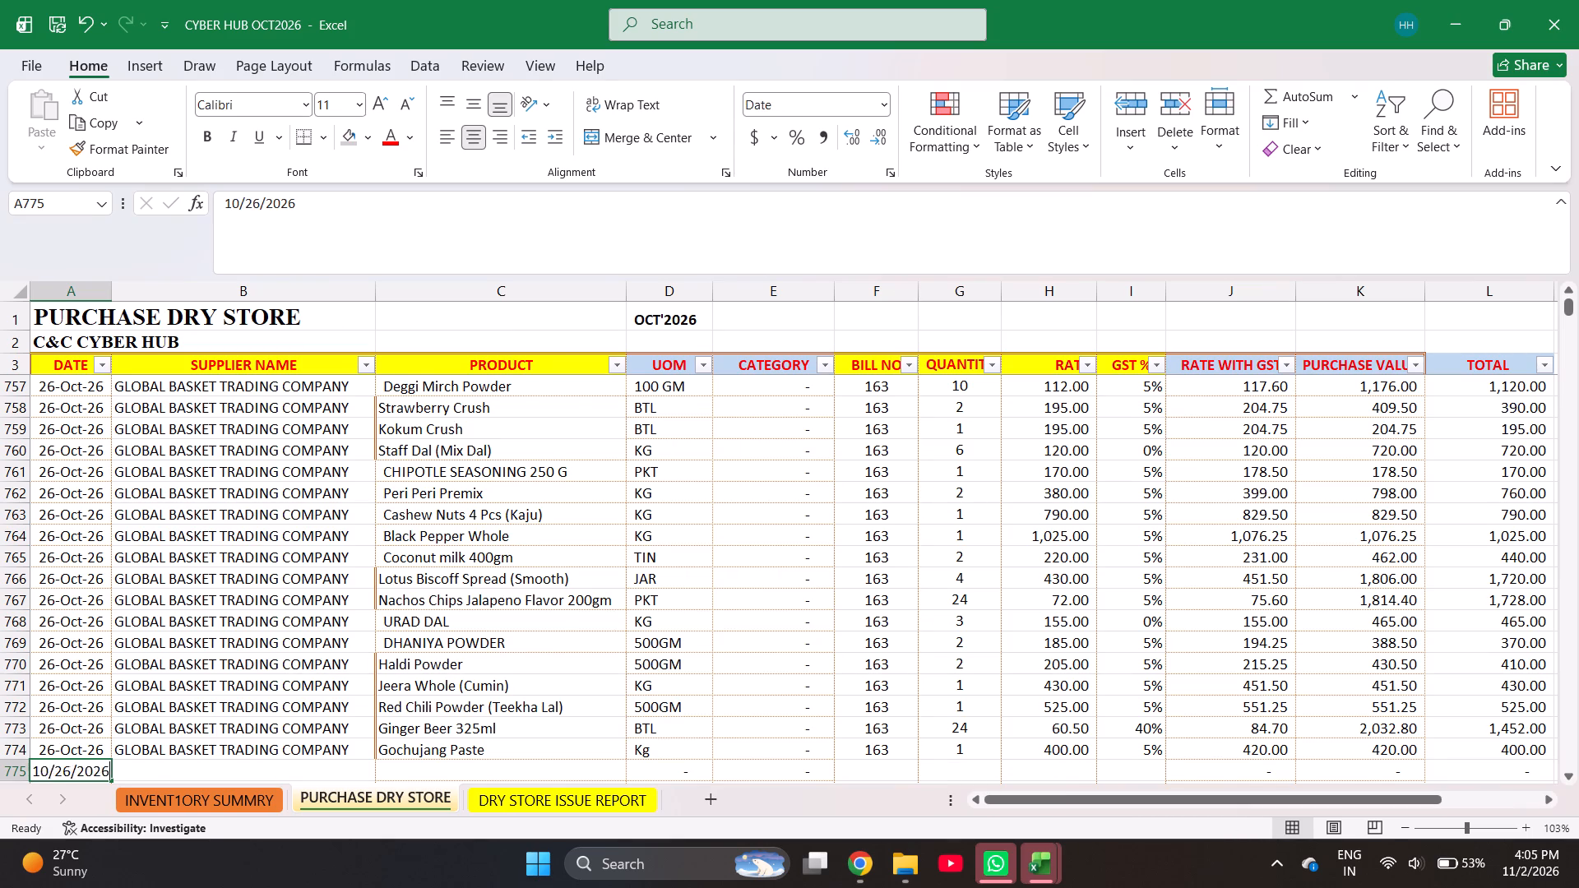
{"action": "key", "text": "BackSpace"}
{"action": "key", "text": "BackSpace"}
{"action": "key", "text": "BackSpace"}
{"action": "key", "text": "BackSpace"}
{"action": "type", "text": "10-27-2026"}
{"action": "key", "text": "Right"}
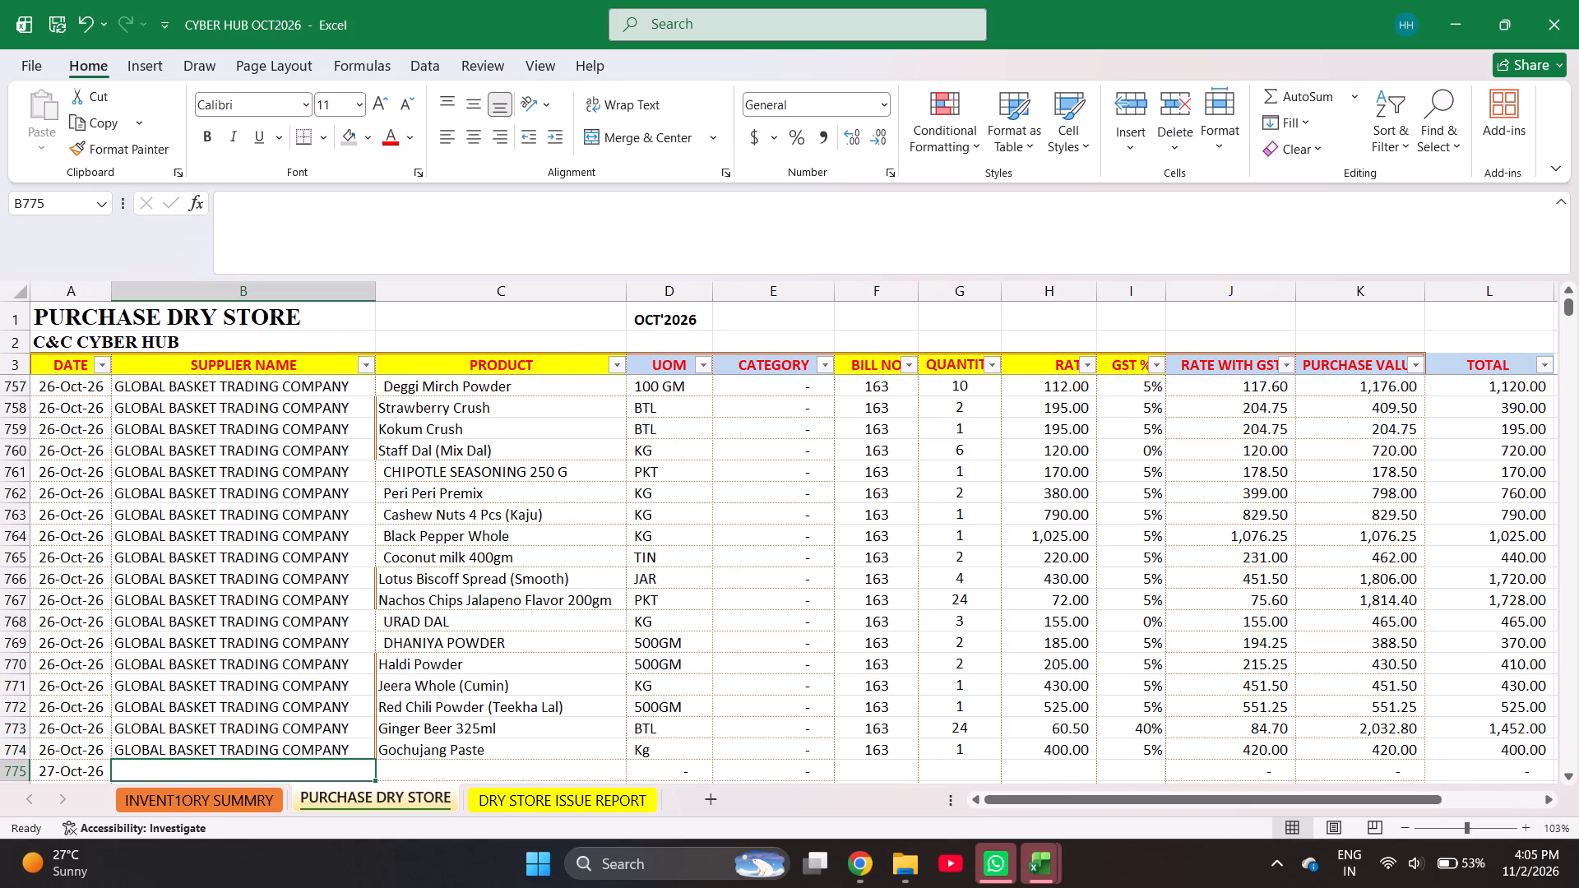
{"action": "key", "text": "ctrl+d"}
{"action": "key", "text": "Right"}
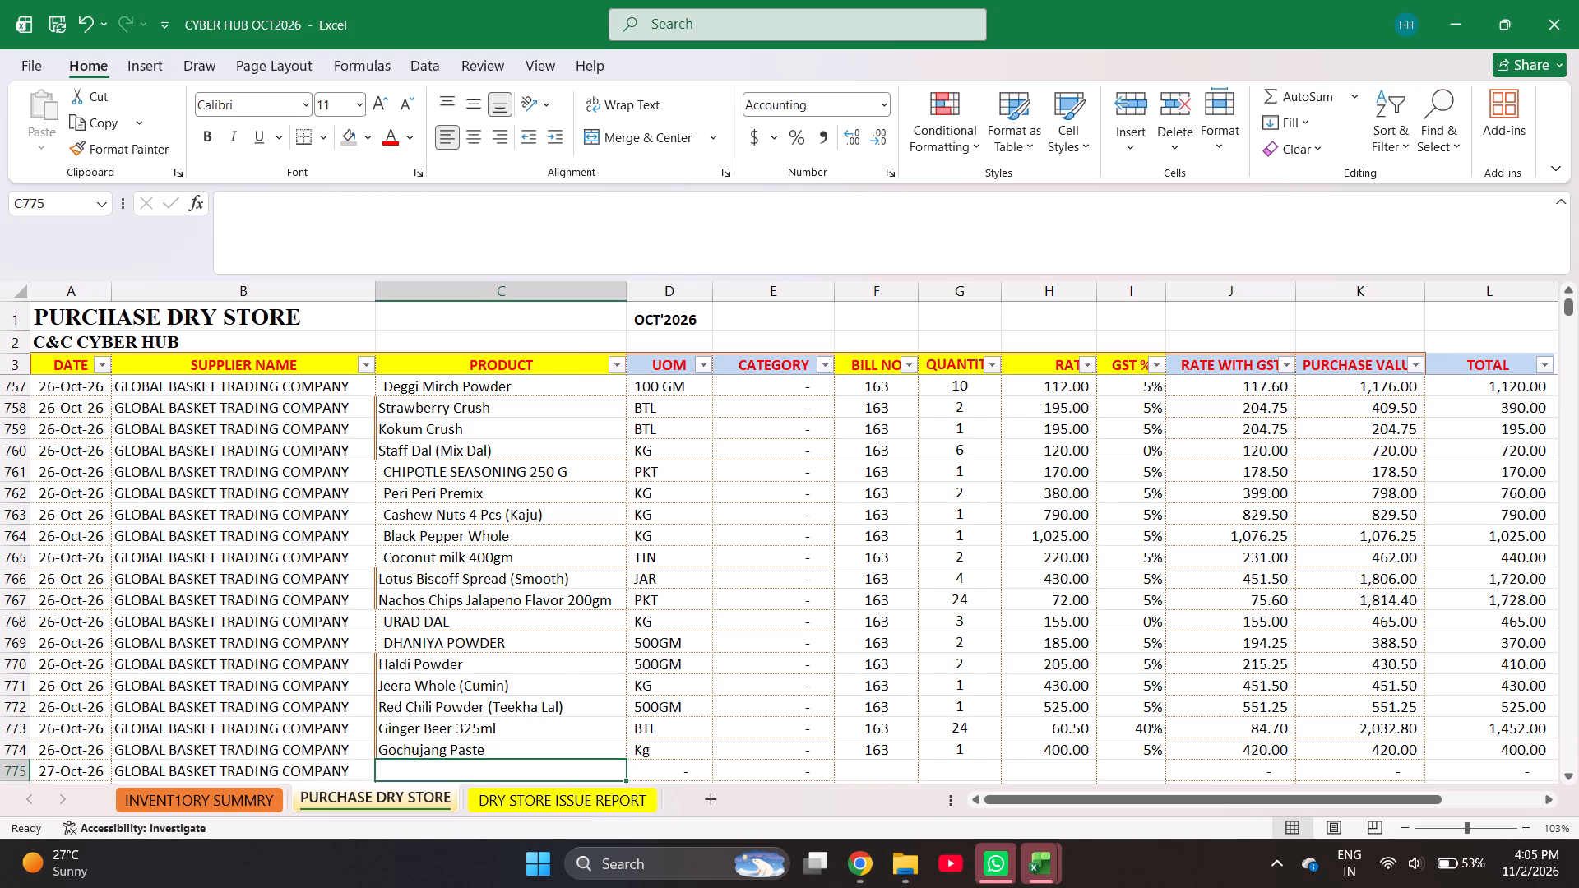
Enter Refined oil 15 kg as the product in row 775.
{"action": "type", "text": "refi"}
{"action": "key", "text": "Return"}
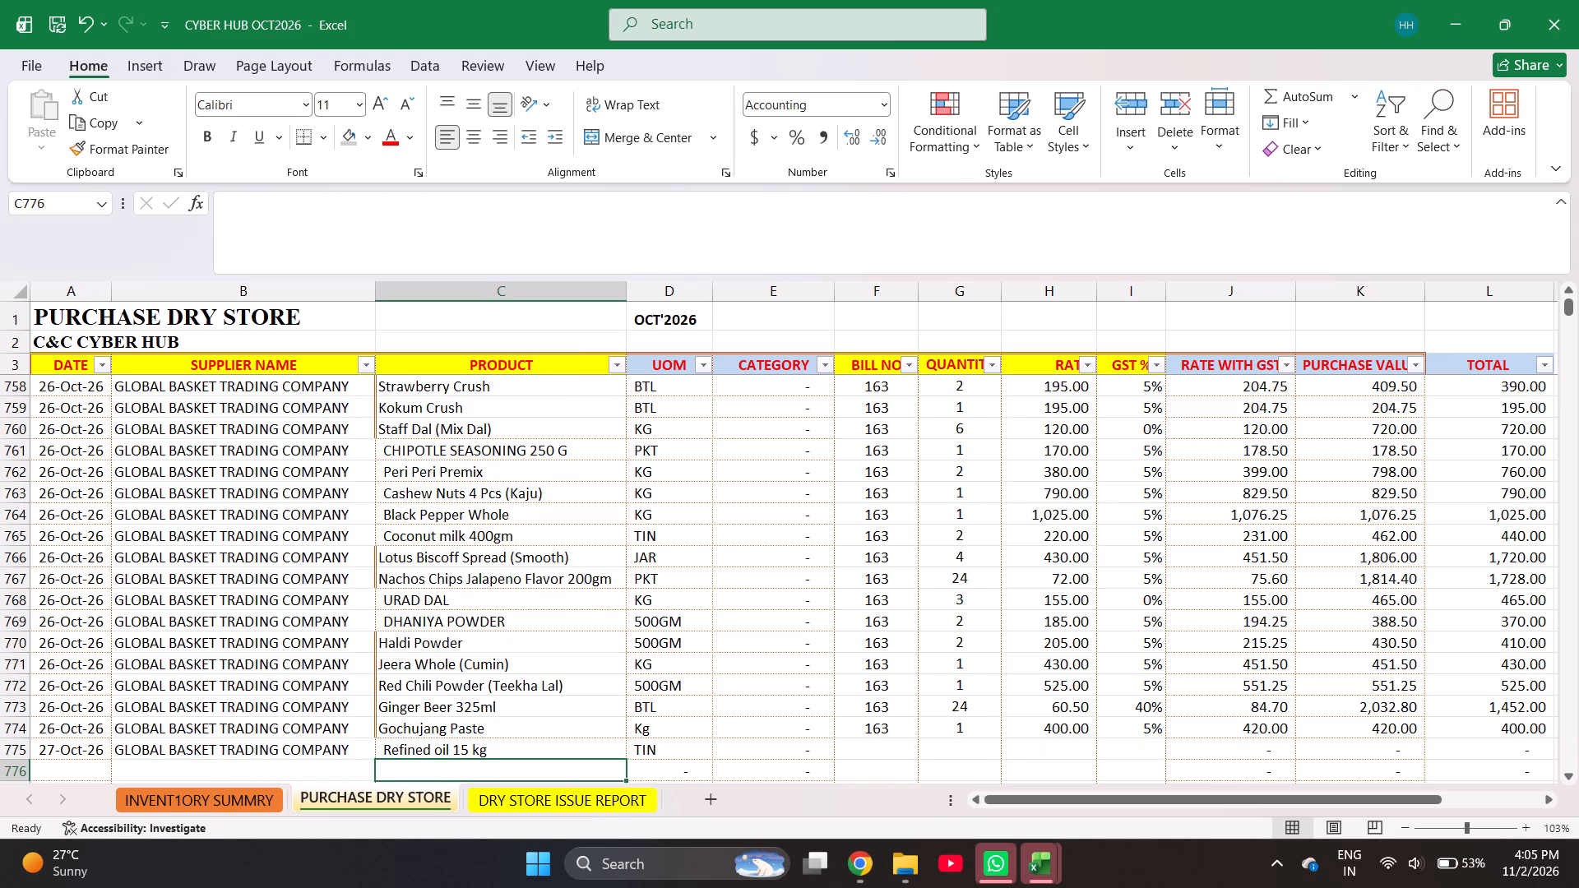
Find Sushi Rice in the inventory summary sheet and copy it into the product cell C776 of PURCHASE DRY STORE.
{"action": "key", "text": "ctrl+Page_Up"}
{"action": "key", "text": "ctrl+f"}
{"action": "type", "text": "su"}
{"action": "type", "text": "shi"}
{"action": "key", "text": "Return"}
{"action": "key", "text": "Escape"}
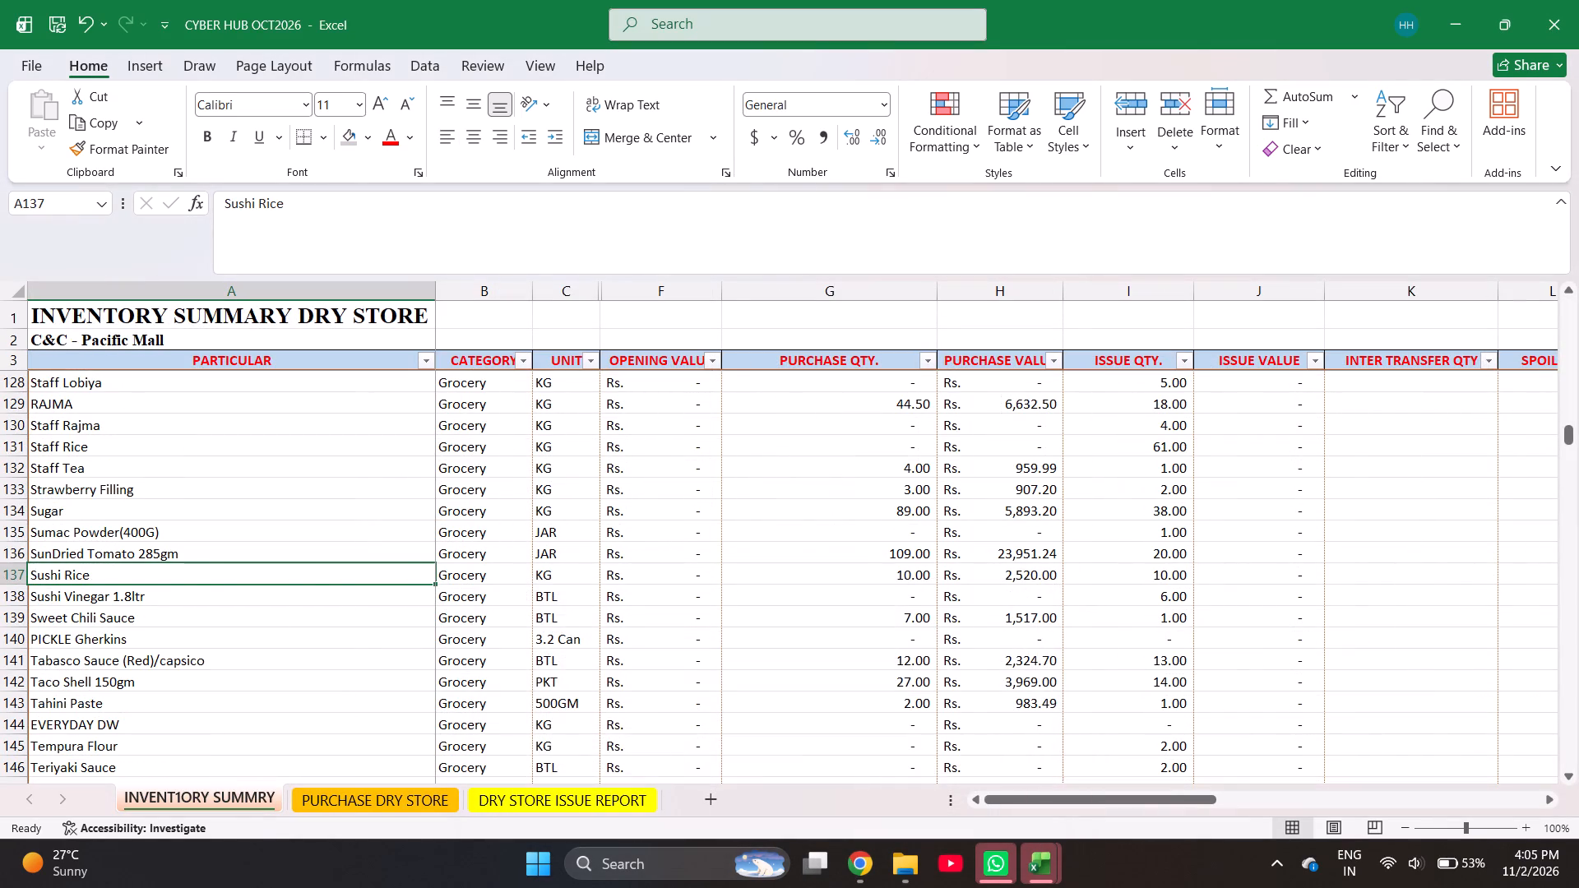
{"action": "key", "text": "ctrl+c"}
{"action": "key", "text": "ctrl+Page_Down"}
{"action": "key", "text": "Return"}
{"action": "key", "text": "Return"}
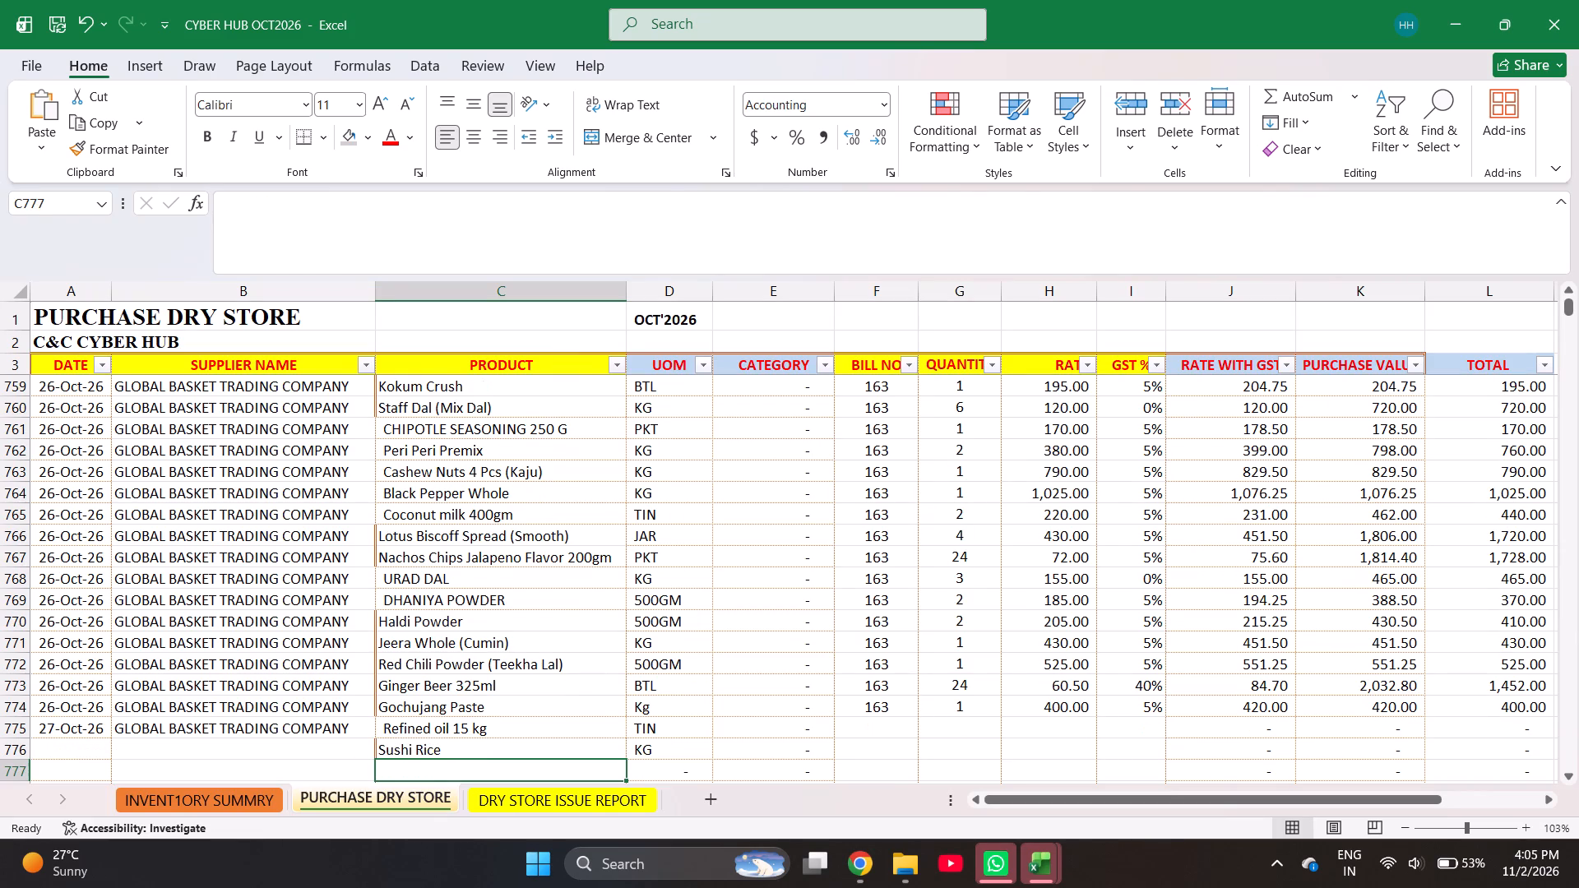
Enter bill number 167 in rows 775 and 776, with quantity 2 for Refined oil 15 kg and 5 for Sushi Rice.
{"action": "key", "text": "Right"}
{"action": "key", "text": "Right"}
{"action": "key", "text": "Right"}
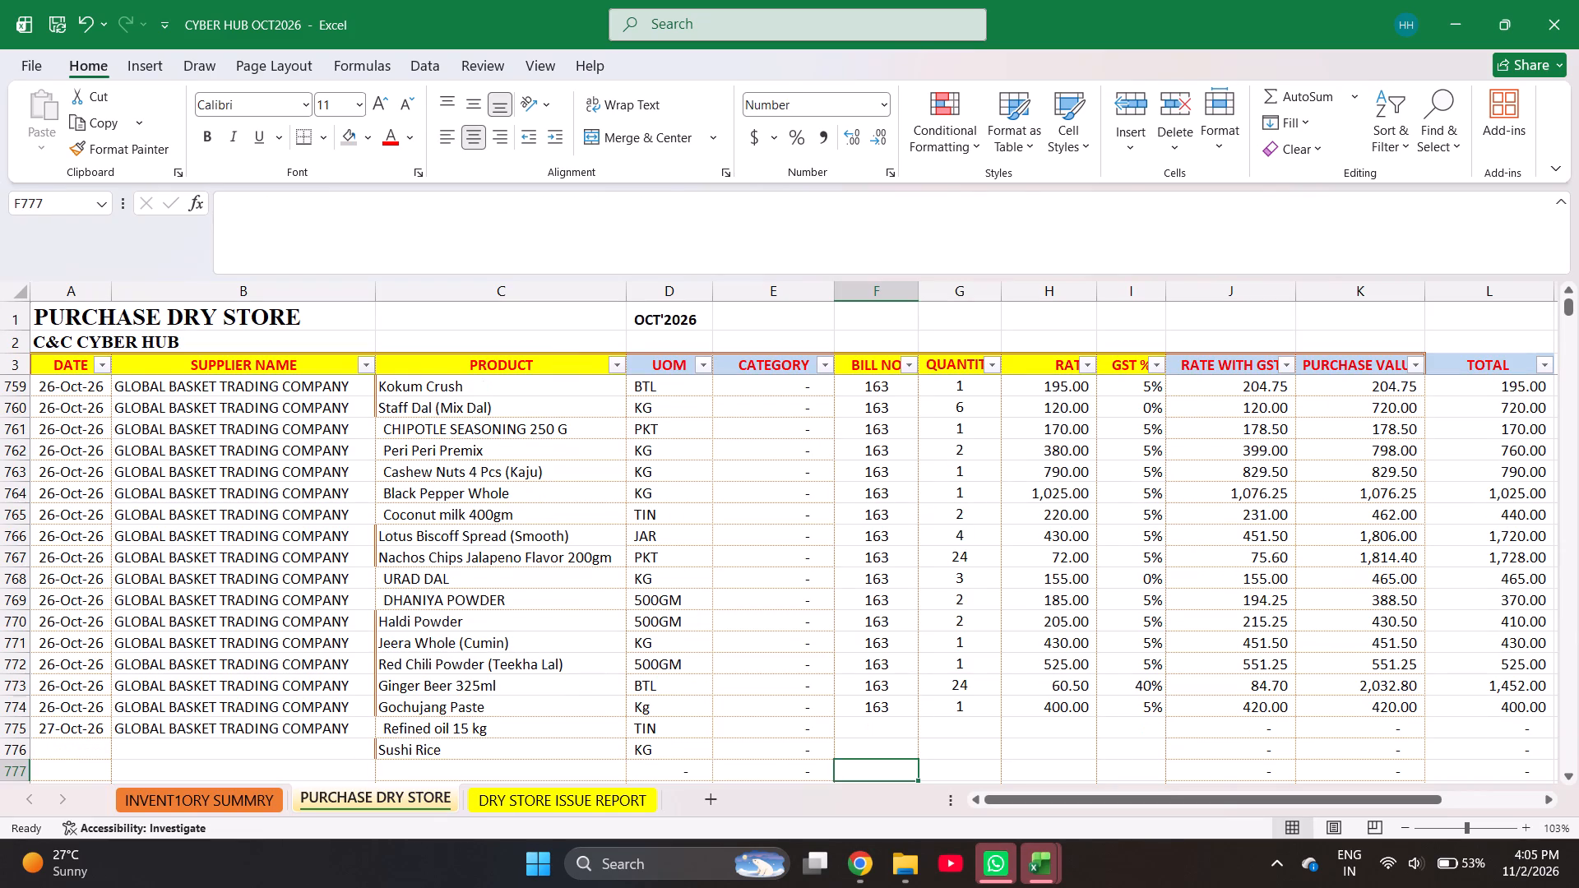
{"action": "key", "text": "ctrl+Up"}
{"action": "key", "text": "Down"}
{"action": "type", "text": "167"}
{"action": "key", "text": "Right"}
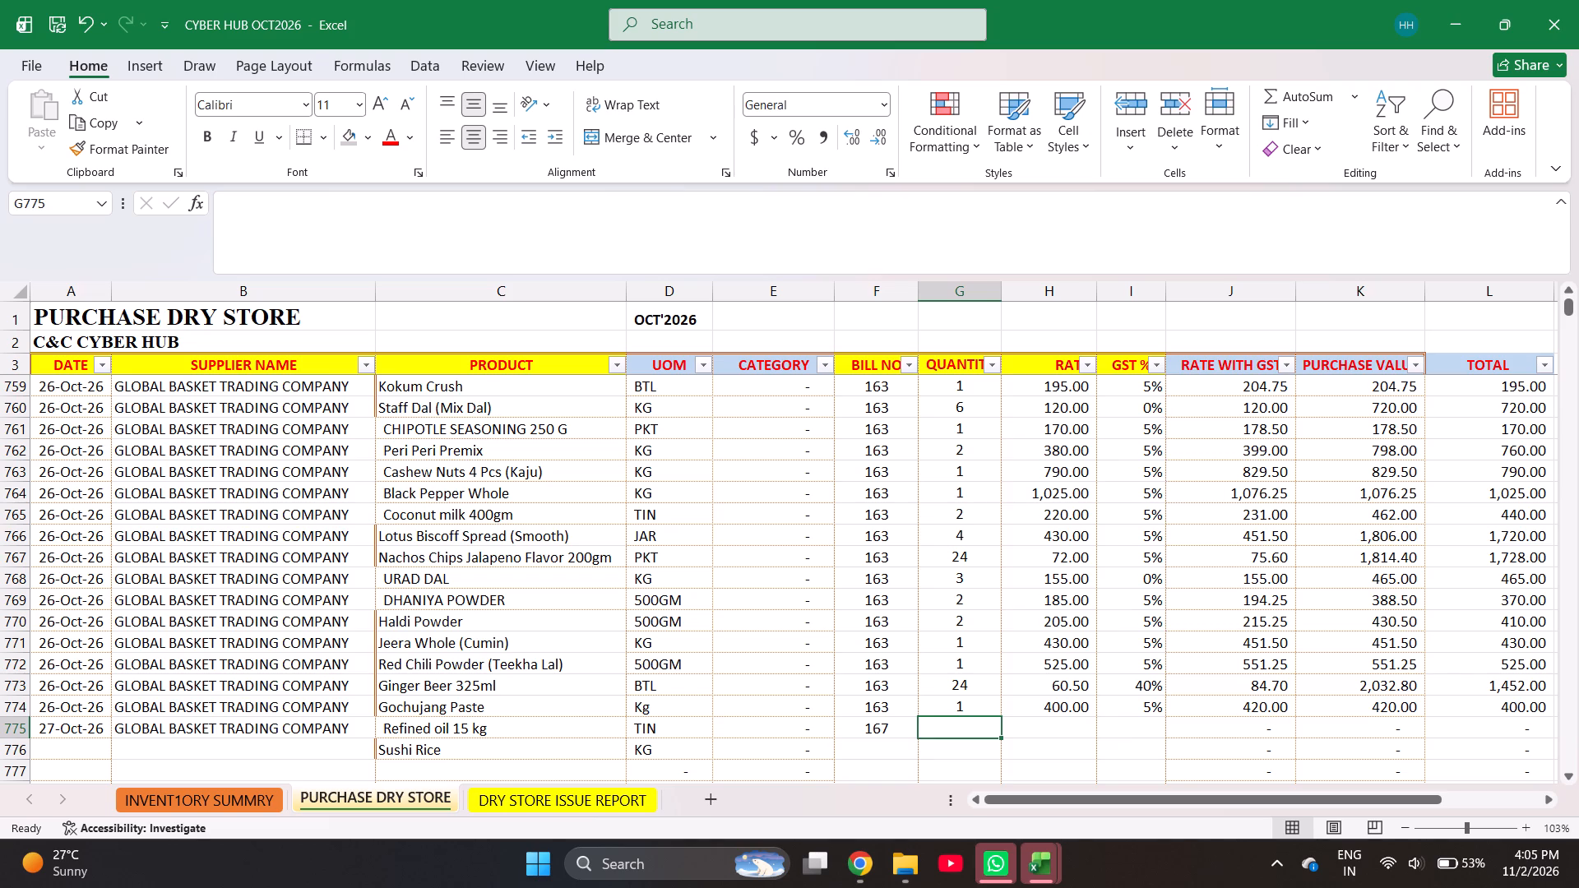
{"action": "key", "text": "2"}
{"action": "key", "text": "Return"}
{"action": "key", "text": "5"}
{"action": "key", "text": "Return"}
{"action": "key", "text": "Left"}
{"action": "key", "text": "Up"}
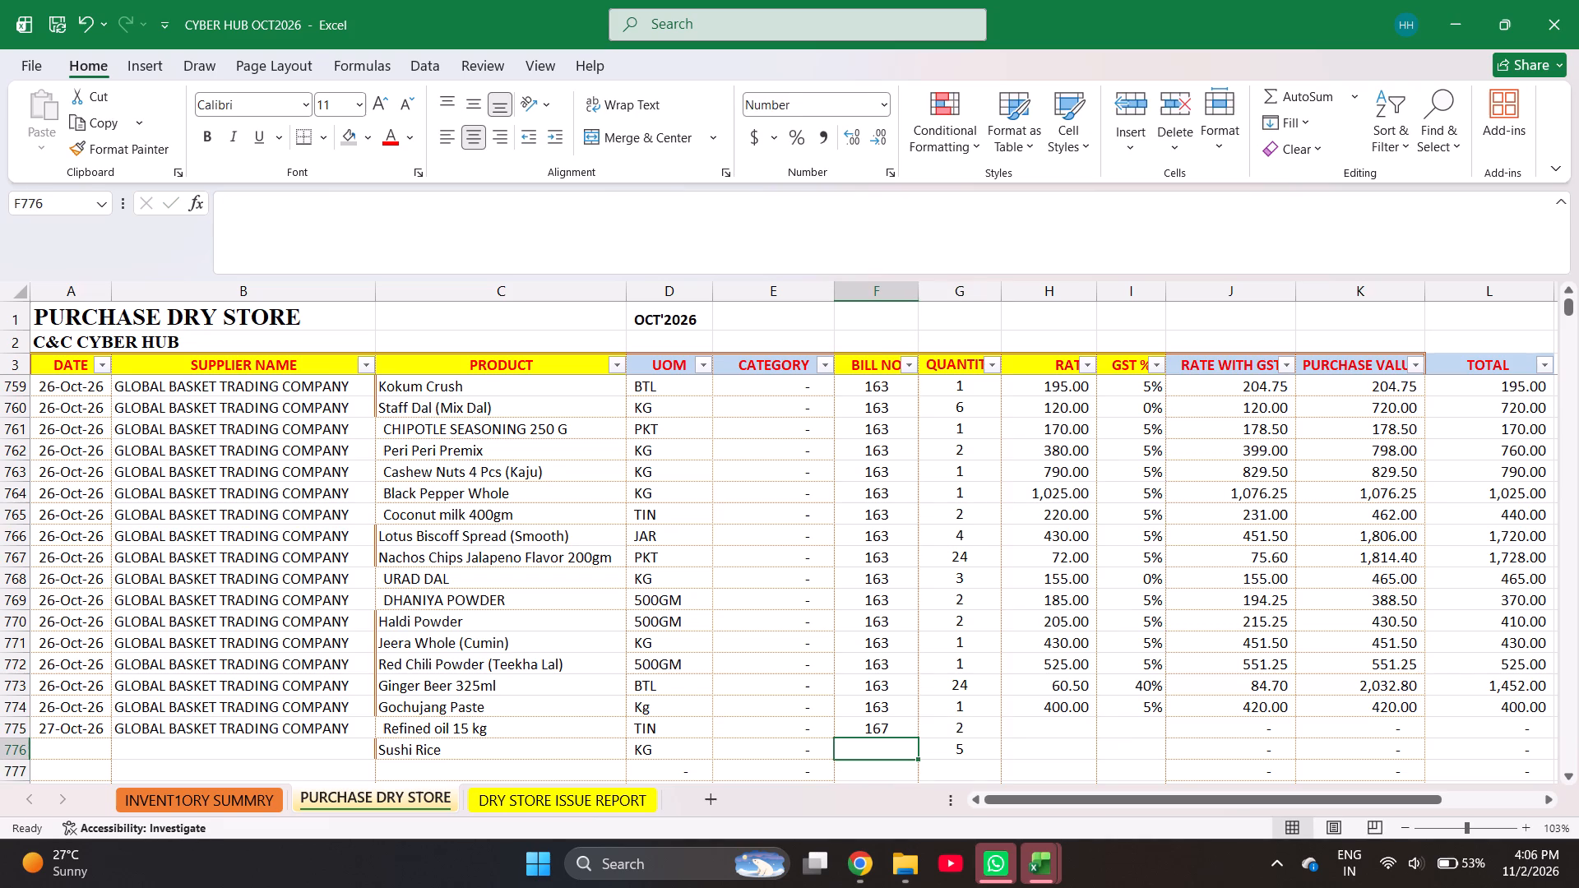
{"action": "key", "text": "ctrl+d"}
Enter the bill 167 rates: 2644 for Refined oil 15 kg and 230 for Sushi Rice.
{"action": "key", "text": "Right"}
{"action": "key", "text": "Right"}
{"action": "key", "text": "Up"}
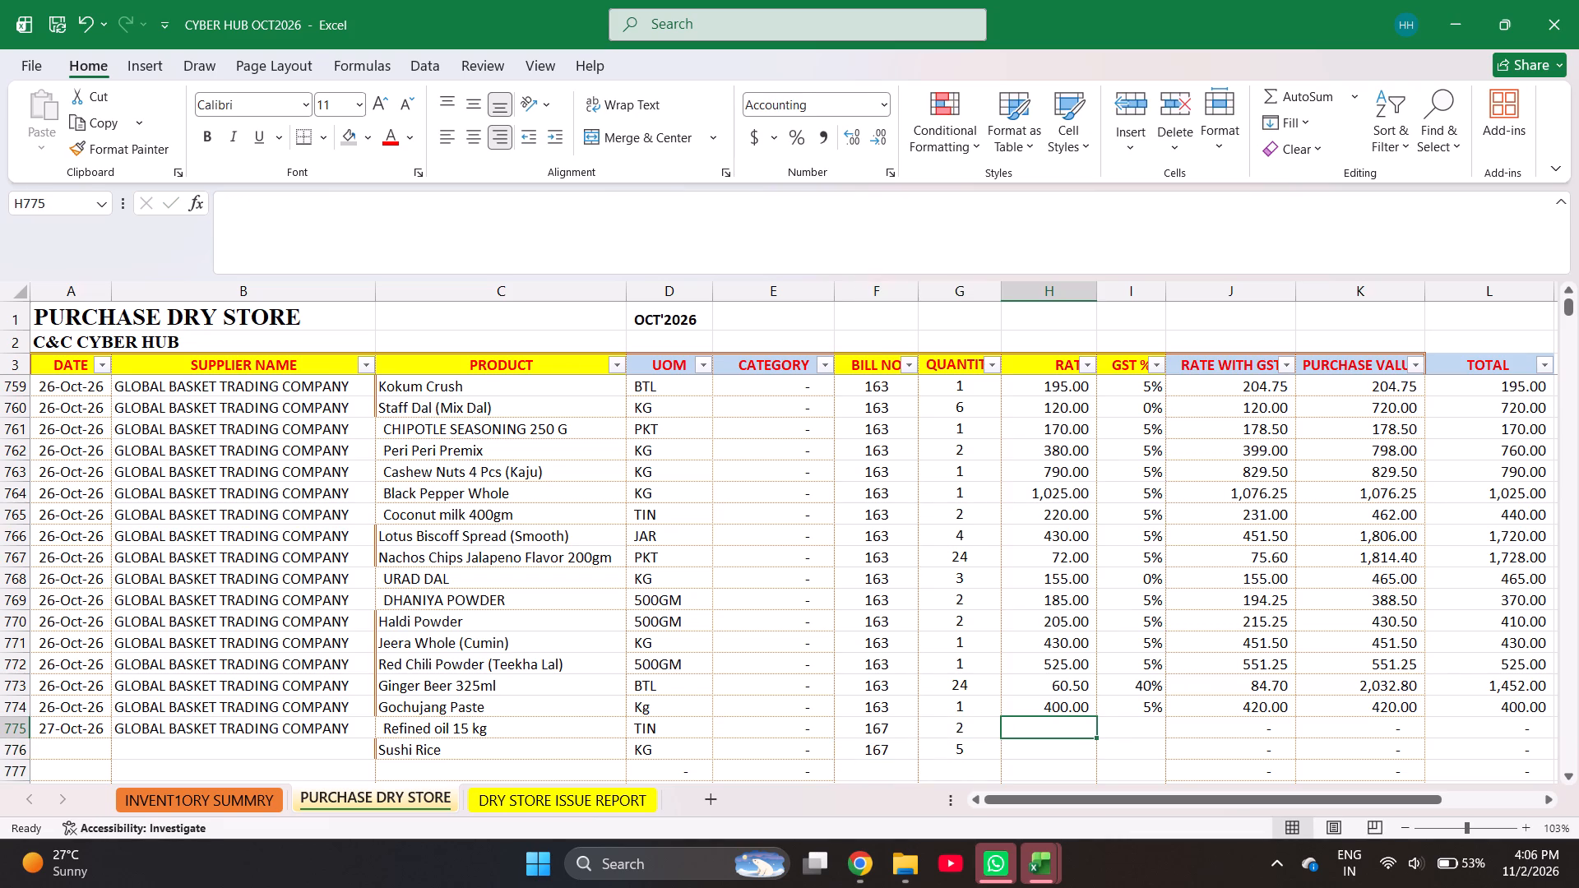
{"action": "type", "text": "2644"}
{"action": "key", "text": "Return"}
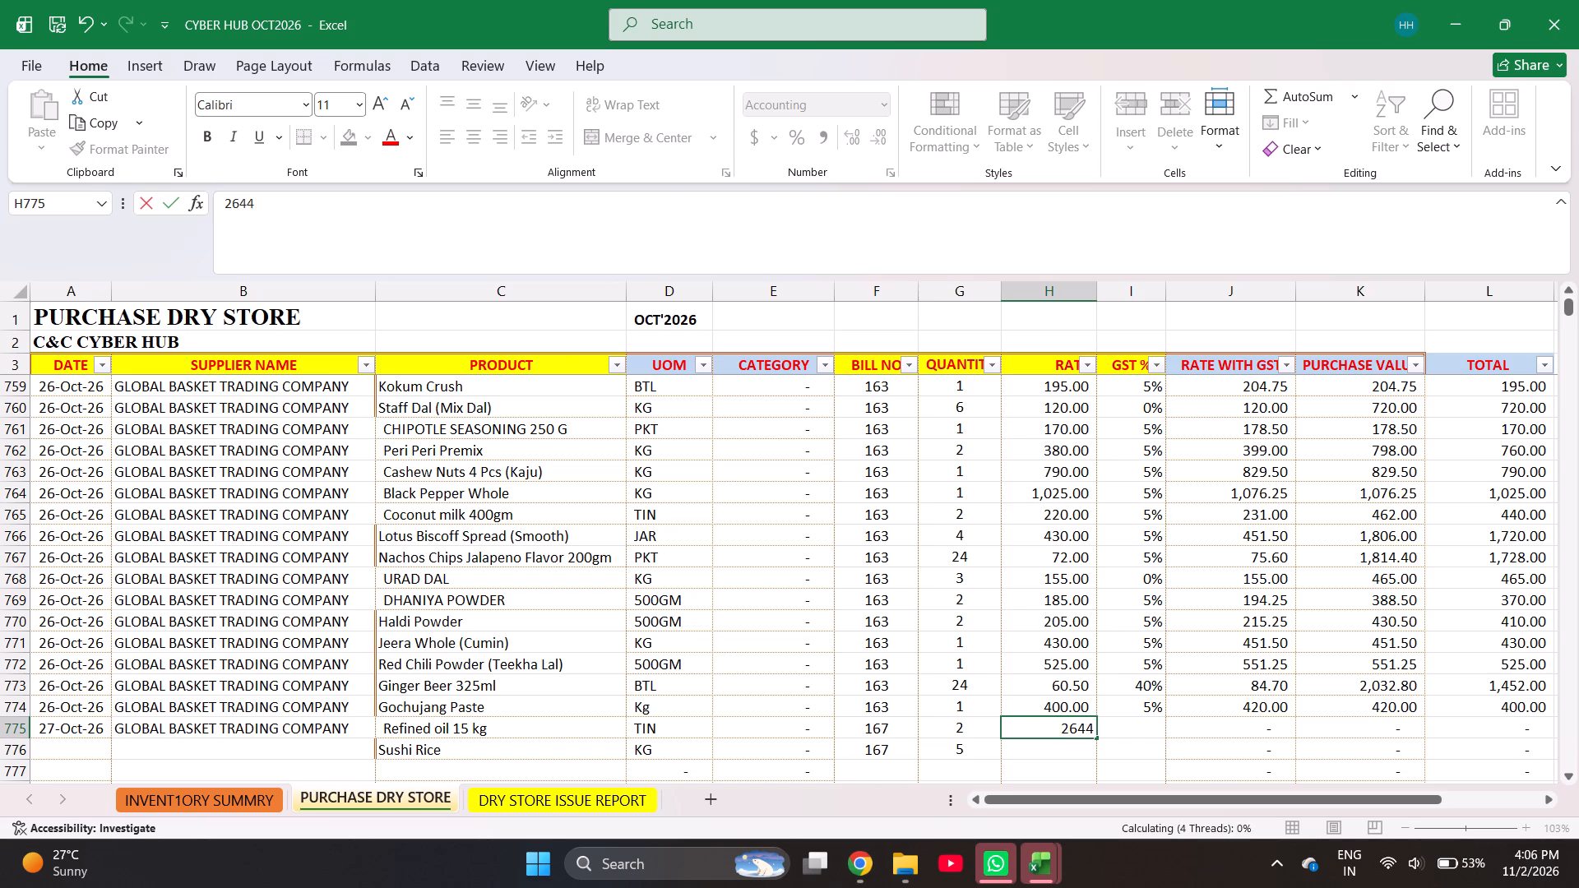
{"action": "type", "text": "230"}
{"action": "key", "text": "Return"}
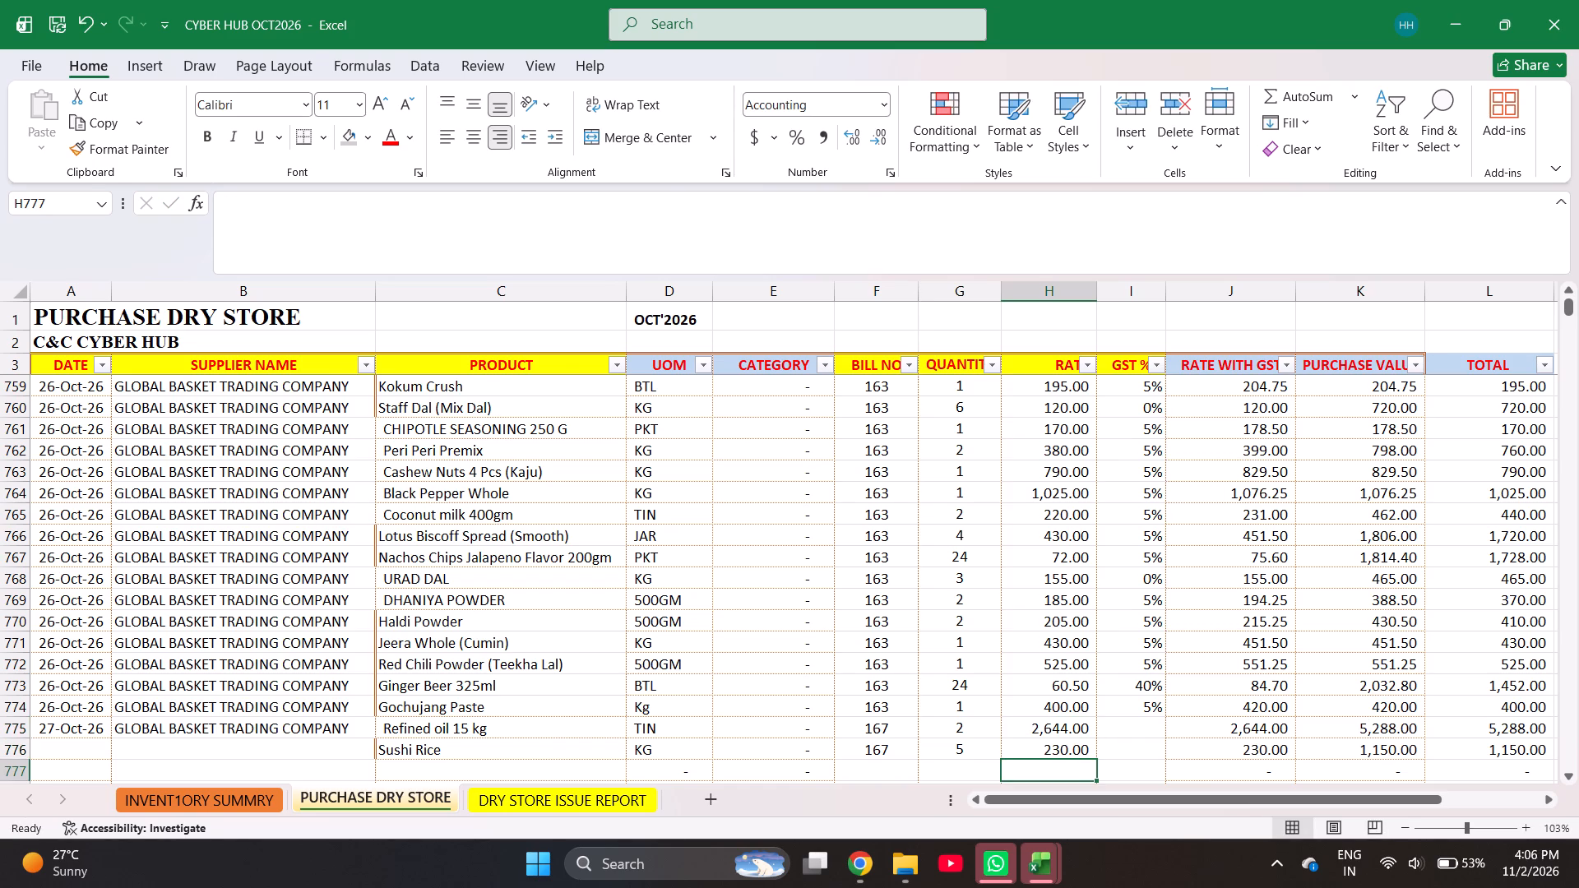
Set the GST to 5% for both bill 167 items in rows 775 and 776.
{"action": "key", "text": "Up"}
{"action": "key", "text": "Up"}
{"action": "key", "text": "Right"}
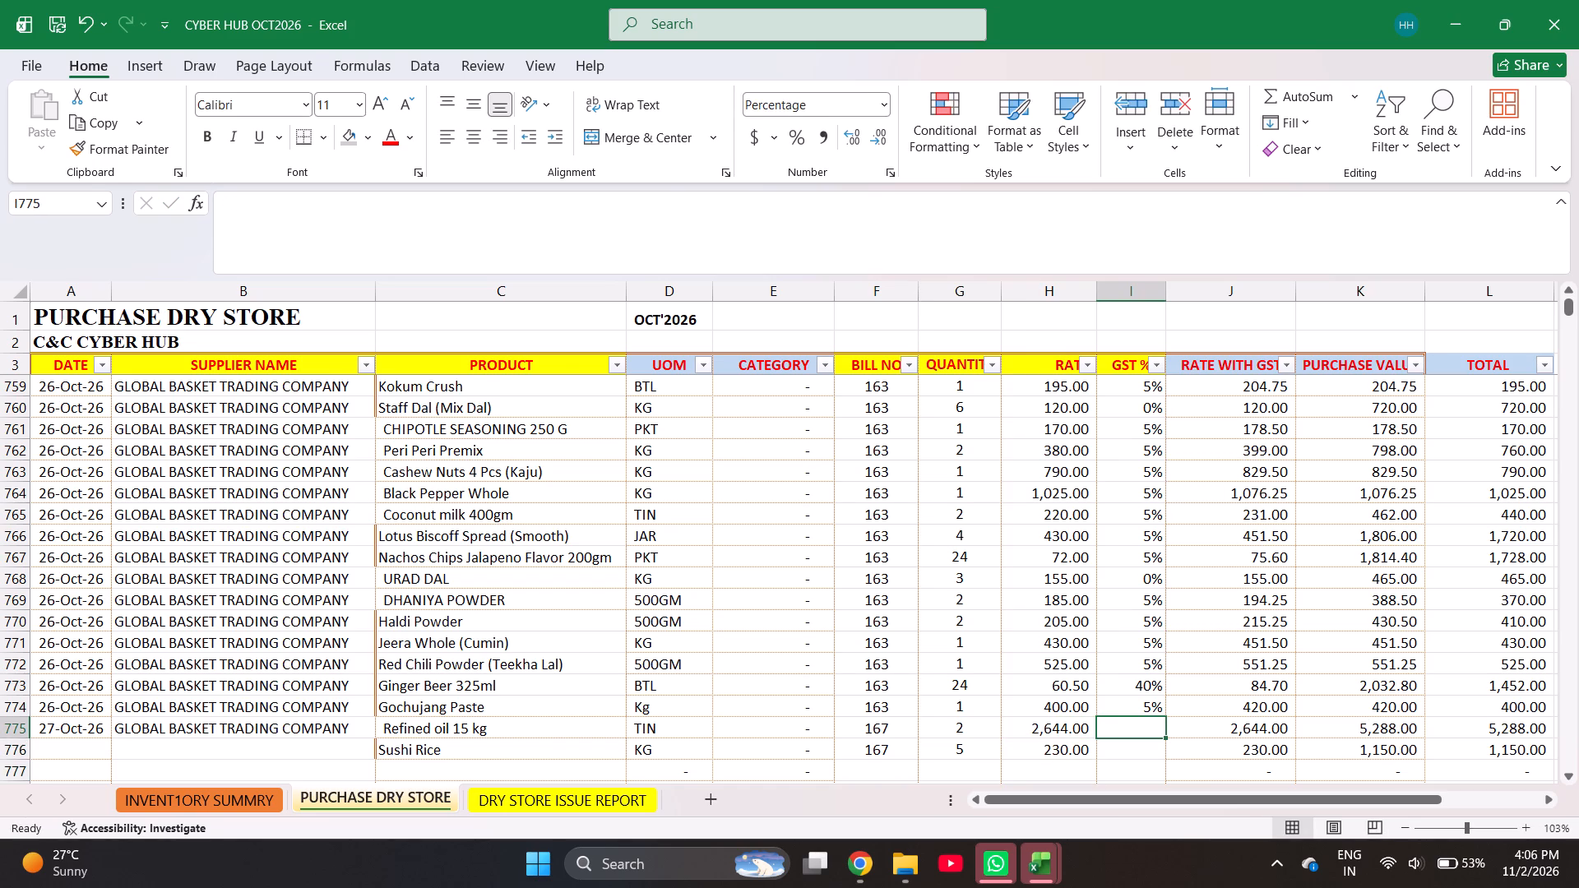
{"action": "key", "text": "5"}
{"action": "key", "text": "Return"}
{"action": "key", "text": "5"}
{"action": "key", "text": "Return"}
Select the bill 167 purchase values in K775 and K776 to check their sum.
{"action": "key", "text": "Right"}
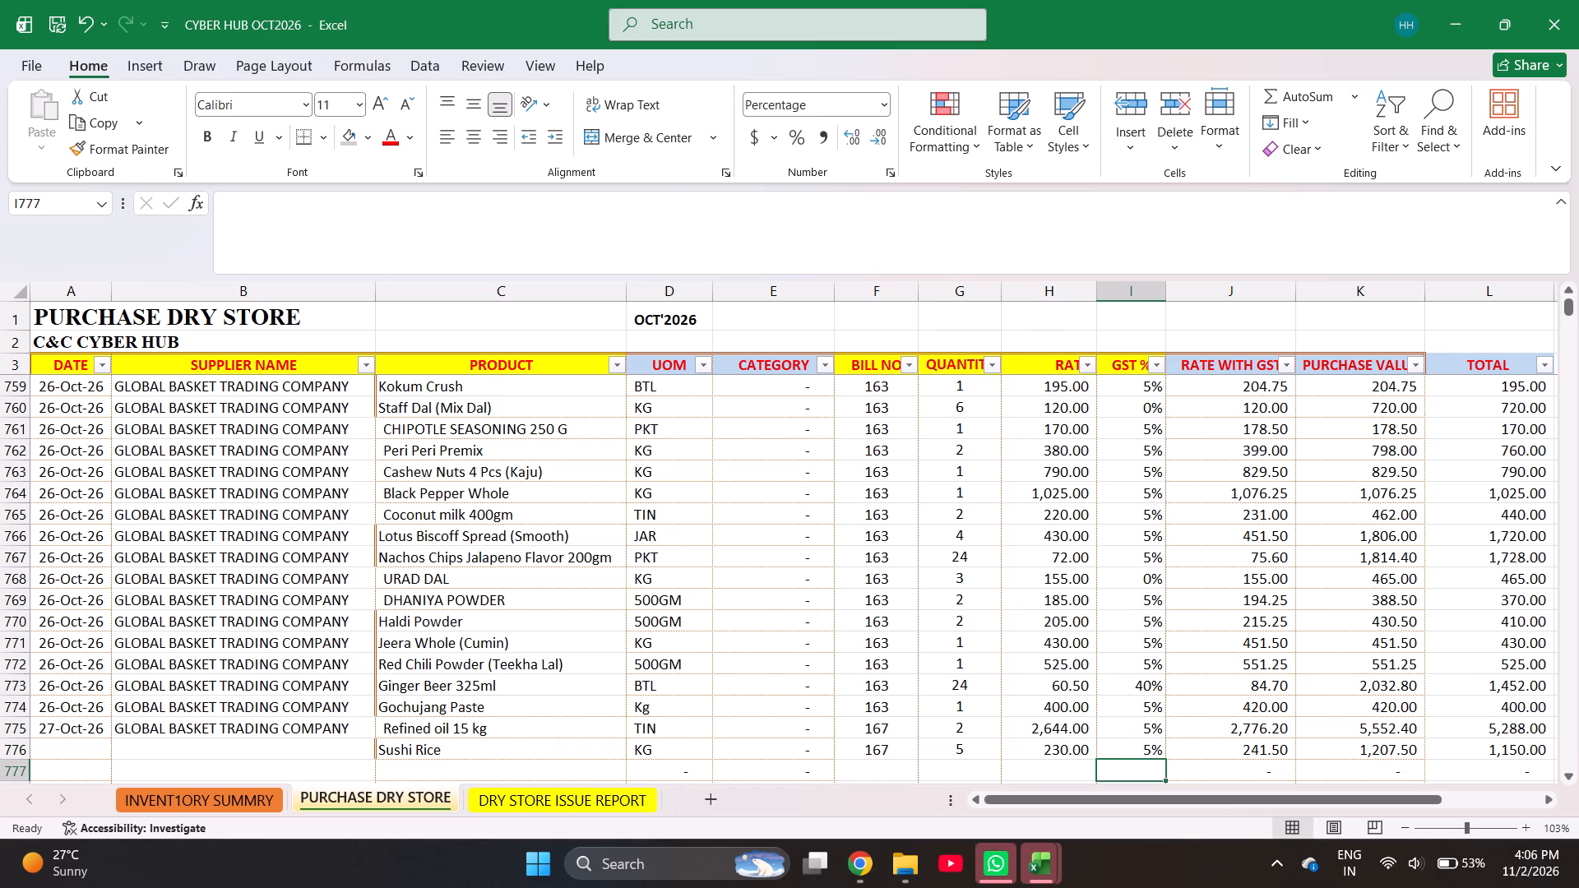
{"action": "key", "text": "Right"}
{"action": "key", "text": "Right"}
{"action": "key", "text": "Up"}
{"action": "key", "text": "Left"}
{"action": "key", "text": "shift+Up"}
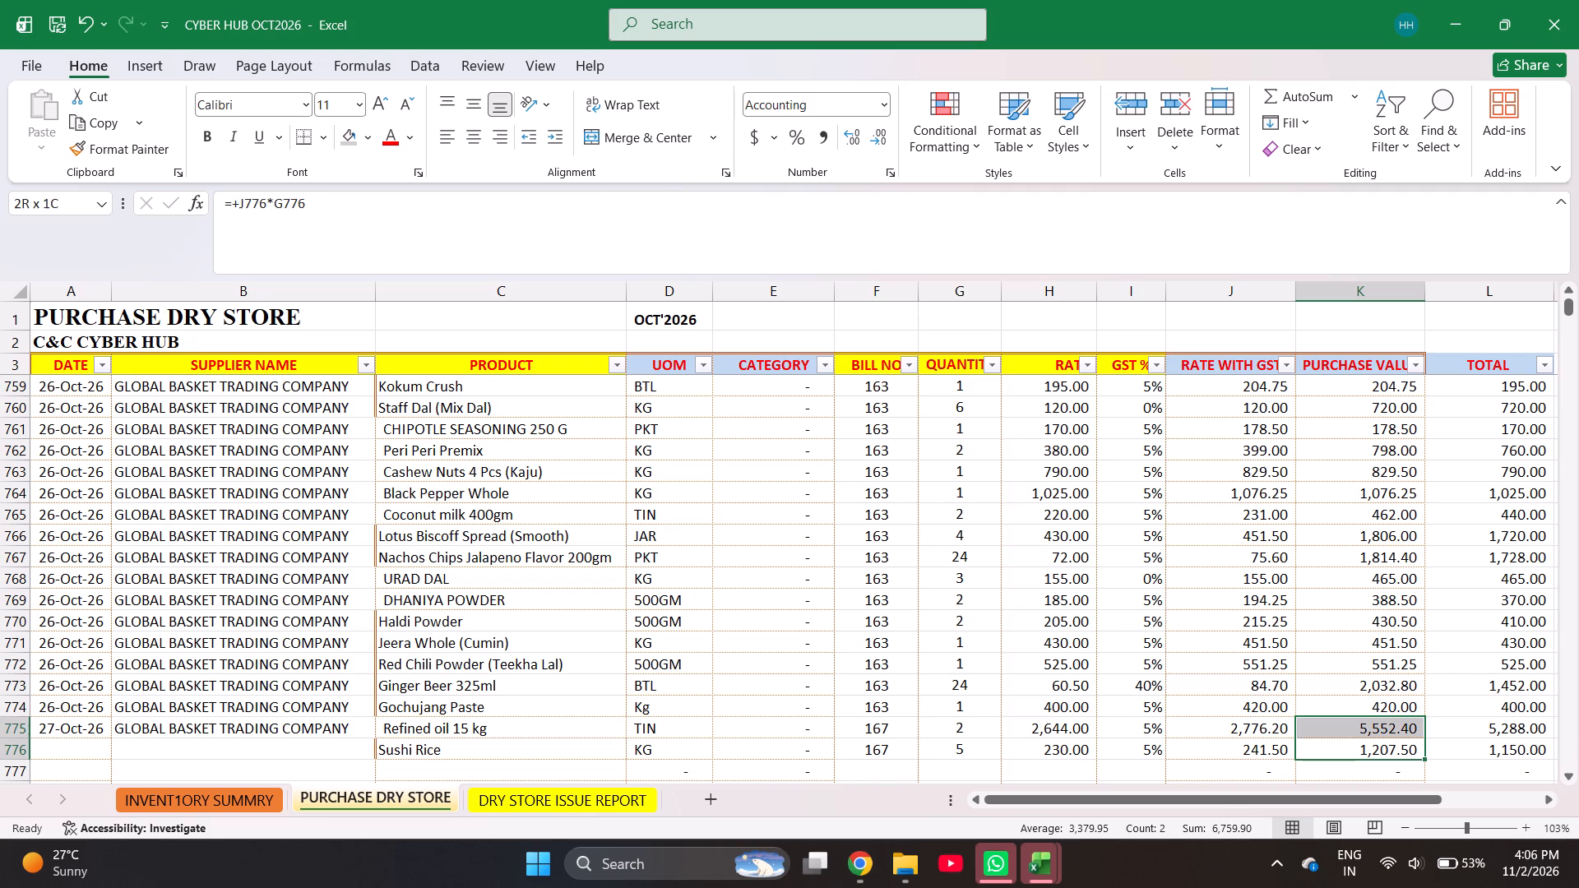
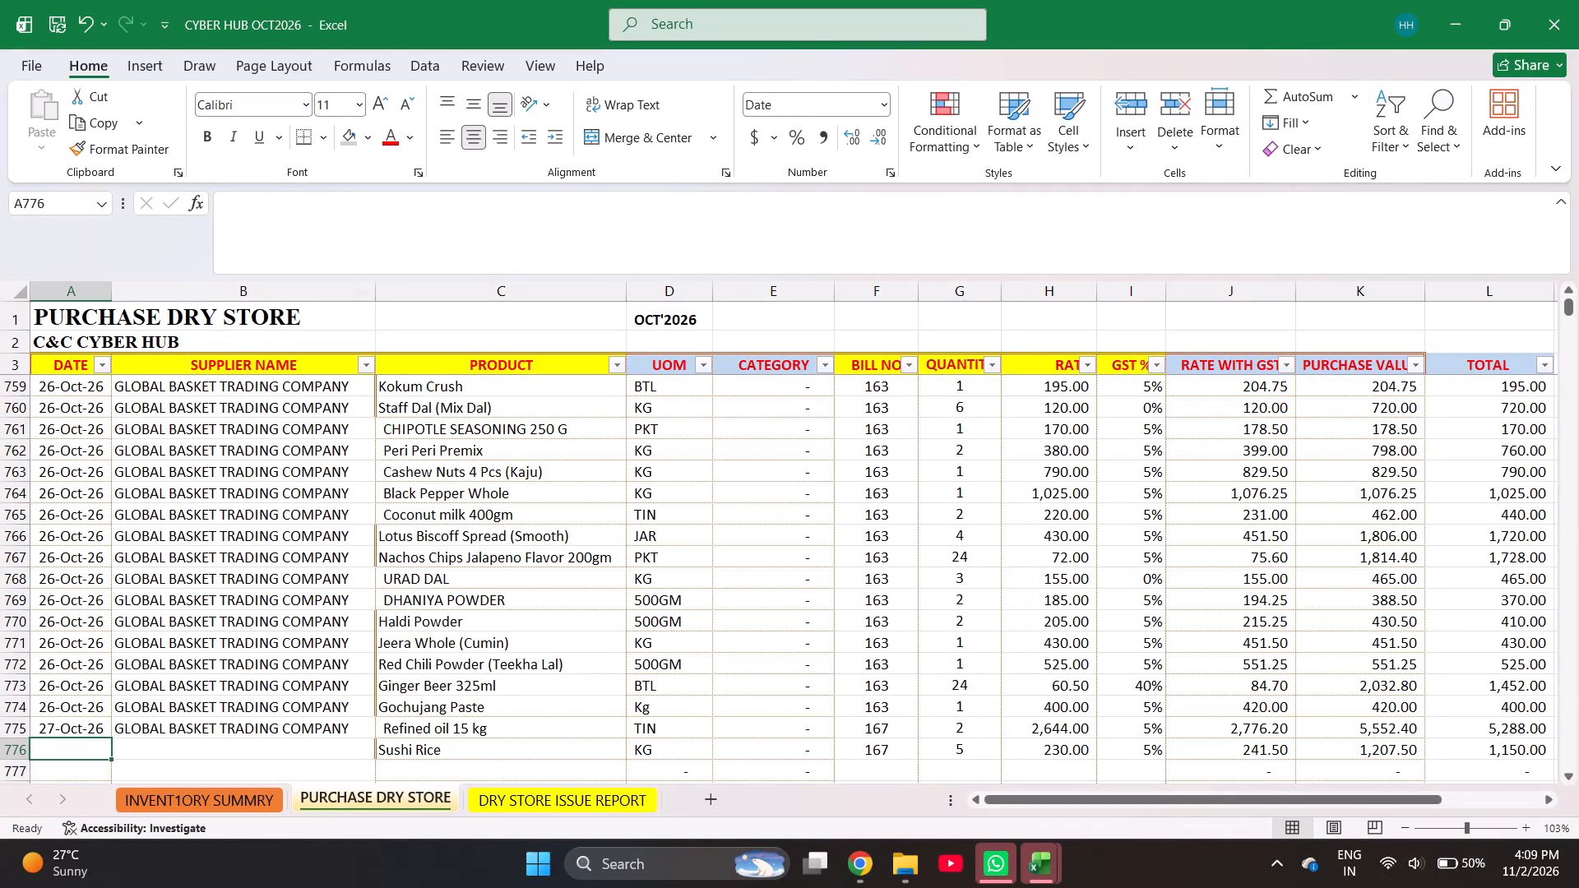
Fill the date and supplier name down from row 775 into the Sushi Rice row 776.
{"action": "key", "text": "shift+Left"}
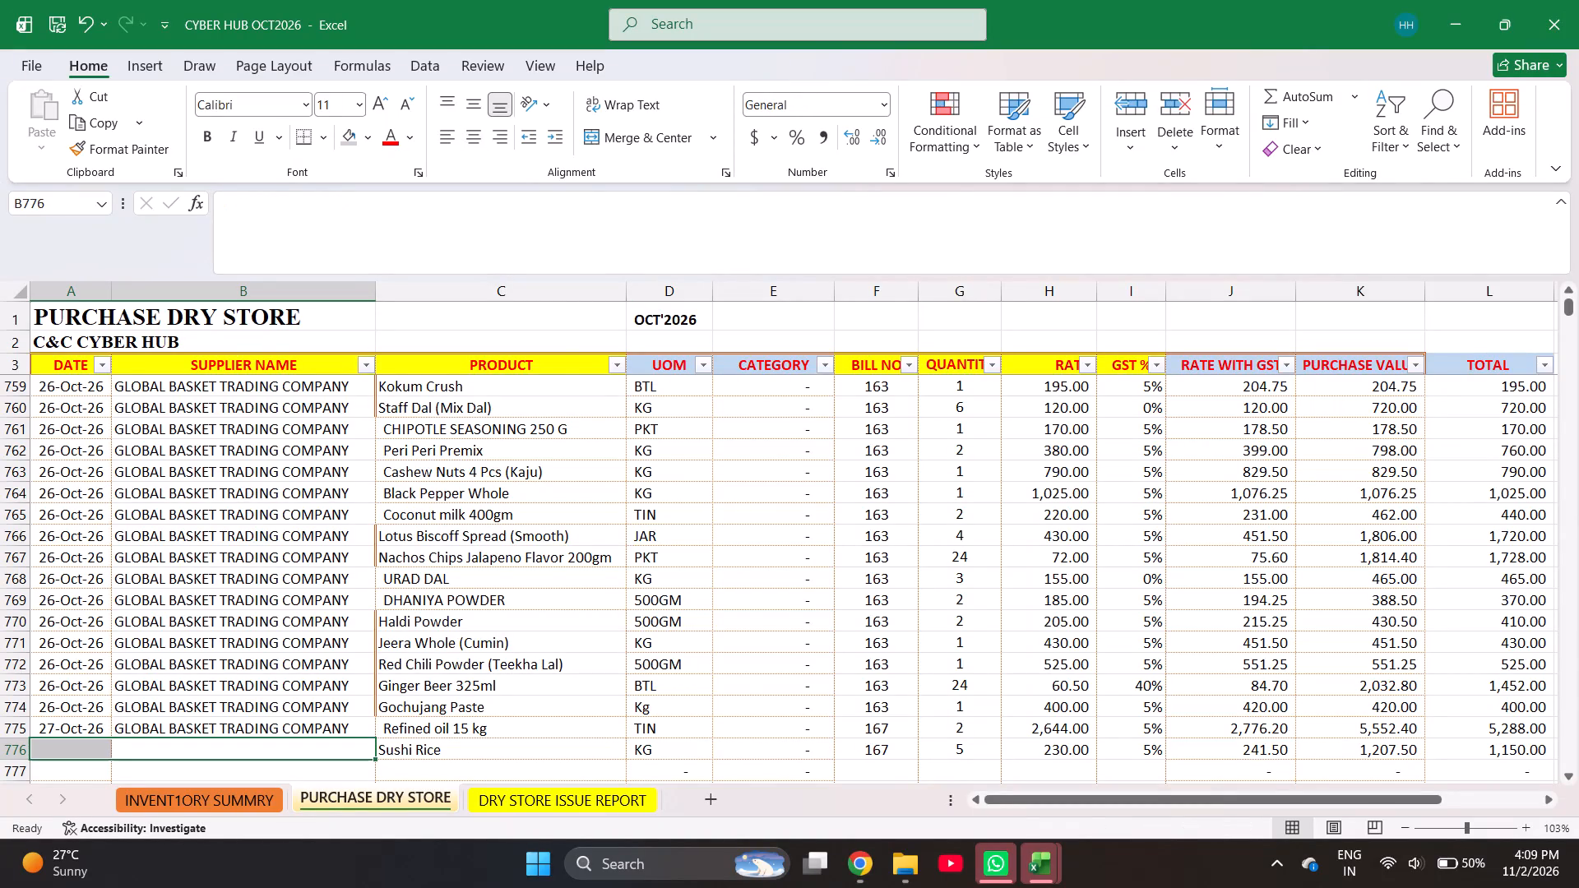
{"action": "key", "text": "ctrl+d"}
Start a new purchase entry in row 777 with date 28-Oct-26 and supplier BLINKIT.
{"action": "key", "text": "Down"}
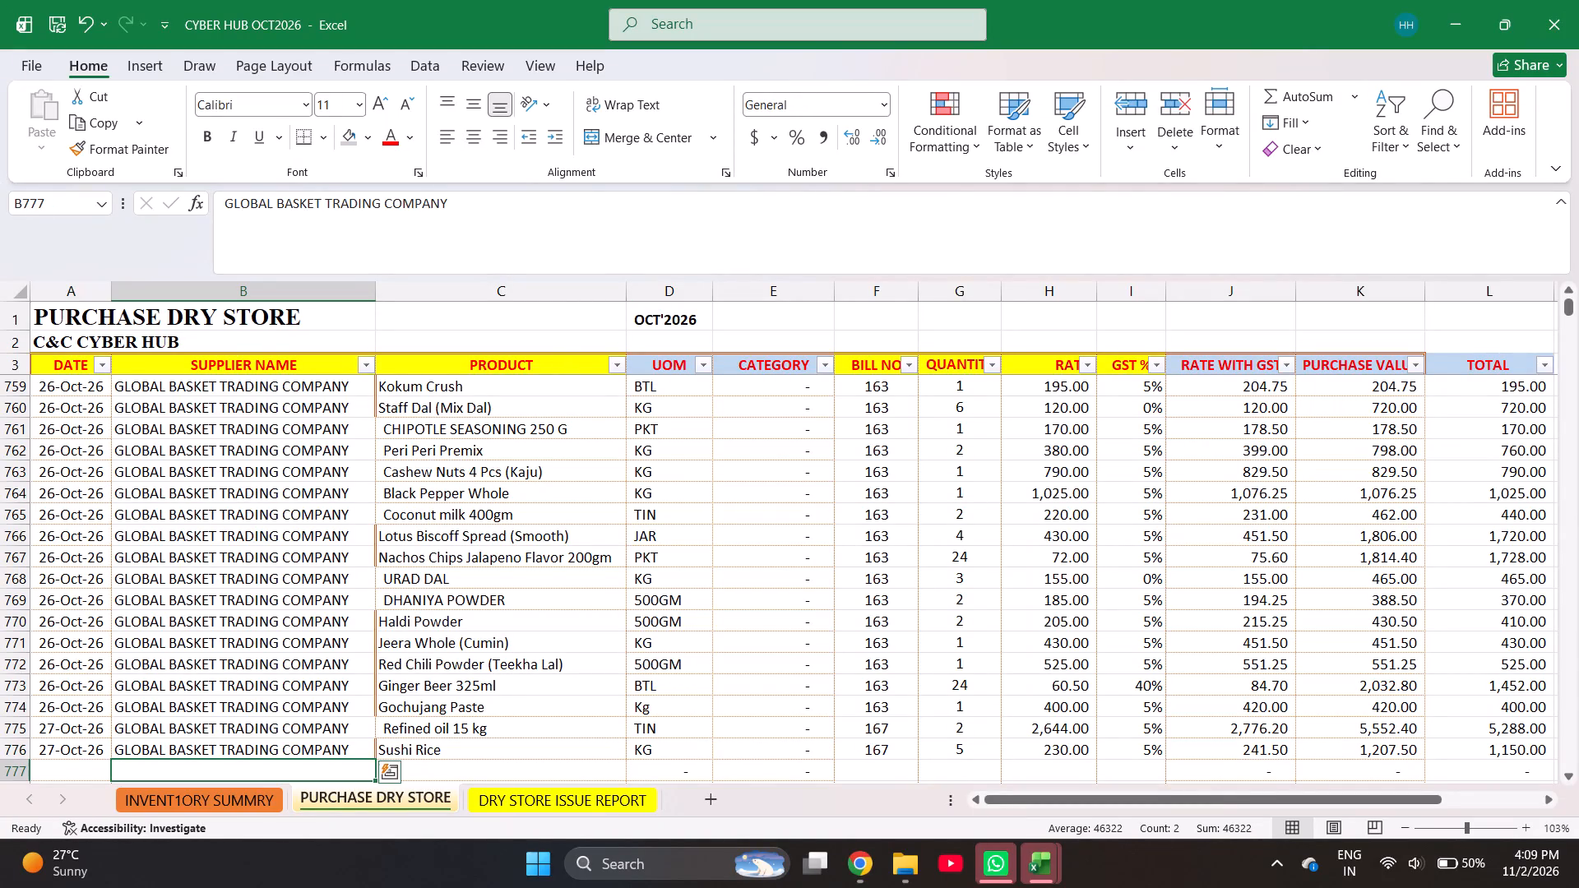
{"action": "key", "text": "Left"}
{"action": "type", "text": "10-28-26"}
{"action": "key", "text": "Right"}
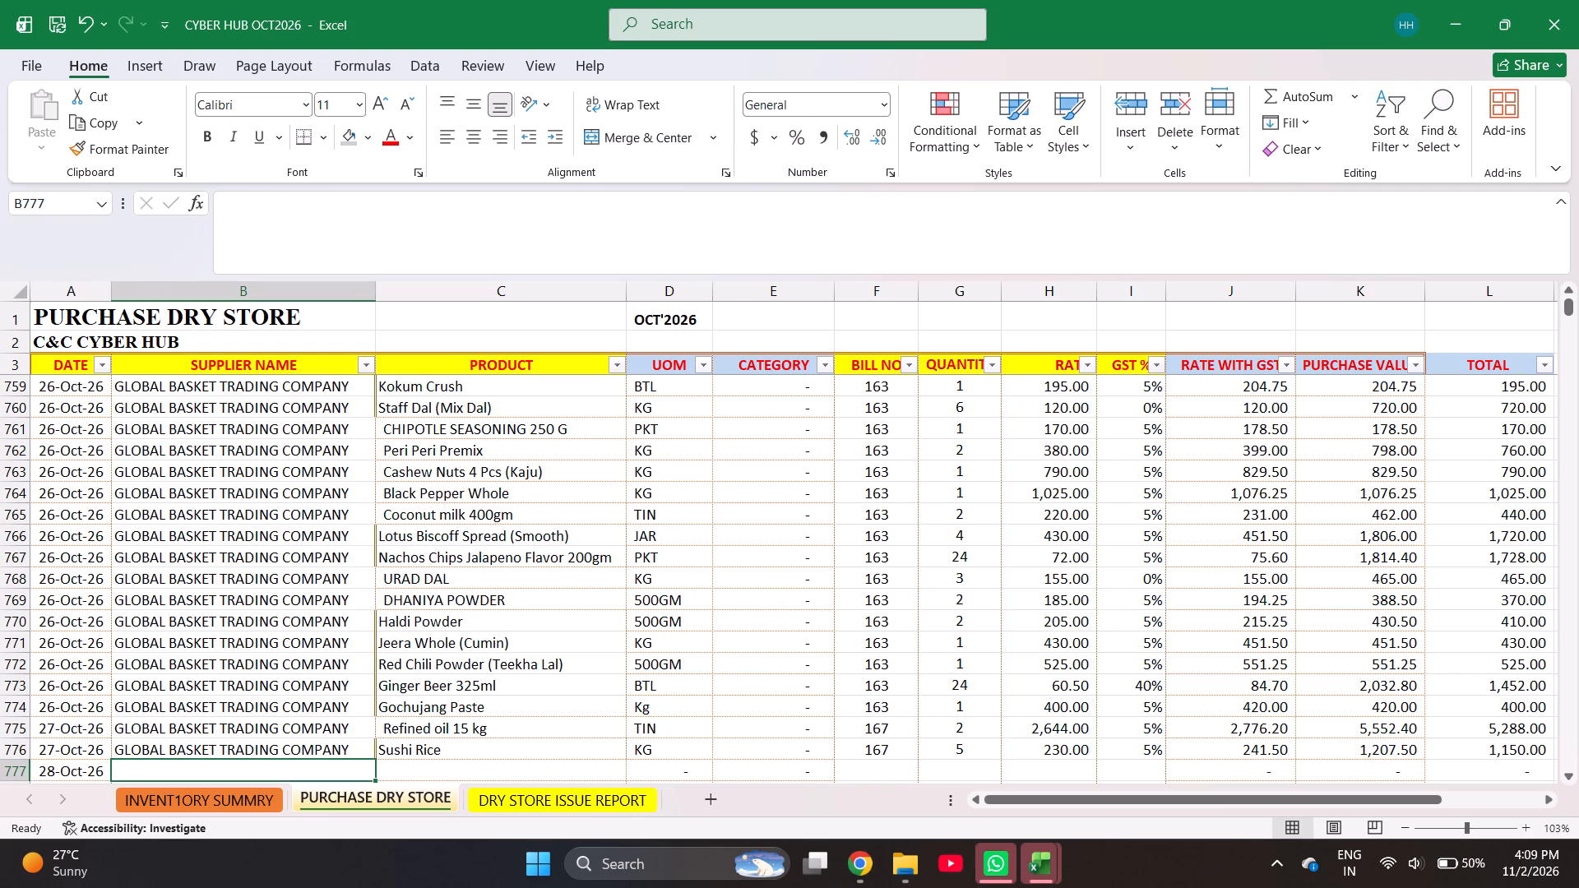
{"action": "key", "text": "b"}
{"action": "key", "text": "l"}
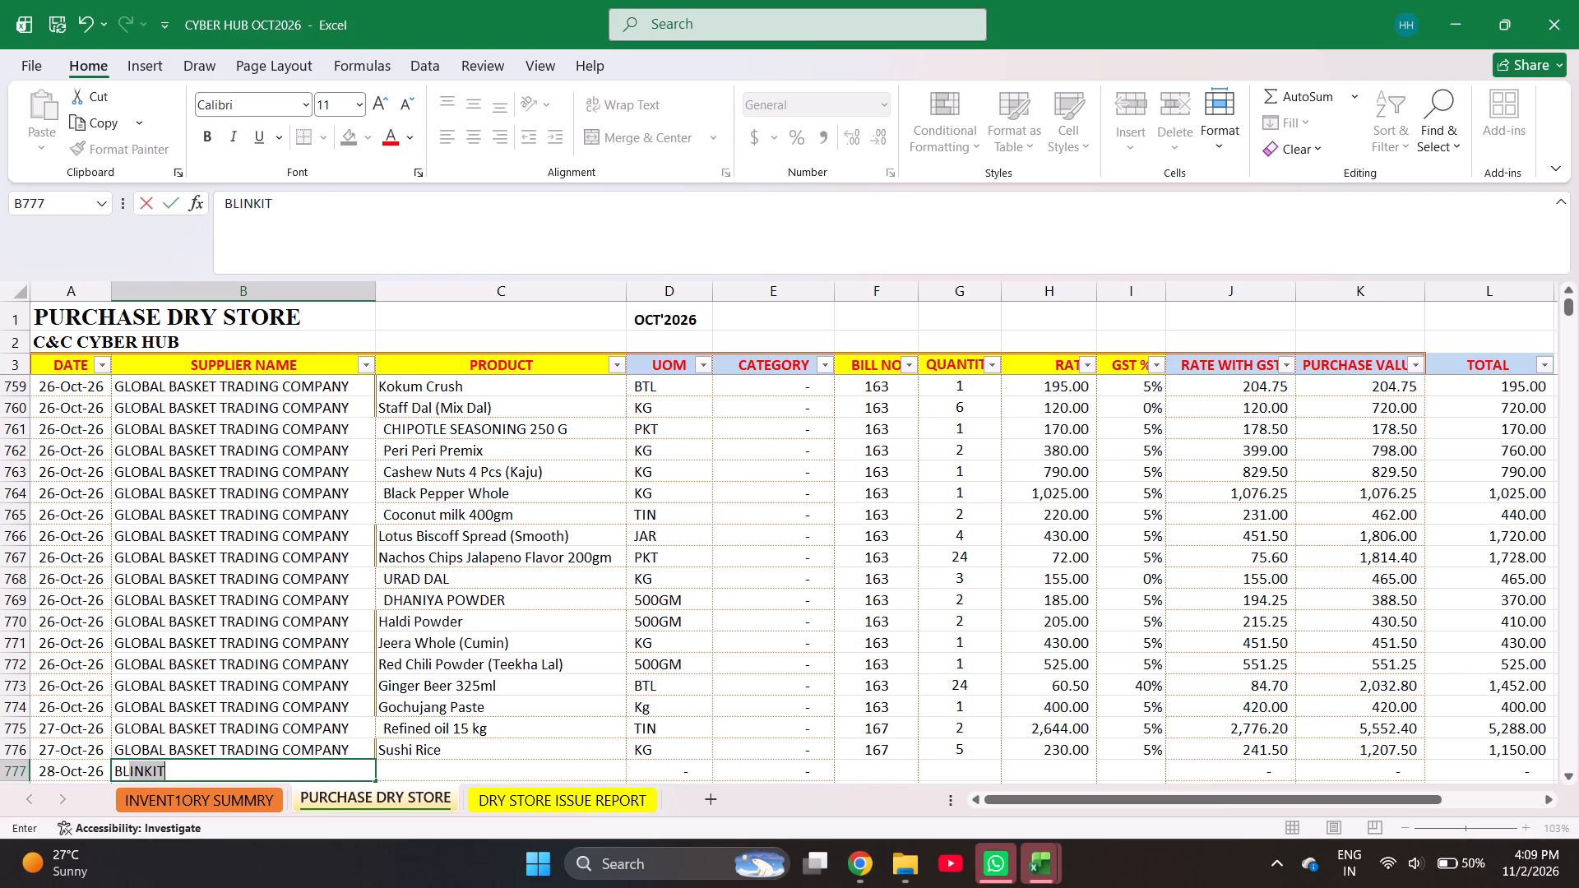
{"action": "key", "text": "Right"}
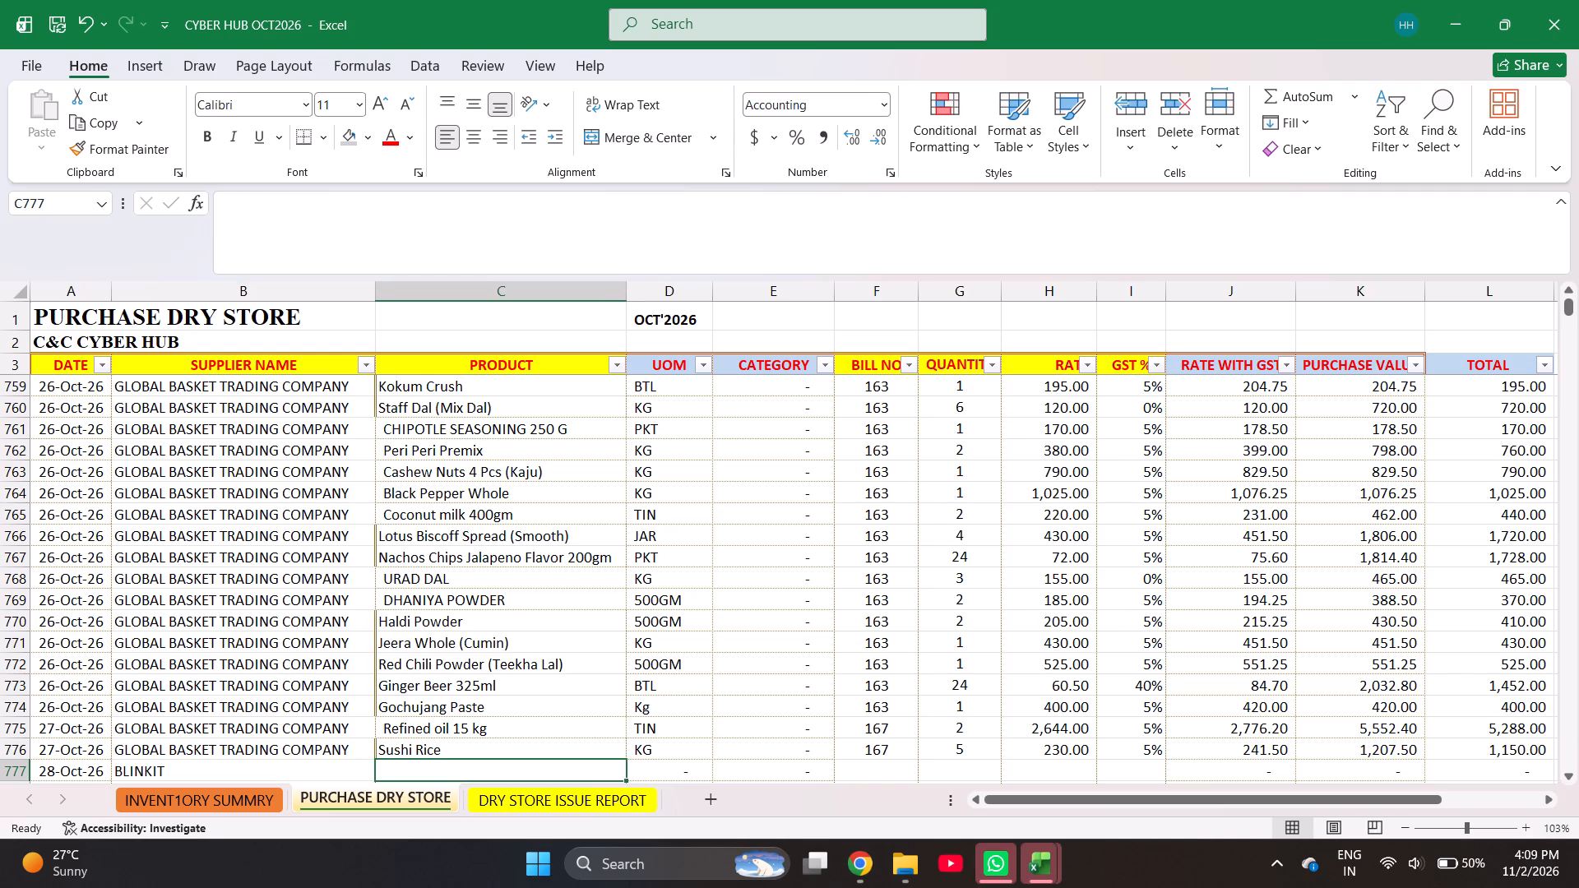
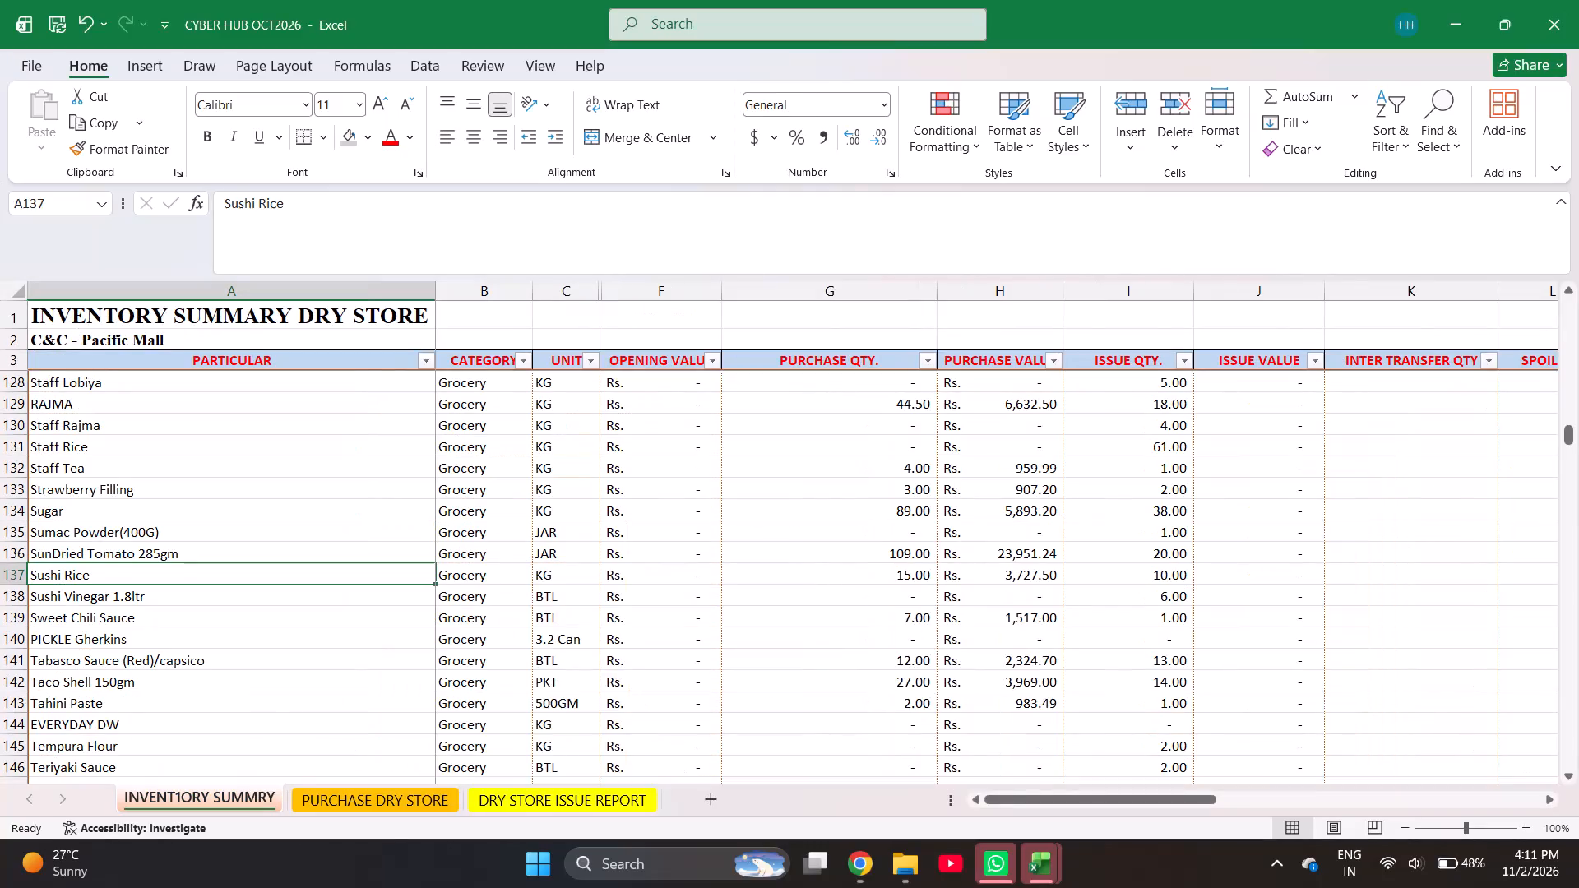
Search the inventory summary for "CIN" and copy Cinnamon Stick into the product cell of purchase row 777.
{"action": "type", "text": "CIN"}
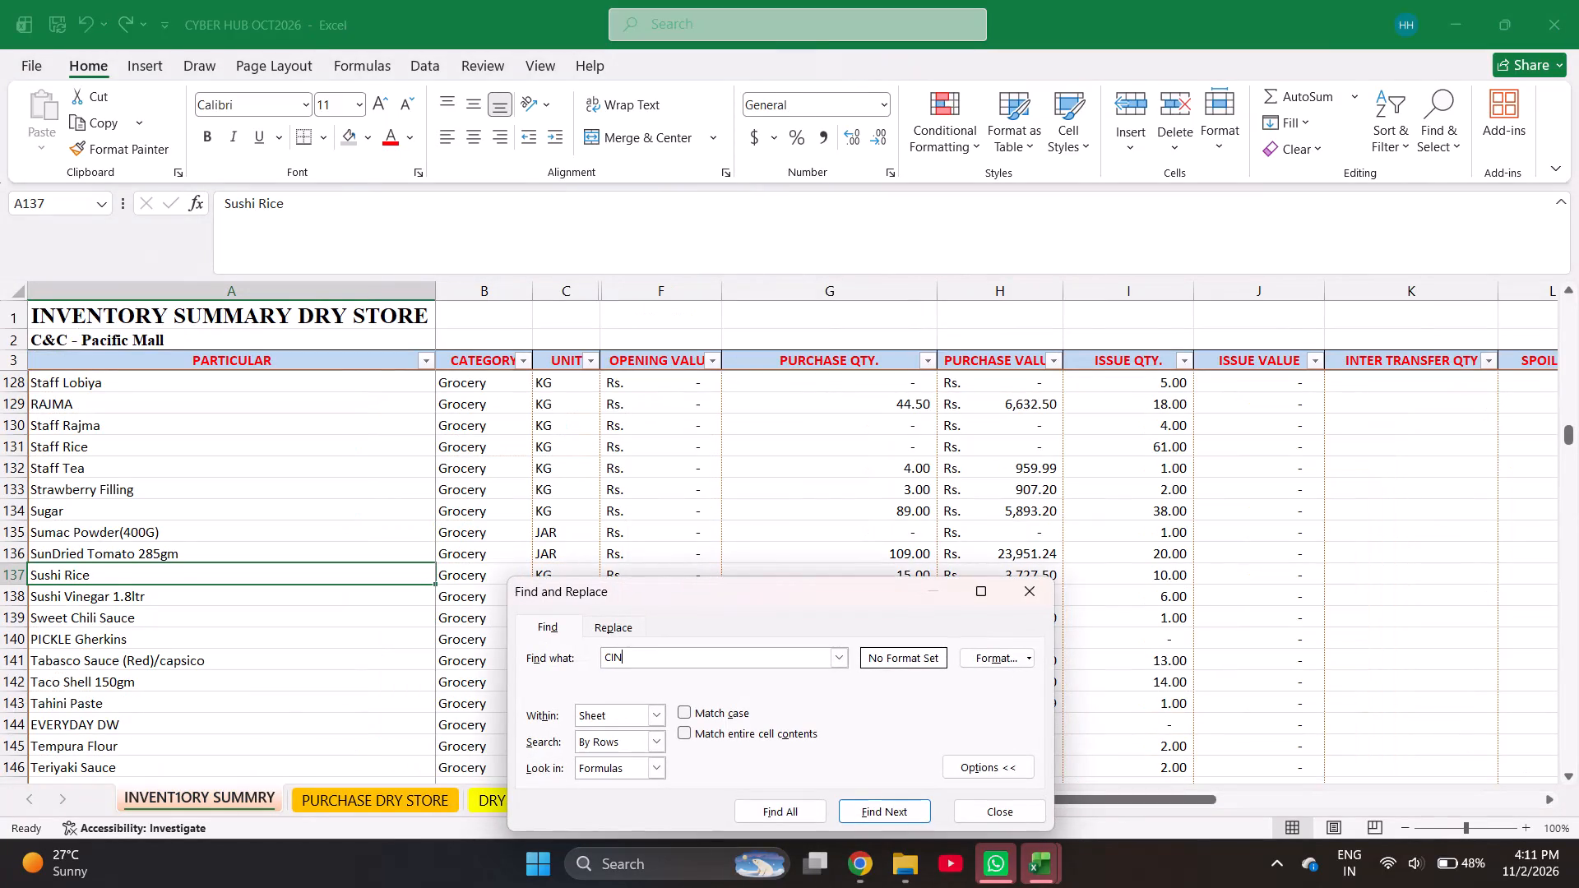
{"action": "key", "text": "Return"}
{"action": "key", "text": "Return"}
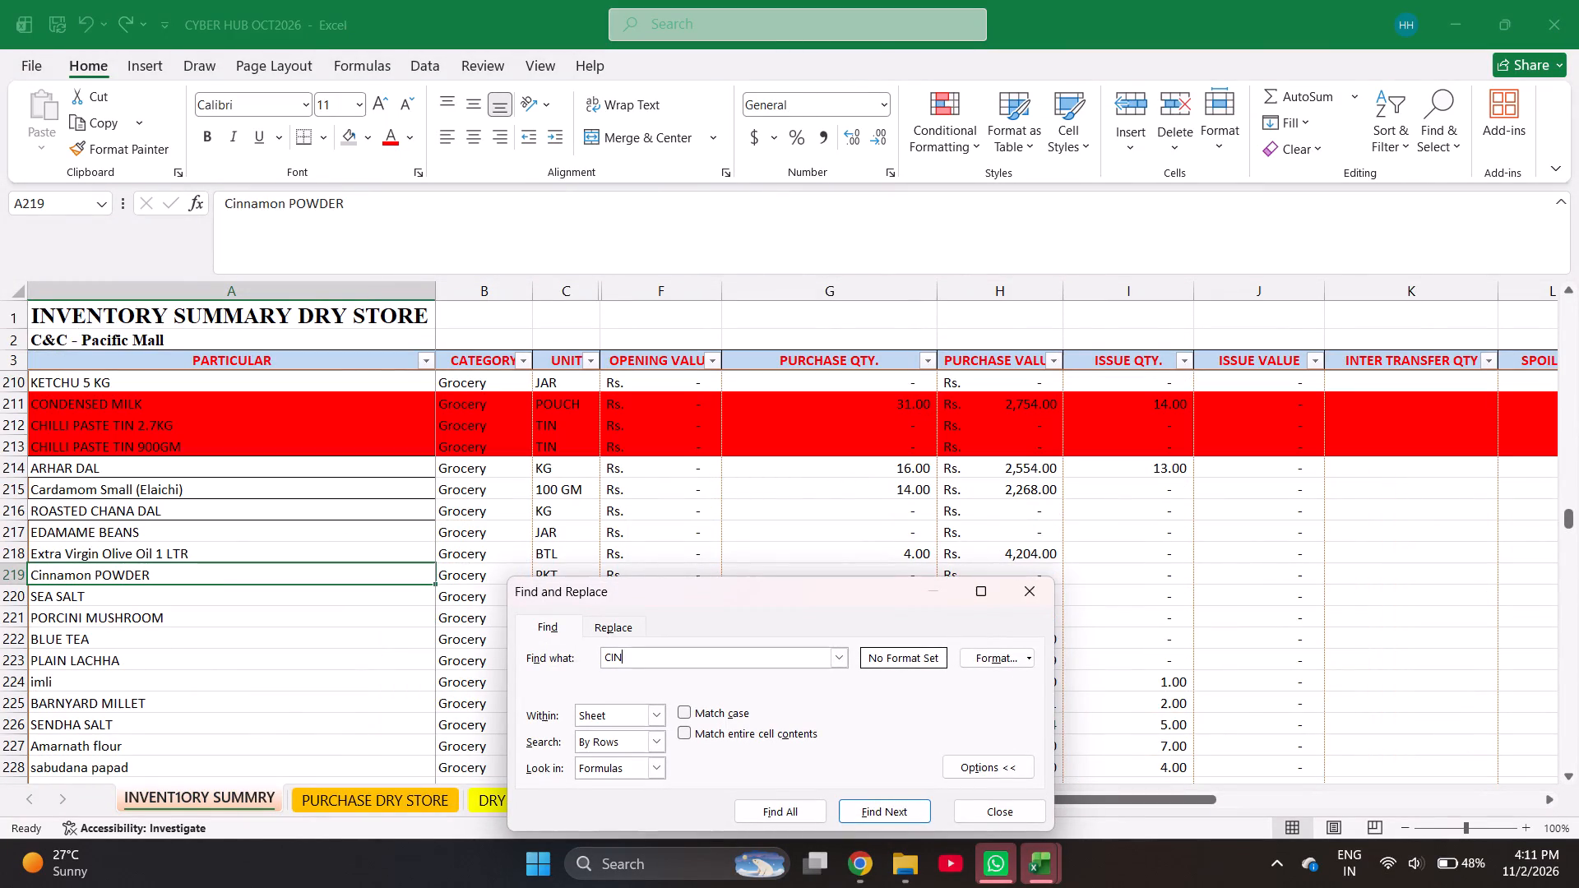
{"action": "key", "text": "Return"}
{"action": "key", "text": "Return"}
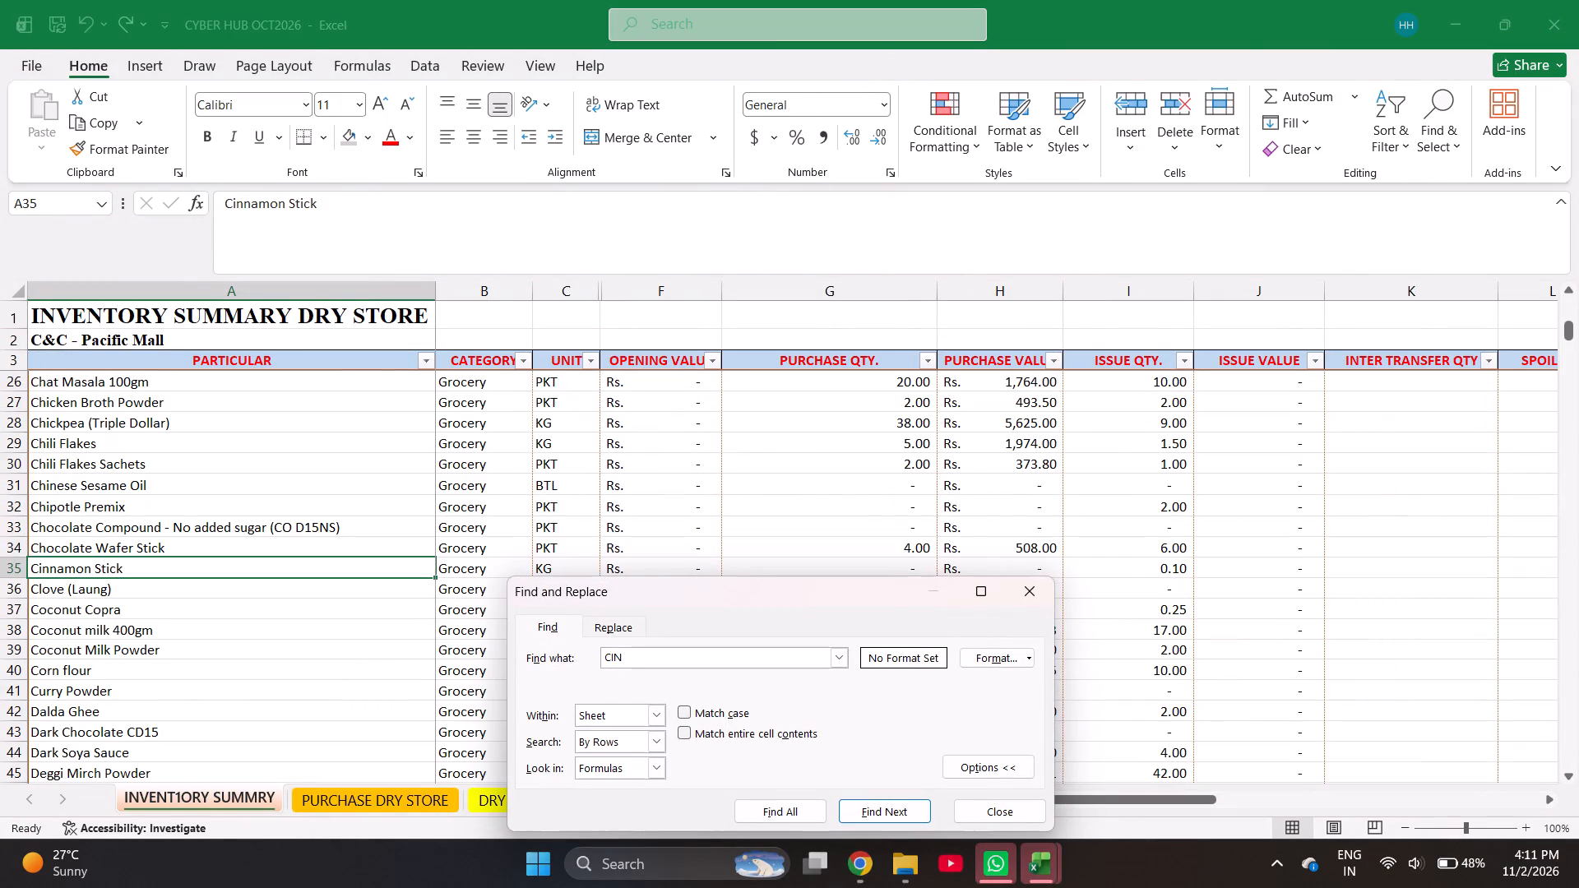
{"action": "key", "text": "Escape"}
{"action": "key", "text": "ctrl+c"}
{"action": "key", "text": "ctrl+Page_Down"}
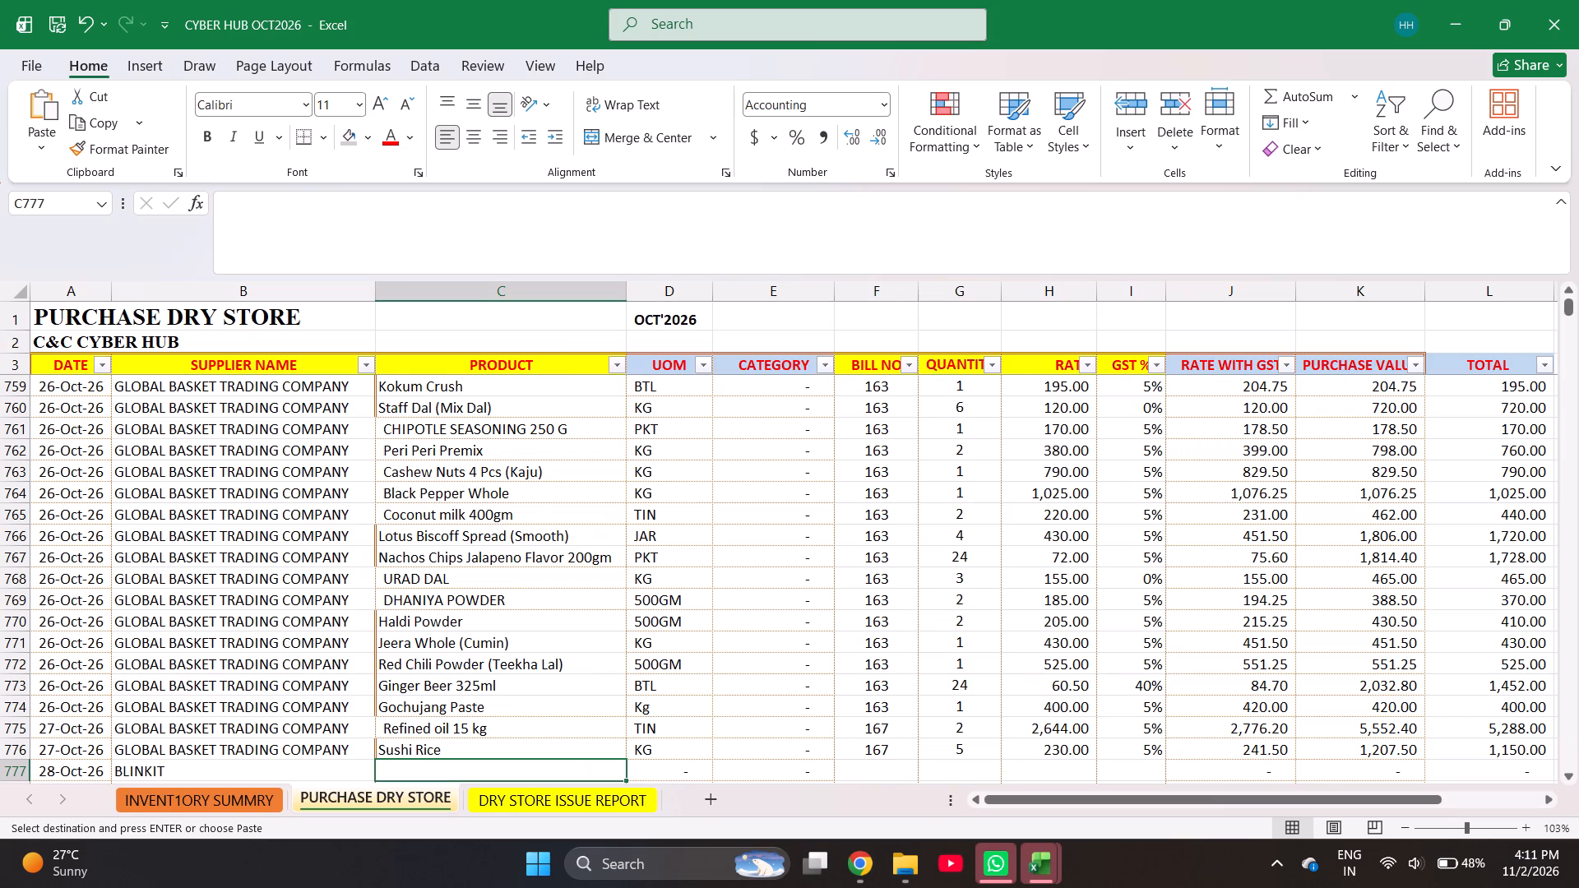
{"action": "key", "text": "Return"}
{"action": "key", "text": "Return"}
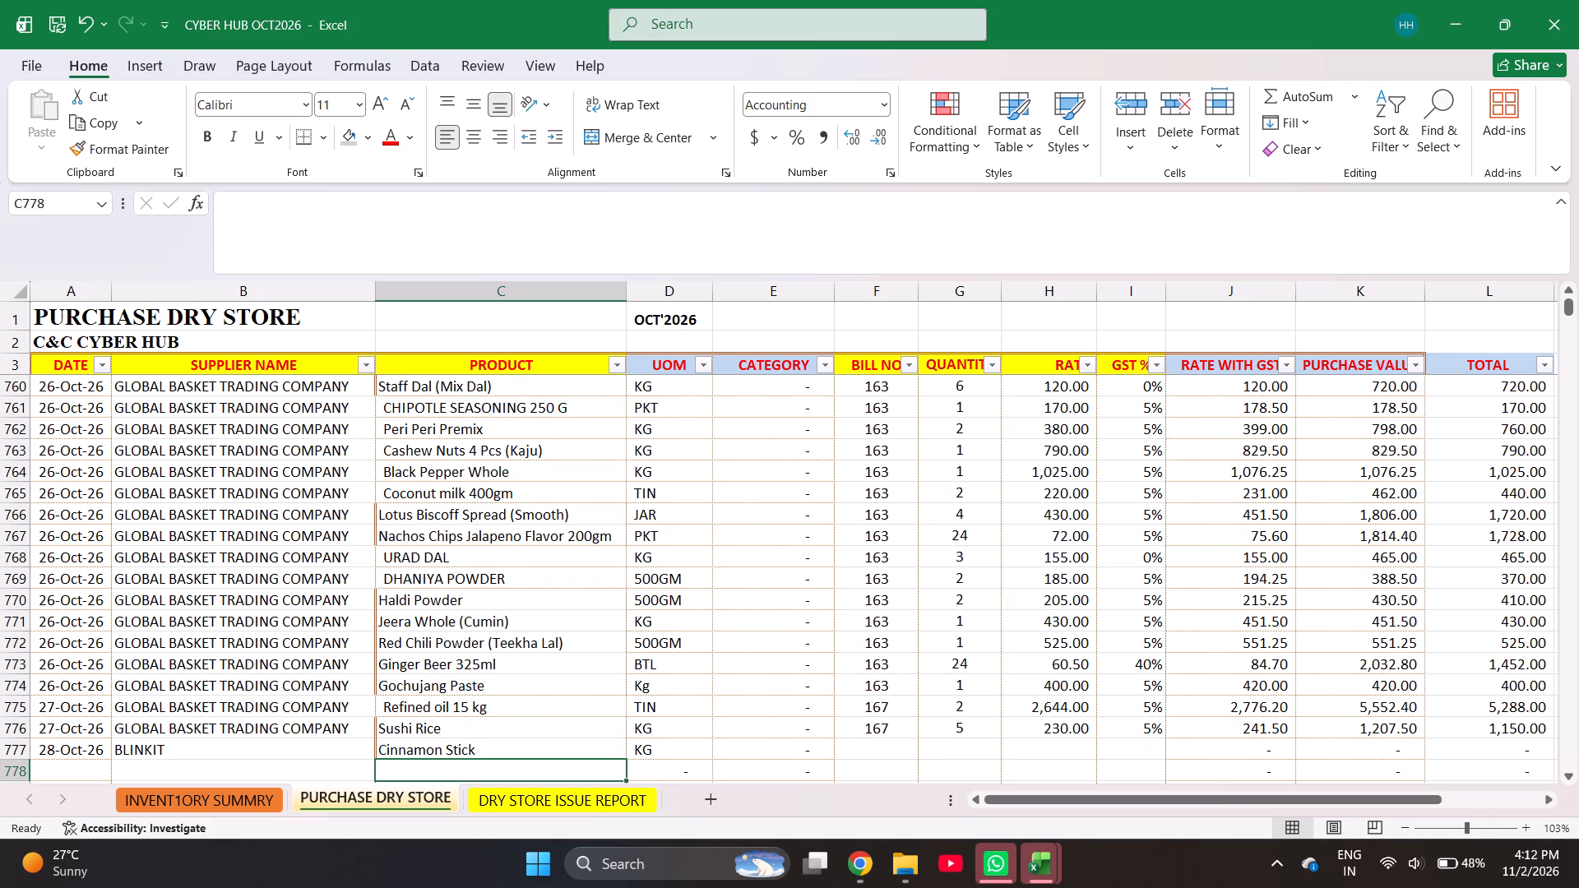
Enter bill number 187 and quantity 0.1 for the Cinnamon Stick purchase in row 777.
{"action": "key", "text": "Right"}
{"action": "key", "text": "Right"}
{"action": "key", "text": "Right"}
{"action": "key", "text": "Up"}
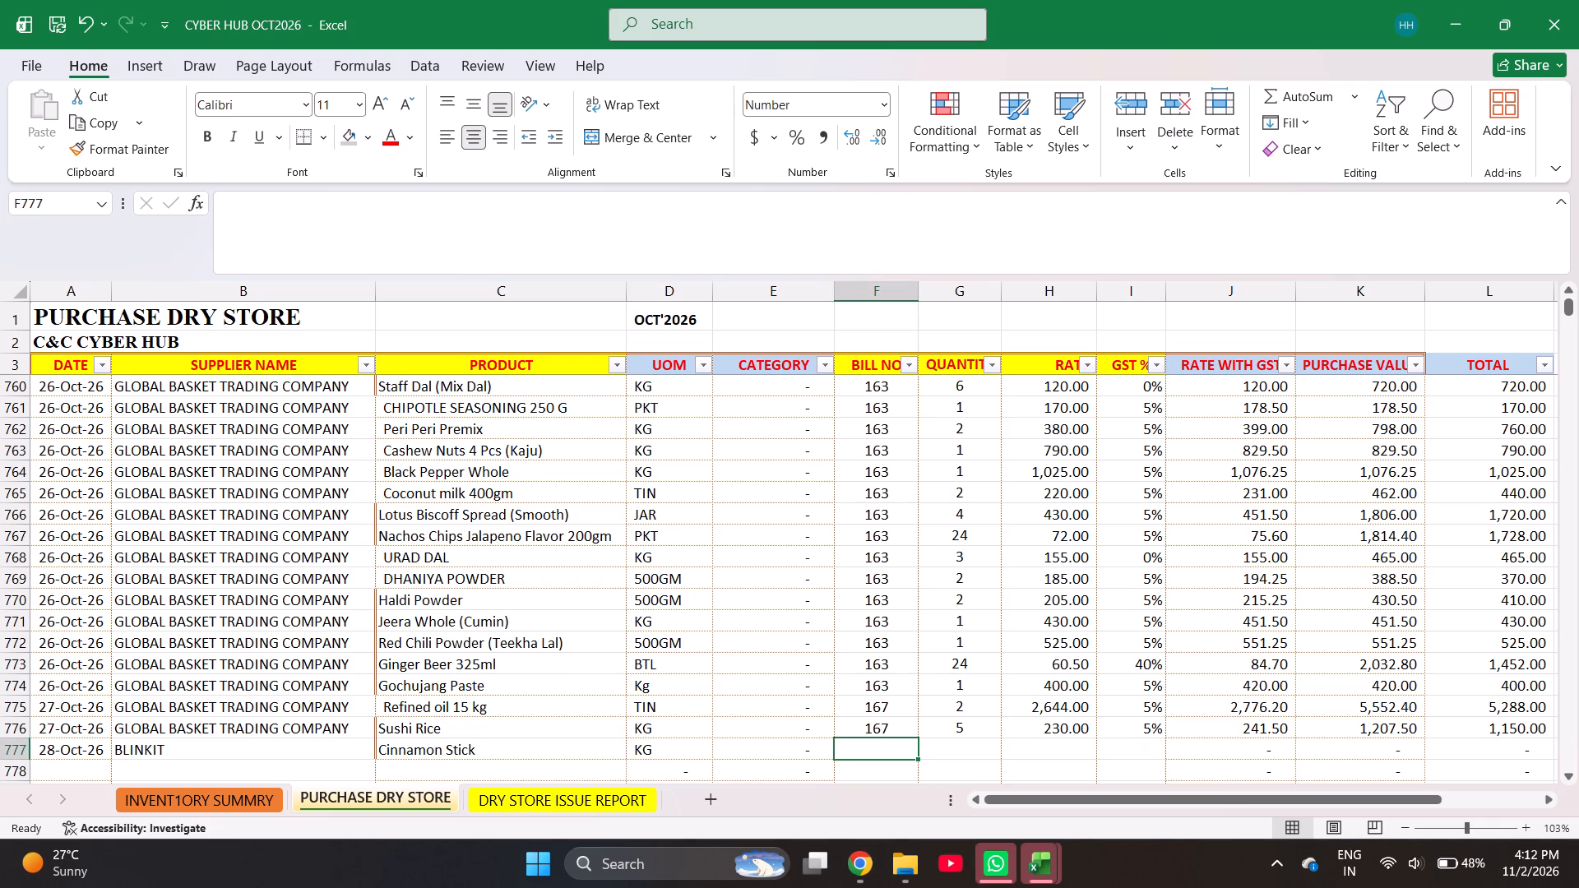
{"action": "type", "text": "187"}
{"action": "key", "text": "Right"}
{"action": "key", "text": "Page_Down"}
{"action": "key", "text": "Page_Up"}
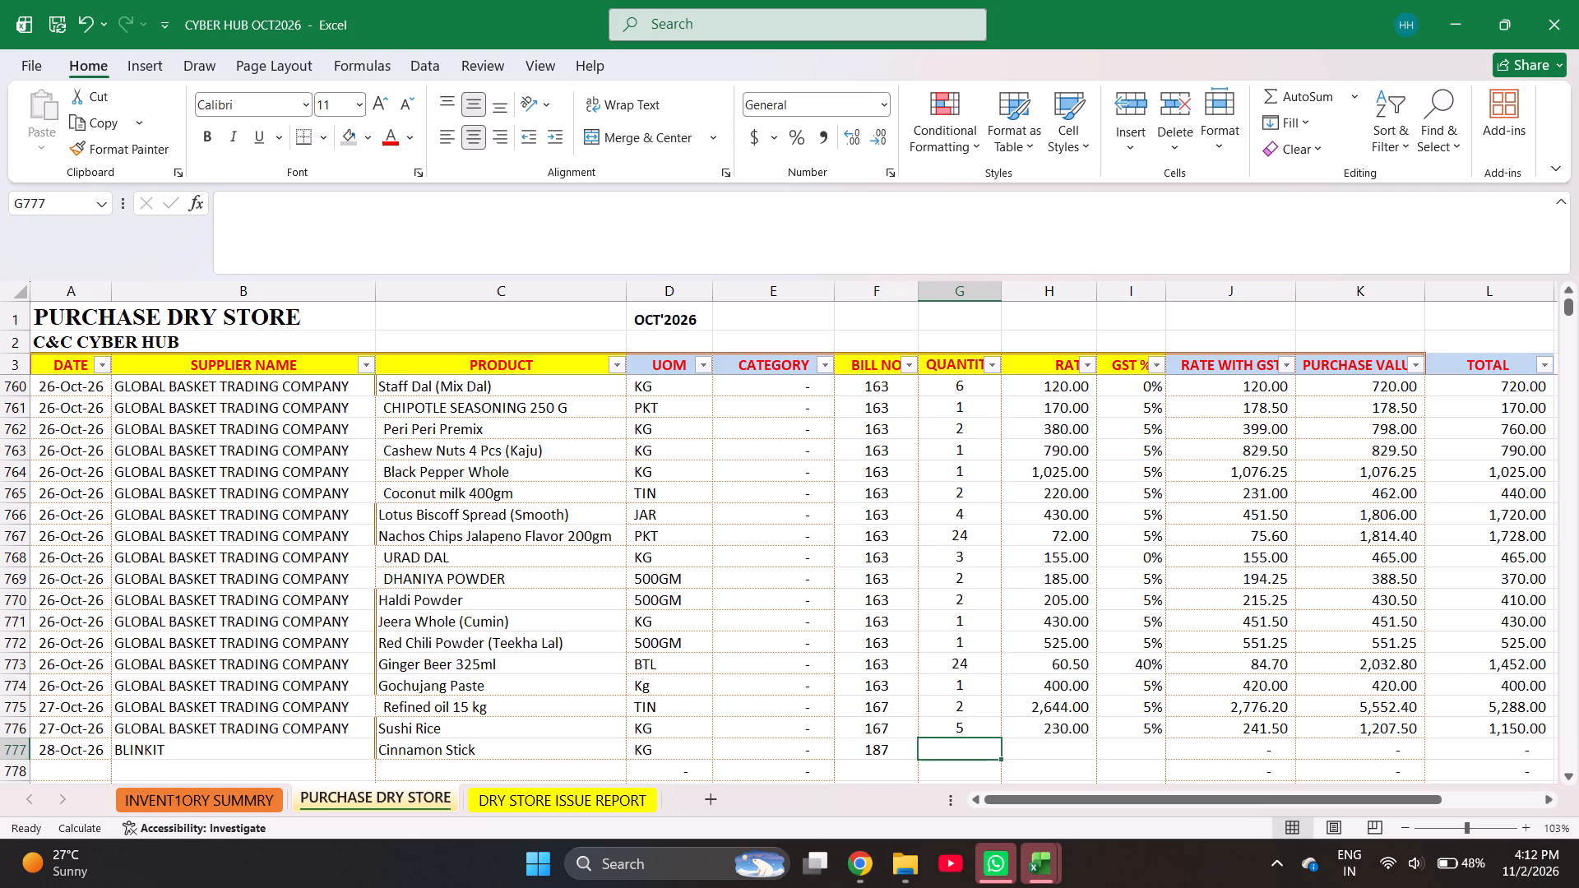
{"action": "key", "text": "0"}
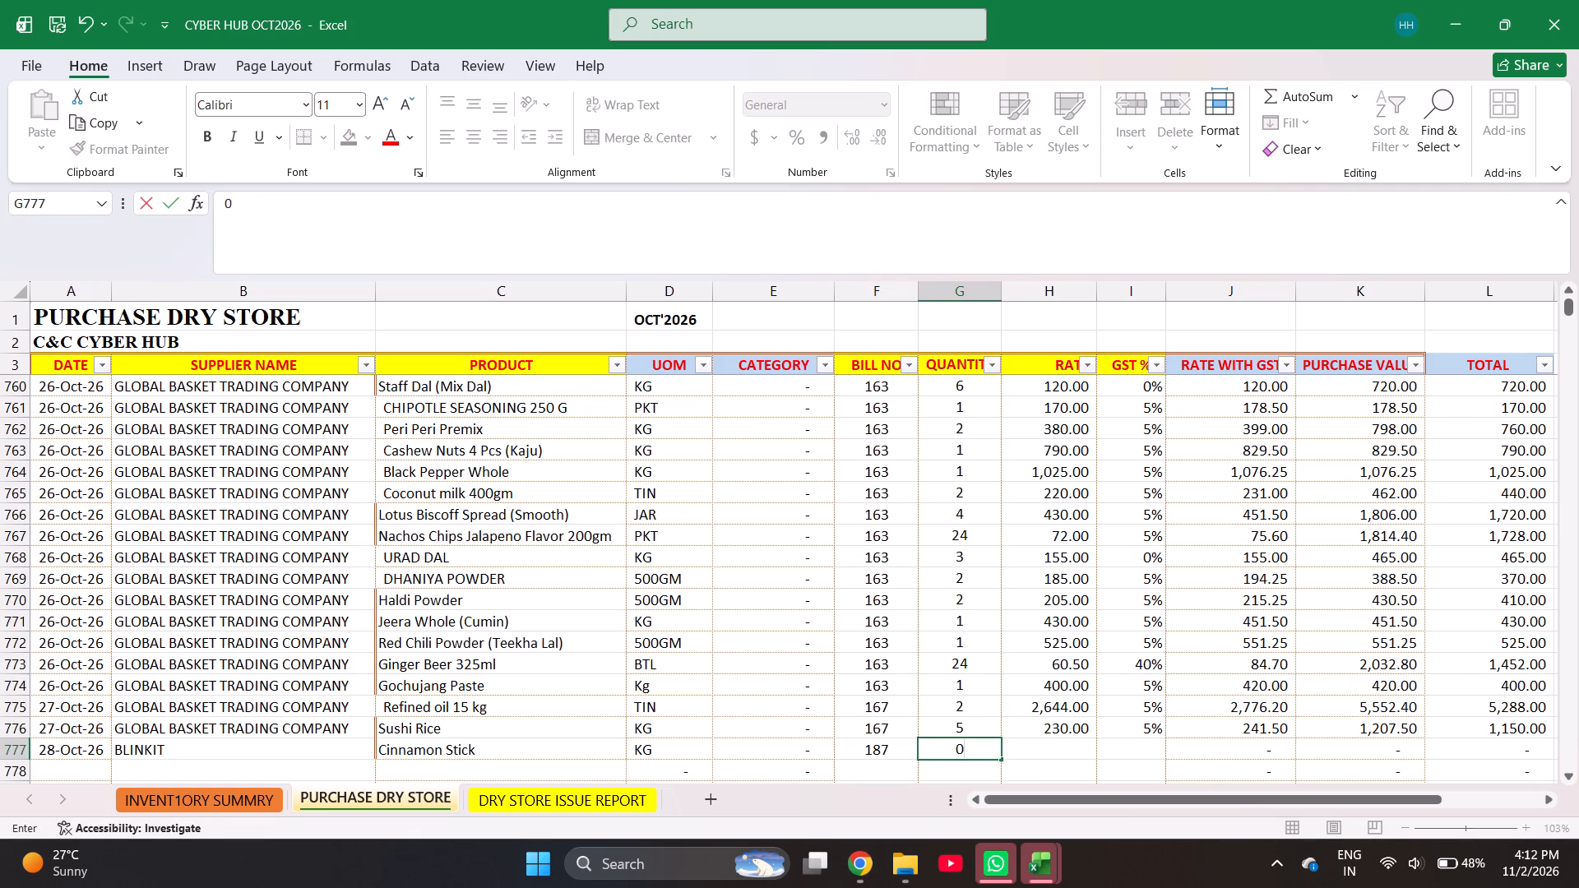
{"action": "type", "text": ".1"}
{"action": "key", "text": "Right"}
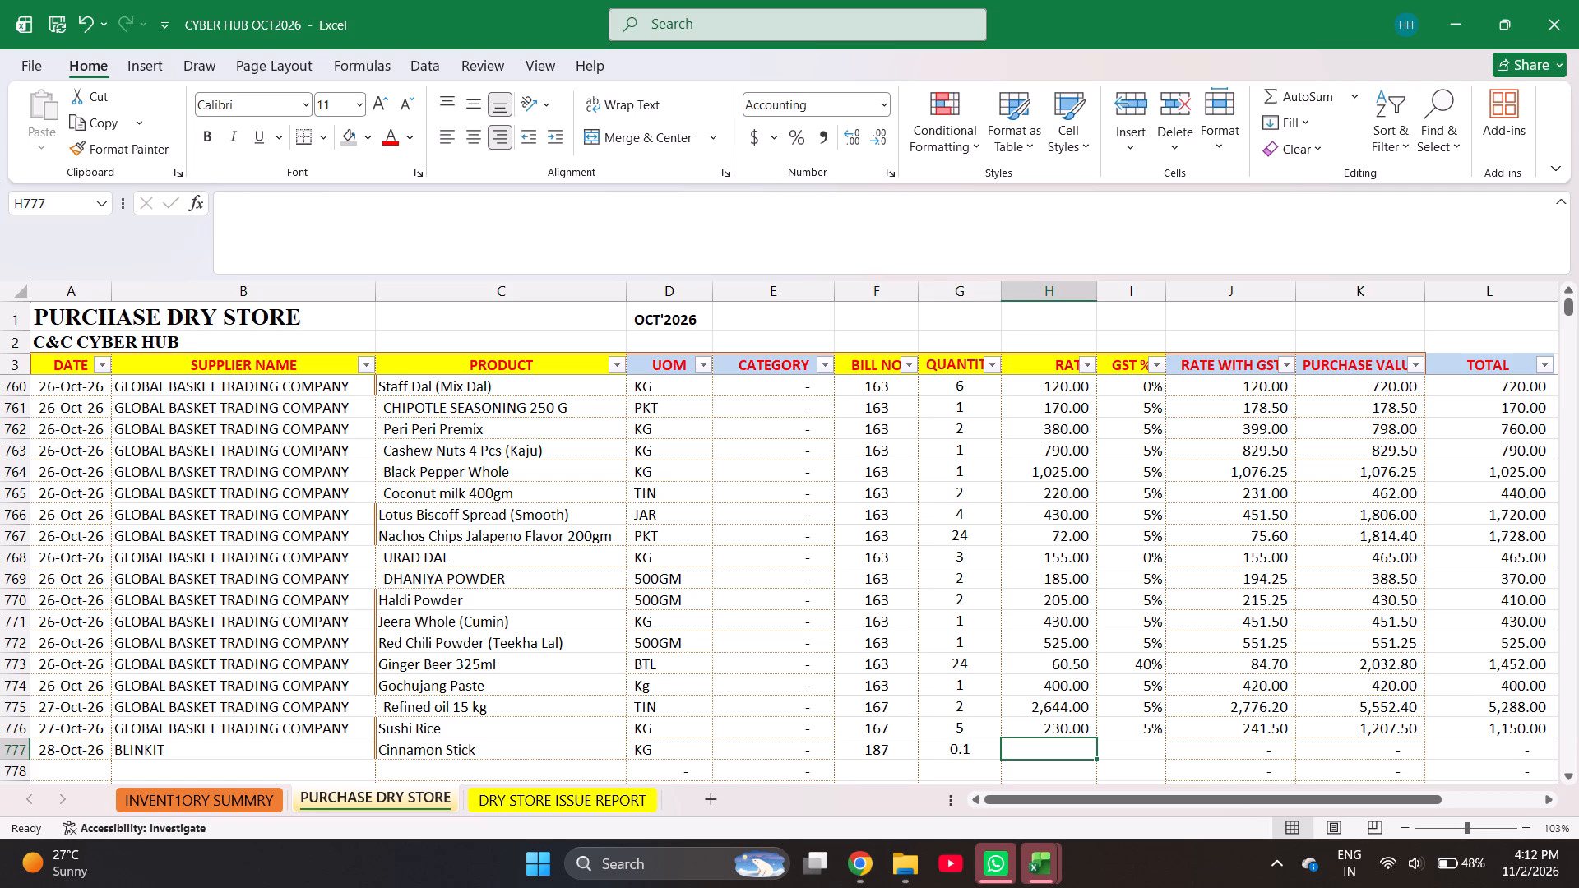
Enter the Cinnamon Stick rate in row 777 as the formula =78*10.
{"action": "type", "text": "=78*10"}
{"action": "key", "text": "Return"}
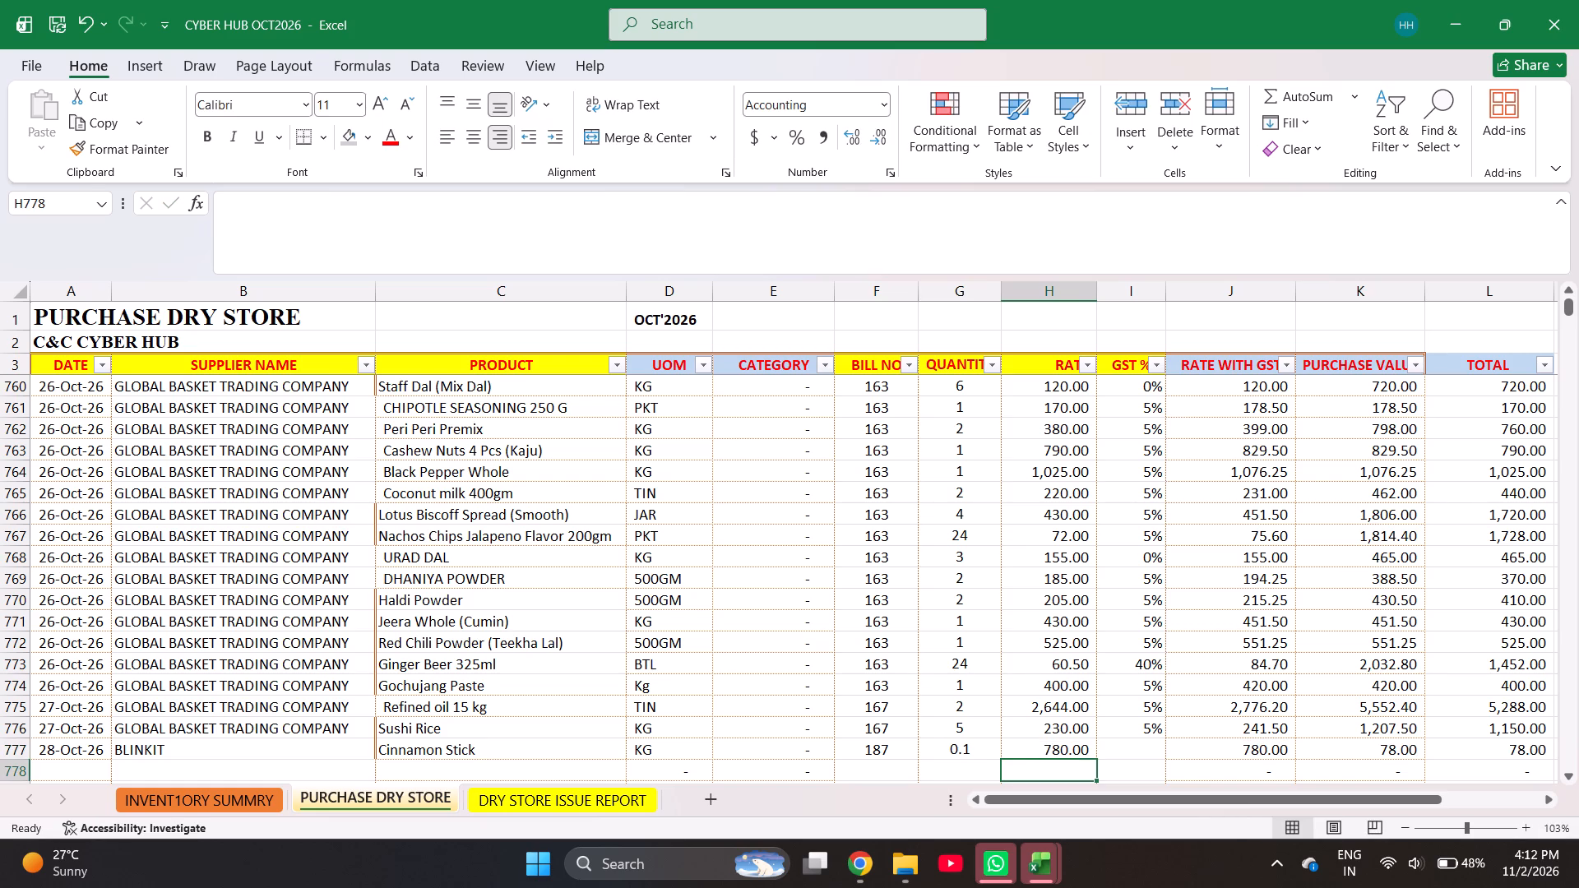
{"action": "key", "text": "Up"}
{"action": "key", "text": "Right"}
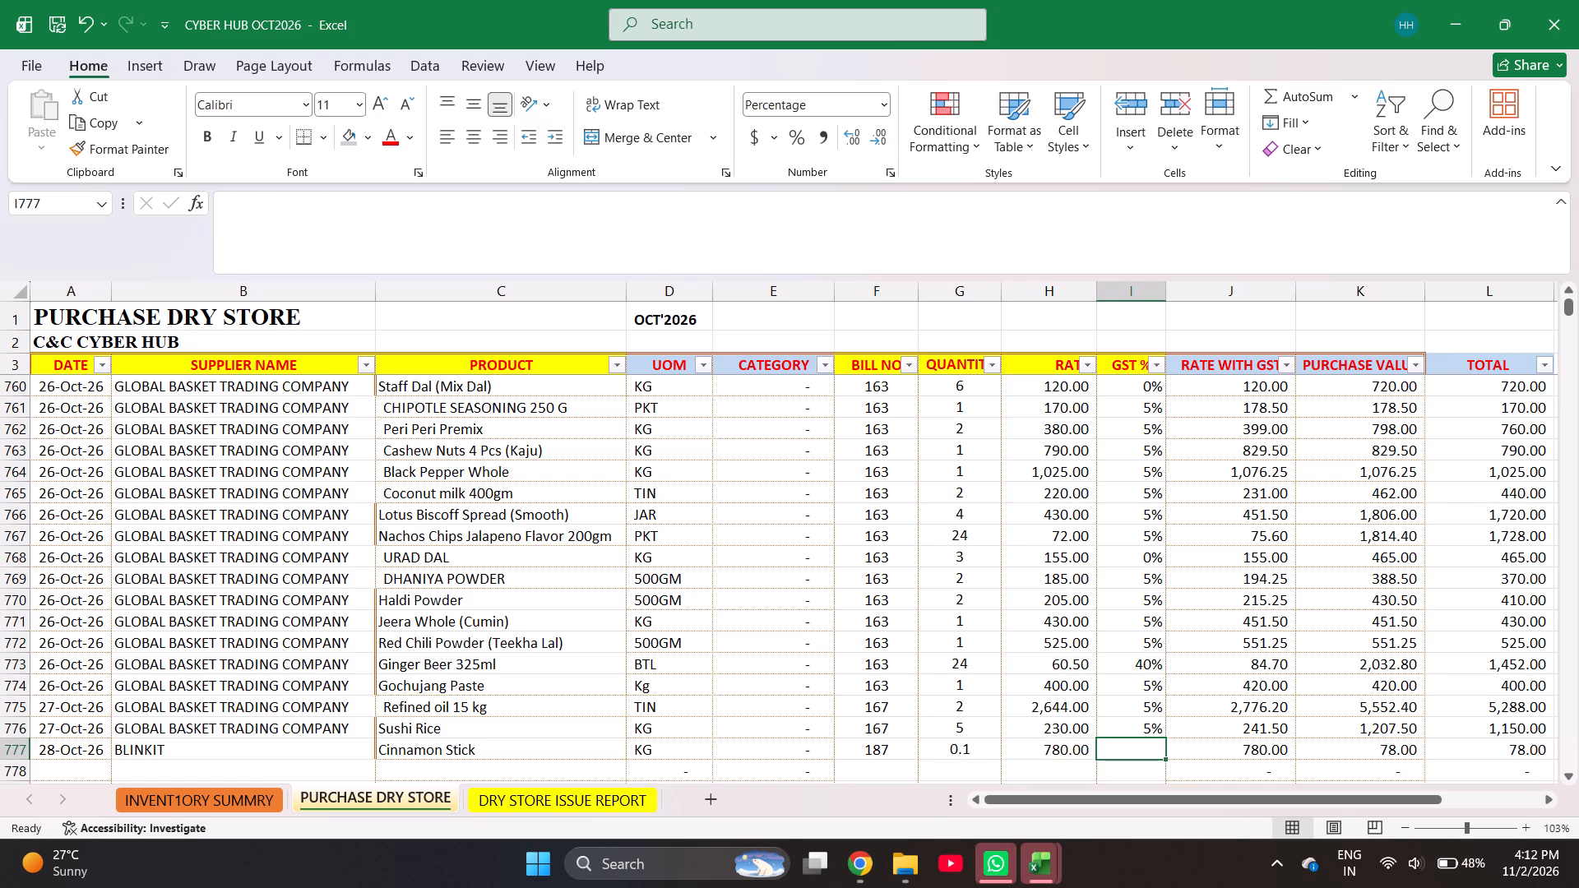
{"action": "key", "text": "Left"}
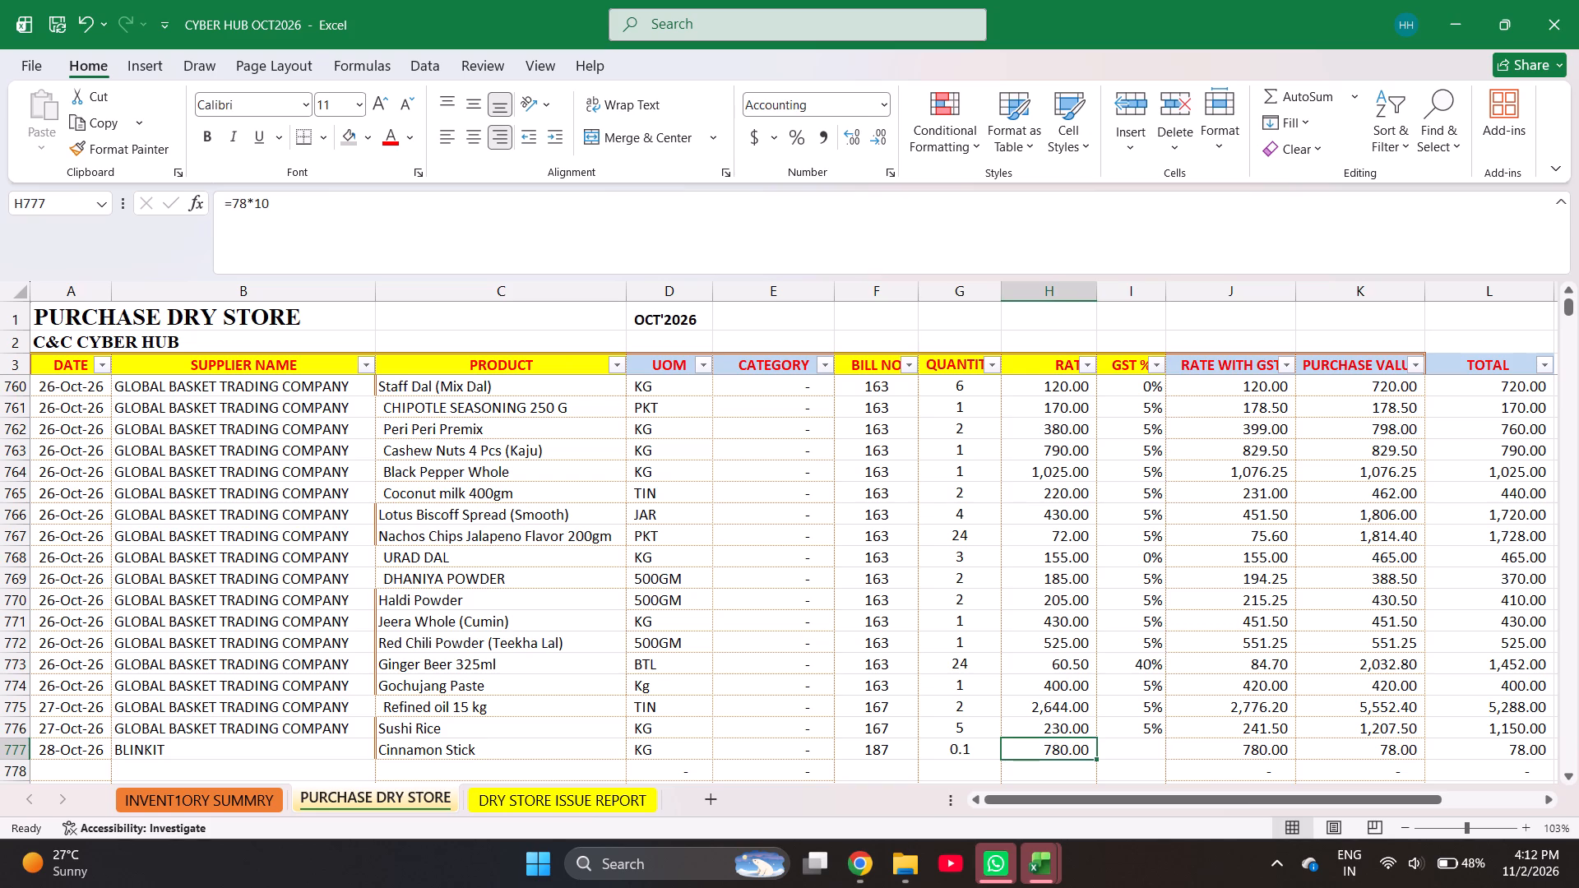
Set the Cinnamon Stick rate in row 777 to =74.29*10 and its GST to 5%.
{"action": "key", "text": "equal"}
{"action": "type", "text": "74.29*10"}
{"action": "key", "text": "Return"}
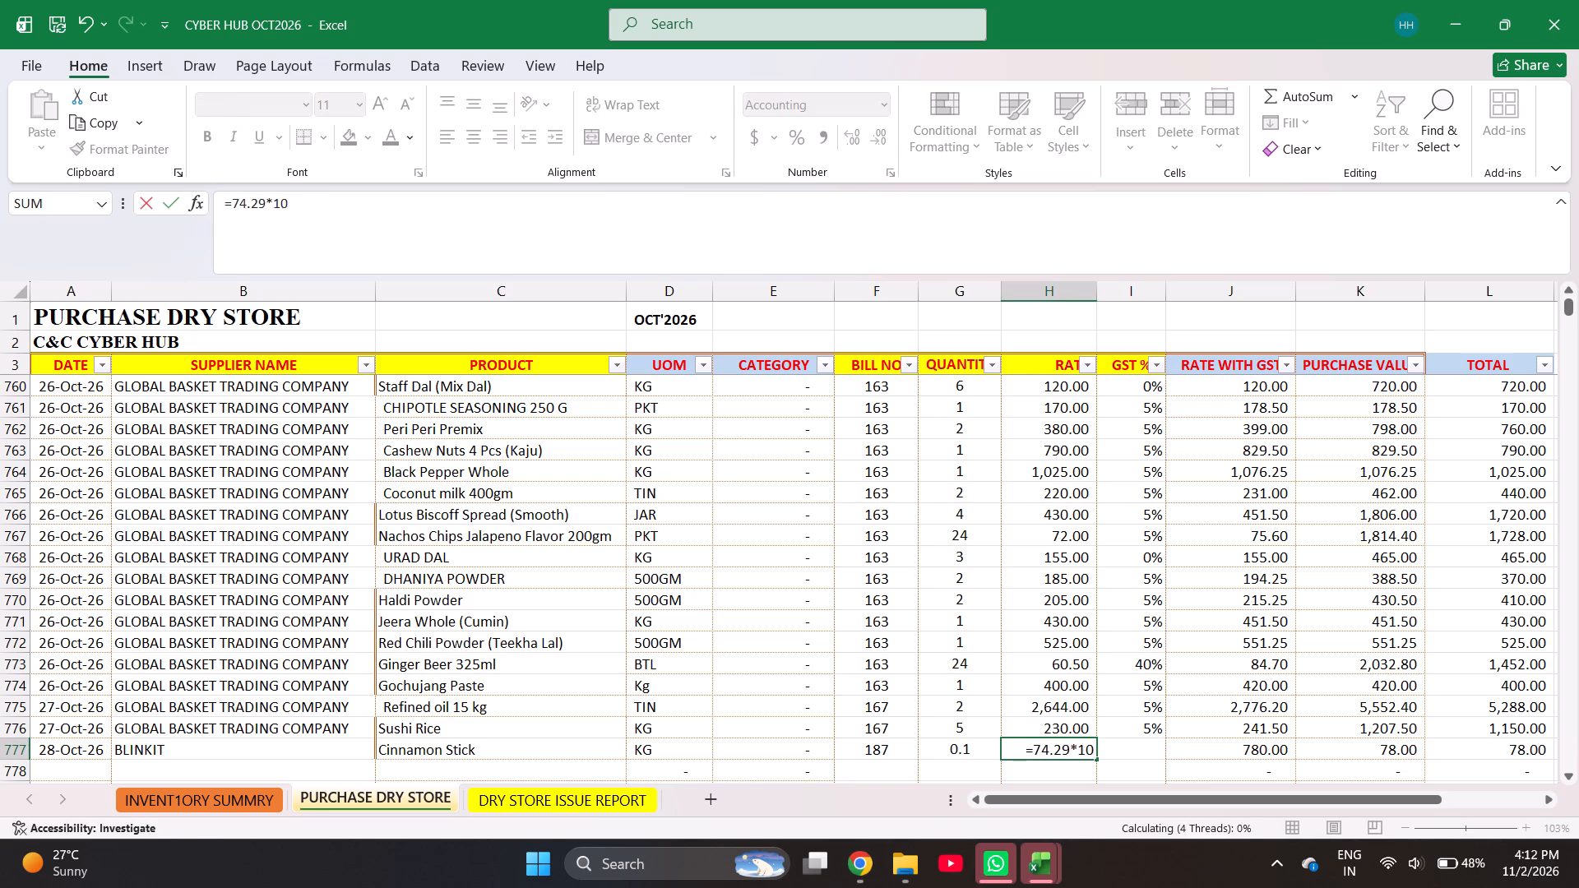
{"action": "key", "text": "Up"}
{"action": "key", "text": "Right"}
{"action": "key", "text": "5"}
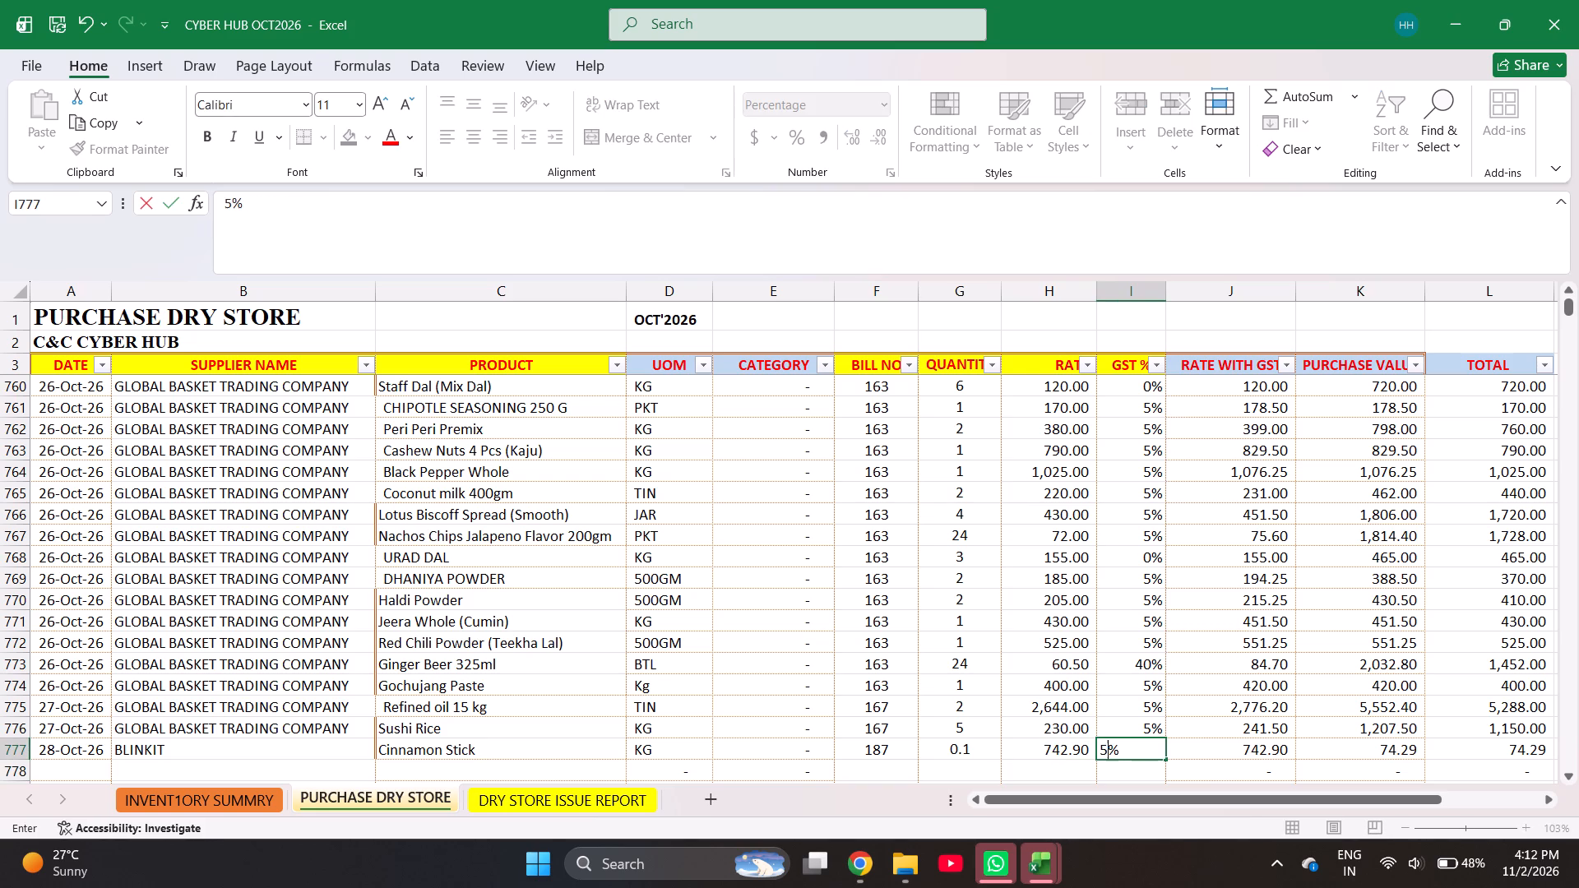
{"action": "key", "text": "Left"}
{"action": "key", "text": "Left"}
{"action": "key", "text": "Left"}
{"action": "key", "text": "Left"}
{"action": "key", "text": "Left"}
{"action": "key", "text": "Left"}
{"action": "key", "text": "Left"}
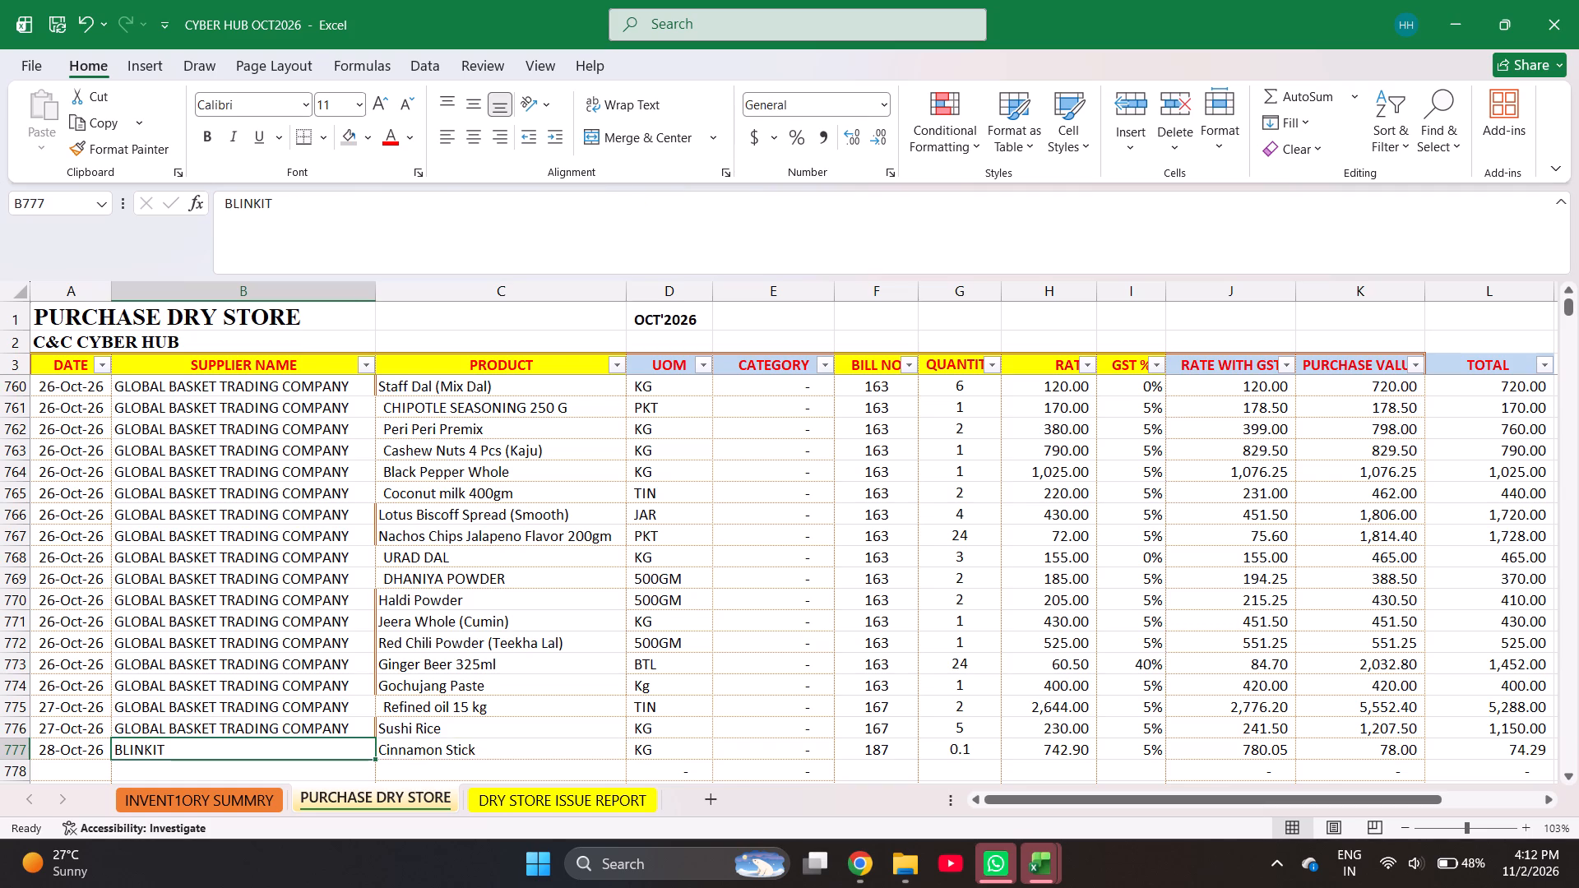
Search the inventory summary for "CARD" to find the Cardamom Small (Elaichi) item for purchase row 778.
{"action": "key", "text": "Right"}
{"action": "key", "text": "Down"}
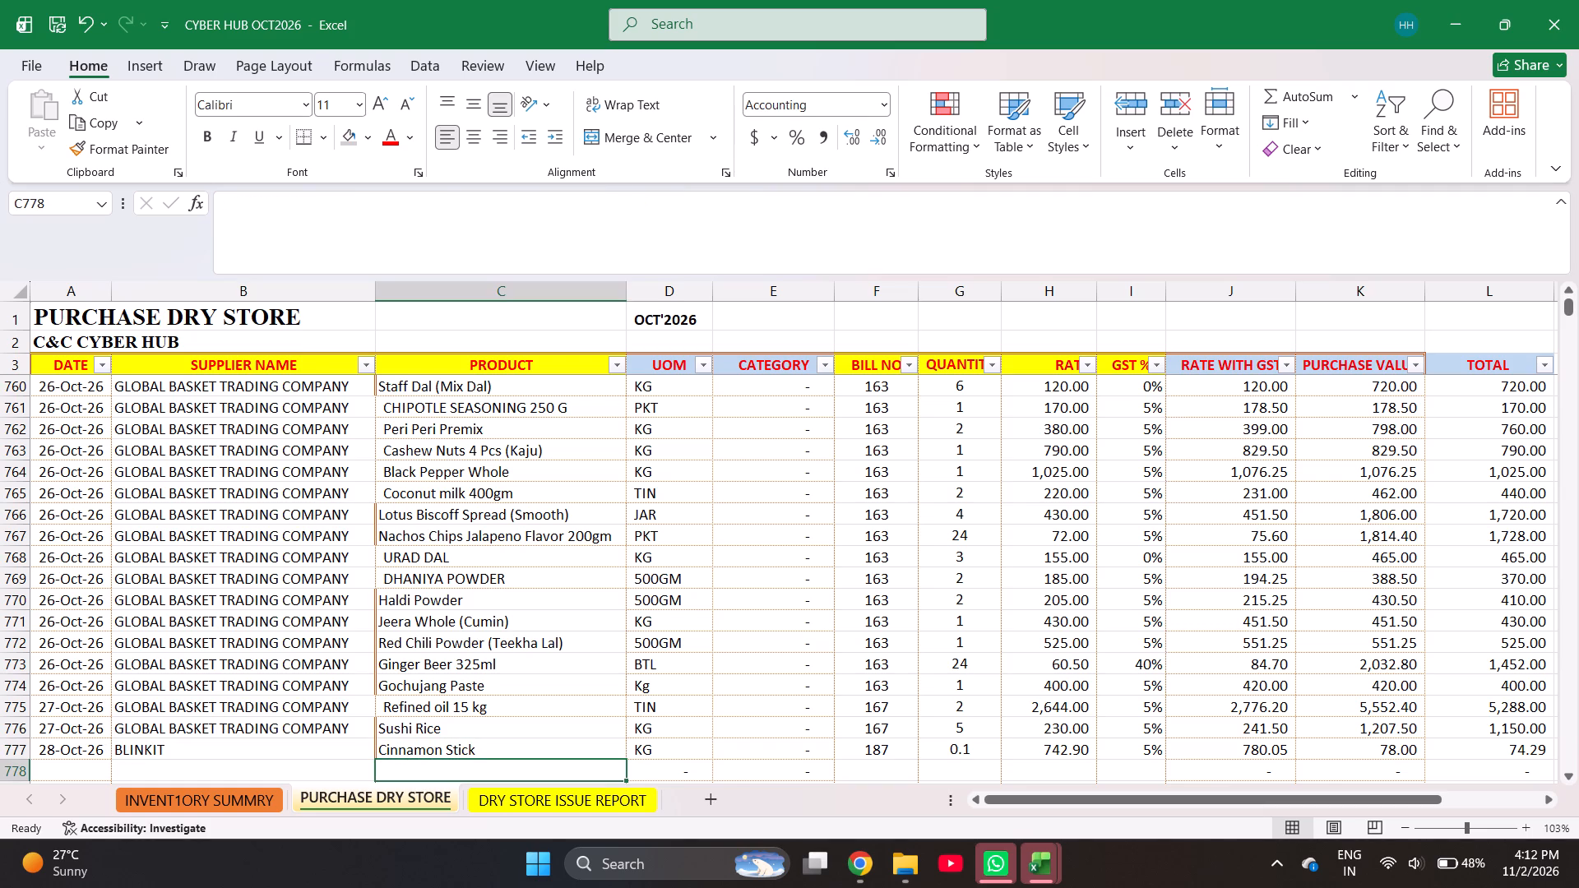
{"action": "key", "text": "ctrl+Page_Up"}
{"action": "key", "text": "ctrl+f"}
{"action": "type", "text": "CARD"}
{"action": "key", "text": "Return"}
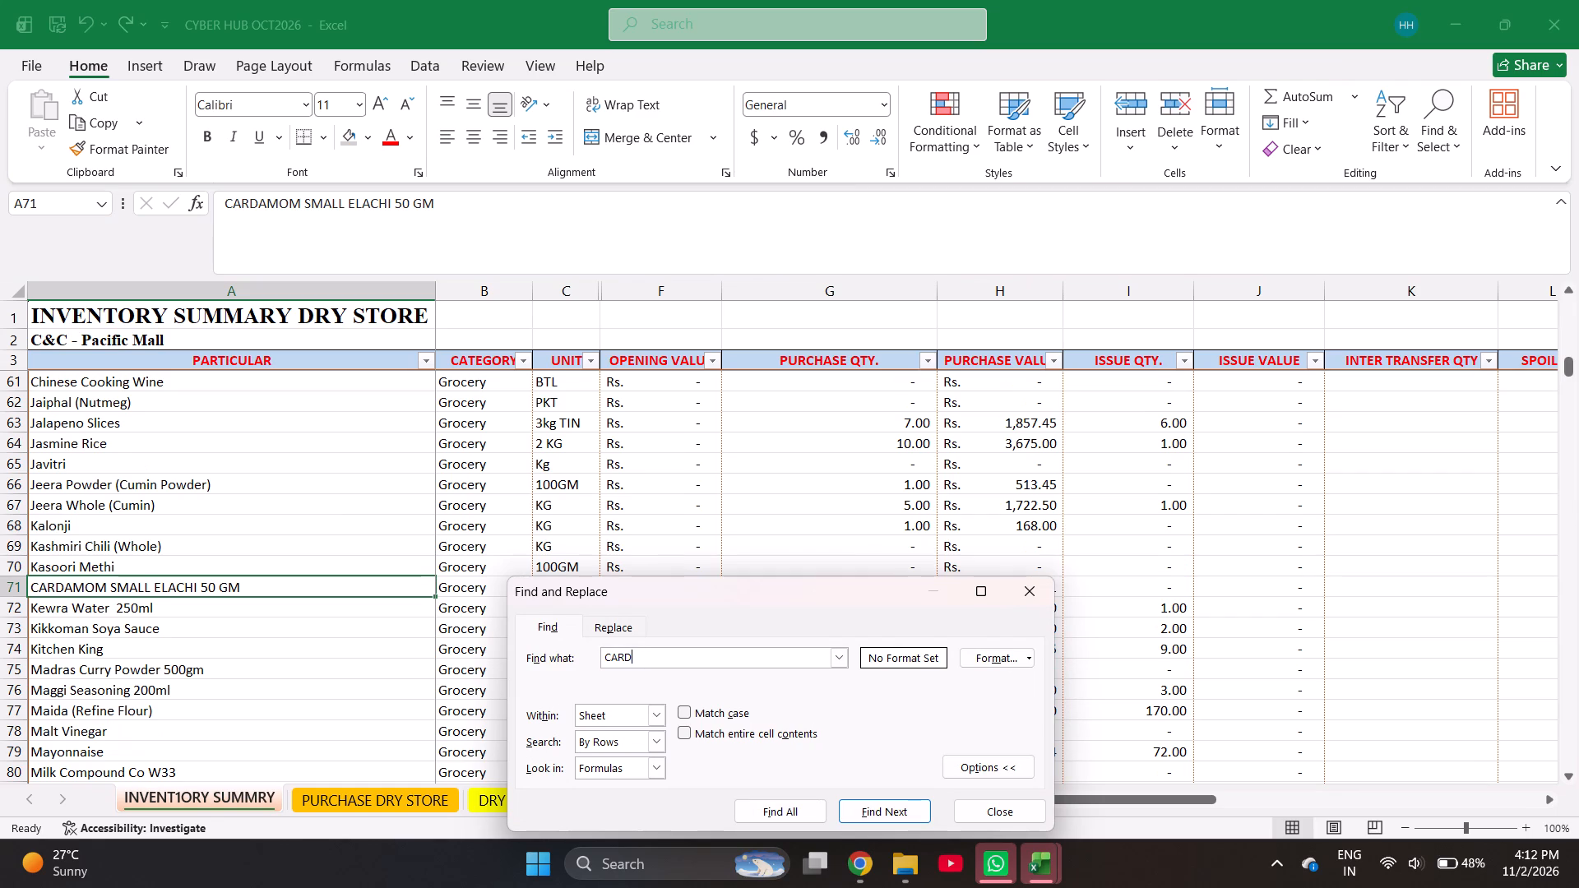
{"action": "key", "text": "Return"}
{"action": "key", "text": "Return"}
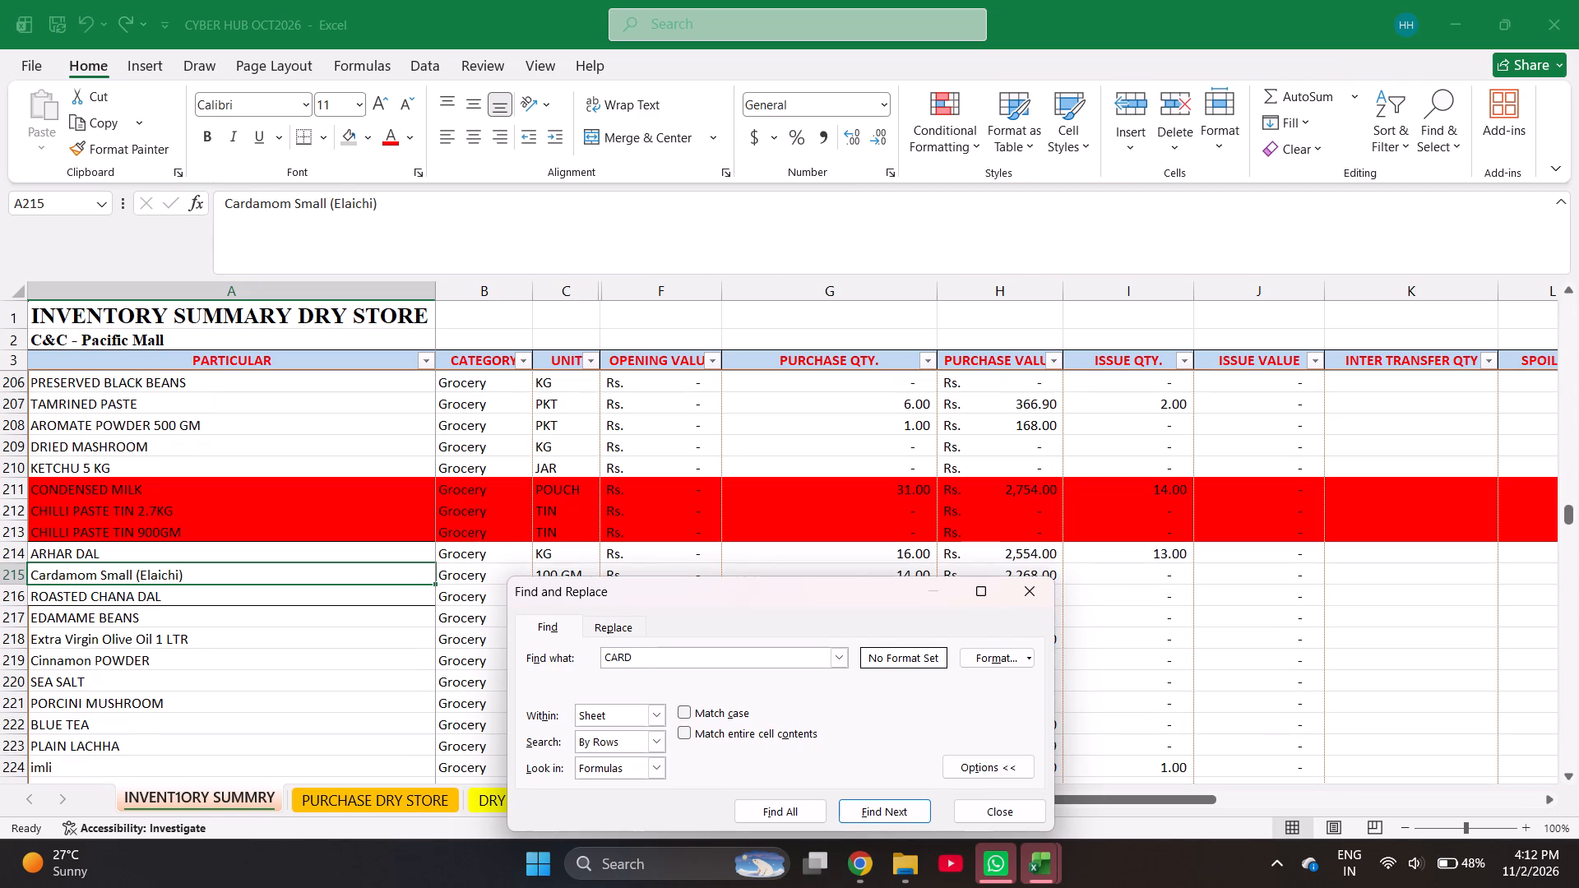
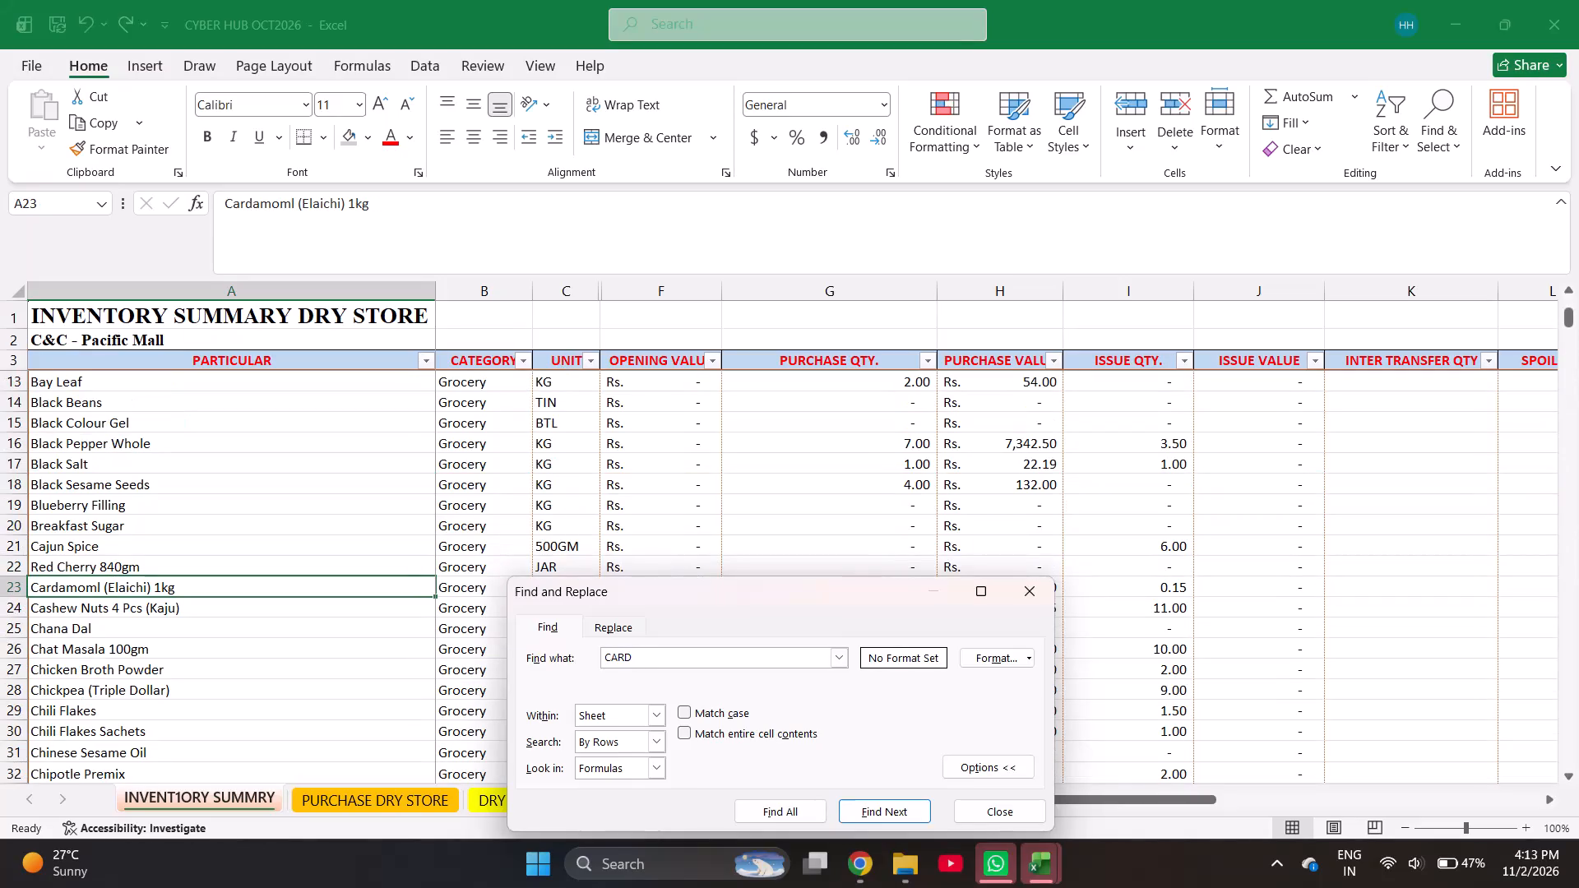
Find CARDAMOM SMALL ELACHI 50 GM in the inventory summary and copy it into the product cell of purchase row 778.
{"action": "key", "text": "Return"}
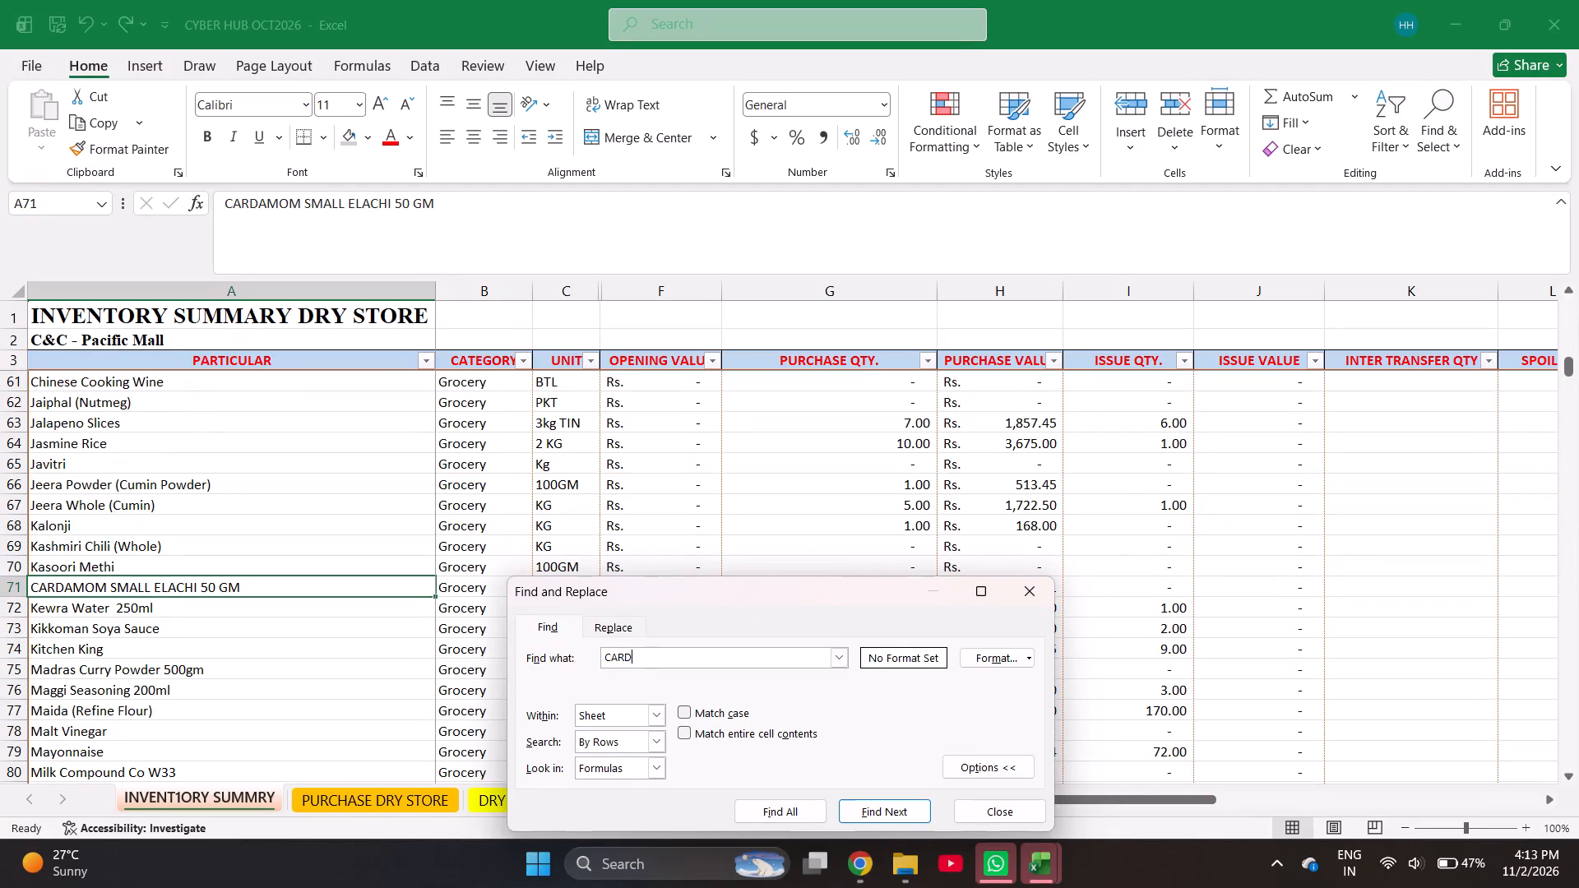
{"action": "key", "text": "Escape"}
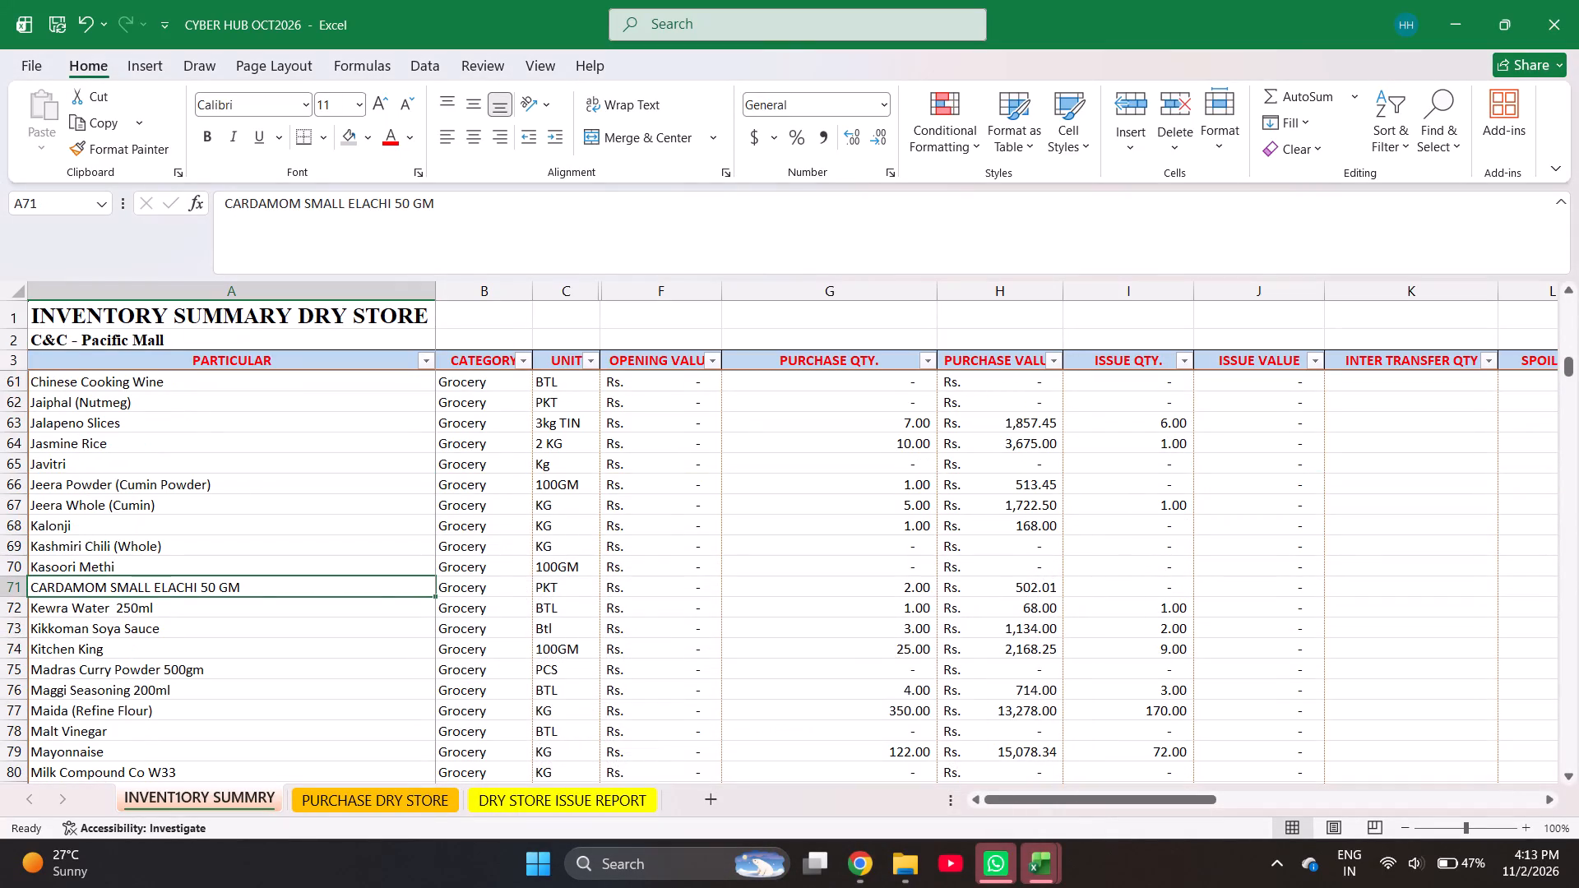
{"action": "key", "text": "ctrl+c"}
{"action": "key", "text": "ctrl+Page_Down"}
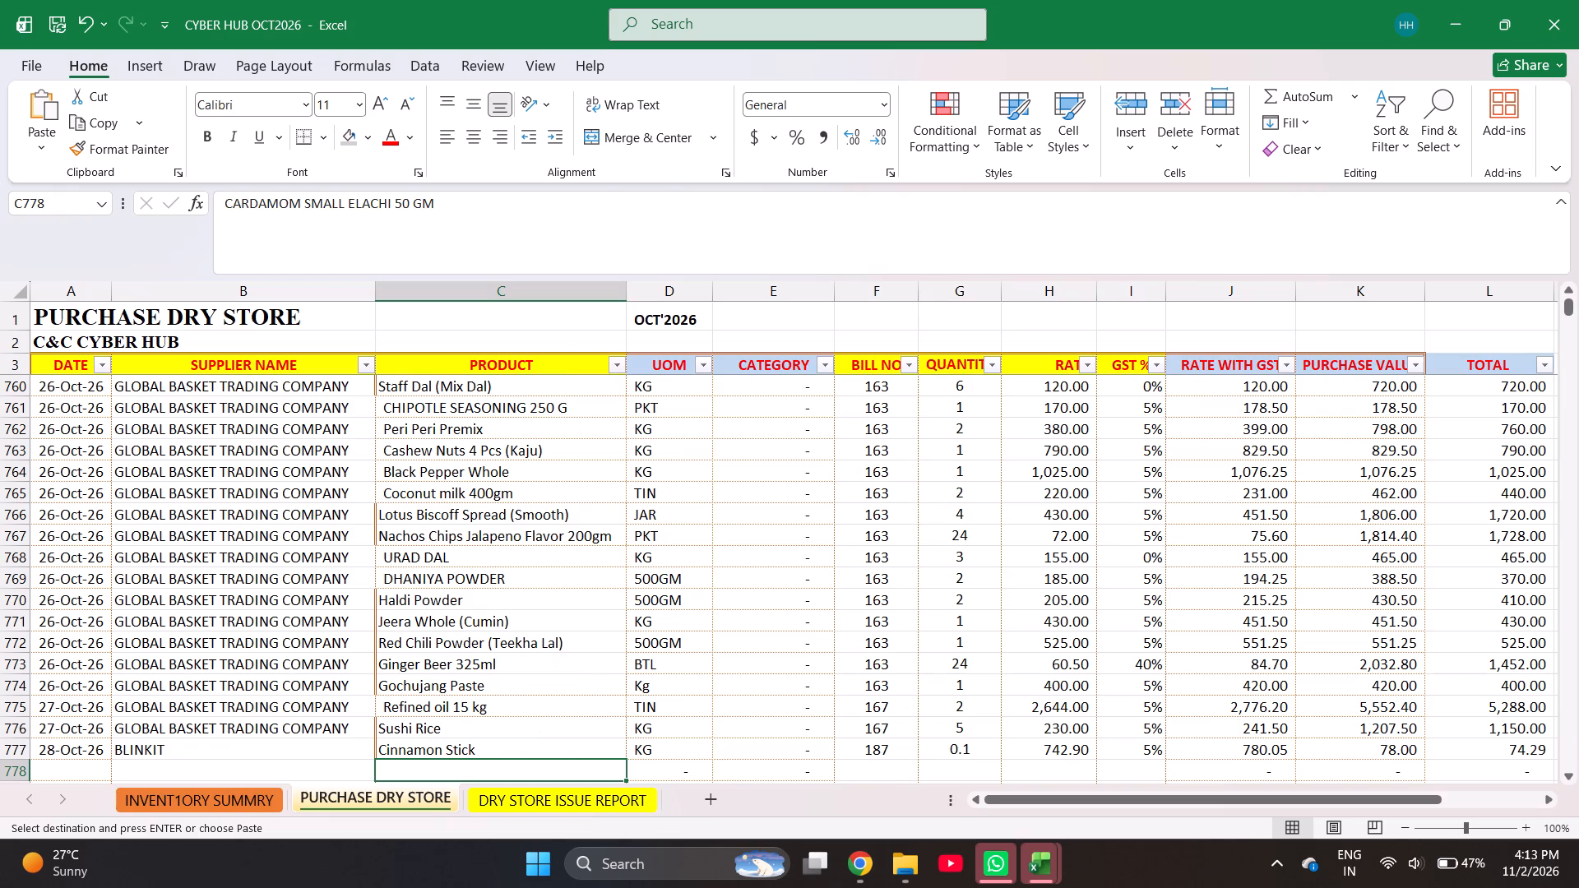
{"action": "key", "text": "Return"}
{"action": "key", "text": "Return"}
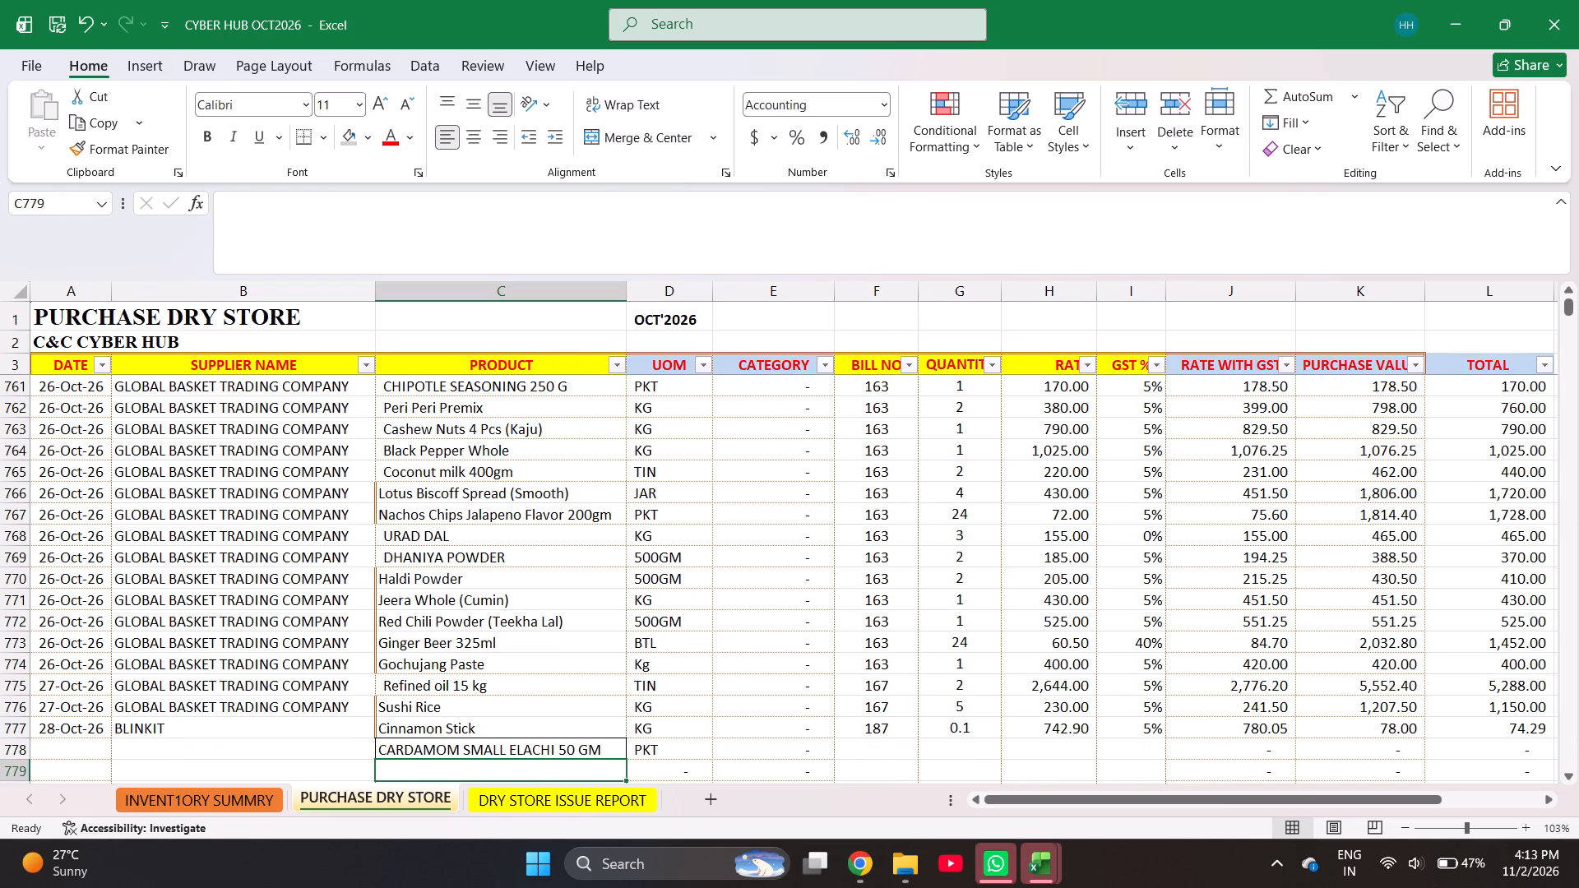
Enter Pineapple Juice as the product in purchase row 779.
{"action": "type", "text": "PIN"}
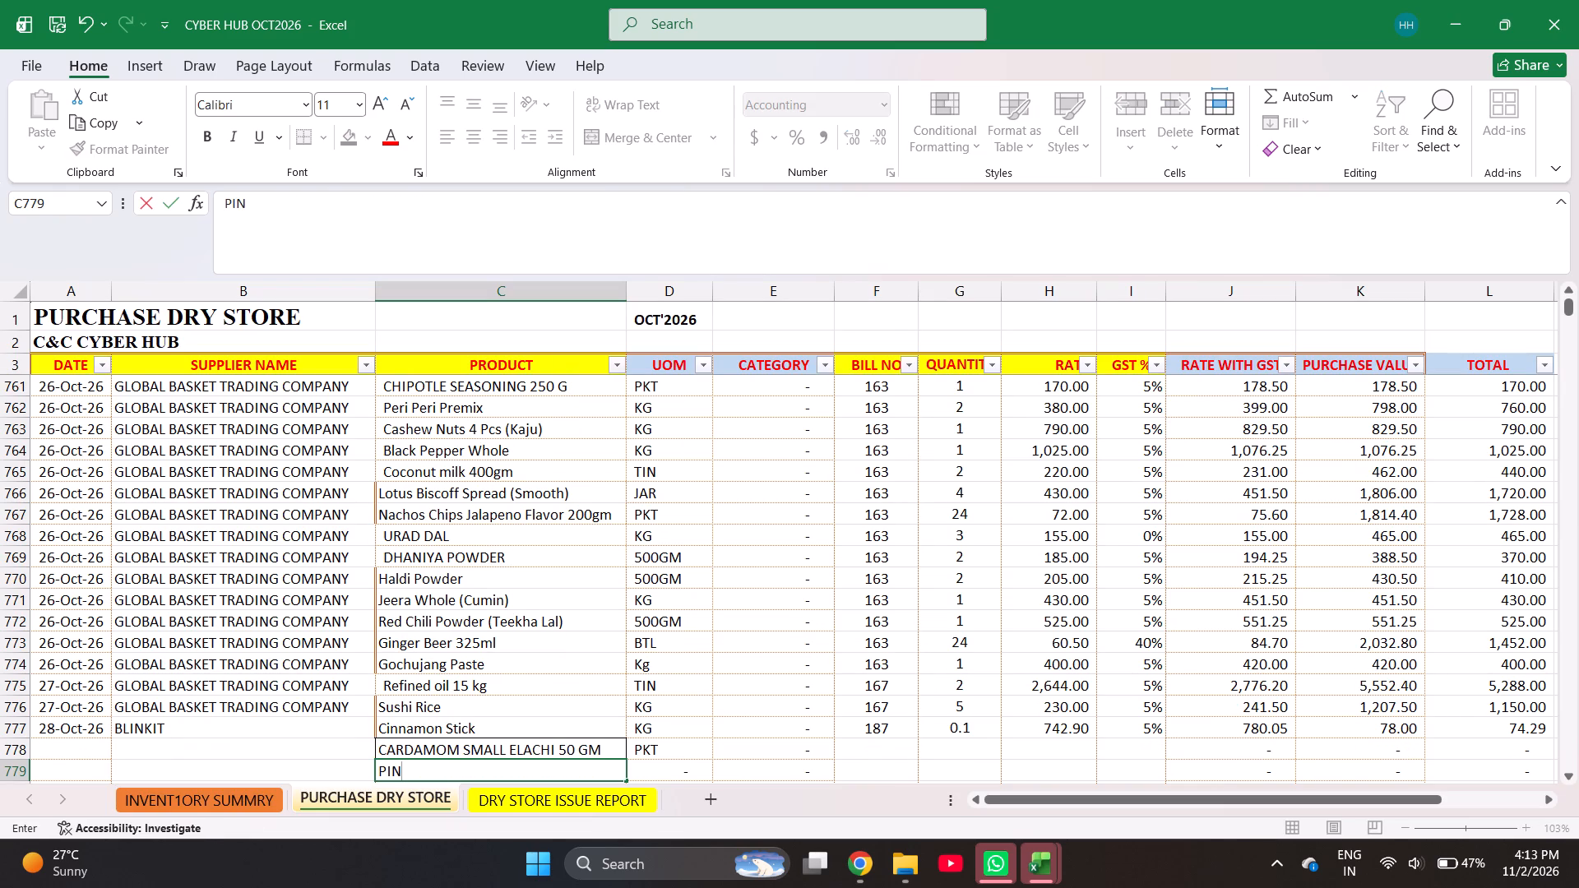
{"action": "key", "text": "e"}
{"action": "key", "text": "Return"}
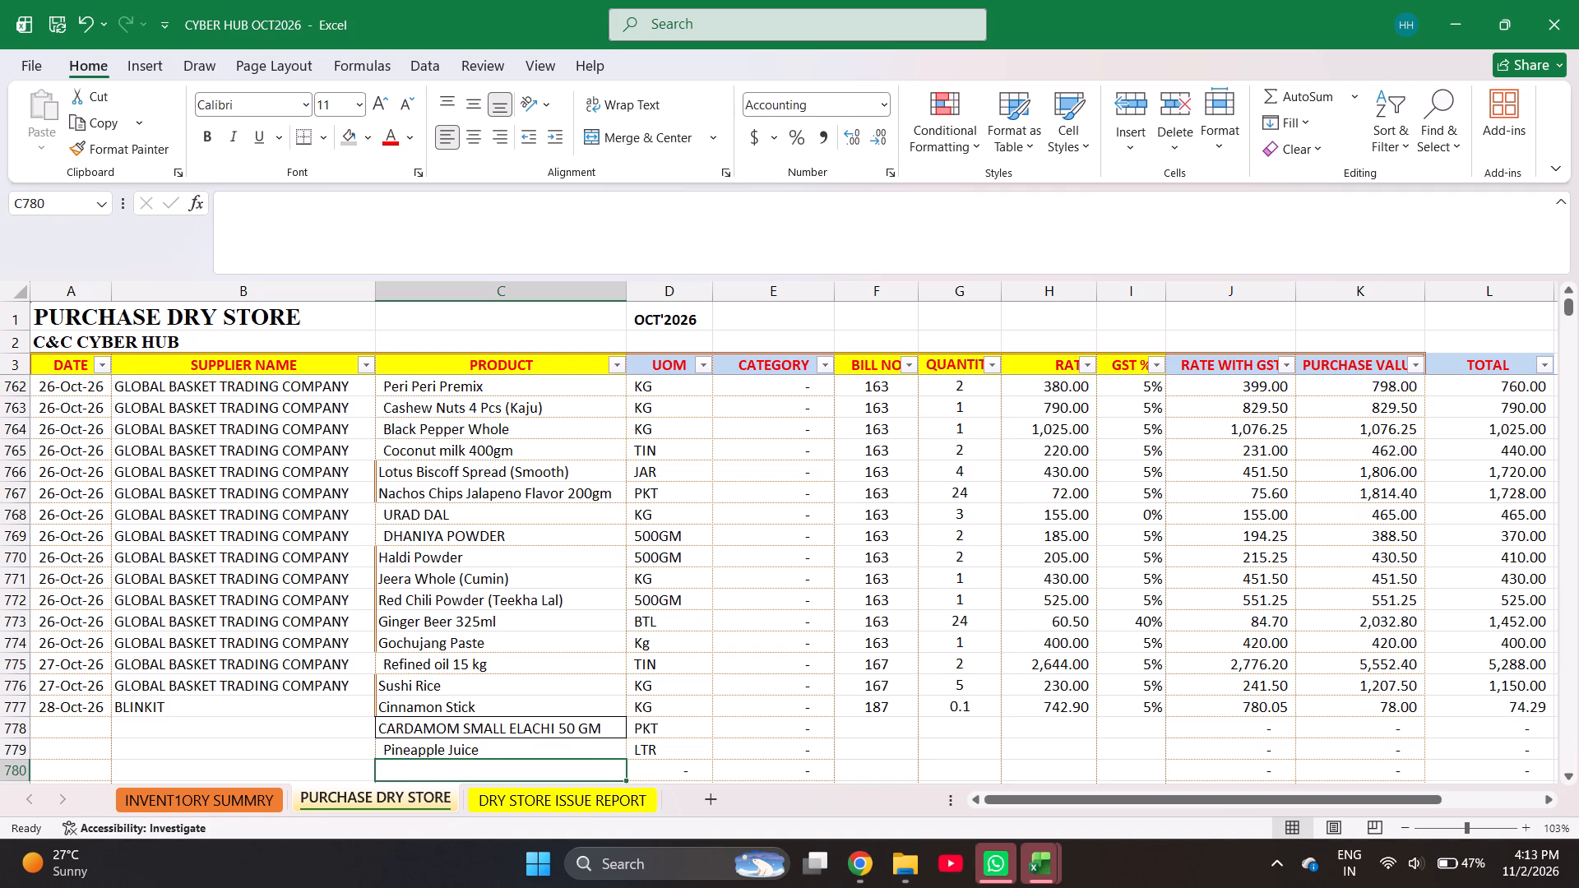
Search the inventory summary for "COFFEE" and copy the COFFEE COOKIEE 120 item into the product cell of purchase row 780.
{"action": "key", "text": "ctrl+Page_Up"}
{"action": "key", "text": "ctrl+f"}
{"action": "type", "text": "COFFEE"}
{"action": "key", "text": "space"}
{"action": "key", "text": "Return"}
{"action": "key", "text": "Return"}
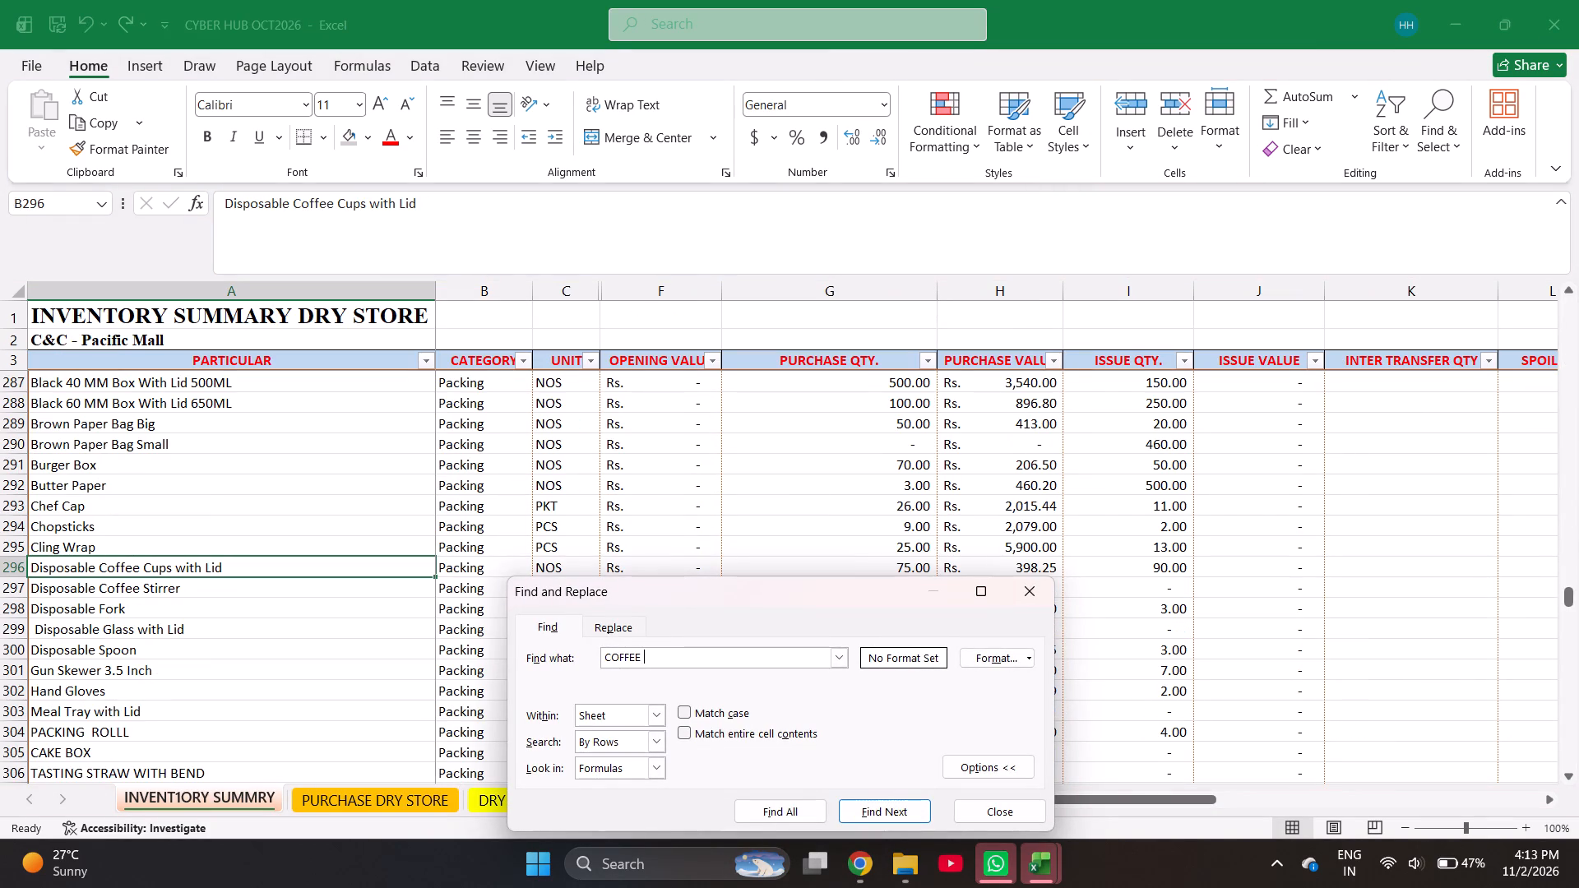
{"action": "key", "text": "Return"}
{"action": "key", "text": "Escape"}
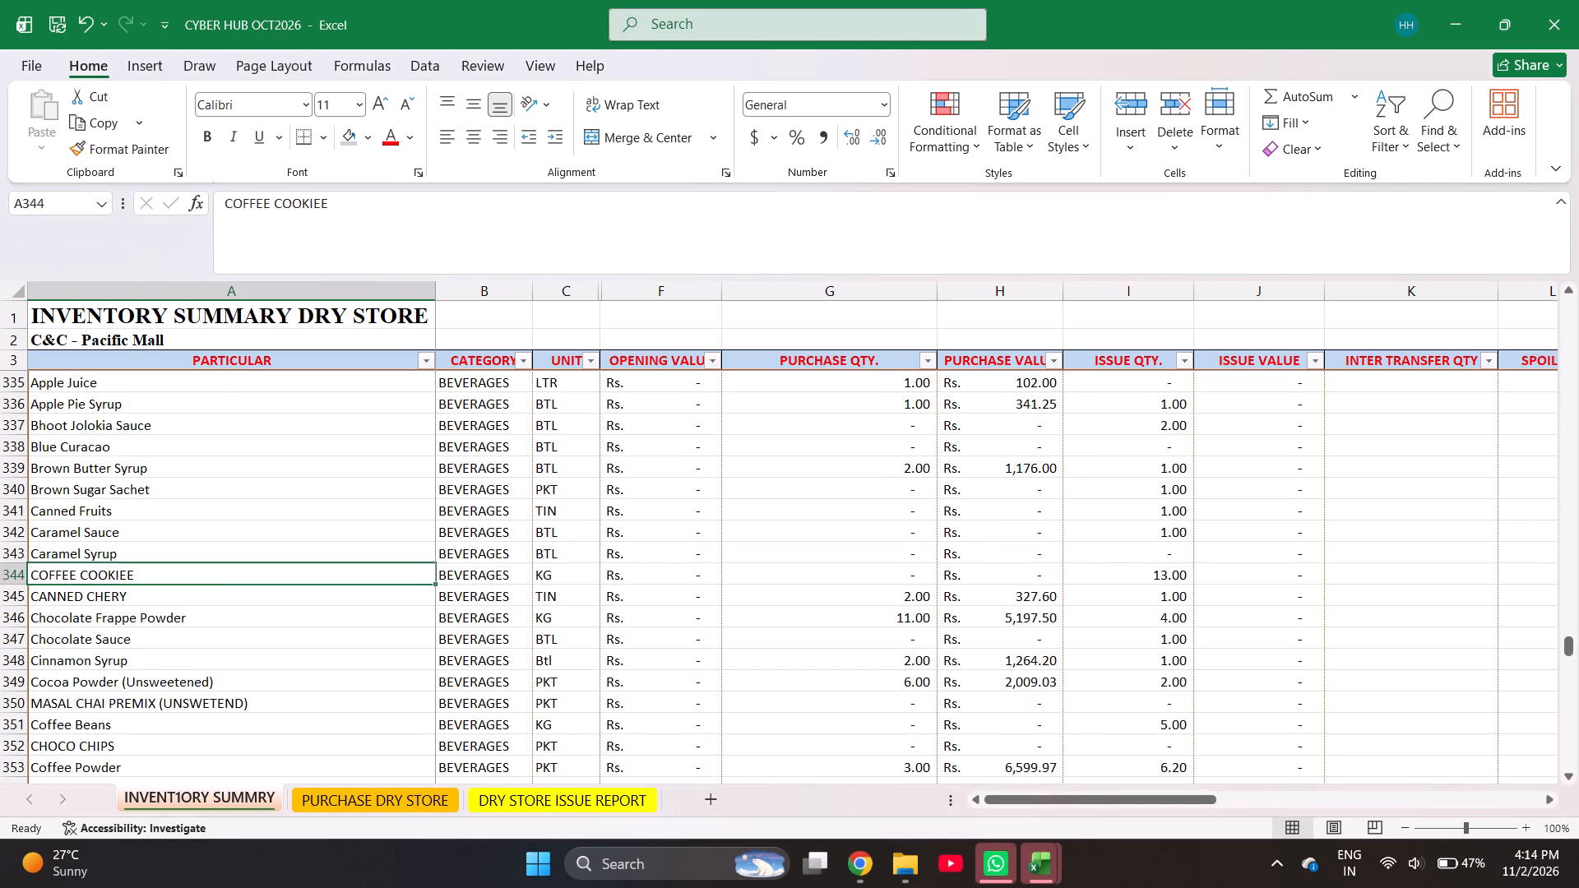
{"action": "key", "text": "ctrl+f"}
{"action": "key", "text": "Return"}
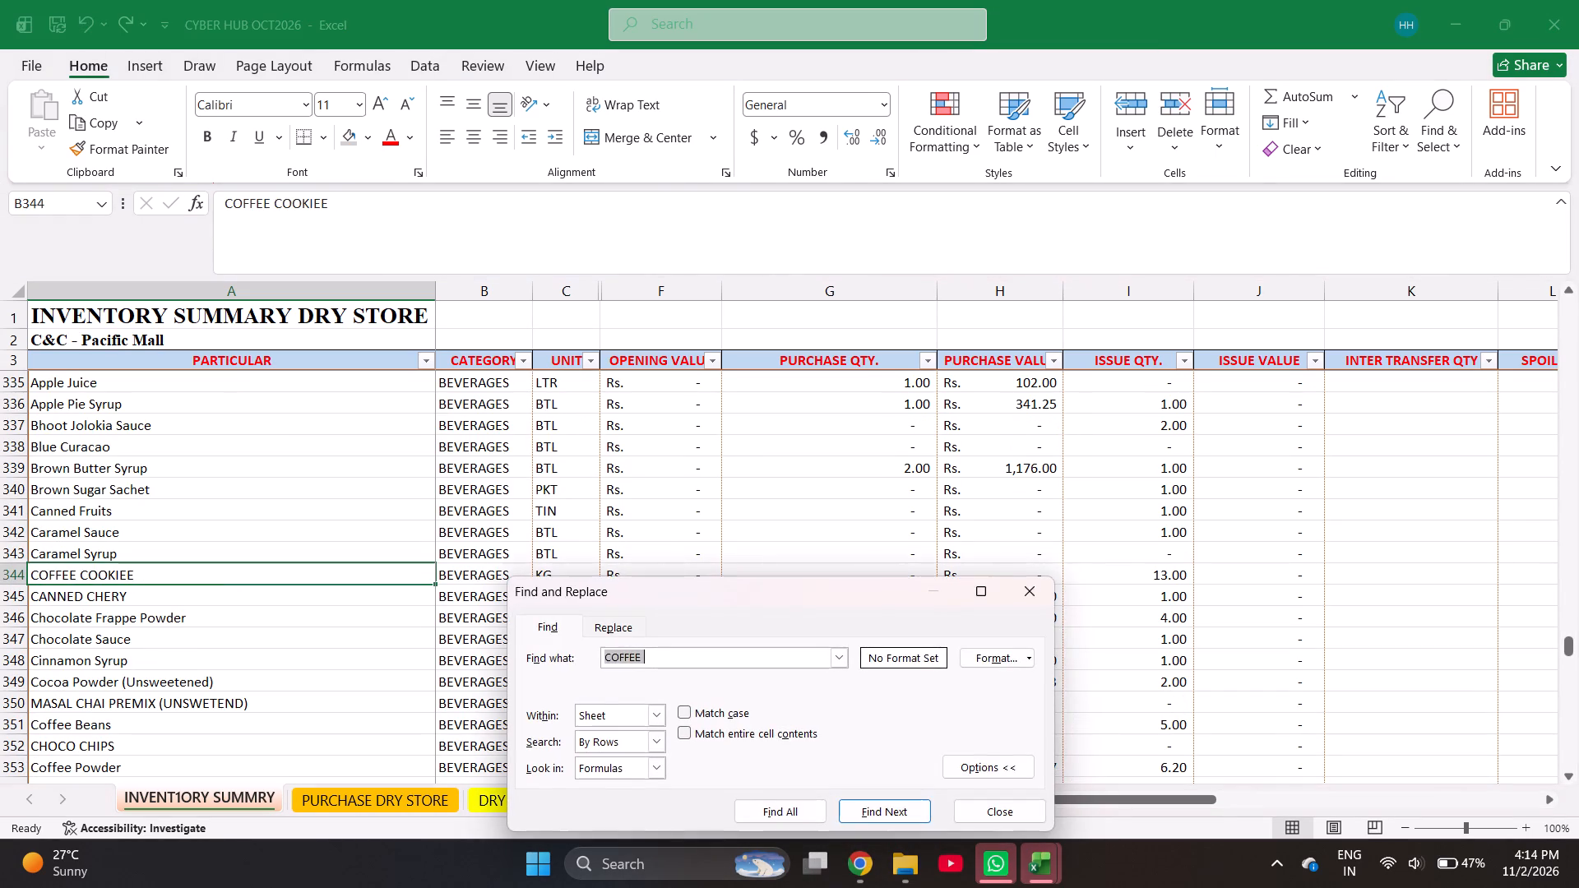
{"action": "key", "text": "Escape"}
{"action": "key", "text": "ctrl+f"}
{"action": "key", "text": "Return"}
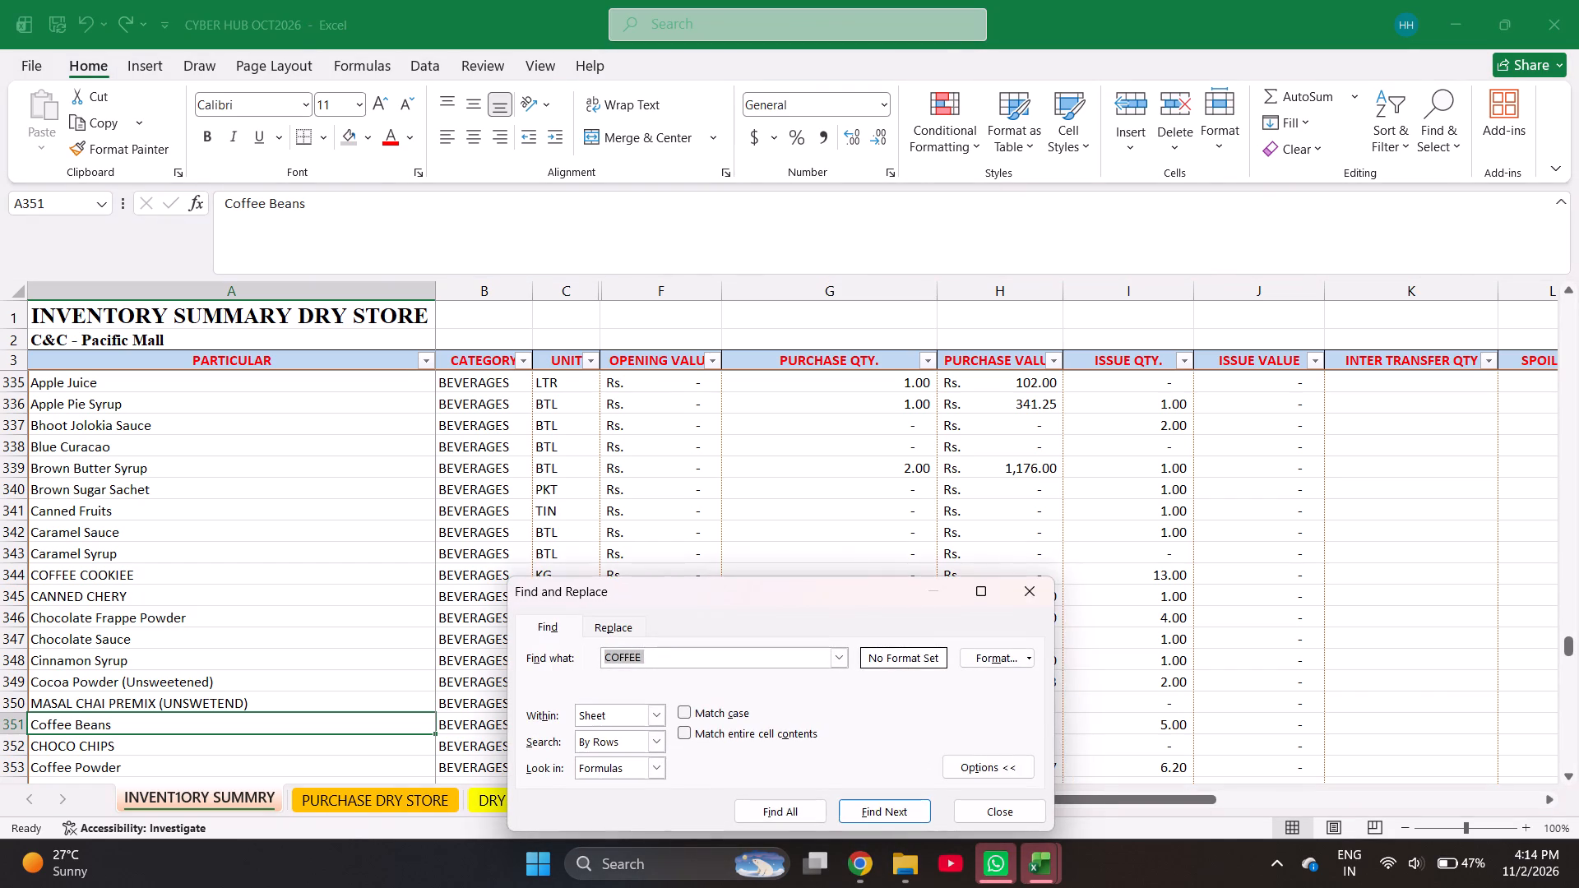
{"action": "key", "text": "Return"}
{"action": "key", "text": "Escape"}
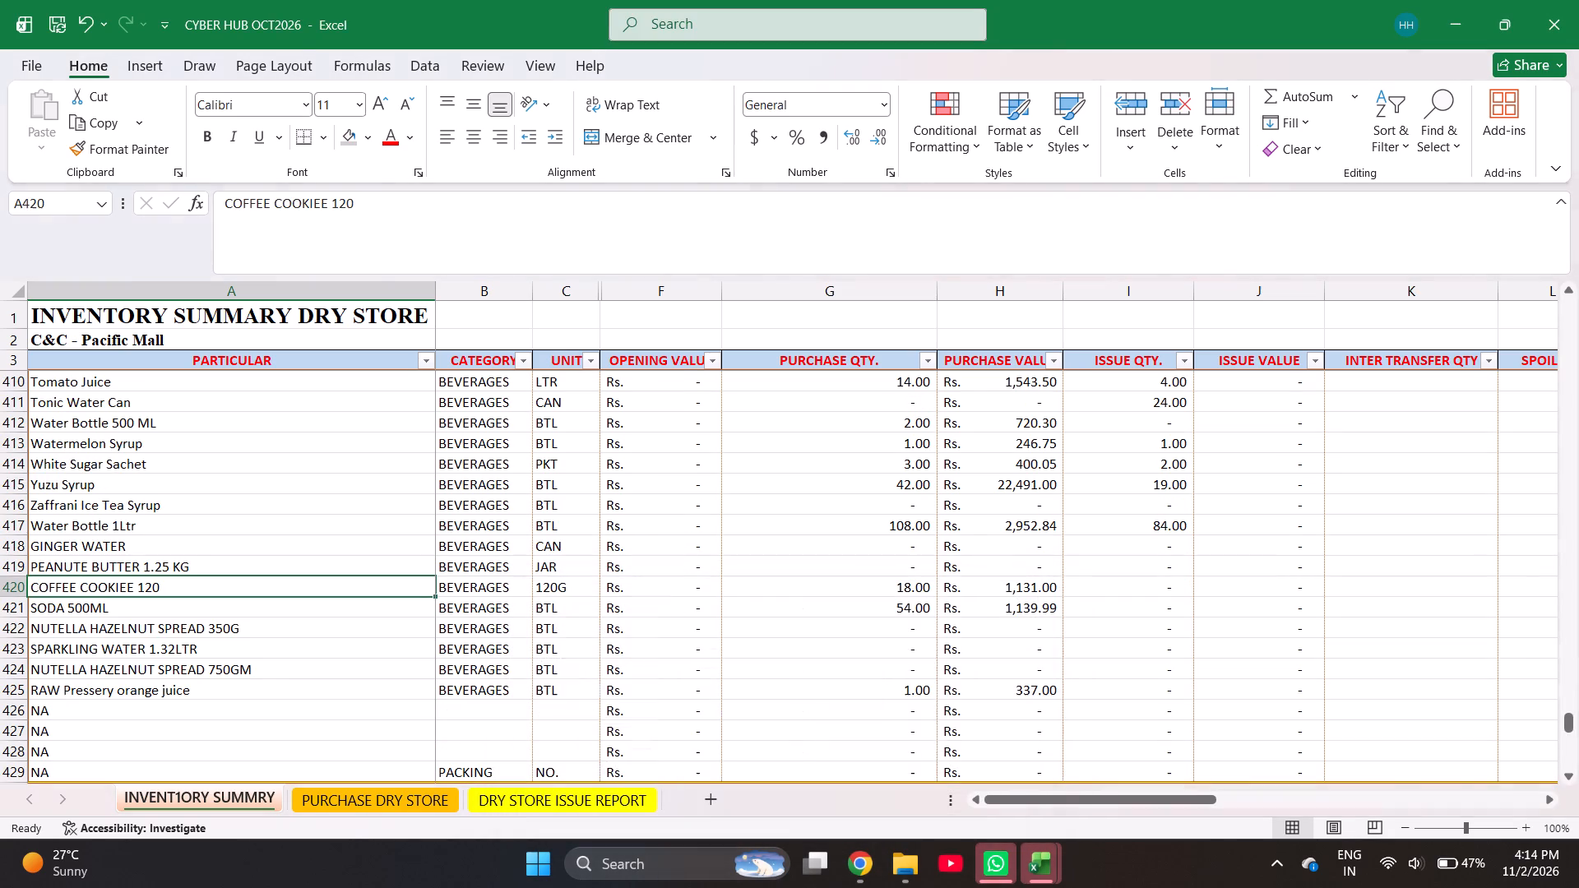
{"action": "key", "text": "ctrl+c"}
{"action": "key", "text": "ctrl+Page_Down"}
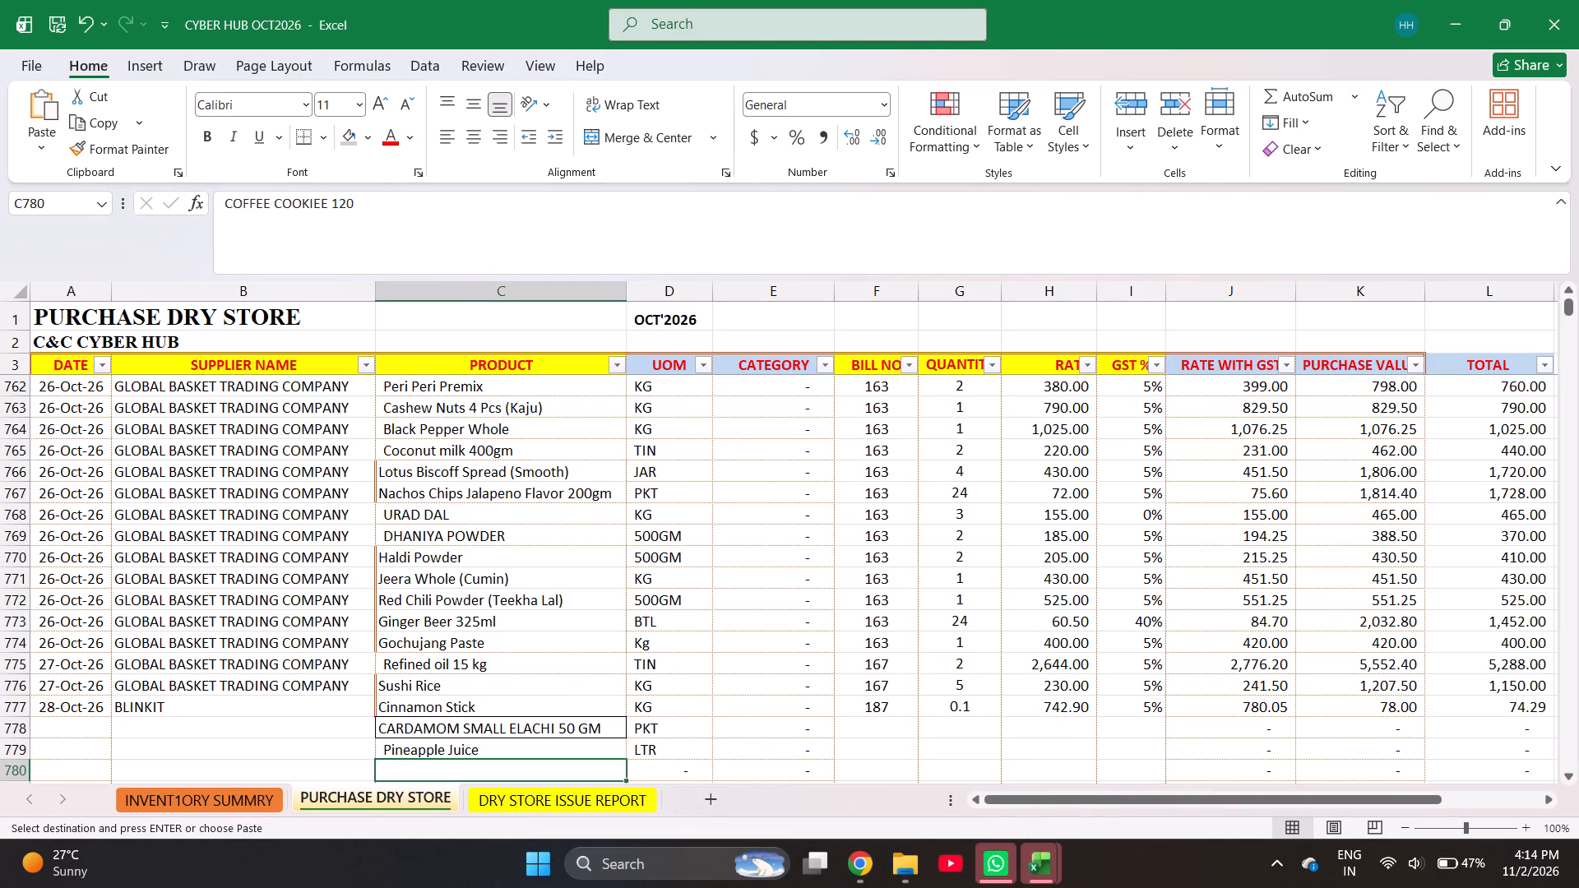
{"action": "key", "text": "Down"}
{"action": "key", "text": "Up"}
{"action": "key", "text": "Return"}
{"action": "key", "text": "Return"}
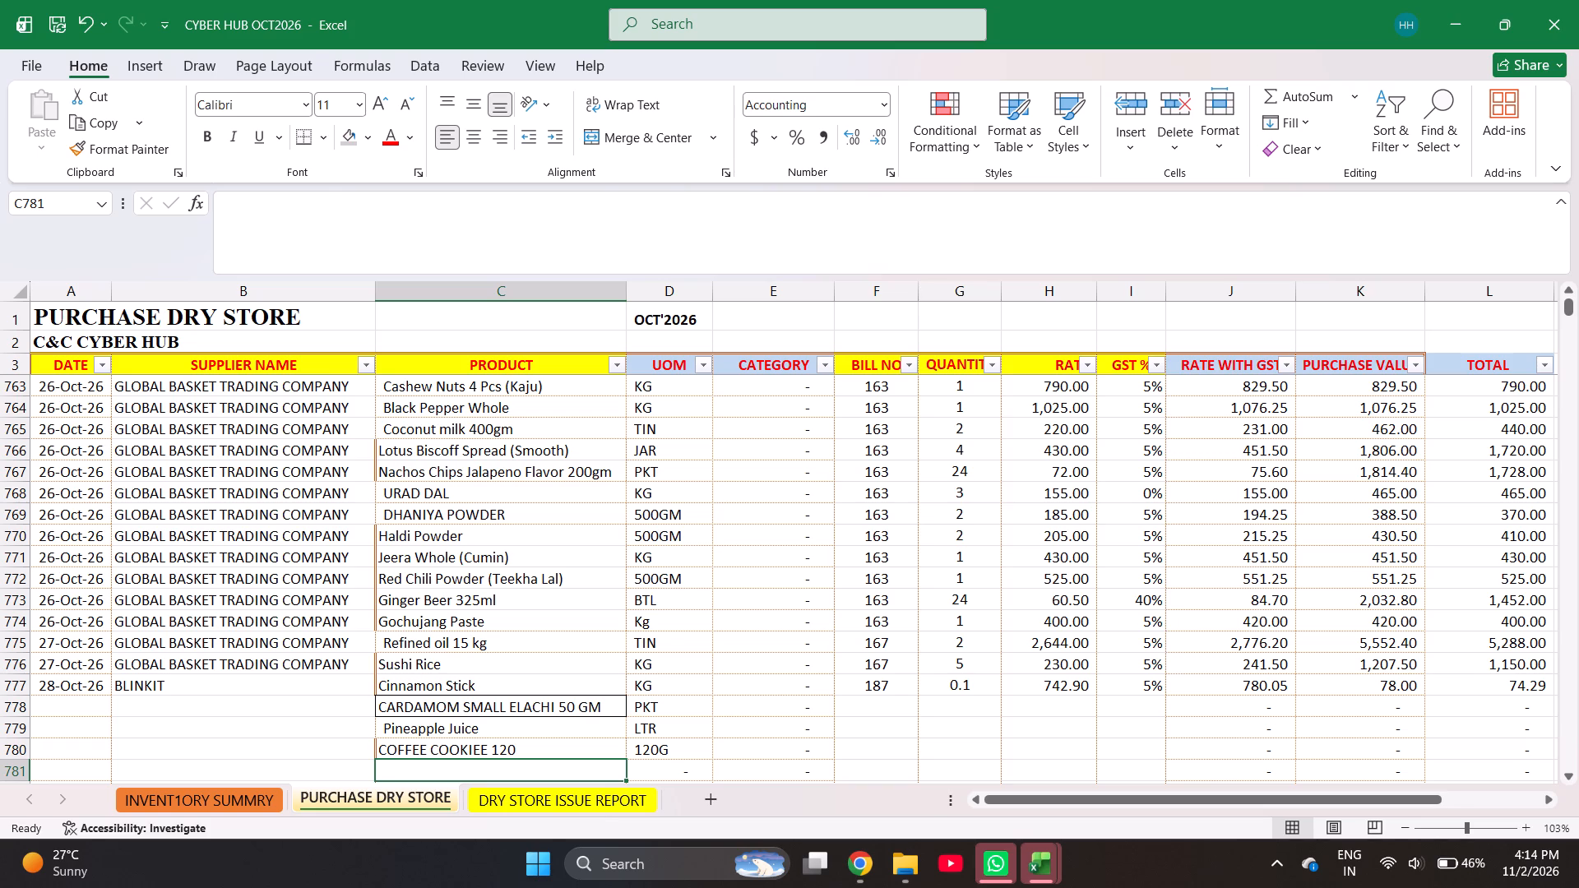
Search the inventory summary for "CRAN" and copy Cranberry Juice into the product cell of purchase row 781.
{"action": "key", "text": "ctrl+Page_Up"}
{"action": "key", "text": "ctrl+f"}
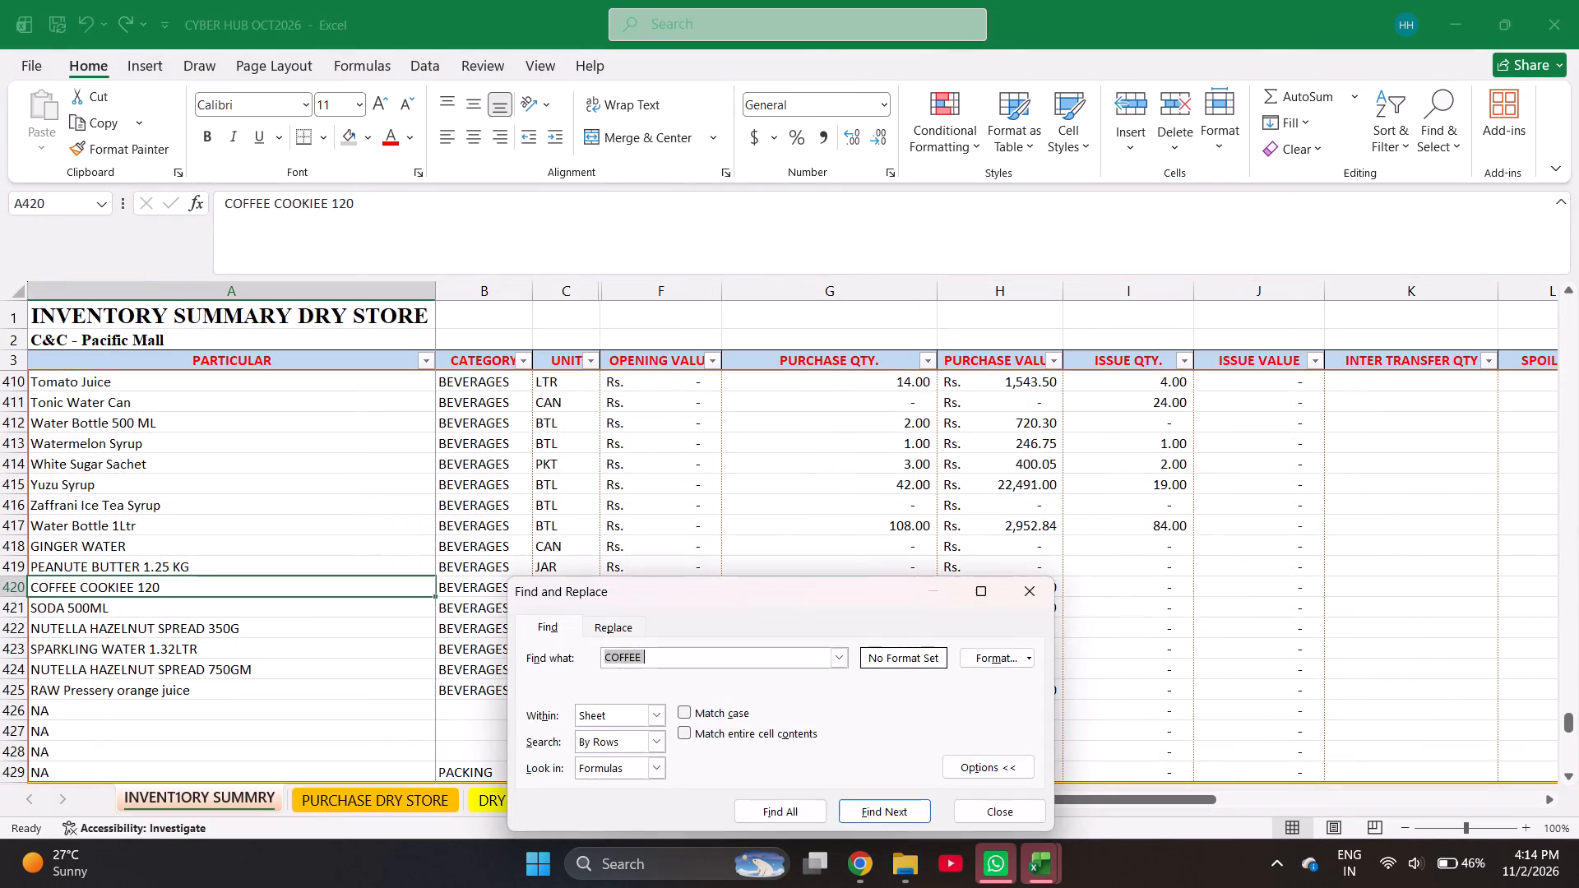
{"action": "type", "text": "CRAN"}
{"action": "key", "text": "Return"}
{"action": "key", "text": "Escape"}
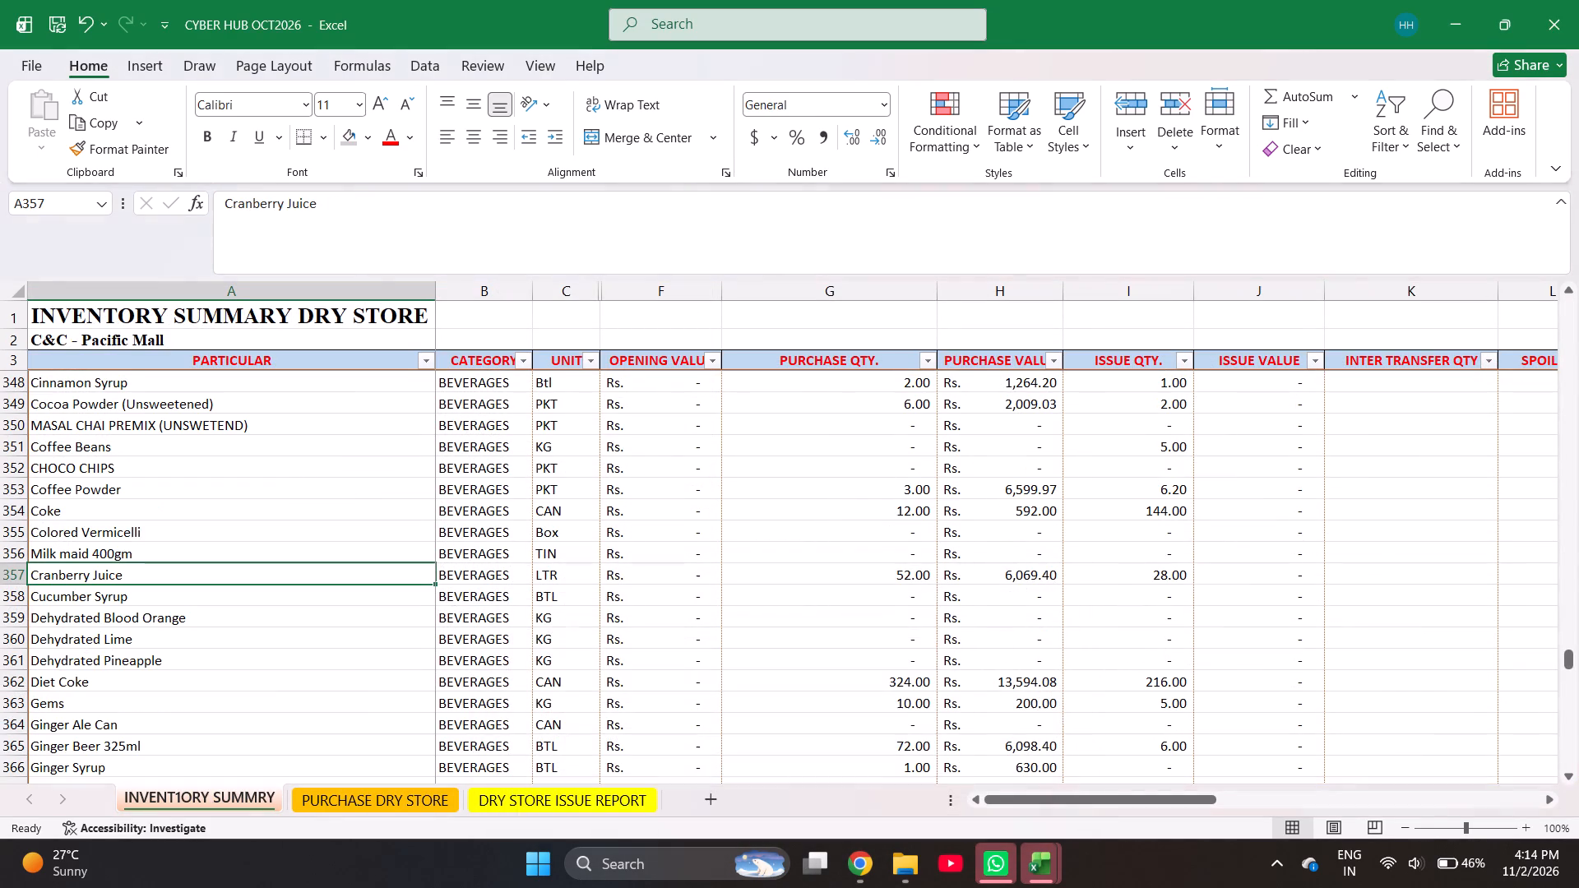
{"action": "key", "text": "ctrl+c"}
{"action": "key", "text": "ctrl+Page_Down"}
{"action": "key", "text": "Return"}
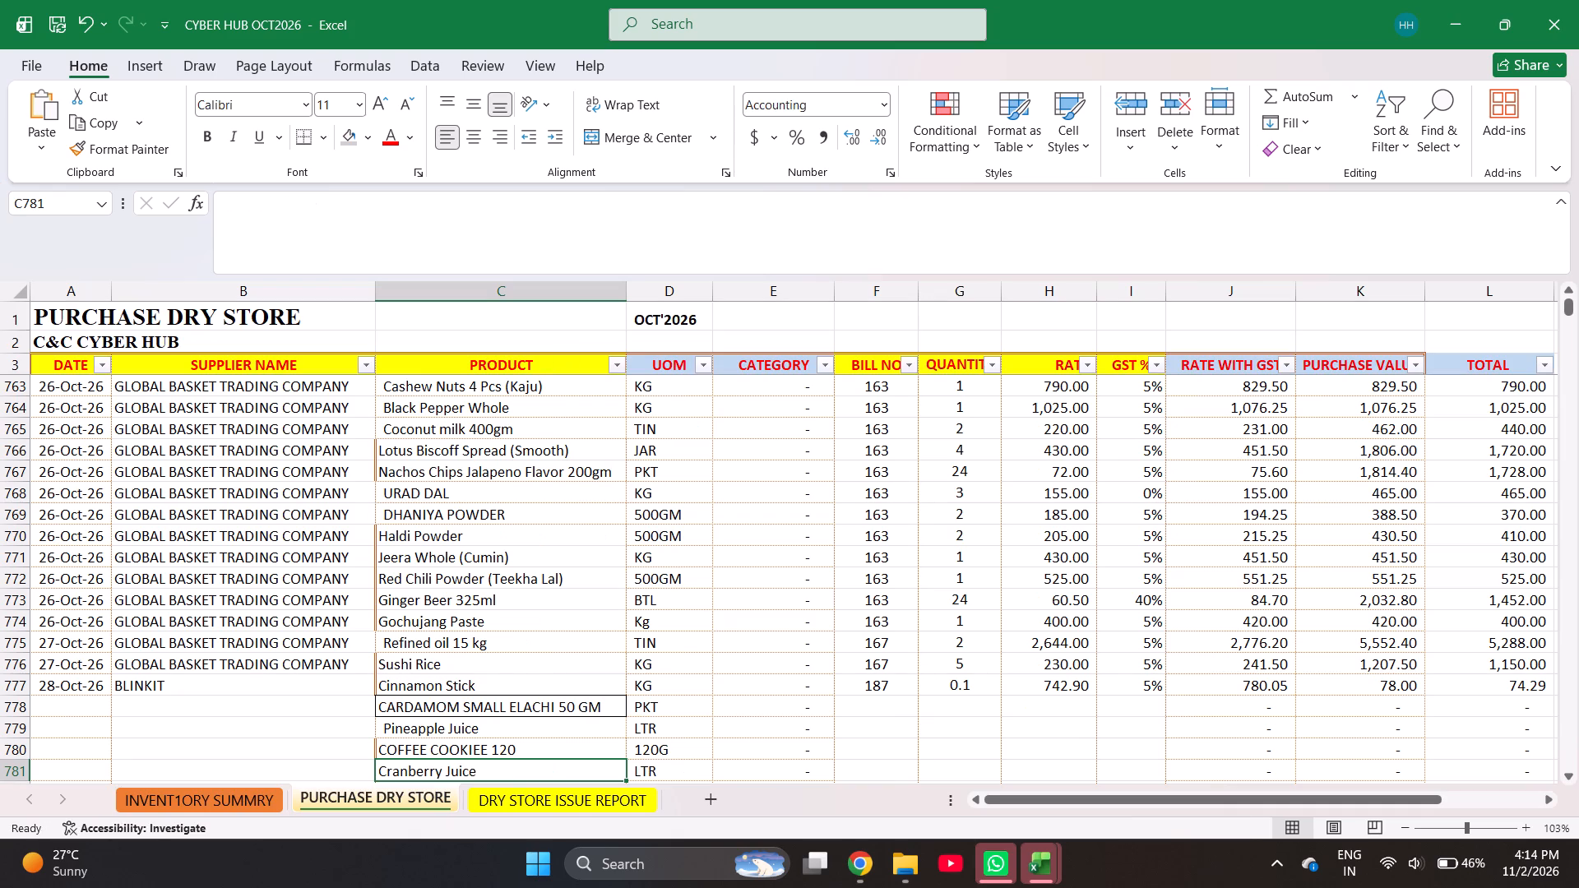
Undo and re-enter Cranberry Juice in row 781, and copy it into row 782 as a second product line.
{"action": "key", "text": "Down"}
{"action": "key", "text": "ctrl+c"}
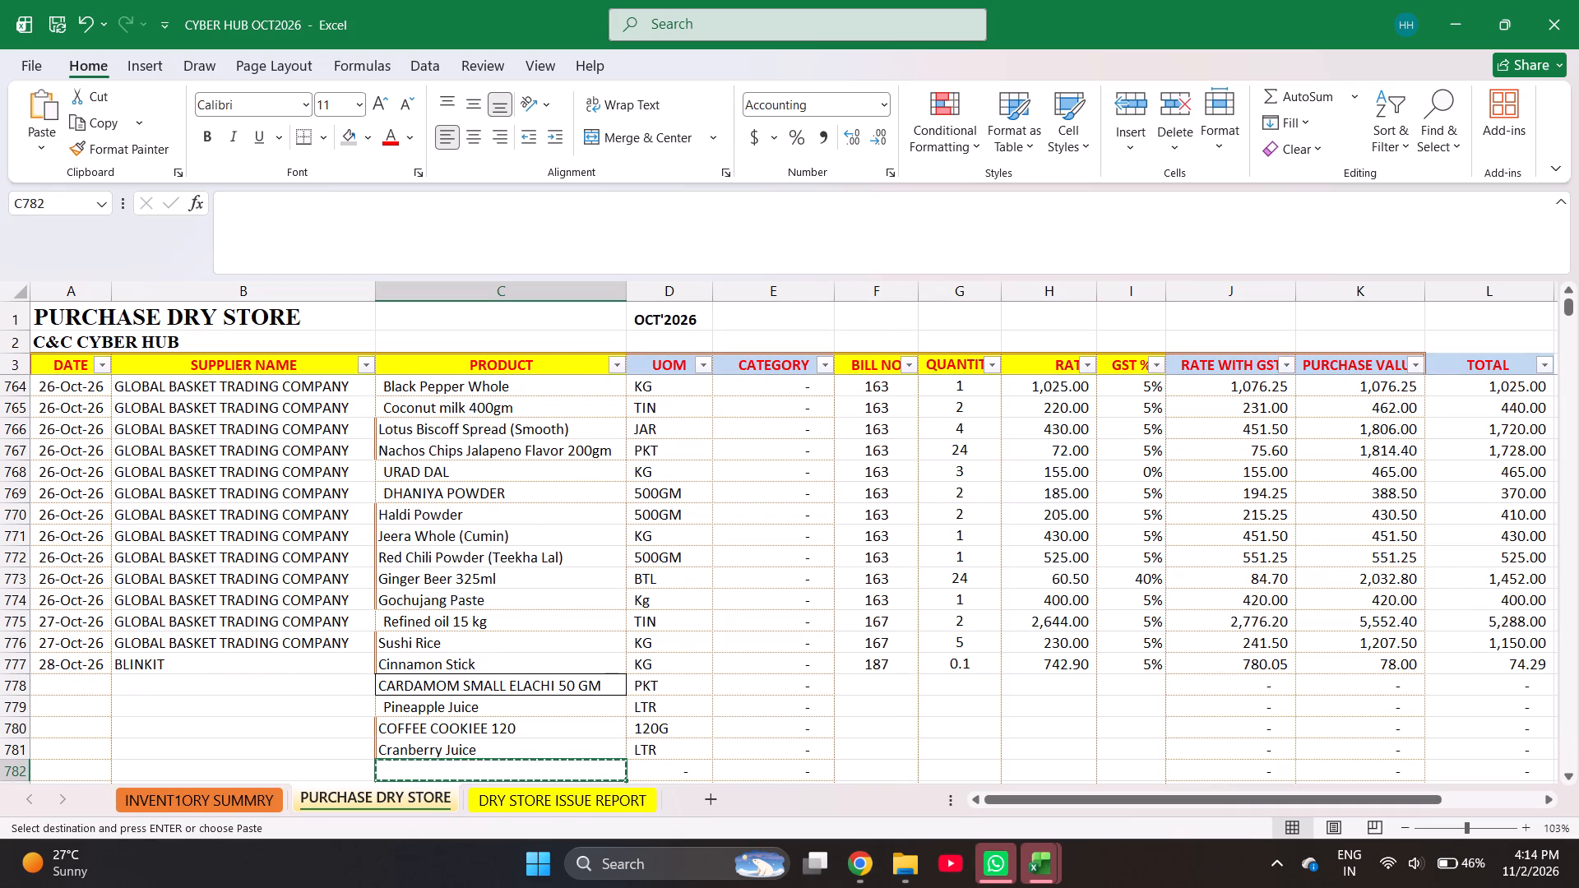
{"action": "key", "text": "ctrl+z"}
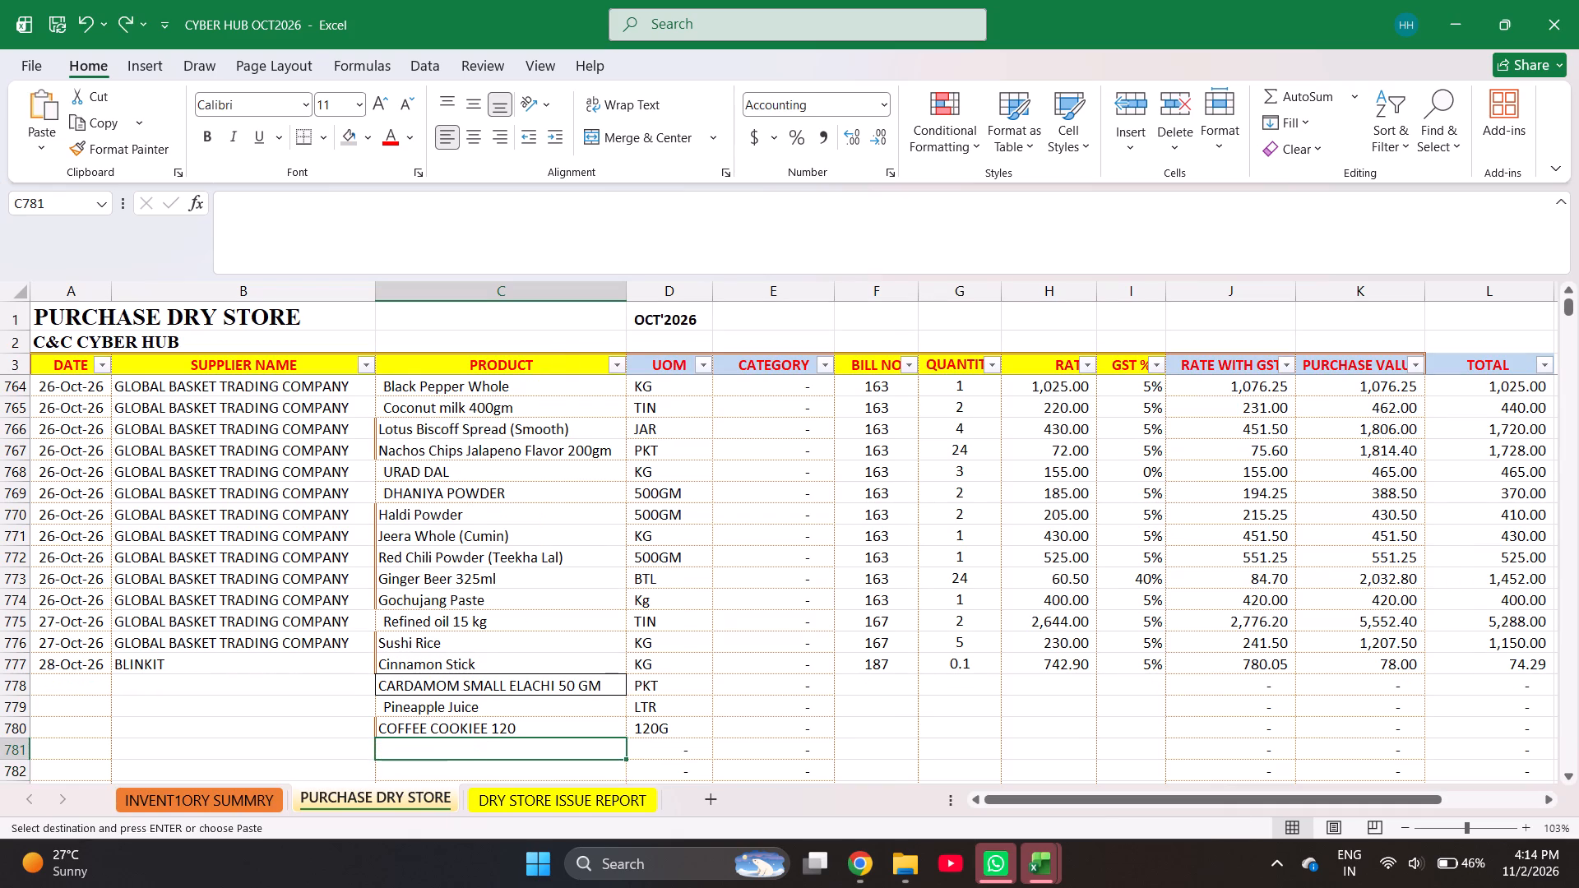
{"action": "key", "text": "ctrl+v"}
{"action": "key", "text": "Return"}
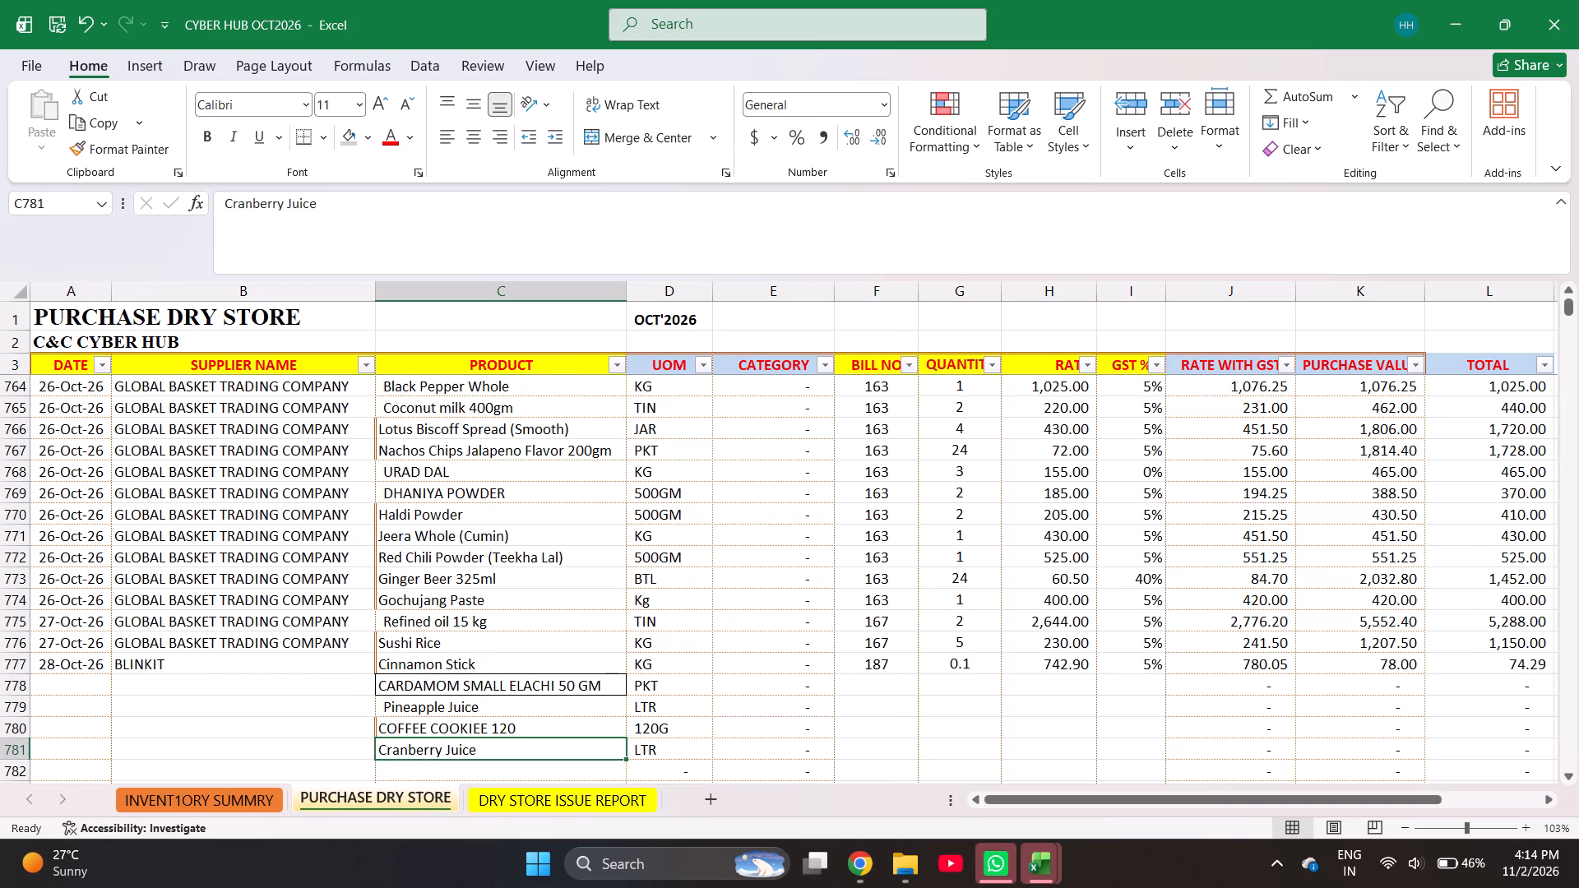
{"action": "key", "text": "ctrl+v"}
{"action": "key", "text": "ctrl+z"}
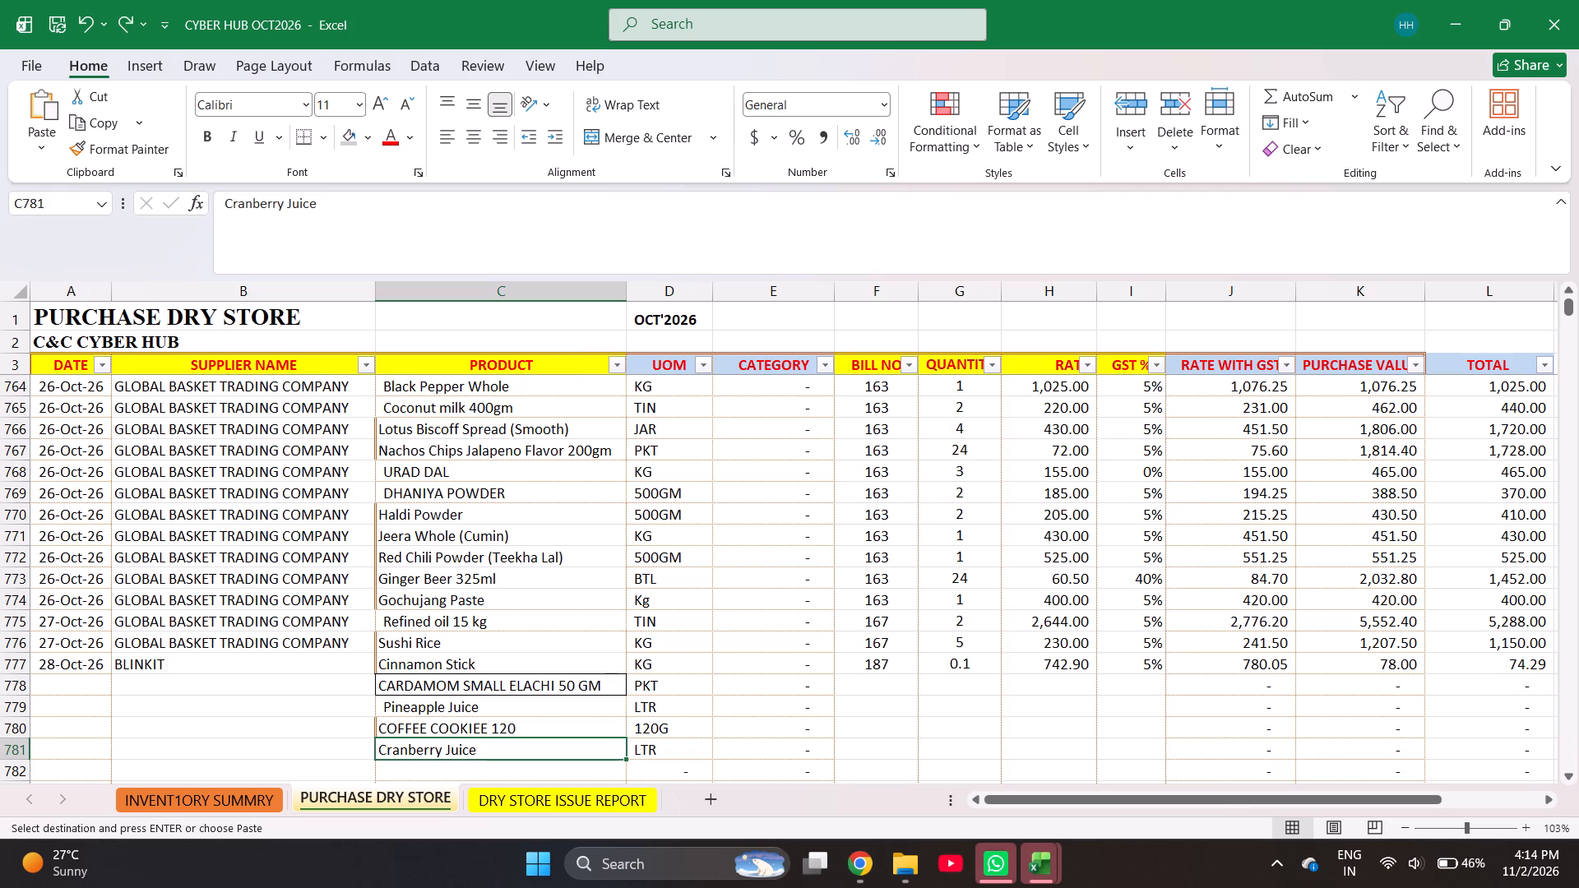
{"action": "key", "text": "Down"}
{"action": "key", "text": "Return"}
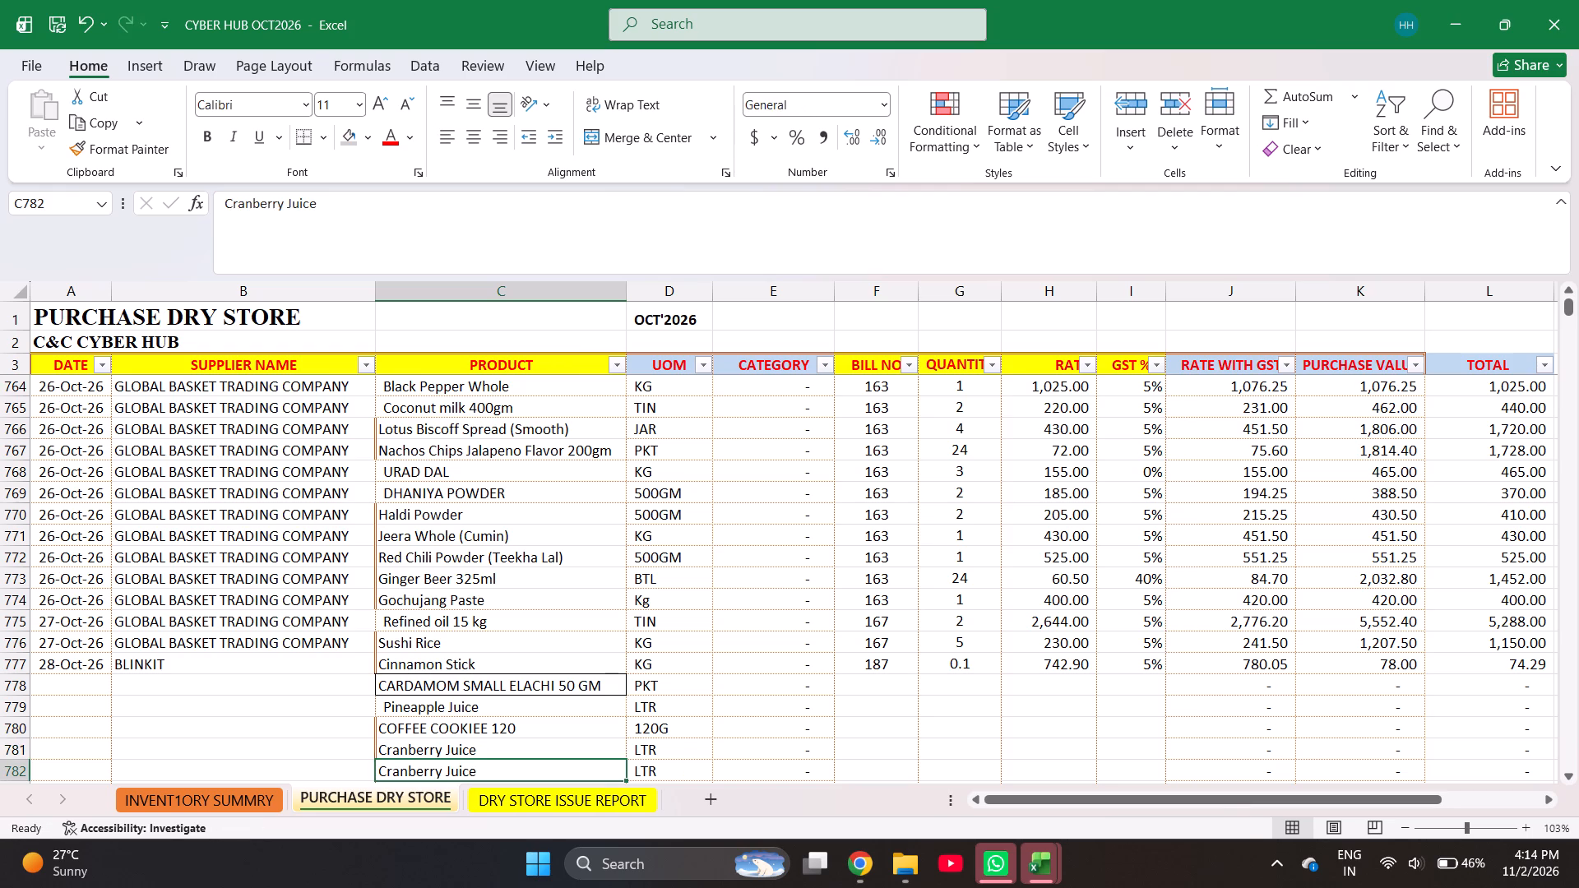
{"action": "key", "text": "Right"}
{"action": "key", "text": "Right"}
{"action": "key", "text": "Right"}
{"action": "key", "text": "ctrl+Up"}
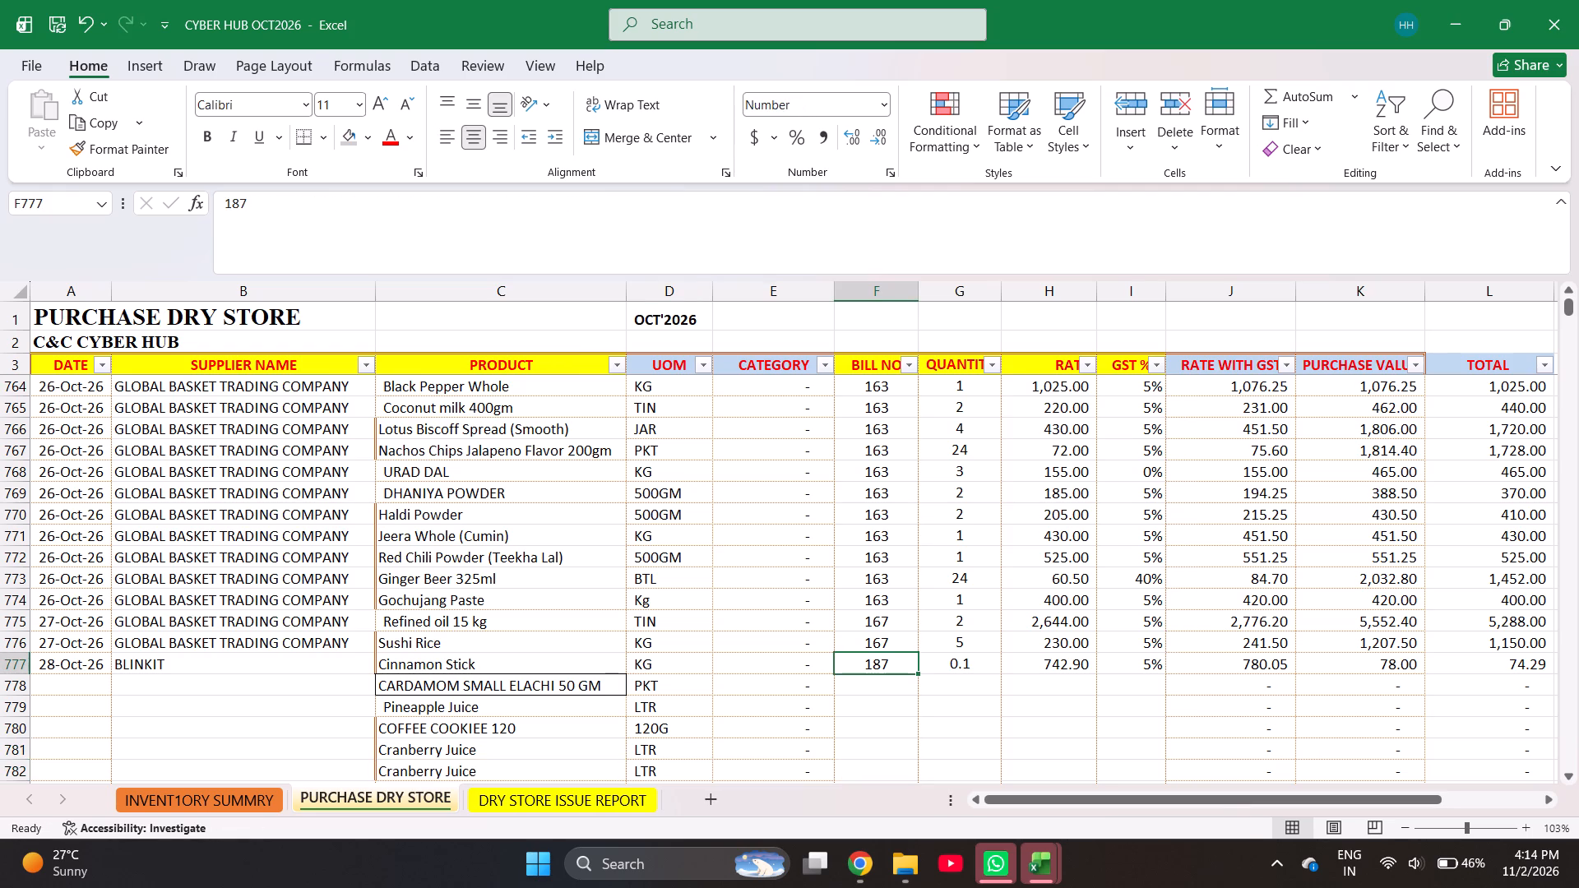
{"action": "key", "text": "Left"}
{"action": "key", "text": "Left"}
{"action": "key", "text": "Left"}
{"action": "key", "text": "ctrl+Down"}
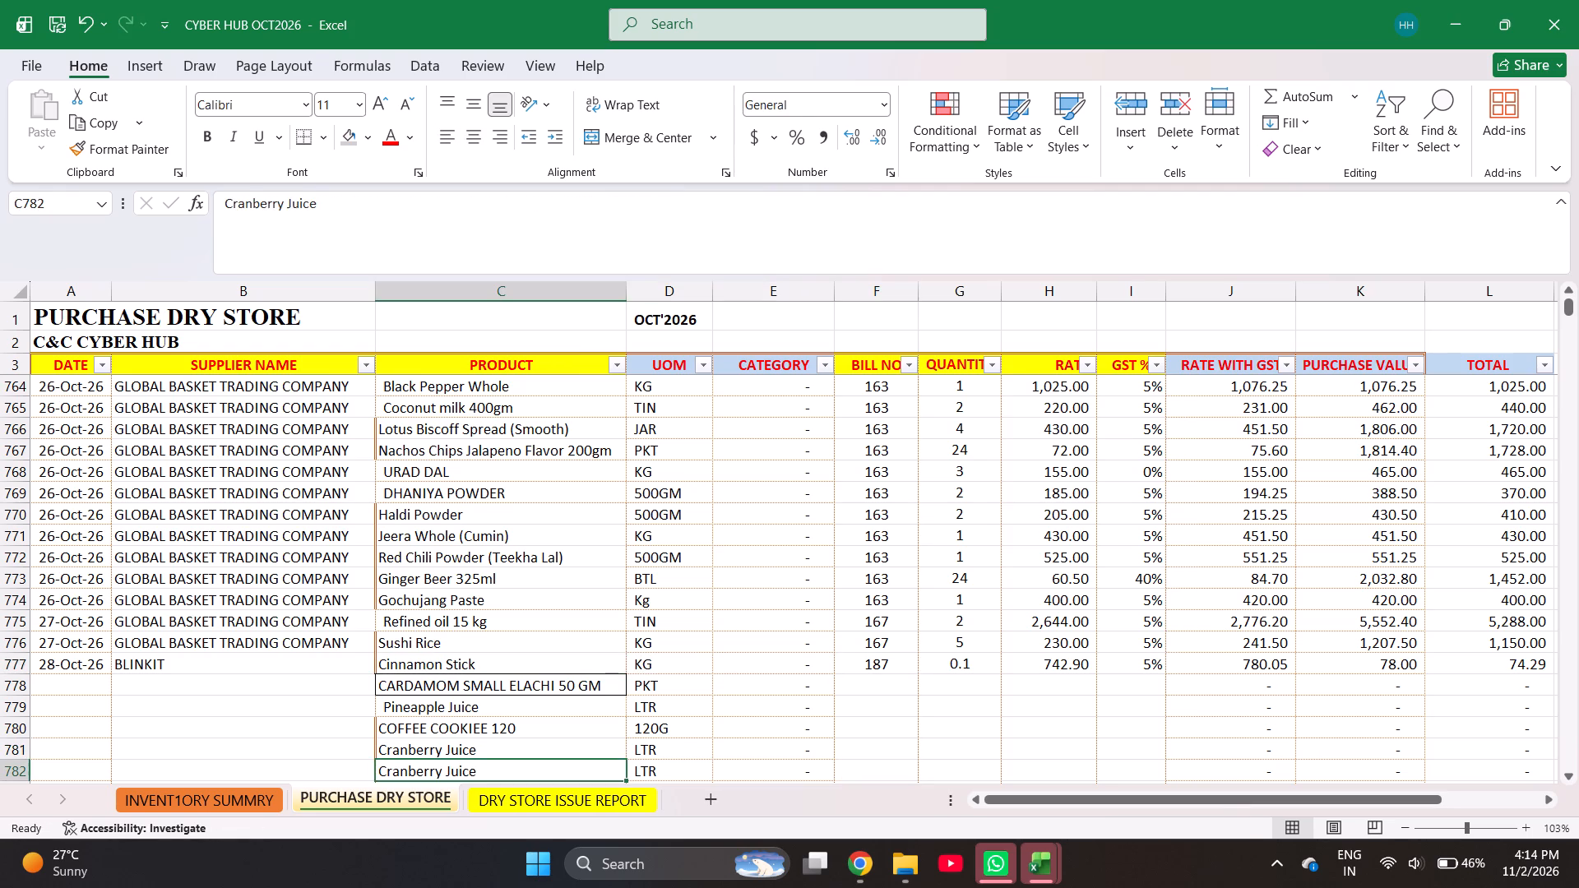
Enter CONDENSED MILK as the product in row 783 and ORANGE JUICE in row 784.
{"action": "key", "text": "Down"}
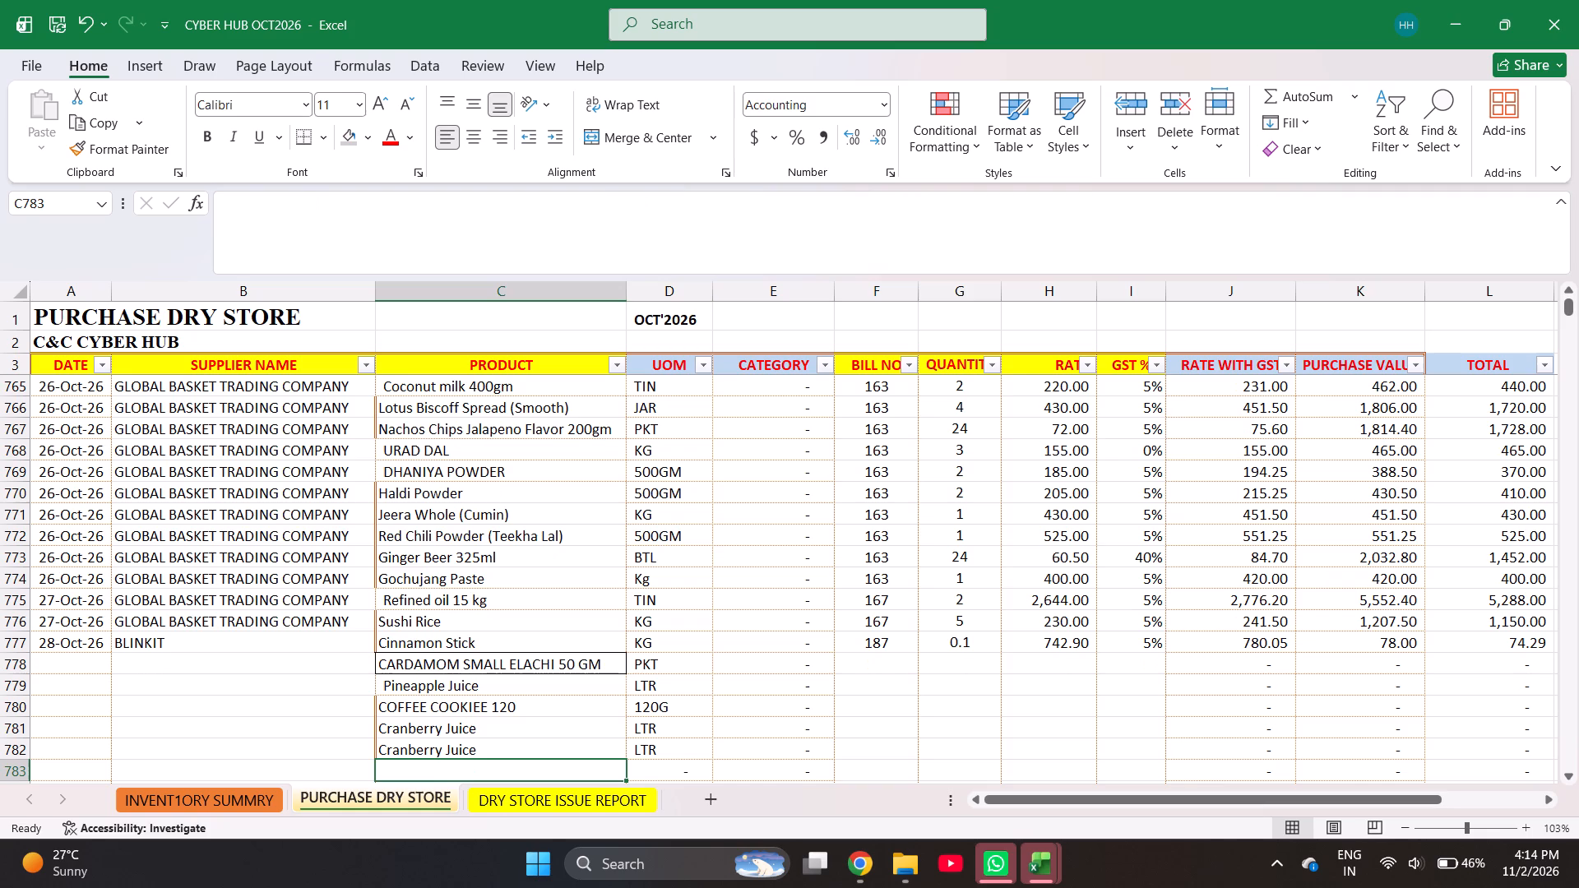
{"action": "type", "text": "COND"}
{"action": "key", "text": "e"}
{"action": "type", "text": "NSED MILK"}
{"action": "key", "text": "Return"}
{"action": "type", "text": "ORANGE JUICE"}
{"action": "key", "text": "Return"}
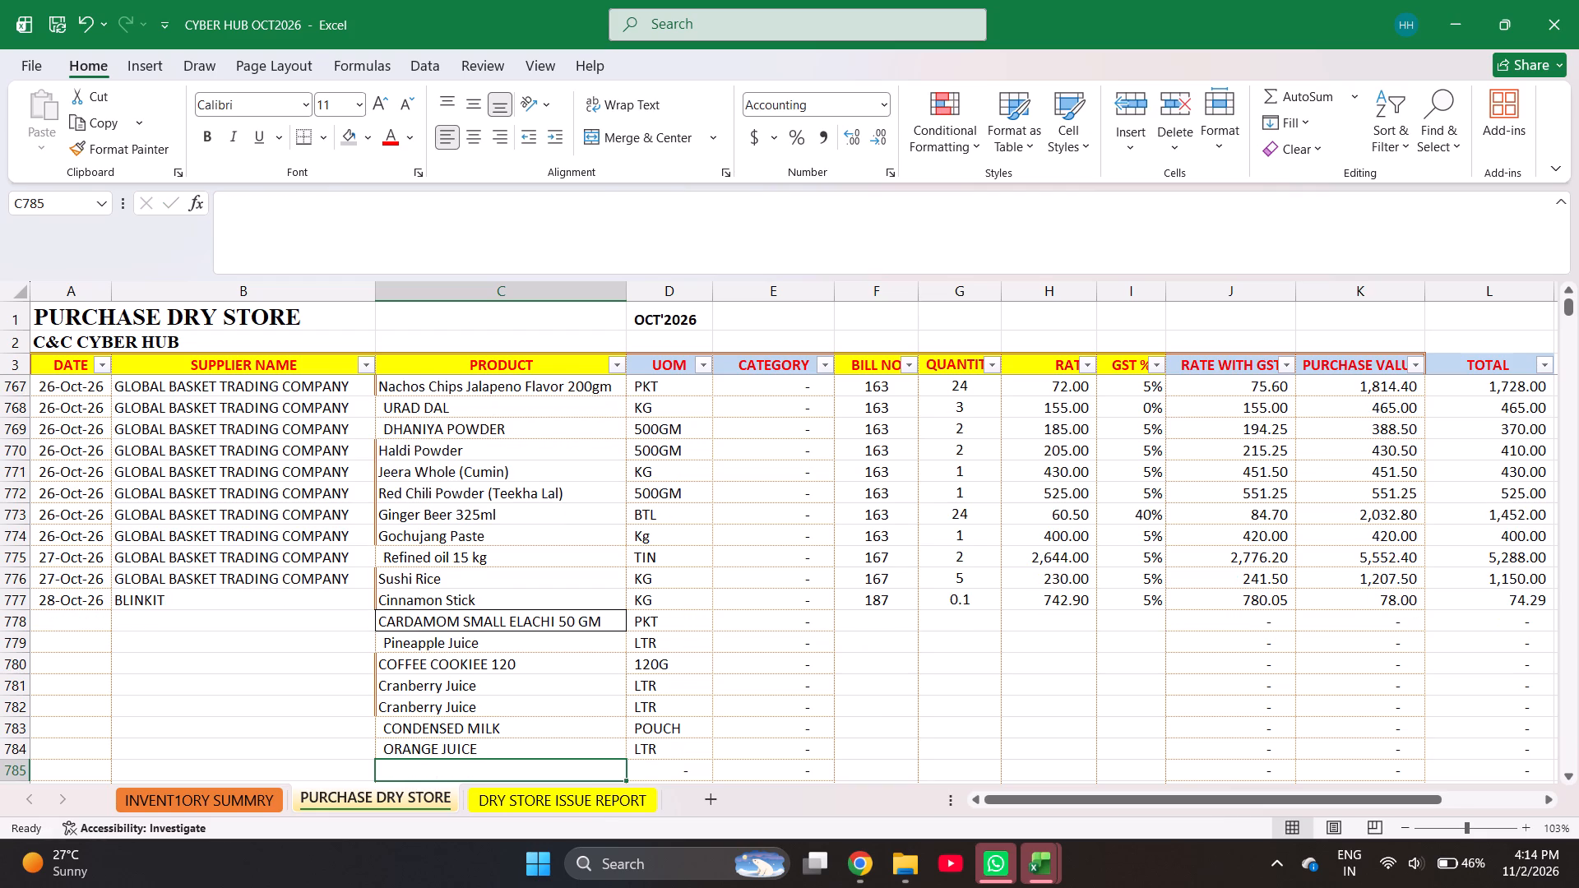
Enter quantities 1 for the cardamom, 7 for Pineapple Juice and 2 for COFFEE COOKIEE 120 in rows 778 to 780.
{"action": "key", "text": "Right"}
{"action": "key", "text": "Right"}
{"action": "key", "text": "Right"}
{"action": "key", "text": "ctrl+Up"}
{"action": "key", "text": "Down"}
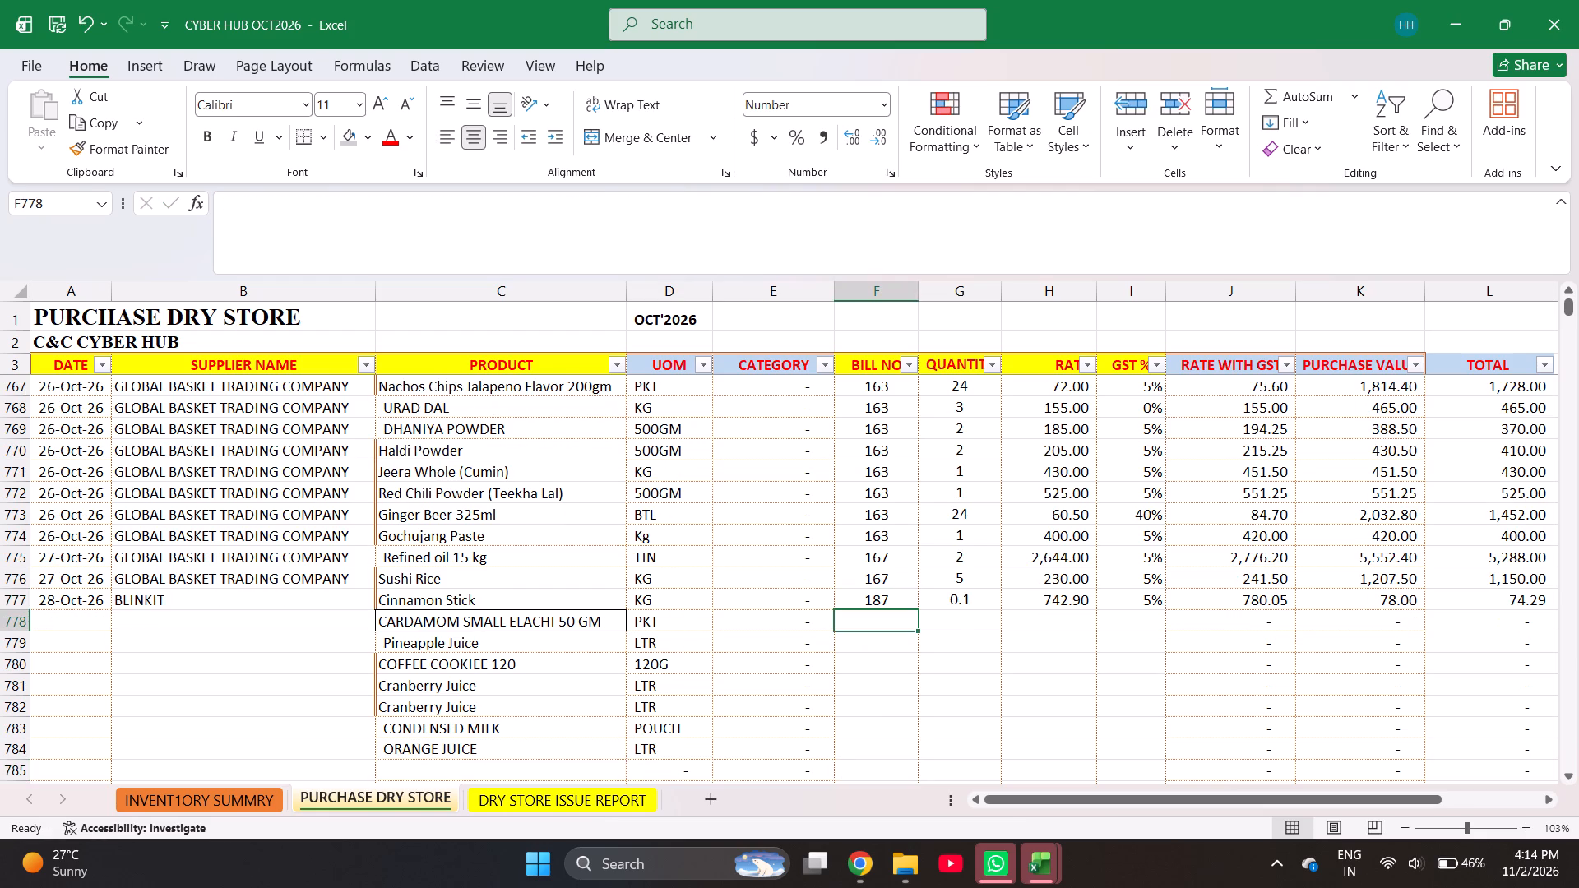
{"action": "key", "text": "Right"}
{"action": "key", "text": "Up"}
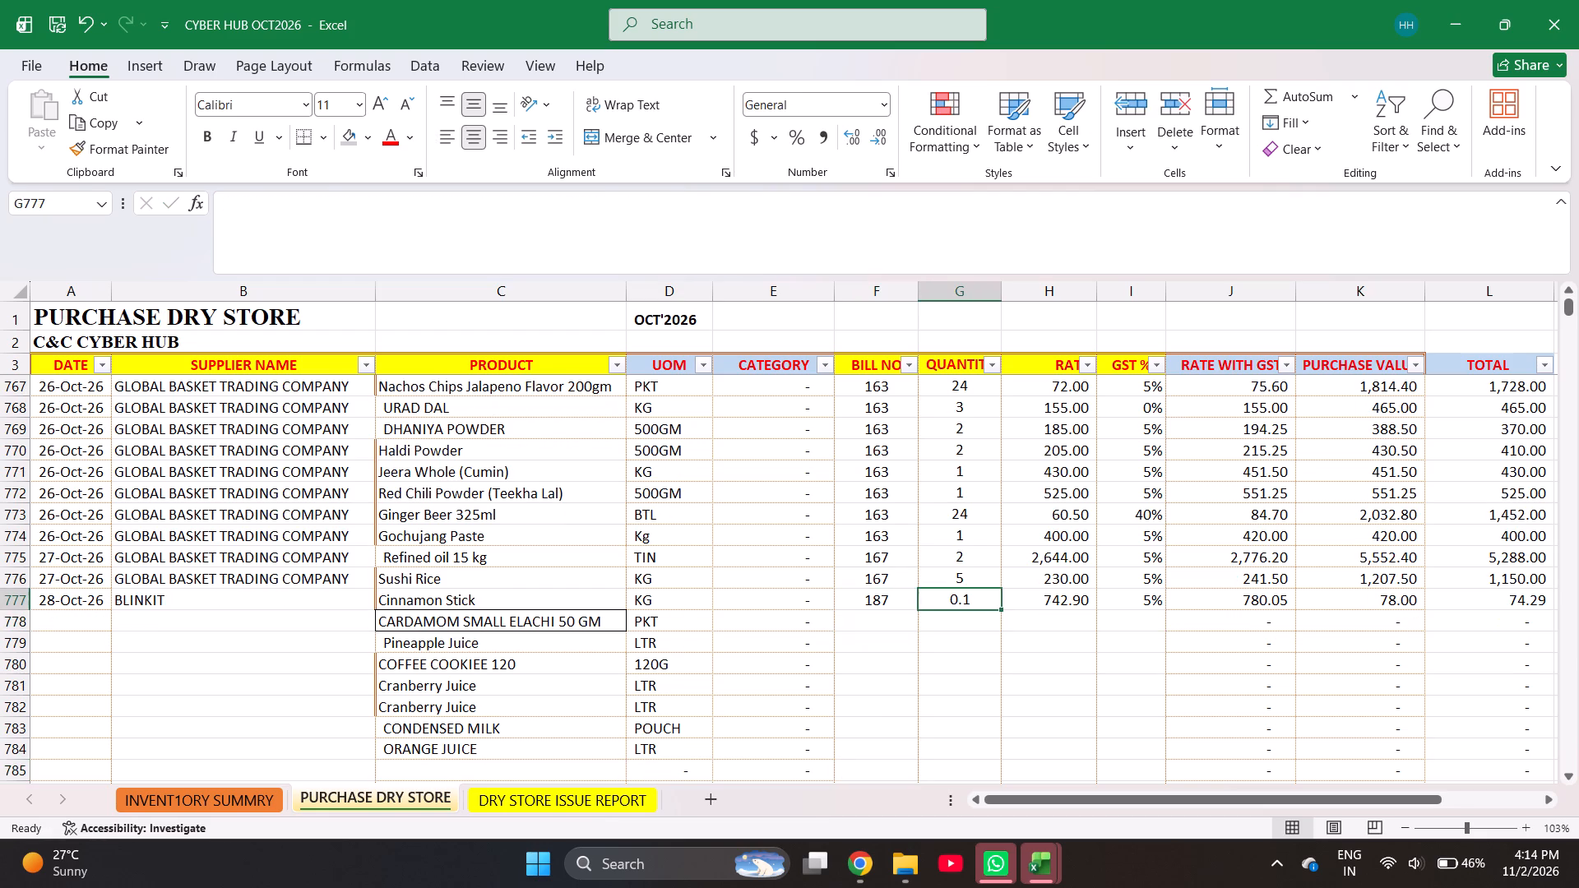
{"action": "key", "text": "Left"}
{"action": "key", "text": "Right"}
{"action": "key", "text": "Down"}
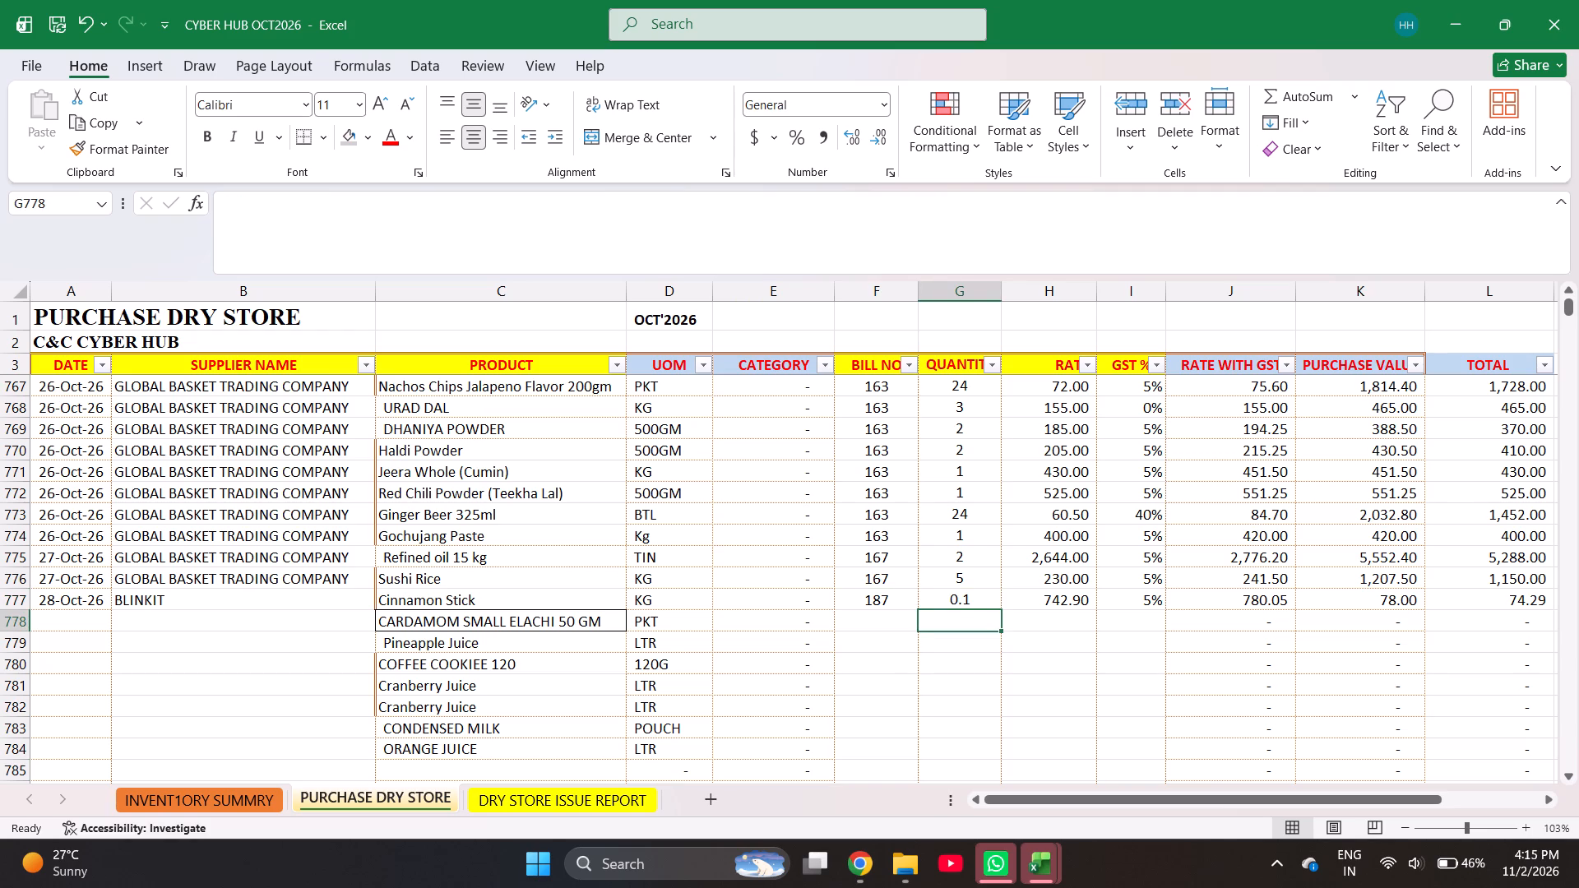
{"action": "key", "text": "1"}
{"action": "key", "text": "Return"}
{"action": "key", "text": "7"}
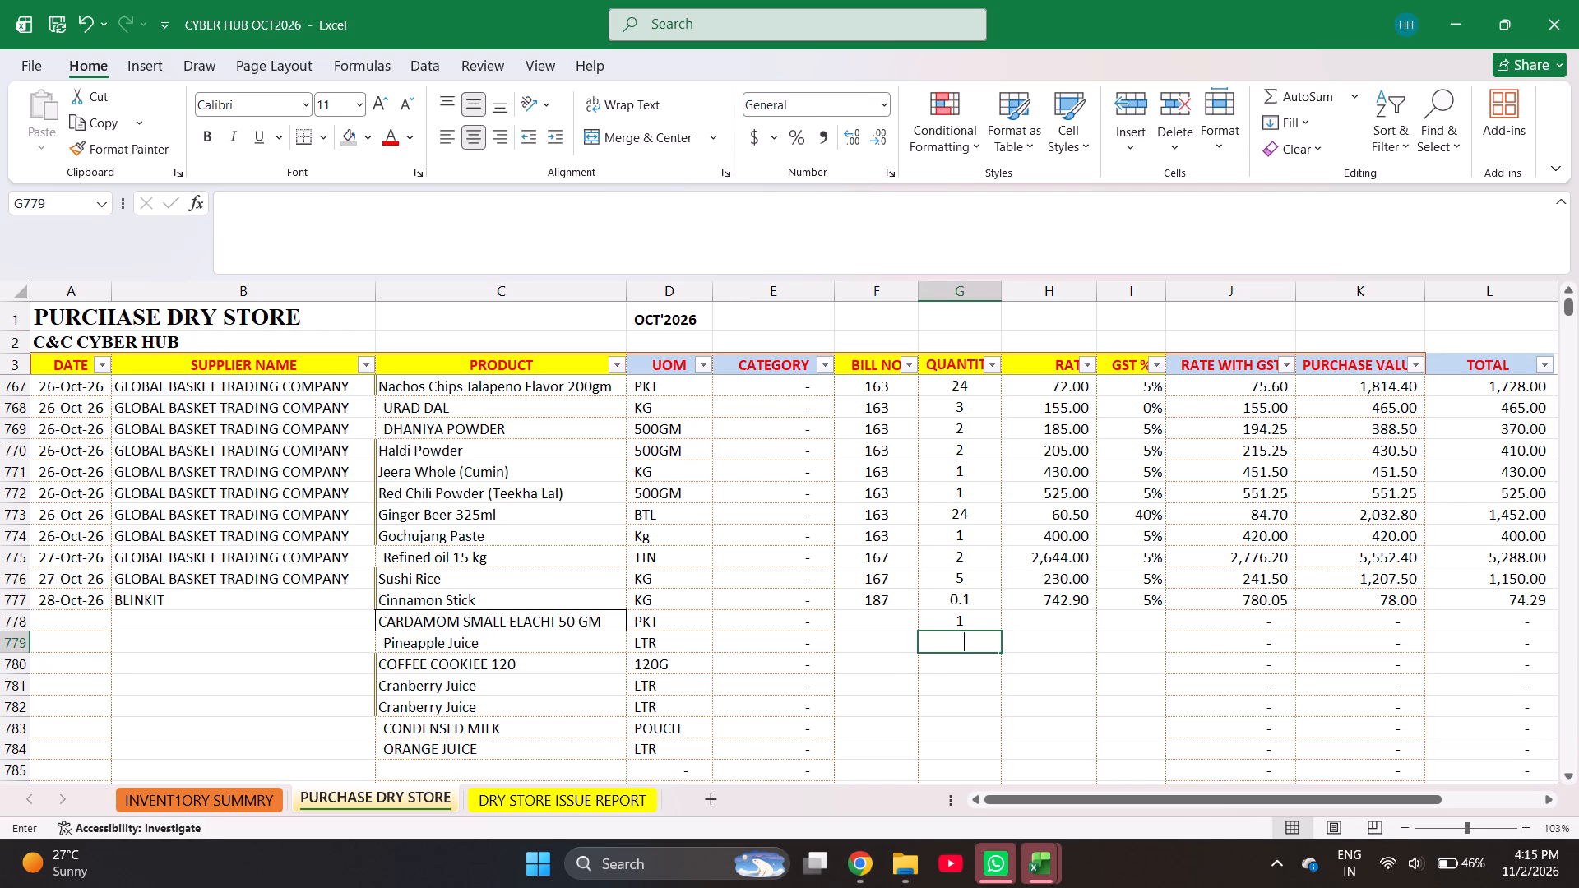
{"action": "key", "text": "Return"}
{"action": "key", "text": "2"}
{"action": "key", "text": "Return"}
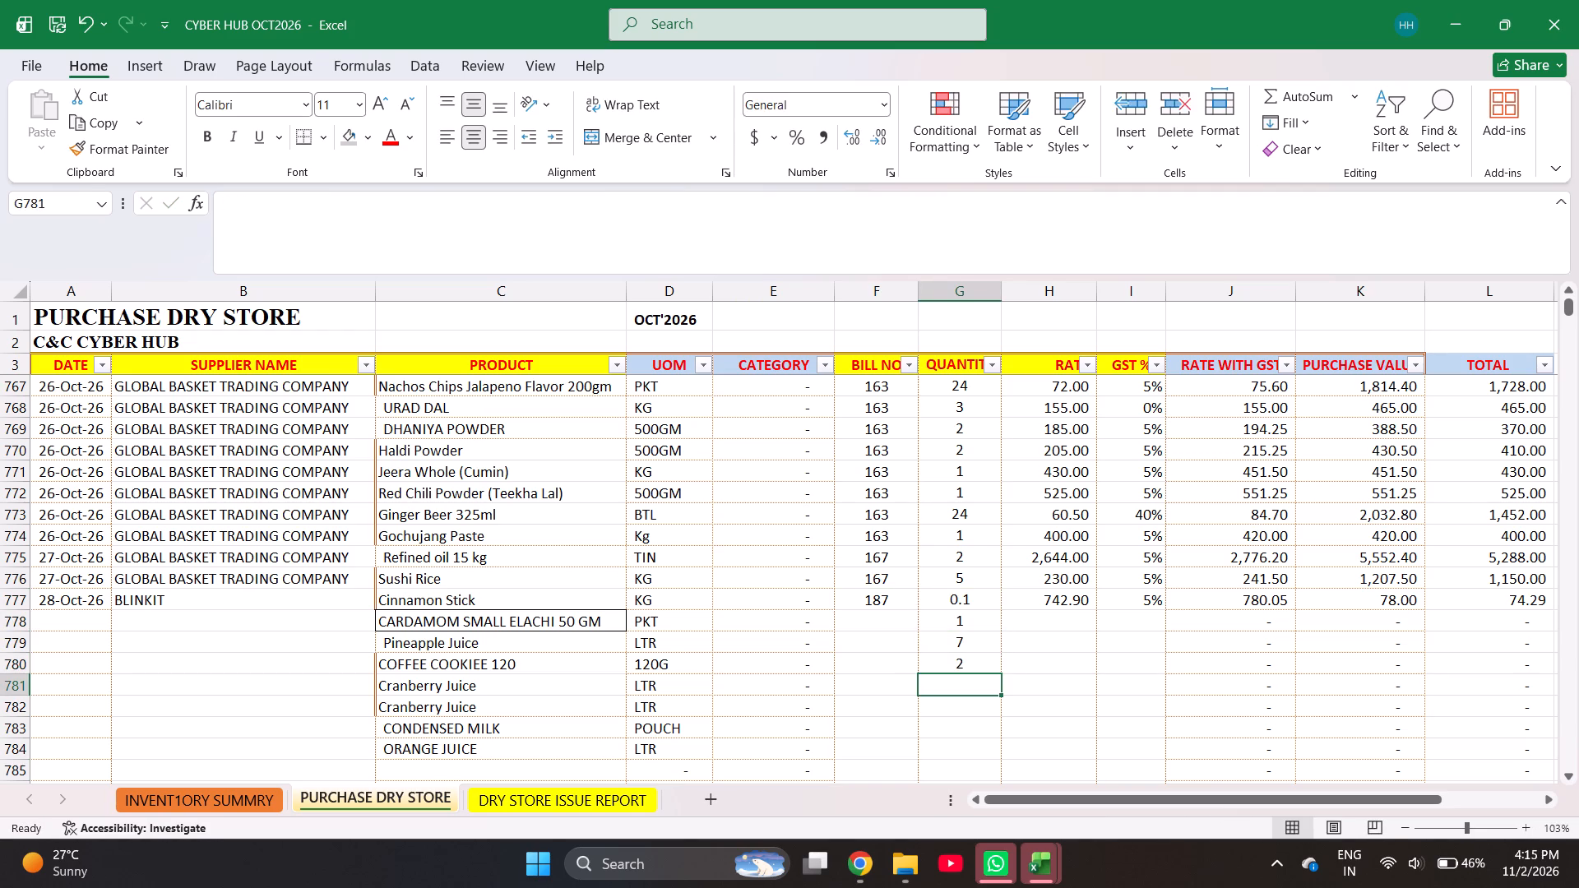
Enter the quantities 2, 2, 4, 2, 4 and 12 in rows 781 to 786.
{"action": "key", "text": "2"}
{"action": "key", "text": "Return"}
{"action": "key", "text": "2"}
{"action": "key", "text": "Return"}
{"action": "key", "text": "4"}
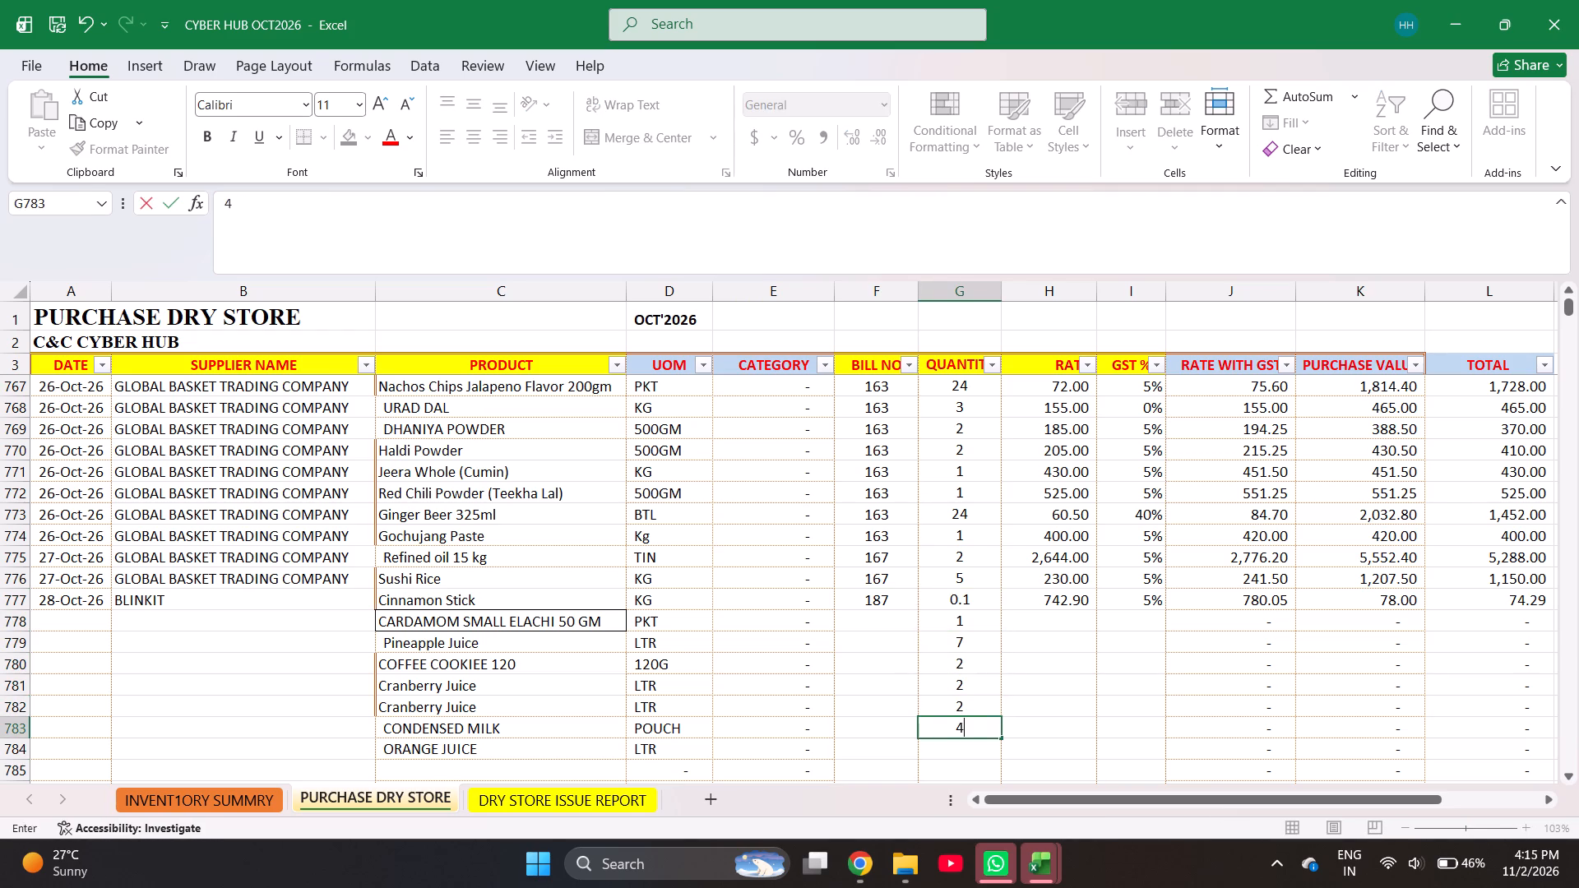
{"action": "key", "text": "Return"}
{"action": "key", "text": "2"}
{"action": "key", "text": "Return"}
{"action": "key", "text": "4"}
{"action": "key", "text": "Return"}
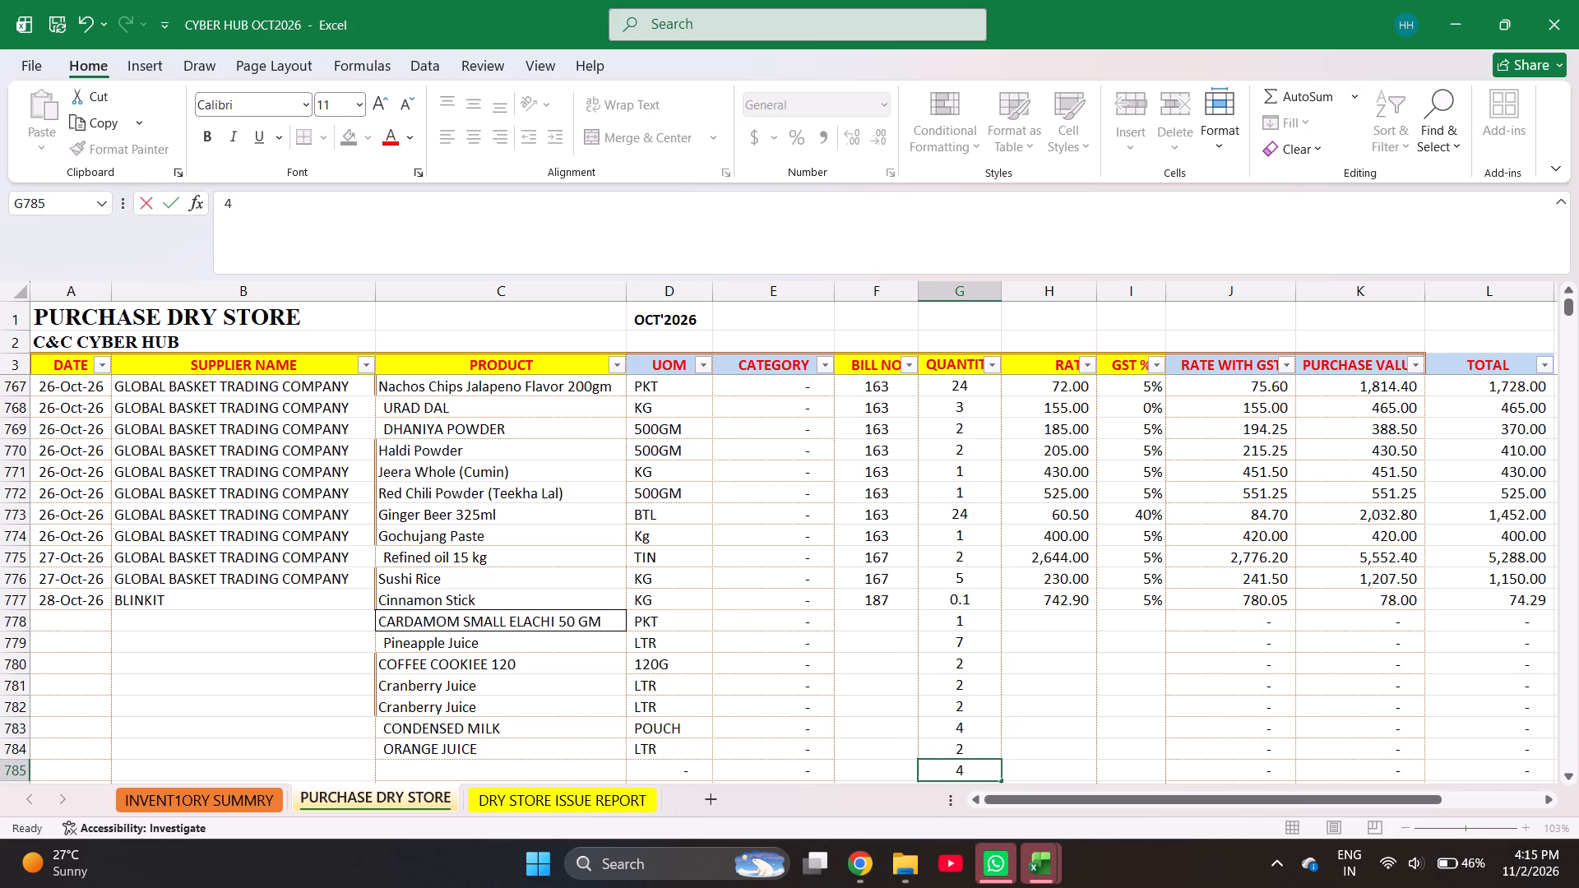
{"action": "type", "text": "12"}
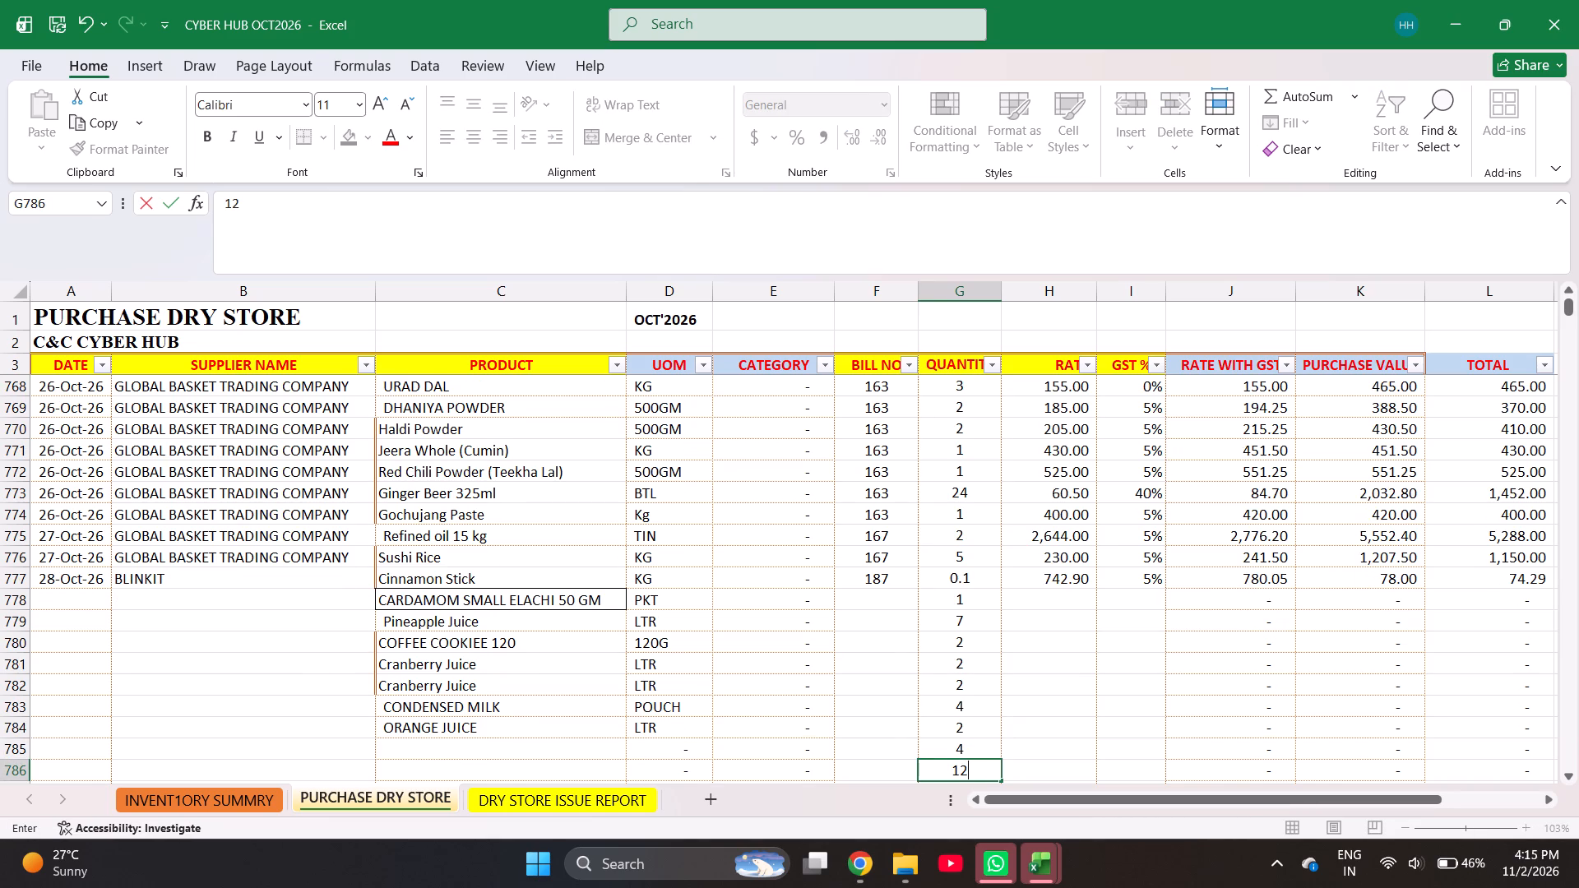
{"action": "key", "text": "Up"}
Review the quantities from row 785 back up to the Cinnamon Stick entry in row 777.
{"action": "key", "text": "Up"}
{"action": "key", "text": "Up"}
{"action": "key", "text": "Up"}
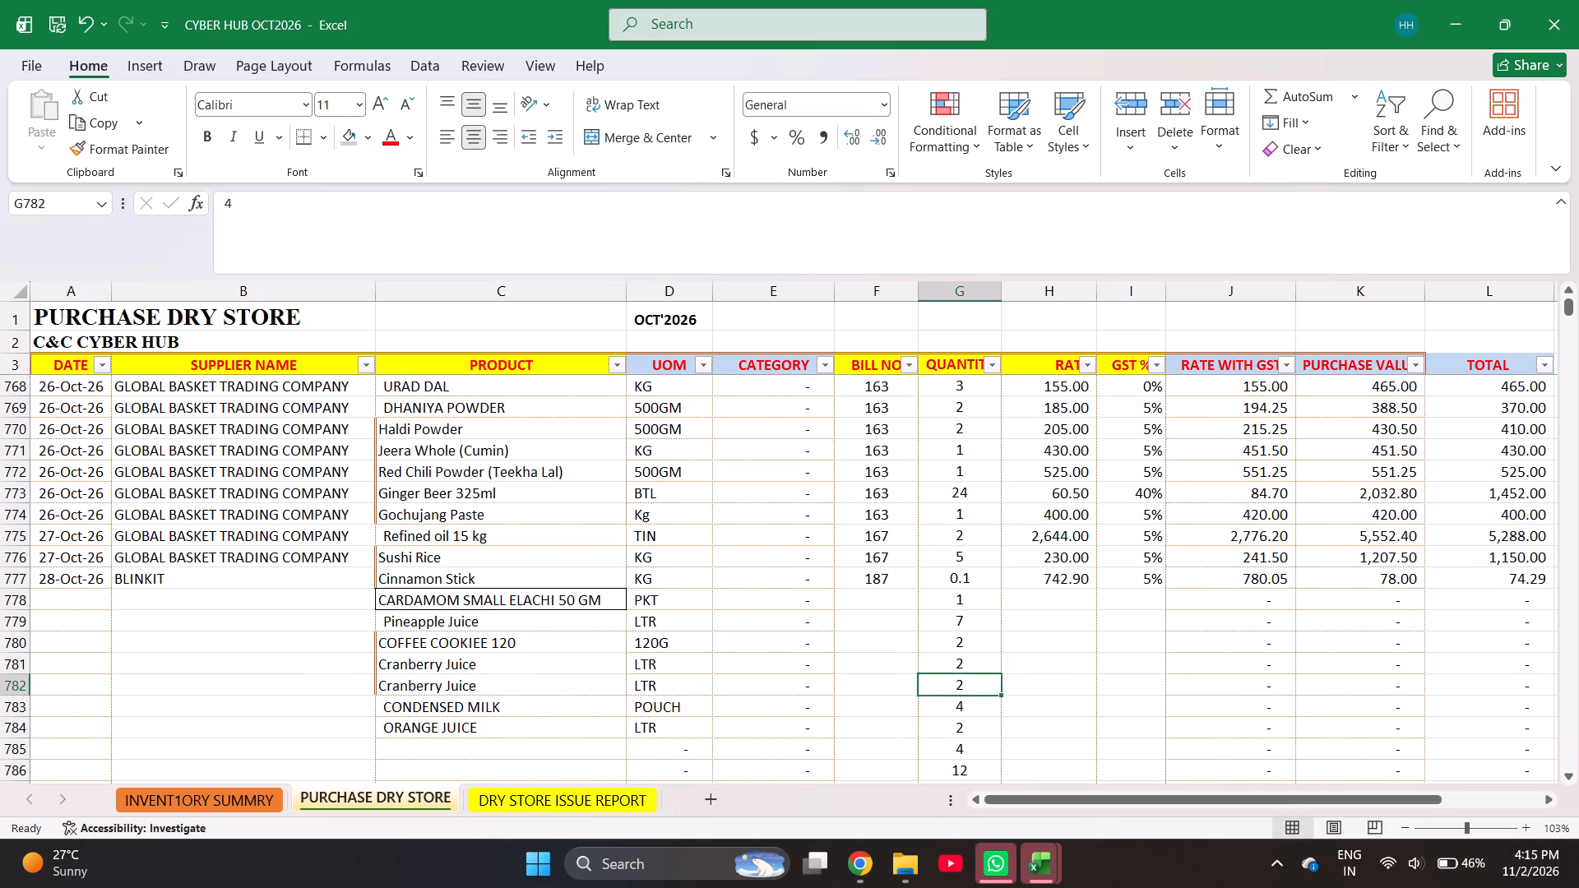
{"action": "key", "text": "Up"}
{"action": "key", "text": "Up"}
{"action": "key", "text": "Up"}
{"action": "key", "text": "Up"}
{"action": "key", "text": "Up"}
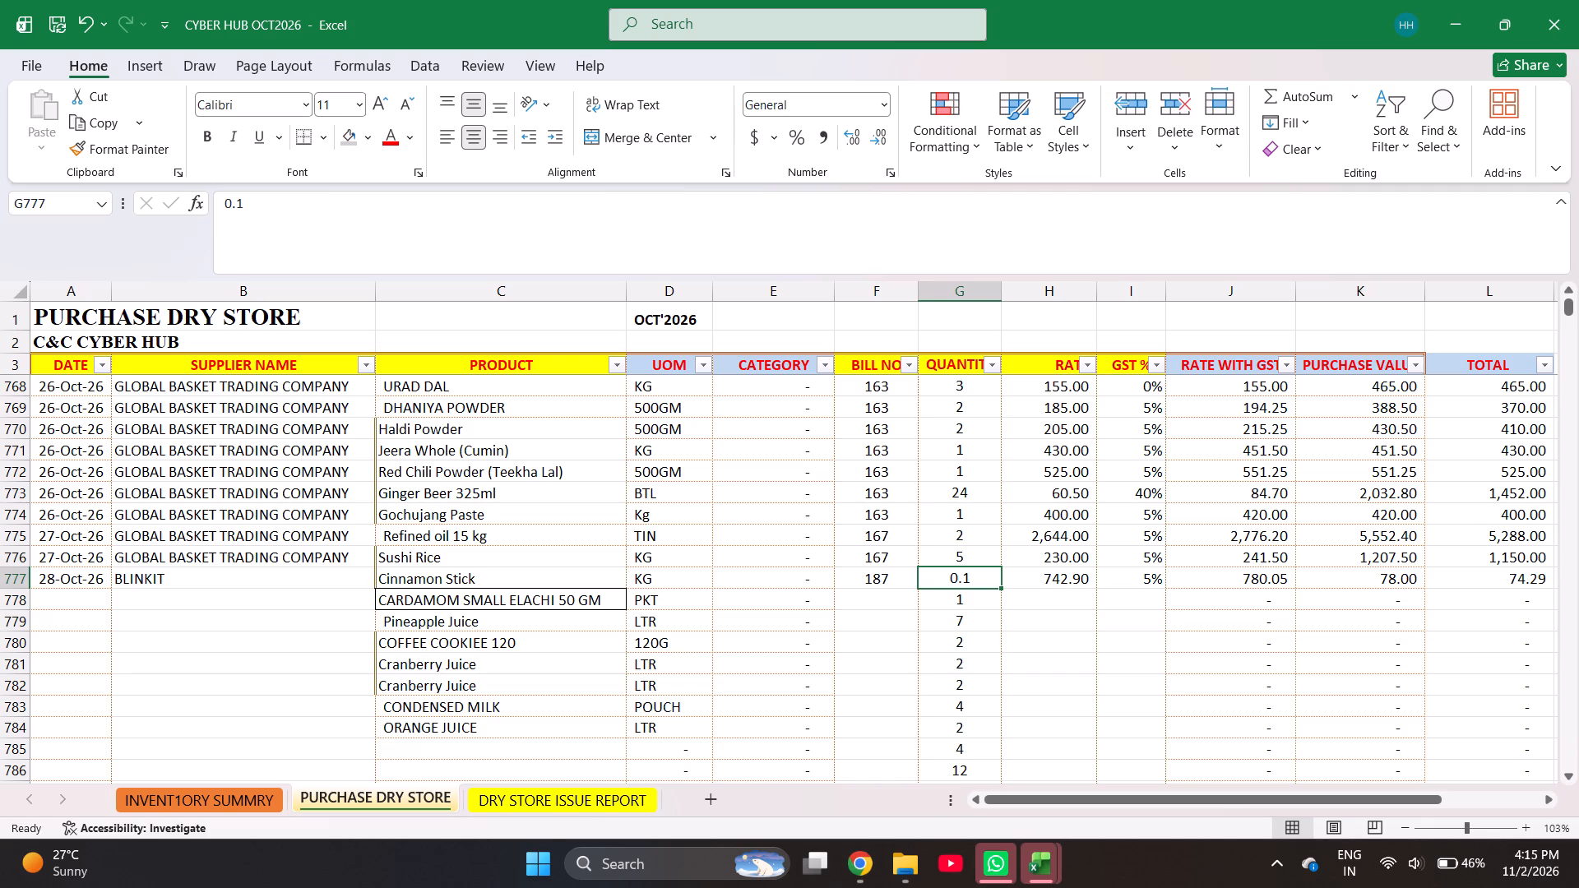
Re-enter the quantities 1, 7, 2, 2 and 2 for the cardamom through the second Cranberry Juice in rows 778 to 782.
{"action": "key", "text": "Down"}
{"action": "key", "text": "1"}
{"action": "key", "text": "Return"}
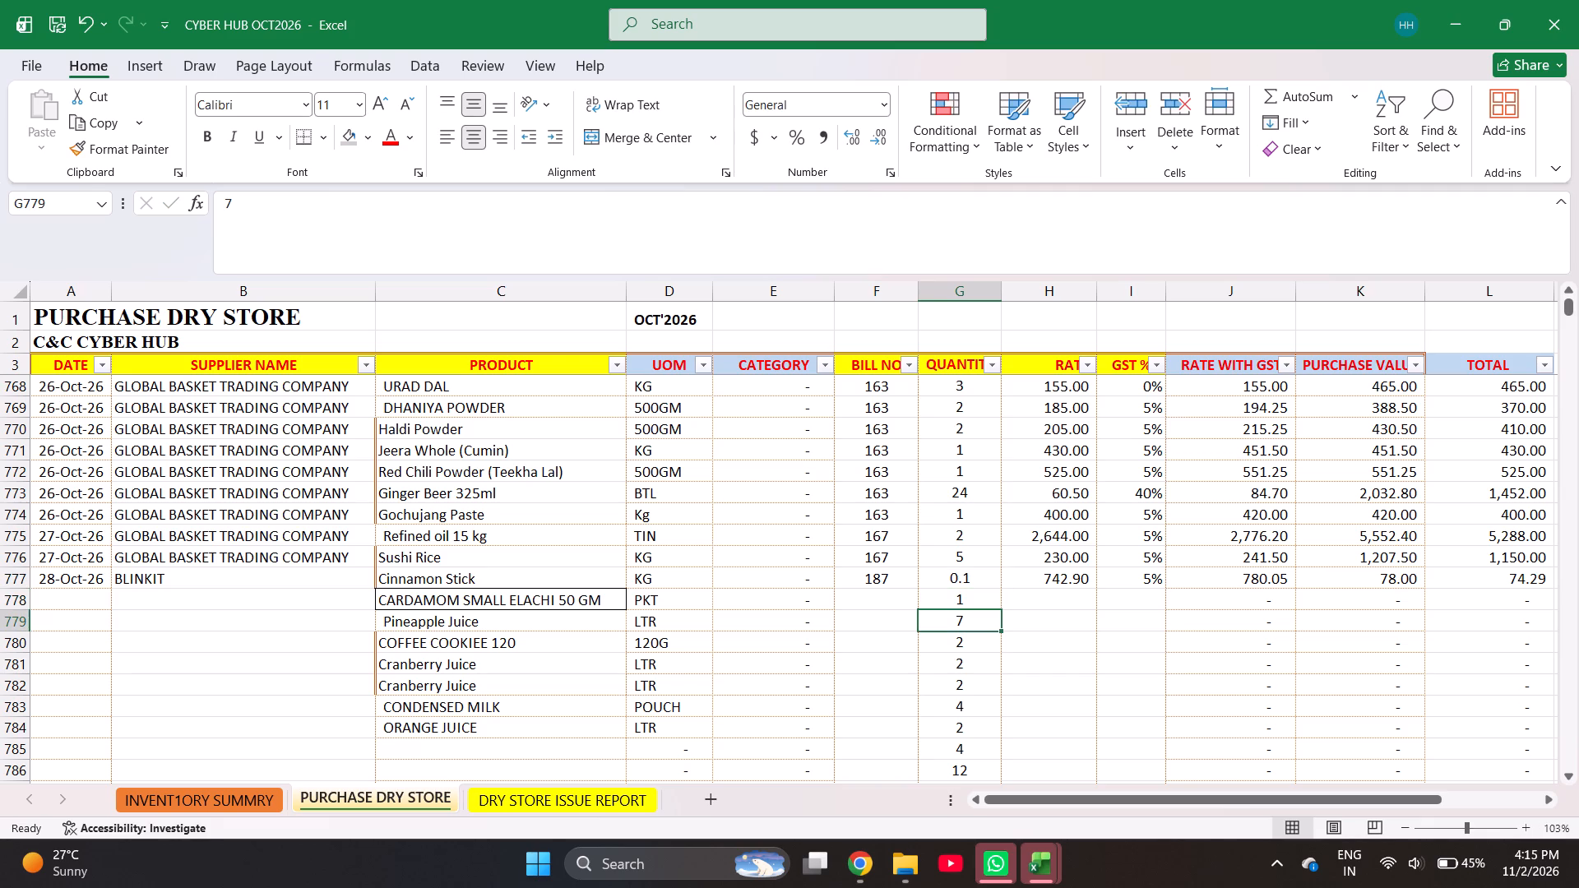
{"action": "key", "text": "7"}
{"action": "key", "text": "Return"}
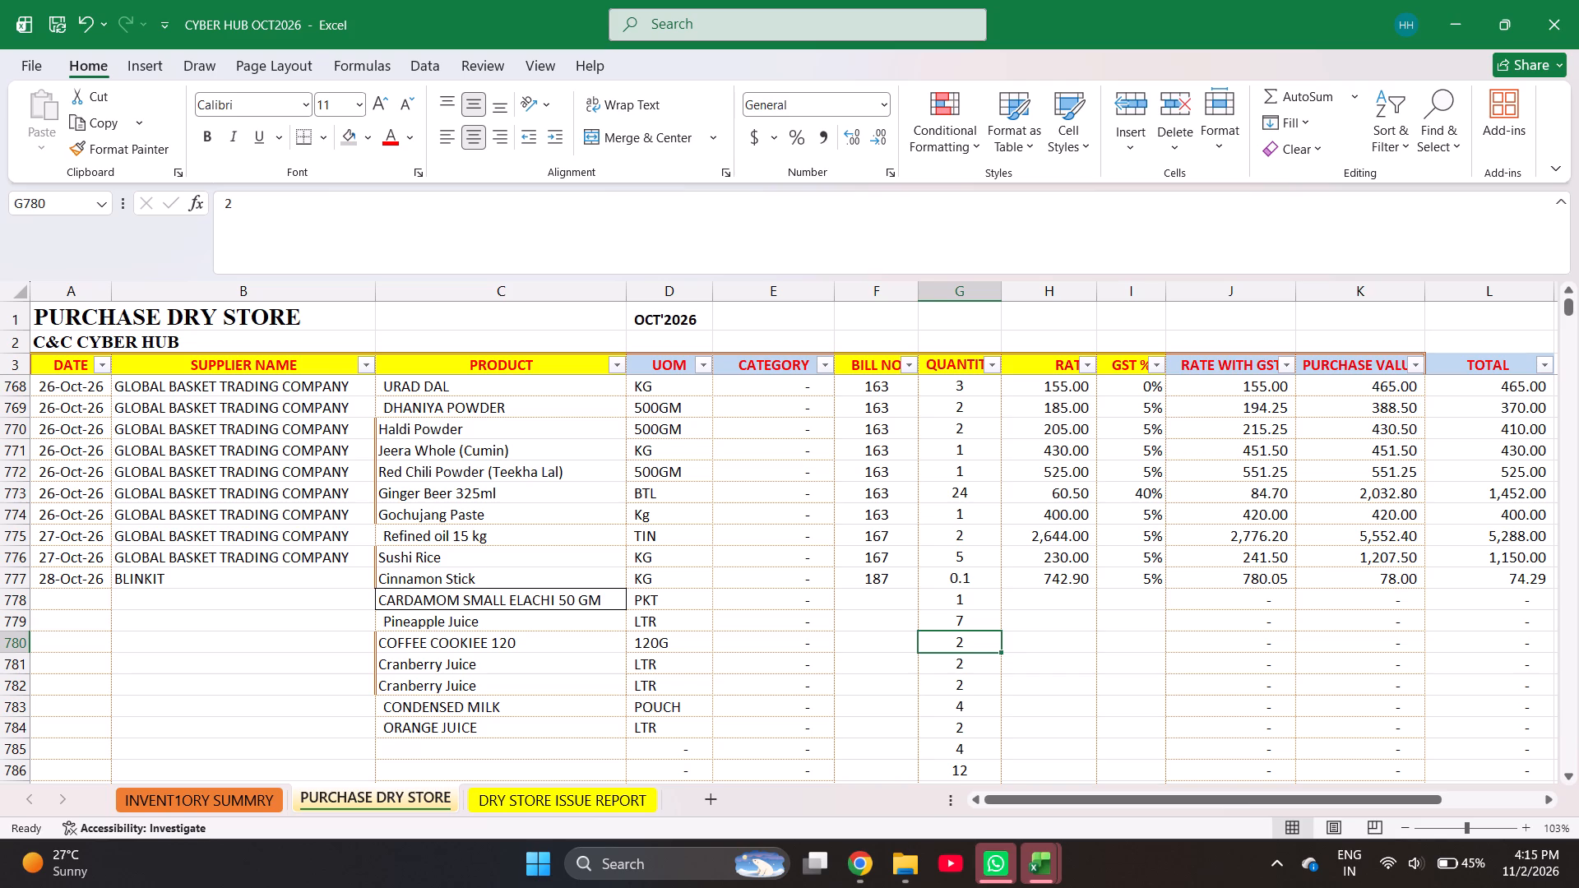
{"action": "key", "text": "2"}
{"action": "key", "text": "Return"}
{"action": "key", "text": "2"}
{"action": "key", "text": "Return"}
{"action": "key", "text": "2"}
{"action": "key", "text": "Return"}
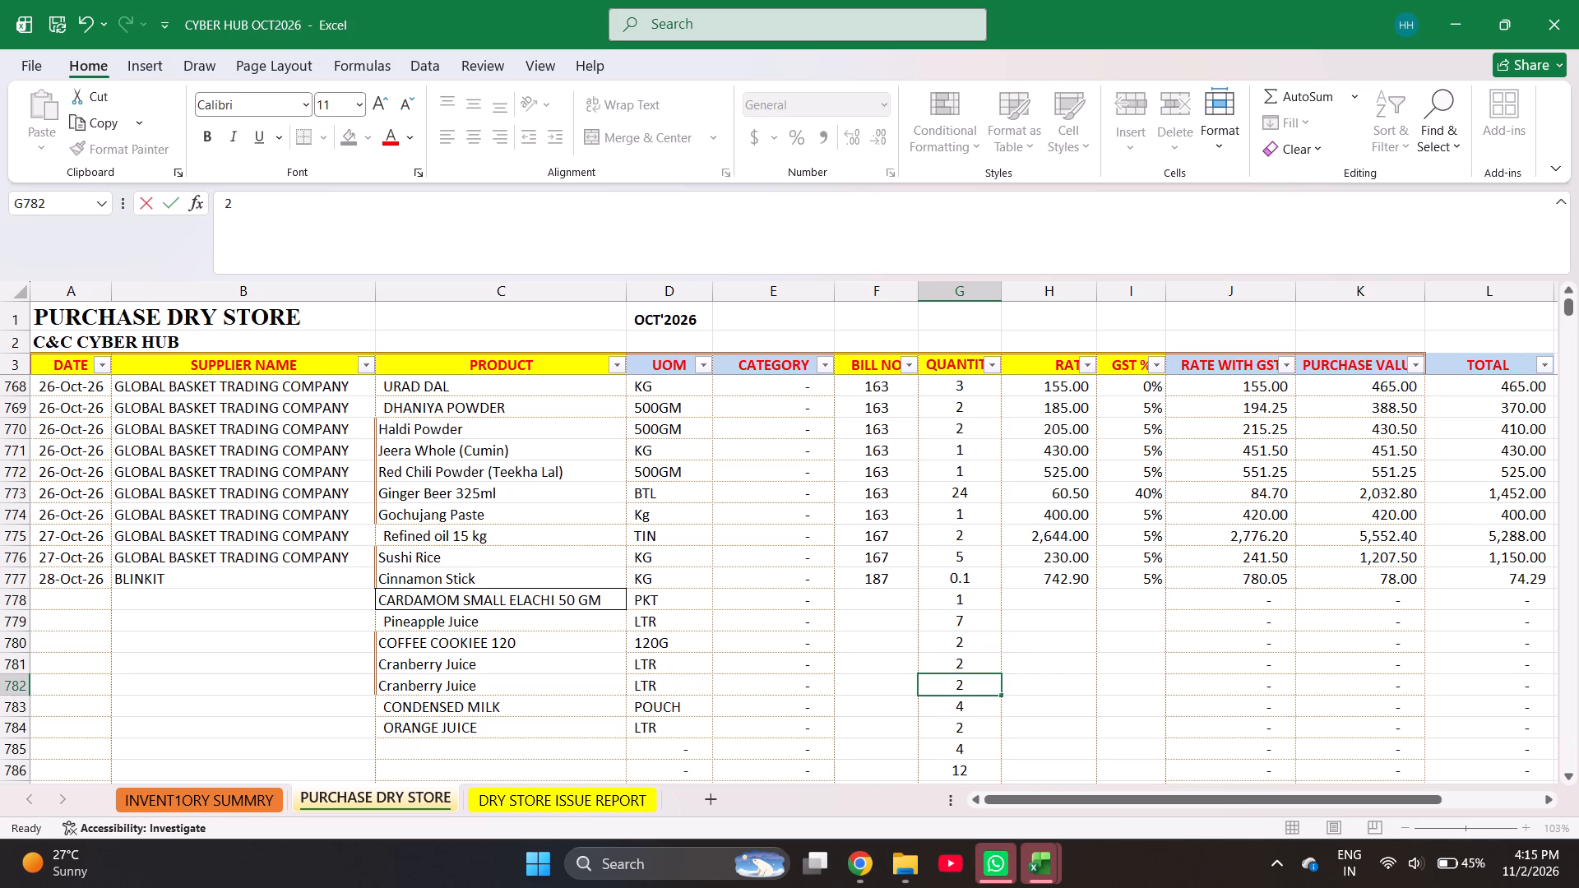
Re-enter the quantities 4, 2, 4 and 12 in rows 783 to 786.
{"action": "key", "text": "4"}
{"action": "key", "text": "Return"}
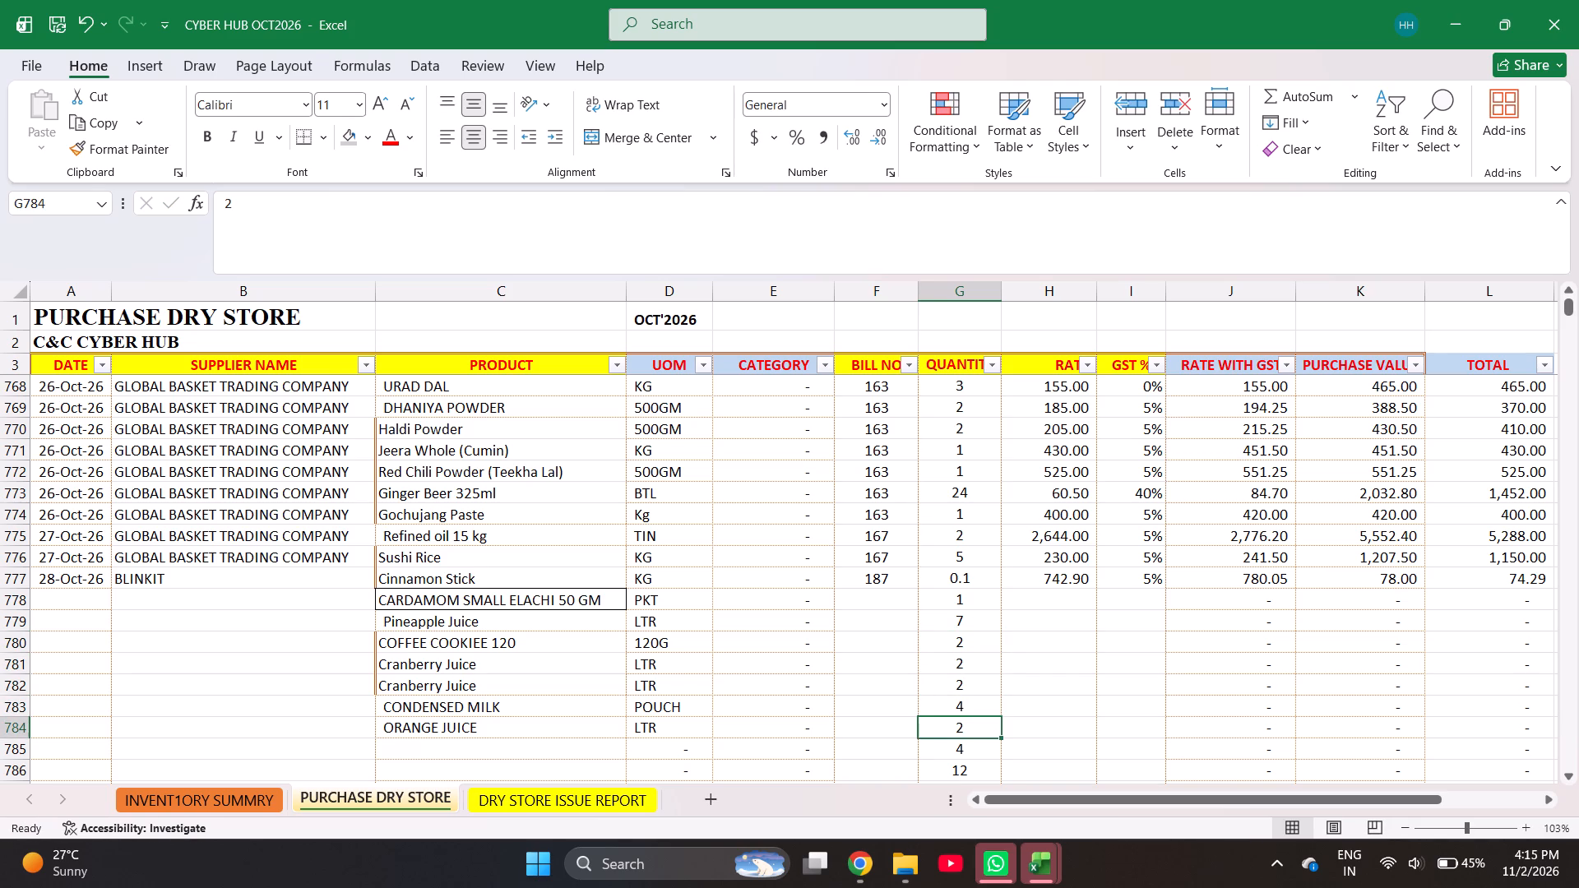
{"action": "key", "text": "2"}
{"action": "key", "text": "Return"}
{"action": "key", "text": "4"}
{"action": "key", "text": "Return"}
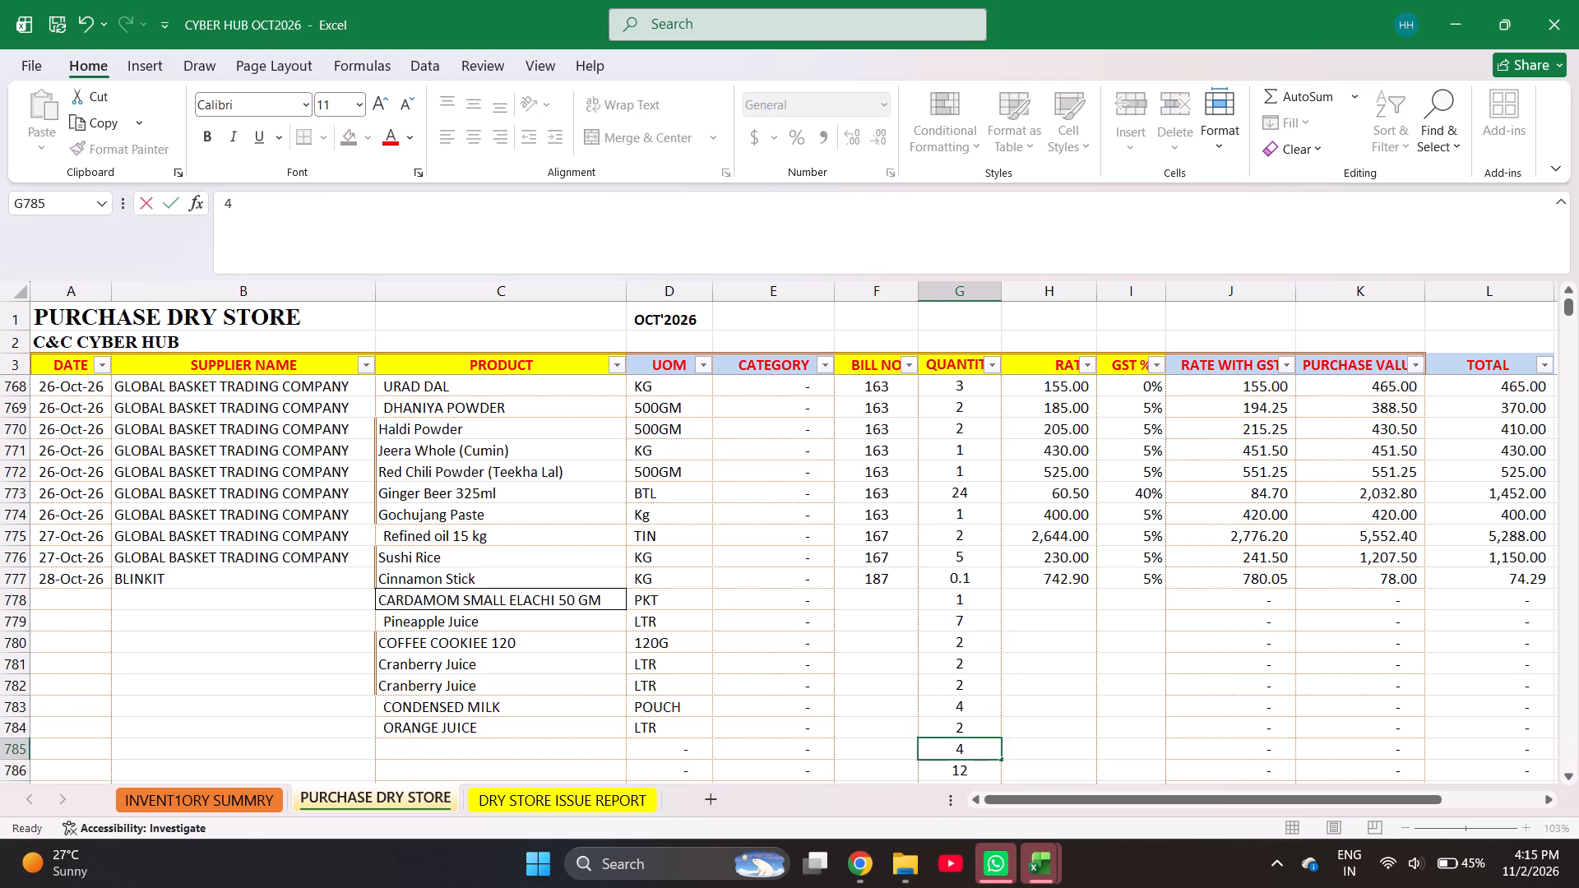
{"action": "key", "text": "1"}
{"action": "key", "text": "Return"}
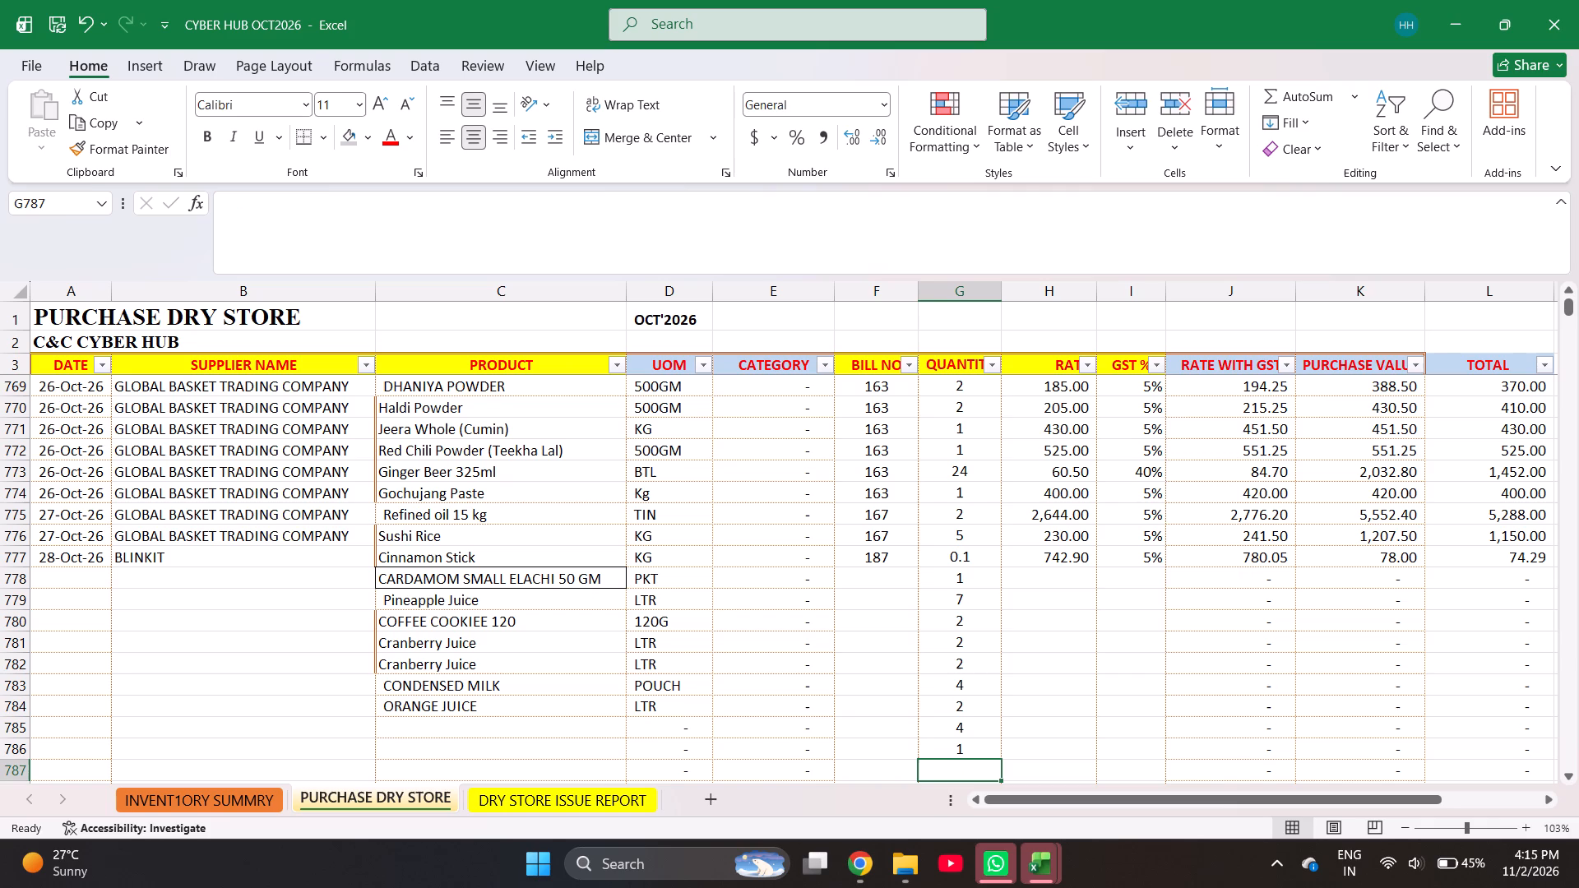
{"action": "key", "text": "Up"}
{"action": "type", "text": "12"}
{"action": "key", "text": "Return"}
Check the product entries from Cinnamon Stick in row 777 down to CONDENSED MILK in row 783.
{"action": "key", "text": "Left"}
{"action": "key", "text": "Left"}
{"action": "key", "text": "Left"}
{"action": "key", "text": "Left"}
{"action": "key", "text": "Left"}
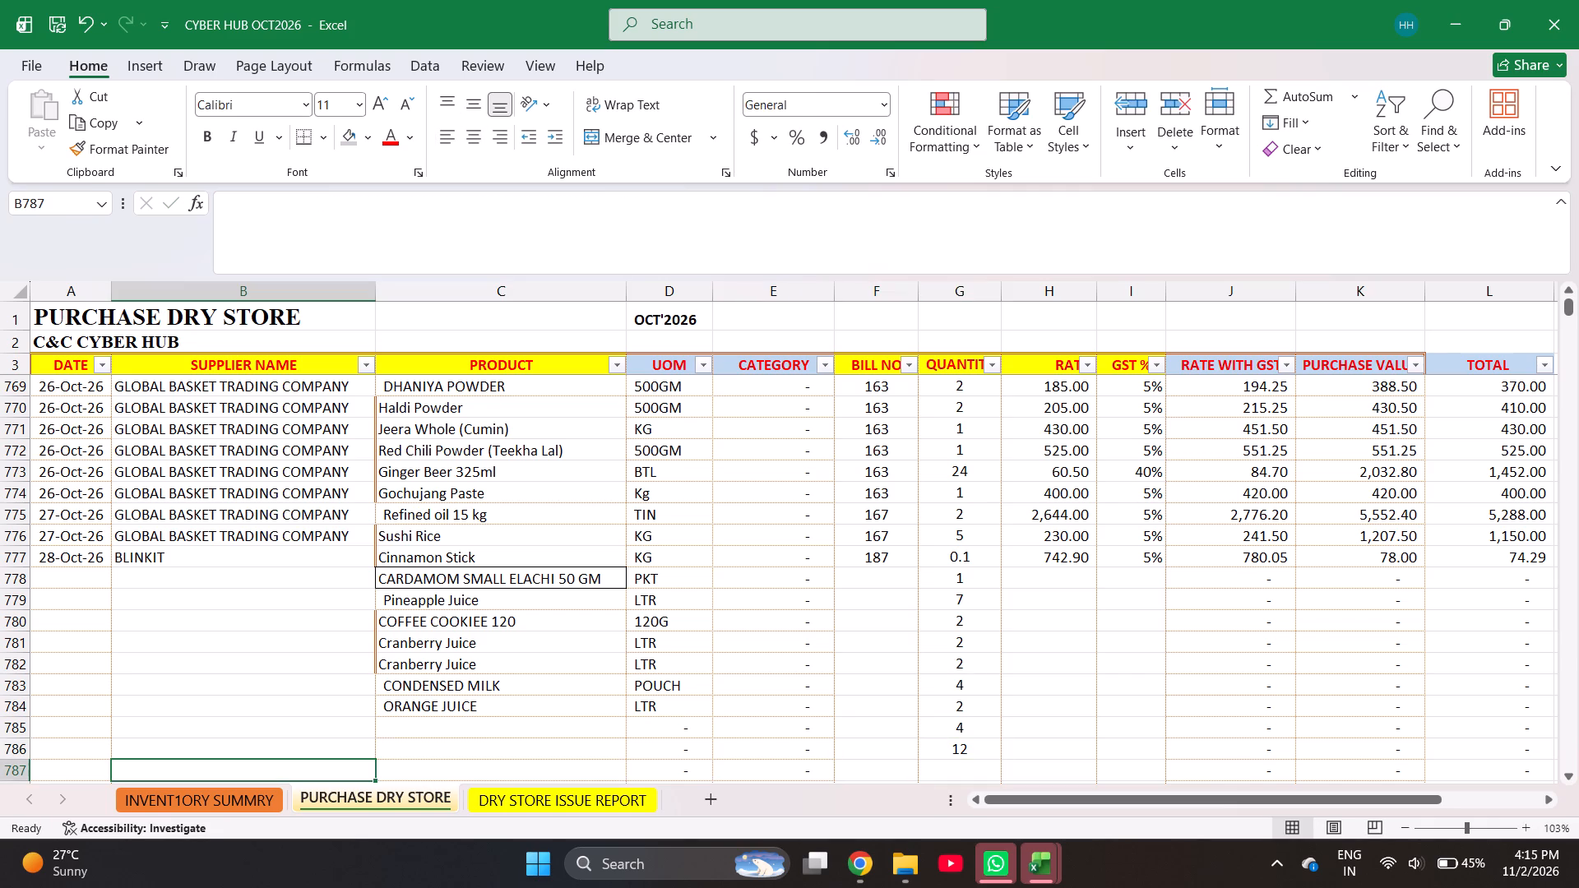
{"action": "key", "text": "ctrl+Up"}
{"action": "key", "text": "Right"}
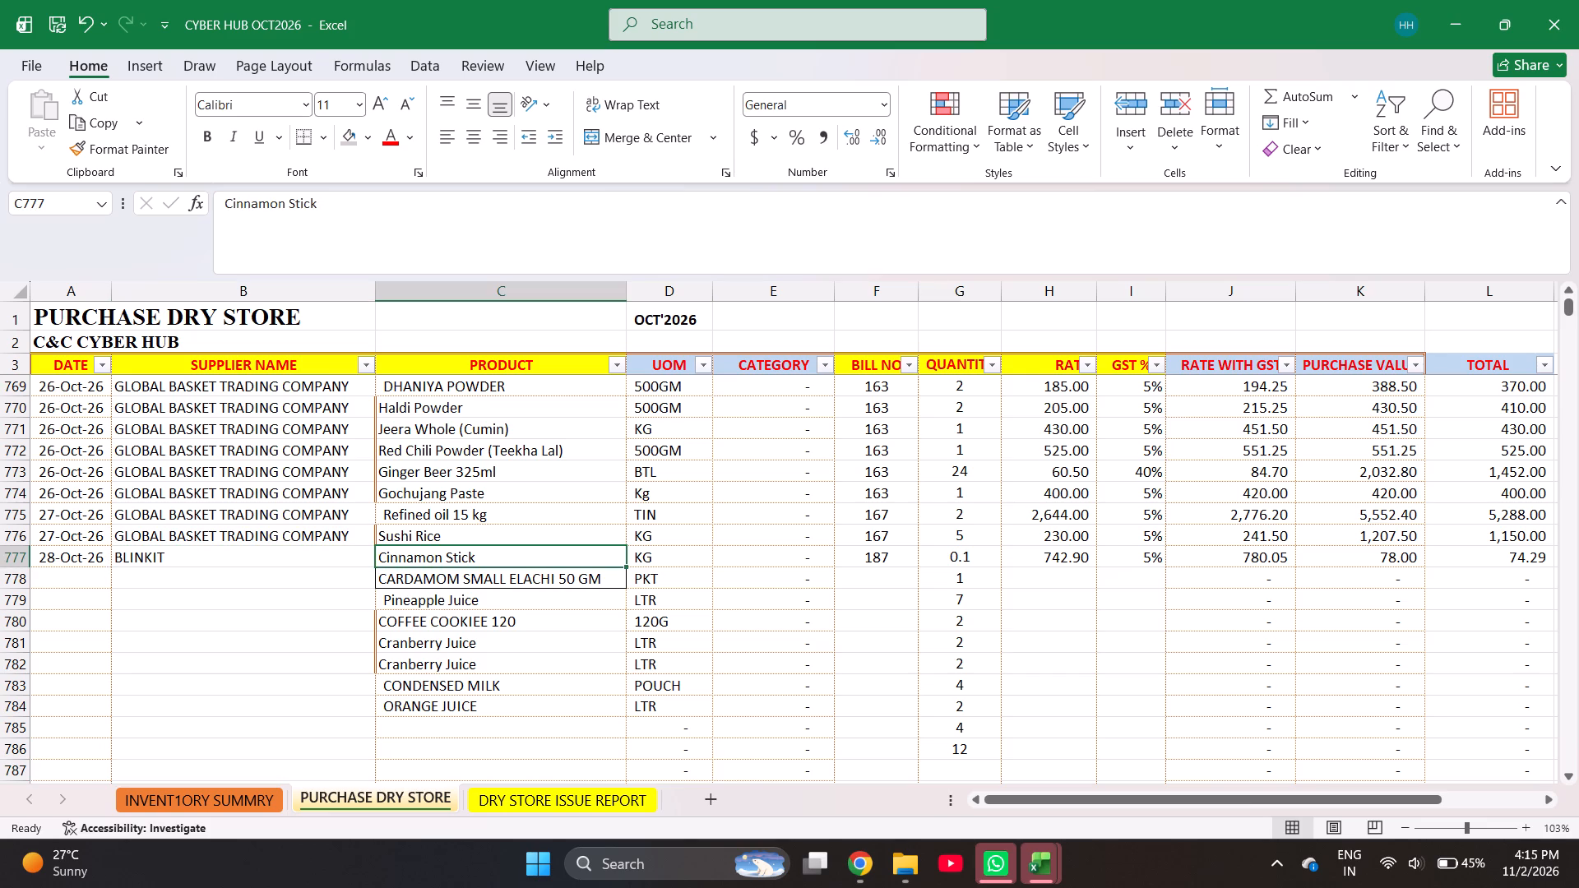
{"action": "key", "text": "Down"}
{"action": "key", "text": "Down"}
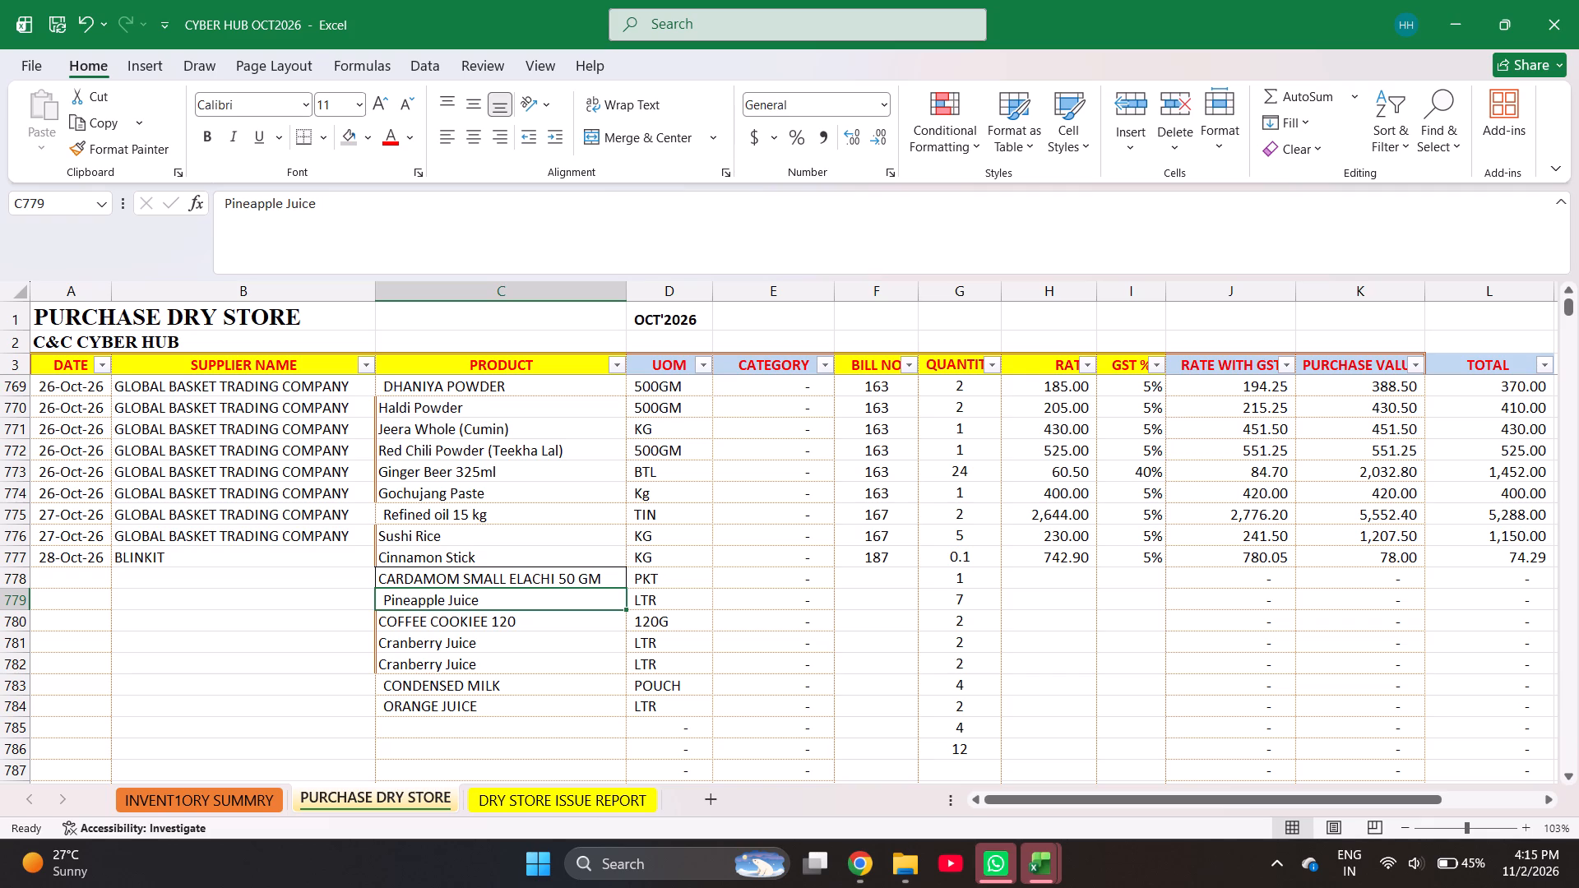
{"action": "key", "text": "Down"}
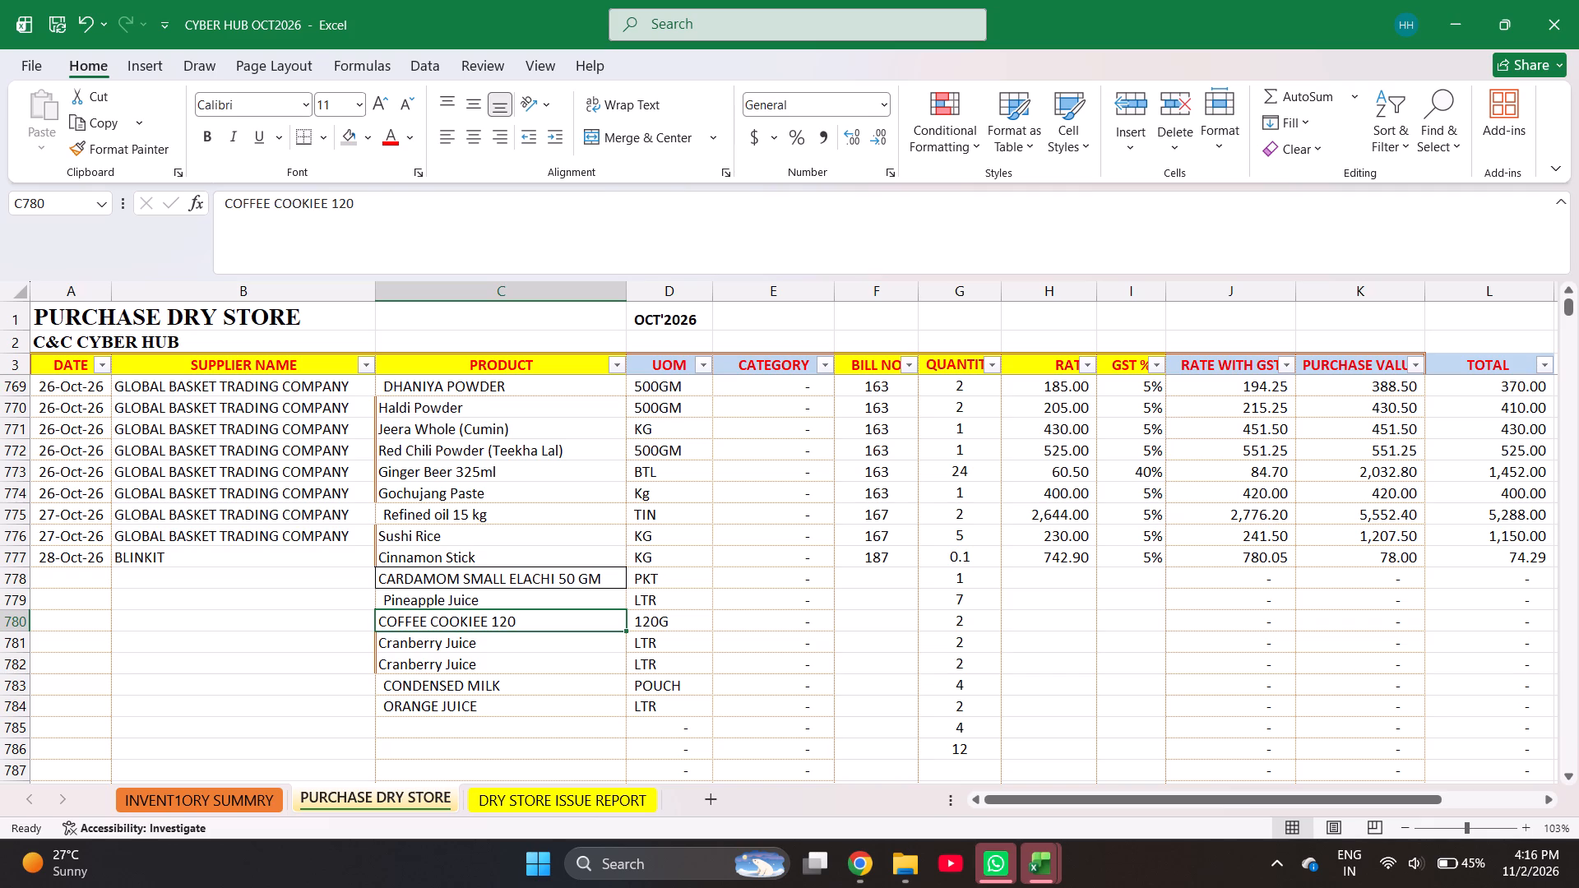
{"action": "key", "text": "Down"}
{"action": "key", "text": "Down"}
{"action": "key", "text": "Down"}
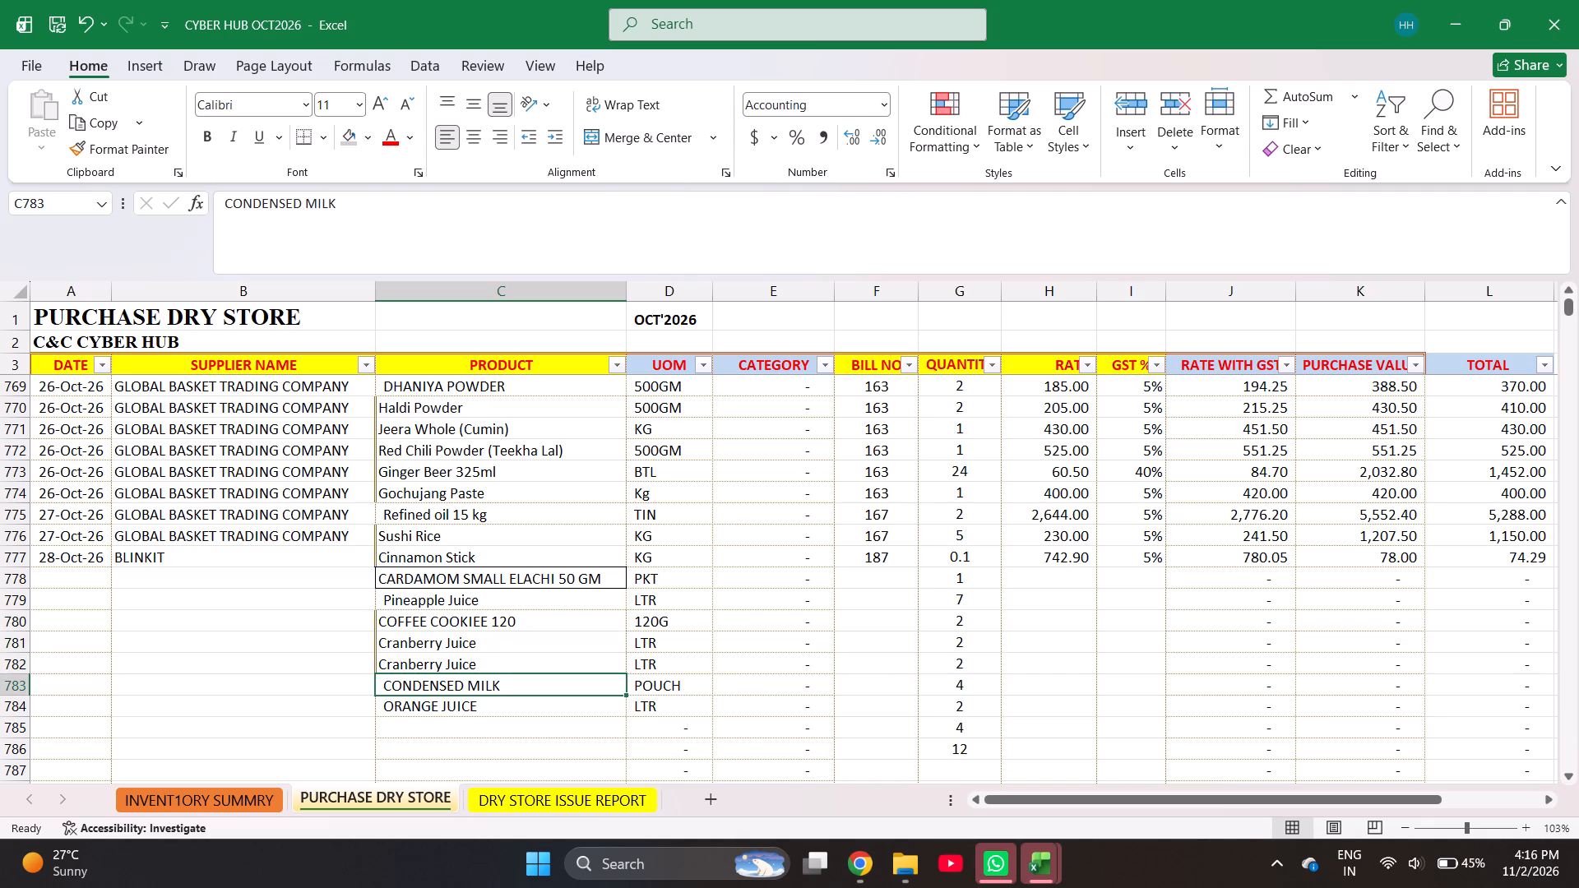
Copy CONDENSED MILK and ORANGE JUICE from rows 783 and 784 one row down into rows 784 and 785.
{"action": "key", "text": "shift+Down"}
{"action": "key", "text": "shift+Down"}
{"action": "key", "text": "shift+Up"}
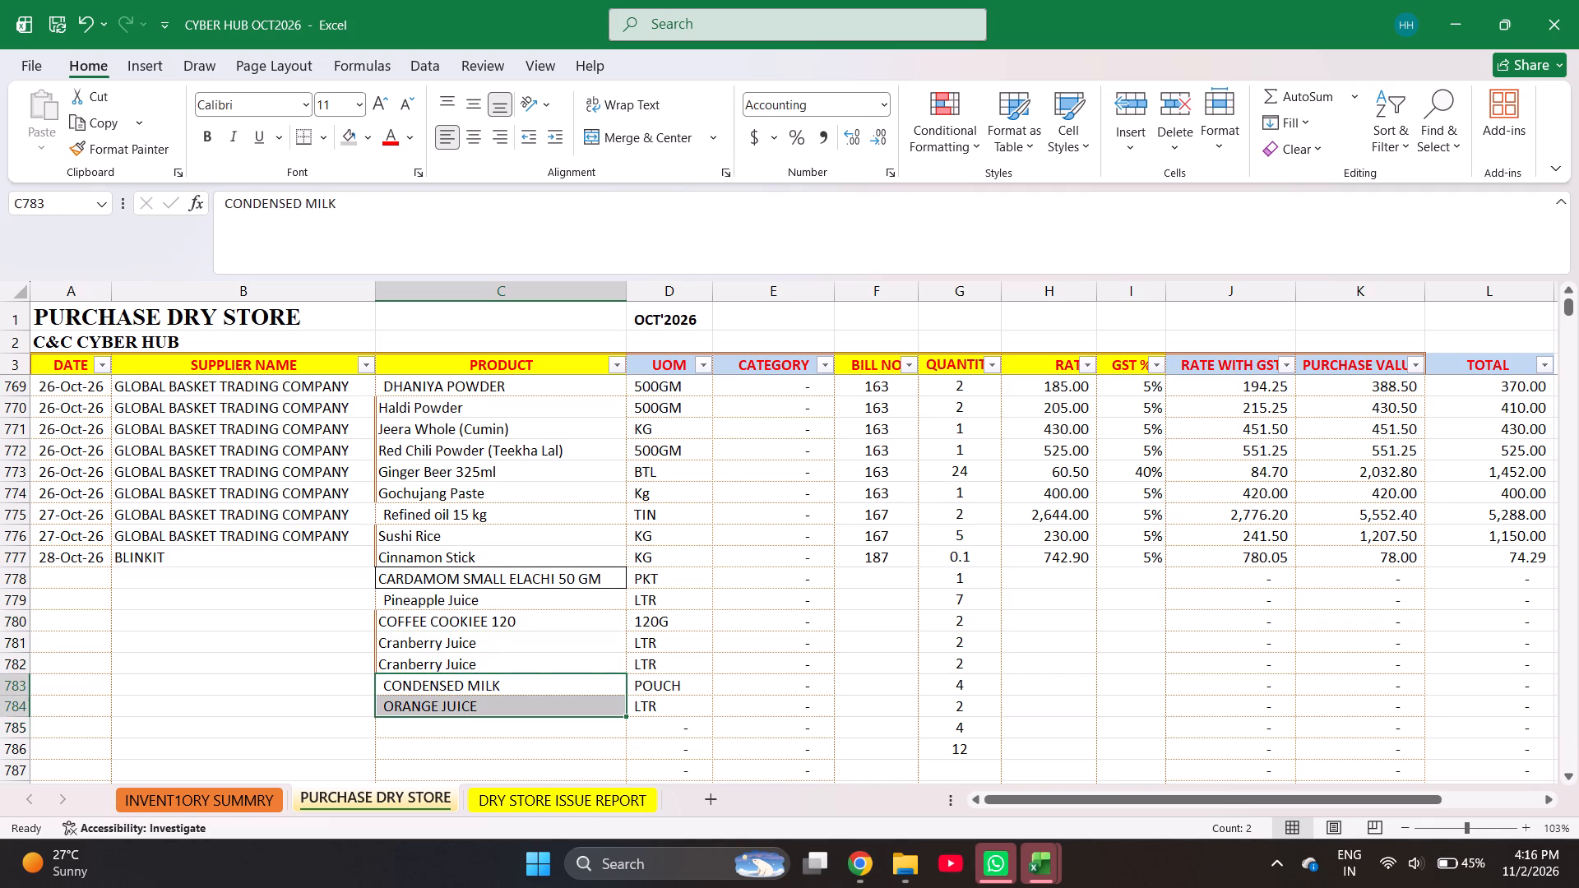
{"action": "key", "text": "ctrl+c"}
{"action": "key", "text": "Down"}
{"action": "key", "text": "Down"}
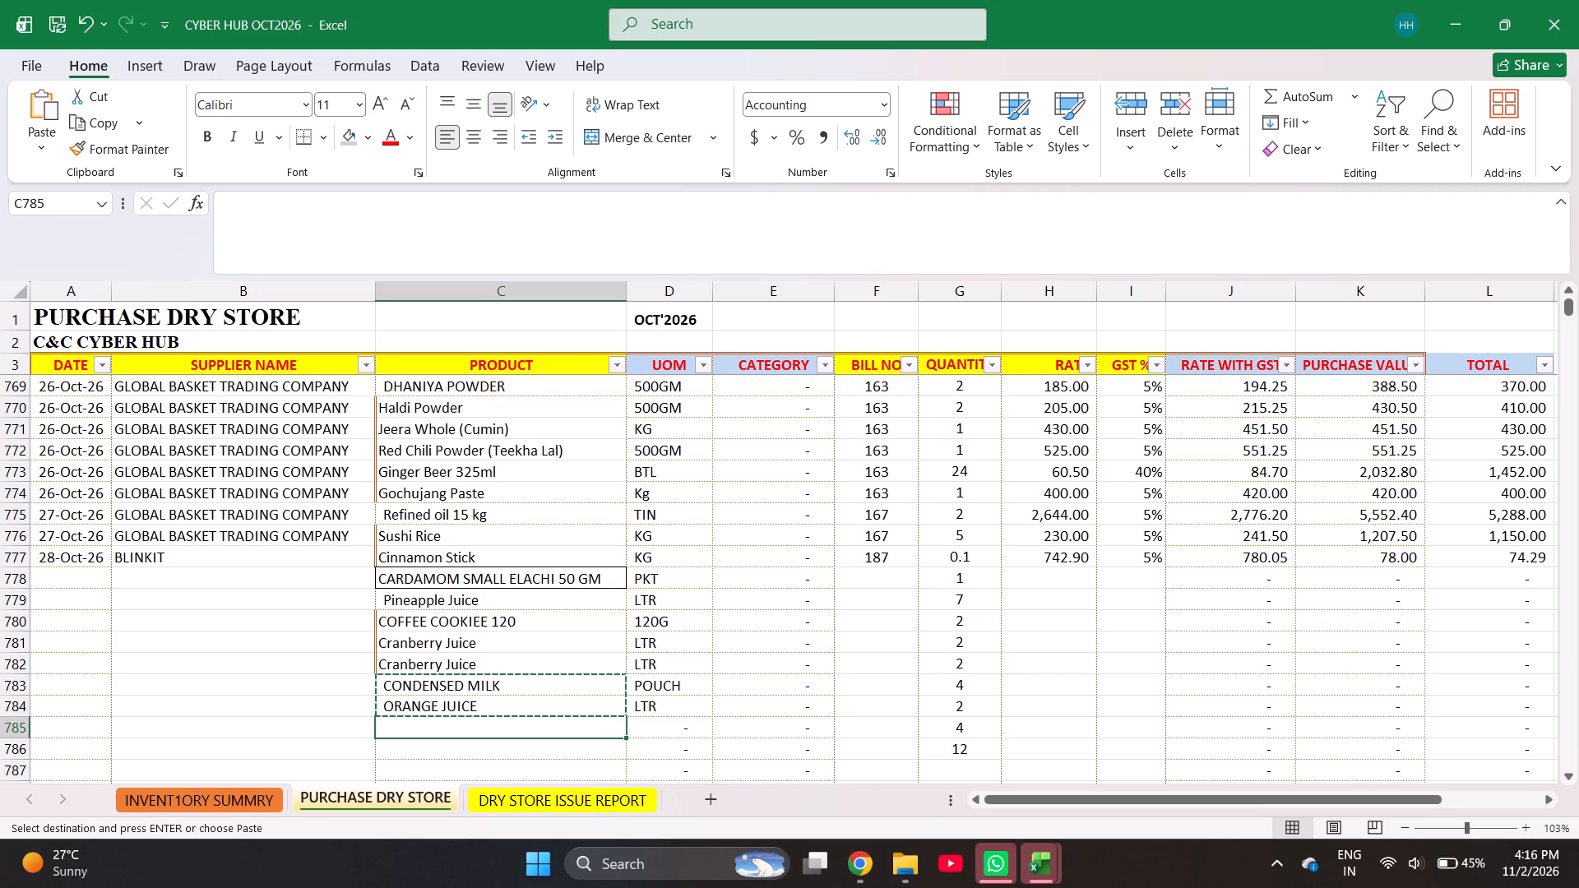
{"action": "key", "text": "Up"}
{"action": "key", "text": "Return"}
Replace the product in row 783 with NICE BISCUIT.
{"action": "key", "text": "Up"}
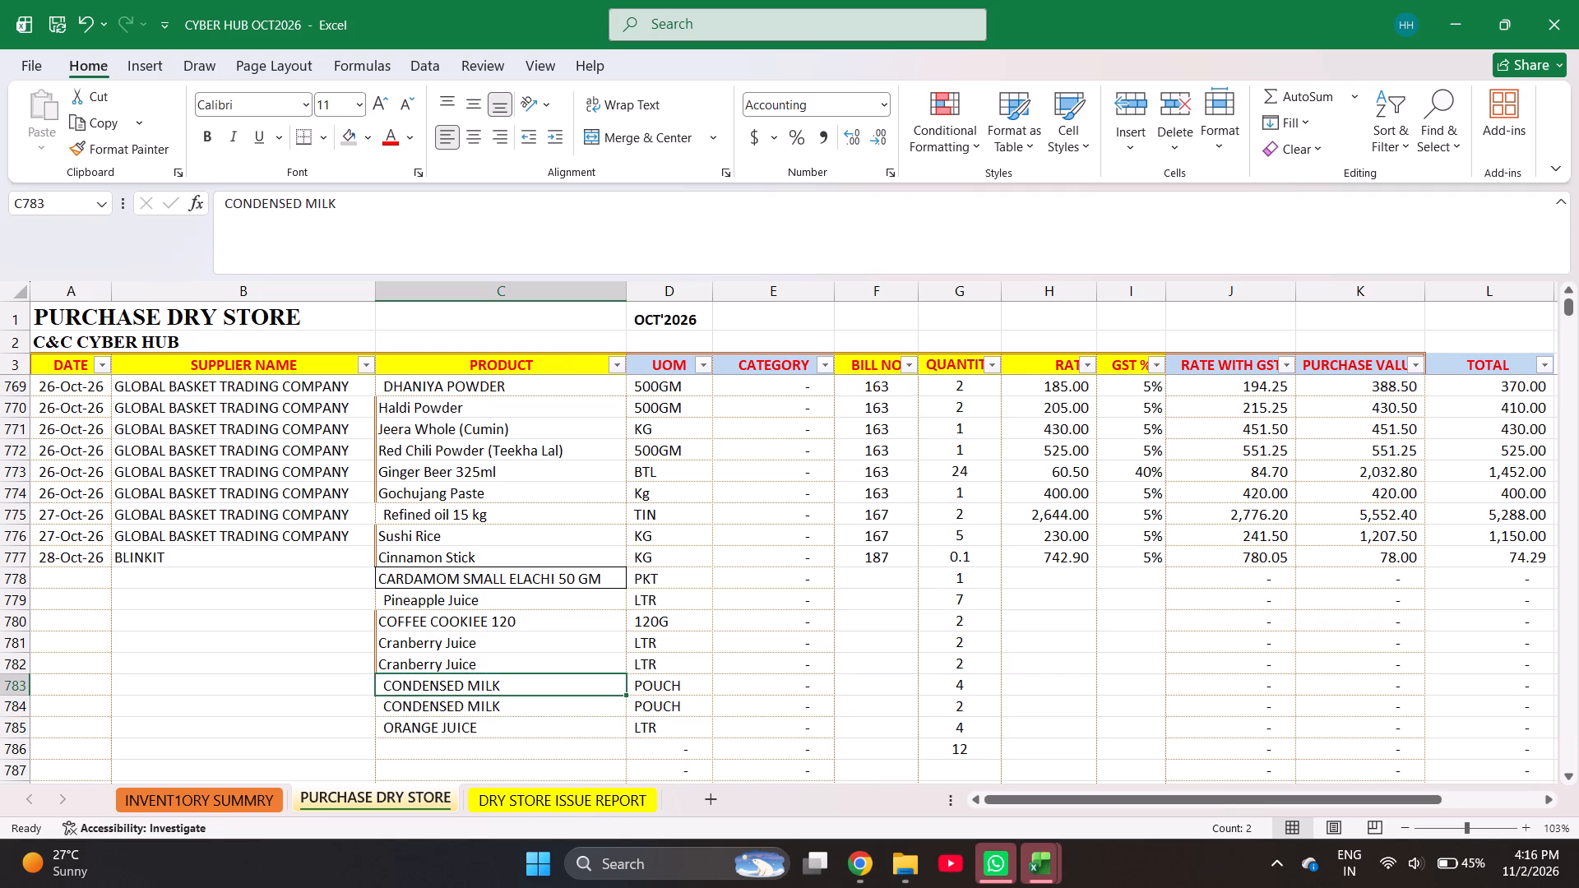
{"action": "type", "text": "NICE BISCH"}
{"action": "key", "text": "BackSpace"}
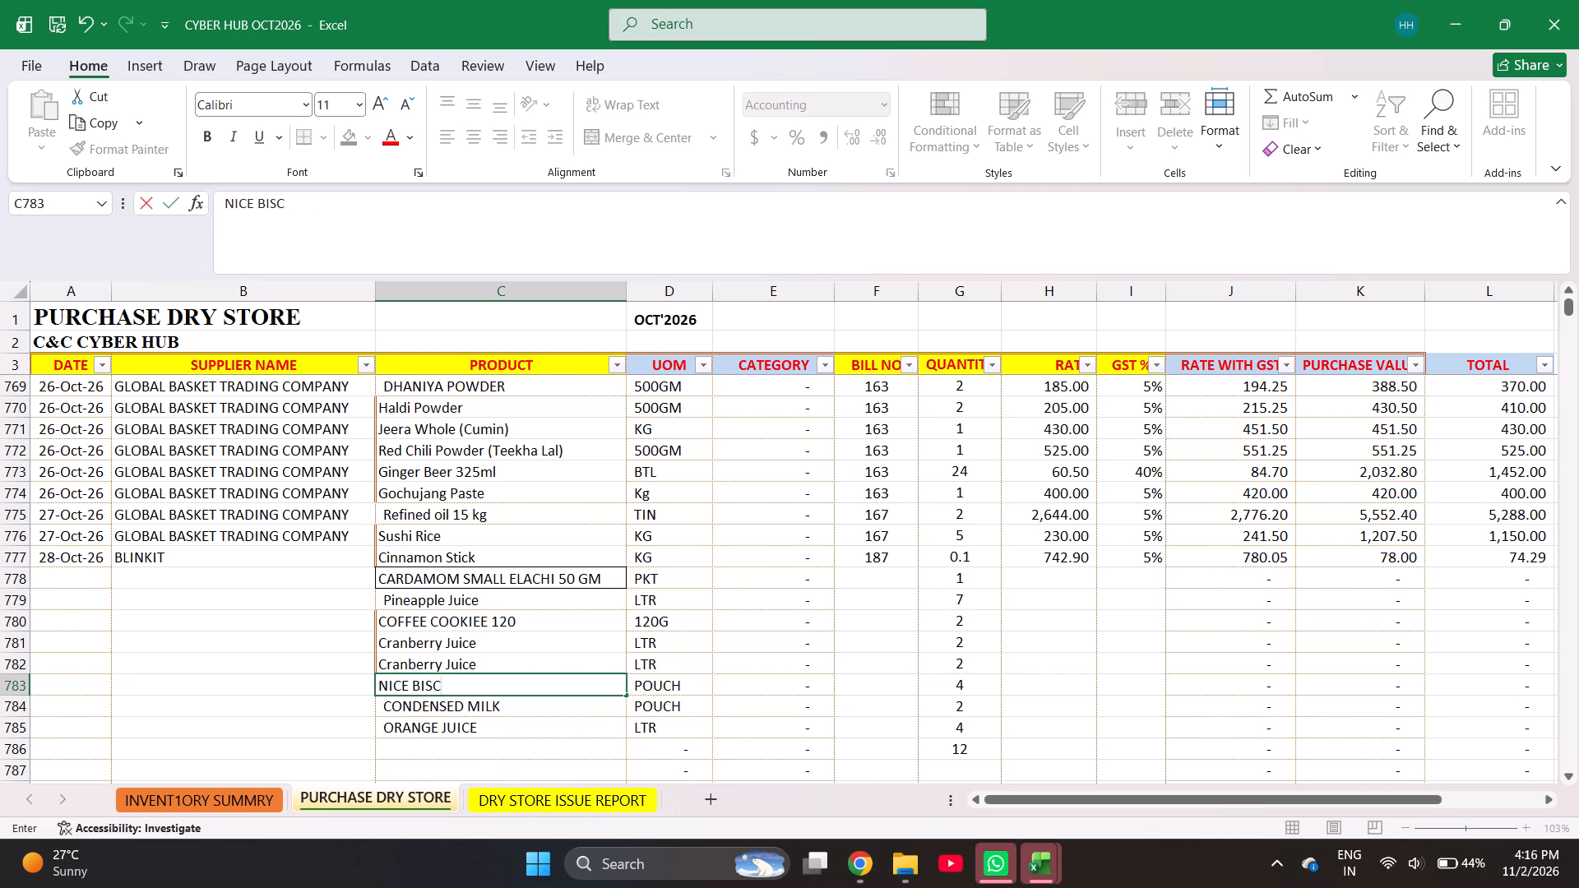
{"action": "type", "text": "UIT"}
{"action": "key", "text": "Return"}
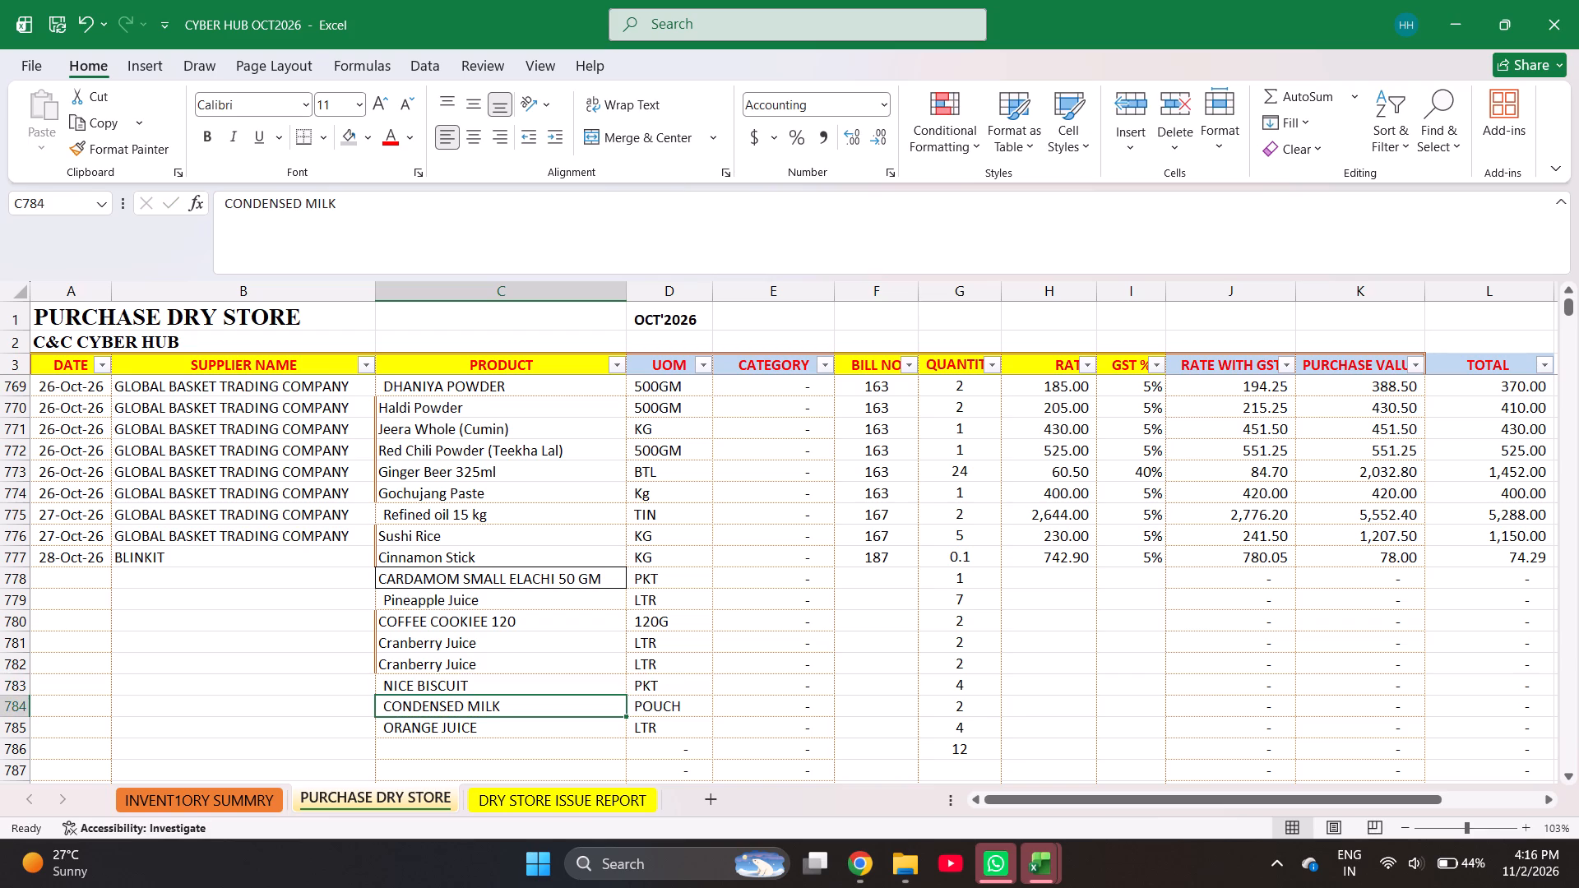
Copy CONDENSED MILK and ORANGE JUICE from rows 784 and 785 into rows 785 and 786.
{"action": "key", "text": "Up"}
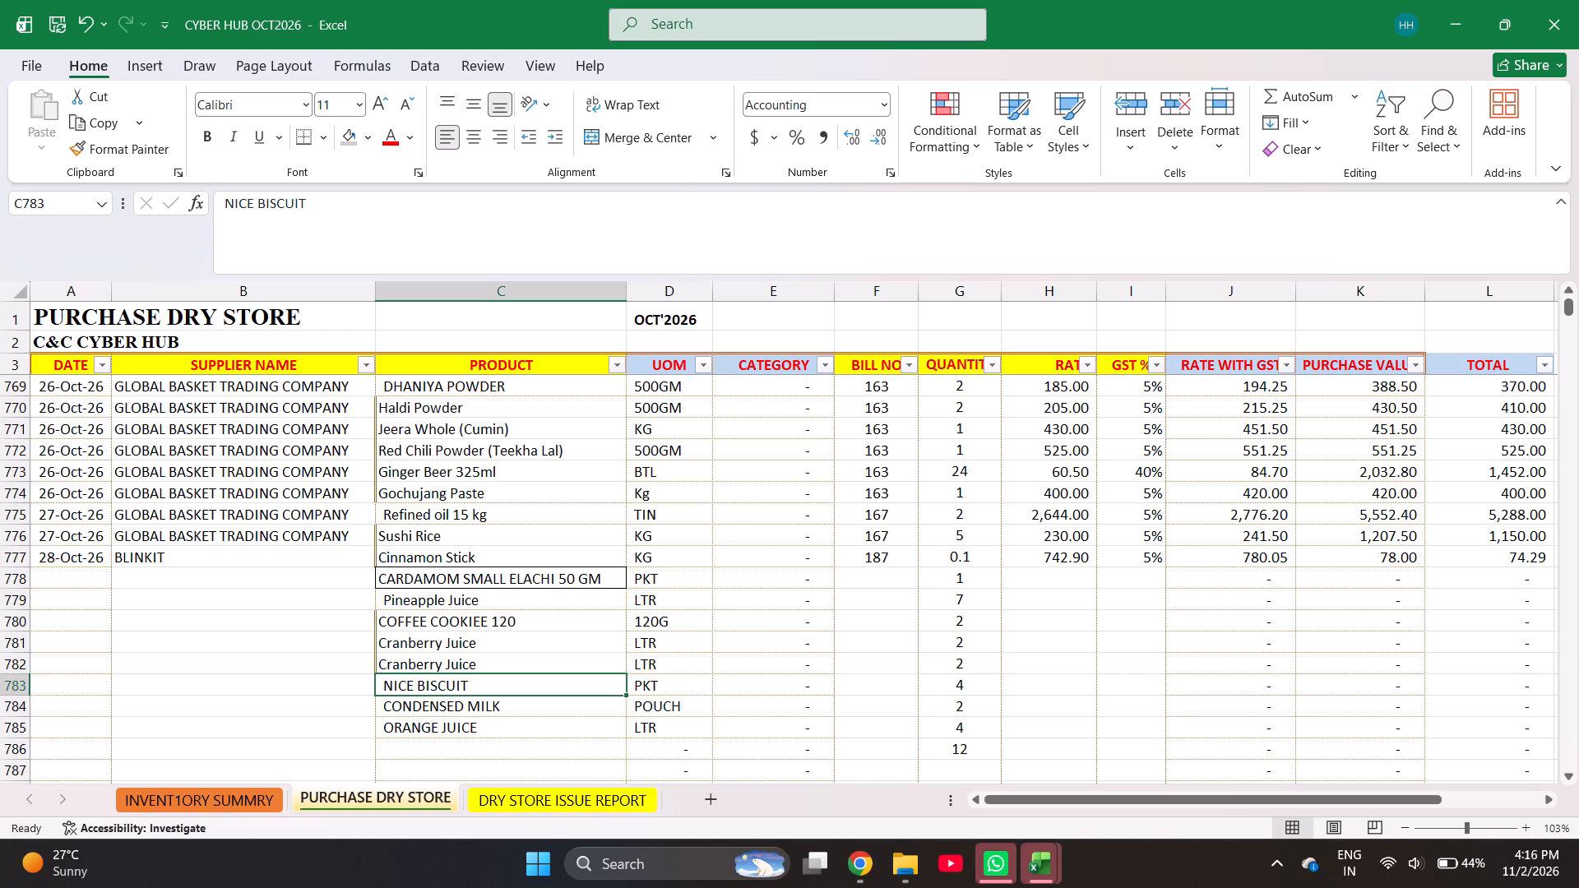
{"action": "key", "text": "Down"}
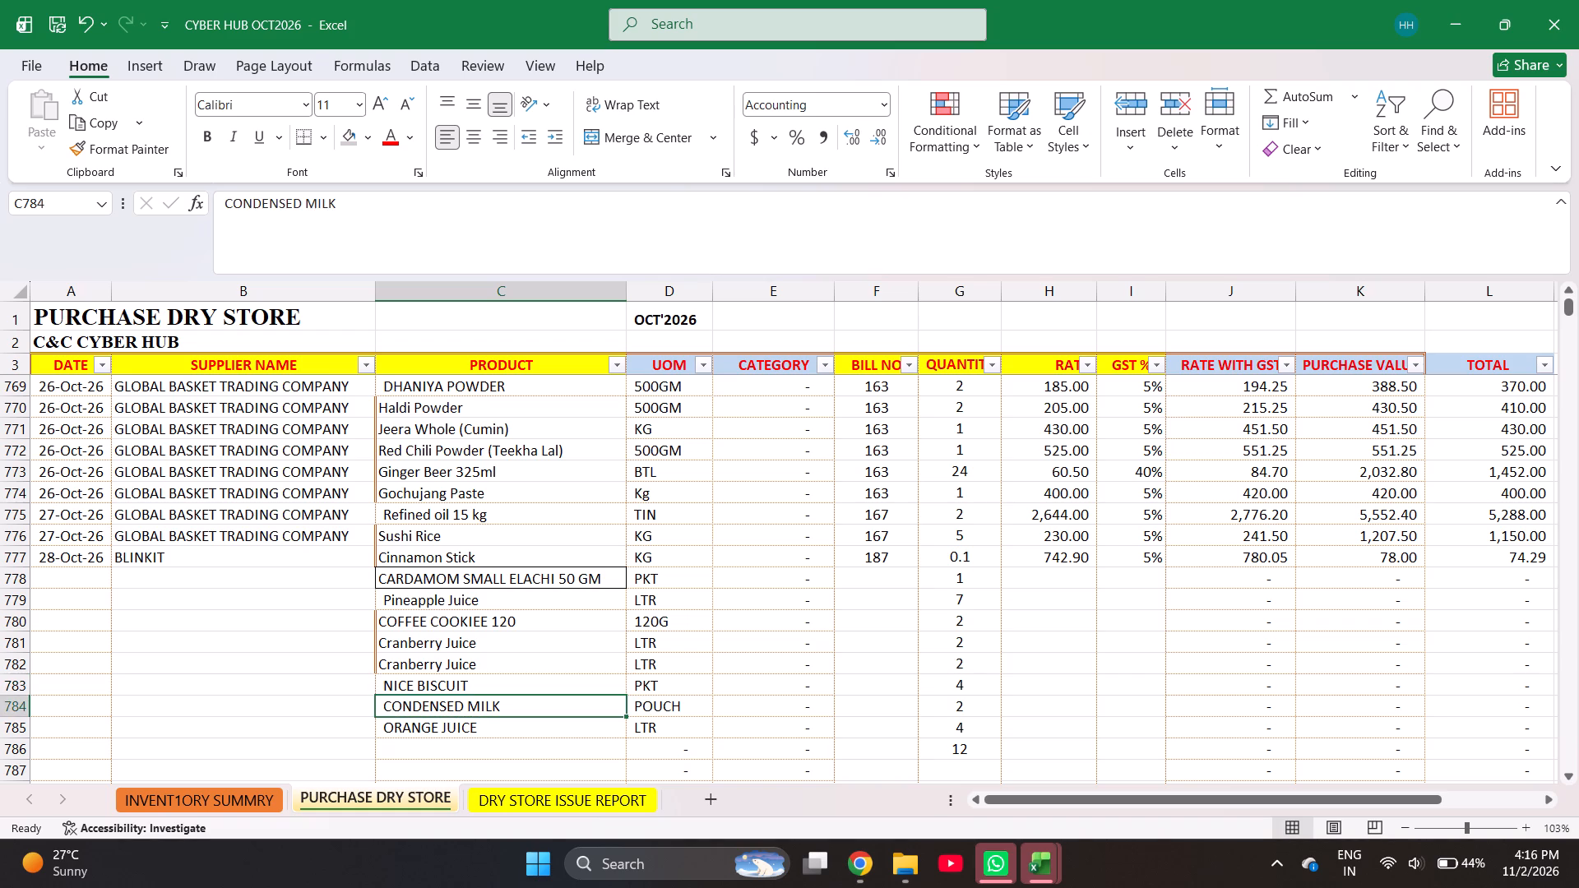
{"action": "key", "text": "shift+Down"}
{"action": "key", "text": "ctrl+c"}
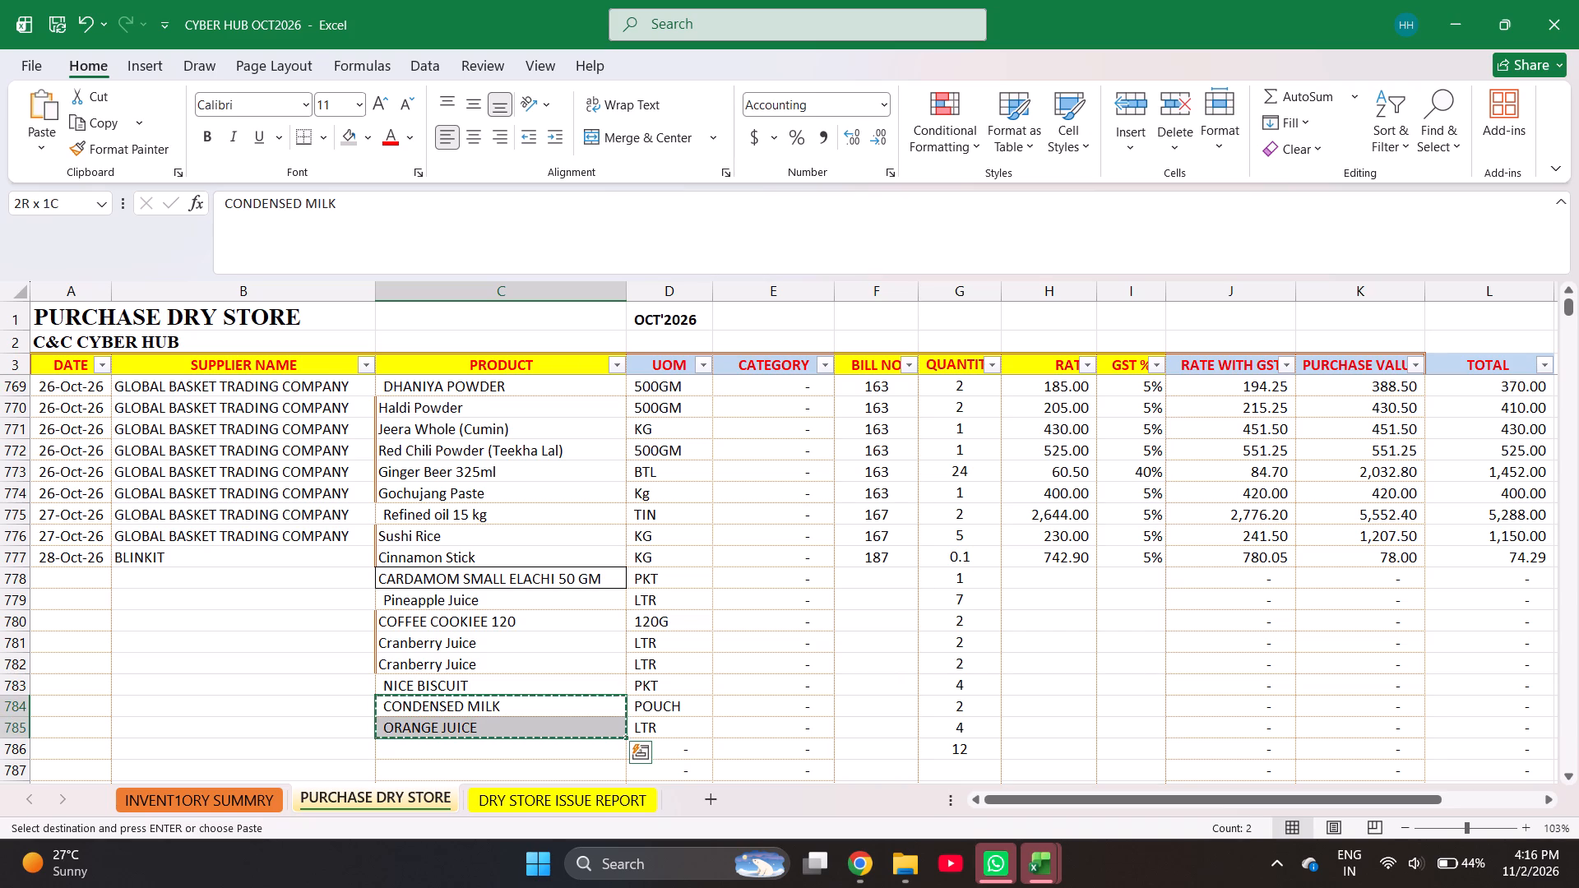
{"action": "key", "text": "Down"}
{"action": "key", "text": "Return"}
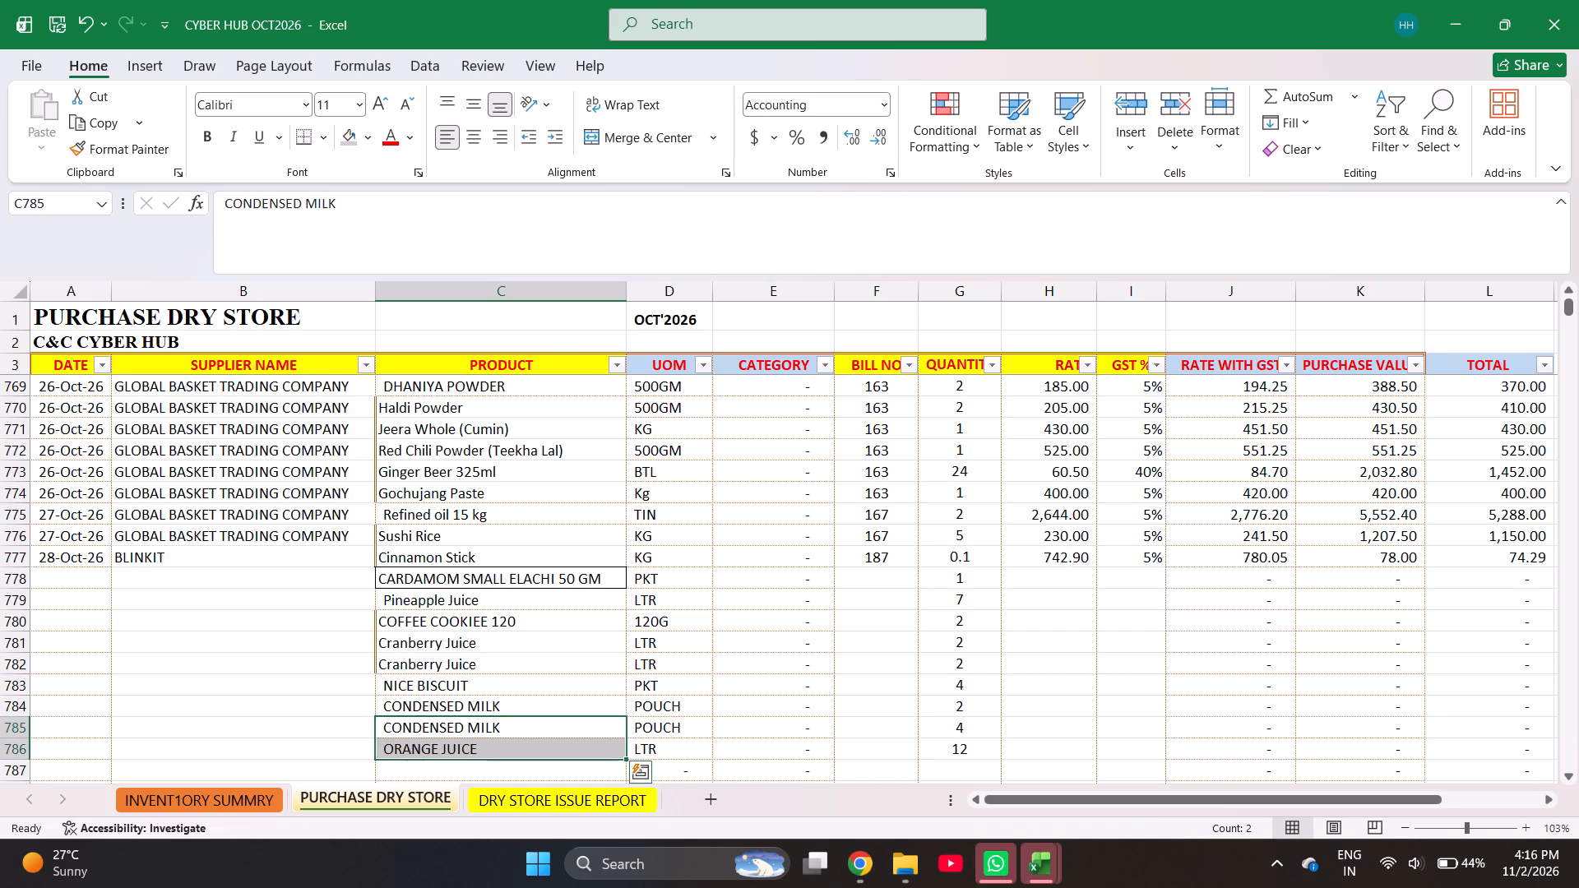
Copy Cranberry Juice from row 782 over the product in row 784.
{"action": "key", "text": "Up"}
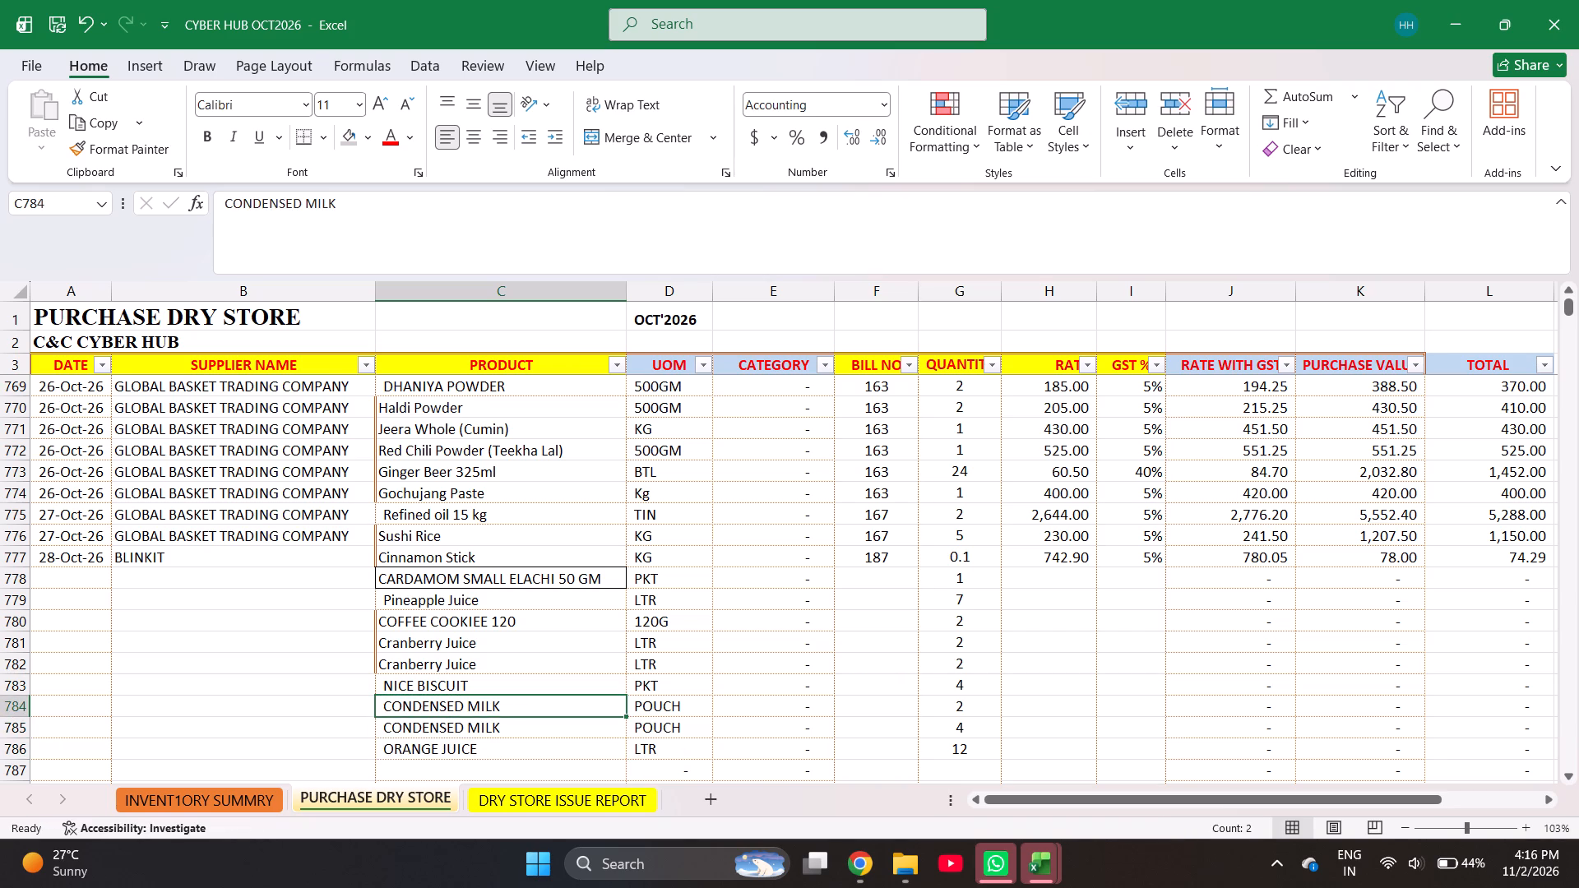
{"action": "key", "text": "Up"}
{"action": "key", "text": "Up"}
{"action": "key", "text": "ctrl+c"}
{"action": "key", "text": "Down"}
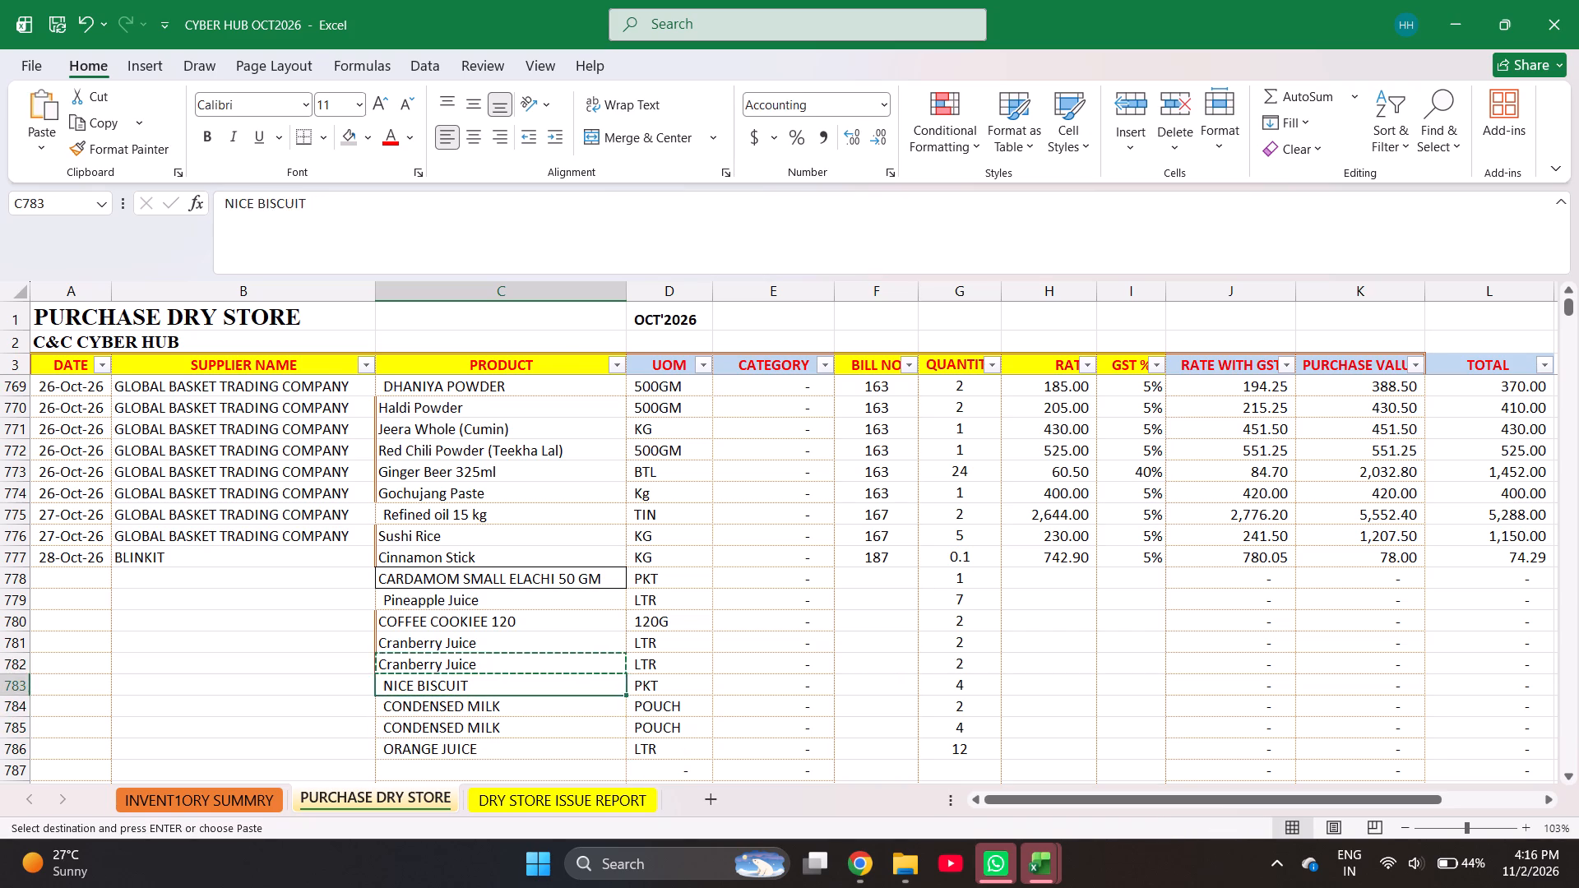
{"action": "key", "text": "Down"}
{"action": "key", "text": "Return"}
Enter the rates 204.76 for the cardamom in row 778 and =860/7 for Pineapple Juice in row 779.
{"action": "key", "text": "Right"}
{"action": "key", "text": "Right"}
{"action": "key", "text": "Right"}
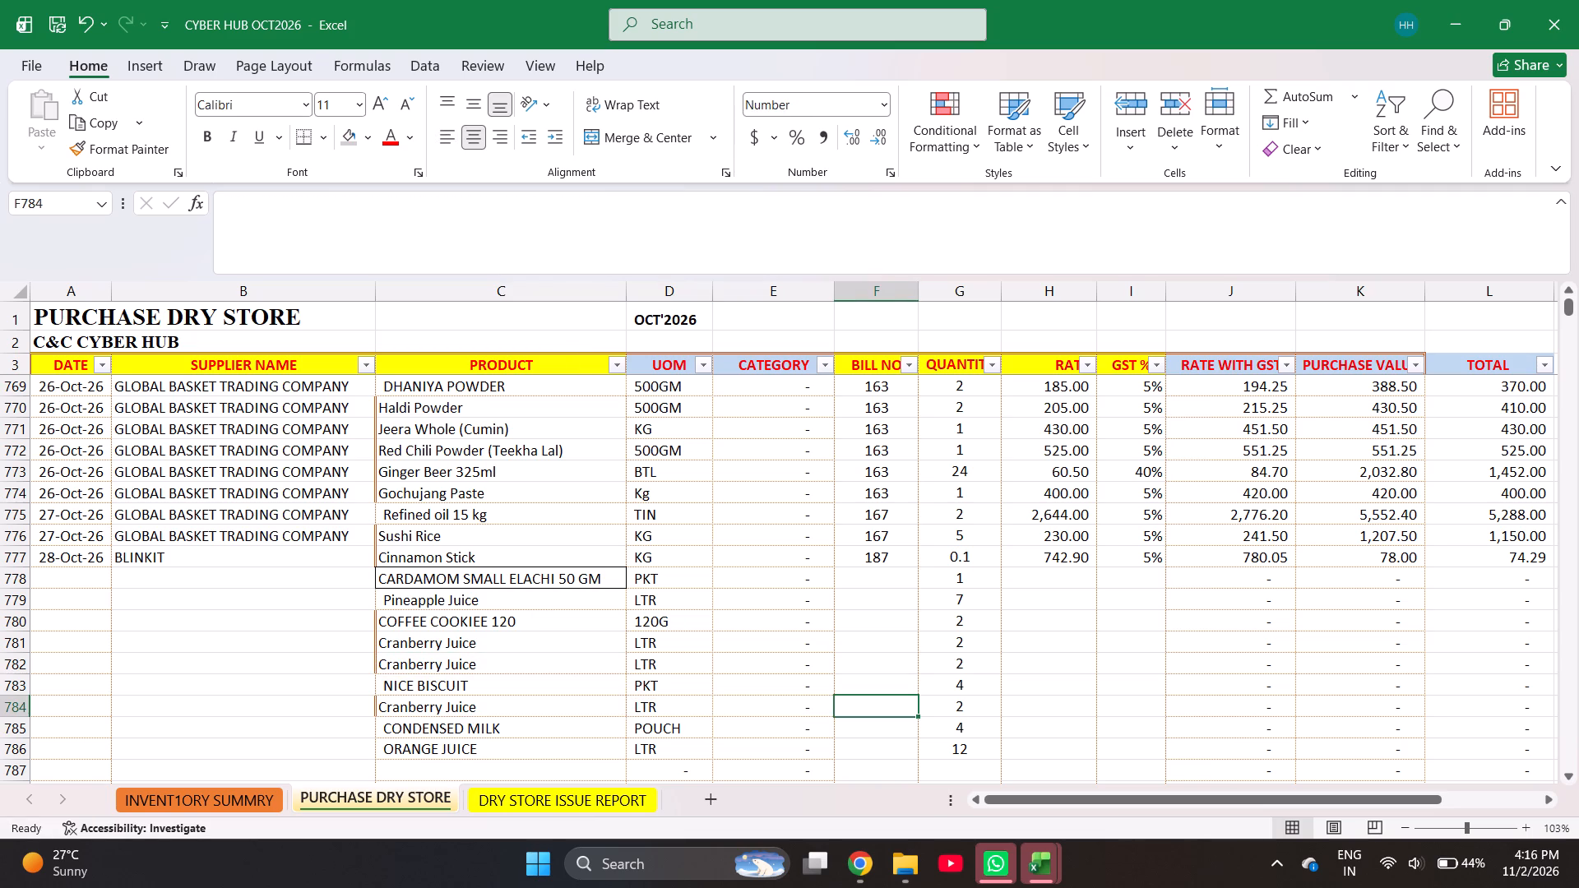
{"action": "key", "text": "ctrl+Up"}
{"action": "key", "text": "Right"}
{"action": "key", "text": "Right"}
{"action": "key", "text": "Down"}
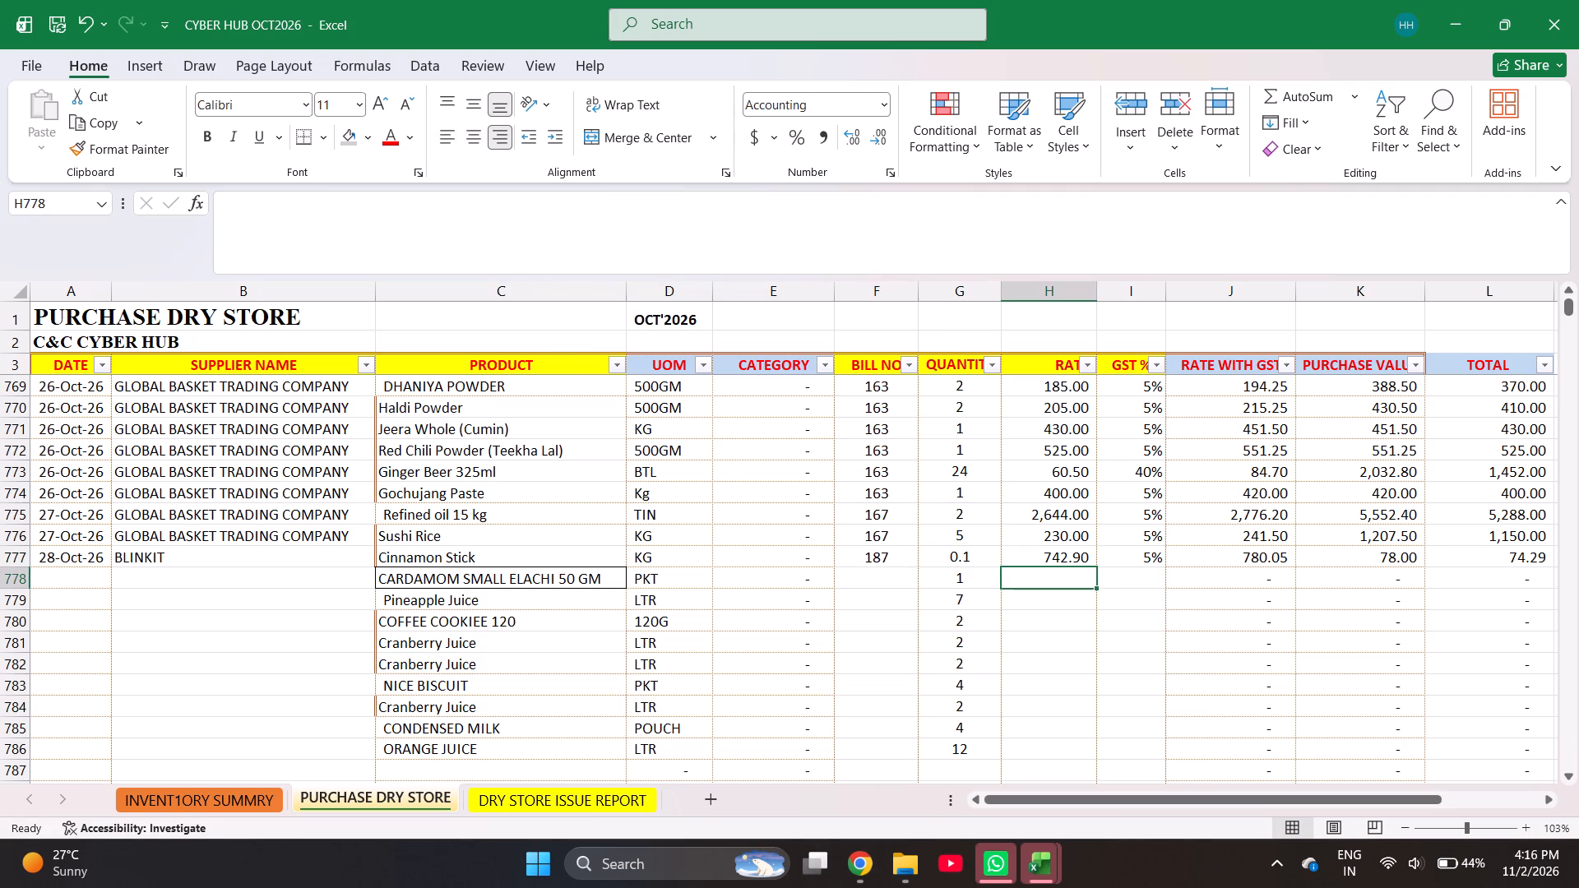
{"action": "type", "text": "204.76"}
{"action": "key", "text": "Return"}
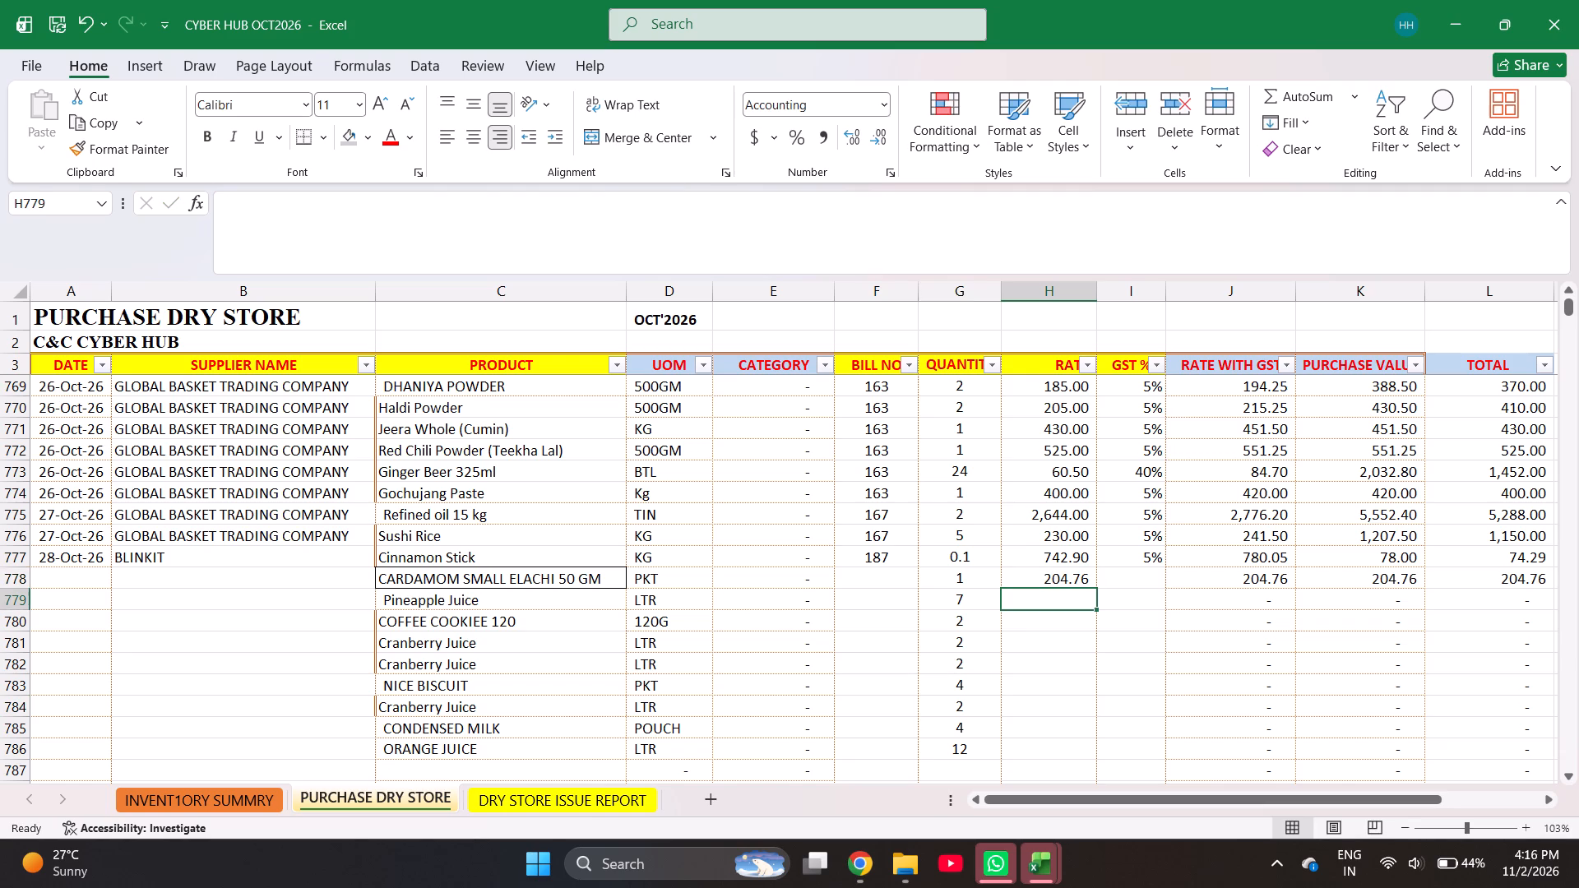
{"action": "key", "text": "BackSpace"}
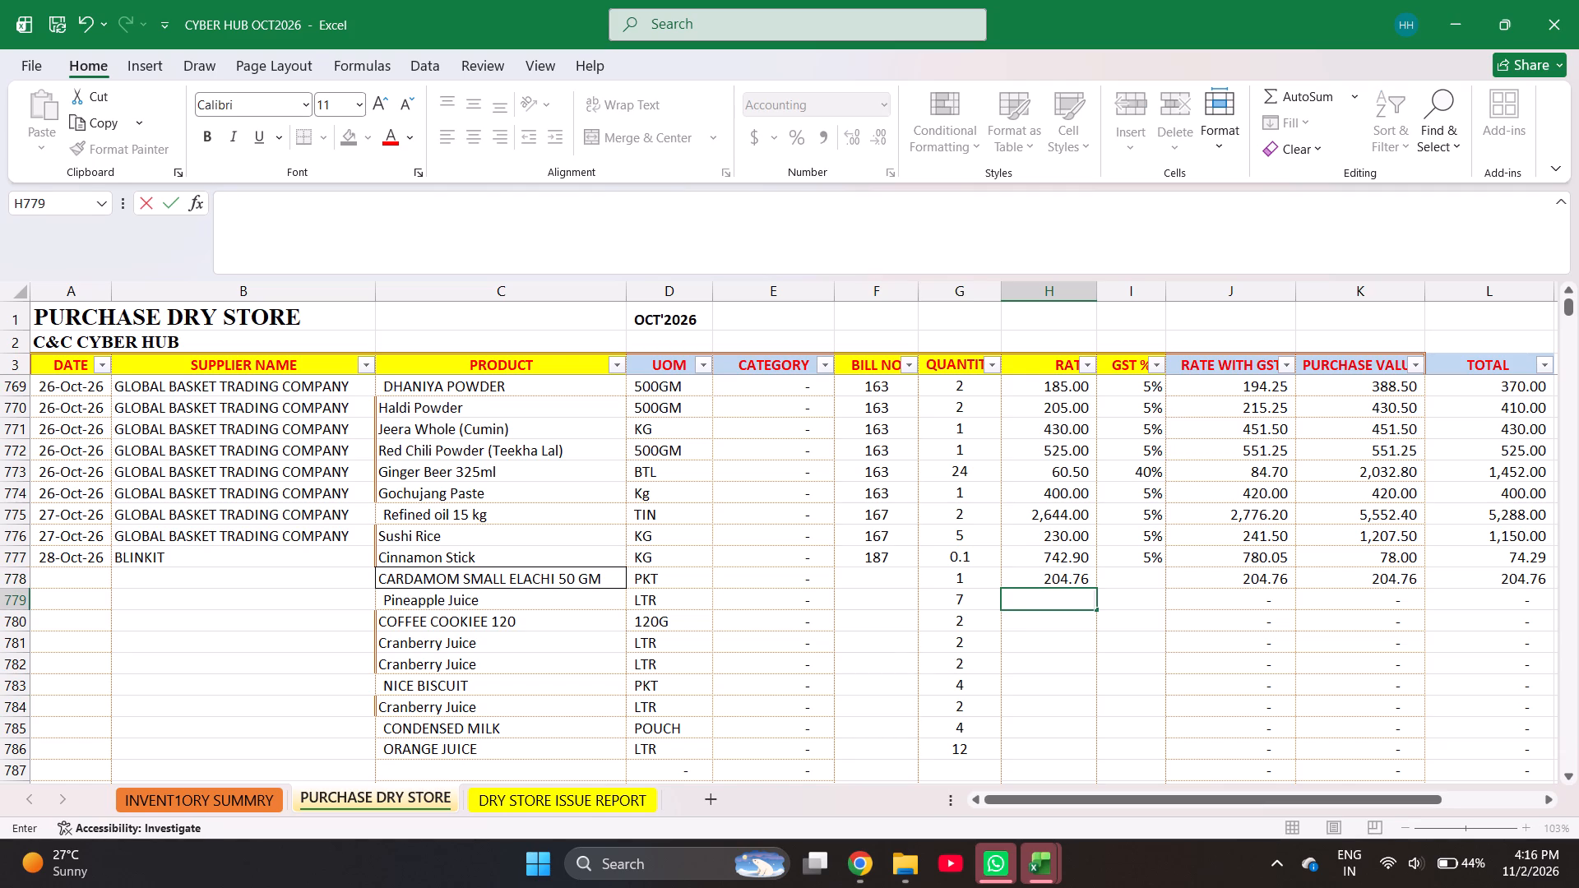
{"action": "type", "text": "=860/"}
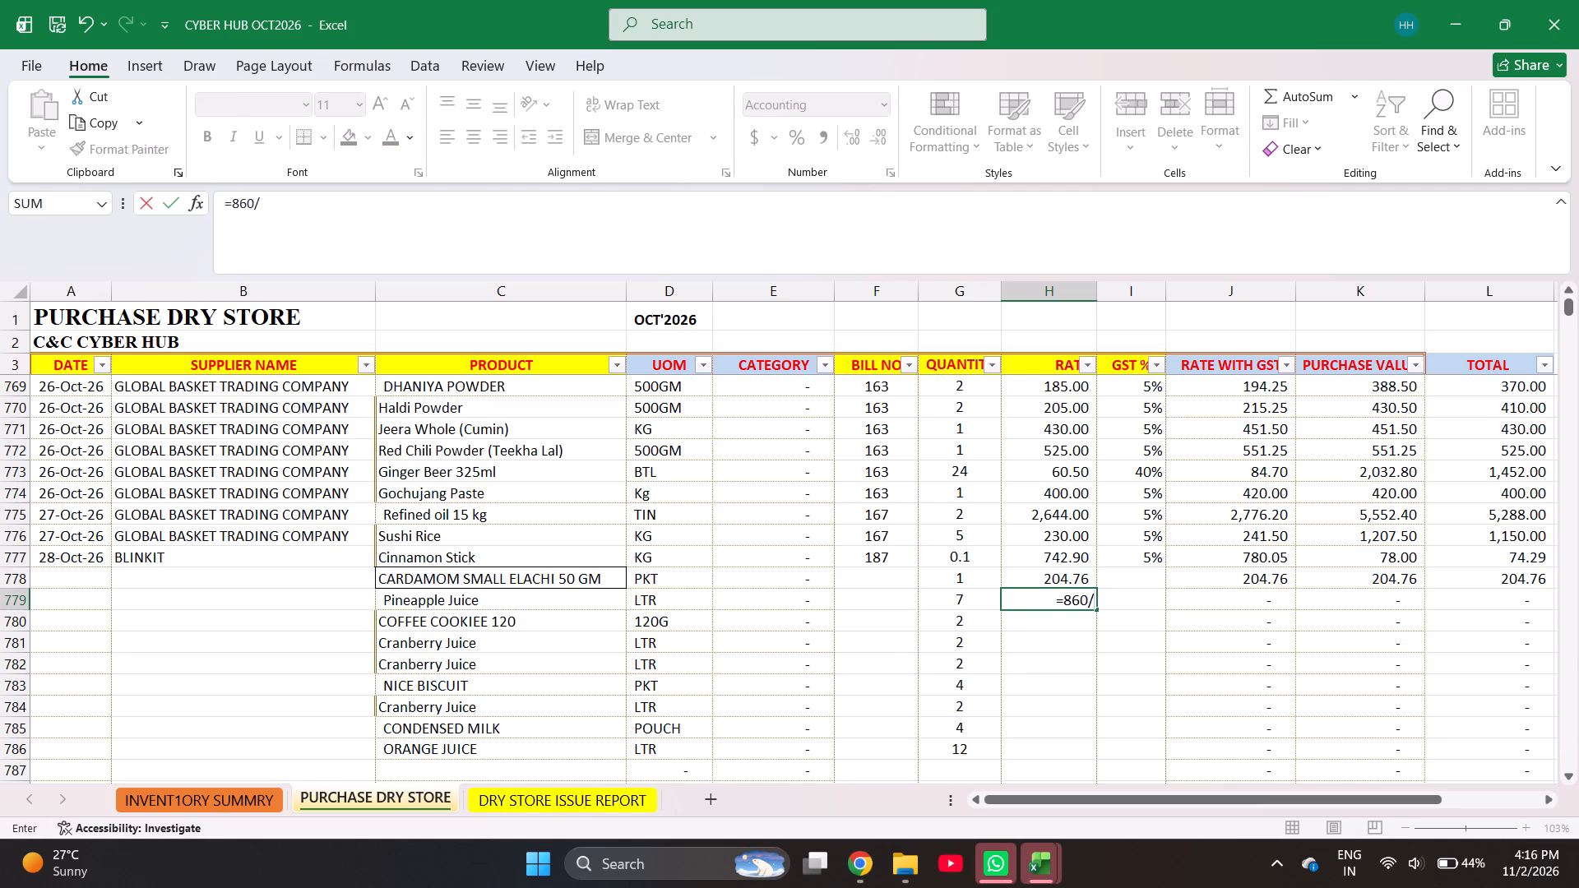
{"action": "key", "text": "7"}
{"action": "key", "text": "Return"}
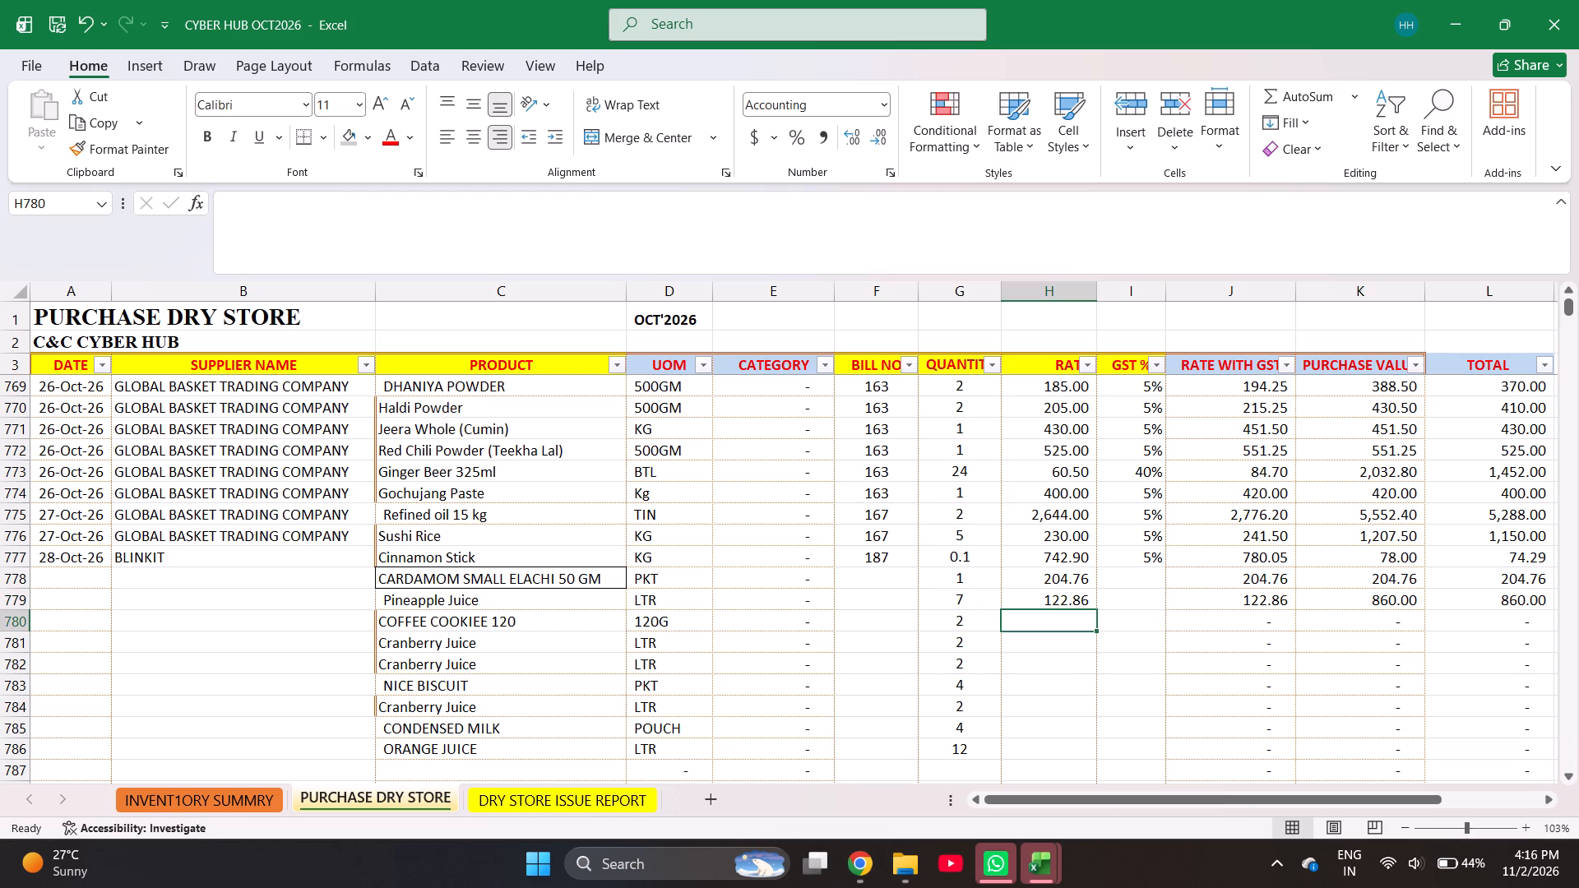
Enter the rates =118.09/2 for COFFEE COOKIEE 120 in row 780 and =276.19/2 for Cranberry Juice in row 781.
{"action": "key", "text": "equal"}
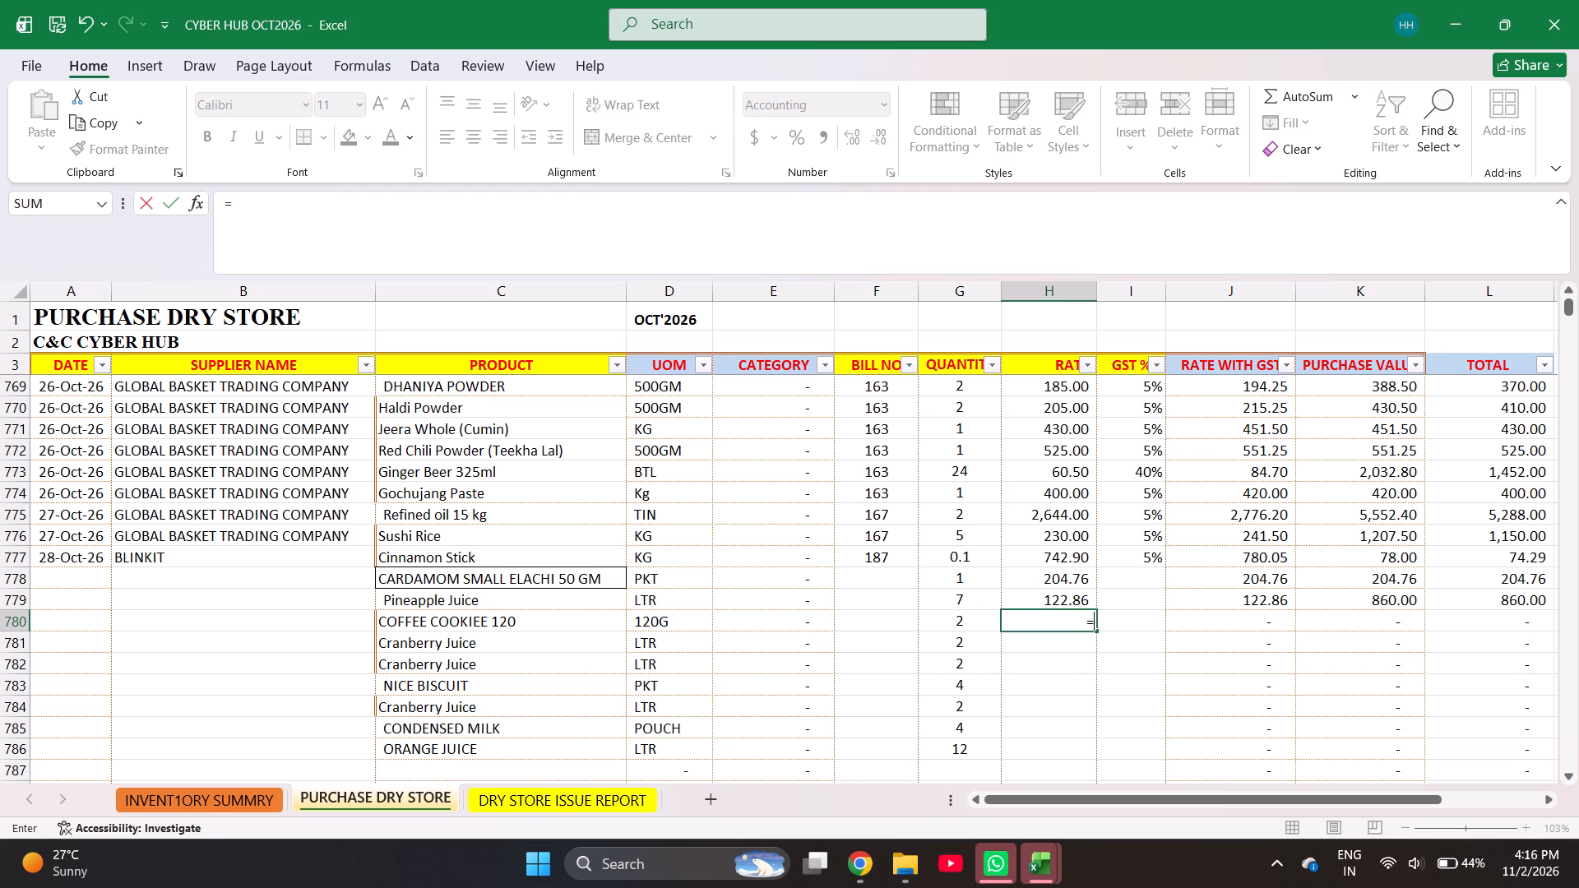
{"action": "type", "text": "118.2"}
{"action": "key", "text": "bracketright"}
{"action": "key", "text": "BackSpace"}
{"action": "key", "text": "BackSpace"}
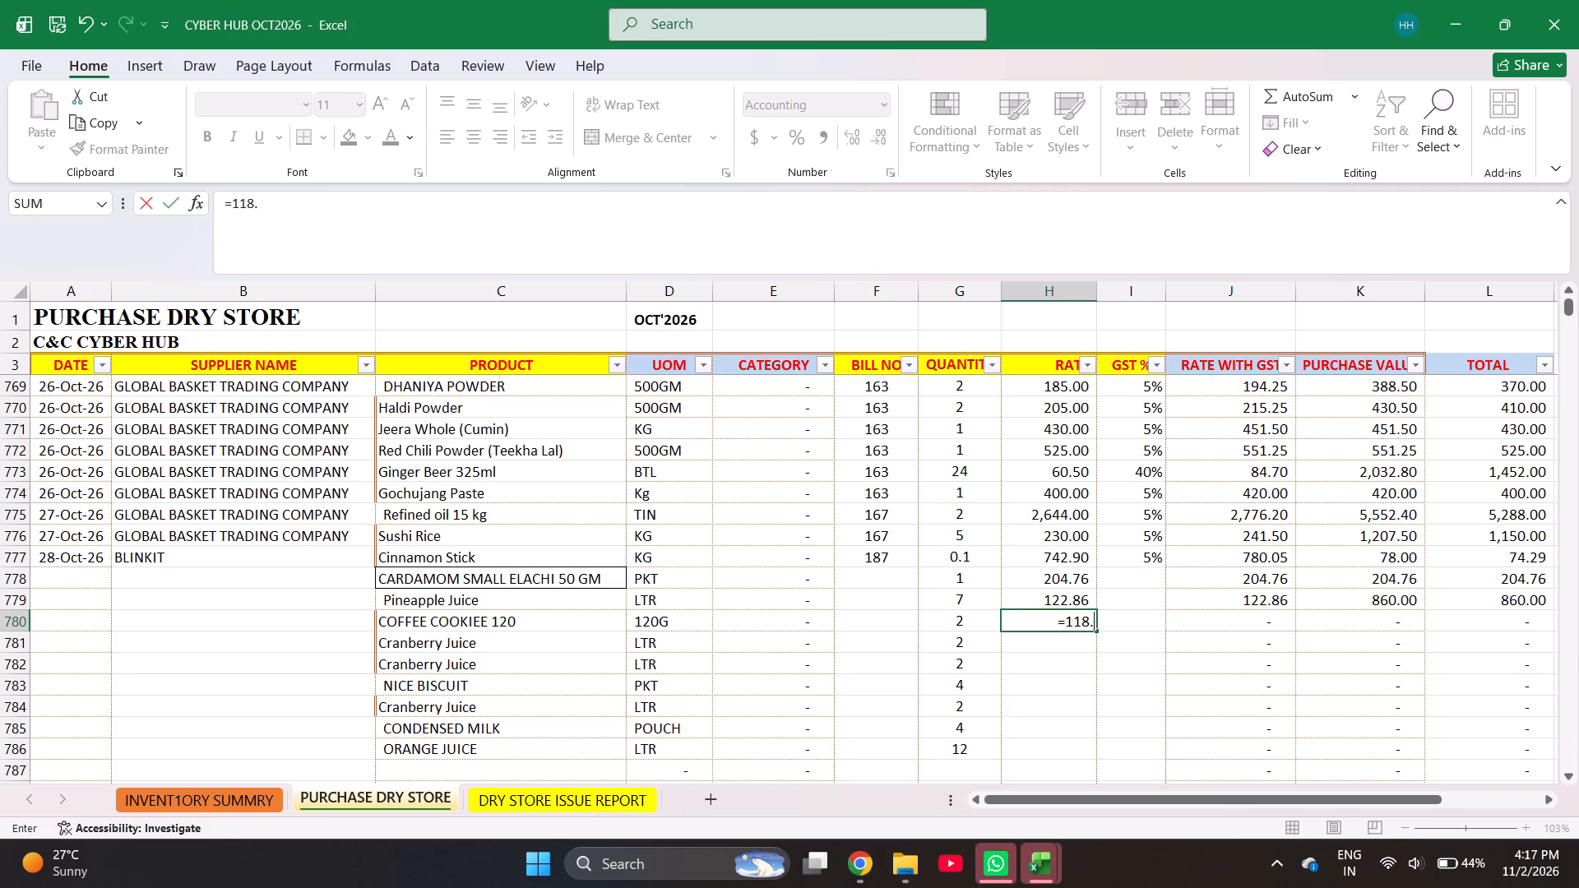
{"action": "type", "text": "09/"}
{"action": "key", "text": "2"}
{"action": "key", "text": "Return"}
{"action": "key", "text": "equal"}
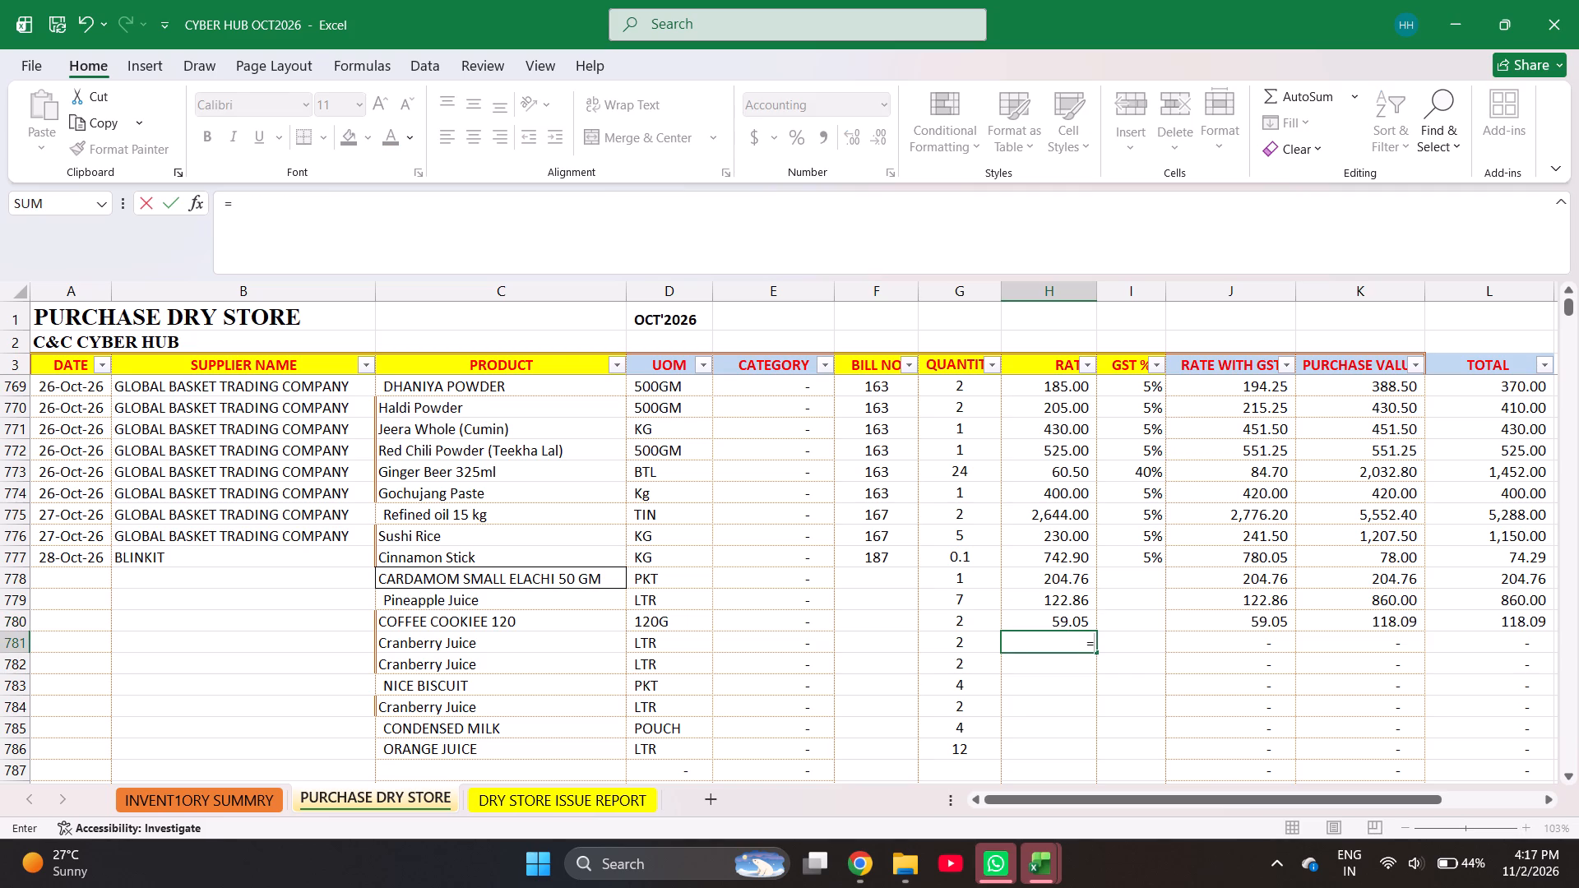
{"action": "type", "text": "27"}
{"action": "type", "text": "6.19/2"}
{"action": "key", "text": "Return"}
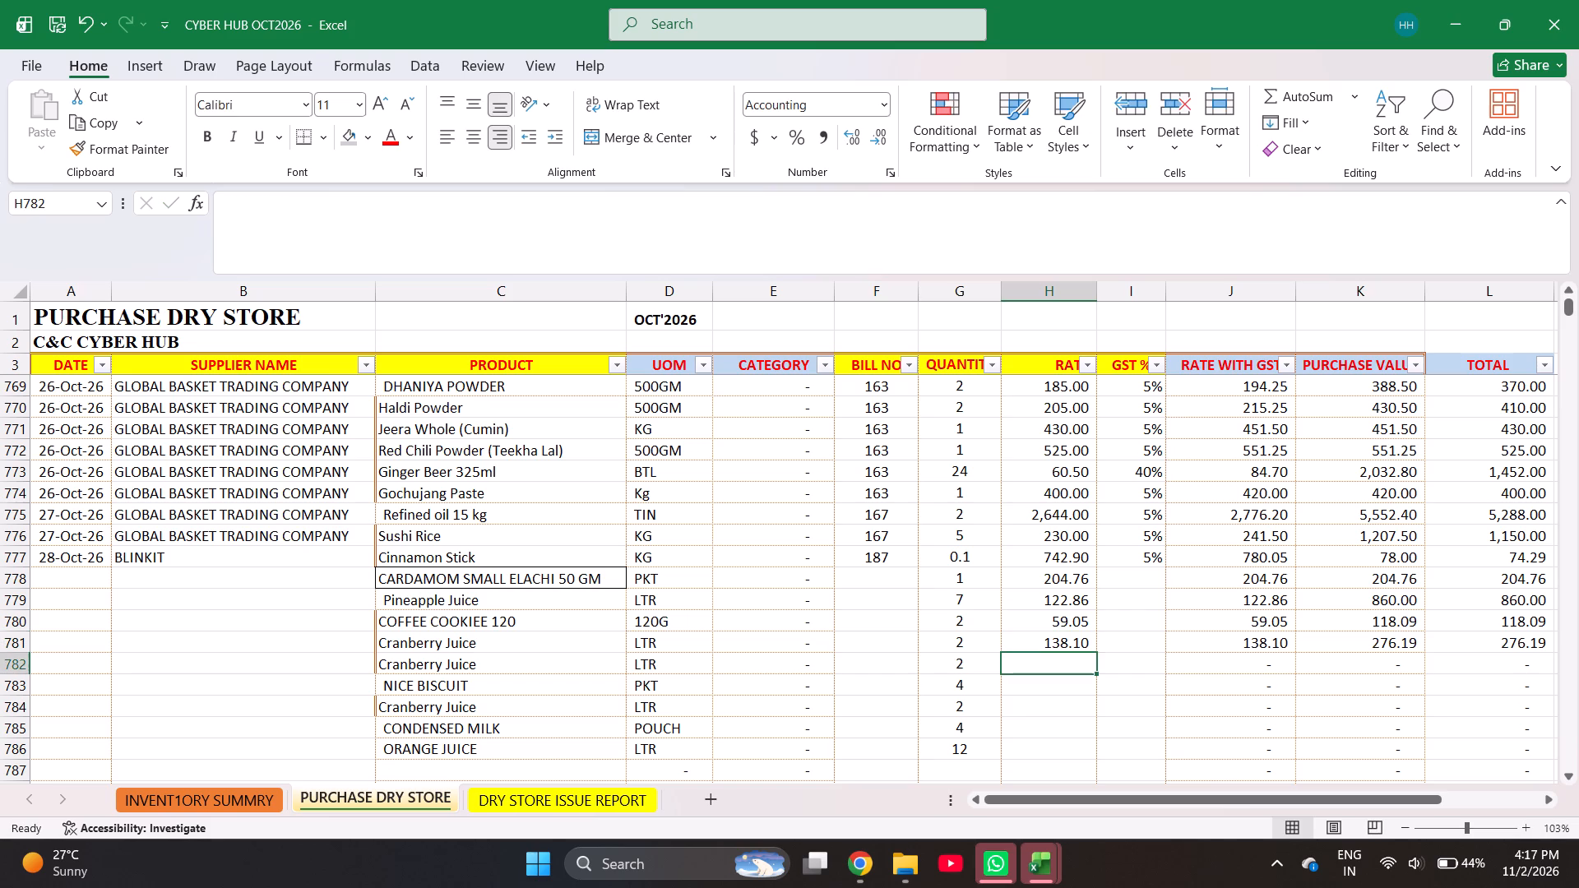
Enter the rates =169.52/2 for Cranberry Juice in row 782 and =95.24/4 for NICE BISCUIT in row 783.
{"action": "key", "text": "equal"}
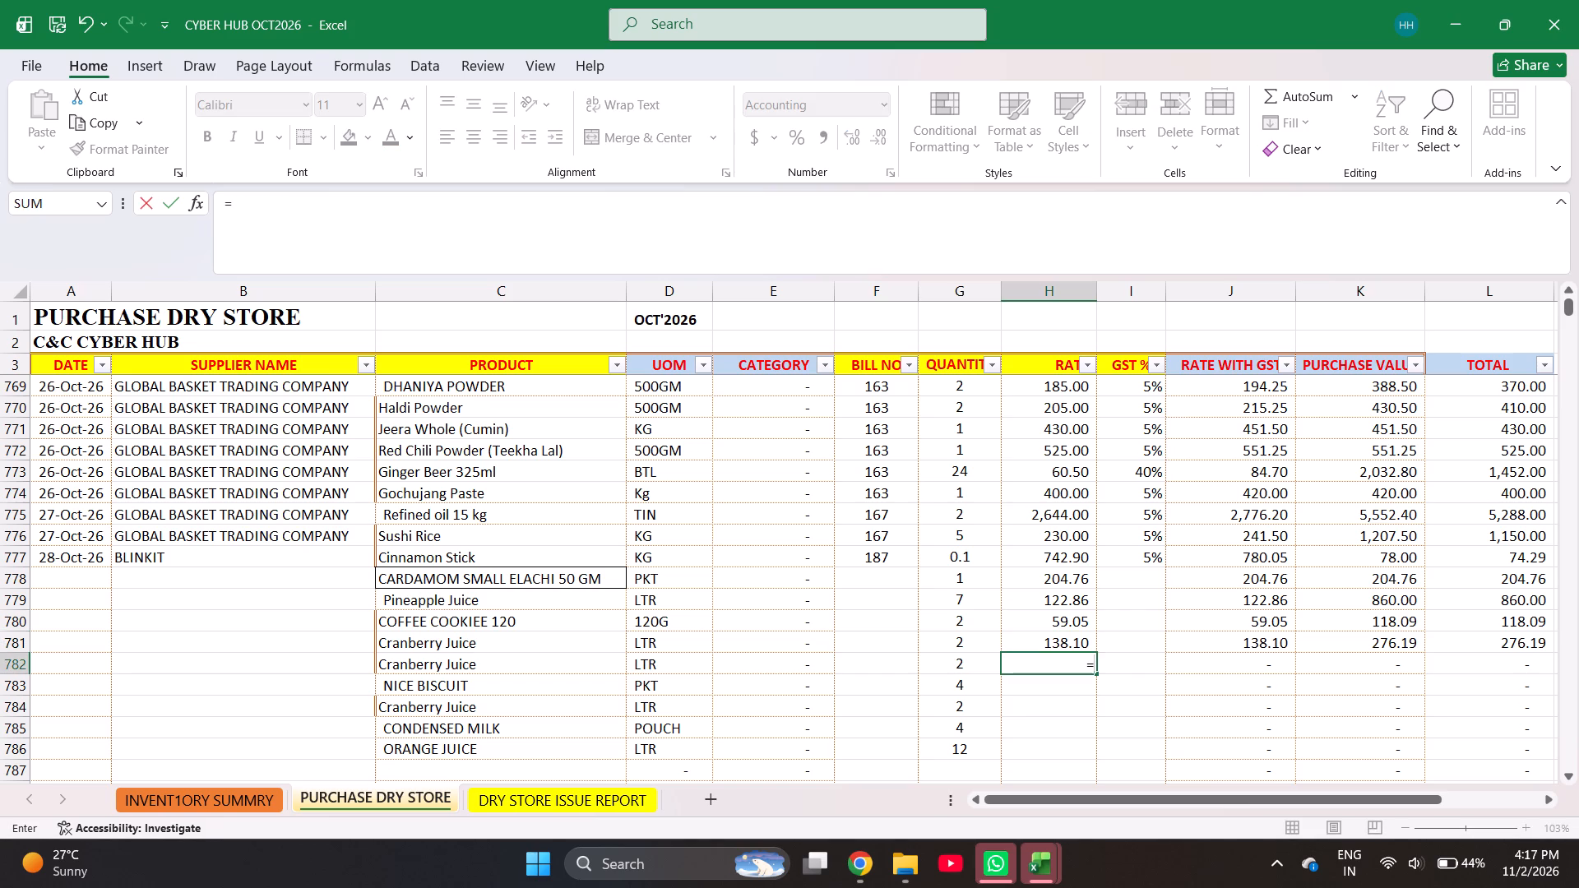
{"action": "type", "text": "169"}
{"action": "key", "text": "period"}
{"action": "type", "text": "52/2"}
{"action": "key", "text": "Return"}
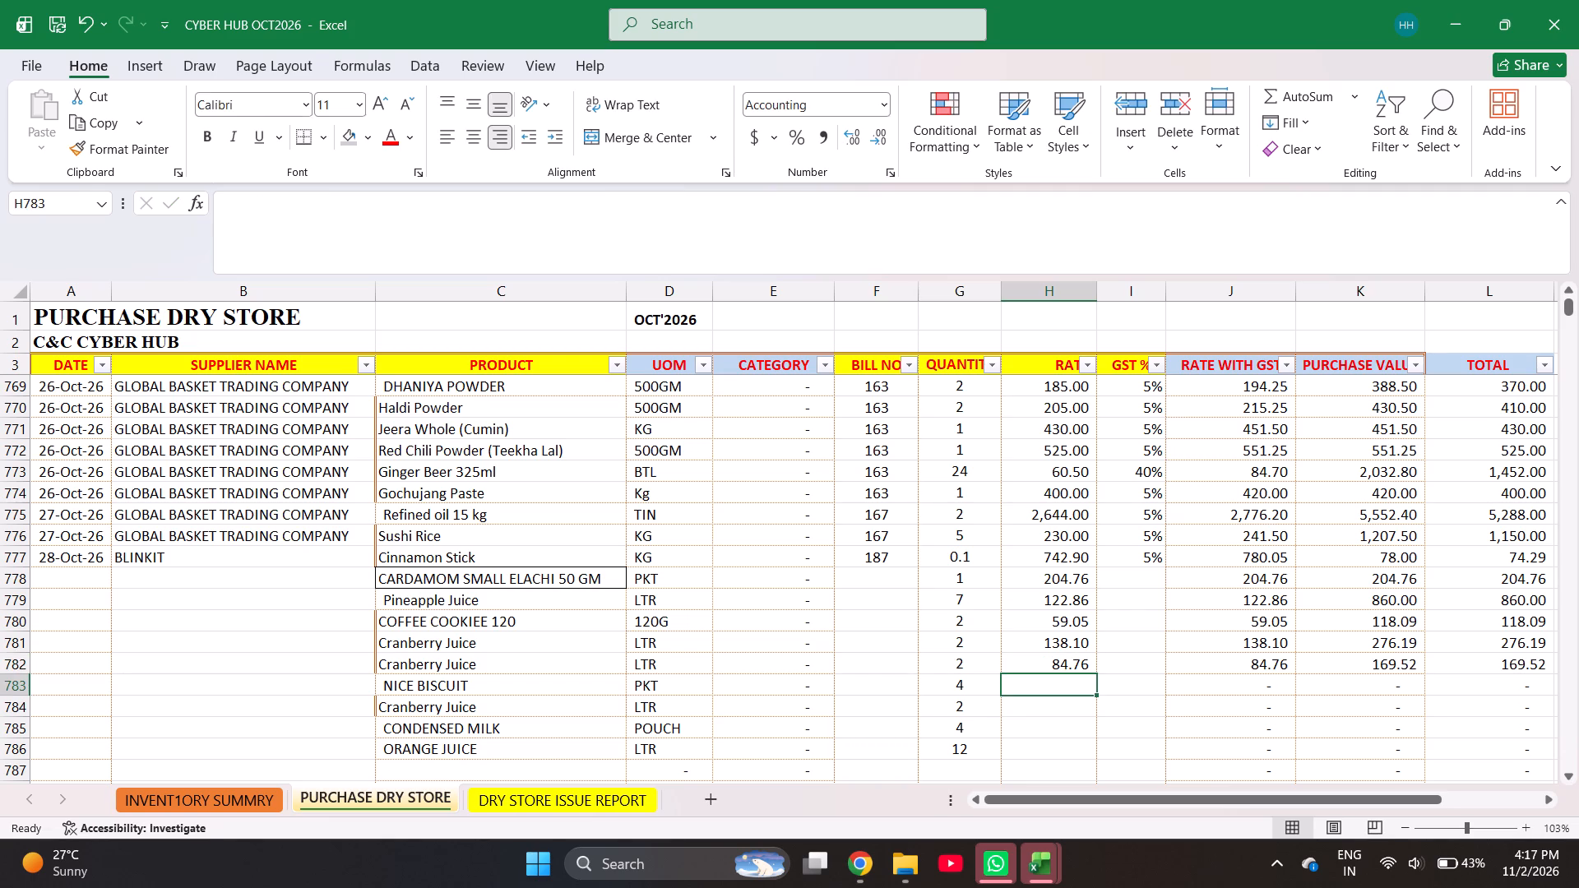
{"action": "key", "text": "equal"}
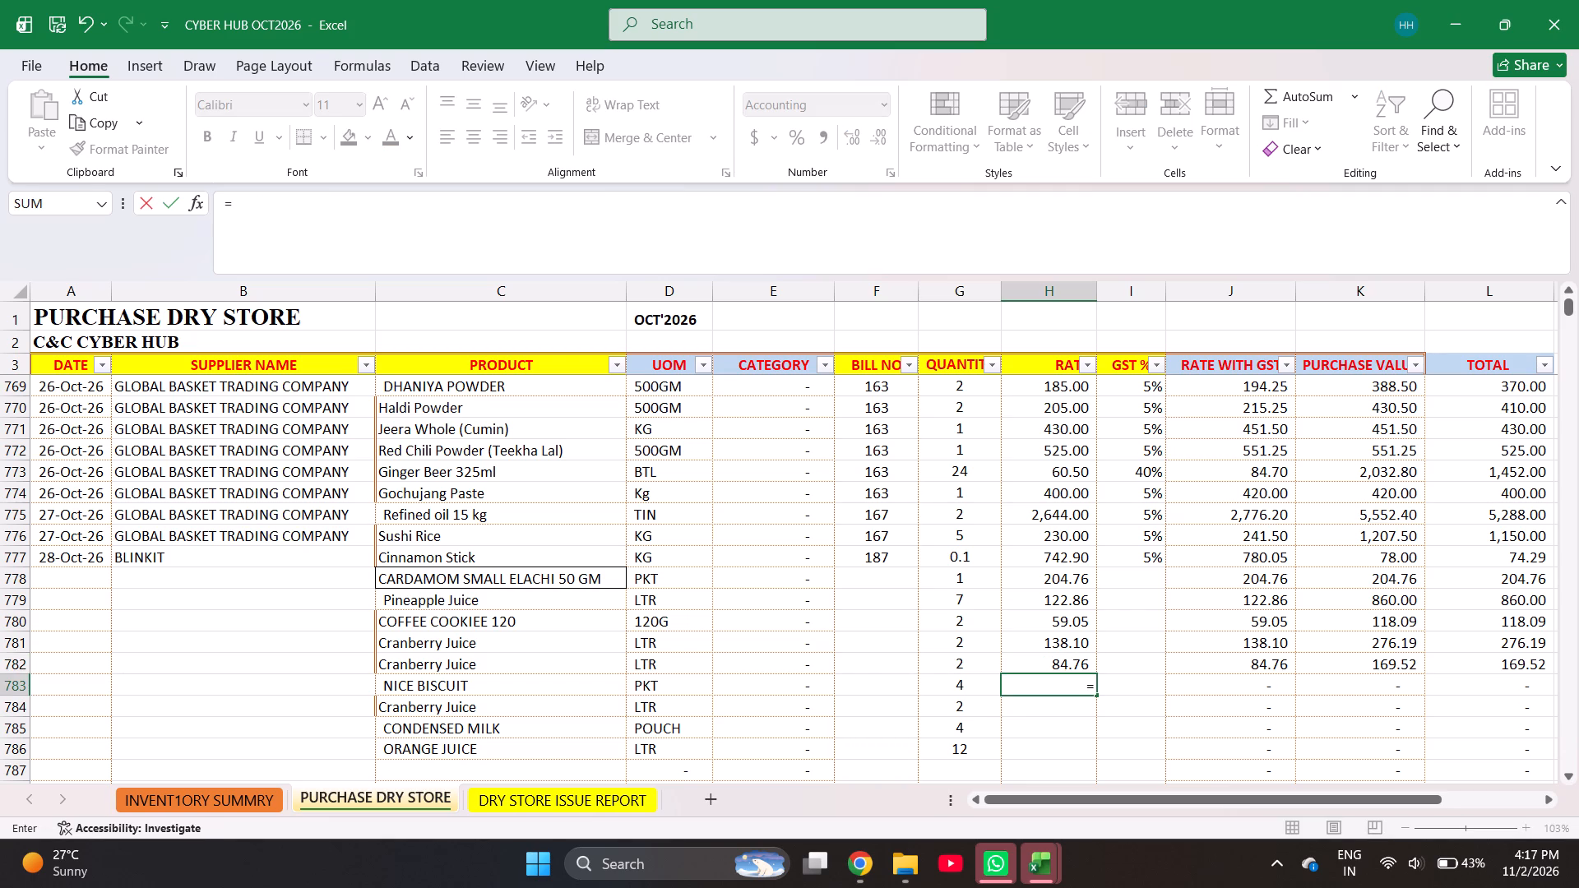
{"action": "type", "text": "95.24/4"}
{"action": "key", "text": "Return"}
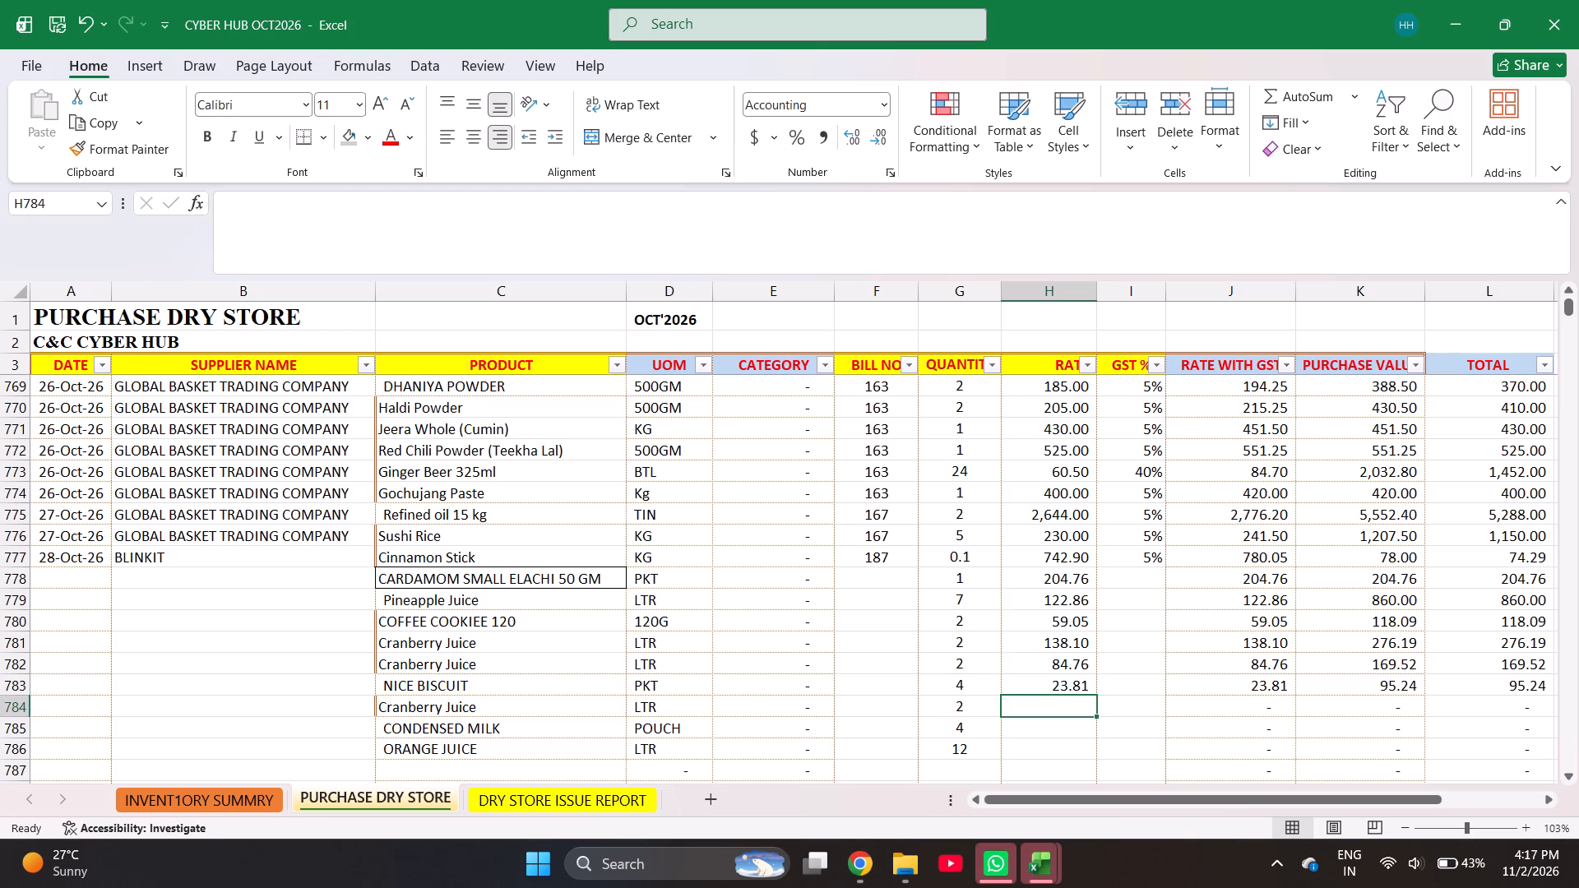
Enter the rates 120 for Cranberry Juice in row 784 and =320/4 for CONDENSED MILK in row 785.
{"action": "type", "text": "120"}
{"action": "key", "text": "Return"}
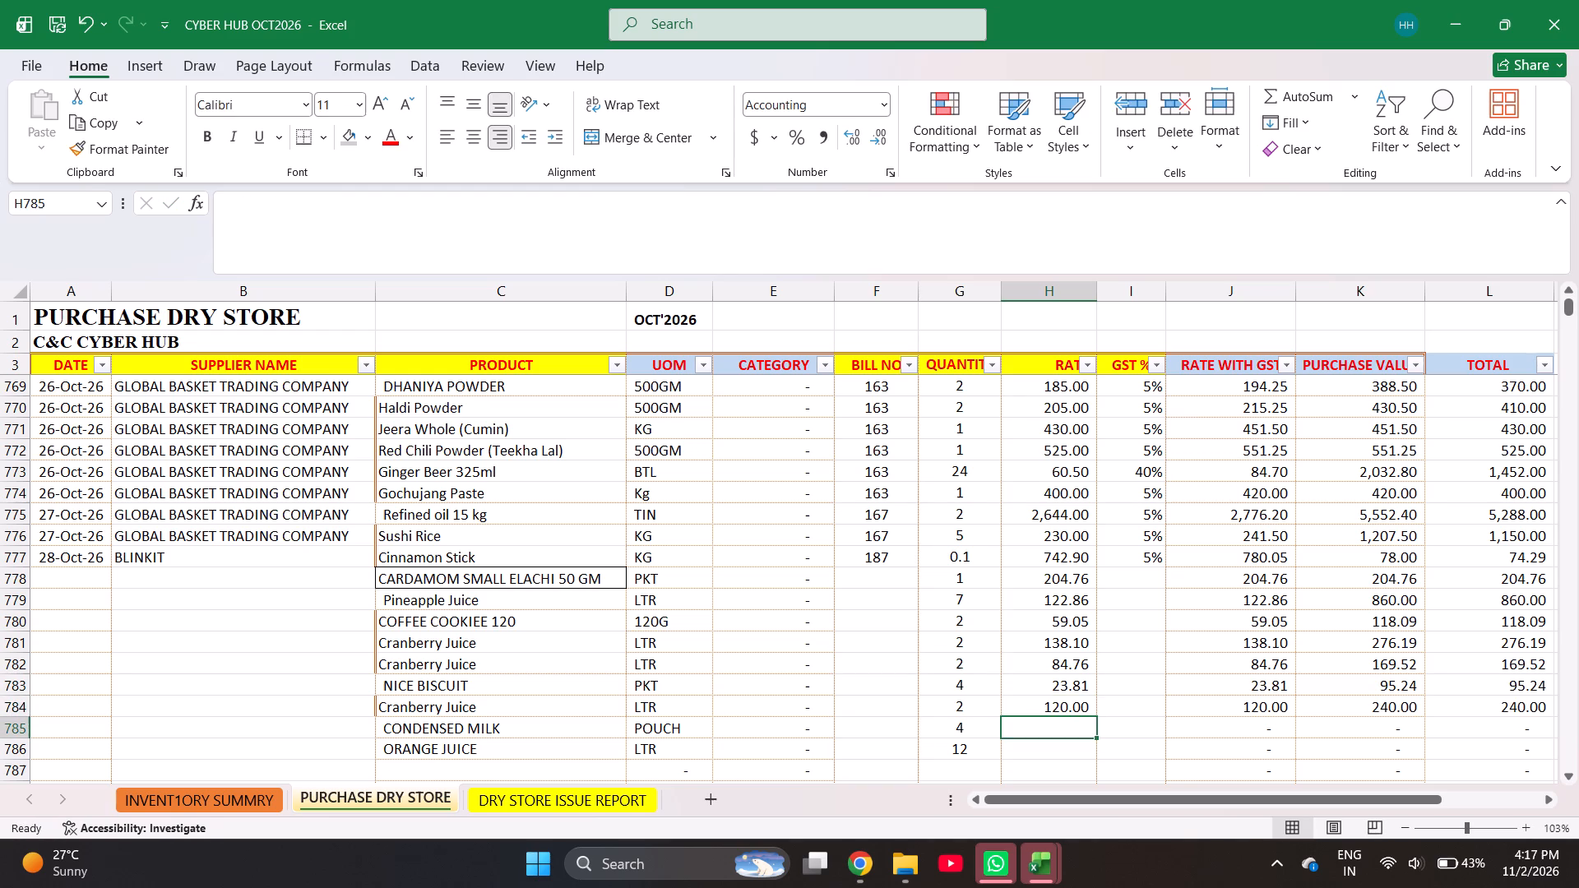
{"action": "type", "text": "=320/"}
{"action": "key", "text": "4"}
{"action": "key", "text": "Return"}
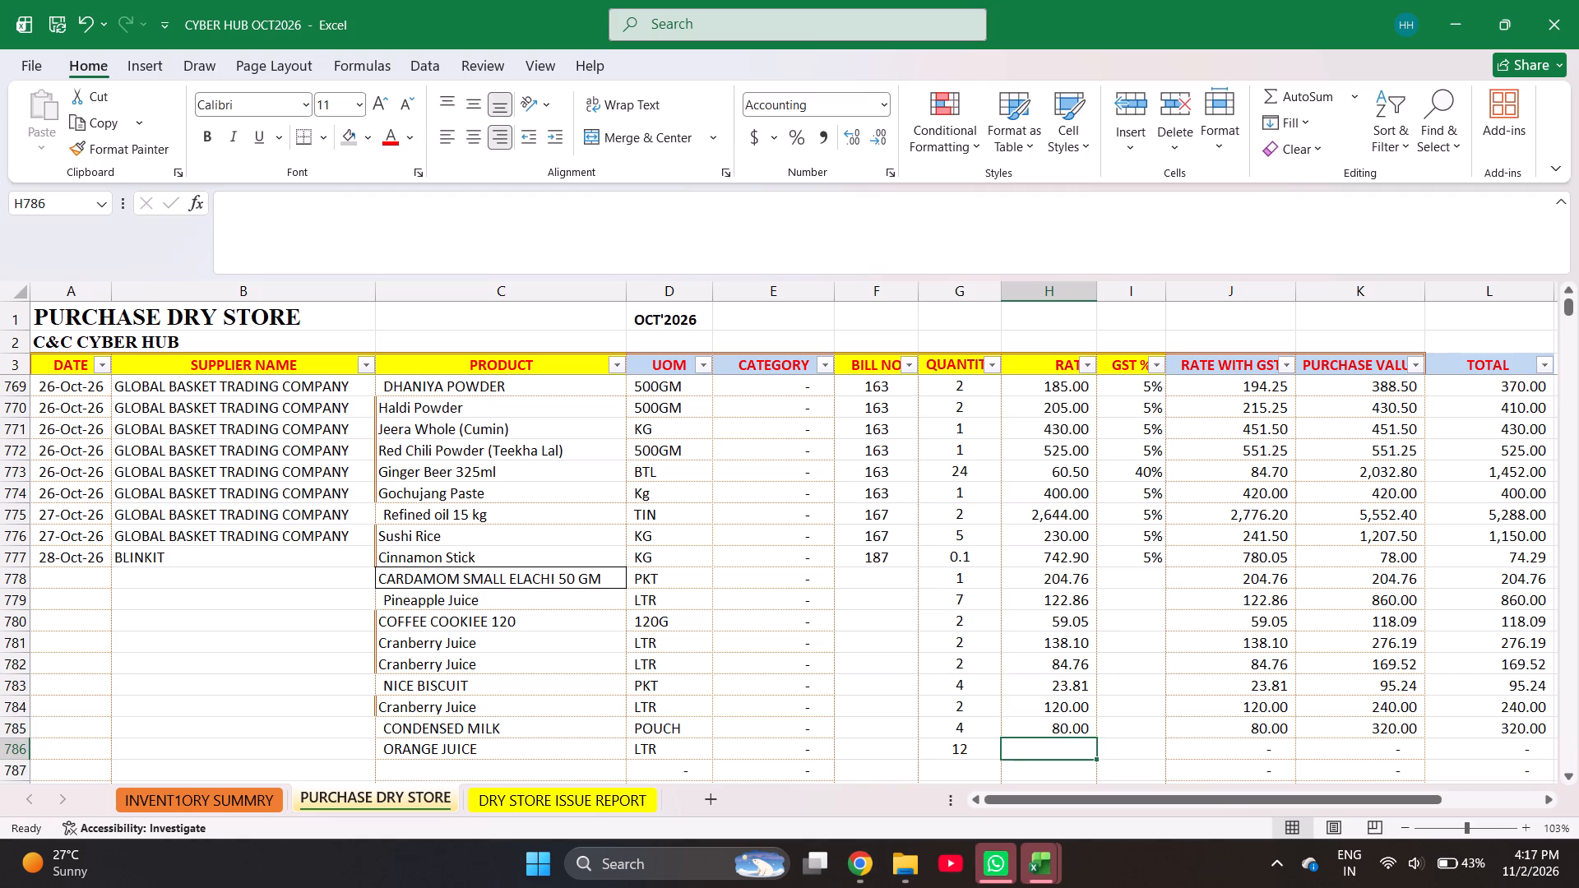
Enter the rate =1314.29/12 for ORANGE JUICE in row 786.
{"action": "key", "text": "equal"}
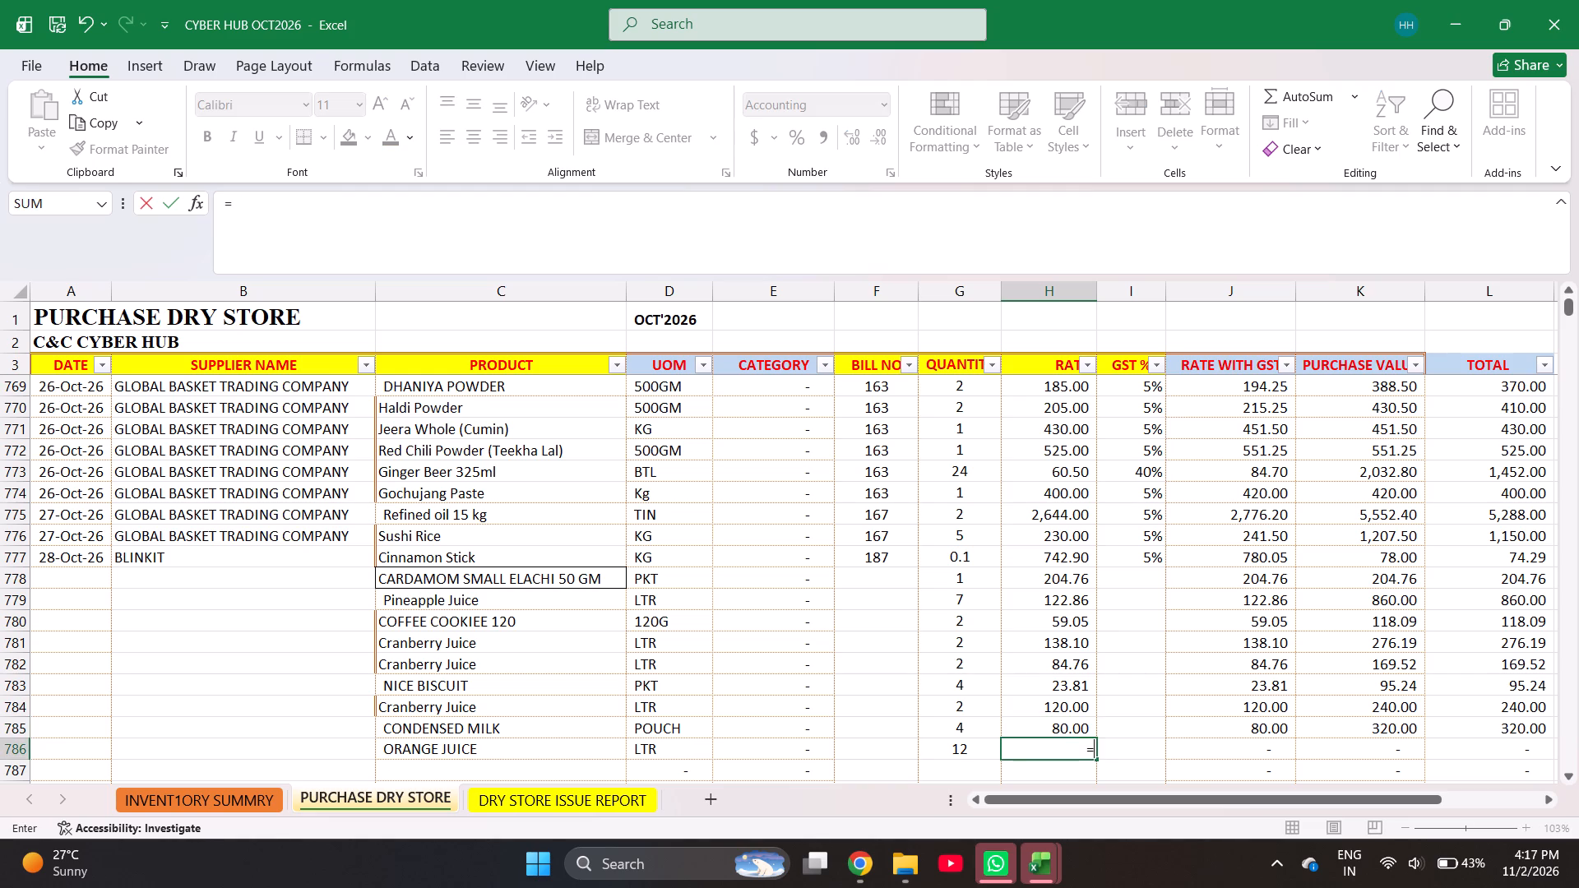
{"action": "type", "text": "1314.29/"}
{"action": "type", "text": "12"}
{"action": "key", "text": "Return"}
Fill the 5% GST from the Cinnamon Stick row 777 down through row 786.
{"action": "key", "text": "Right"}
{"action": "key", "text": "Up"}
{"action": "key", "text": "Up"}
{"action": "key", "text": "Up"}
{"action": "key", "text": "Up"}
{"action": "key", "text": "Up"}
{"action": "key", "text": "Up"}
{"action": "key", "text": "Up"}
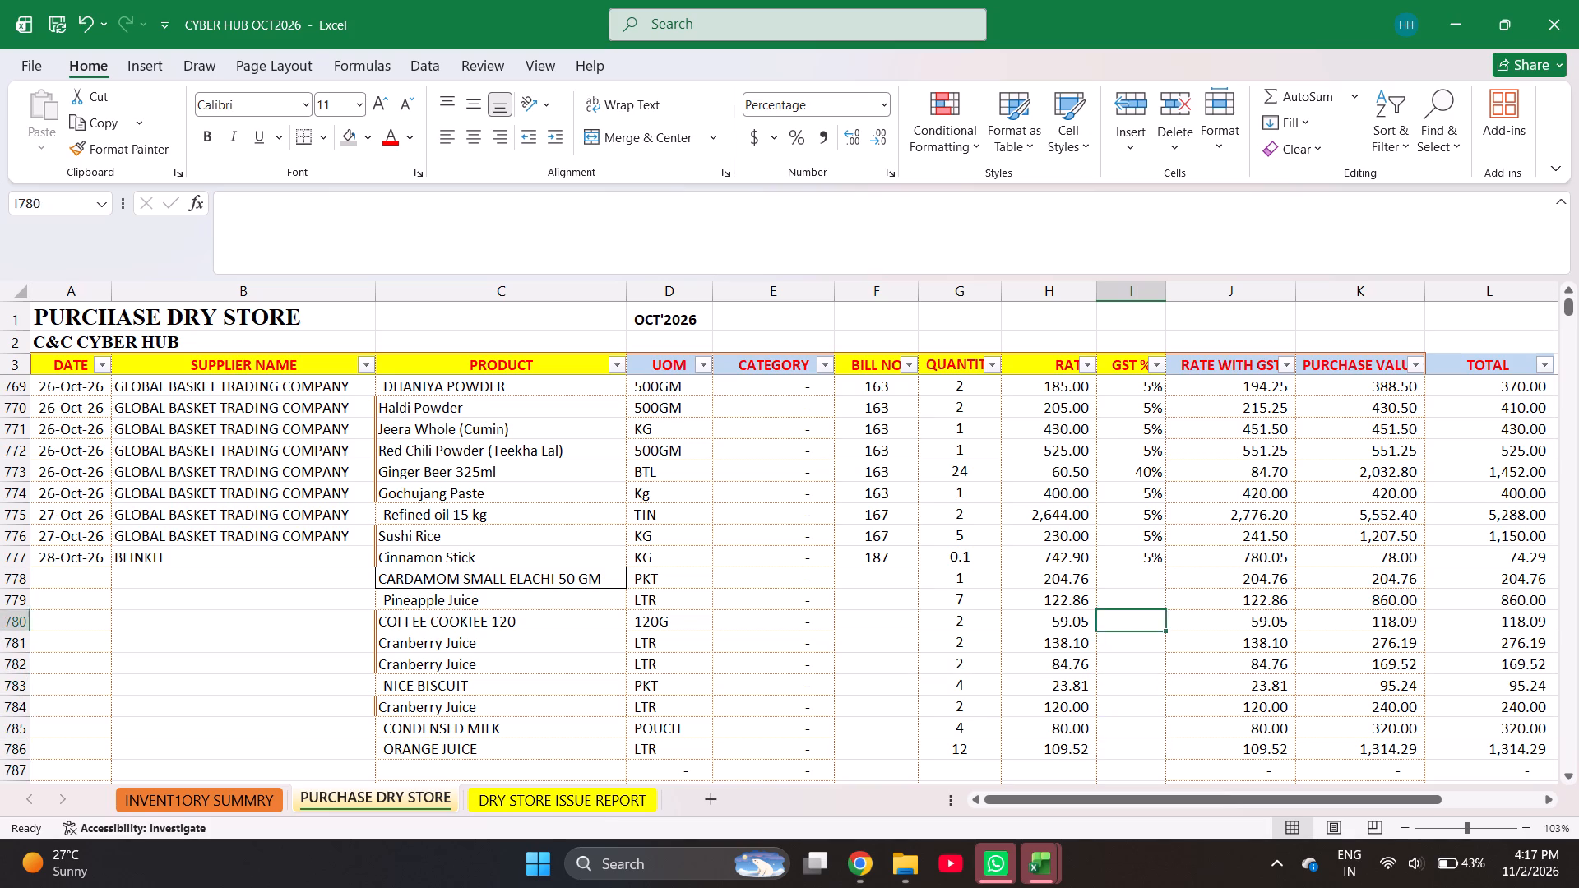
{"action": "key", "text": "Up"}
{"action": "key", "text": "Up"}
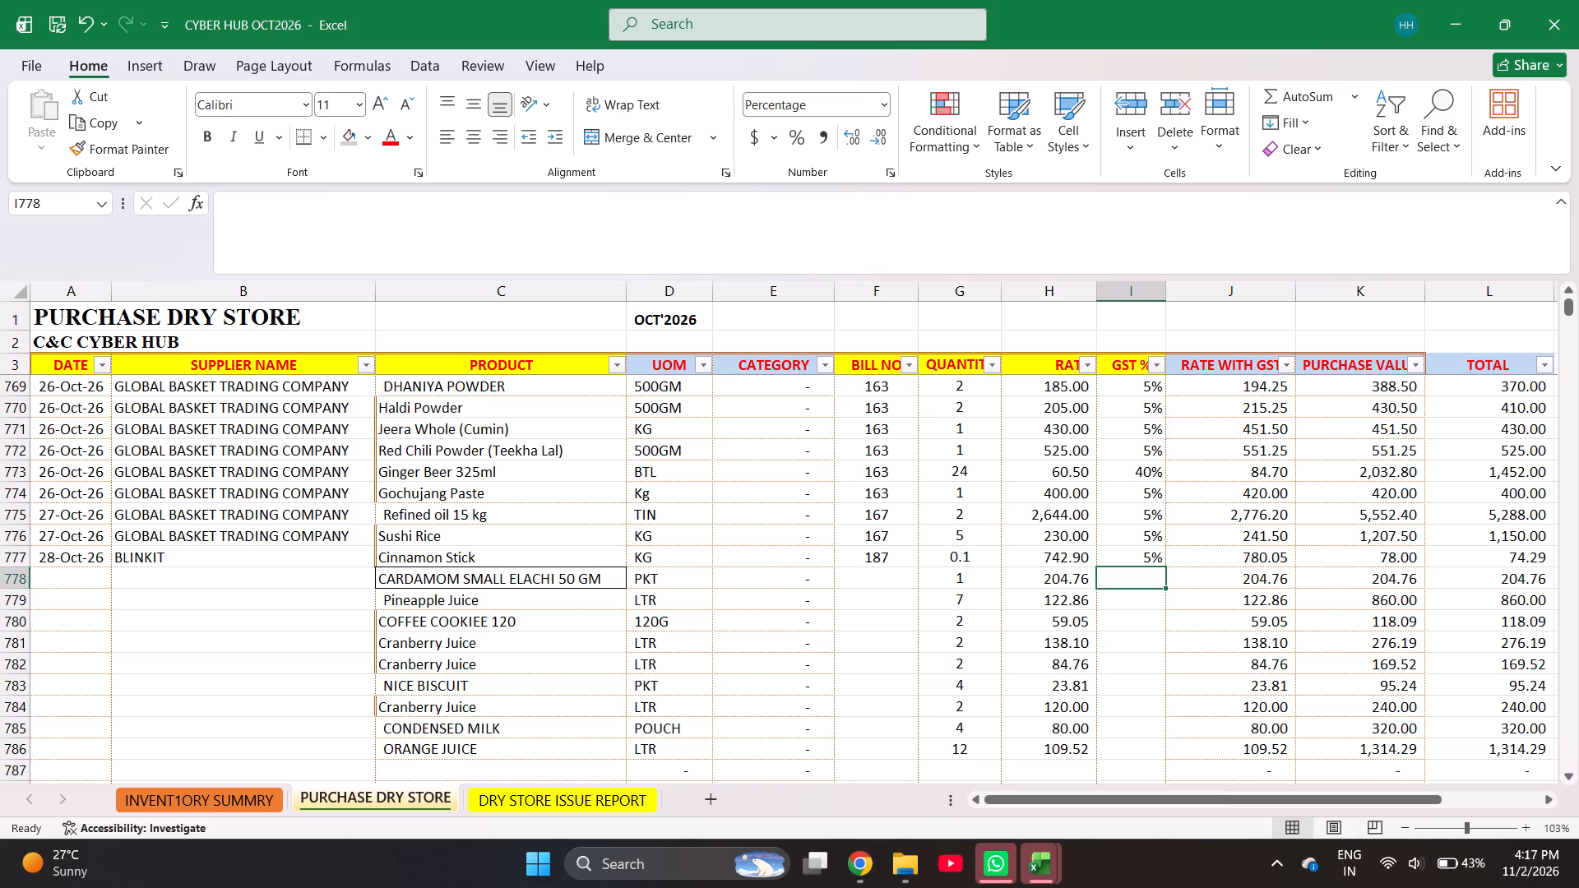
{"action": "key", "text": "Up"}
{"action": "key", "text": "shift+Down"}
{"action": "key", "text": "shift+Down"}
{"action": "key", "text": "shift+Down"}
{"action": "key", "text": "shift+Down"}
{"action": "key", "text": "shift+Down"}
{"action": "key", "text": "shift+Down"}
{"action": "key", "text": "shift+Down"}
{"action": "key", "text": "shift+Down"}
{"action": "key", "text": "shift+Down"}
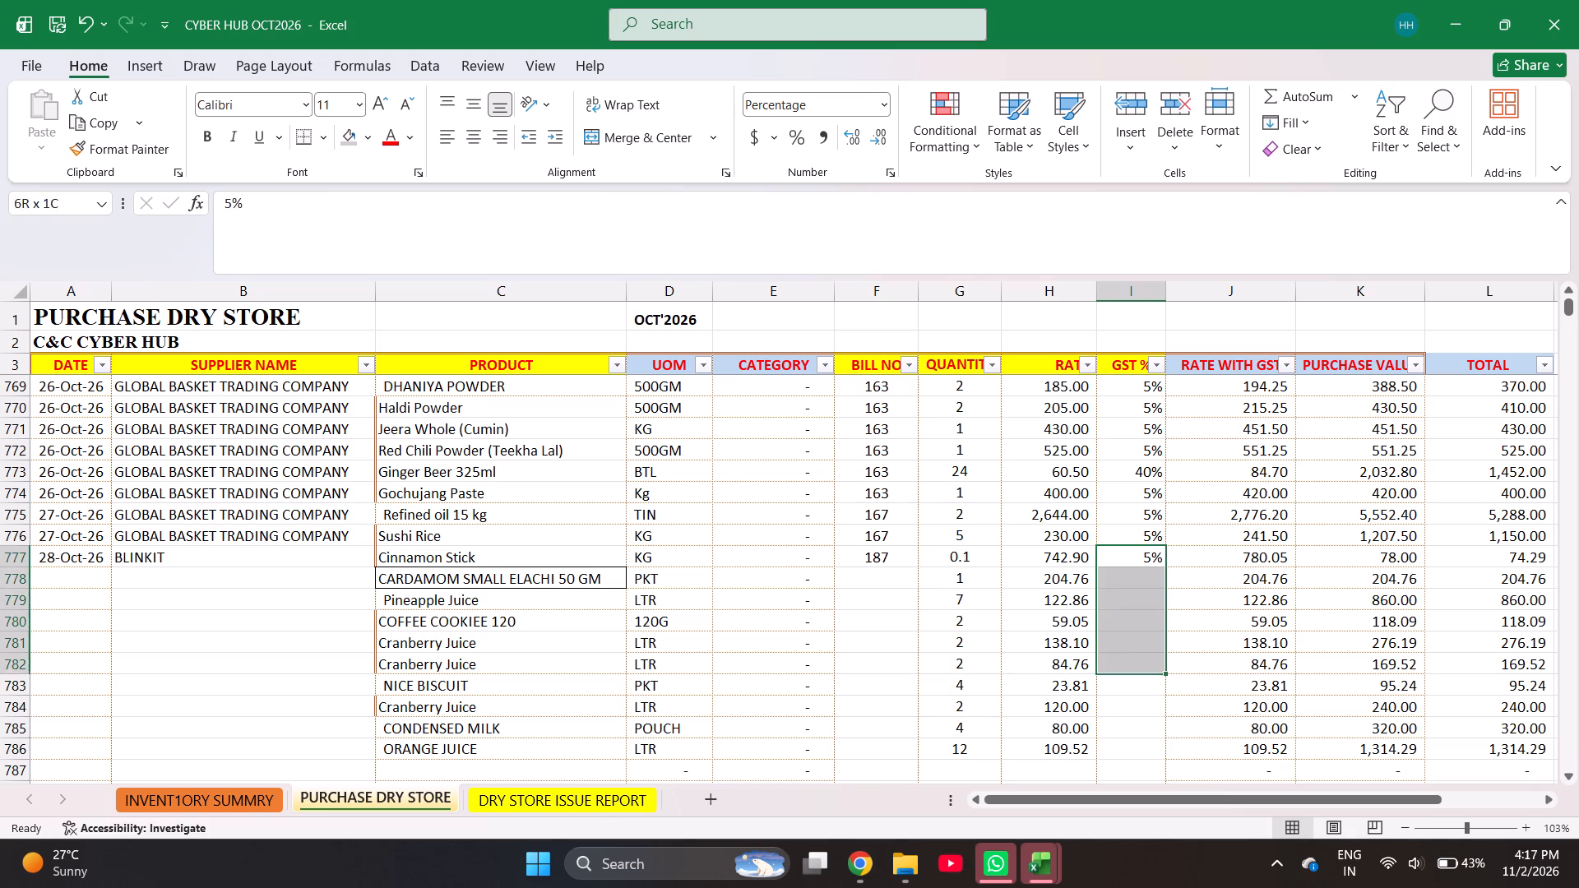
{"action": "key", "text": "shift+Up"}
{"action": "key", "text": "shift+Down"}
{"action": "key", "text": "ctrl+d"}
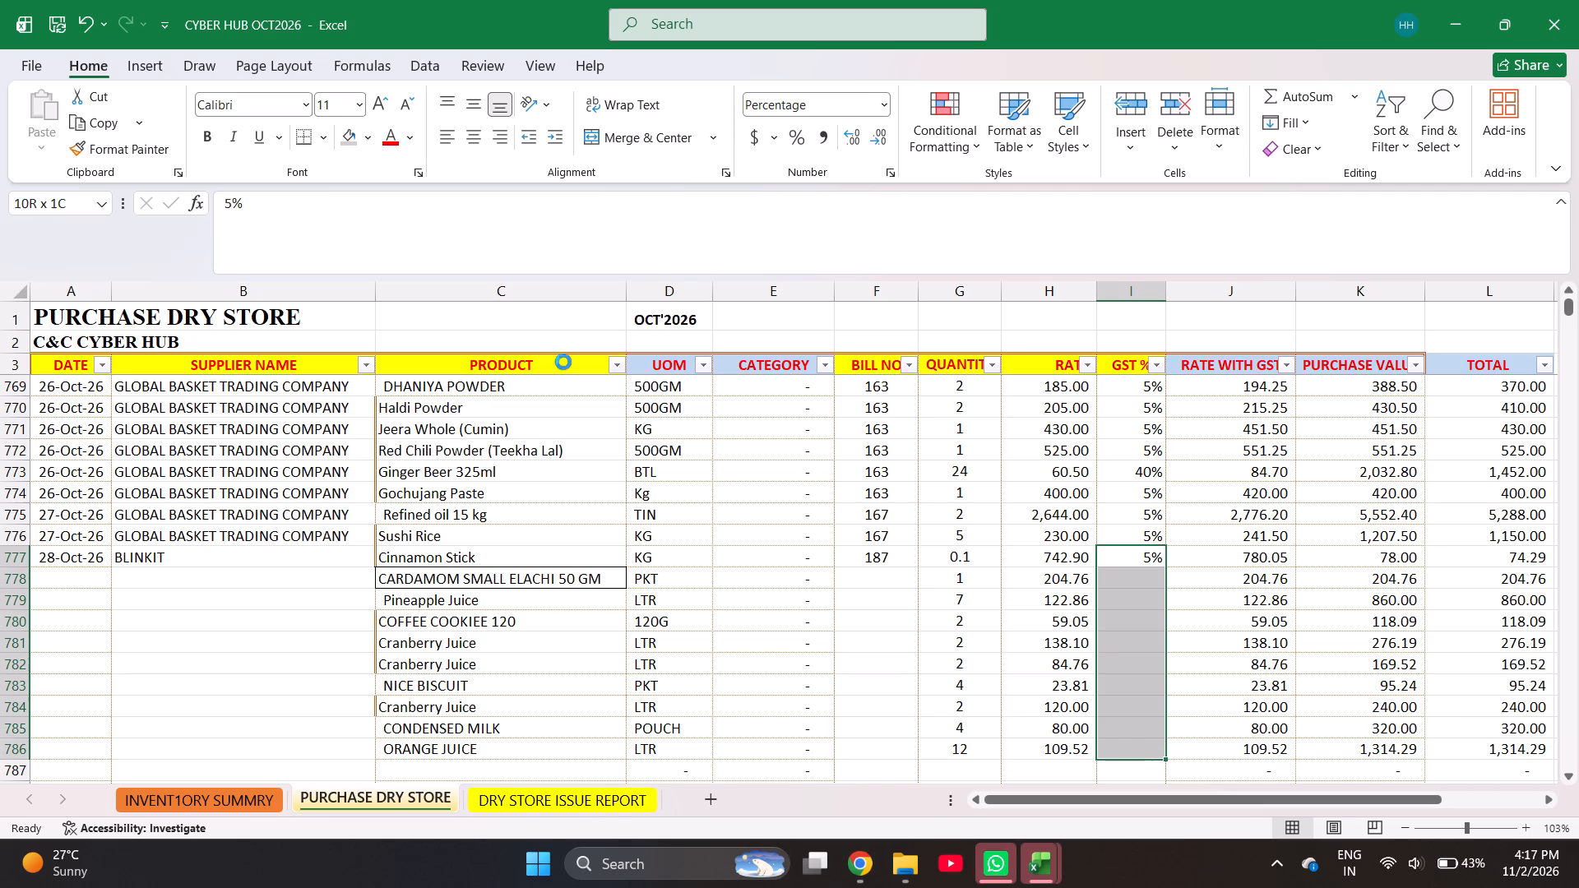
Fill bill number 187 from row 777 down through row 786.
{"action": "key", "text": "Down"}
{"action": "key", "text": "ctrl+Left"}
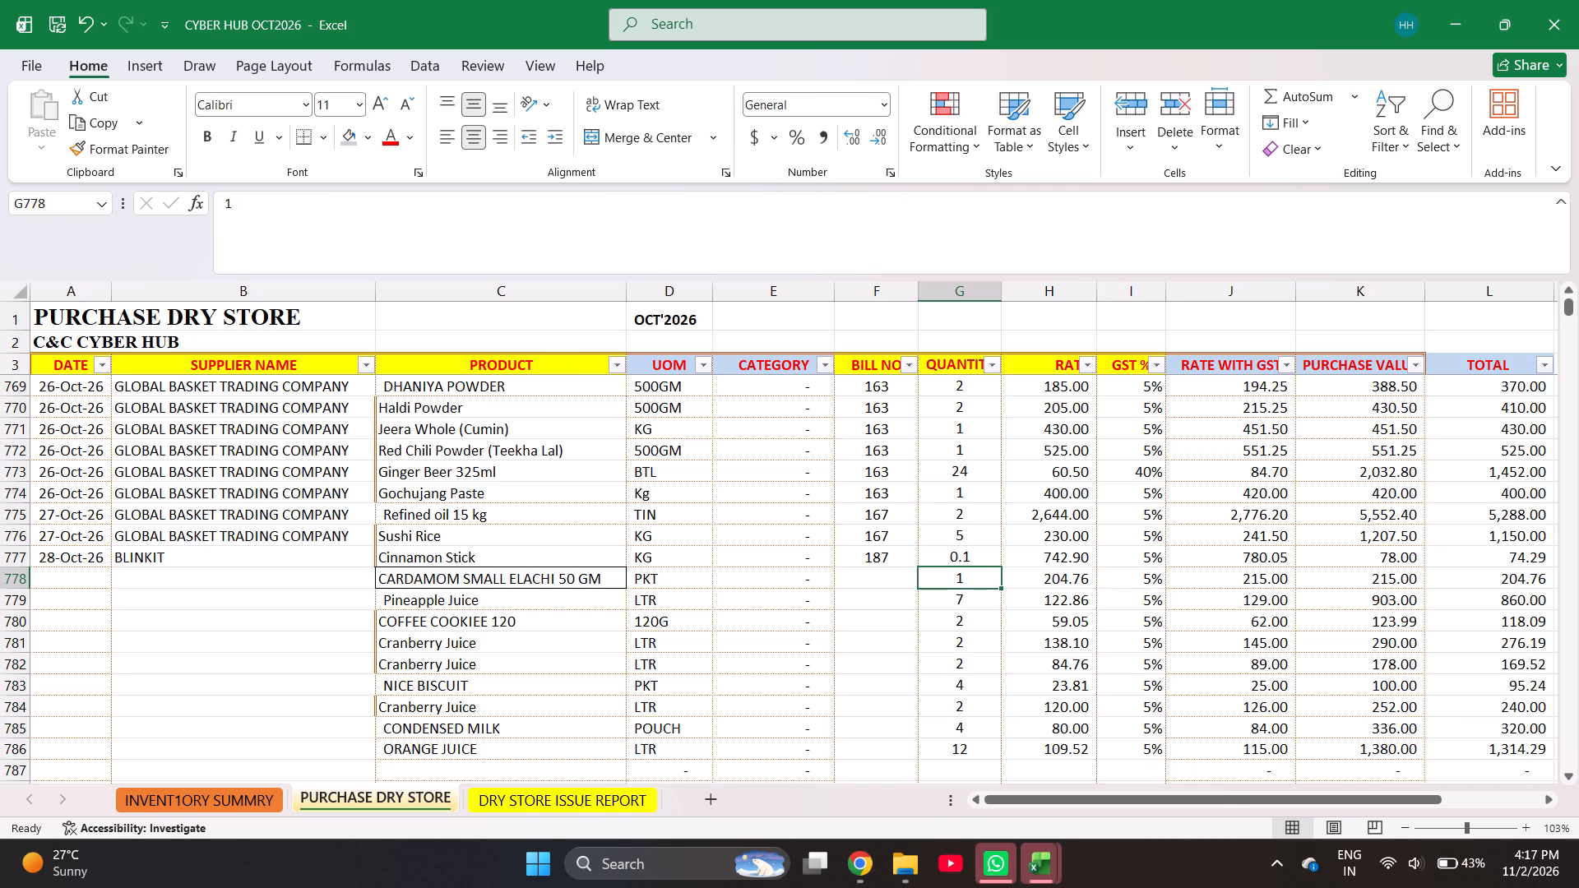
{"action": "key", "text": "Up"}
{"action": "key", "text": "Left"}
{"action": "key", "text": "shift+Down"}
{"action": "key", "text": "shift+Down"}
{"action": "key", "text": "shift+Down"}
{"action": "key", "text": "shift+Down"}
{"action": "key", "text": "shift+Down"}
{"action": "key", "text": "shift+Down"}
{"action": "key", "text": "shift+Down"}
{"action": "key", "text": "shift+Down"}
{"action": "key", "text": "shift+Down"}
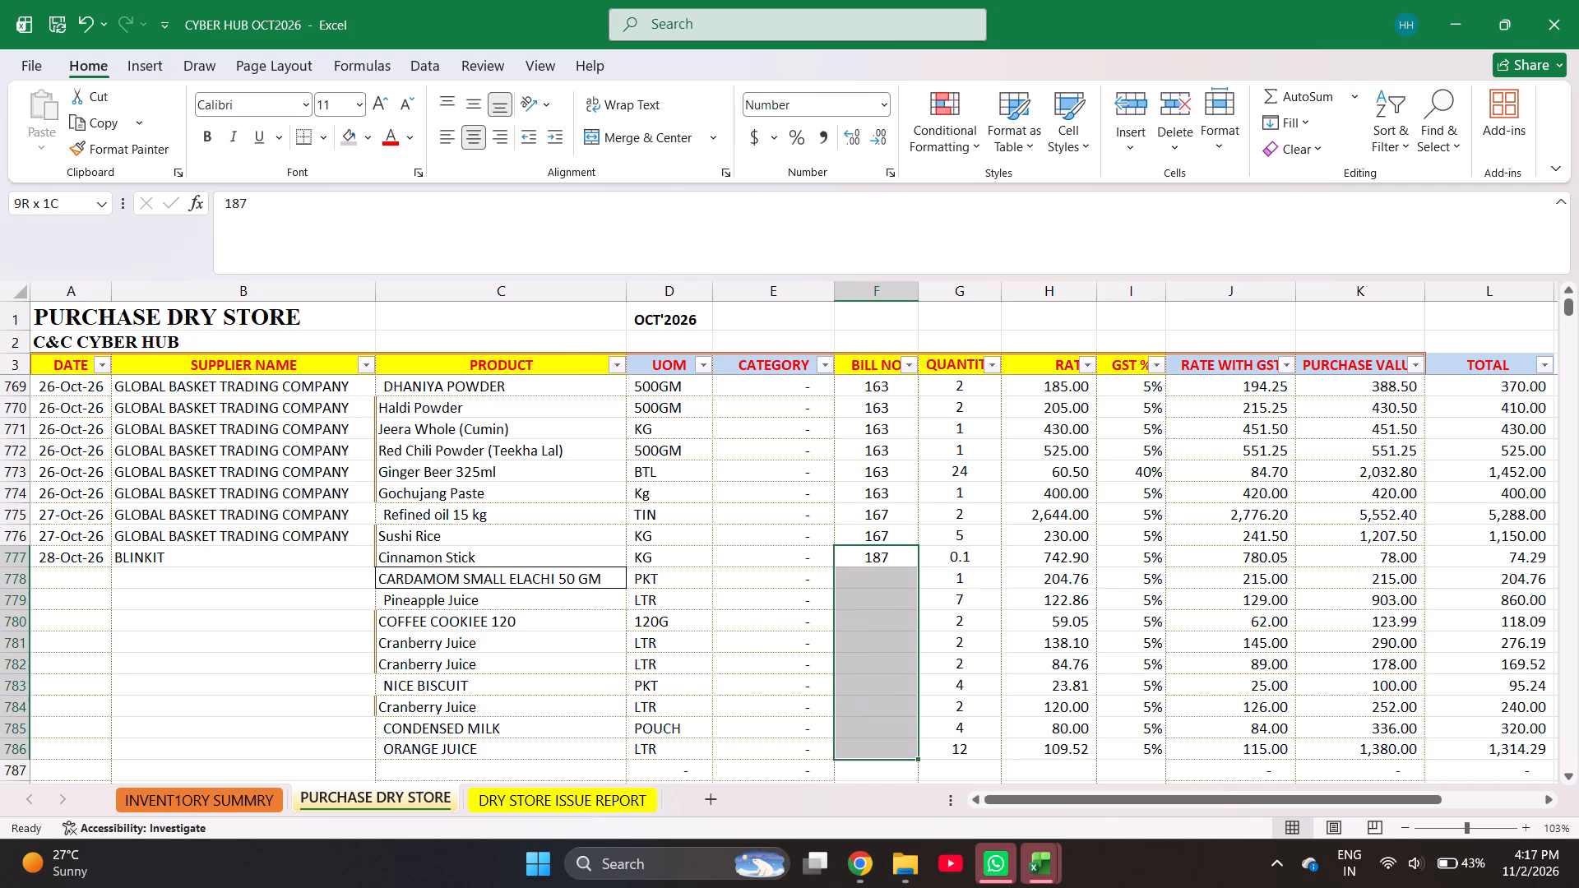
{"action": "key", "text": "ctrl+d"}
Fill the date 28-Oct-26 and supplier BLINKIT from row 777 down through row 786.
{"action": "key", "text": "ctrl+Left"}
{"action": "key", "text": "shift+Right"}
{"action": "key", "text": "shift+Down"}
{"action": "key", "text": "shift+Down"}
{"action": "key", "text": "shift+Down"}
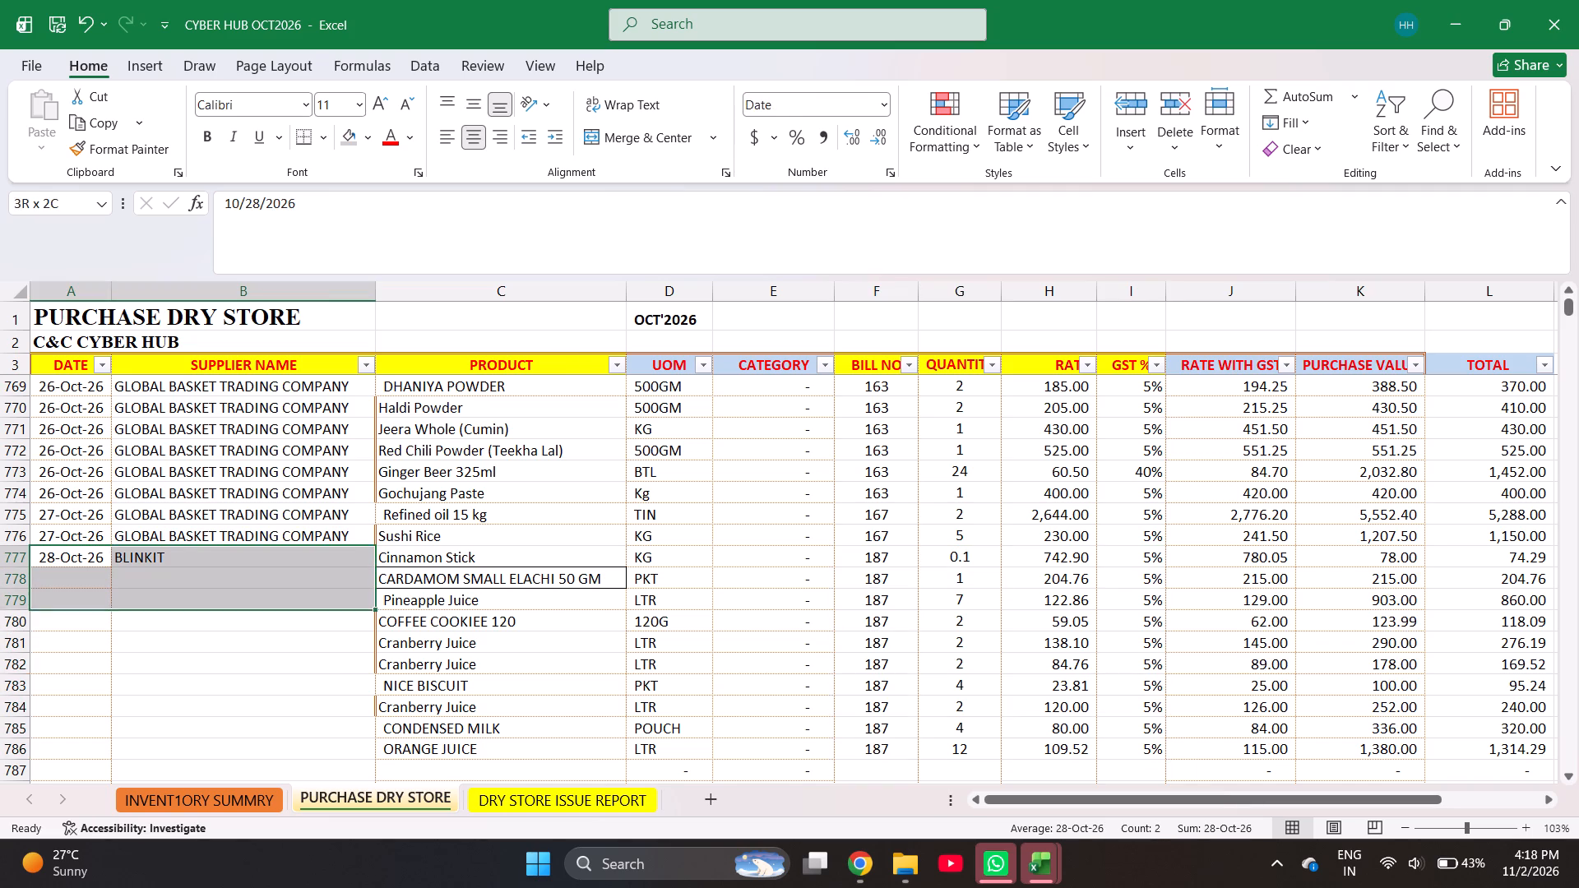
{"action": "key", "text": "shift+Down"}
{"action": "key", "text": "shift+Down"}
{"action": "key", "text": "shift+Down"}
{"action": "key", "text": "shift+Down"}
{"action": "key", "text": "shift+Down"}
{"action": "key", "text": "shift+Down"}
{"action": "key", "text": "ctrl+d"}
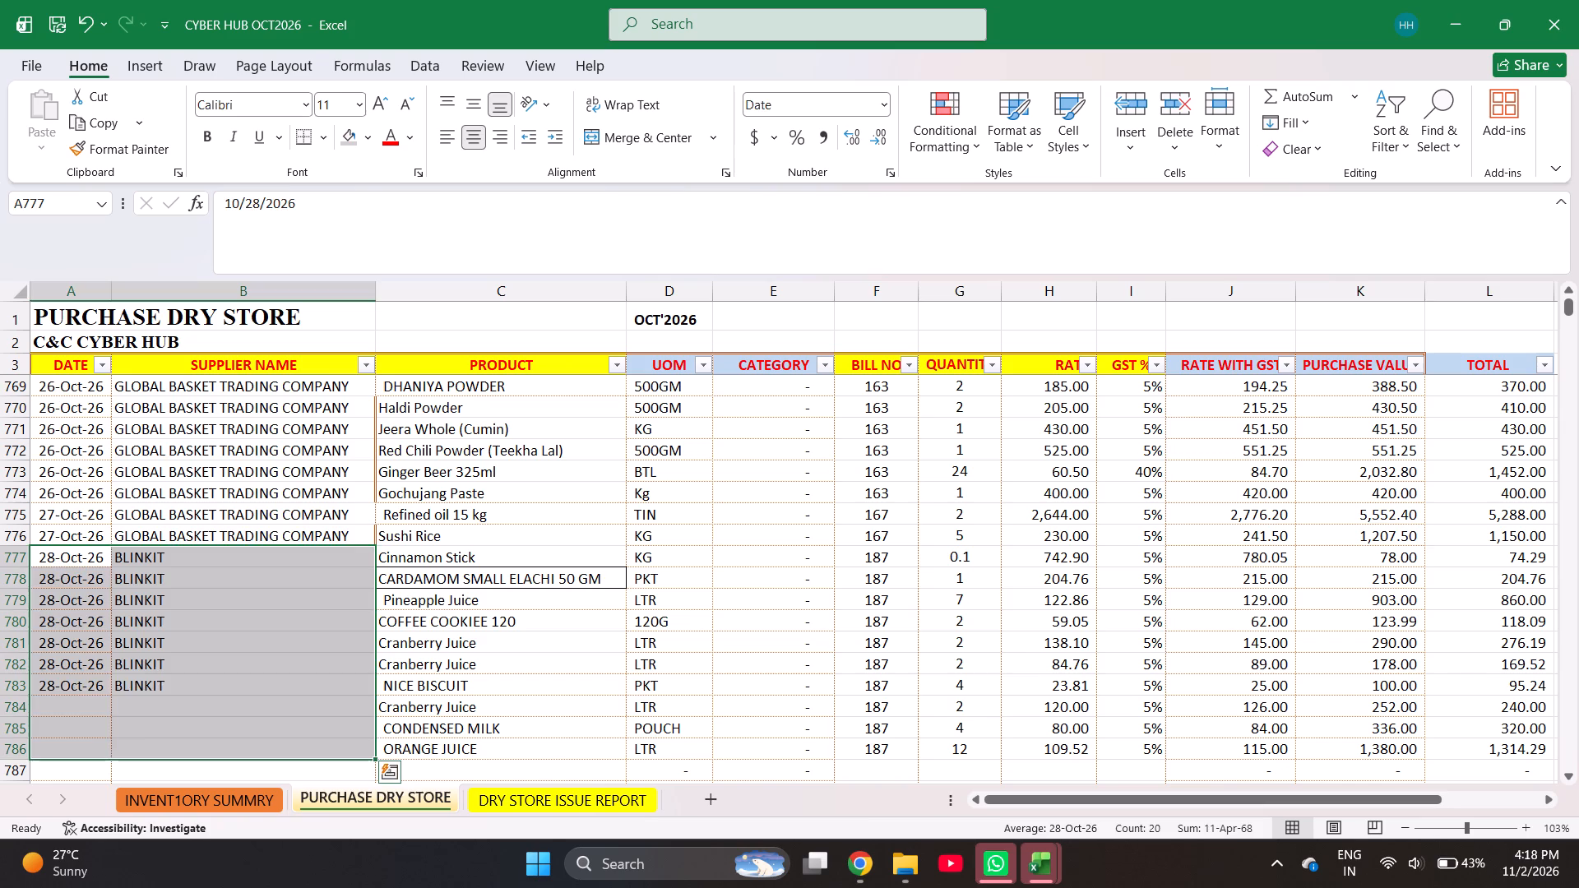
Check the sum of the BLINKIT purchase values in rows 777 to 786.
{"action": "key", "text": "ctrl+Right"}
{"action": "key", "text": "Left"}
{"action": "key", "text": "shift+Down"}
{"action": "key", "text": "shift+Down"}
{"action": "key", "text": "shift+Down"}
{"action": "key", "text": "shift+Down"}
{"action": "key", "text": "shift+Down"}
{"action": "key", "text": "shift+Down"}
{"action": "key", "text": "shift+Down"}
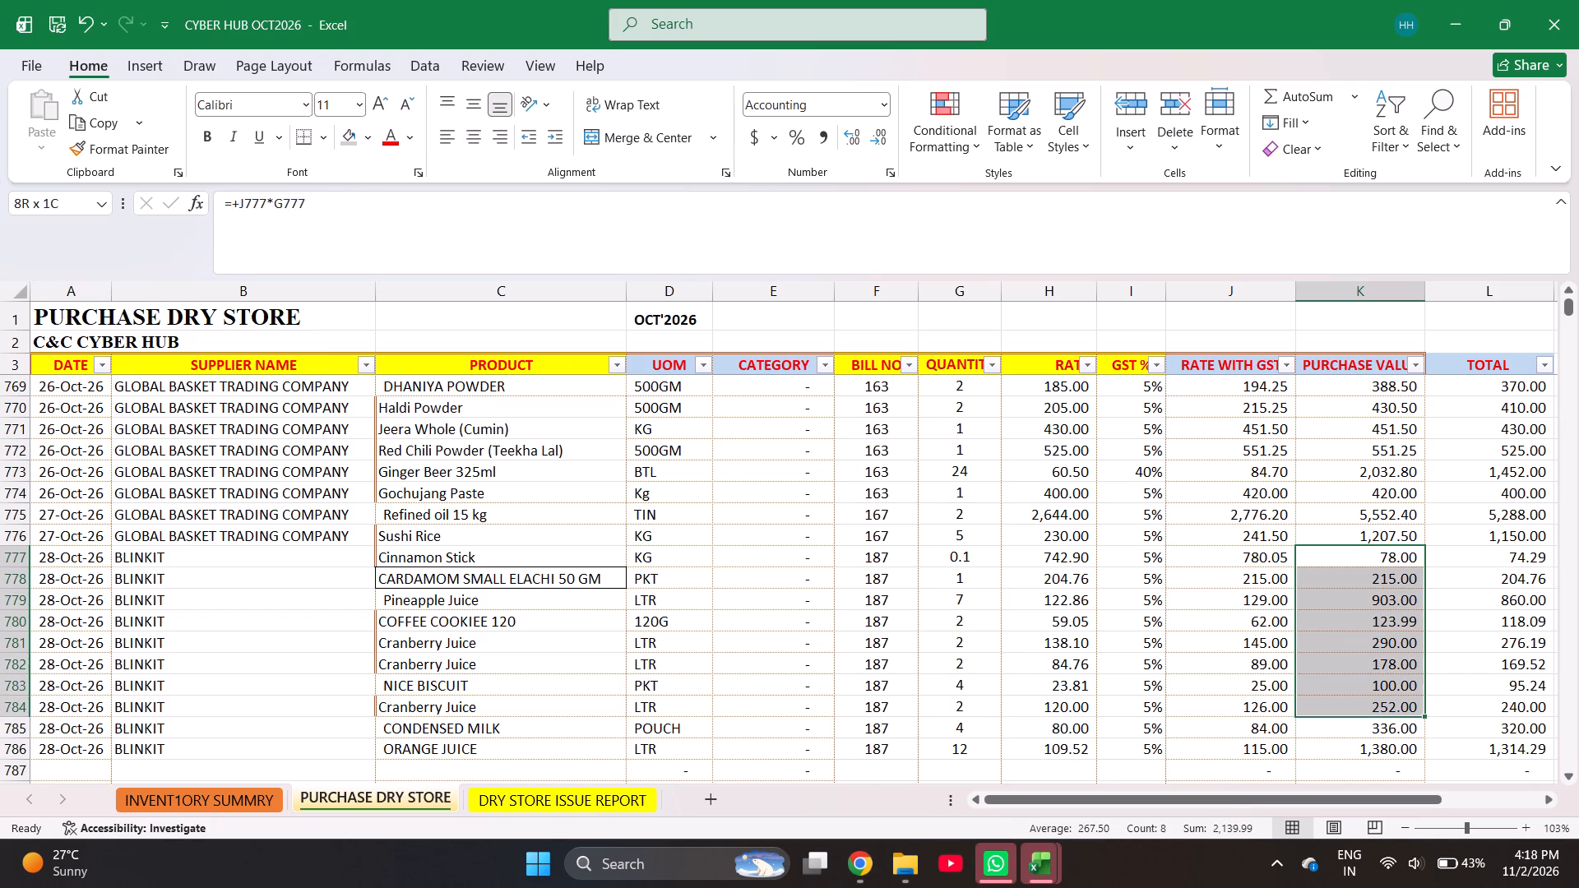
{"action": "key", "text": "shift+Down"}
{"action": "key", "text": "shift+Down"}
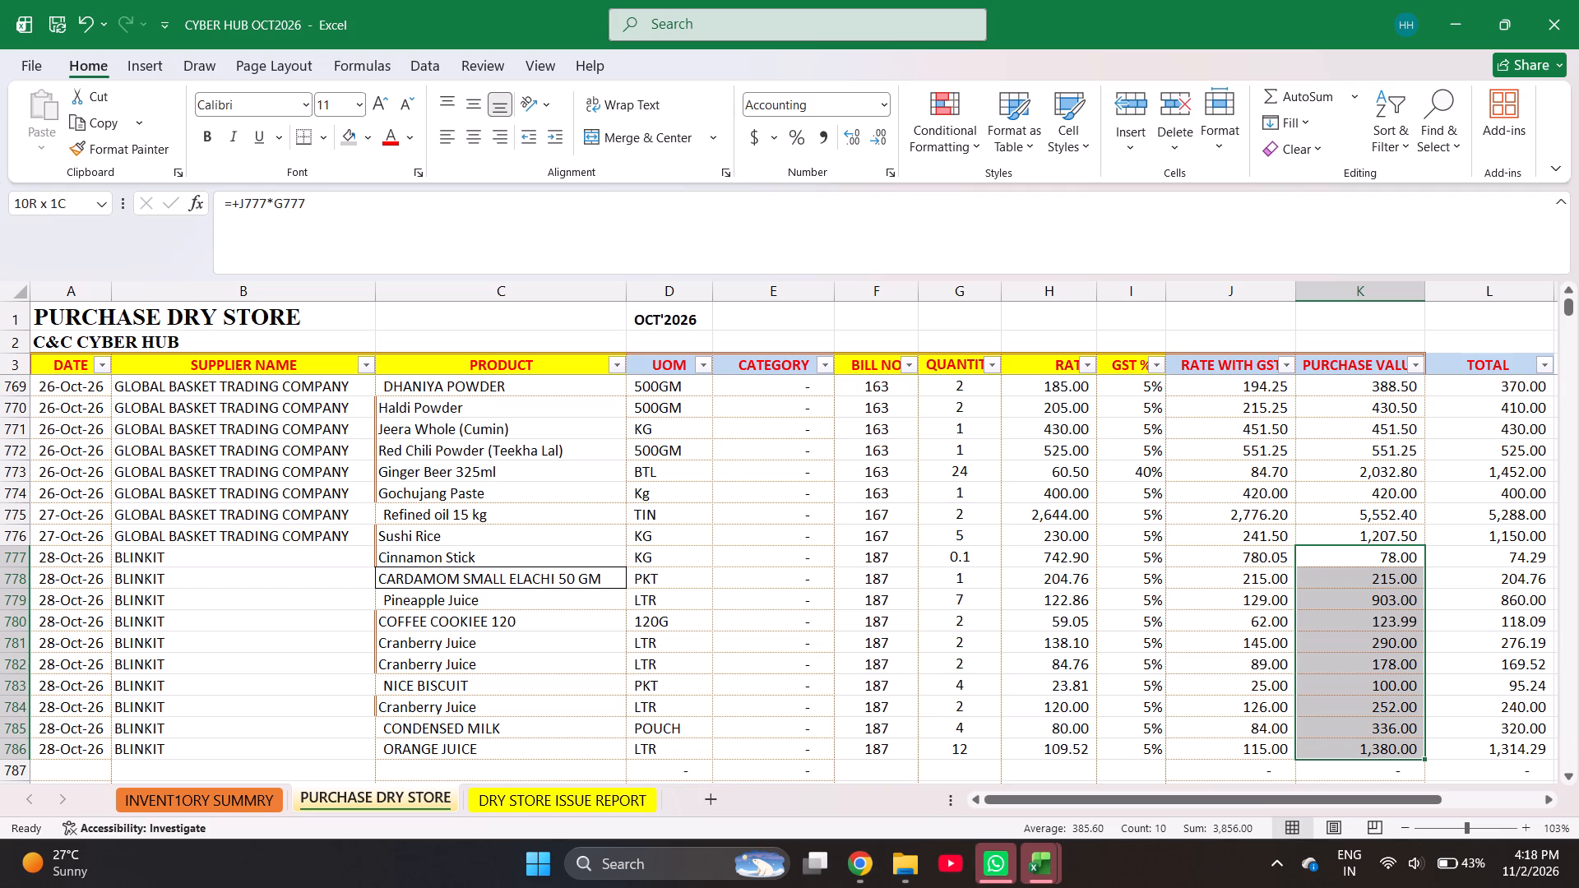
Enter quantity 1, rate 21 and GST 0% in row 787 below ORANGE JUICE.
{"action": "key", "text": "Left"}
{"action": "key", "text": "Left"}
{"action": "key", "text": "Left"}
{"action": "key", "text": "Left"}
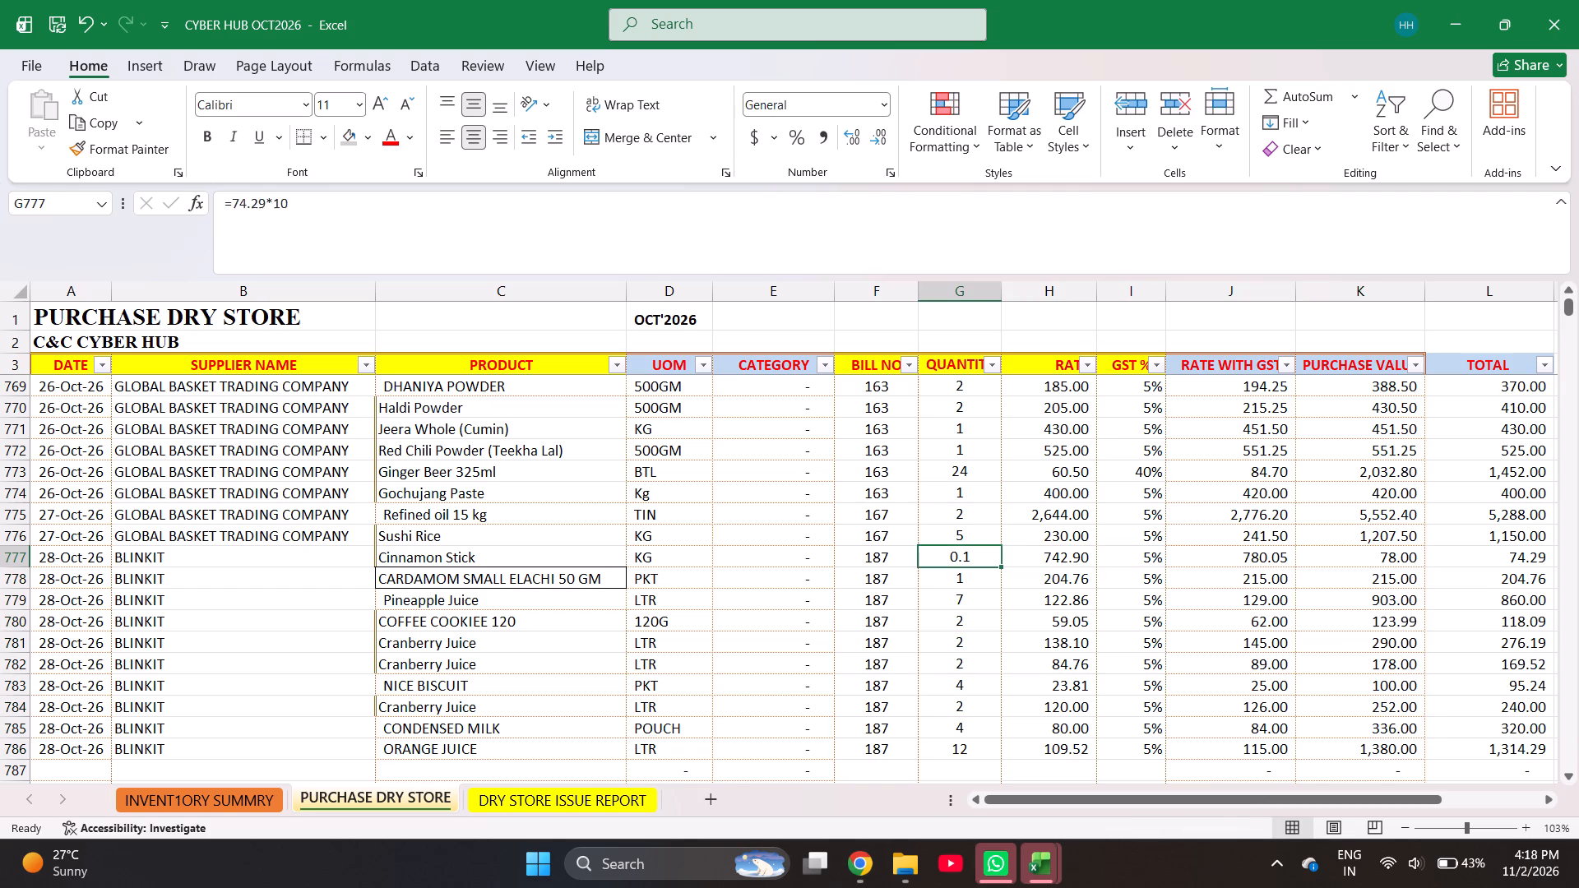
{"action": "key", "text": "ctrl+Down"}
{"action": "key", "text": "Down"}
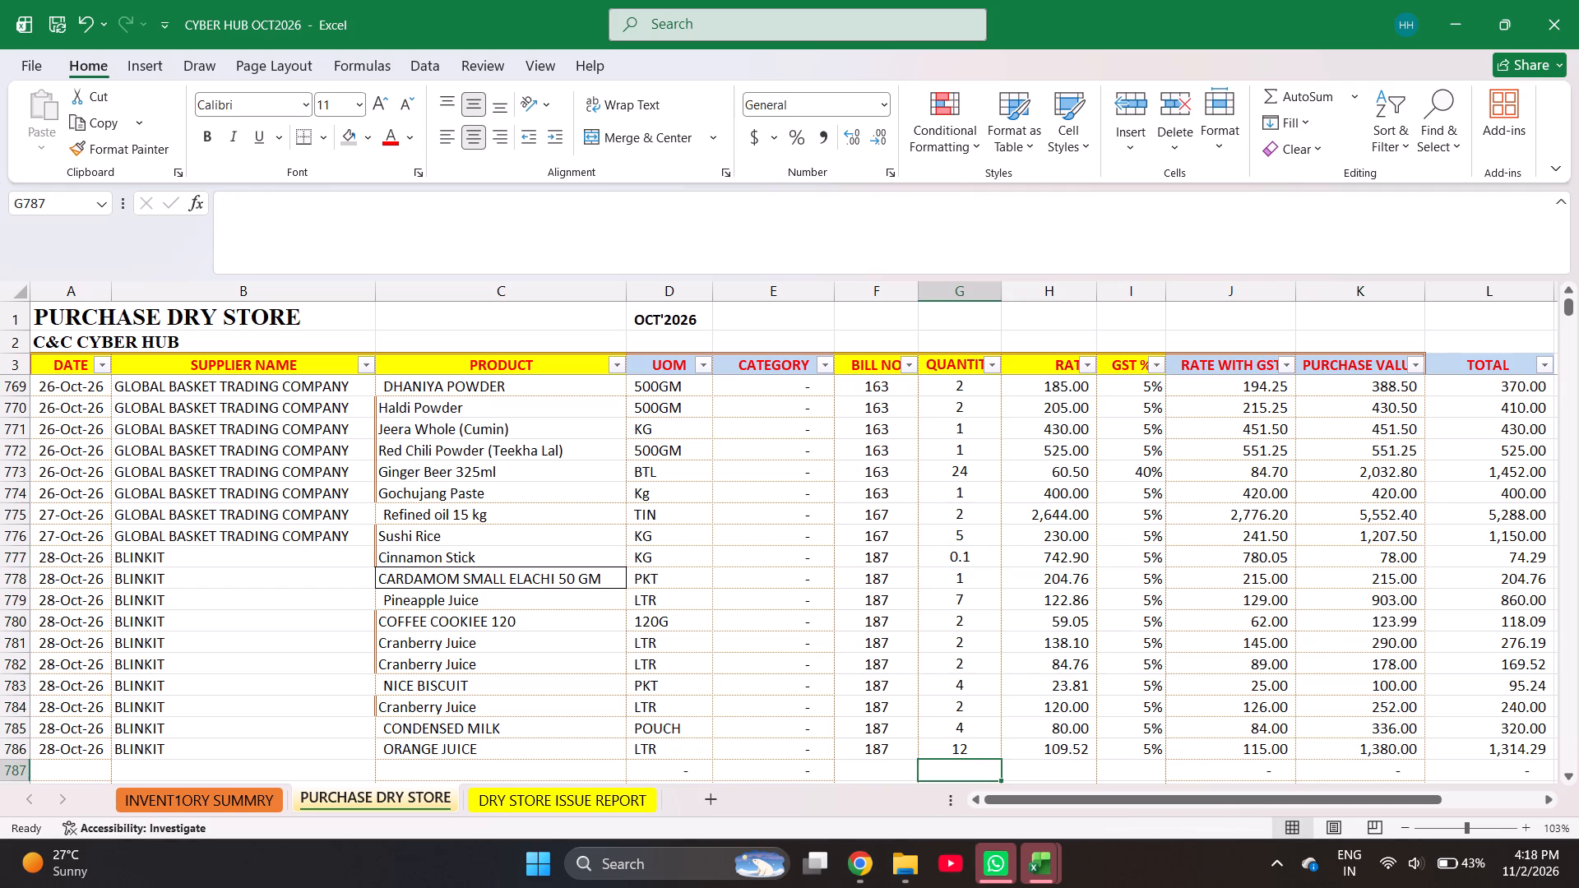
{"action": "key", "text": "1"}
{"action": "key", "text": "Right"}
{"action": "type", "text": "21"}
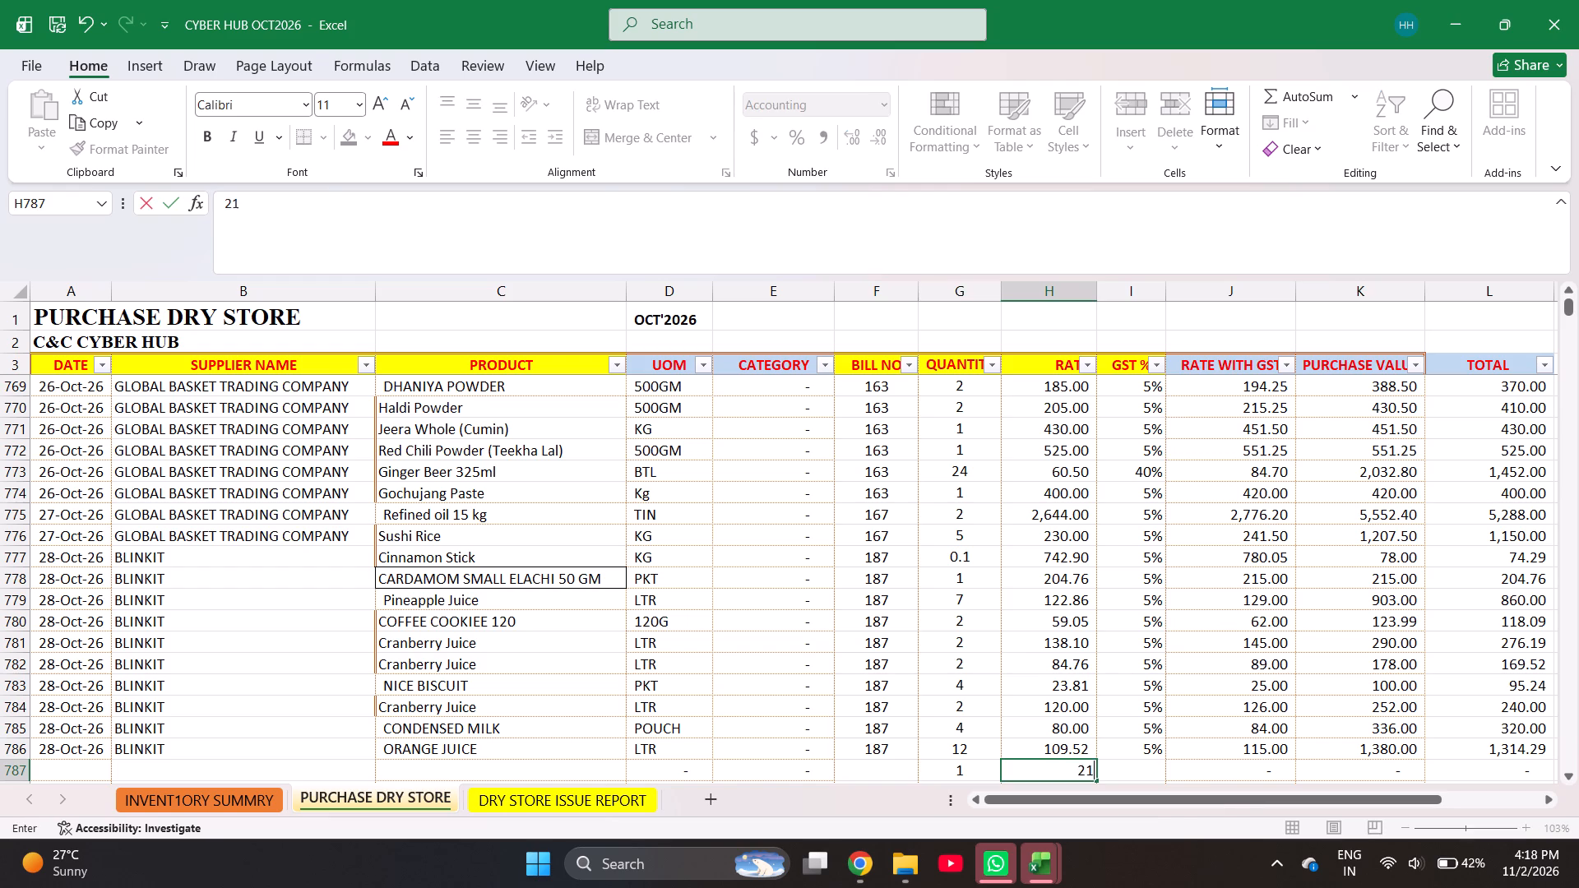
{"action": "key", "text": "Right"}
{"action": "key", "text": "0"}
{"action": "key", "text": "Right"}
{"action": "key", "text": "Right"}
{"action": "key", "text": "Right"}
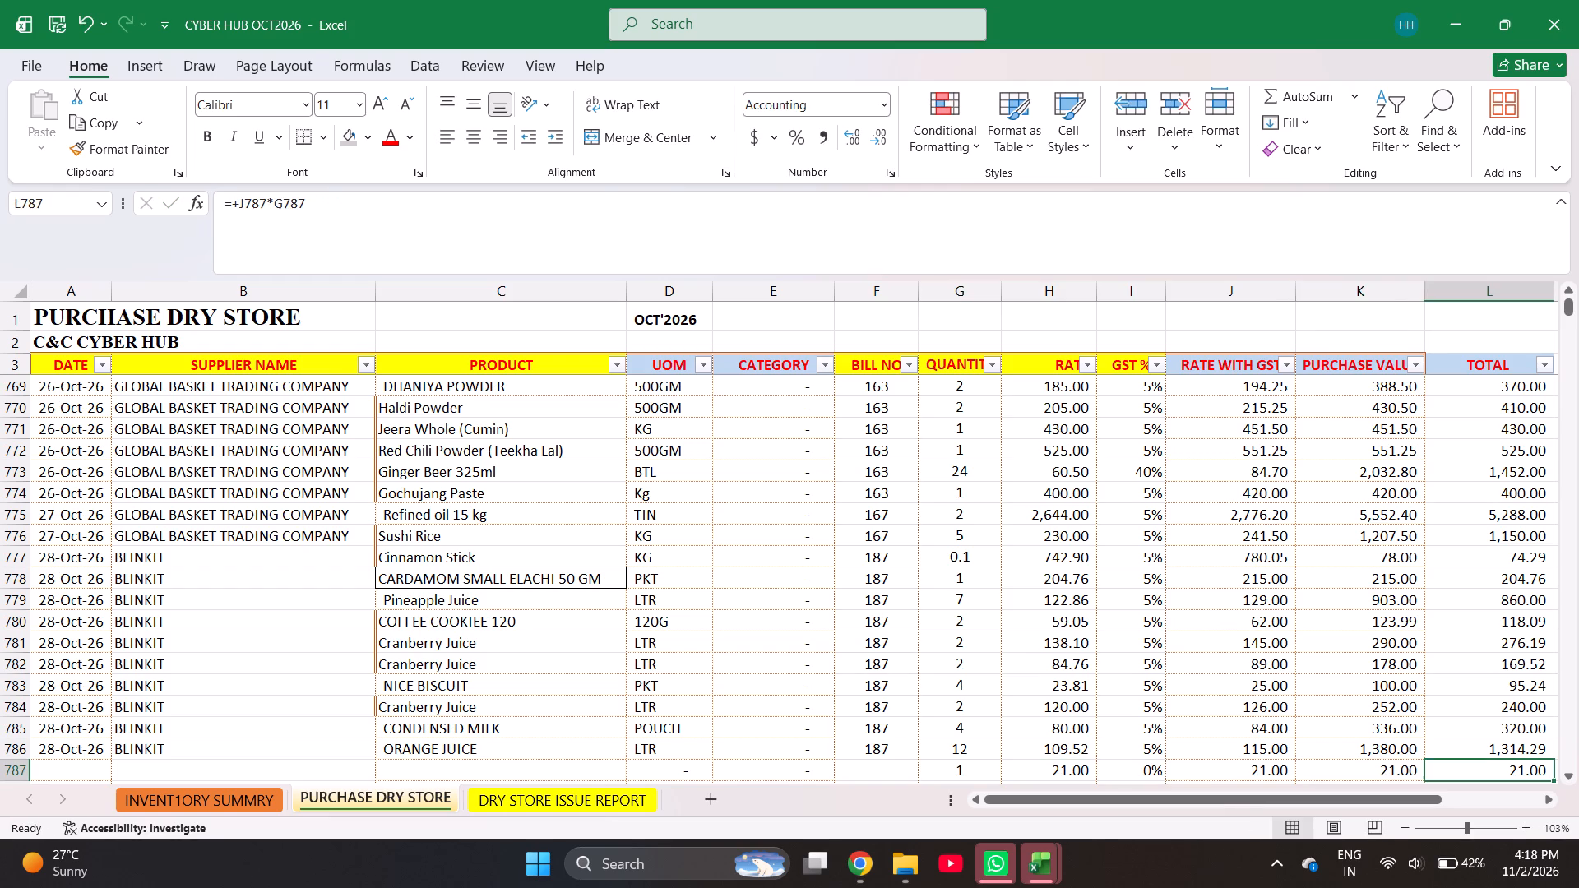
Check the sum of the purchase values for rows 777 to 787, including the new row.
{"action": "key", "text": "Left"}
{"action": "key", "text": "shift+Up"}
{"action": "key", "text": "shift+Up"}
{"action": "key", "text": "shift+Up"}
{"action": "key", "text": "shift+Up"}
{"action": "key", "text": "shift+Up"}
{"action": "key", "text": "shift+Up"}
{"action": "key", "text": "shift+Up"}
{"action": "key", "text": "shift+Up"}
{"action": "key", "text": "shift+Up"}
{"action": "key", "text": "shift+Up"}
{"action": "key", "text": "shift+Up"}
{"action": "key", "text": "shift+Up"}
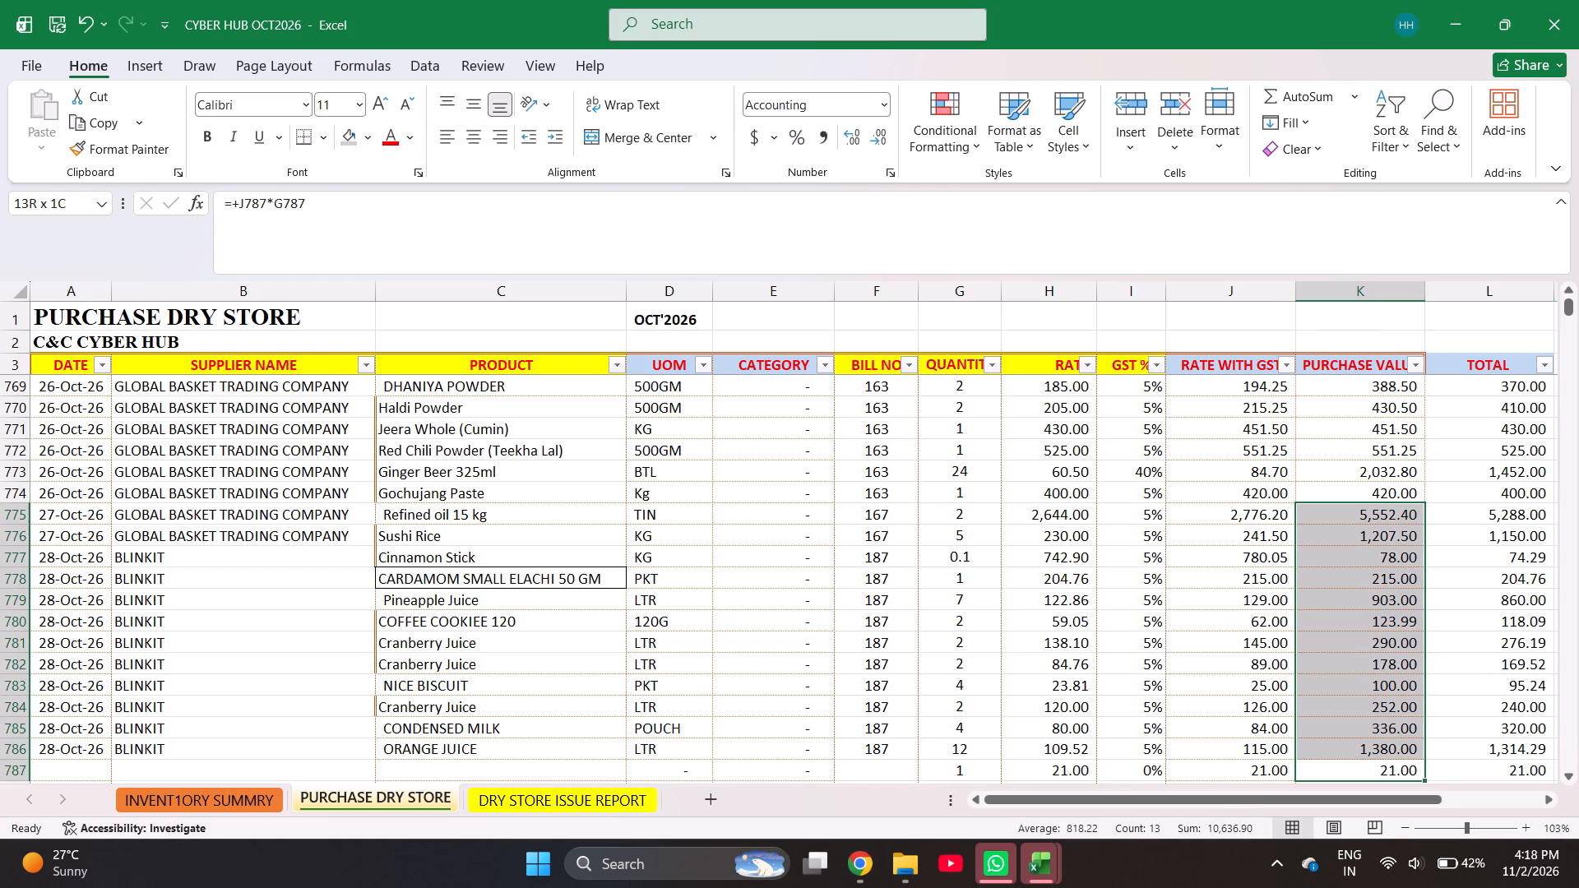
{"action": "key", "text": "shift+Left"}
{"action": "key", "text": "shift+Left"}
{"action": "key", "text": "shift+Left"}
{"action": "key", "text": "shift+Left"}
{"action": "key", "text": "shift+Left"}
{"action": "key", "text": "shift+Left"}
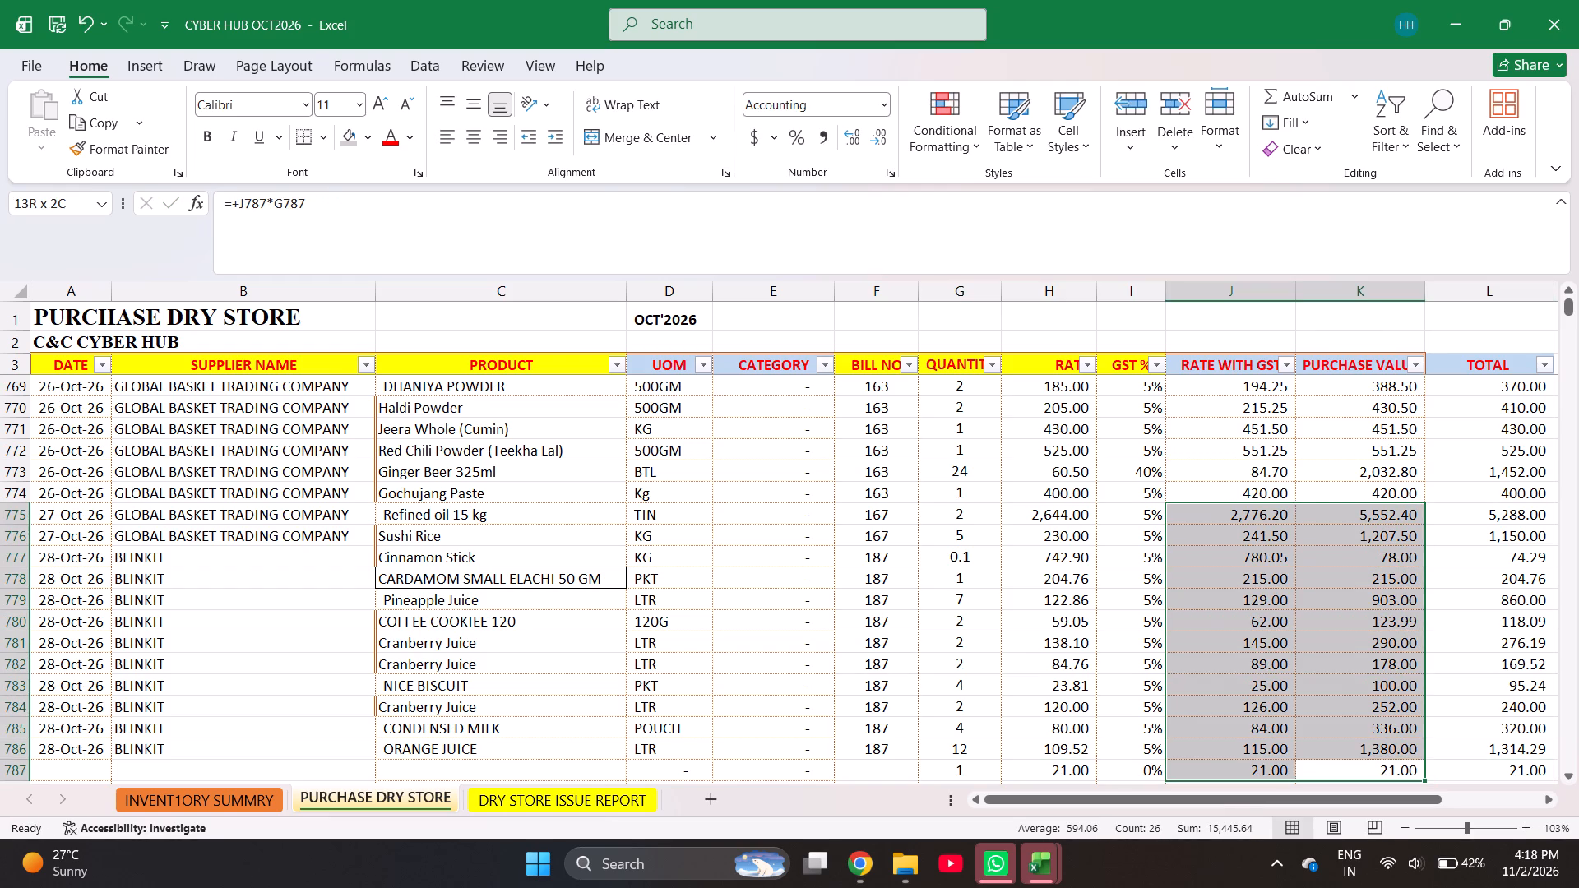
{"action": "key", "text": "shift+Right"}
{"action": "key", "text": "shift+Right"}
{"action": "key", "text": "shift+Right"}
{"action": "key", "text": "shift+Right"}
{"action": "key", "text": "shift+Right"}
{"action": "key", "text": "shift+Right"}
{"action": "key", "text": "shift+Right"}
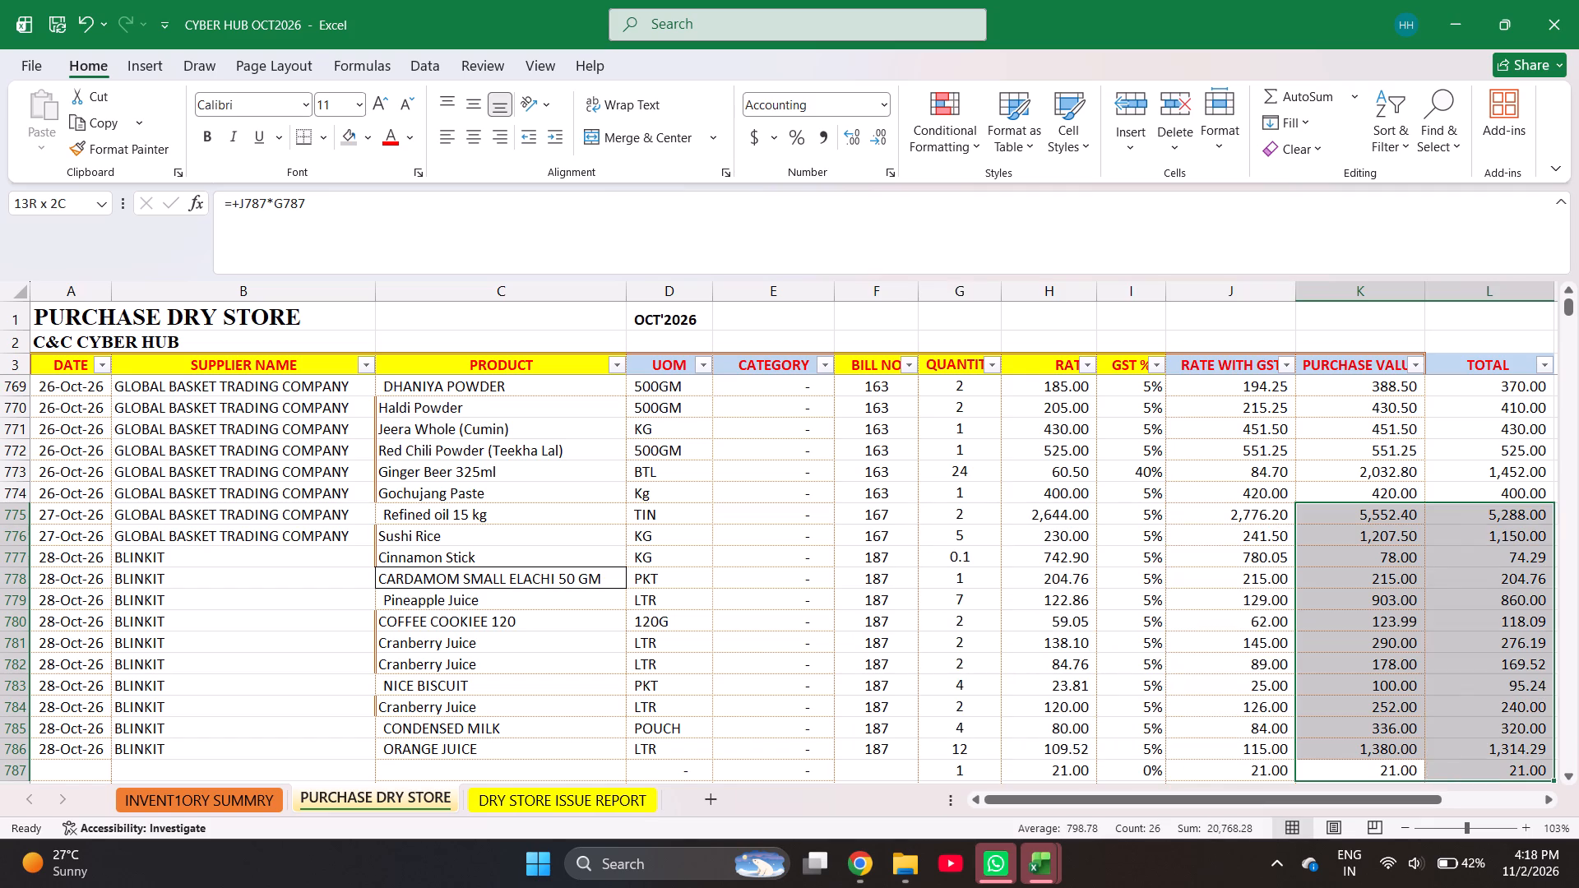
{"action": "key", "text": "shift+Left"}
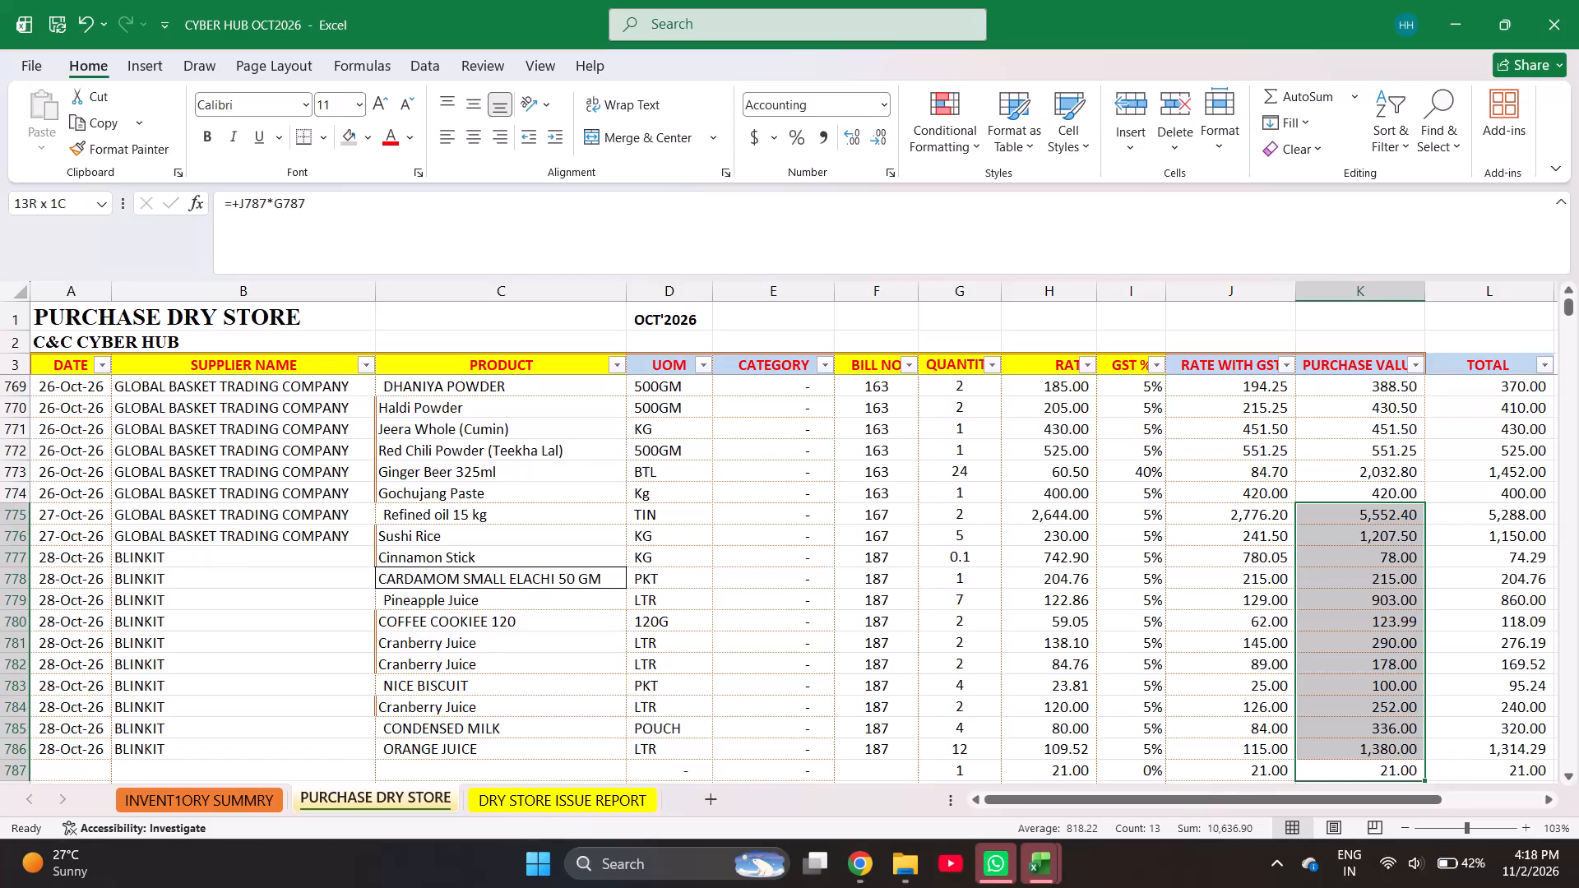
{"action": "key", "text": "shift+Down"}
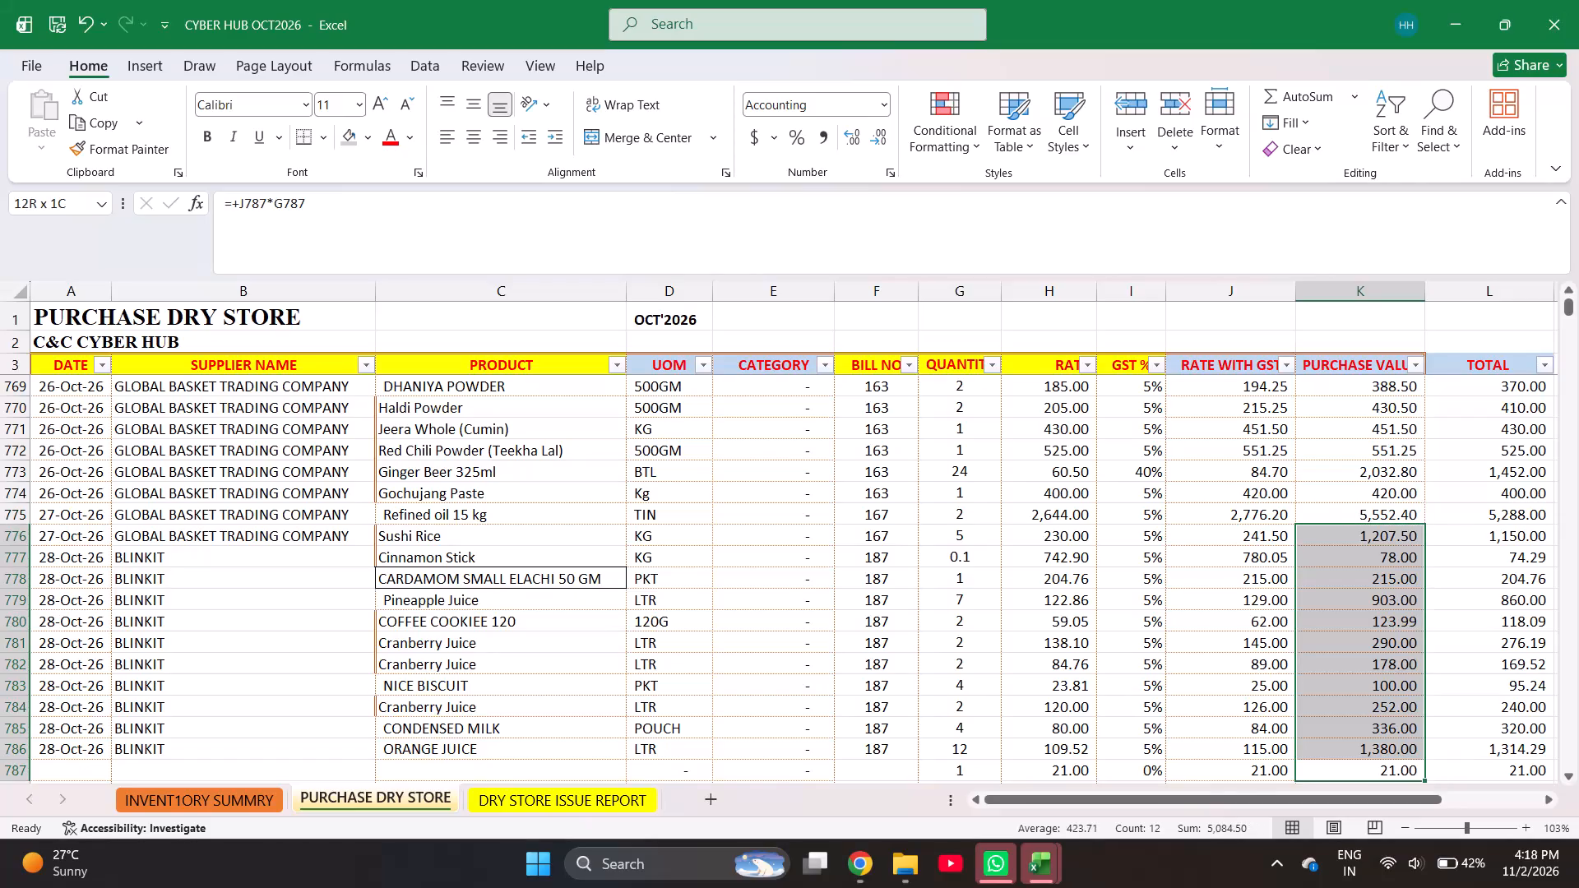
{"action": "key", "text": "shift+Down"}
{"action": "key", "text": "shift+Down"}
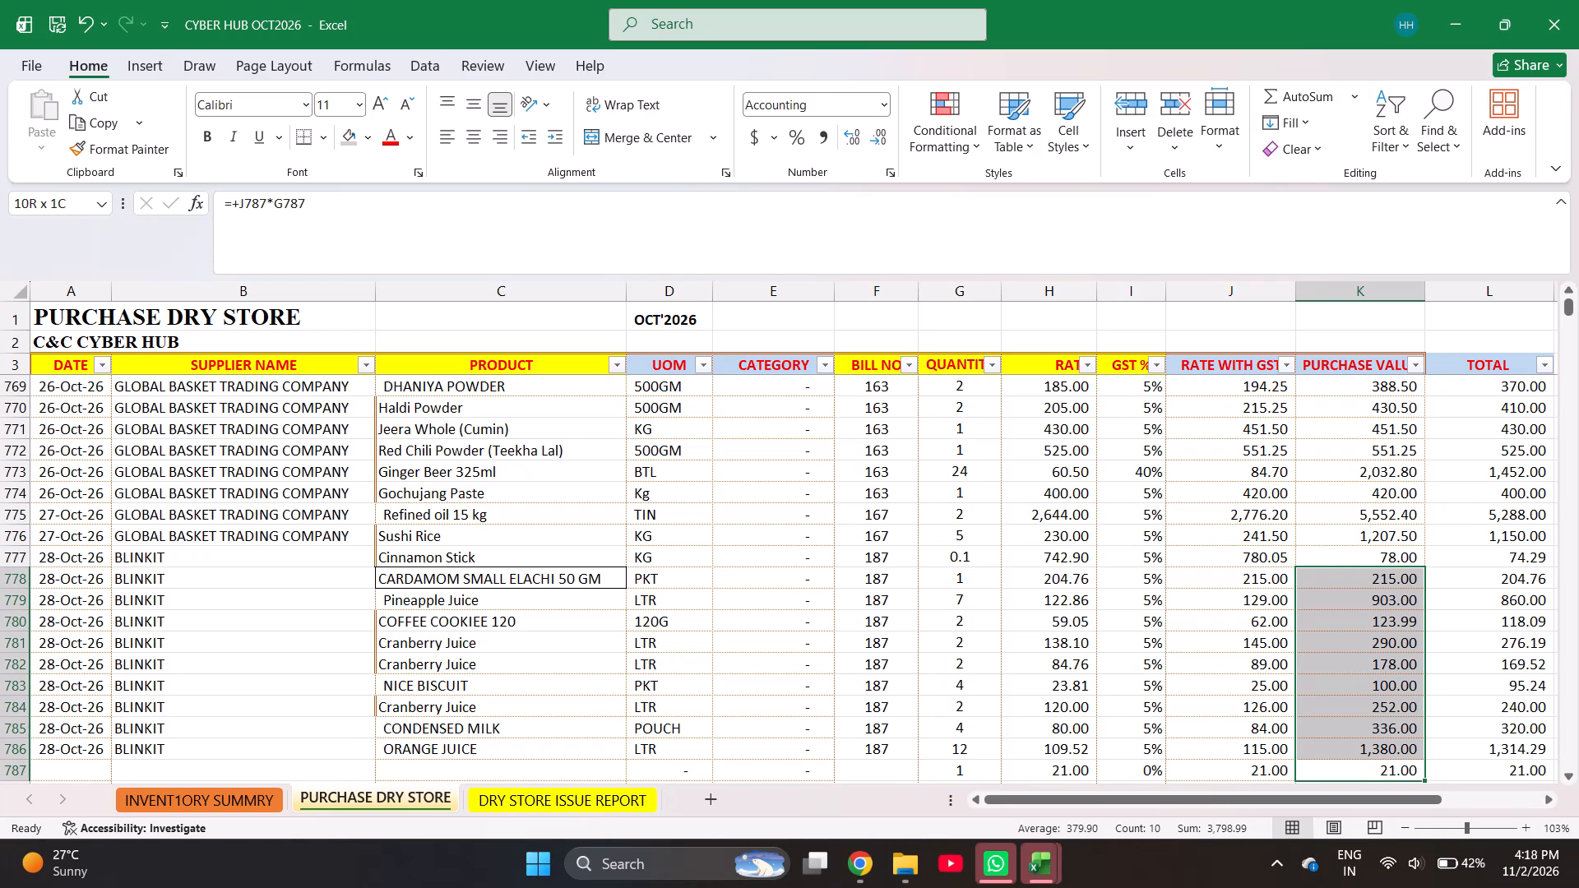
{"action": "key", "text": "shift+Up"}
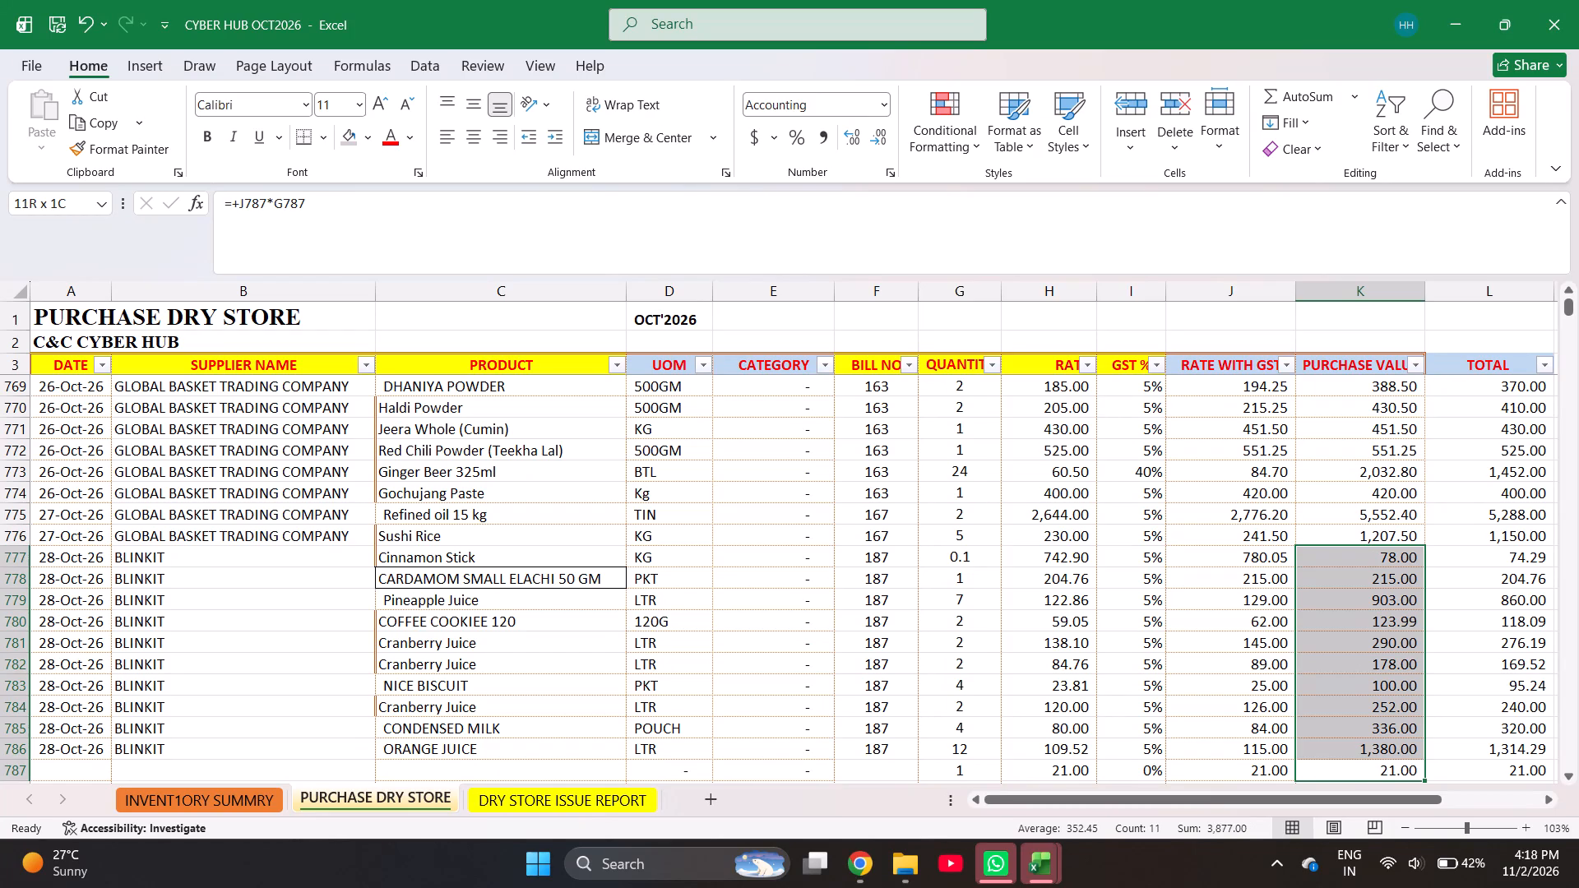
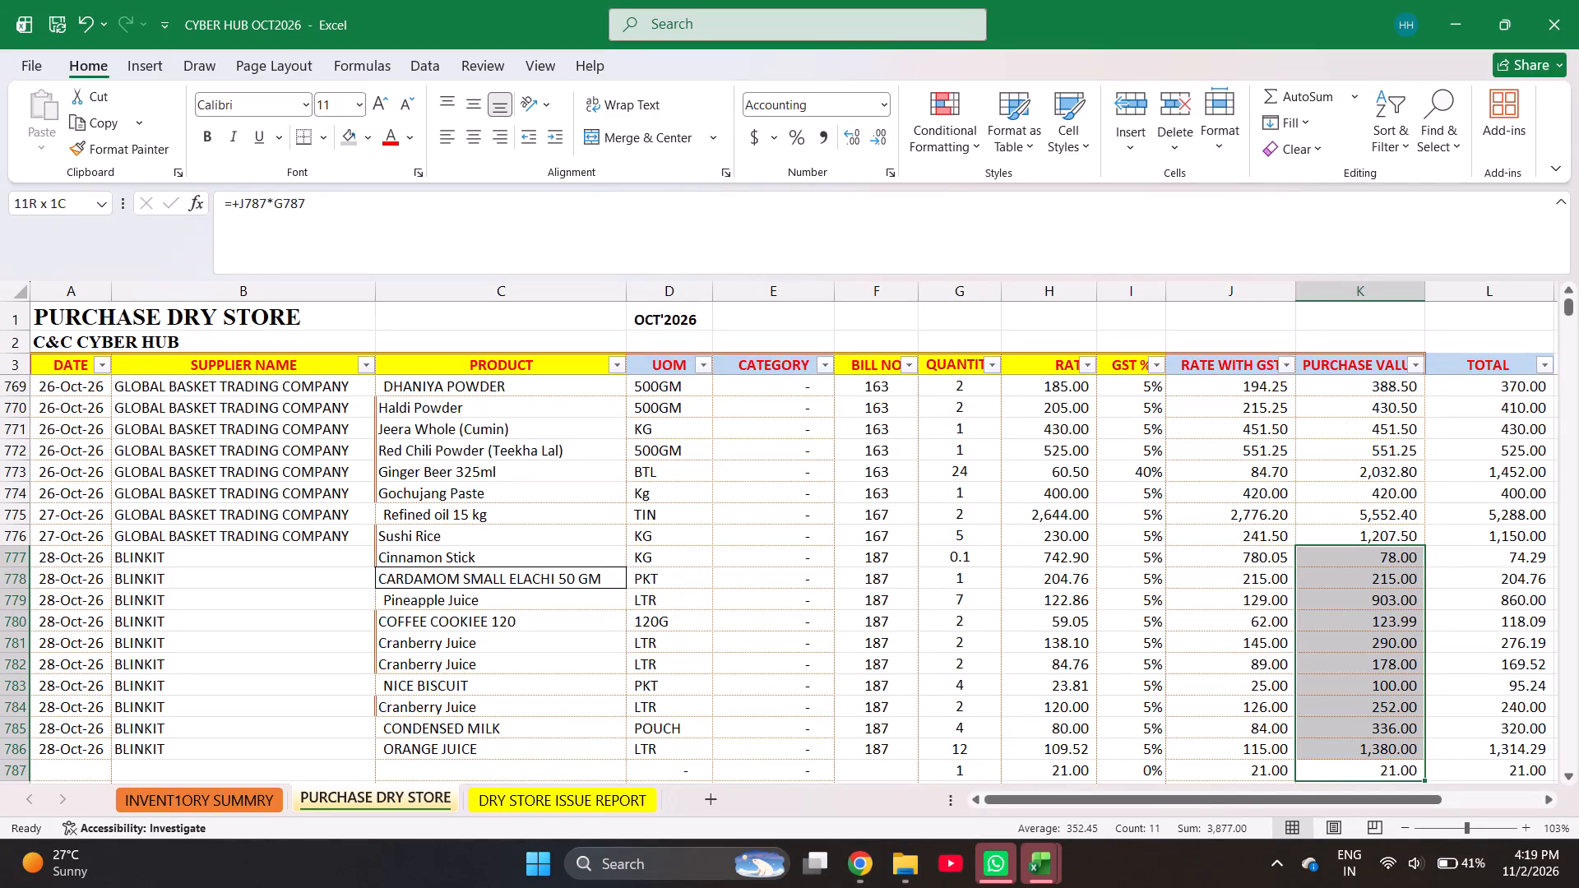
Change the rate in row 787, below ORANGE JUICE, to the calculation +21-2.03.
{"action": "left_click", "coordinate": [1065, 770]}
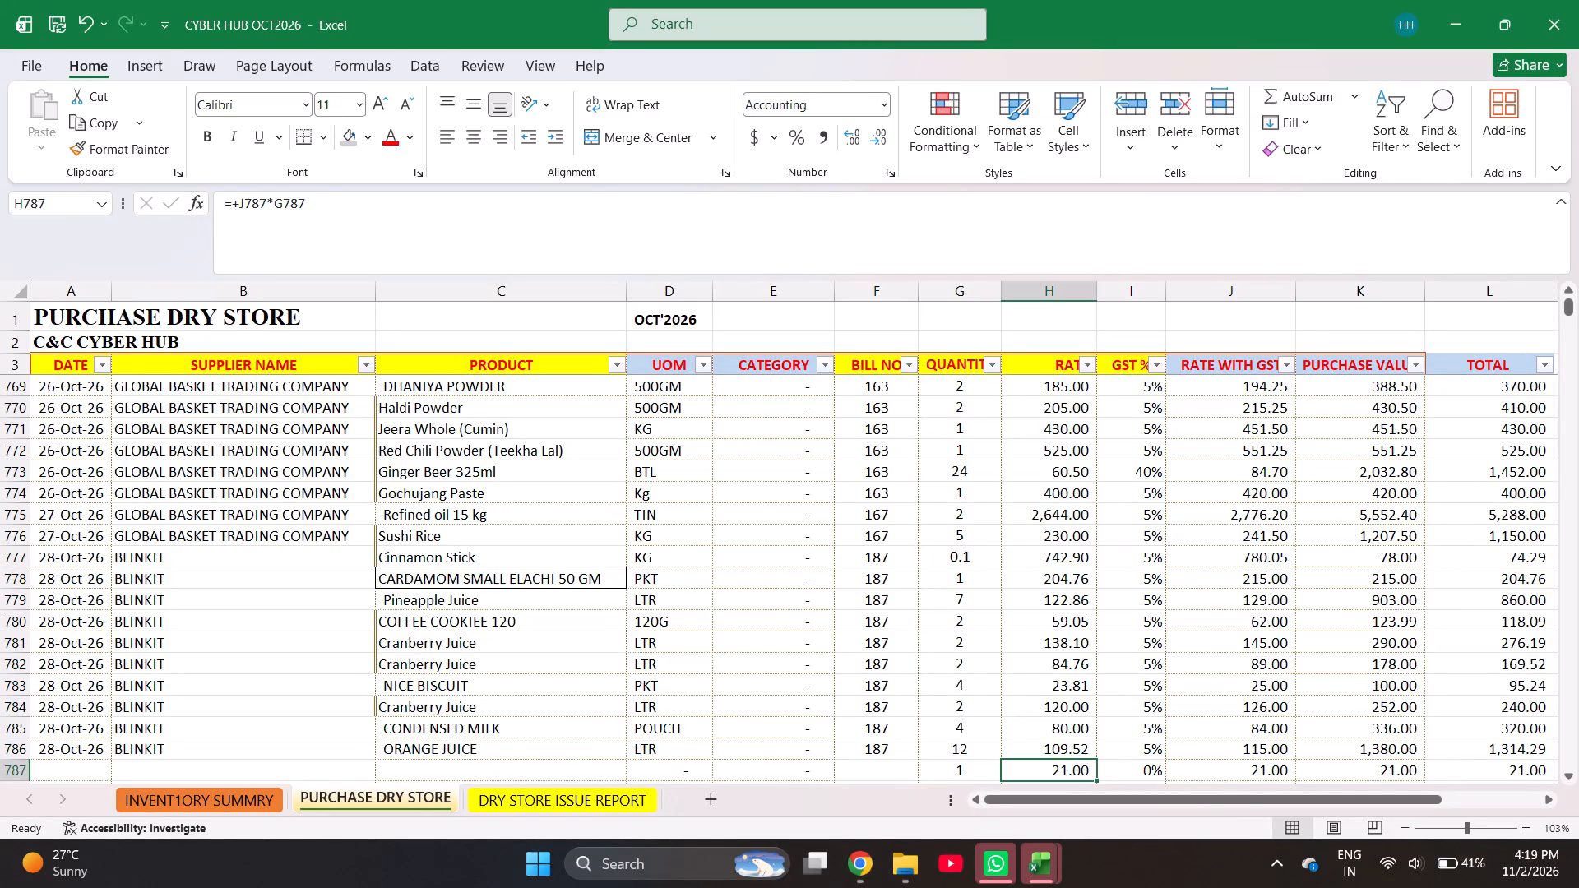
{"action": "type", "text": "+21-"}
{"action": "key", "text": "2"}
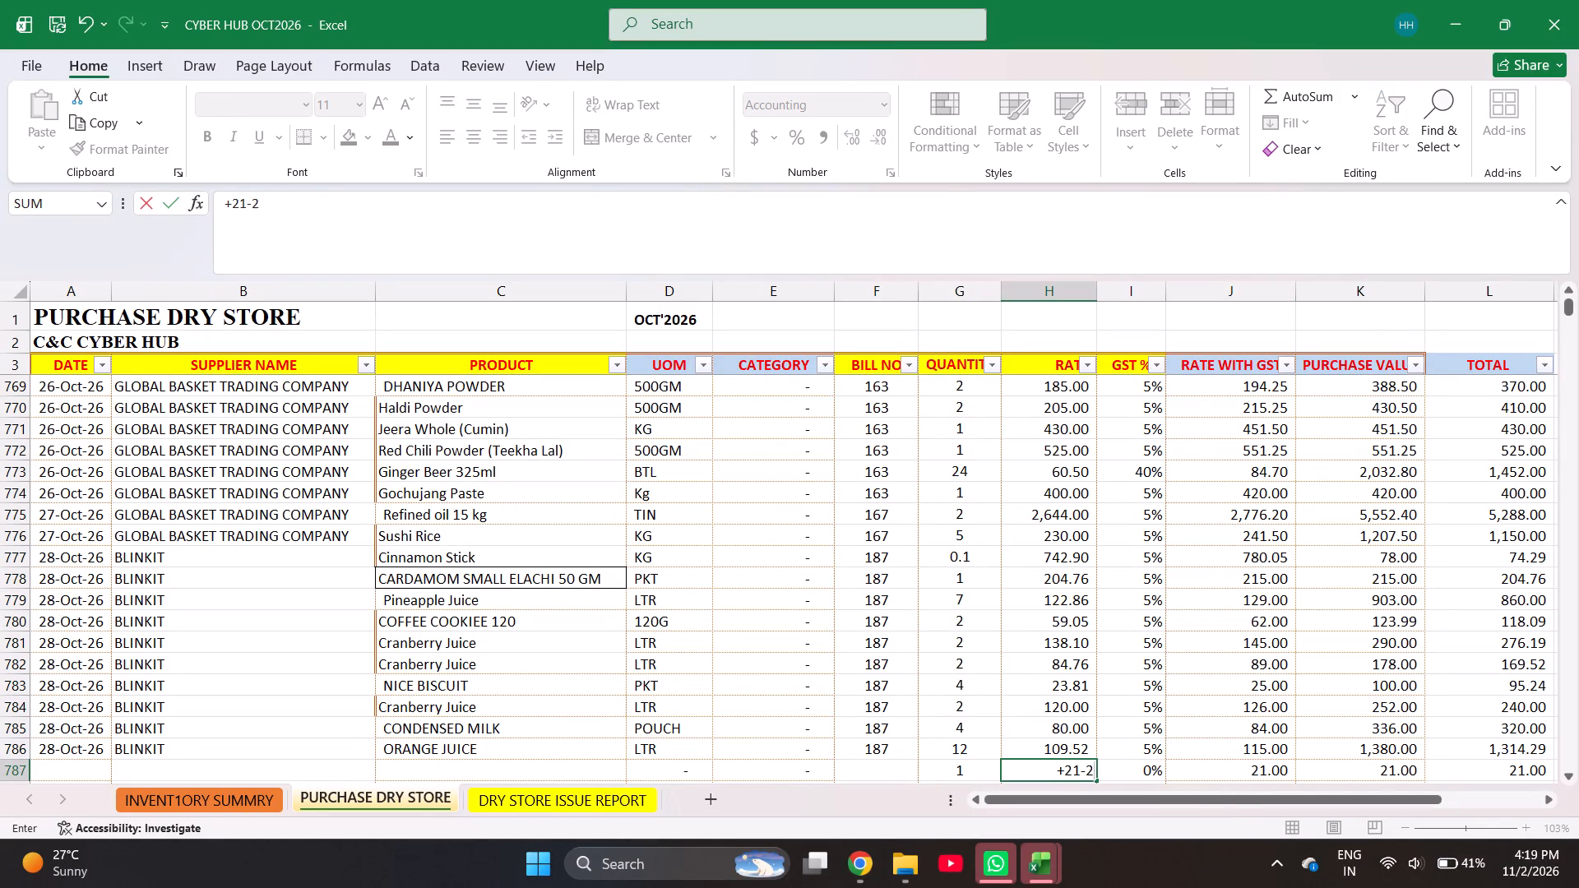
{"action": "type", "text": ".03"}
{"action": "key", "text": "Return"}
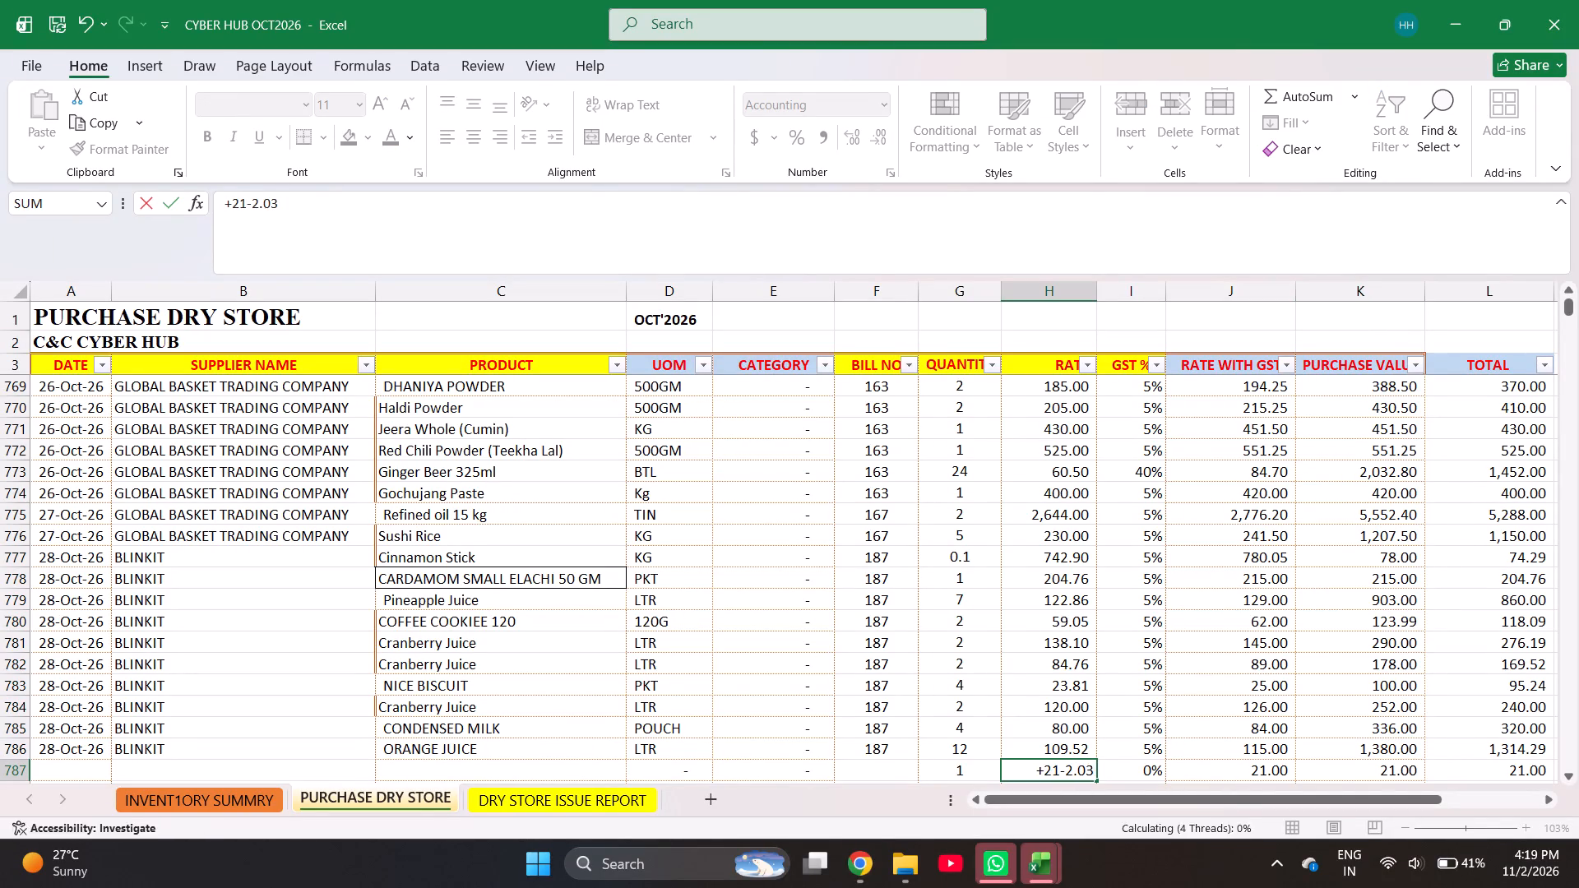
Check the sum of the BLINKIT purchase values for rows 777 to 787 with the adjusted rate.
{"action": "key", "text": "Up"}
{"action": "key", "text": "Right"}
{"action": "key", "text": "Right"}
{"action": "key", "text": "Right"}
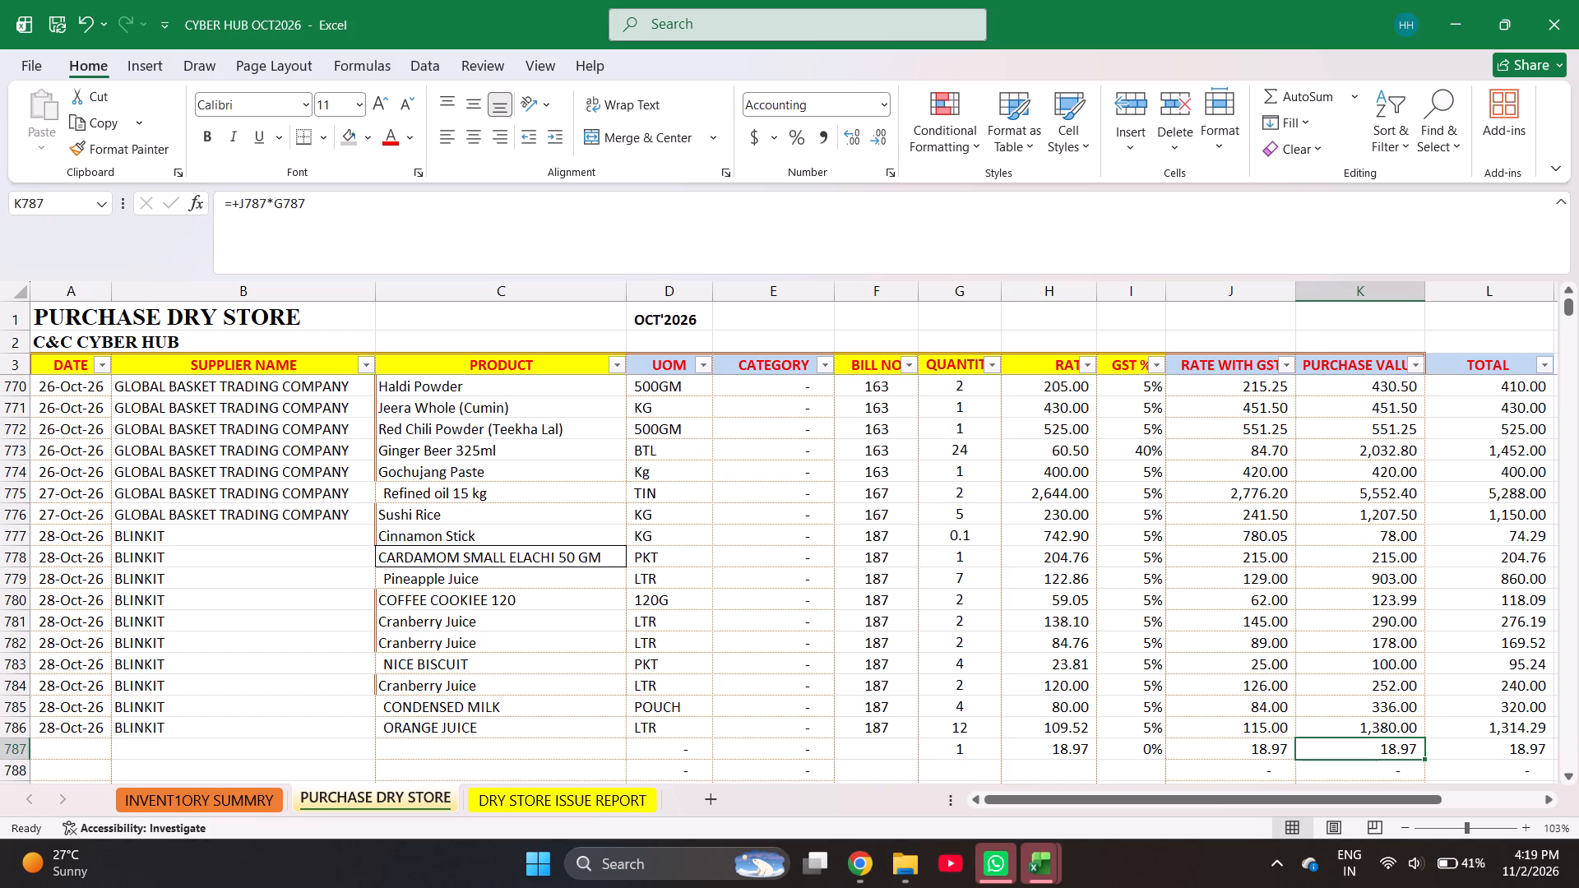
{"action": "key", "text": "shift+Up"}
{"action": "key", "text": "shift+Up"}
{"action": "key", "text": "shift+Up"}
{"action": "key", "text": "shift+Up"}
{"action": "key", "text": "shift+Up"}
{"action": "key", "text": "shift+Up"}
{"action": "key", "text": "shift+Up"}
{"action": "key", "text": "shift+Up"}
{"action": "key", "text": "shift+Up"}
{"action": "key", "text": "shift+Up"}
{"action": "key", "text": "shift+Up"}
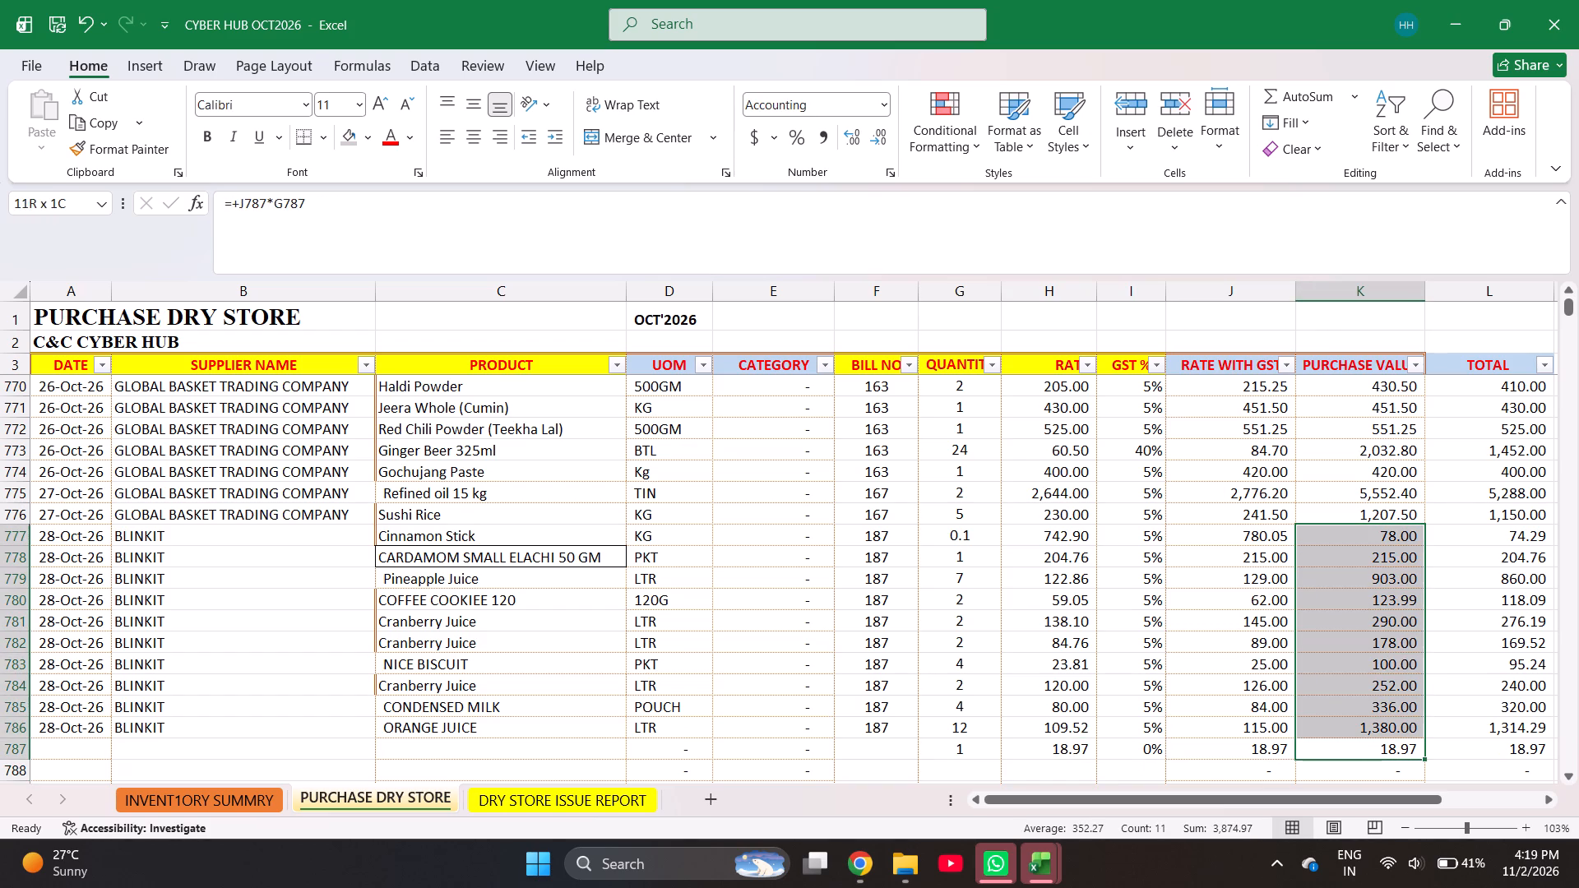
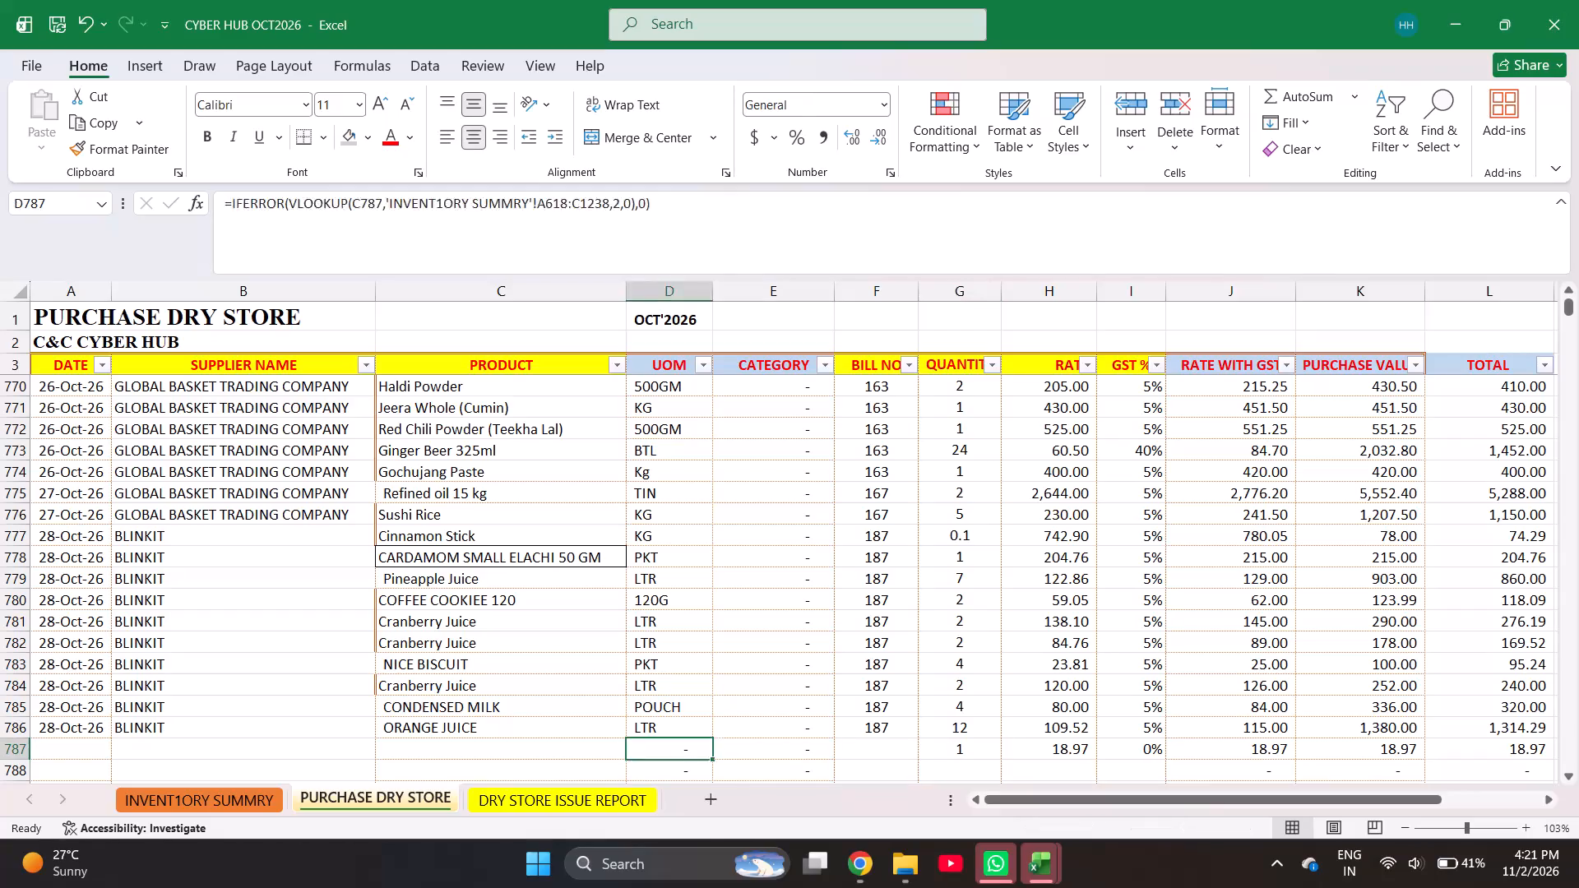
Fill the date and supplier name in row 787 from the BLINKIT row above.
{"action": "key", "text": "ctrl+Left"}
{"action": "key", "text": "ctrl+Left"}
{"action": "key", "text": "ctrl+Left"}
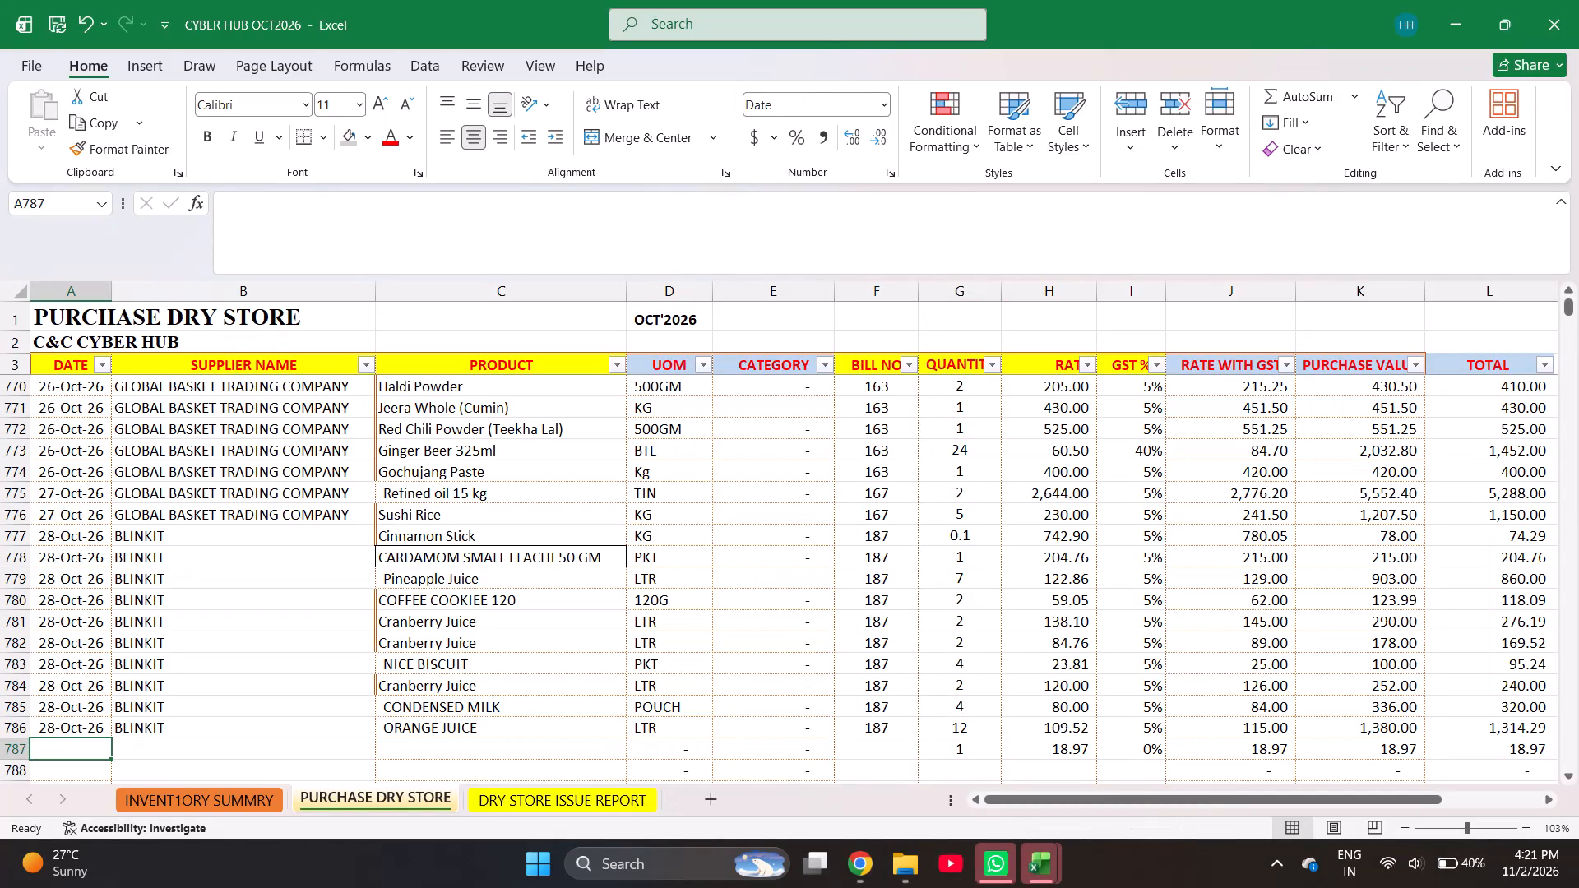
{"action": "key", "text": "shift+Right"}
{"action": "key", "text": "ctrl+d"}
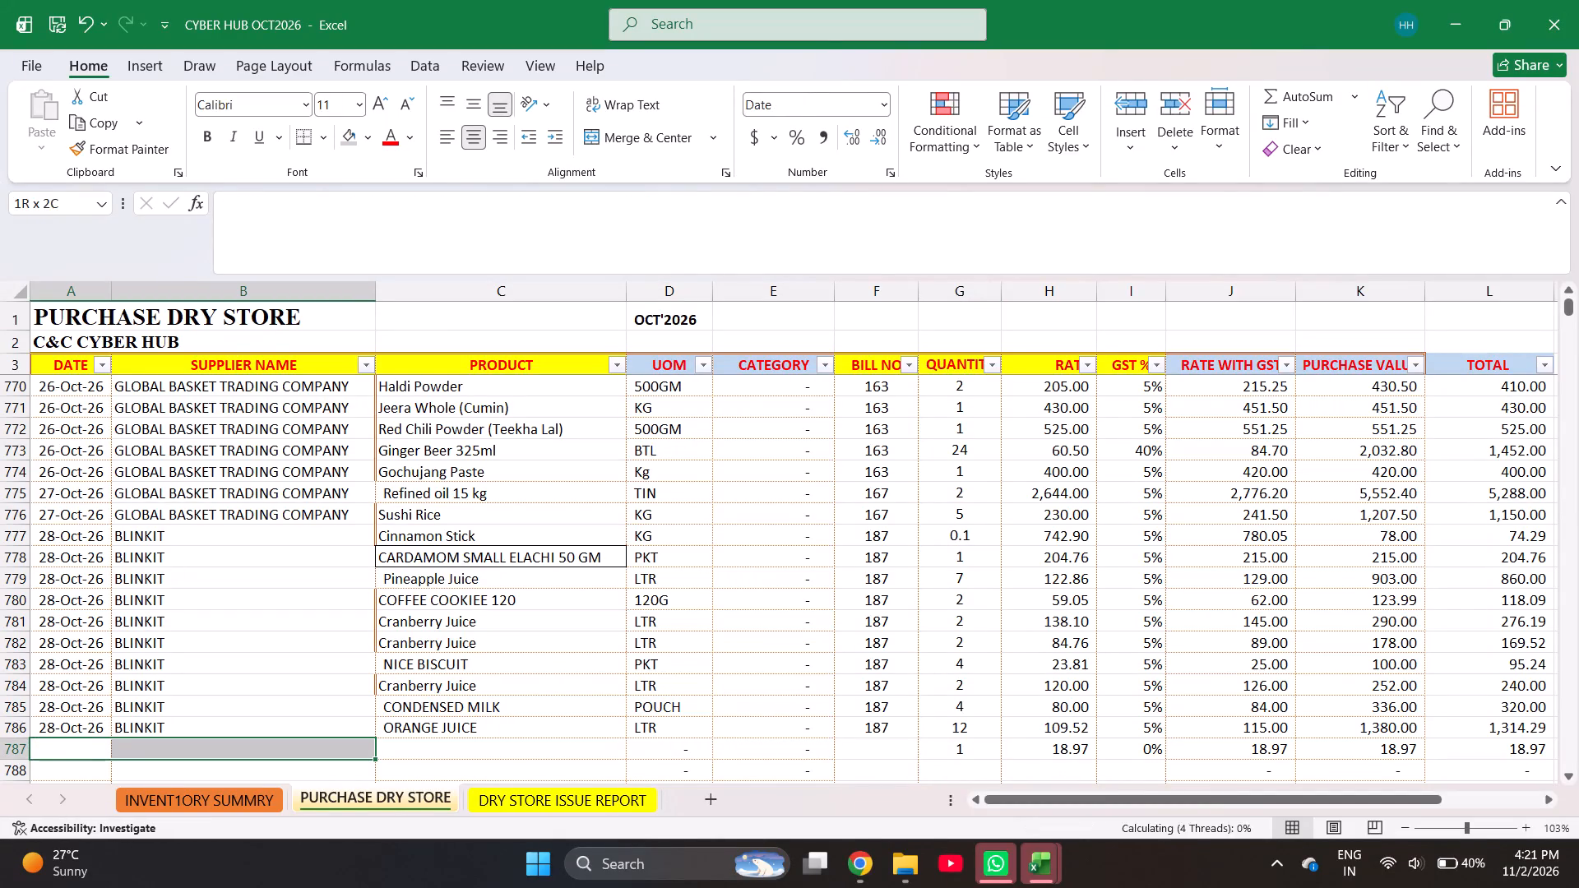
Enter the existing product name "frieght charge" as the product in row 787.
{"action": "key", "text": "Right"}
{"action": "key", "text": "Right"}
{"action": "type", "text": "FR"}
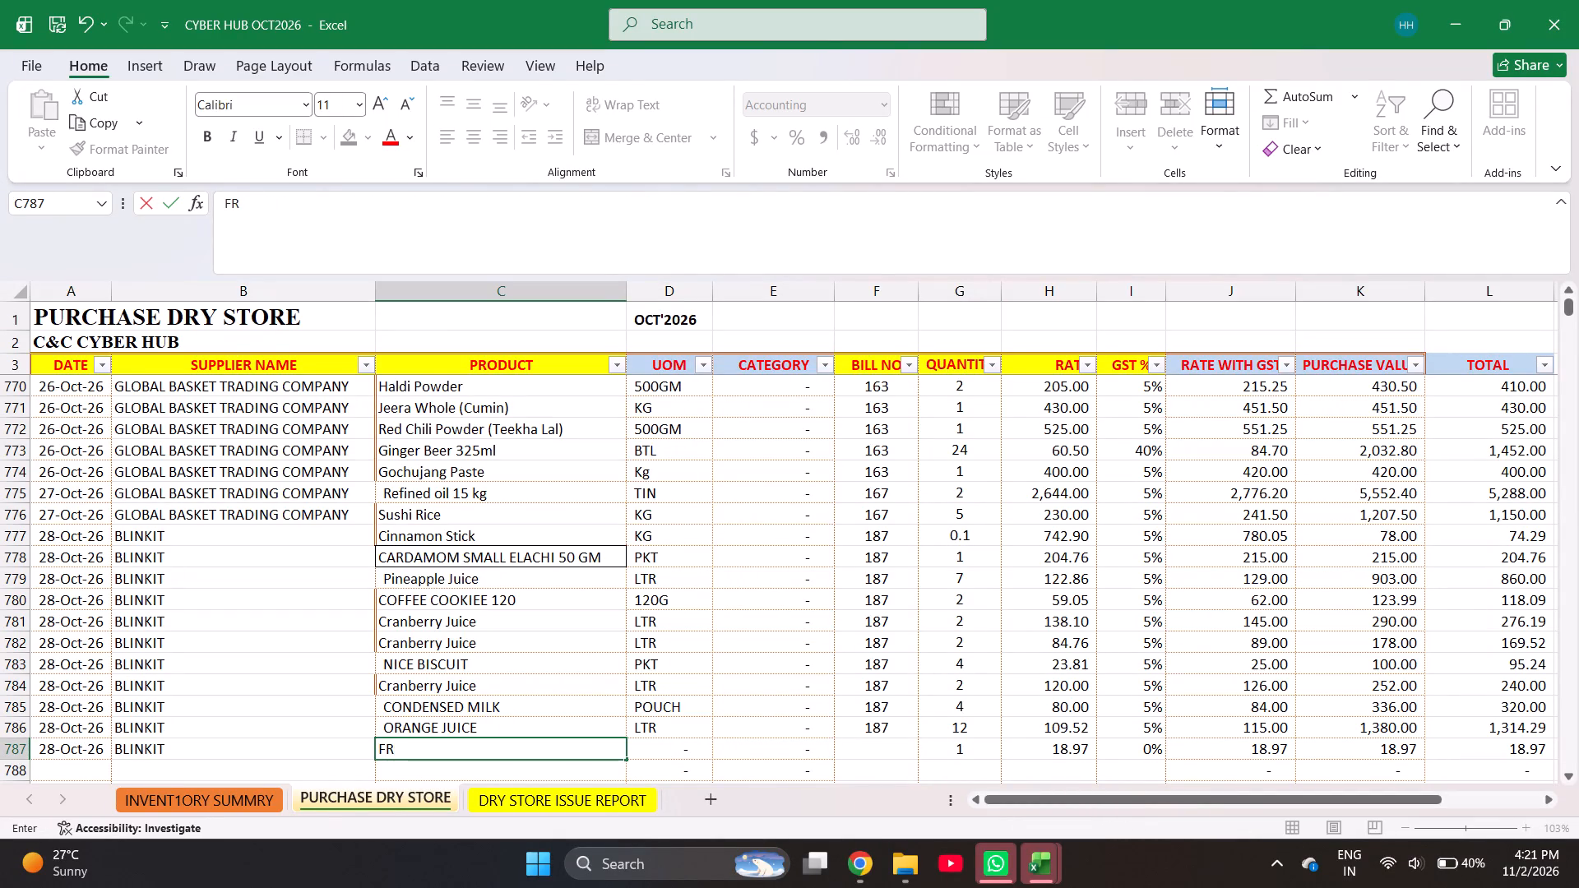
{"action": "key", "text": "BackSpace"}
{"action": "key", "text": "BackSpace"}
{"action": "type", "text": "fr"}
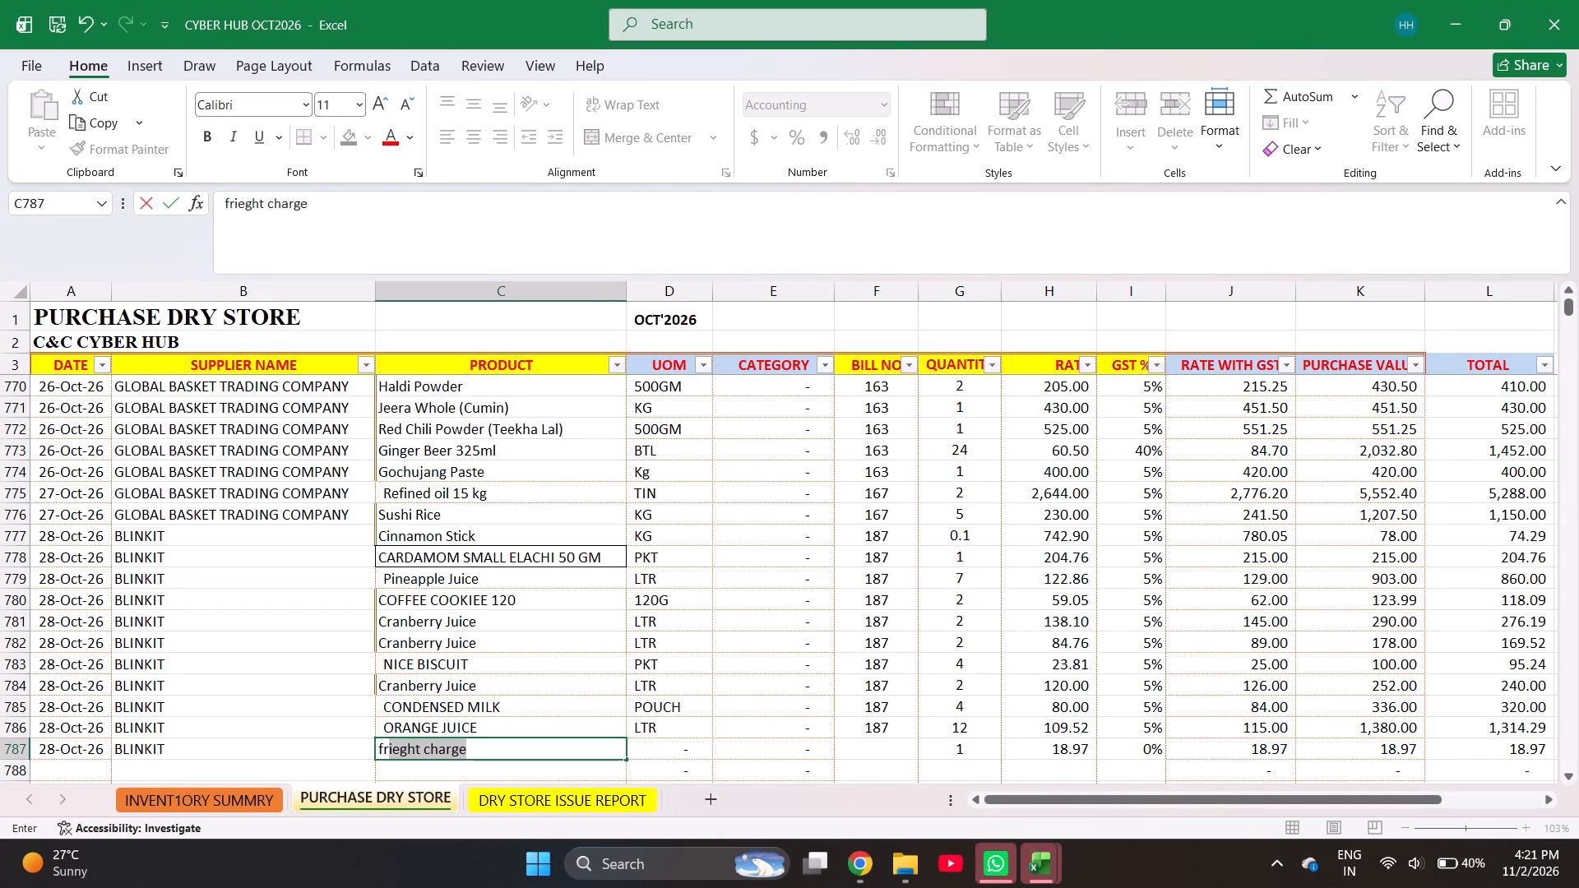
{"action": "key", "text": "Down"}
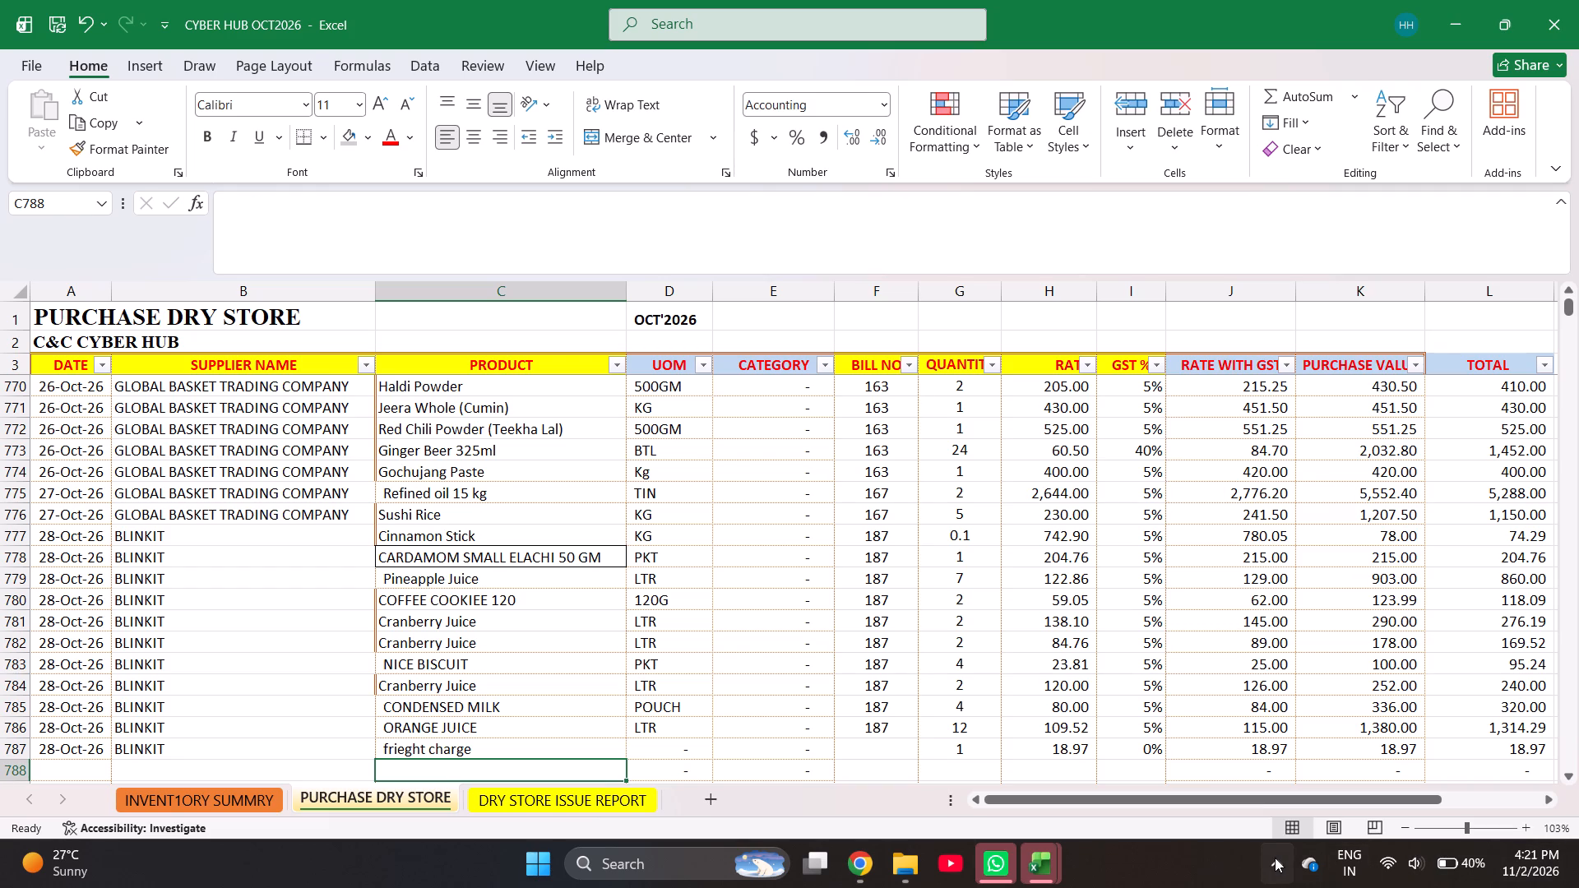
Show the hidden system tray icons.
{"action": "left_click", "coordinate": [1275, 858]}
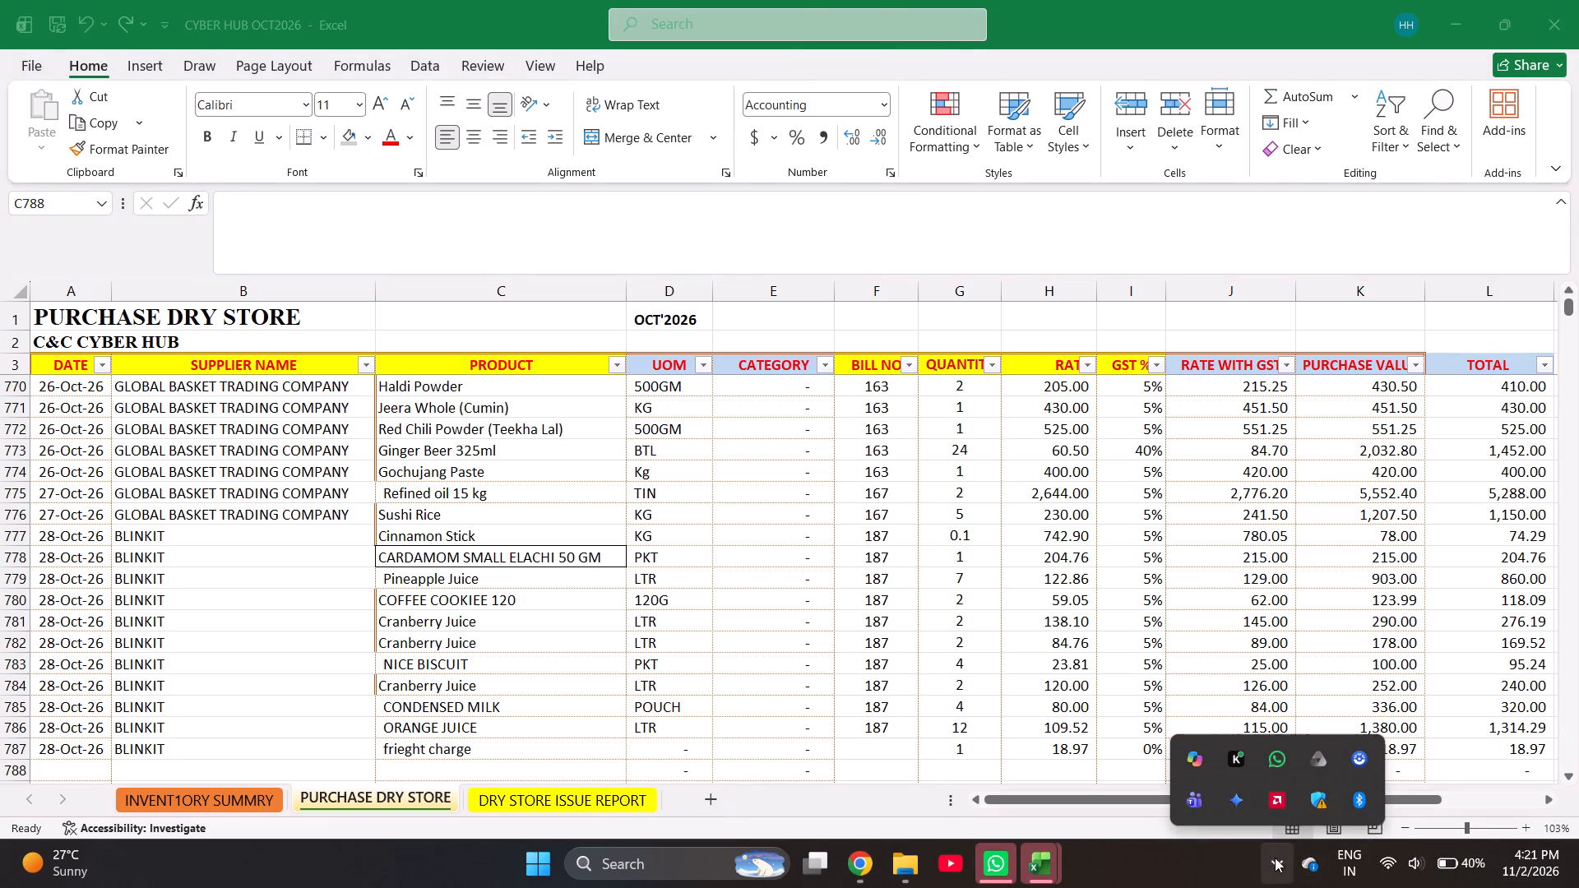
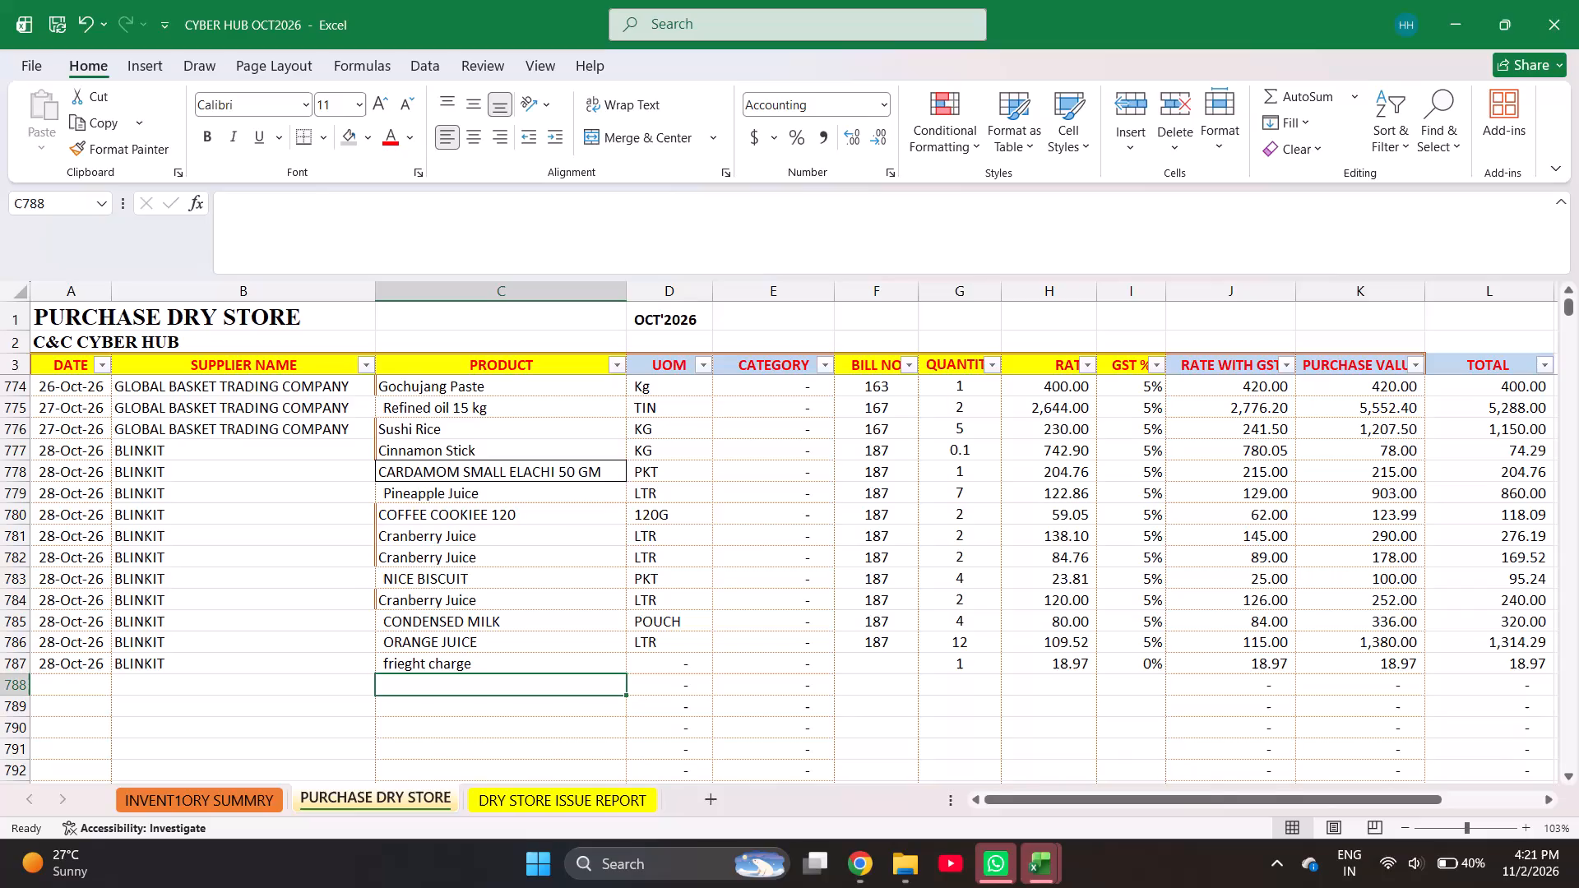
Find Mayonnaise in the inventory summary sheet and copy it into the product column of PURCHASE DRY STORE row 788.
{"action": "key", "text": "ctrl+Page_Up"}
{"action": "key", "text": "ctrl+f"}
{"action": "type", "text": "mayi"}
{"action": "key", "text": "Return"}
{"action": "key", "text": "Escape"}
{"action": "key", "text": "BackSpace"}
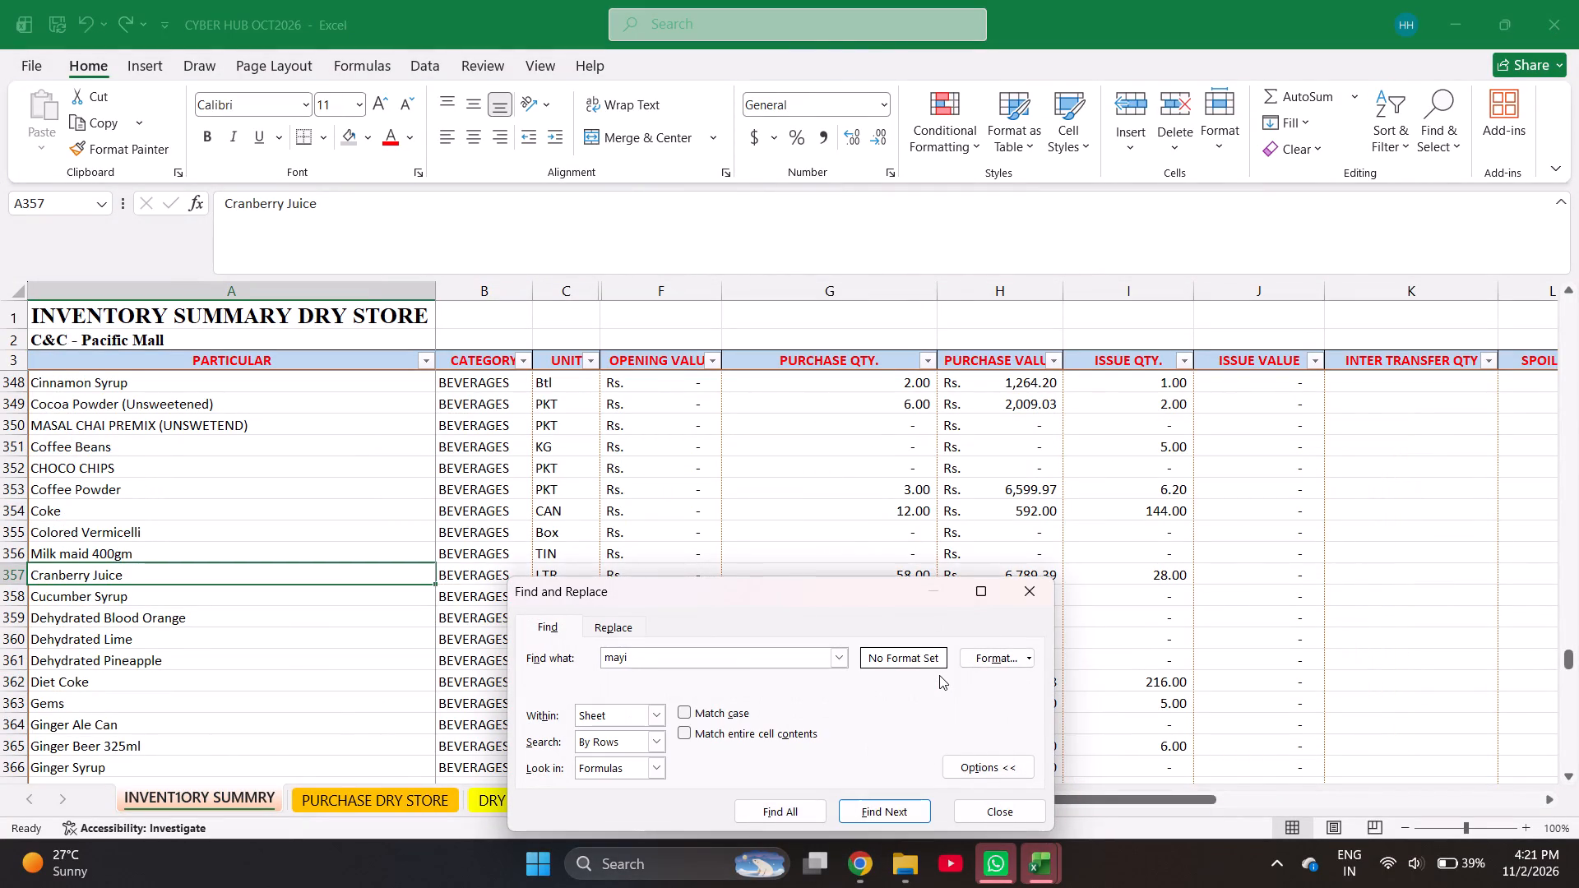
{"action": "key", "text": "o"}
{"action": "key", "text": "Return"}
{"action": "key", "text": "Escape"}
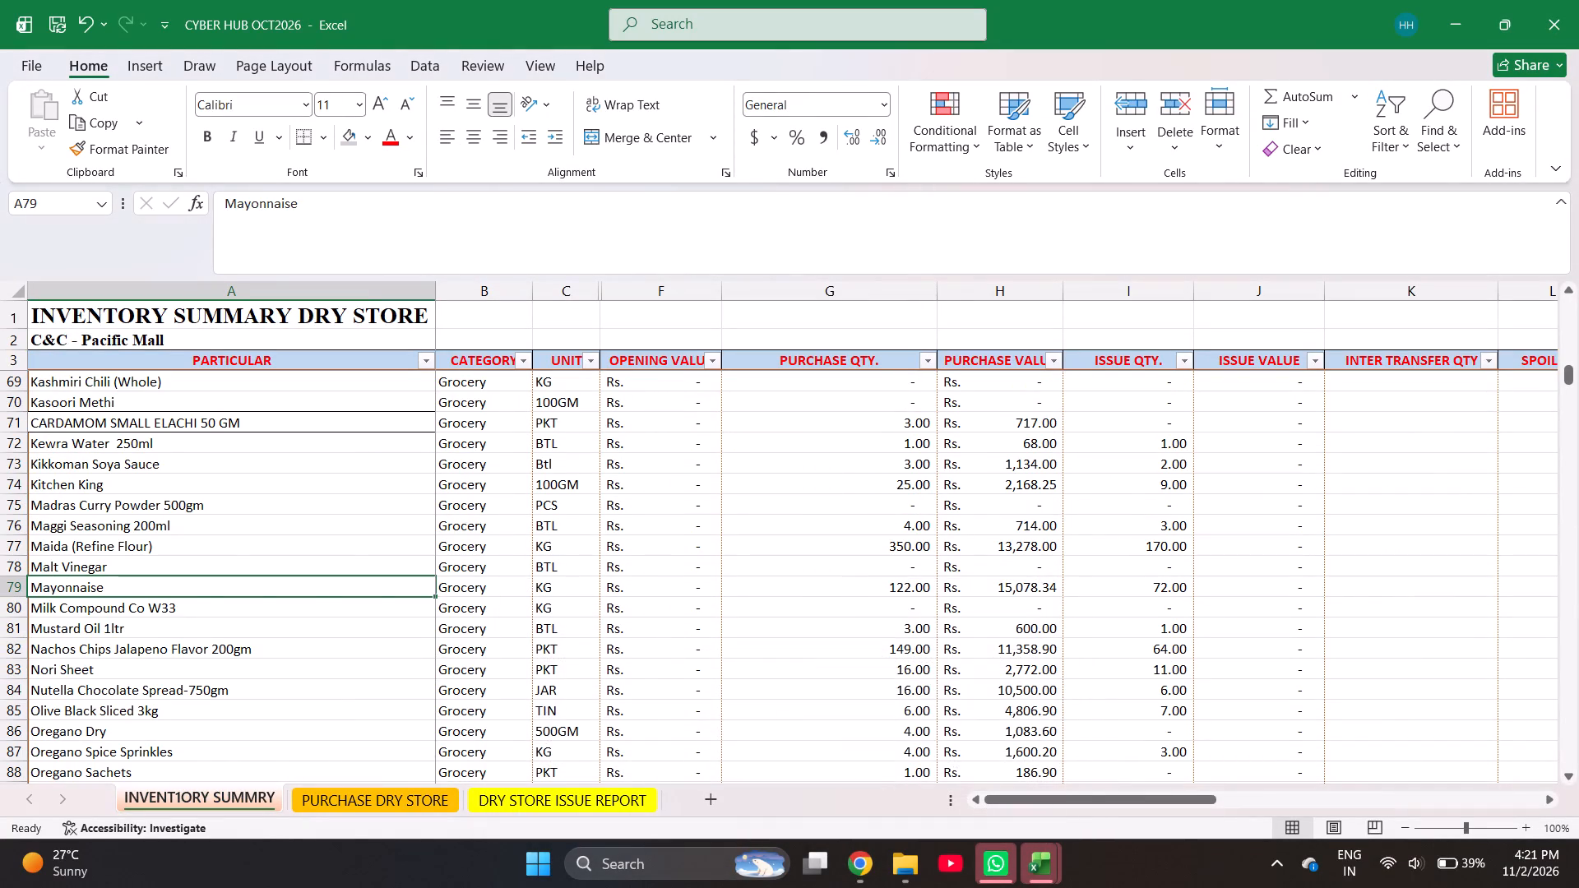
{"action": "key", "text": "ctrl+c"}
{"action": "key", "text": "ctrl+Page_Down"}
{"action": "key", "text": "Return"}
{"action": "key", "text": "Return"}
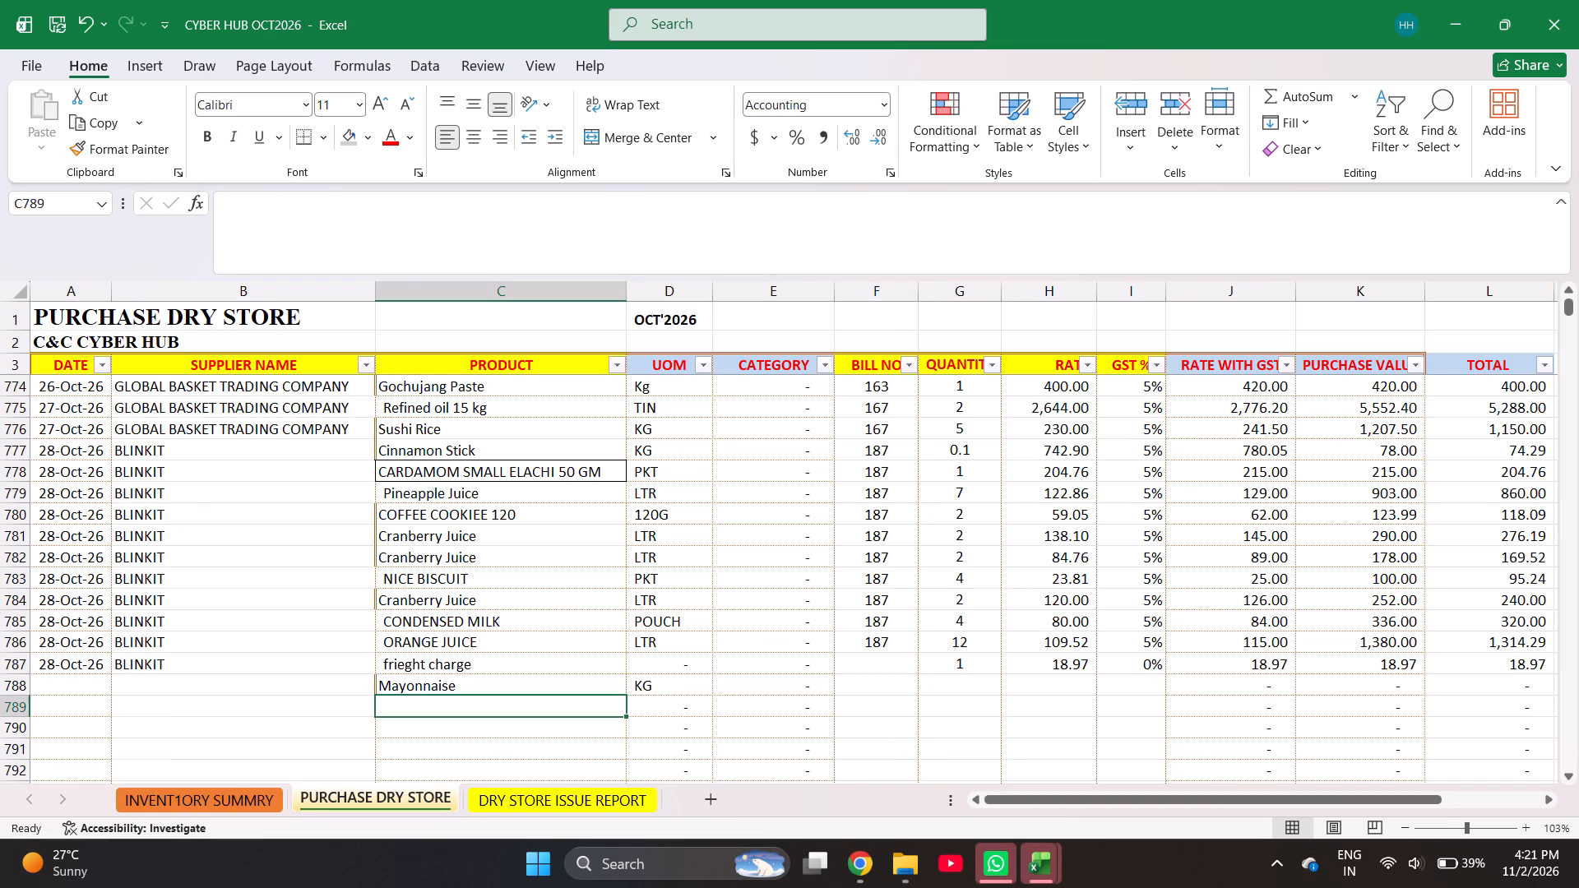
Find Maida (Refine Flour) in the inventory summary sheet and copy it into the product column of purchase row 789.
{"action": "key", "text": "ctrl+Page_Up"}
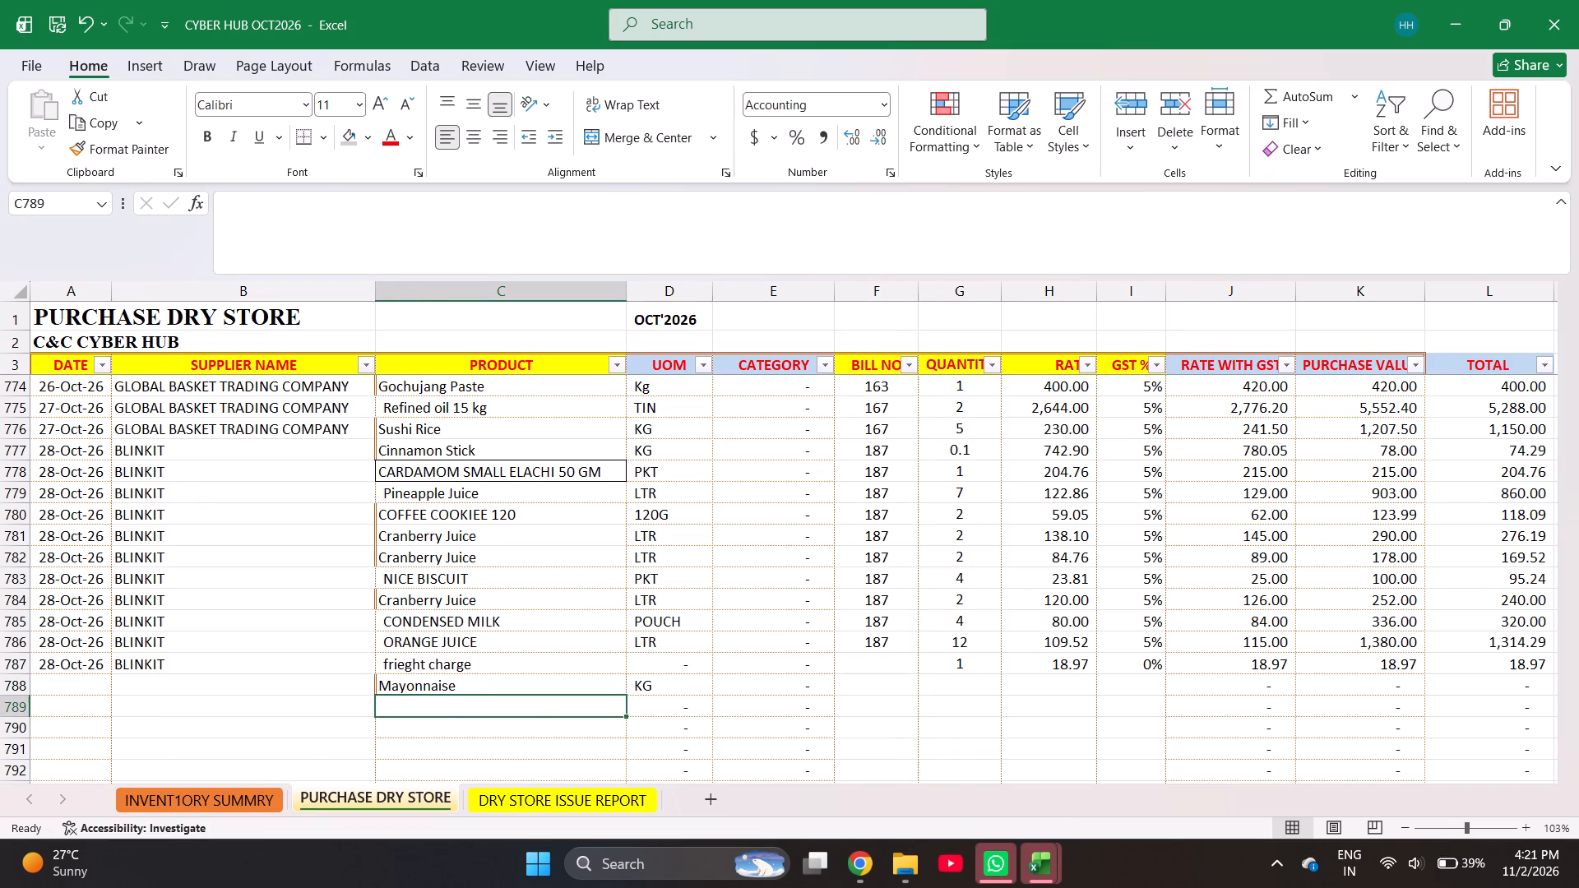
{"action": "key", "text": "ctrl+f"}
{"action": "type", "text": "maida"}
{"action": "key", "text": "Return"}
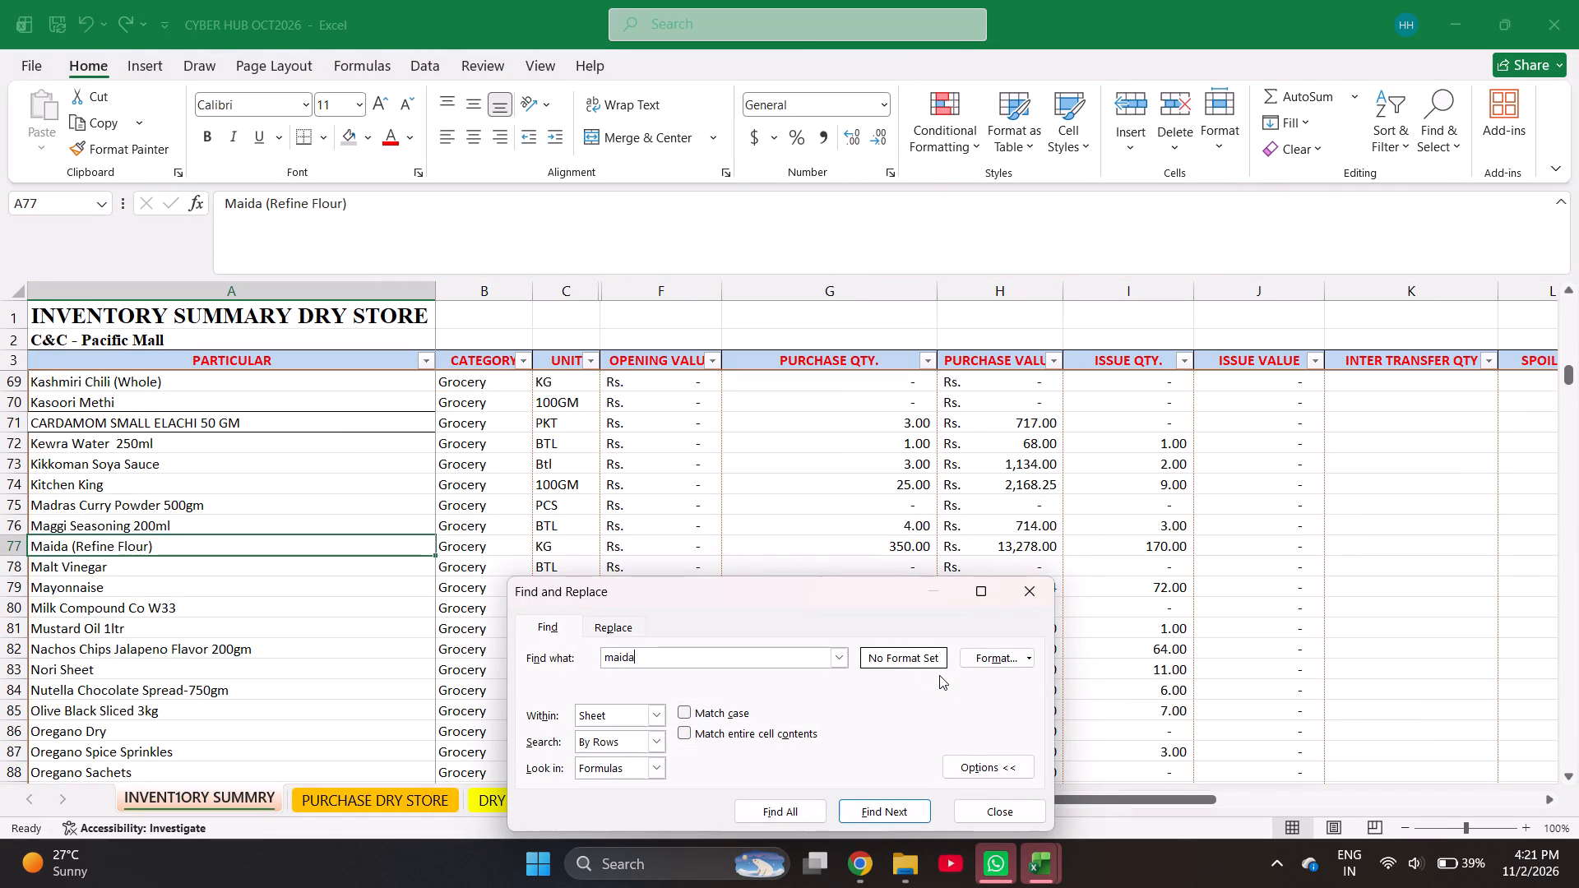
{"action": "key", "text": "Escape"}
{"action": "key", "text": "ctrl+c"}
{"action": "key", "text": "ctrl+Page_Down"}
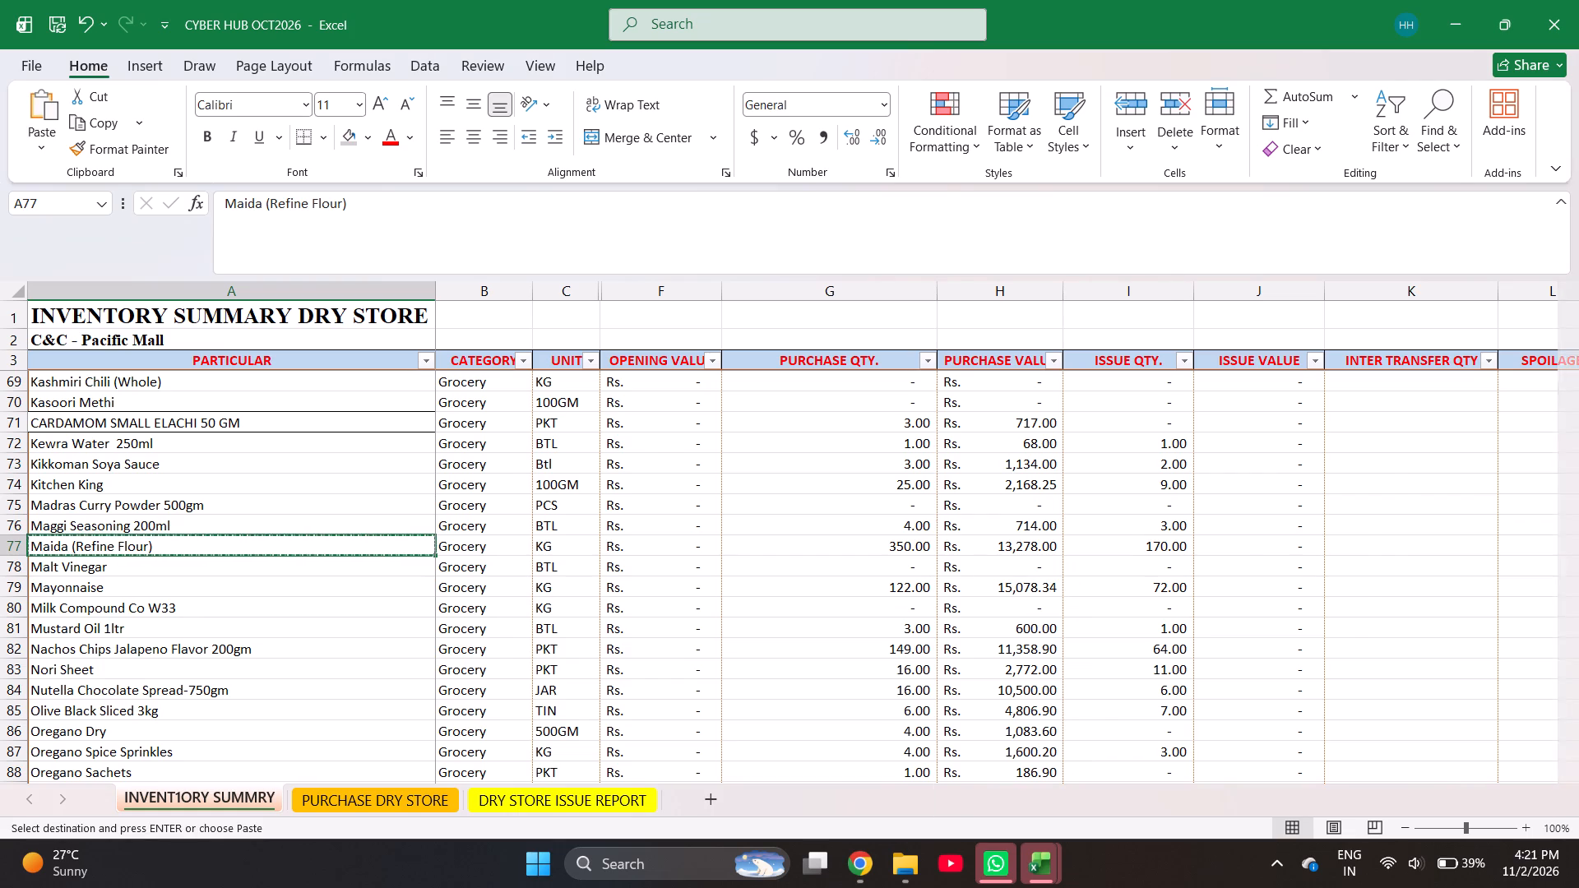
{"action": "key", "text": "Return"}
{"action": "key", "text": "Return"}
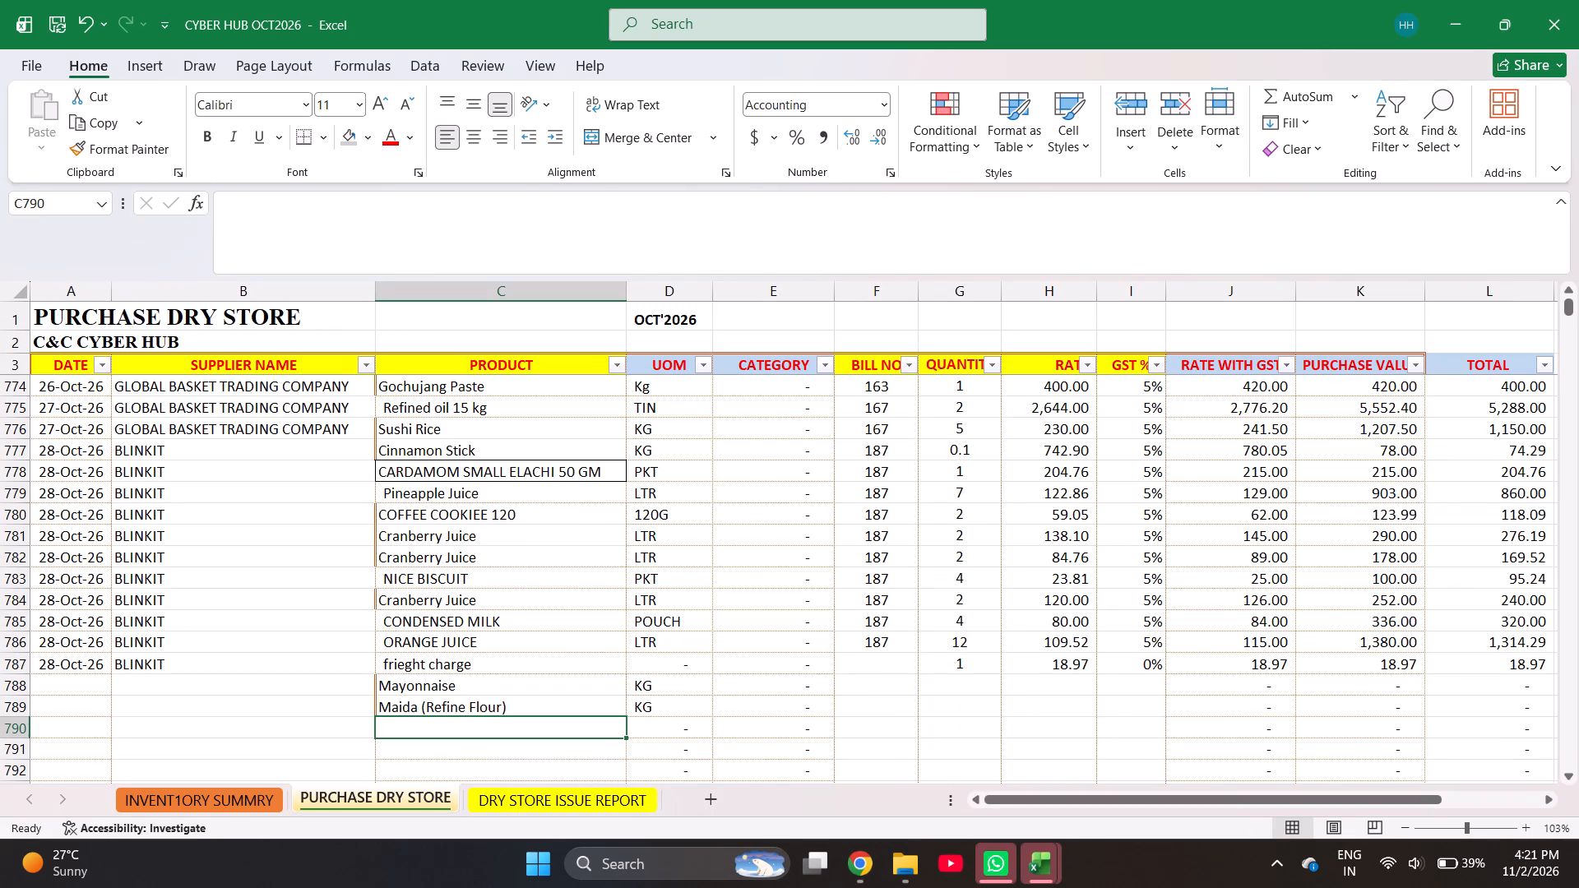
Enter the existing product name "Panco Bread Crumbs" as the product in row 790.
{"action": "type", "text": "panco brr"}
{"action": "key", "text": "Return"}
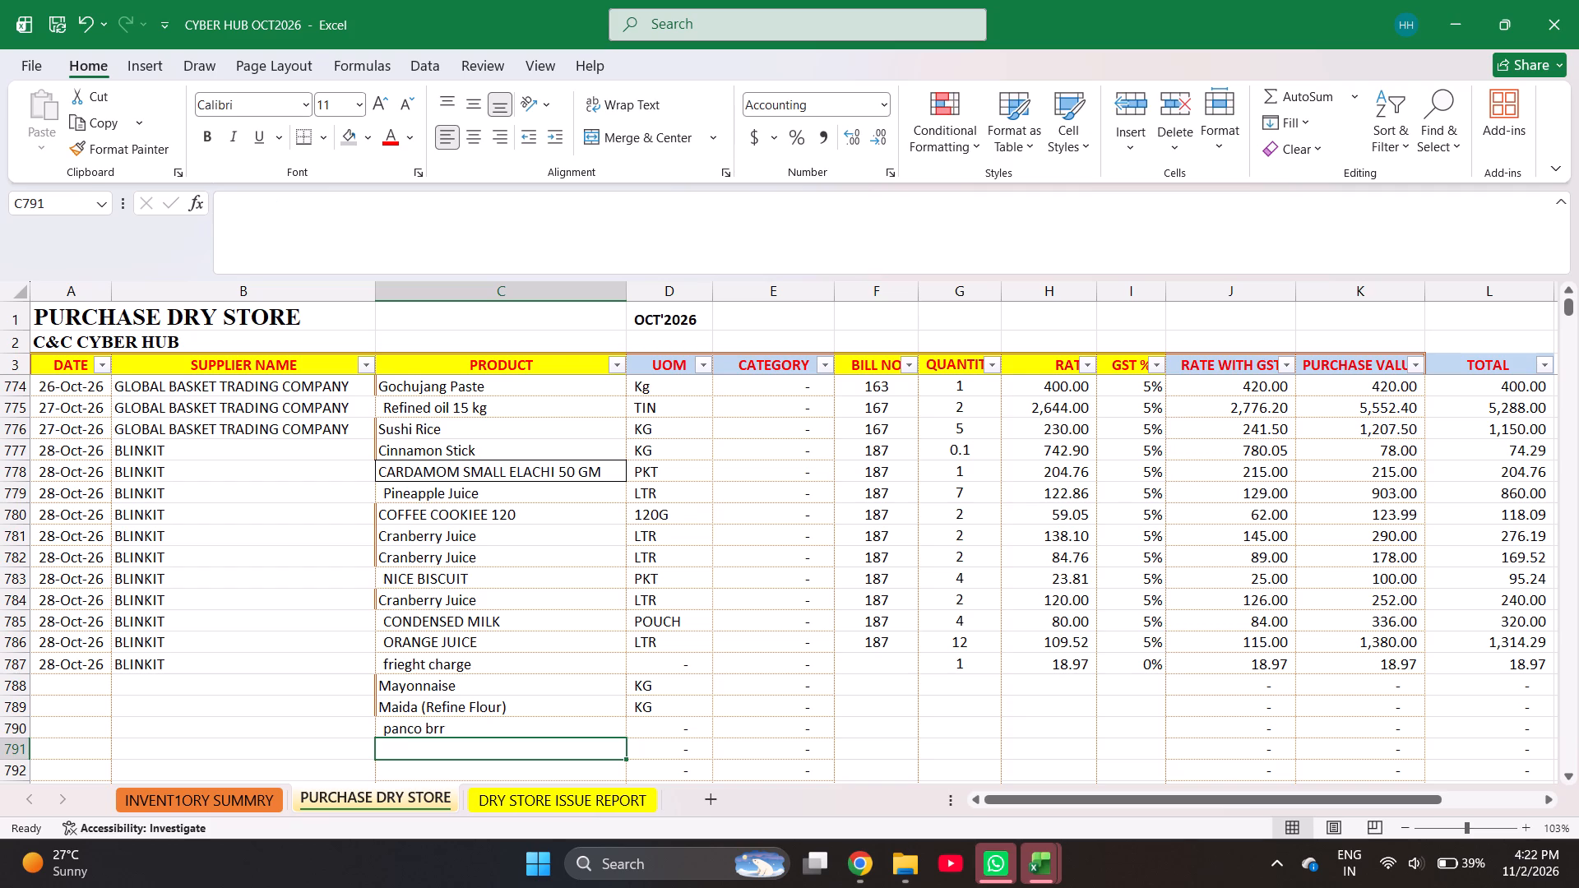
{"action": "key", "text": "Up"}
{"action": "key", "text": "p"}
{"action": "type", "text": "anco b"}
{"action": "key", "text": "Return"}
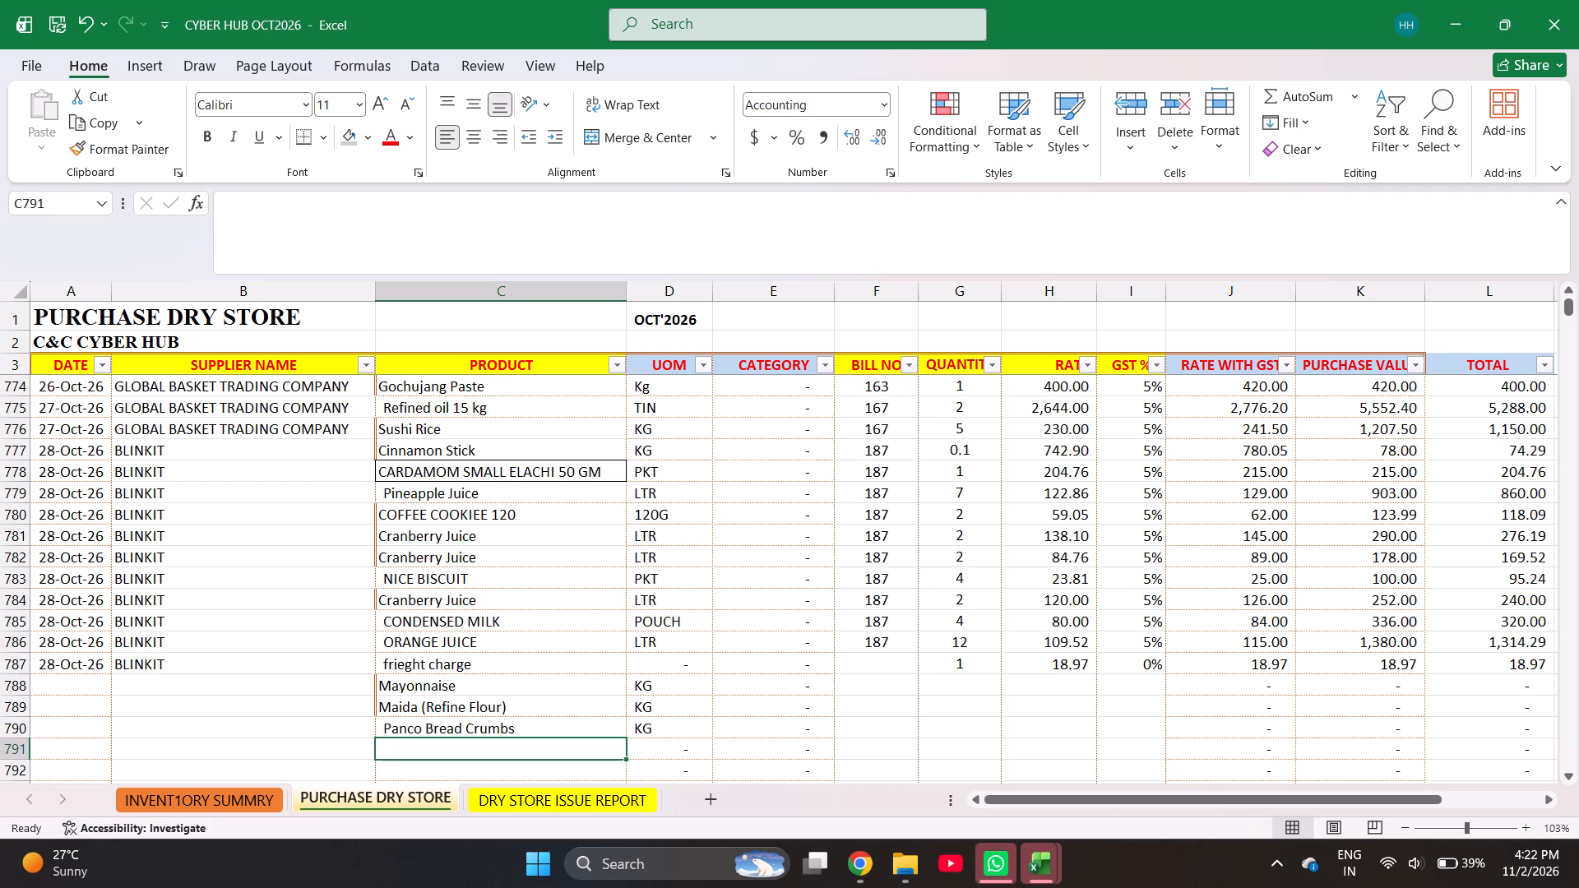
Find Sweet Chili Sauce in the inventory summary sheet and copy it into the product column of purchase row 791.
{"action": "type", "text": "sweet chilli"}
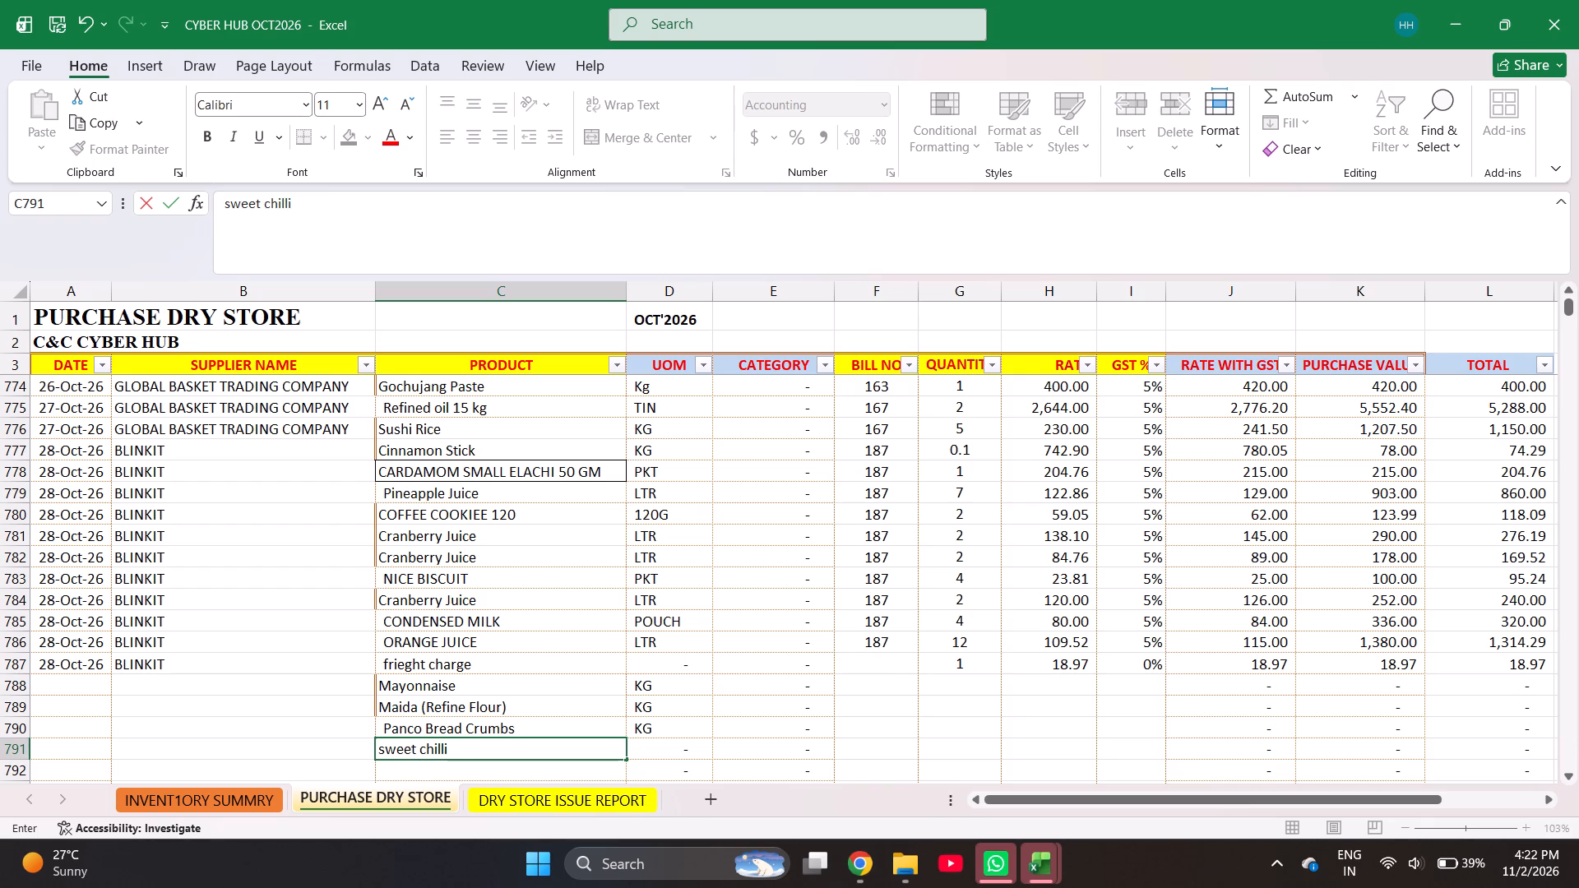
{"action": "key", "text": "space"}
{"action": "key", "text": "ctrl+Page_Up"}
{"action": "key", "text": "ctrl+f"}
{"action": "type", "text": "sweet"}
{"action": "key", "text": "Return"}
{"action": "key", "text": "Escape"}
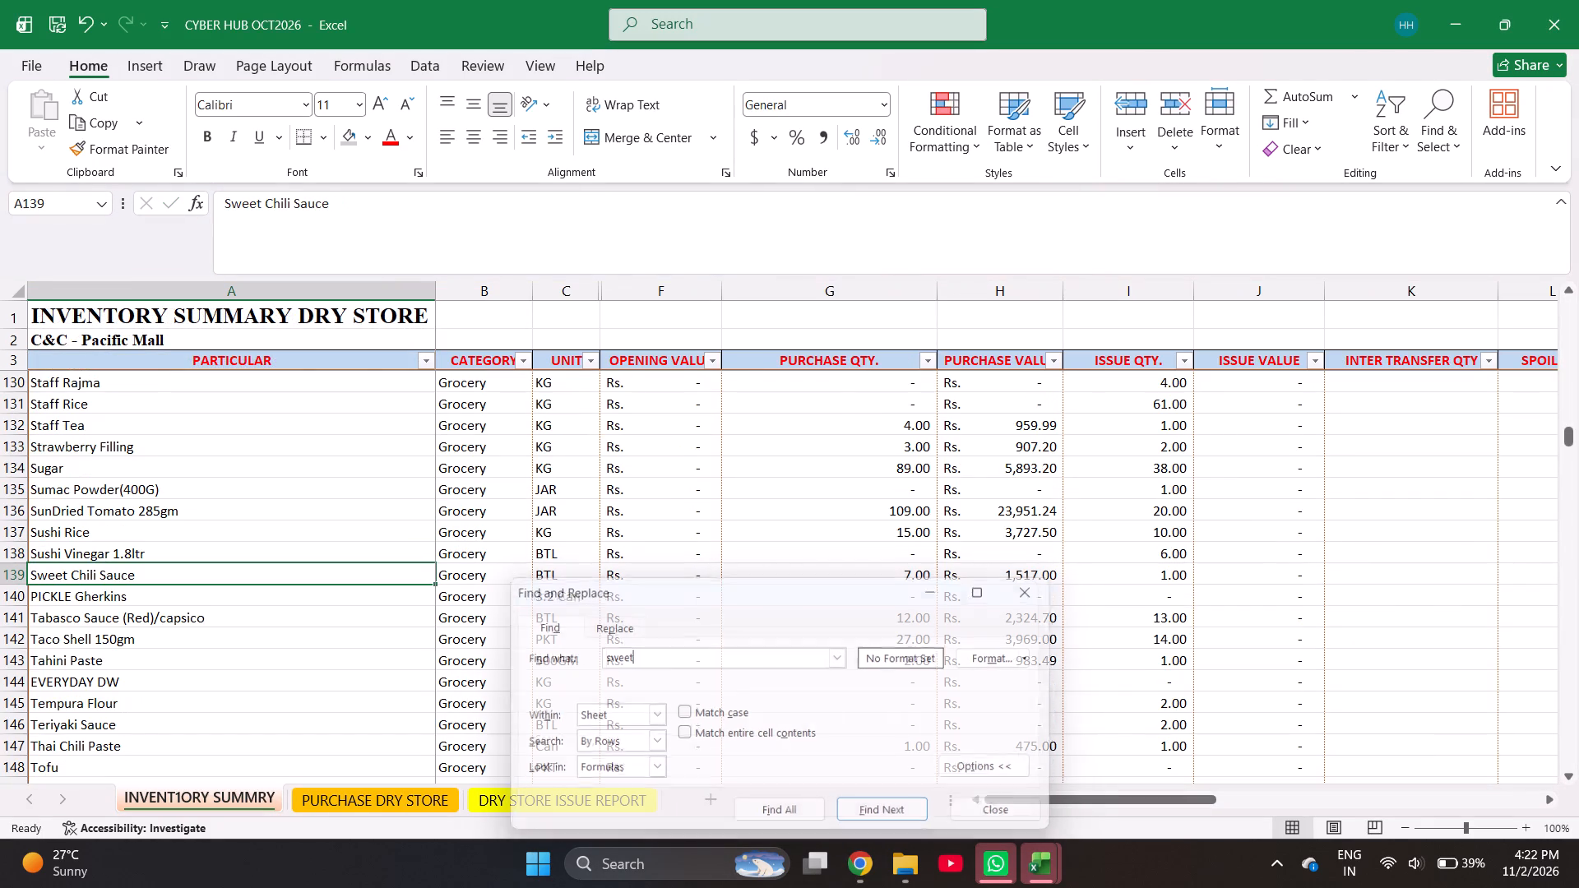
{"action": "key", "text": "ctrl+c"}
{"action": "key", "text": "ctrl+Page_Down"}
{"action": "key", "text": "Return"}
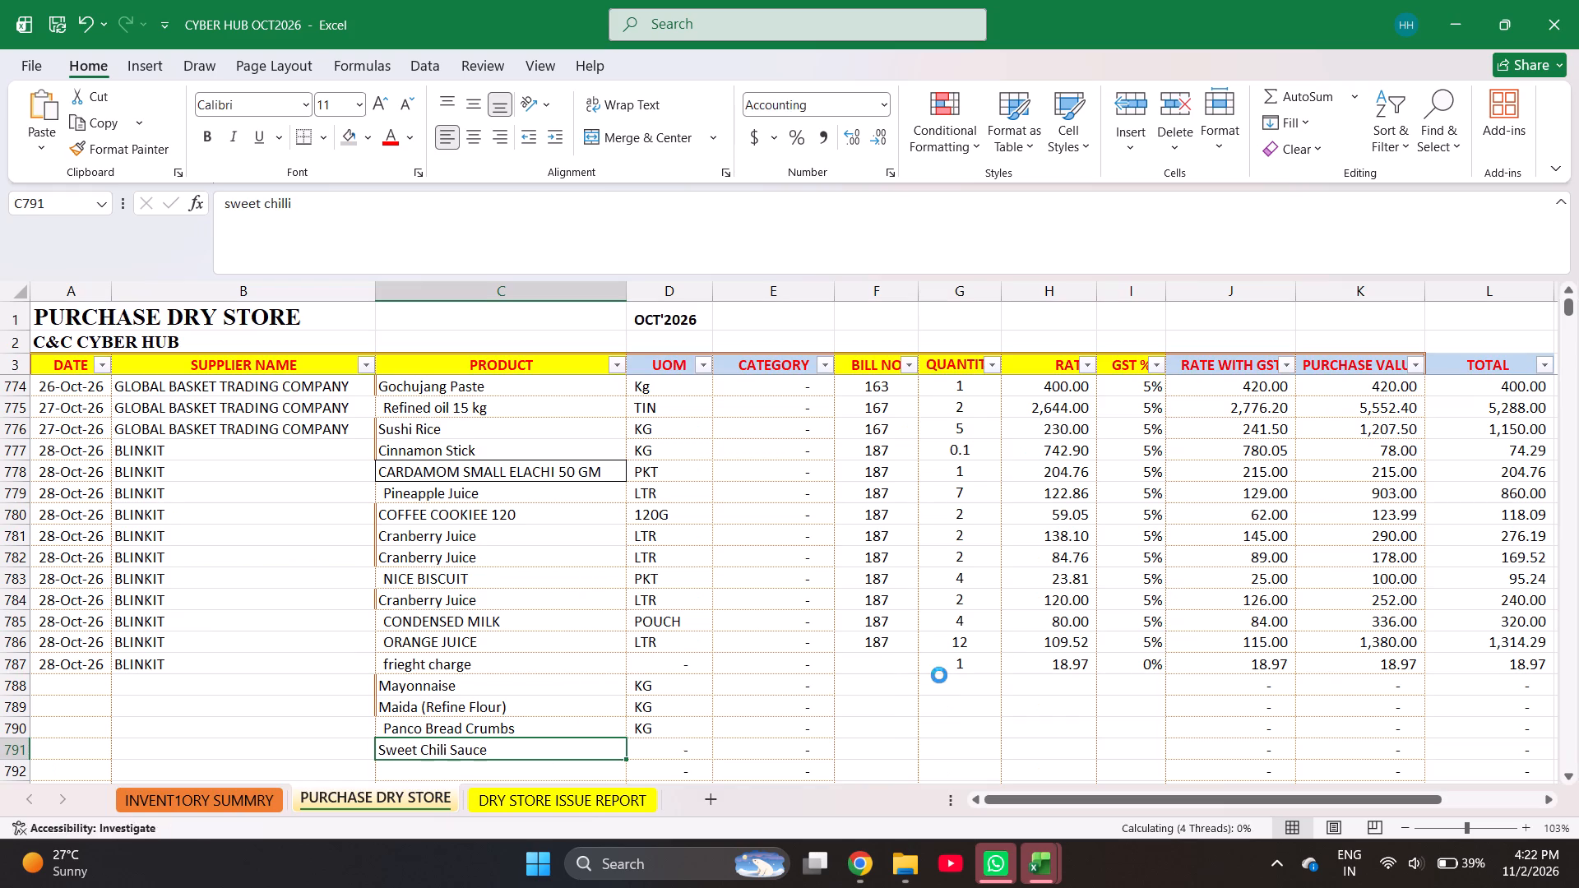
Fill bill number 187 from the row above into the freight charge row 787.
{"action": "key", "text": "Left"}
{"action": "key", "text": "ctrl+Up"}
{"action": "key", "text": "Right"}
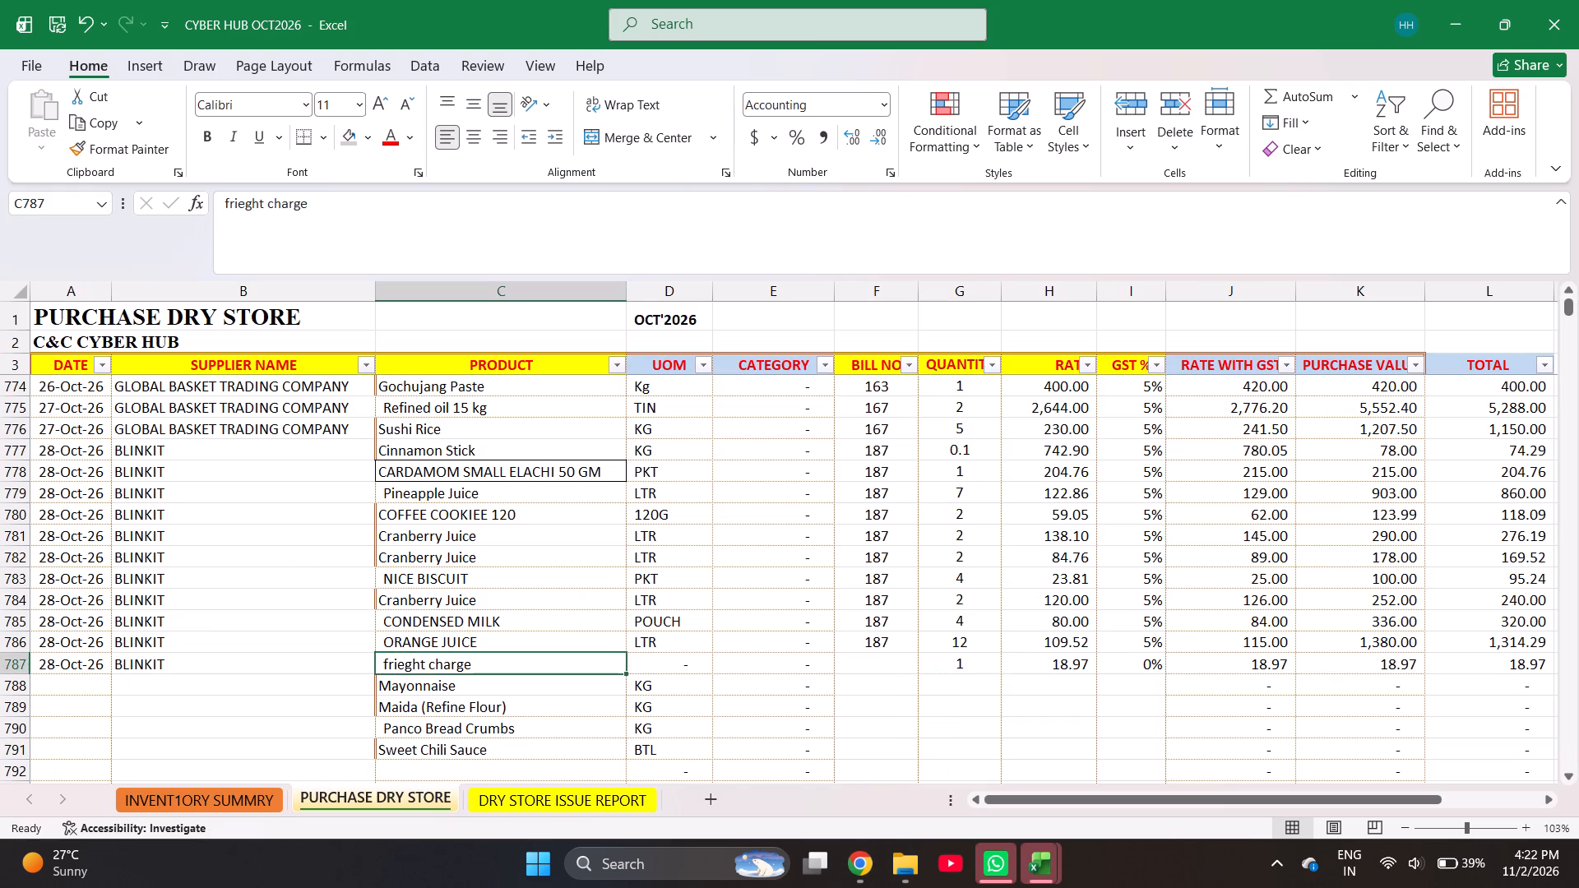
{"action": "key", "text": "Down"}
{"action": "key", "text": "shift+Down"}
{"action": "key", "text": "shift+Down"}
{"action": "key", "text": "shift+Down"}
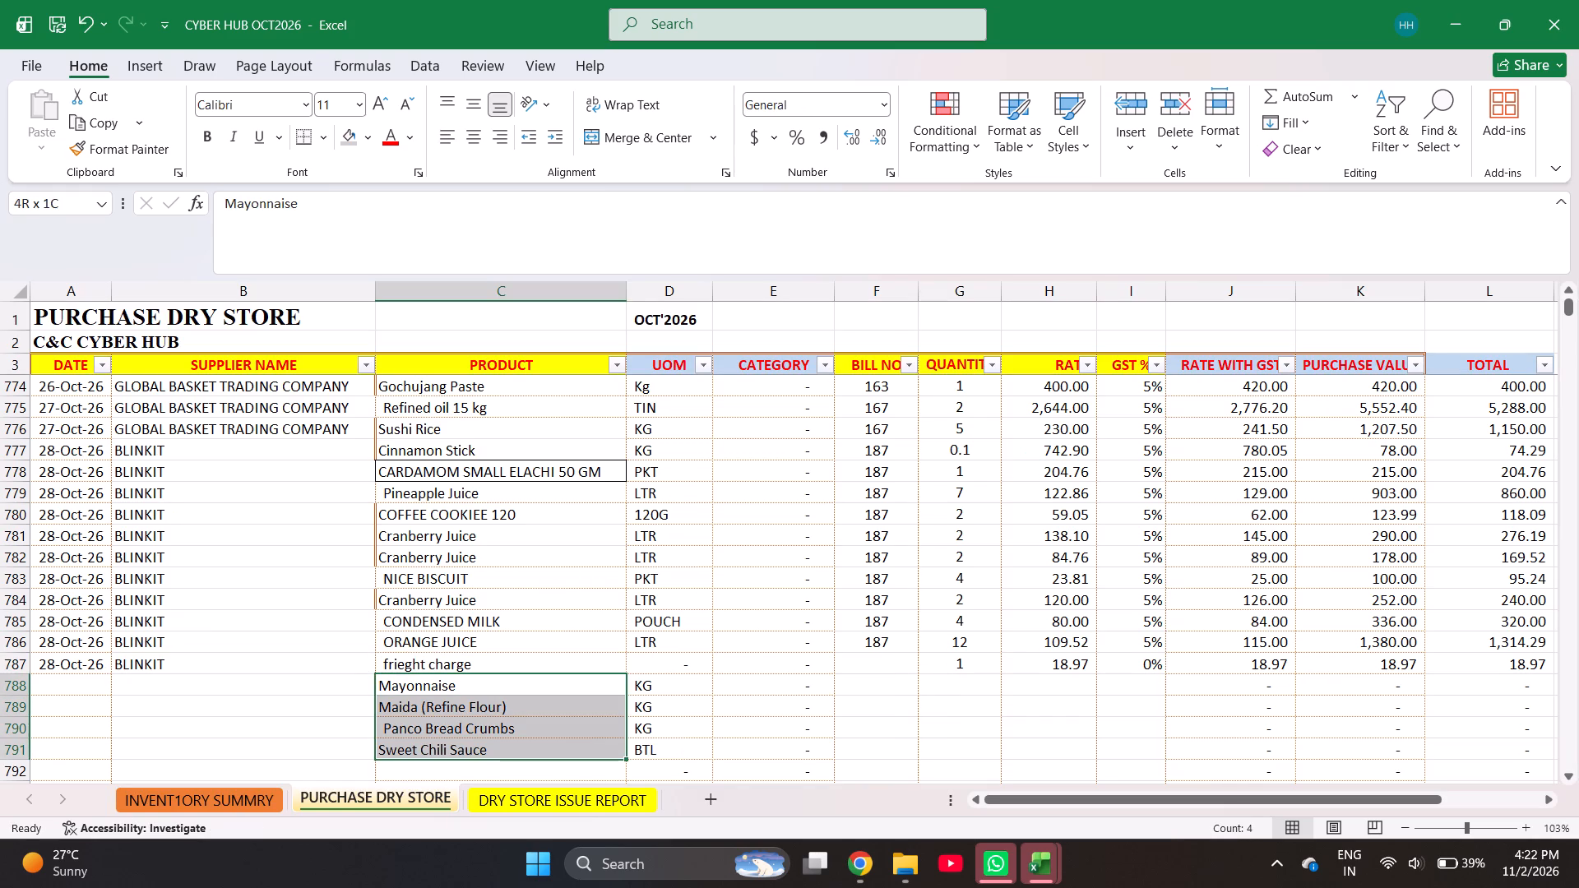
{"action": "key", "text": "Right"}
{"action": "key", "text": "Right"}
{"action": "key", "text": "Right"}
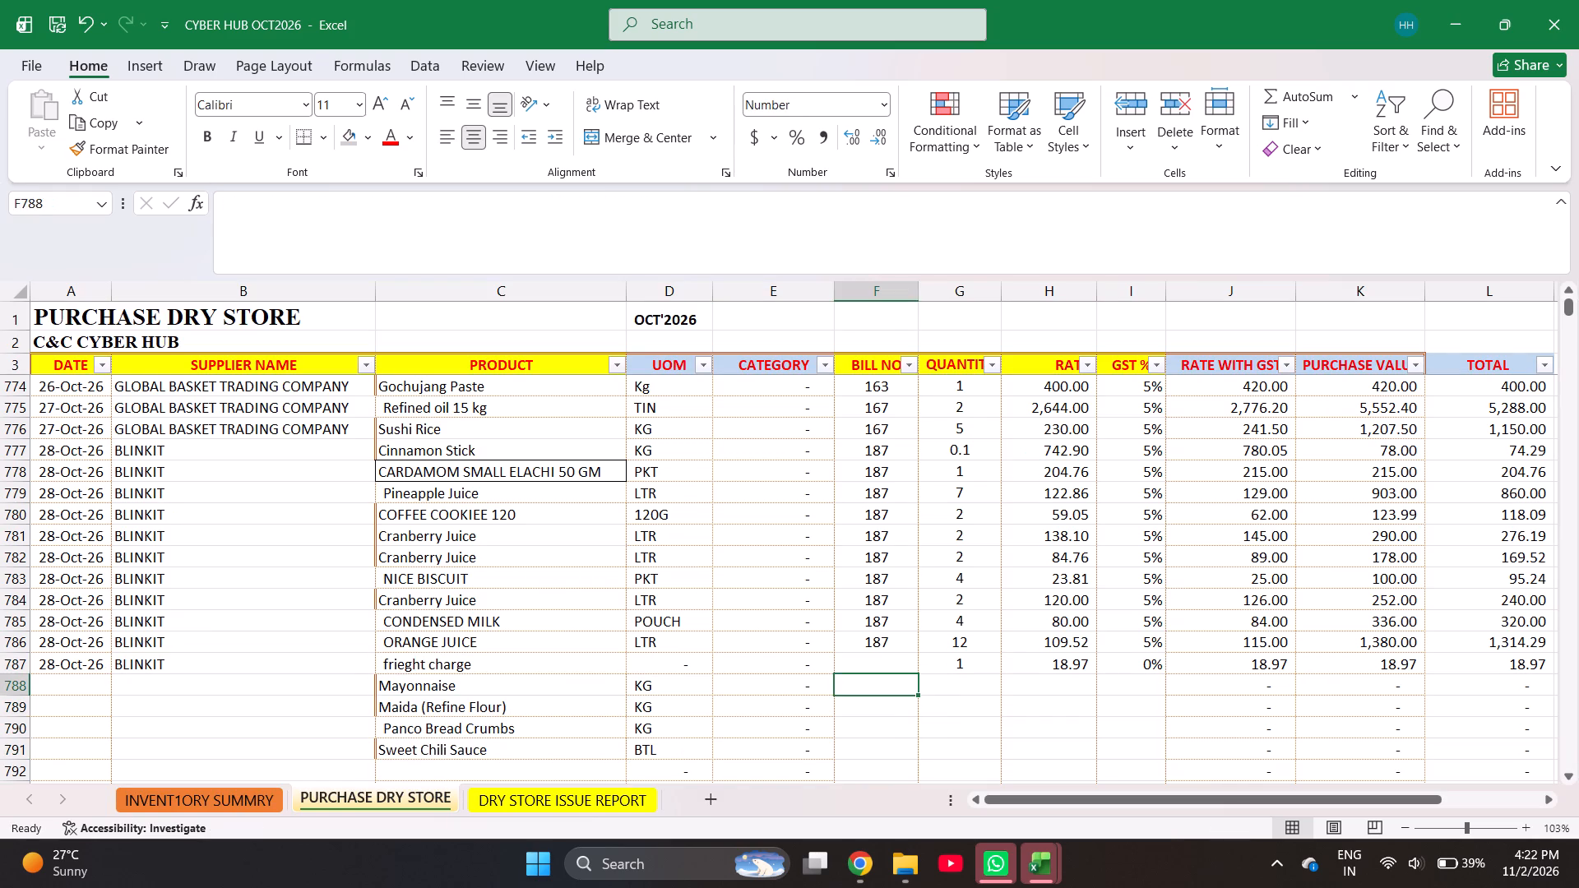
{"action": "key", "text": "Up"}
{"action": "key", "text": "ctrl+d"}
Enter 5197 as the bill number for Mayonnaise in row 788.
{"action": "key", "text": "Down"}
{"action": "type", "text": "5197"}
{"action": "key", "text": "Right"}
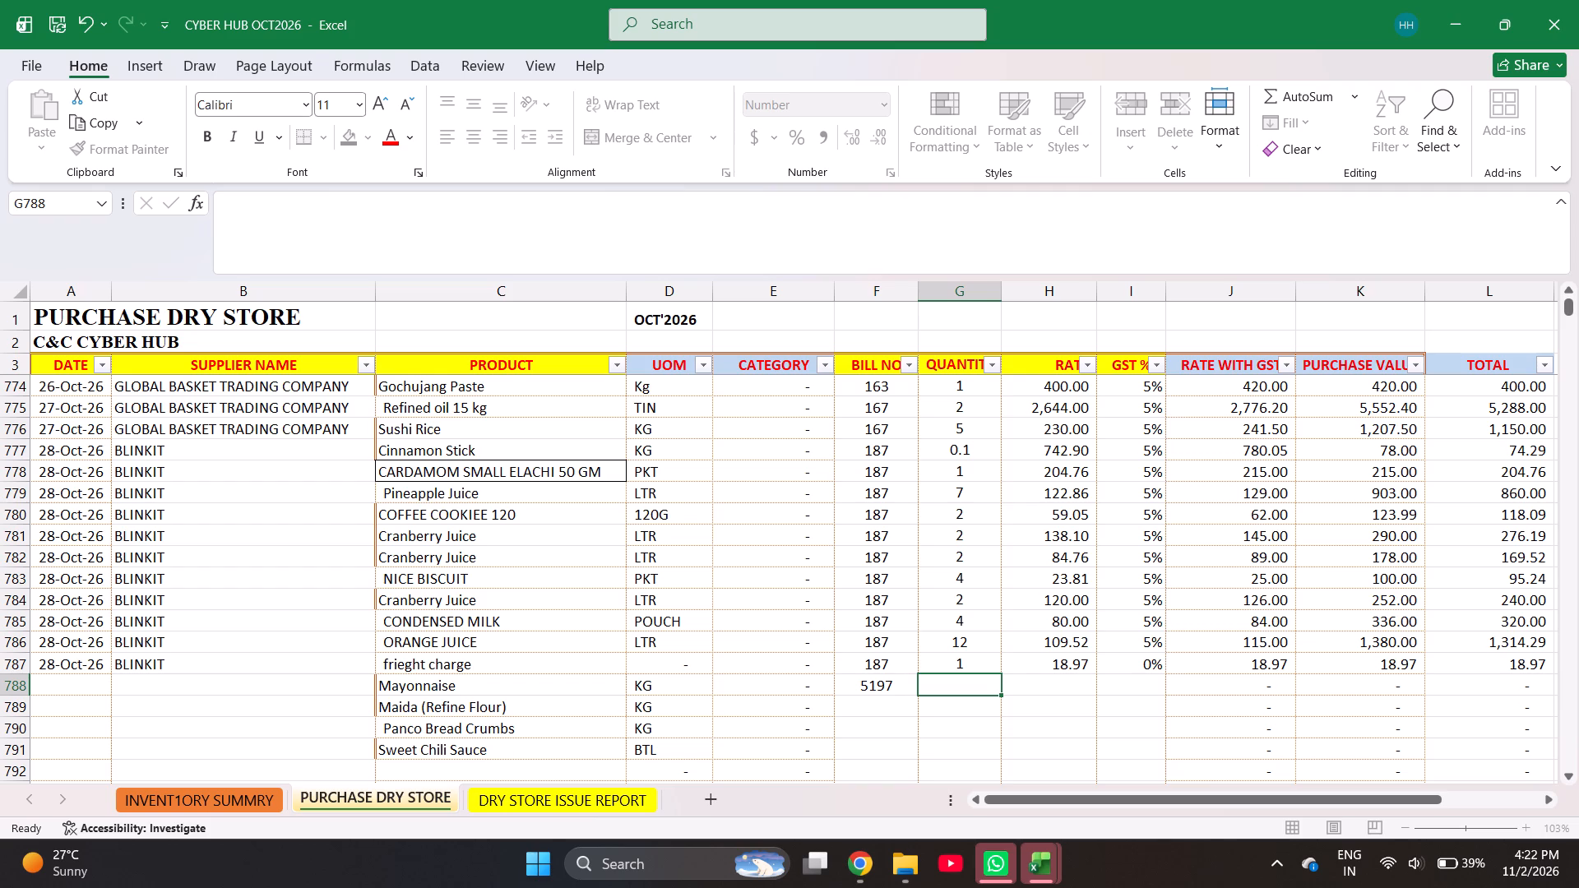
Enter the quantities 4, 1, 3 and 1 for rows 788 to 791.
{"action": "key", "text": "4"}
{"action": "key", "text": "Return"}
{"action": "key", "text": "1"}
{"action": "key", "text": "Return"}
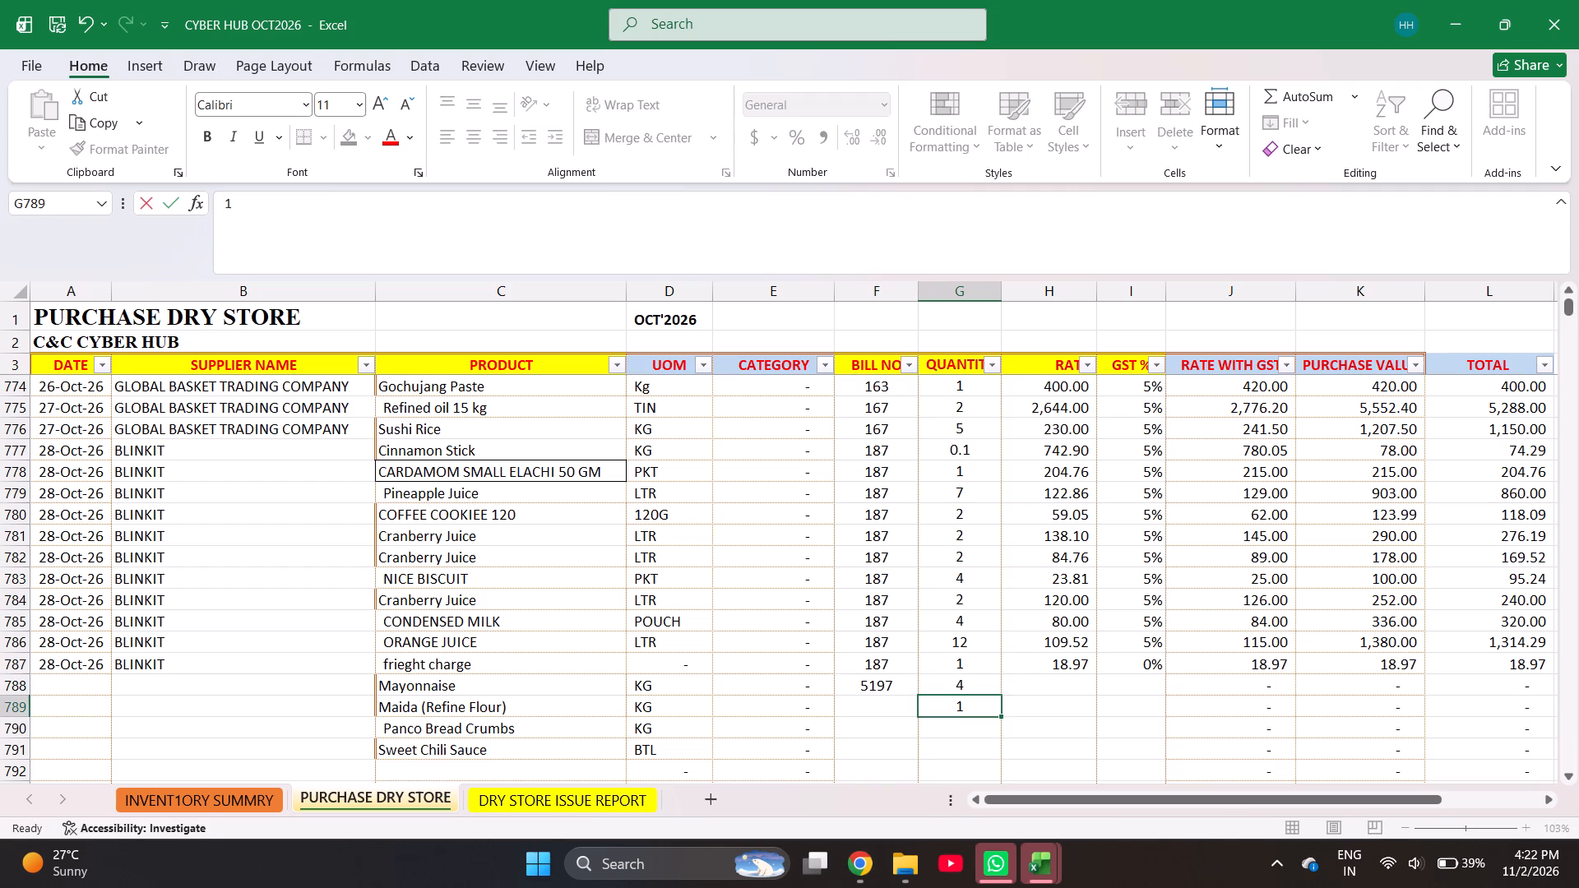
{"action": "key", "text": "3"}
{"action": "key", "text": "Return"}
{"action": "key", "text": "1"}
{"action": "key", "text": "Return"}
Fill bill number 5197 down from row 788 through row 791.
{"action": "key", "text": "Left"}
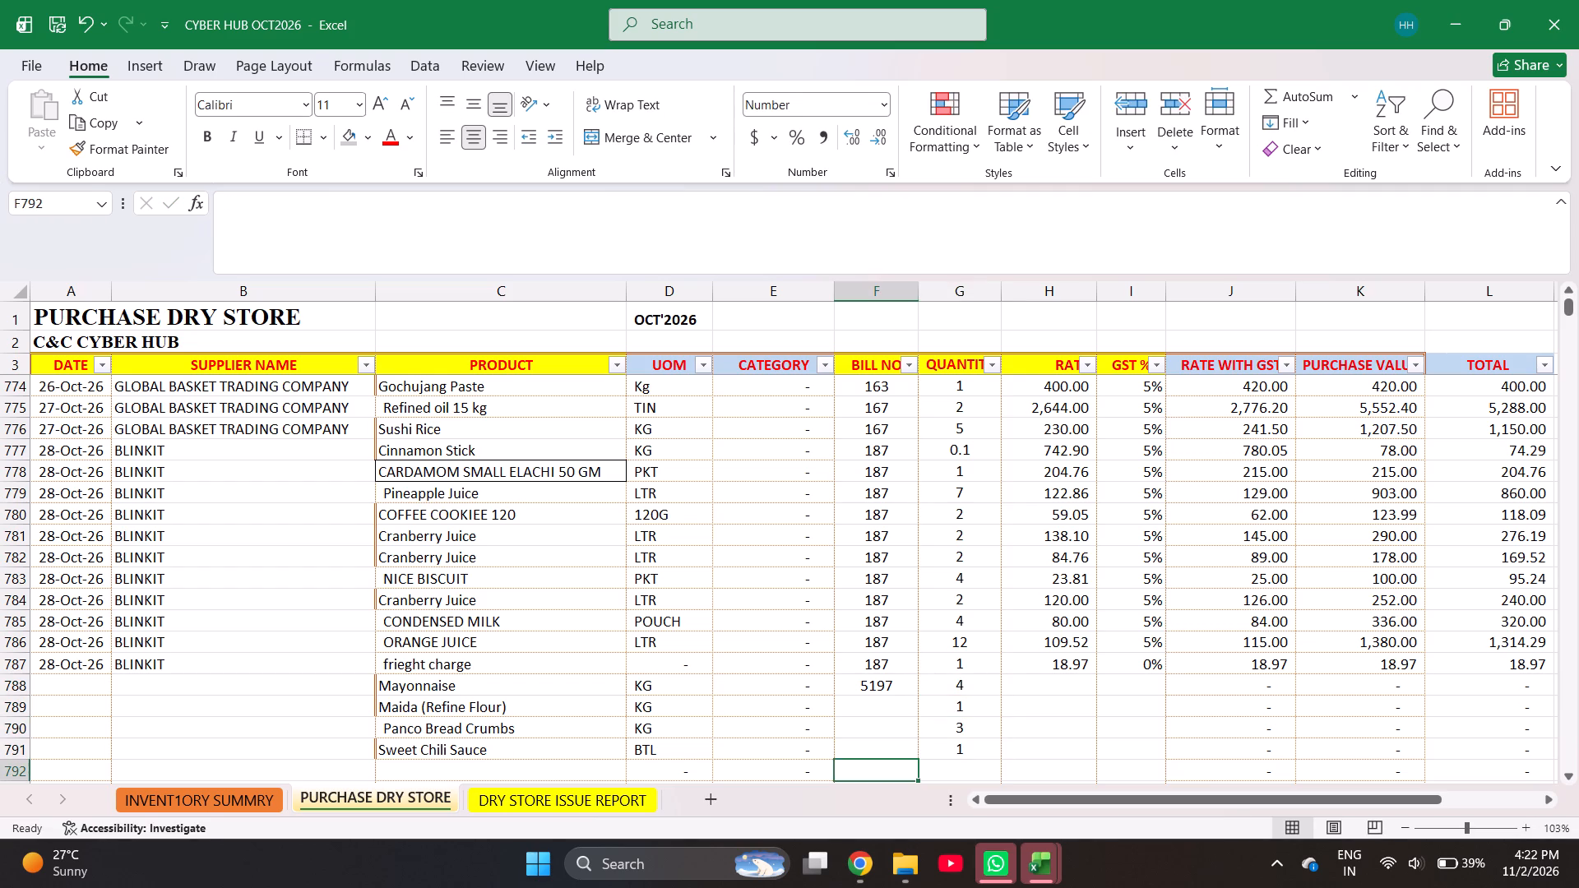
{"action": "key", "text": "ctrl+Up"}
{"action": "key", "text": "shift+Down"}
{"action": "key", "text": "shift+Down"}
{"action": "key", "text": "shift+Down"}
{"action": "key", "text": "ctrl+d"}
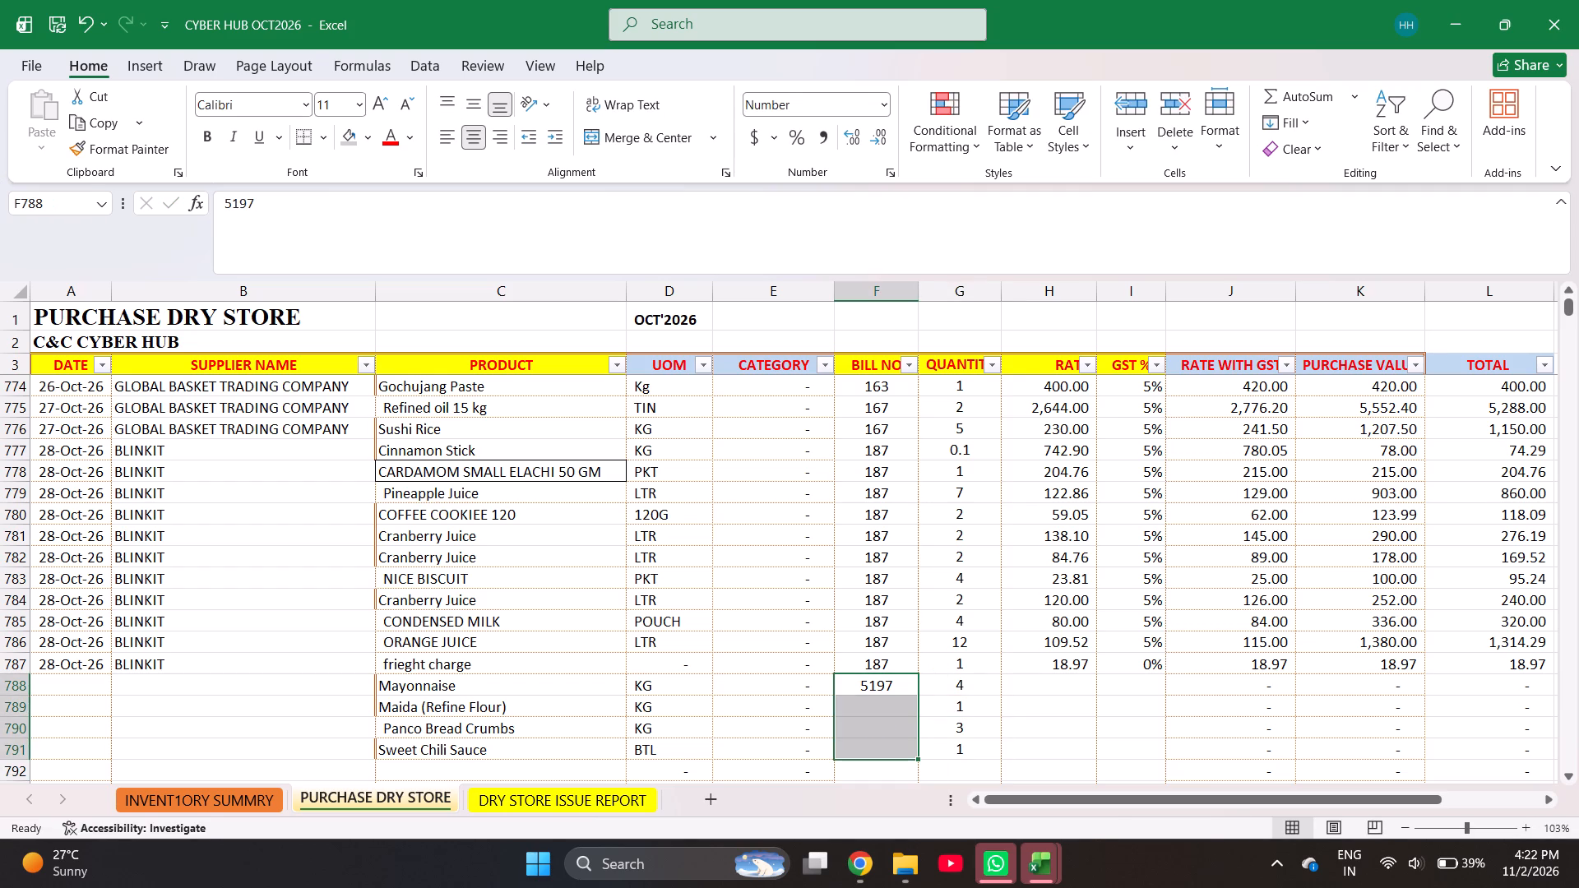
Set the Mayonnaise rate in row 788 to 110.95.
{"action": "key", "text": "Right"}
{"action": "key", "text": "Right"}
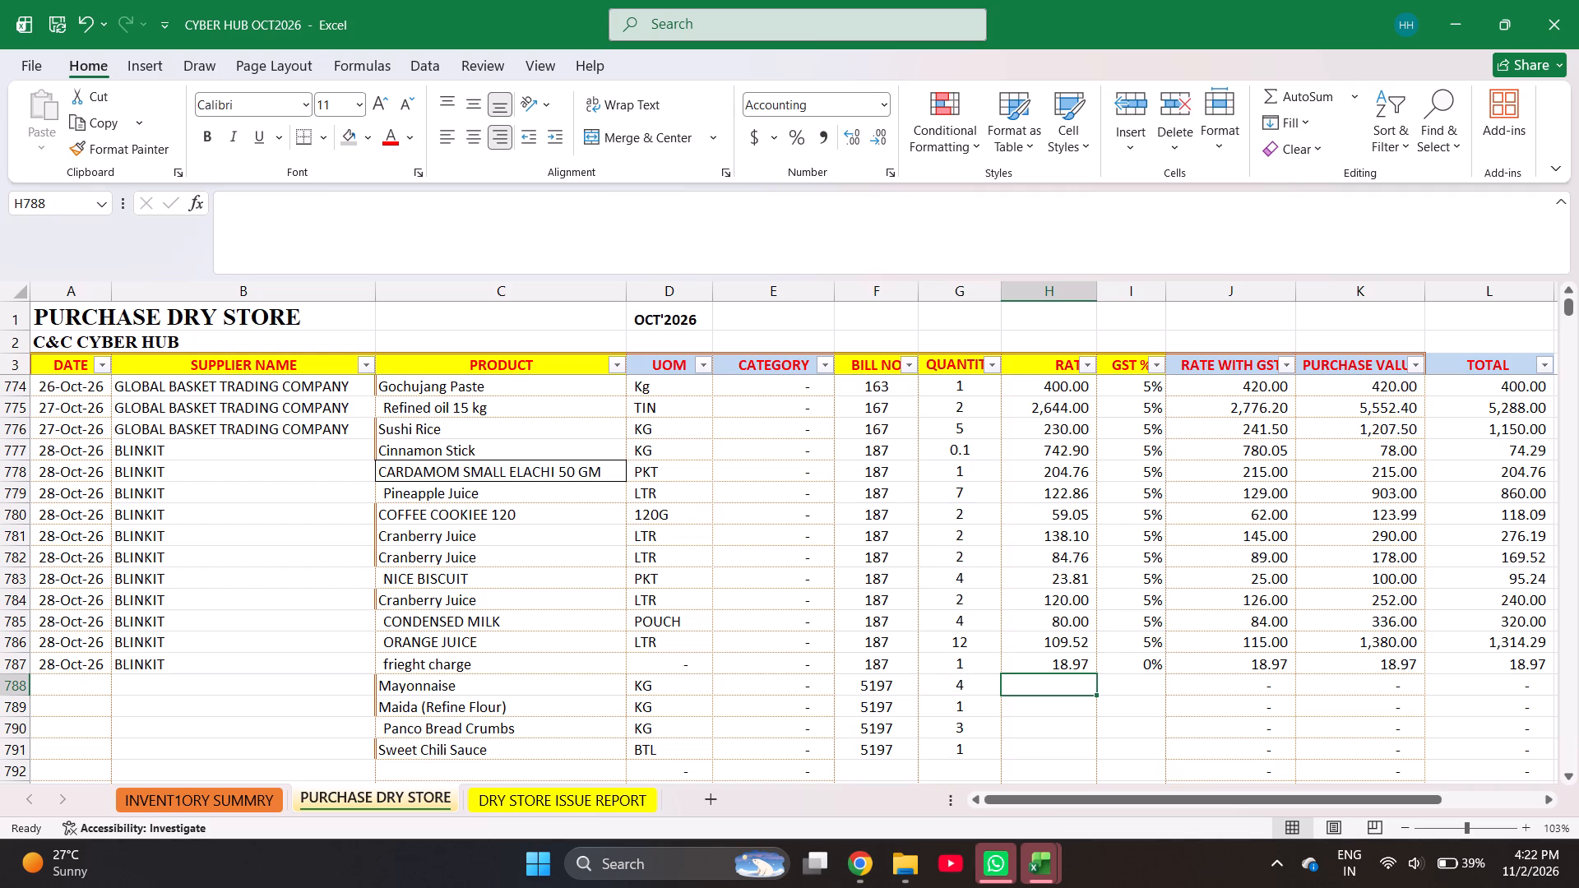
{"action": "type", "text": "110.95"}
{"action": "key", "text": "Return"}
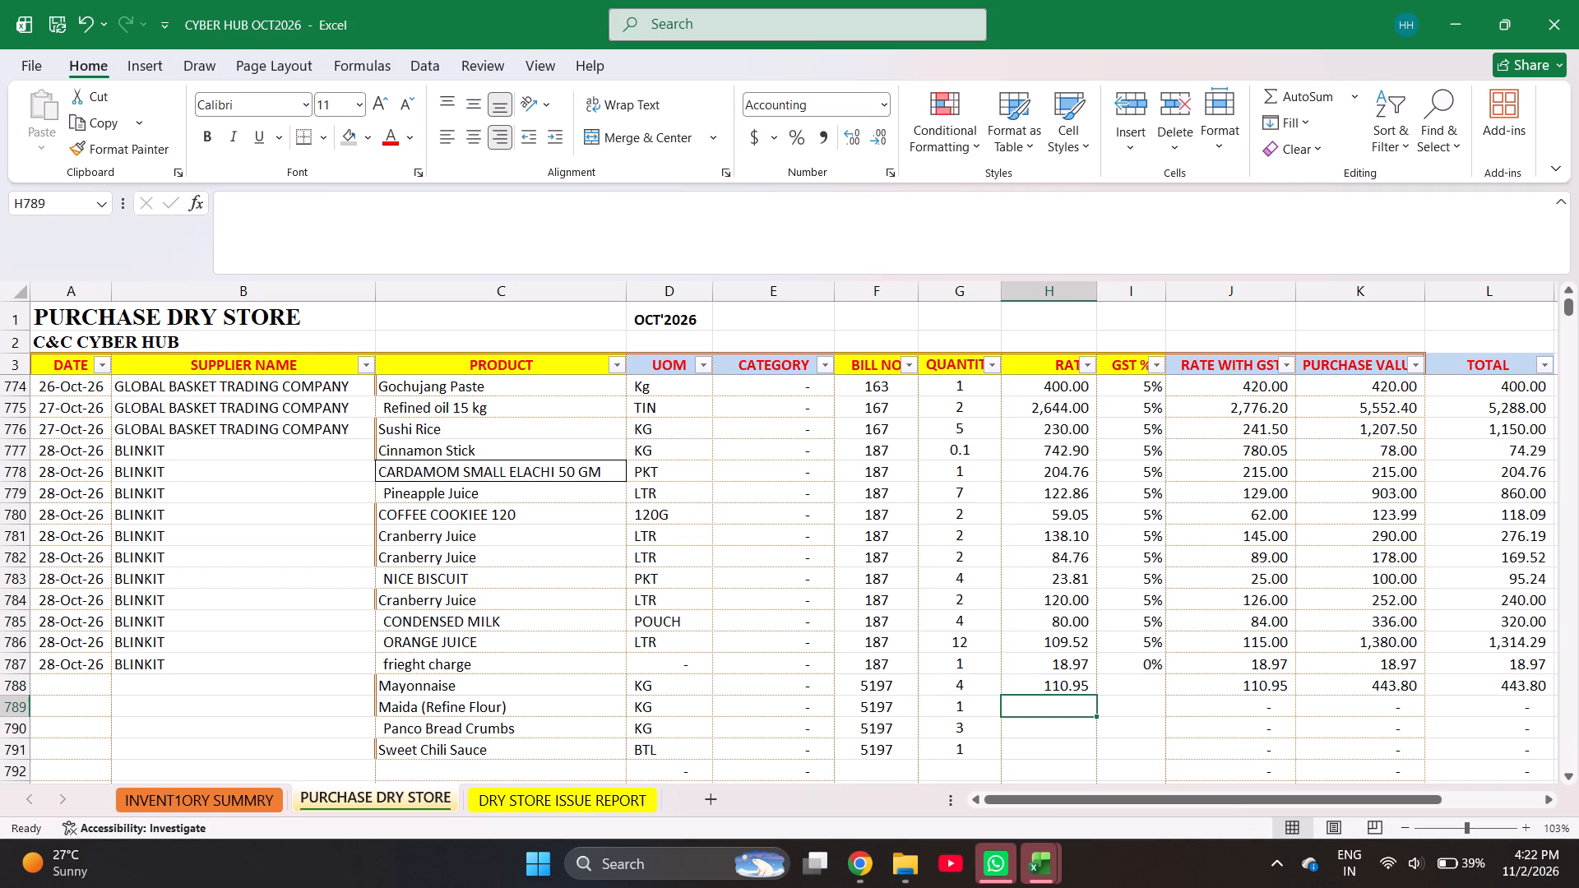
Enter the Maida rate in row 789 as =1975/50 and set its quantity to 50.
{"action": "type", "text": "=1975/"}
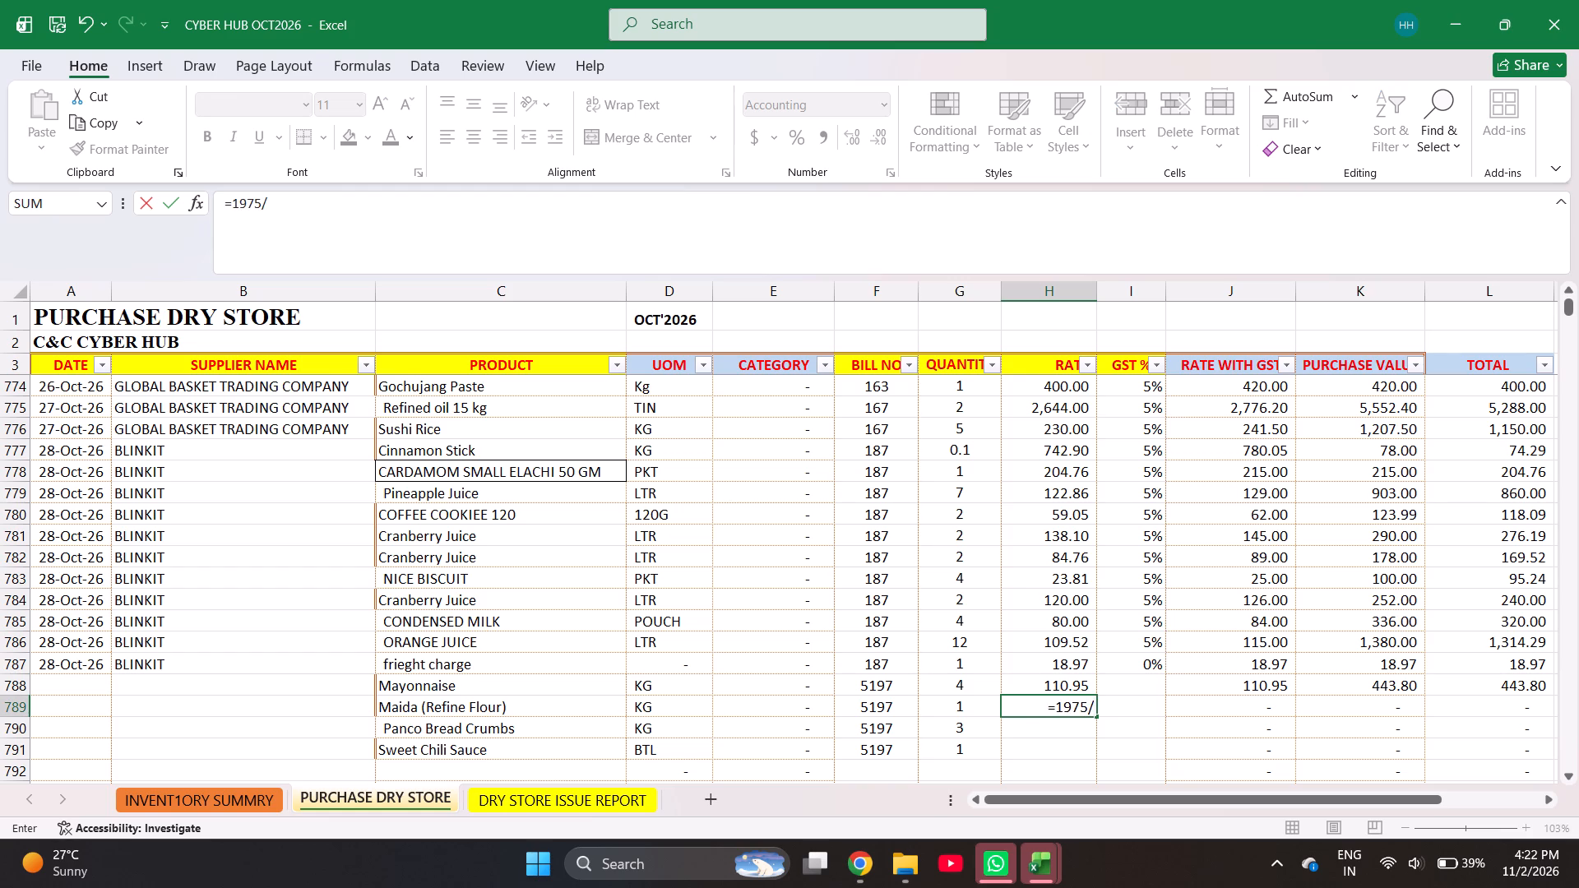
{"action": "type", "text": "50"}
{"action": "key", "text": "Return"}
{"action": "key", "text": "Up"}
{"action": "key", "text": "Left"}
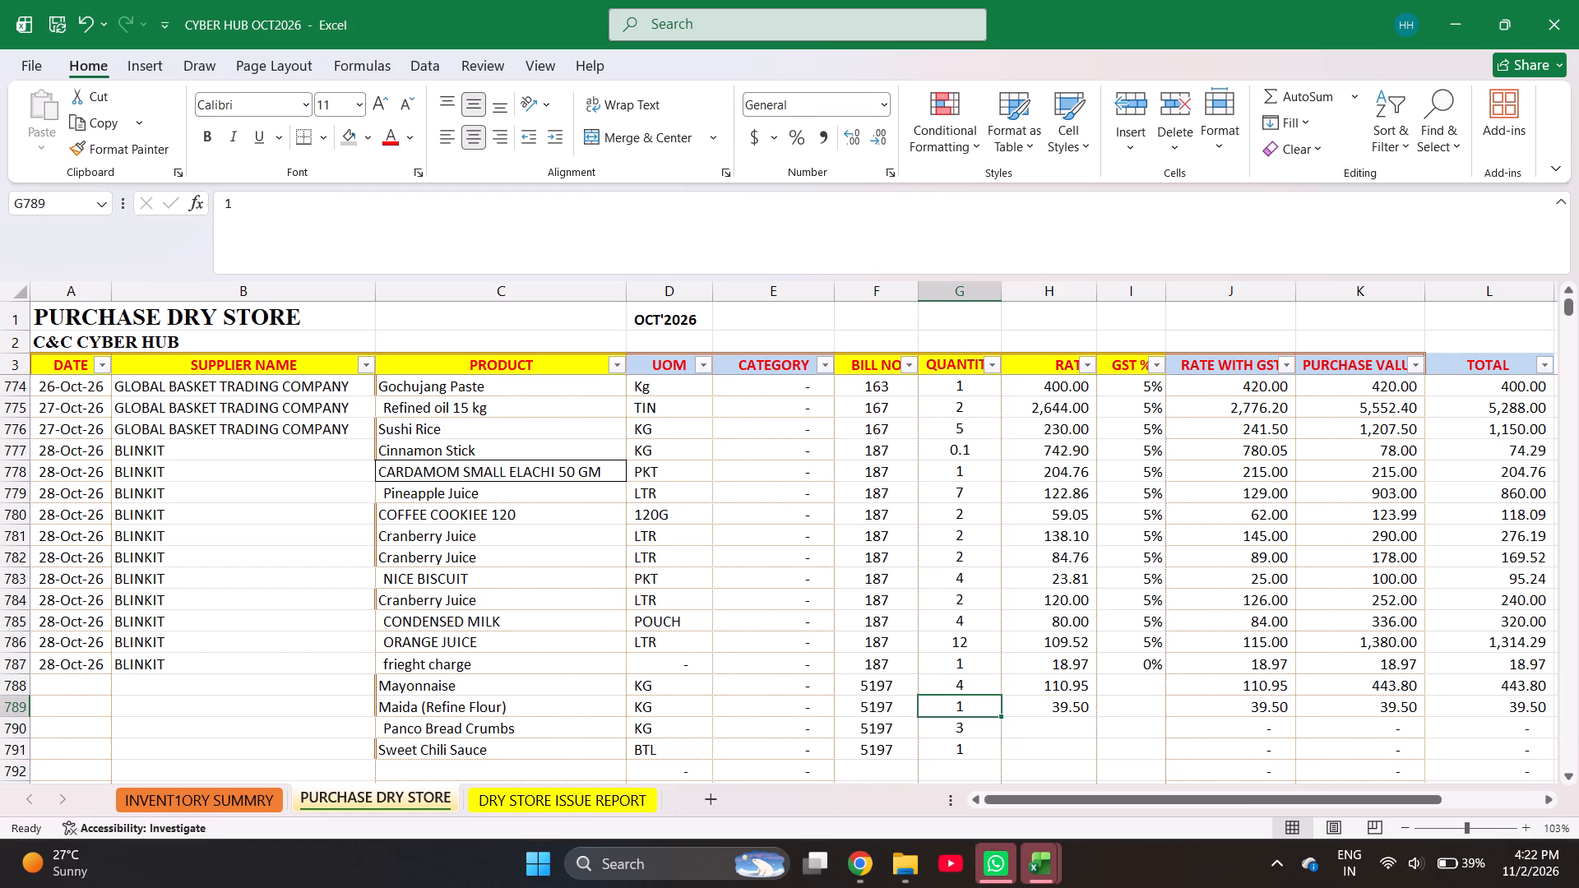
{"action": "type", "text": "50"}
{"action": "key", "text": "Right"}
Enter the rates 129.52 for Panco Bread Crumbs and 233.33 for Sweet Chili Sauce.
{"action": "key", "text": "Down"}
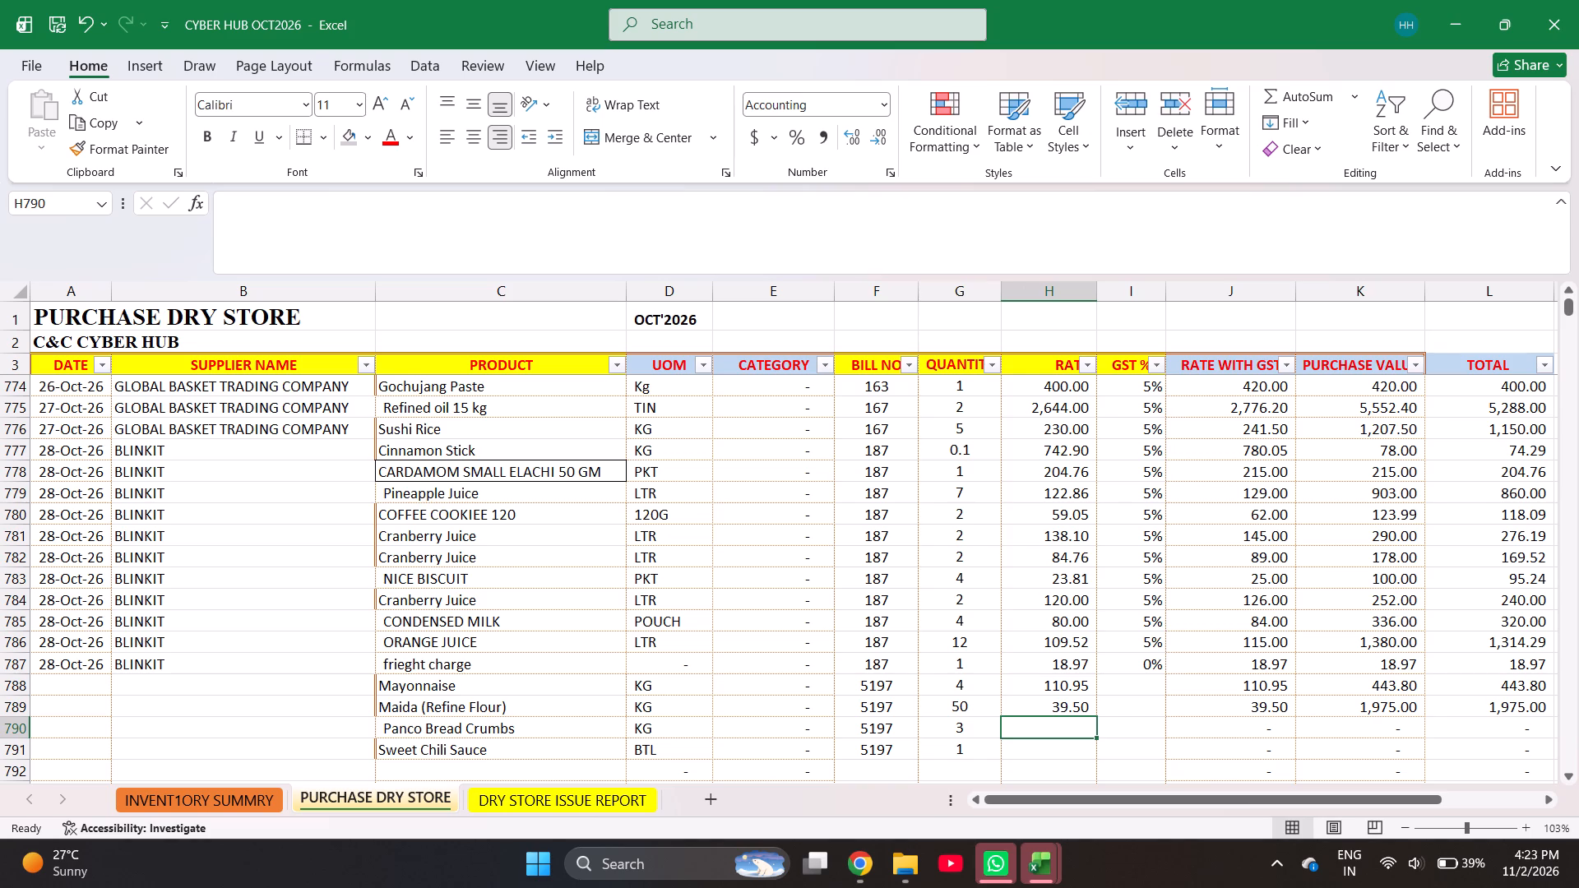
{"action": "type", "text": "129.52"}
{"action": "key", "text": "Return"}
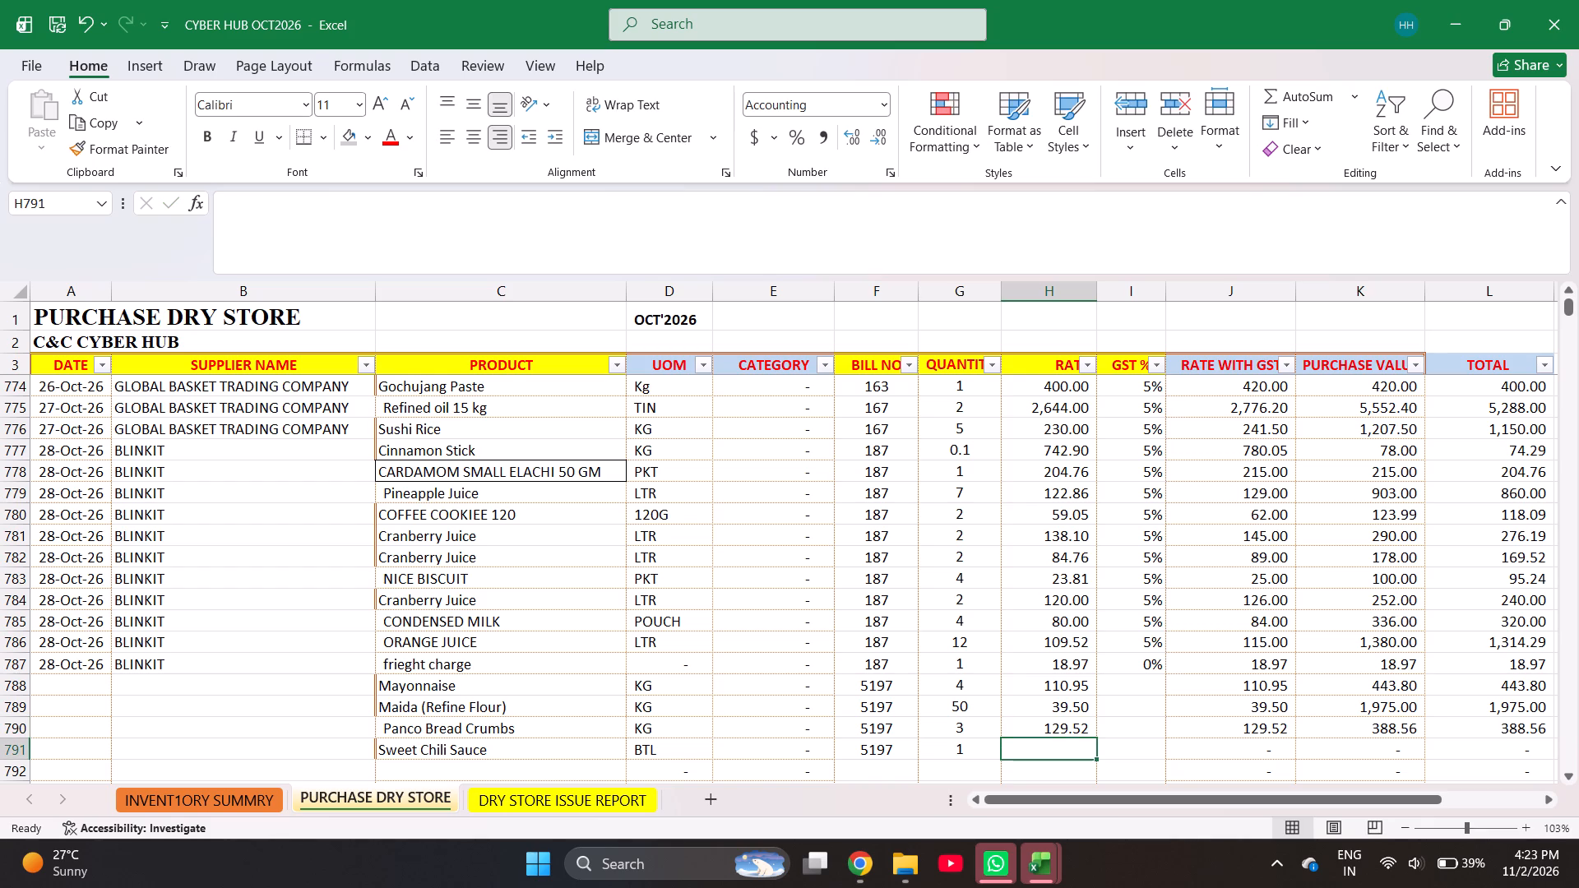
{"action": "type", "text": "233.33"}
{"action": "key", "text": "Right"}
Enter GST percentages of 4%, 1%, 3% and 1% for rows 788 to 791.
{"action": "key", "text": "Up"}
{"action": "key", "text": "Up"}
{"action": "key", "text": "Up"}
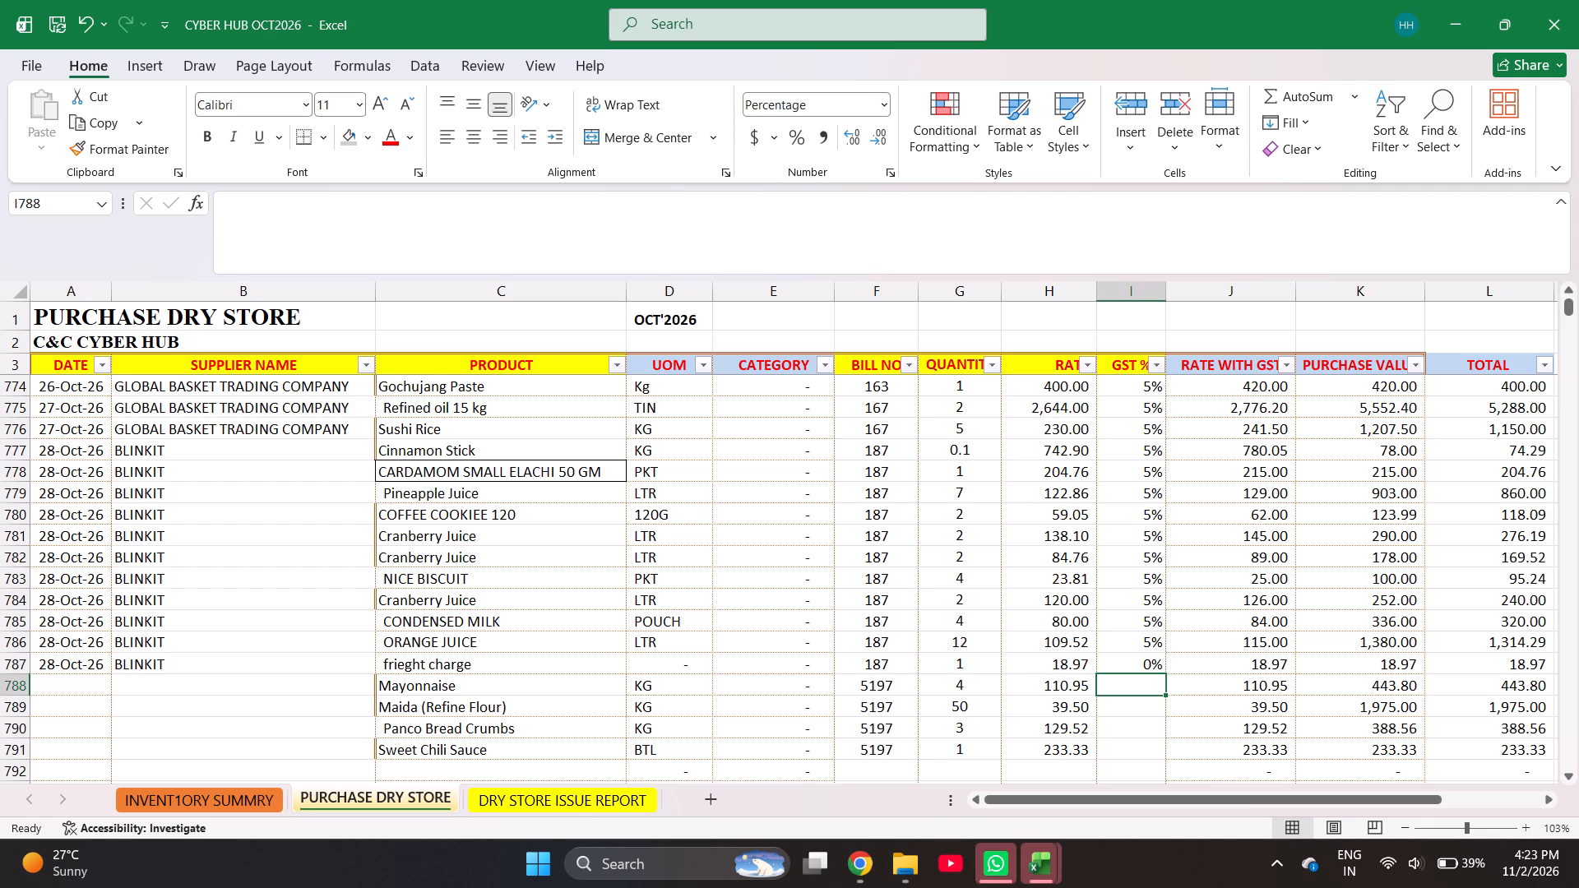
{"action": "key", "text": "4"}
{"action": "key", "text": "Return"}
{"action": "key", "text": "1"}
{"action": "key", "text": "Return"}
{"action": "key", "text": "3"}
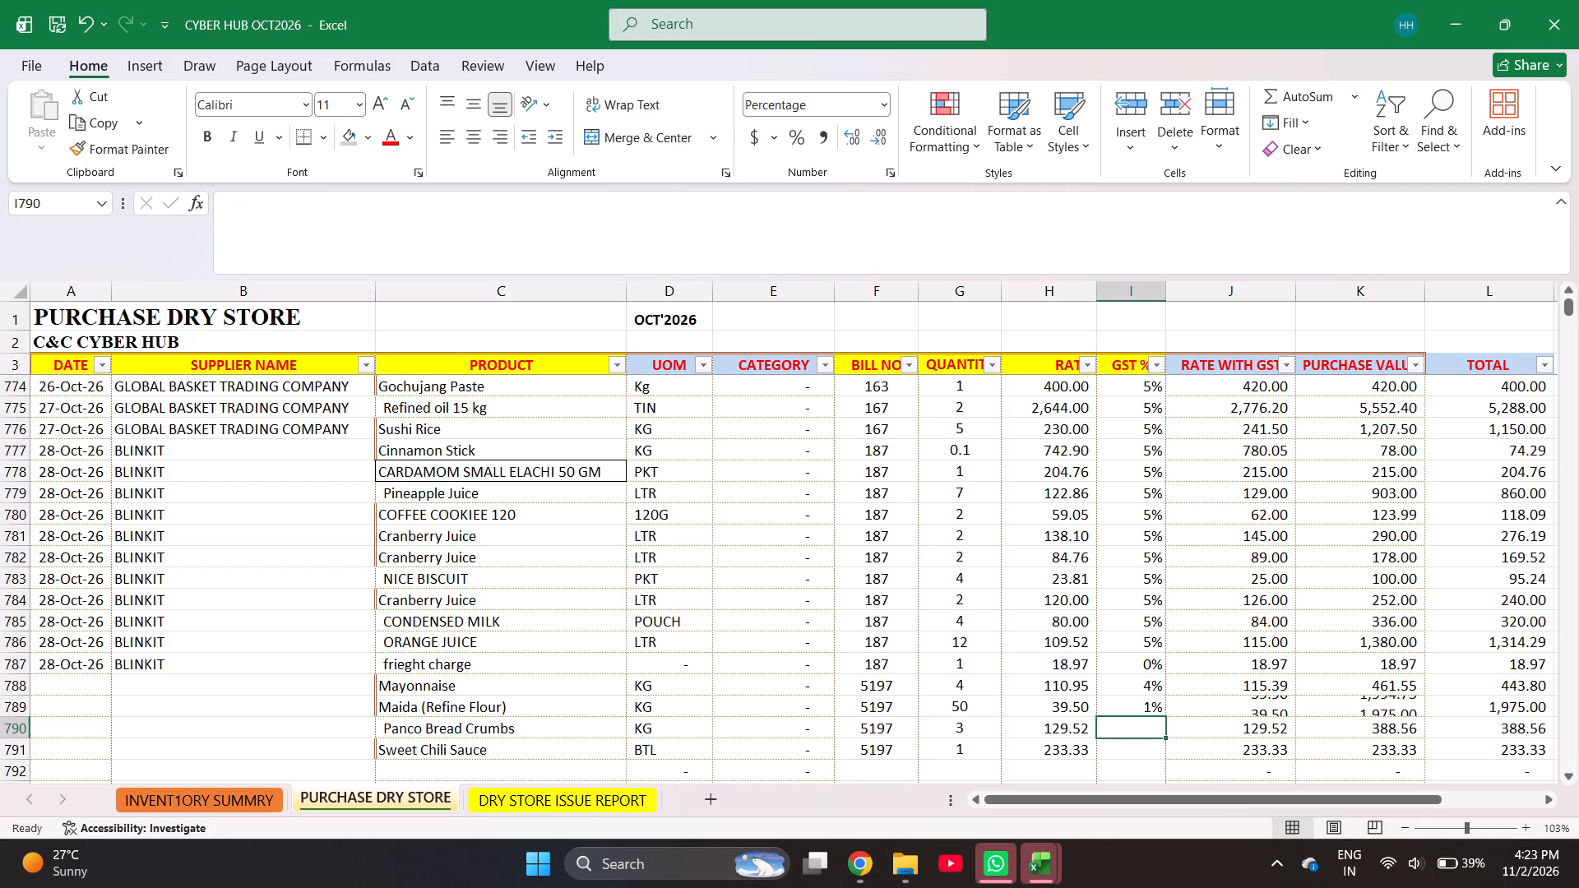
{"action": "key", "text": "Return"}
{"action": "key", "text": "1"}
{"action": "key", "text": "Return"}
Fill the date 28-Oct-26 and supplier BLINKIT from row 787 down through row 791.
{"action": "key", "text": "Left"}
{"action": "key", "text": "Left"}
{"action": "key", "text": "Left"}
{"action": "key", "text": "Left"}
{"action": "key", "text": "Left"}
{"action": "key", "text": "Left"}
{"action": "key", "text": "Left"}
{"action": "key", "text": "Left"}
{"action": "key", "text": "Left"}
{"action": "key", "text": "Left"}
{"action": "key", "text": "Left"}
{"action": "key", "text": "Left"}
{"action": "key", "text": "Left"}
{"action": "key", "text": "Left"}
{"action": "key", "text": "Left"}
{"action": "key", "text": "Left"}
{"action": "key", "text": "Left"}
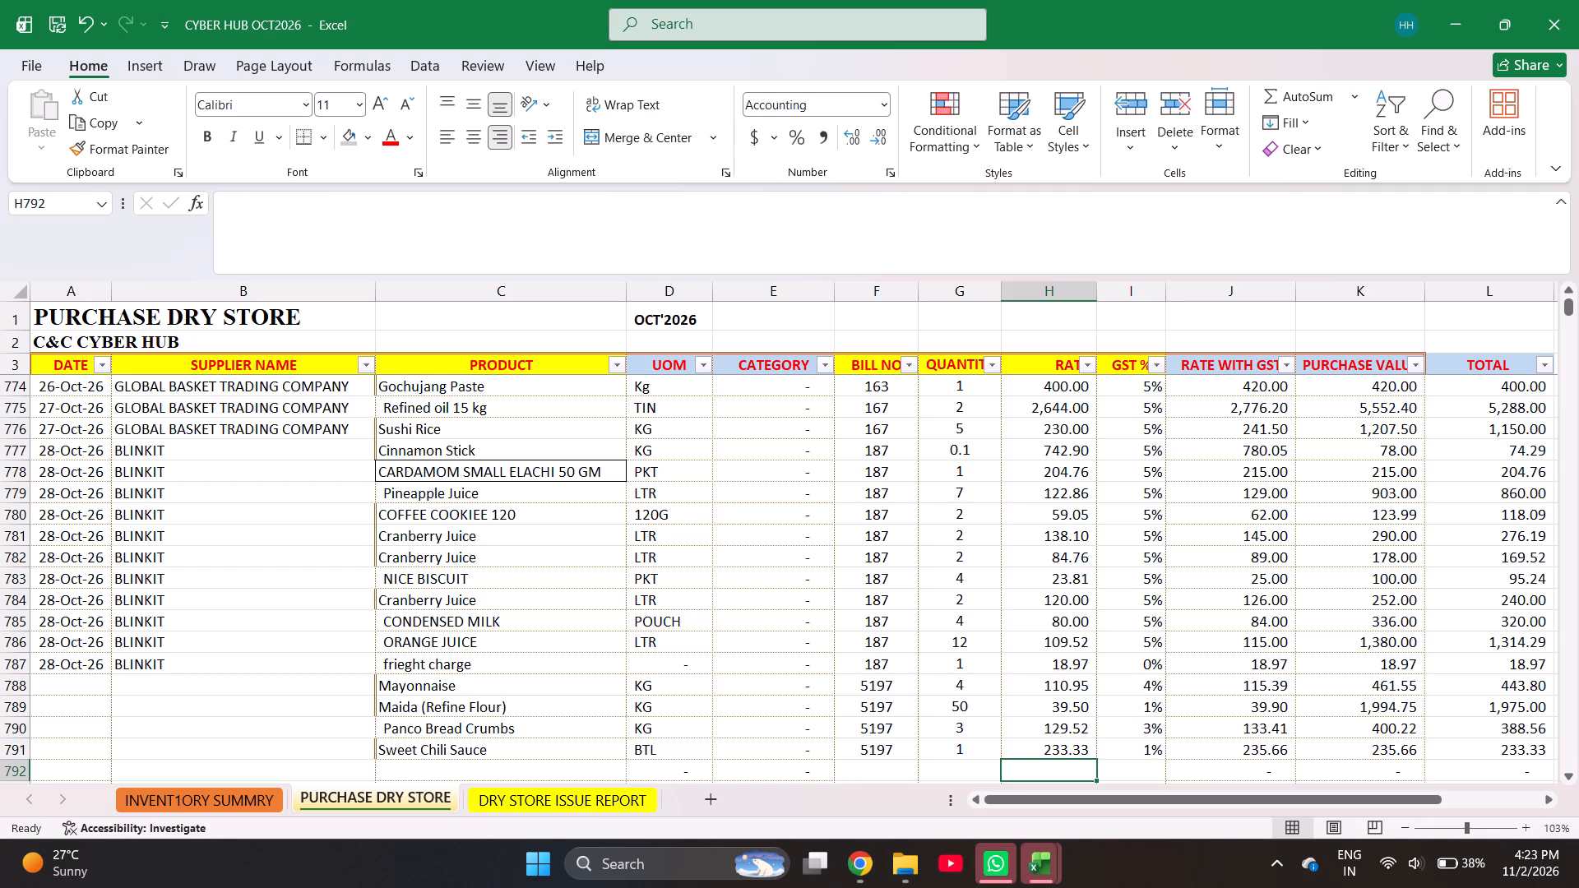
{"action": "key", "text": "ctrl+Up"}
{"action": "key", "text": "shift+Right"}
{"action": "key", "text": "shift+Down"}
{"action": "key", "text": "shift+Down"}
{"action": "key", "text": "shift+Down"}
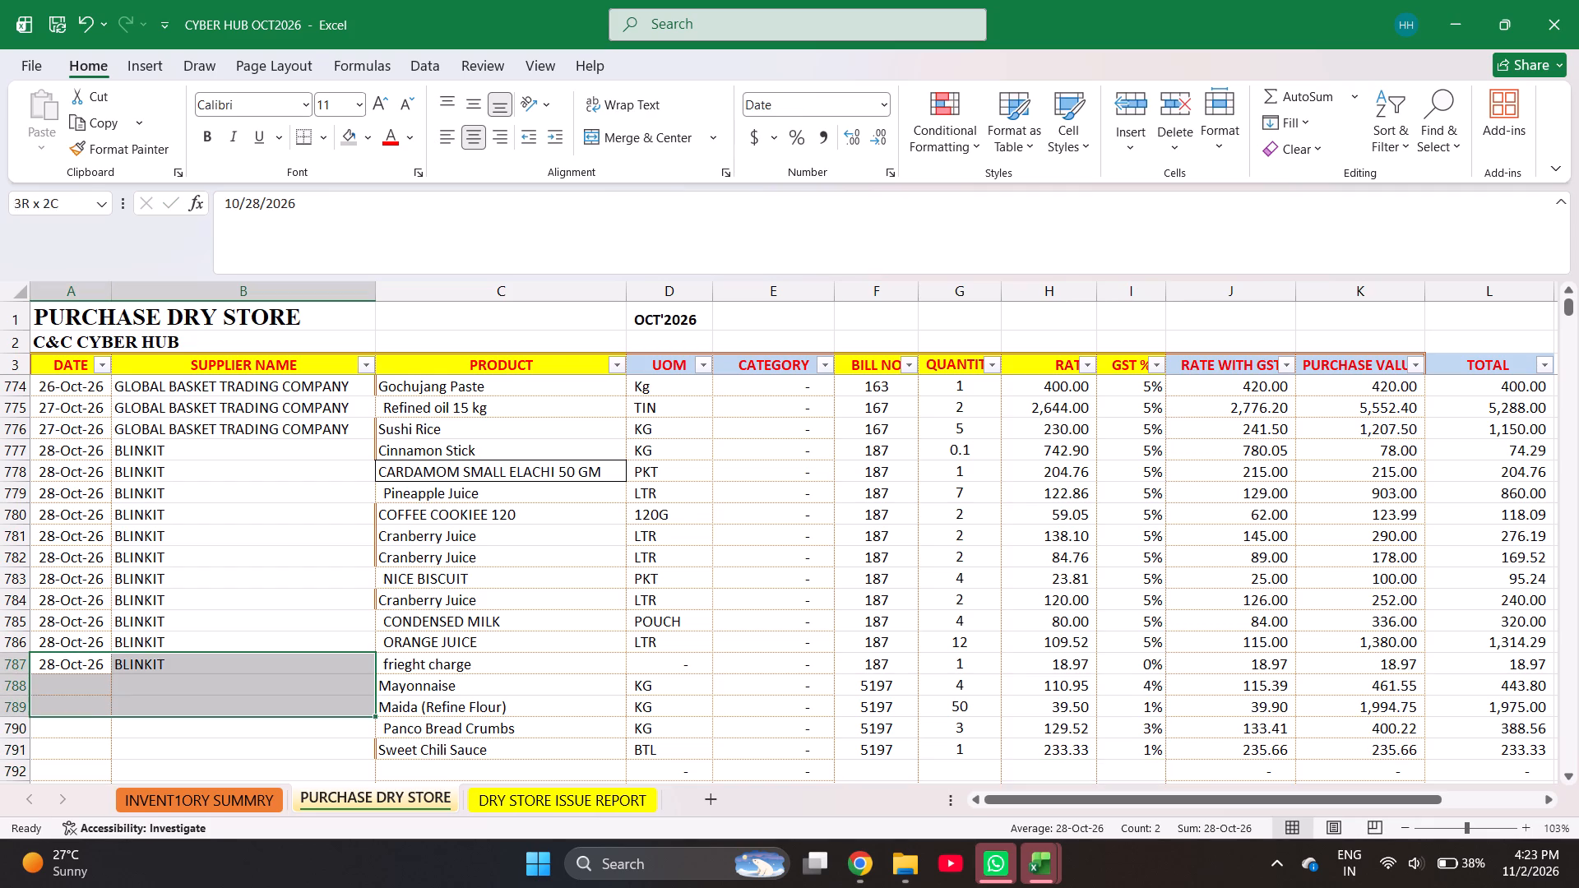
{"action": "key", "text": "shift+Down"}
{"action": "key", "text": "ctrl+d"}
Check the combined purchase value of the four bill 5197 items in rows 788 to 791.
{"action": "key", "text": "ctrl+Right"}
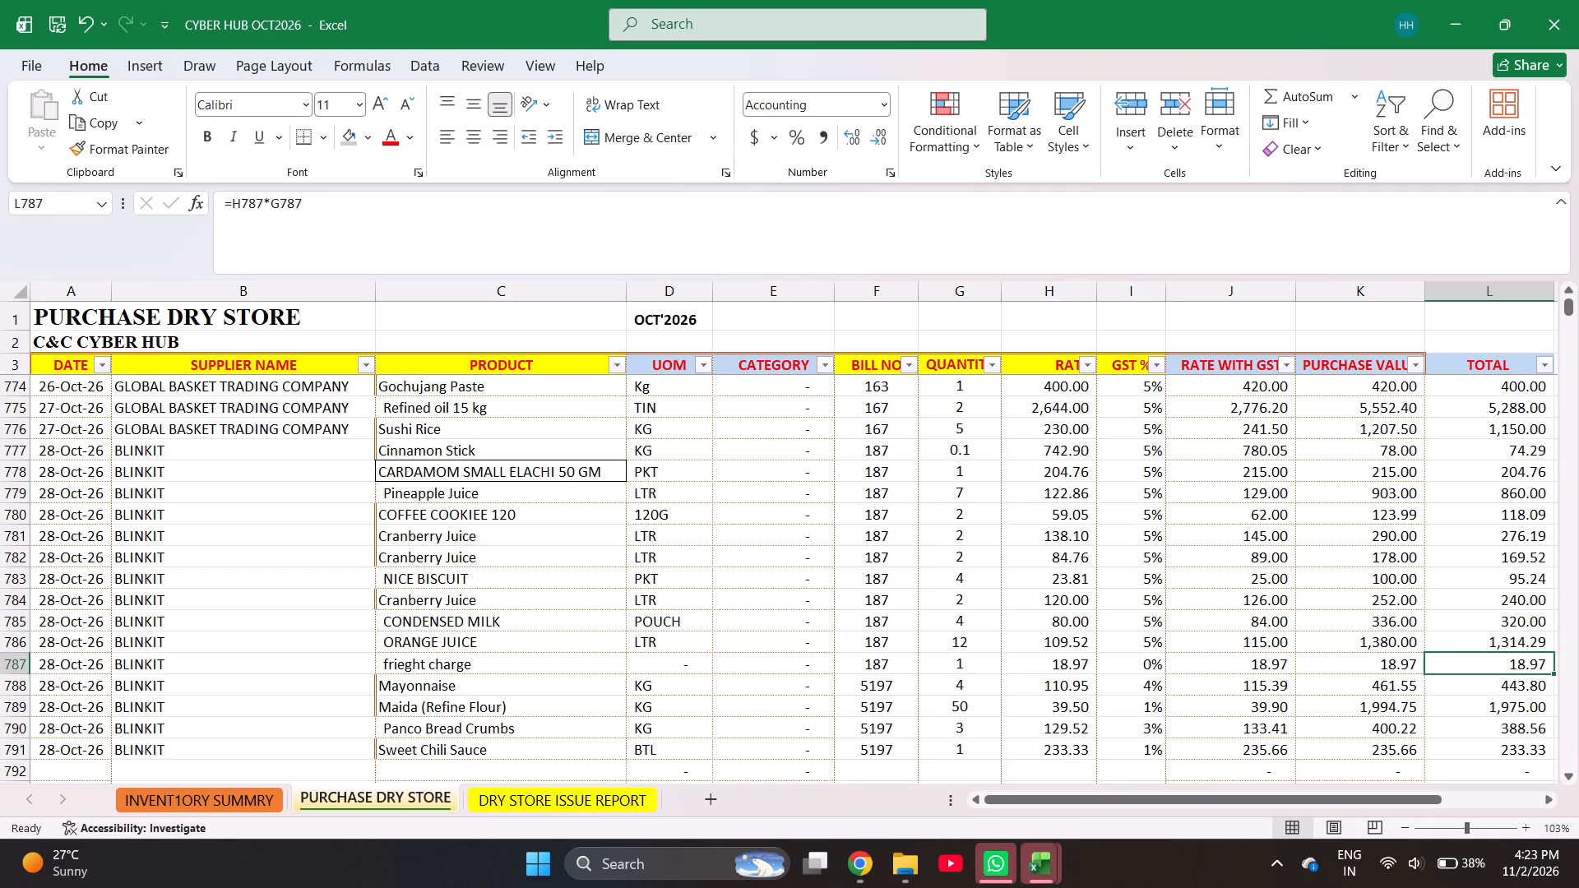
{"action": "key", "text": "Left"}
{"action": "key", "text": "shift+Down"}
{"action": "key", "text": "shift+Down"}
{"action": "key", "text": "shift+Down"}
{"action": "key", "text": "shift+Down"}
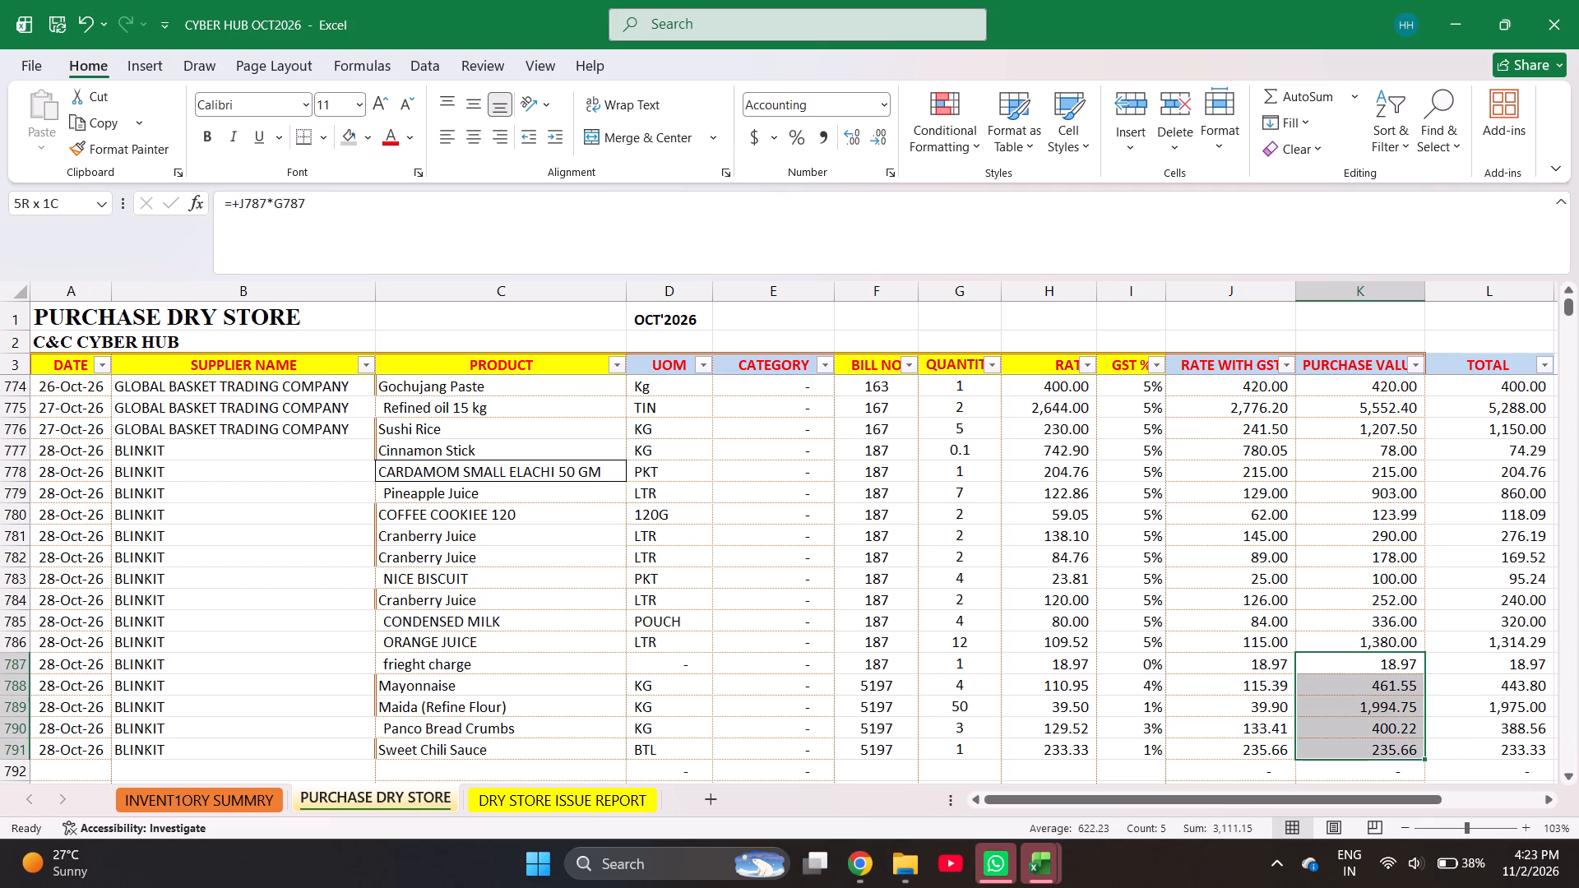
{"action": "key", "text": "Down"}
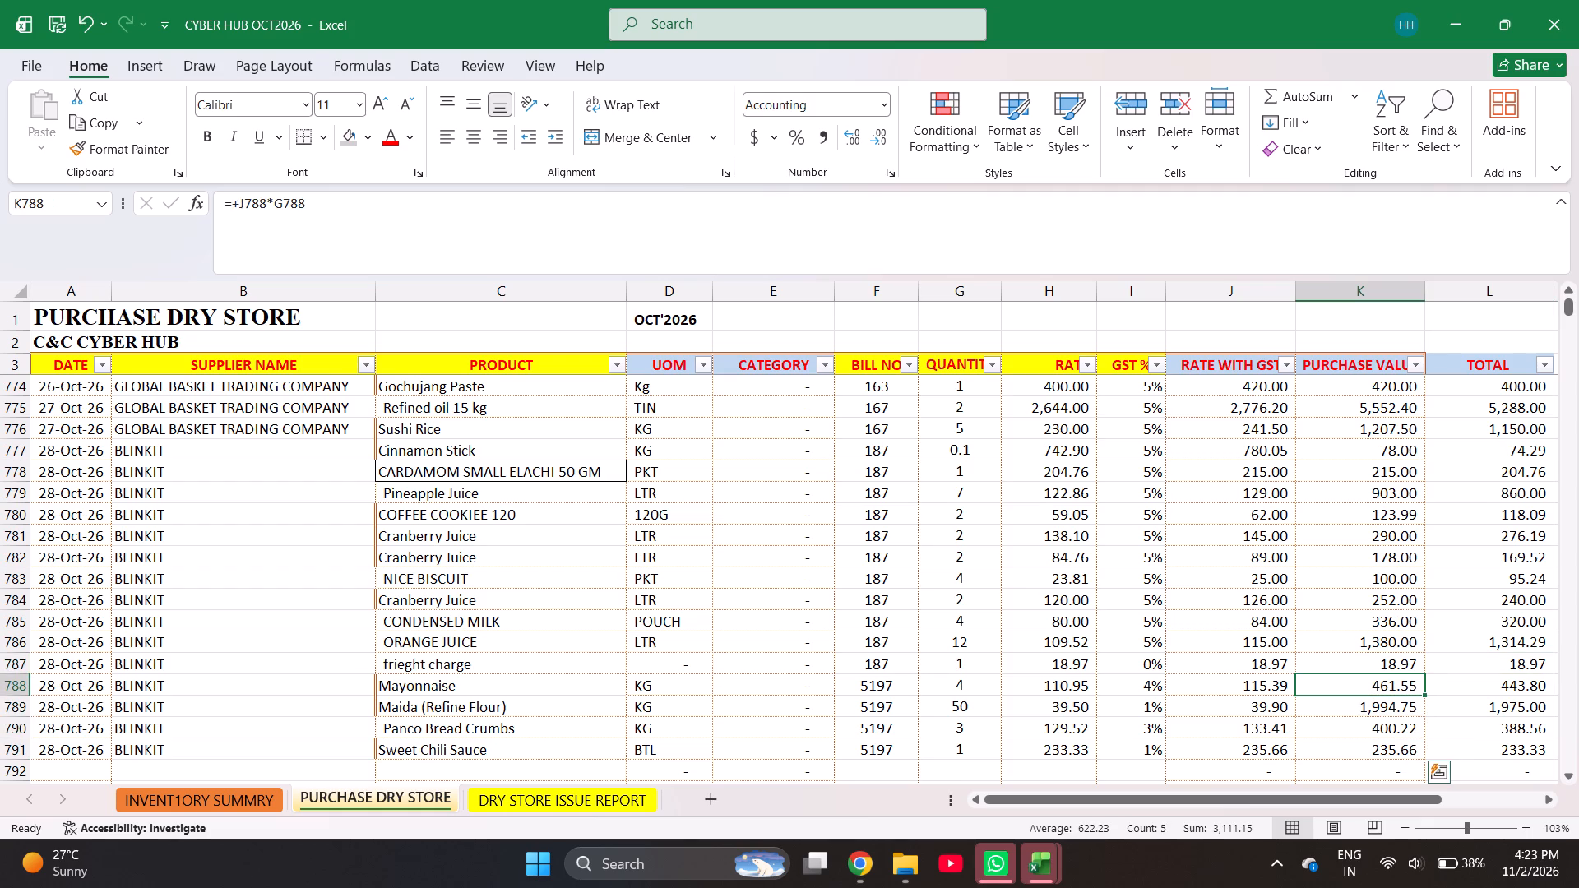
{"action": "key", "text": "shift+Down"}
{"action": "key", "text": "shift+Down"}
{"action": "key", "text": "shift+Down"}
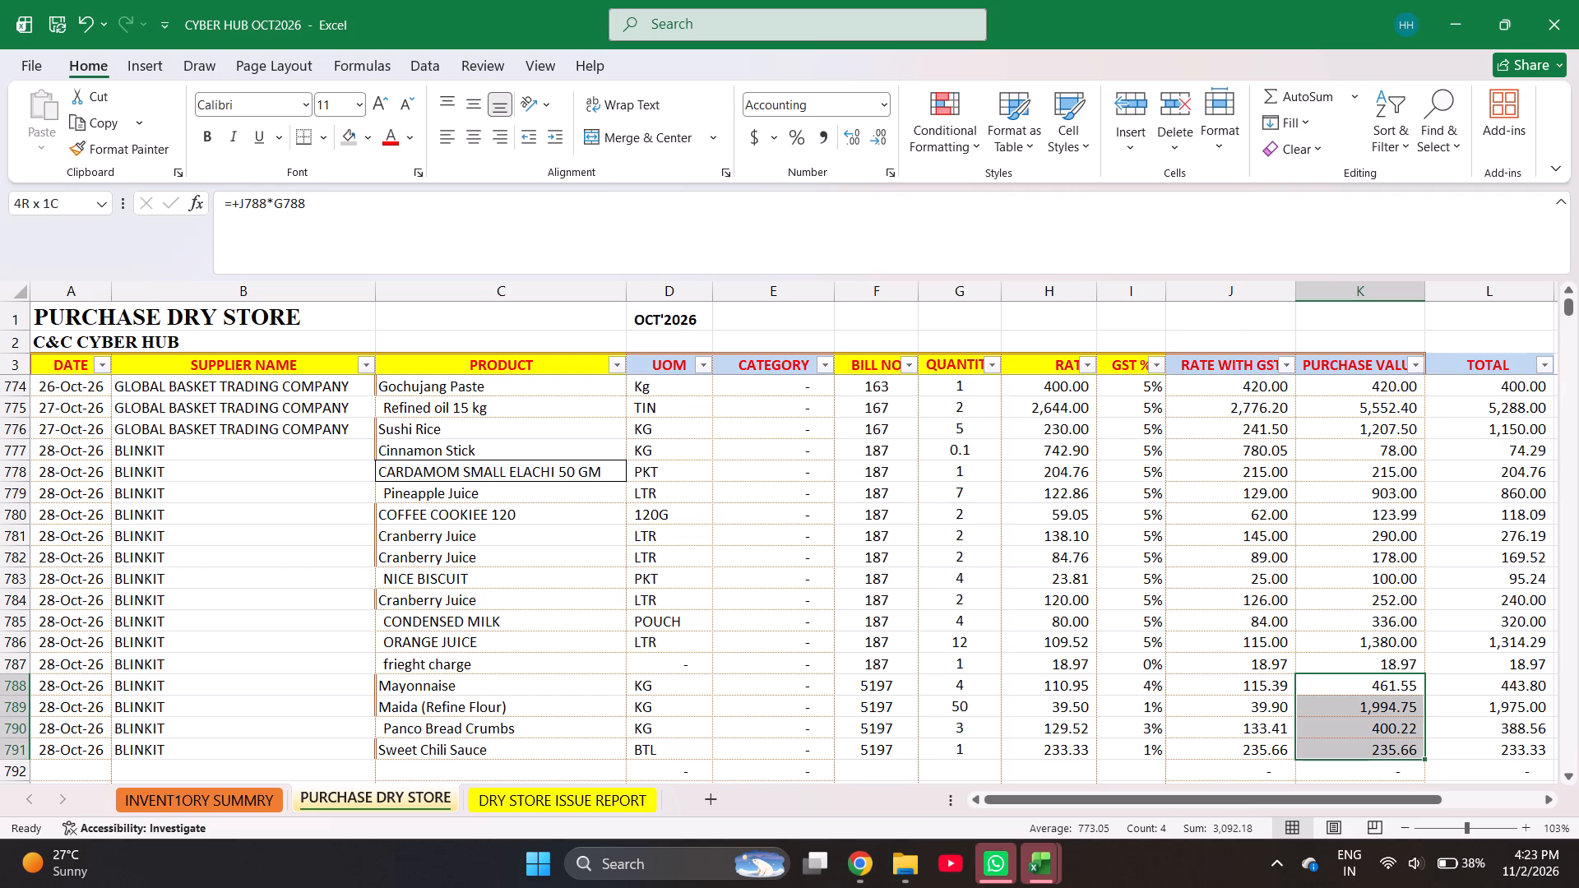
Set the GST percentage to 5% for all four bill 5197 items in rows 788 to 791.
{"action": "key", "text": "Left"}
{"action": "key", "text": "Left"}
{"action": "key", "text": "5"}
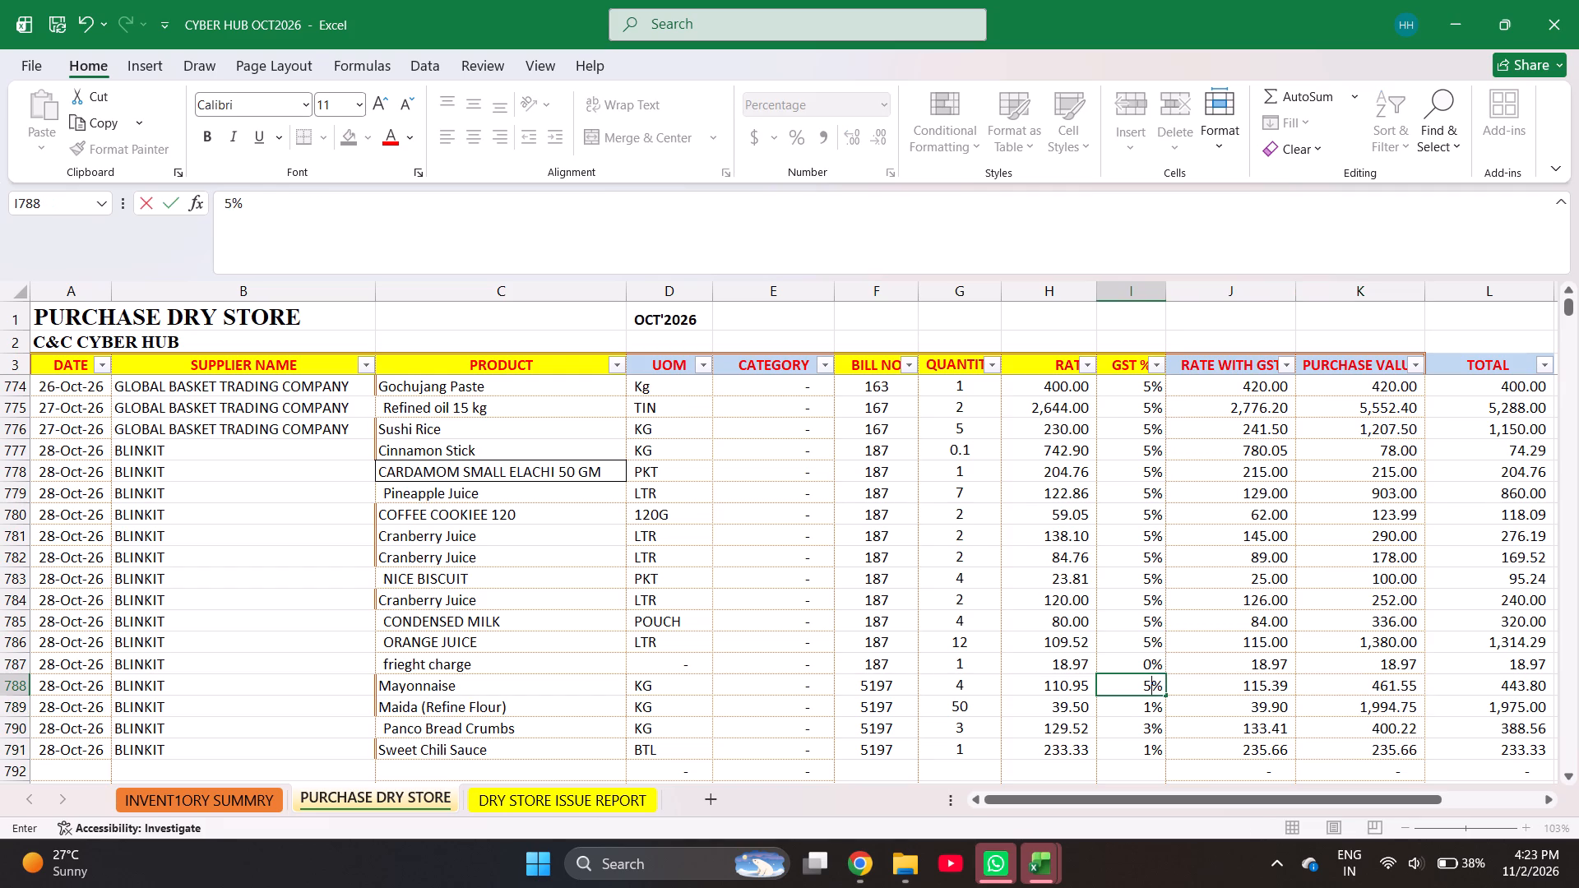
{"action": "key", "text": "Return"}
{"action": "key", "text": "5"}
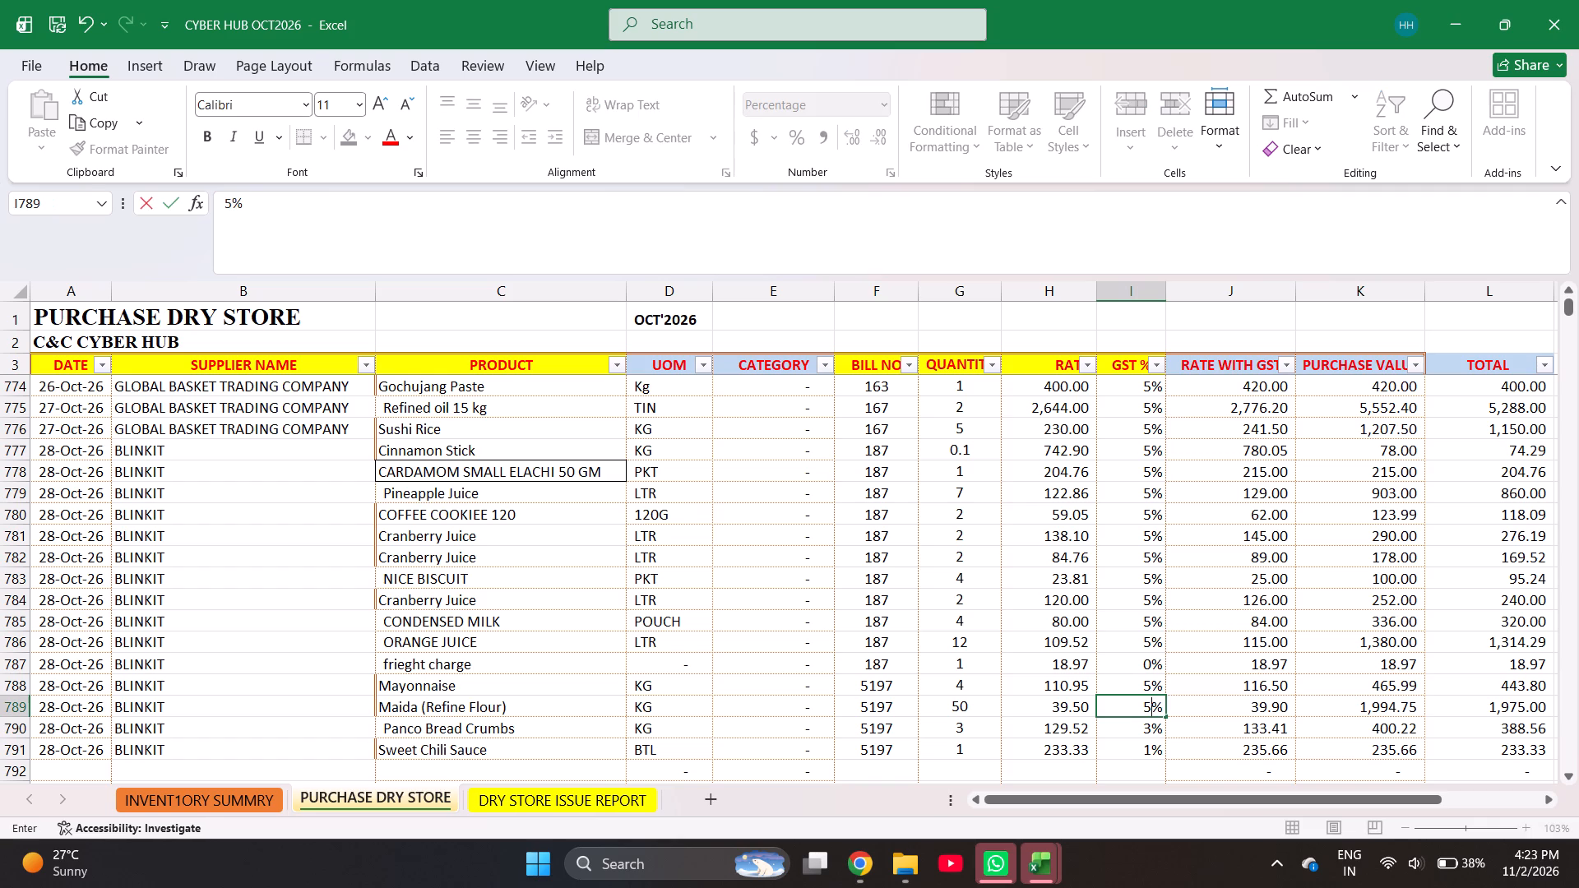
{"action": "key", "text": "Return"}
{"action": "key", "text": "5"}
{"action": "key", "text": "Return"}
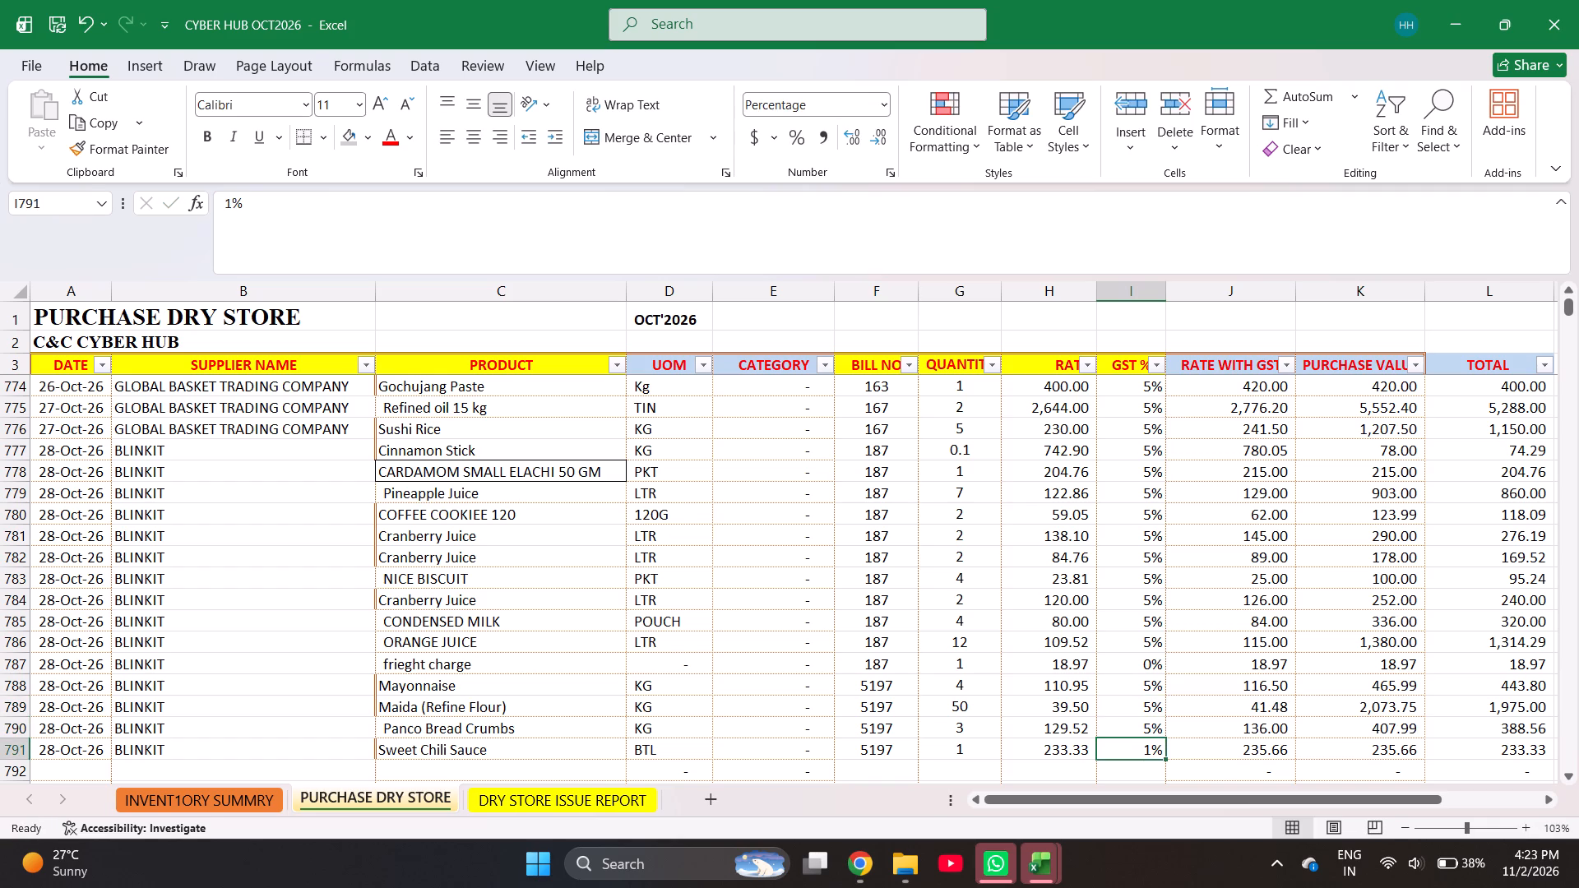
{"action": "key", "text": "5"}
{"action": "key", "text": "Return"}
Check the combined purchase value of the four bill 5197 items in rows 788 to 791.
{"action": "key", "text": "Right"}
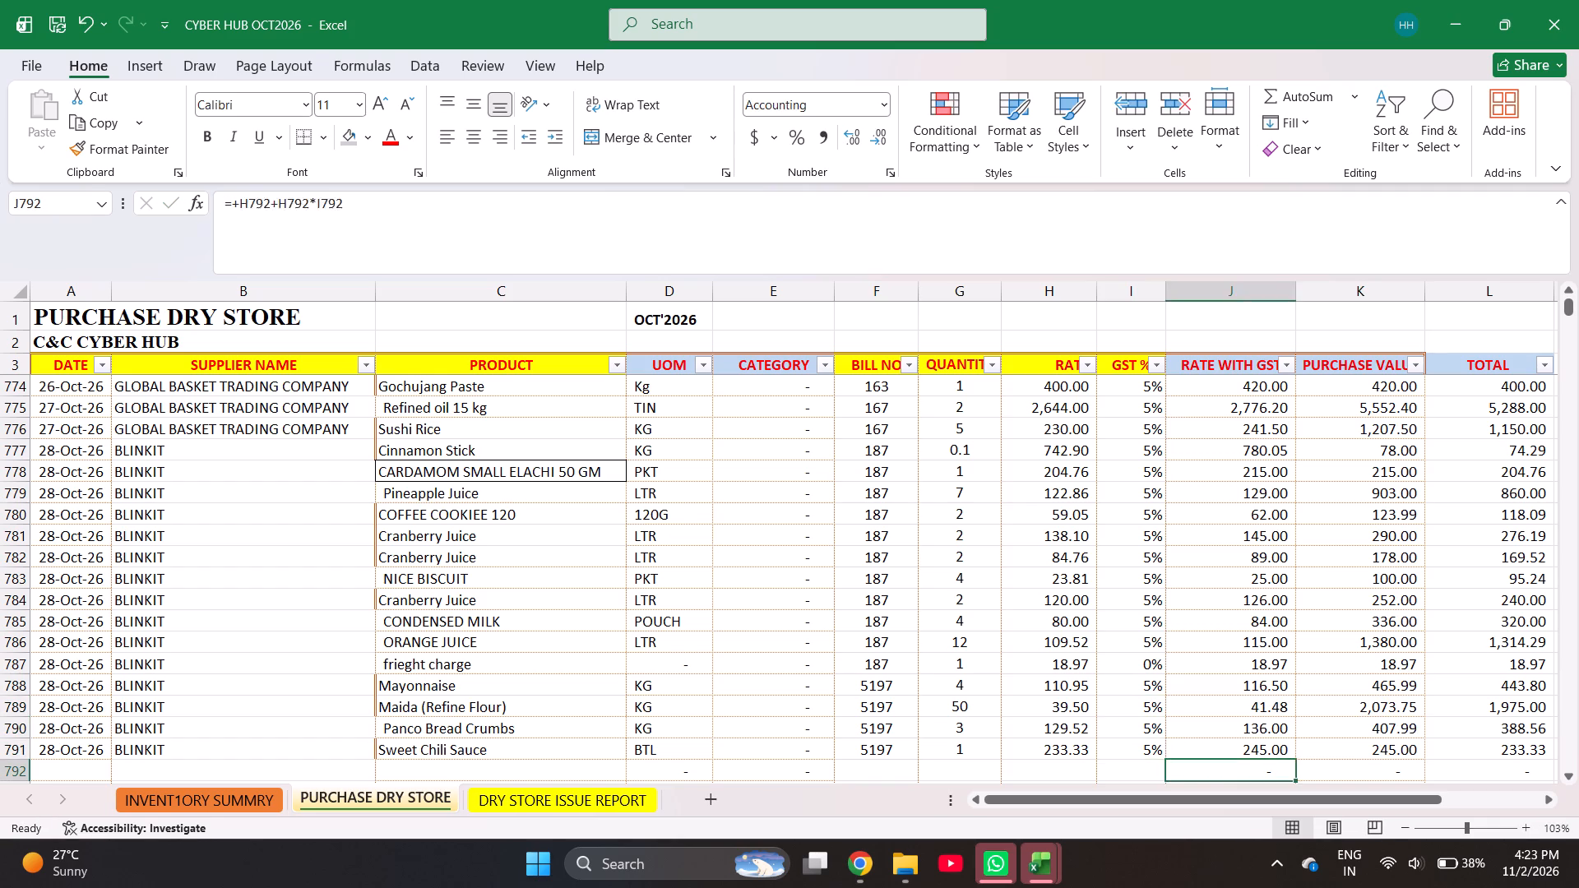
{"action": "key", "text": "Right"}
{"action": "key", "text": "Up"}
{"action": "key", "text": "shift+Up"}
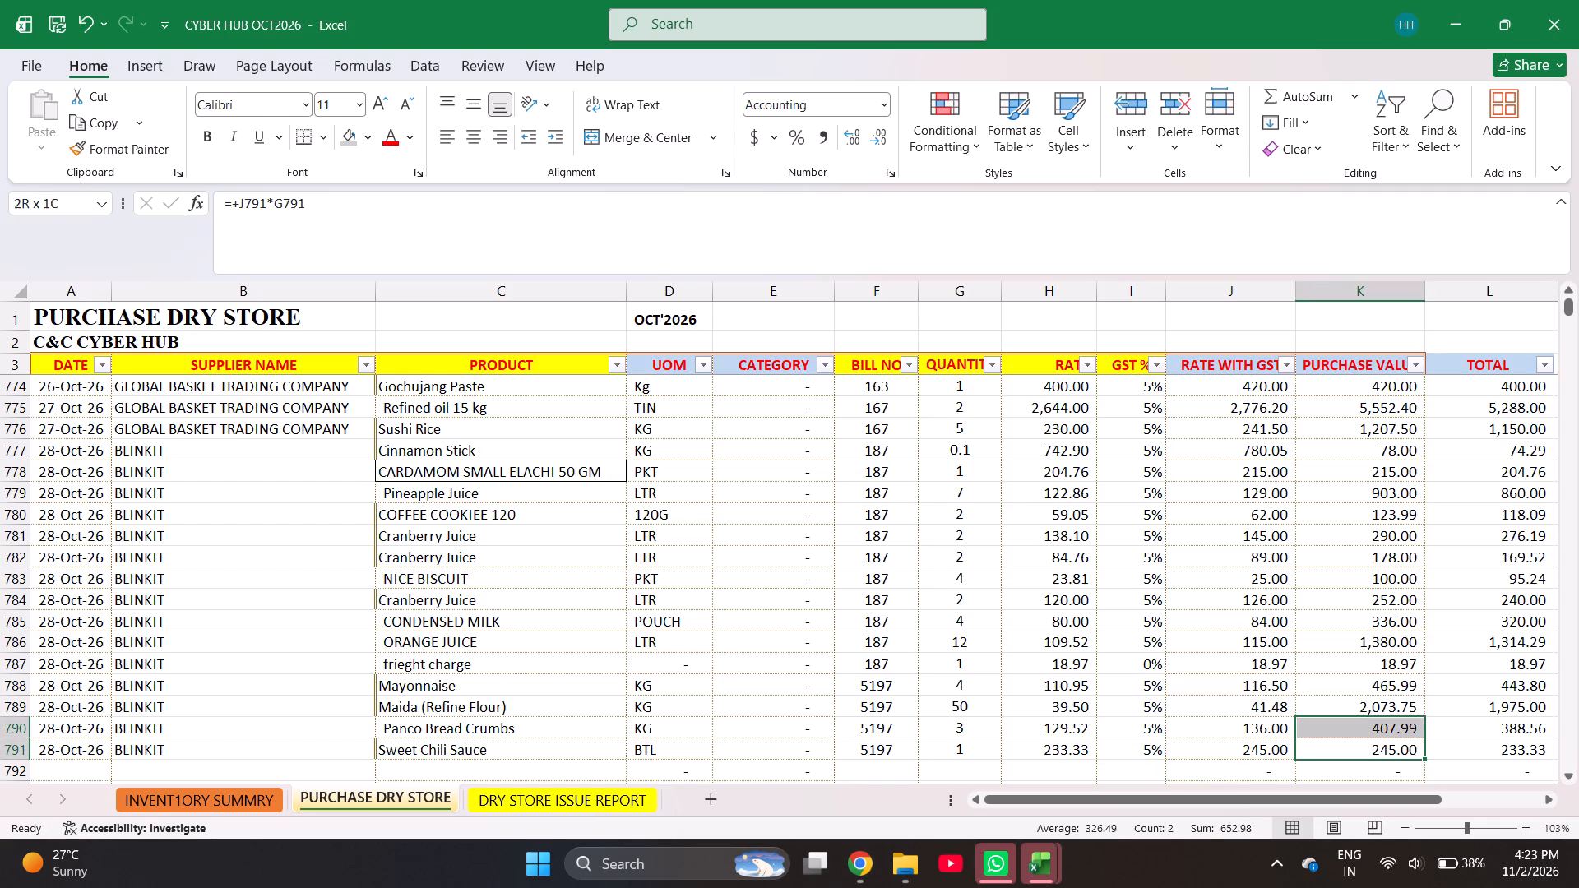
{"action": "key", "text": "shift+Up"}
{"action": "key", "text": "shift+Up"}
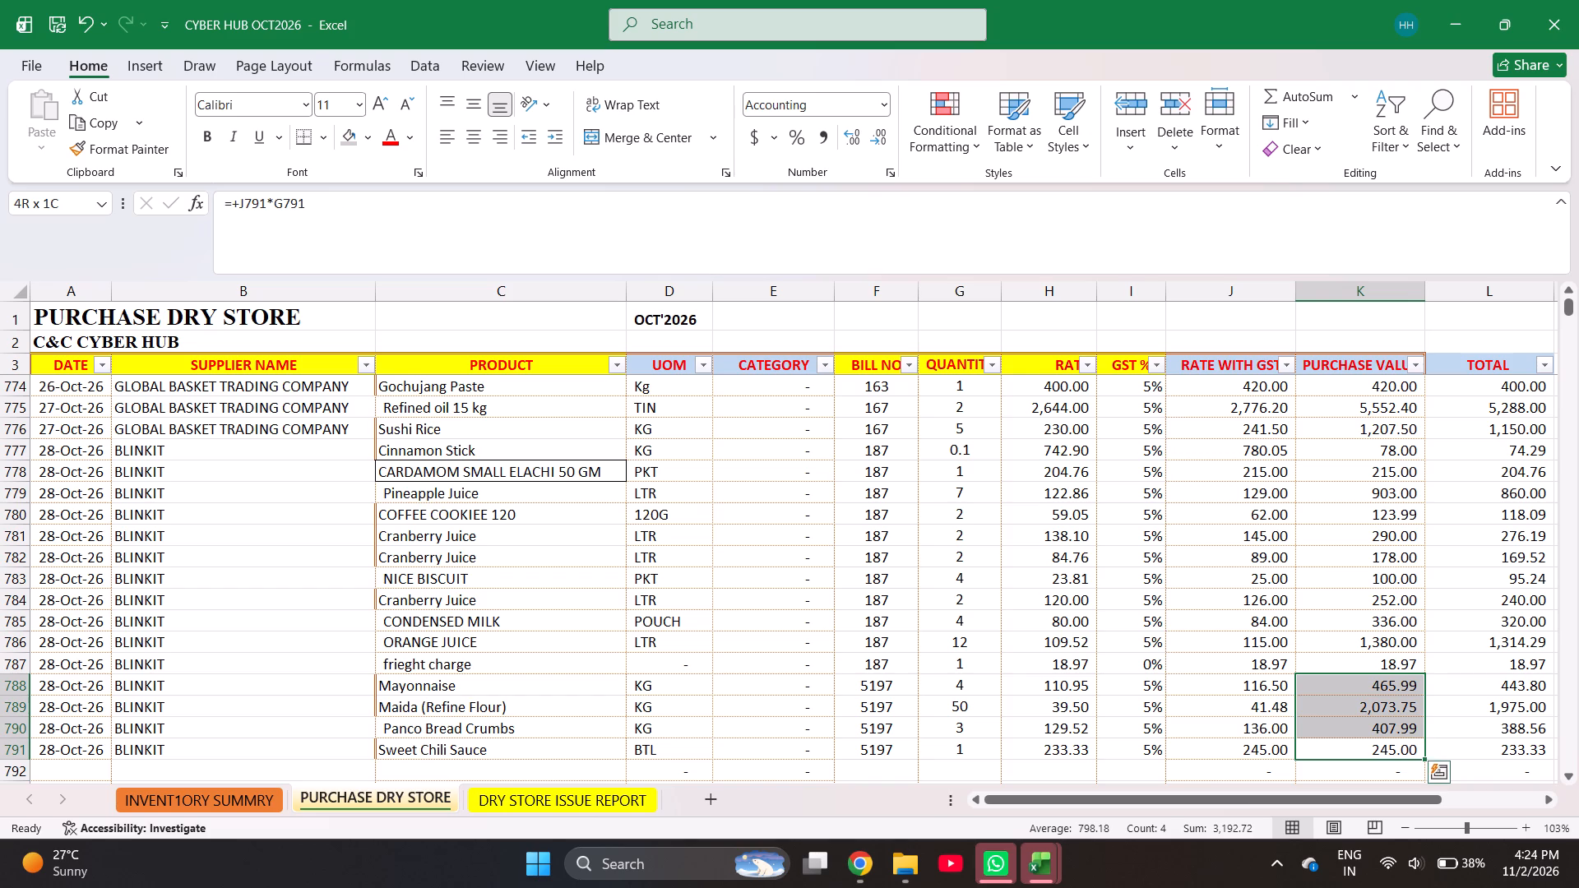
Set the GST percentage of Maida (Refine Flour) in row 789 to 0%.
{"action": "key", "text": "Left"}
{"action": "key", "text": "Left"}
{"action": "key", "text": "Up"}
{"action": "key", "text": "Up"}
{"action": "type", "text": "00"}
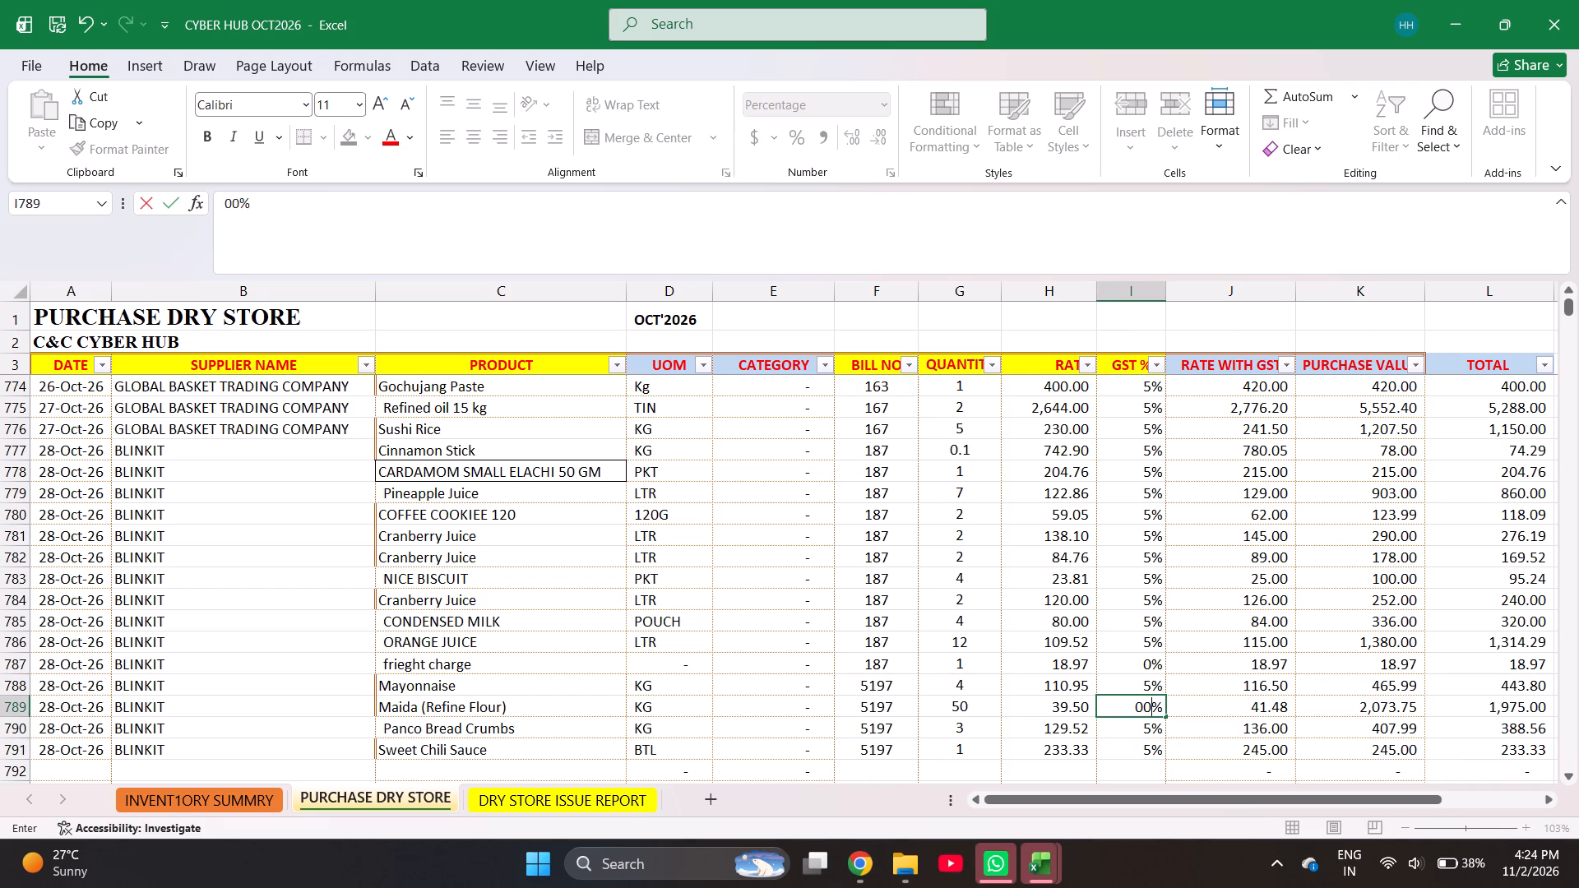
{"action": "key", "text": "BackSpace"}
{"action": "key", "text": "Right"}
Recheck the combined purchase value of rows 788 to 791.
{"action": "key", "text": "Right"}
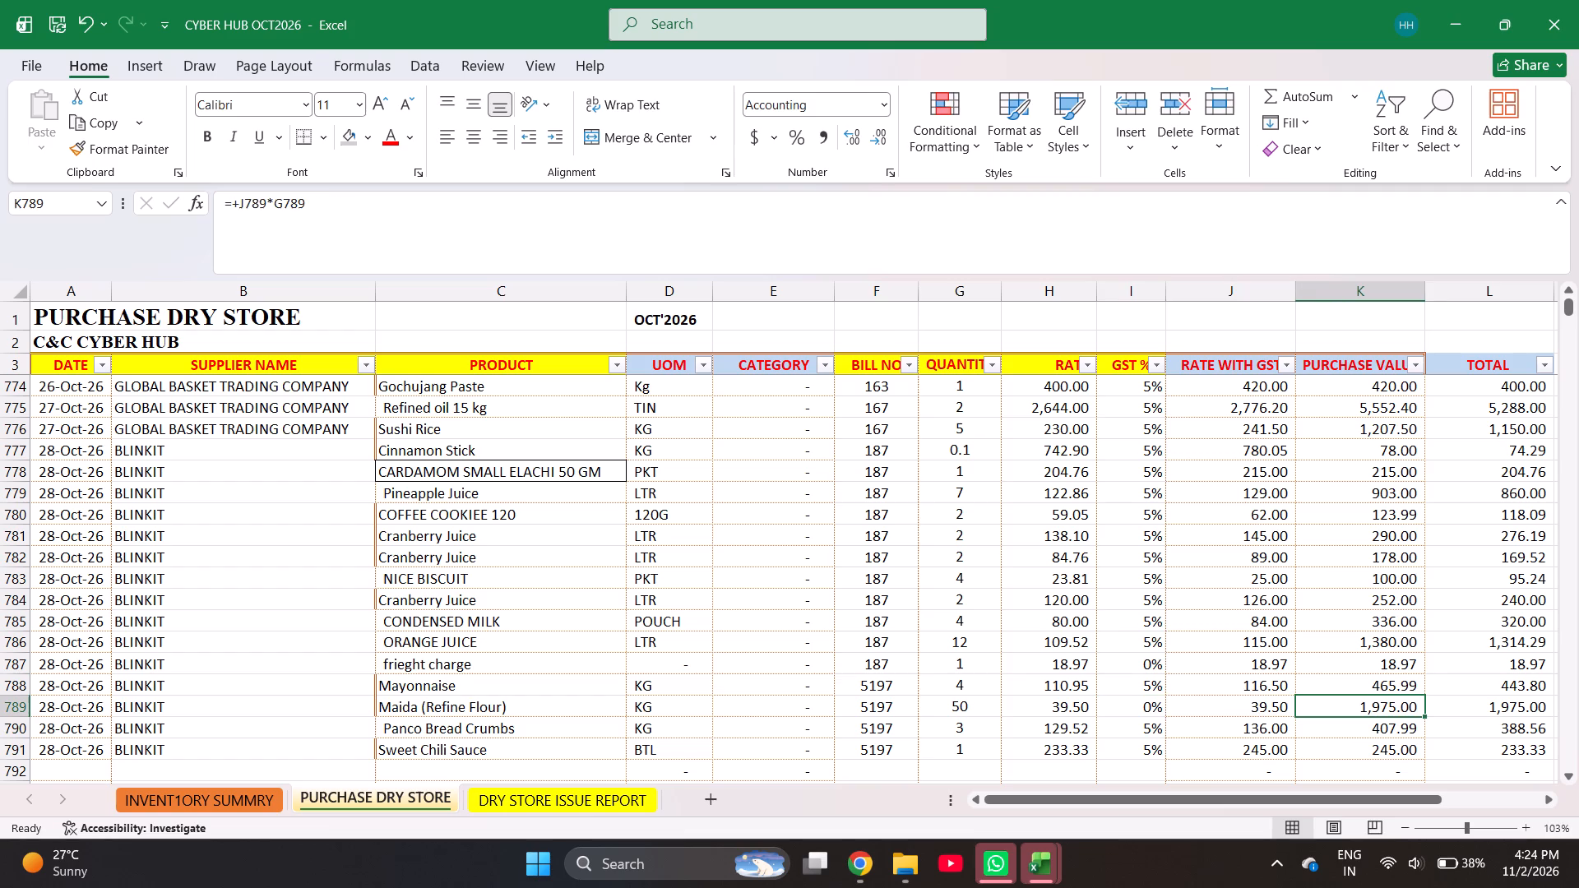
{"action": "key", "text": "Up"}
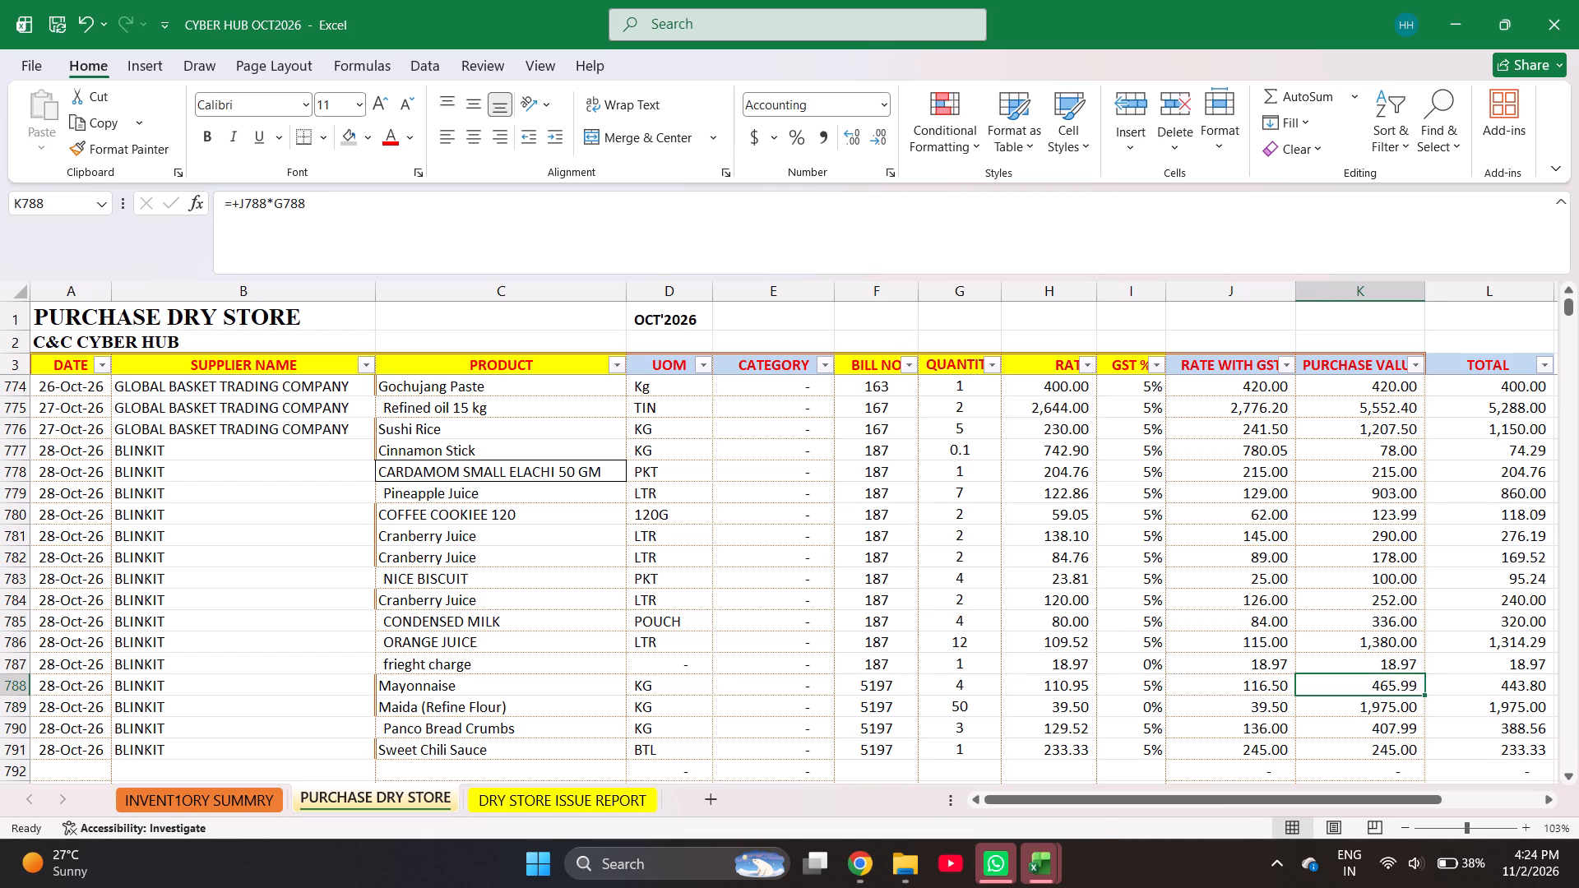
{"action": "key", "text": "shift+Down"}
{"action": "key", "text": "shift+Down"}
{"action": "key", "text": "shift+Down"}
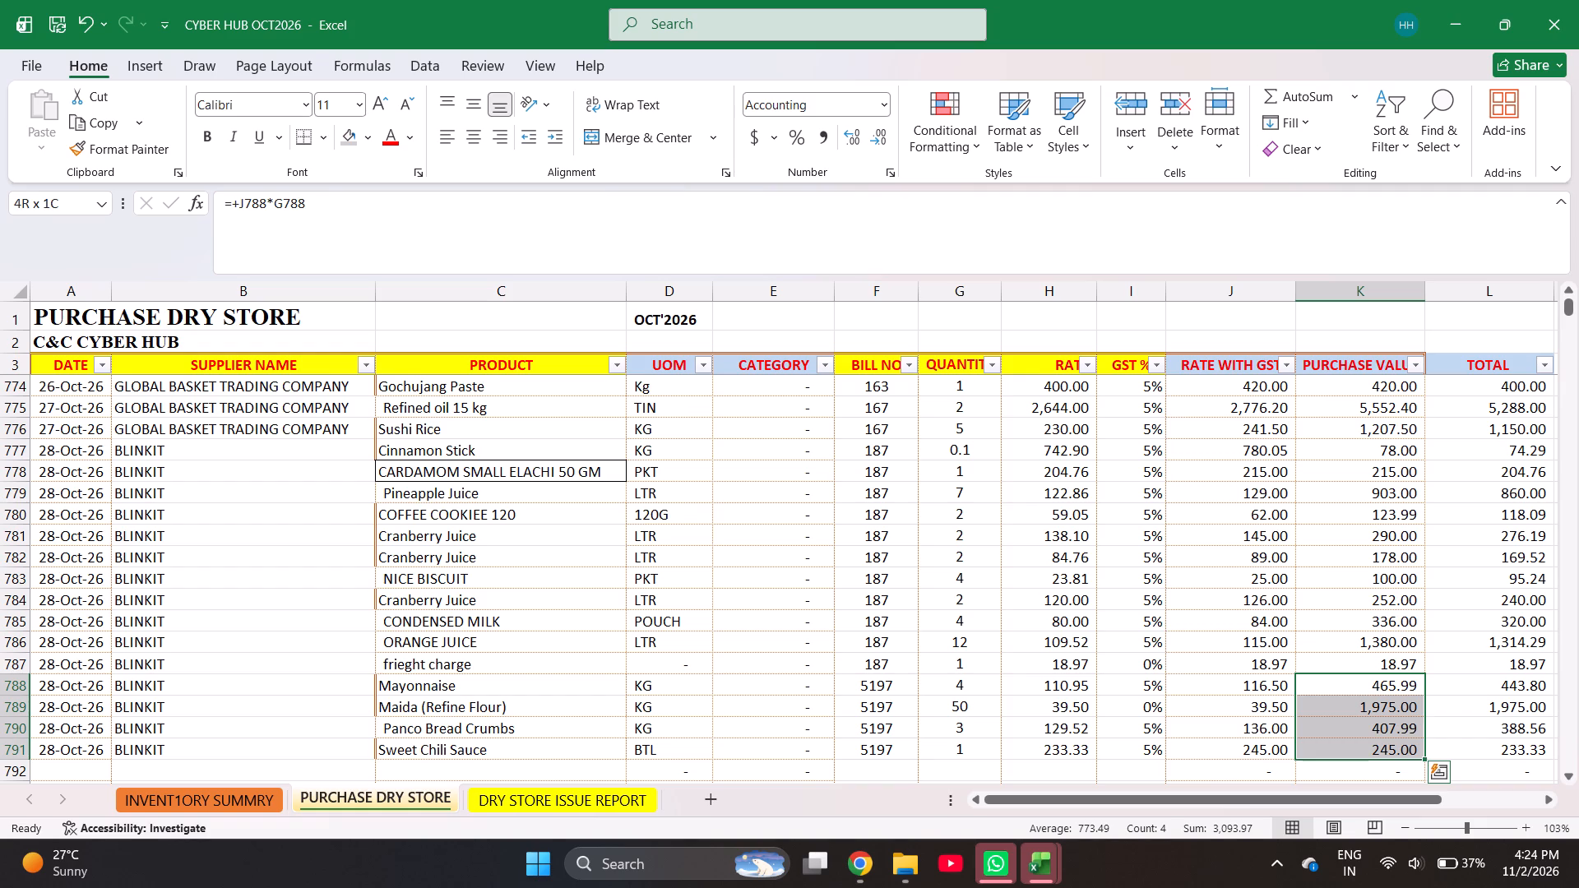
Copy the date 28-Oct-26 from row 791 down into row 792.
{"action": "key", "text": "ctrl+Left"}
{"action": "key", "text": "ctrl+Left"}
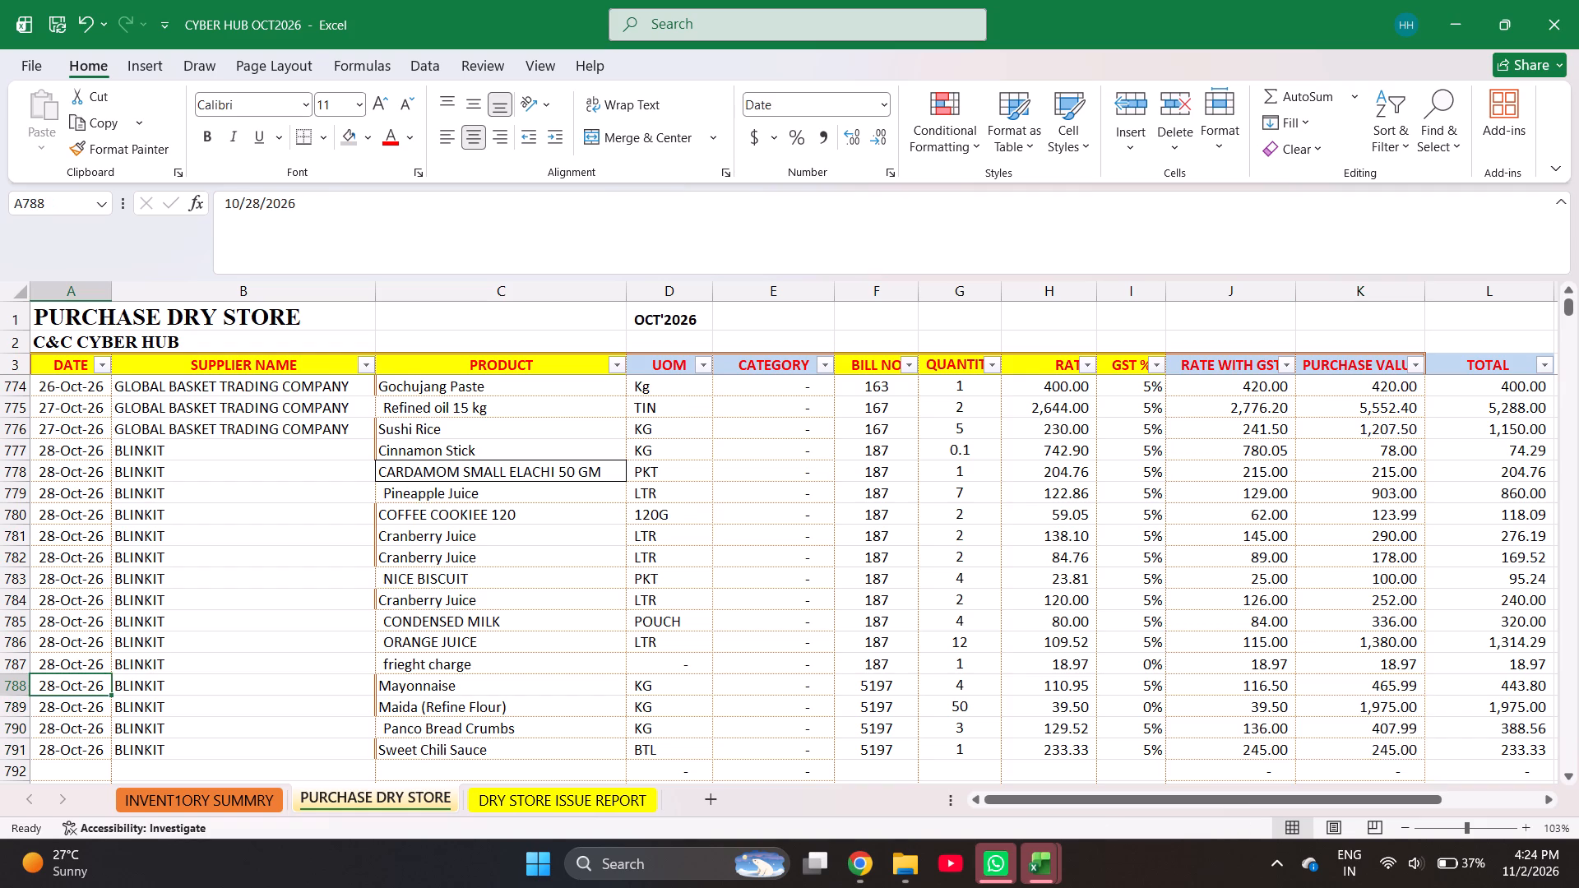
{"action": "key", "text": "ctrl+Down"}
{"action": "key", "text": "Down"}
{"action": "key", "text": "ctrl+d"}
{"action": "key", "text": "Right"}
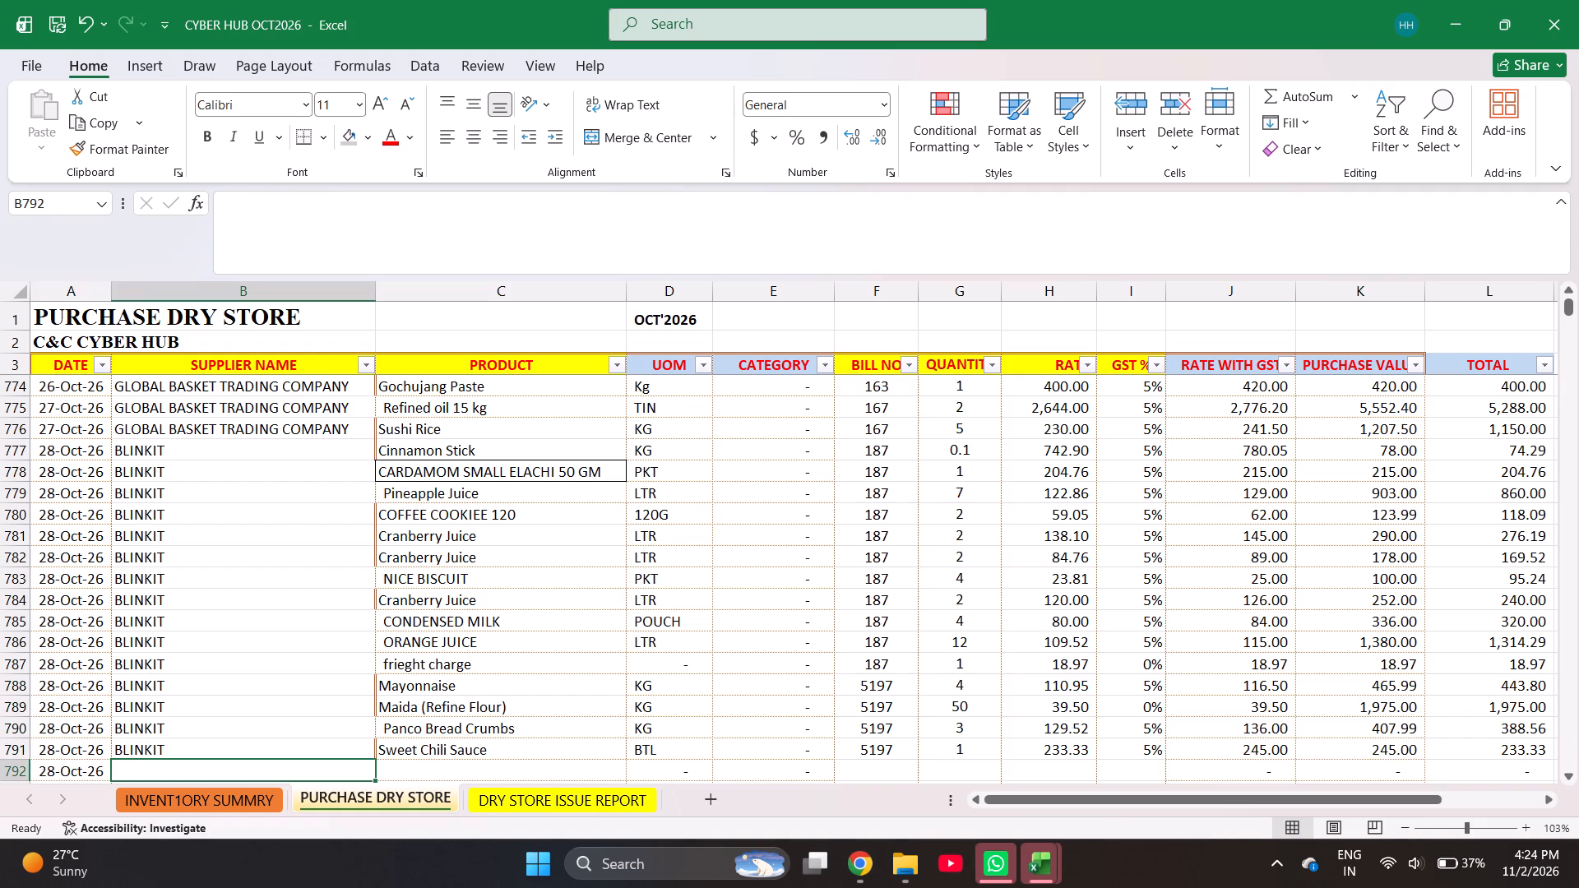
Change the supplier of the Mayonnaise entry in row 788 to DELIVERIT.
{"action": "key", "text": "Up"}
{"action": "key", "text": "Up"}
{"action": "key", "text": "Up"}
{"action": "key", "text": "Up"}
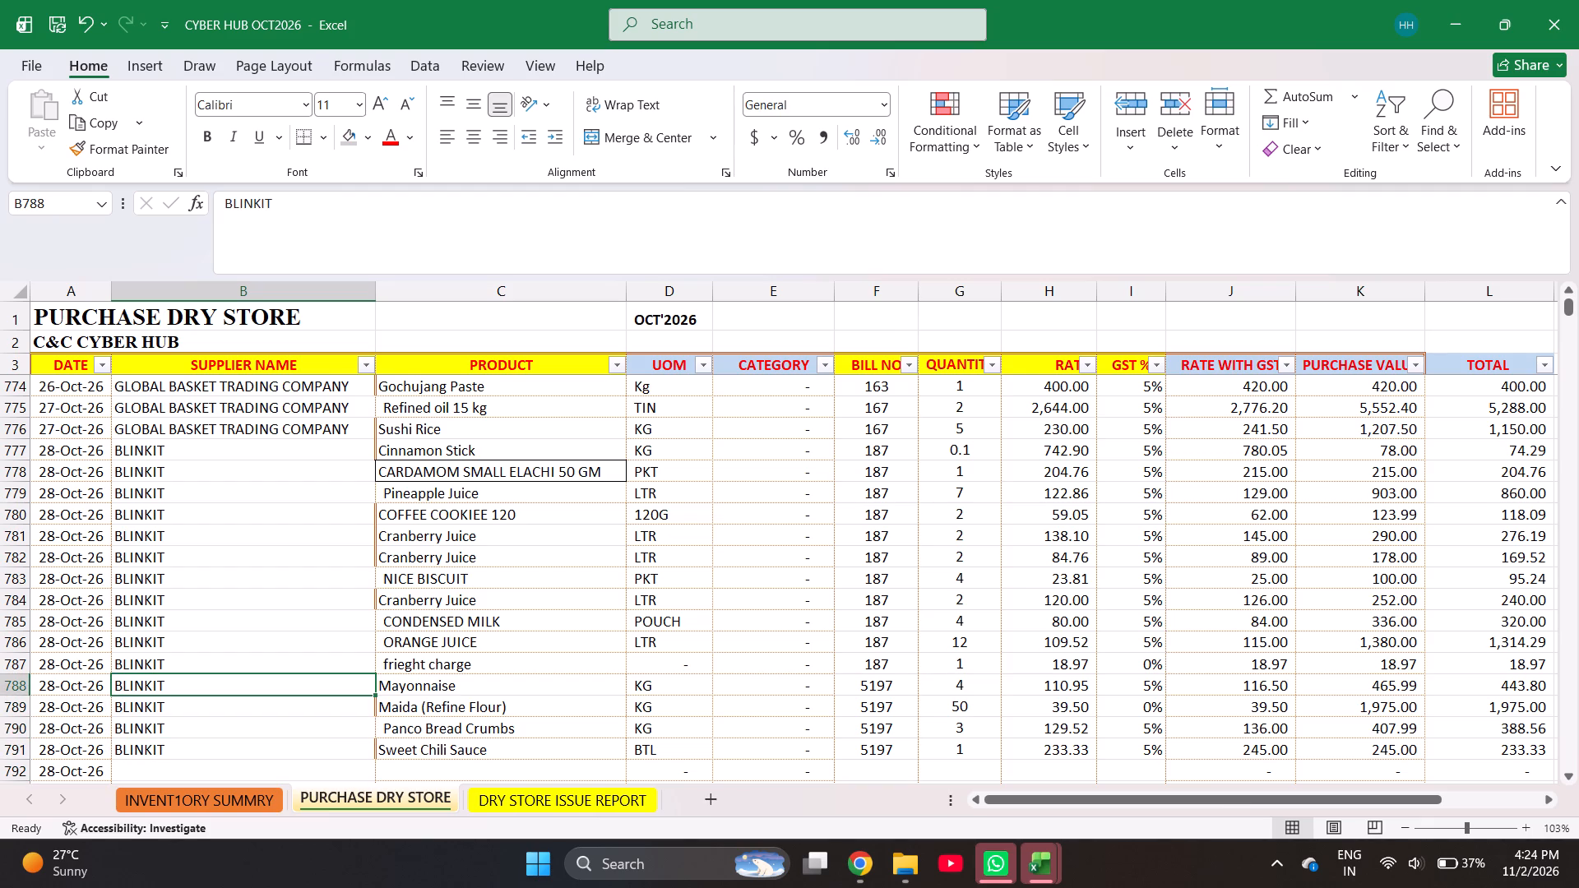
{"action": "type", "text": "de"}
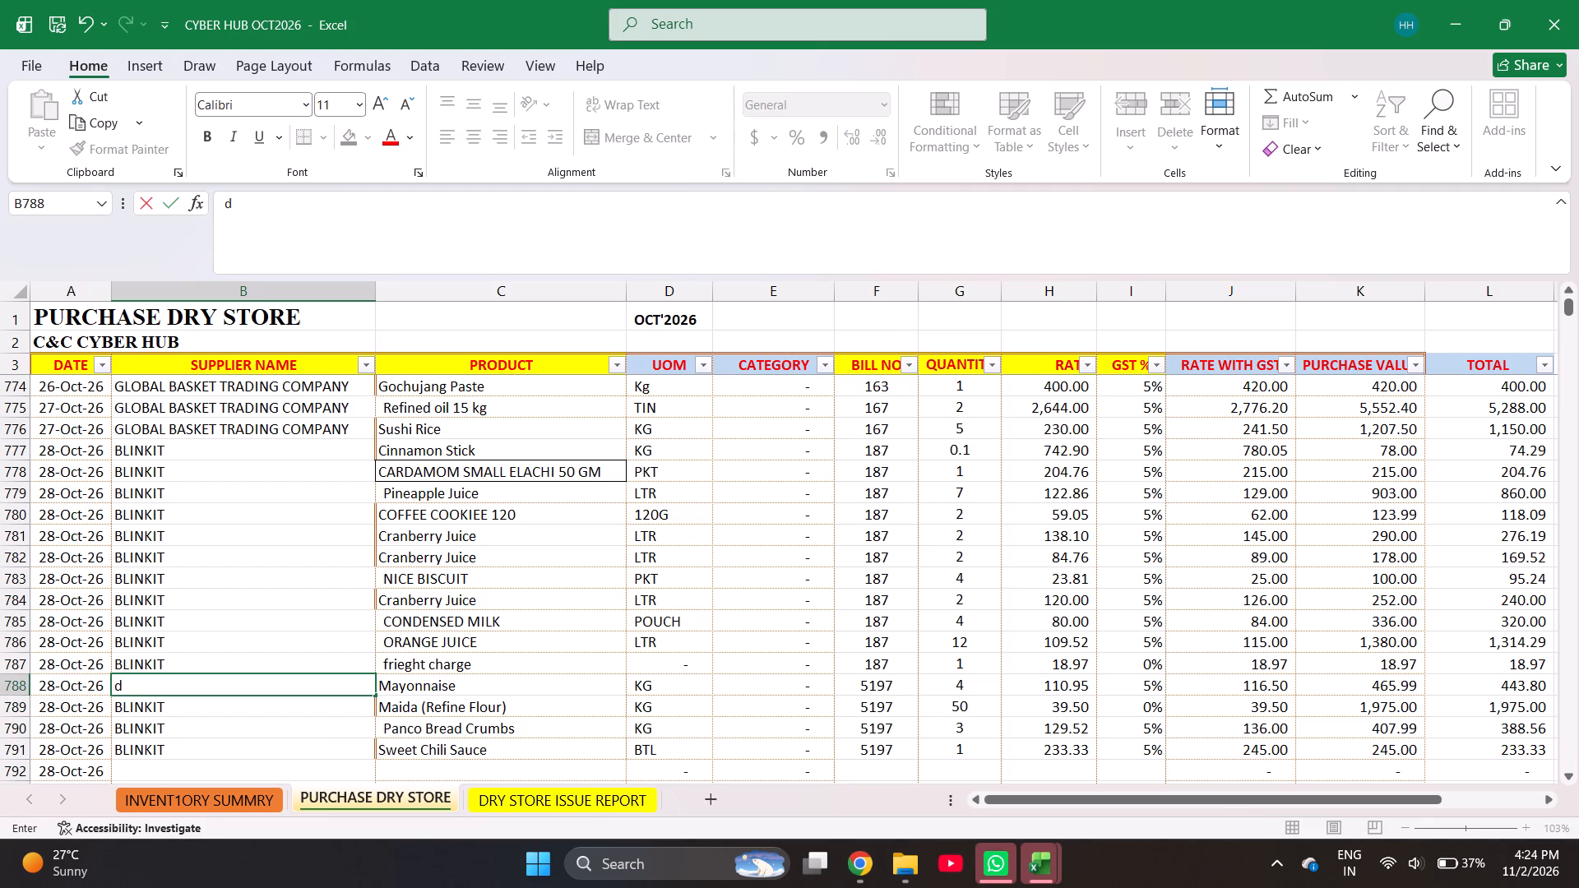
{"action": "type", "text": "li"}
{"action": "key", "text": "Return"}
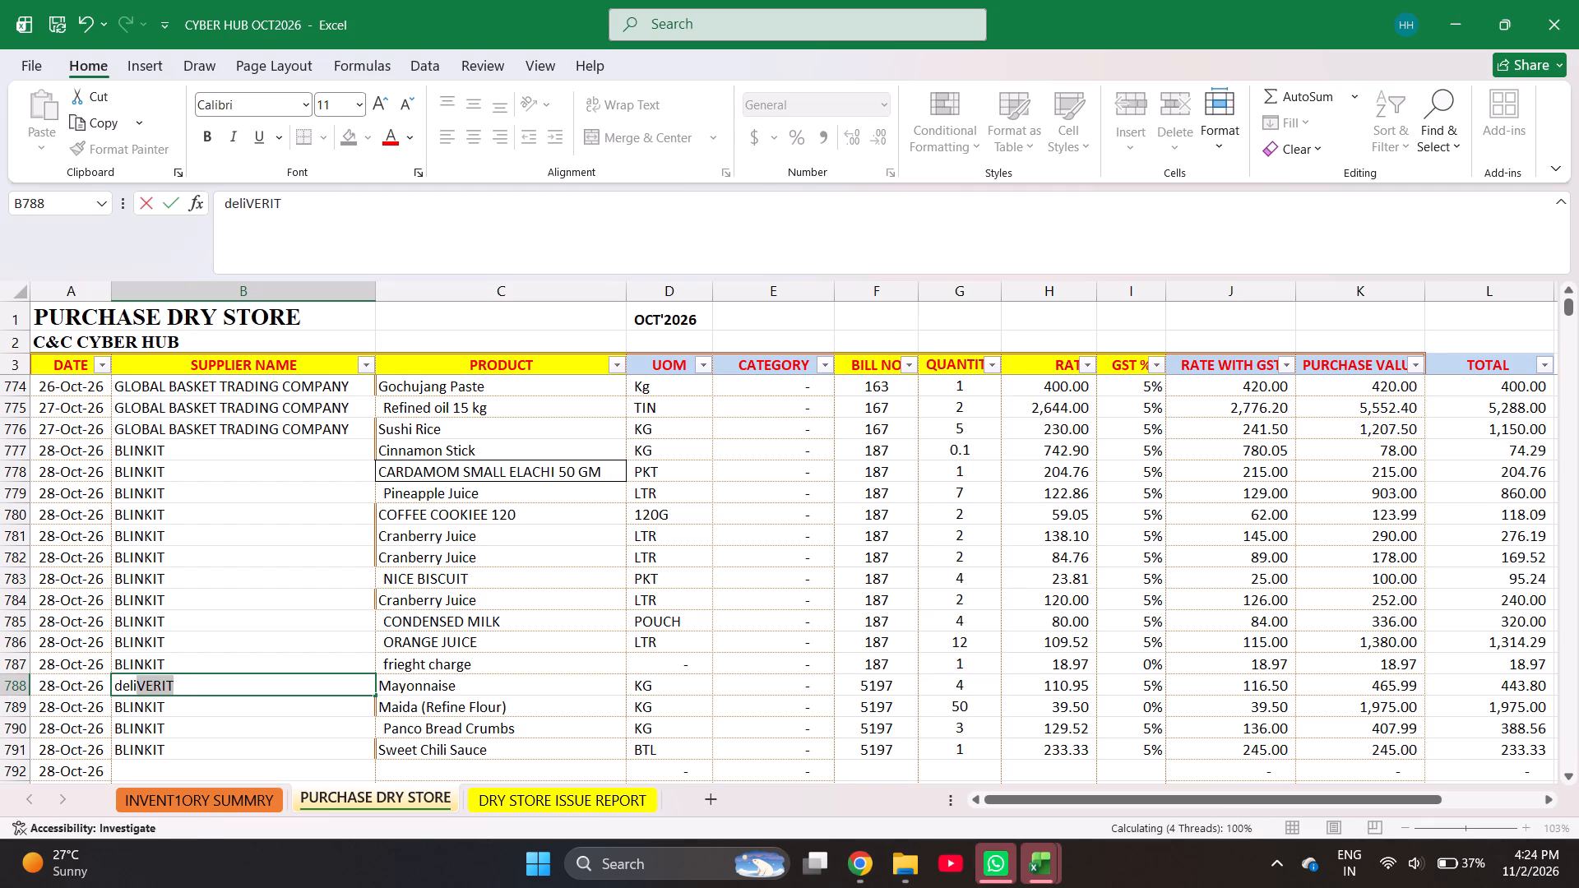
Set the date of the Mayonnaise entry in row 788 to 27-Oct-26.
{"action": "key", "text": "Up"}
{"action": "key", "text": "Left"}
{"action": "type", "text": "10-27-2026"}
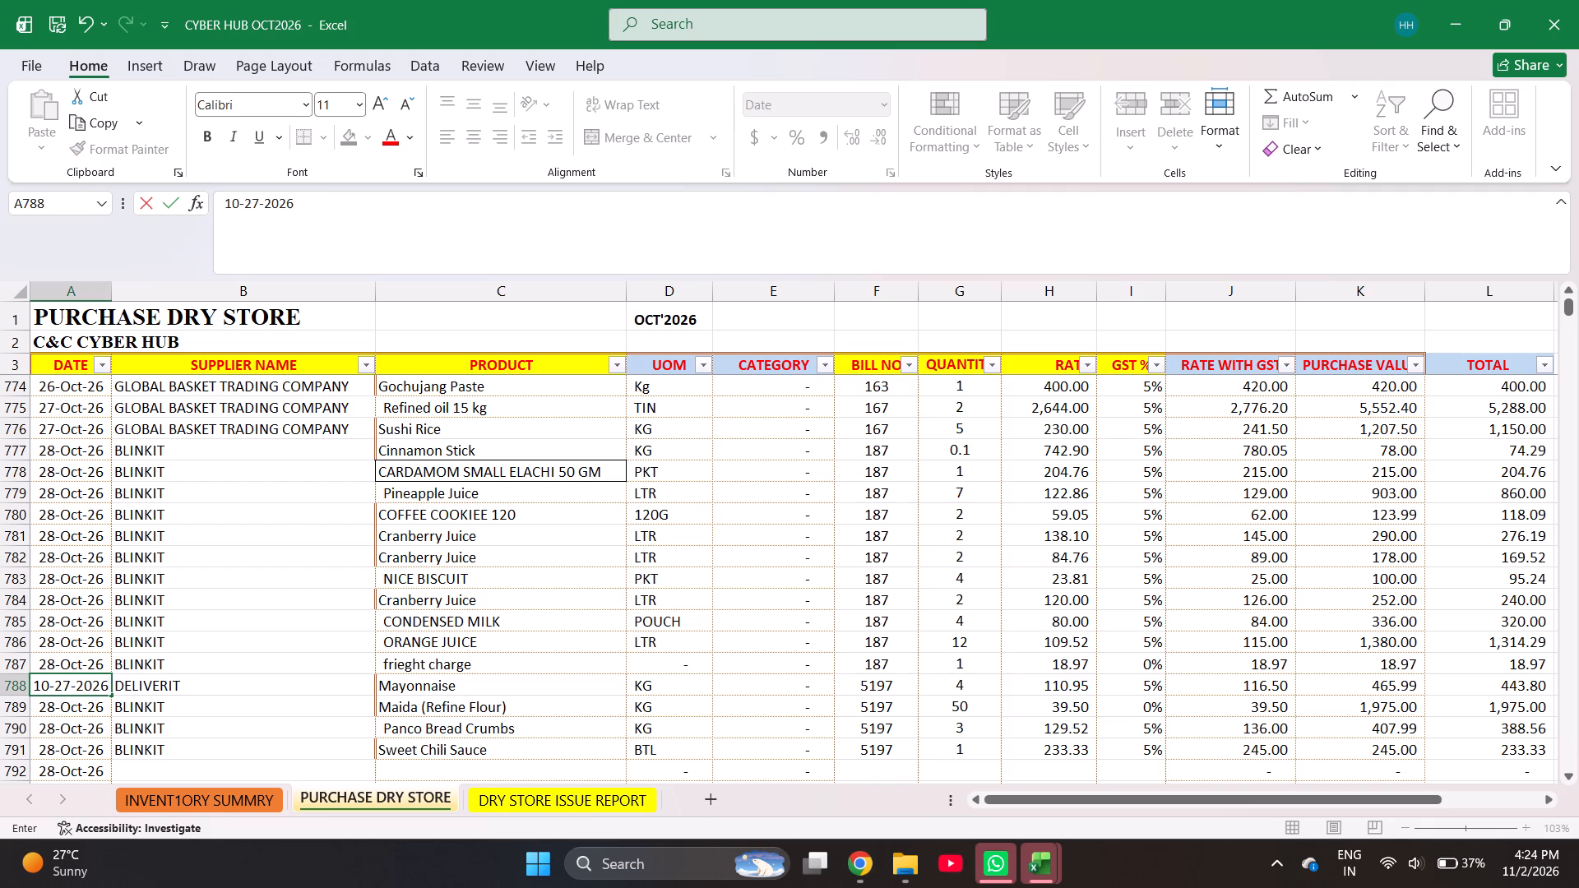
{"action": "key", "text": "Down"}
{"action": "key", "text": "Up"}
Fill the date and supplier DELIVERIT from row 788 down through row 791.
{"action": "key", "text": "shift+Right"}
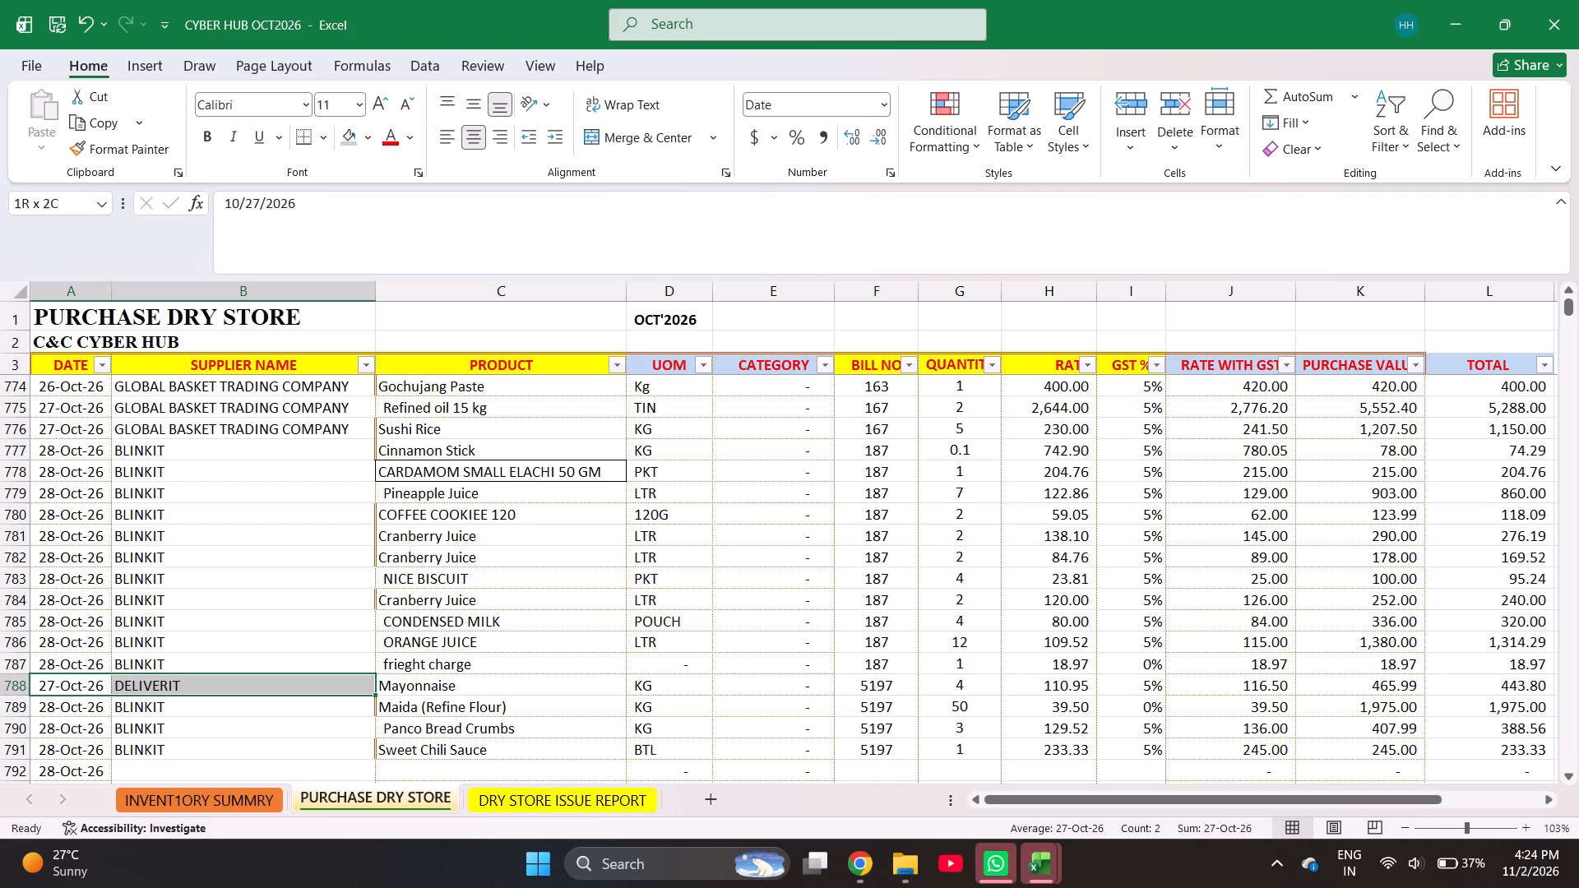
{"action": "key", "text": "shift+Down"}
{"action": "key", "text": "shift+Down"}
{"action": "key", "text": "shift+Down"}
{"action": "key", "text": "ctrl+d"}
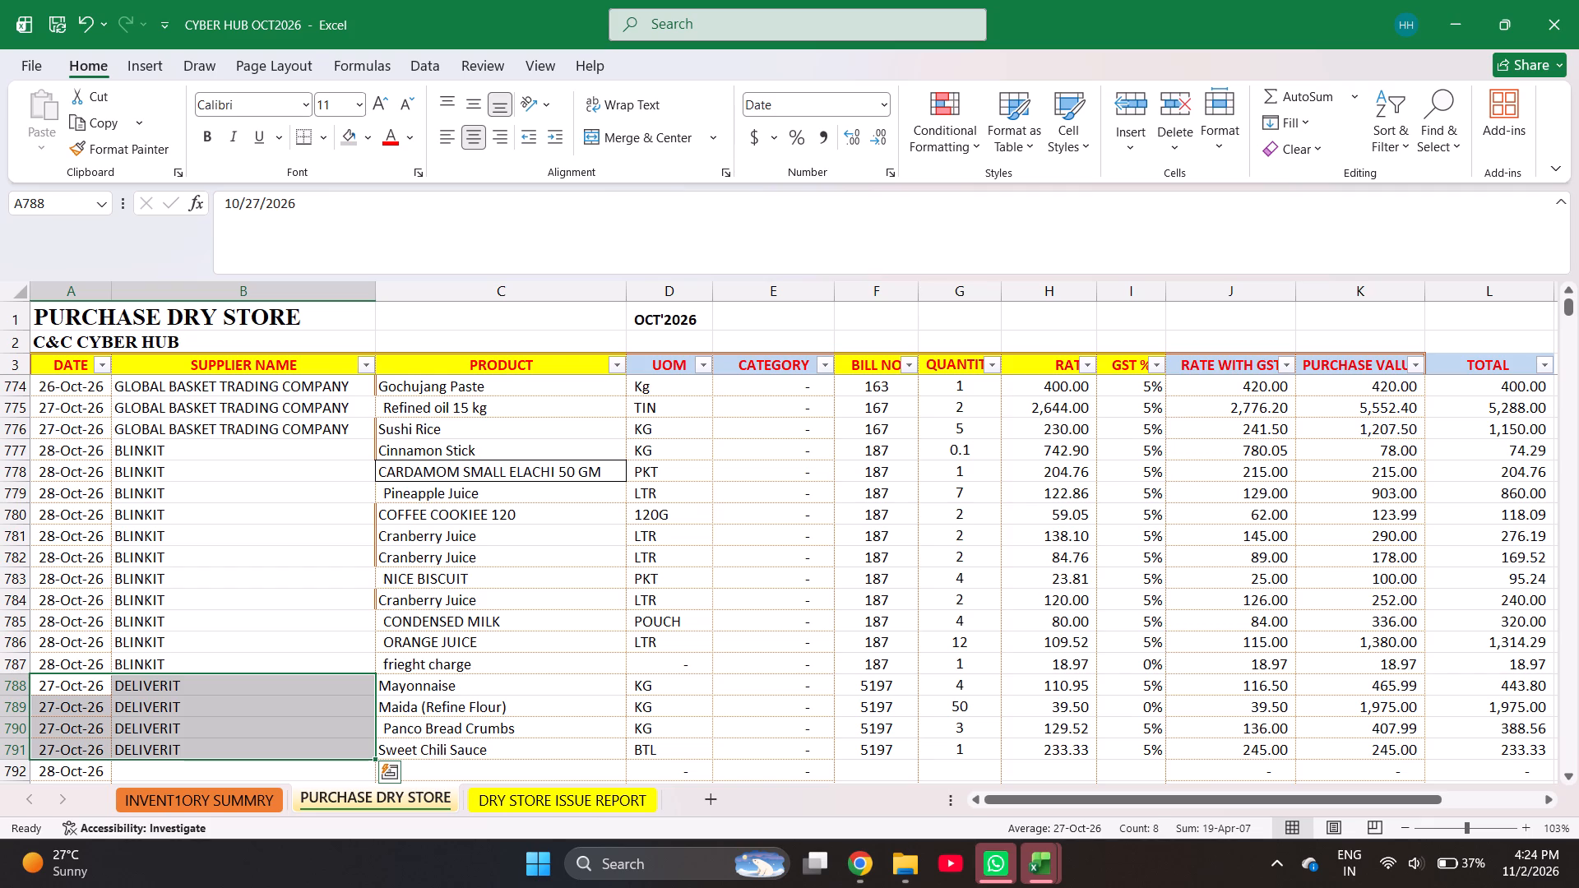
Fill the date 28-Oct-26 from row 787 down through row 792.
{"action": "key", "text": "Left"}
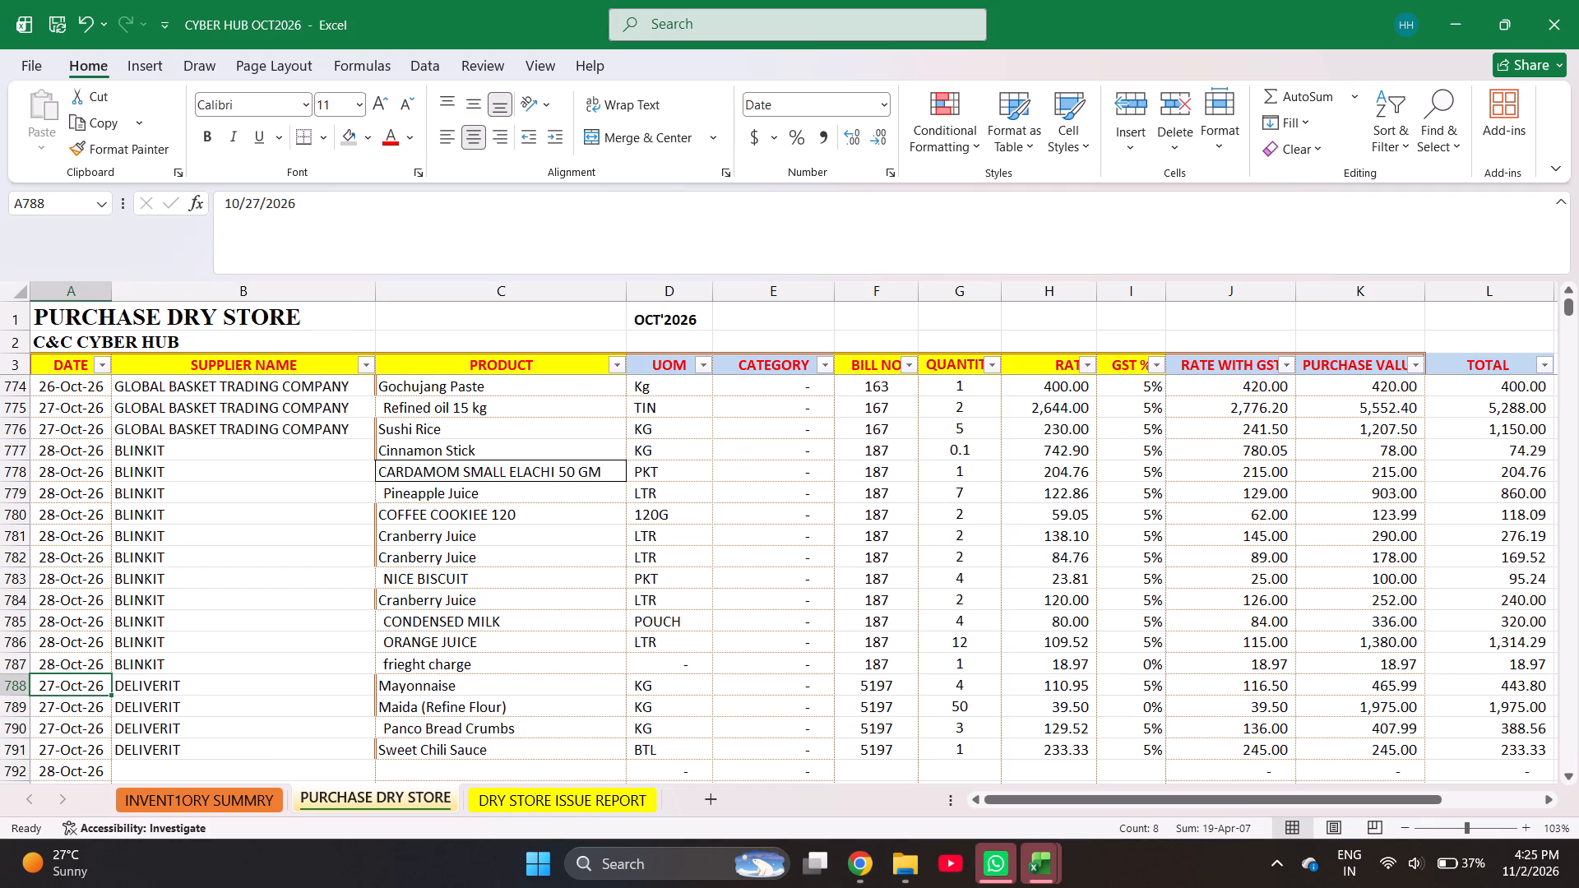
{"action": "key", "text": "Up"}
{"action": "key", "text": "shift+Down"}
{"action": "key", "text": "shift+Down"}
{"action": "key", "text": "shift+Down"}
{"action": "key", "text": "shift+Down"}
{"action": "key", "text": "shift+Down"}
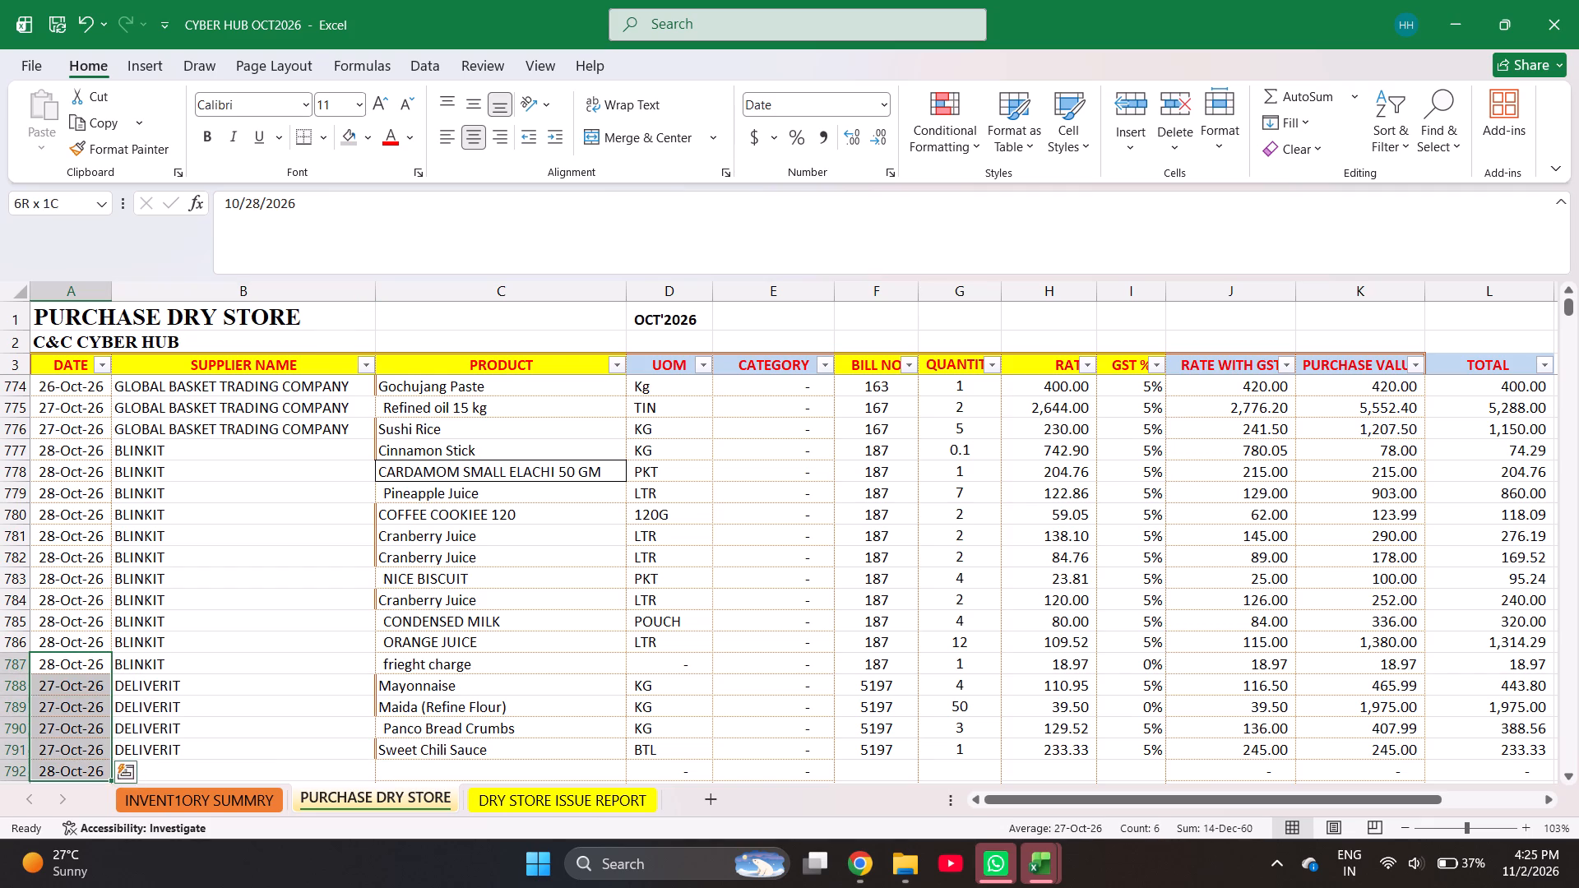
{"action": "key", "text": "ctrl+d"}
Enter supplier SHUBHAM INTERNATIONAL and product SunDried Tomato 285gm in row 792.
{"action": "key", "text": "ctrl+Down"}
{"action": "key", "text": "Right"}
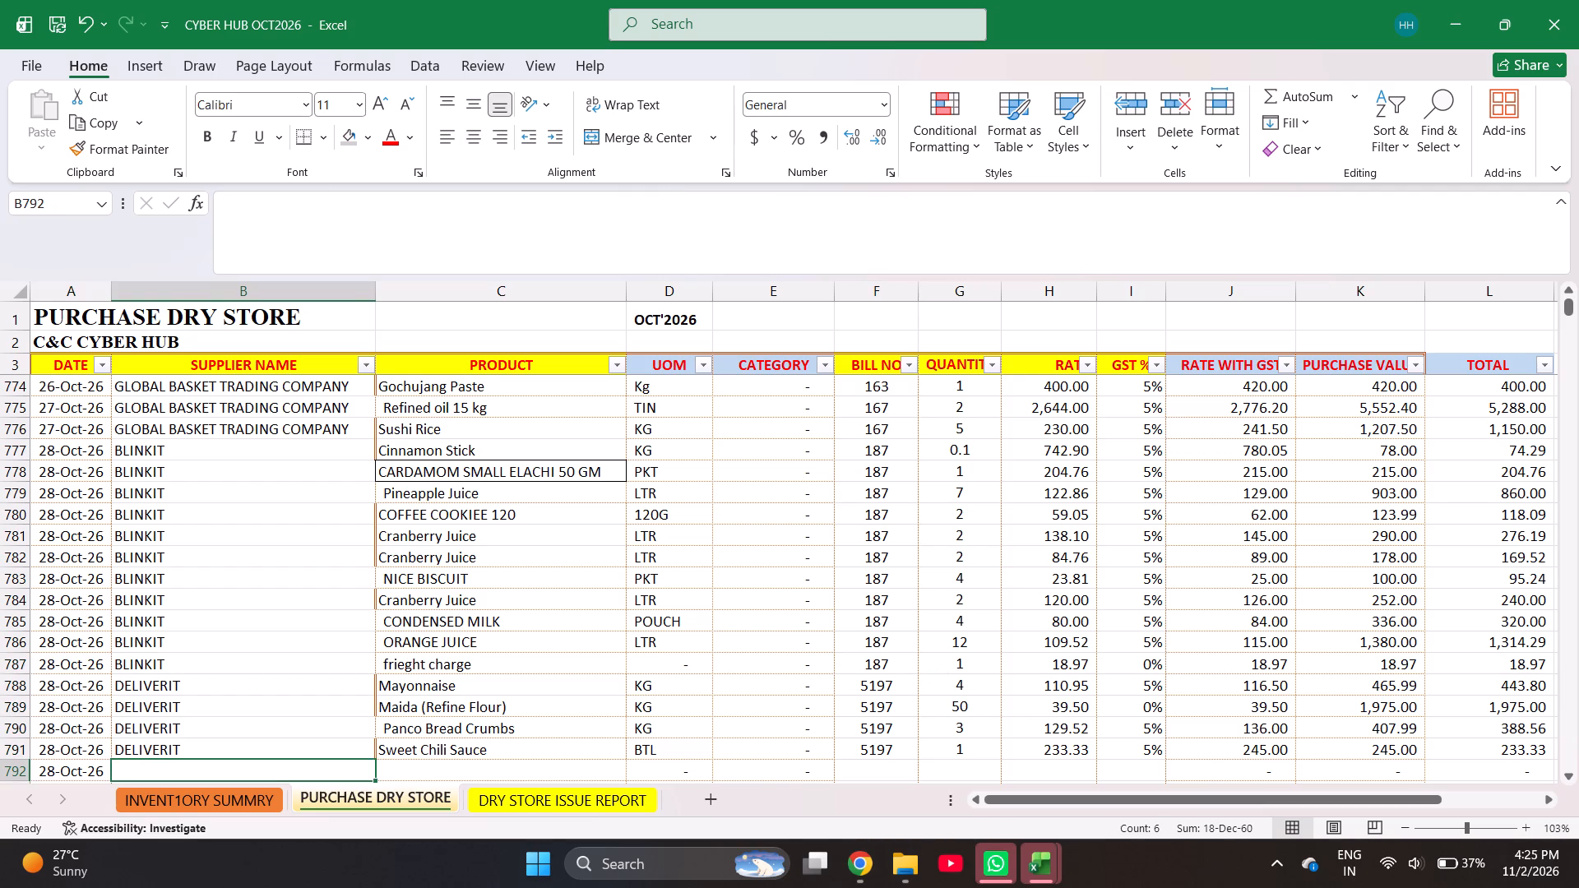
{"action": "type", "text": "shu"}
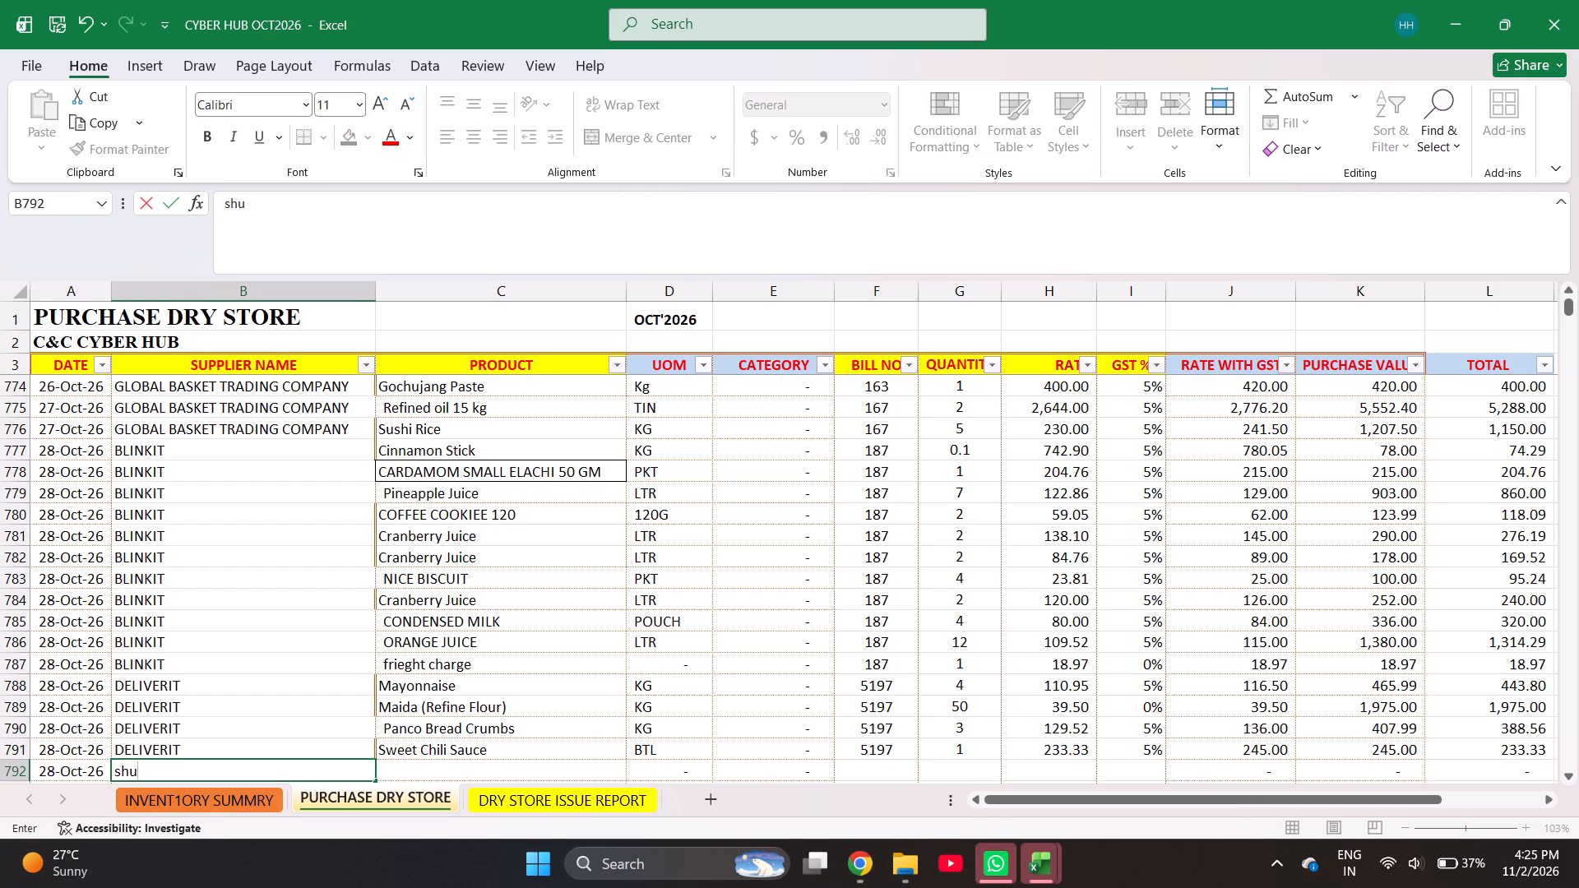
{"action": "key", "text": "BackSpace"}
{"action": "key", "text": "BackSpace"}
{"action": "key", "text": "BackSpace"}
{"action": "type", "text": "SHU"}
{"action": "key", "text": "Return"}
{"action": "key", "text": "Up"}
{"action": "key", "text": "Right"}
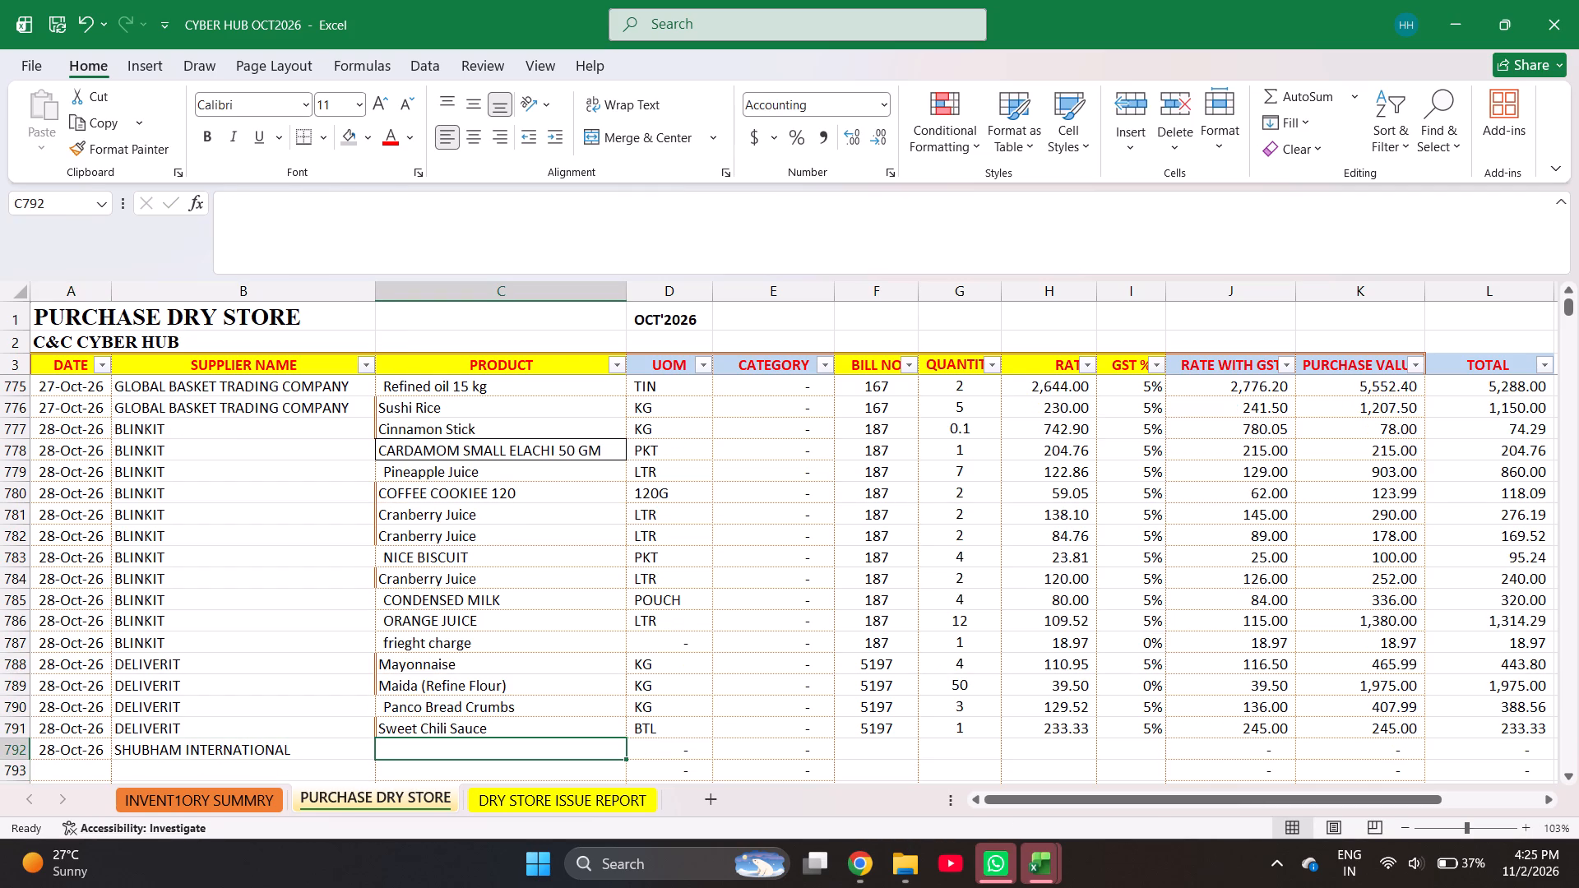
{"action": "type", "text": "SUND"}
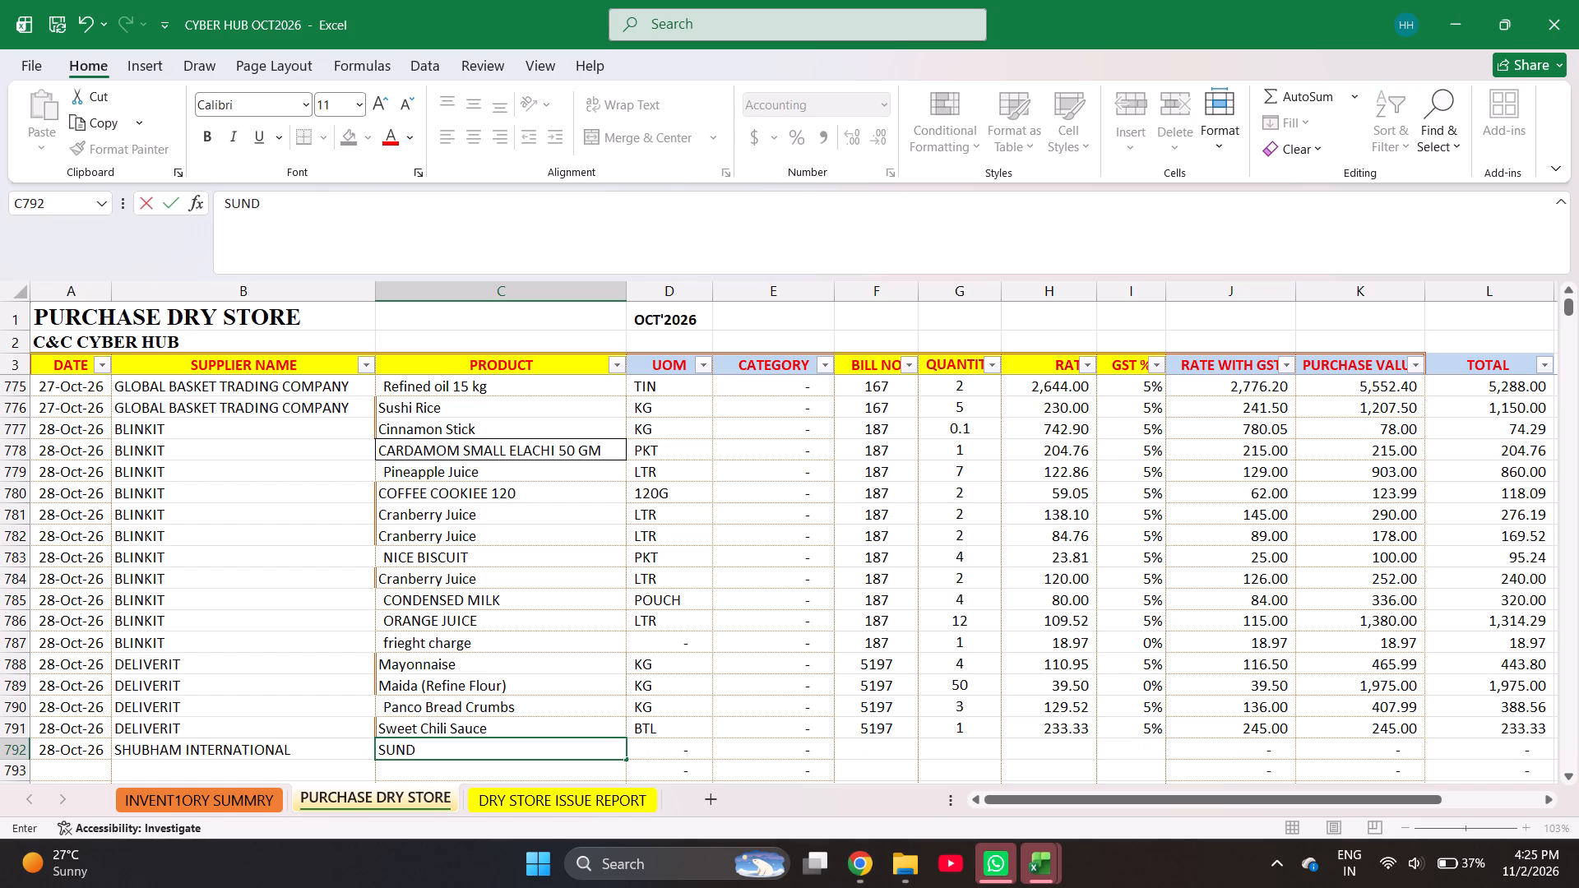
{"action": "key", "text": "r"}
{"action": "key", "text": "Return"}
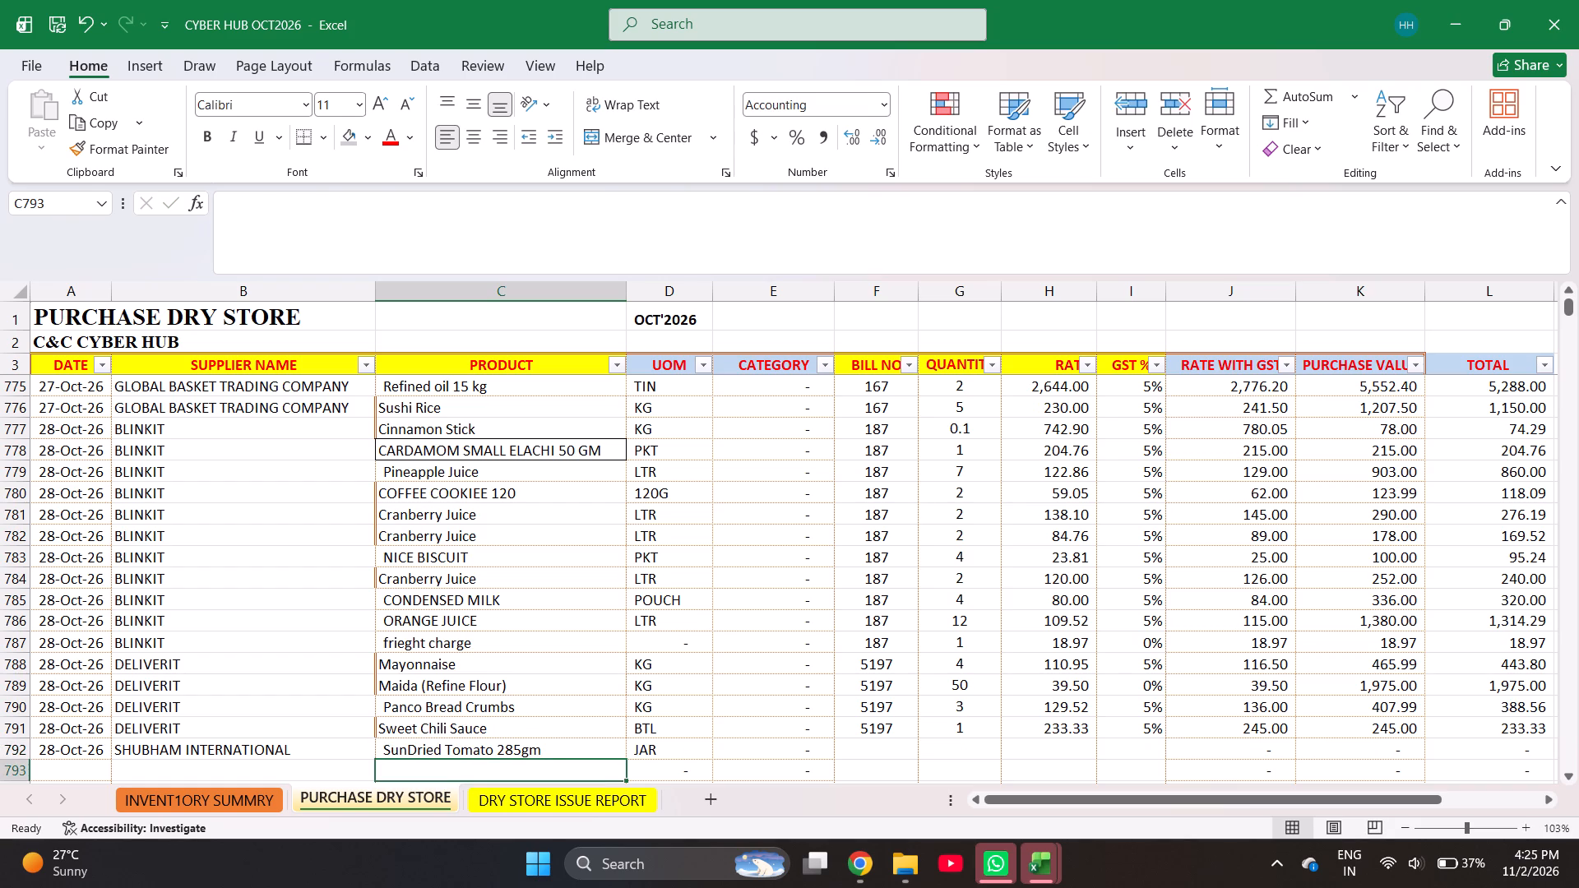
Complete the SunDried Tomato entry in row 792 with bill number 2303, quantity 12, rate 205 and GST 5%.
{"action": "key", "text": "Up"}
{"action": "key", "text": "ctrl+Right"}
{"action": "key", "text": "Right"}
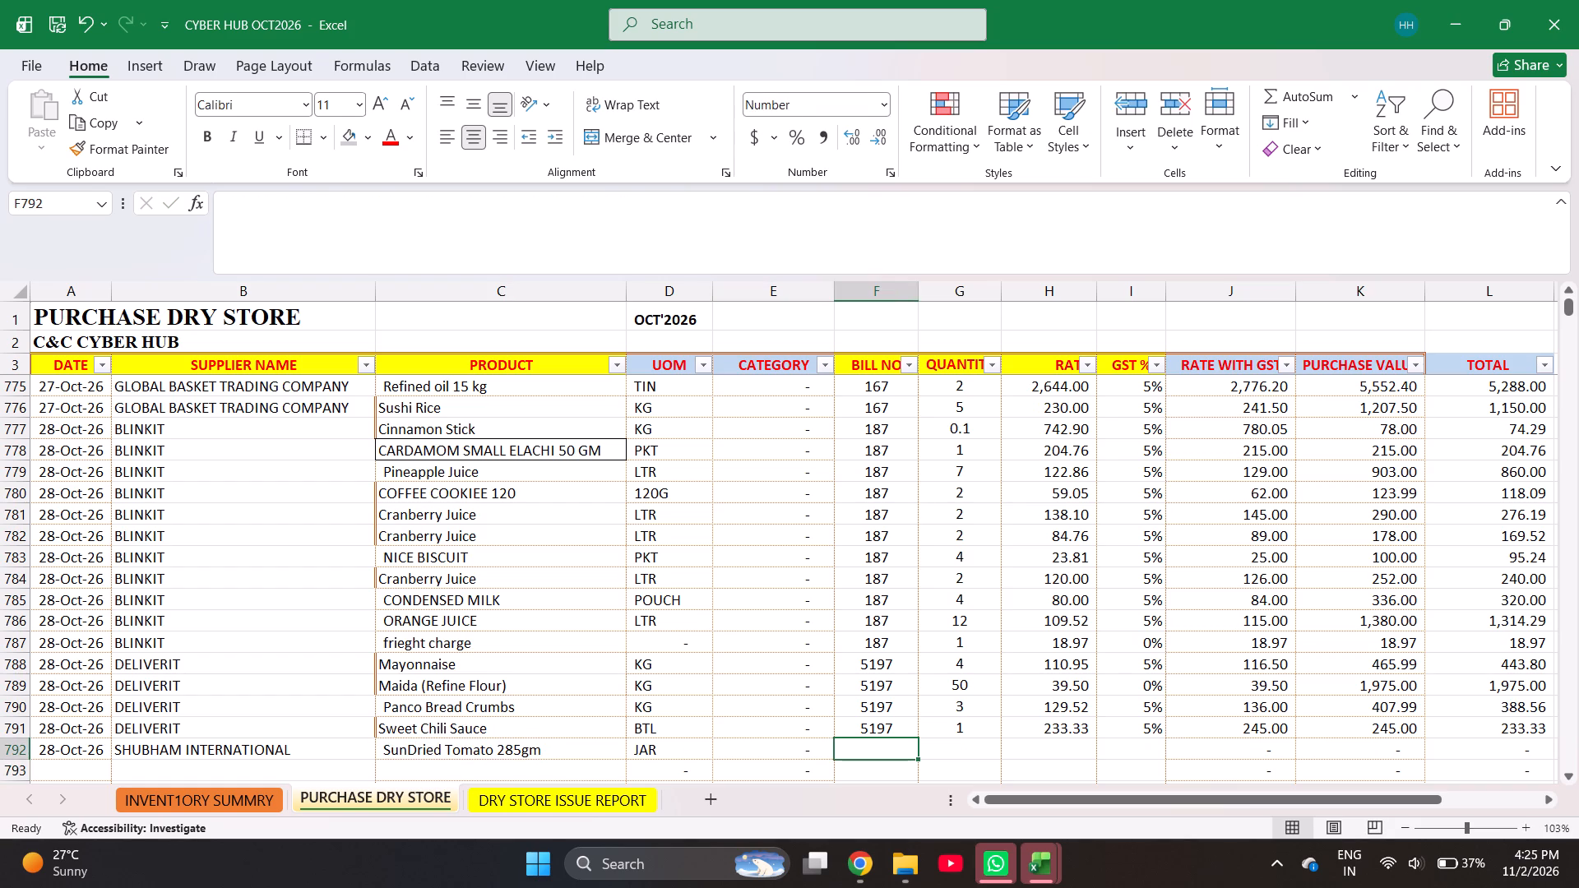
{"action": "type", "text": "2303"}
{"action": "key", "text": "Right"}
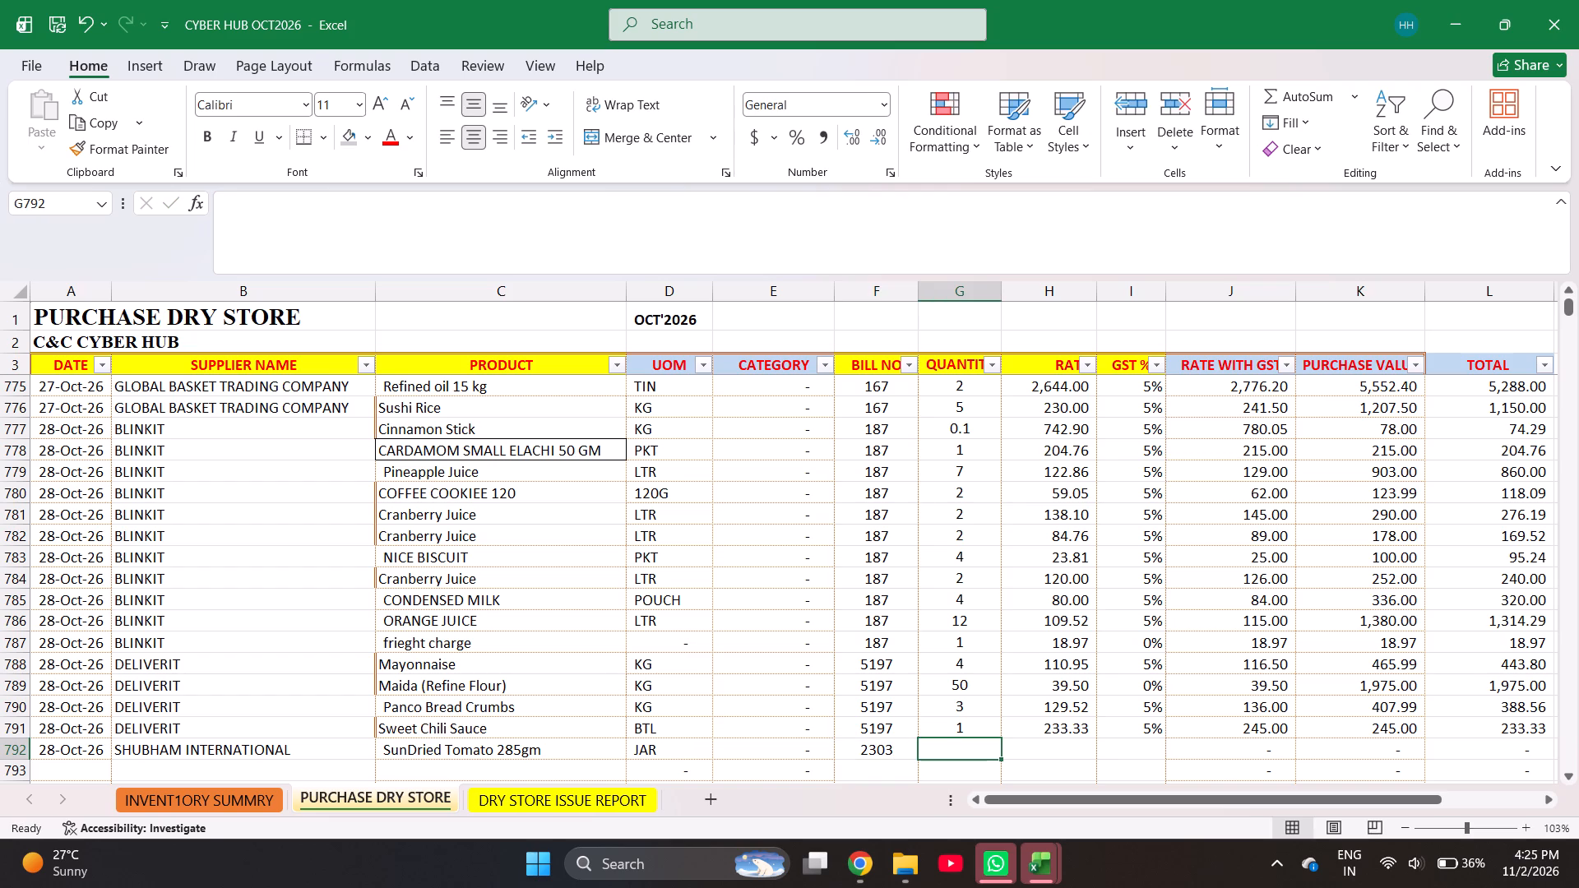
{"action": "type", "text": "12"}
{"action": "key", "text": "Right"}
{"action": "type", "text": "205"}
{"action": "key", "text": "Right"}
{"action": "key", "text": "5"}
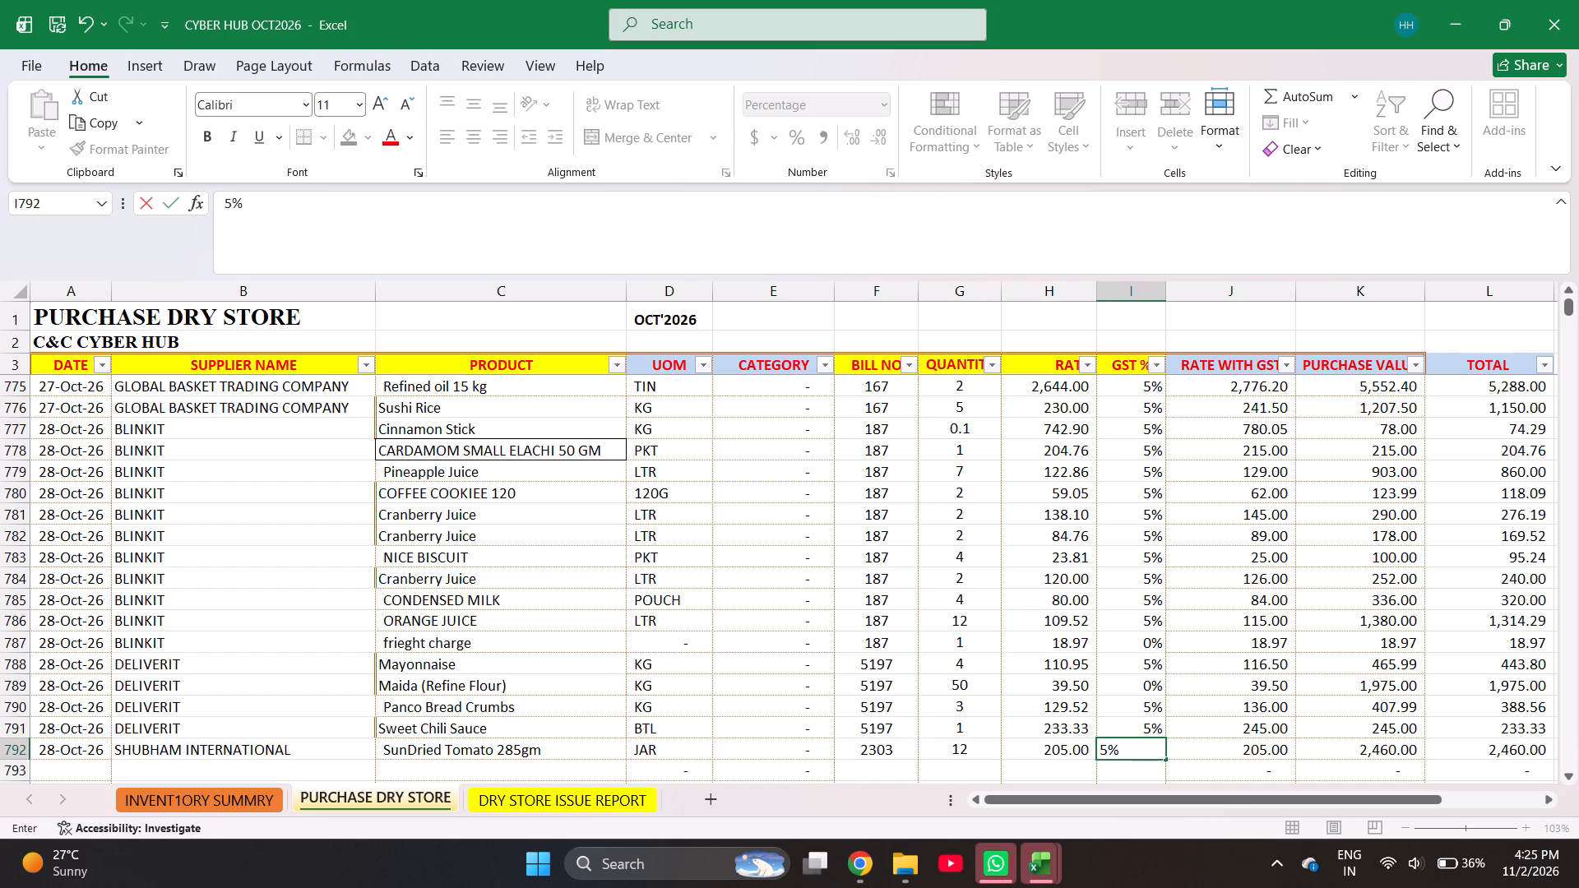
{"action": "key", "text": "Down"}
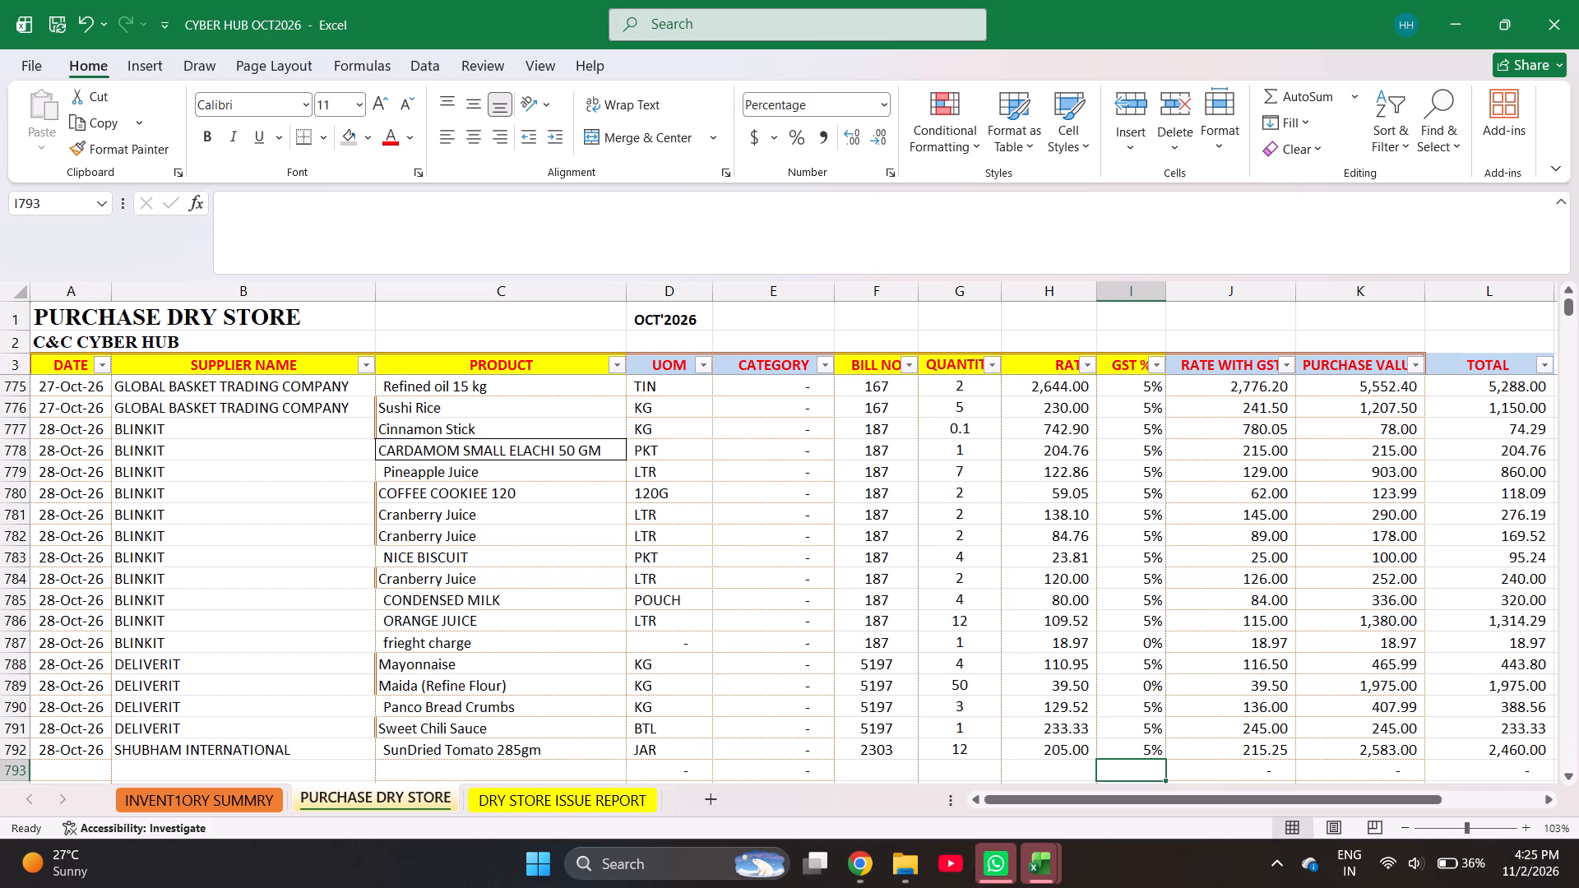
Start the entry in row 793 with date 28-Oct-26, supplier BLINKIT and product COKE.
{"action": "key", "text": "ctrl+Left"}
{"action": "key", "text": "ctrl+Left"}
{"action": "key", "text": "ctrl+Left"}
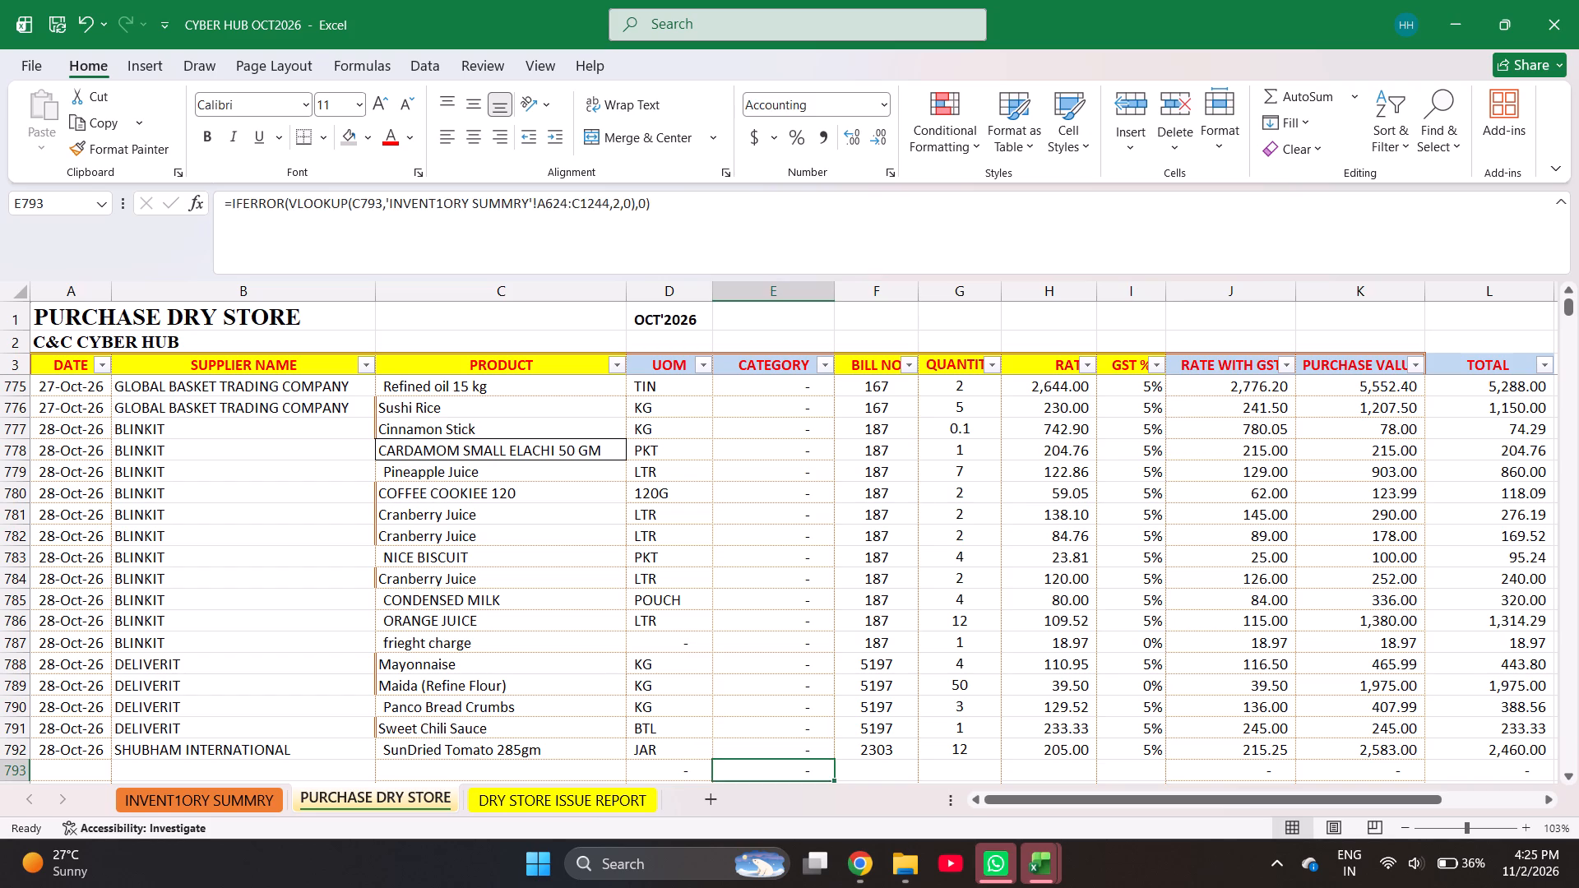
{"action": "key", "text": "ctrl+Left"}
{"action": "key", "text": "ctrl+d"}
{"action": "key", "text": "Right"}
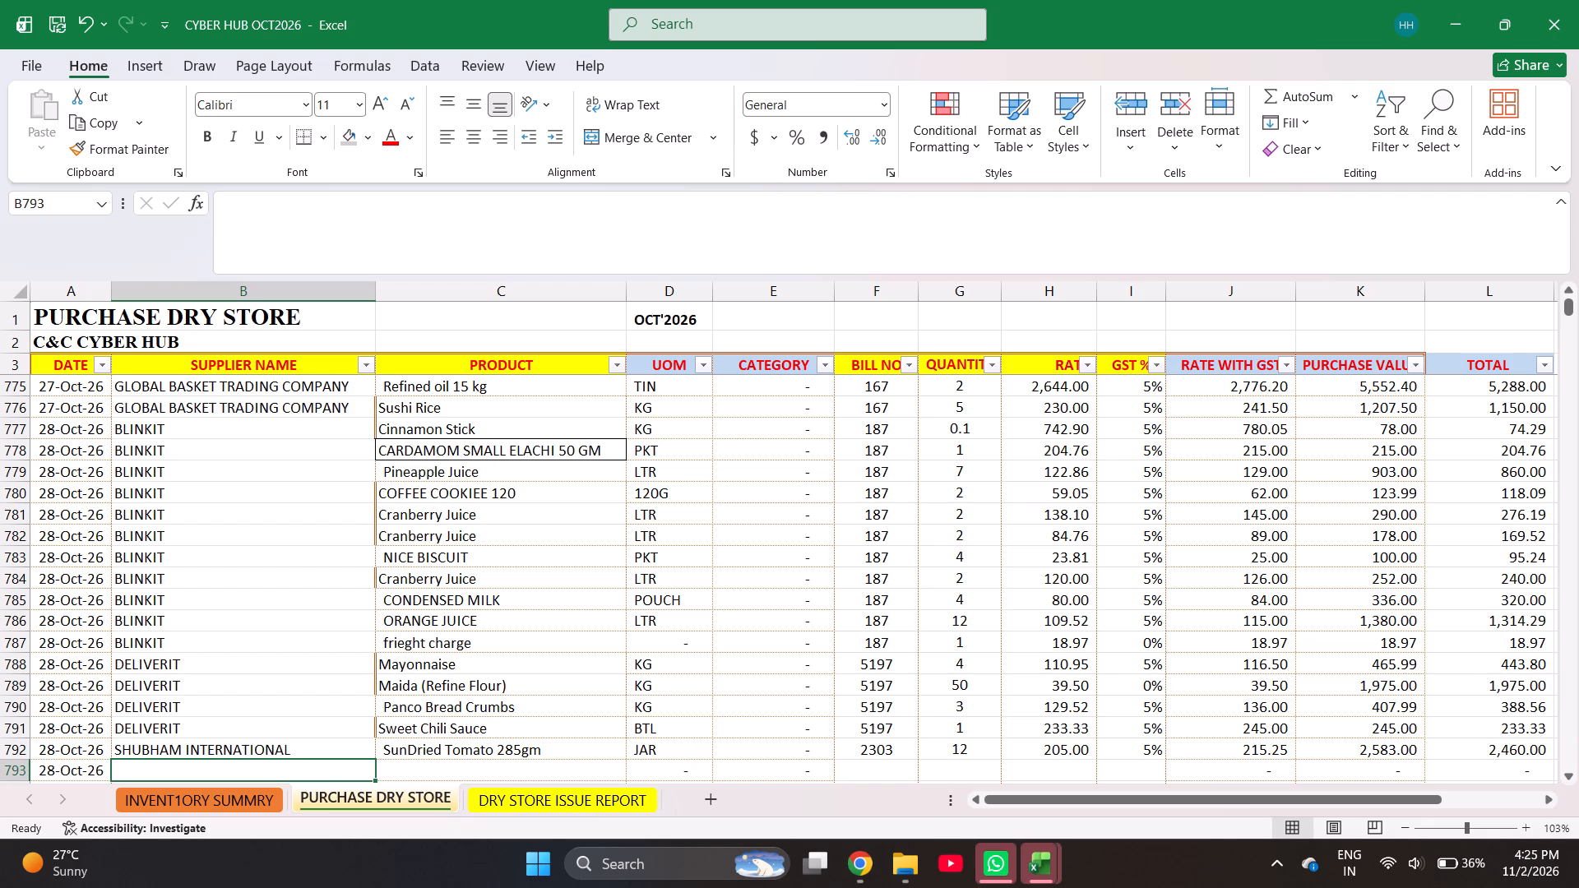
{"action": "type", "text": "BLI"}
{"action": "key", "text": "Right"}
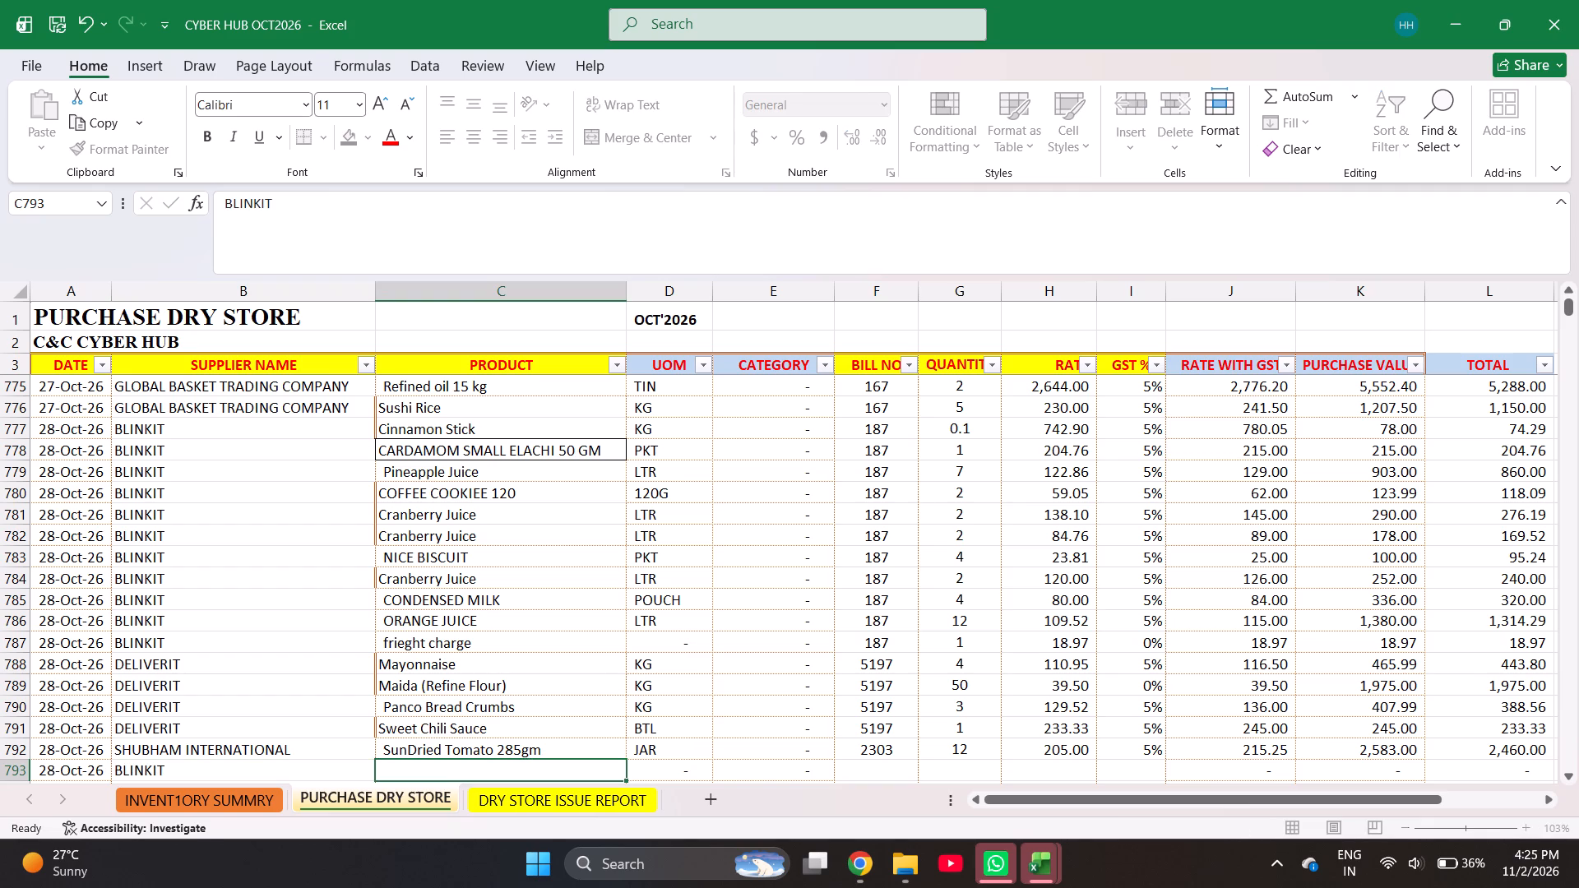
{"action": "type", "text": "CO"}
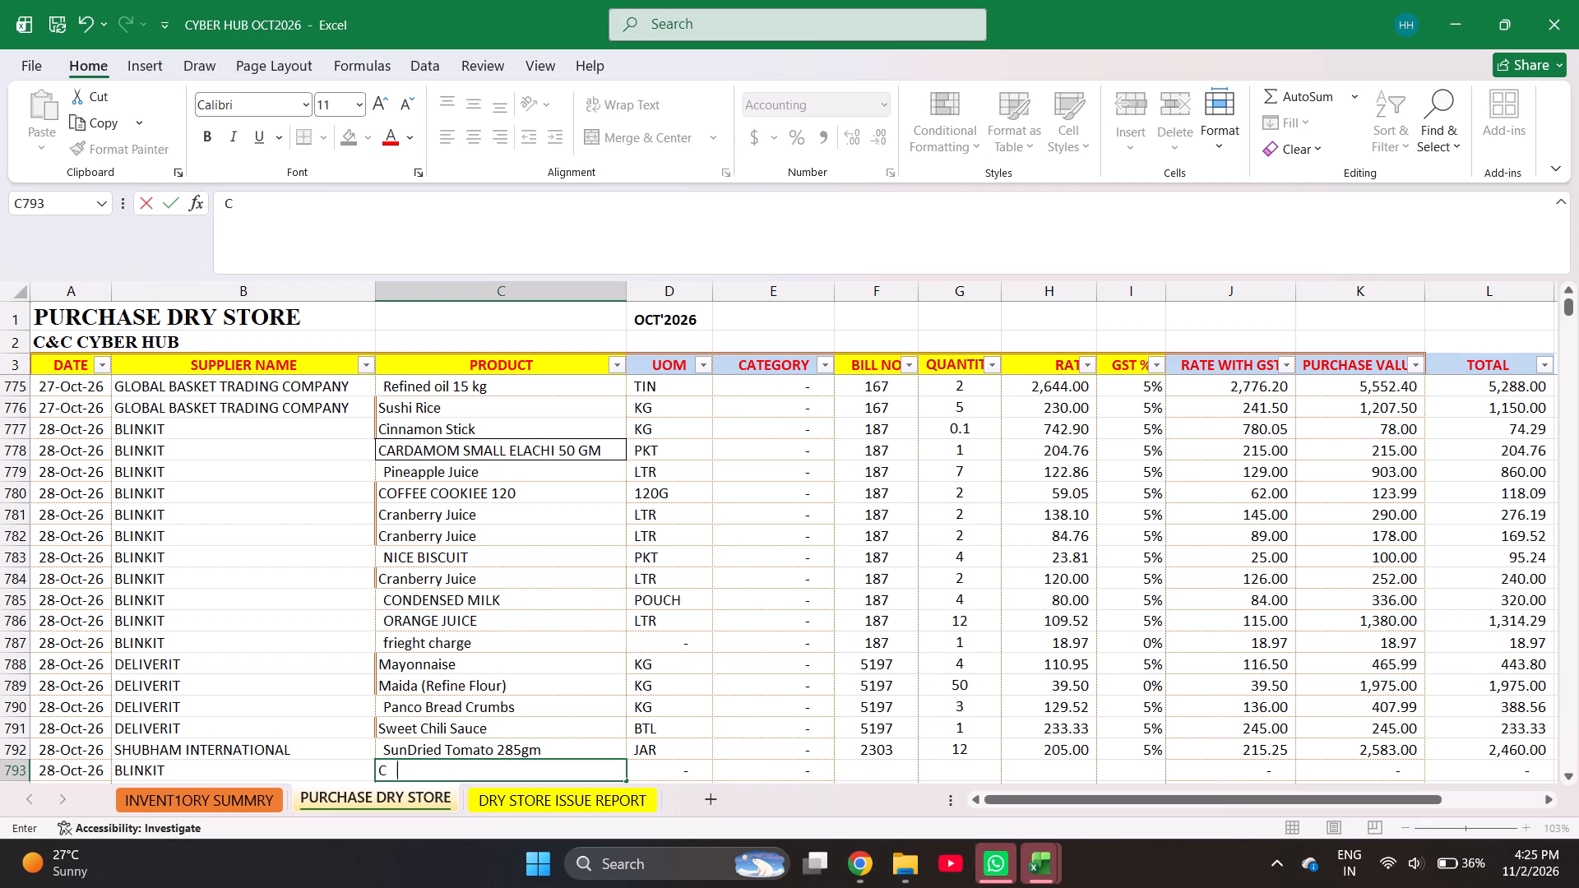
{"action": "type", "text": "KE"}
{"action": "key", "text": "Return"}
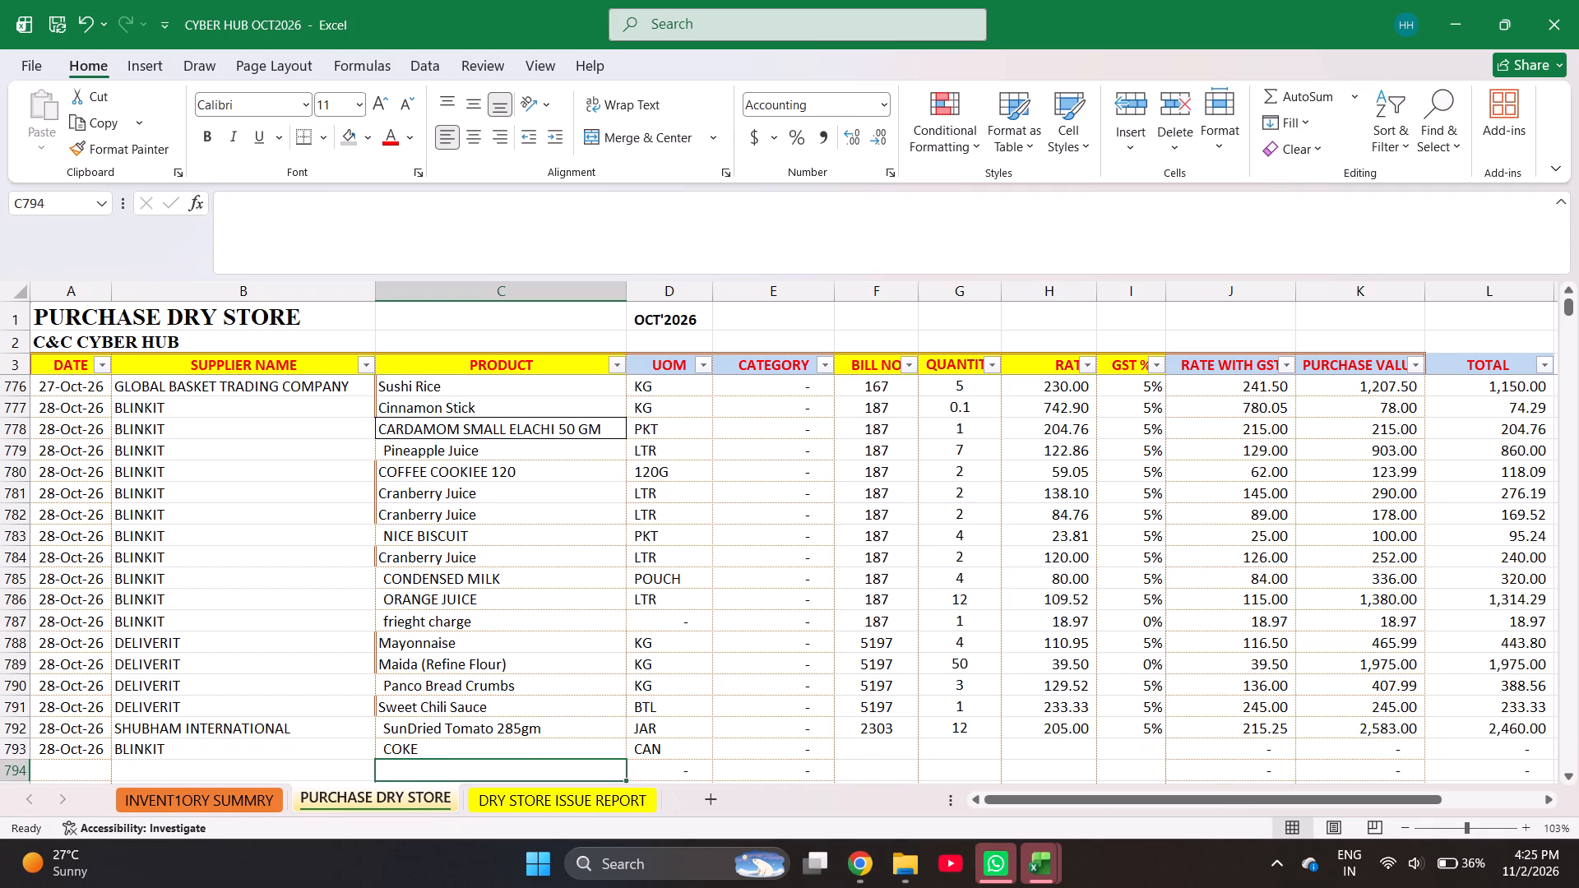
{"action": "key", "text": "Up"}
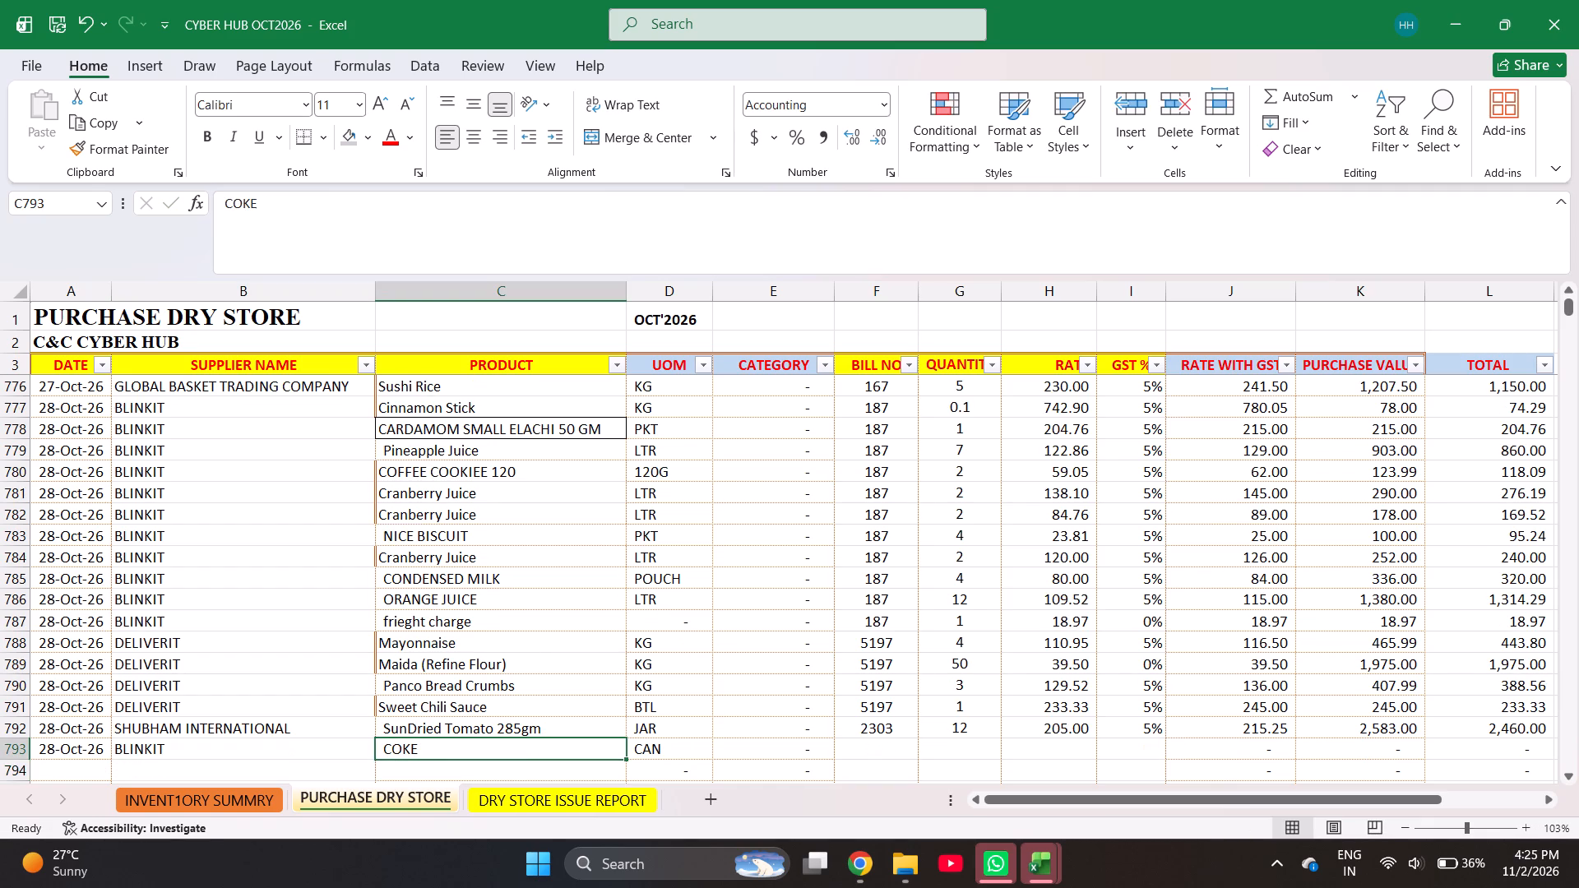
Change the product in row 793 to DIET COKE and enter COKE as the product in row 794.
{"action": "key", "text": "d"}
{"action": "type", "text": "IET COKE"}
{"action": "key", "text": "Return"}
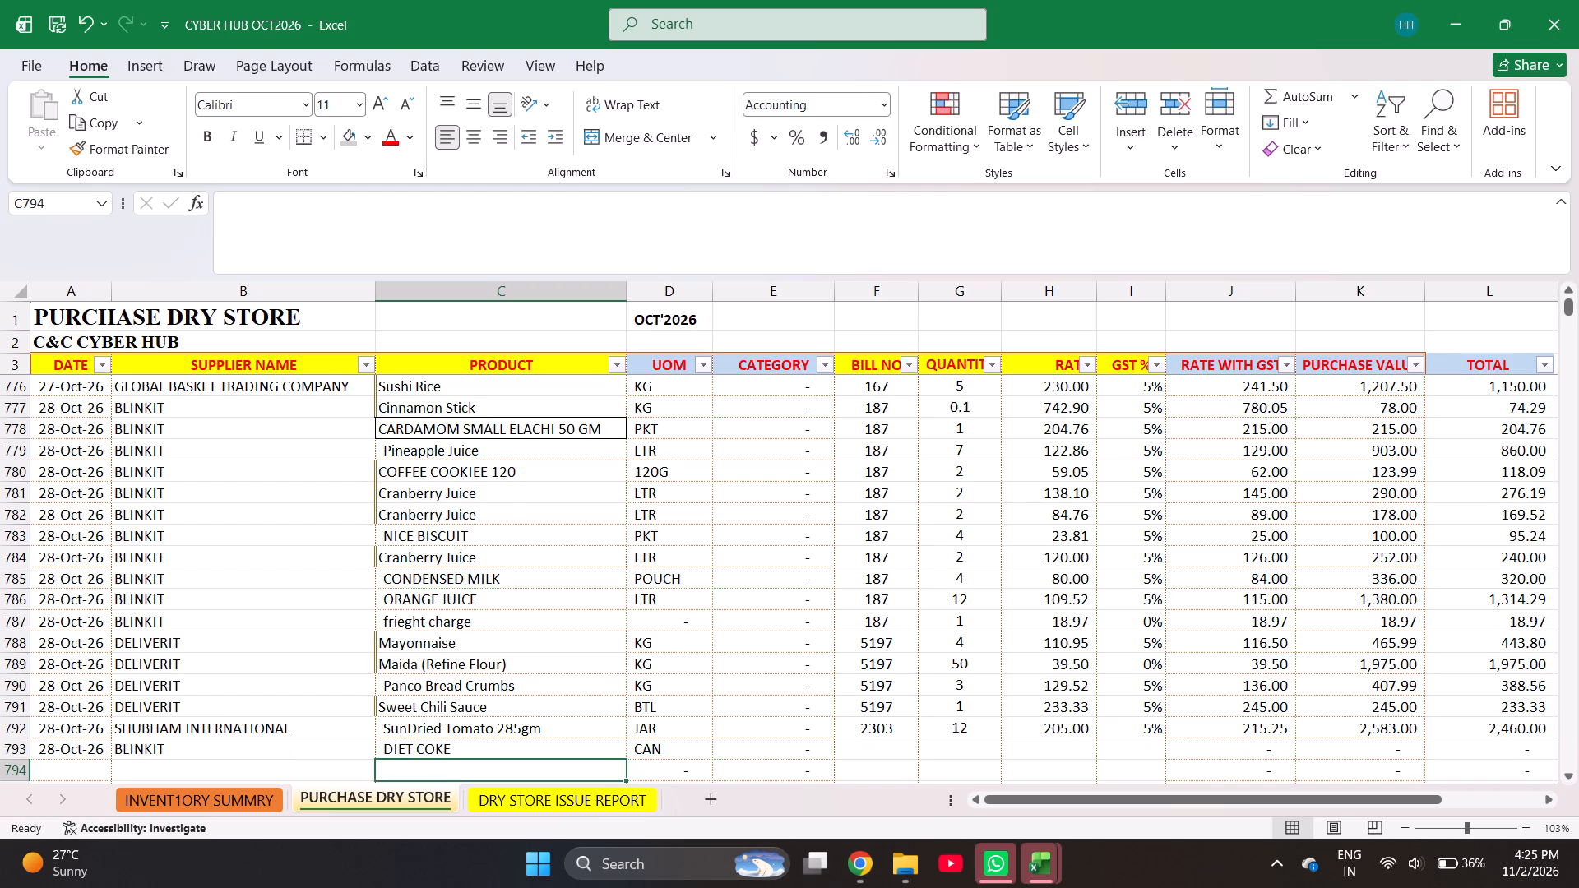
{"action": "type", "text": "COKE"}
{"action": "key", "text": "Right"}
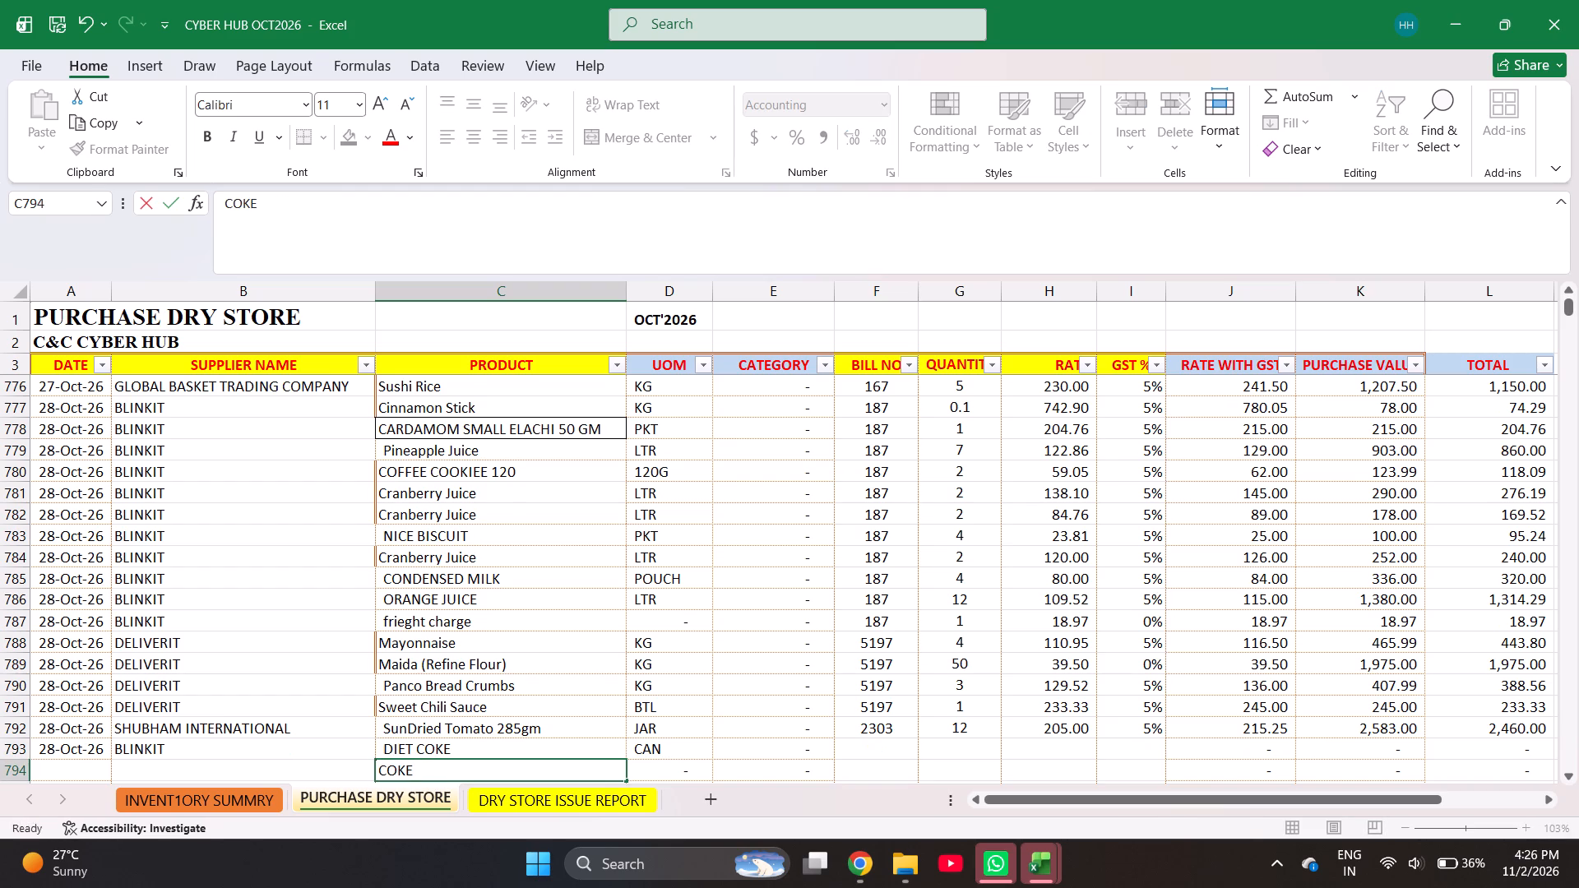
Enter bill number 186 for rows 793 and 794, with quantity 12 for DIET COKE and 24 for COKE.
{"action": "key", "text": "Right"}
{"action": "key", "text": "Right"}
{"action": "key", "text": "ctrl+Up"}
{"action": "key", "text": "Down"}
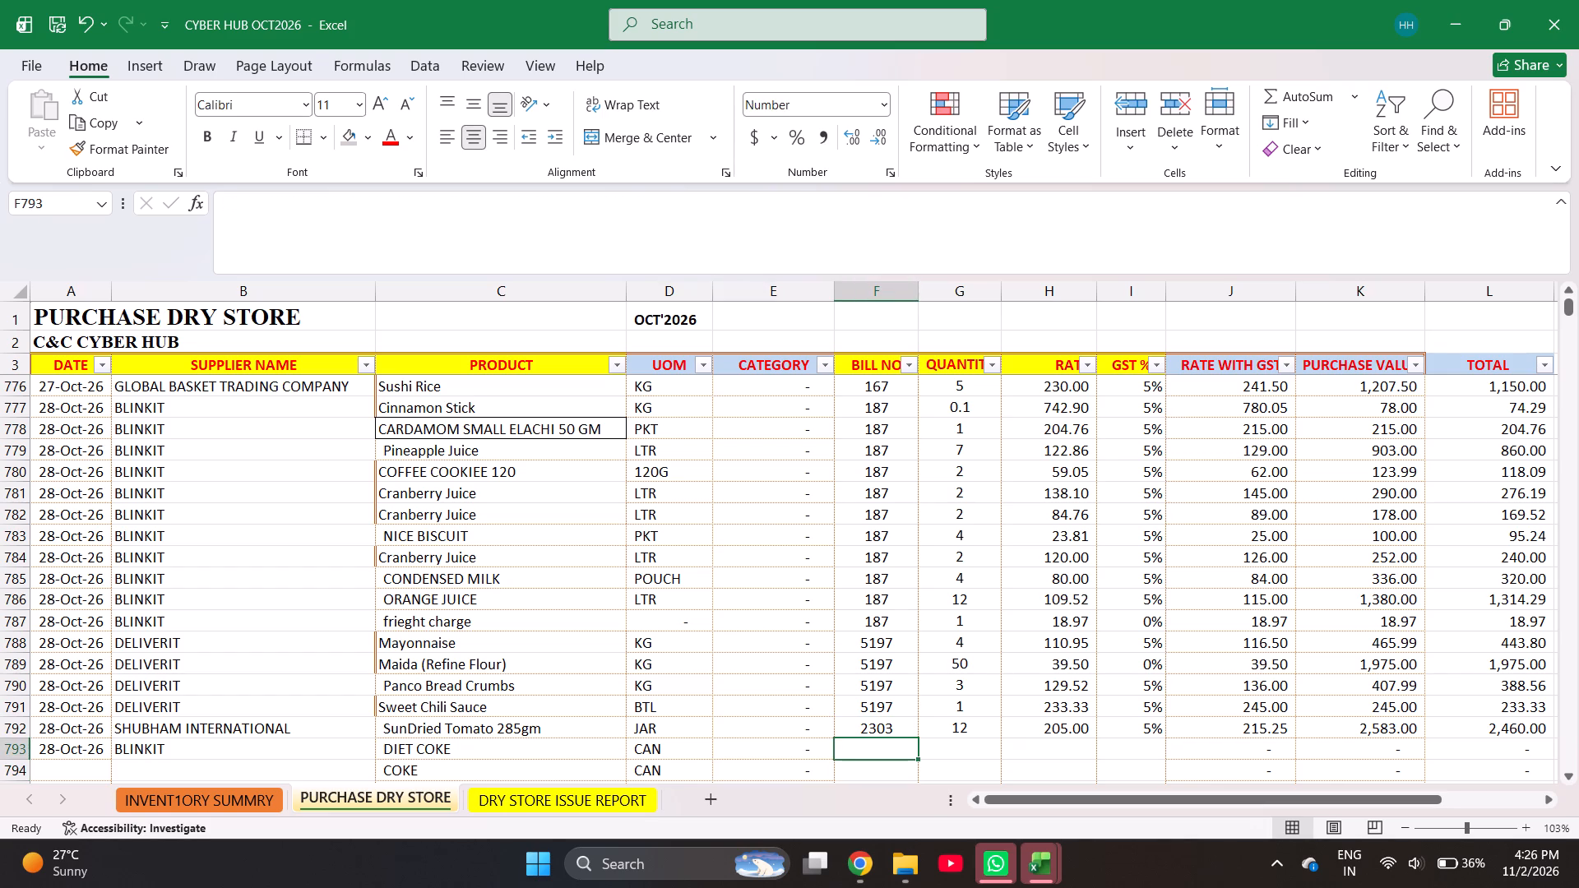
{"action": "type", "text": "186"}
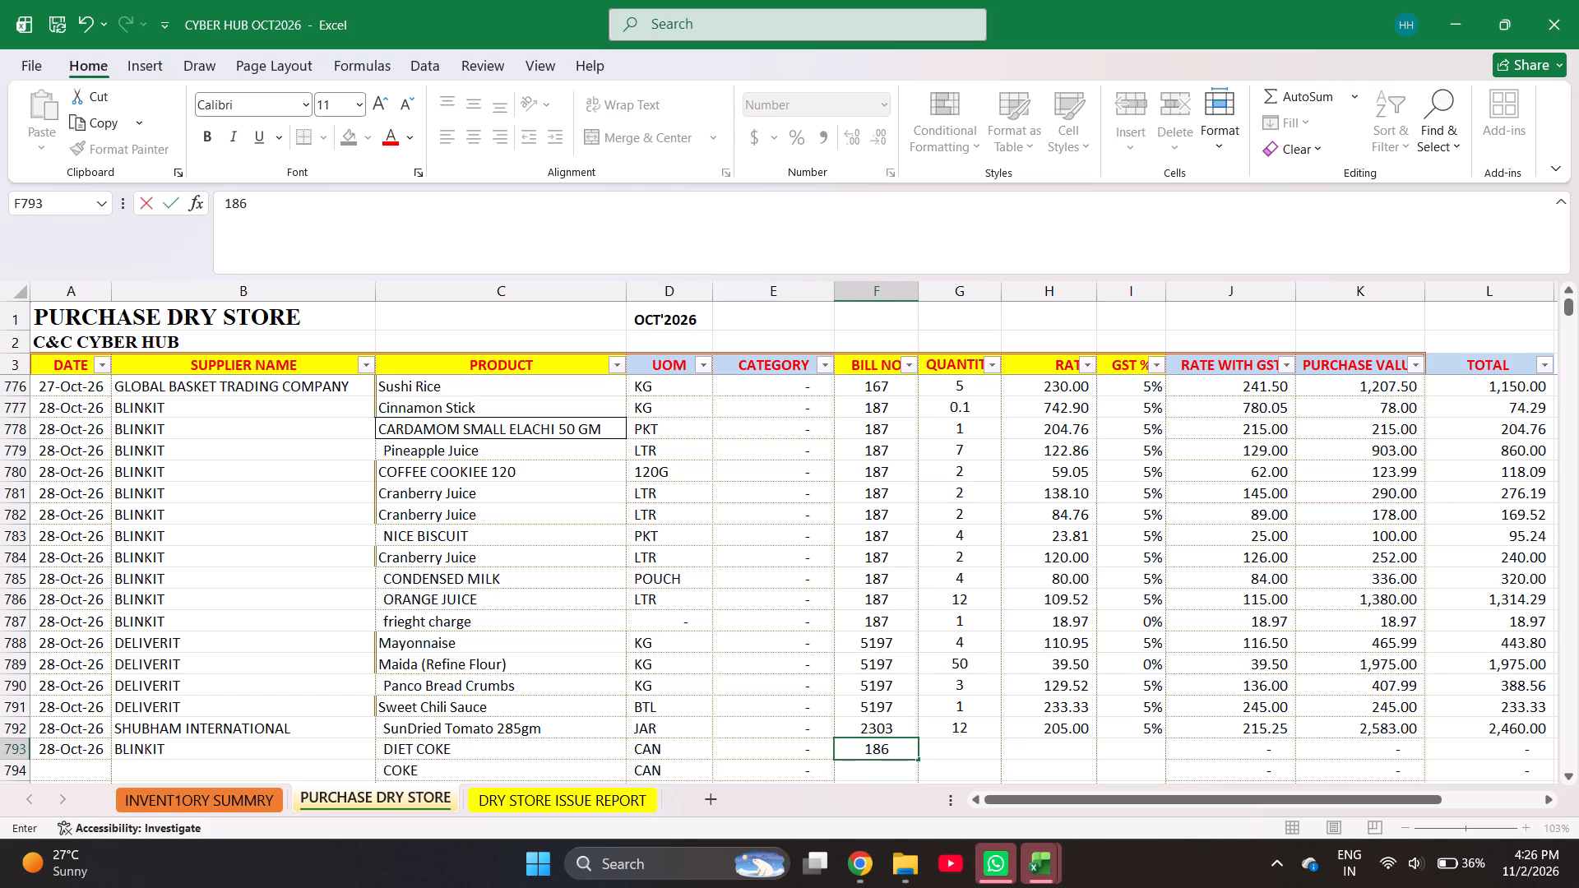
{"action": "key", "text": "Right"}
{"action": "type", "text": "12"}
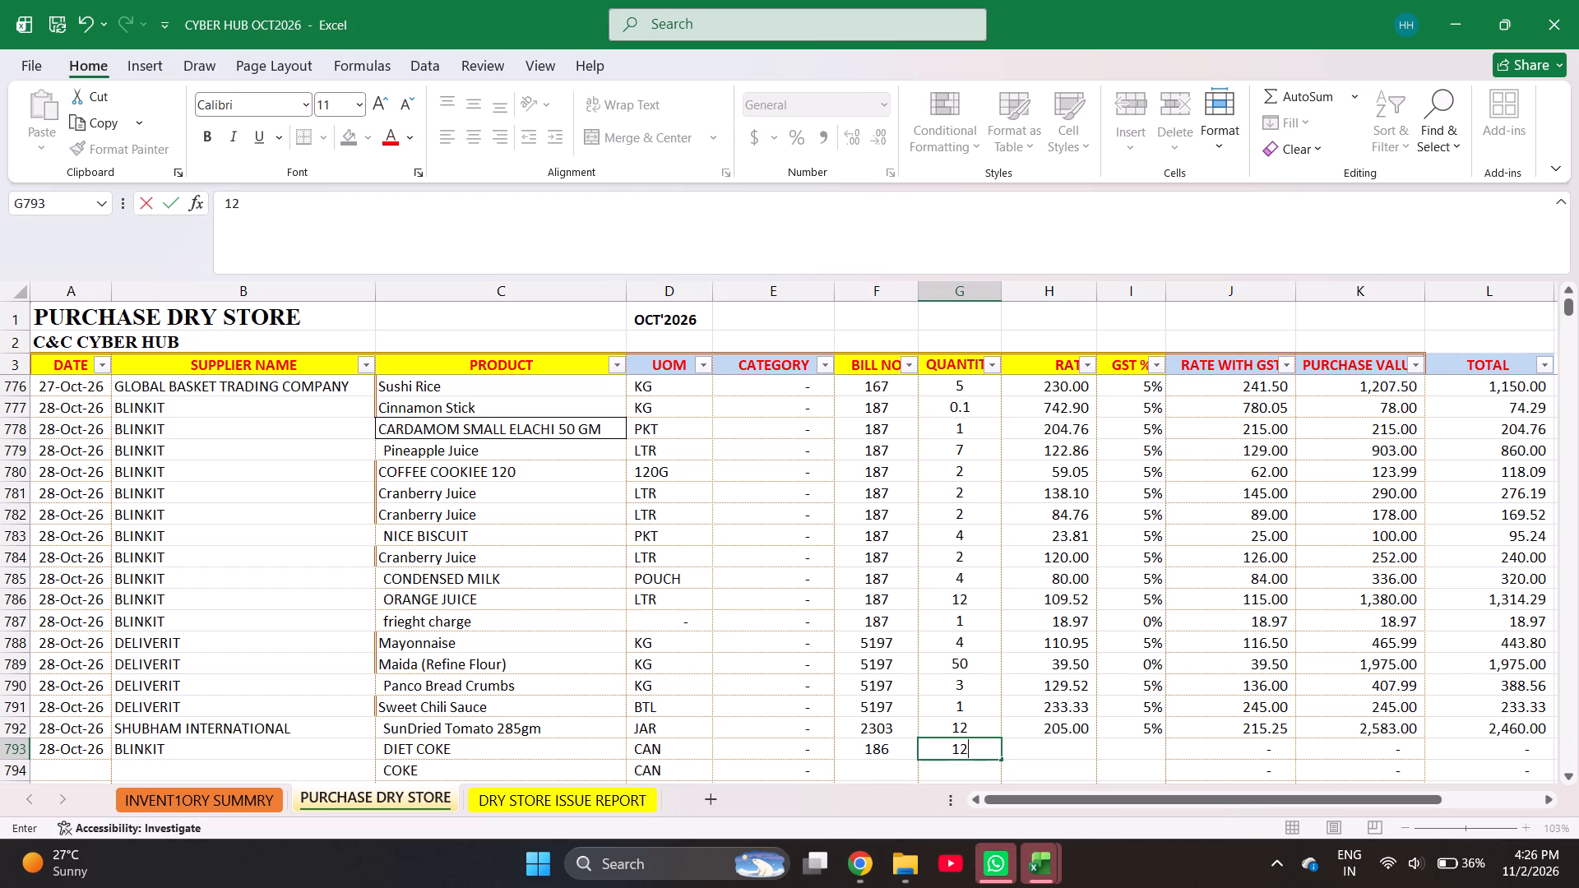
{"action": "key", "text": "Return"}
{"action": "type", "text": "24"}
{"action": "key", "text": "Return"}
{"action": "key", "text": "Left"}
{"action": "key", "text": "Up"}
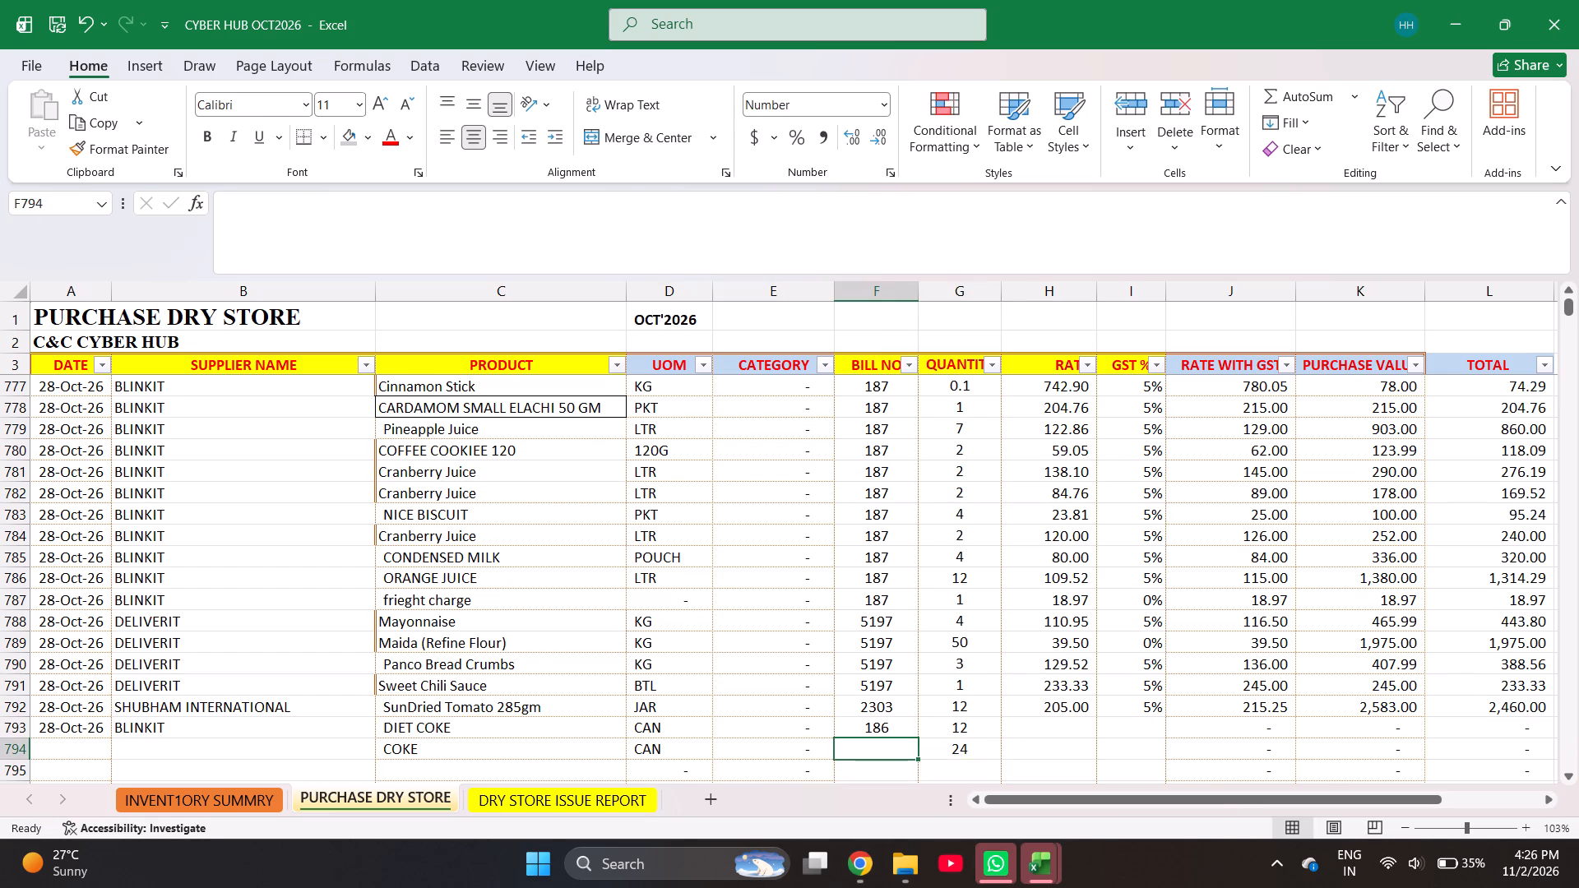
{"action": "key", "text": "ctrl+d"}
Enter the rates as formulas: =424.29/12 for DIET COKE in row 793 and =845.71/24 for COKE in row 794.
{"action": "key", "text": "Right"}
{"action": "key", "text": "Right"}
{"action": "key", "text": "Up"}
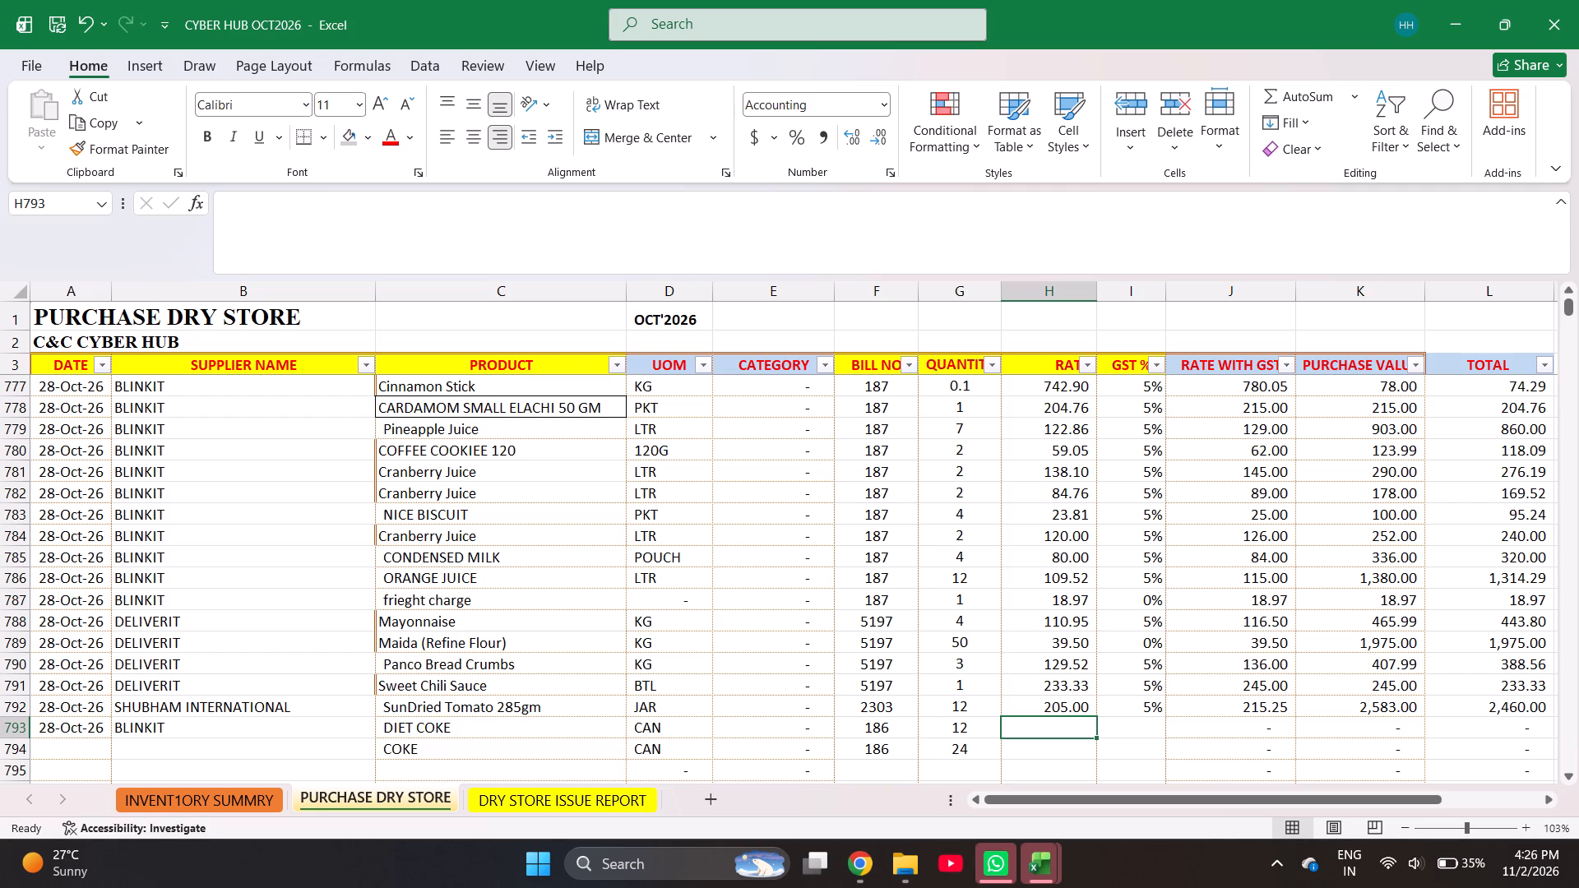
{"action": "key", "text": "BackSpace"}
{"action": "key", "text": "equal"}
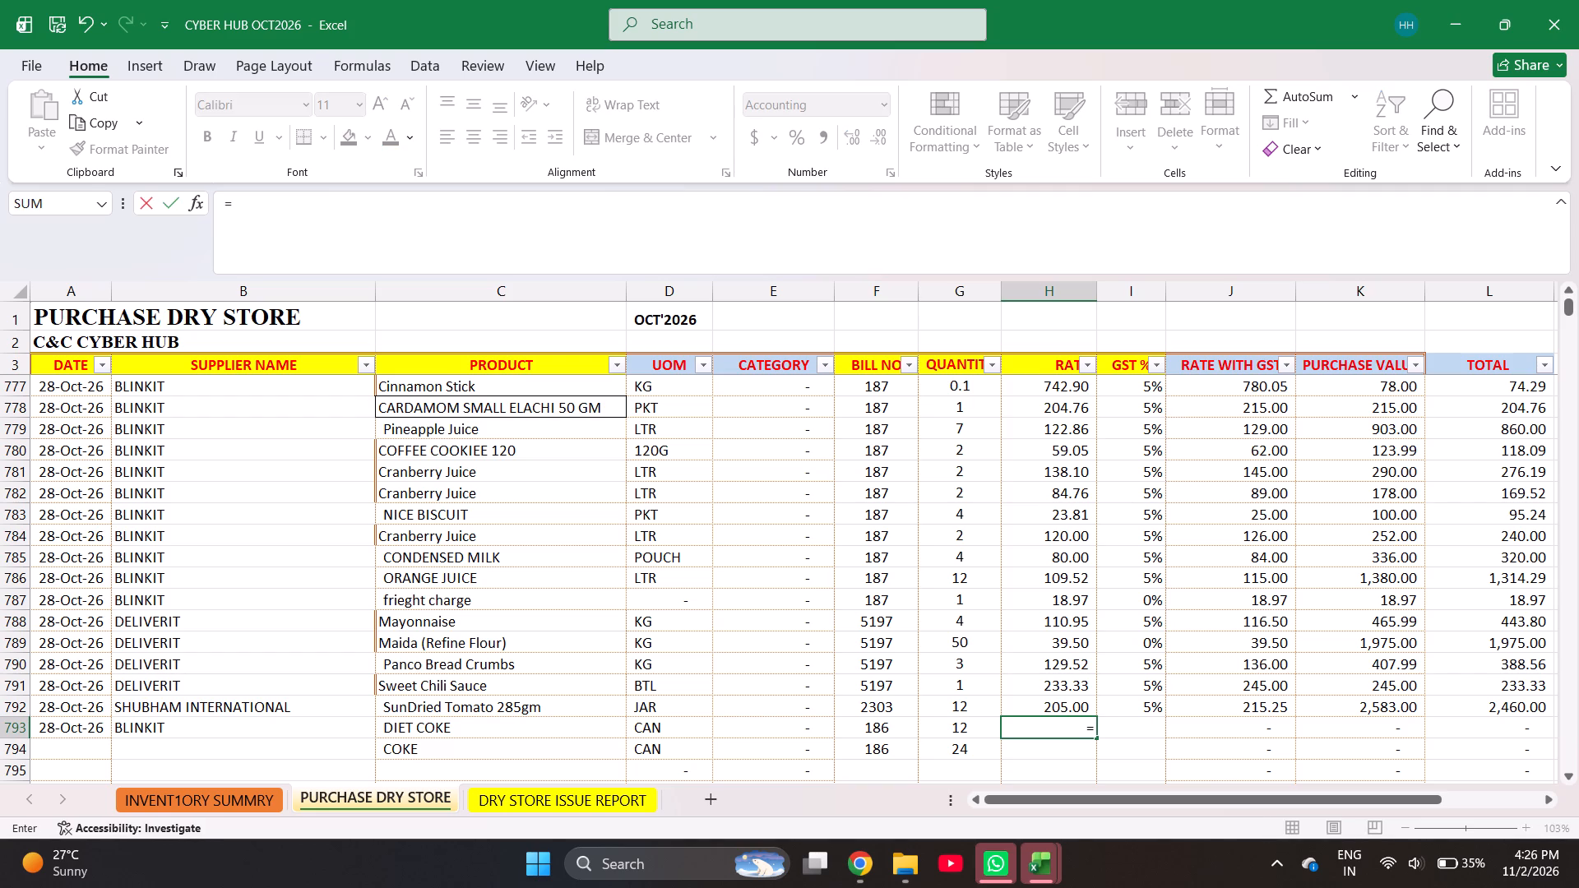
{"action": "type", "text": "424."}
{"action": "type", "text": "29/"}
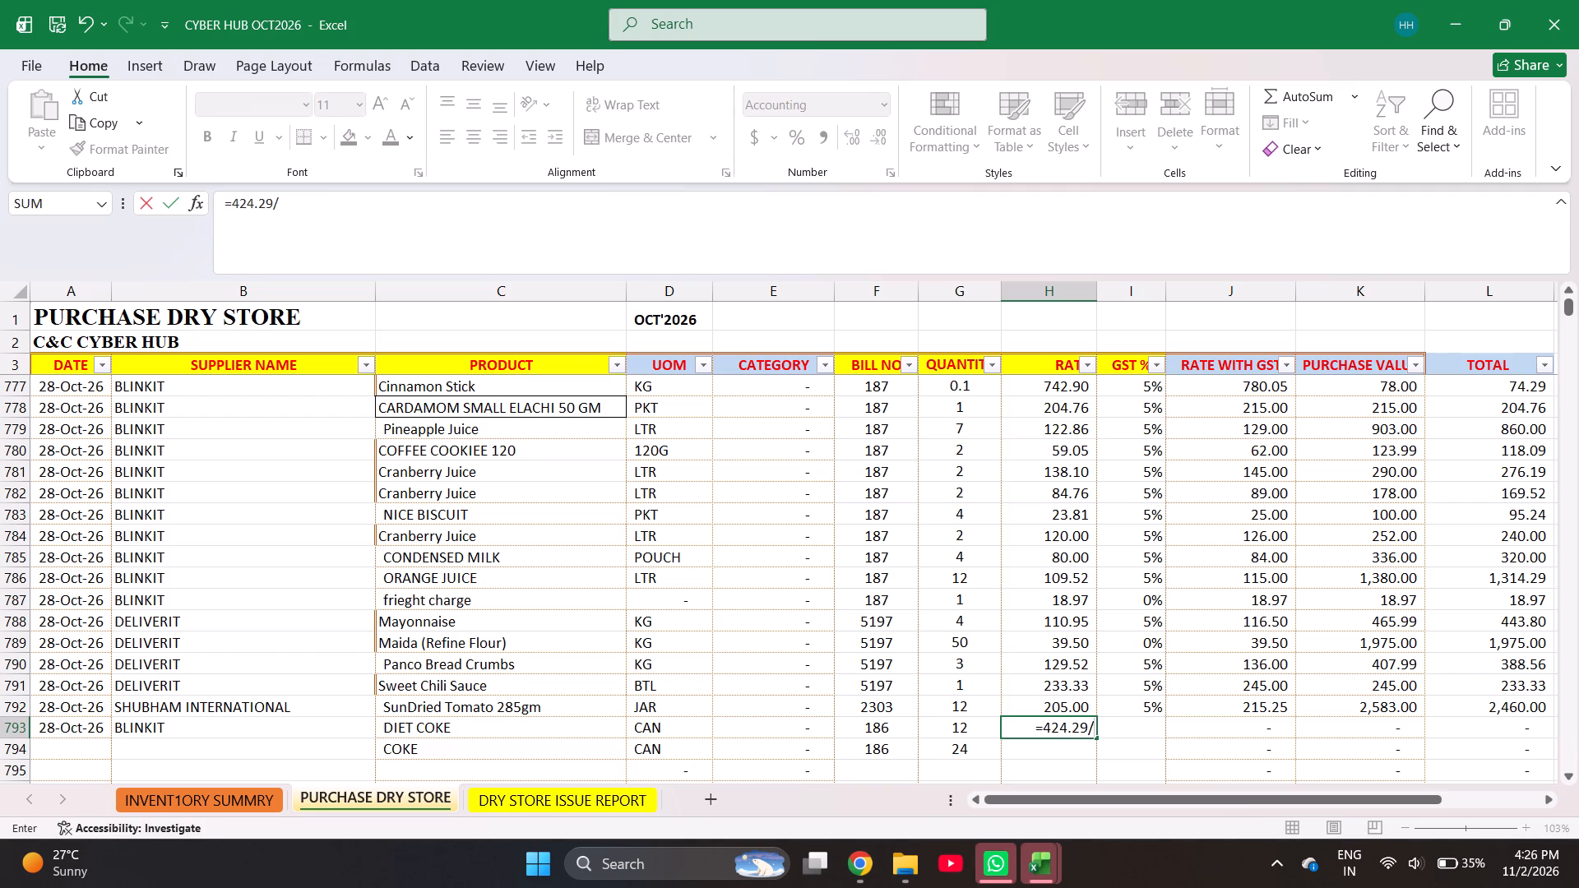
{"action": "type", "text": "12"}
{"action": "key", "text": "Return"}
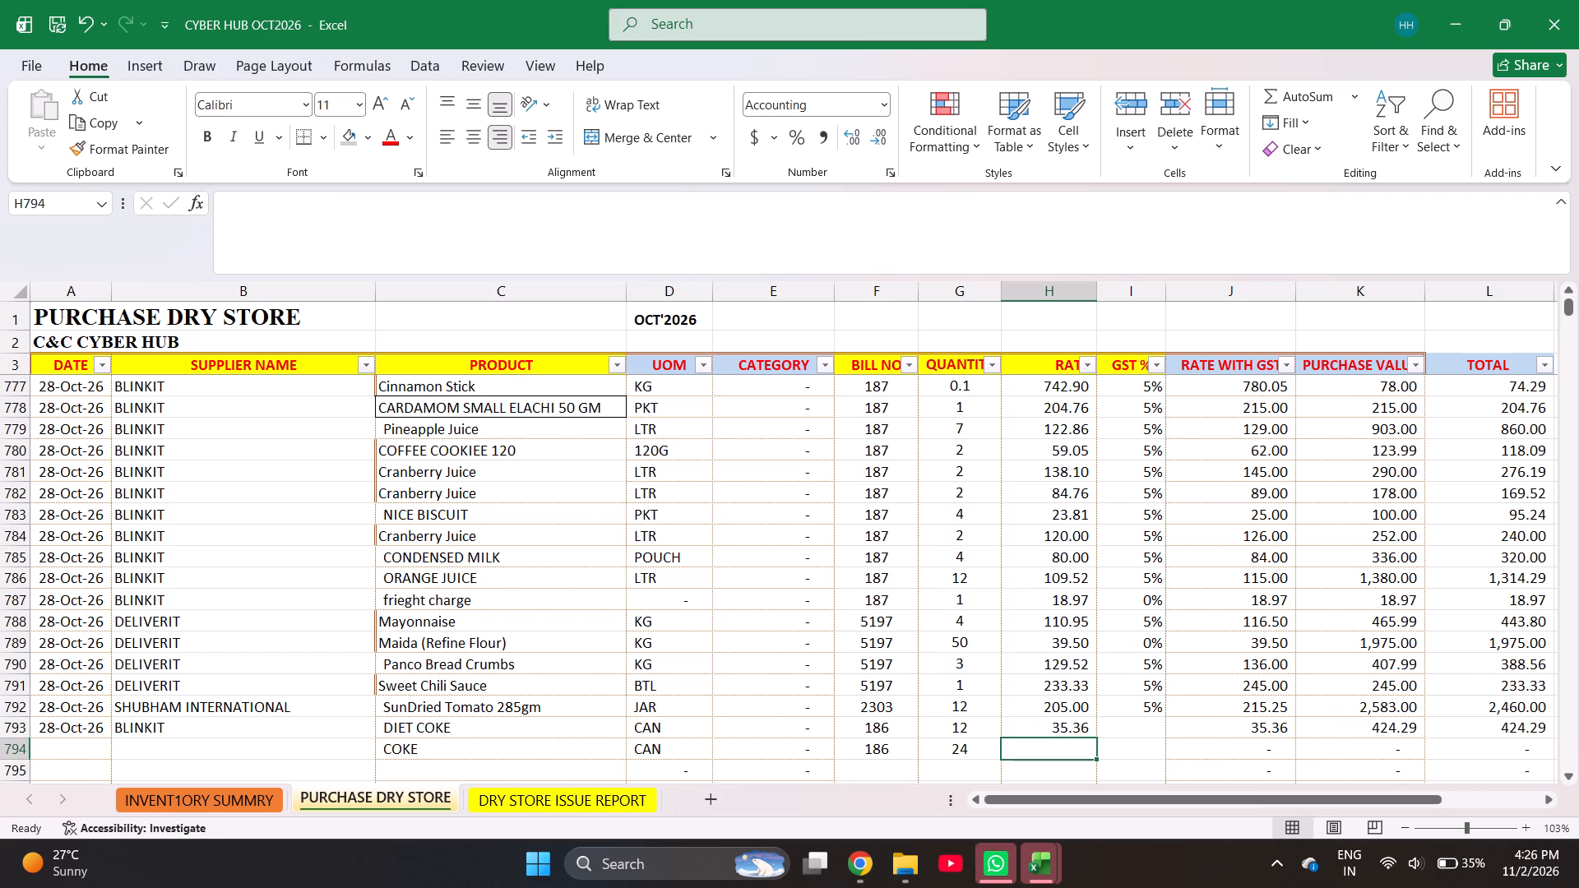
{"action": "key", "text": "equal"}
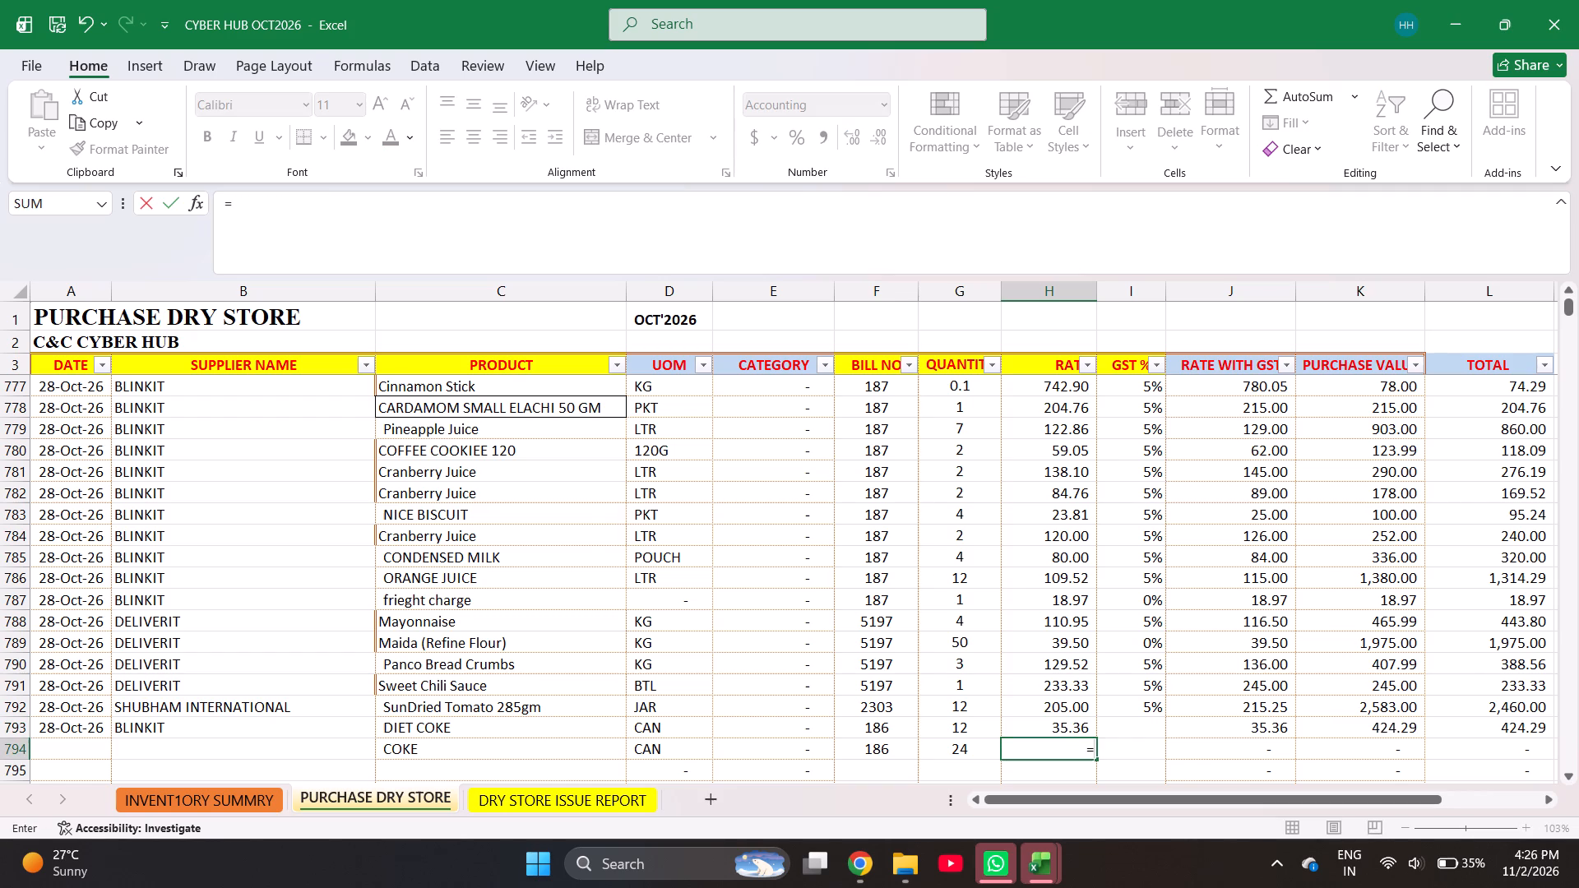
{"action": "type", "text": "845"}
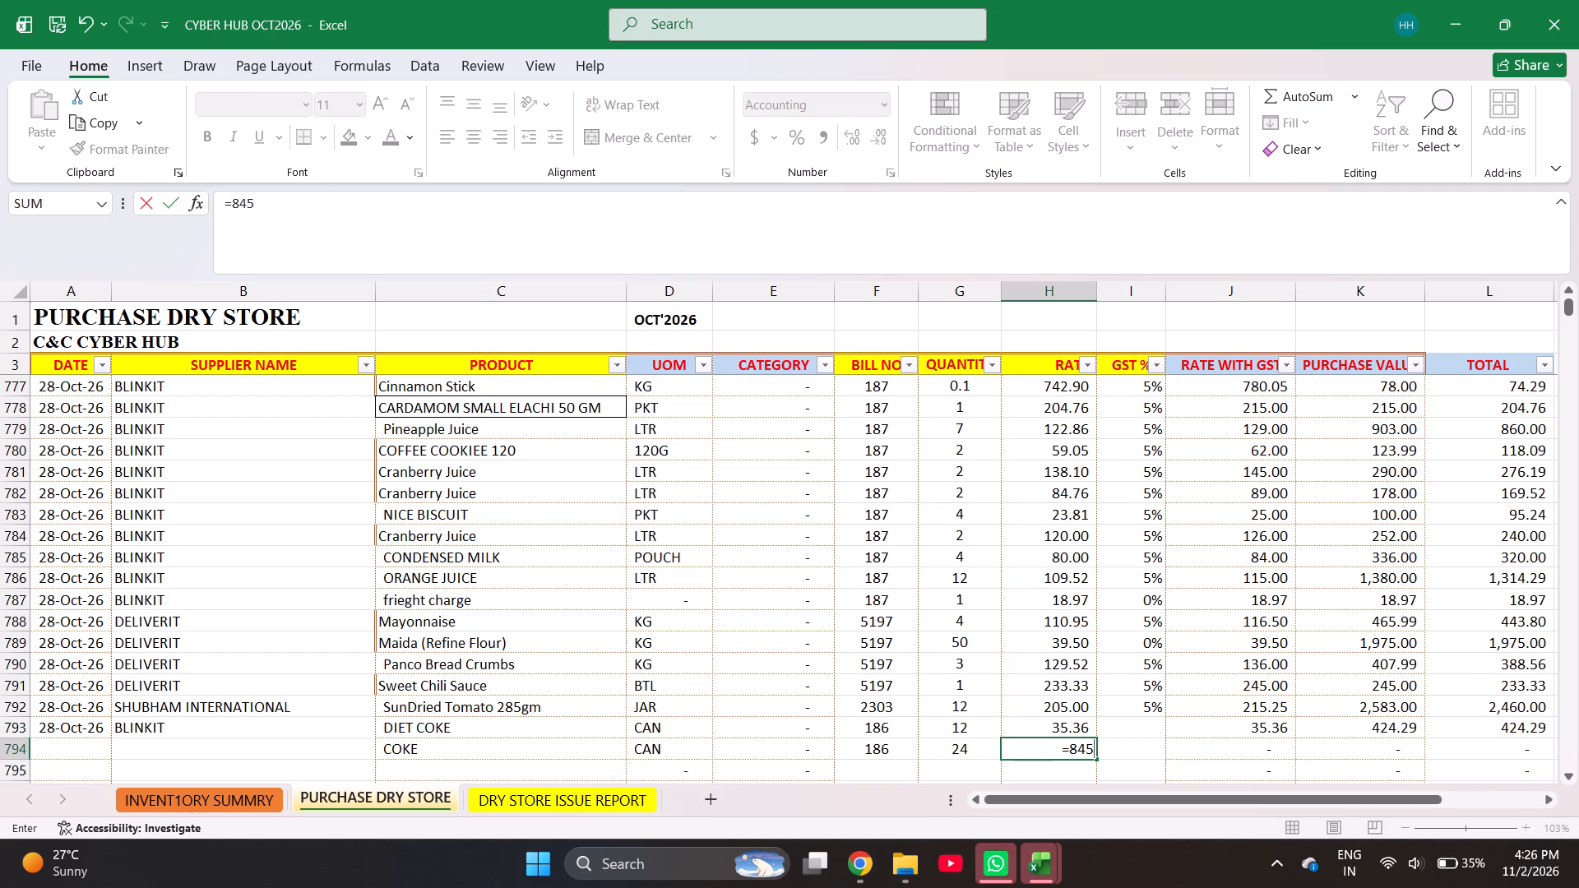
{"action": "type", "text": ".71"}
{"action": "type", "text": "/24"}
{"action": "key", "text": "Return"}
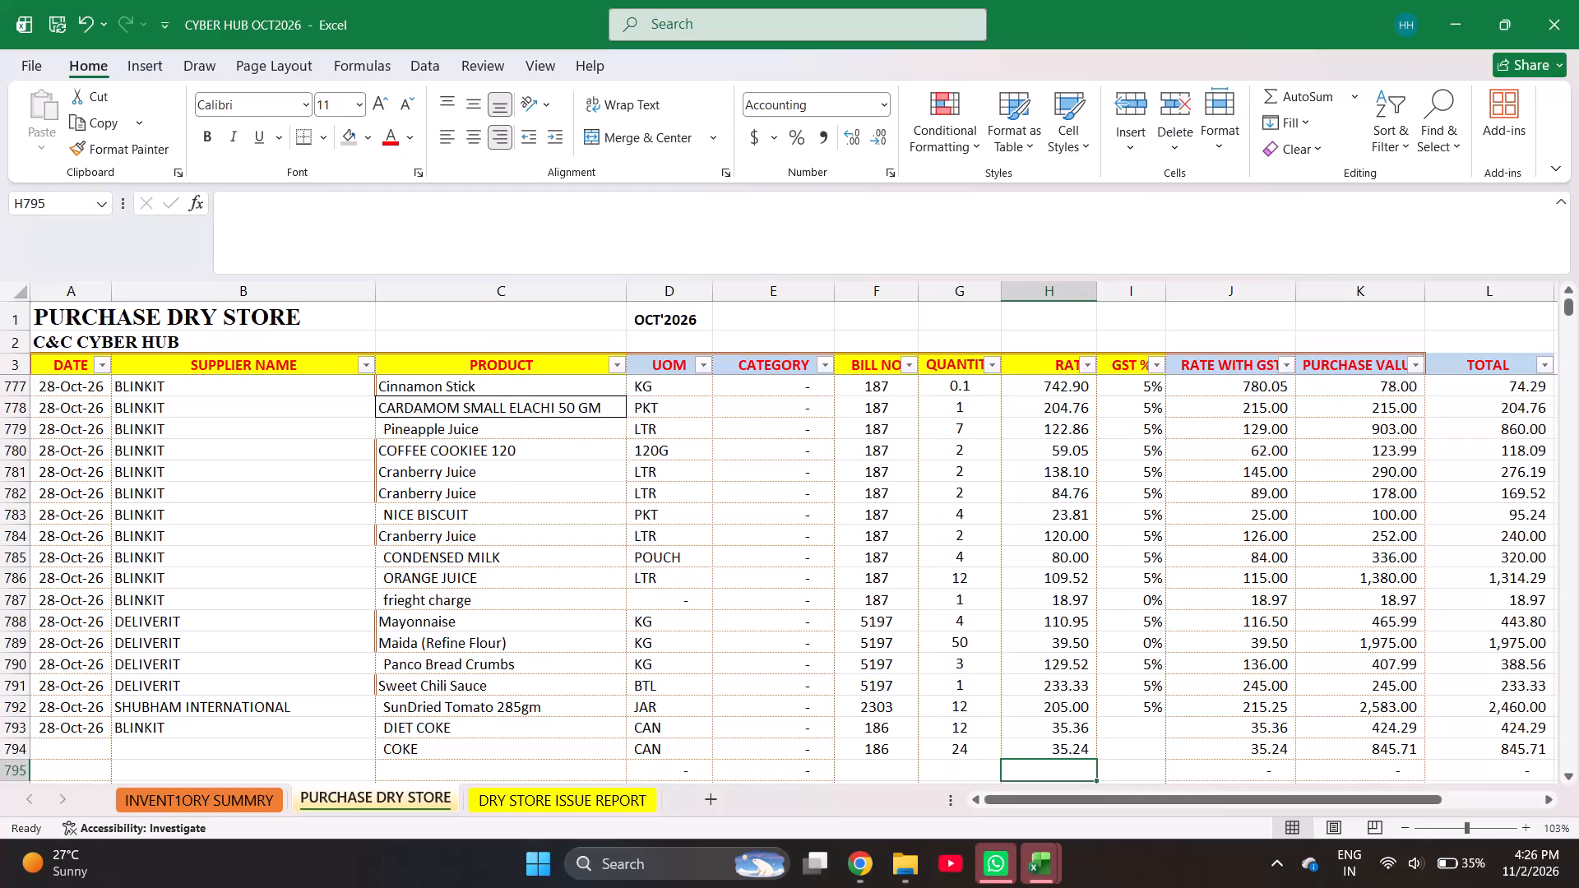
Set GST to 40% for the DIET COKE and COKE entries in rows 793 and 794.
{"action": "key", "text": "Up"}
{"action": "key", "text": "Up"}
{"action": "key", "text": "Right"}
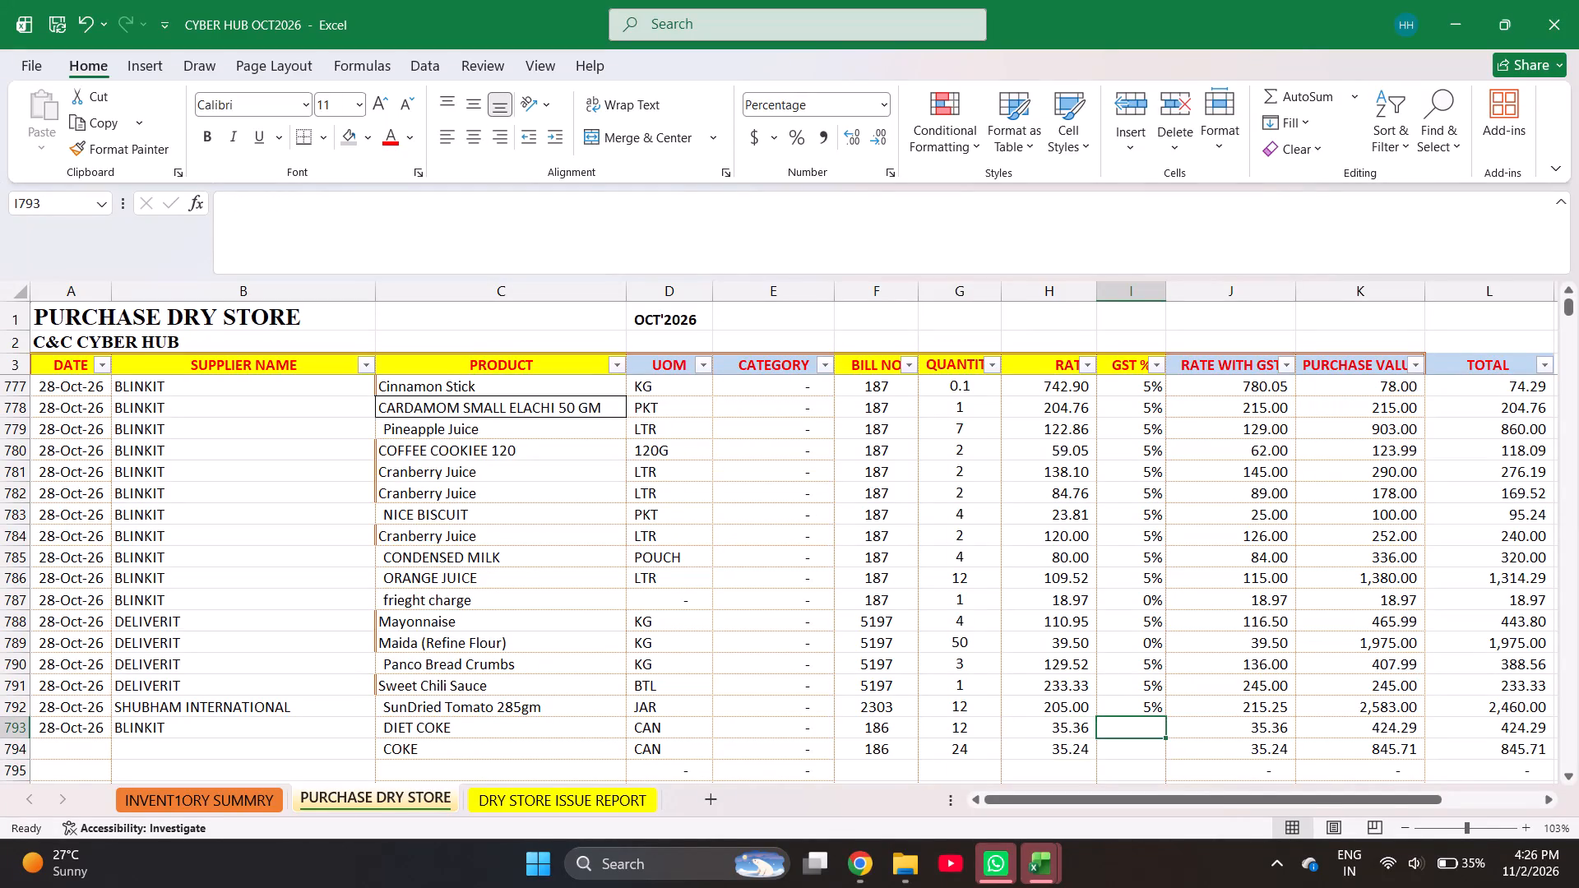
{"action": "type", "text": "40"}
{"action": "key", "text": "Return"}
{"action": "type", "text": "40"}
{"action": "key", "text": "Return"}
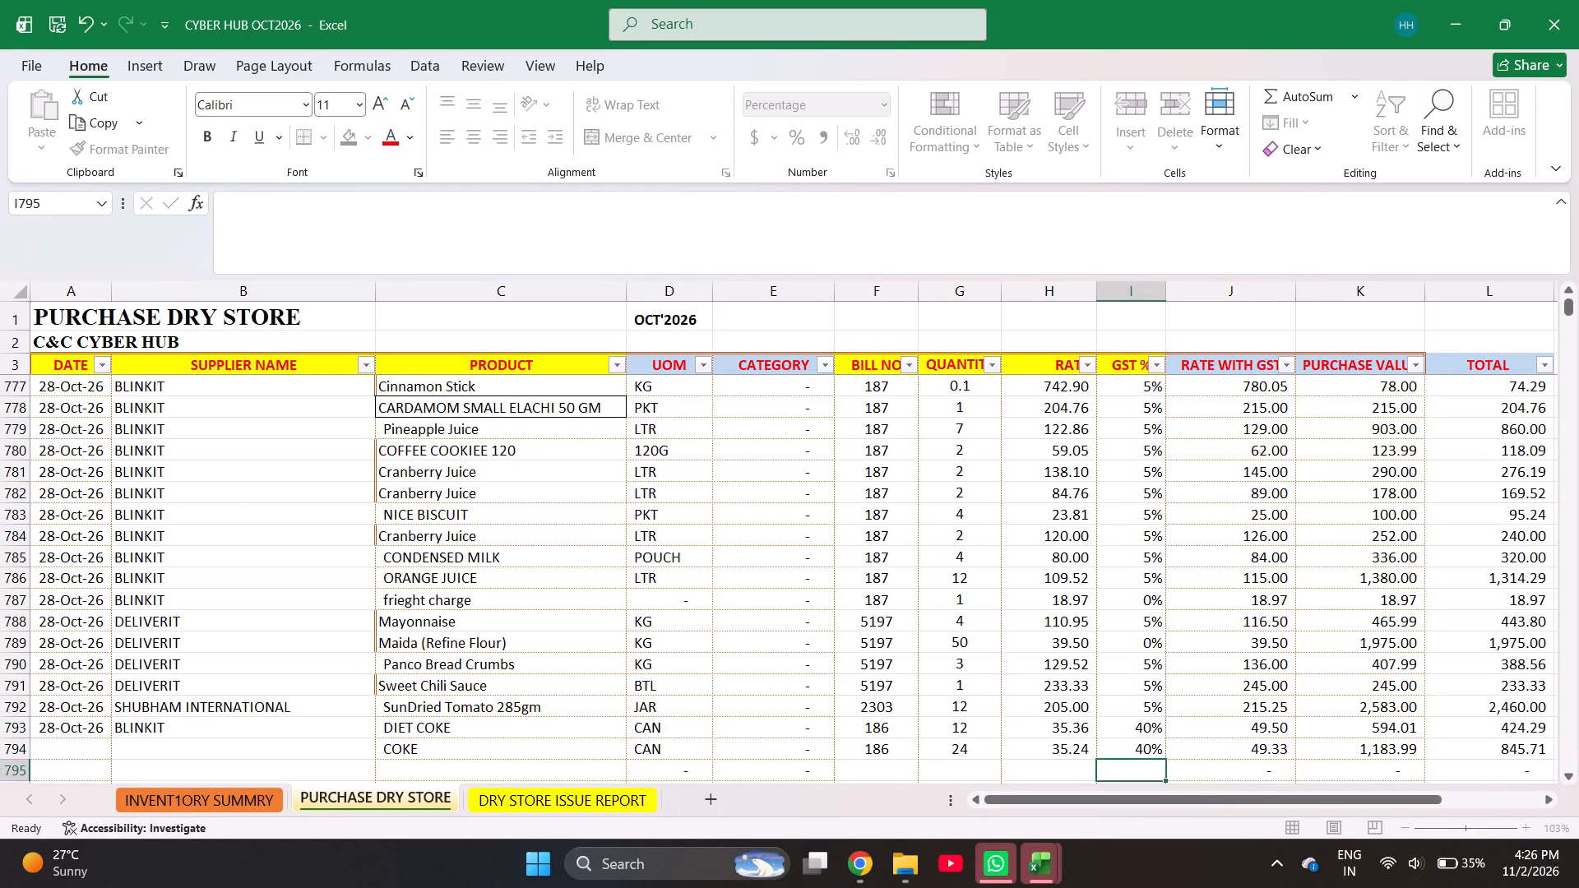
Begin row 795 by copying down bill number 186 and entering quantity 1.
{"action": "key", "text": "Up"}
{"action": "key", "text": "Right"}
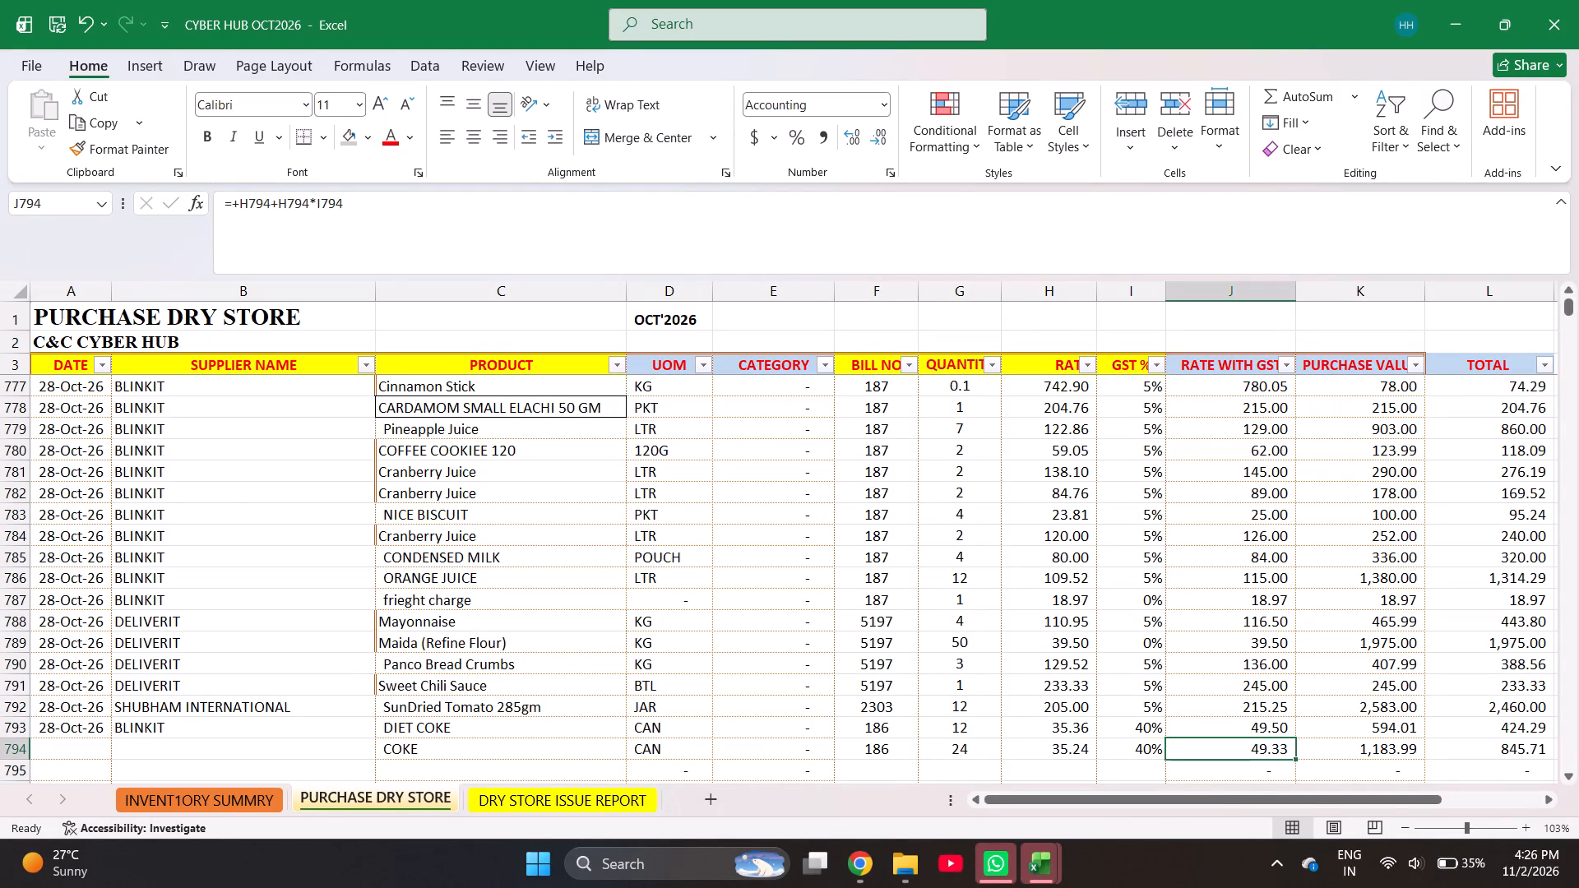
{"action": "key", "text": "Left"}
{"action": "key", "text": "Left"}
{"action": "key", "text": "Left"}
{"action": "key", "text": "Left"}
{"action": "key", "text": "Down"}
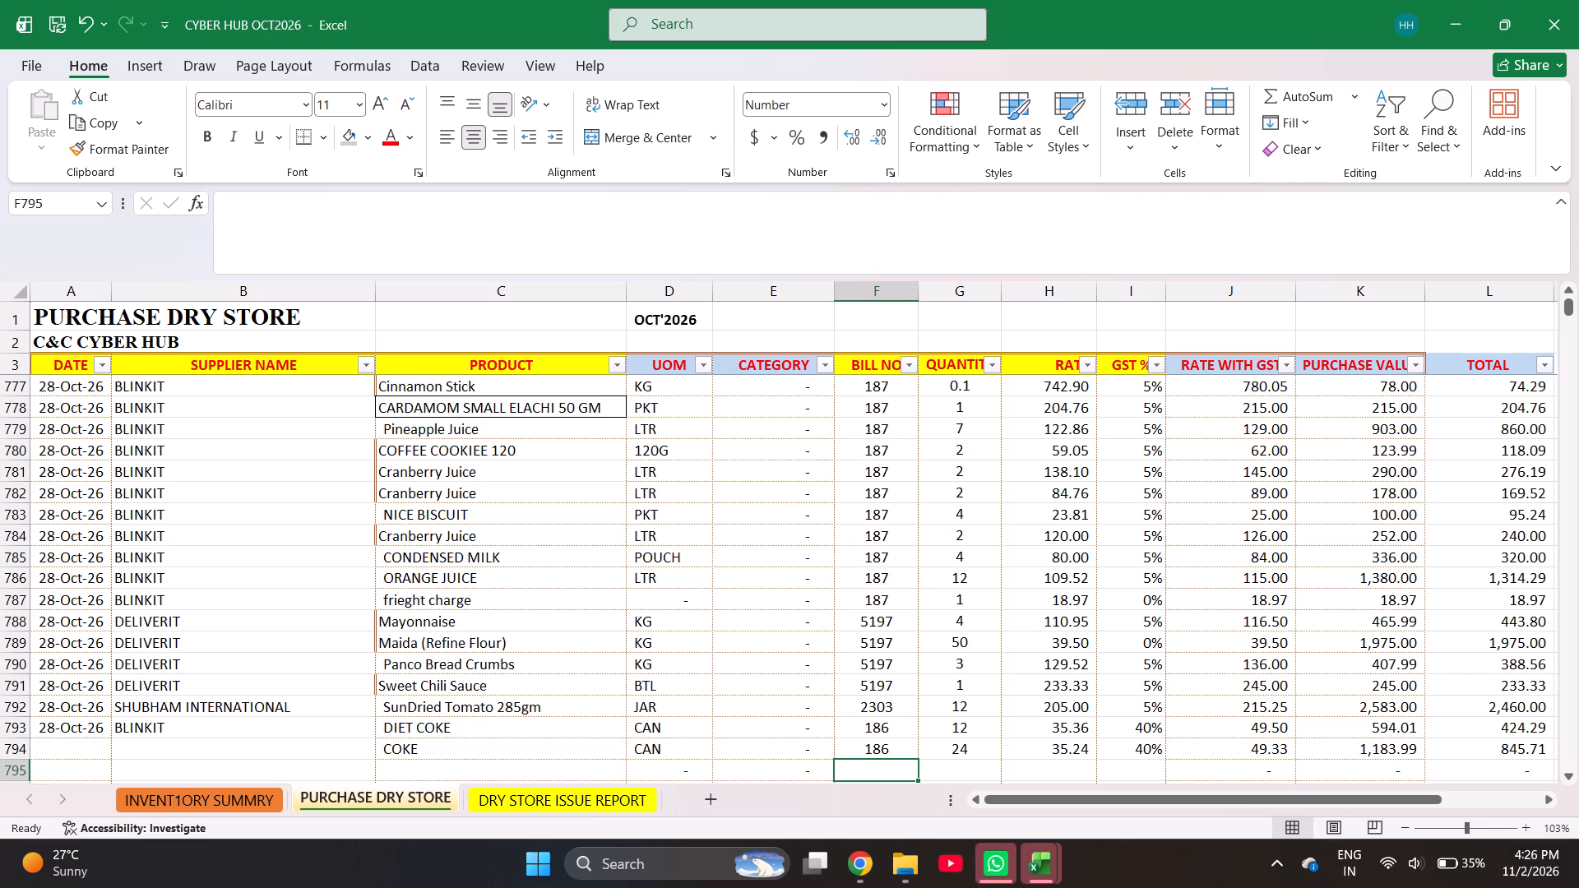
{"action": "key", "text": "1"}
{"action": "key", "text": "Right"}
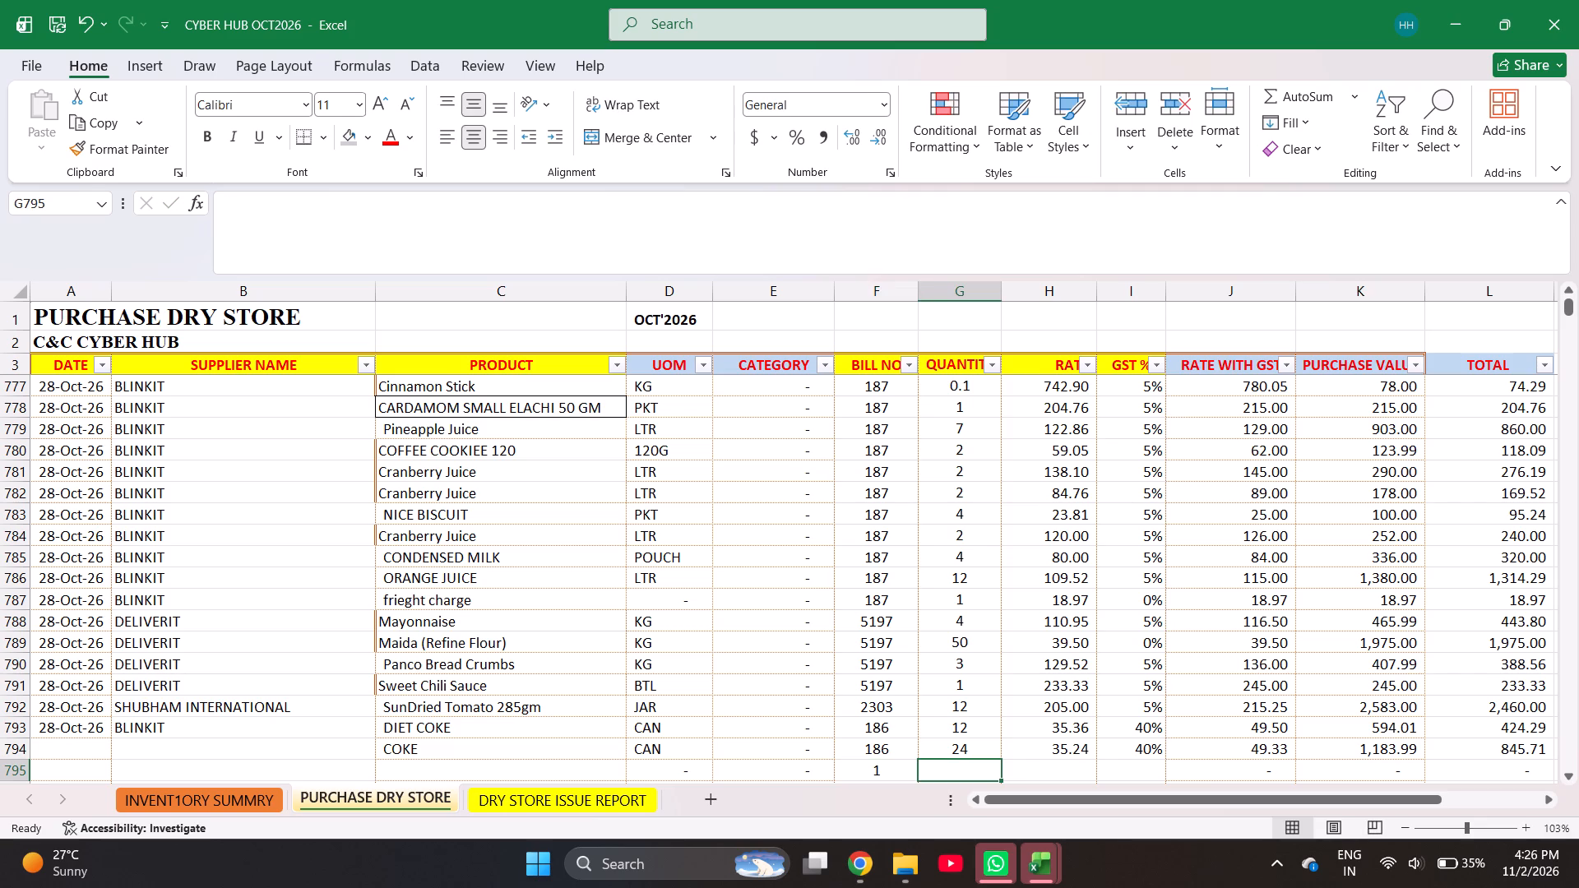
{"action": "key", "text": "Up"}
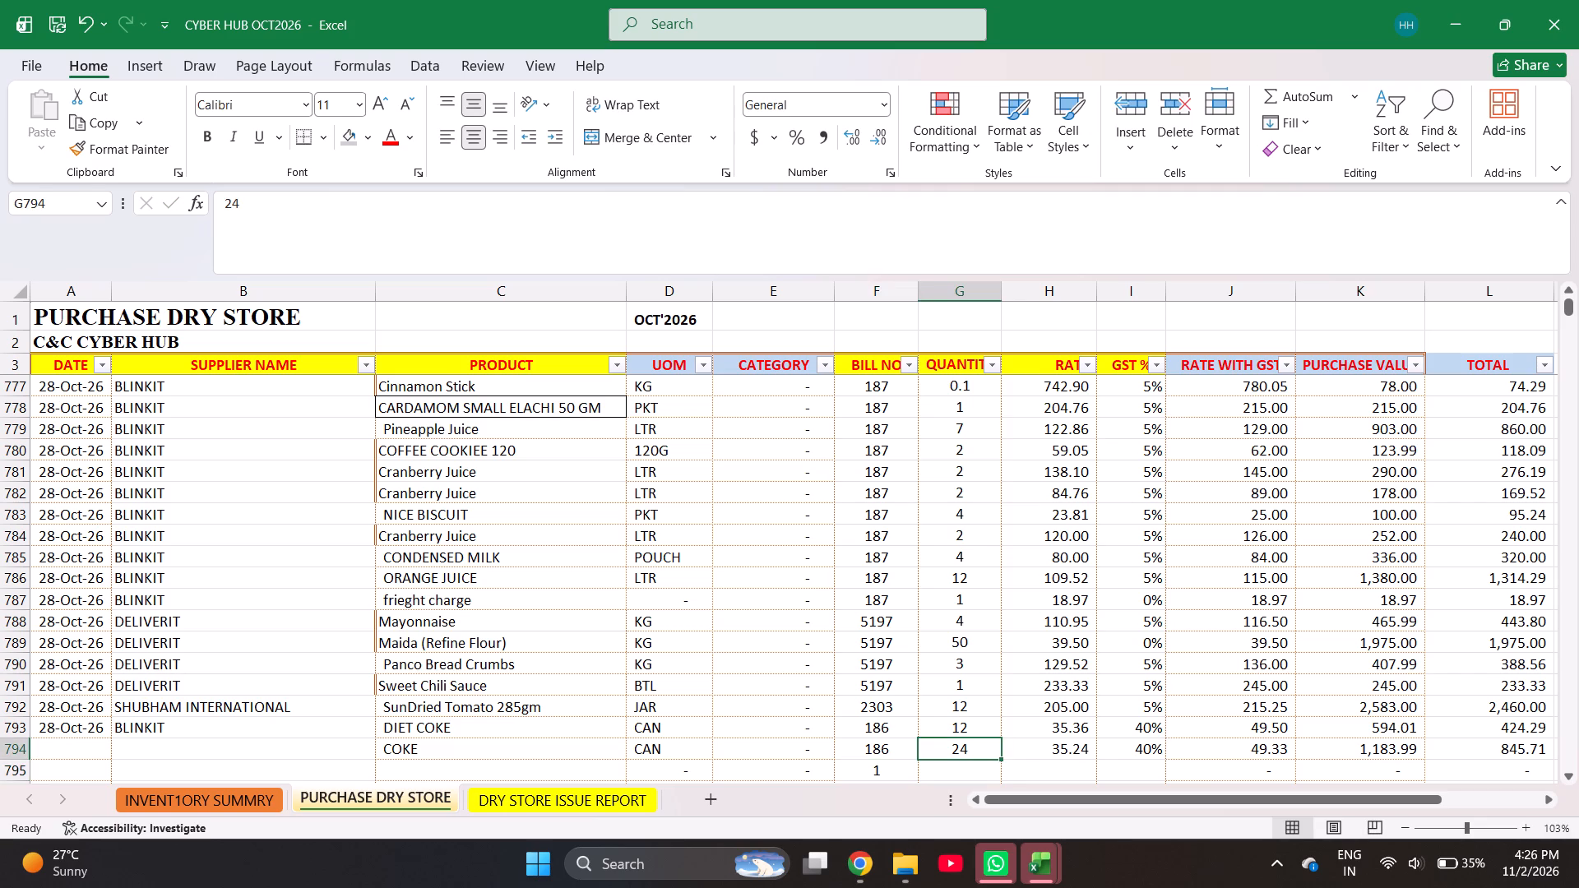
{"action": "key", "text": "Left"}
{"action": "key", "text": "Down"}
{"action": "key", "text": "ctrl+d"}
{"action": "key", "text": "Right"}
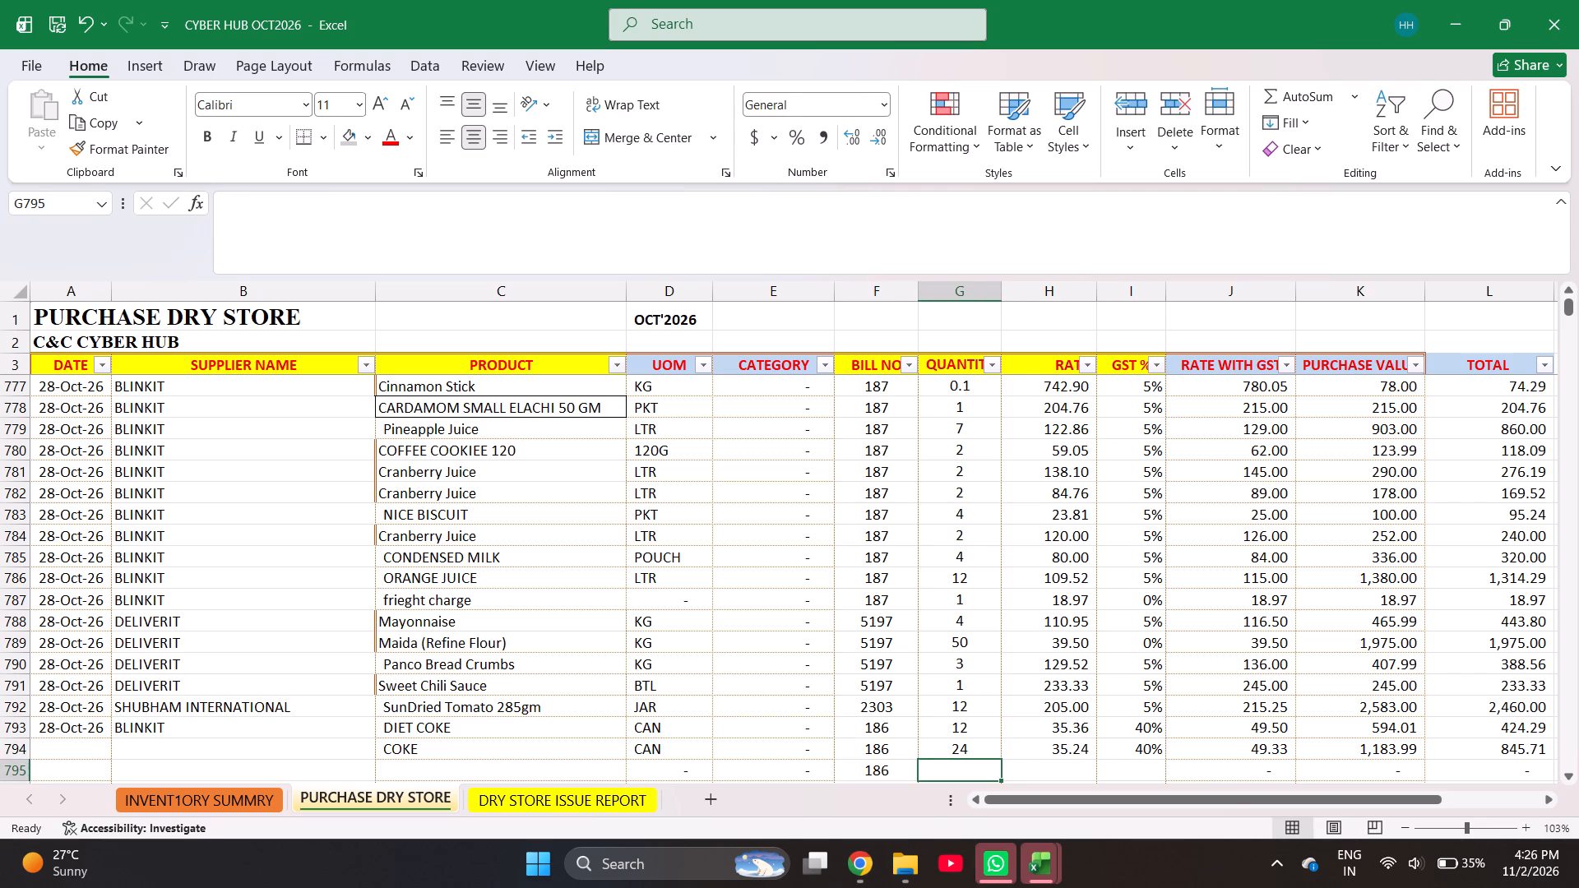
{"action": "key", "text": "1"}
{"action": "key", "text": "Right"}
Enter rate 20 and GST 0% in row 795, then check the summed purchase value of rows 793 to 795.
{"action": "key", "text": "1"}
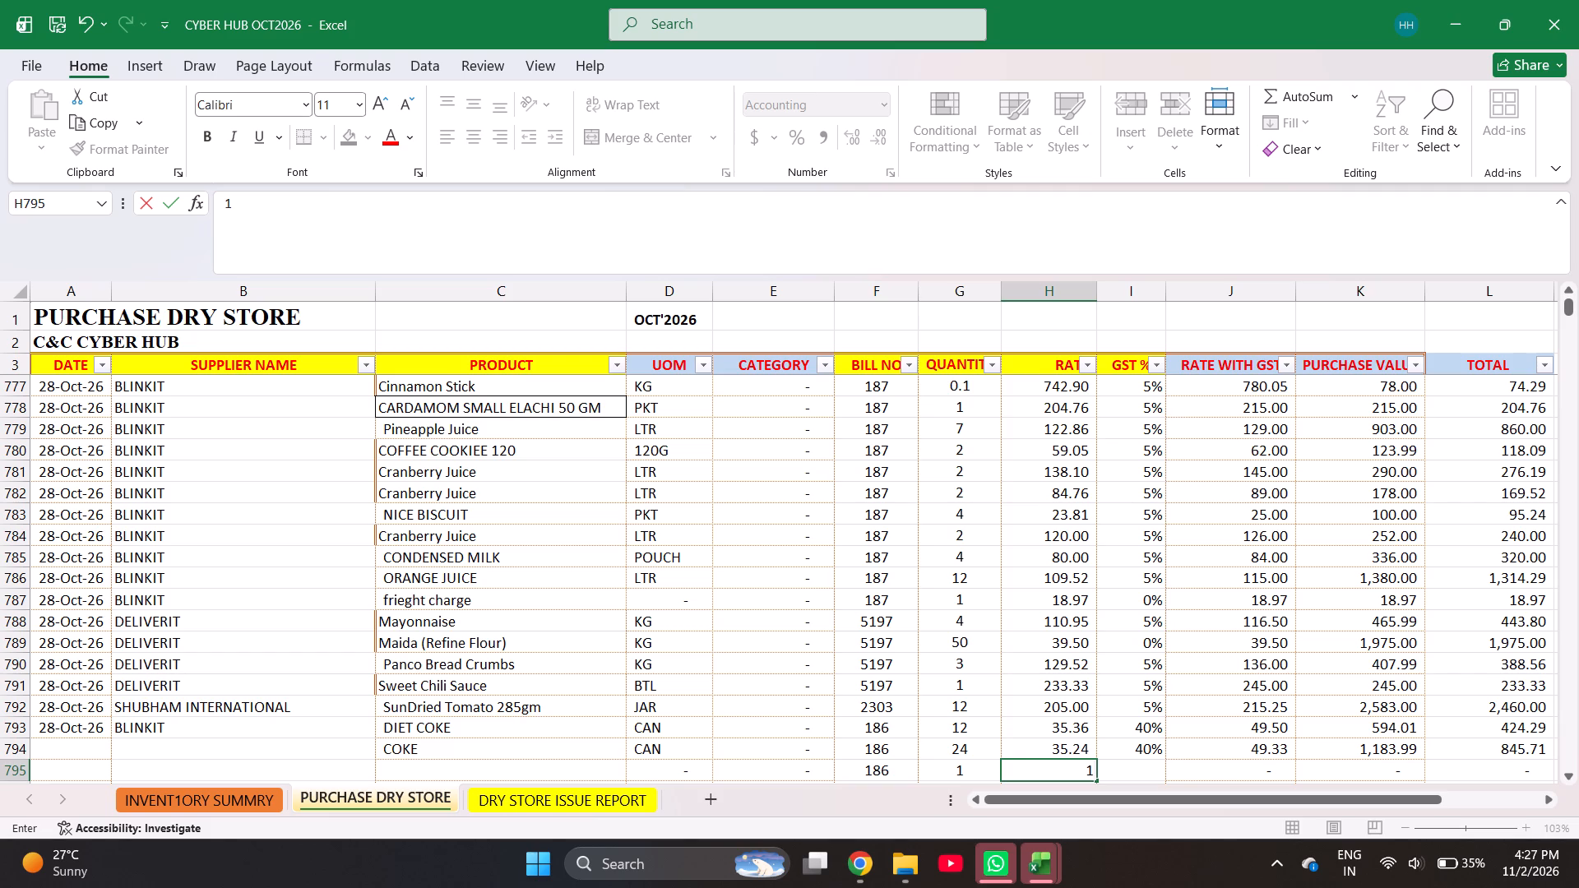
{"action": "type", "text": "20"}
{"action": "key", "text": "BackSpace"}
{"action": "key", "text": "BackSpace"}
{"action": "key", "text": "BackSpace"}
{"action": "type", "text": "20"}
{"action": "key", "text": "Right"}
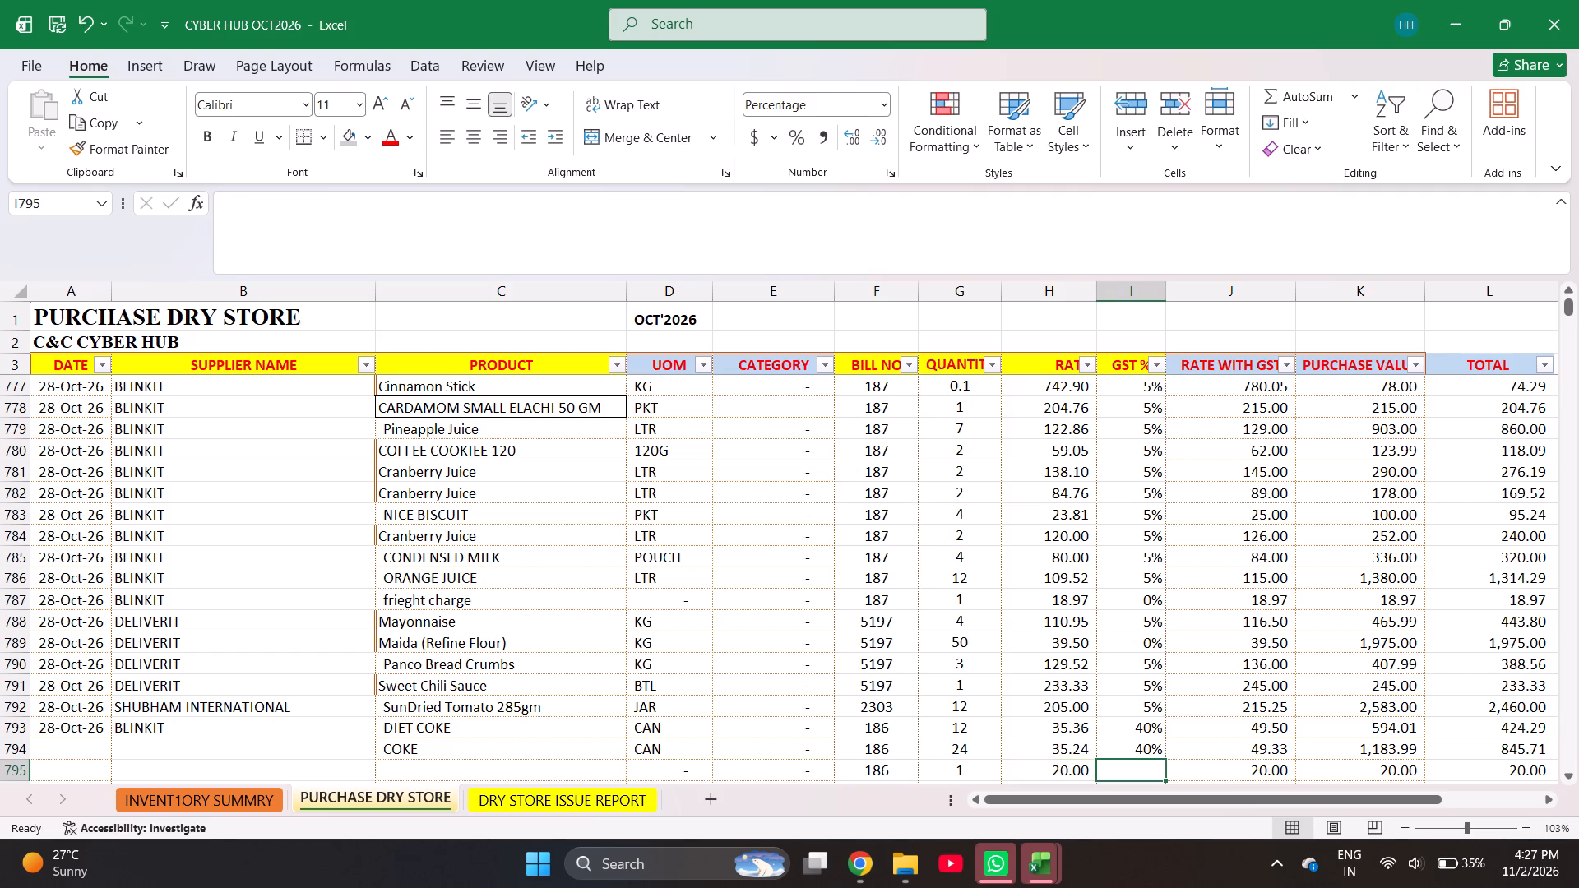
{"action": "key", "text": "0"}
{"action": "key", "text": "Right"}
{"action": "key", "text": "Right"}
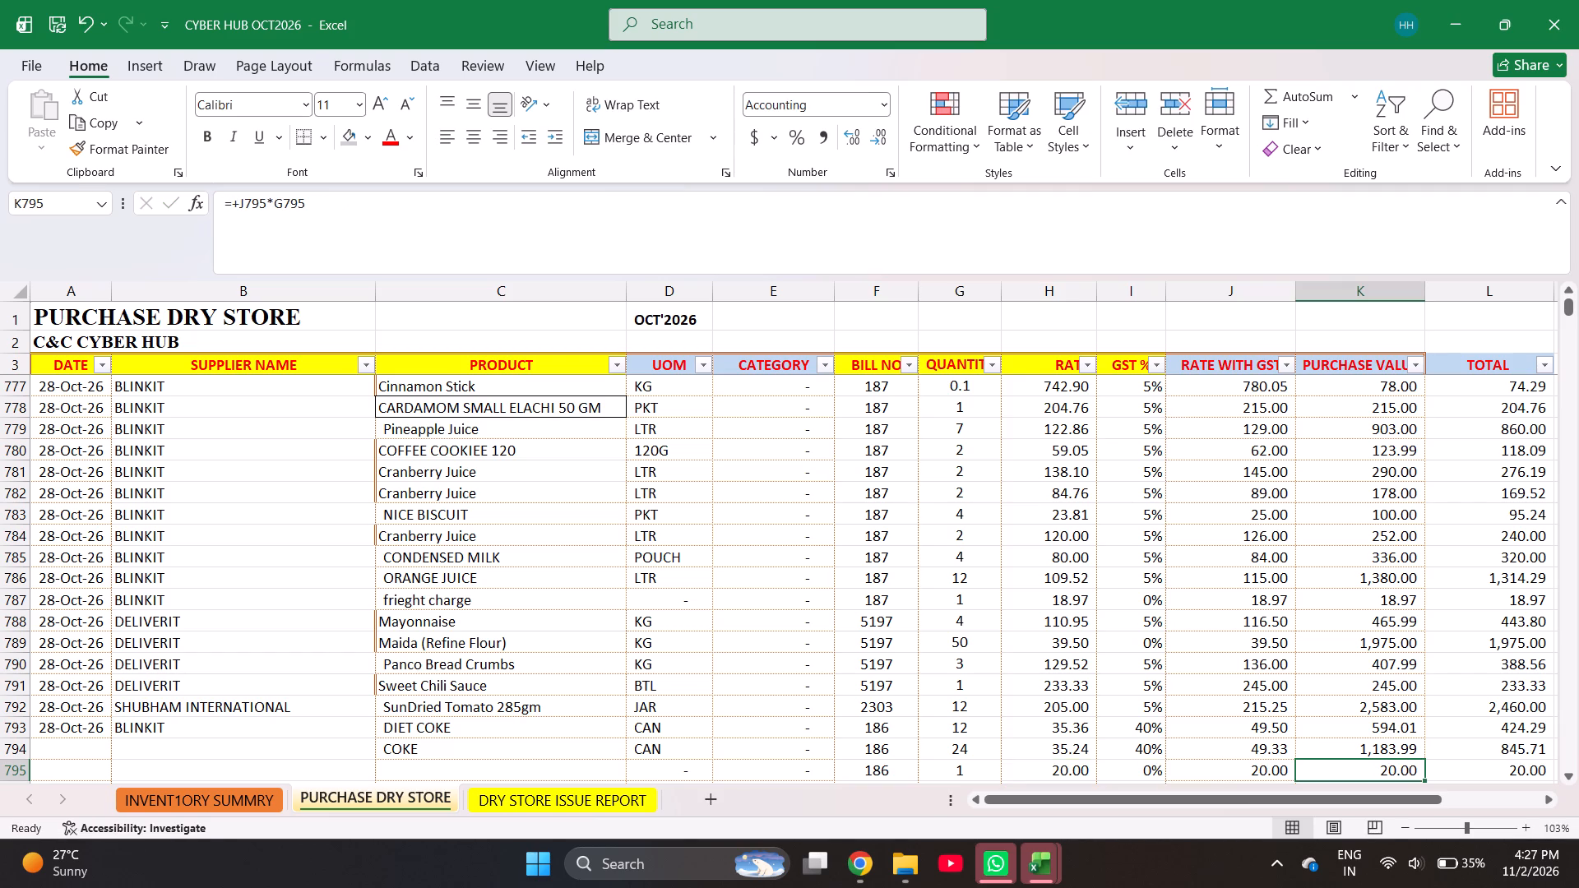
{"action": "key", "text": "shift+Up"}
{"action": "key", "text": "shift+Up"}
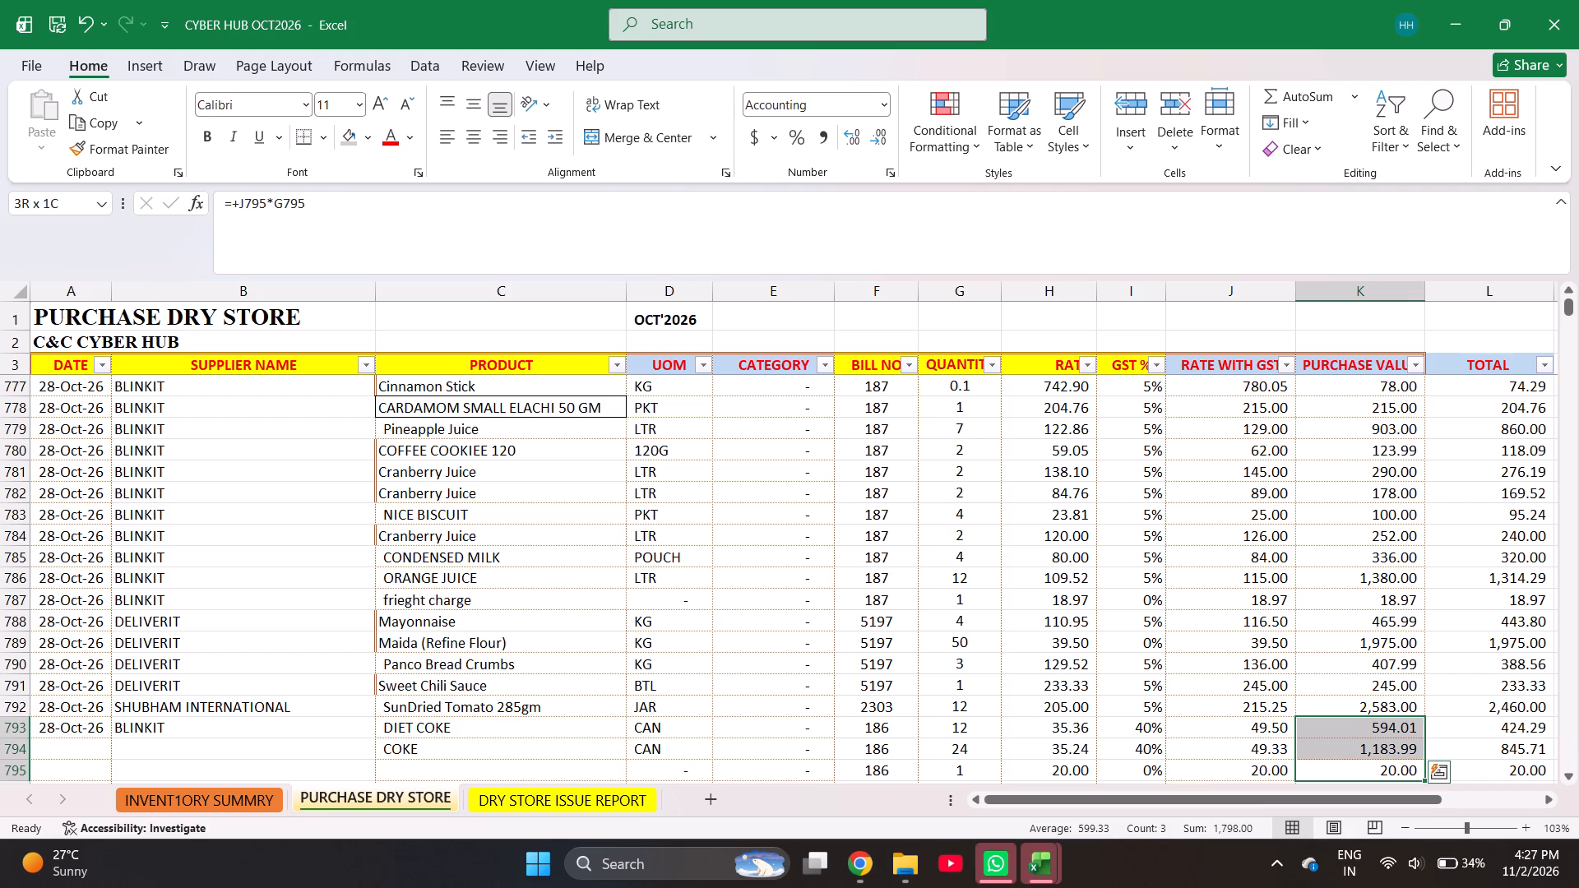
{"action": "key", "text": "Left"}
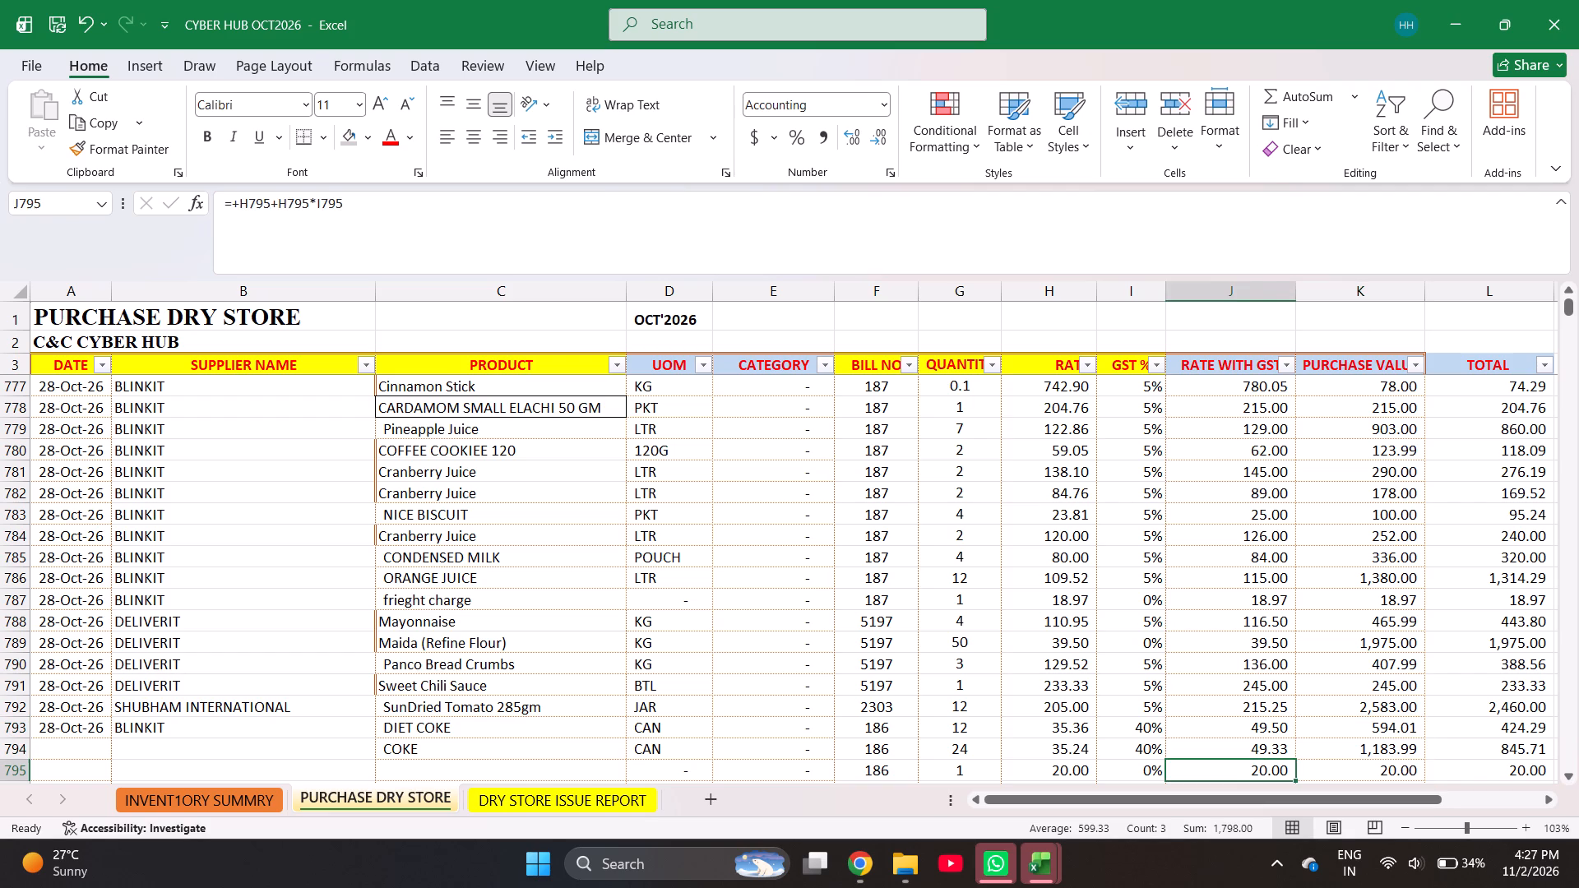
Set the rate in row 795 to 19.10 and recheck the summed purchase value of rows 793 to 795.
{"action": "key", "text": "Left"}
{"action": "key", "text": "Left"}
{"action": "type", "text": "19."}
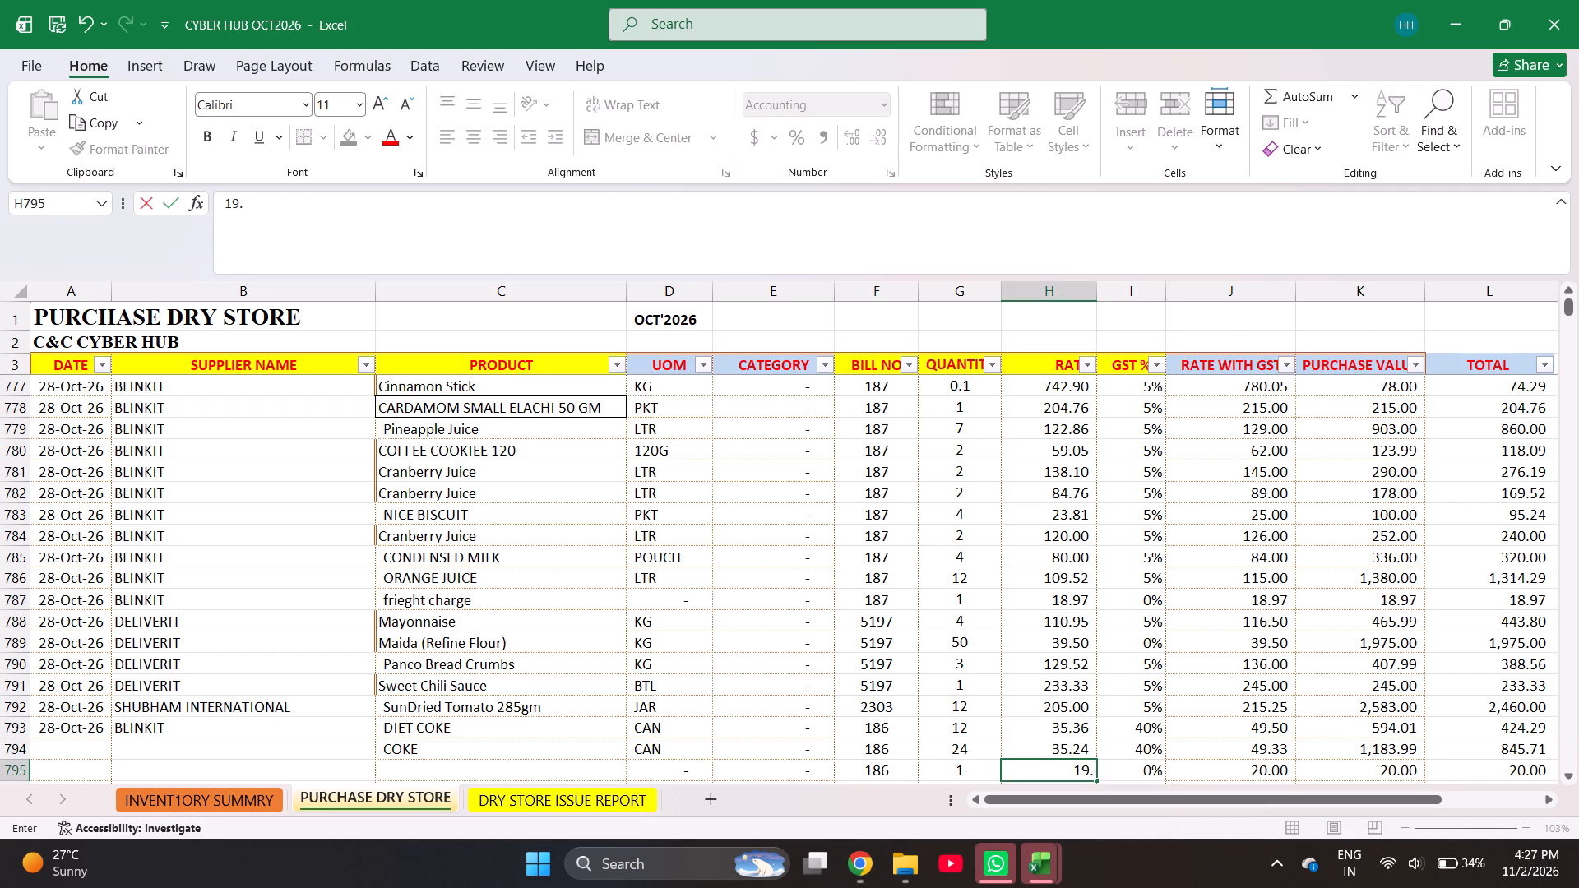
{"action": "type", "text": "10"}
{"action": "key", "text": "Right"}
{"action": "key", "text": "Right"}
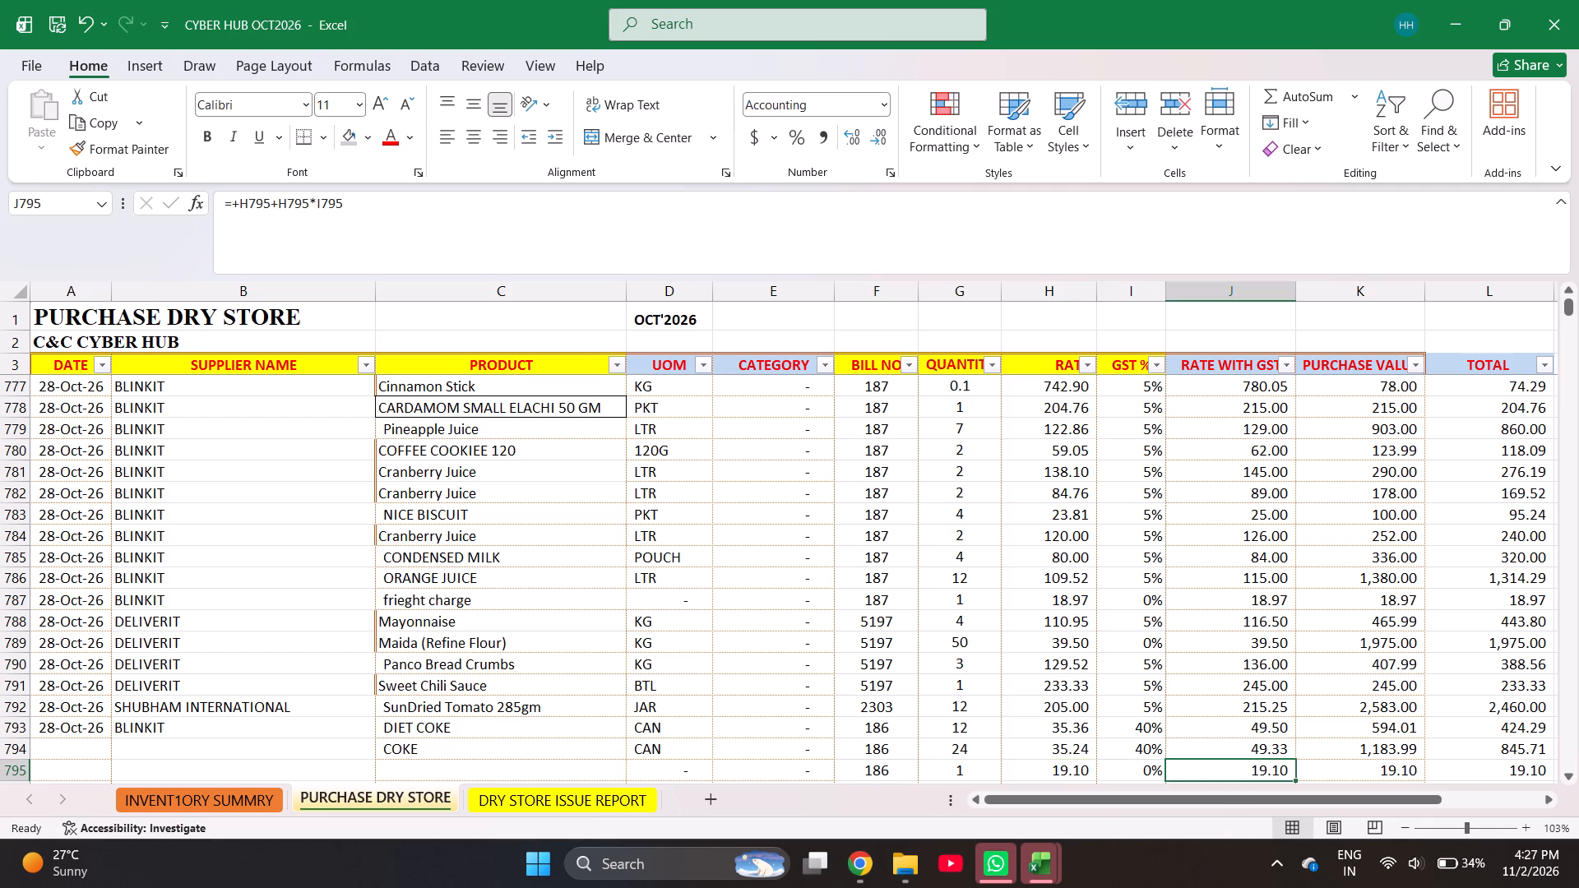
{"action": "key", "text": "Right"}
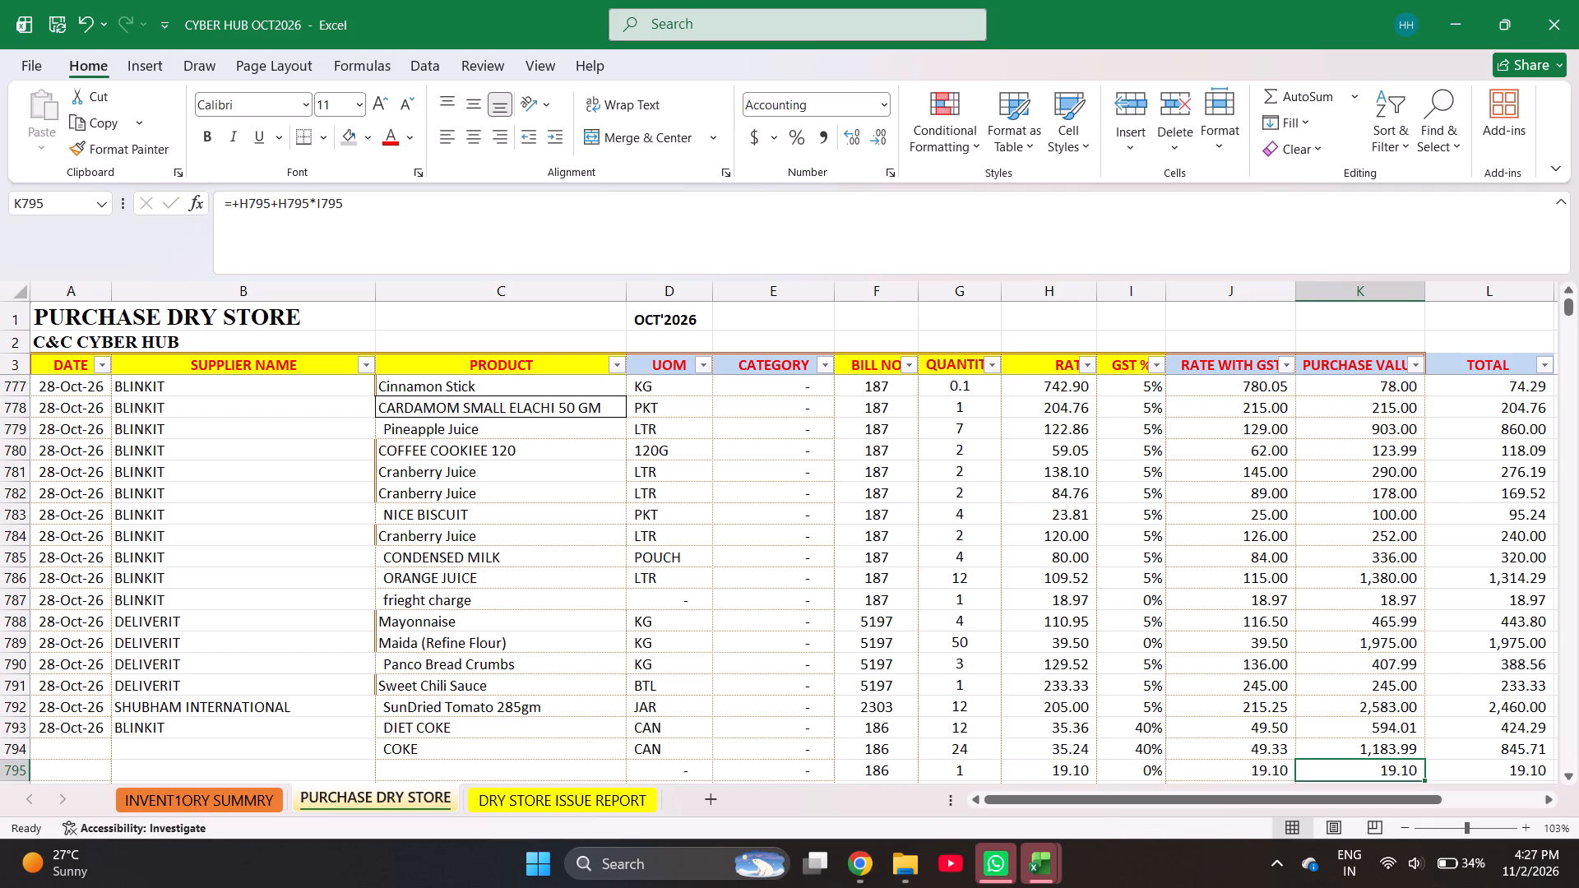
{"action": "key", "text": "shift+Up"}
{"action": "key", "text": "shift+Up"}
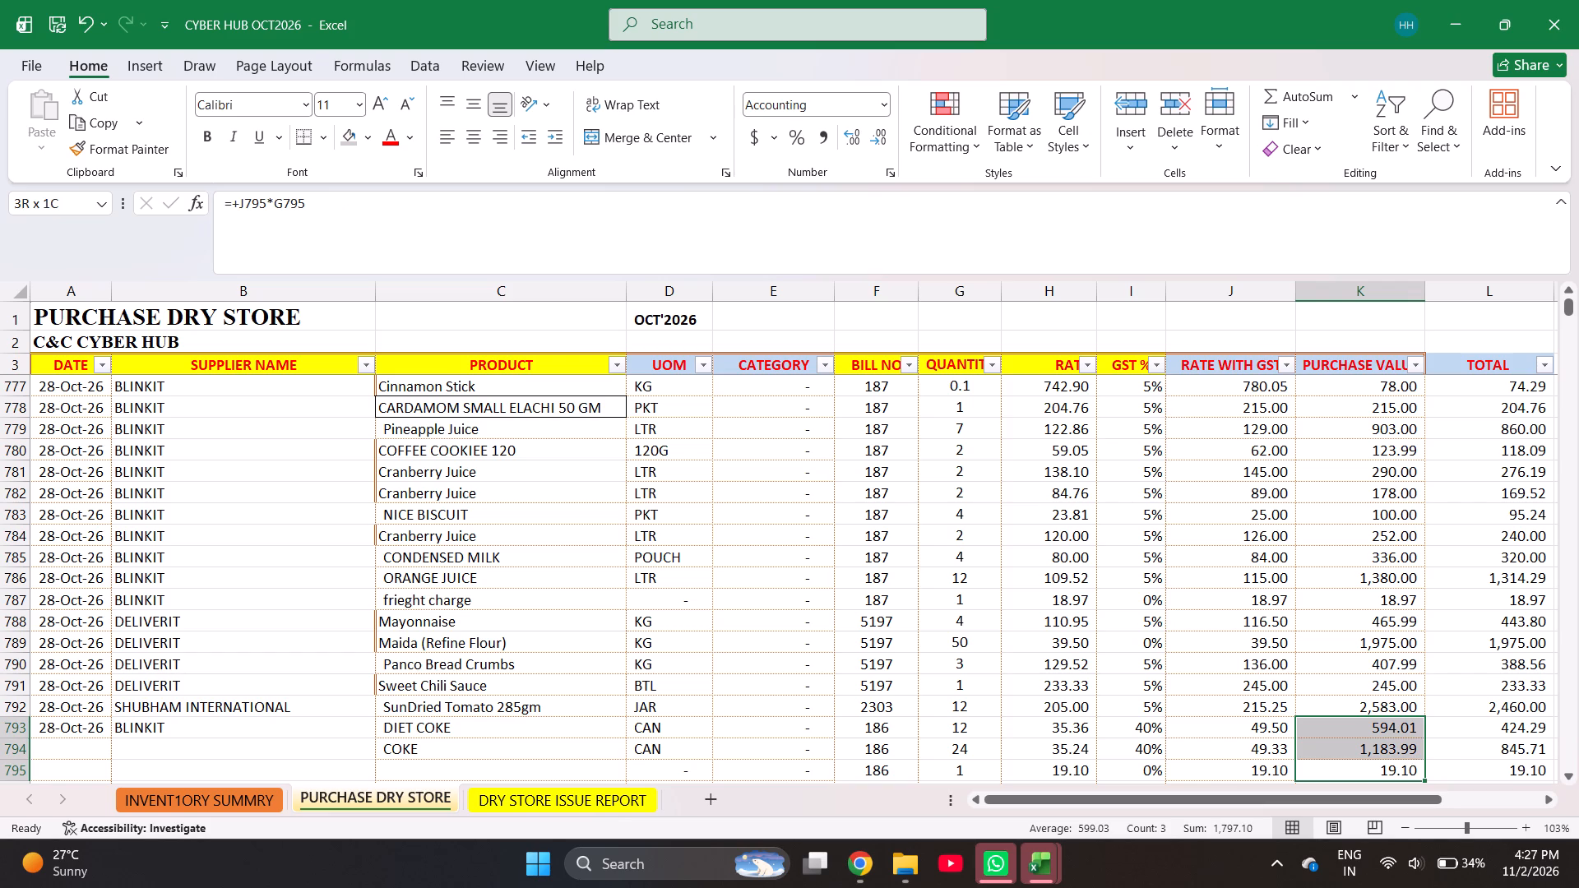
Set the rate in row 795 to 19.90 and return toward the start of the row.
{"action": "key", "text": "Left"}
{"action": "key", "text": "Left"}
{"action": "key", "text": "Left"}
{"action": "type", "text": "19.90"}
{"action": "key", "text": "Left"}
{"action": "key", "text": "Left"}
{"action": "key", "text": "Left"}
{"action": "key", "text": "Left"}
{"action": "key", "text": "Left"}
{"action": "key", "text": "Left"}
{"action": "key", "text": "Left"}
{"action": "key", "text": "Left"}
{"action": "key", "text": "Left"}
{"action": "key", "text": "Left"}
{"action": "key", "text": "Left"}
{"action": "key", "text": "Left"}
{"action": "key", "text": "Left"}
{"action": "key", "text": "Left"}
{"action": "key", "text": "Left"}
{"action": "key", "text": "Left"}
{"action": "key", "text": "Left"}
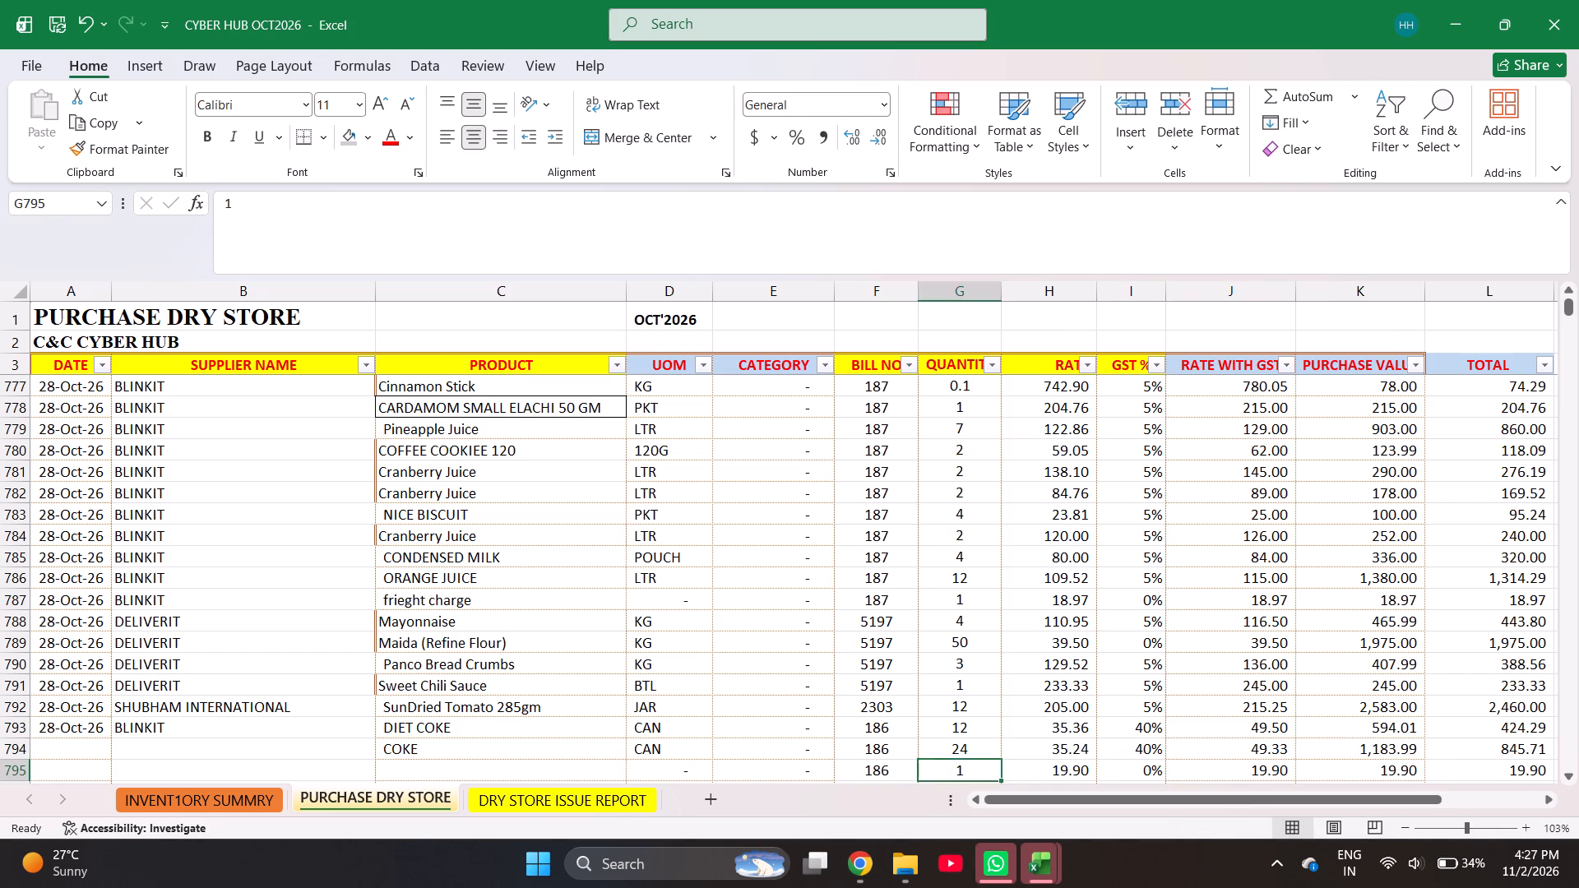
Fill the date 28-Oct-26 and supplier BLINKIT from row 793 down through row 795.
{"action": "key", "text": "ctrl+Up"}
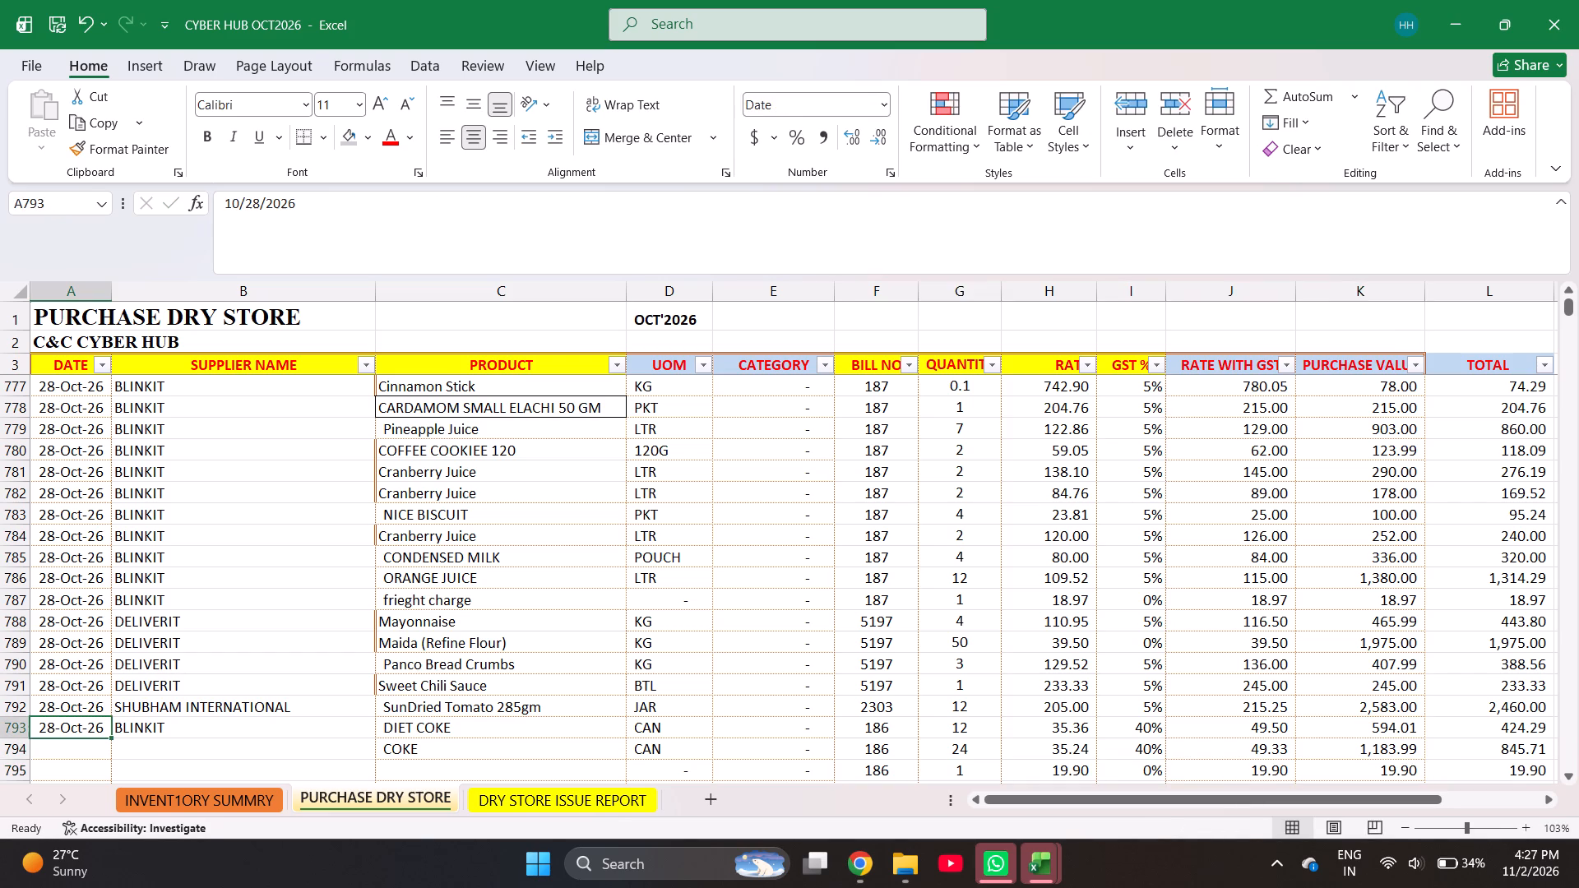
{"action": "key", "text": "shift+Right"}
{"action": "key", "text": "shift+Down"}
{"action": "key", "text": "shift+Down"}
{"action": "key", "text": "ctrl+d"}
{"action": "key", "text": "Down"}
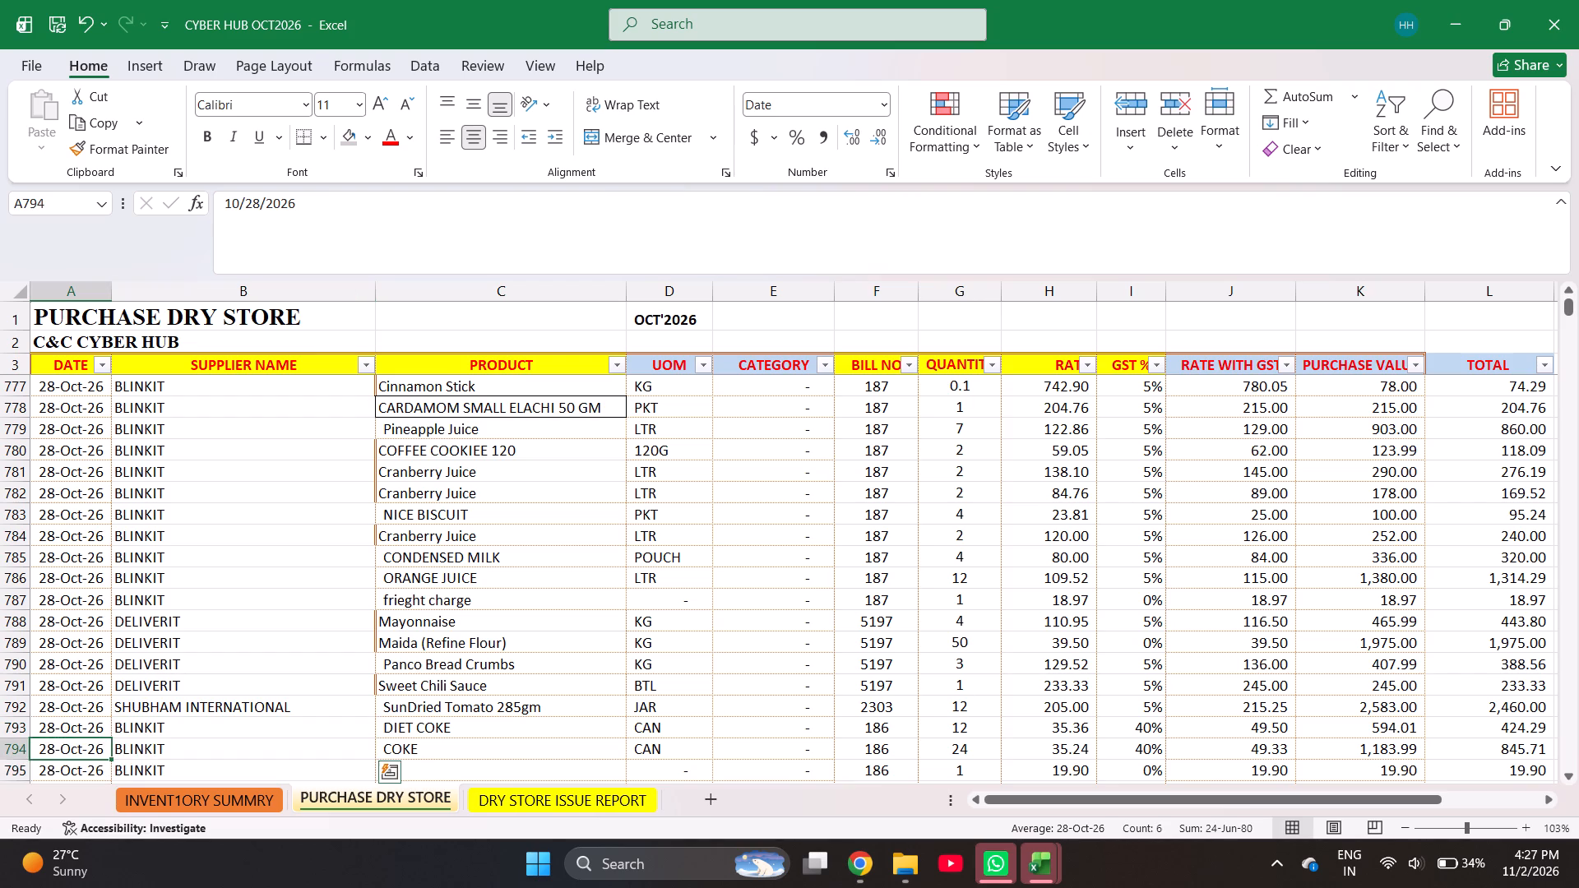
Enter "frieght charge" as the product in row 795.
{"action": "key", "text": "Down"}
{"action": "key", "text": "ctrl+Right"}
{"action": "key", "text": "Right"}
{"action": "type", "text": "FR"}
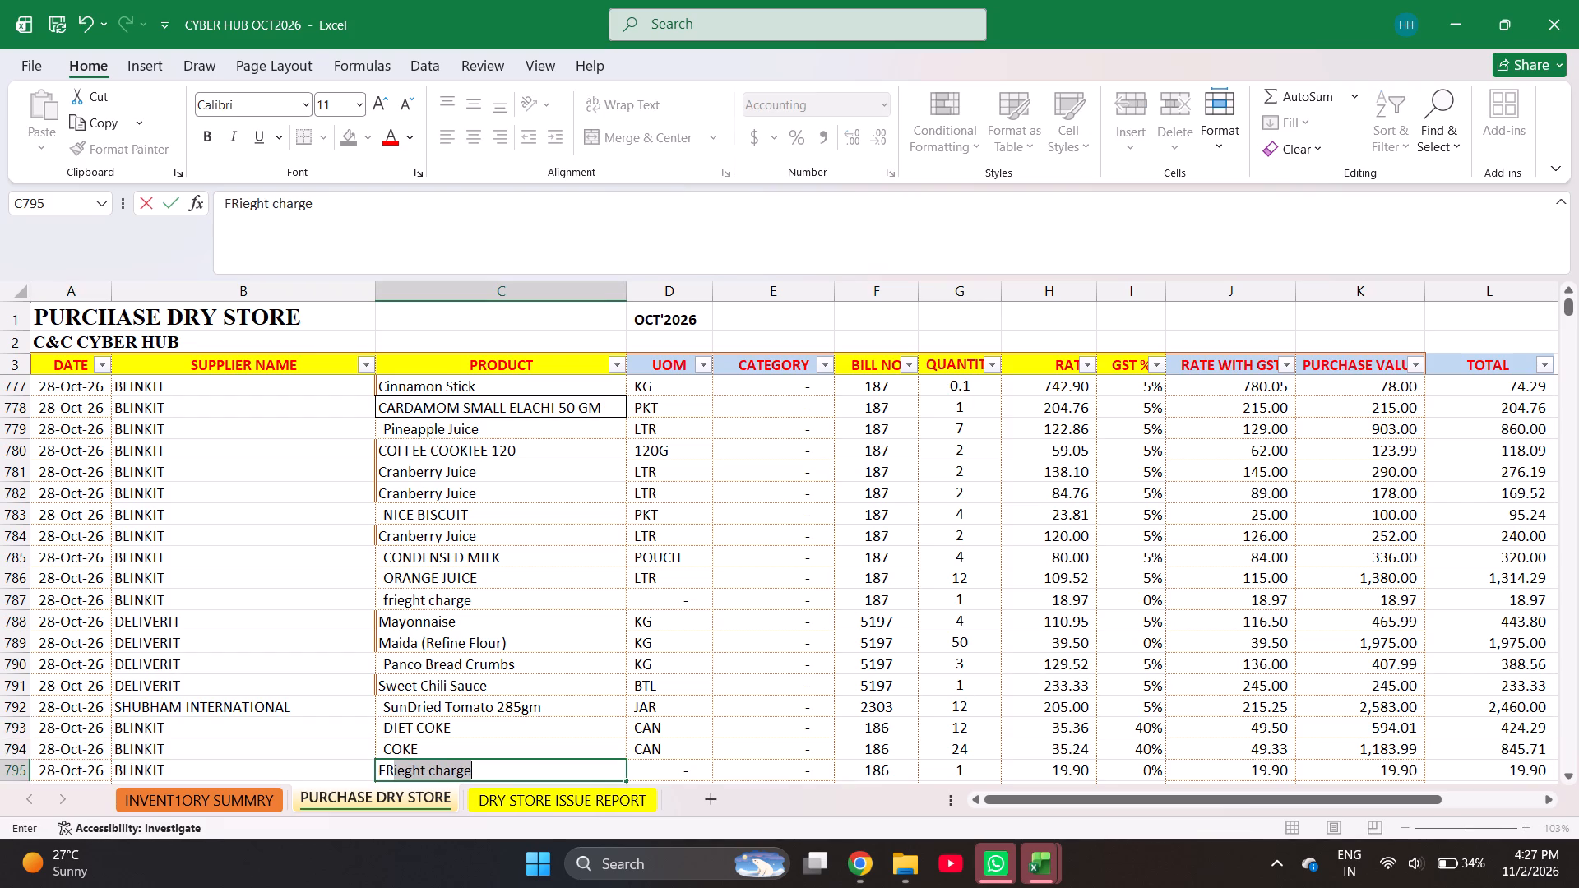
{"action": "key", "text": "Right"}
{"action": "key", "text": "Right"}
{"action": "key", "text": "Right"}
{"action": "key", "text": "ctrl+Left"}
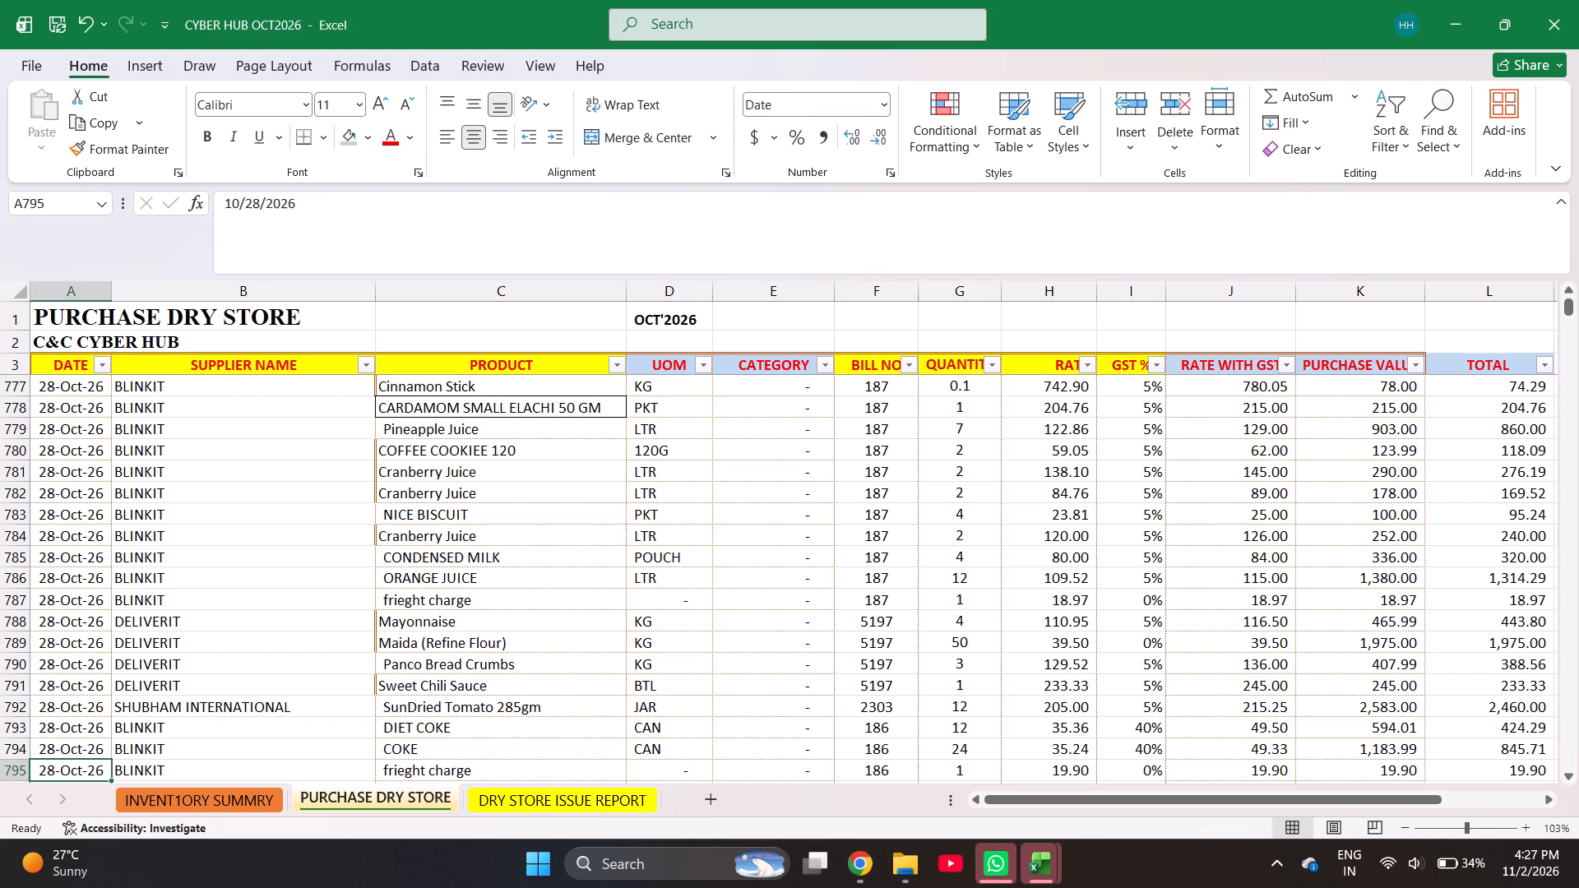
Start row 796 with the date 28-Oct-26 and supplier MARKET 99.
{"action": "key", "text": "Down"}
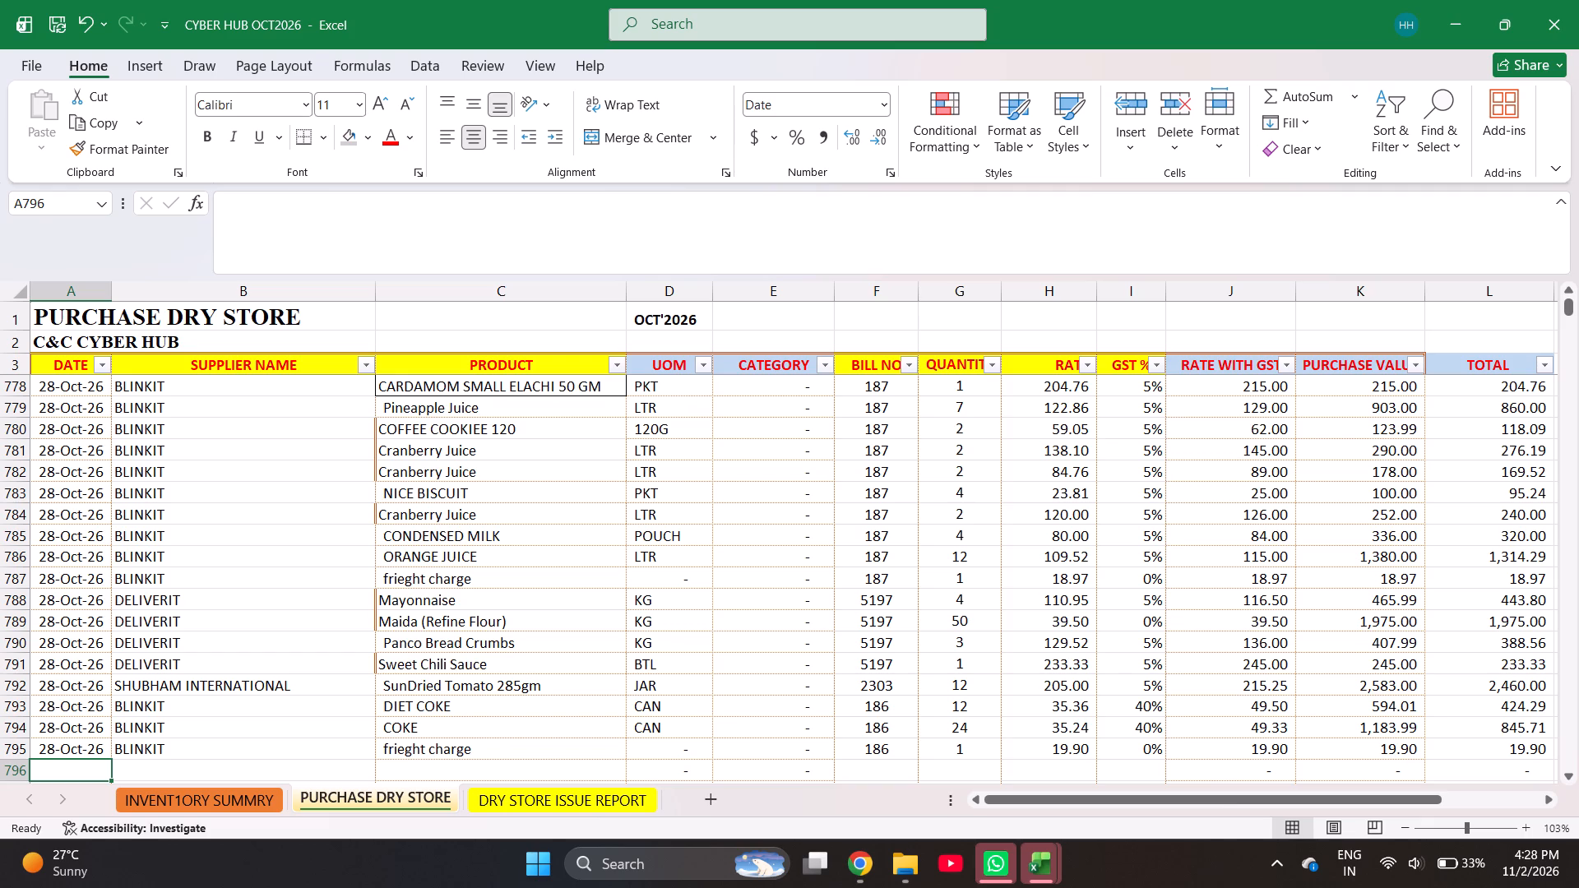
{"action": "type", "text": "10-"}
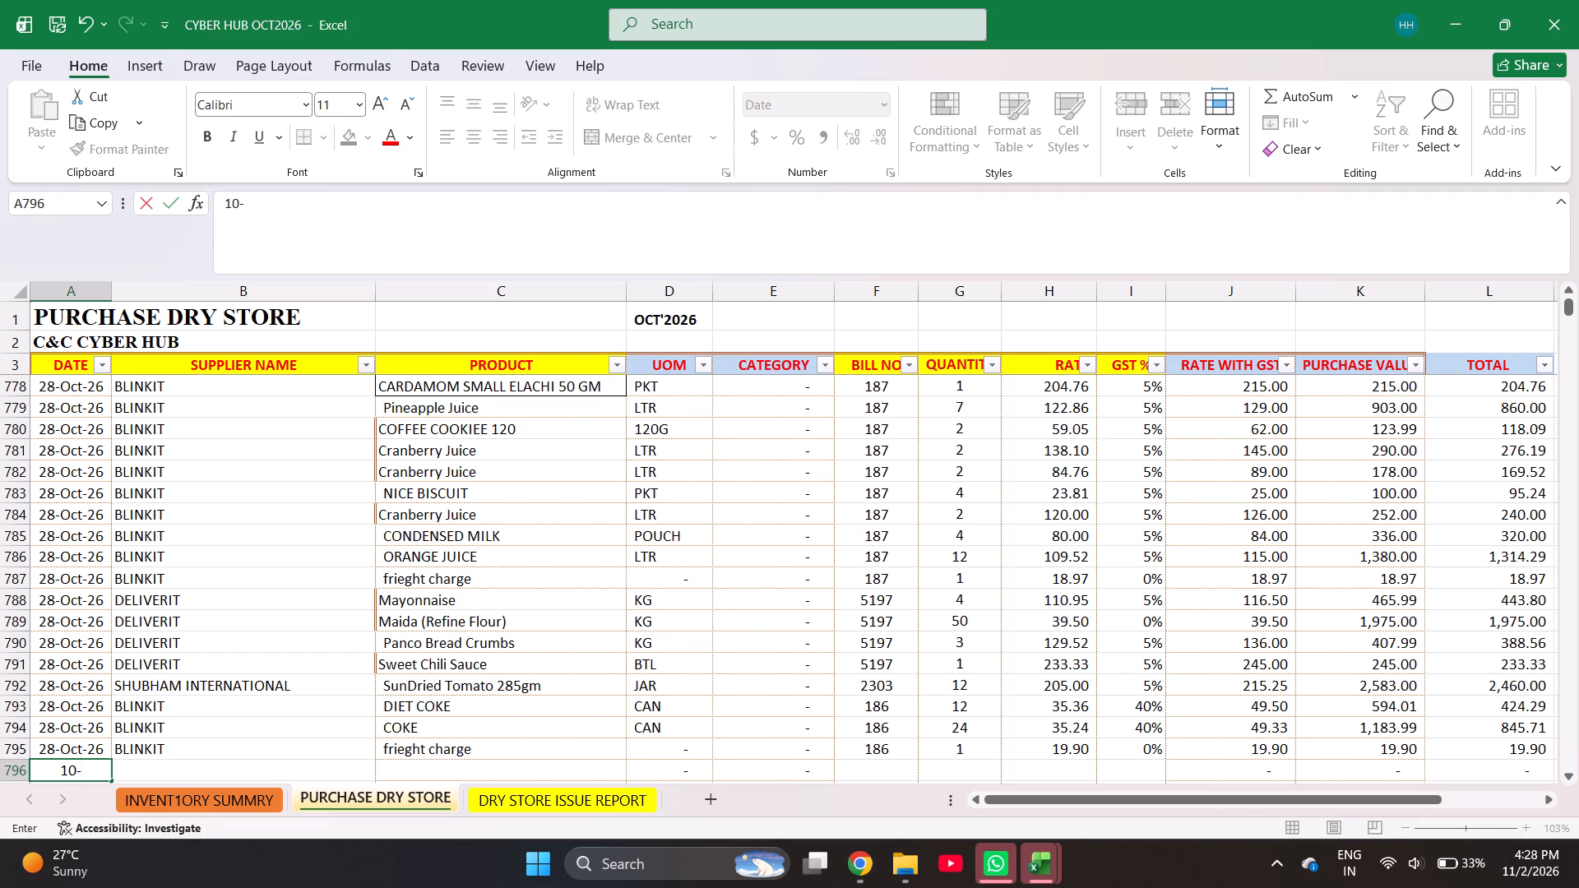
{"action": "type", "text": "28"}
{"action": "type", "text": "-26"}
{"action": "key", "text": "Right"}
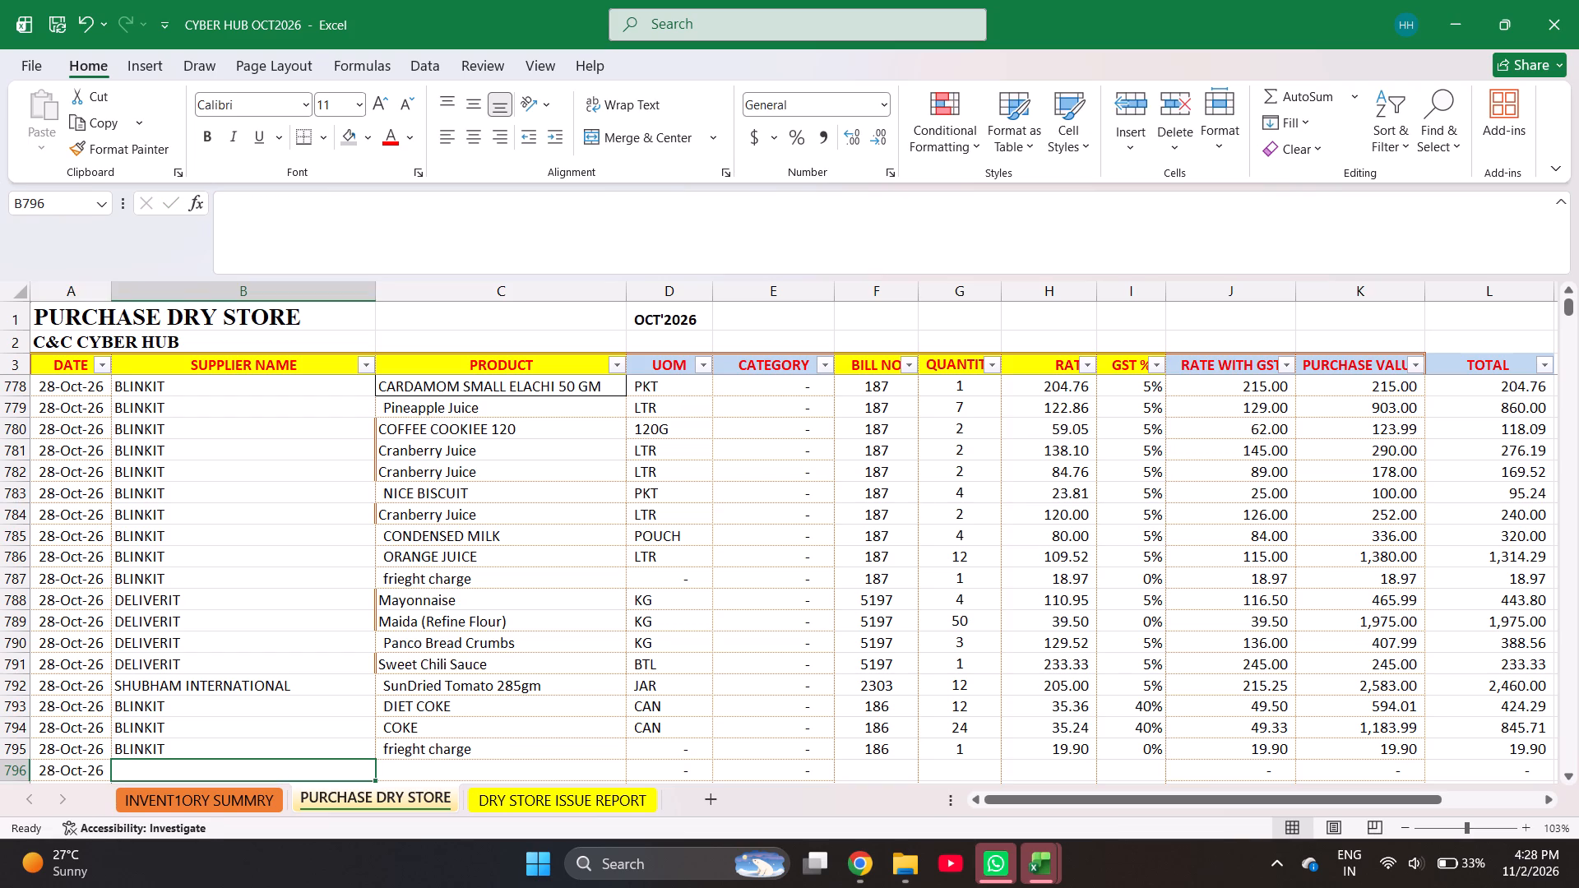
{"action": "type", "text": "MA"}
{"action": "type", "text": "RKET 99"}
{"action": "key", "text": "Right"}
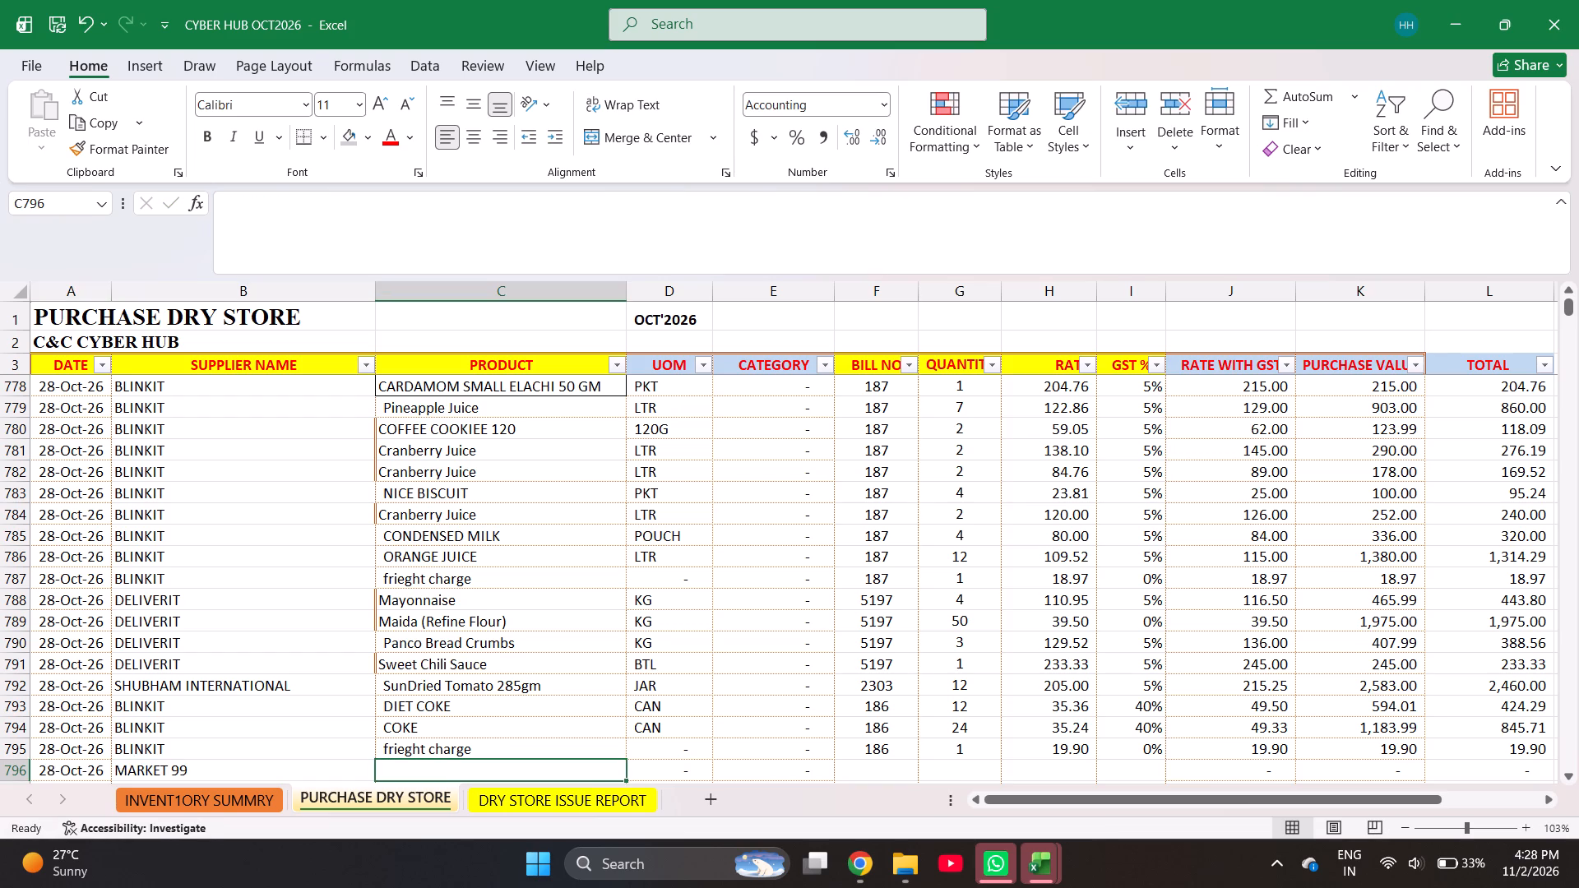
Find "MINI" in the inventory summary sheet and copy Mini Marshmallows into the product cell of row 796.
{"action": "key", "text": "ctrl+Page_Up"}
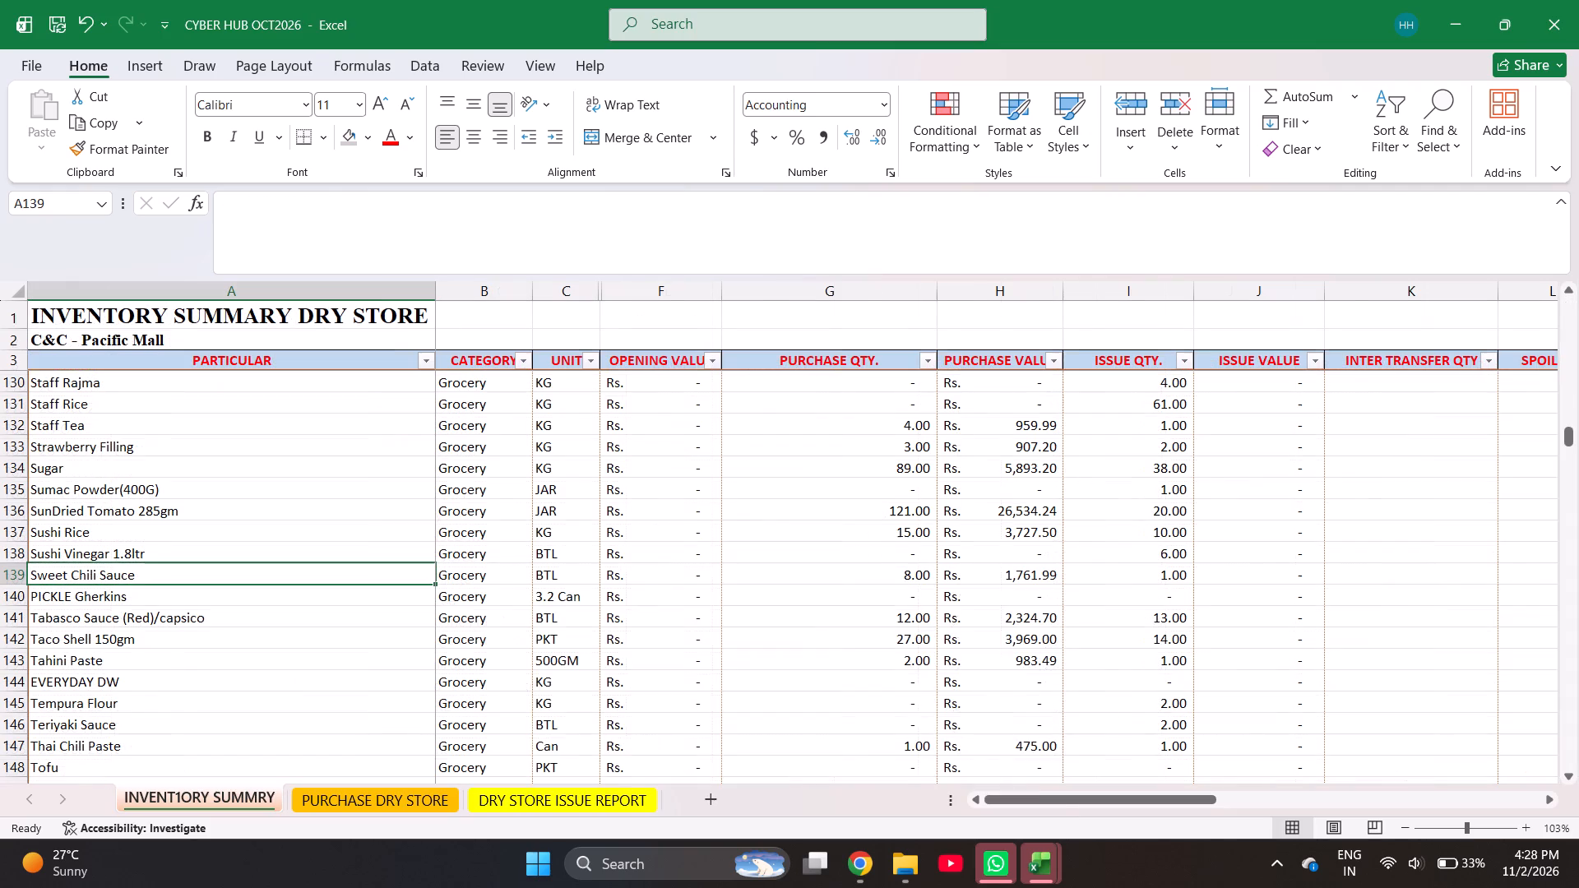
{"action": "key", "text": "ctrl+f"}
{"action": "type", "text": "MINI"}
{"action": "key", "text": "Return"}
{"action": "key", "text": "Escape"}
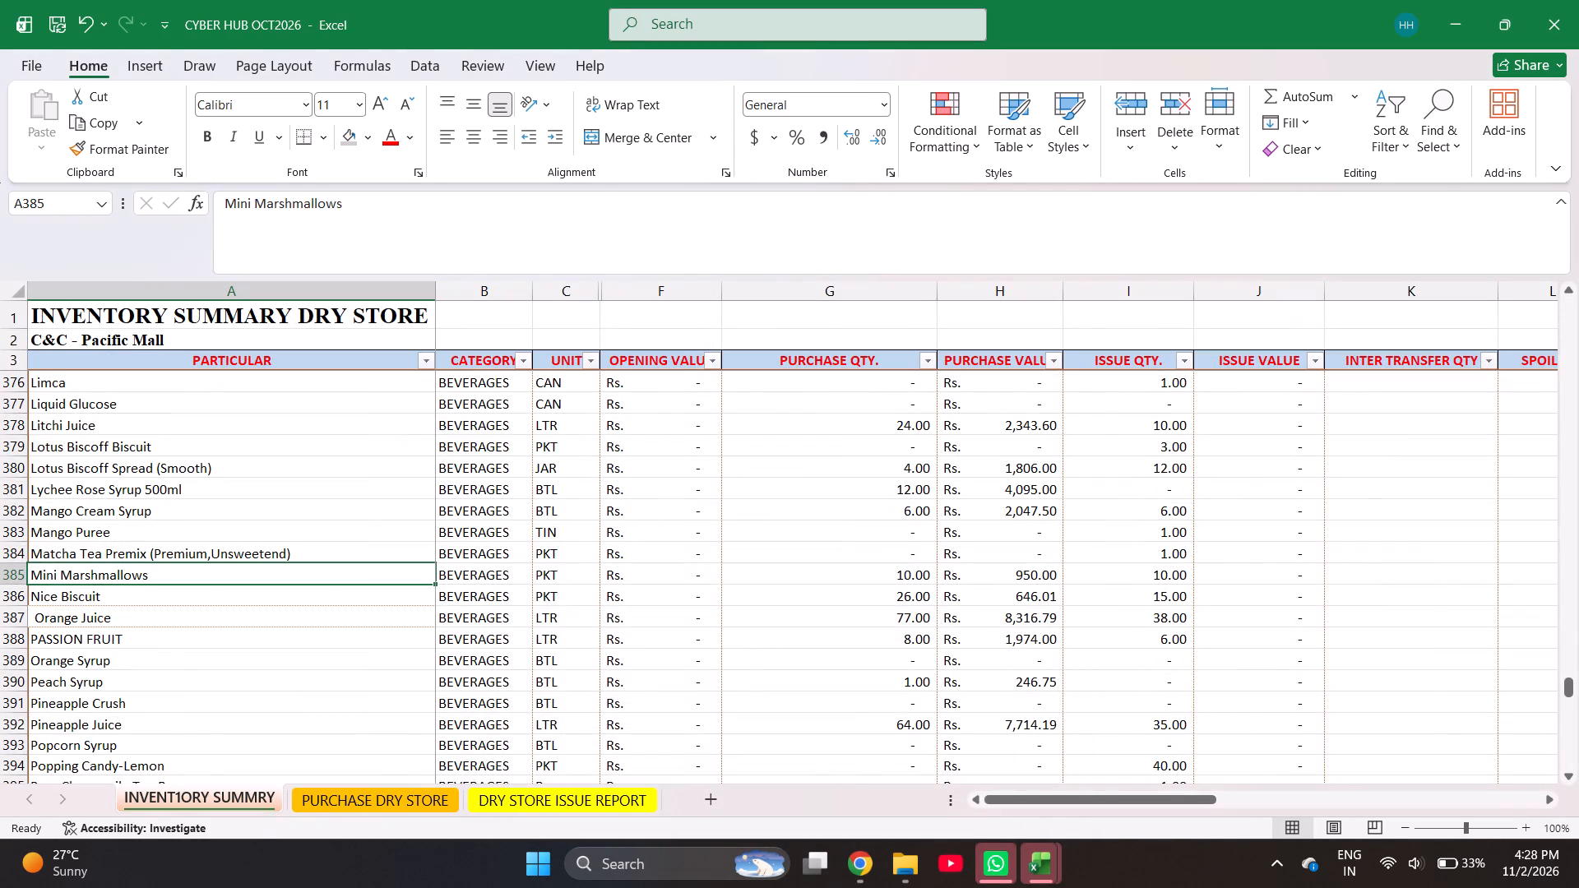
{"action": "key", "text": "ctrl+c"}
{"action": "key", "text": "ctrl+Page_Down"}
{"action": "key", "text": "ctrl+Page_Up"}
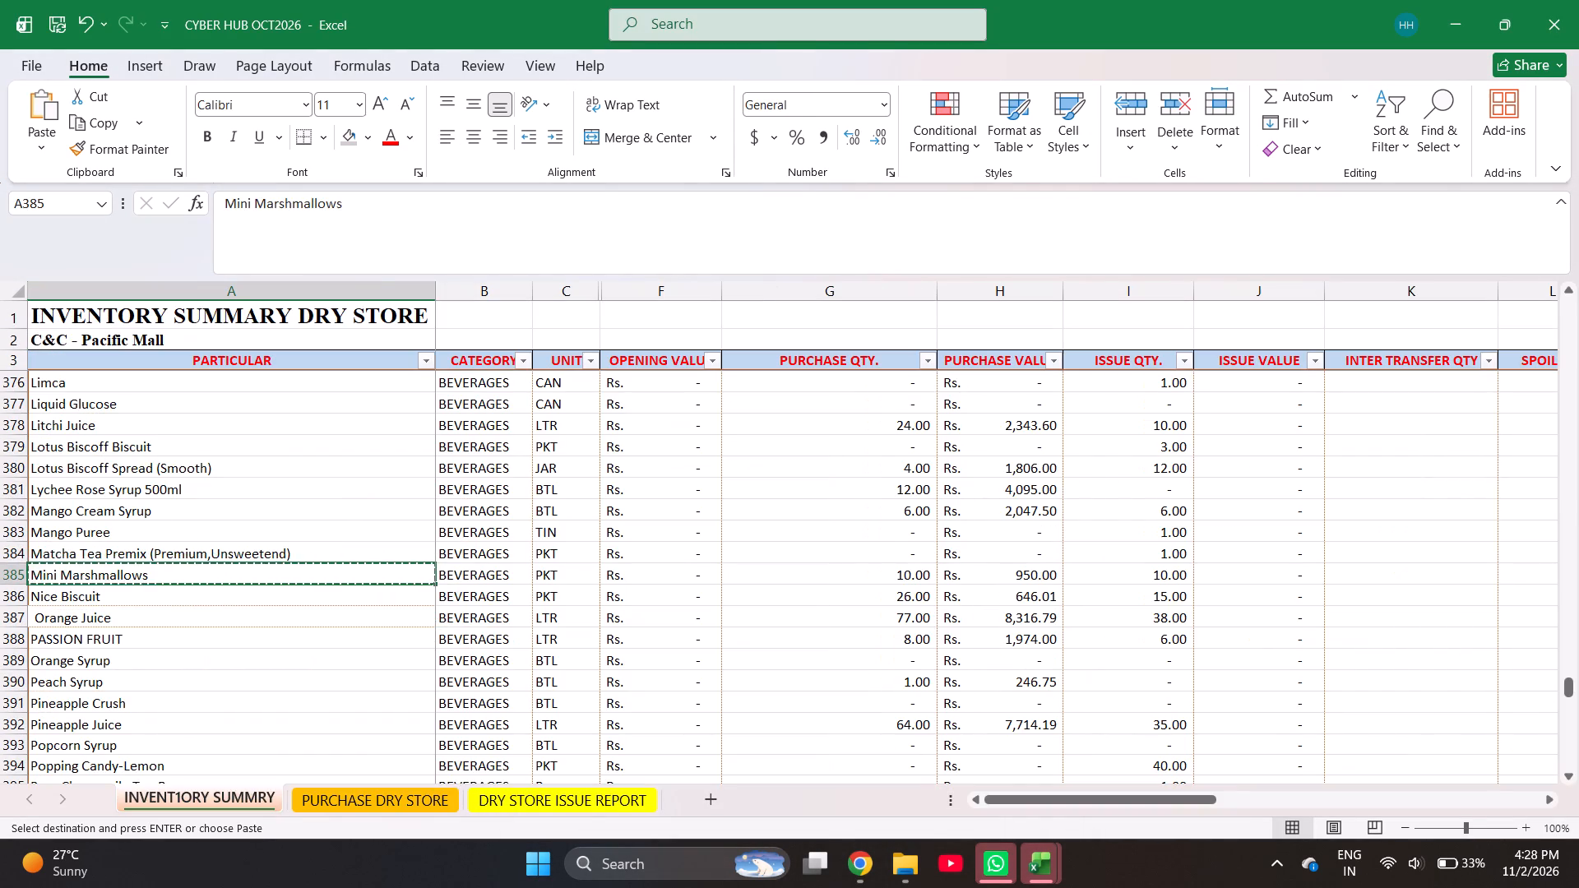
{"action": "key", "text": "ctrl+Page_Down"}
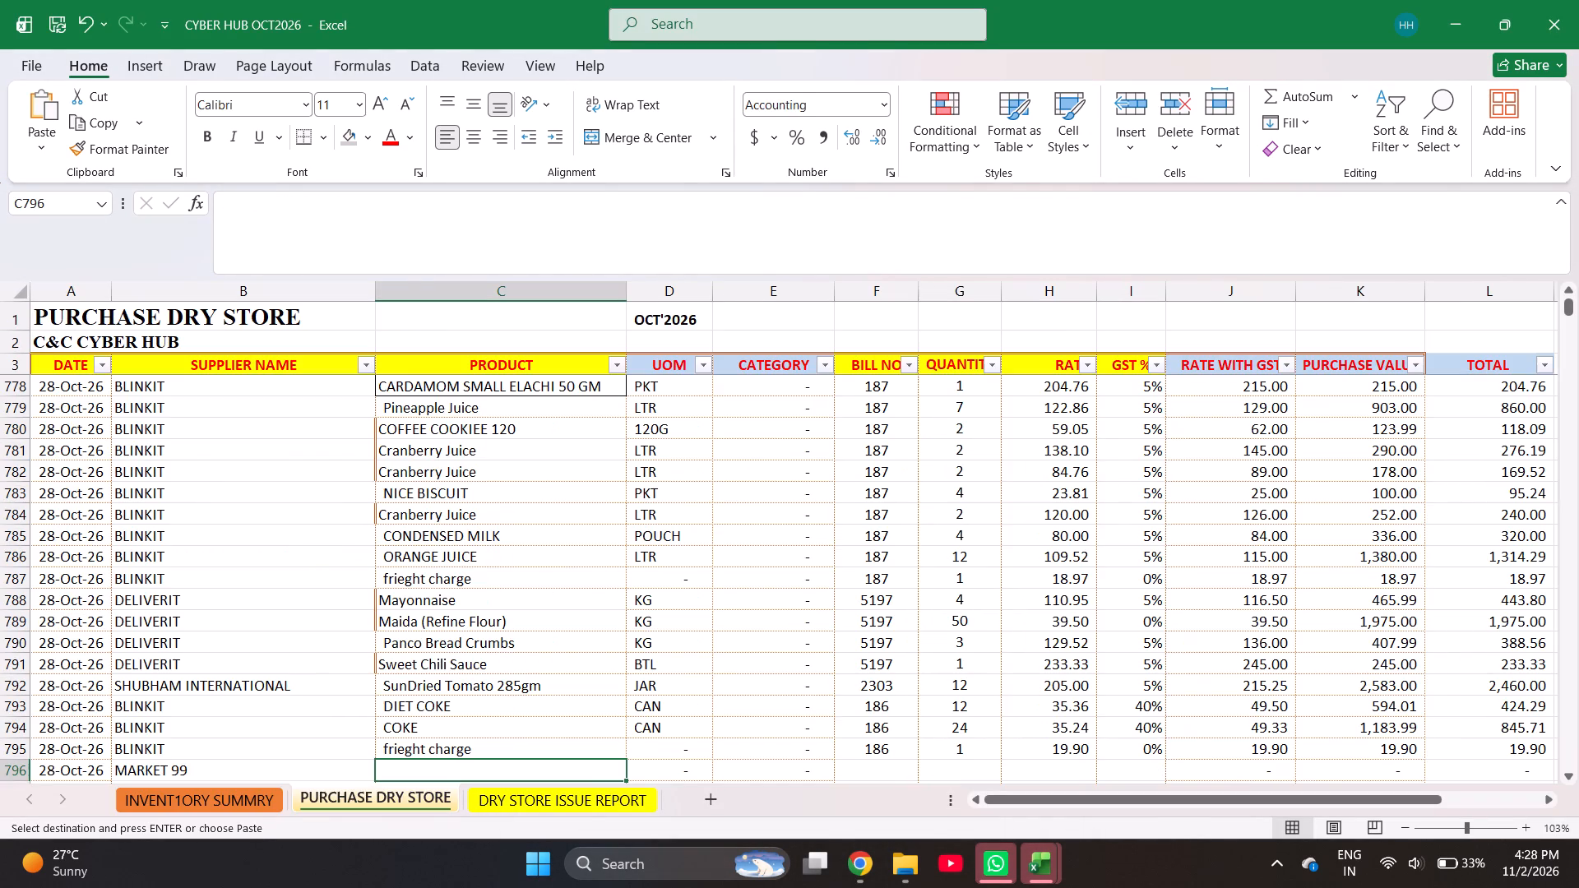
{"action": "key", "text": "Return"}
{"action": "key", "text": "Right"}
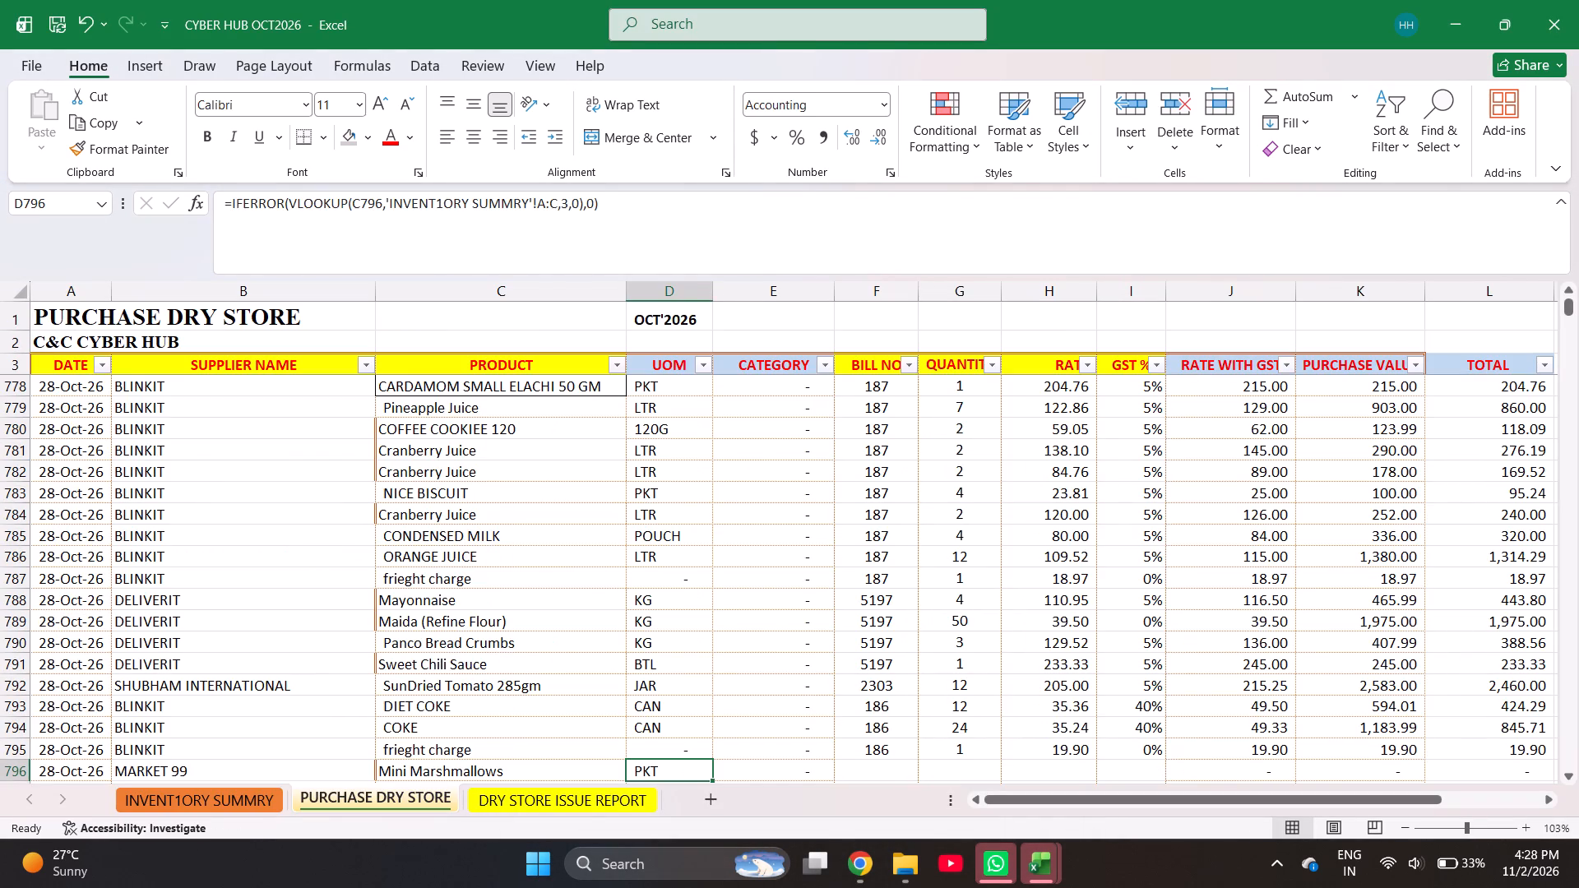
Enter bill number 11 and quantity 10 for Mini Marshmallows in row 796.
{"action": "key", "text": "Right"}
{"action": "key", "text": "Right"}
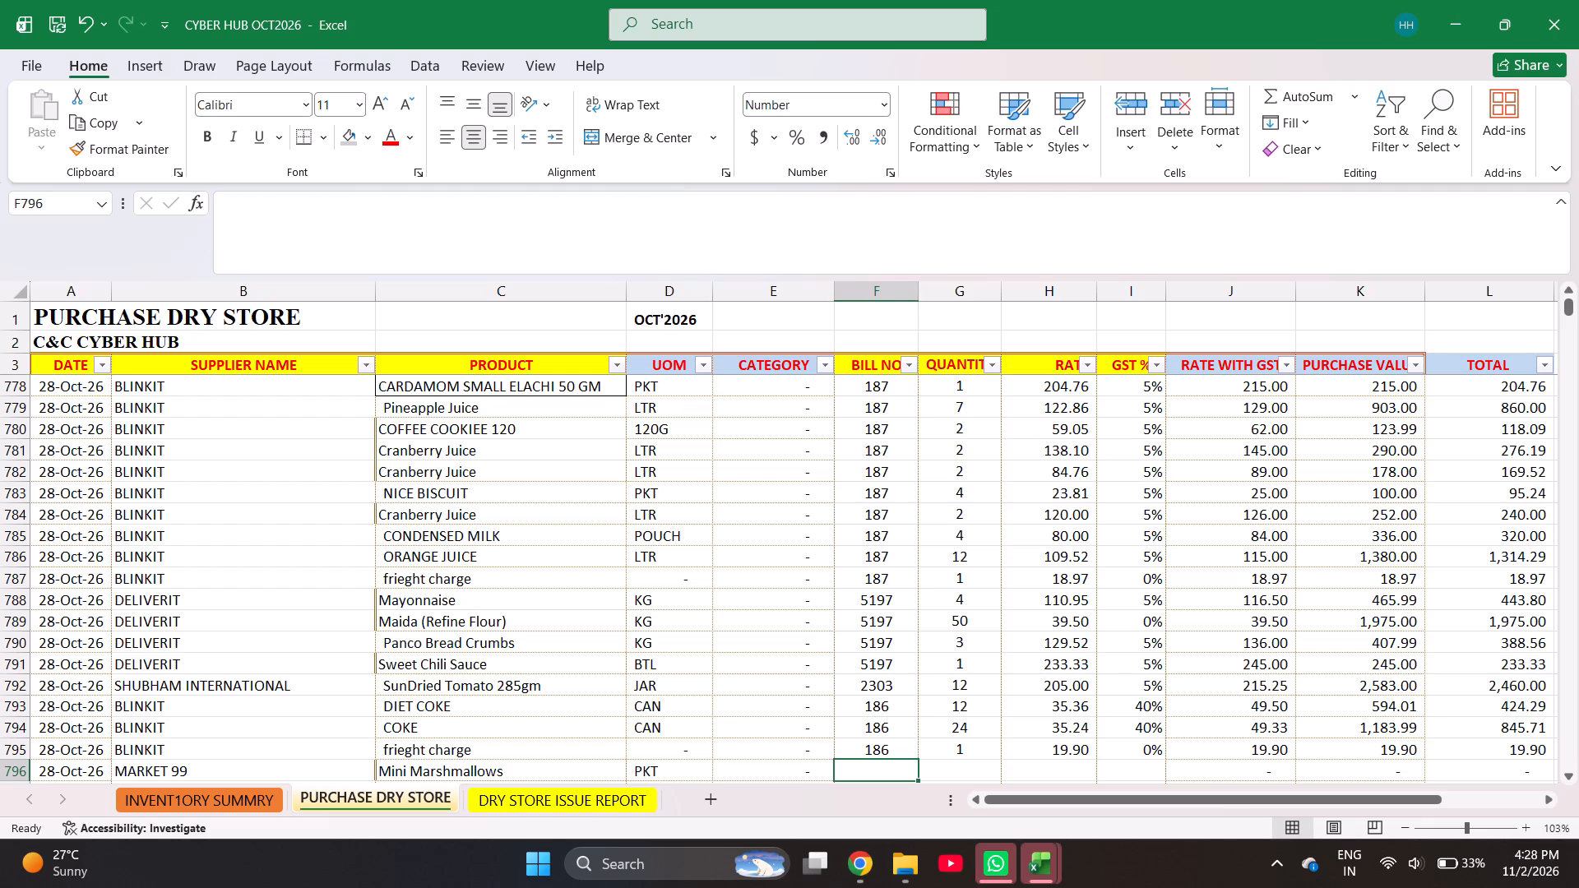
{"action": "type", "text": "11"}
{"action": "key", "text": "Right"}
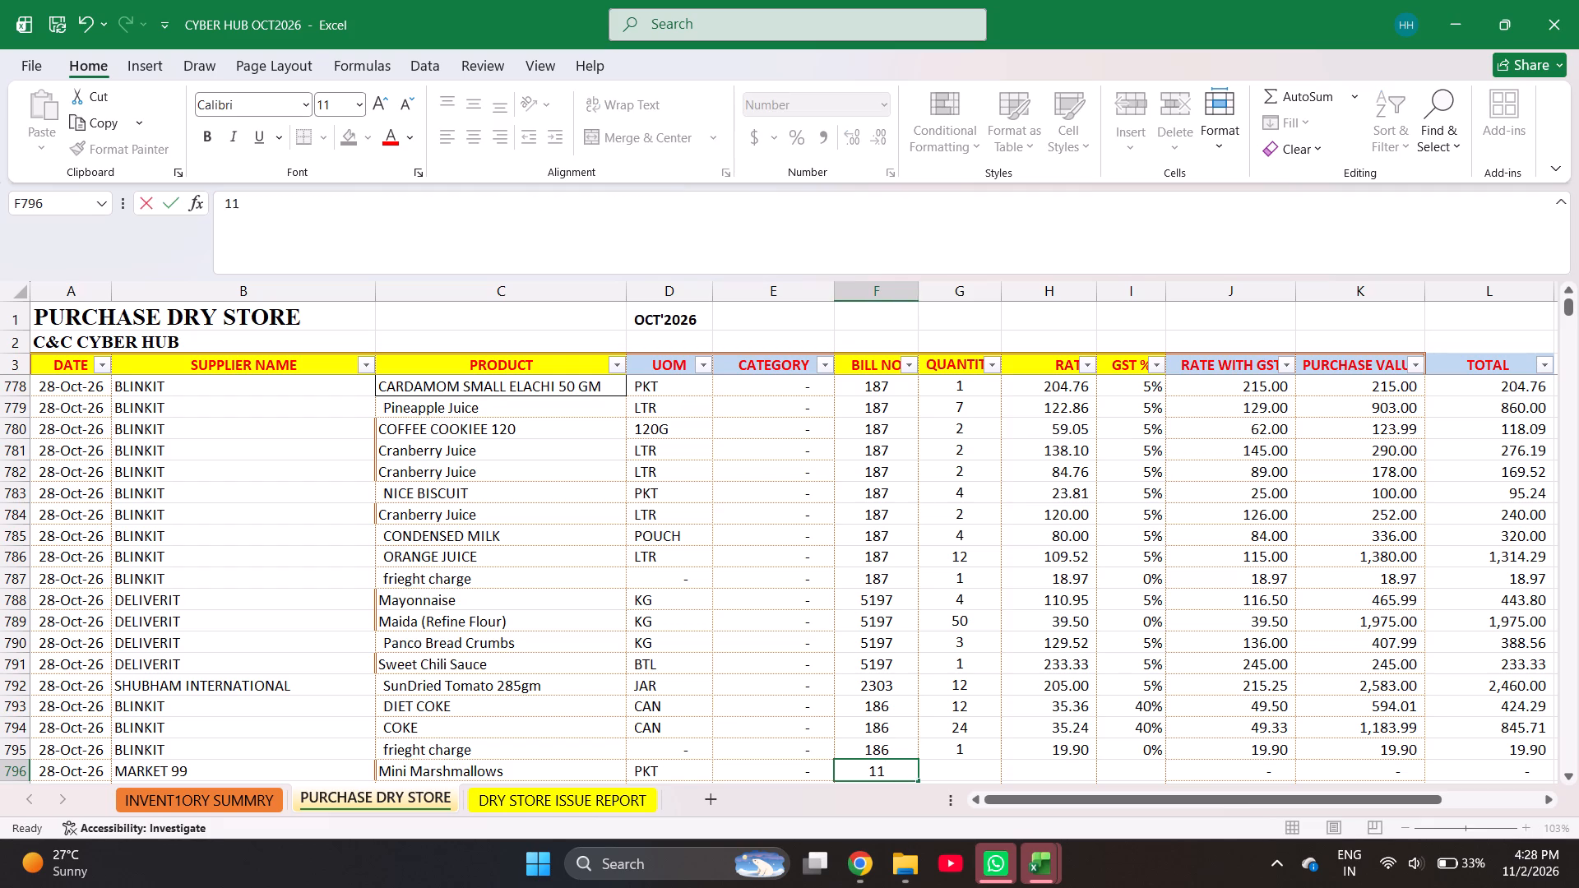
{"action": "type", "text": "10"}
{"action": "key", "text": "Right"}
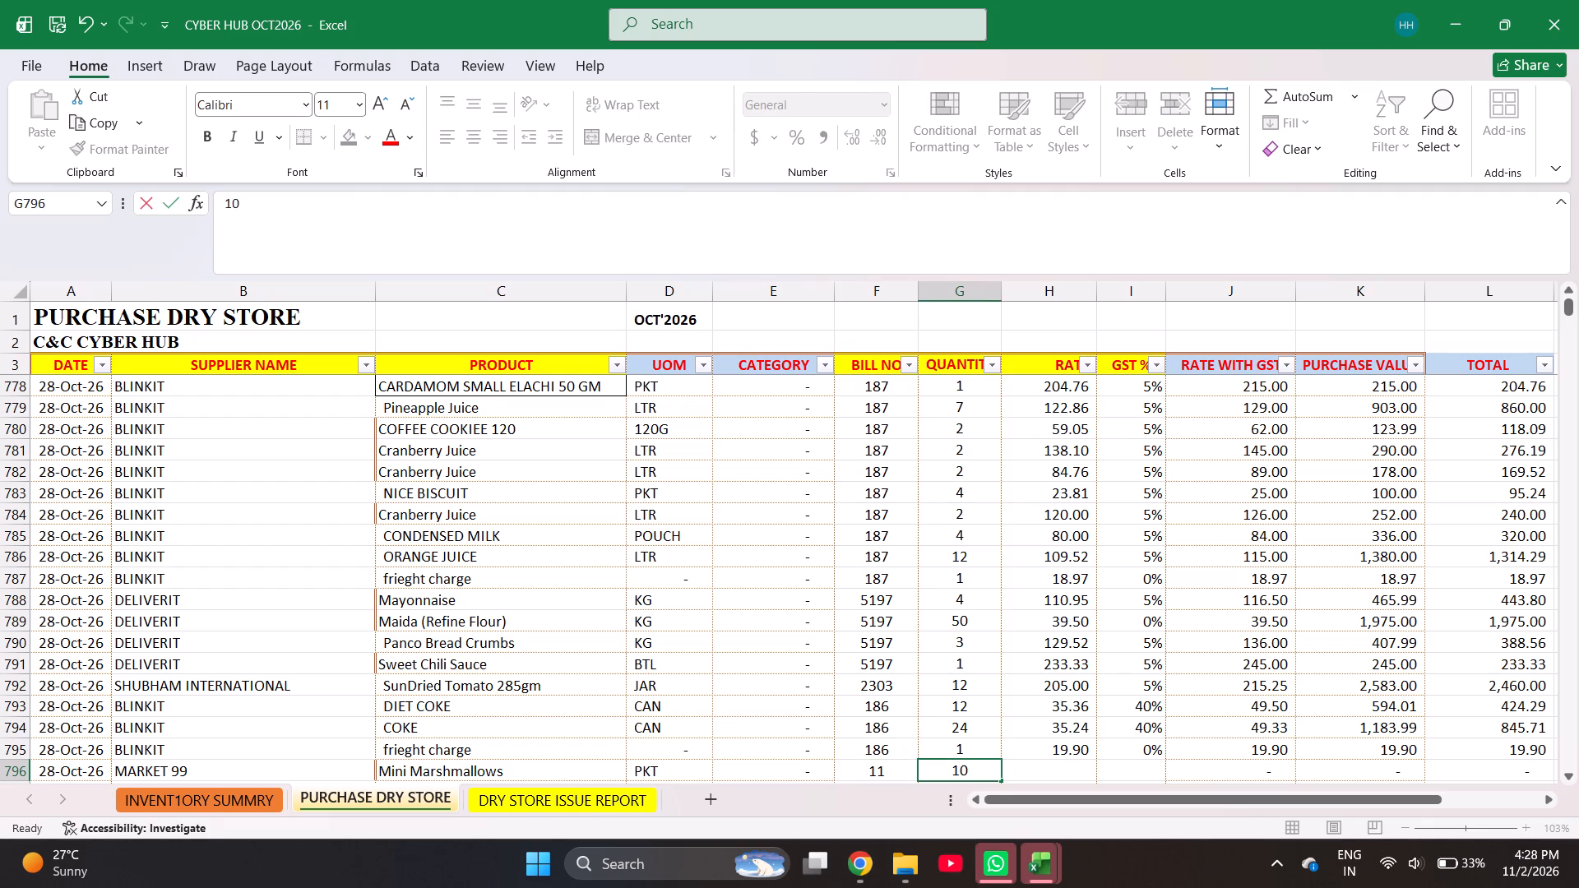
Enter the rate as =95/1.05 and GST 5% in row 796, then go to the date cell of row 797.
{"action": "type", "text": "=95/1.05"}
{"action": "key", "text": "Right"}
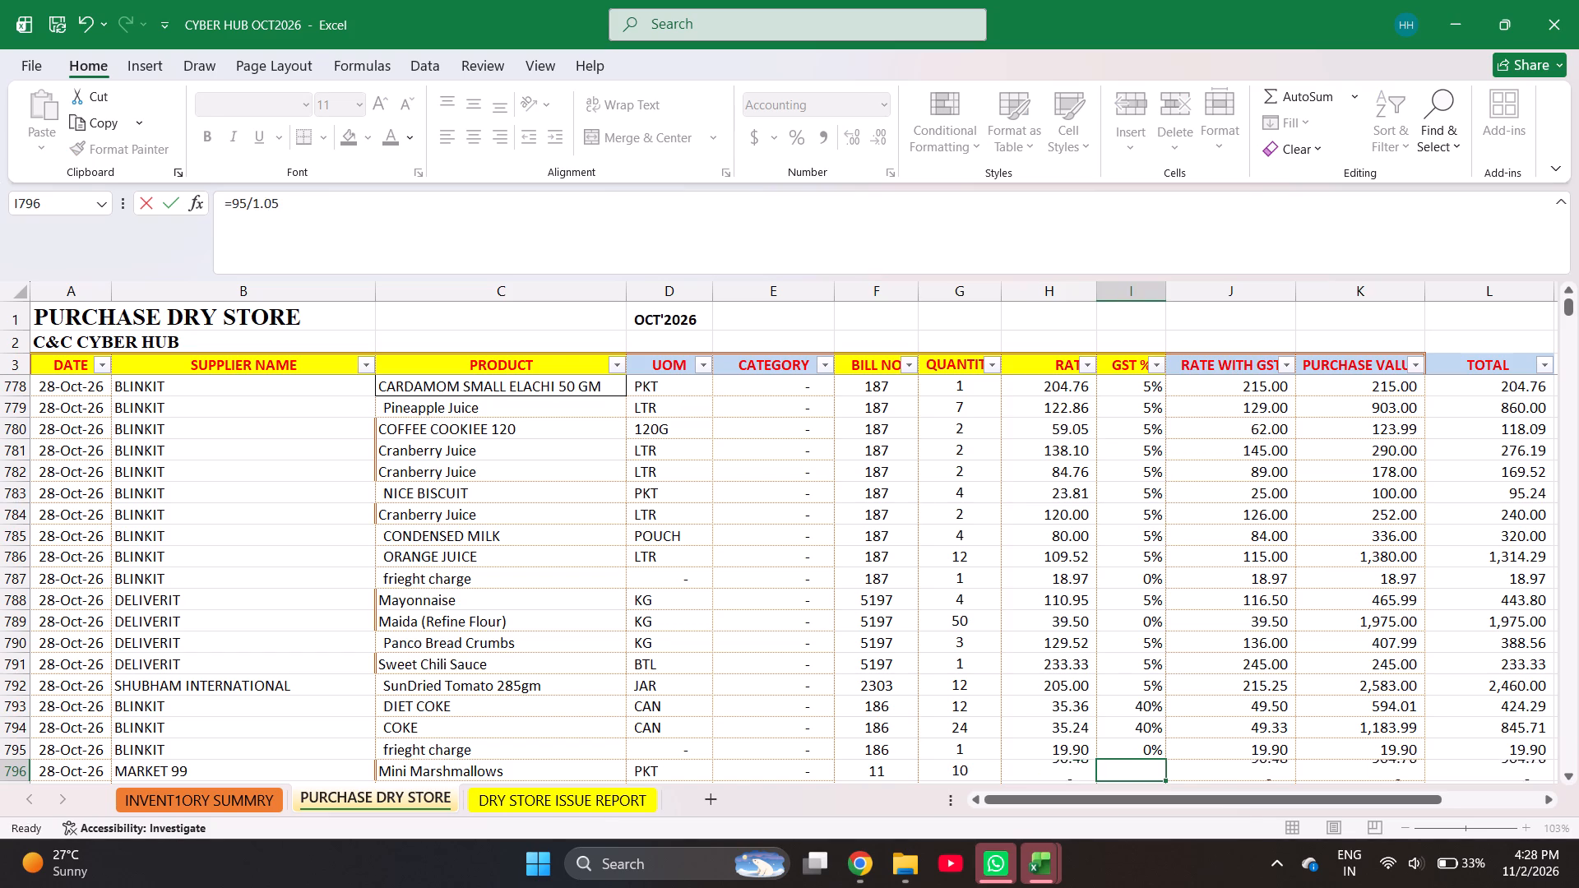
{"action": "key", "text": "5"}
{"action": "key", "text": "Return"}
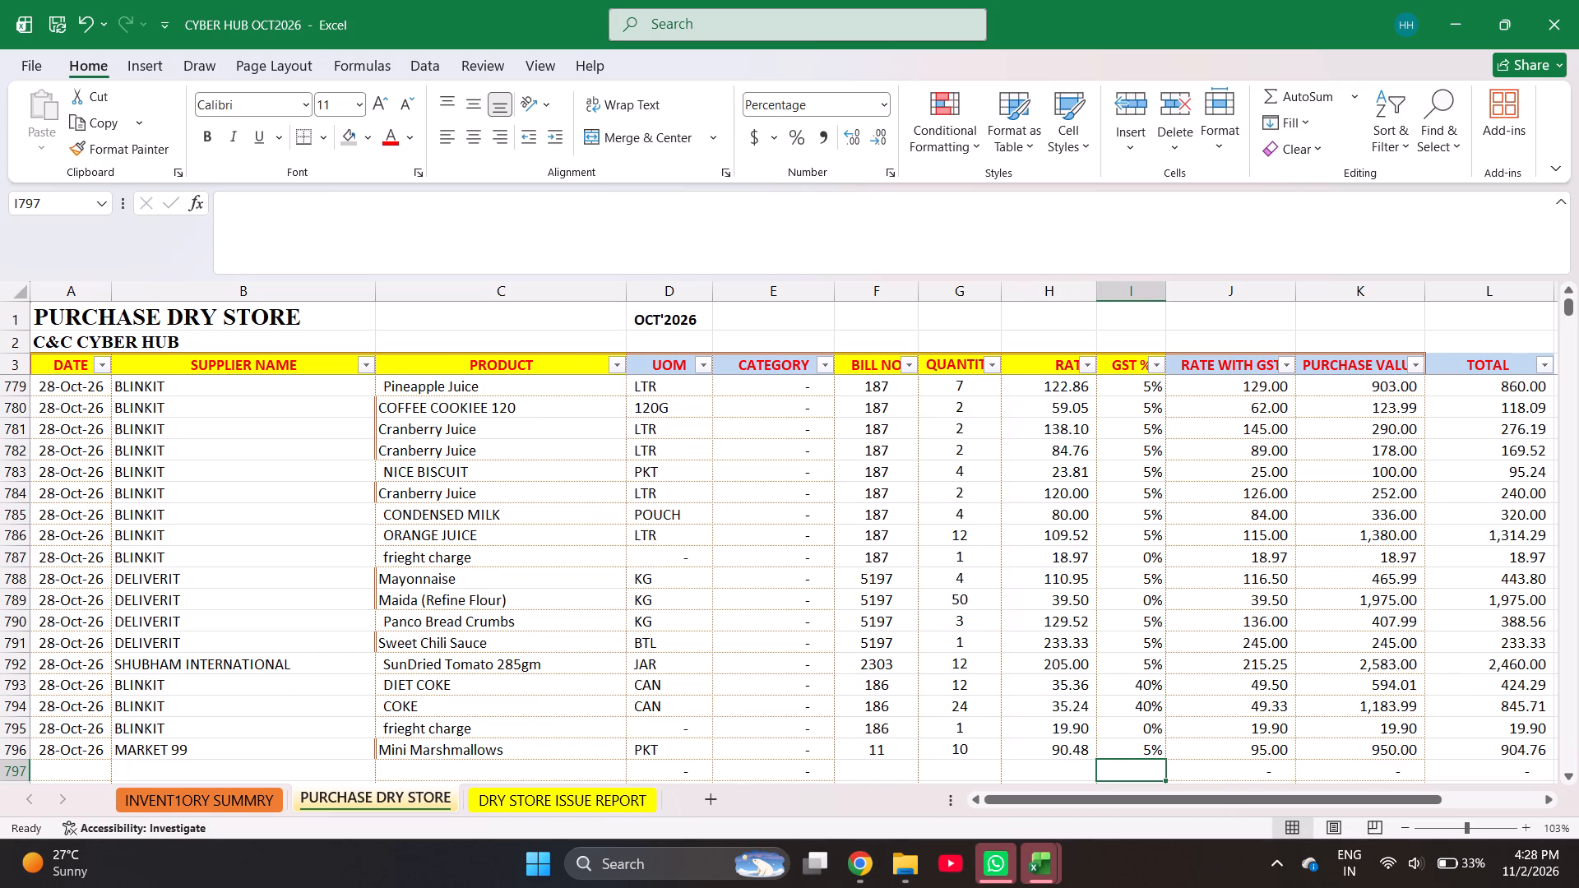
{"action": "key", "text": "Left"}
{"action": "key", "text": "Left"}
{"action": "key", "text": "Left"}
{"action": "key", "text": "Left"}
{"action": "key", "text": "Left"}
{"action": "key", "text": "Left"}
{"action": "key", "text": "Left"}
{"action": "key", "text": "Left"}
{"action": "key", "text": "Left"}
{"action": "key", "text": "Left"}
{"action": "key", "text": "Left"}
{"action": "key", "text": "Left"}
{"action": "key", "text": "Left"}
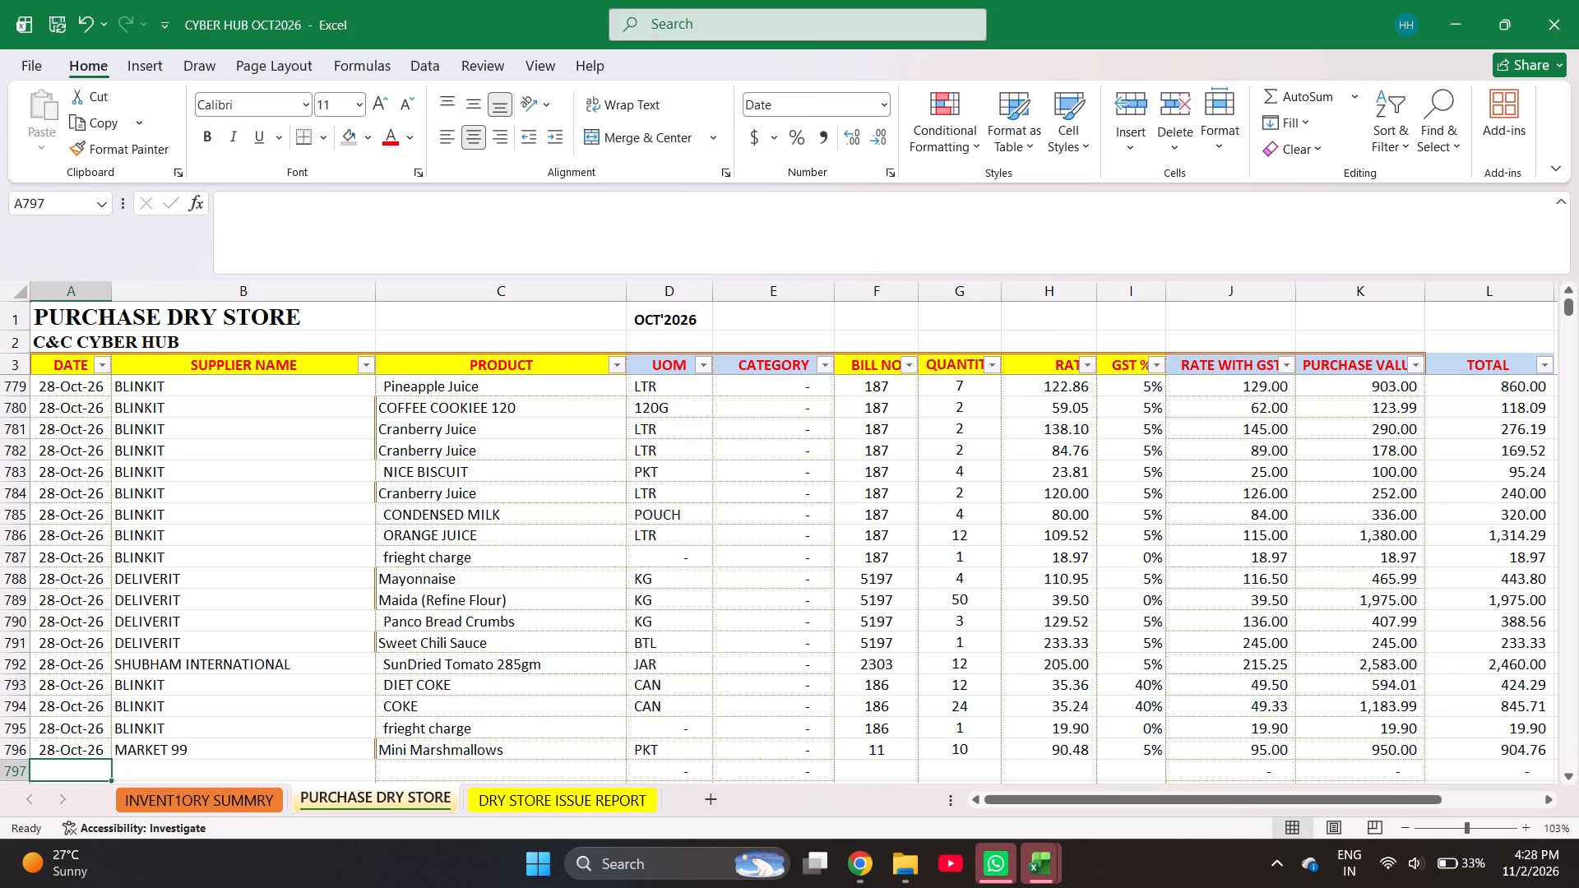
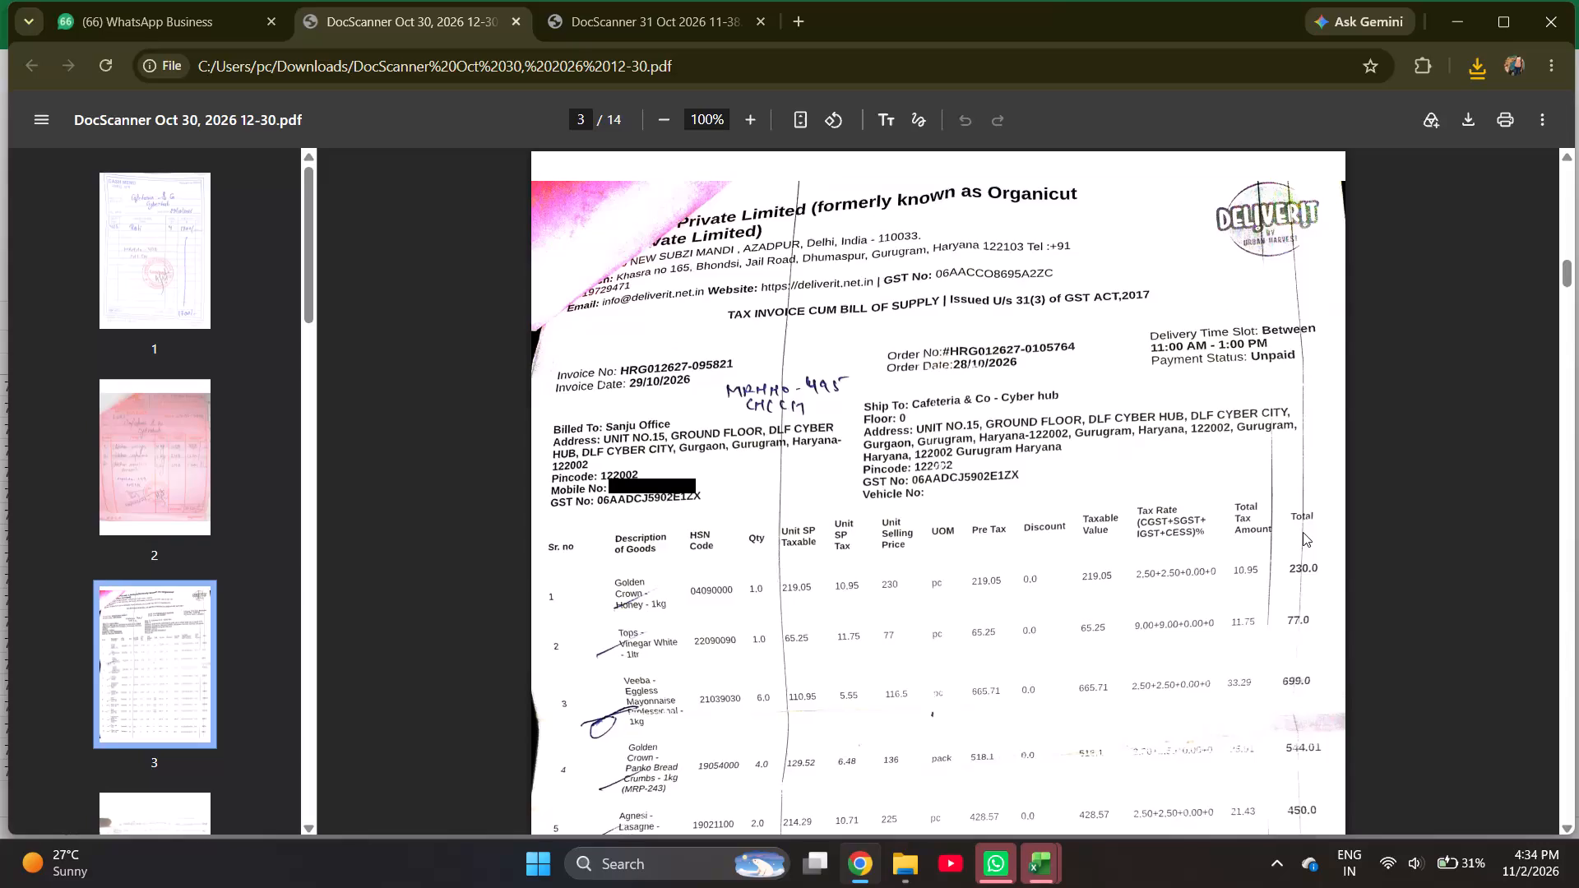
Start row 797 with the date 29-Oct-26 and supplier DELIVERIT, following the scanned invoice on page 3.
{"action": "scroll", "coordinate": [1303, 532], "scroll_direction": "down", "scroll_amount": 1}
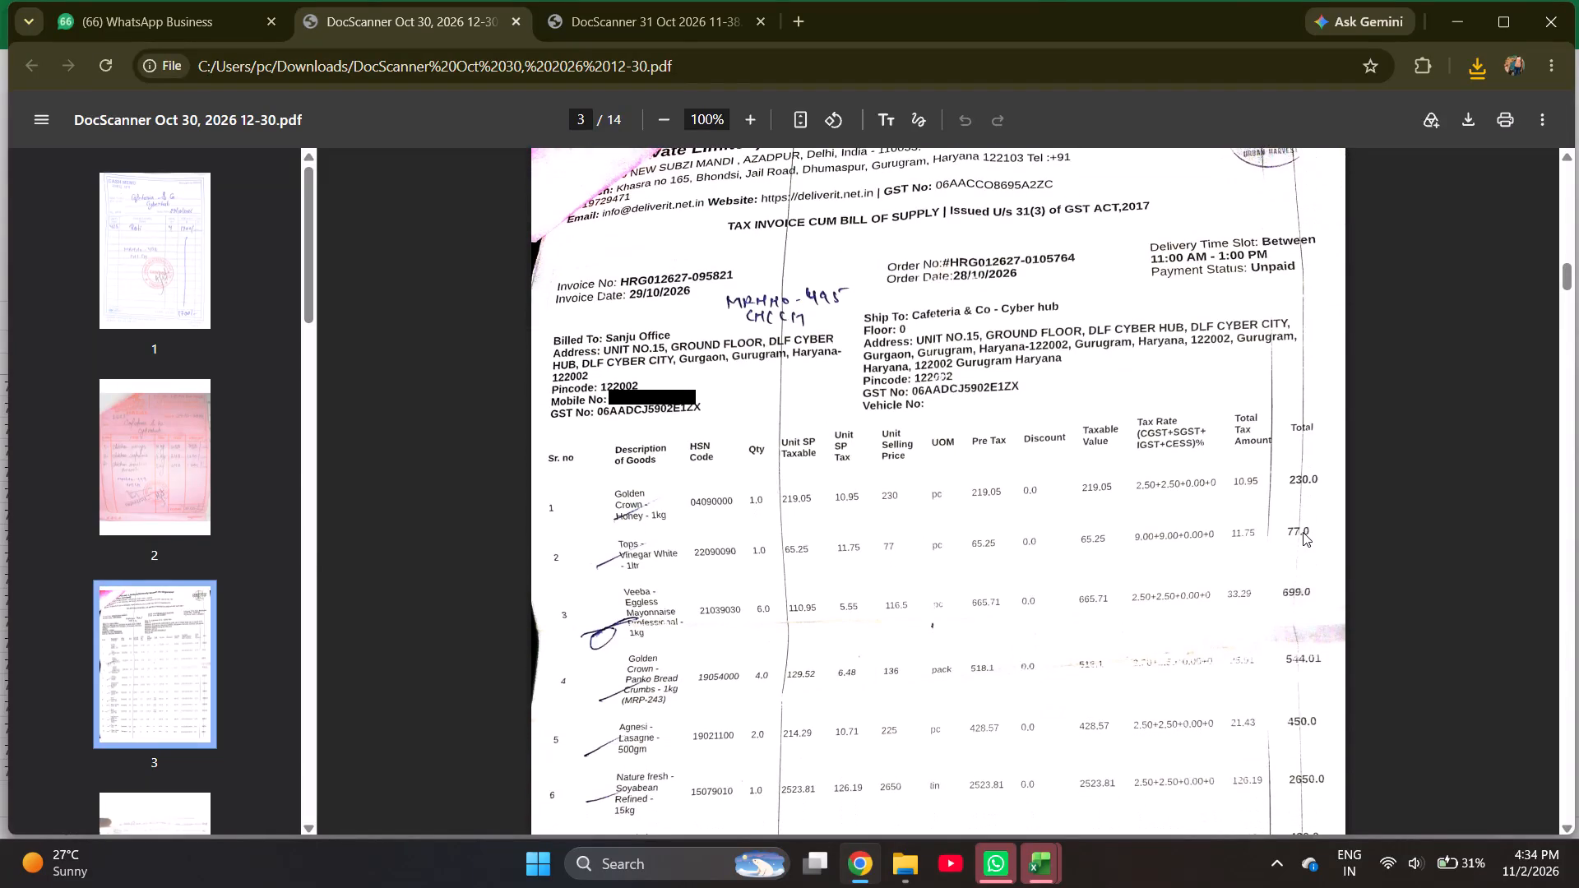
{"action": "key", "text": "alt+Tab"}
{"action": "type", "text": "10-29-2026"}
{"action": "key", "text": "Right"}
{"action": "key", "text": "alt+Tab"}
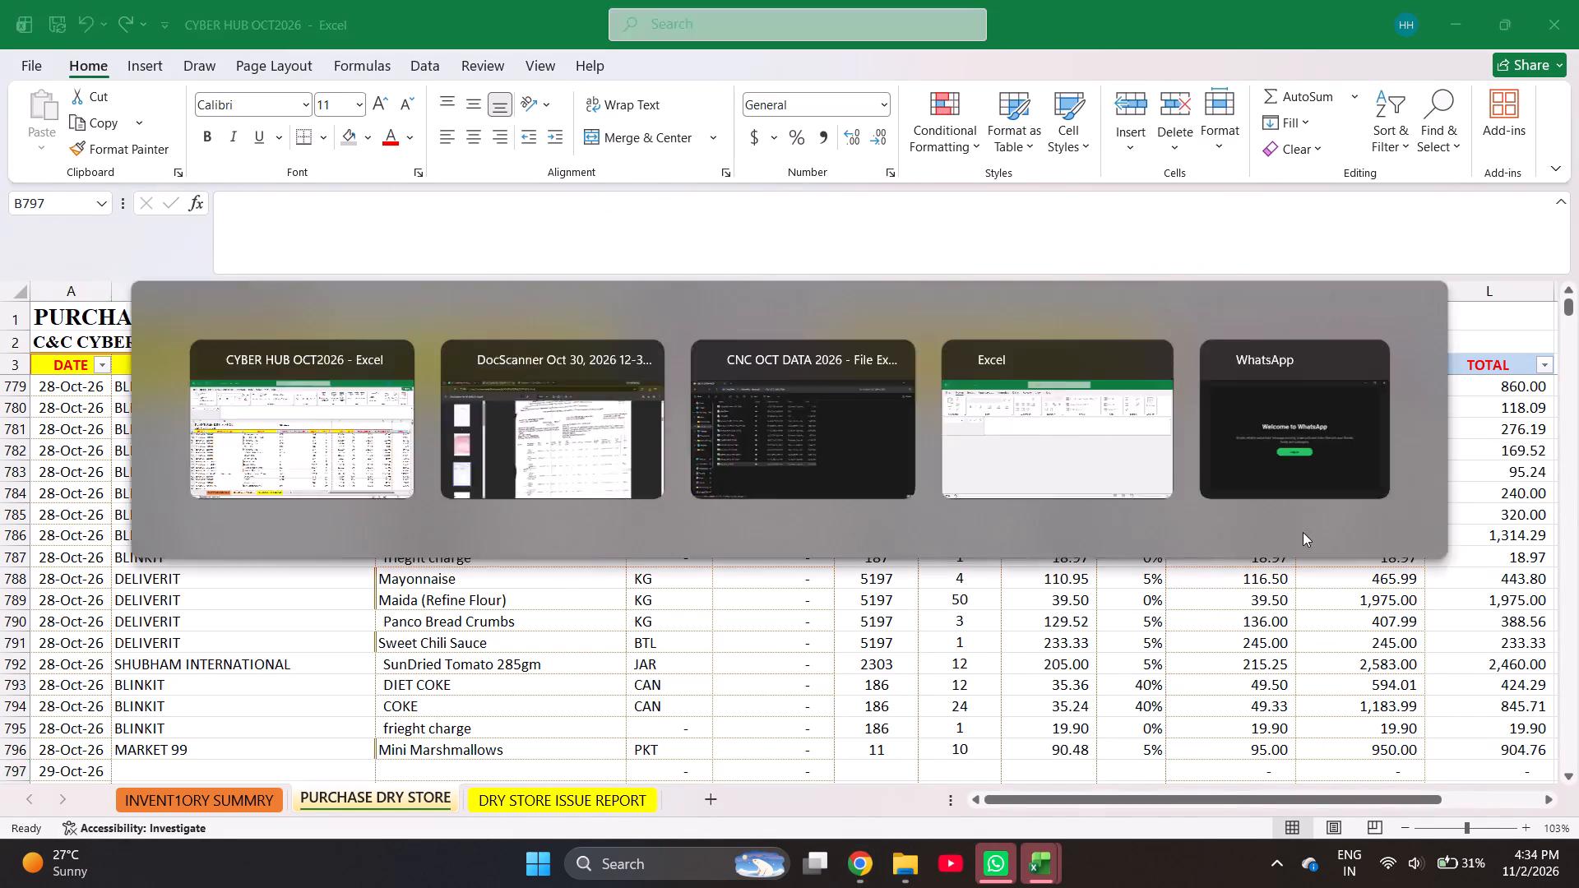
{"action": "key", "text": "alt+Tab"}
{"action": "key", "text": "d"}
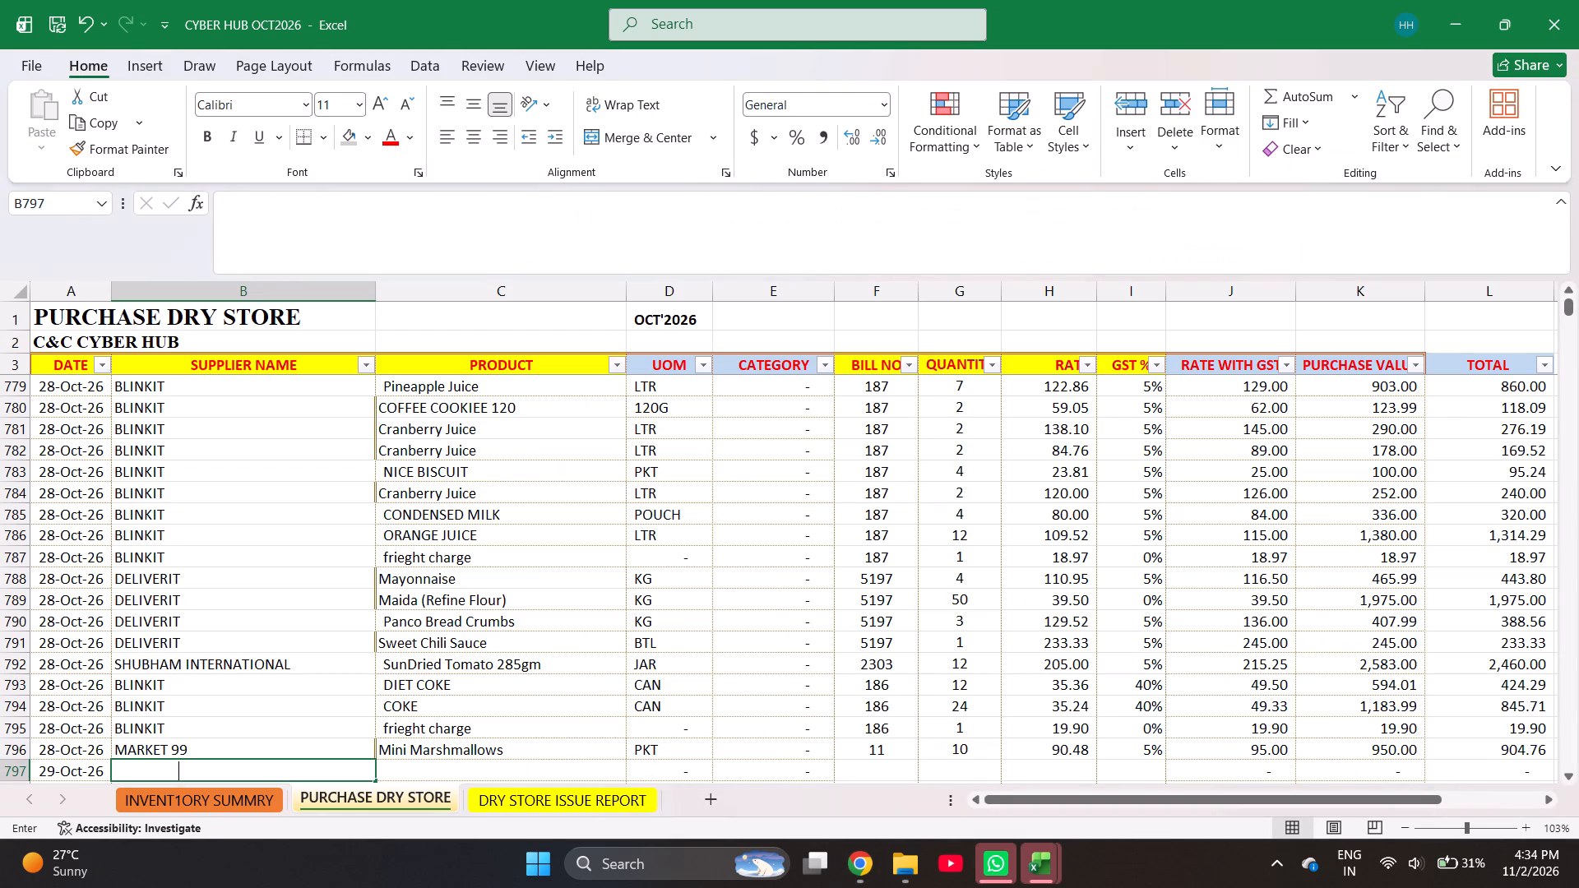
{"action": "key", "text": "Right"}
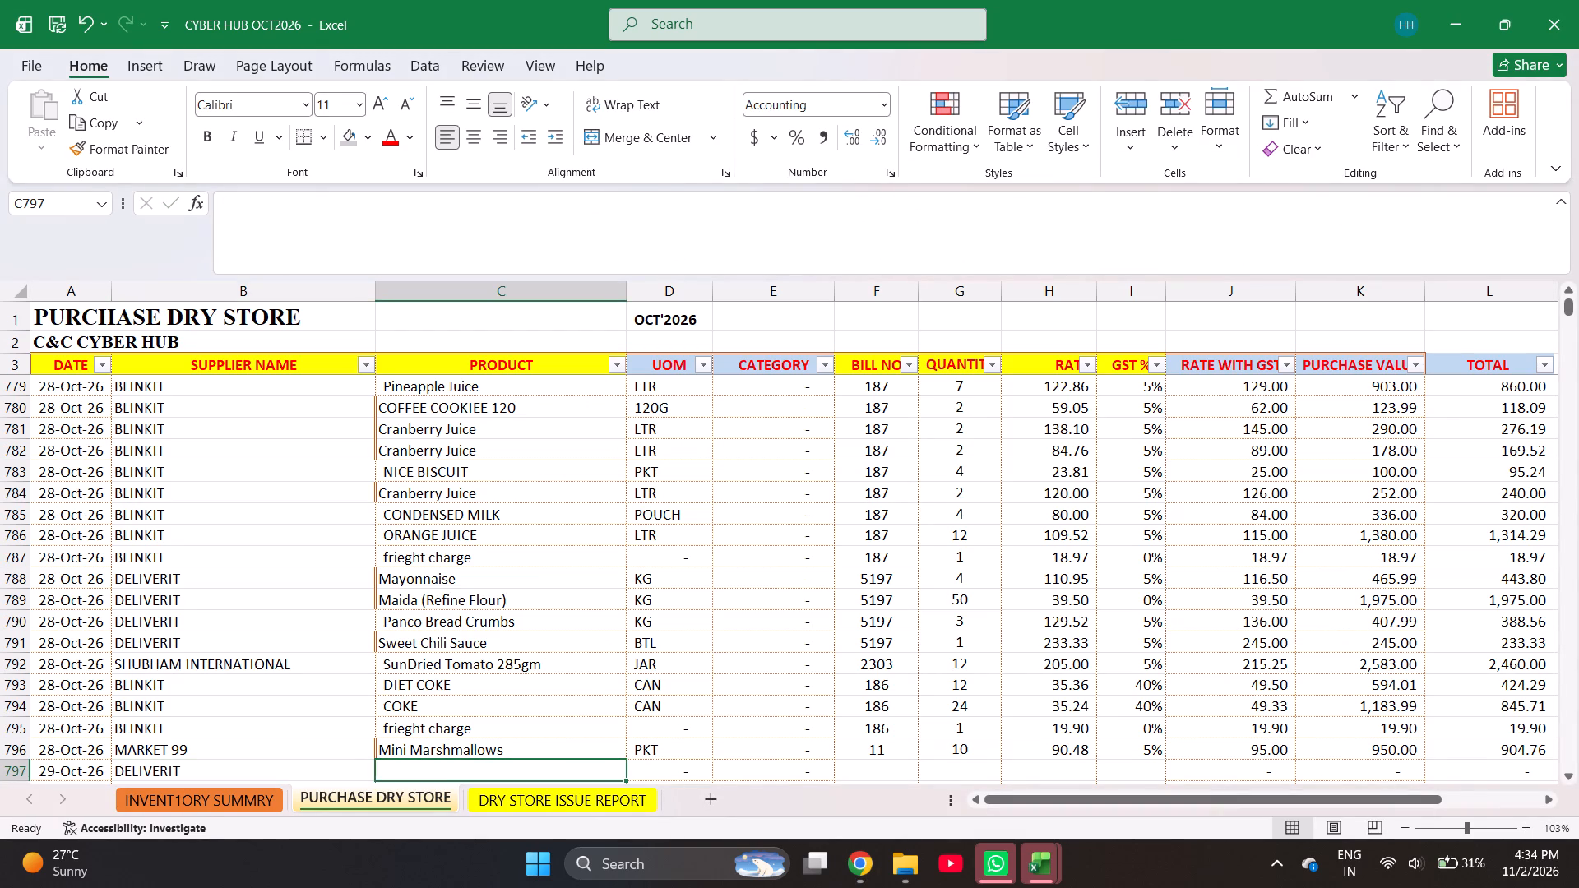
Enter the first two invoice items as products: Honey in row 797 and vinegar in row 798.
{"action": "key", "text": "alt+Tab"}
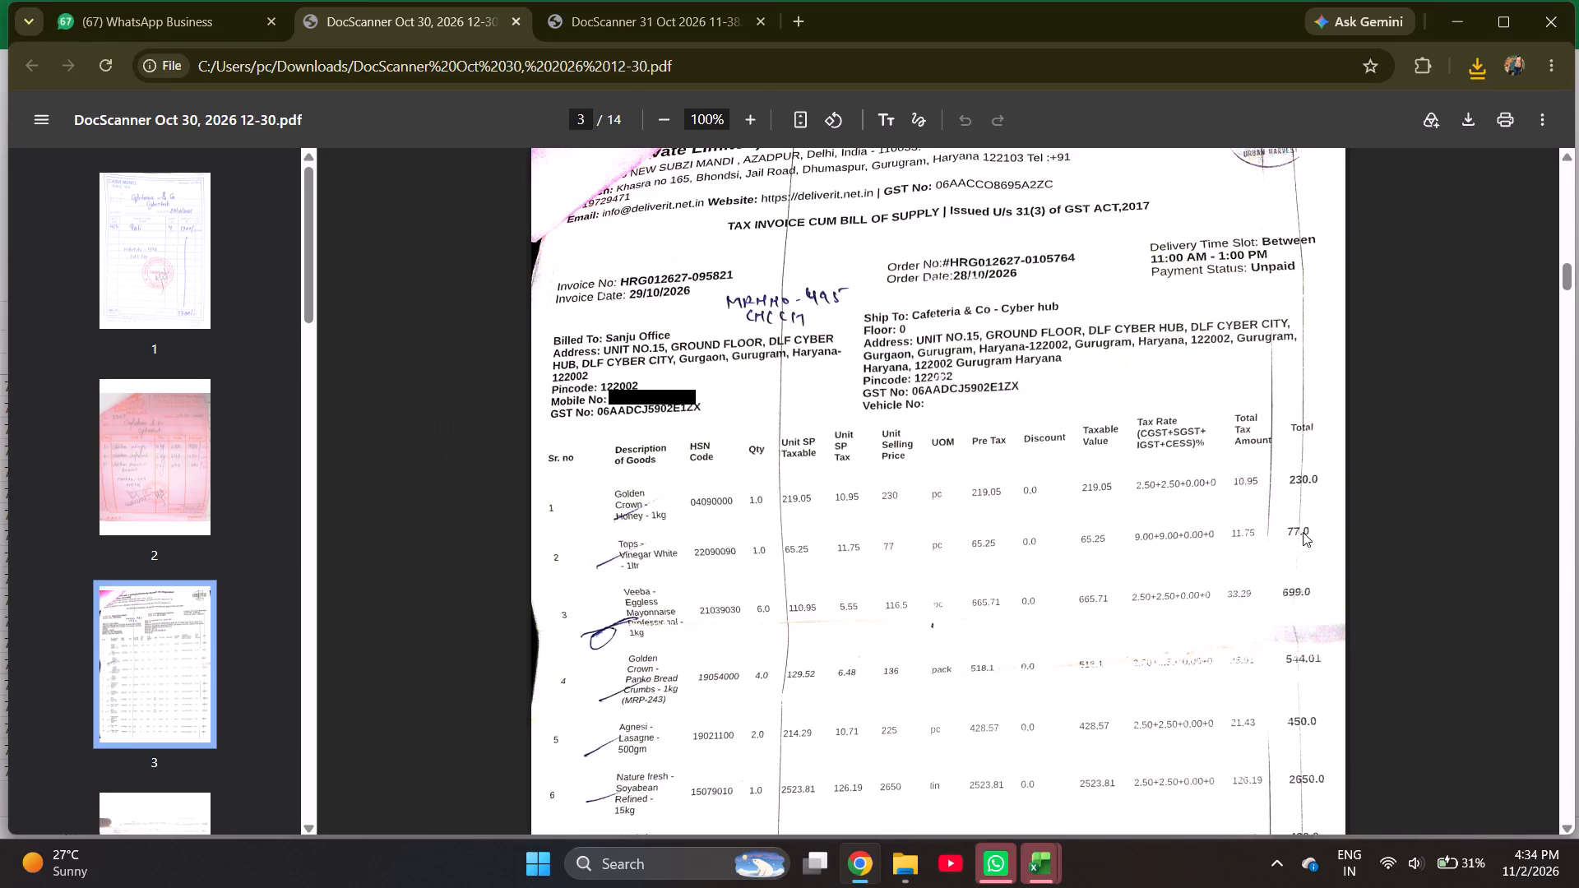
{"action": "key", "text": "alt+Tab"}
{"action": "key", "text": "alt+Tab"}
{"action": "key", "text": "alt+Tab"}
{"action": "type", "text": "hin"}
{"action": "key", "text": "BackSpace"}
{"action": "key", "text": "BackSpace"}
{"action": "type", "text": "on"}
{"action": "key", "text": "Return"}
{"action": "key", "text": "alt+Tab"}
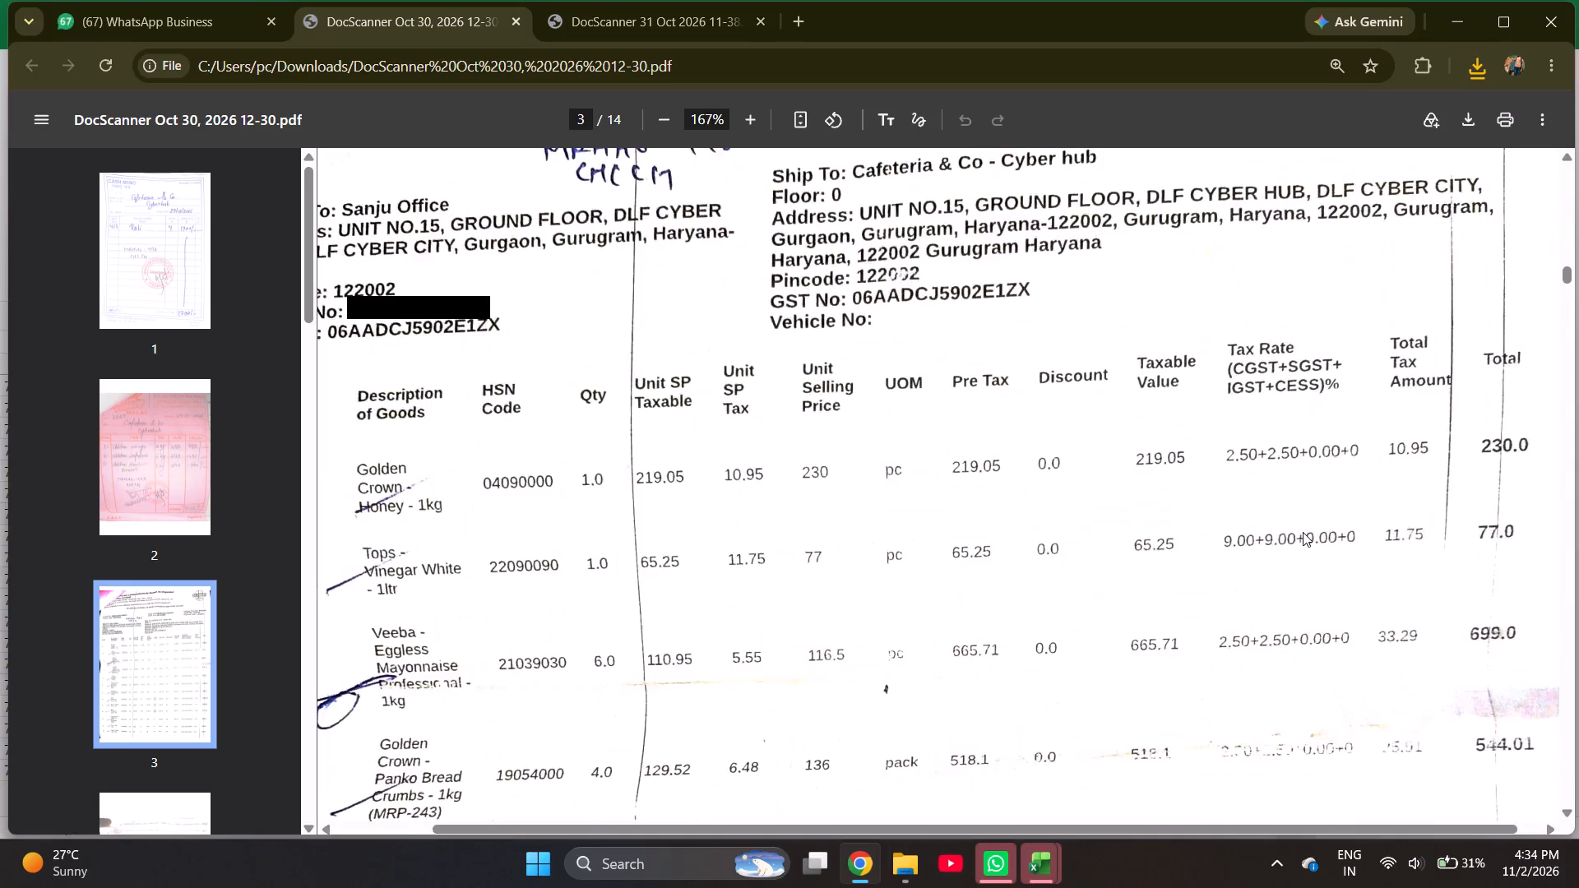
{"action": "key", "text": "alt+Tab"}
{"action": "type", "text": "vinegae"}
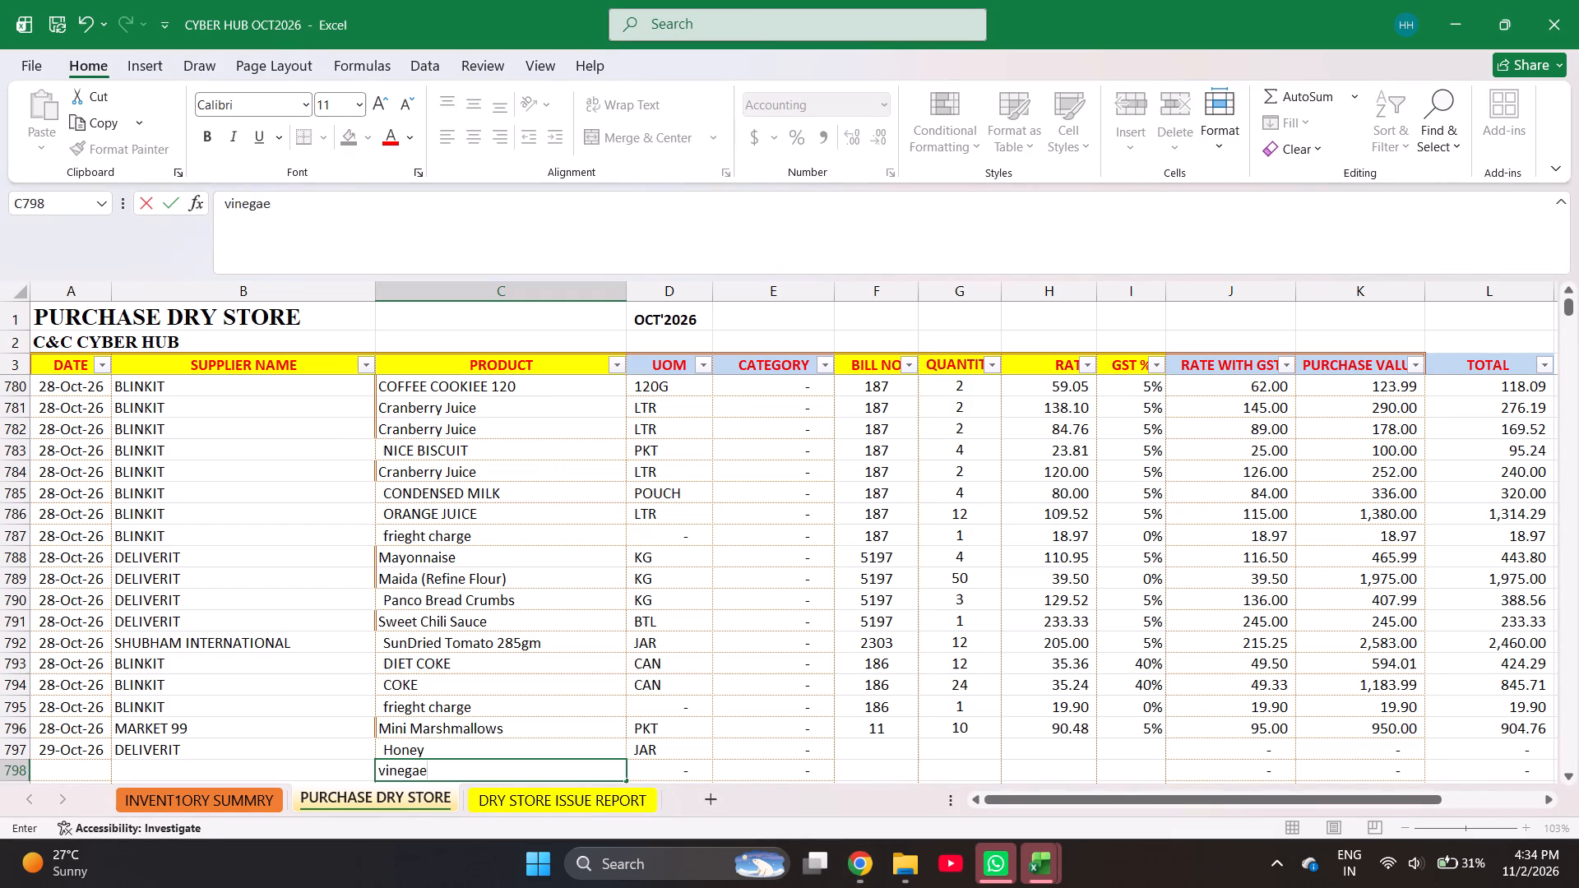
{"action": "key", "text": "BackSpace"}
{"action": "key", "text": "r"}
{"action": "key", "text": "Return"}
Enter the products Mayonnaise in row 799 and Panco Bread Crumbs in row 800 from the scanned invoice.
{"action": "key", "text": "alt+Tab"}
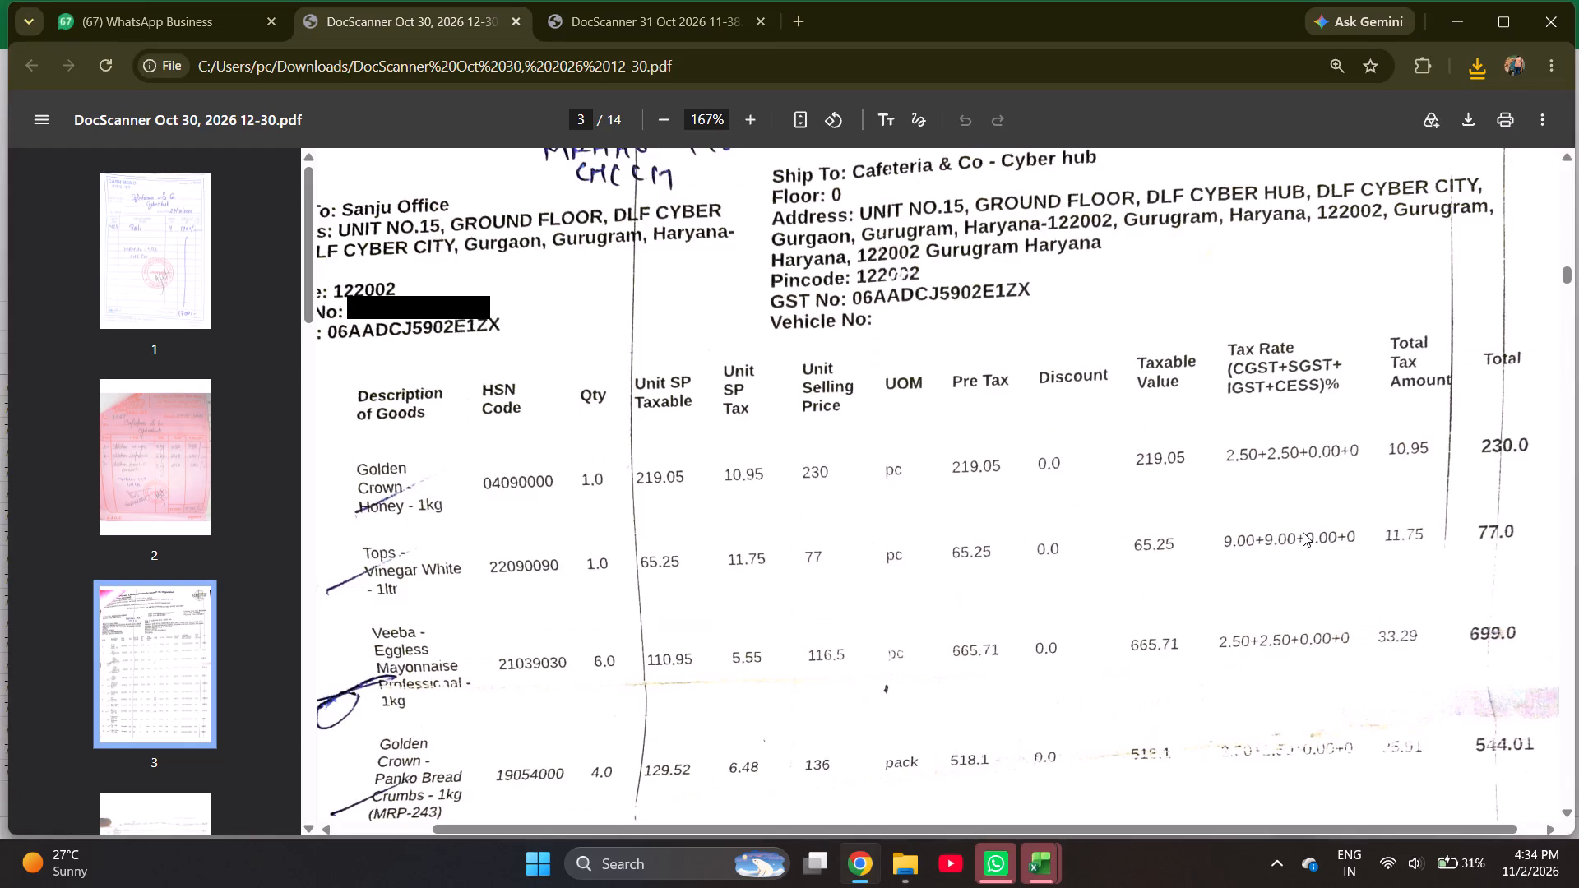
{"action": "key", "text": "alt+Tab"}
{"action": "type", "text": "may"}
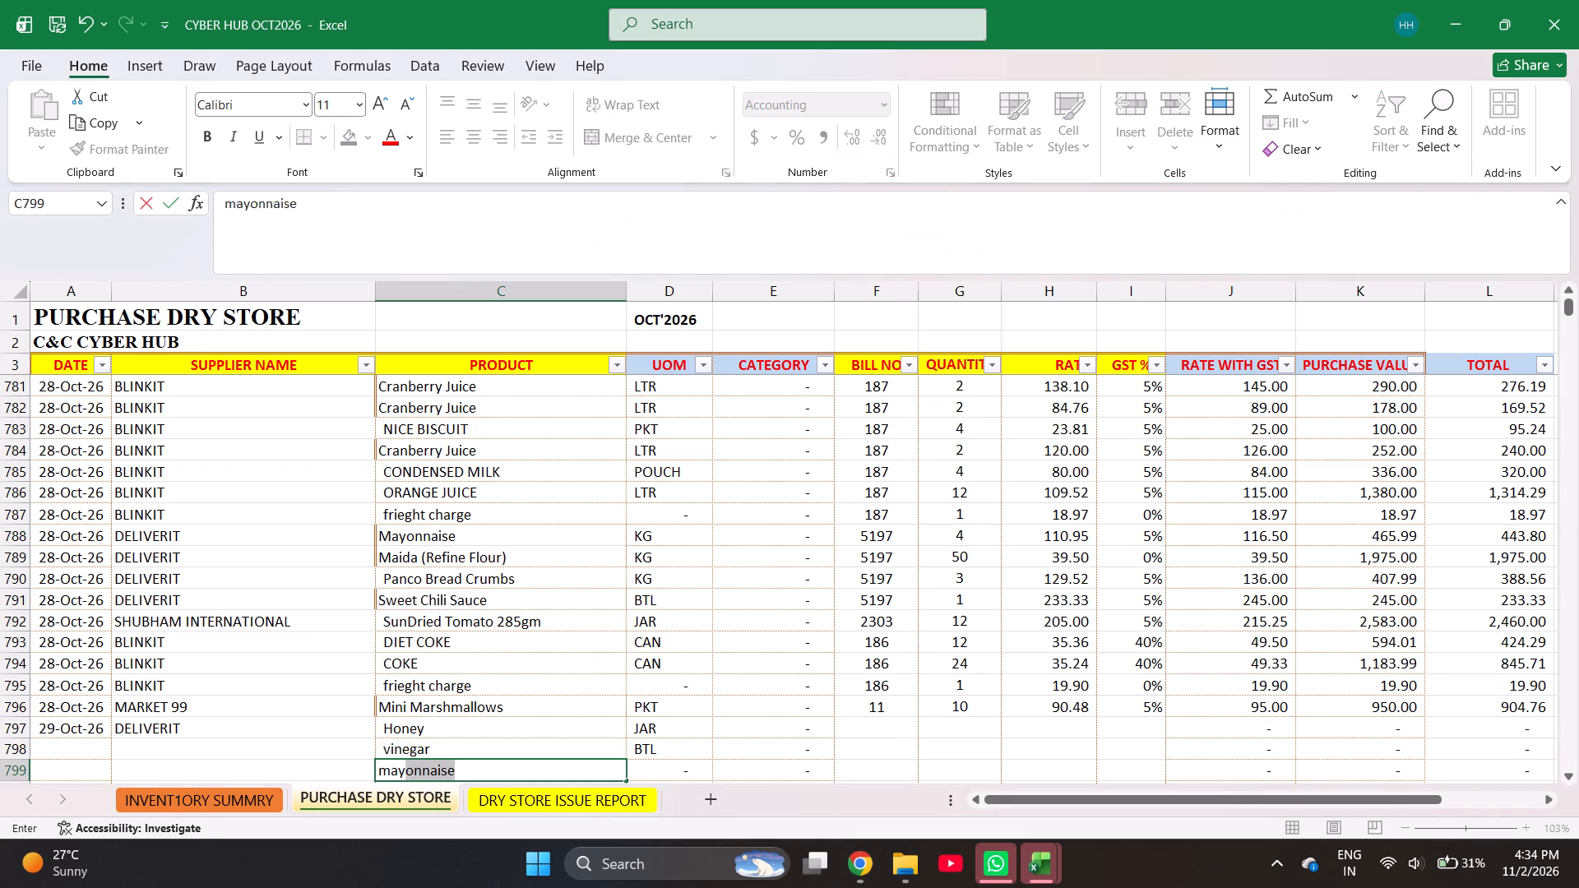
{"action": "key", "text": "Return"}
{"action": "key", "text": "alt+Tab"}
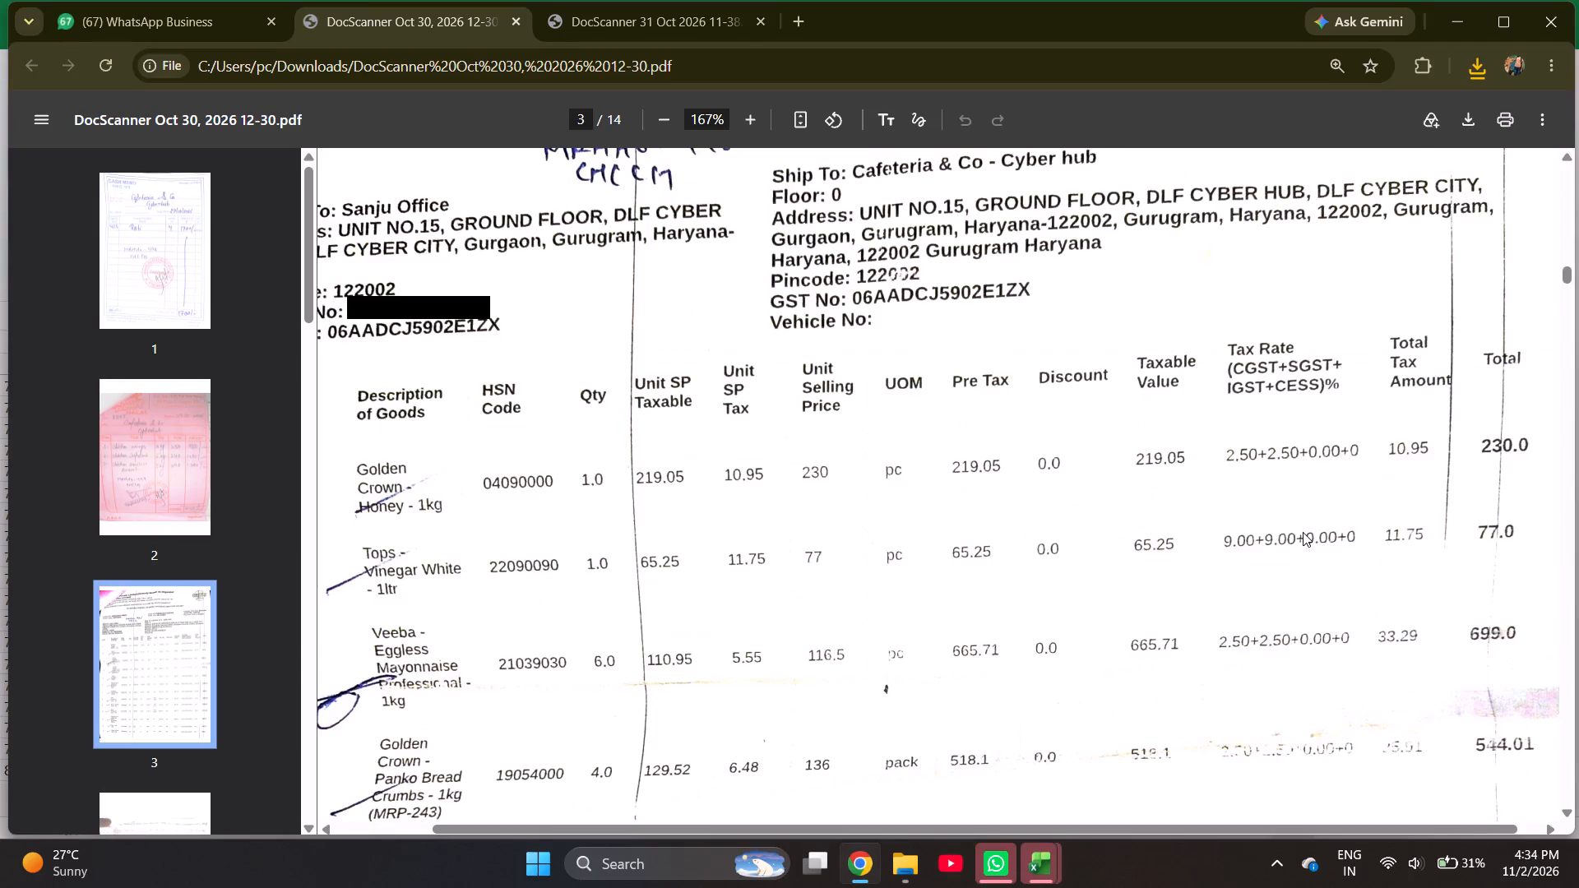
{"action": "key", "text": "alt+Tab"}
{"action": "type", "text": "panco"}
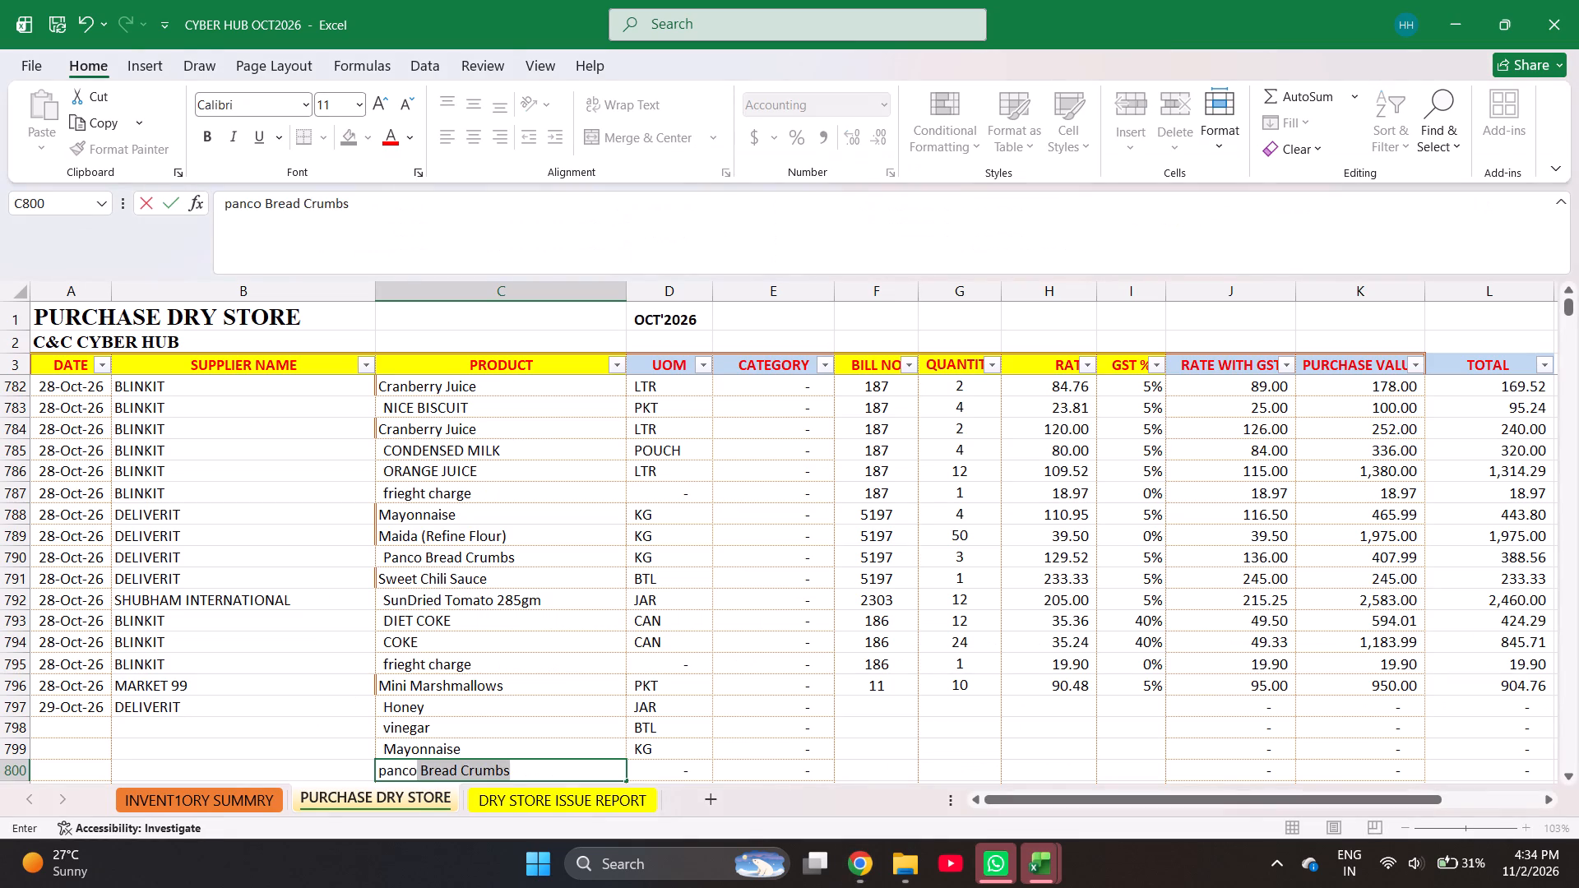
{"action": "key", "text": "Return"}
Find "pasta l" in the inventory summary sheet and copy Pasta Lasagna Sheet into the product cell of row 801.
{"action": "key", "text": "alt+Tab"}
{"action": "key", "text": "Down"}
{"action": "key", "text": "Down"}
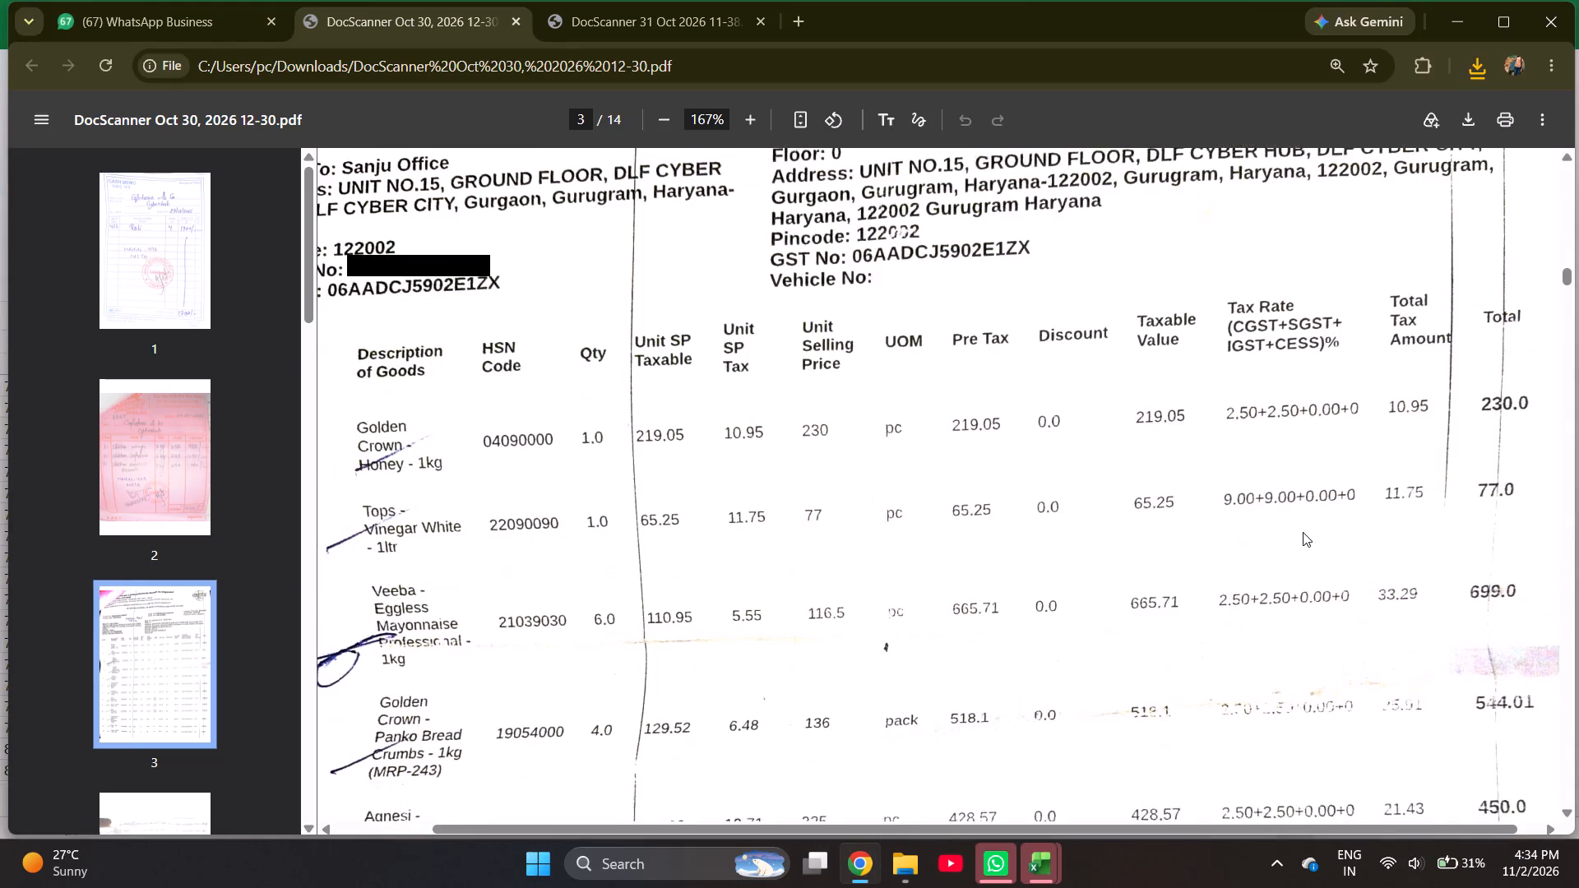
{"action": "key", "text": "Down"}
{"action": "key", "text": "Down"}
{"action": "key", "text": "Down"}
{"action": "key", "text": "Down"}
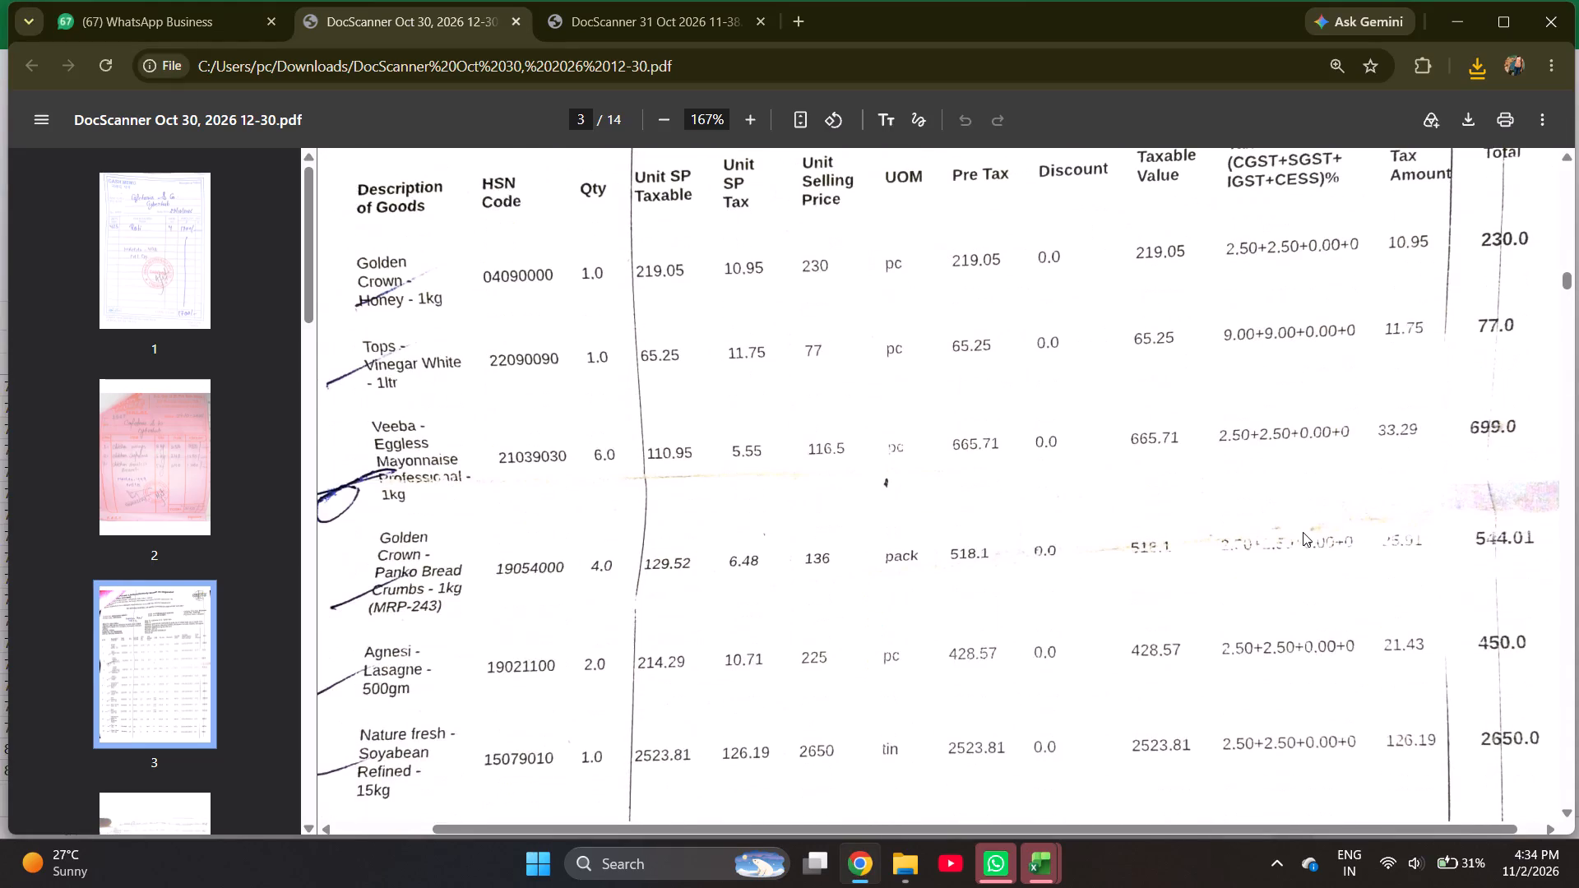
{"action": "key", "text": "alt+Tab"}
{"action": "type", "text": "pasta lag"}
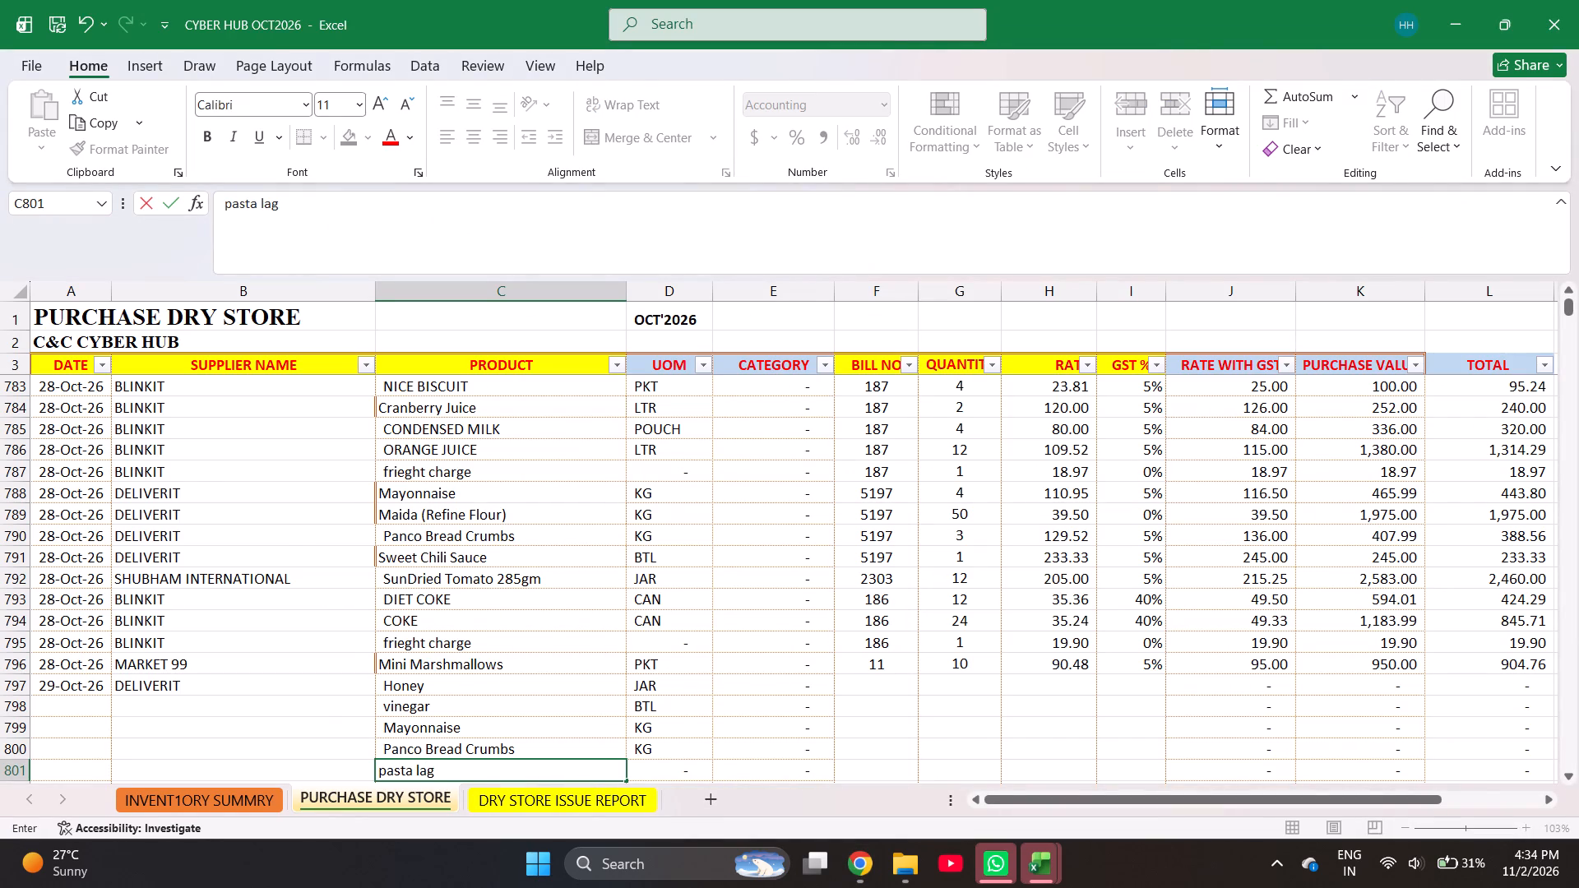
{"action": "key", "text": "ctrl+Page_Up"}
{"action": "key", "text": "ctrl+f"}
{"action": "type", "text": "pasta l"}
{"action": "key", "text": "Return"}
{"action": "key", "text": "Escape"}
{"action": "key", "text": "ctrl+c"}
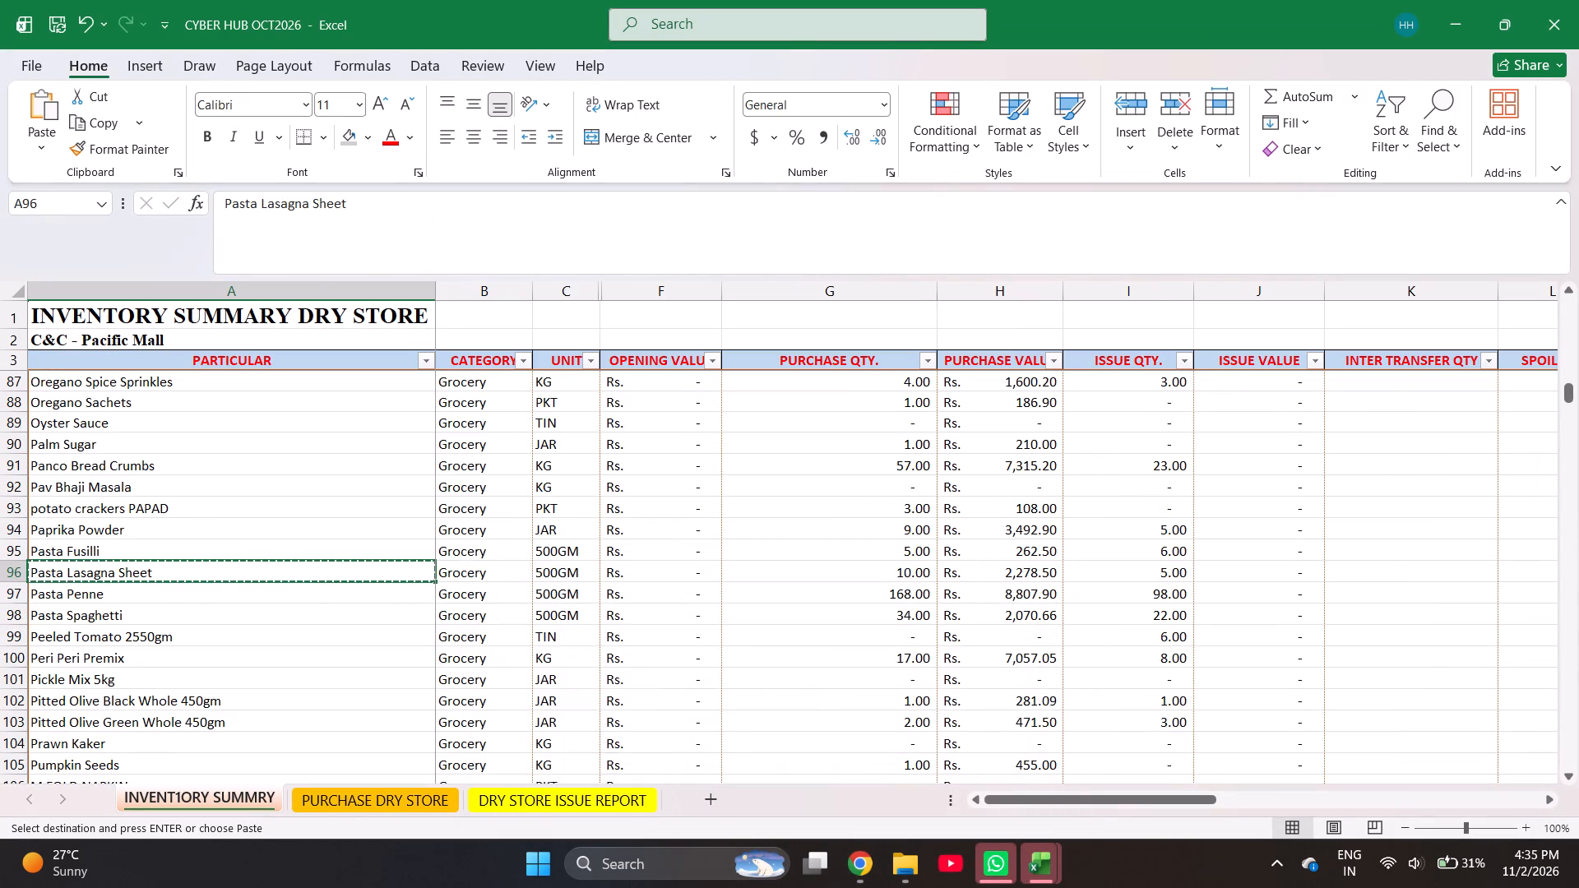
{"action": "key", "text": "ctrl+Page_Down"}
{"action": "key", "text": "Return"}
{"action": "key", "text": "Return"}
Enter the products Refined oil 15 kg in row 802 and Coconut milk 400gm in row 803.
{"action": "key", "text": "alt+Tab"}
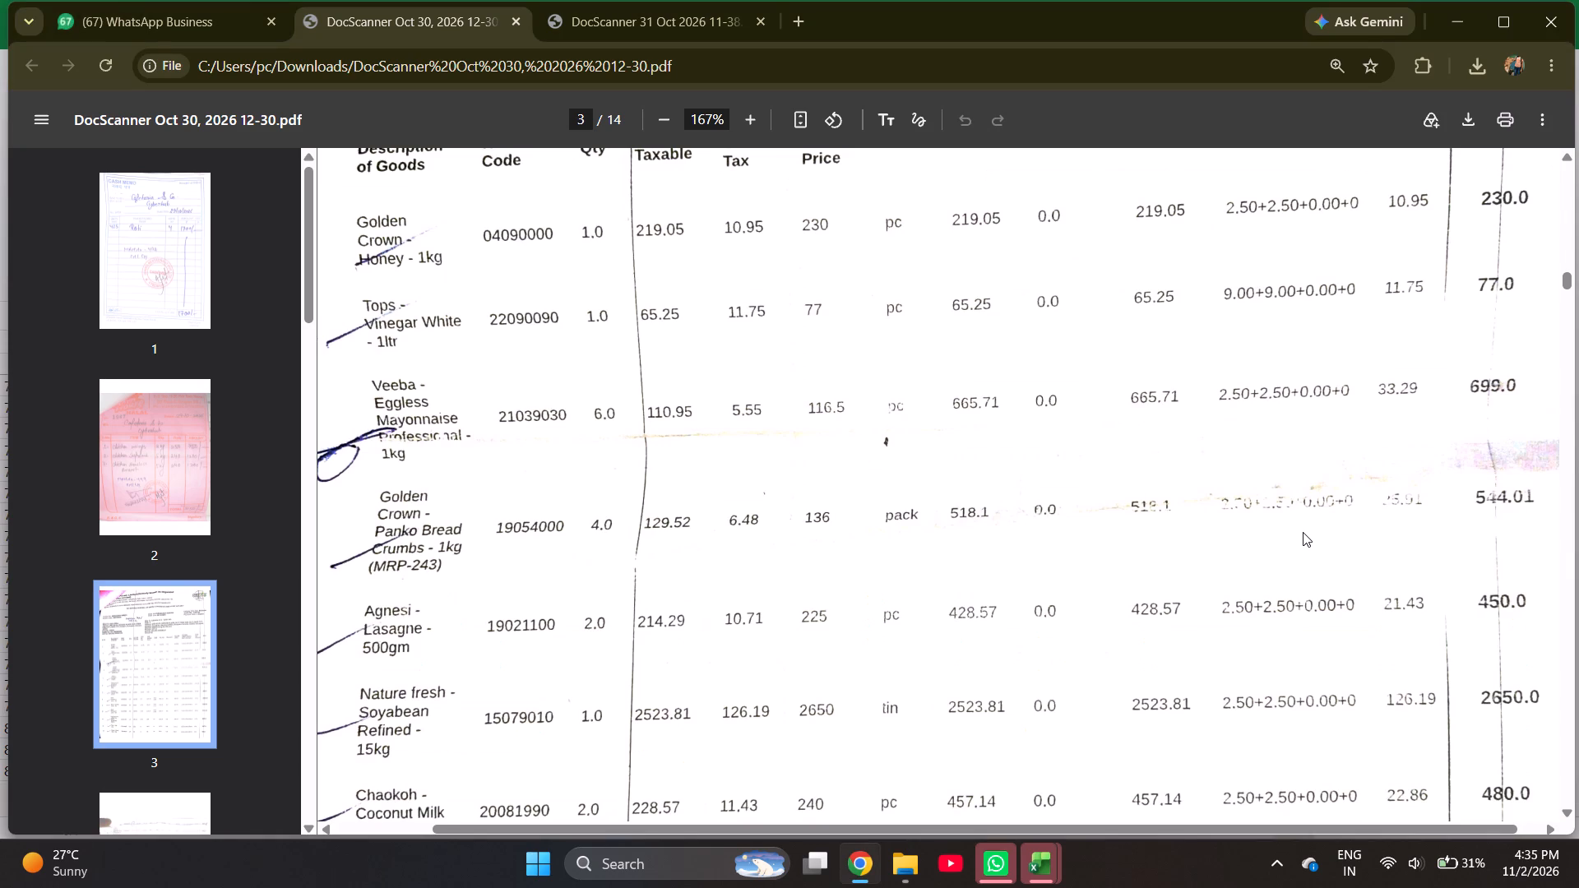
{"action": "key", "text": "Down"}
{"action": "key", "text": "Down"}
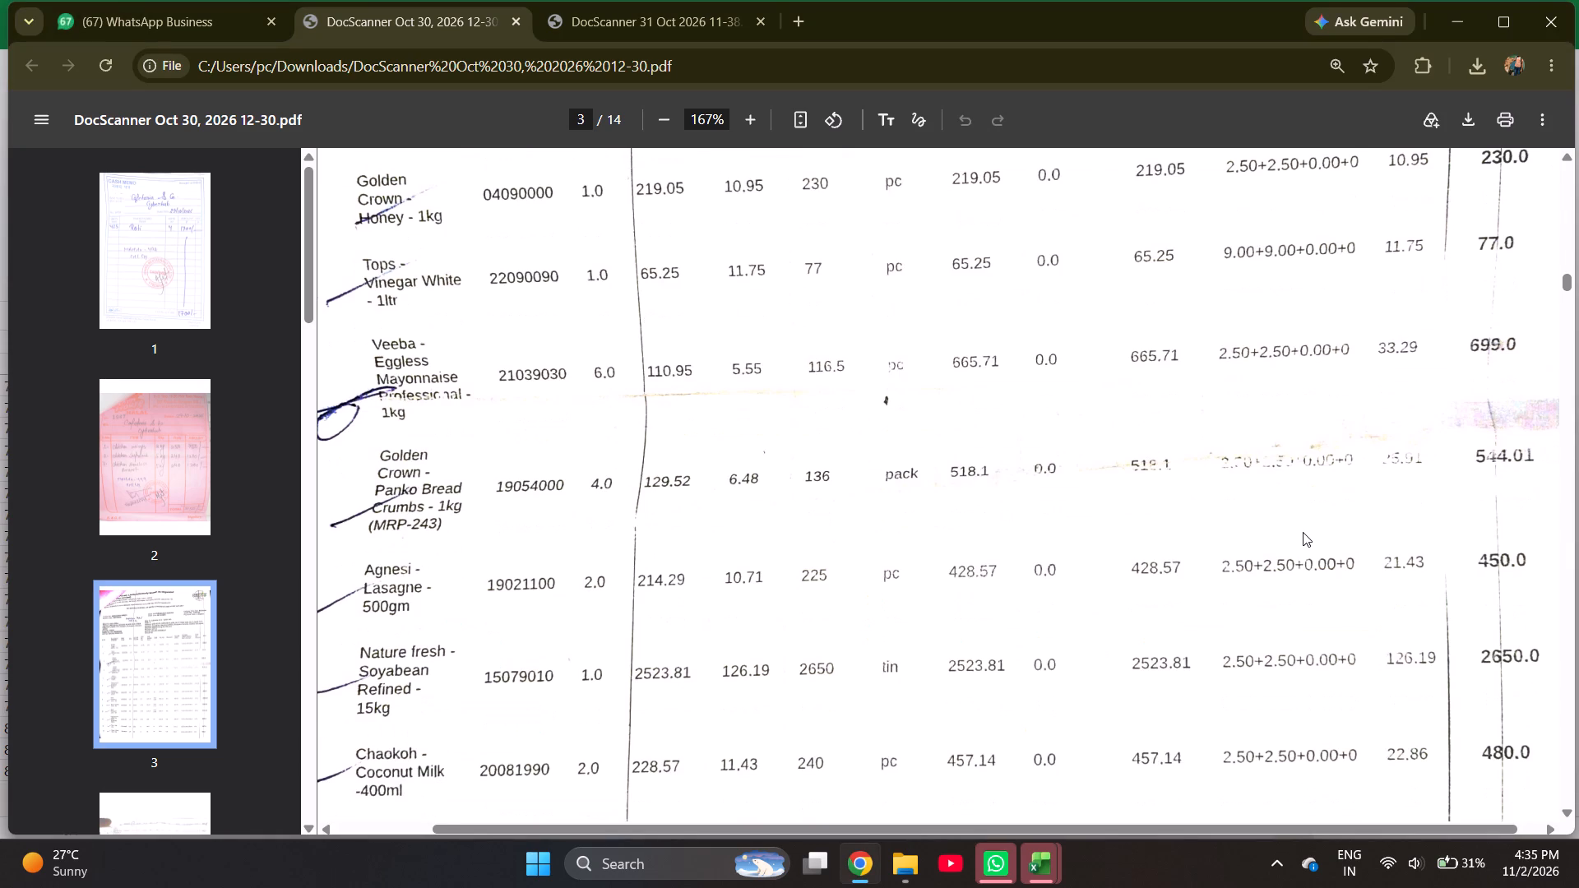
{"action": "key", "text": "alt+Tab"}
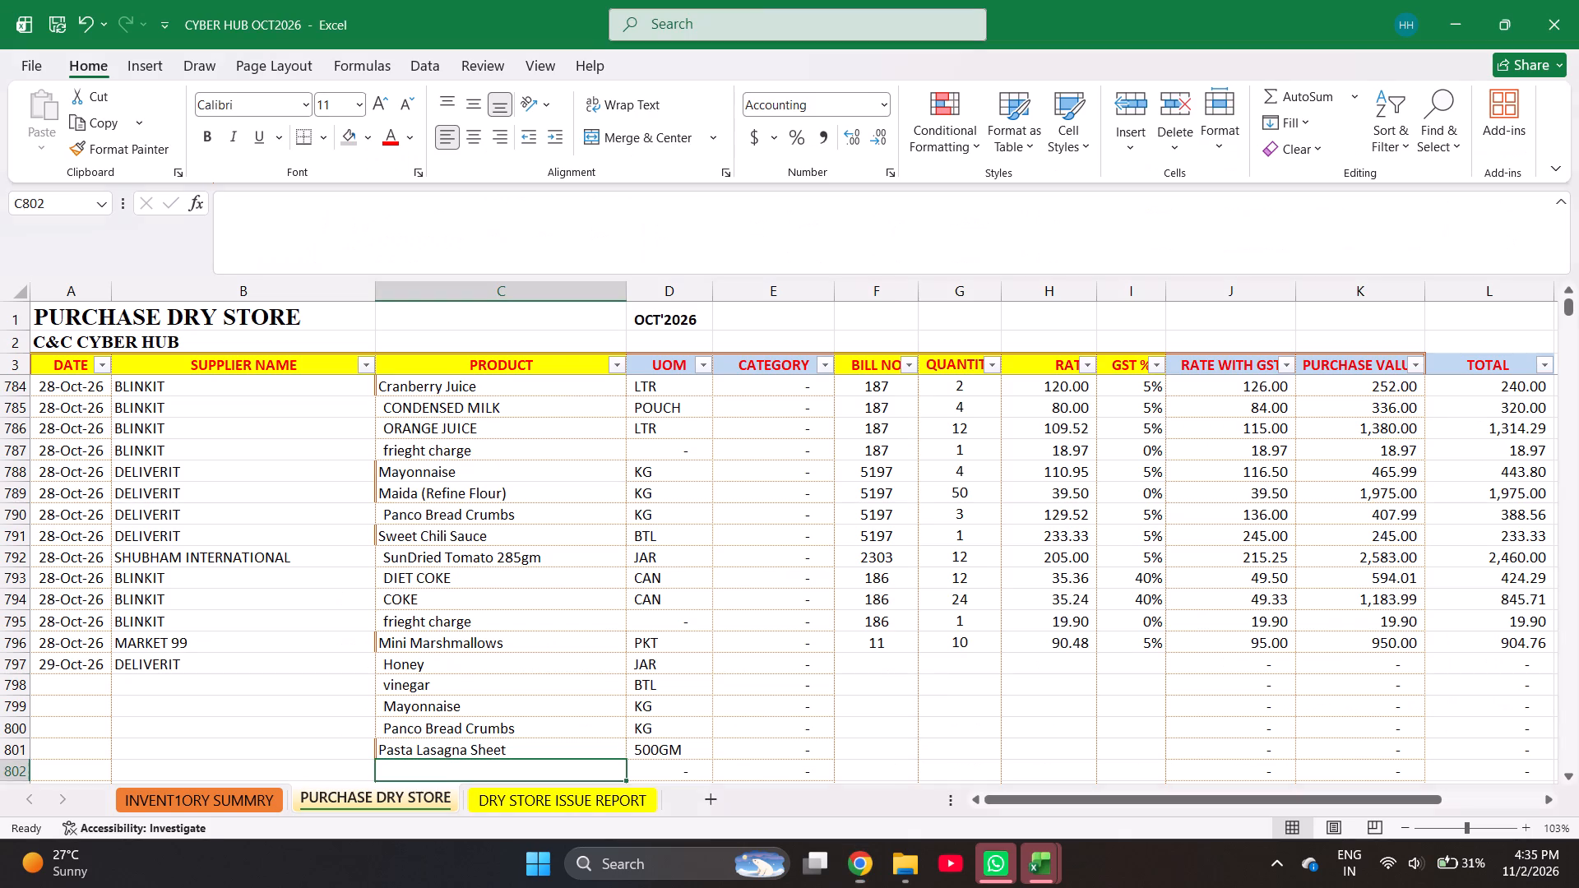
{"action": "type", "text": "ref"}
{"action": "key", "text": "Return"}
{"action": "key", "text": "alt+Tab"}
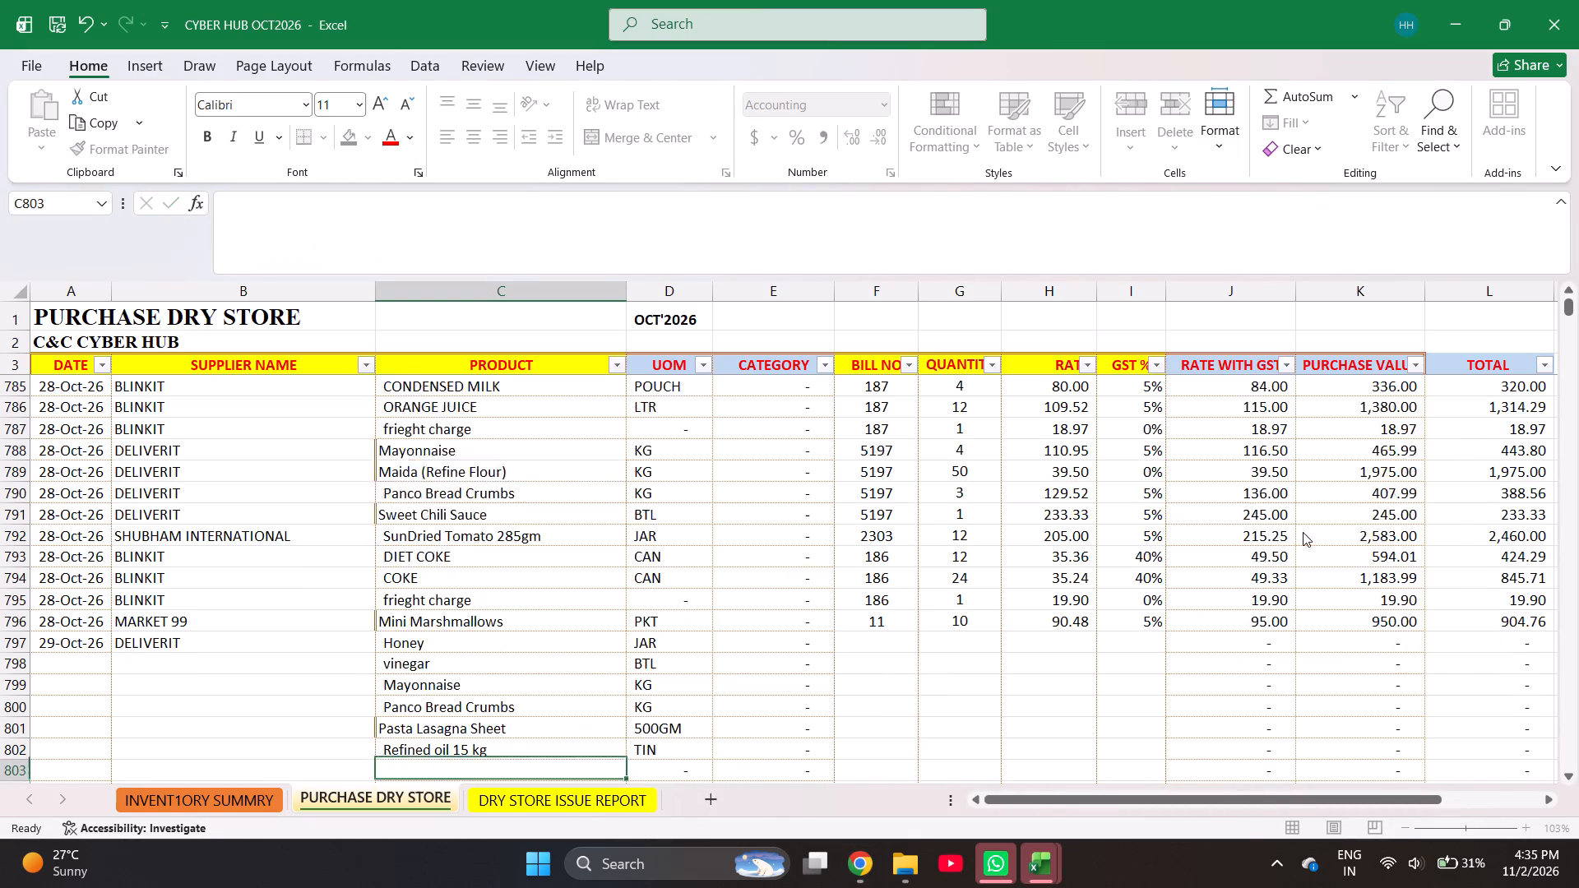
{"action": "key", "text": "alt+Tab"}
{"action": "type", "text": "coco"}
{"action": "key", "text": "Return"}
Check the following invoice item and enter Cranberry Juice as the product in row 804.
{"action": "key", "text": "alt+Tab"}
{"action": "key", "text": "Down"}
{"action": "key", "text": "Down"}
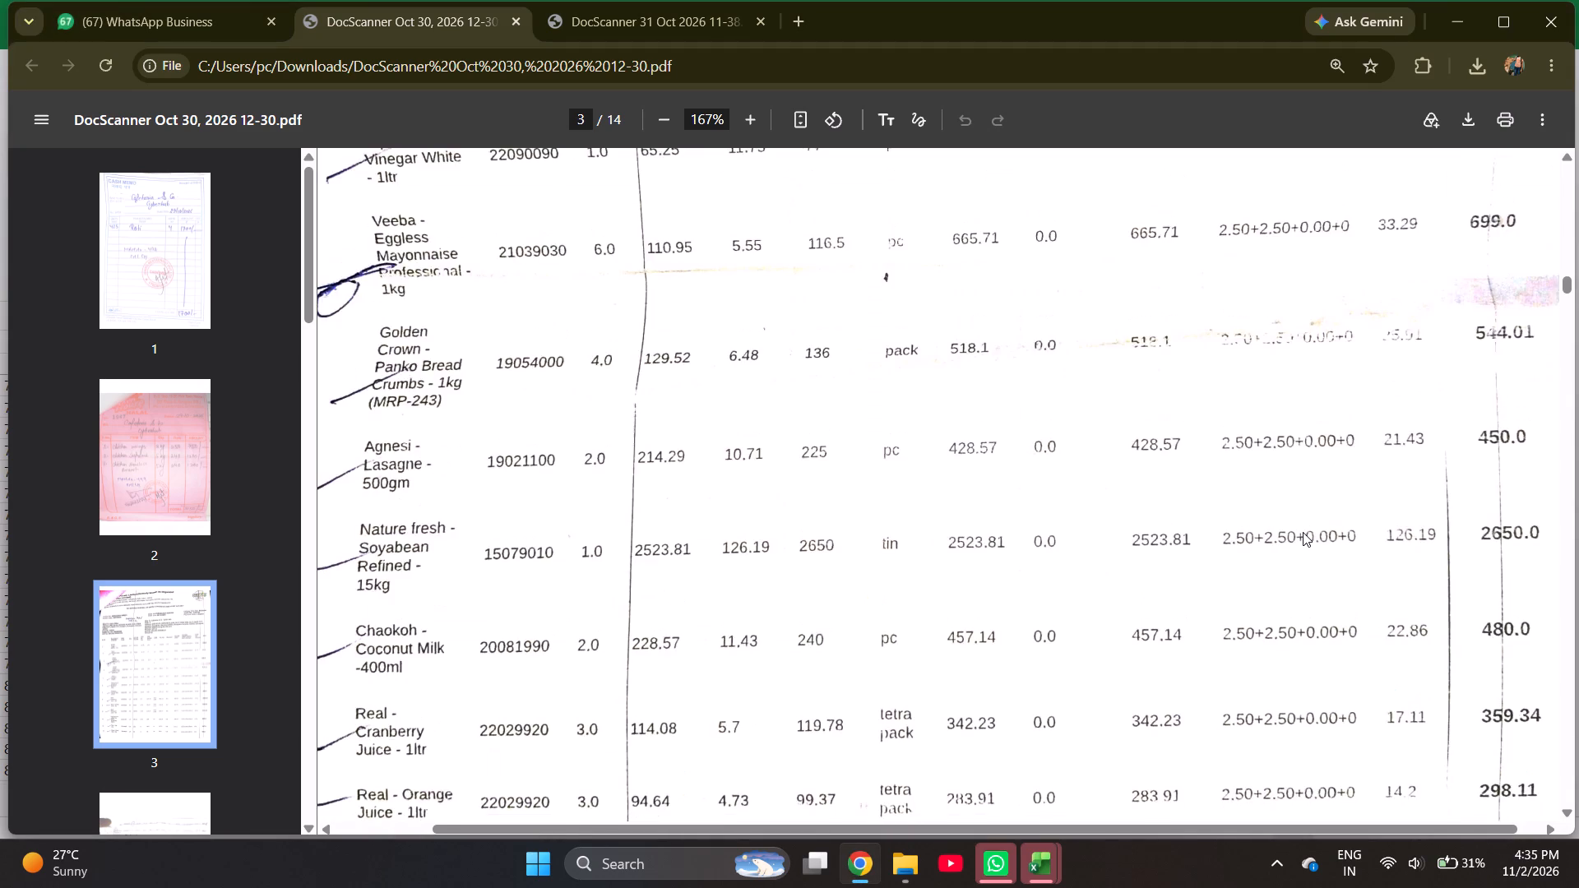
{"action": "key", "text": "Down"}
{"action": "key", "text": "Down"}
{"action": "key", "text": "Down"}
{"action": "key", "text": "Down"}
{"action": "key", "text": "alt+Tab"}
{"action": "key", "text": "alt+Tab"}
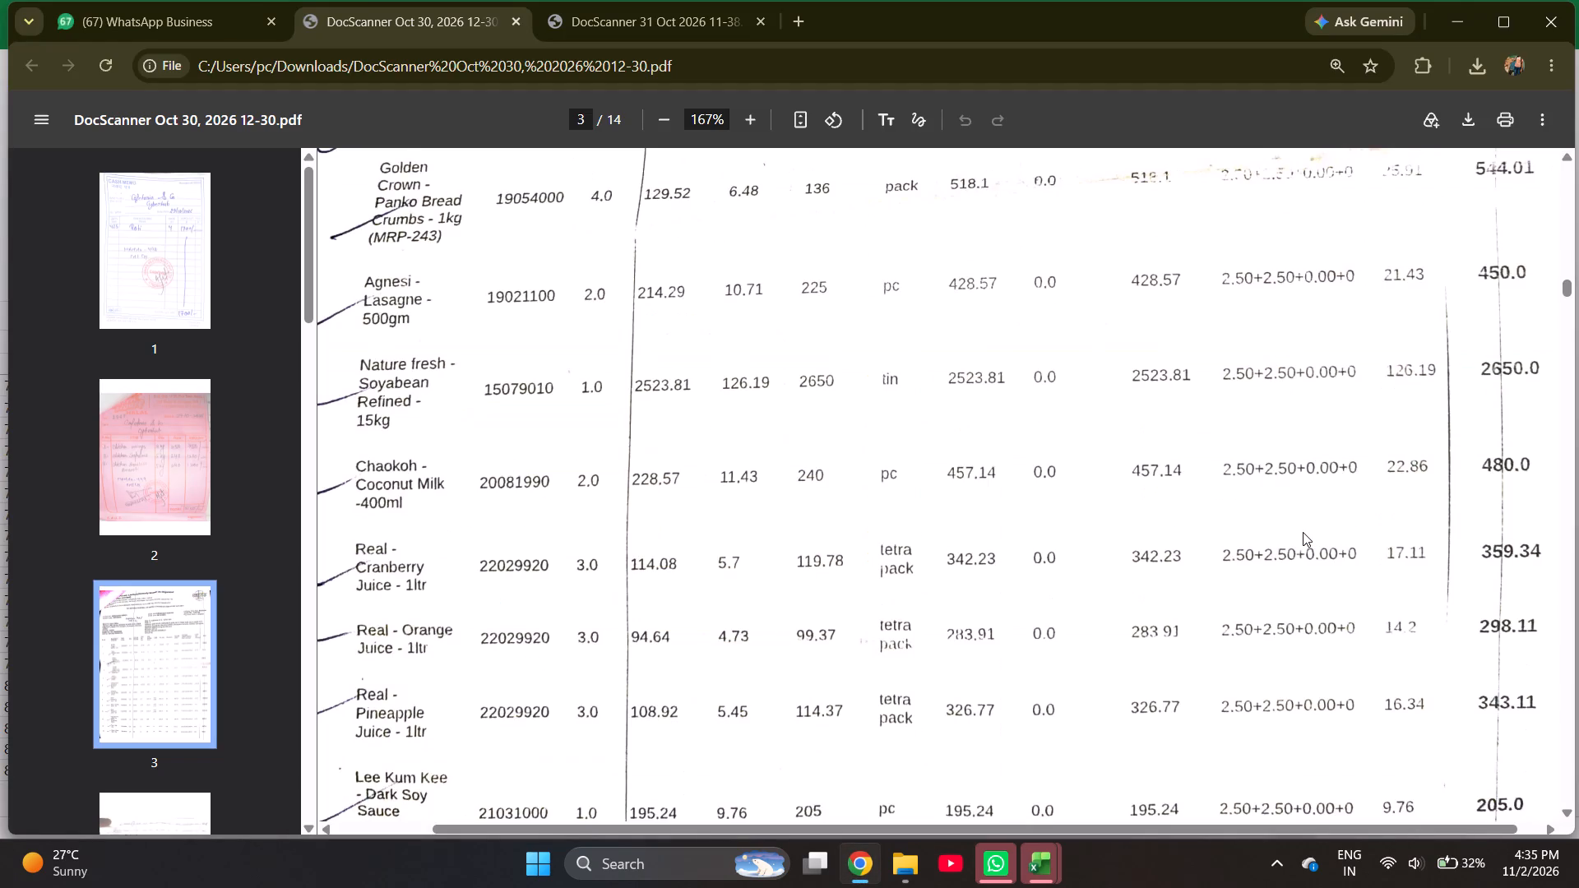
{"action": "key", "text": "alt+Tab"}
{"action": "type", "text": "cra"}
{"action": "key", "text": "Return"}
Enter the products ORANGE JUICE in row 805 and Pineapple Juice in row 806 from the invoice.
{"action": "key", "text": "alt+Tab"}
{"action": "key", "text": "alt+Tab"}
{"action": "type", "text": "or"}
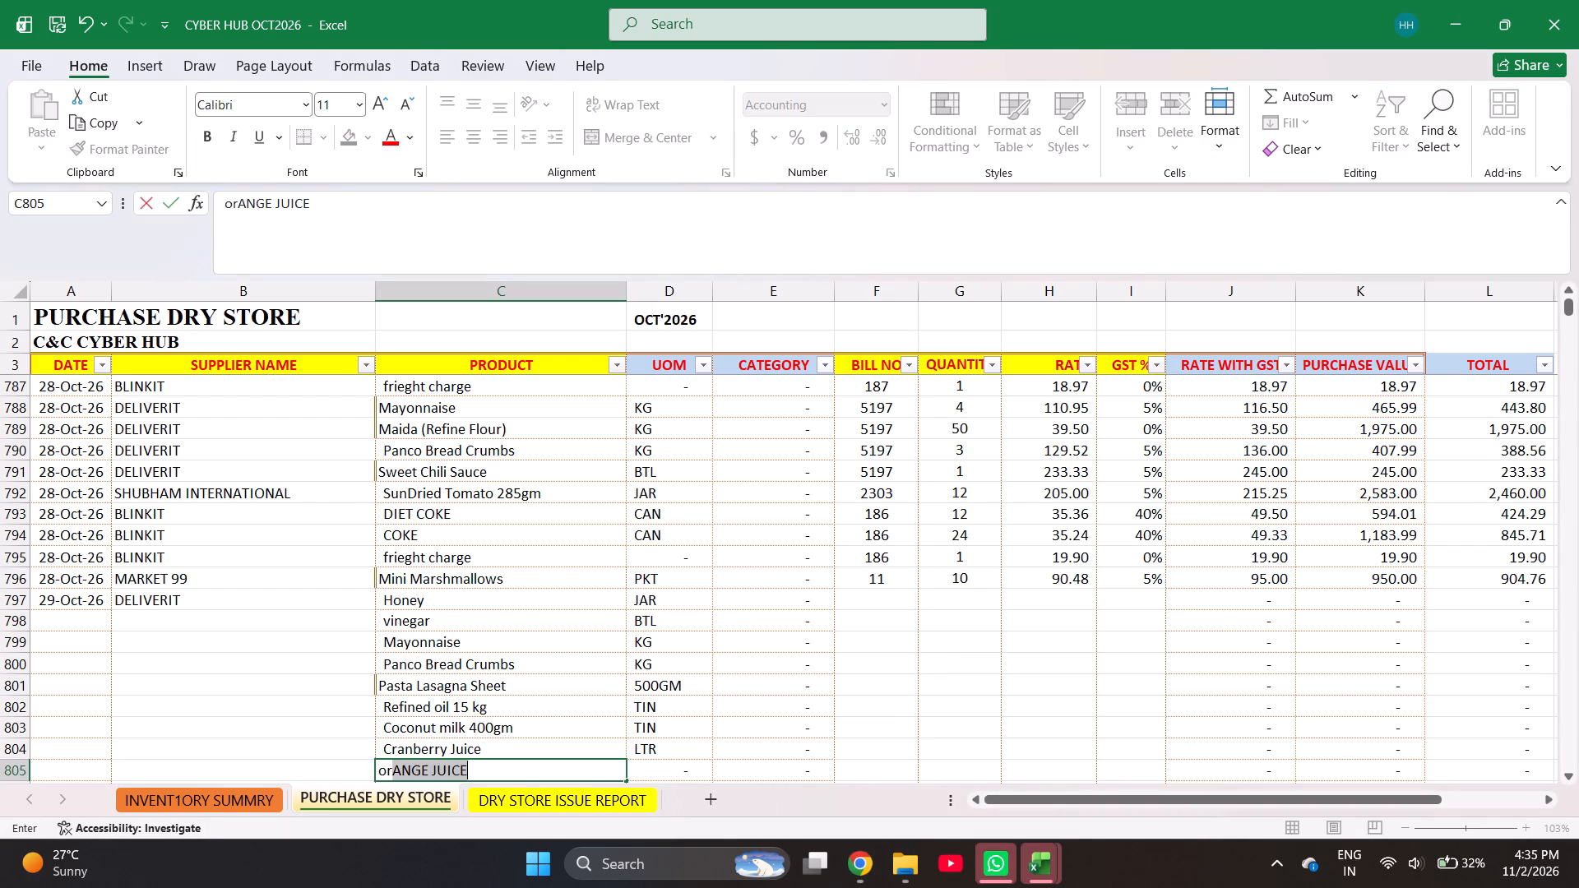
{"action": "key", "text": "Return"}
{"action": "key", "text": "alt+Tab"}
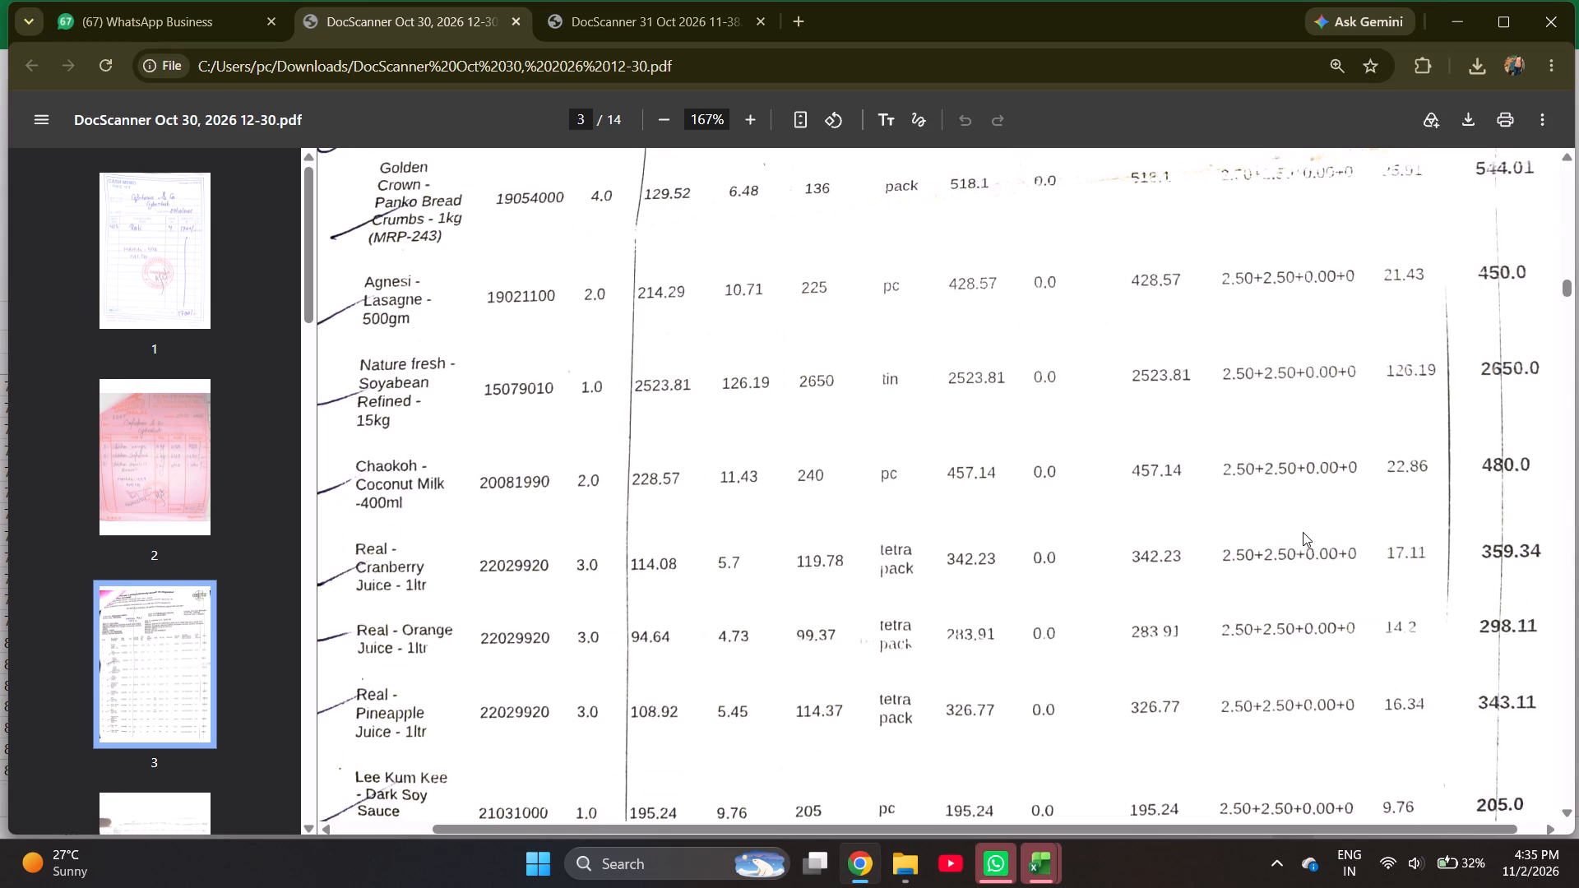
{"action": "key", "text": "Down"}
{"action": "key", "text": "Down"}
{"action": "key", "text": "Down"}
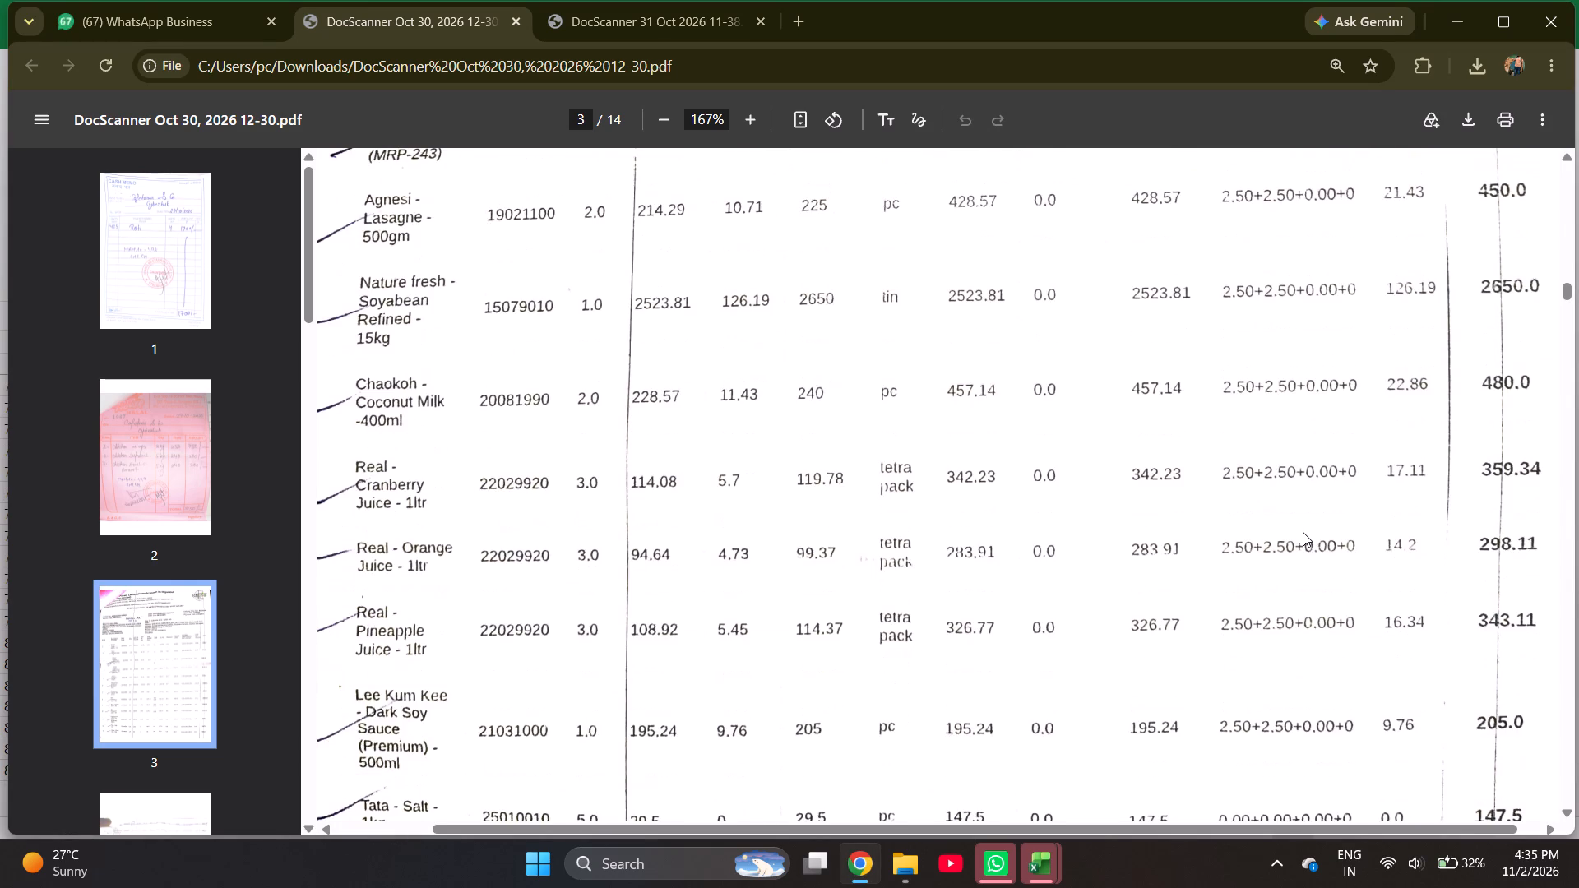
{"action": "key", "text": "alt+Tab"}
{"action": "type", "text": "pine"}
{"action": "key", "text": "Return"}
Find "dark s" in the inventory summary sheet and copy Dark Soya Sauce into the product cell of row 807.
{"action": "key", "text": "alt+Tab"}
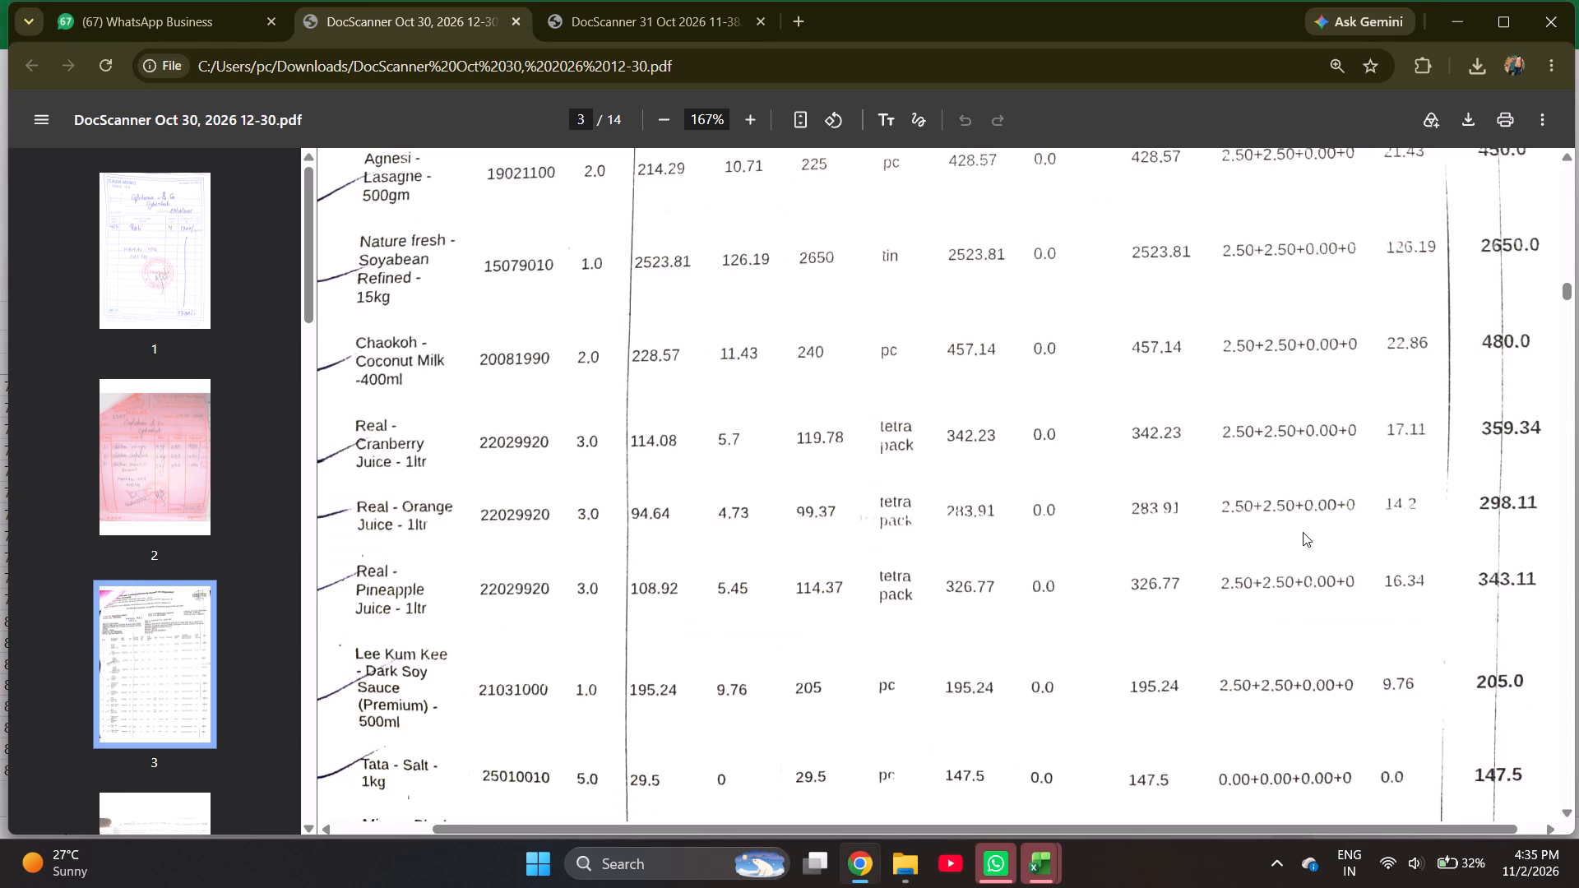
{"action": "key", "text": "alt+Tab"}
{"action": "key", "text": "alt+Tab"}
{"action": "key", "text": "alt+Tab"}
{"action": "key", "text": "alt+Tab"}
{"action": "key", "text": "alt+Tab"}
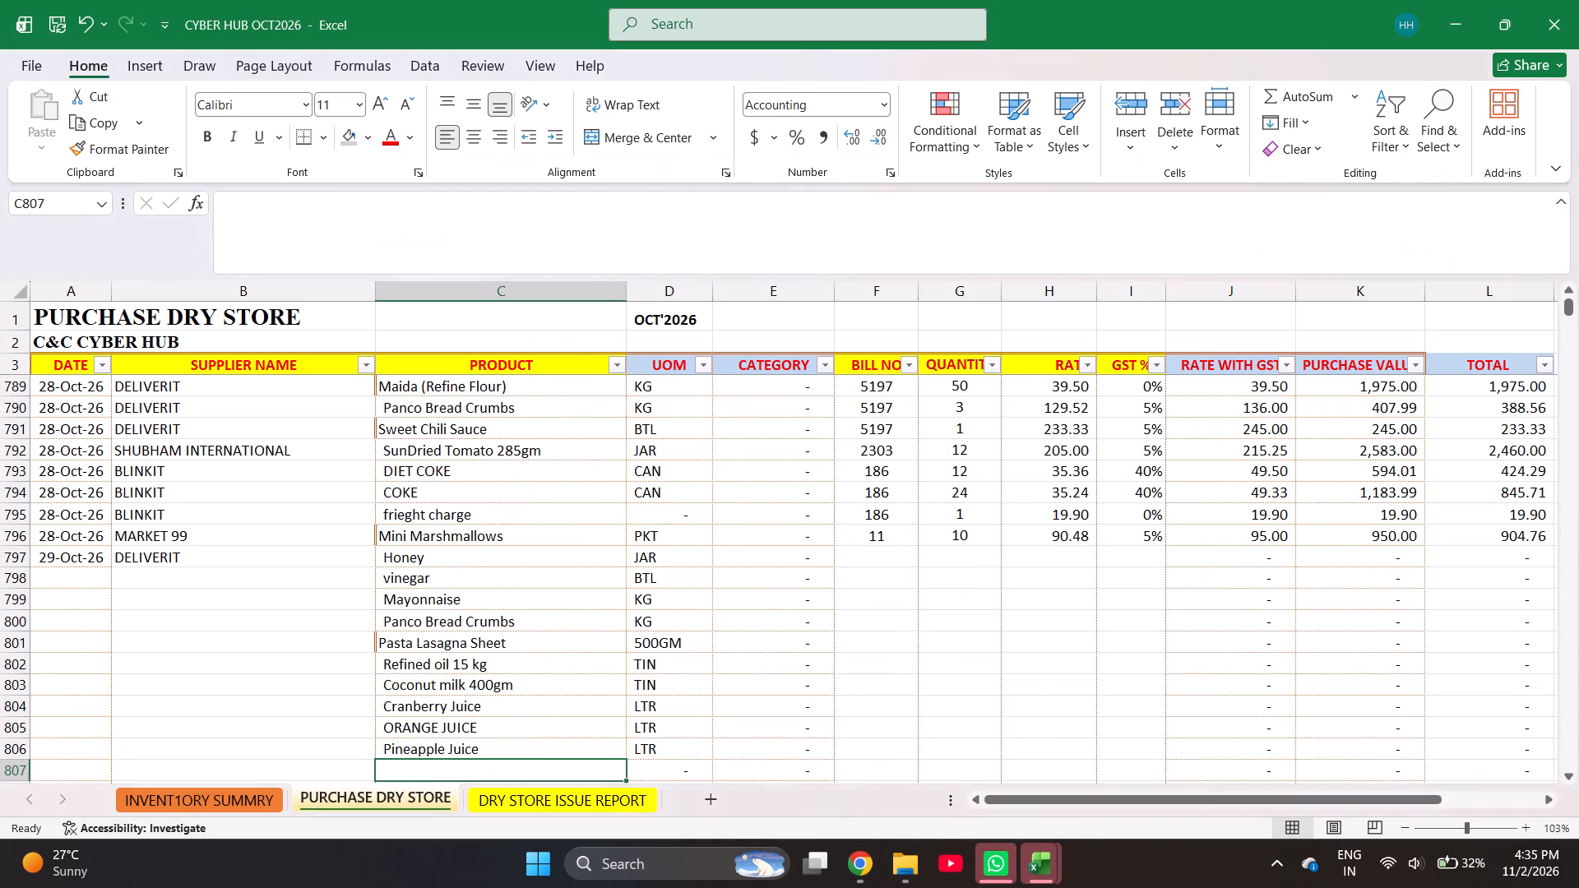
{"action": "key", "text": "ctrl+Page_Up"}
{"action": "key", "text": "ctrl+f"}
{"action": "type", "text": "dark s"}
{"action": "key", "text": "Return"}
{"action": "key", "text": "Escape"}
{"action": "key", "text": "ctrl+c"}
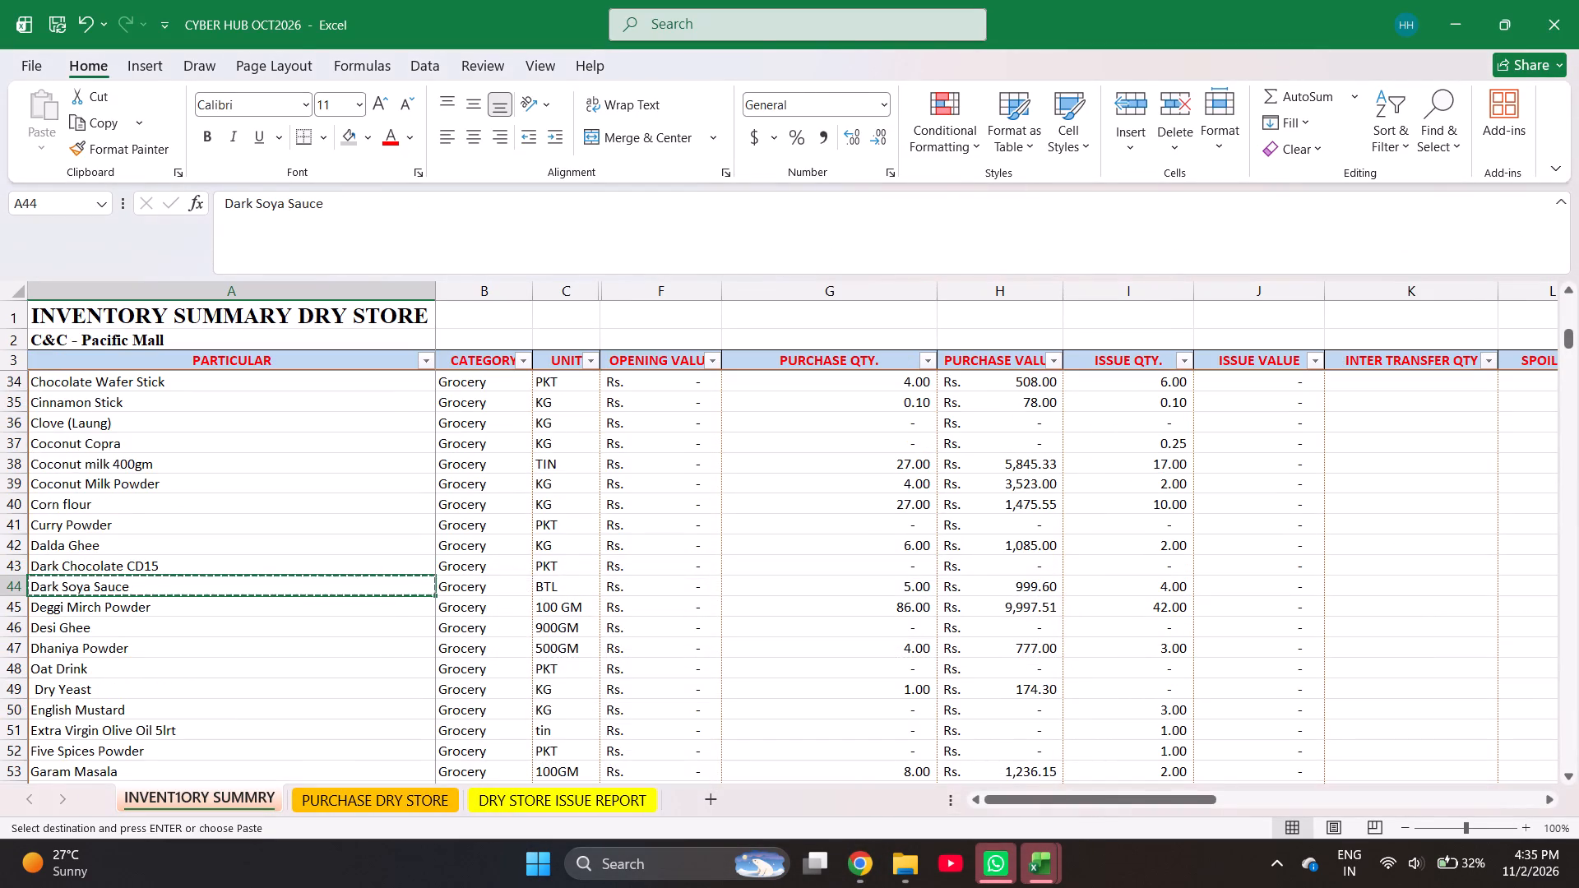
{"action": "key", "text": "ctrl+Page_Down"}
{"action": "key", "text": "Return"}
{"action": "key", "text": "Return"}
Enter the products salt in row 808 and black solt in row 809 from the scanned invoice.
{"action": "key", "text": "alt+Tab"}
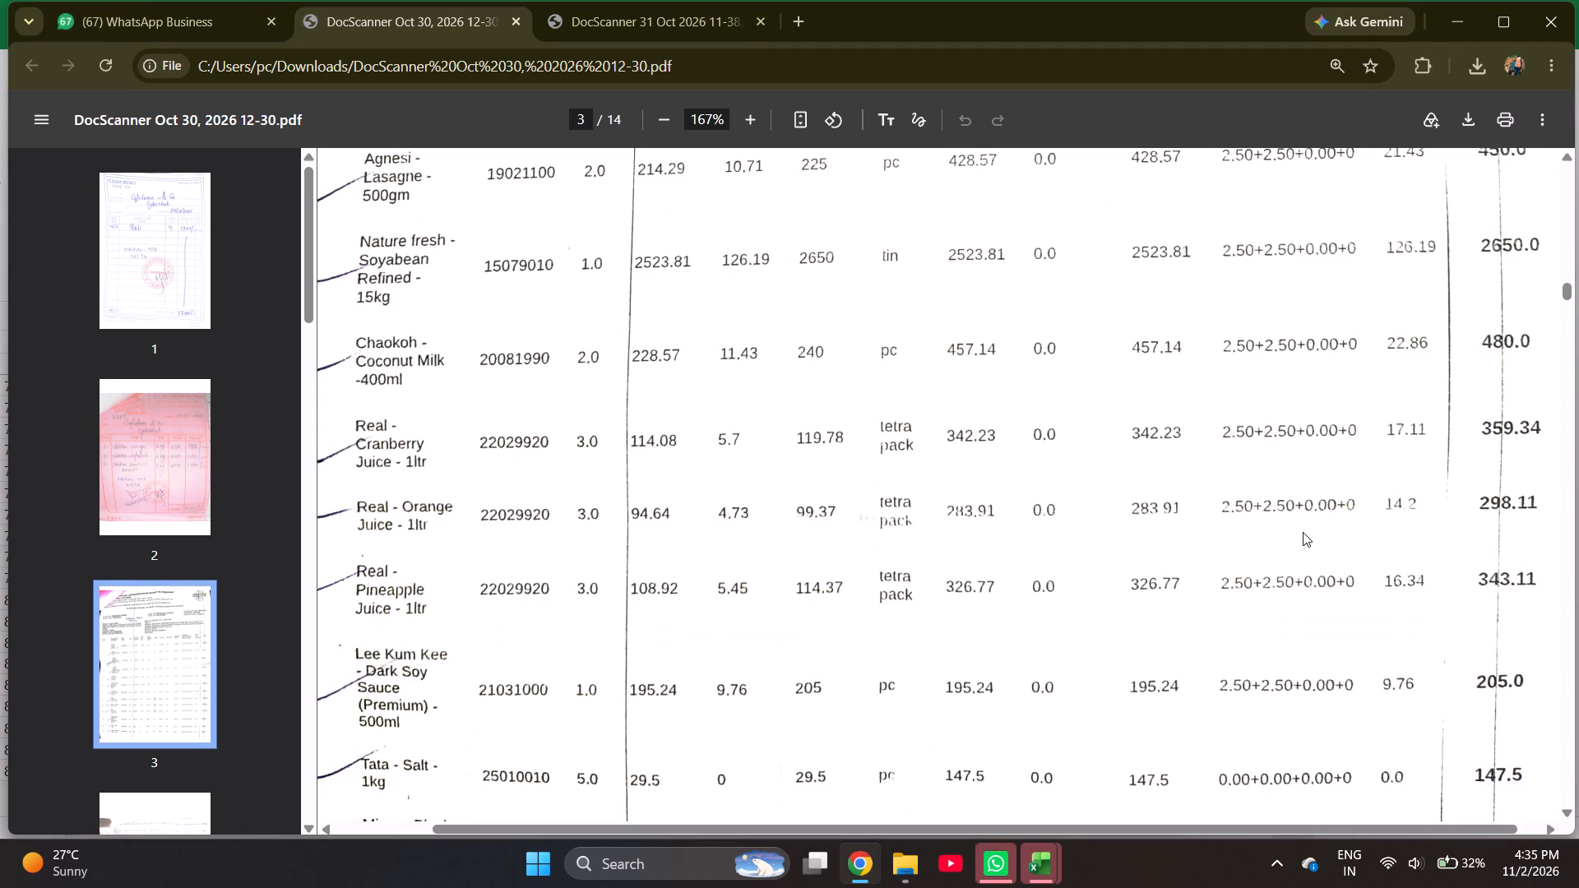
{"action": "key", "text": "Down"}
{"action": "key", "text": "alt+Tab"}
{"action": "type", "text": "salt"}
{"action": "key", "text": "Return"}
{"action": "key", "text": "alt+Tab"}
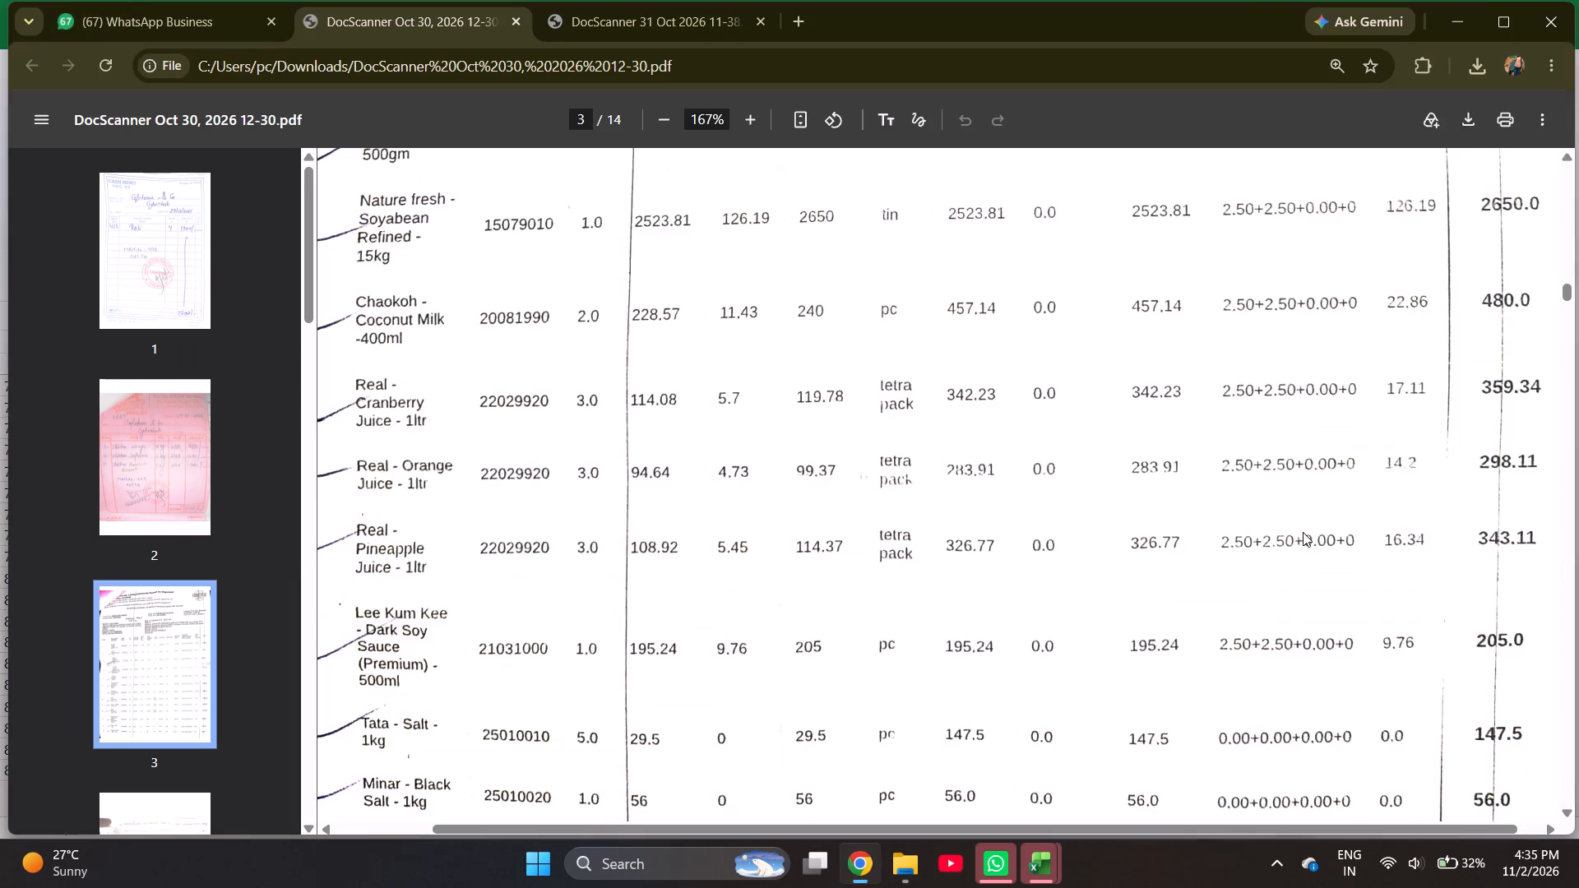
{"action": "key", "text": "alt+Tab"}
{"action": "key", "text": "alt+Tab"}
{"action": "key", "text": "alt+Tab"}
{"action": "key", "text": "b"}
{"action": "type", "text": "lack solt"}
{"action": "key", "text": "Return"}
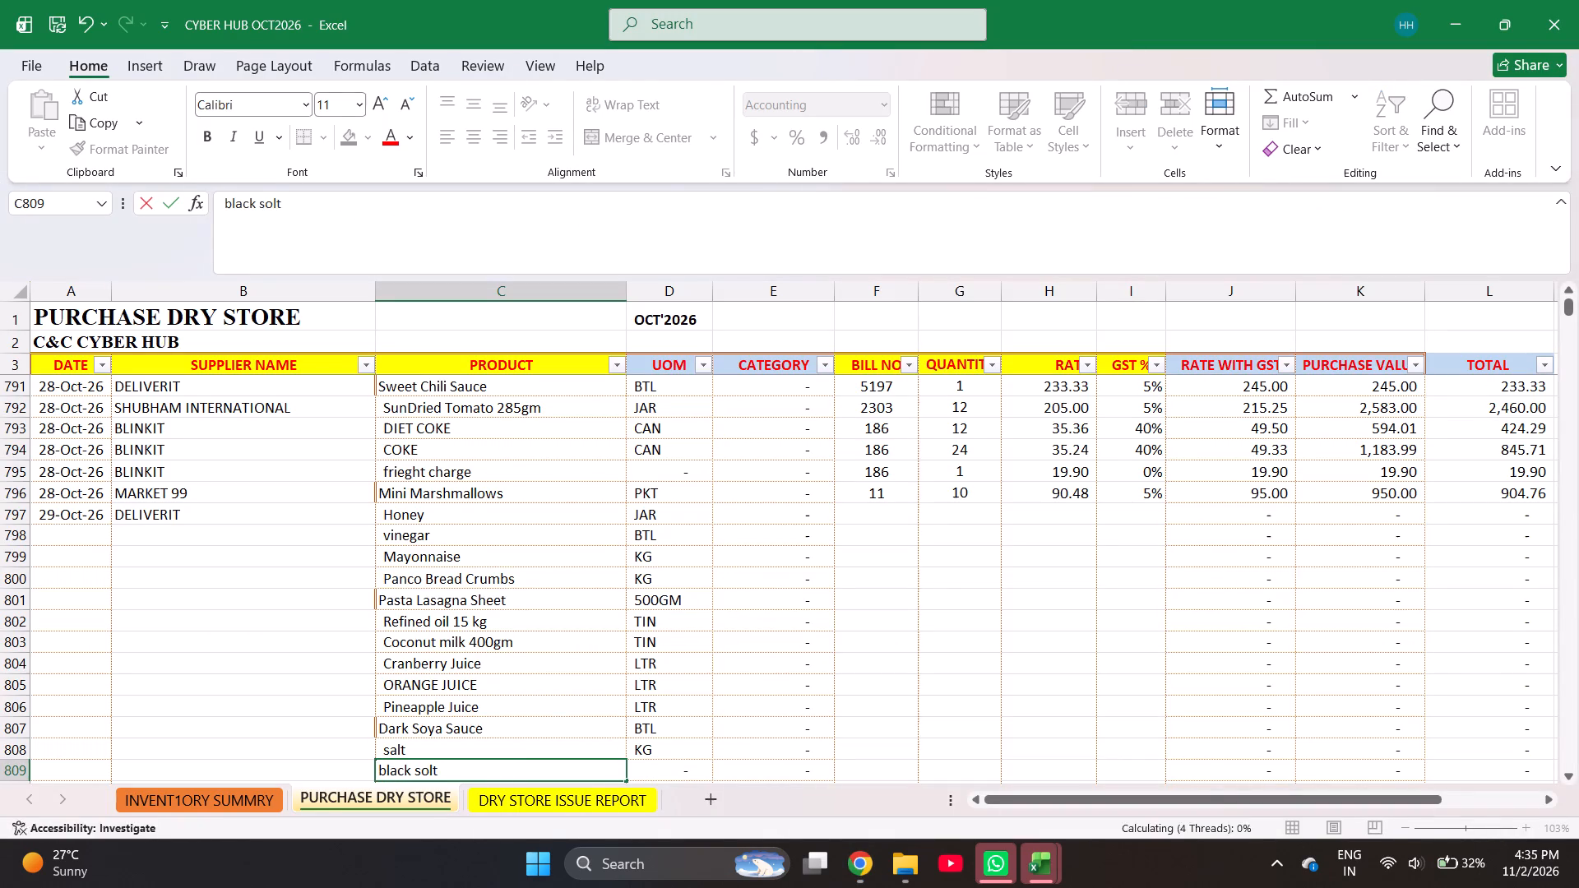
Correct the product name in row 809 to black salt.
{"action": "key", "text": "Up"}
{"action": "type", "text": "black salt"}
{"action": "key", "text": "Return"}
Check the end of the scanned DELIVERIT invoice for any items listed after the black salt.
{"action": "key", "text": "alt+Tab"}
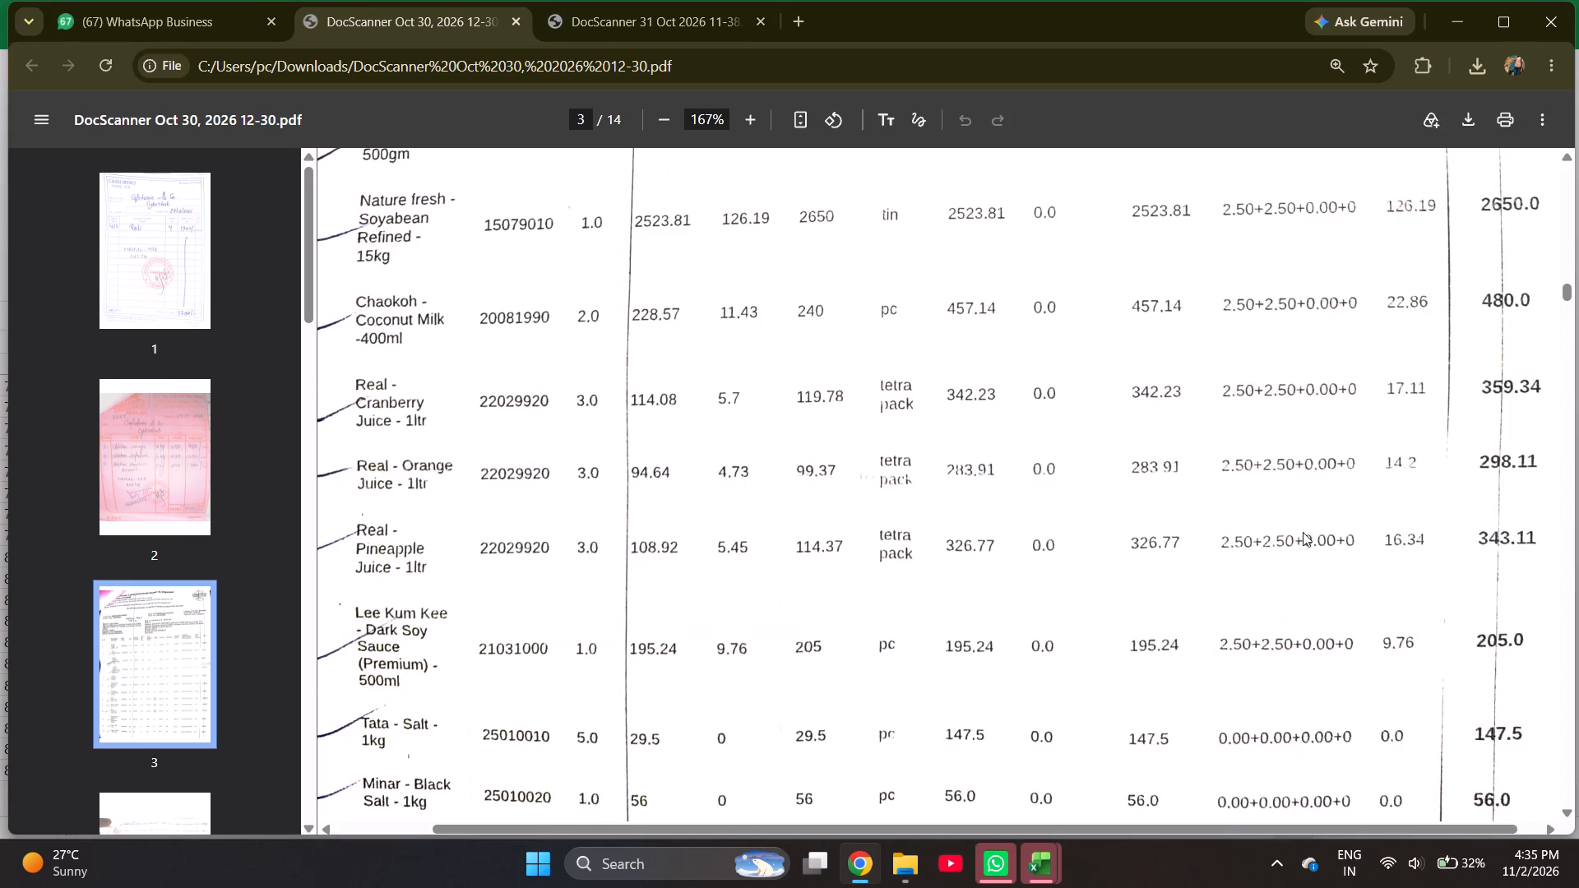
{"action": "key", "text": "Down"}
{"action": "key", "text": "Down"}
{"action": "key", "text": "Down"}
{"action": "key", "text": "Down"}
{"action": "key", "text": "alt+Tab"}
{"action": "key", "text": "alt+Tab"}
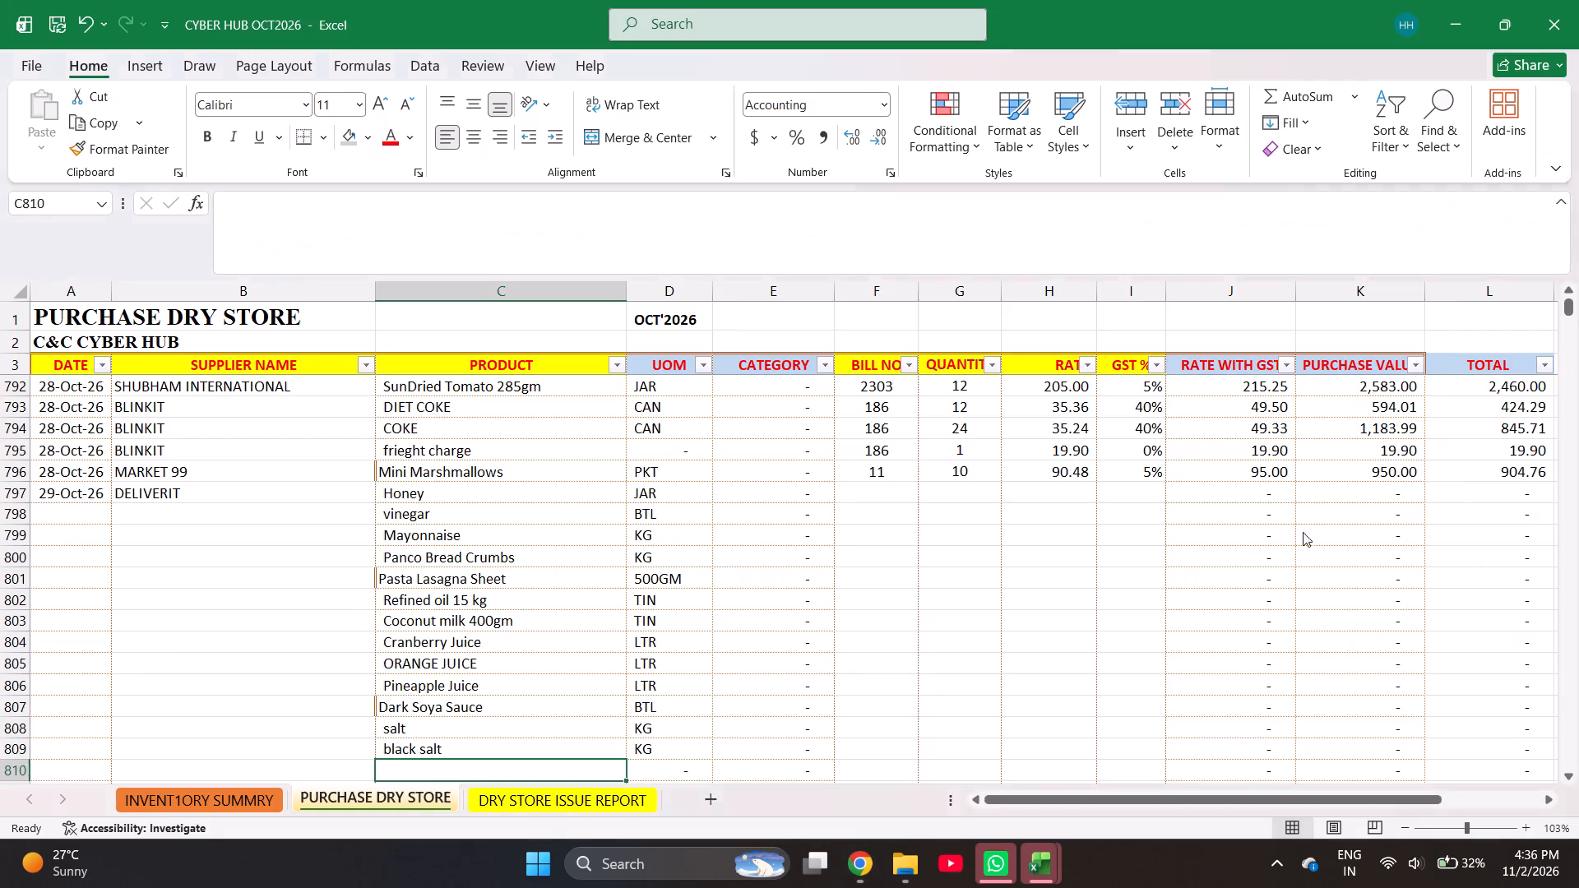
{"action": "scroll", "coordinate": [1303, 532], "scroll_direction": "right", "scroll_amount": 2}
{"action": "key", "text": "alt+Tab"}
Look up the DELIVERIT invoice number and enter 5821 as the bill number in row 797.
{"action": "key", "text": "Left"}
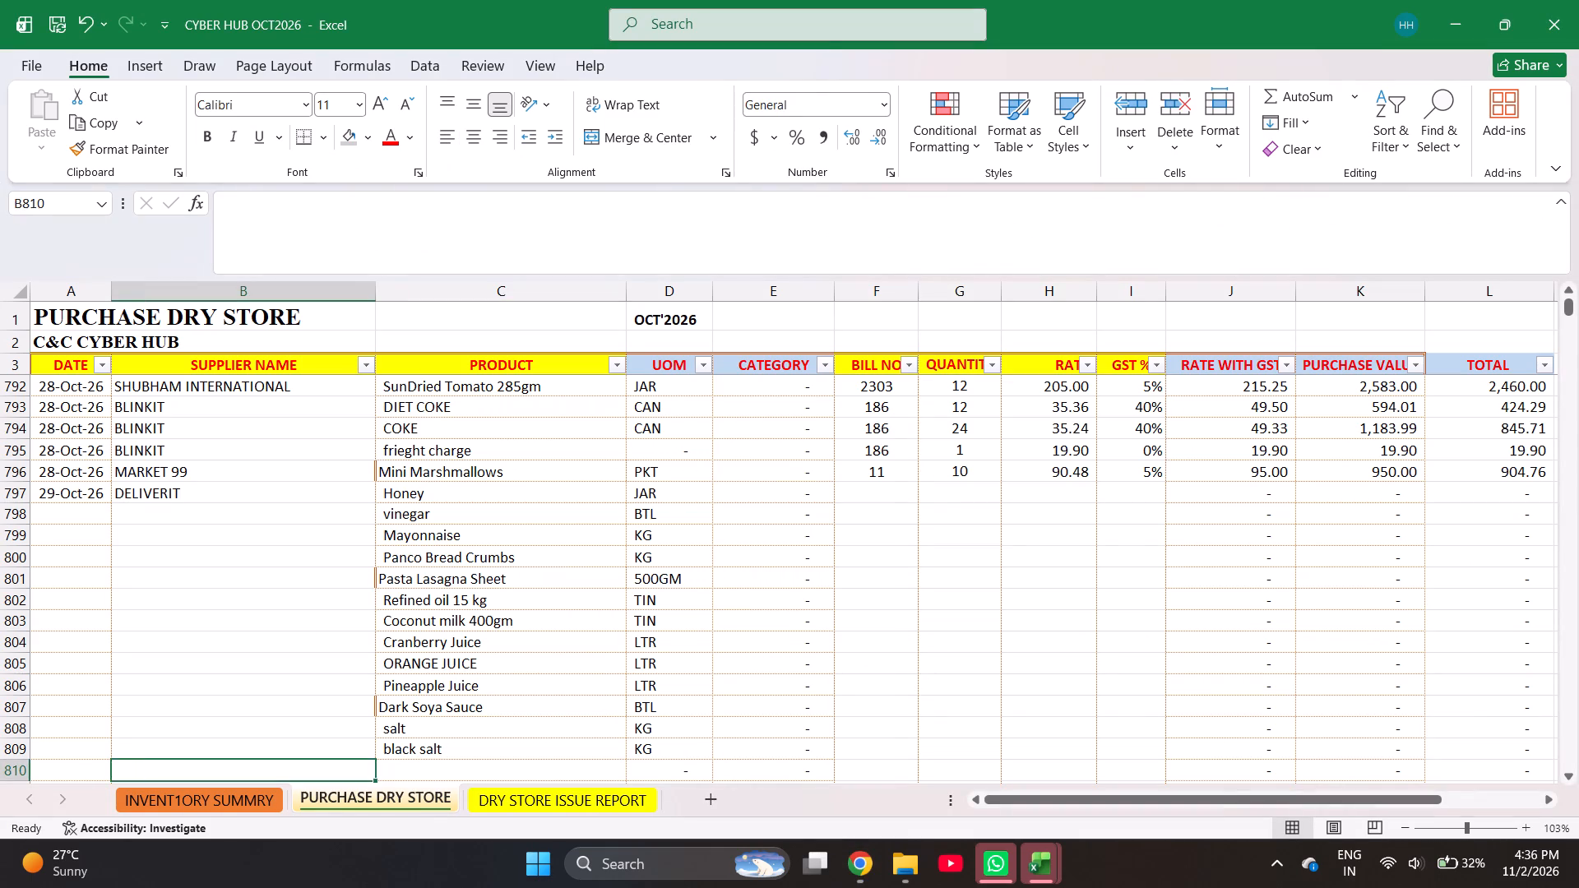
{"action": "key", "text": "ctrl+Up"}
{"action": "key", "text": "Right"}
{"action": "key", "text": "ctrl+shift+Down"}
{"action": "key", "text": "Right"}
{"action": "key", "text": "Right"}
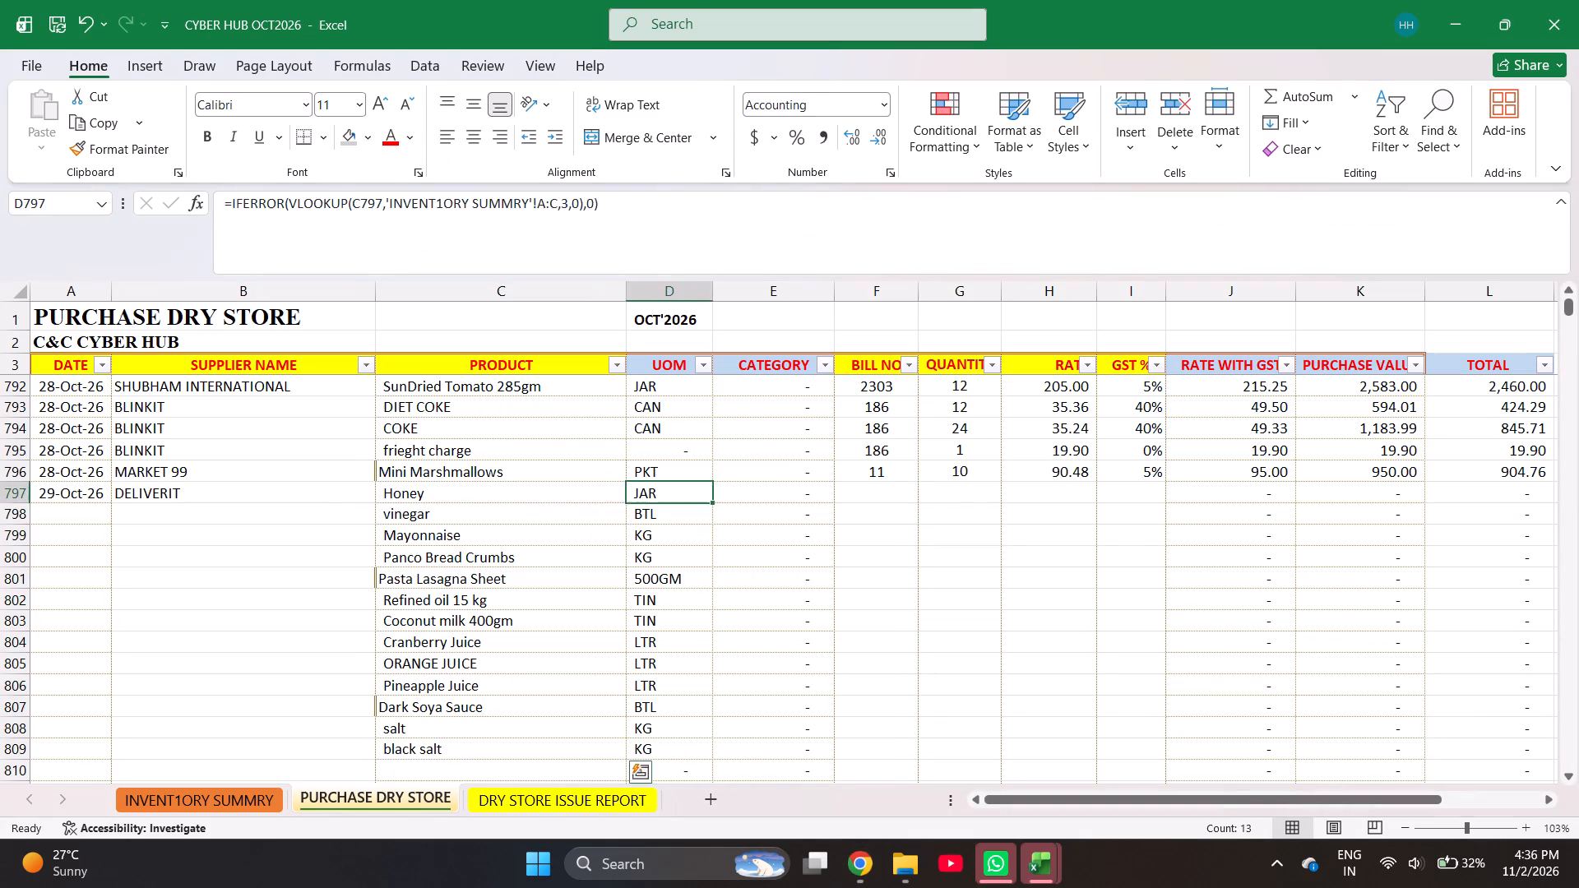
{"action": "key", "text": "Right"}
{"action": "key", "text": "alt+Tab"}
{"action": "scroll", "coordinate": [1303, 532], "scroll_direction": "up", "scroll_amount": 5}
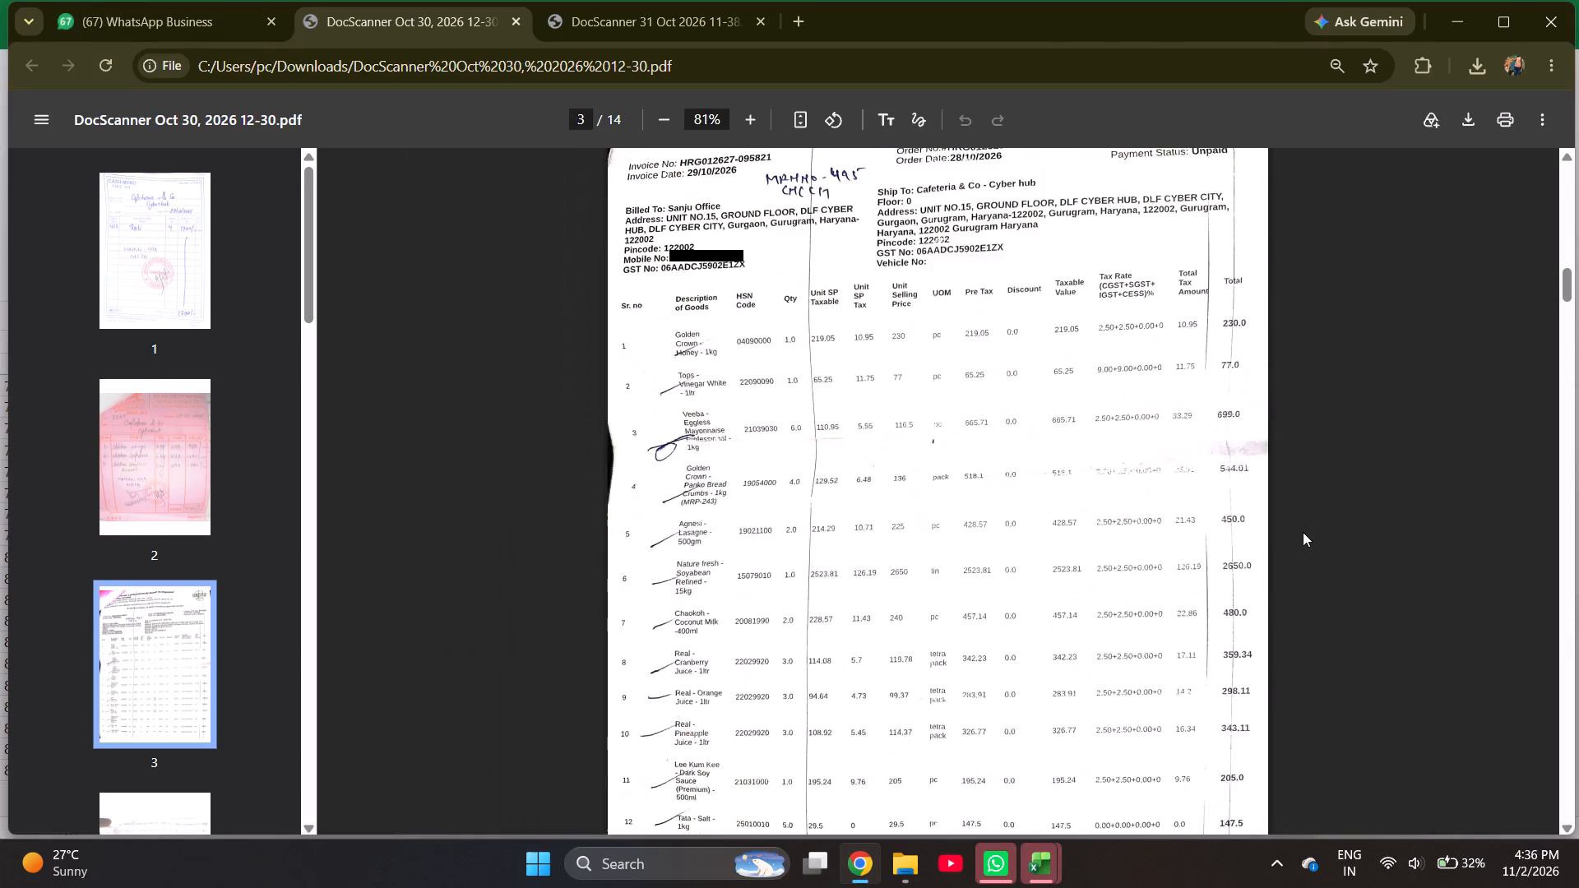
{"action": "scroll", "coordinate": [1303, 532], "scroll_direction": "up", "scroll_amount": 4}
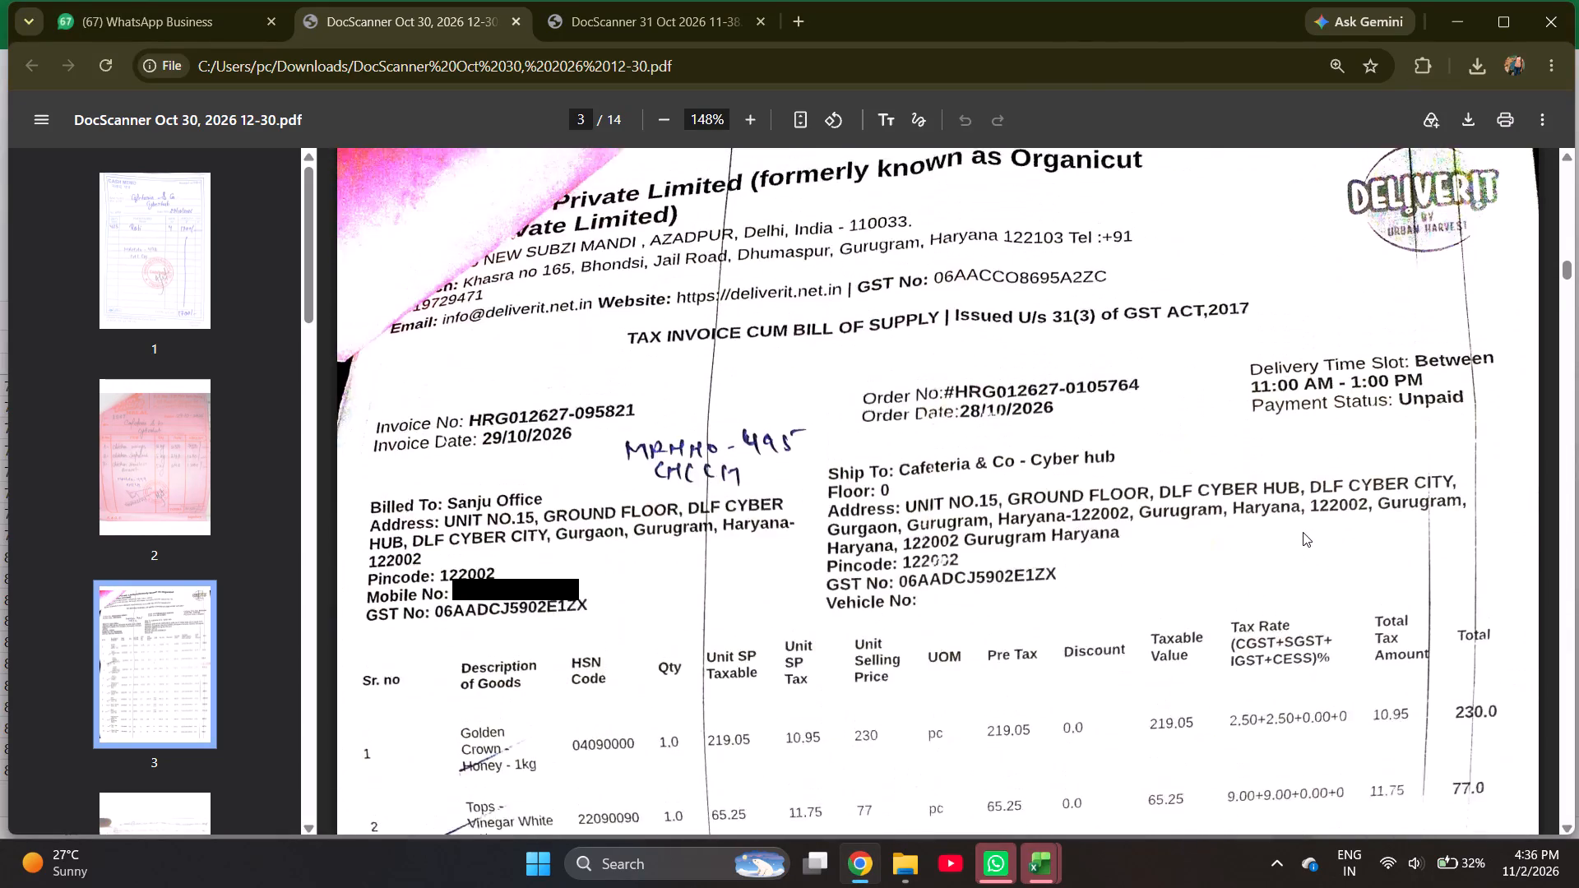
{"action": "key", "text": "alt+Tab"}
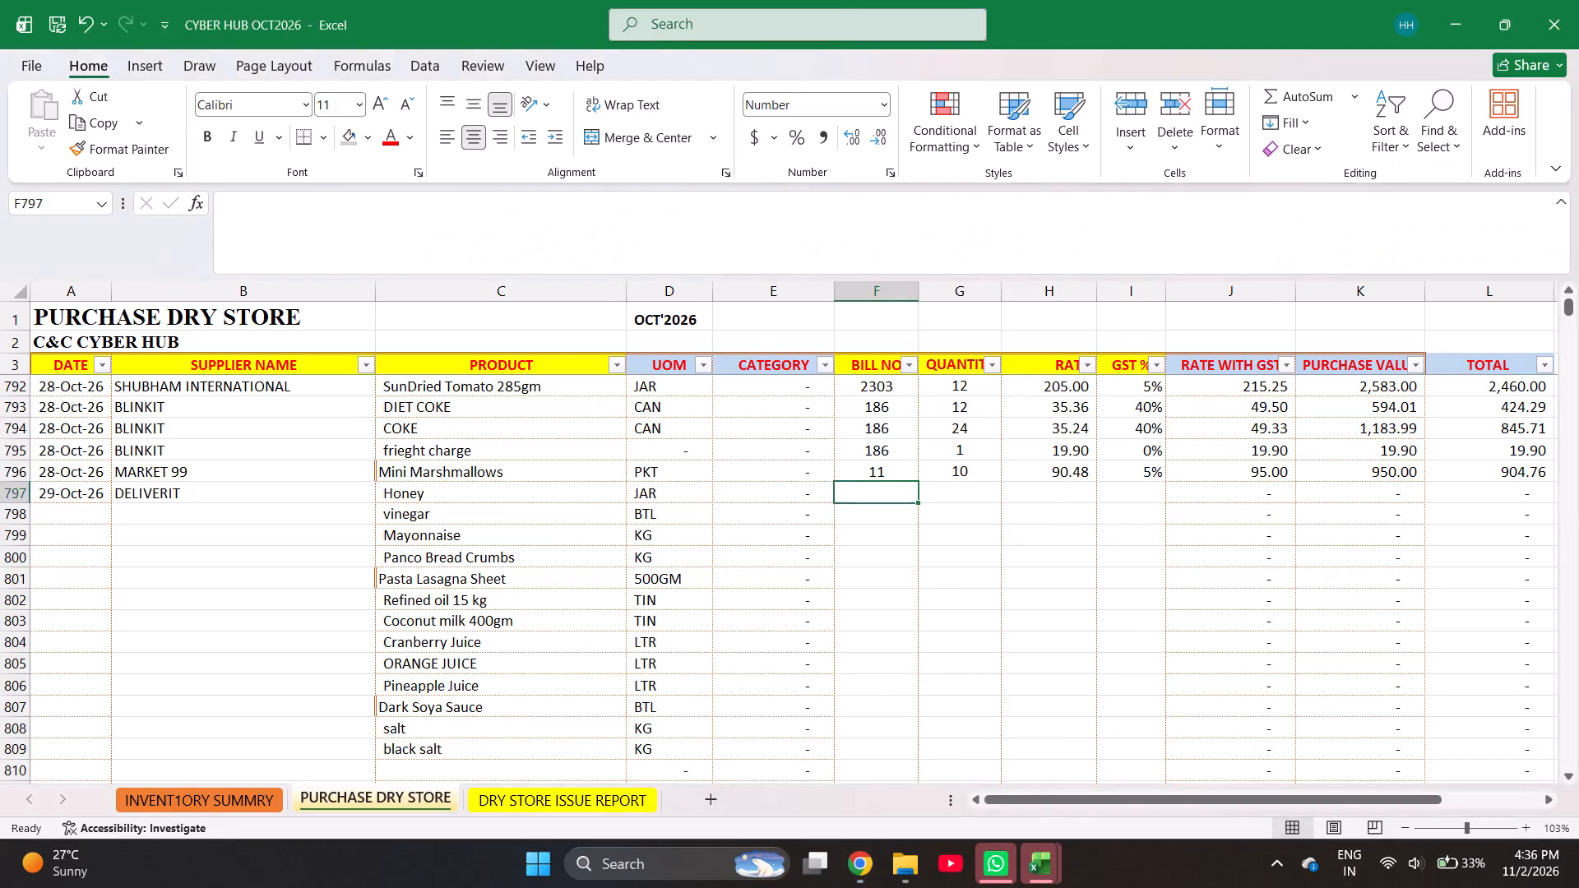
{"action": "key", "text": "alt+Tab"}
{"action": "key", "text": "alt+Tab"}
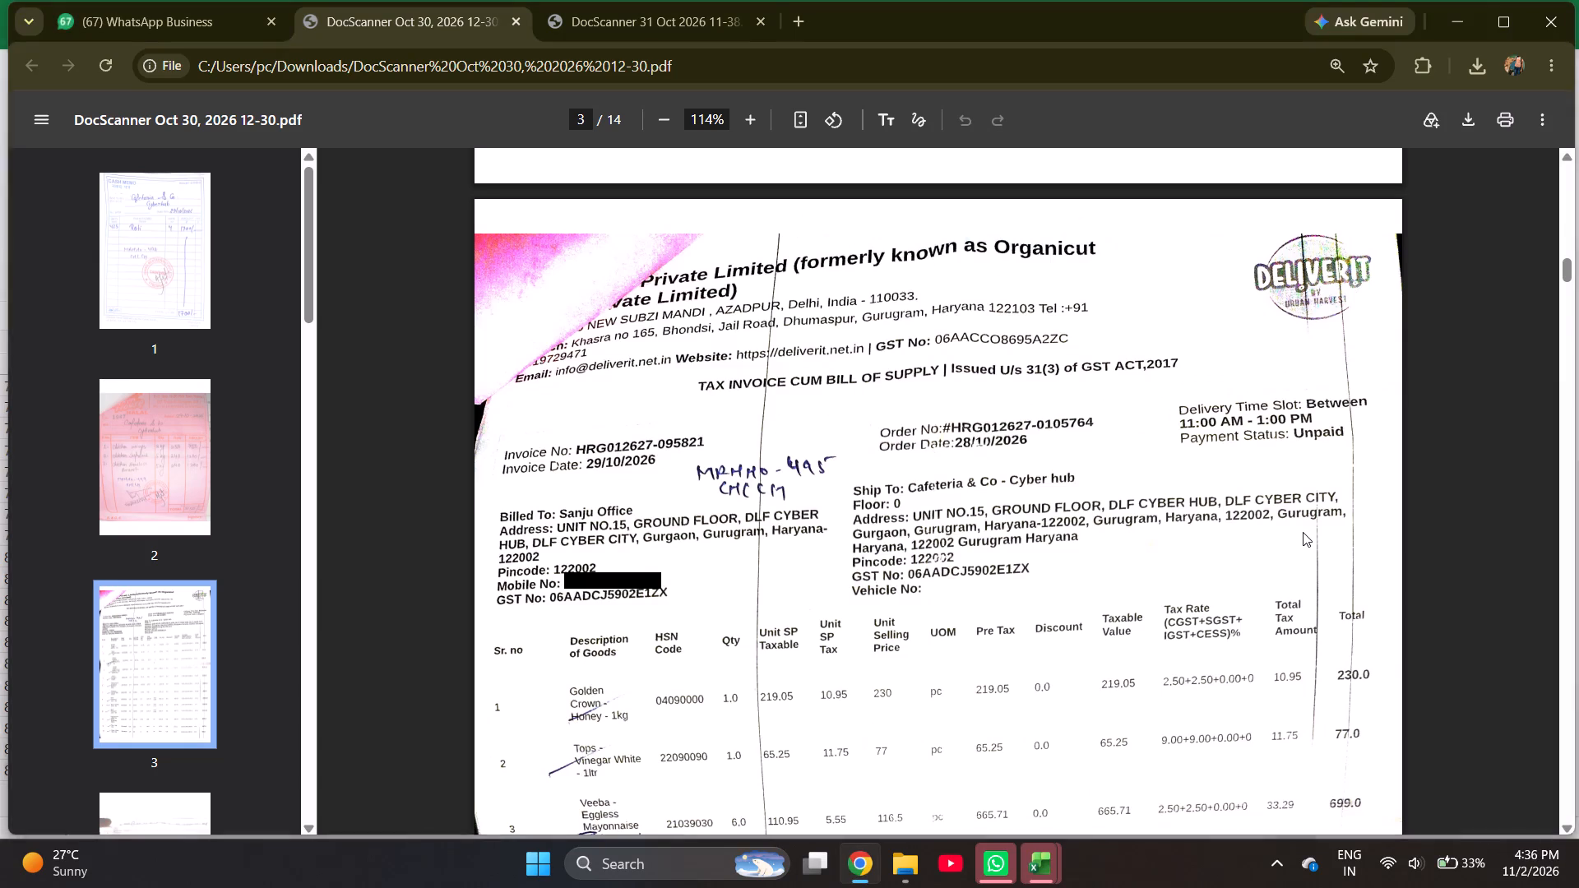
{"action": "type", "text": "5821"}
{"action": "key", "text": "Return"}
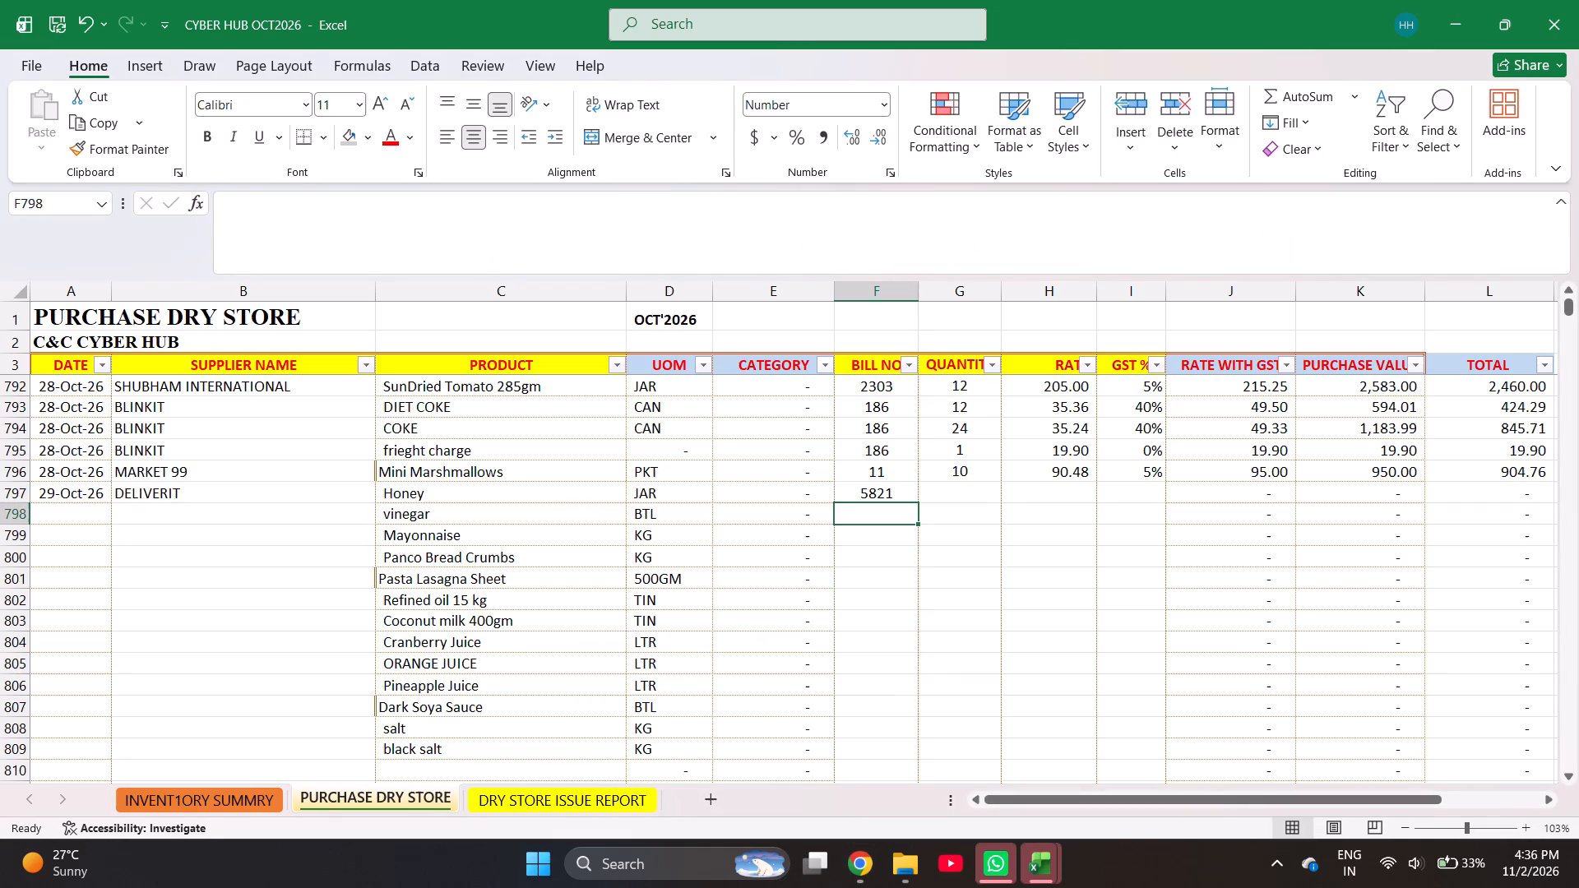
Enter the invoice quantities 1 for Honey, 1 for vinegar and 6 for Mayonnaise in rows 797 to 799.
{"action": "key", "text": "Right"}
{"action": "key", "text": "Up"}
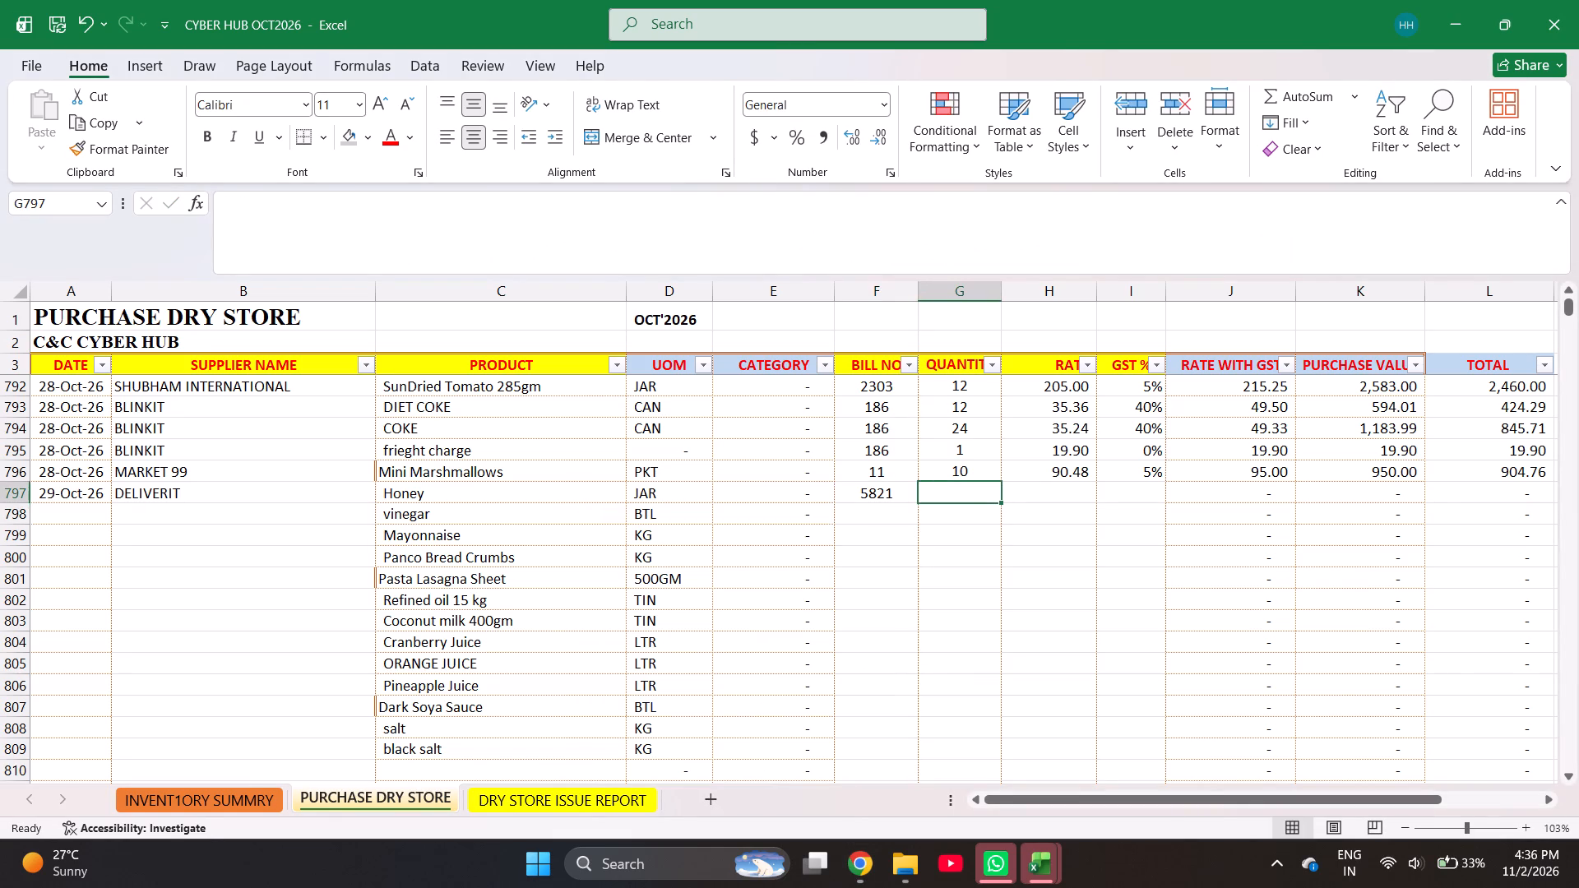
{"action": "key", "text": "alt+Tab"}
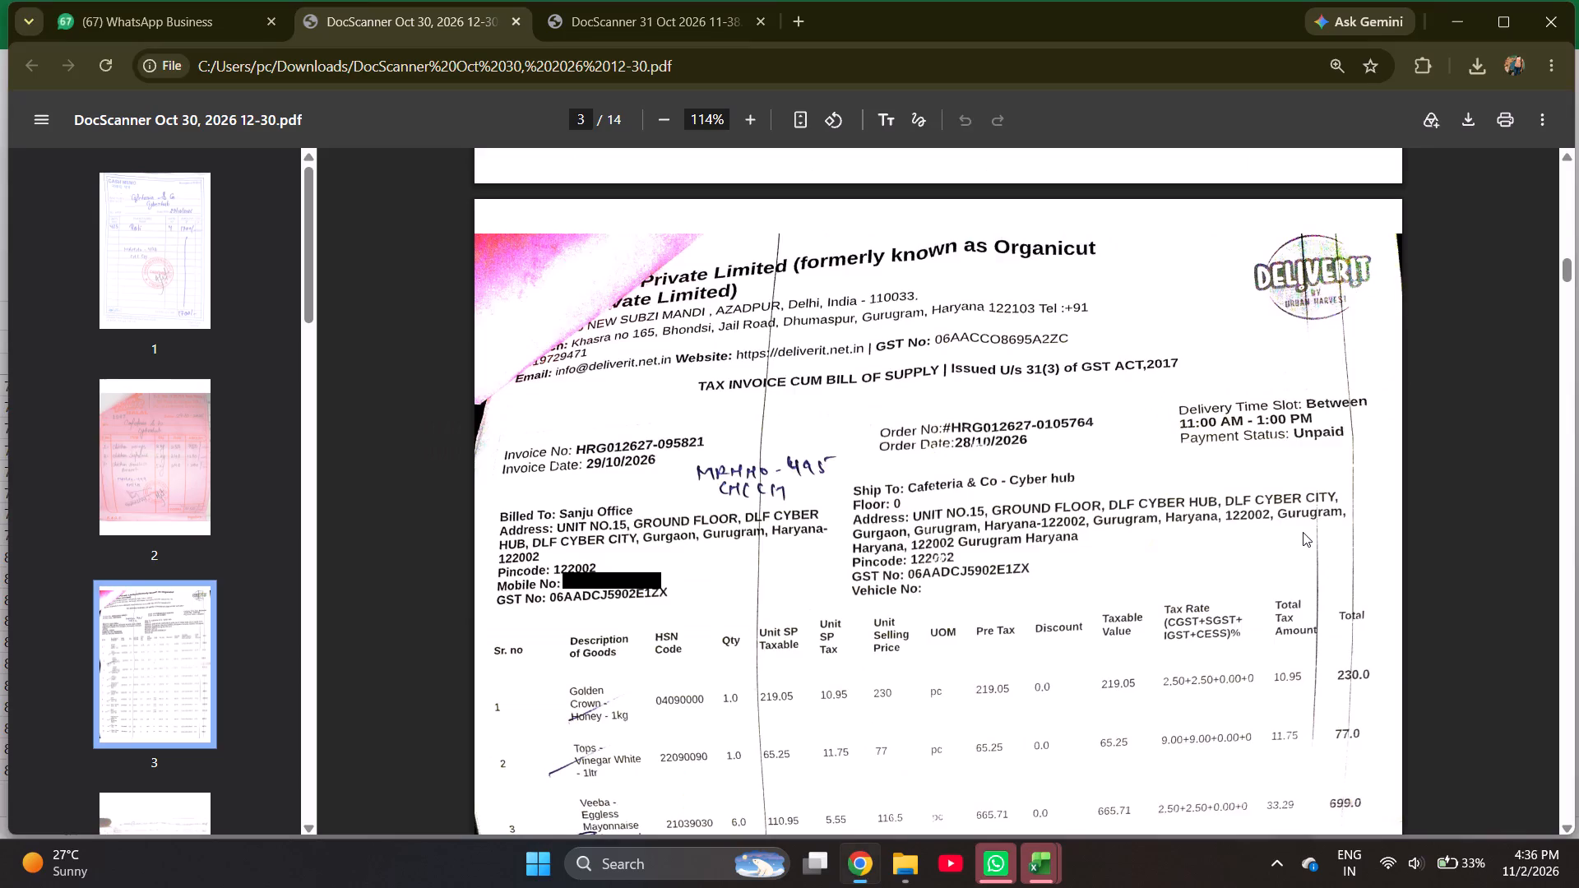
{"action": "scroll", "coordinate": [1303, 532], "scroll_direction": "down", "scroll_amount": 1}
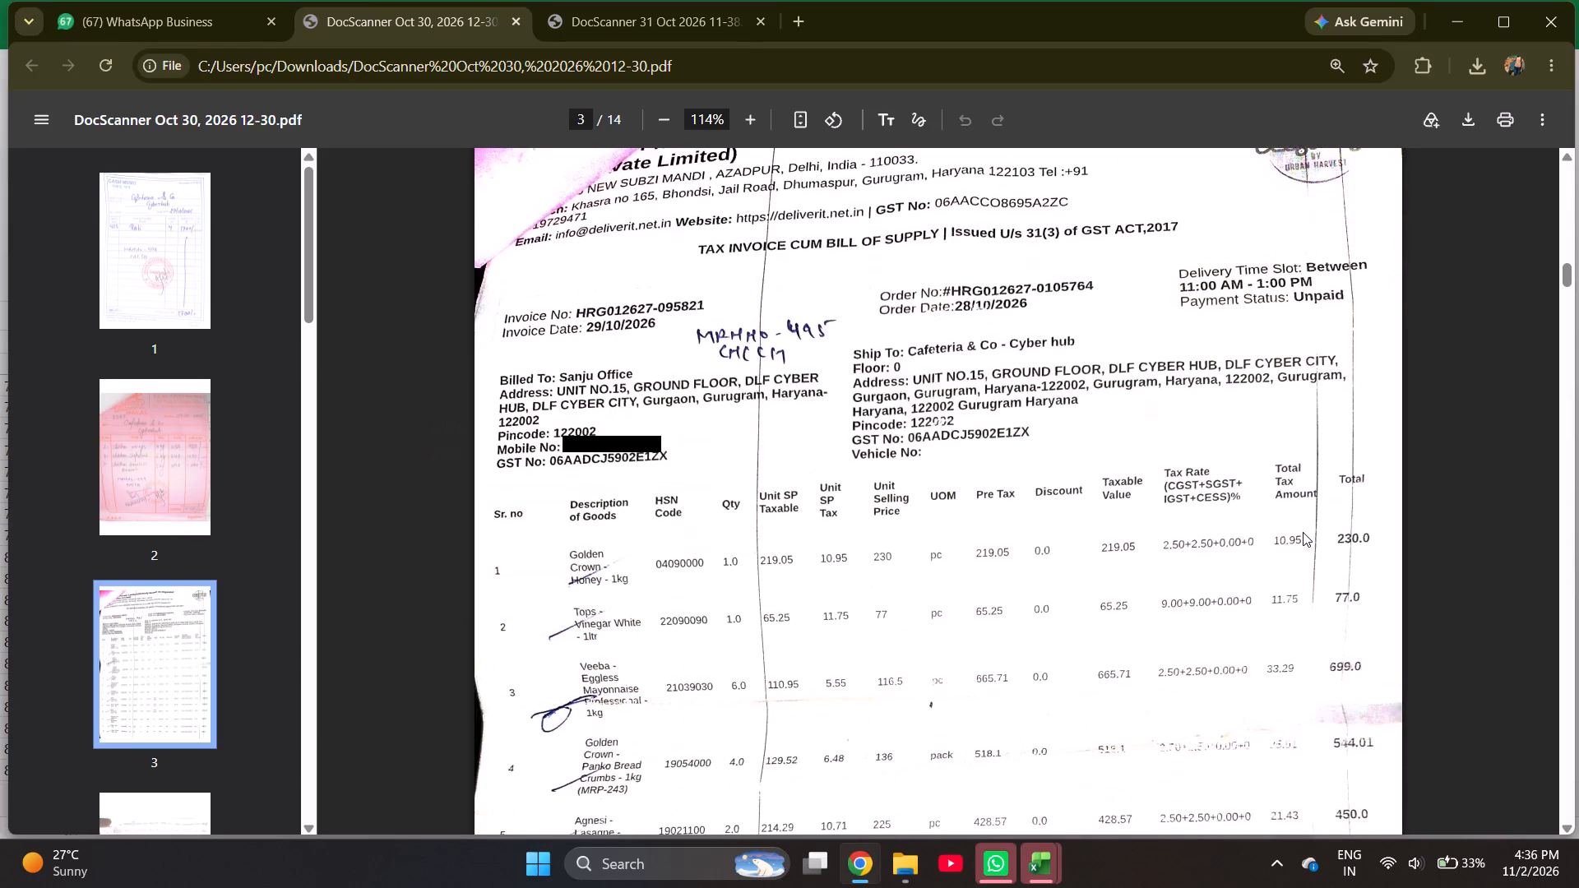
{"action": "scroll", "coordinate": [1303, 532], "scroll_direction": "down", "scroll_amount": 1}
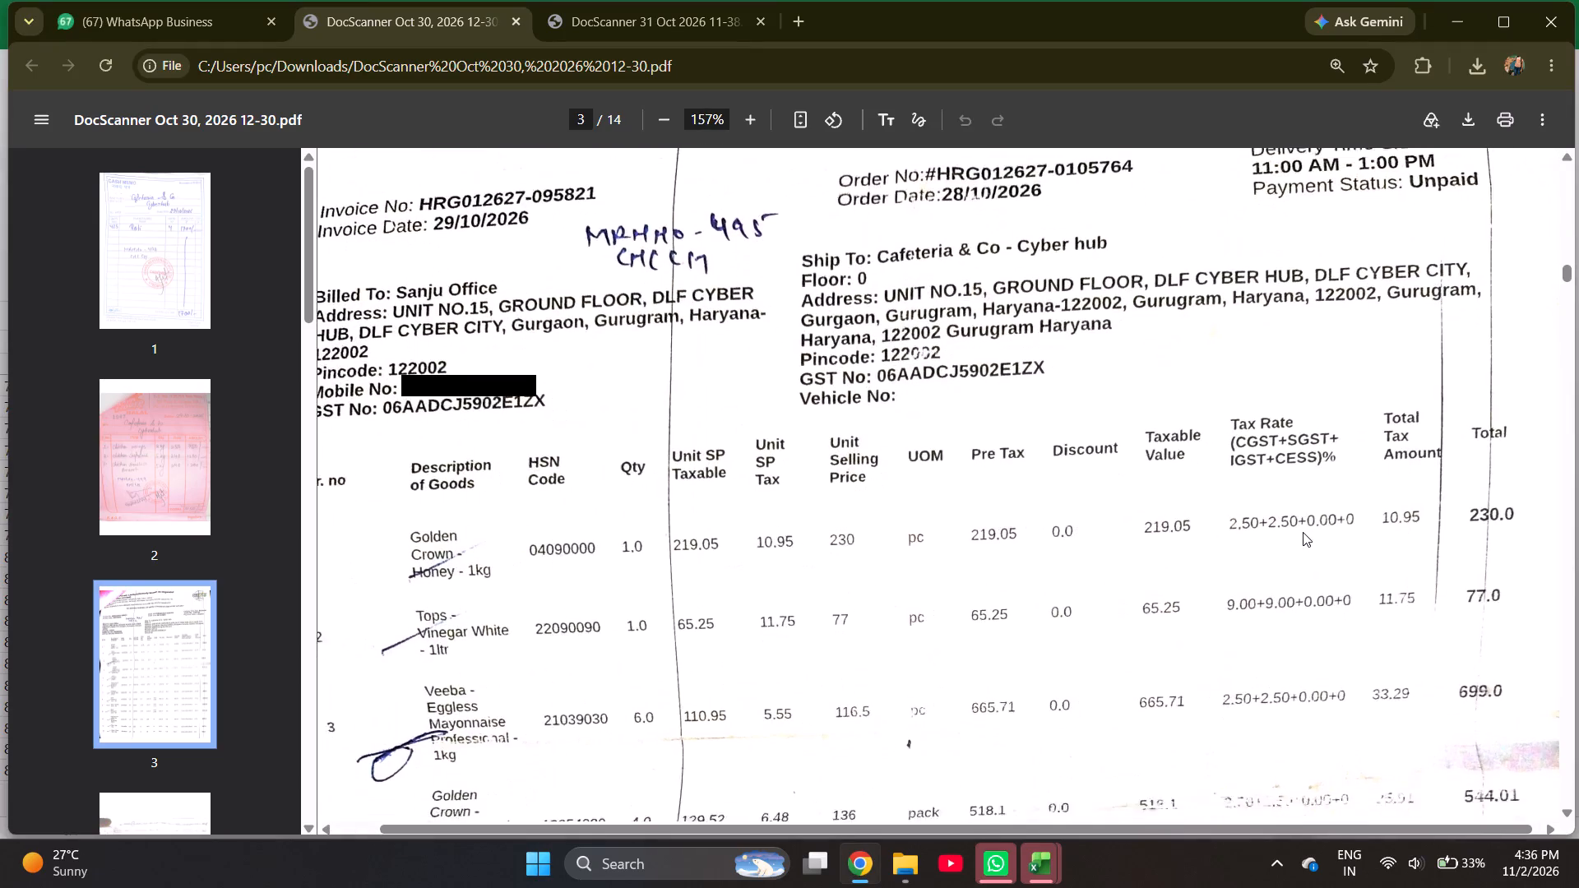
{"action": "scroll", "coordinate": [1303, 532], "scroll_direction": "down", "scroll_amount": 1}
{"action": "key", "text": "alt+Tab"}
{"action": "key", "text": "1"}
{"action": "key", "text": "Return"}
{"action": "key", "text": "1"}
{"action": "key", "text": "Return"}
{"action": "key", "text": "6"}
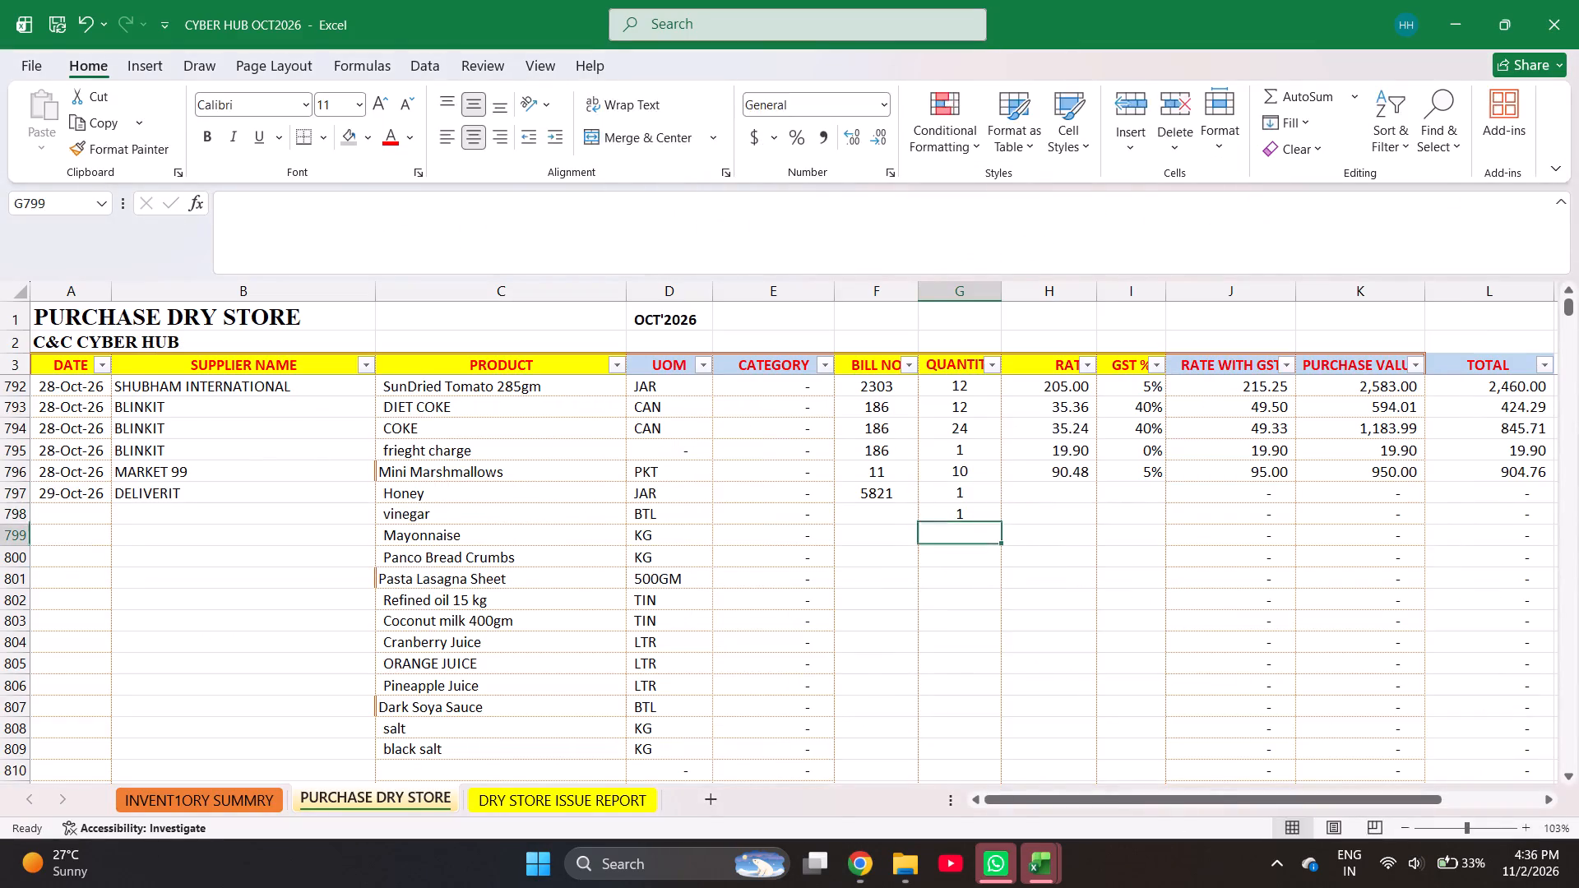
{"action": "key", "text": "Return"}
Enter the invoice quantities 4 for Panco Bread Crumbs in row 800 and 2 for Pasta Lasagna Sheet in row 801.
{"action": "key", "text": "alt+Tab"}
{"action": "key", "text": "alt+Tab"}
{"action": "key", "text": "4"}
{"action": "key", "text": "Return"}
{"action": "key", "text": "alt+Tab"}
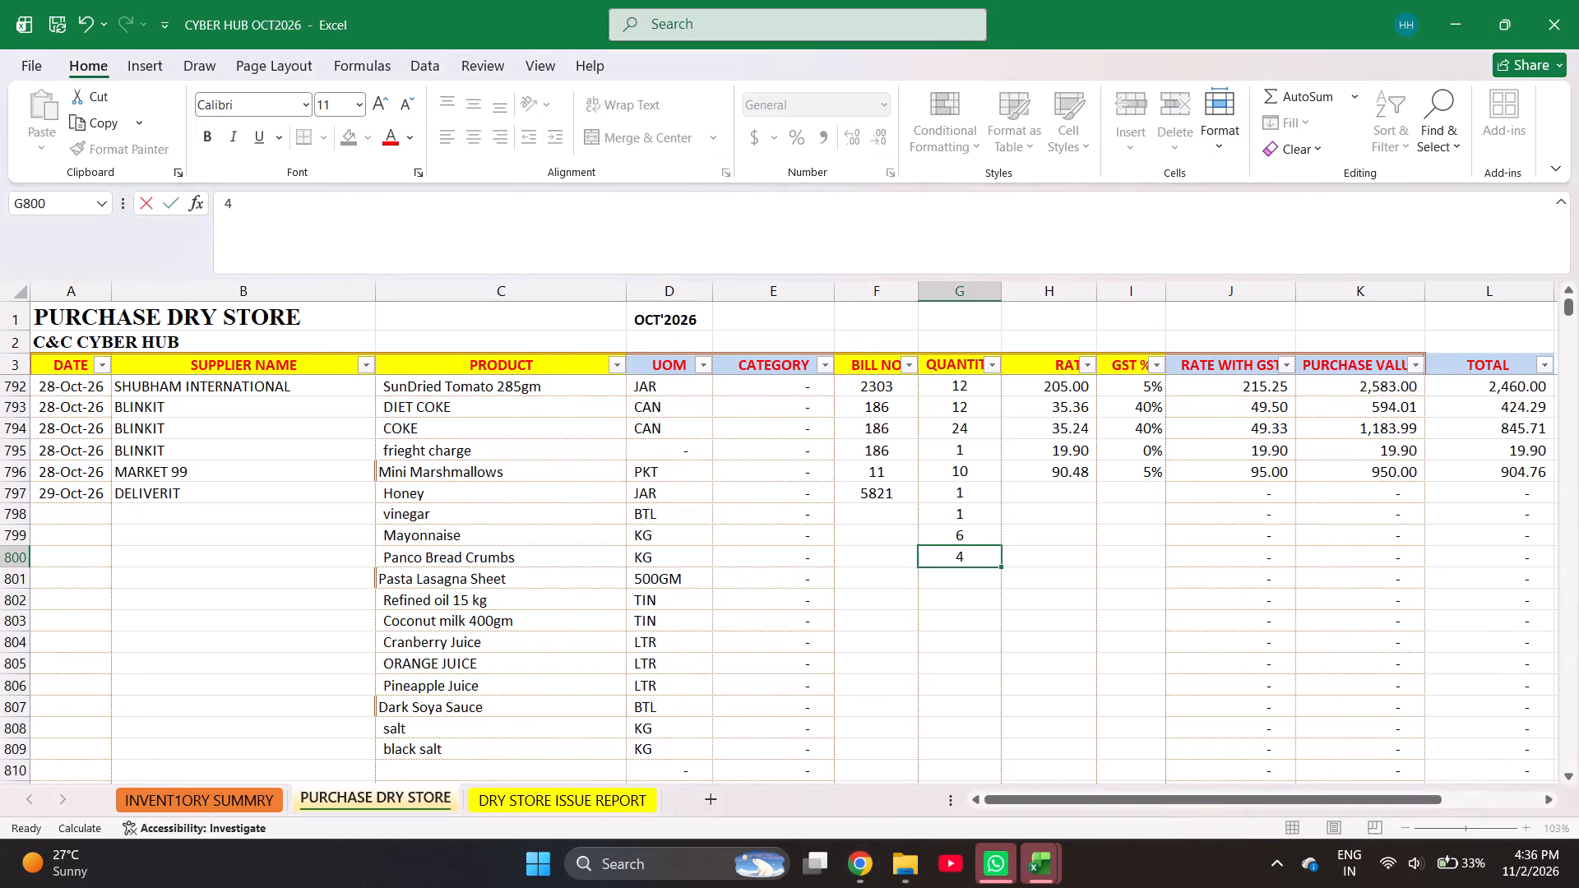
{"action": "key", "text": "alt+Tab"}
{"action": "key", "text": "2"}
{"action": "key", "text": "Return"}
Enter the invoice quantities 1 for Refined oil 15 kg in row 802 and 2 for Coconut milk 400gm in row 803.
{"action": "key", "text": "alt+Tab"}
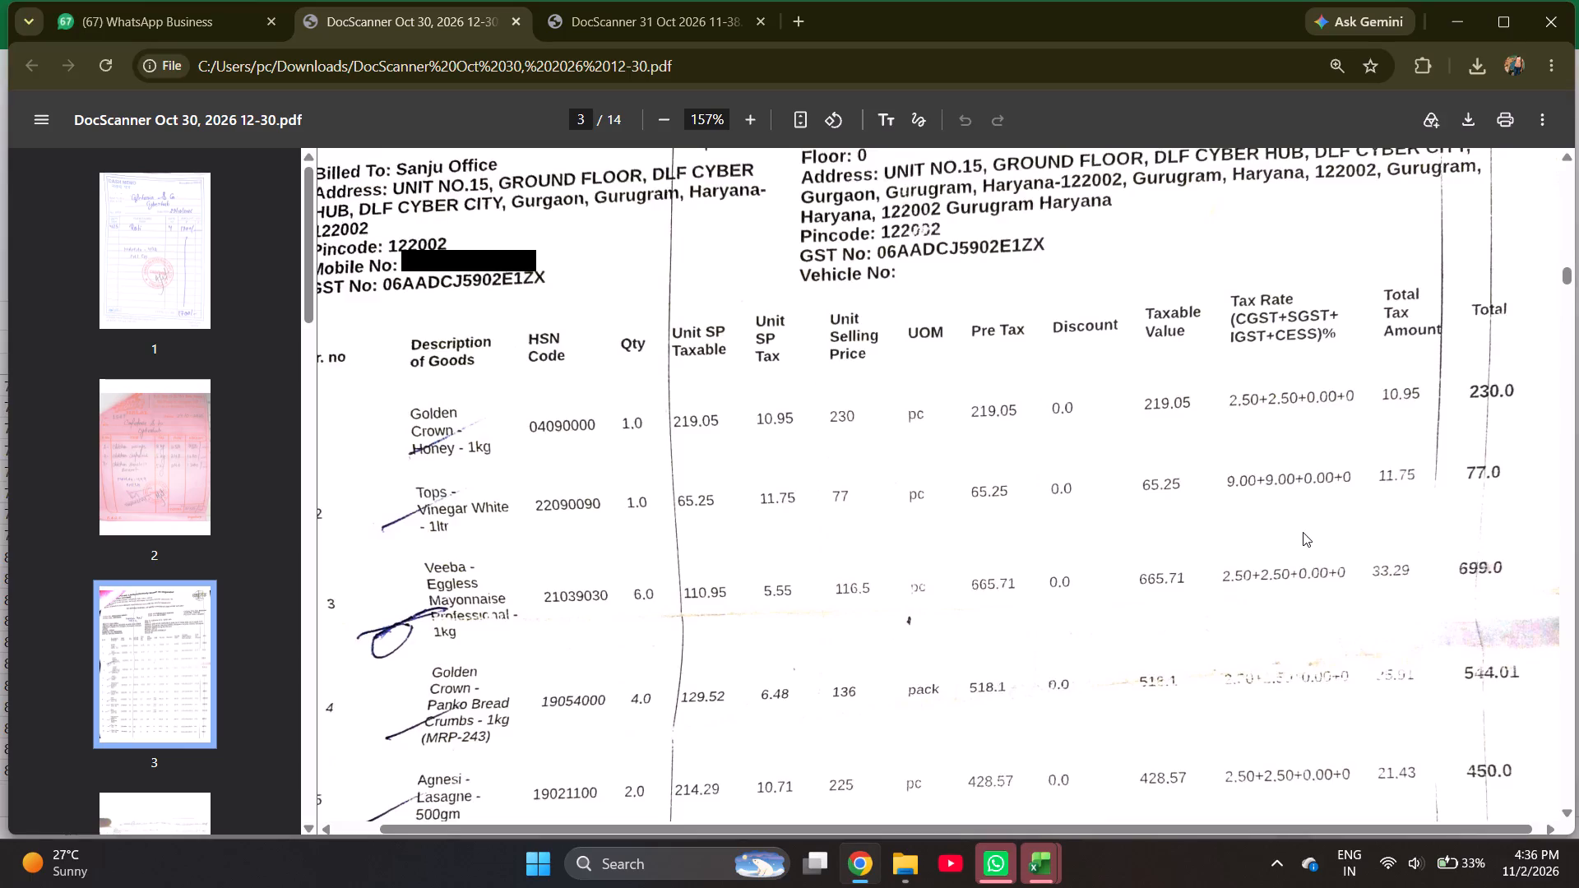
{"action": "scroll", "coordinate": [1303, 532], "scroll_direction": "down", "scroll_amount": 5}
{"action": "key", "text": "alt+Tab"}
{"action": "key", "text": "1"}
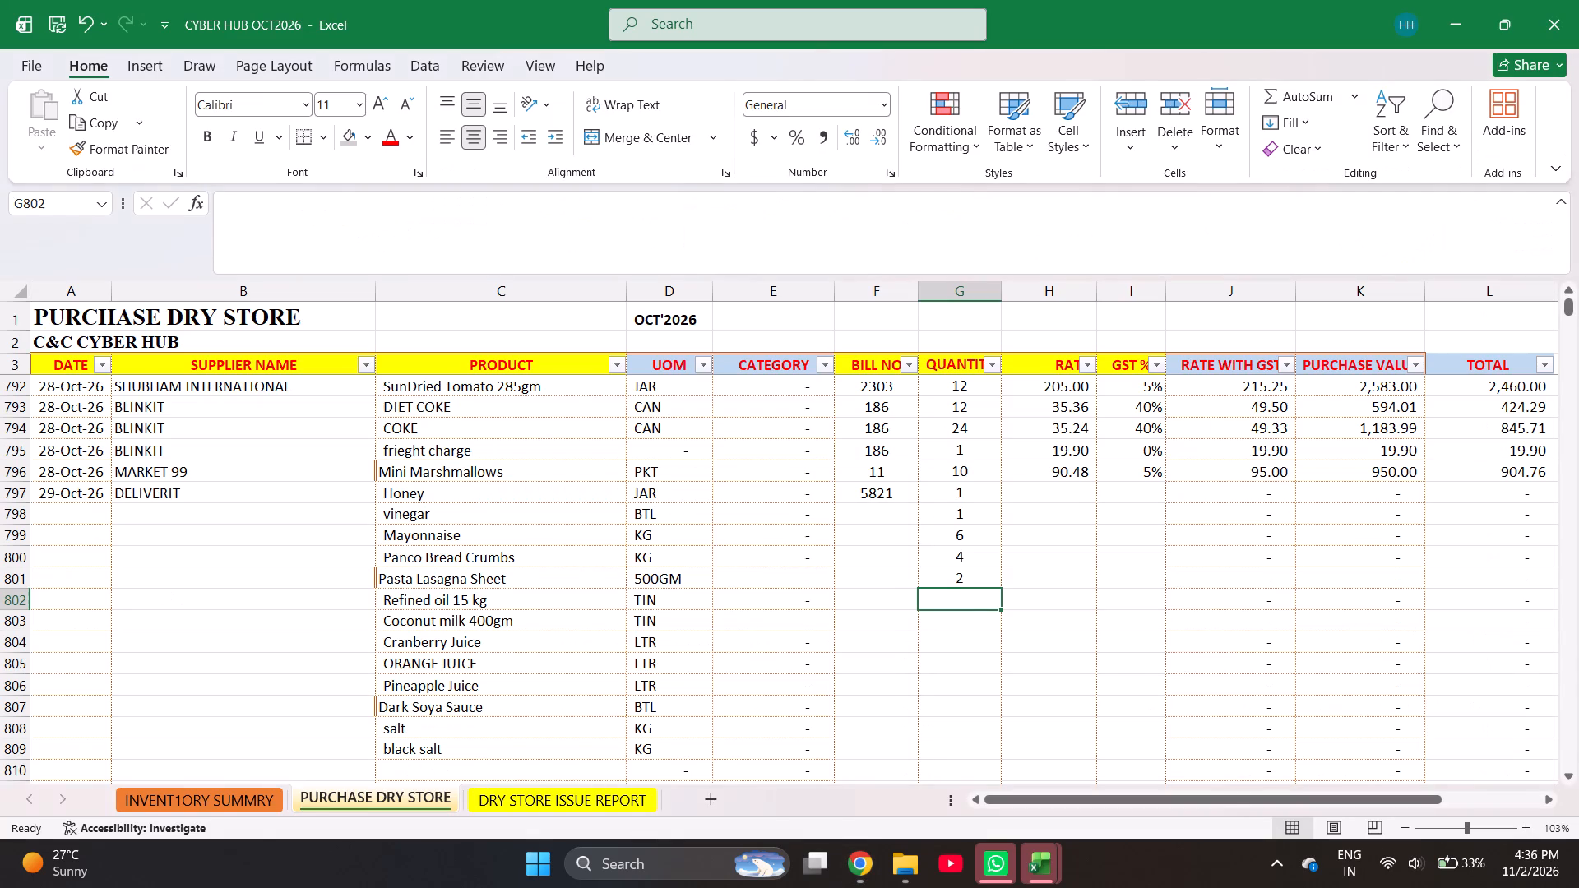
{"action": "key", "text": "Return"}
{"action": "key", "text": "2"}
{"action": "key", "text": "Return"}
Enter quantity 3 for each of the Cranberry, Orange and Pineapple Juice items in rows 804 to 806.
{"action": "key", "text": "alt+Tab"}
{"action": "key", "text": "alt+Tab"}
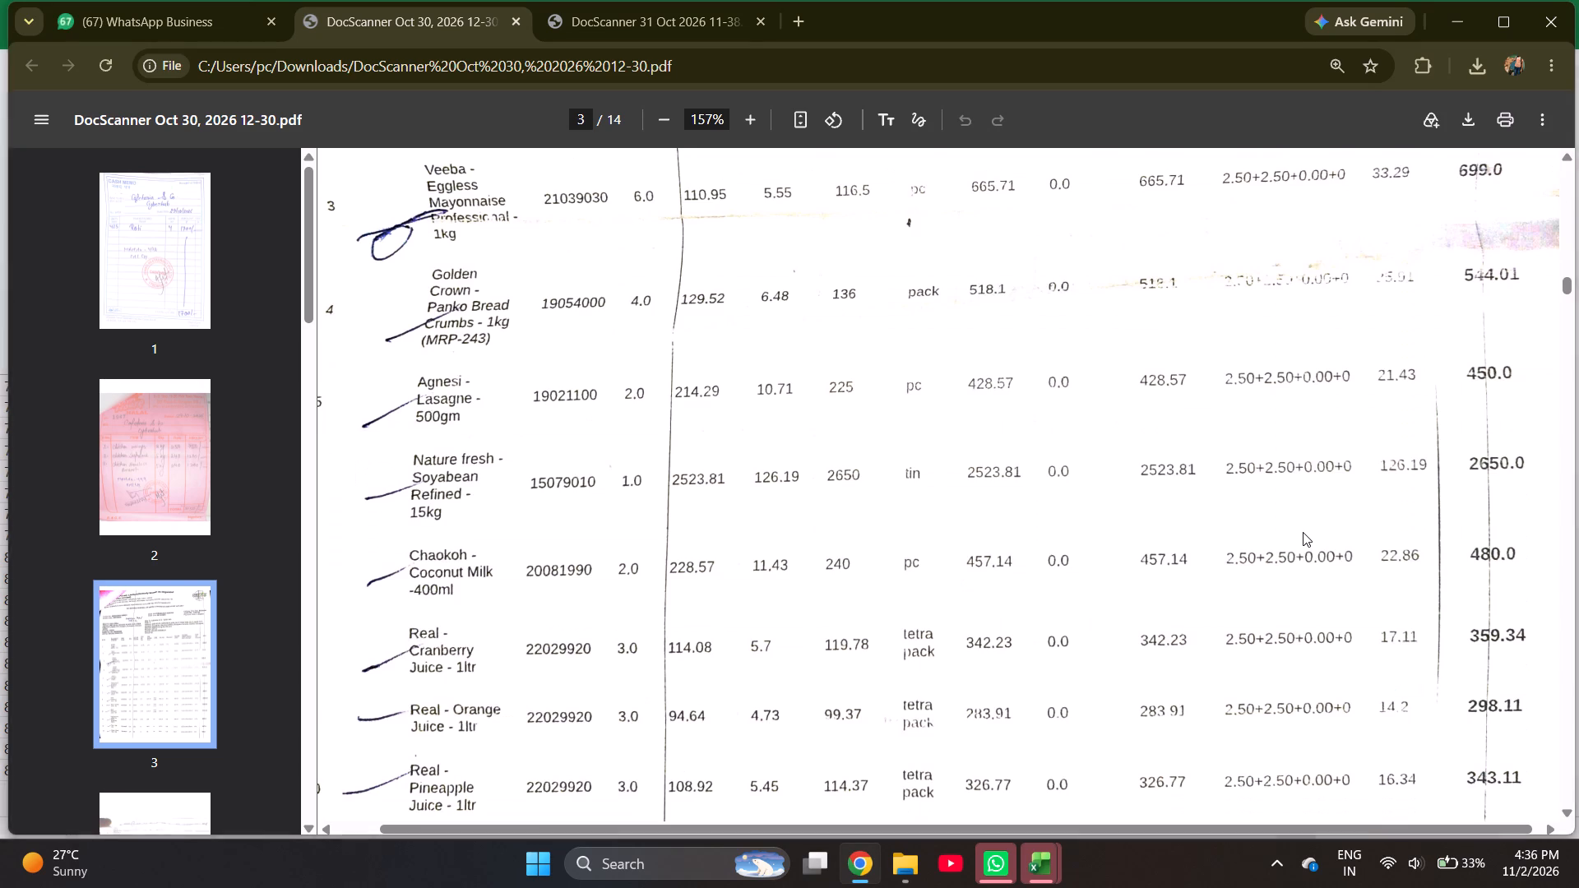
{"action": "key", "text": "3"}
{"action": "key", "text": "Return"}
{"action": "key", "text": "alt+Tab"}
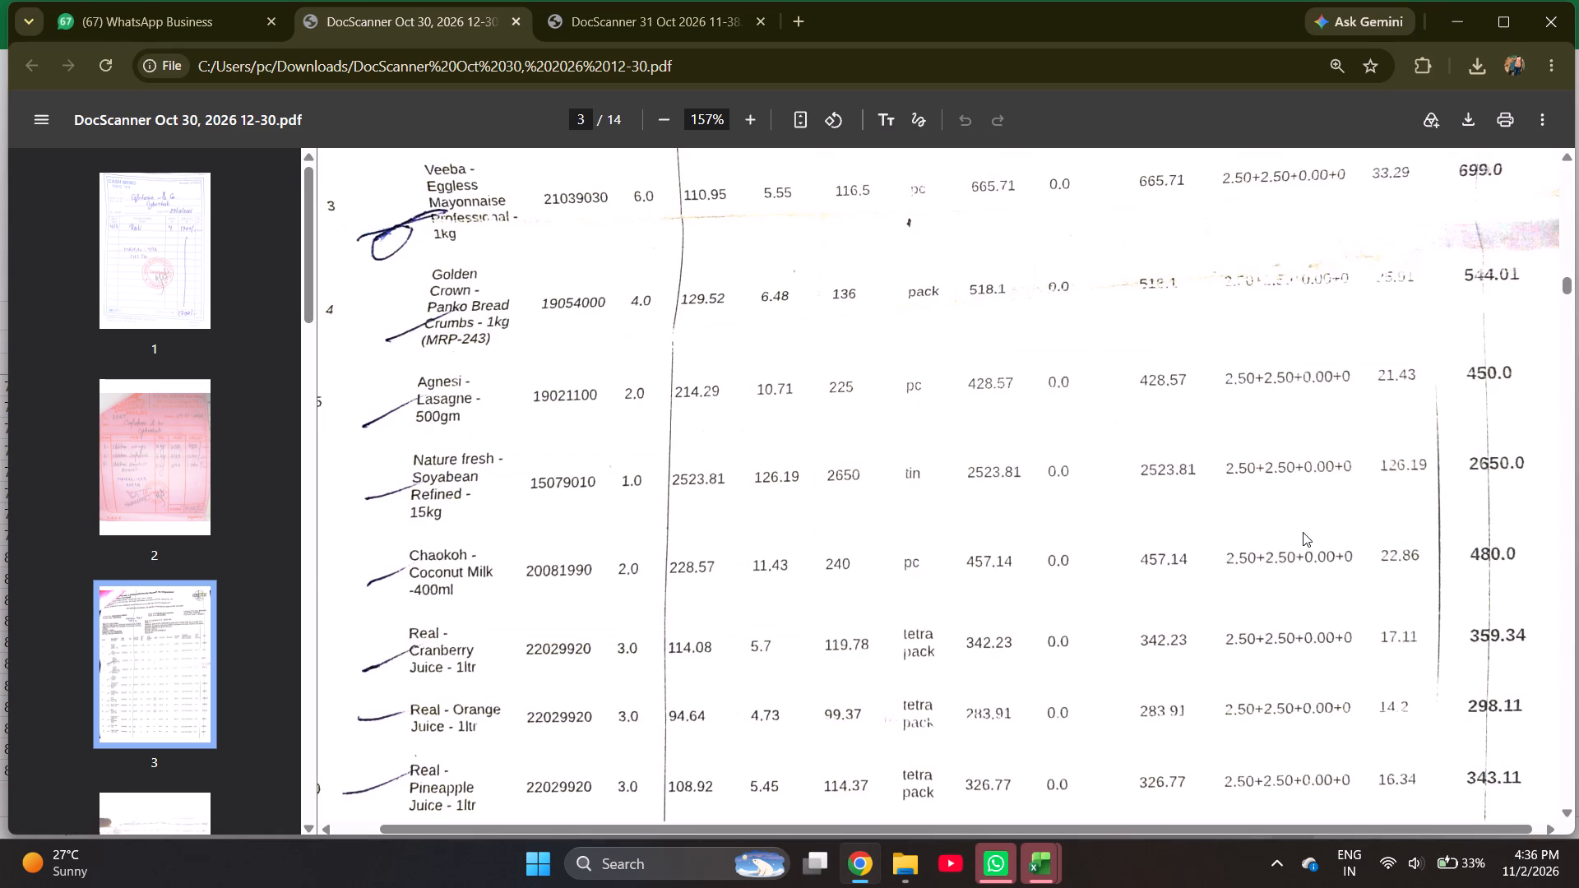
{"action": "key", "text": "alt+Tab"}
{"action": "key", "text": "3"}
{"action": "key", "text": "Return"}
{"action": "key", "text": "alt+Tab"}
{"action": "key", "text": "alt+Tab"}
{"action": "key", "text": "3"}
{"action": "key", "text": "Return"}
Enter the invoice quantities 1 for Dark Soya Sauce, 5 for salt and 1 for black salt in rows 807 to 809.
{"action": "key", "text": "alt+Tab"}
{"action": "key", "text": "Down"}
{"action": "key", "text": "Down"}
{"action": "key", "text": "Down"}
{"action": "key", "text": "Down"}
{"action": "key", "text": "Down"}
{"action": "key", "text": "Down"}
{"action": "key", "text": "Down"}
{"action": "key", "text": "alt+Tab"}
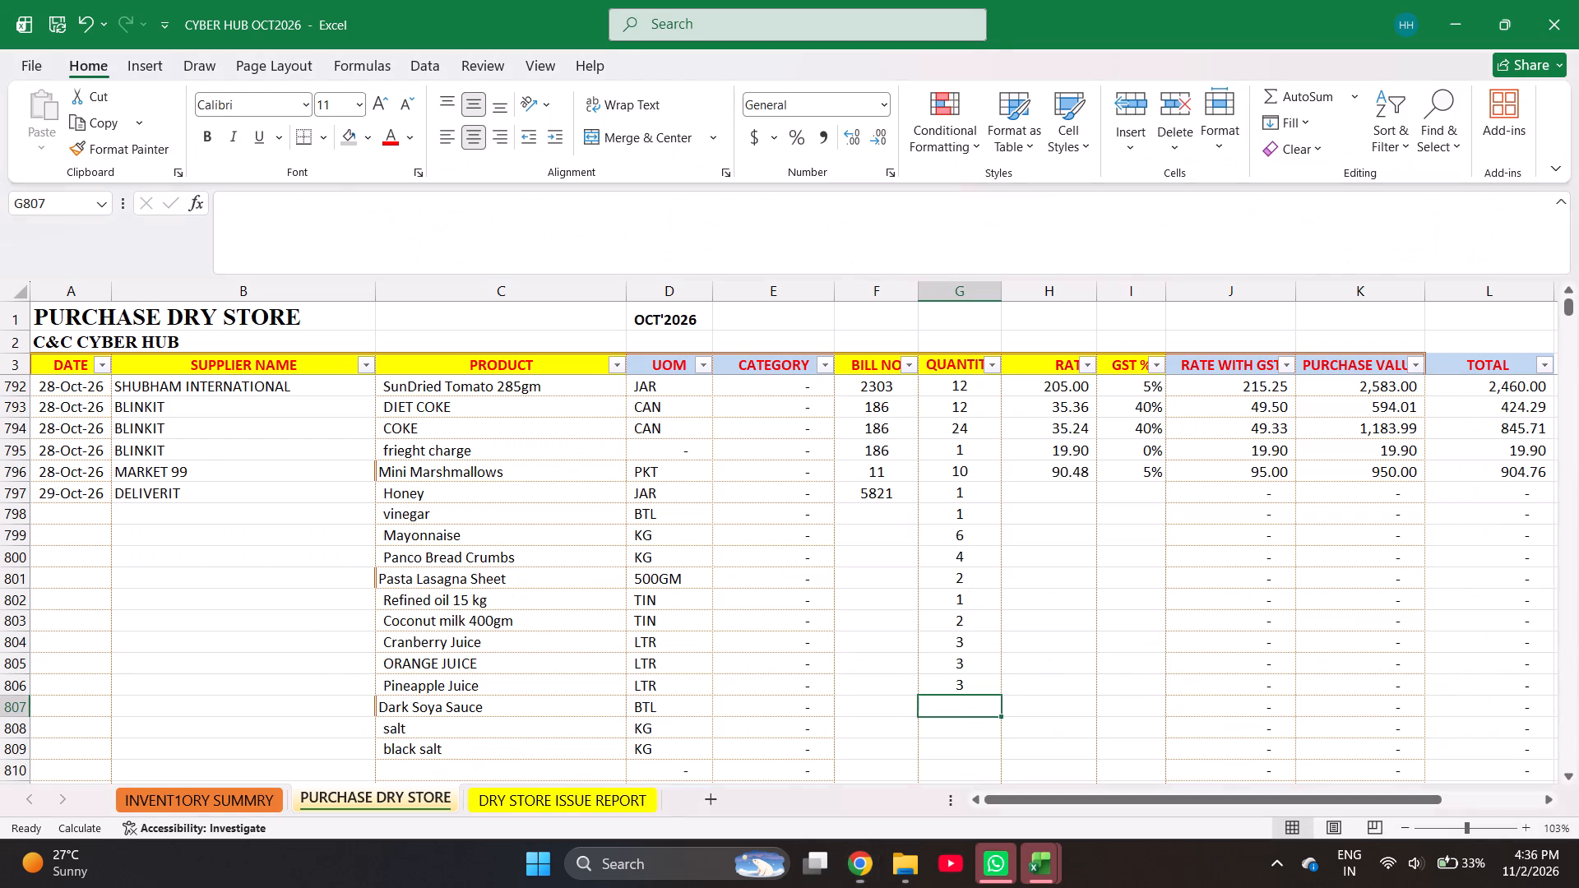
{"action": "key", "text": "1"}
{"action": "key", "text": "Return"}
{"action": "key", "text": "5"}
{"action": "key", "text": "Return"}
{"action": "key", "text": "alt+Tab"}
{"action": "key", "text": "alt+Tab"}
{"action": "key", "text": "1"}
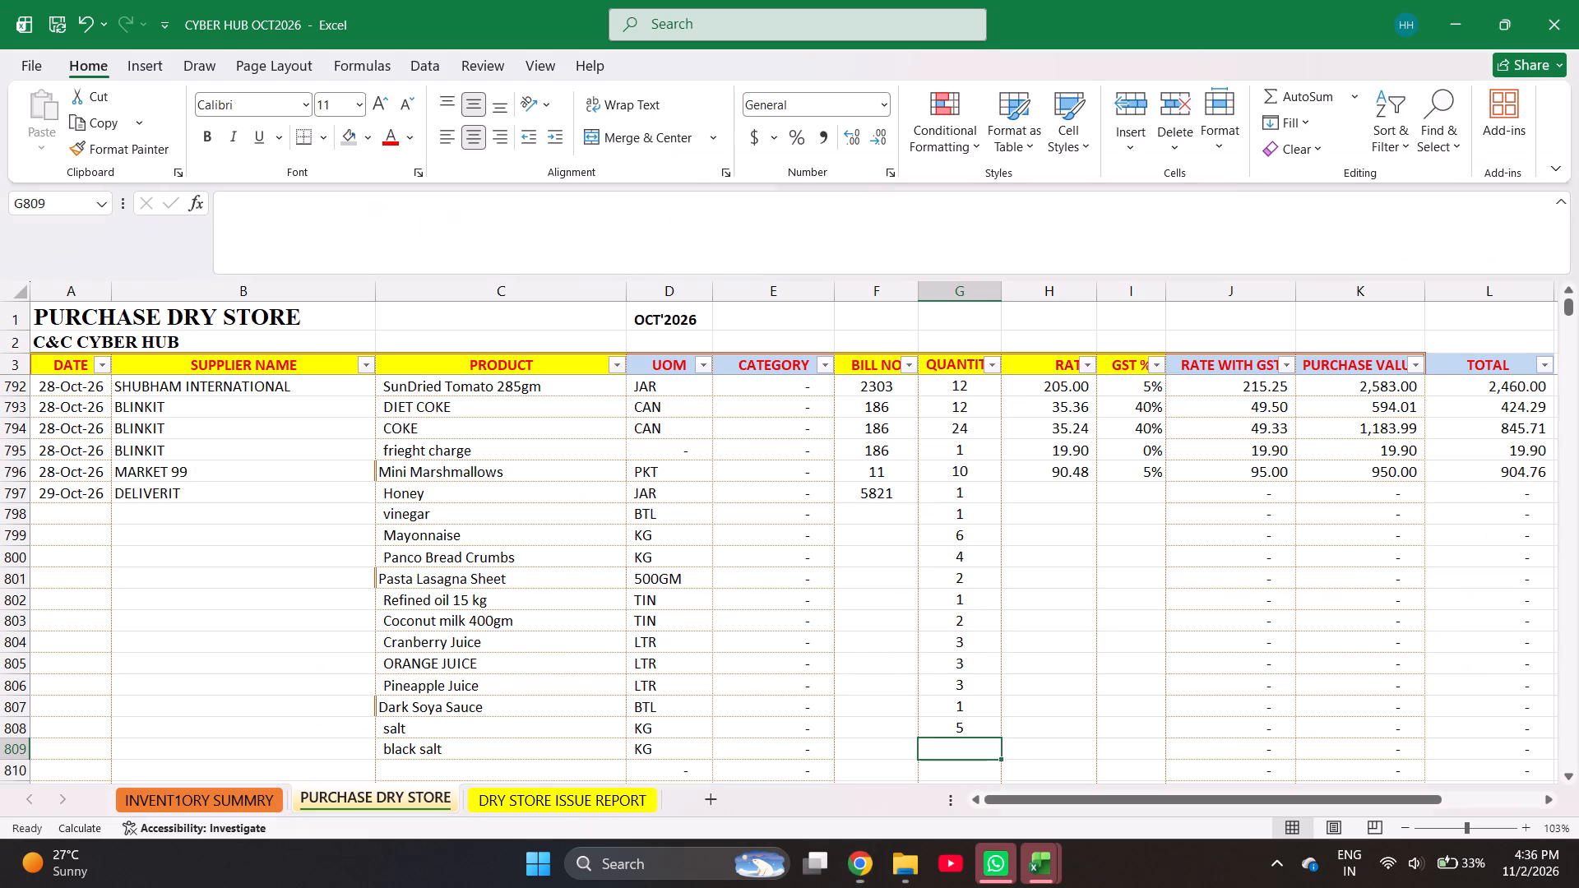
{"action": "key", "text": "Return"}
Enter the taxable unit rates from the invoice: 219.05 for Honey in row 797 and 65.25 for vinegar in row 798.
{"action": "key", "text": "Right"}
{"action": "key", "text": "ctrl+Up"}
{"action": "key", "text": "Down"}
{"action": "key", "text": "alt+Tab"}
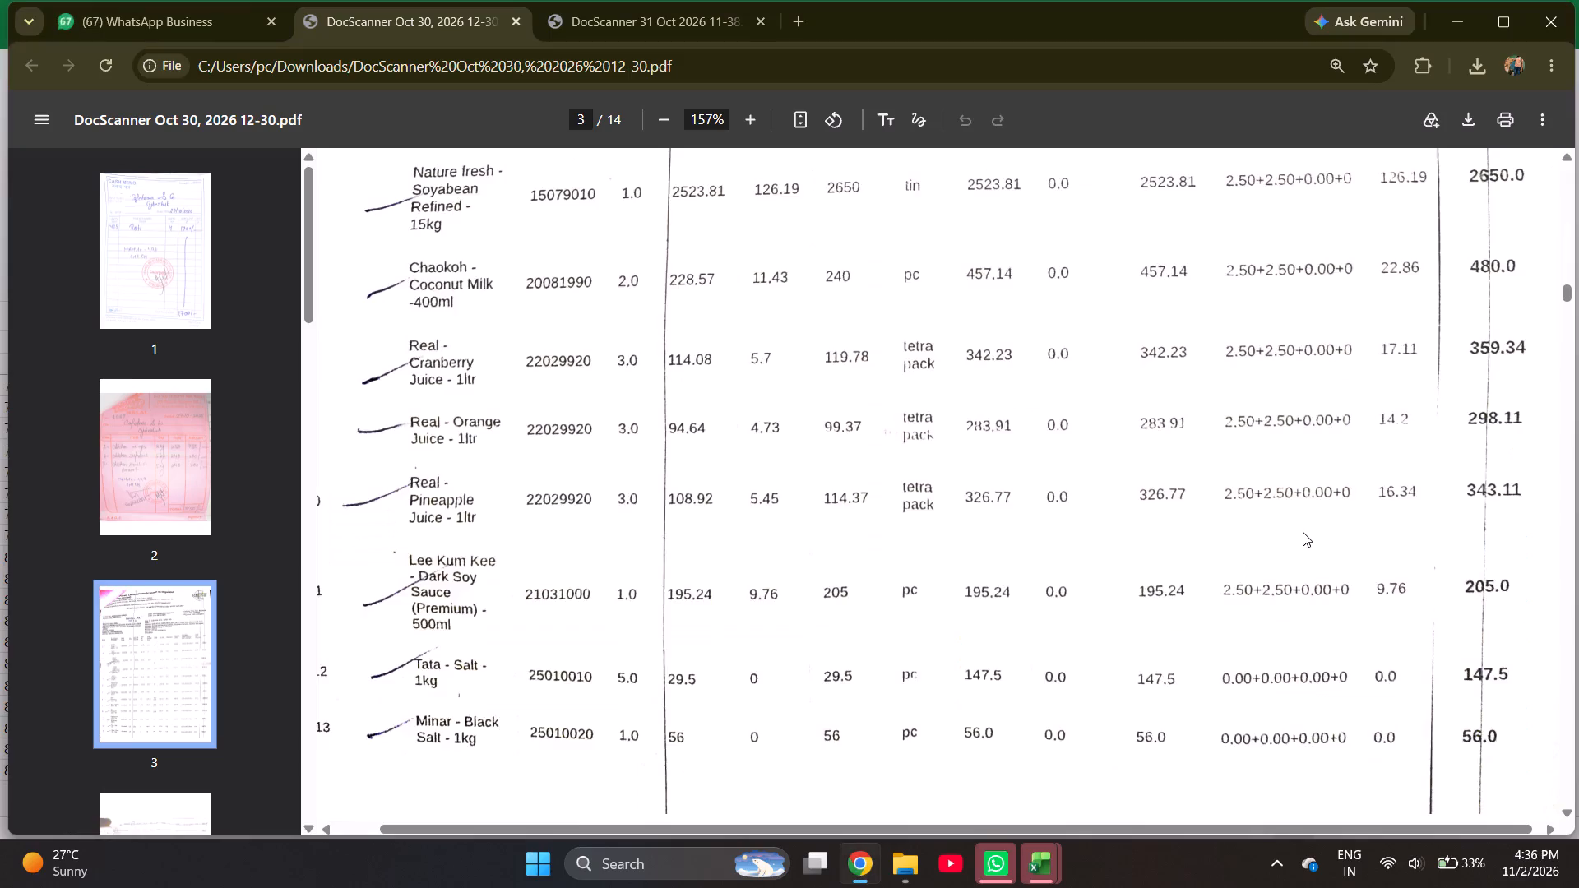
{"action": "scroll", "coordinate": [1303, 532], "scroll_direction": "up", "scroll_amount": 6}
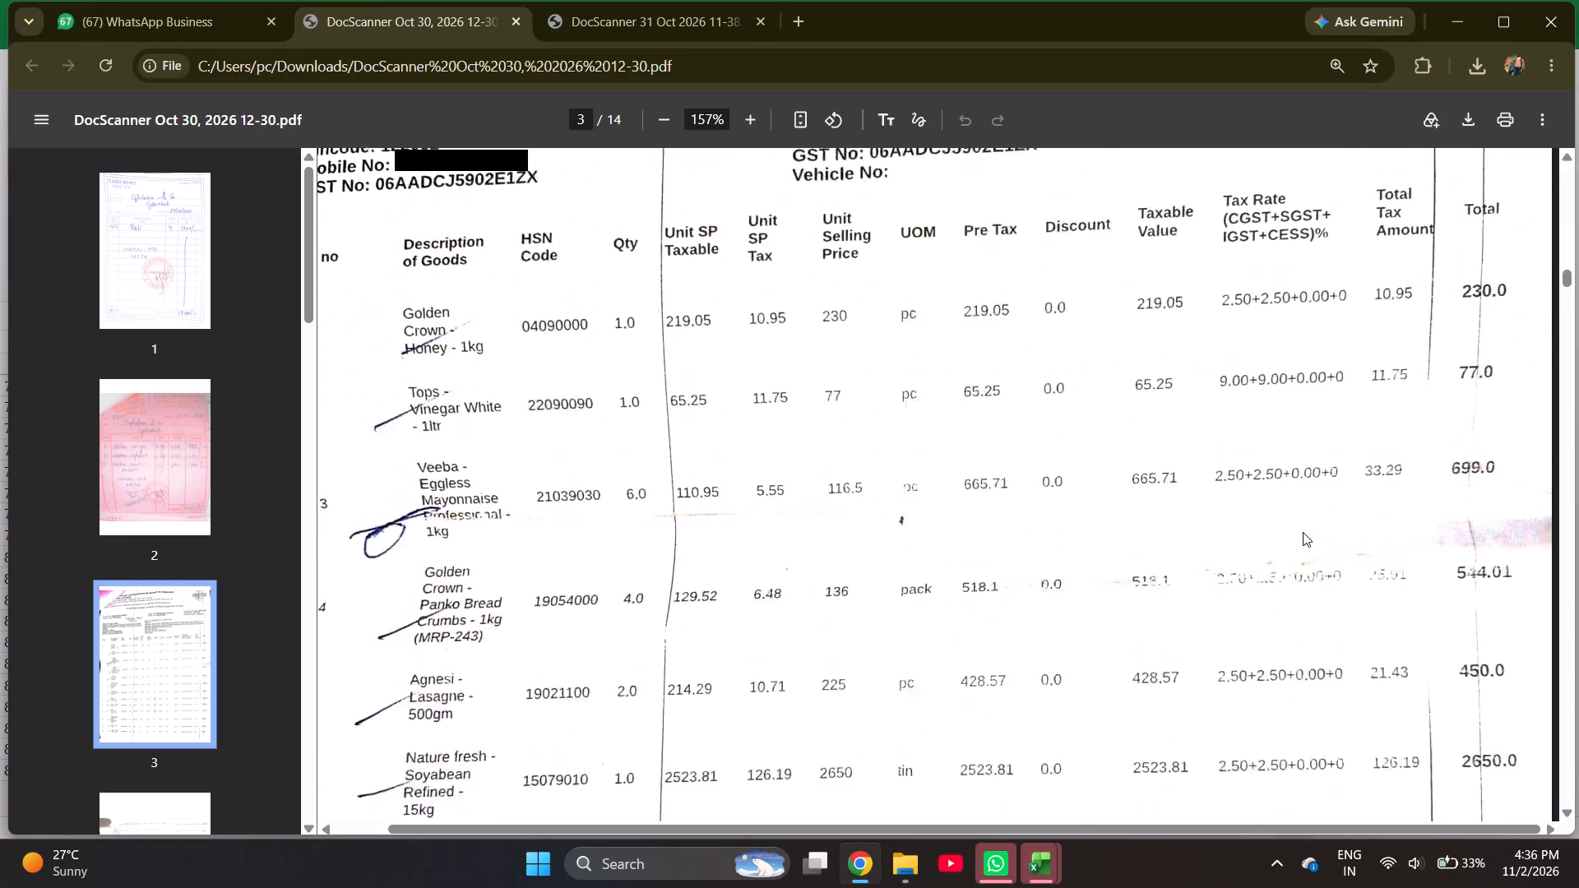
{"action": "scroll", "coordinate": [1303, 532], "scroll_direction": "up", "scroll_amount": 1}
{"action": "key", "text": "alt+Tab"}
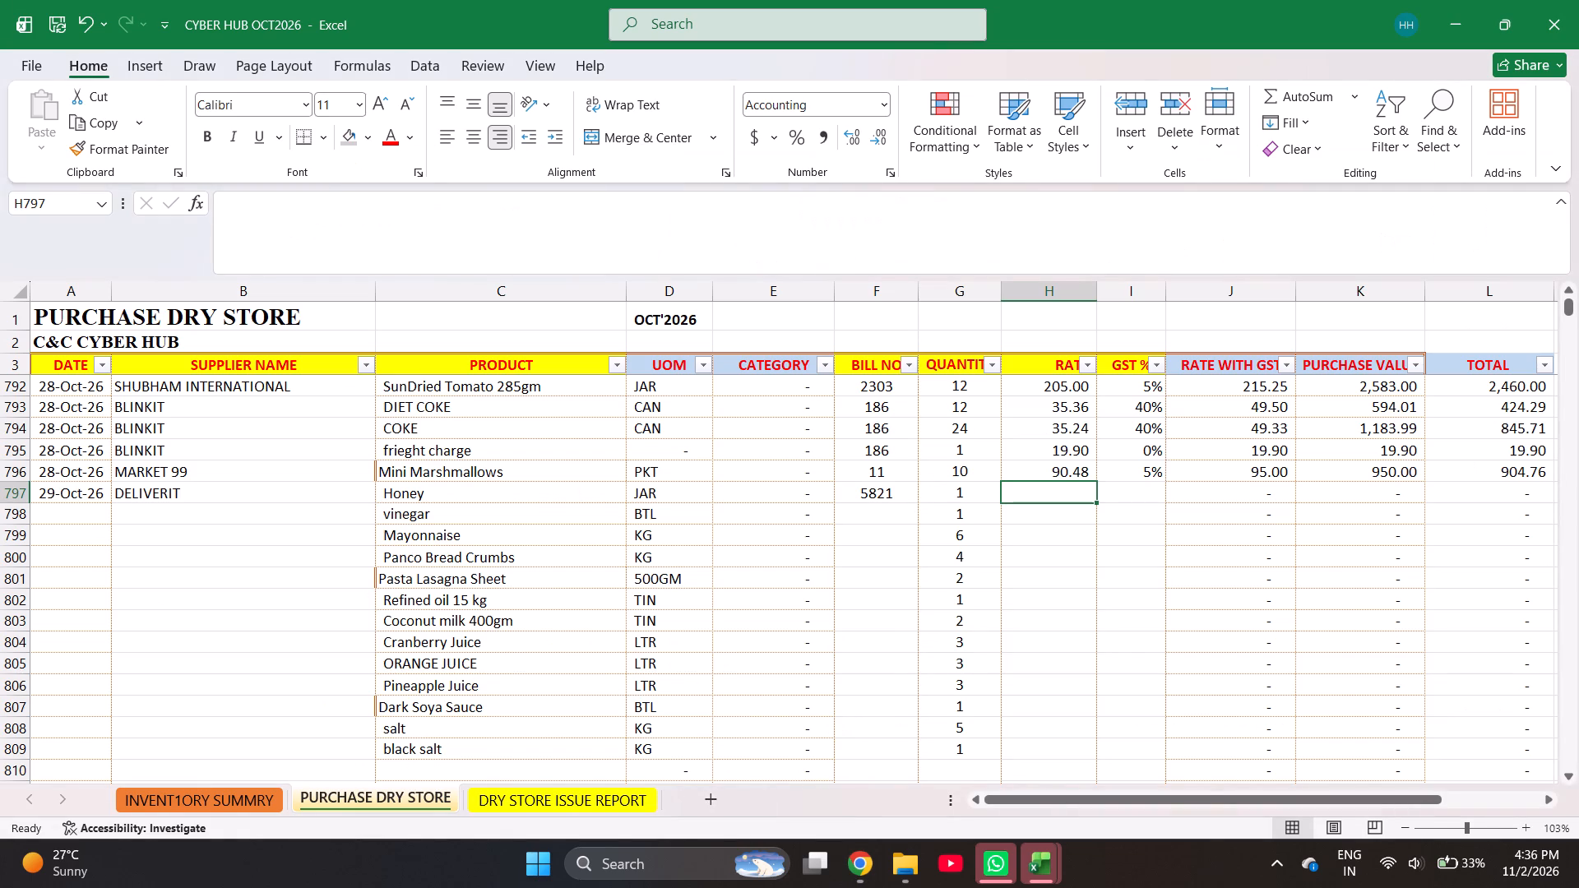
{"action": "key", "text": "alt+Tab"}
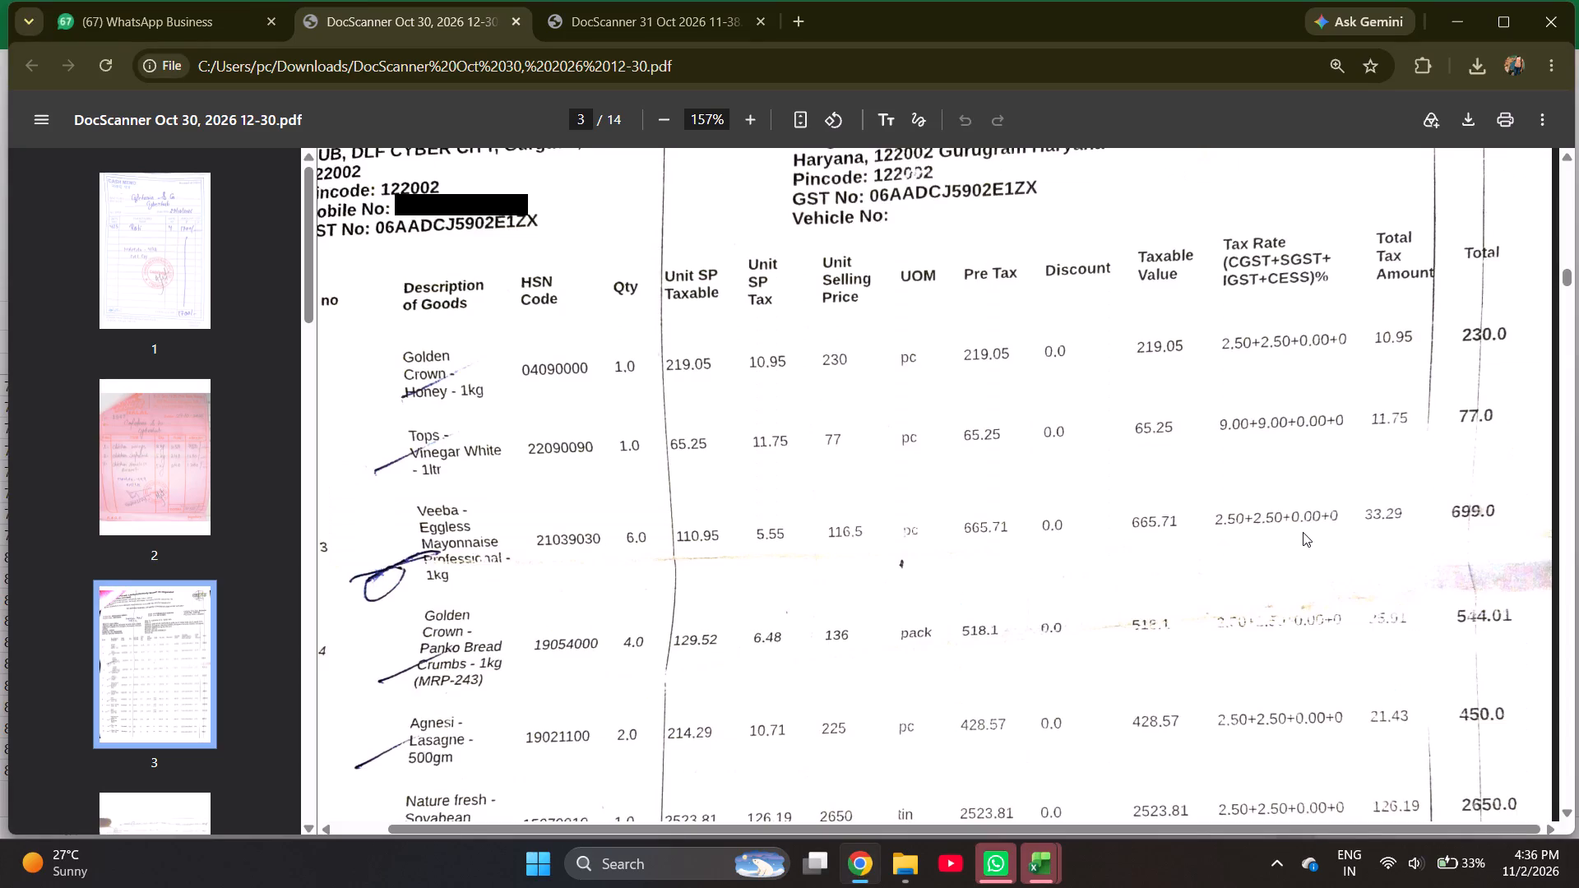
{"action": "key", "text": "alt+Tab"}
{"action": "type", "text": "219.05"}
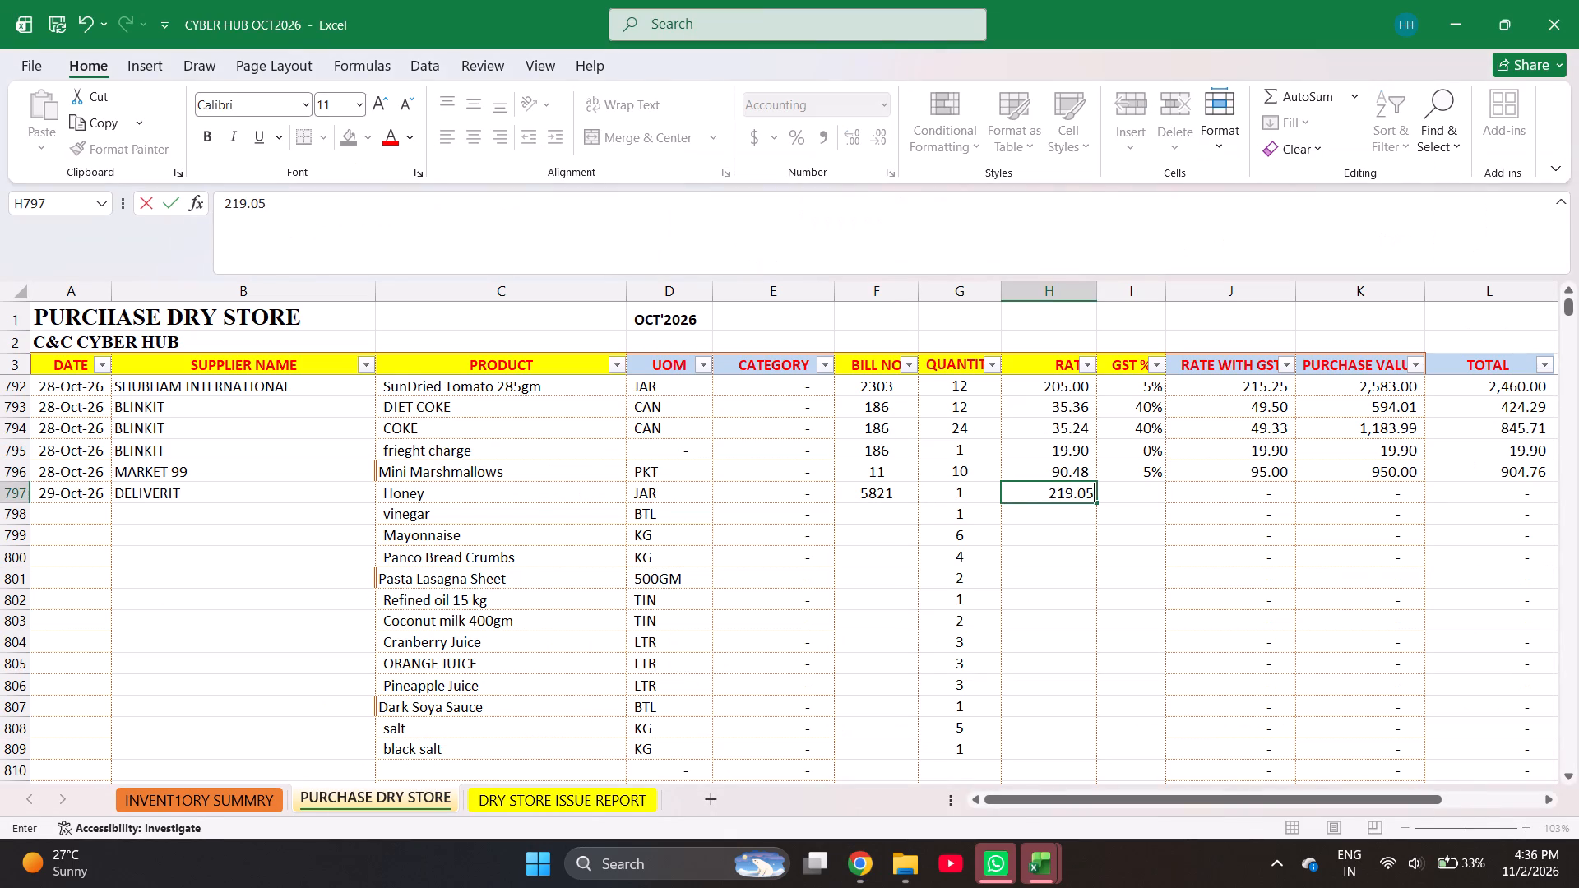
{"action": "key", "text": "Return"}
{"action": "key", "text": "alt+Tab"}
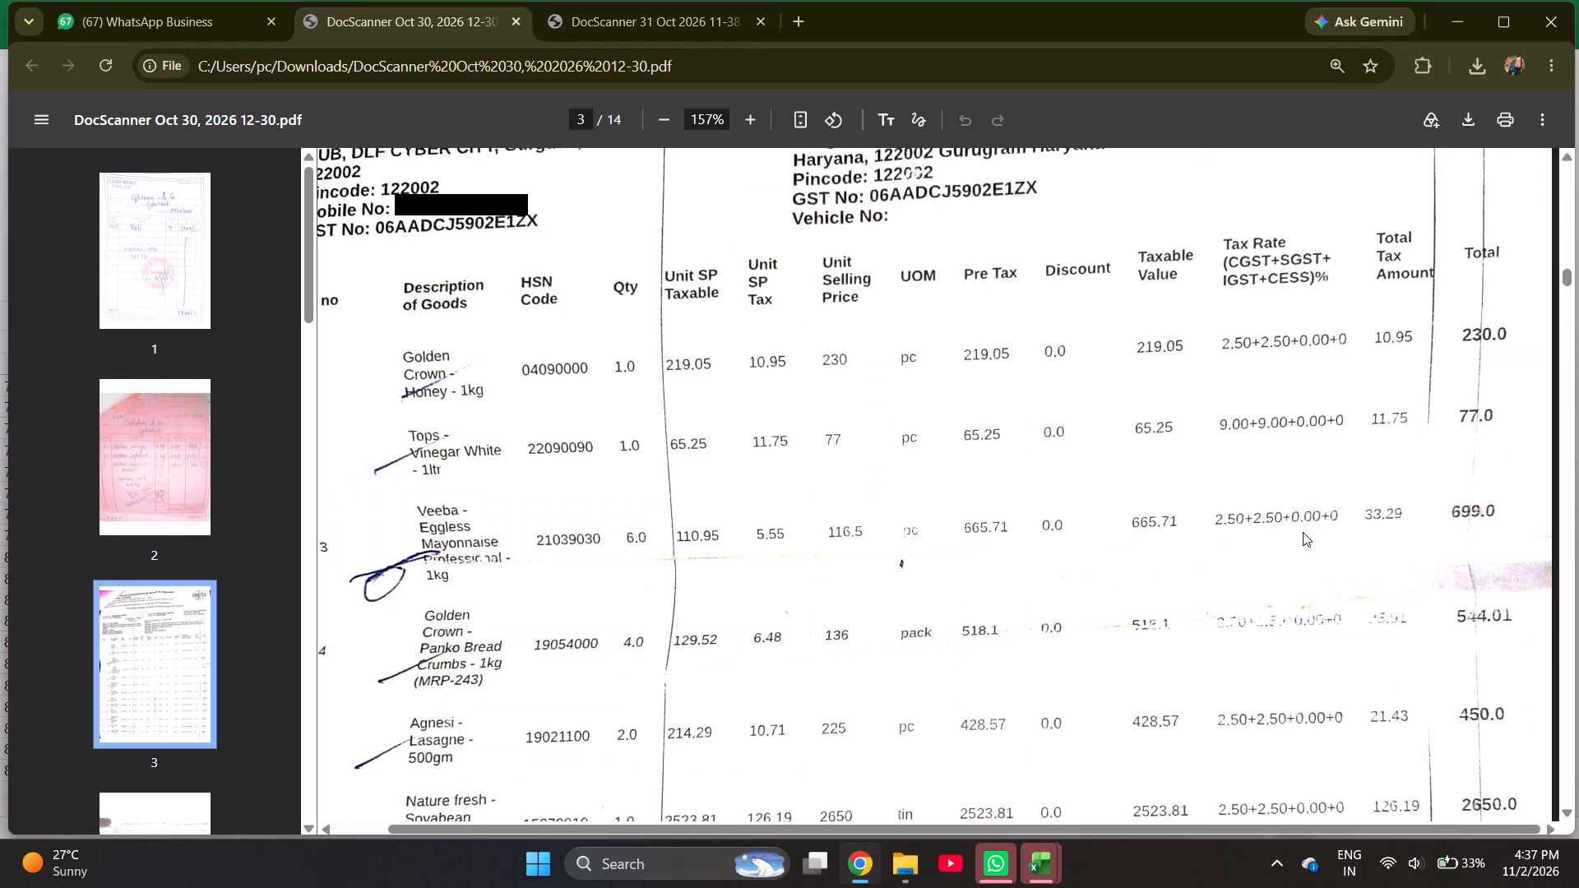
{"action": "key", "text": "alt+Tab"}
{"action": "type", "text": "65.25"}
{"action": "key", "text": "Return"}
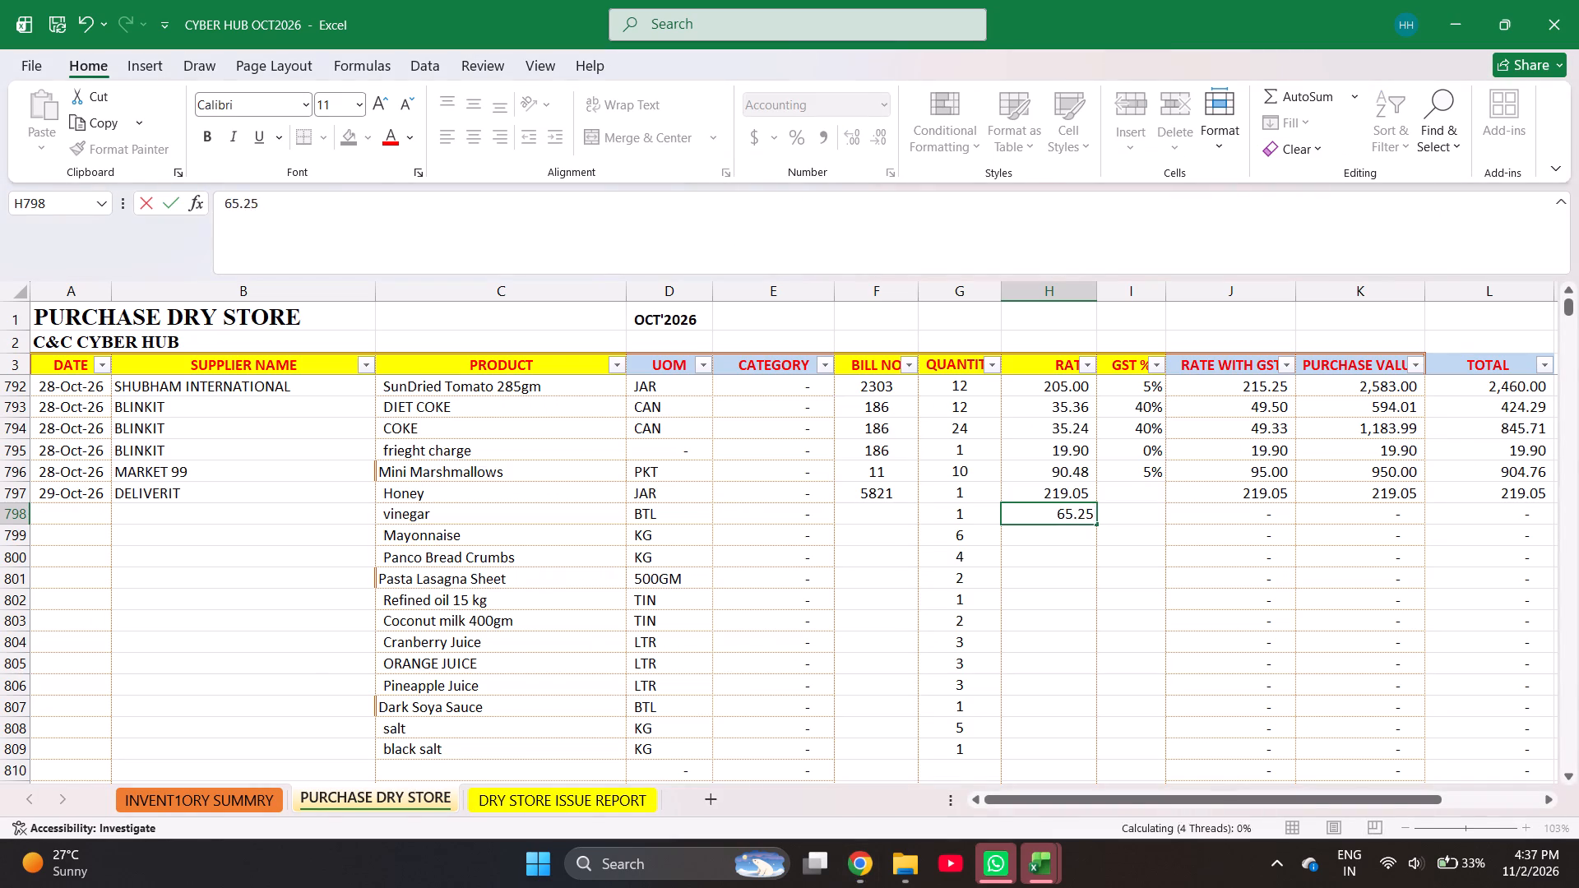
Enter the rates 110.95 for Mayonnaise in row 799 and 129.52 for Panco Bread Crumbs in row 800.
{"action": "key", "text": "alt+Tab"}
{"action": "key", "text": "alt+Tab"}
{"action": "type", "text": "110."}
{"action": "key", "text": "alt+Tab"}
{"action": "key", "text": "alt+Tab"}
{"action": "type", "text": "95"}
{"action": "key", "text": "Return"}
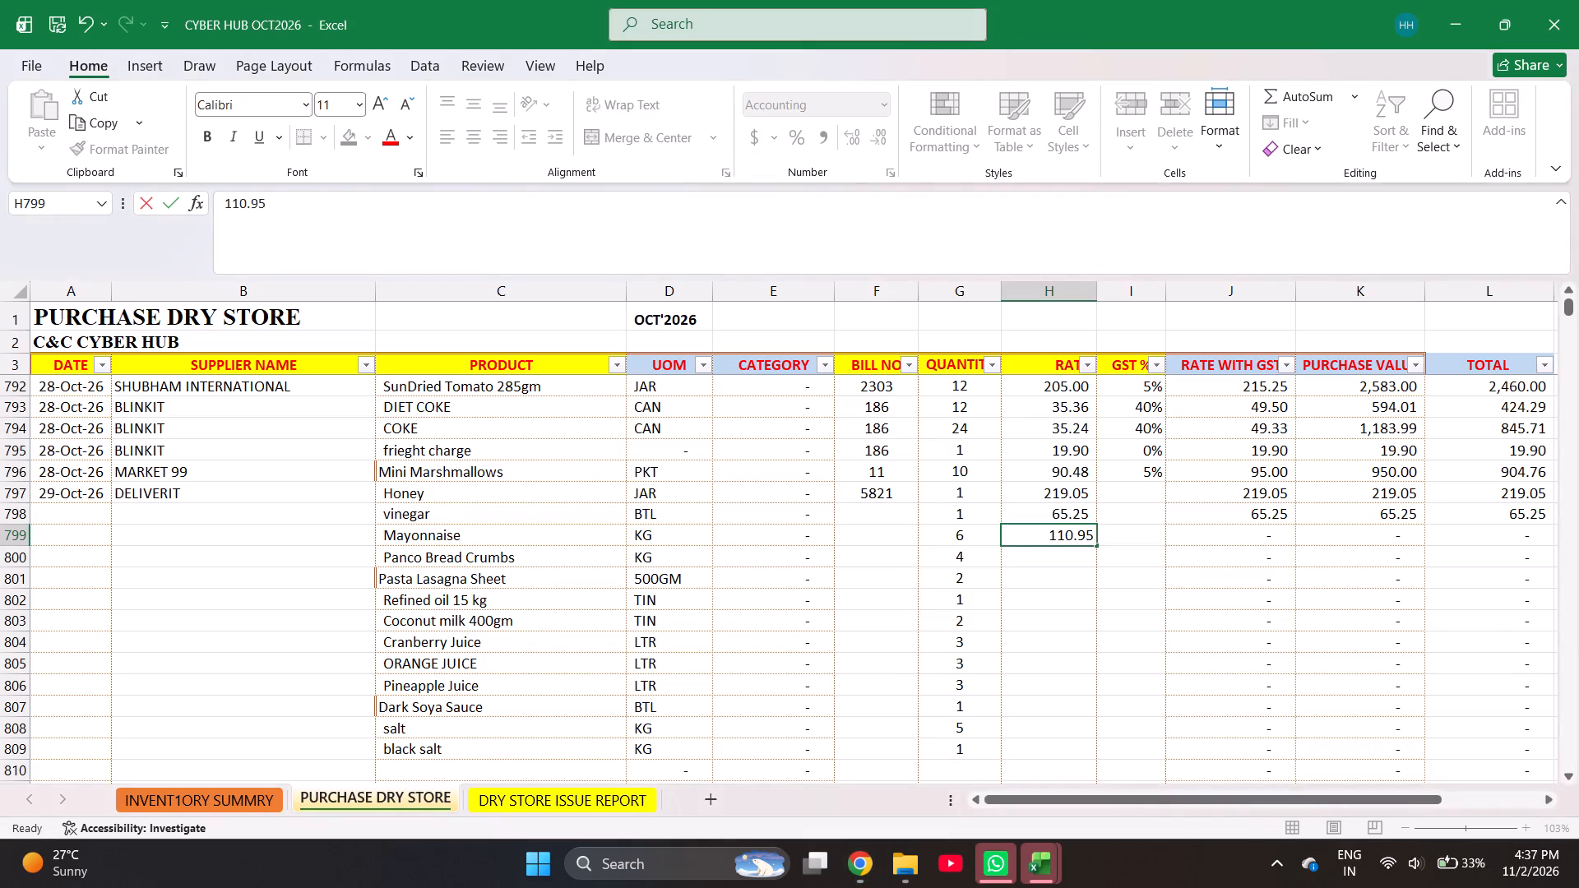
{"action": "key", "text": "alt+Tab"}
{"action": "key", "text": "alt+Tab"}
{"action": "type", "text": "129"}
{"action": "key", "text": "alt+Tab"}
{"action": "key", "text": "alt+Tab"}
{"action": "type", "text": ".52"}
{"action": "key", "text": "Return"}
Enter the invoice rate 214.29 for Pasta Lasagna Sheet in row 801.
{"action": "key", "text": "alt+Tab"}
{"action": "key", "text": "Down"}
{"action": "key", "text": "Down"}
{"action": "key", "text": "Down"}
{"action": "key", "text": "Down"}
{"action": "key", "text": "Down"}
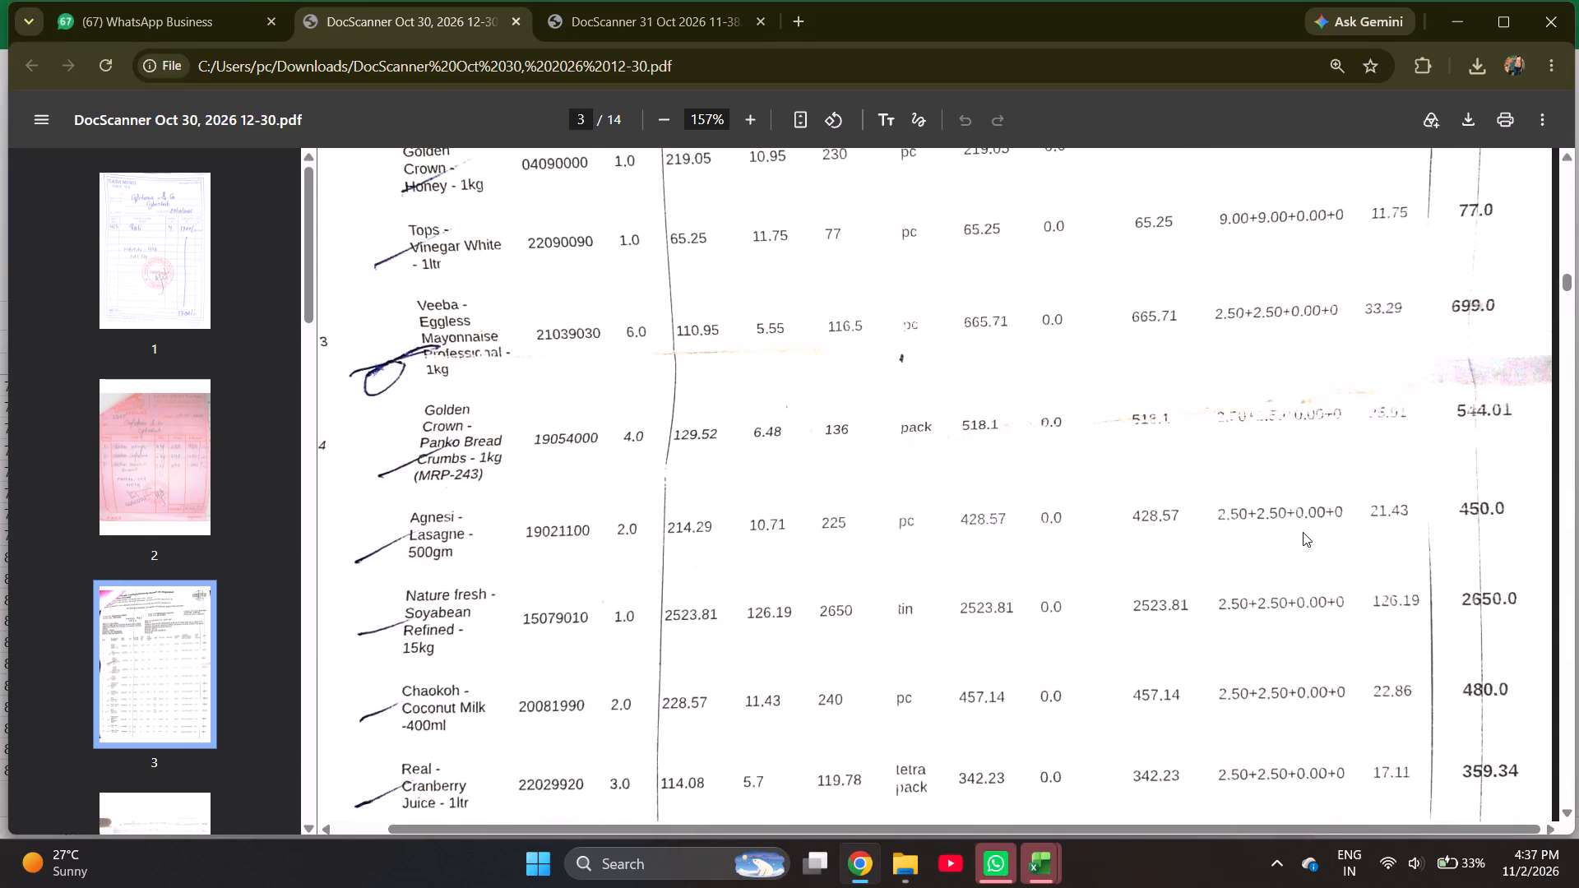
{"action": "key", "text": "alt+Tab"}
{"action": "type", "text": "214"}
{"action": "key", "text": "alt+Tab"}
{"action": "key", "text": "alt+Tab"}
{"action": "type", "text": ".29"}
{"action": "key", "text": "alt+Tab"}
{"action": "key", "text": "alt+Tab"}
{"action": "key", "text": "Return"}
Enter the invoice's taxable unit rate 2523.81 for Refined oil 15 kg in row 802.
{"action": "key", "text": "alt+Tab"}
{"action": "key", "text": "alt+Tab"}
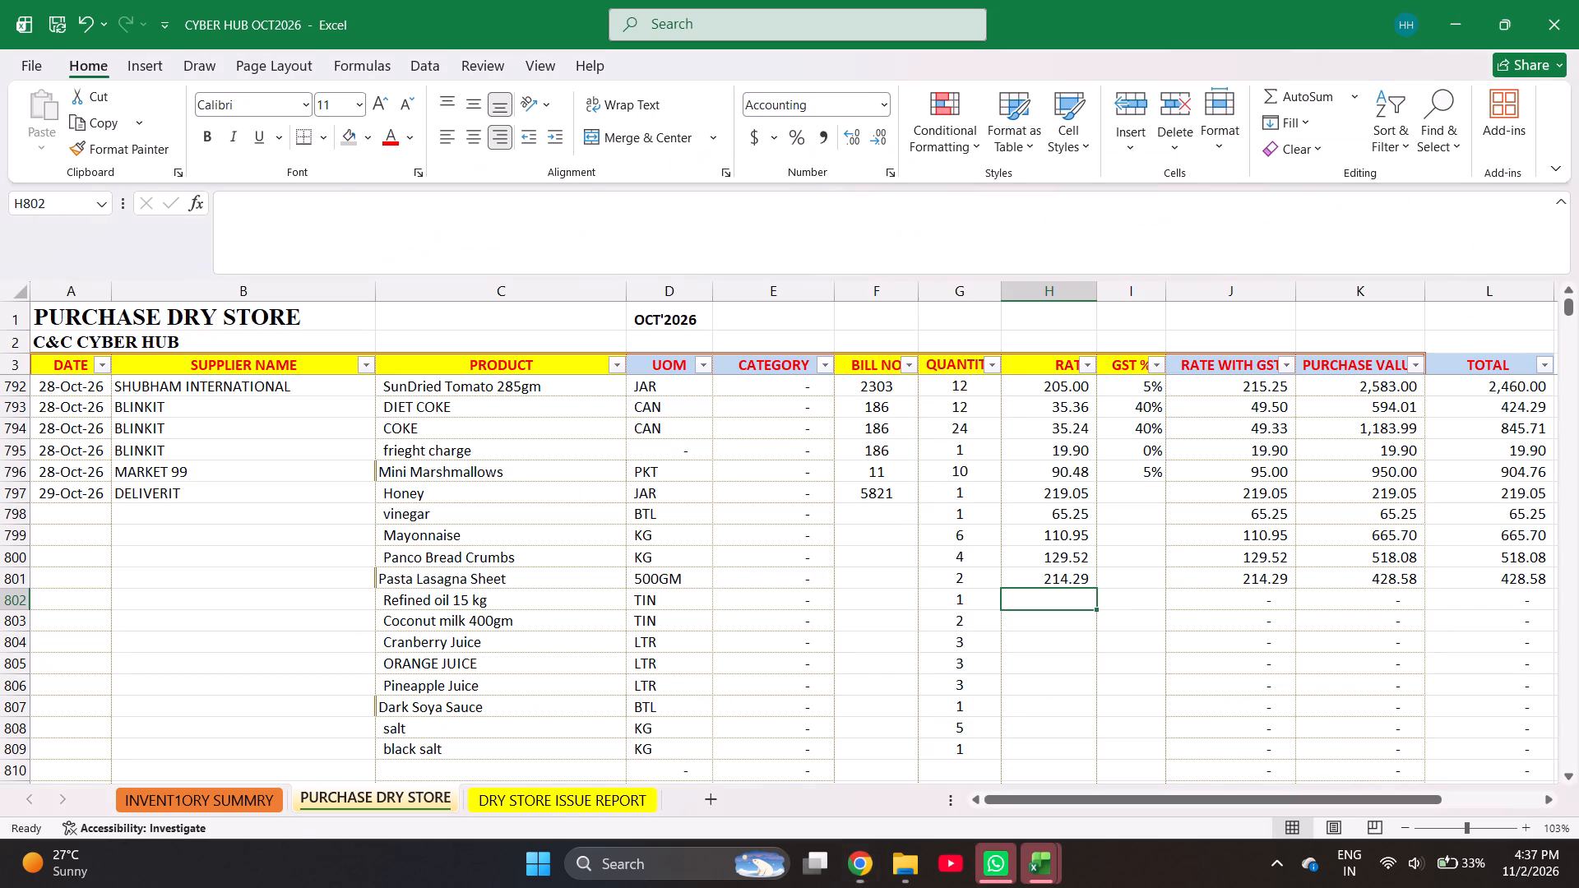
{"action": "type", "text": "253"}
{"action": "key", "text": "BackSpace"}
{"action": "type", "text": "23"}
{"action": "key", "text": "alt+Tab"}
{"action": "key", "text": "alt+Tab"}
{"action": "key", "text": "period"}
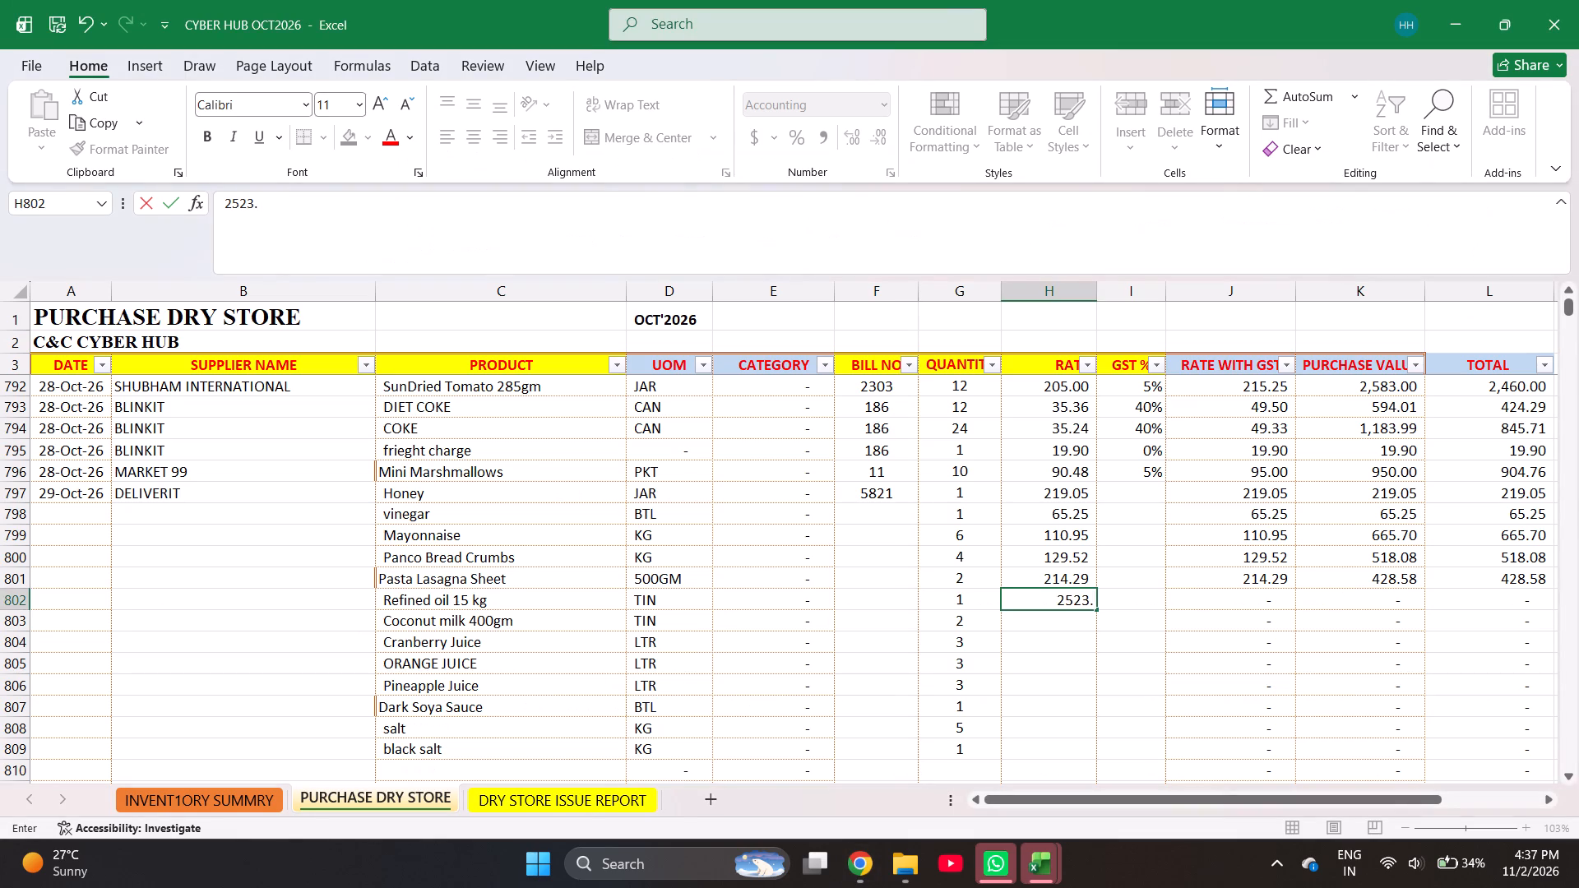
{"action": "type", "text": "81"}
{"action": "key", "text": "Return"}
Enter the invoice rates 228.57 for Coconut milk 400gm in row 803 and 114.08 for Cranberry Juice in row 804.
{"action": "key", "text": "alt+Tab"}
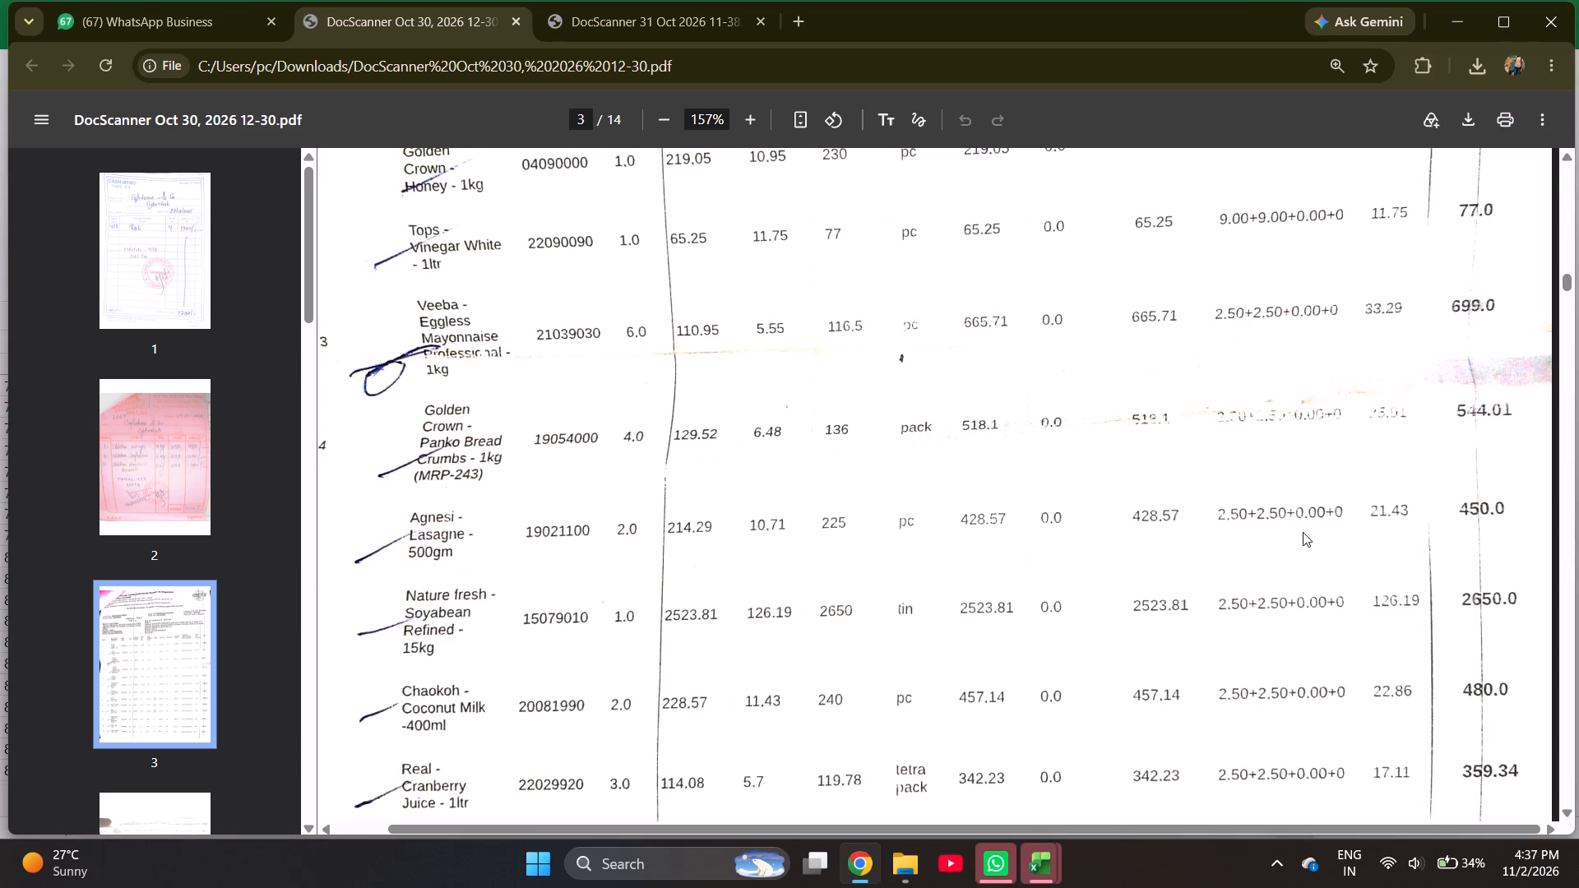
{"action": "key", "text": "Down"}
{"action": "key", "text": "Down"}
{"action": "key", "text": "alt+Tab"}
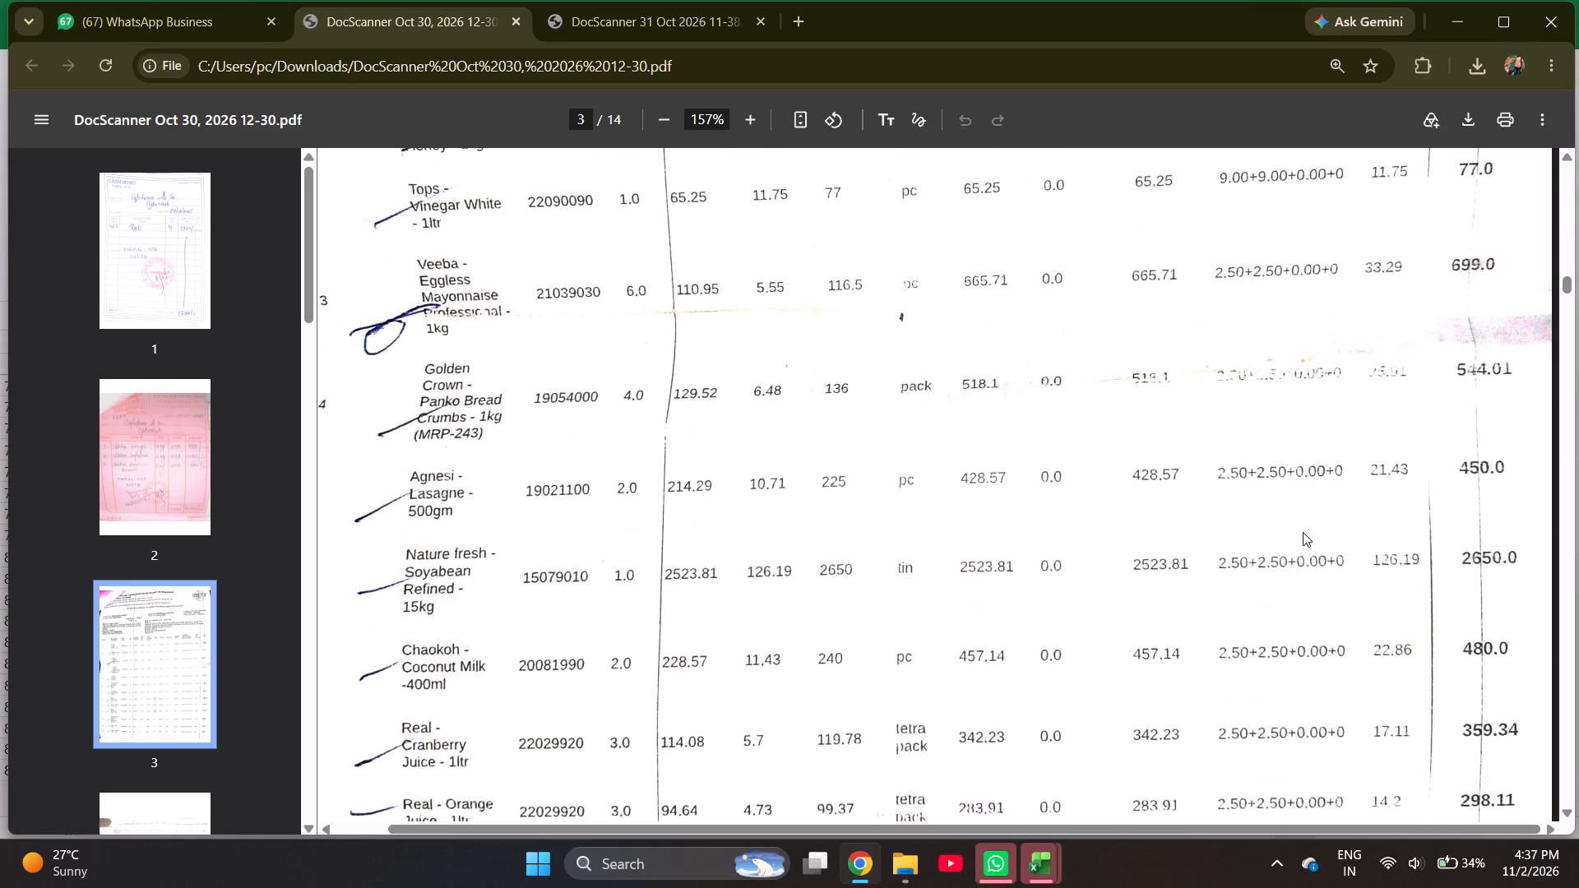
{"action": "type", "text": "228.57"}
{"action": "key", "text": "Return"}
{"action": "key", "text": "alt+Tab"}
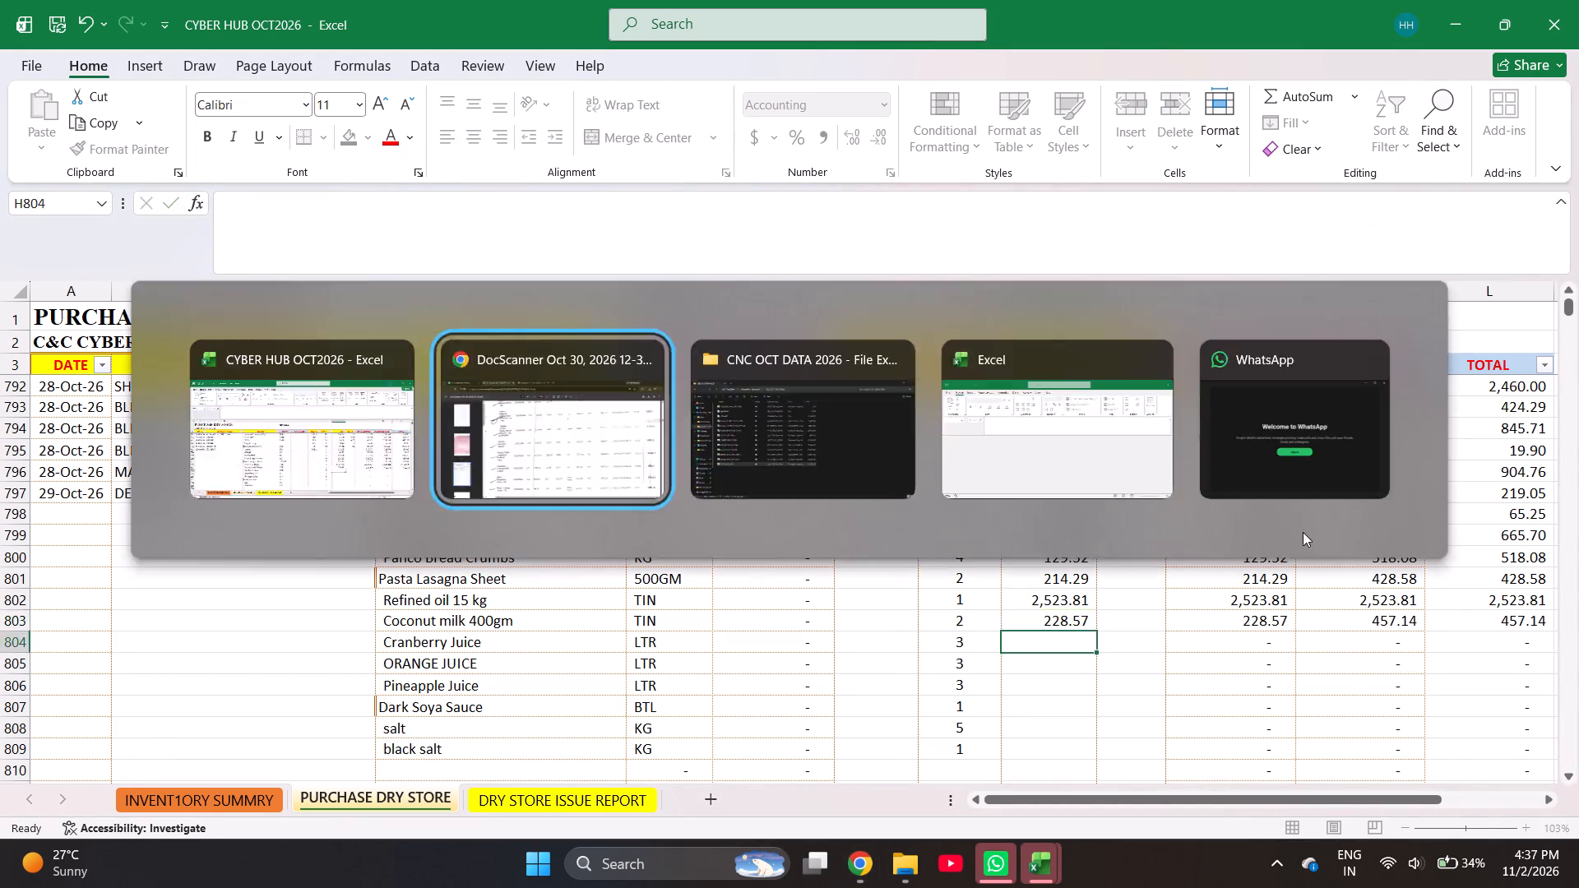
{"action": "key", "text": "alt+Tab"}
{"action": "type", "text": "114.05"}
{"action": "key", "text": "BackSpace"}
{"action": "key", "text": "8"}
{"action": "key", "text": "Return"}
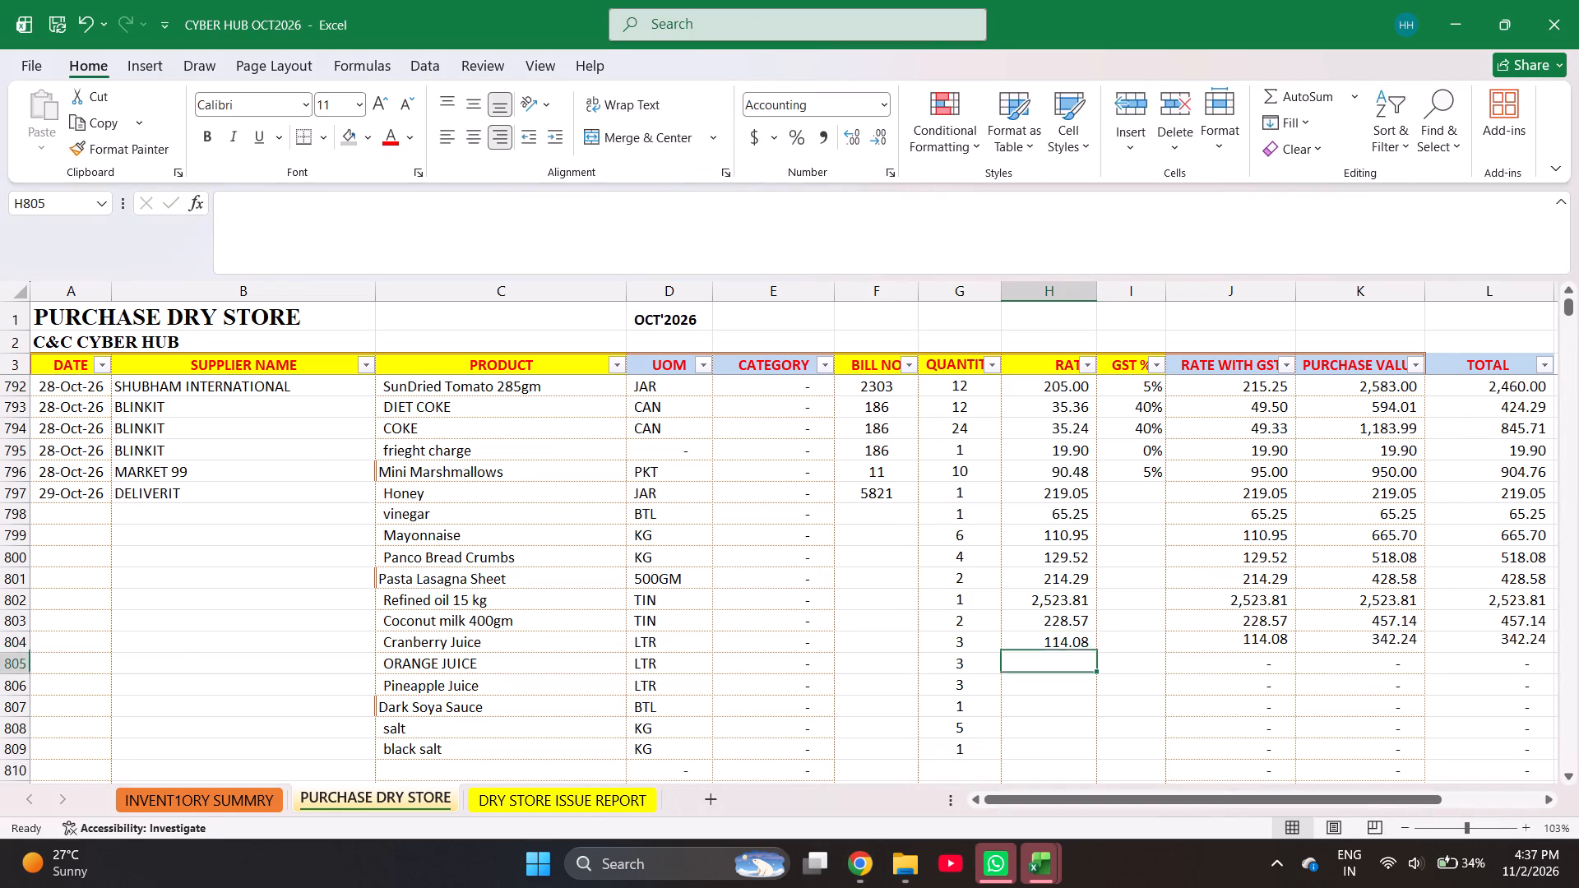
Enter the invoice rate 94.64 for ORANGE JUICE in row 805.
{"action": "key", "text": "alt+Tab"}
{"action": "key", "text": "Down"}
{"action": "key", "text": "Down"}
{"action": "key", "text": "Down"}
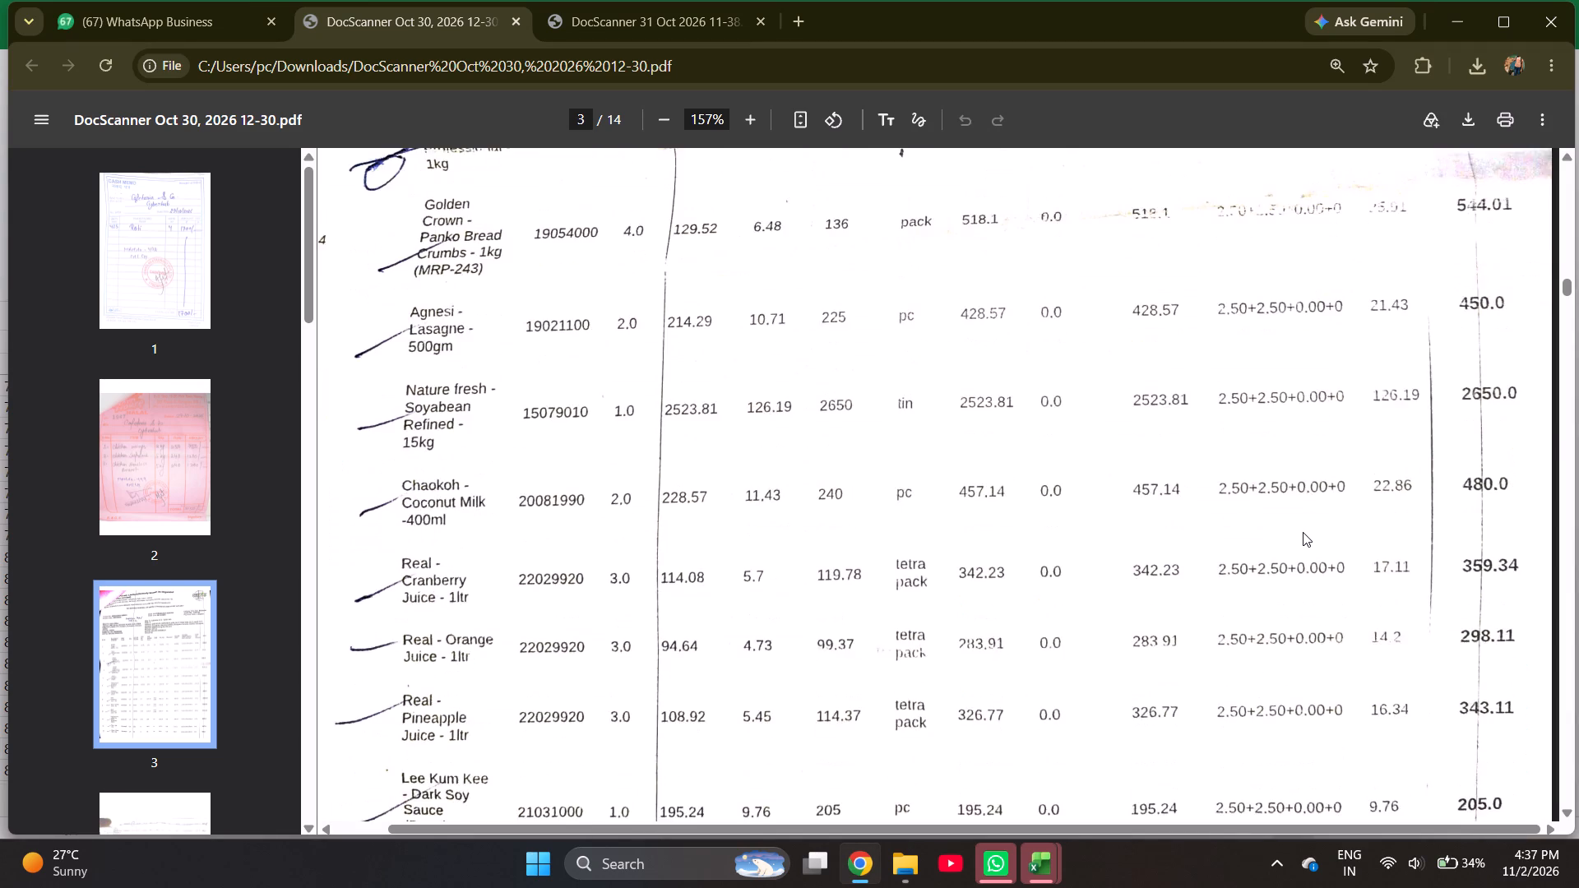
{"action": "key", "text": "Down"}
{"action": "key", "text": "Down"}
{"action": "key", "text": "alt+Tab"}
{"action": "type", "text": "94.64"}
{"action": "key", "text": "Return"}
Enter the invoice rate 108.92 for Pineapple Juice in row 806.
{"action": "key", "text": "alt+Tab"}
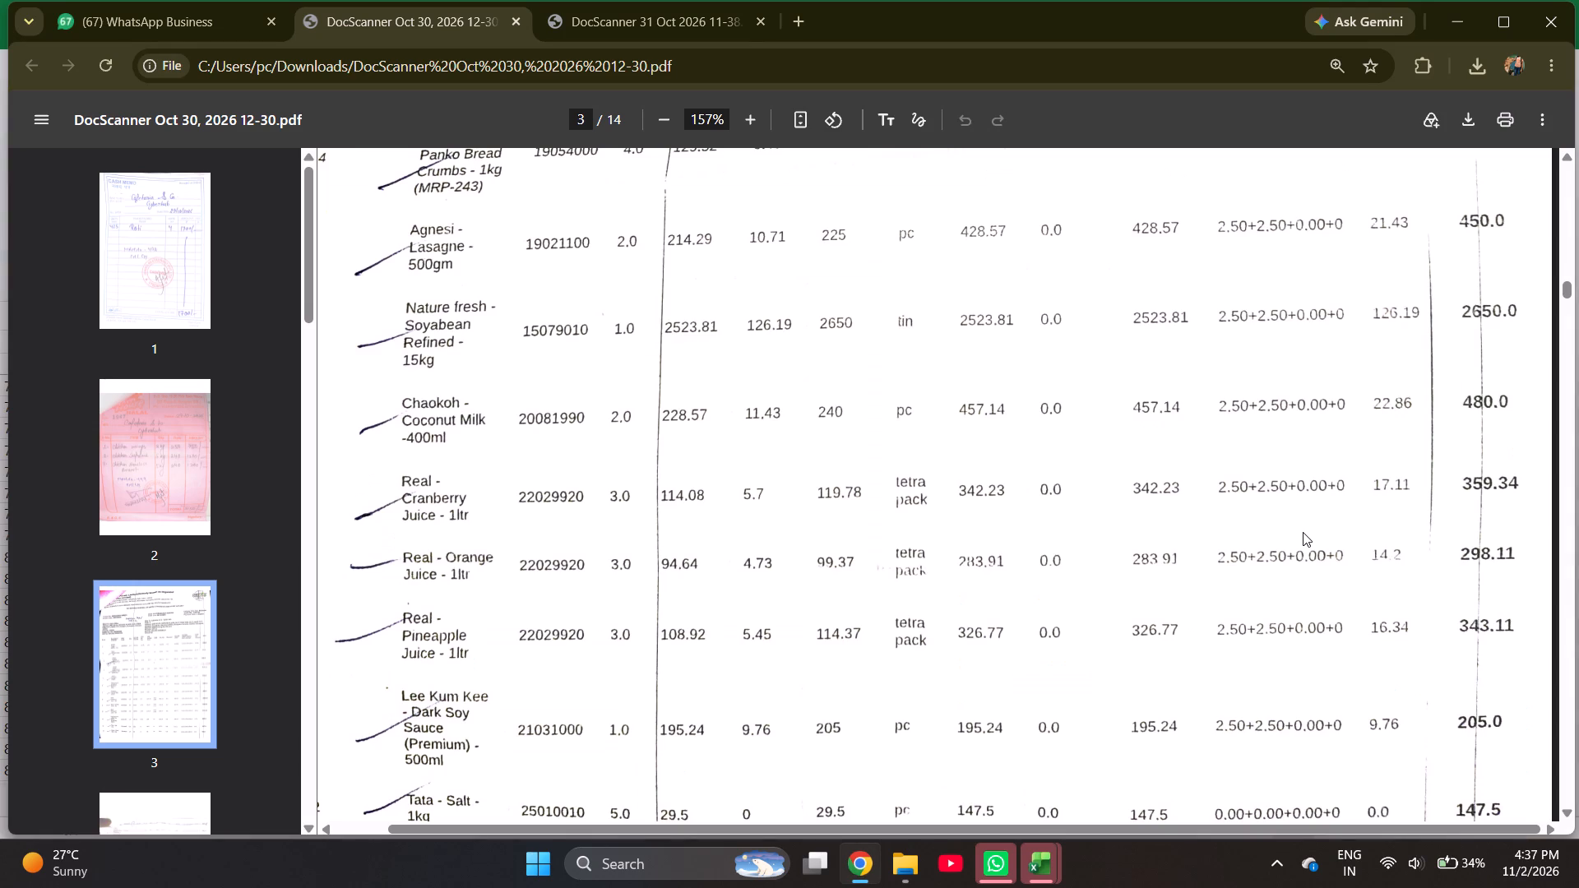
{"action": "key", "text": "alt+Tab"}
{"action": "type", "text": "108.52"}
{"action": "key", "text": "Return"}
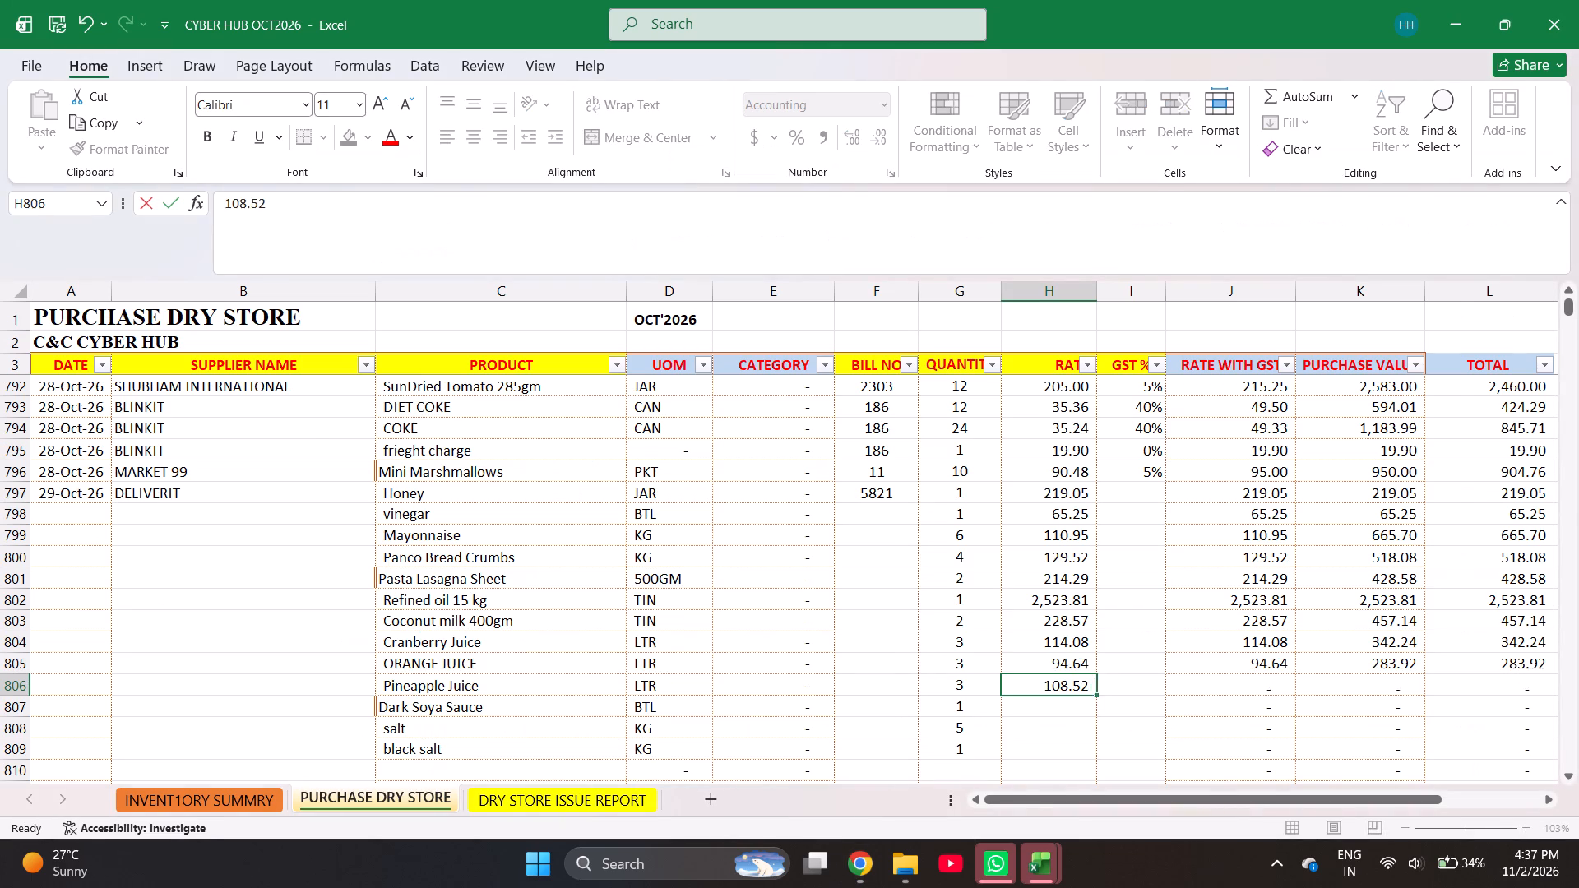
{"action": "key", "text": "alt+Tab"}
{"action": "key", "text": "alt+Tab"}
{"action": "key", "text": "Up"}
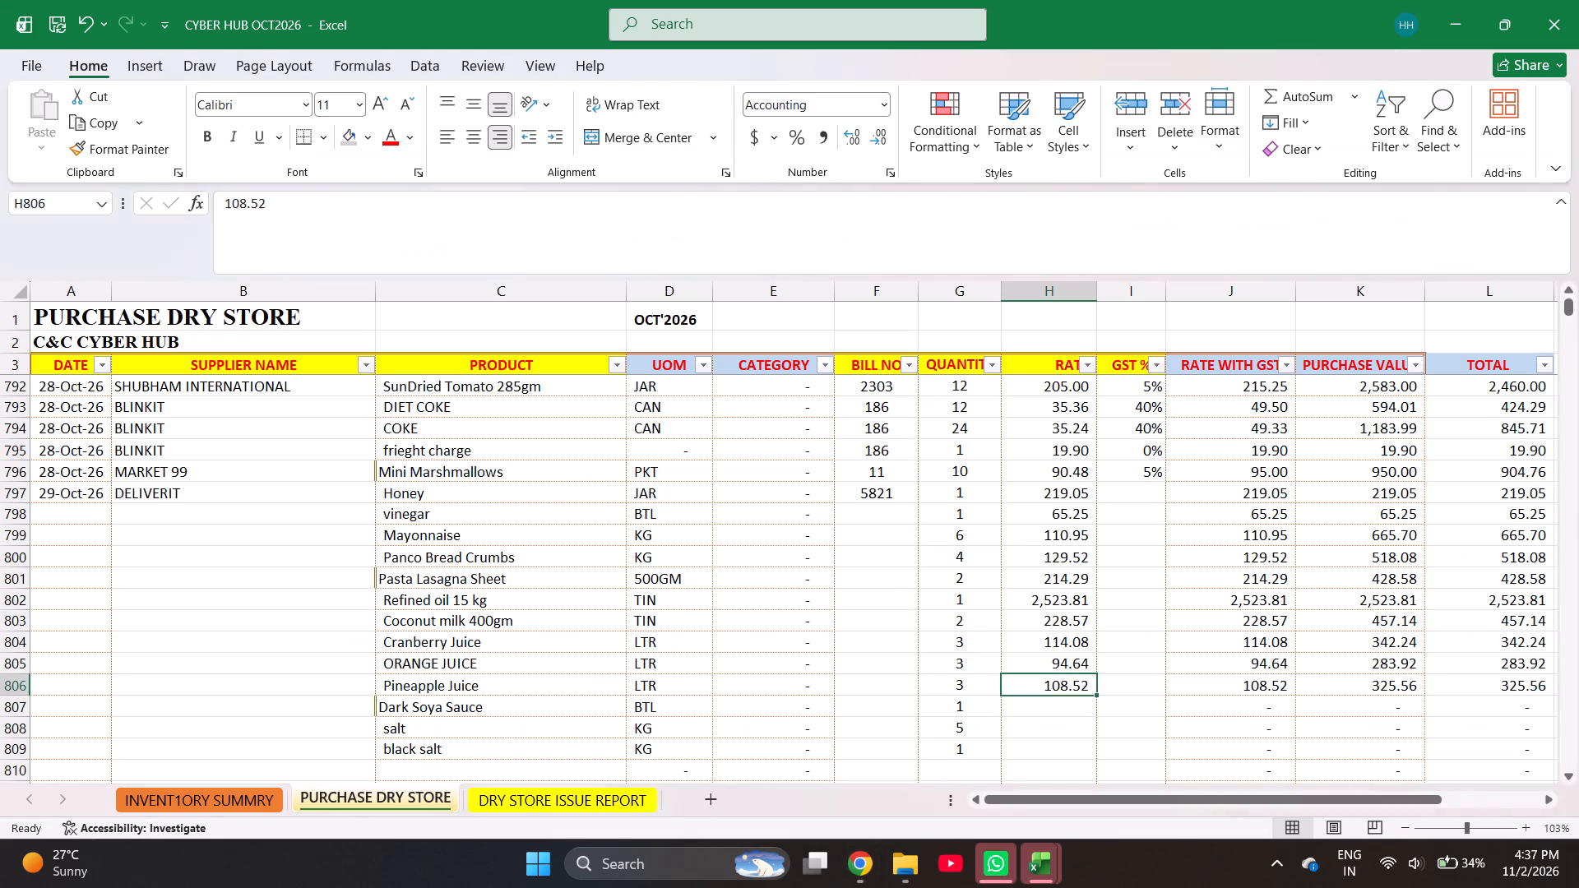
{"action": "type", "text": "108.92"}
{"action": "key", "text": "Return"}
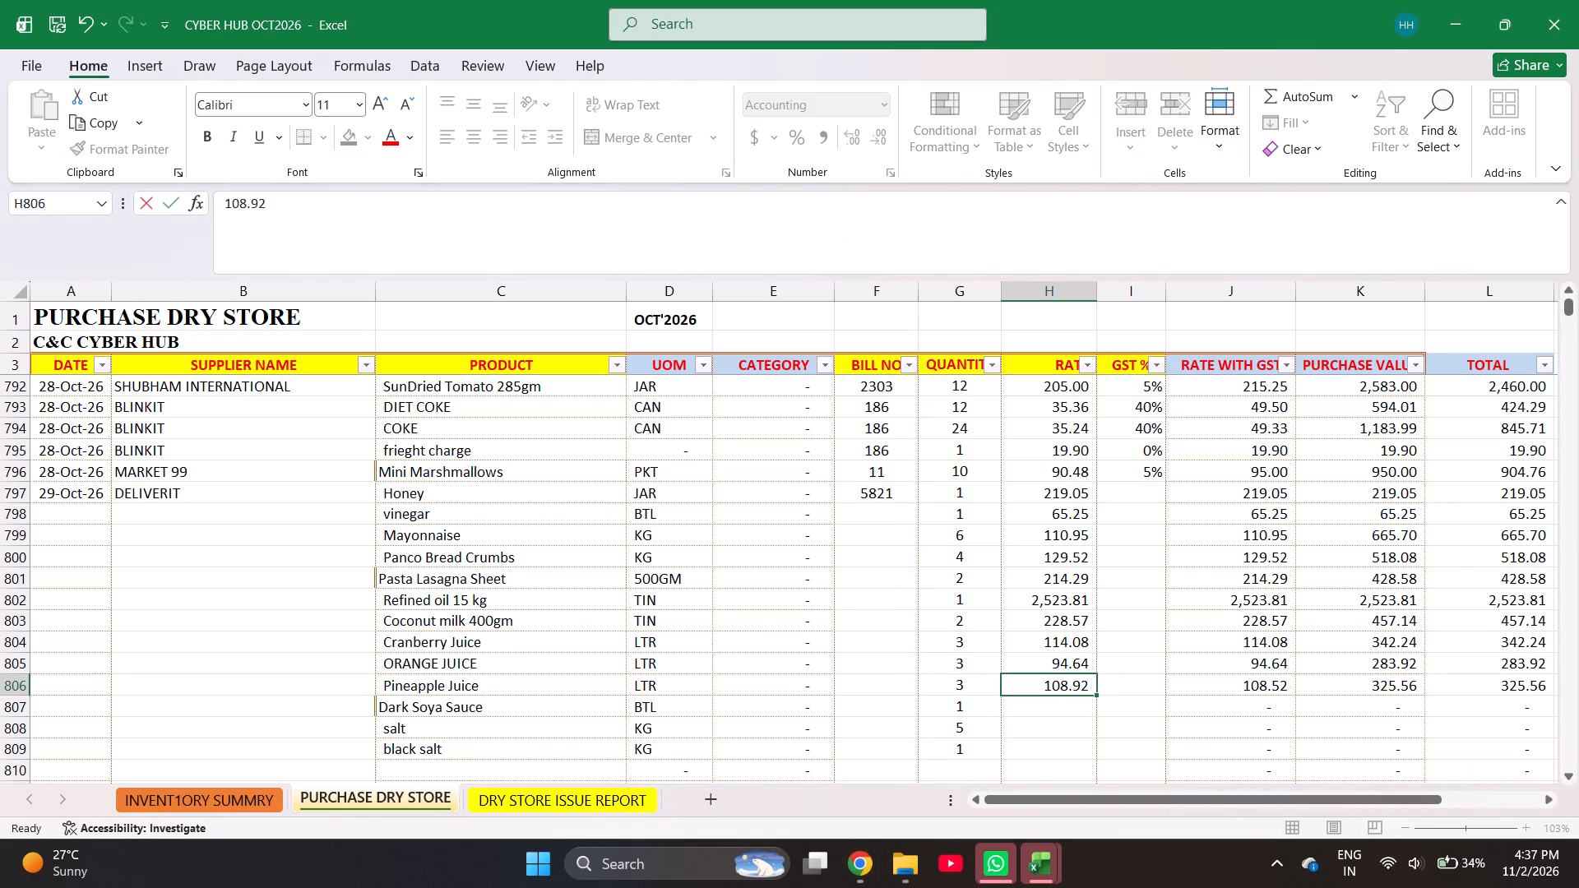
Enter the invoice rate 195.24 for Dark Soya Sauce in row 807.
{"action": "key", "text": "alt+Tab"}
{"action": "key", "text": "Down"}
{"action": "key", "text": "Down"}
{"action": "key", "text": "Down"}
{"action": "key", "text": "Down"}
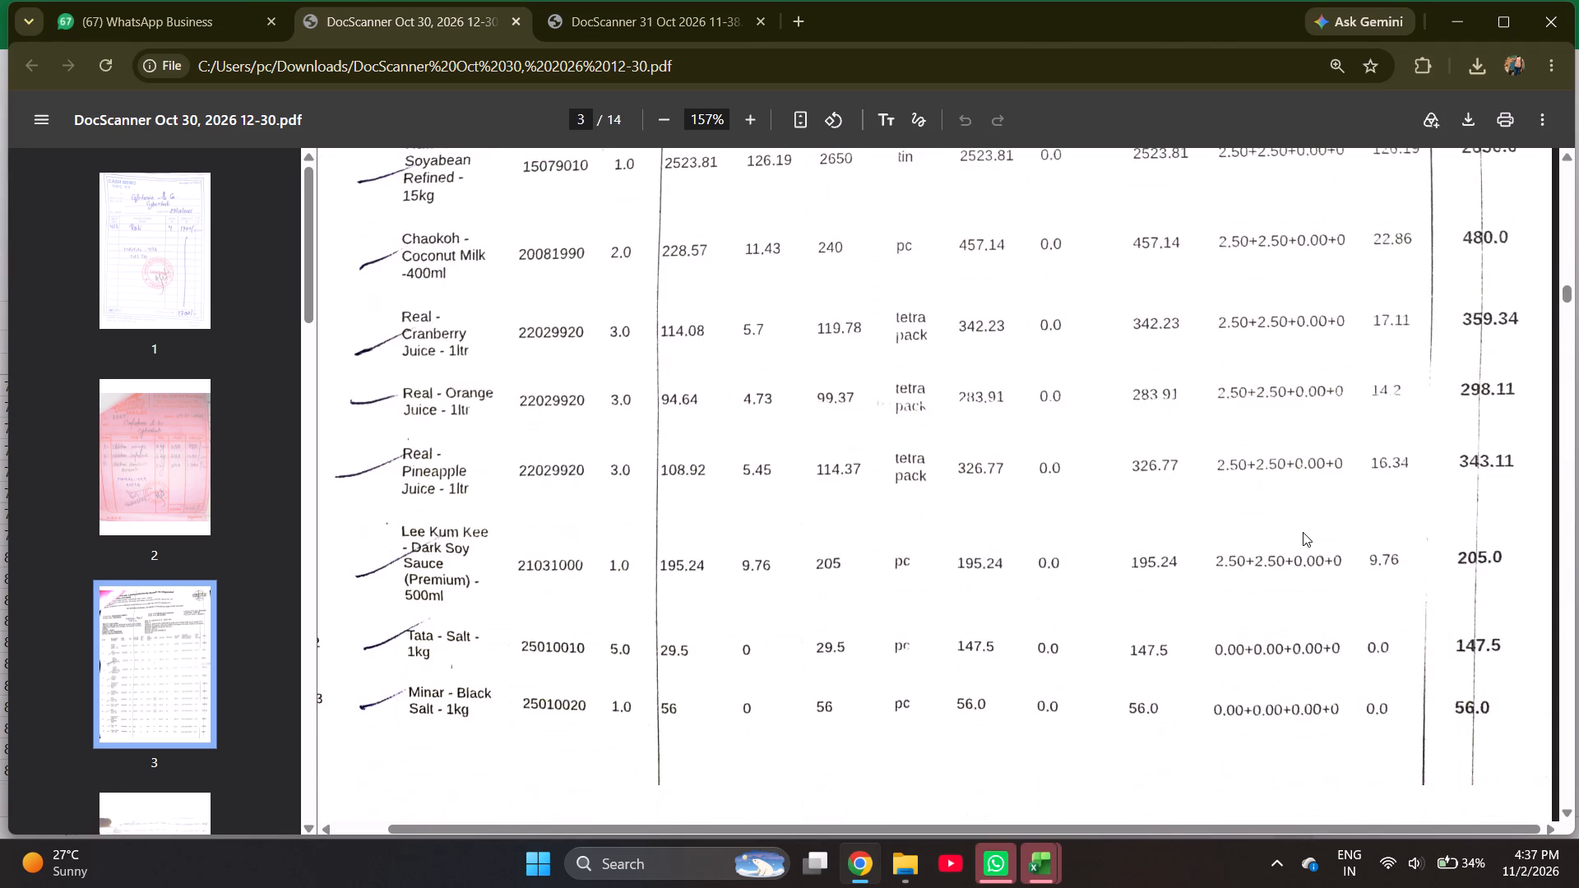
{"action": "key", "text": "alt+Tab"}
{"action": "type", "text": "195"}
{"action": "key", "text": "alt+Tab"}
{"action": "key", "text": "alt+Tab"}
{"action": "type", "text": ".24"}
{"action": "key", "text": "Return"}
Enter the invoice rates 29.5 for salt in row 808 and 56 for black salt in row 809.
{"action": "key", "text": "alt+Tab"}
{"action": "key", "text": "alt+Tab"}
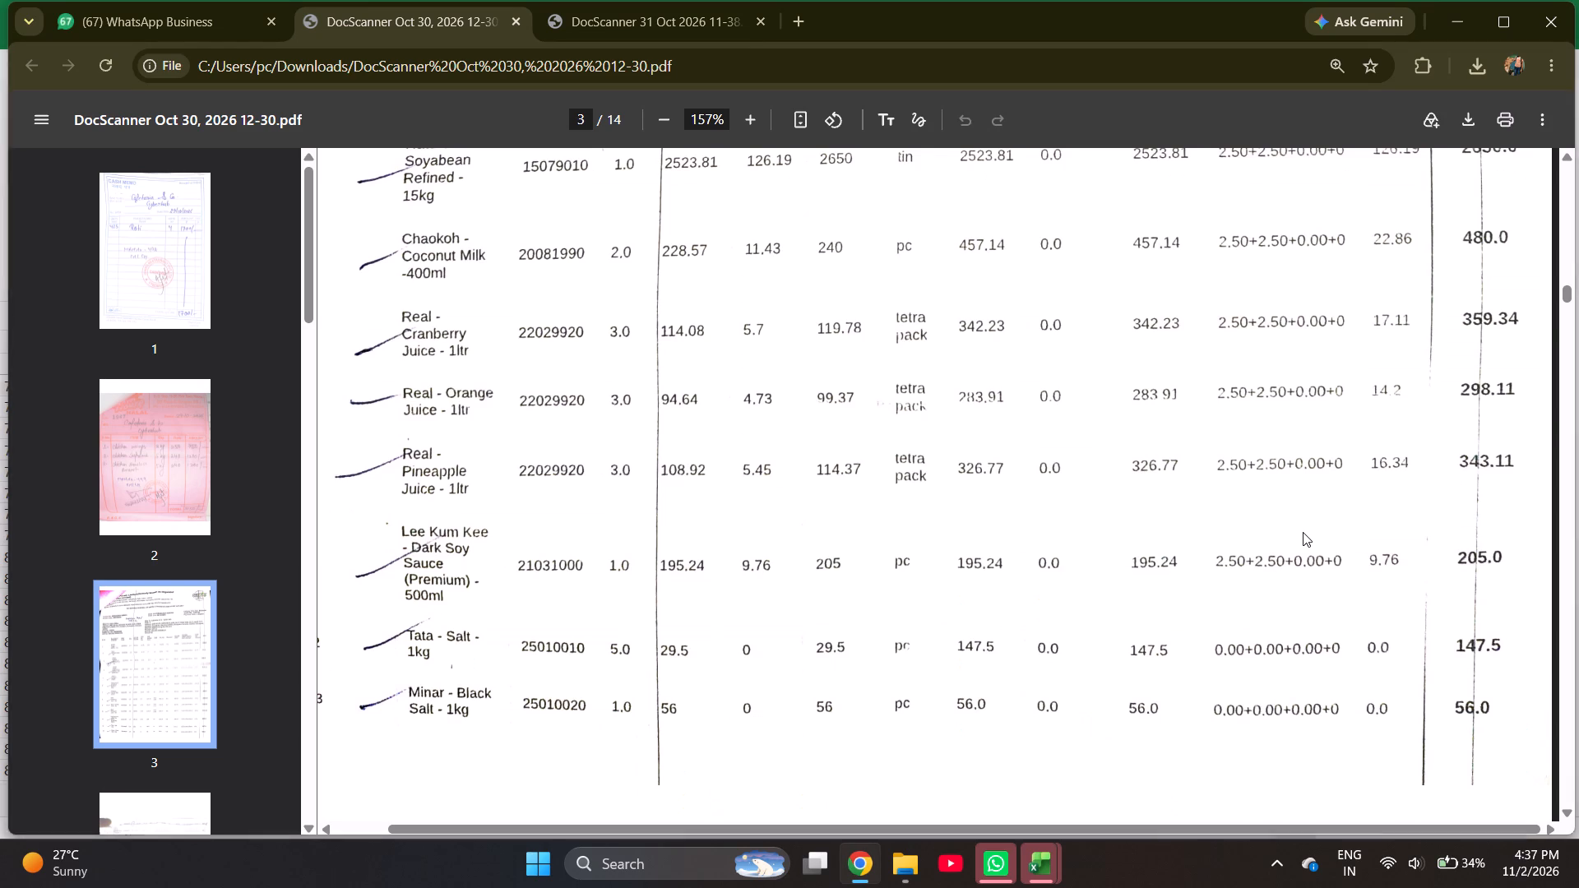
{"action": "type", "text": "29.5"}
{"action": "key", "text": "Return"}
{"action": "key", "text": "alt+Tab"}
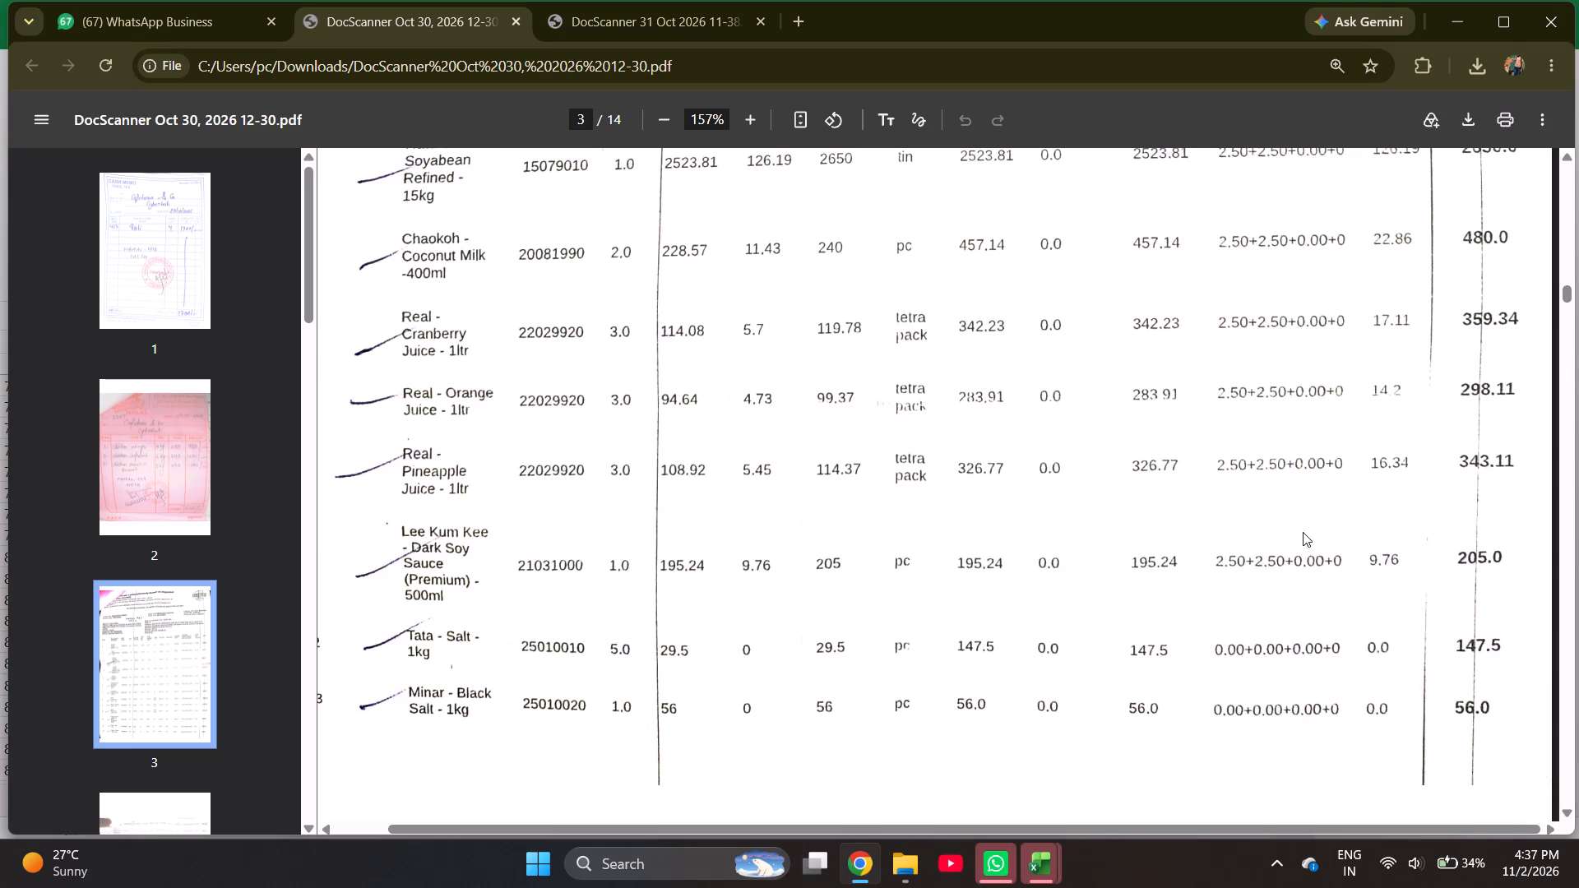
{"action": "key", "text": "alt+Tab"}
{"action": "type", "text": "56"}
{"action": "key", "text": "Return"}
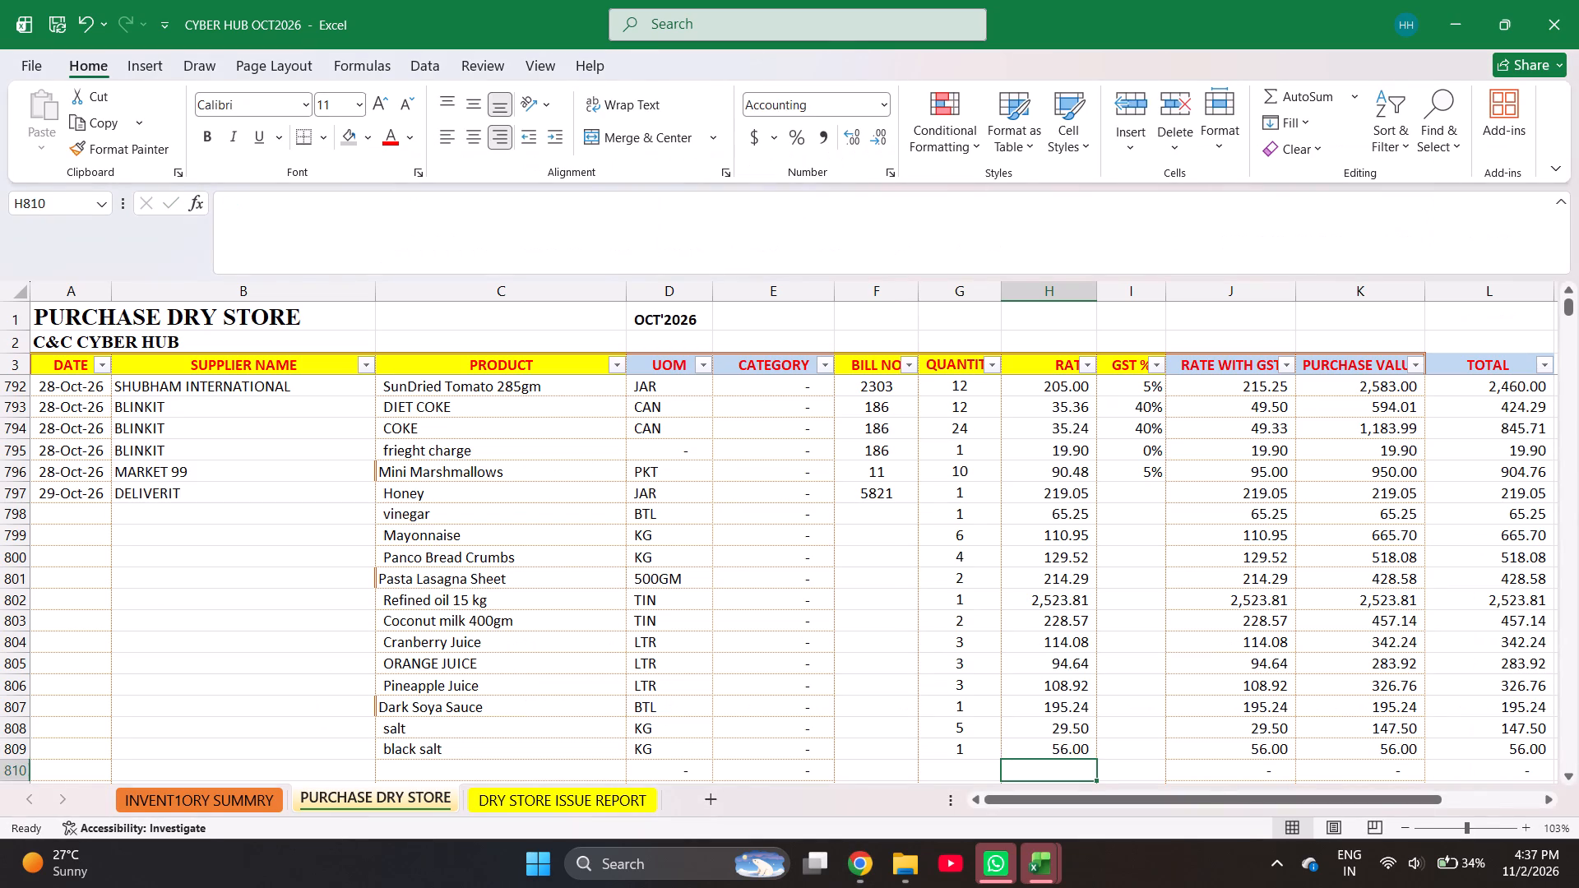
Enter the GST rates from the invoice: 5% for Honey in row 797 and 18% for vinegar in row 798.
{"action": "key", "text": "Right"}
{"action": "key", "text": "ctrl+Up"}
{"action": "key", "text": "Down"}
{"action": "key", "text": "alt+Tab"}
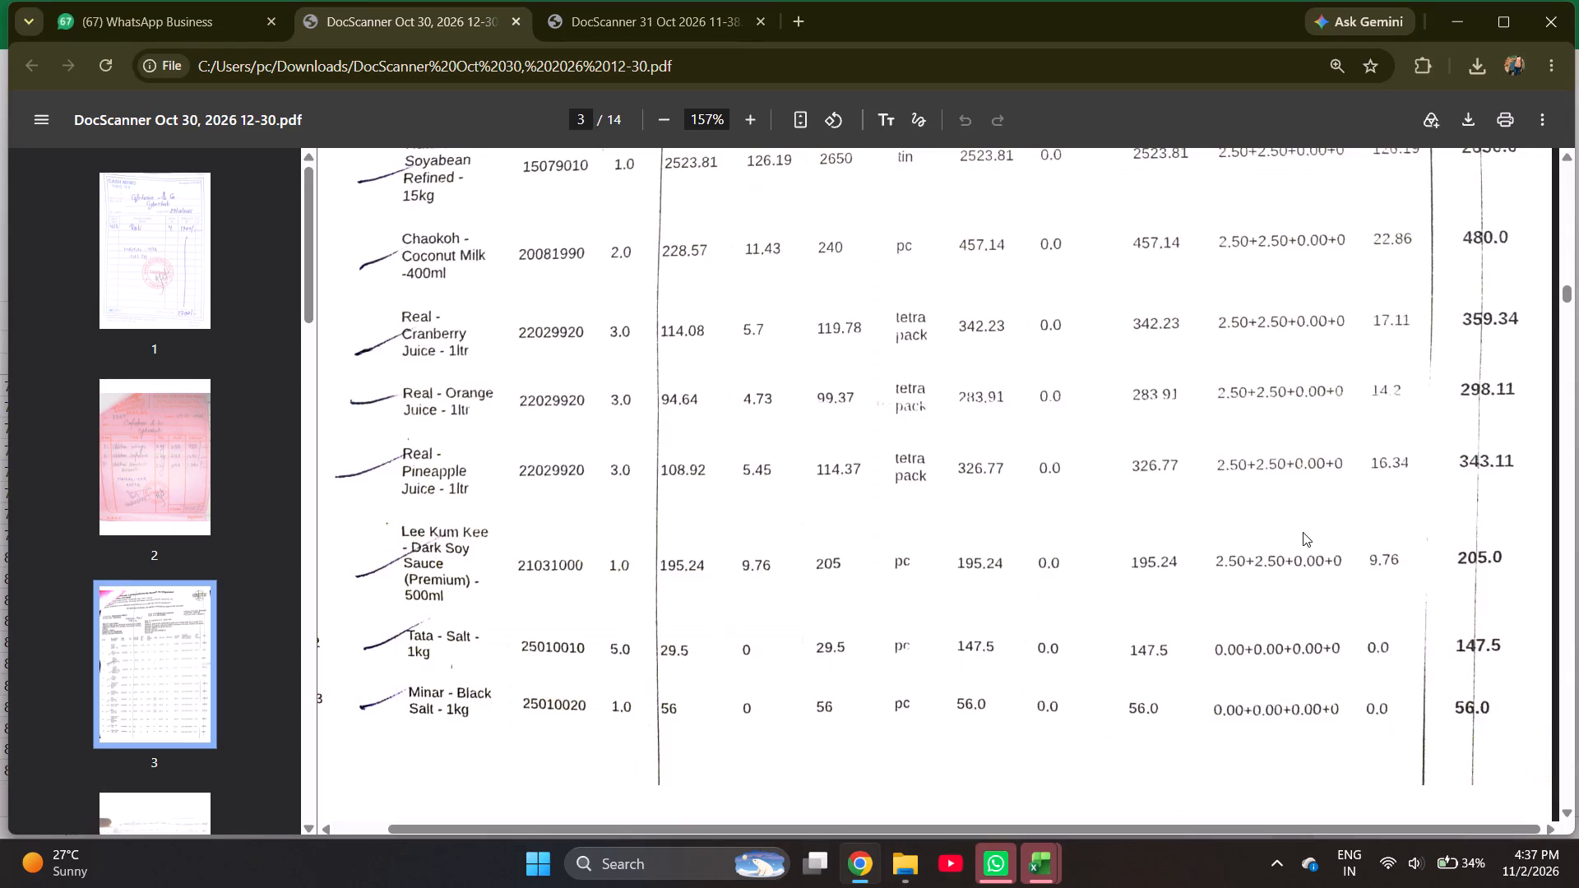
{"action": "key", "text": "Up"}
{"action": "key", "text": "Up"}
{"action": "key", "text": "Up"}
{"action": "key", "text": "Up"}
{"action": "key", "text": "Up"}
{"action": "key", "text": "Up"}
{"action": "key", "text": "Up"}
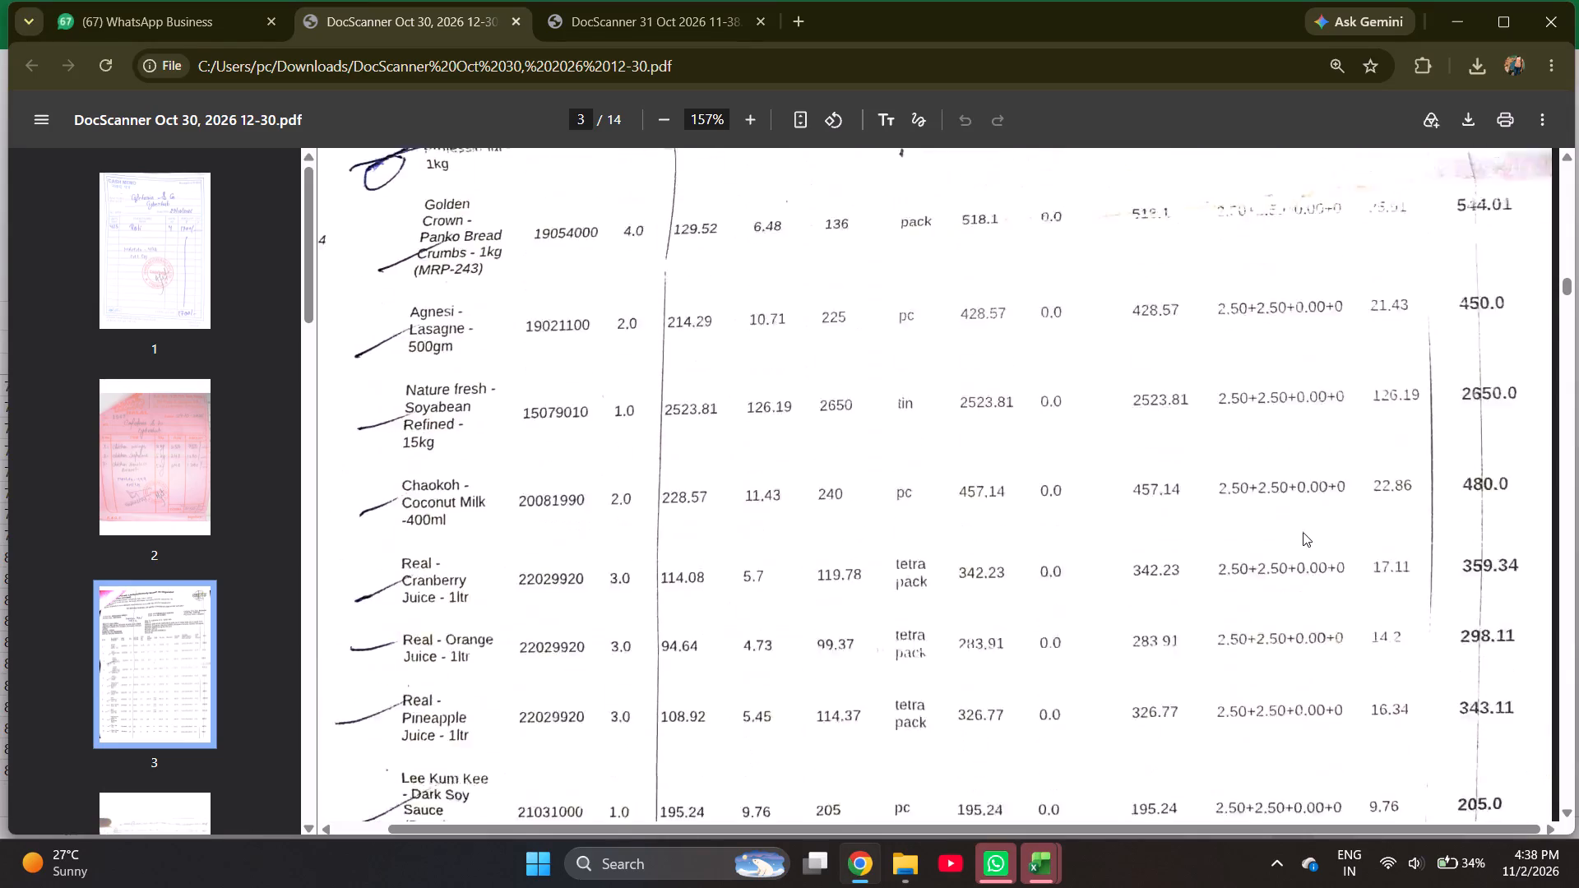
{"action": "key", "text": "Up"}
{"action": "key", "text": "Up"}
{"action": "key", "text": "Up"}
{"action": "key", "text": "Up"}
{"action": "key", "text": "Up"}
{"action": "key", "text": "Up"}
{"action": "key", "text": "Up"}
{"action": "key", "text": "Up"}
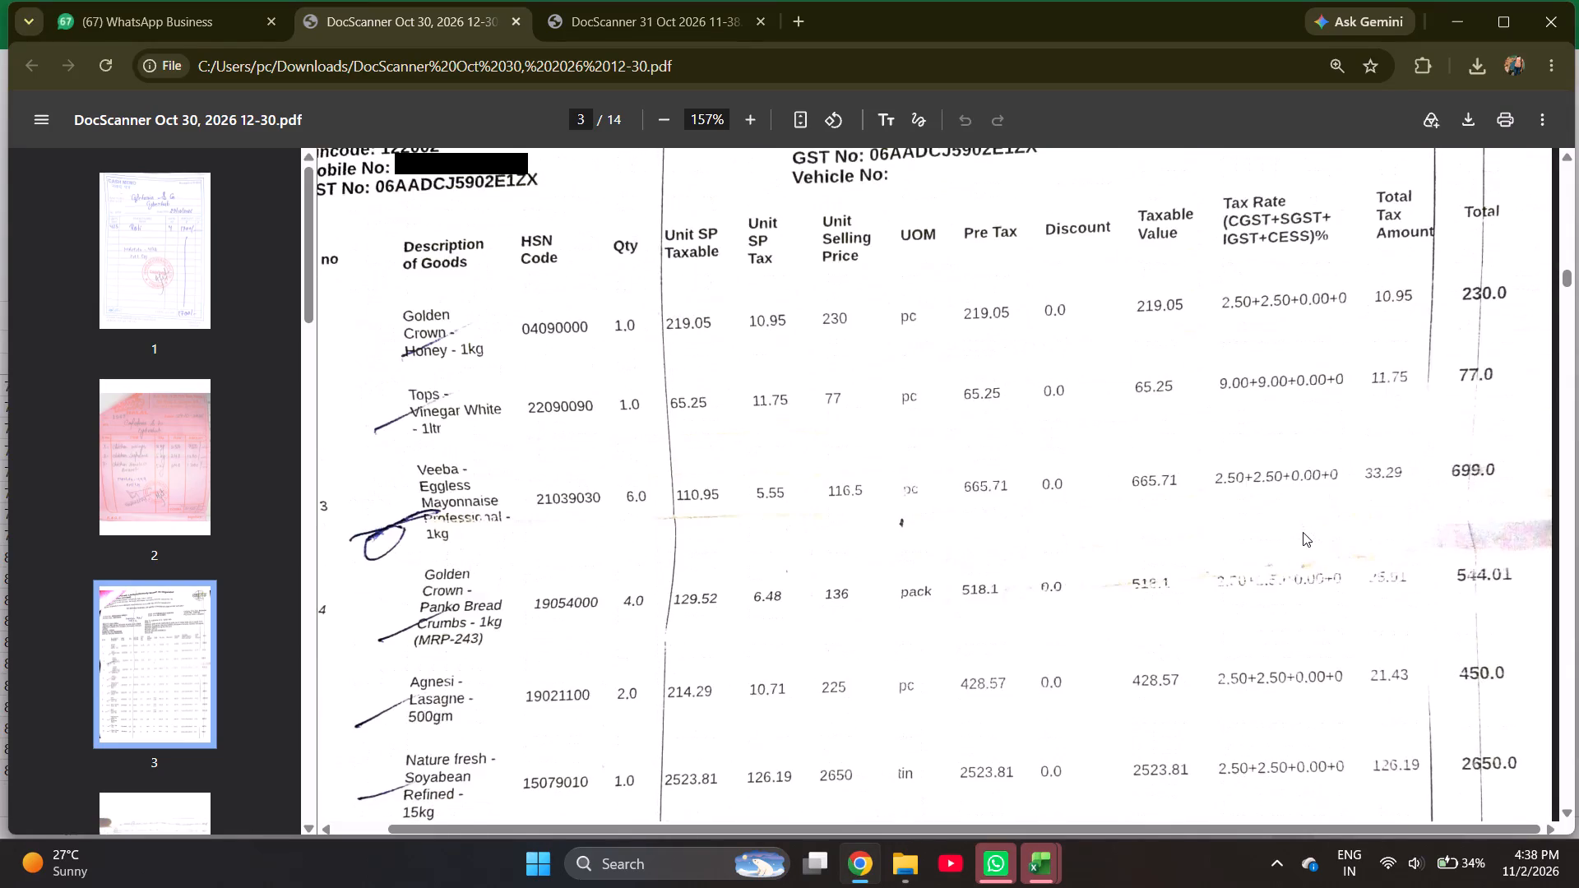
{"action": "key", "text": "alt+Tab"}
{"action": "key", "text": "5"}
{"action": "key", "text": "Return"}
{"action": "type", "text": "18"}
{"action": "key", "text": "Return"}
Enter 5% GST for Mayonnaise, Panco Bread Crumbs, Pasta Lasagna Sheet and Refined oil in rows 799 to 802.
{"action": "key", "text": "alt+Tab"}
{"action": "key", "text": "alt+Tab"}
{"action": "key", "text": "5"}
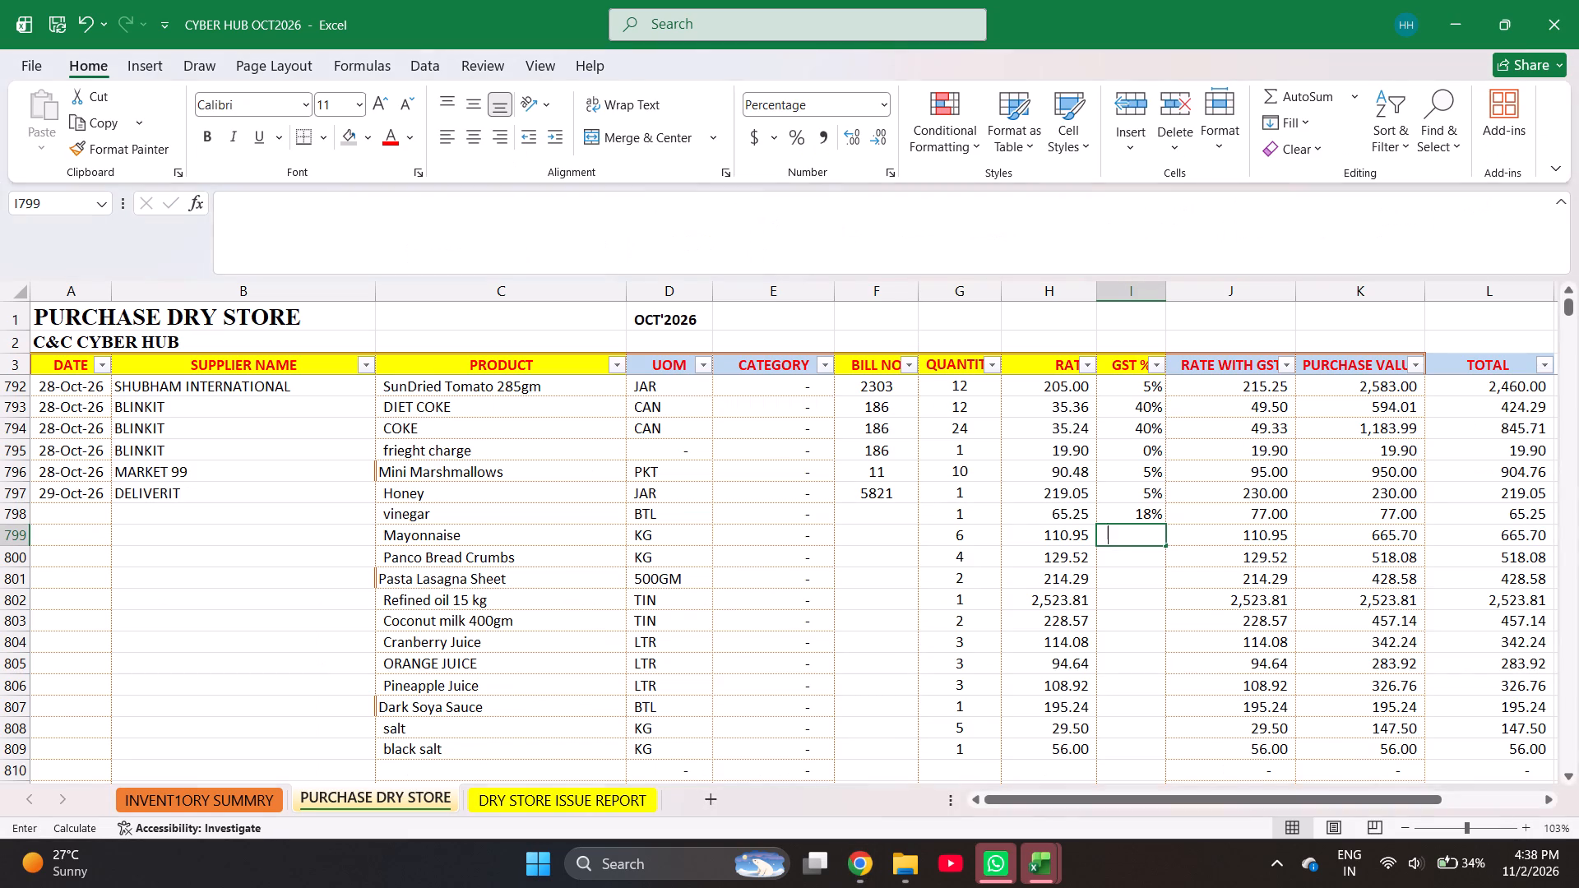
{"action": "key", "text": "Return"}
{"action": "key", "text": "5"}
{"action": "key", "text": "Return"}
{"action": "key", "text": "5"}
{"action": "key", "text": "Return"}
{"action": "key", "text": "5"}
{"action": "key", "text": "Return"}
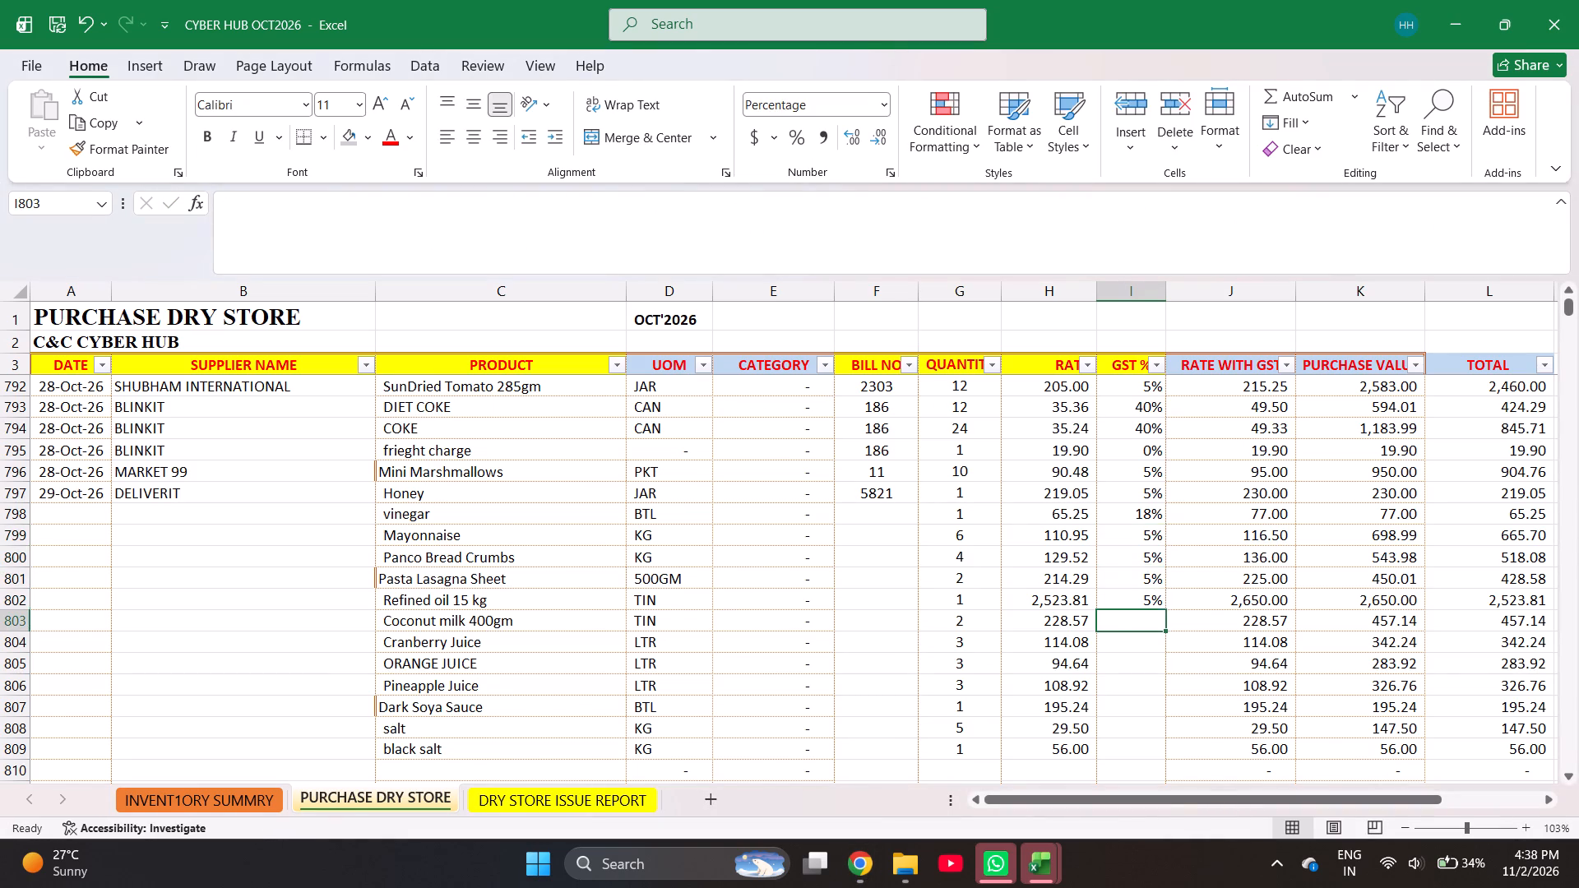
Enter 5% GST for Coconut milk, the three juices and Dark Soya Sauce in rows 803 to 807.
{"action": "key", "text": "5"}
{"action": "key", "text": "Return"}
{"action": "key", "text": "5"}
{"action": "key", "text": "Return"}
{"action": "key", "text": "5"}
{"action": "key", "text": "Return"}
{"action": "key", "text": "5"}
{"action": "key", "text": "Return"}
{"action": "key", "text": "5"}
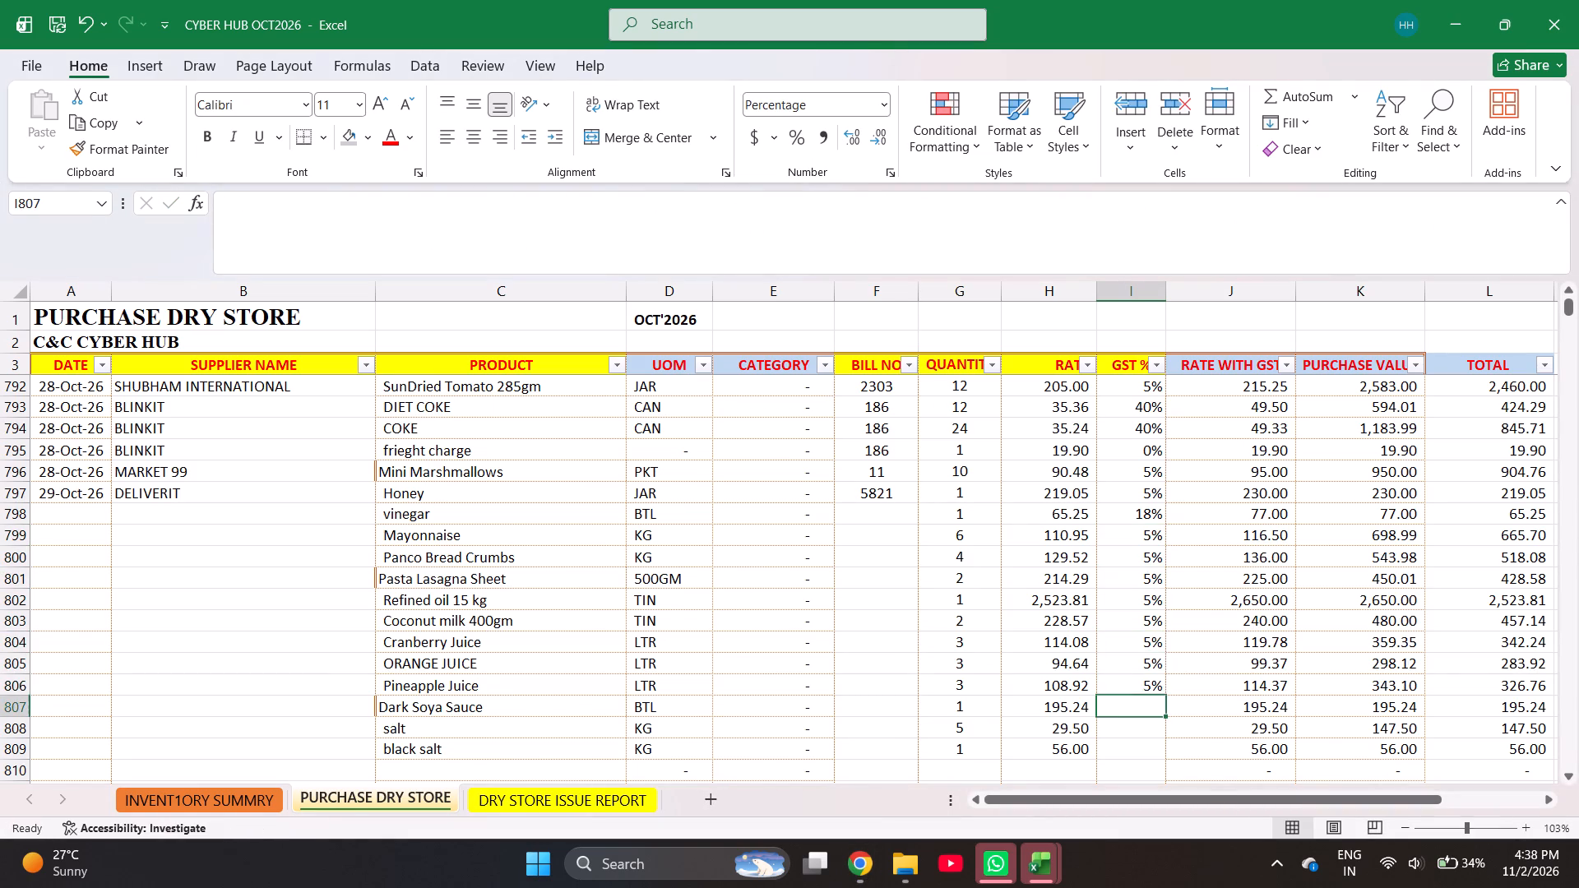
{"action": "key", "text": "Return"}
Enter 0% GST for salt and black salt in rows 808 and 809.
{"action": "key", "text": "2"}
{"action": "key", "text": "BackSpace"}
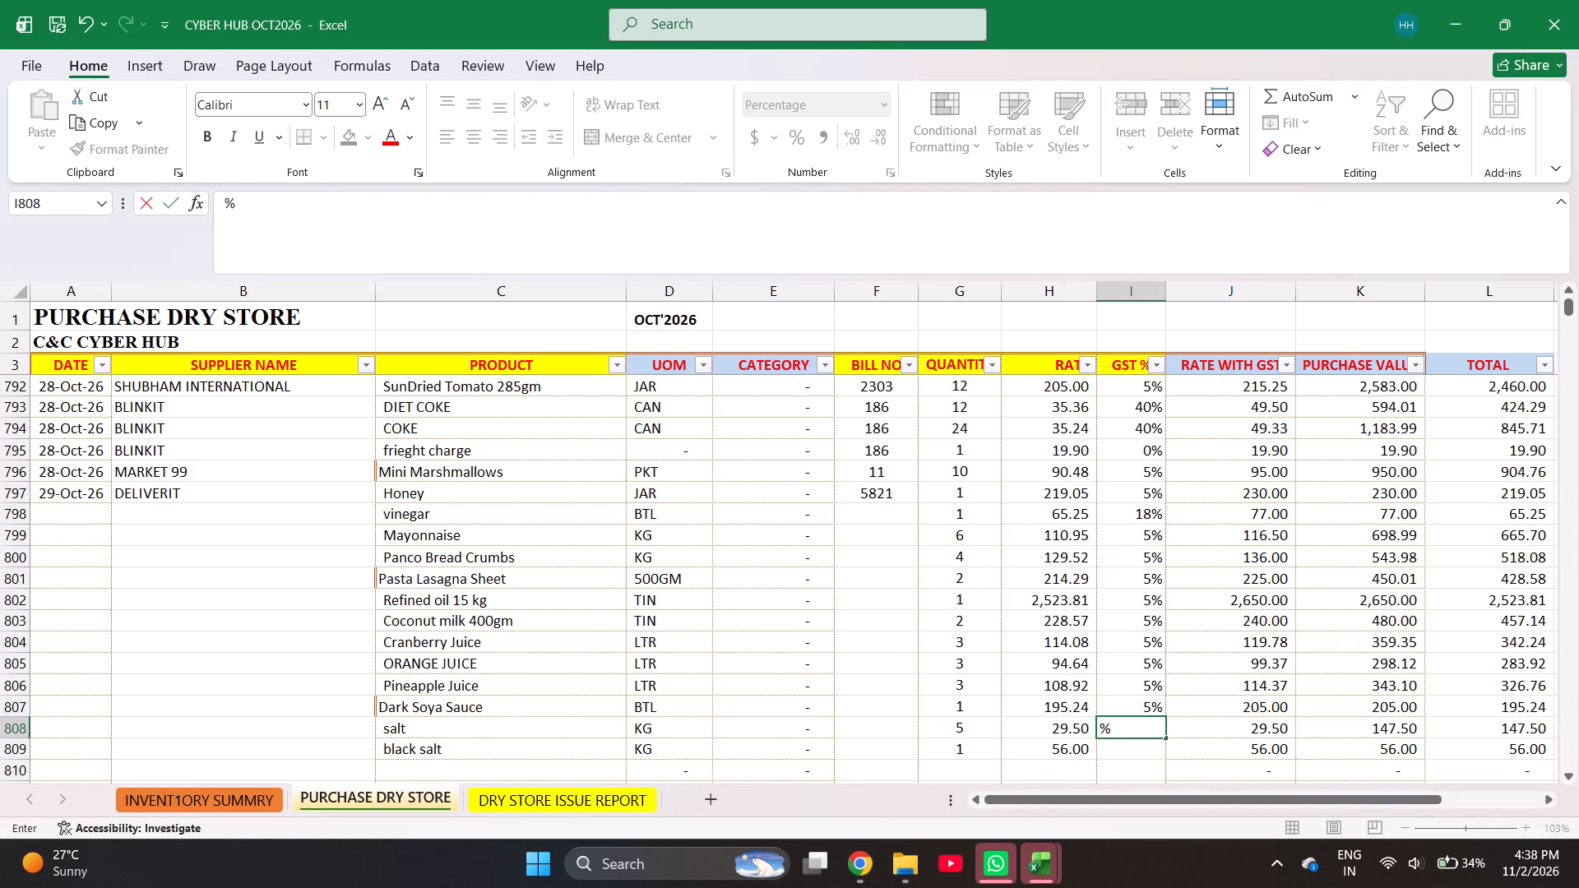
{"action": "key", "text": "0"}
{"action": "key", "text": "Return"}
{"action": "key", "text": "0"}
{"action": "key", "text": "Return"}
Fill bill number 5821 down from row 797 through row 809.
{"action": "key", "text": "Left"}
{"action": "key", "text": "Left"}
{"action": "key", "text": "Left"}
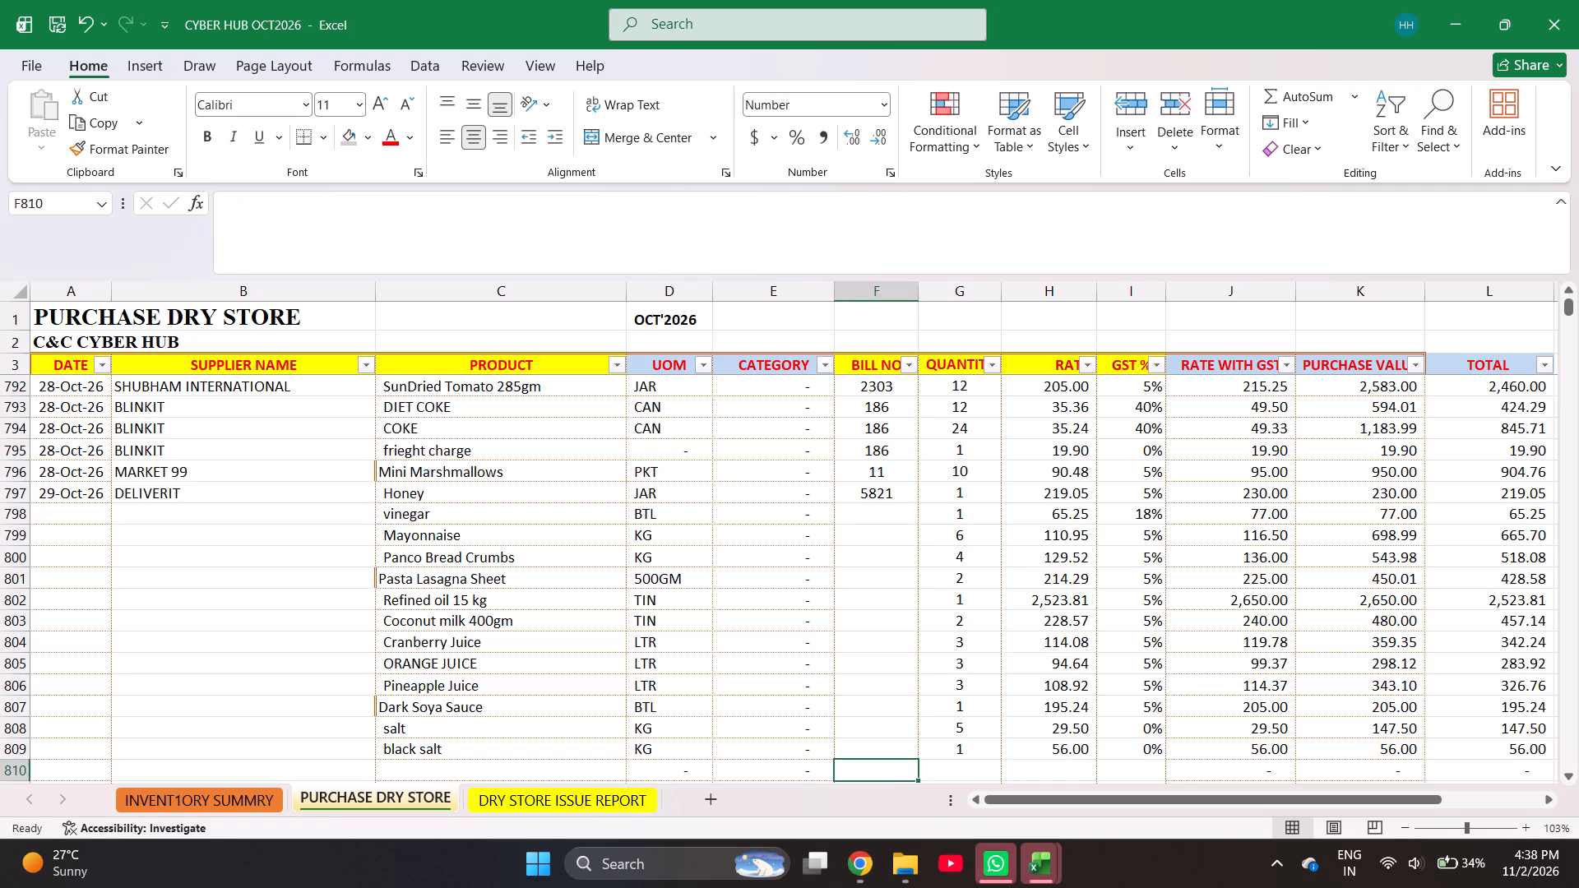
{"action": "key", "text": "ctrl+Up"}
{"action": "key", "text": "ctrl+Up"}
{"action": "key", "text": "ctrl+Up"}
{"action": "key", "text": "ctrl+Down"}
{"action": "key", "text": "ctrl+Down"}
{"action": "key", "text": "shift+Down"}
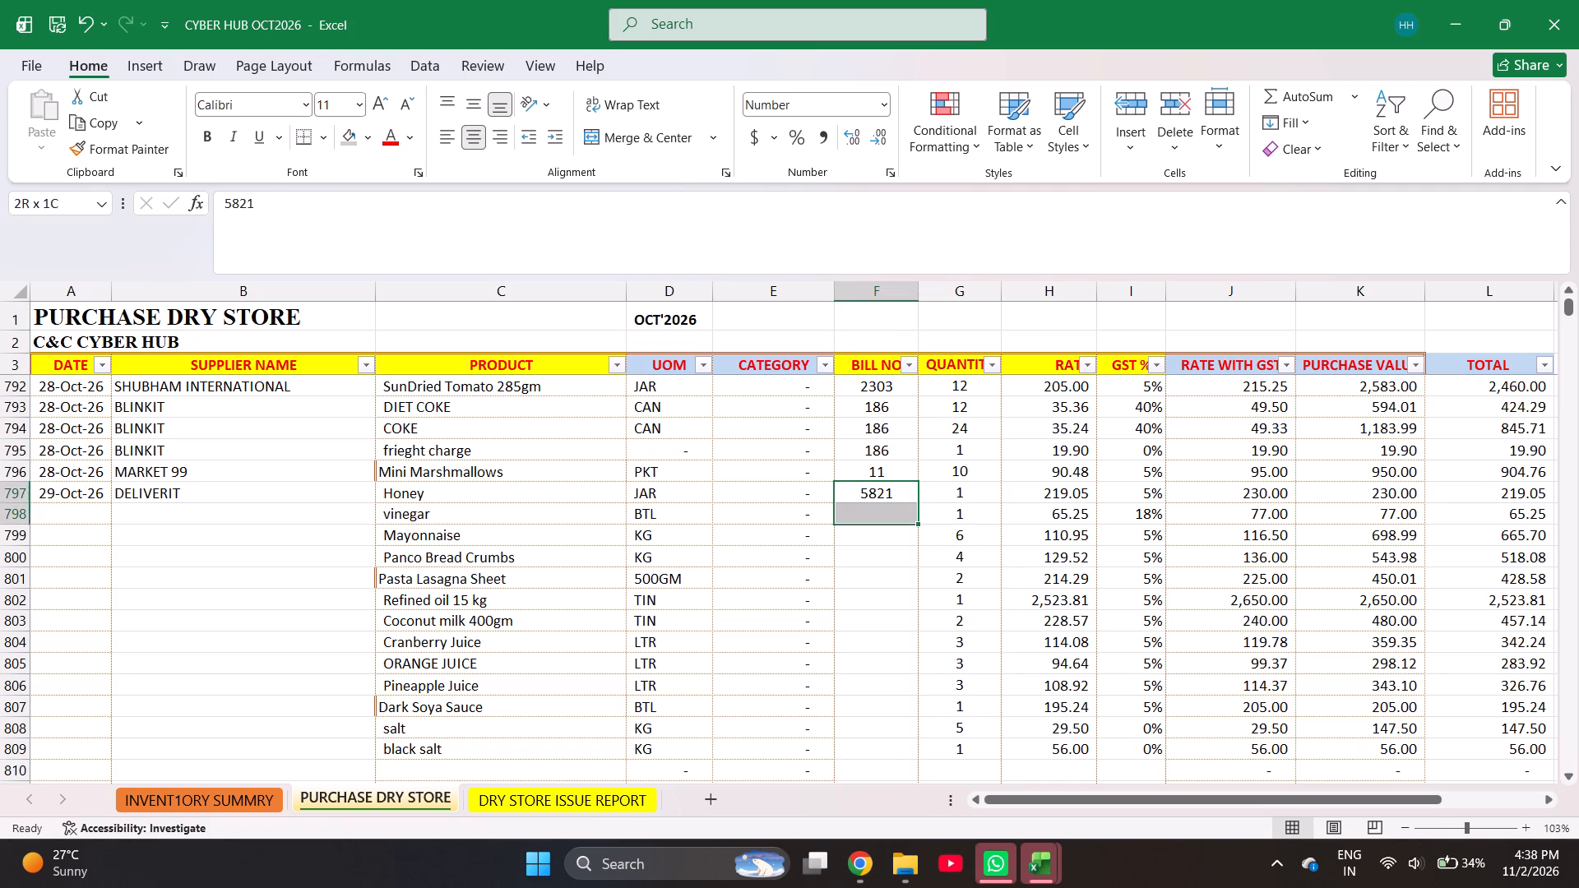
{"action": "key", "text": "shift+Down"}
{"action": "key", "text": "shift+Down"}
{"action": "key", "text": "shift+Down"}
{"action": "key", "text": "shift+Down"}
{"action": "key", "text": "shift+Down"}
{"action": "key", "text": "shift+Down"}
{"action": "key", "text": "shift+Down"}
{"action": "key", "text": "shift+Down"}
{"action": "key", "text": "shift+Down"}
{"action": "key", "text": "shift+Down"}
{"action": "key", "text": "shift+Down"}
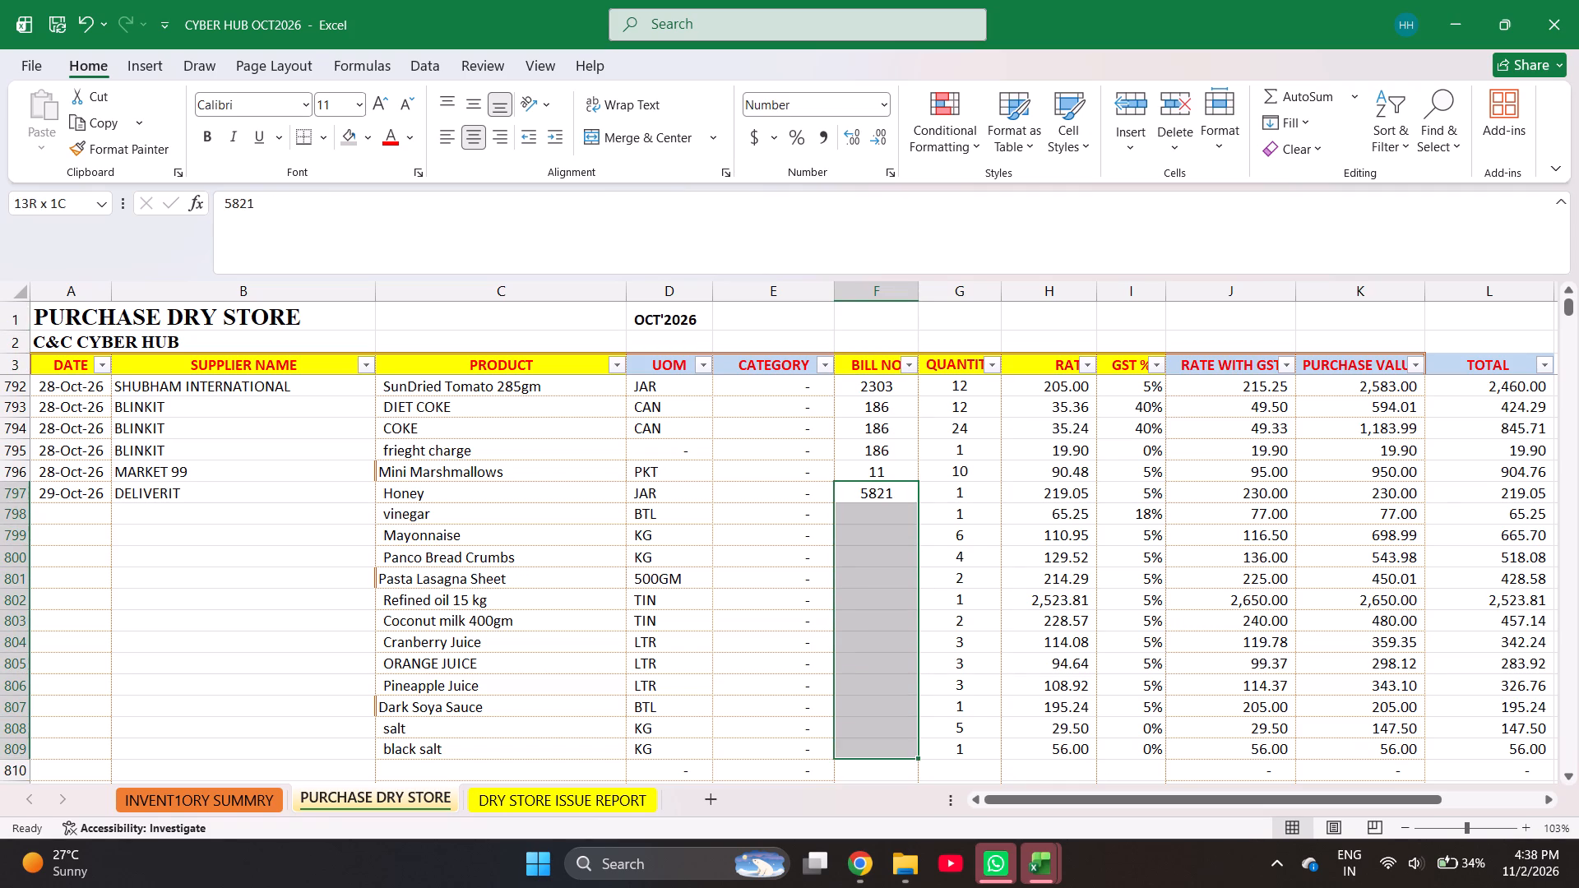
{"action": "key", "text": "ctrl+d"}
Fill the date 29-Oct-26 and supplier DELIVERIT down from row 797 through row 809.
{"action": "key", "text": "ctrl+Left"}
{"action": "key", "text": "shift+Right"}
{"action": "key", "text": "shift+Down"}
{"action": "key", "text": "shift+Down"}
{"action": "key", "text": "shift+Down"}
{"action": "key", "text": "shift+Down"}
{"action": "key", "text": "shift+Down"}
{"action": "key", "text": "shift+Down"}
{"action": "key", "text": "shift+Down"}
{"action": "key", "text": "shift+Down"}
{"action": "key", "text": "shift+Down"}
{"action": "key", "text": "shift+Down"}
{"action": "key", "text": "shift+Down"}
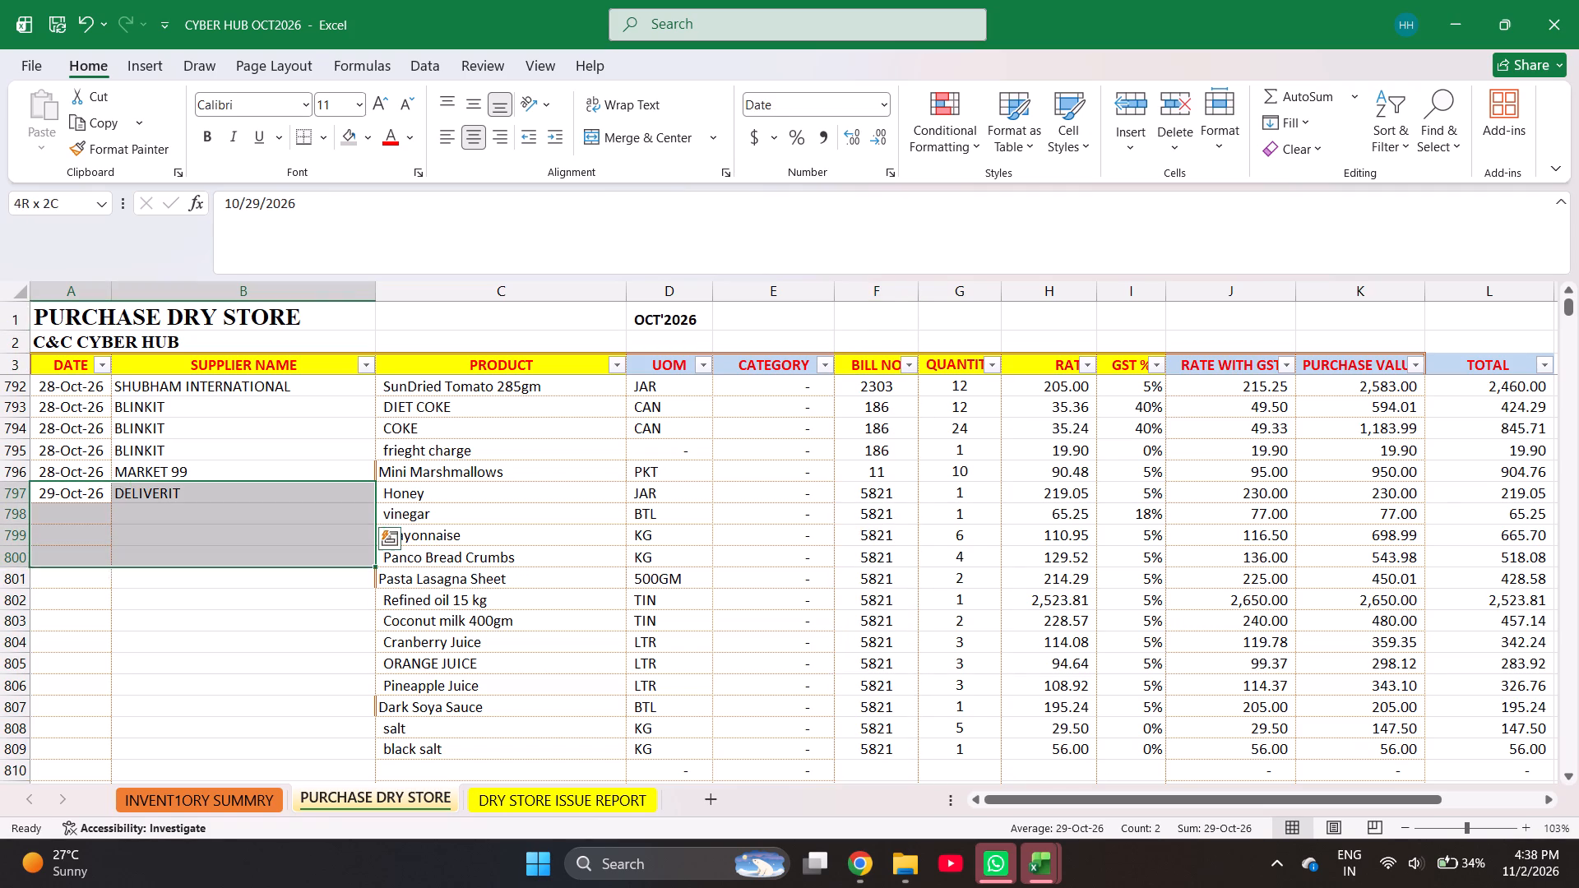
{"action": "key", "text": "shift+Down"}
{"action": "key", "text": "ctrl+d"}
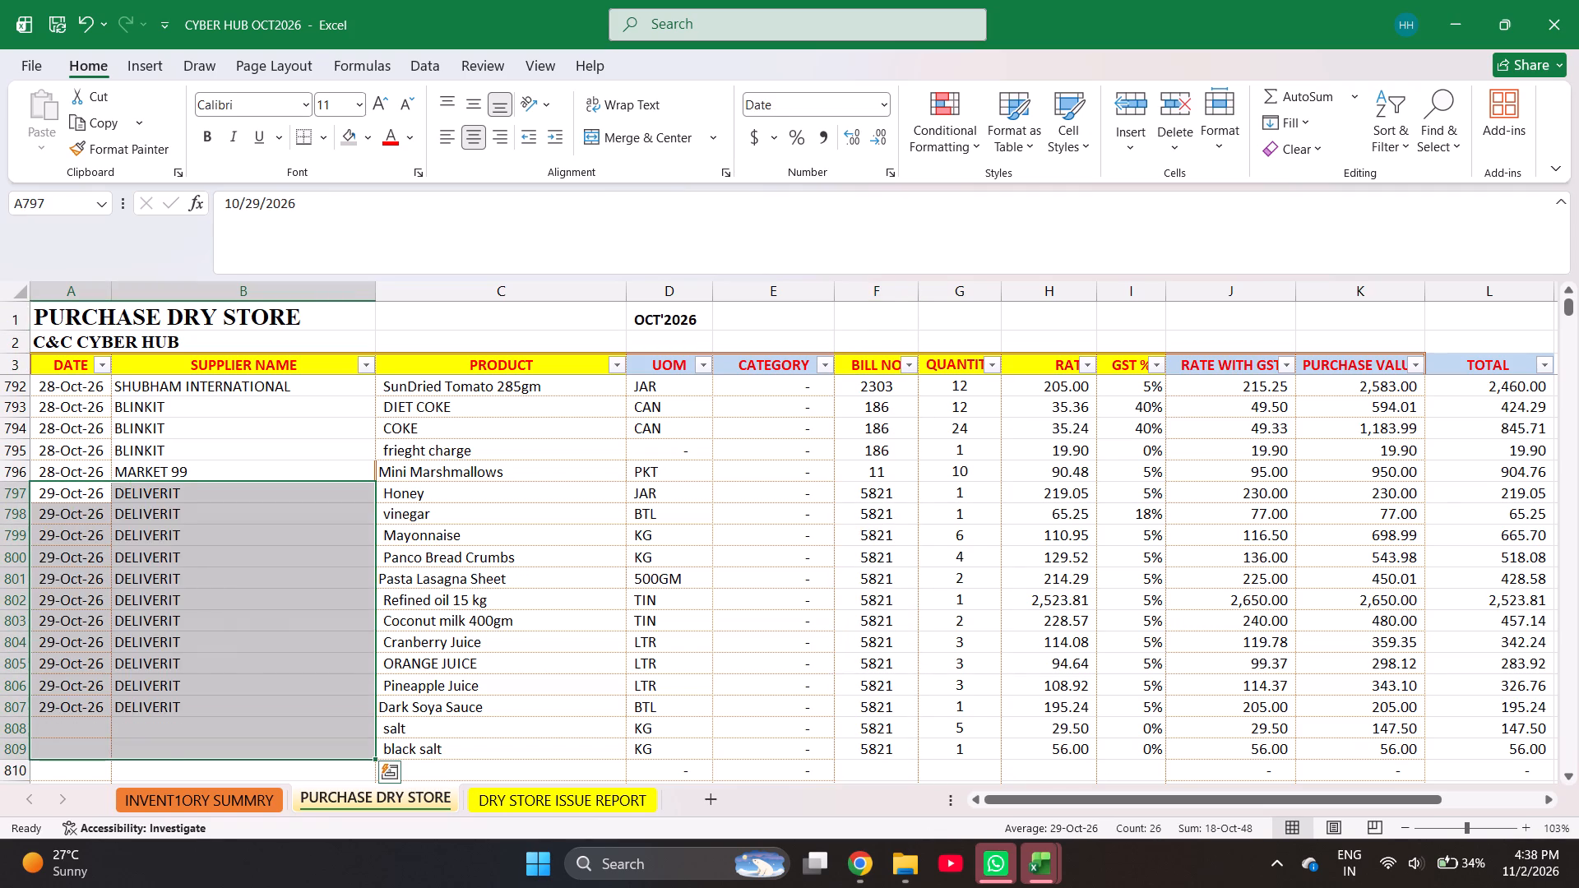
Read through the rest of the DELIVERIT invoice in the scanned PDF for items not yet entered.
{"action": "key", "text": "ctrl+Left"}
{"action": "key", "text": "ctrl+Down"}
{"action": "key", "text": "Down"}
{"action": "key", "text": "alt+Tab"}
{"action": "key", "text": "Down"}
{"action": "key", "text": "Down"}
{"action": "key", "text": "Down"}
{"action": "key", "text": "Down"}
{"action": "key", "text": "Down"}
{"action": "key", "text": "Down"}
{"action": "key", "text": "Down"}
{"action": "key", "text": "Down"}
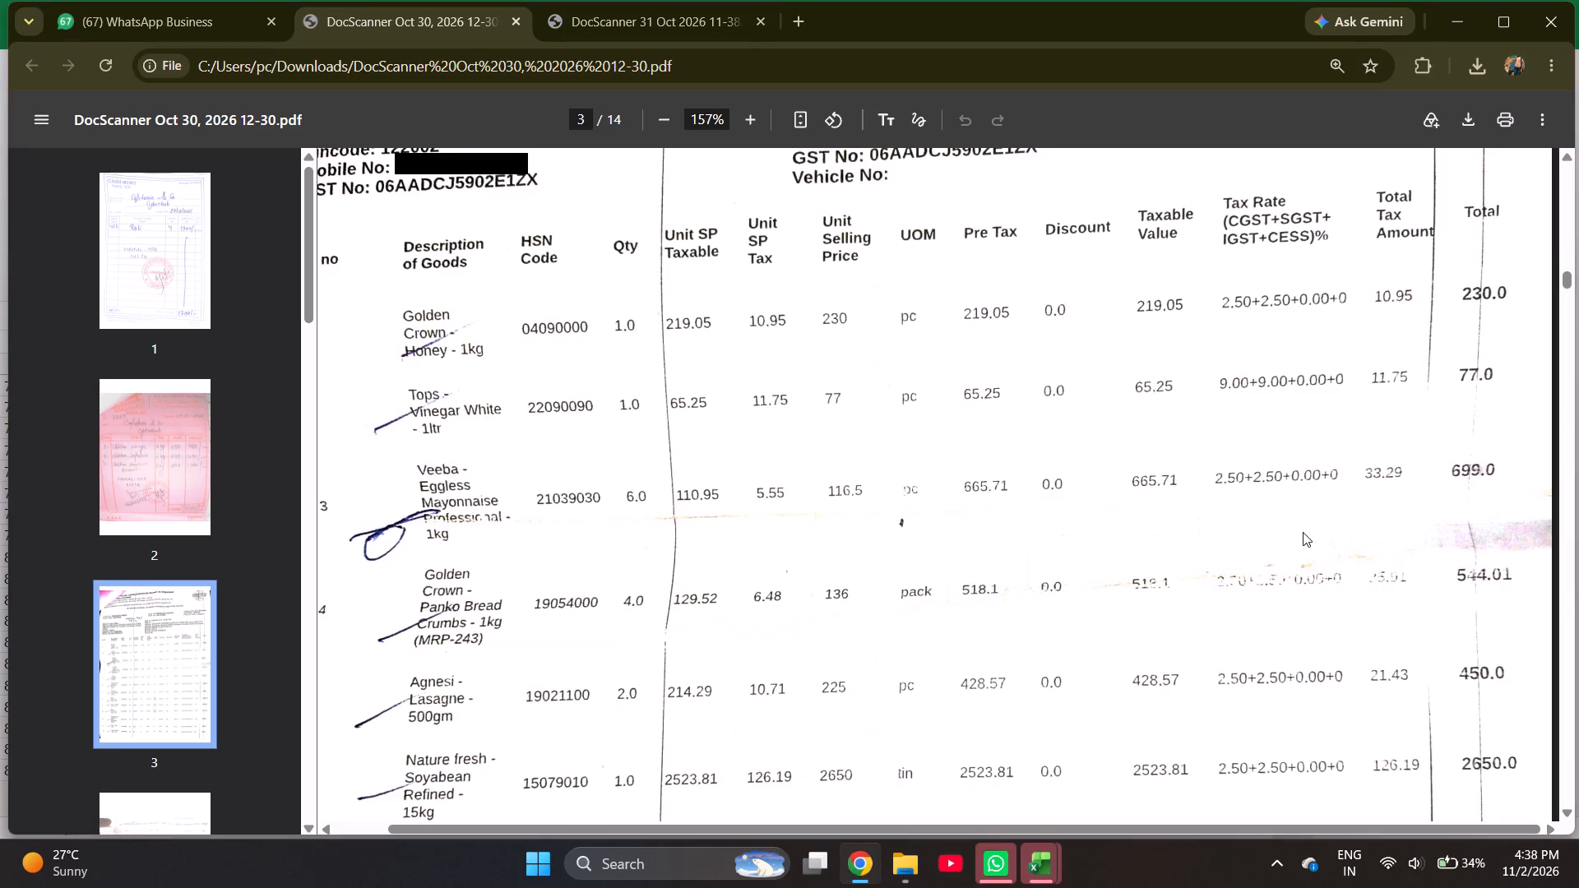
{"action": "key", "text": "Down"}
{"action": "key", "text": "Down"}
{"action": "key", "text": "Down"}
{"action": "key", "text": "Down"}
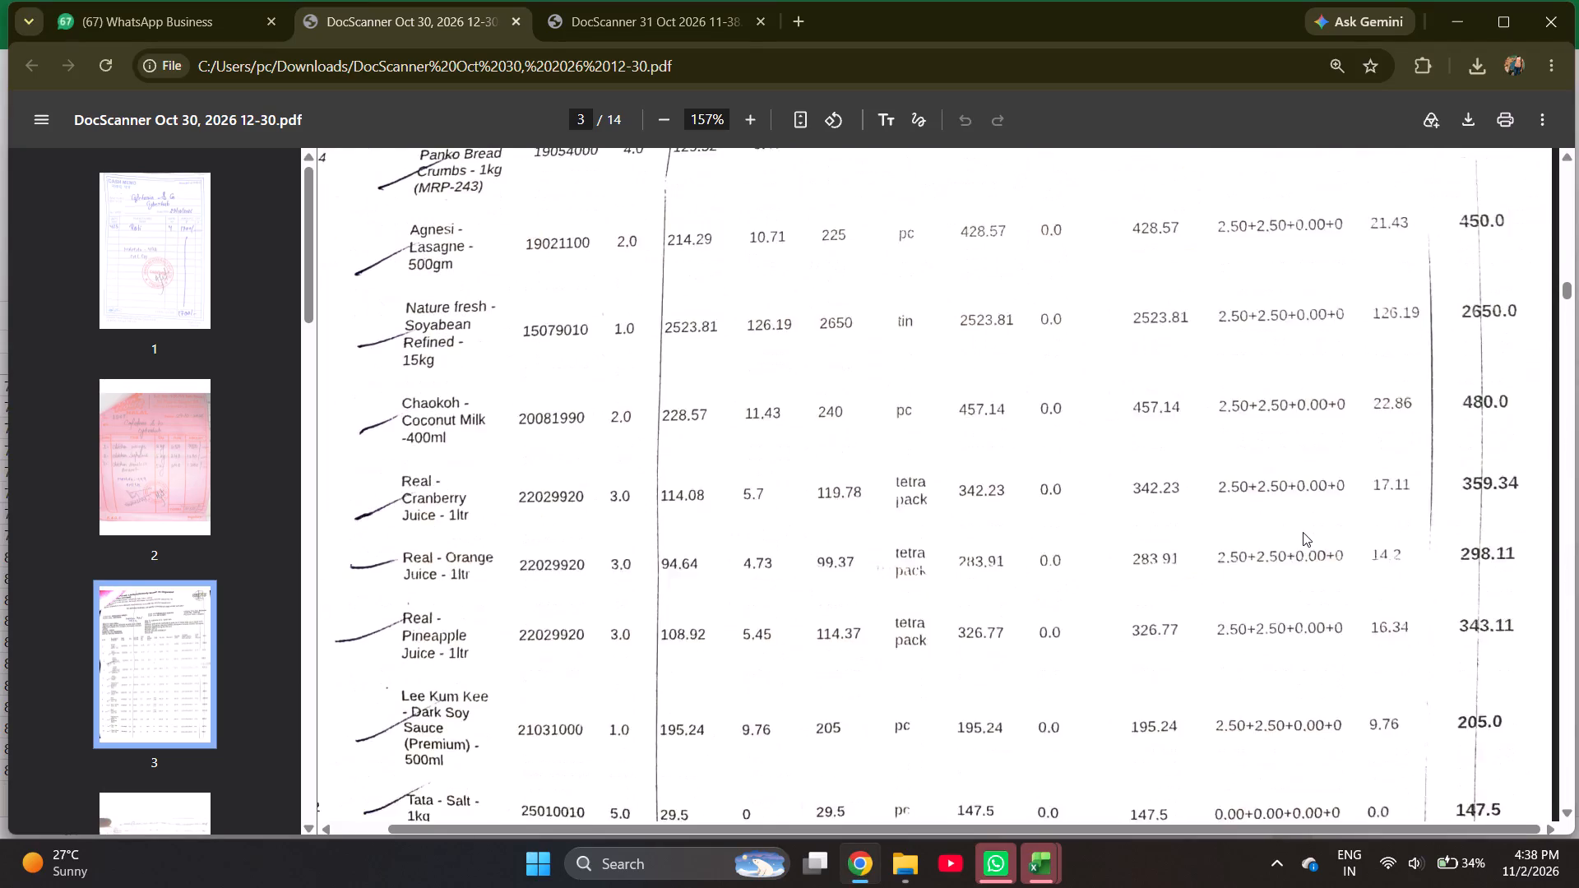
{"action": "key", "text": "Down"}
{"action": "key", "text": "Down"}
{"action": "key", "text": "Down"}
{"action": "key", "text": "Down"}
{"action": "key", "text": "Down"}
{"action": "key", "text": "Down"}
{"action": "key", "text": "Down"}
{"action": "key", "text": "Down"}
{"action": "key", "text": "Down"}
{"action": "key", "text": "Down"}
{"action": "key", "text": "Down"}
{"action": "key", "text": "Down"}
{"action": "key", "text": "Down"}
{"action": "key", "text": "Down"}
{"action": "key", "text": "Down"}
{"action": "key", "text": "Down"}
{"action": "key", "text": "Down"}
{"action": "key", "text": "Down"}
{"action": "key", "text": "Down"}
{"action": "key", "text": "Down"}
{"action": "key", "text": "Down"}
{"action": "key", "text": "Down"}
{"action": "key", "text": "Down"}
{"action": "key", "text": "Down"}
{"action": "key", "text": "Down"}
{"action": "key", "text": "Down"}
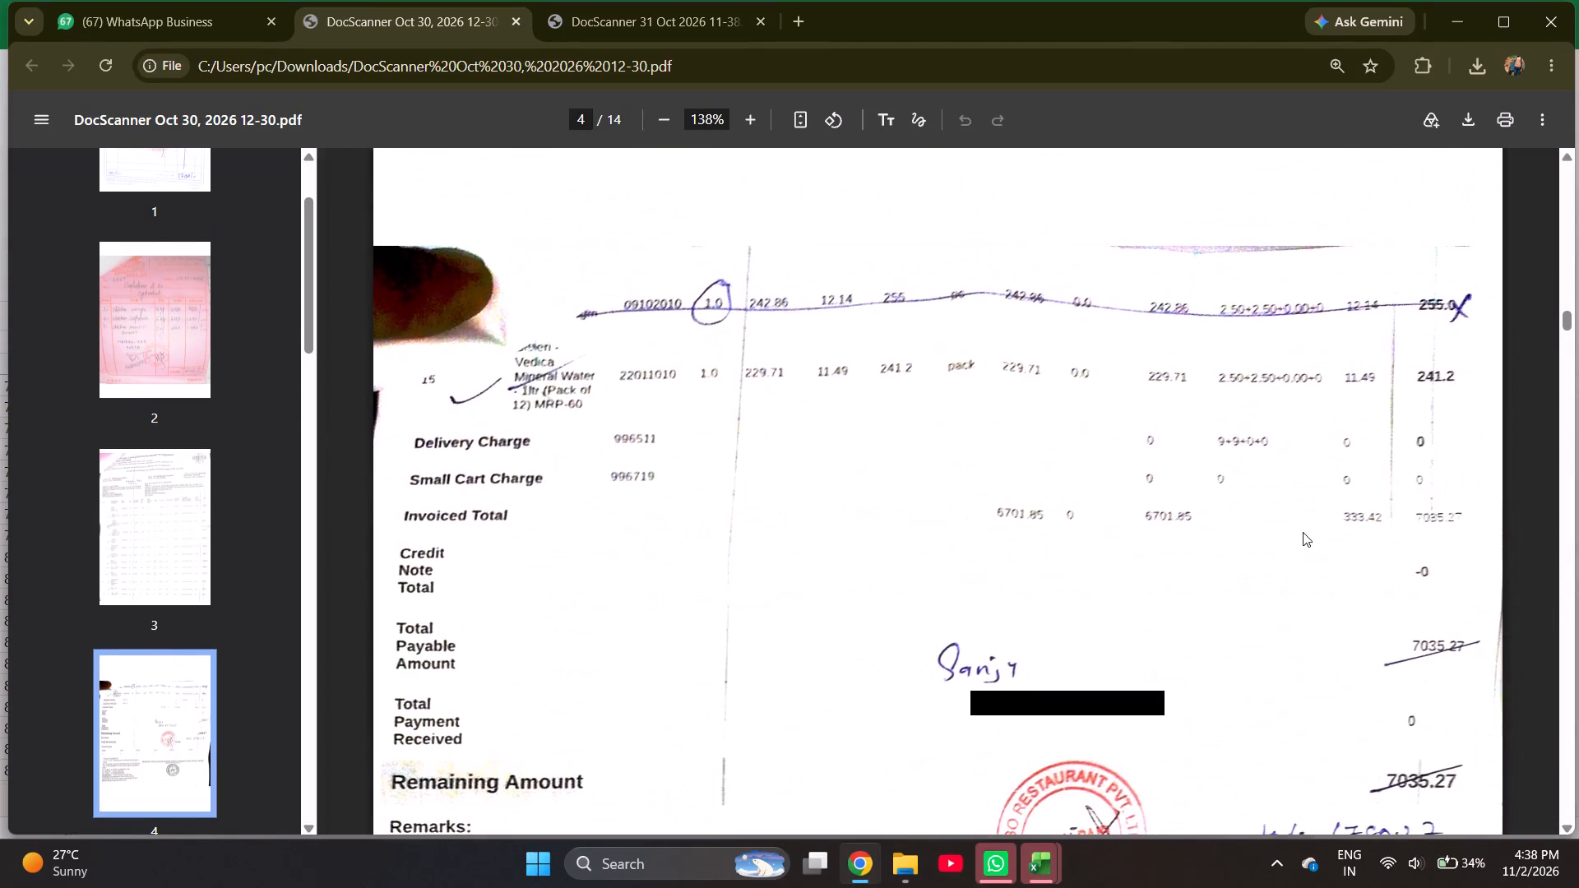
Fill the date 29-Oct-26 and supplier DELIVERIT down into row 810.
{"action": "key", "text": "alt+Tab"}
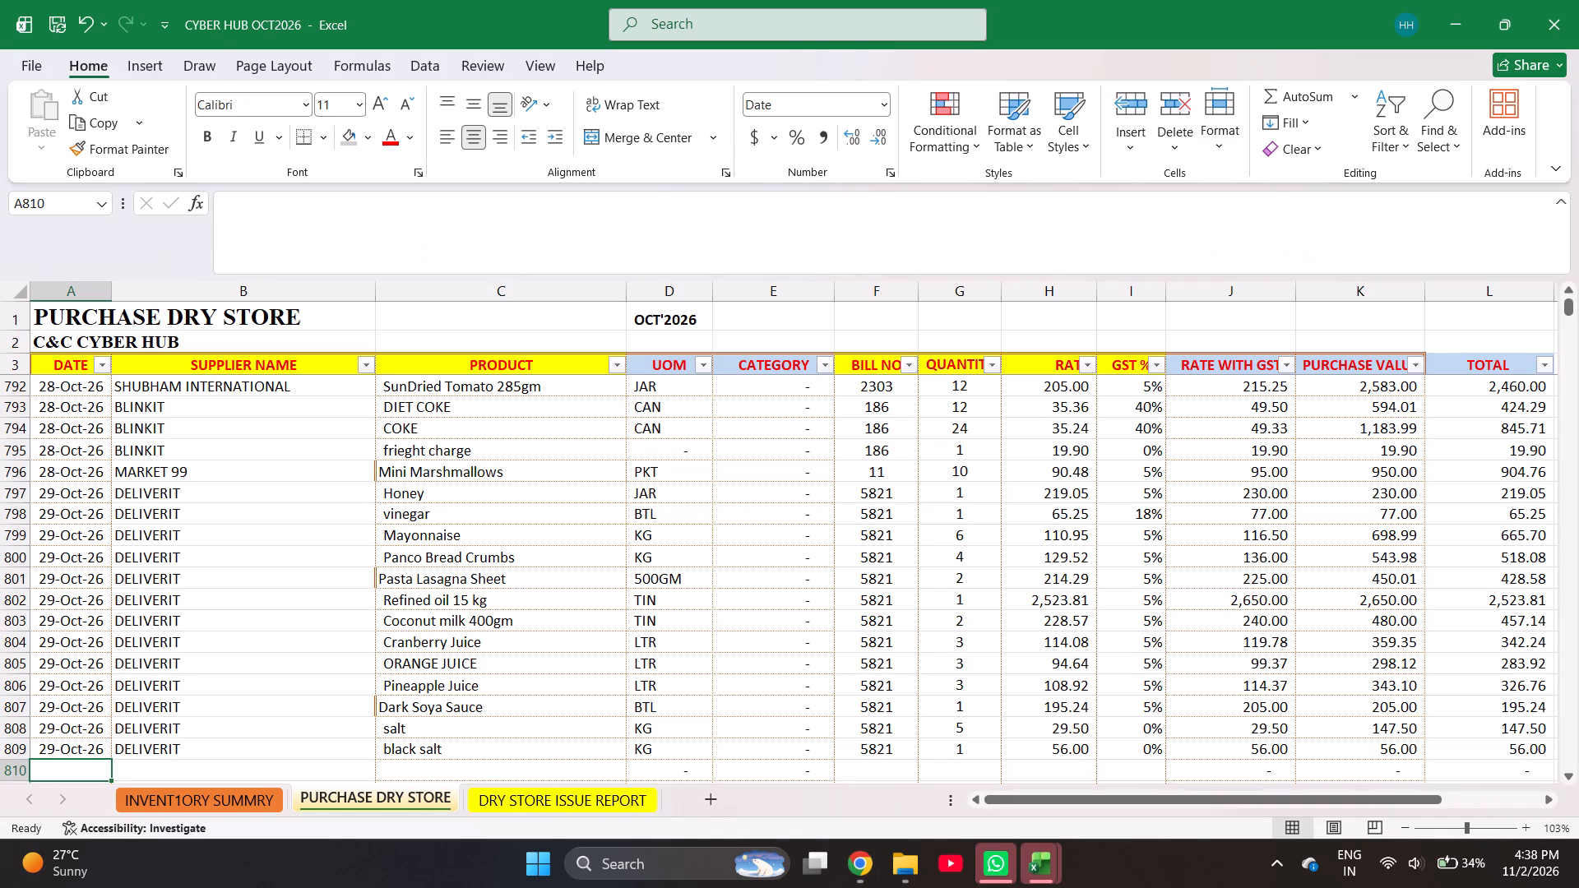
{"action": "key", "text": "shift+Right"}
{"action": "key", "text": "ctrl+d"}
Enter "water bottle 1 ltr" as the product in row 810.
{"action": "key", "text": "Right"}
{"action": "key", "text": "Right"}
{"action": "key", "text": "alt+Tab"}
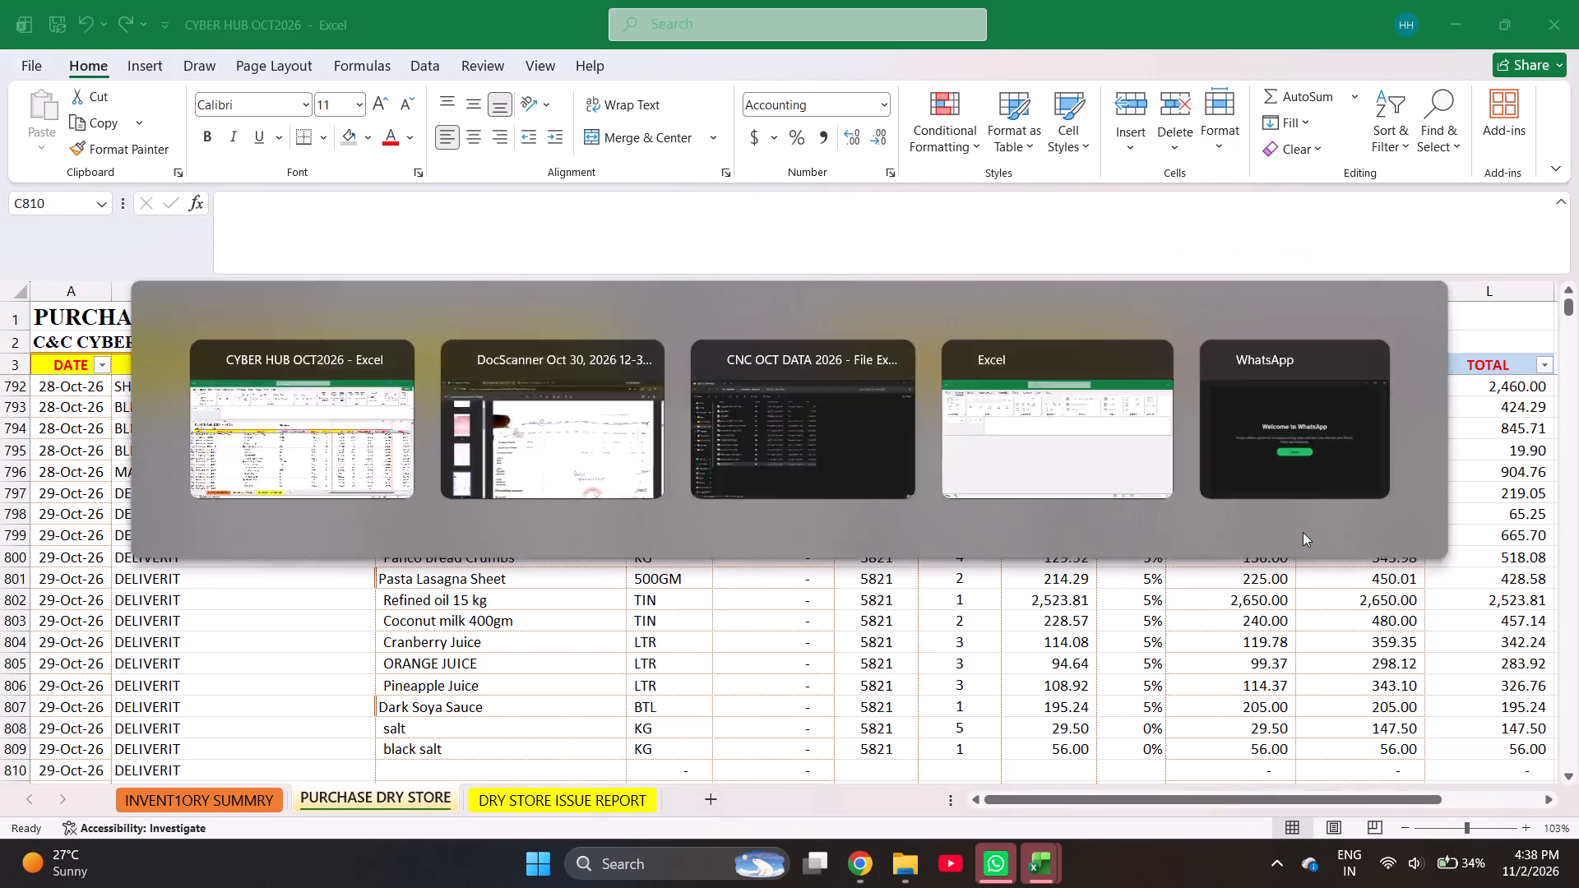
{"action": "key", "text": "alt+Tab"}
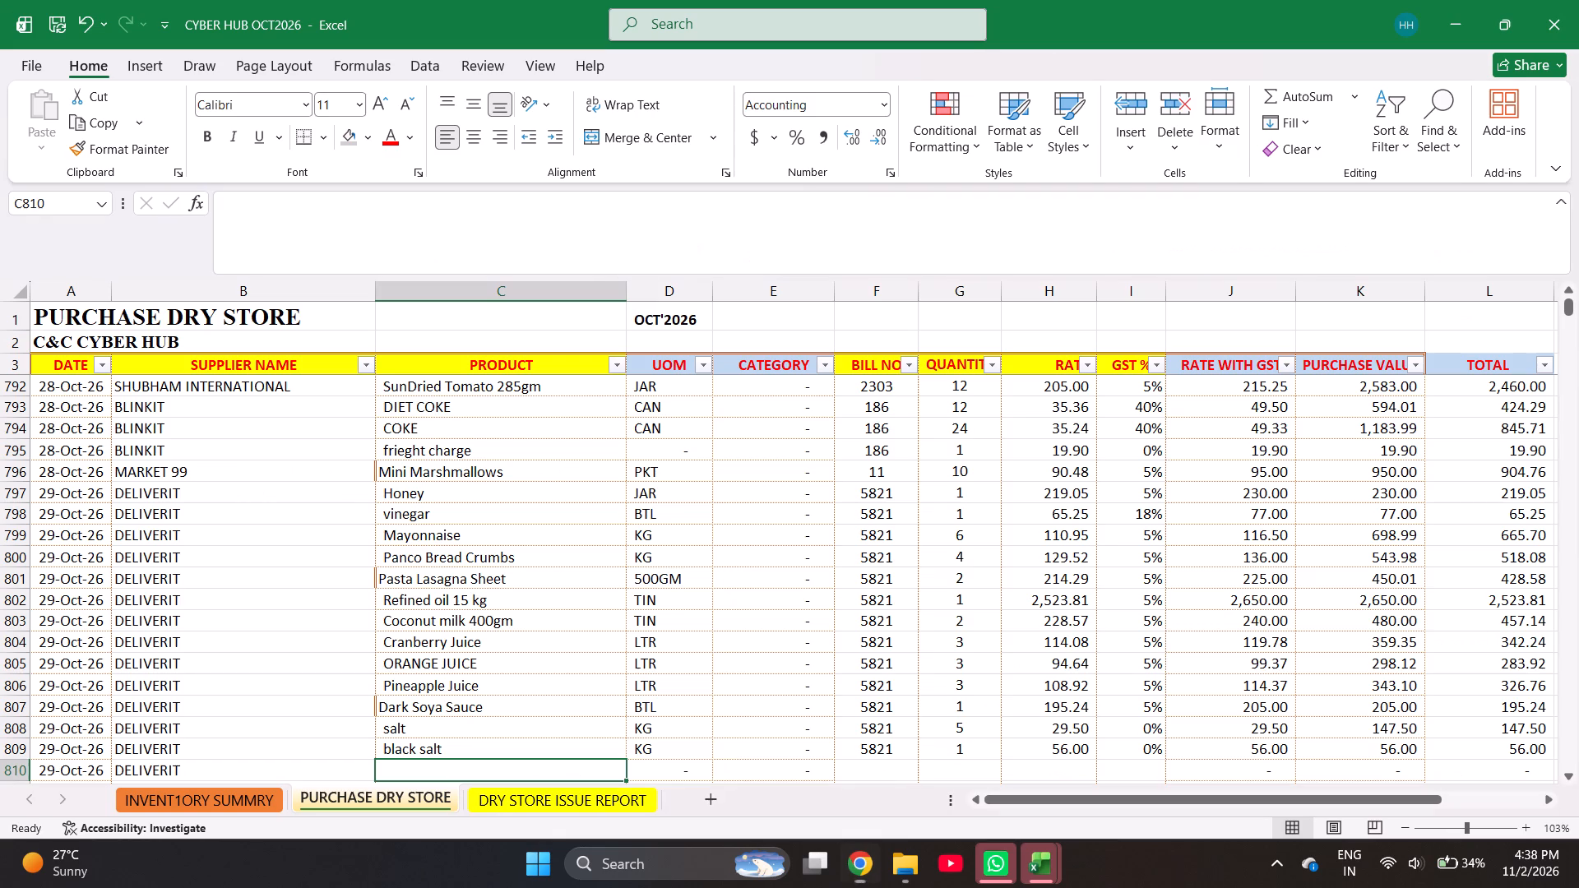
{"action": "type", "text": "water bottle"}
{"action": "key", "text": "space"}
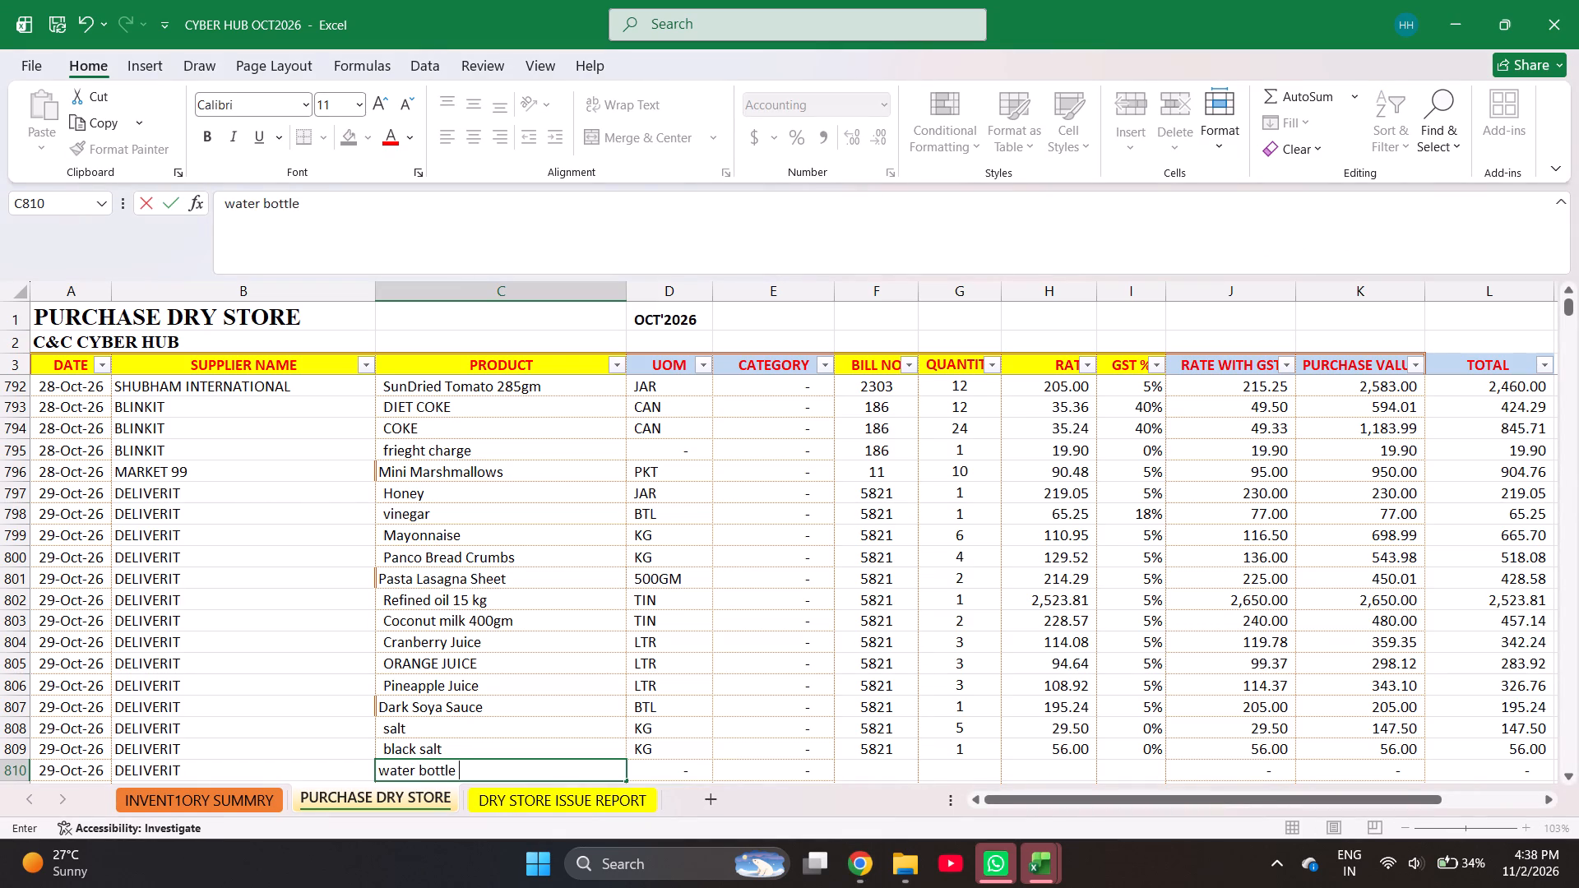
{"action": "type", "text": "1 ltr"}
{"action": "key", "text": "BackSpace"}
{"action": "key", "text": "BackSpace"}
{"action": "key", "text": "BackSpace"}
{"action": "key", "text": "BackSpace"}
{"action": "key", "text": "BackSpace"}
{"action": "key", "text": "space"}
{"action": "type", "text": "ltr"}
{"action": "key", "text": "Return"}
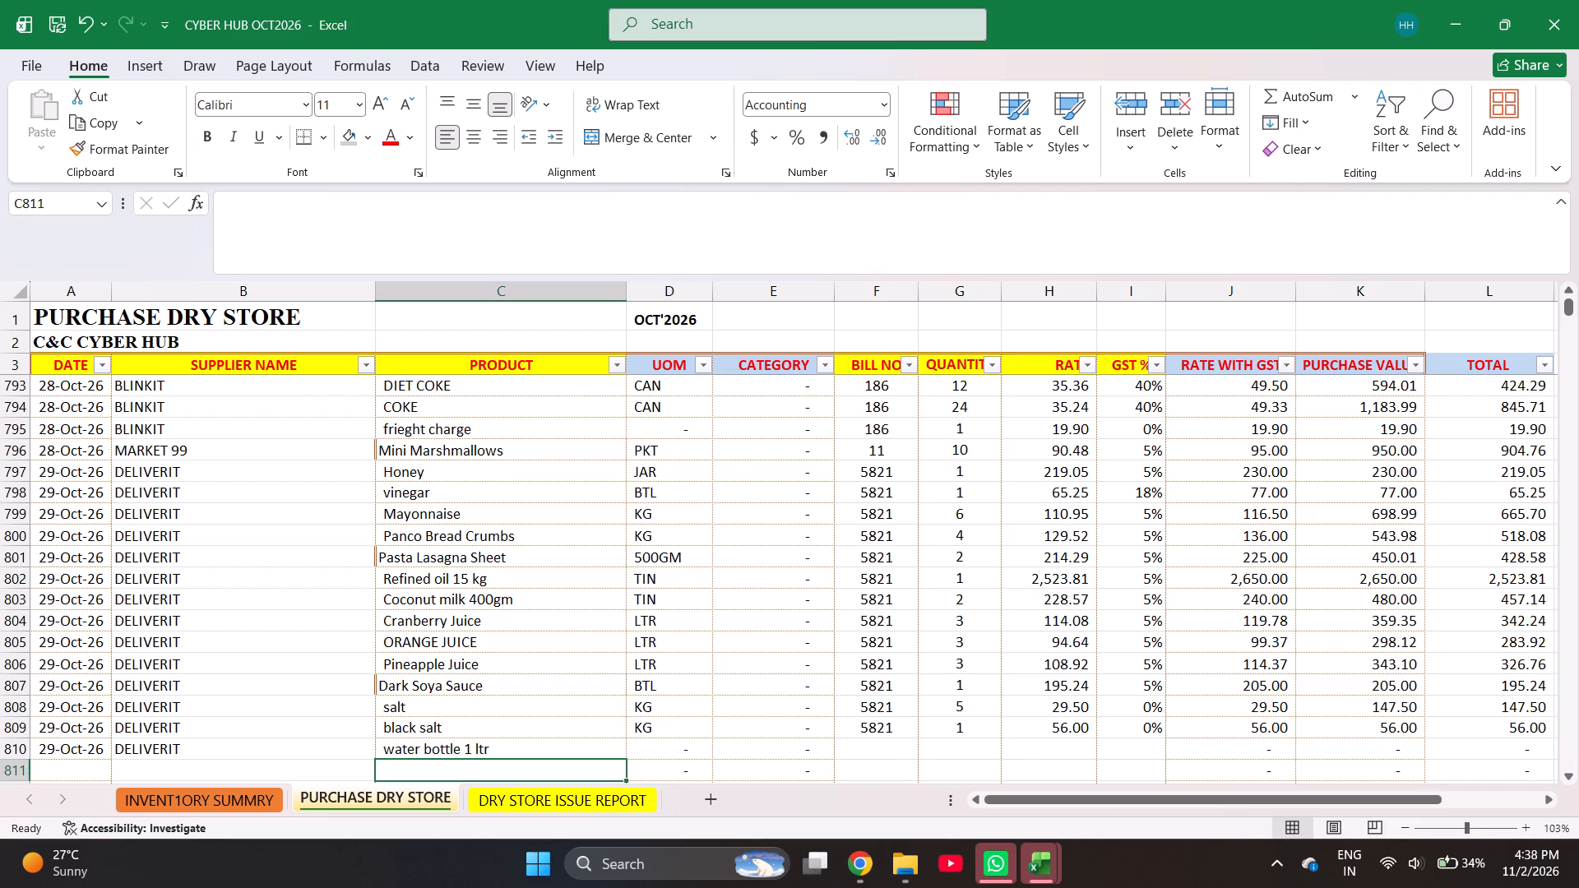
Search the INVENT1ORY SUMMRY sheet for "water b" and go to the Water Bottle 1Ltr entry.
{"action": "key", "text": "ctrl+Page_Up"}
{"action": "key", "text": "ctrl+f"}
{"action": "type", "text": "water"}
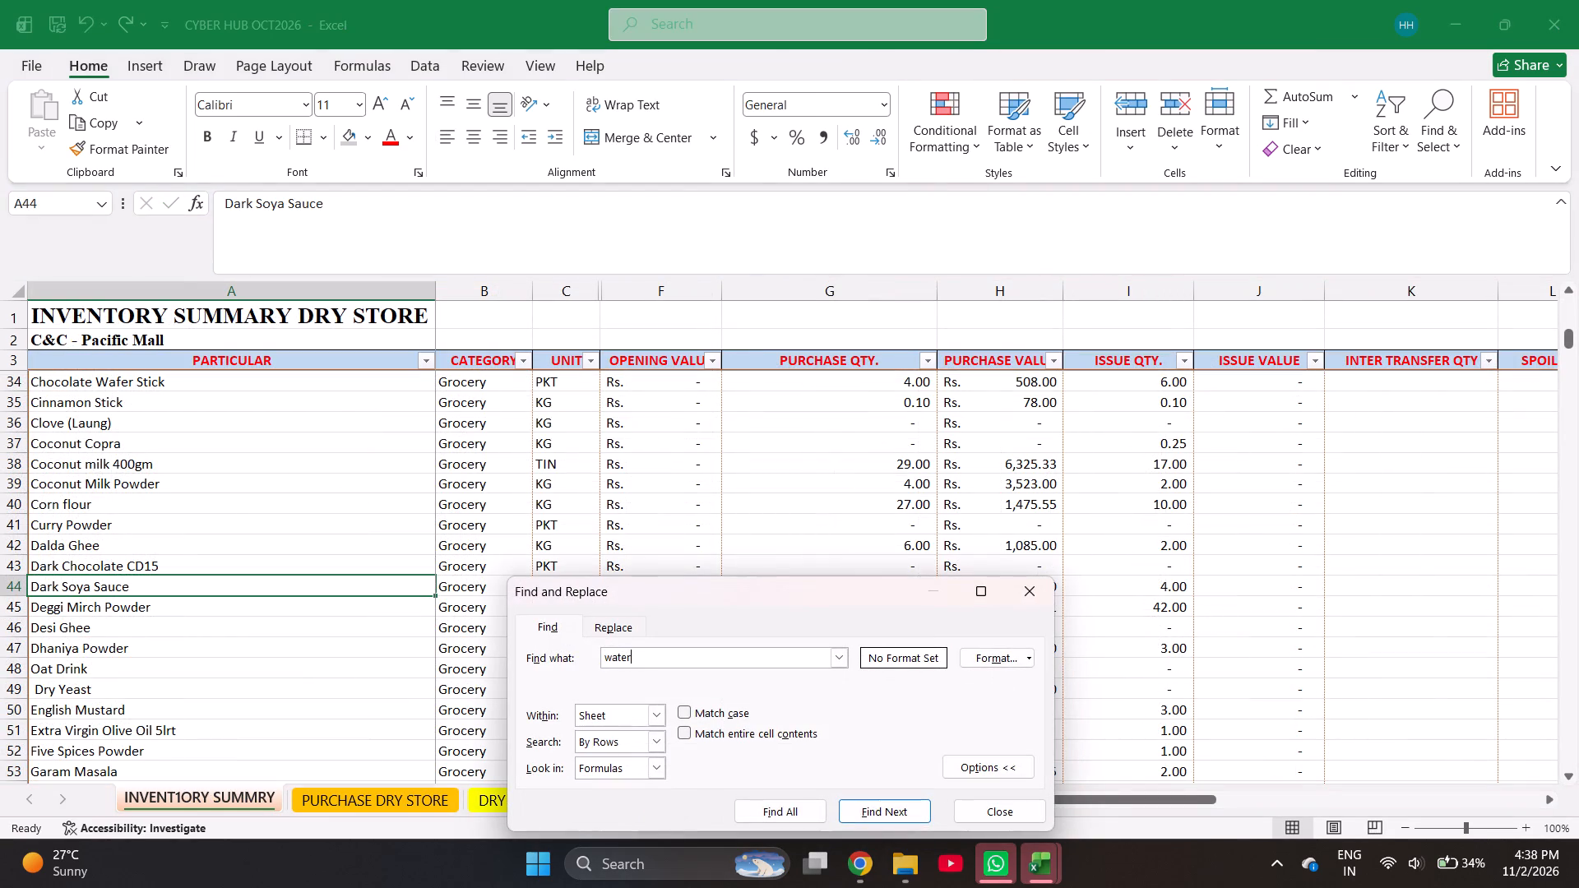
{"action": "key", "text": "space"}
{"action": "key", "text": "BackSpace"}
{"action": "key", "text": "space"}
{"action": "type", "text": "b"}
{"action": "key", "text": "Return"}
{"action": "key", "text": "Escape"}
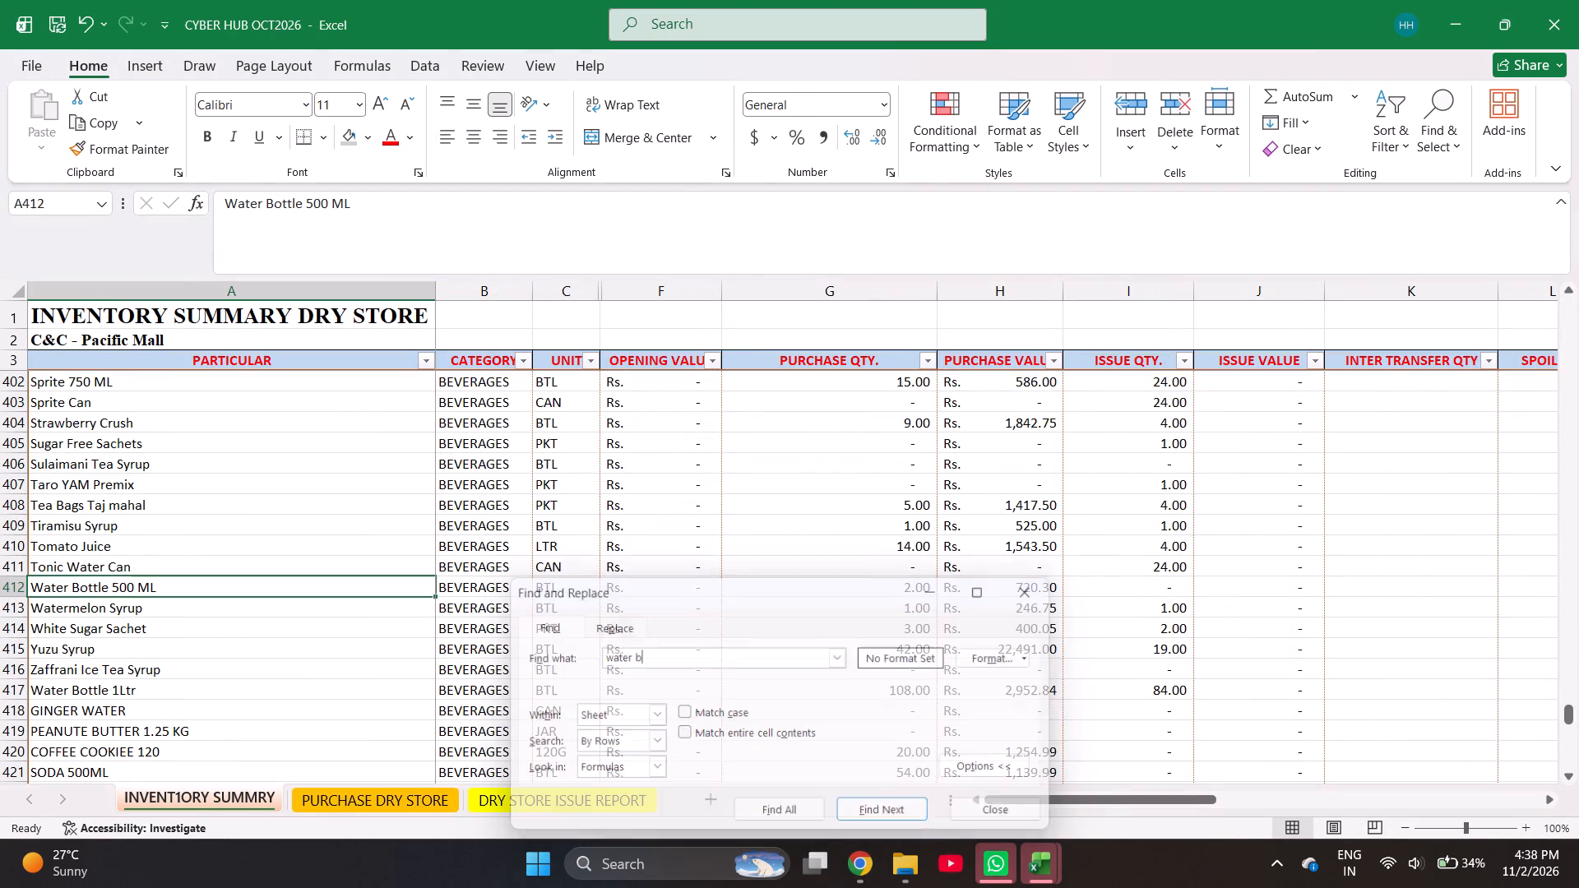
{"action": "key", "text": "ctrl+f"}
{"action": "key", "text": "Return"}
{"action": "key", "text": "Escape"}
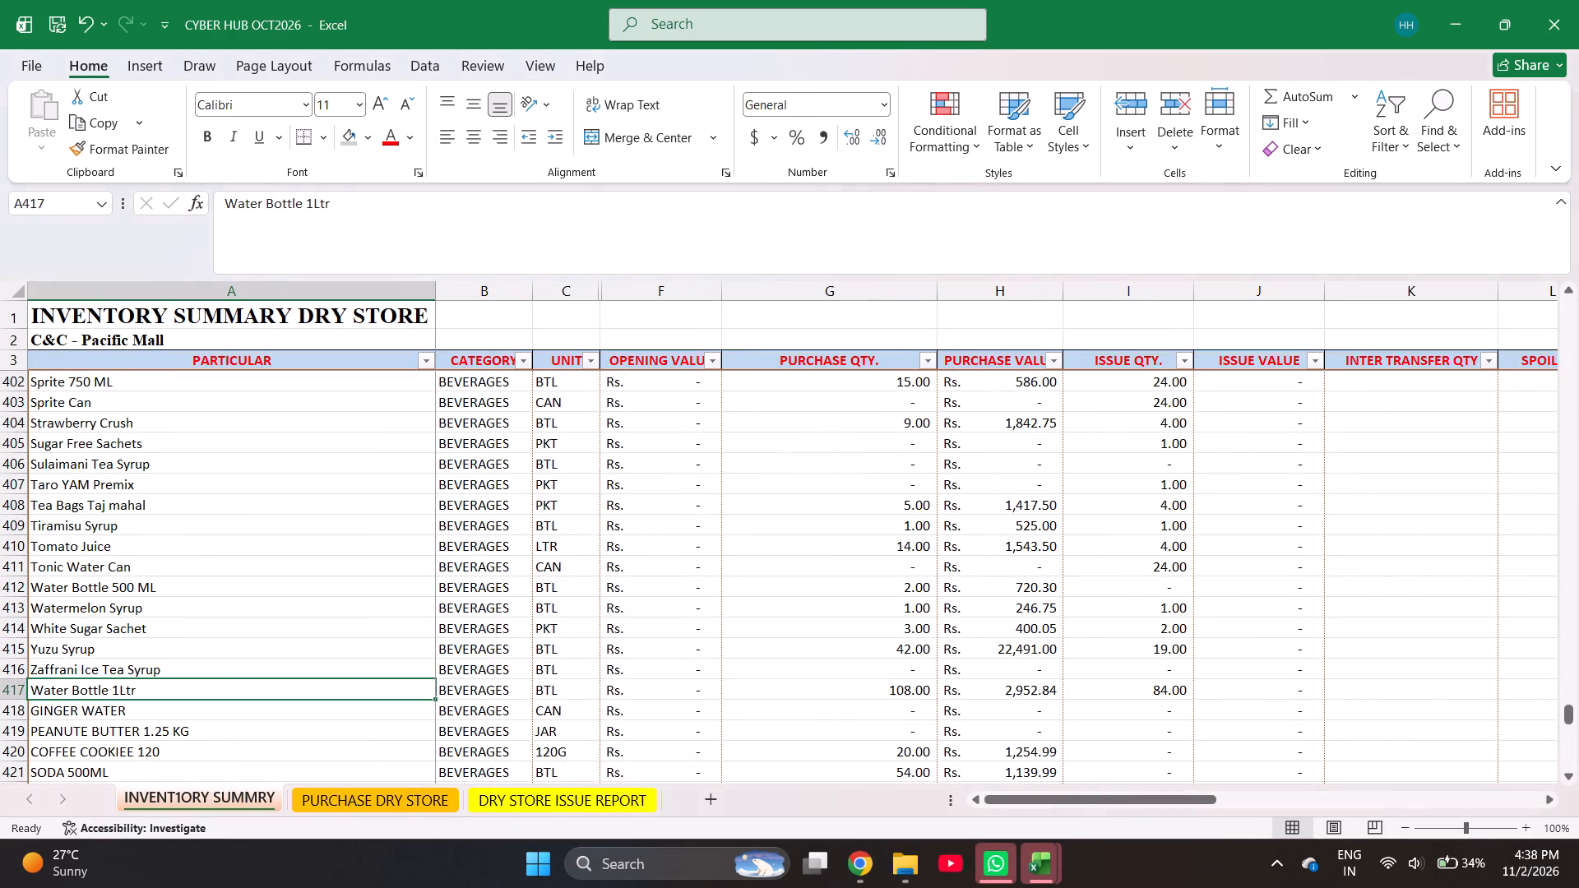
Copy the Water Bottle 1Ltr name from the inventory summary into product cell C810 of PURCHASE DRY STORE.
{"action": "key", "text": "ctrl+c"}
{"action": "key", "text": "ctrl+Page_Down"}
{"action": "key", "text": "Return"}
{"action": "key", "text": "Return"}
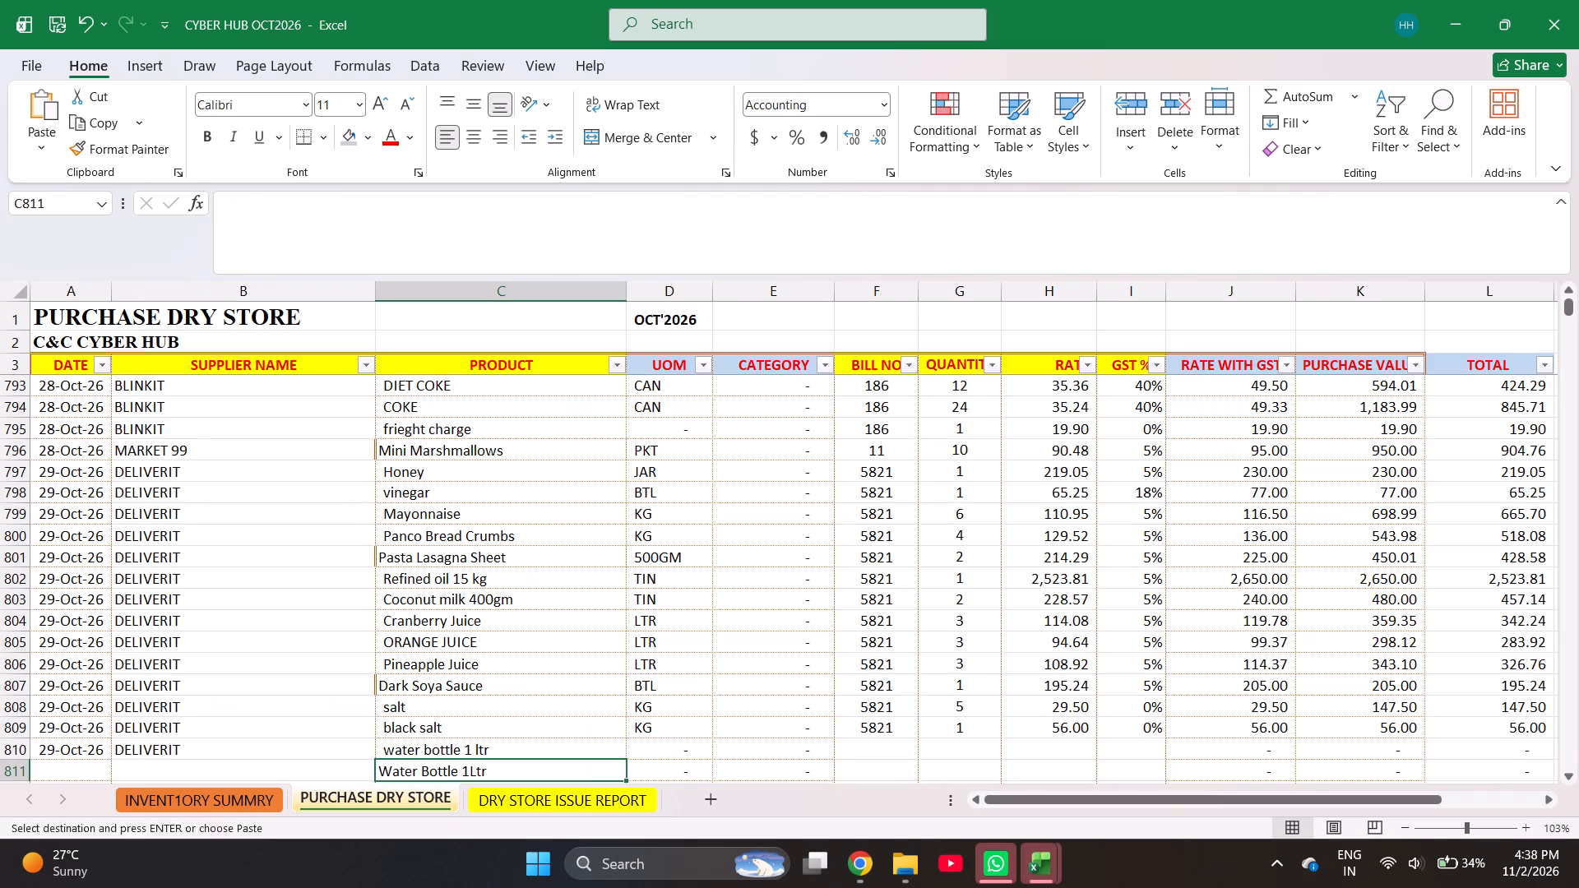
{"action": "key", "text": "ctrl+z"}
{"action": "key", "text": "Up"}
{"action": "key", "text": "Return"}
Enter quantity 12 for Water Bottle 1Ltr in row 810, based on the invoice's pack size.
{"action": "key", "text": "Right"}
{"action": "key", "text": "Right"}
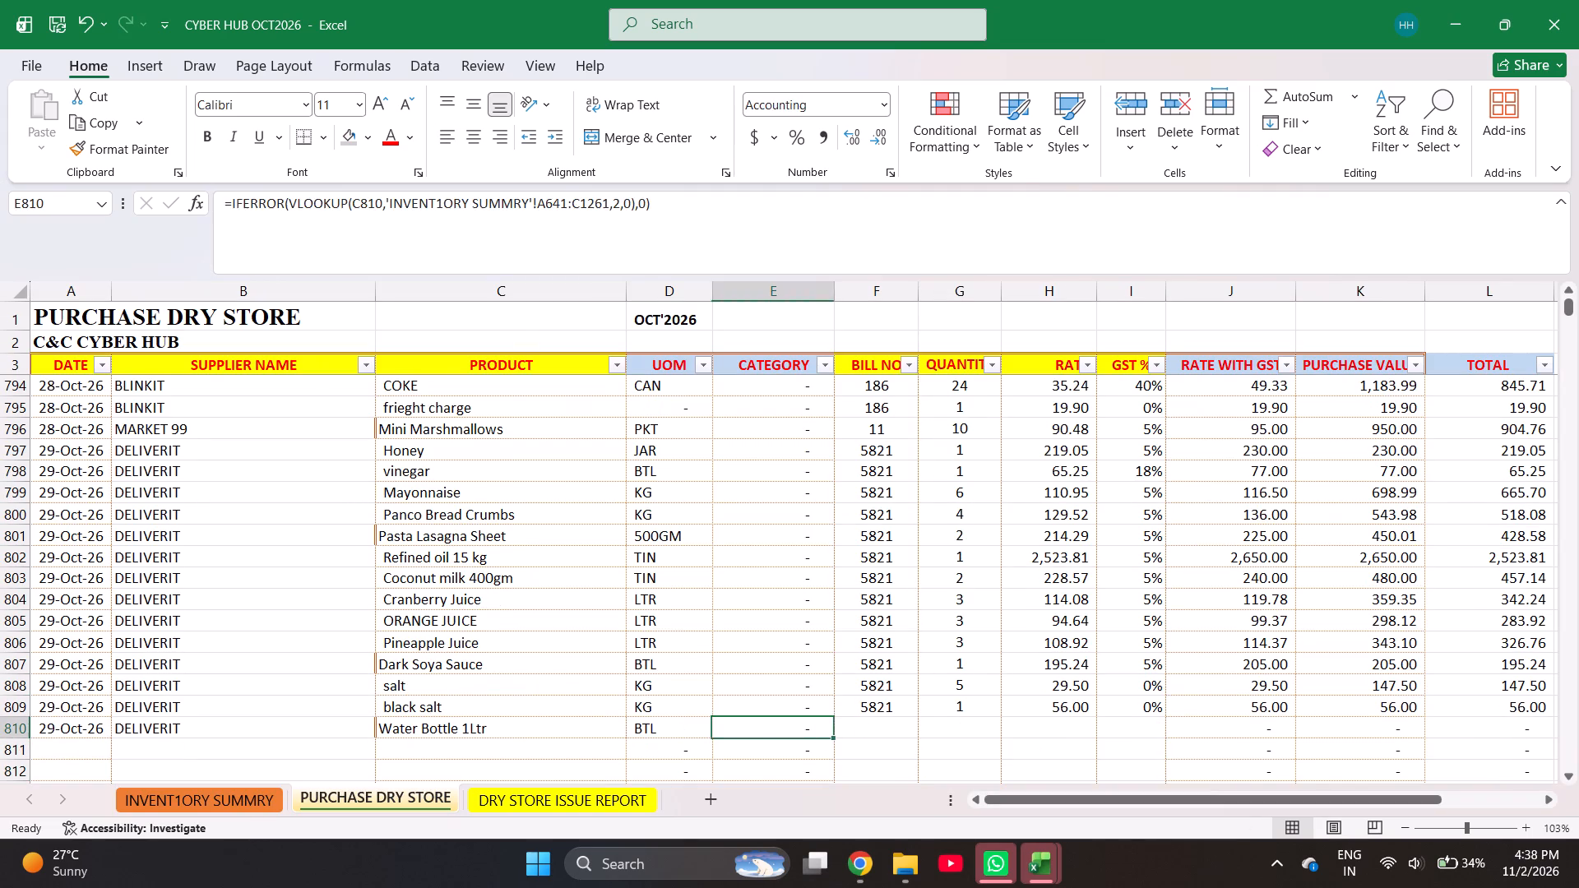
{"action": "key", "text": "Right"}
{"action": "key", "text": "alt+Tab"}
{"action": "key", "text": "alt+Tab"}
{"action": "key", "text": "Right"}
{"action": "key", "text": "alt+Tab"}
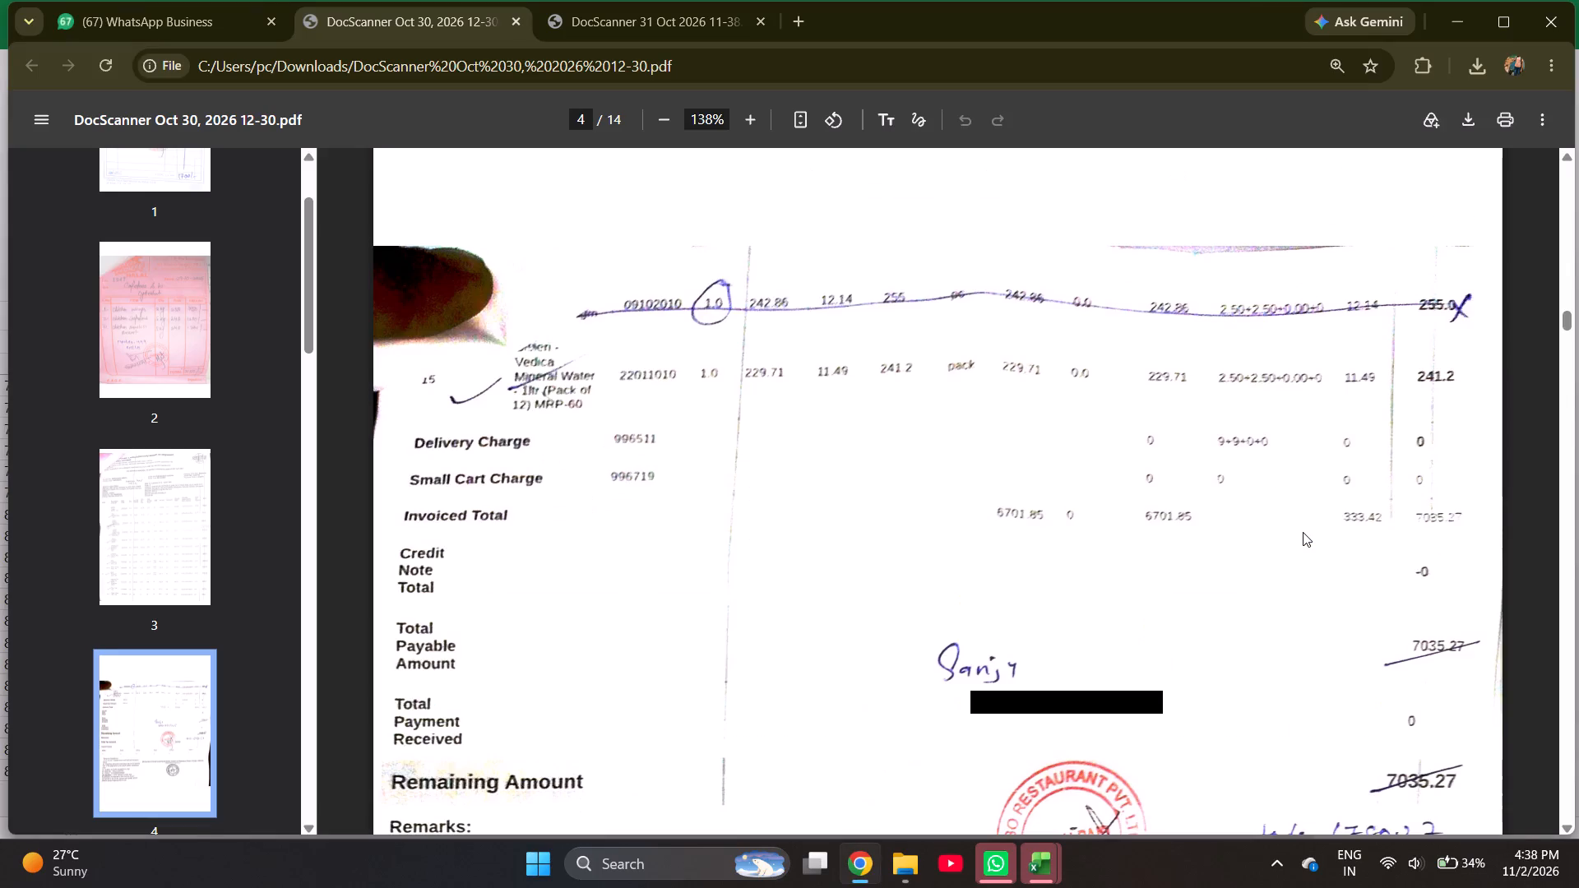
{"action": "key", "text": "alt+Tab"}
{"action": "type", "text": "12"}
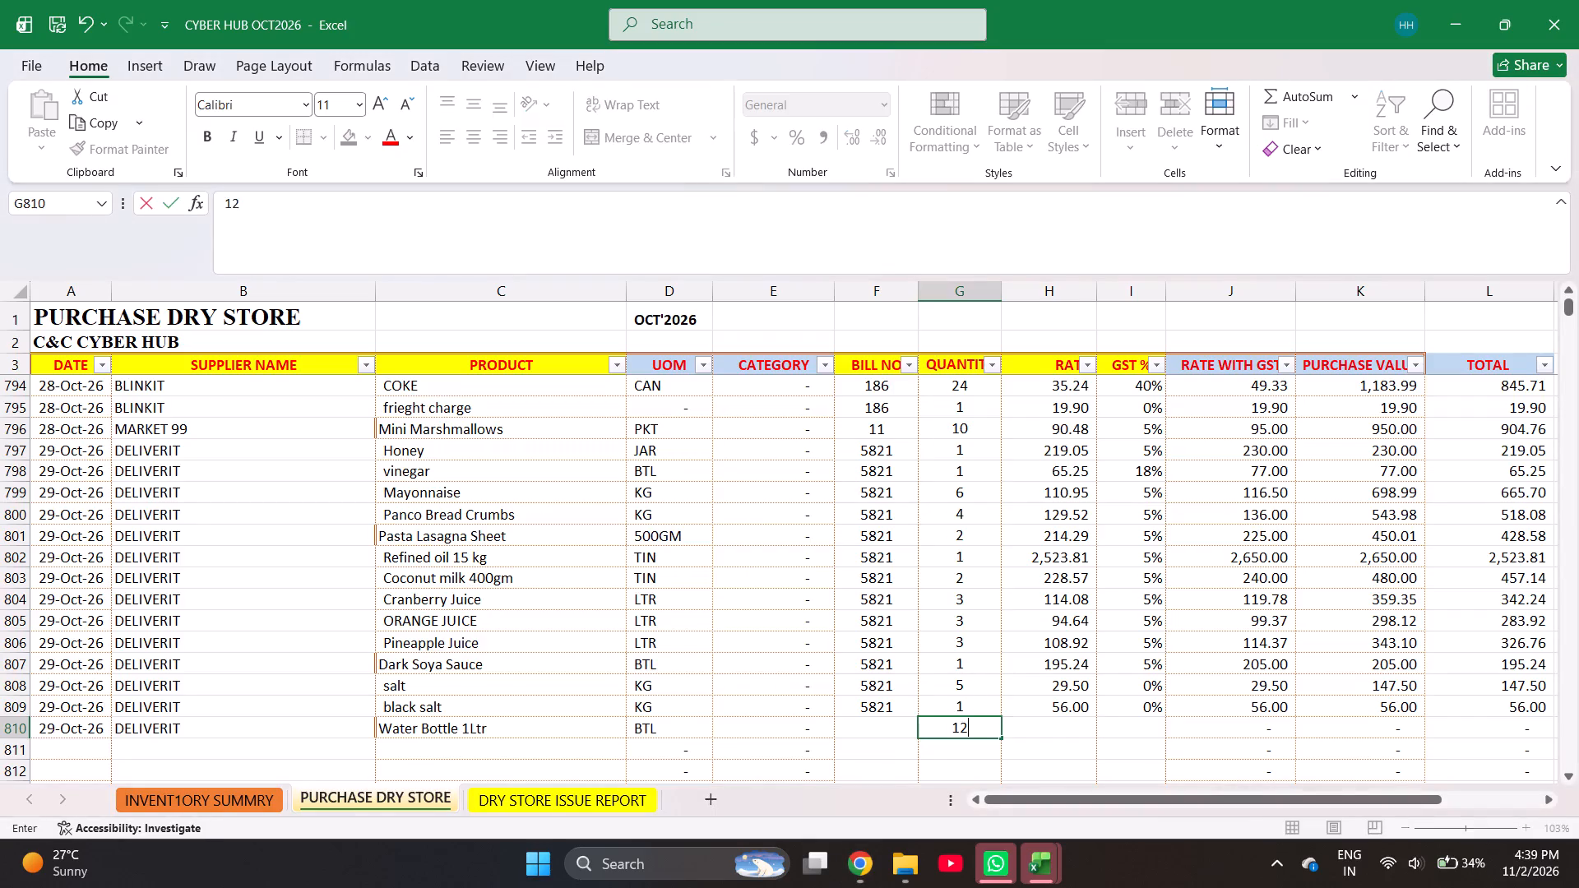
Enter the rate =229.71/12 and 5% GST for Water Bottle 1Ltr in row 810.
{"action": "key", "text": "Right"}
{"action": "key", "text": "alt+Tab"}
{"action": "key", "text": "alt+Tab"}
{"action": "type", "text": "=229"}
{"action": "type", "text": ".71/12"}
{"action": "key", "text": "Right"}
{"action": "key", "text": "alt+Tab"}
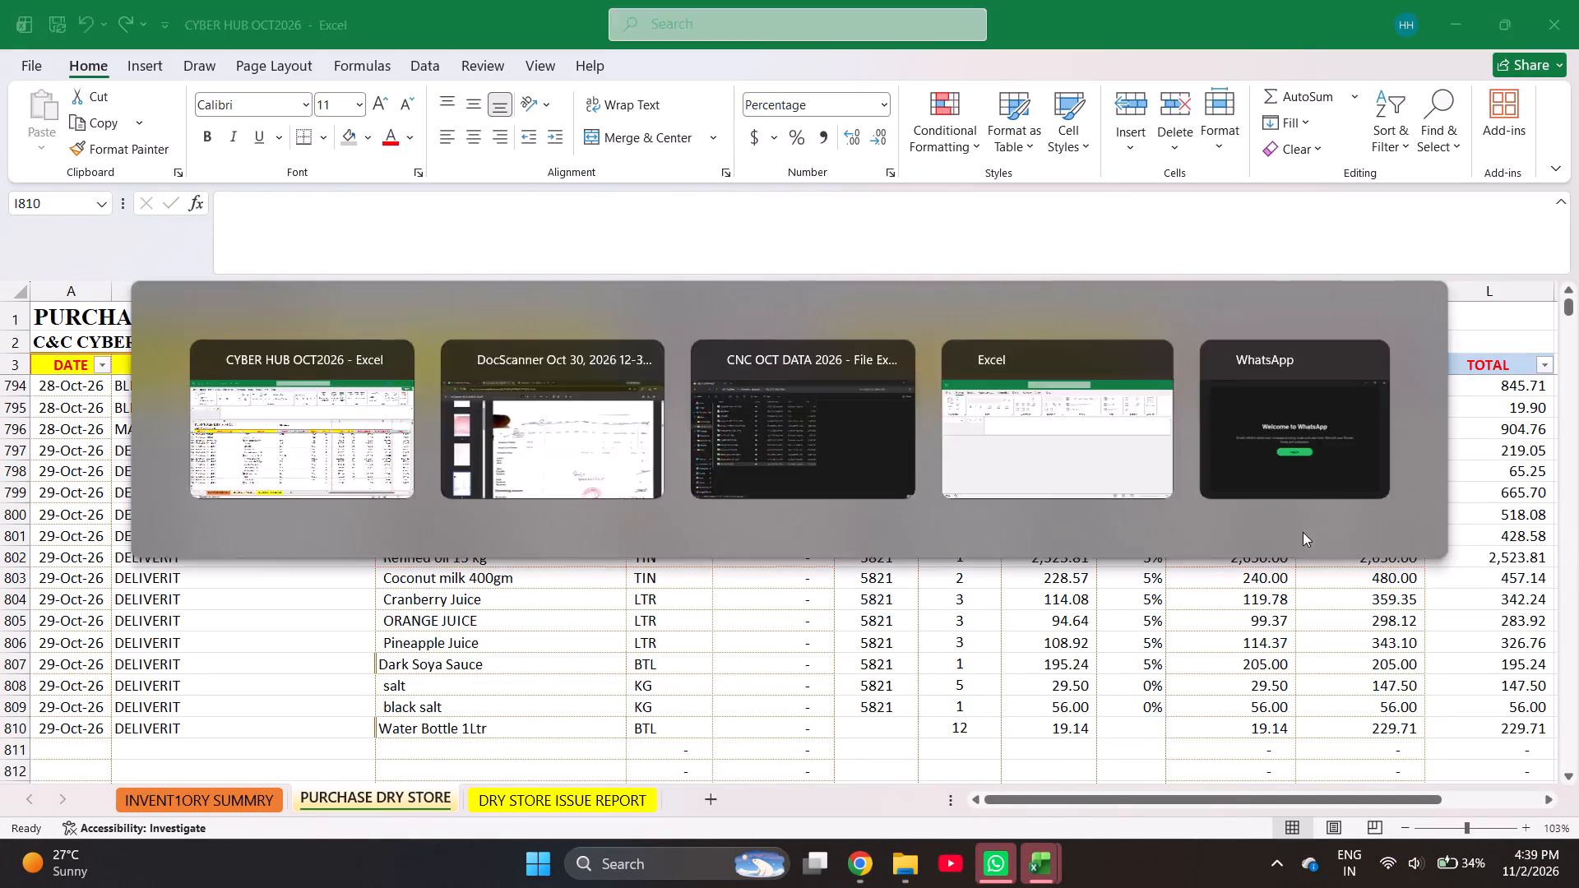
{"action": "key", "text": "alt+Tab"}
{"action": "key", "text": "5"}
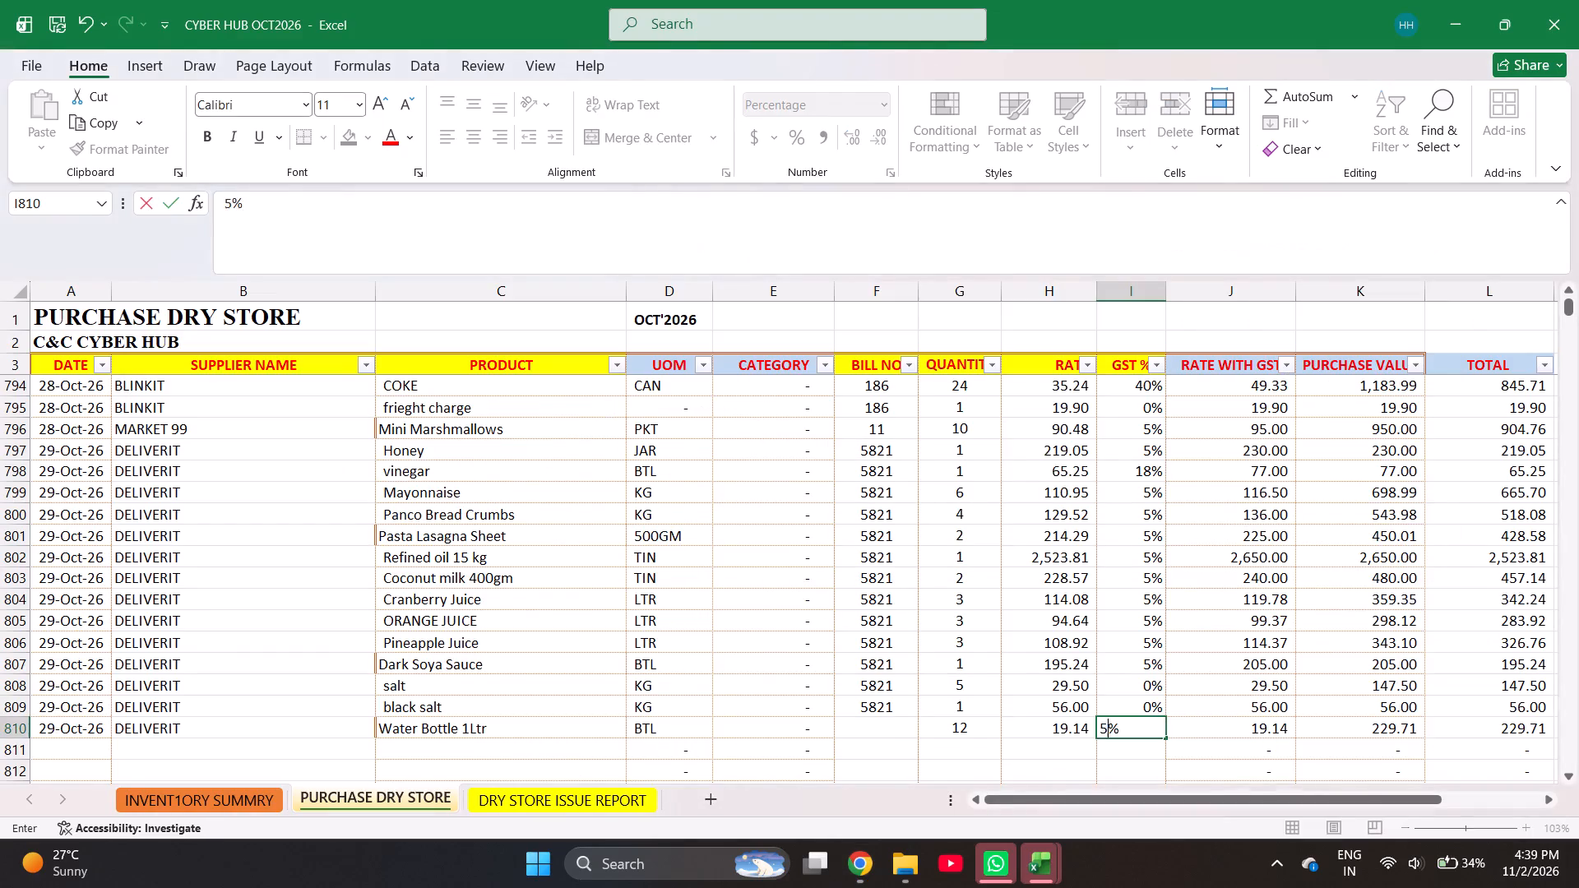
Fill bill number 5821 down into row 810.
{"action": "key", "text": "Left"}
{"action": "key", "text": "Left"}
{"action": "key", "text": "Left"}
{"action": "key", "text": "ctrl+d"}
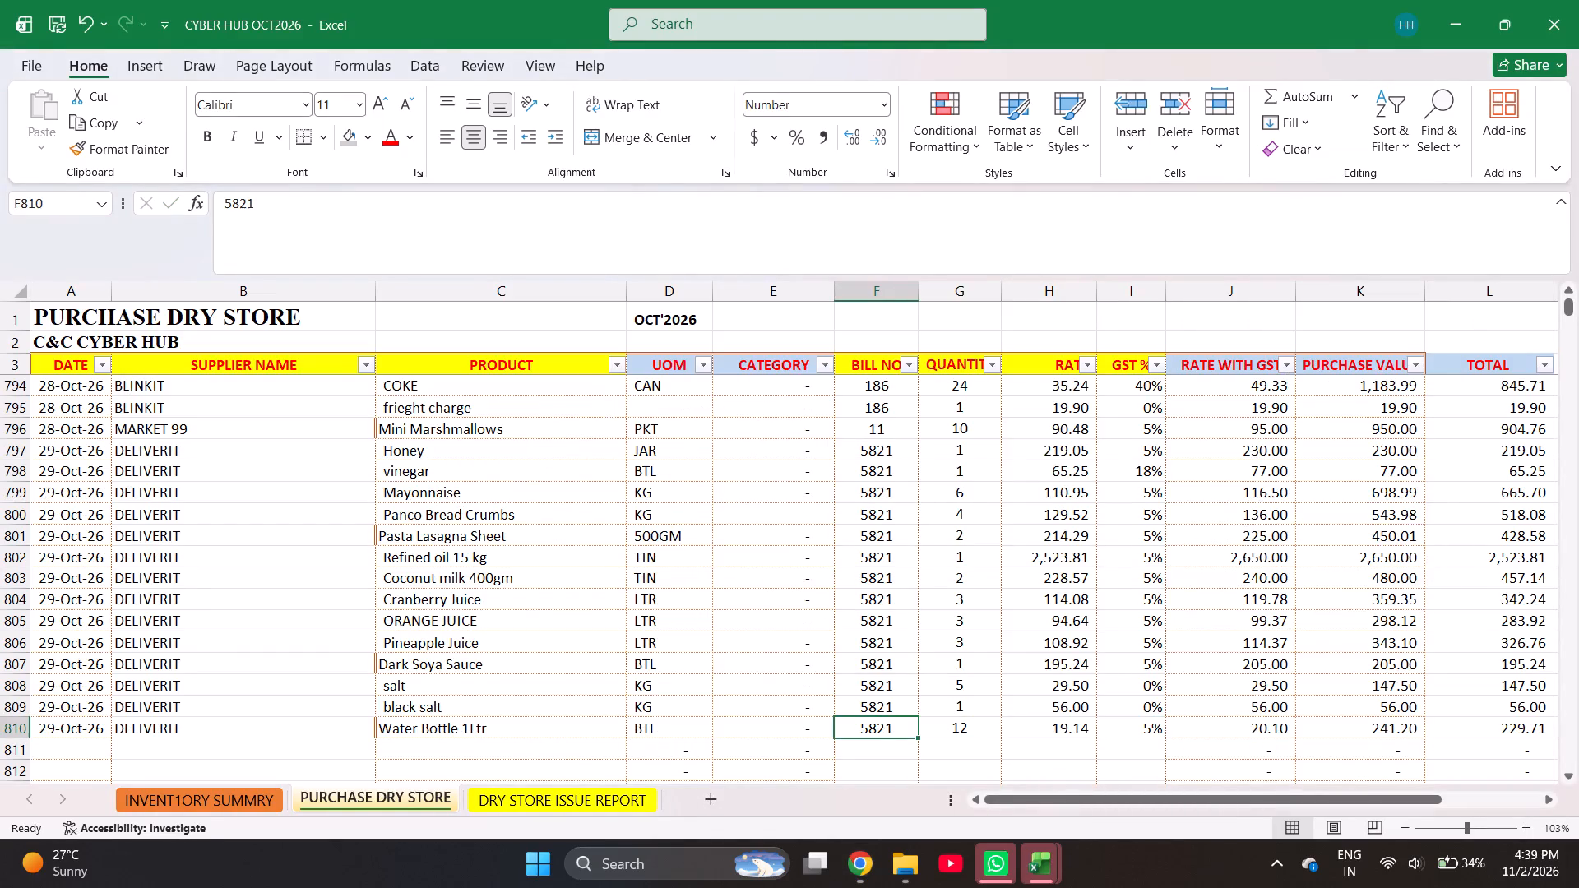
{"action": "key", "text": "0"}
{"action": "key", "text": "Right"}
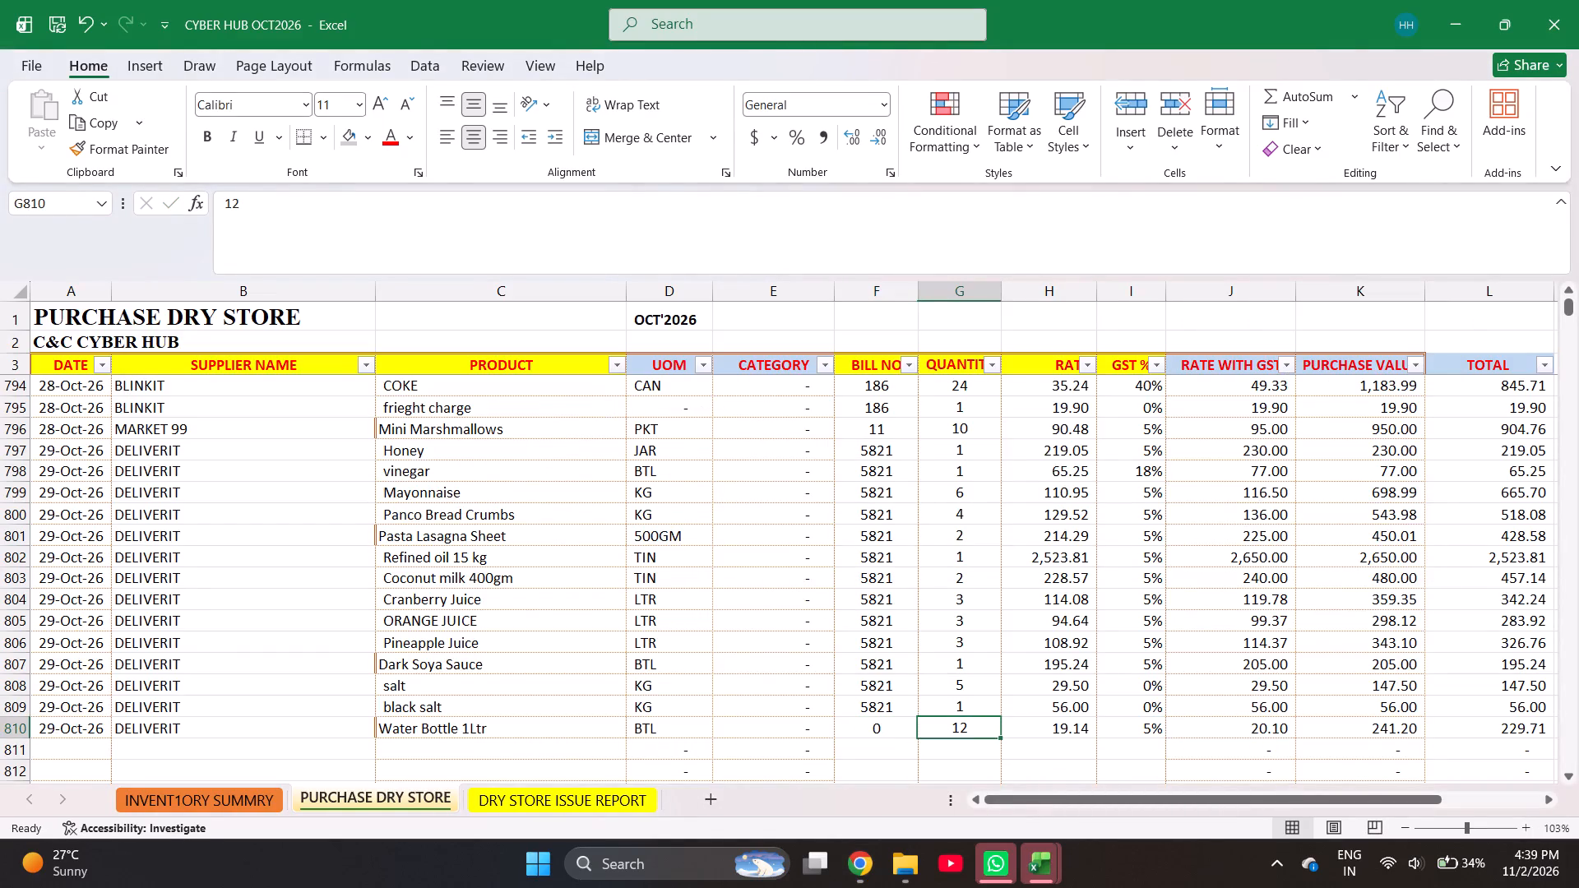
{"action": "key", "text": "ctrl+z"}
Sum the purchase values in K797 to K810 and compare them with the handwritten total on the DELIVERIT invoice.
{"action": "key", "text": "Right"}
{"action": "key", "text": "Right"}
{"action": "key", "text": "Right"}
{"action": "key", "text": "Right"}
{"action": "key", "text": "Right"}
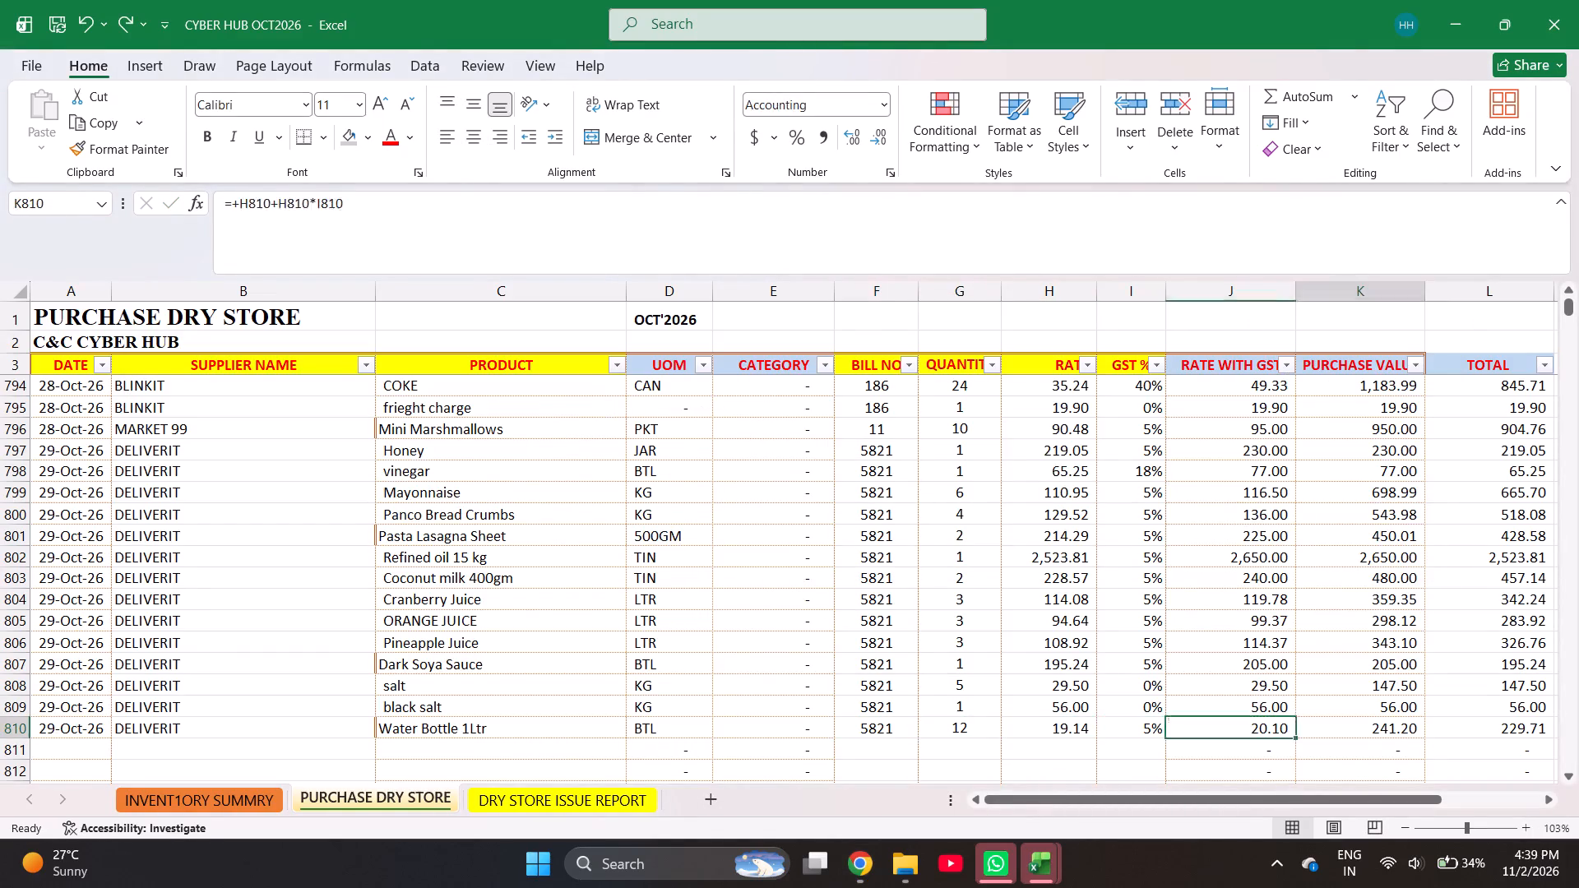
{"action": "key", "text": "shift+Up"}
{"action": "key", "text": "shift+Up"}
{"action": "key", "text": "shift+Up"}
{"action": "key", "text": "shift+Up"}
{"action": "key", "text": "shift+Up"}
{"action": "key", "text": "shift+Up"}
{"action": "key", "text": "shift+Up"}
{"action": "key", "text": "shift+Up"}
{"action": "key", "text": "shift+Up"}
{"action": "key", "text": "shift+Up"}
{"action": "key", "text": "shift+Up"}
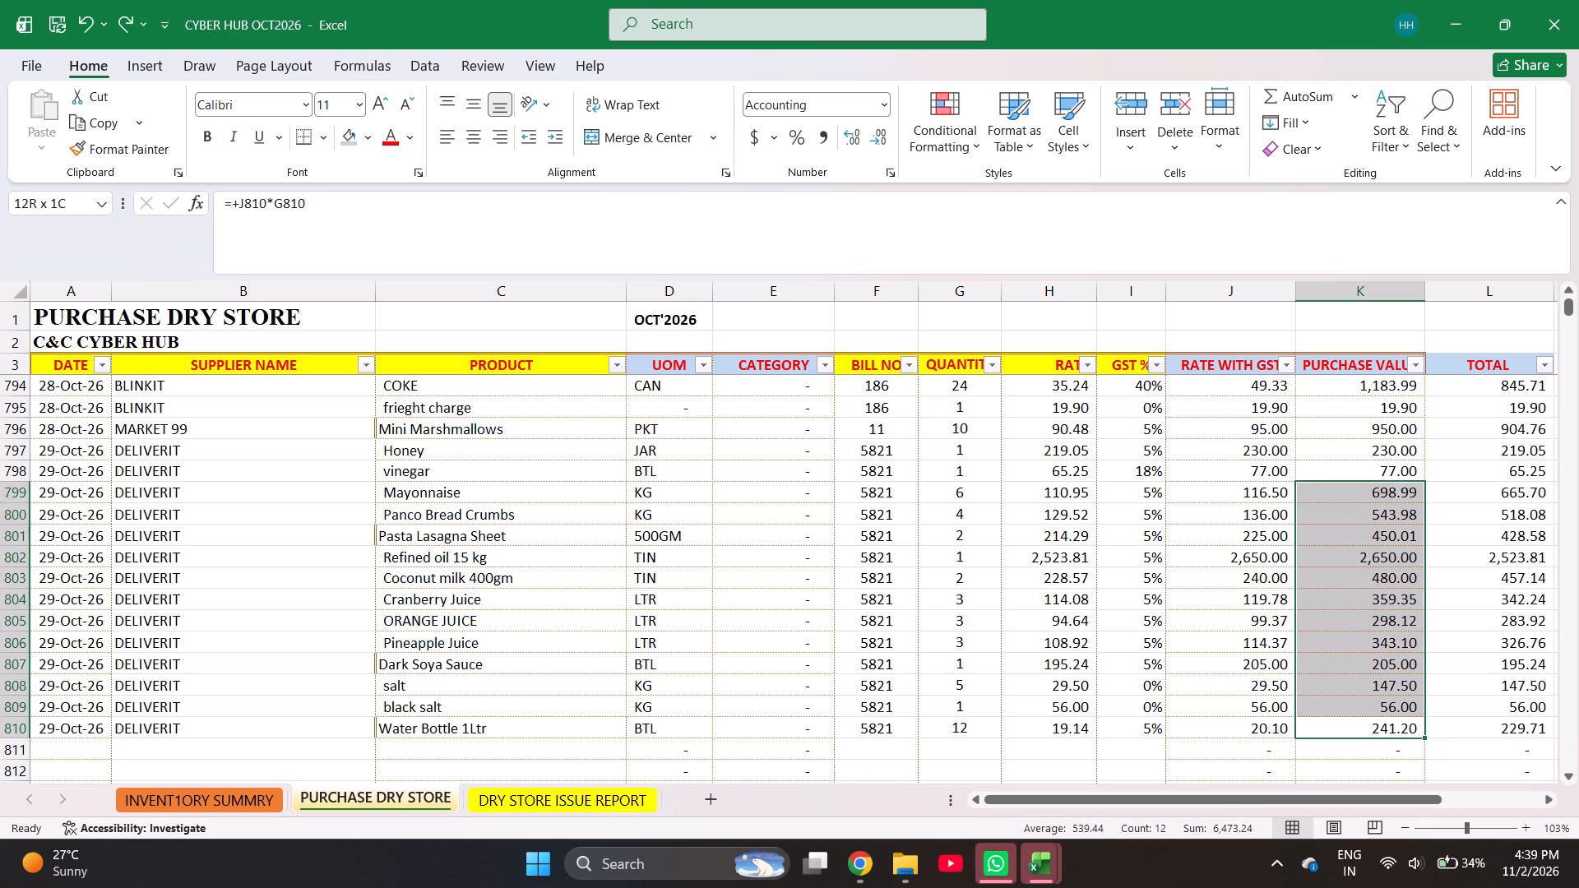
{"action": "key", "text": "shift+Up"}
{"action": "key", "text": "shift+Up"}
{"action": "key", "text": "alt+Tab"}
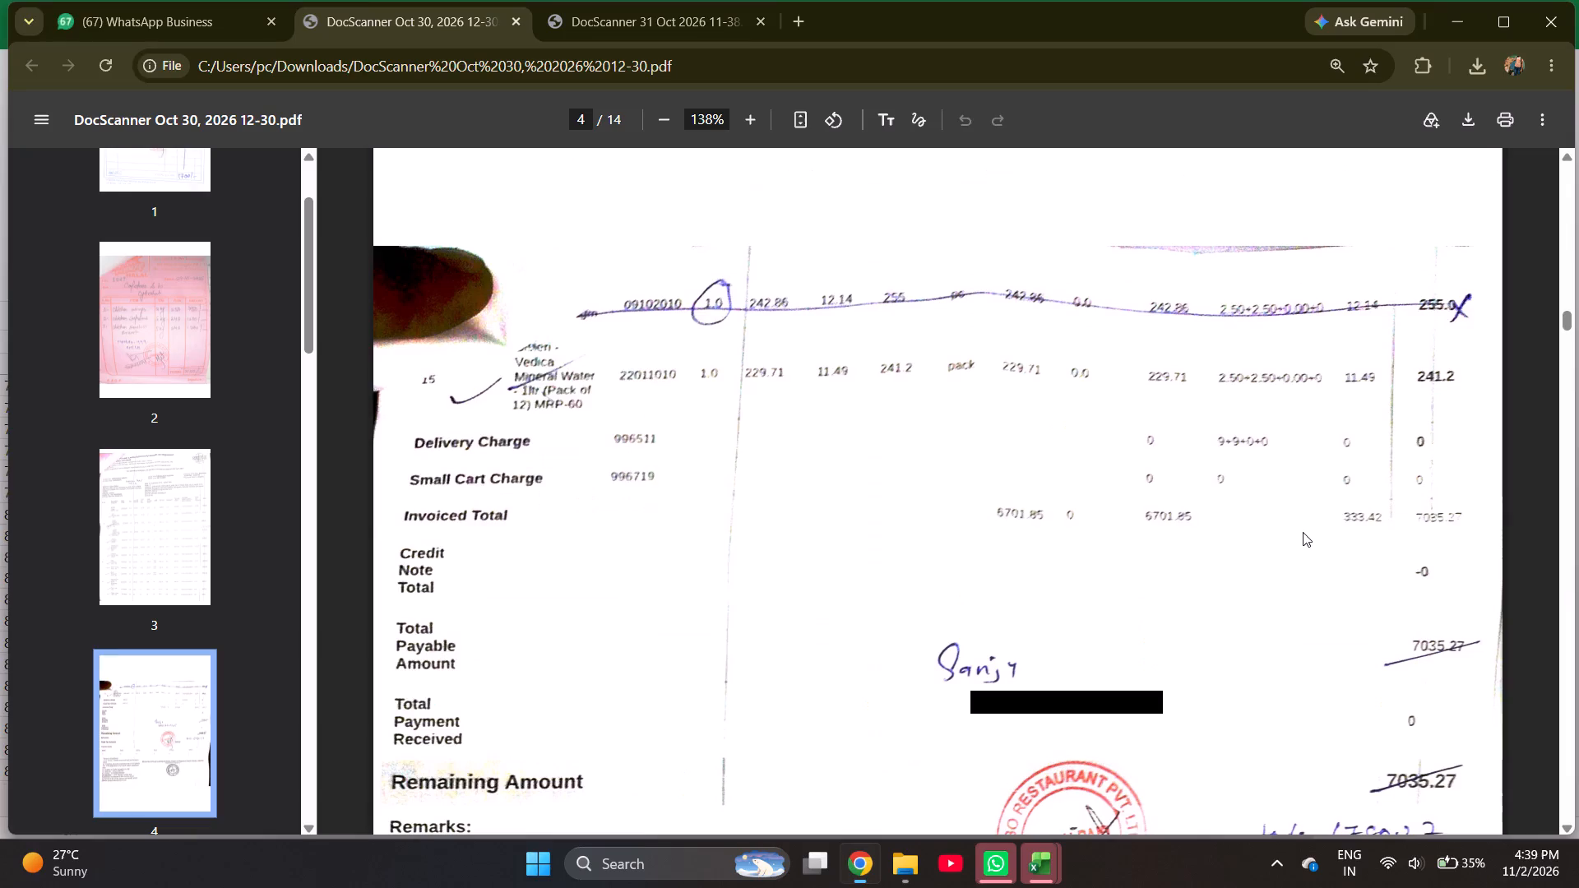
{"action": "scroll", "coordinate": [1303, 532], "scroll_direction": "down", "scroll_amount": 1}
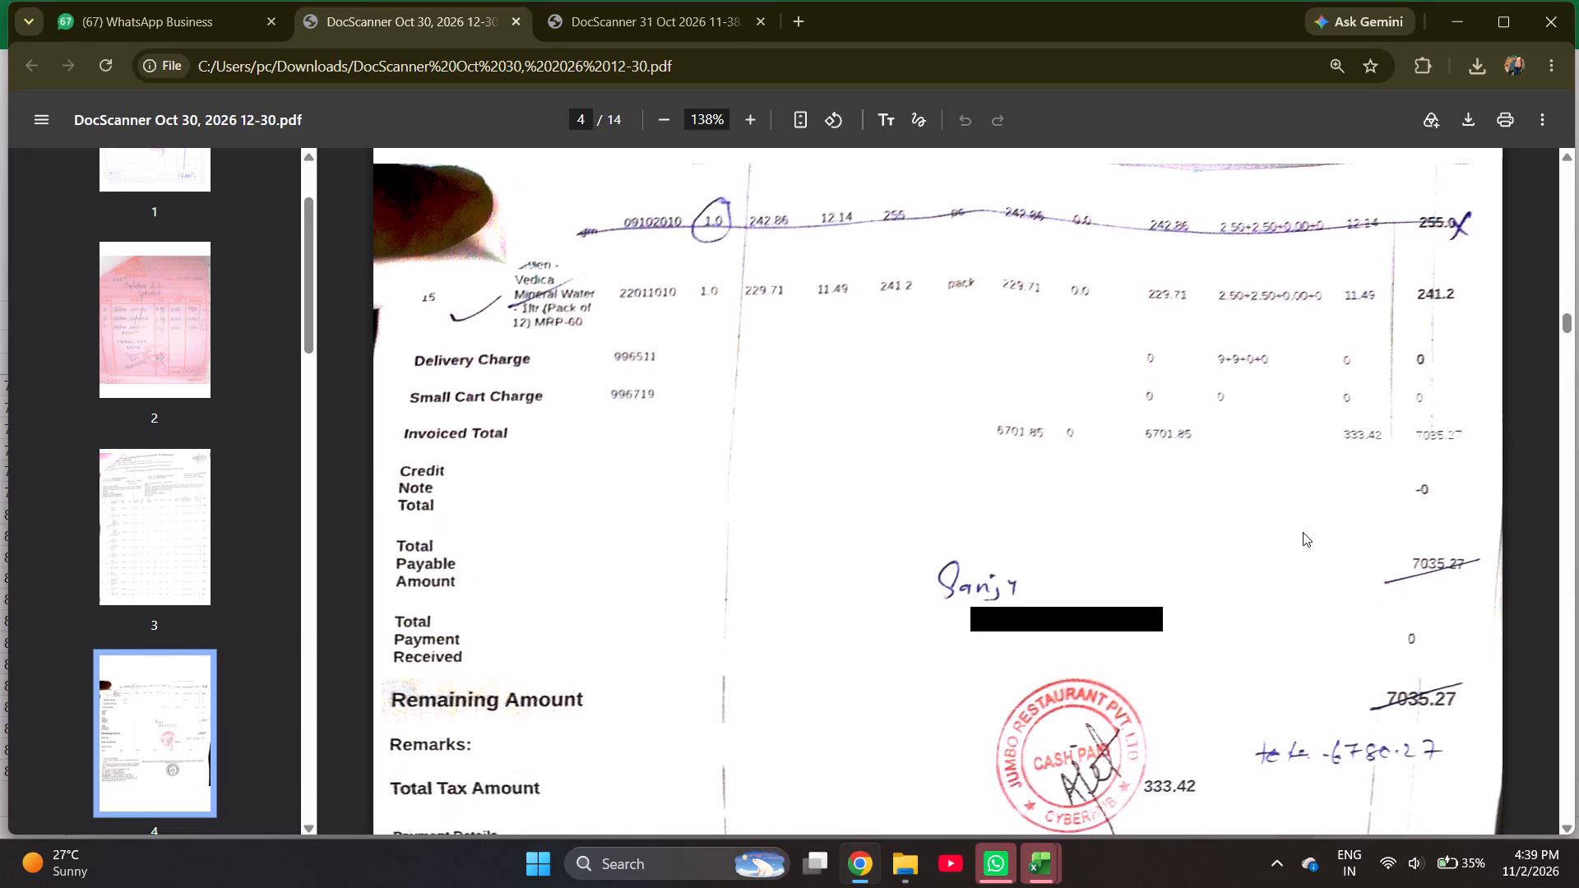
{"action": "key", "text": "alt+Tab"}
{"action": "key", "text": "alt+Tab"}
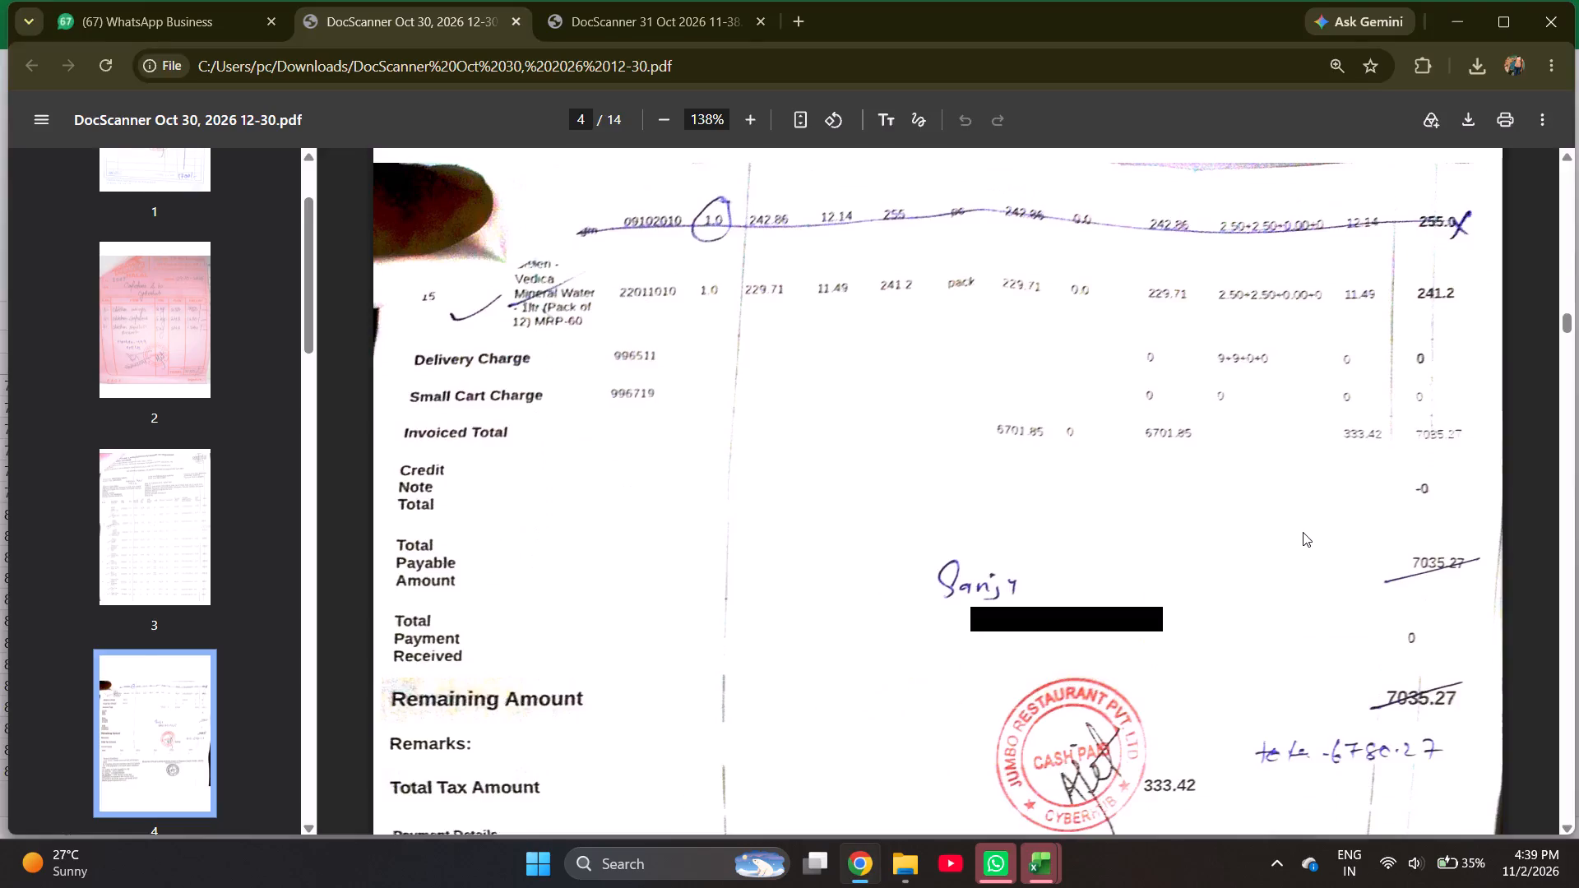
{"action": "key", "text": "alt+Tab"}
Start the next scanned bill in row 811 with date 29-Oct-26 and supplier BLINKIT.
{"action": "left_click", "coordinate": [72, 752]}
{"action": "key", "text": "alt+Tab"}
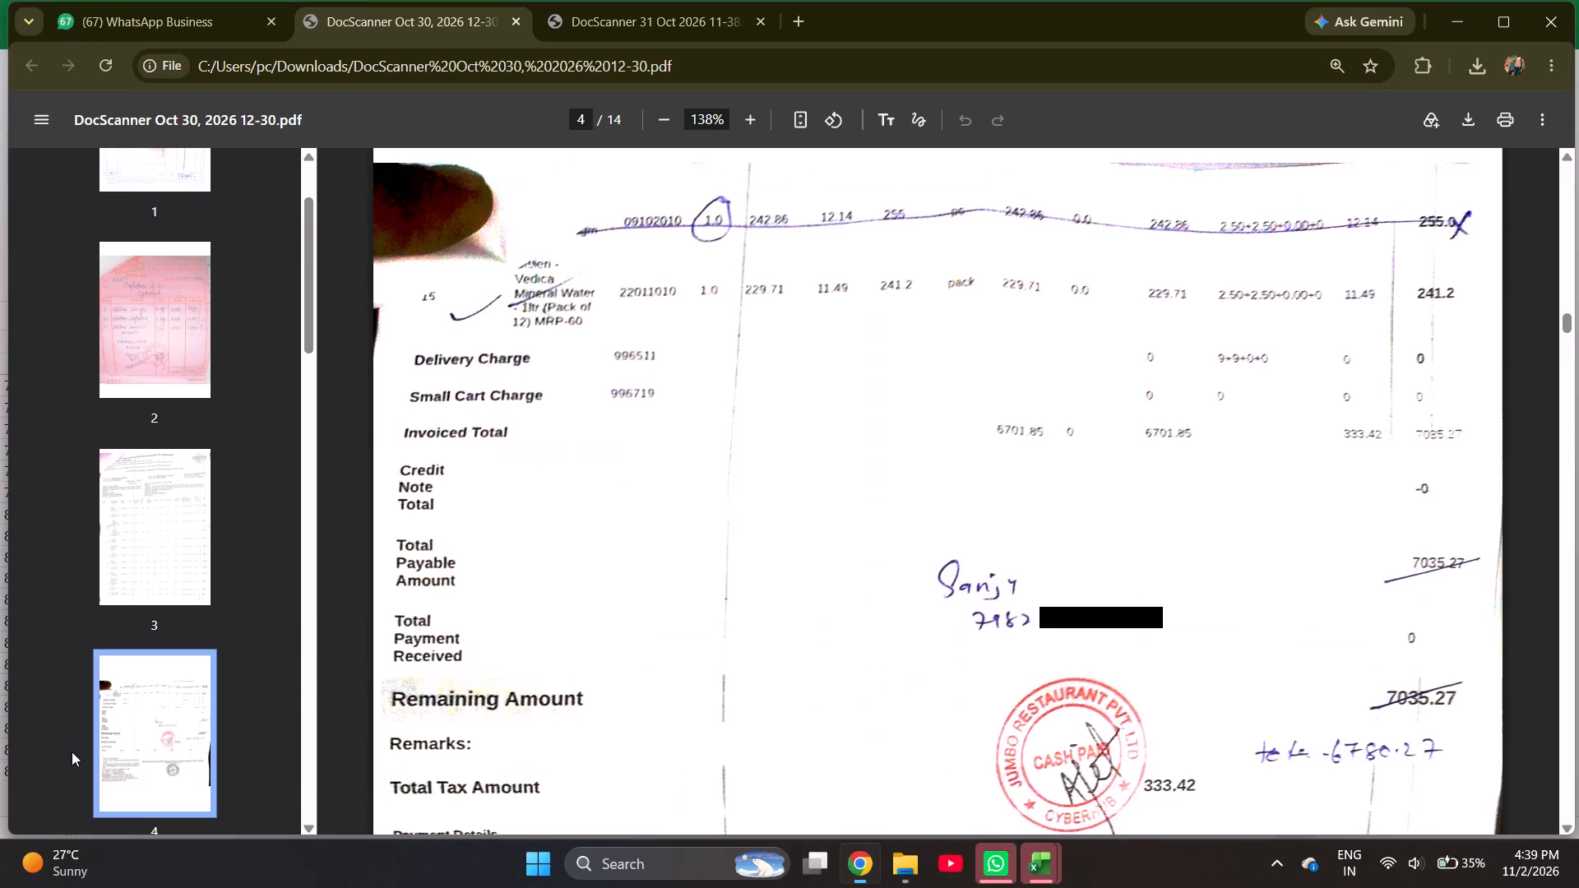
{"action": "scroll", "coordinate": [72, 752], "scroll_direction": "down", "scroll_amount": 3}
{"action": "scroll", "coordinate": [643, 728], "scroll_direction": "down", "scroll_amount": 2}
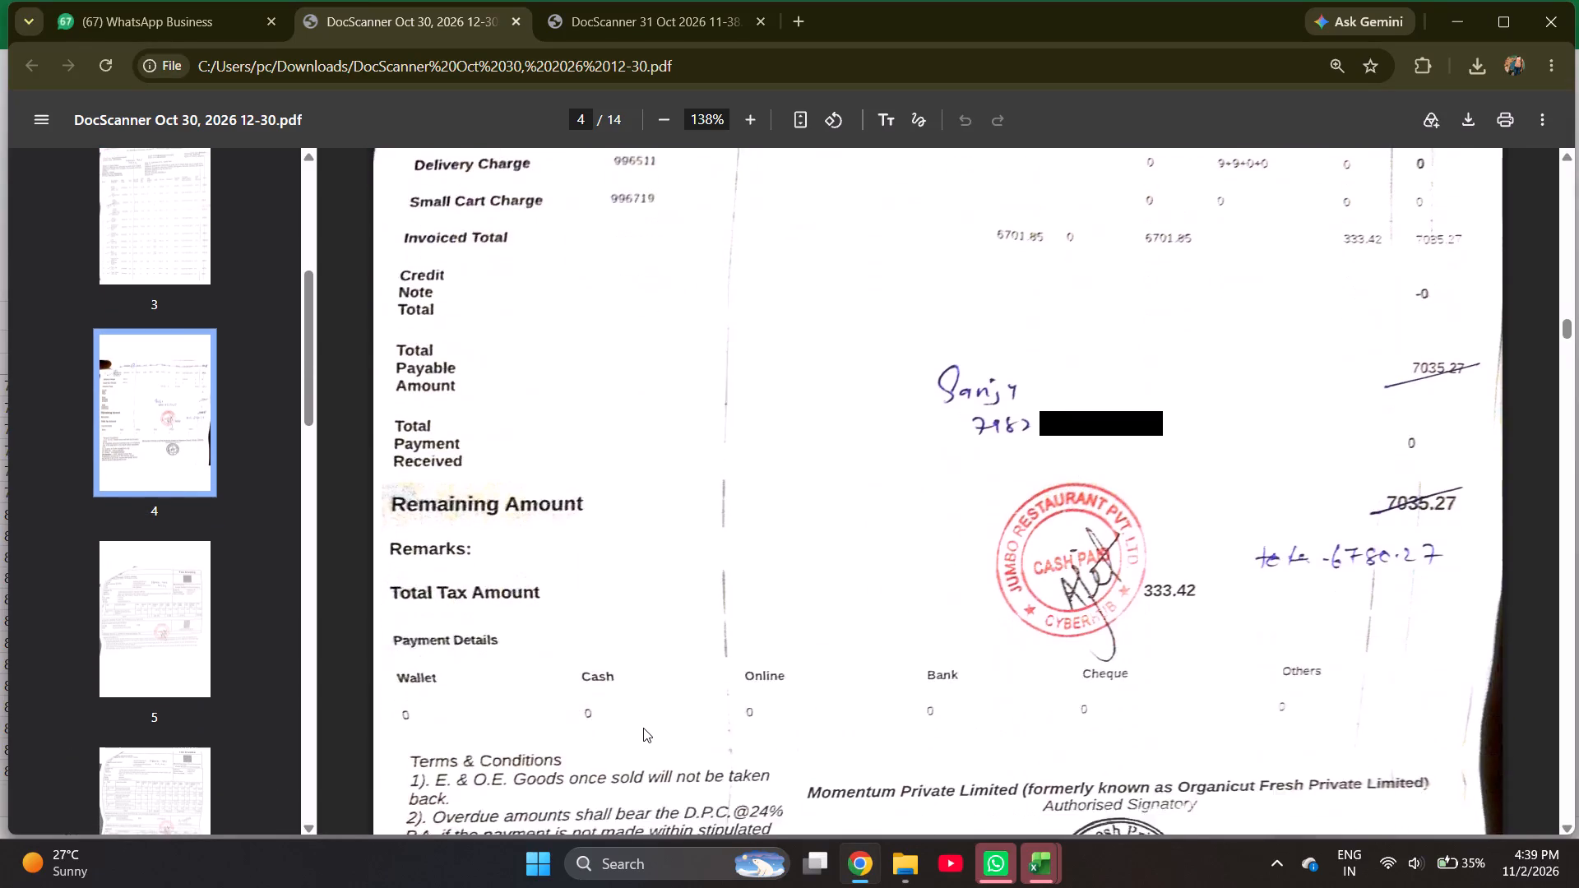
{"action": "scroll", "coordinate": [643, 728], "scroll_direction": "down", "scroll_amount": 3}
{"action": "key", "text": "Right"}
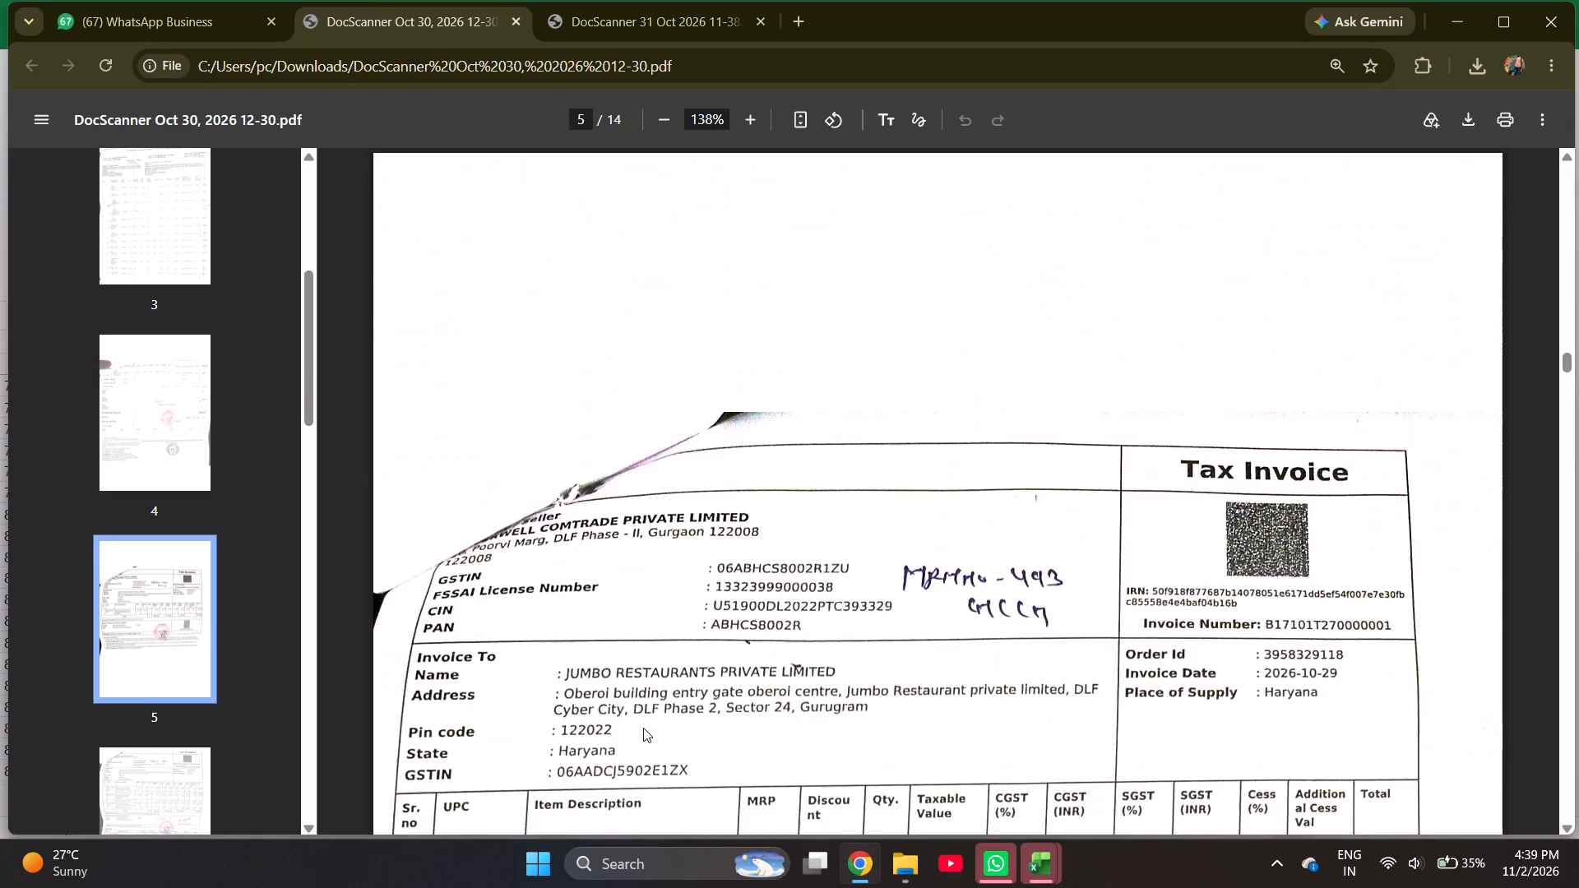
{"action": "scroll", "coordinate": [643, 728], "scroll_direction": "down", "scroll_amount": 3}
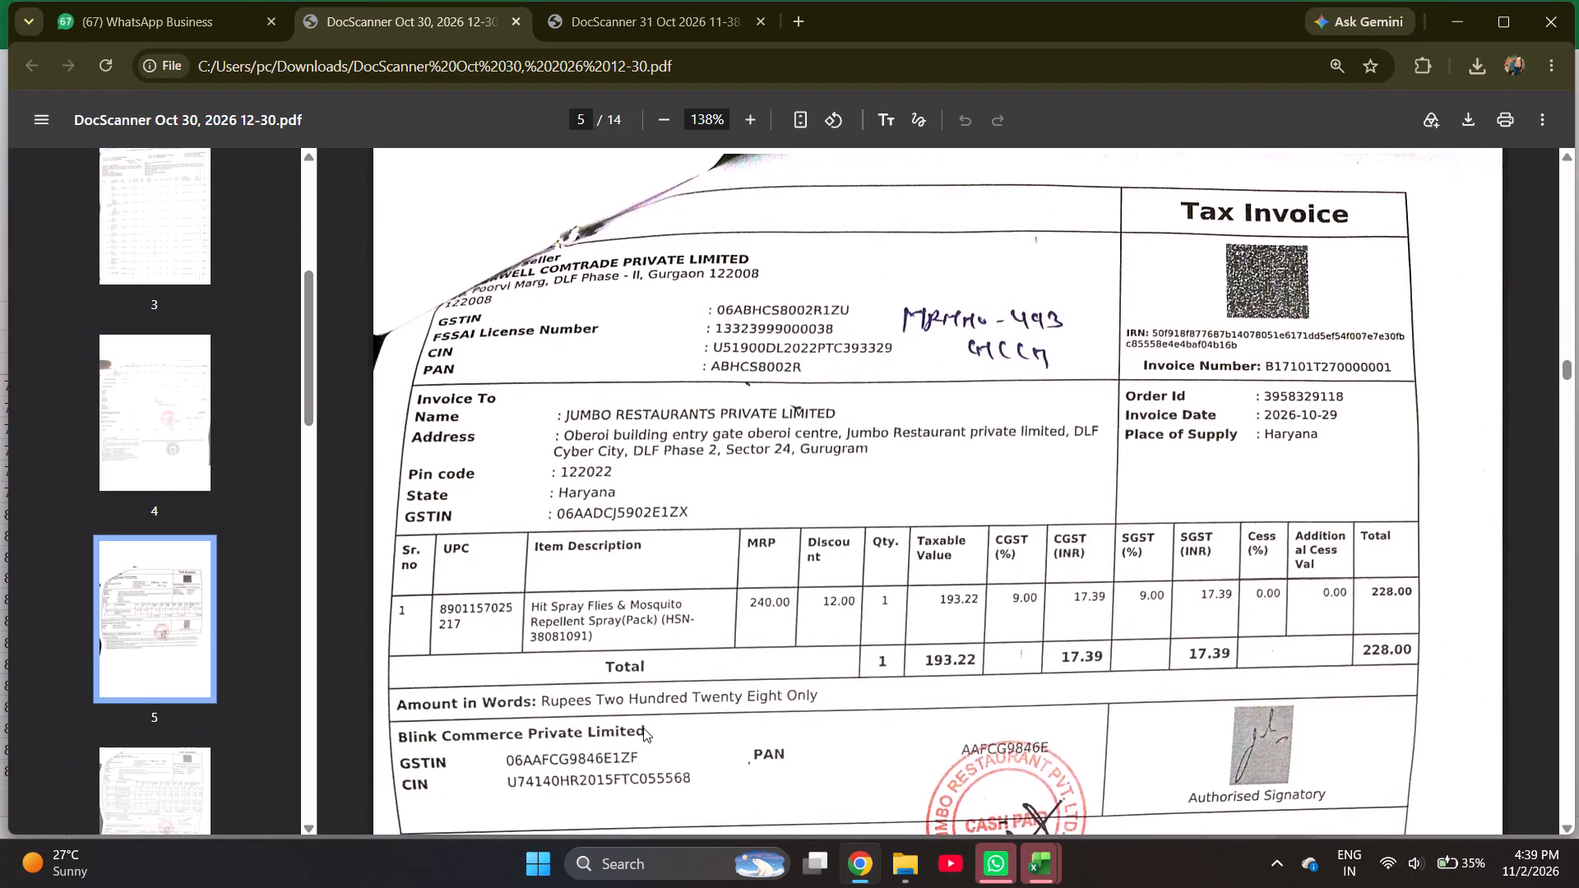
{"action": "key", "text": "alt+Tab"}
{"action": "key", "text": "alt+Tab"}
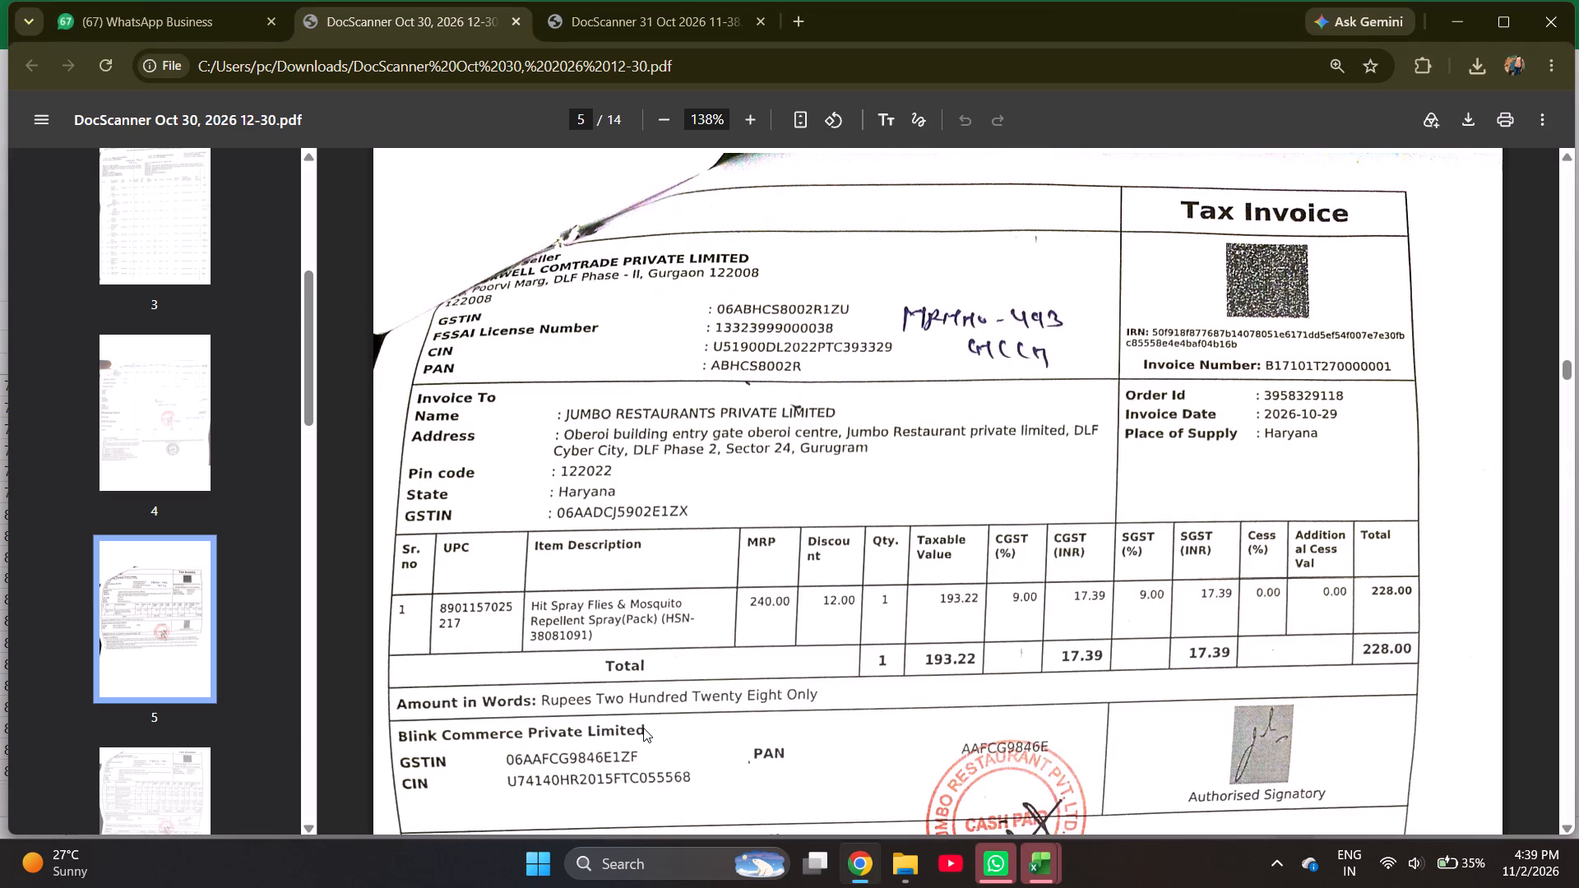
{"action": "key", "text": "alt+Tab"}
{"action": "key", "text": "ctrl+d"}
{"action": "key", "text": "Right"}
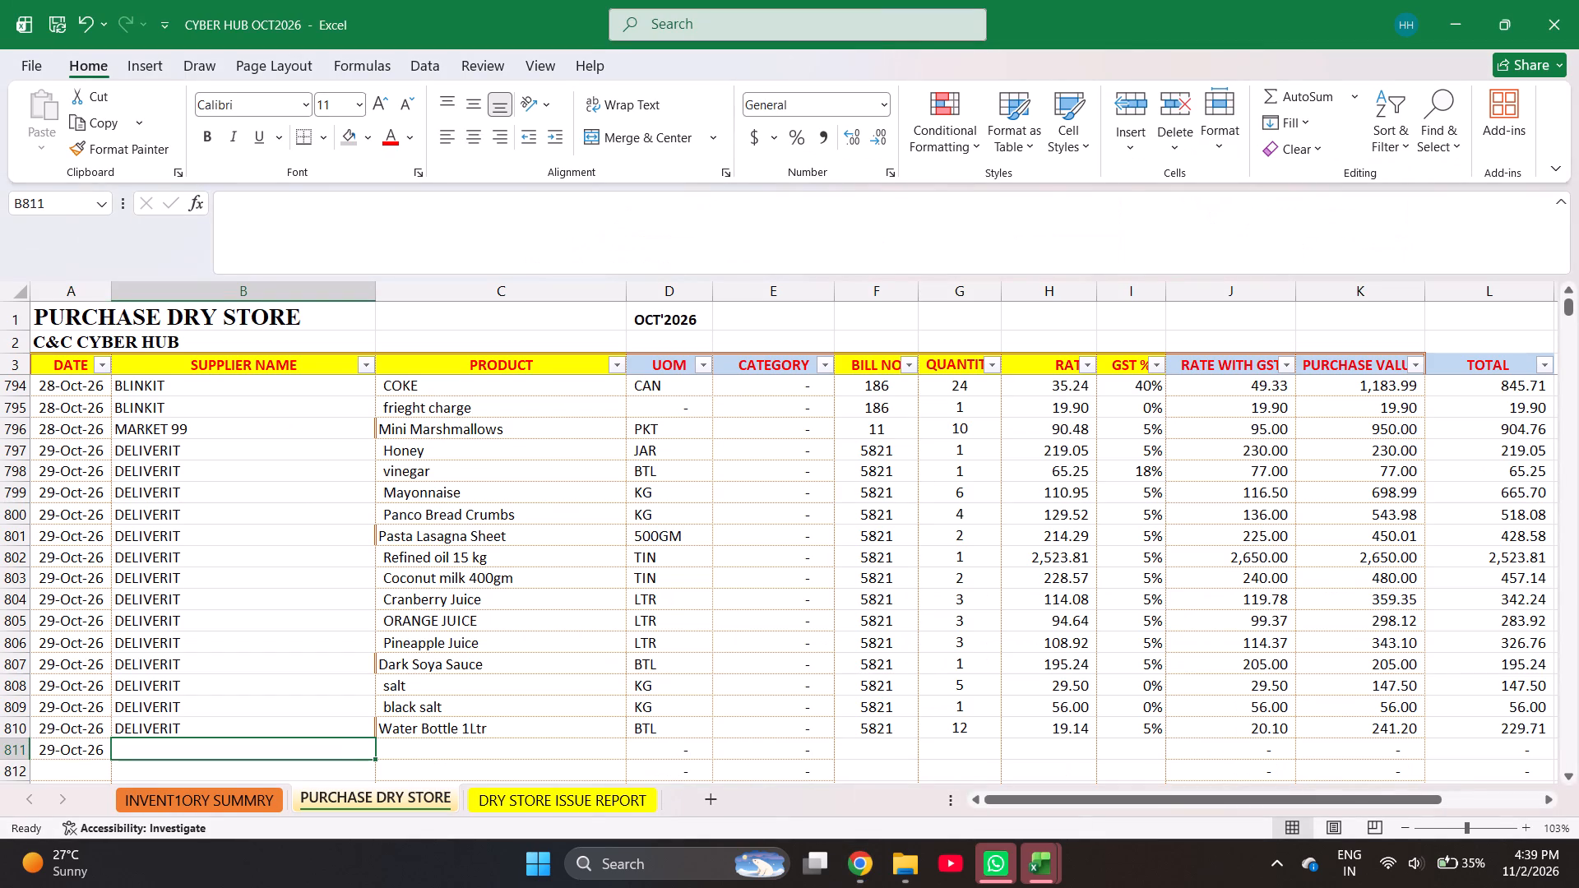
{"action": "type", "text": "bli"}
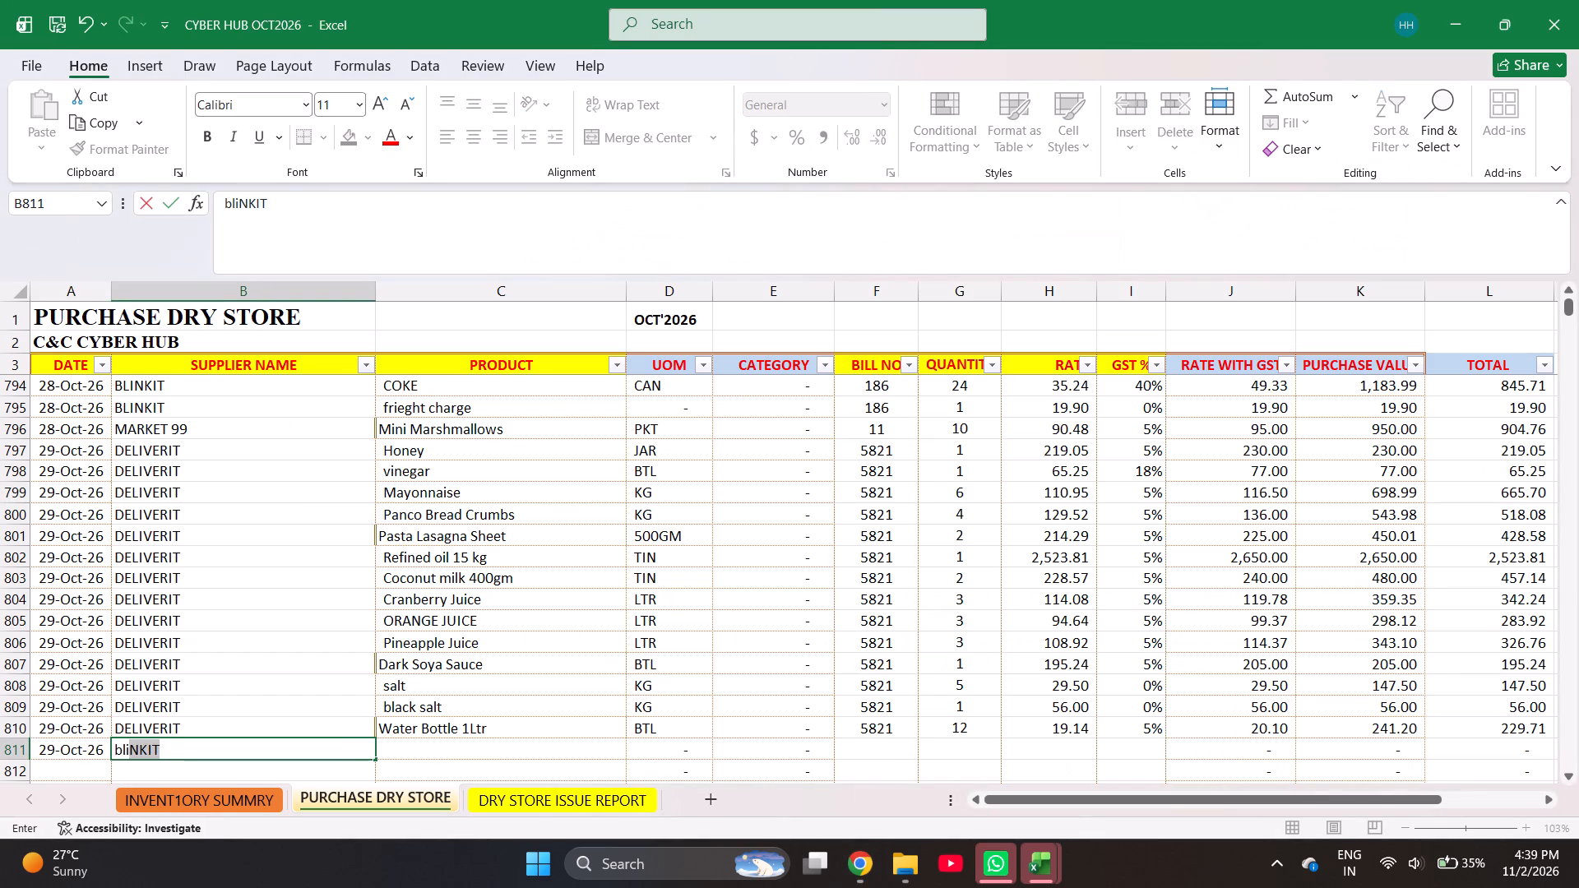
{"action": "key", "text": "Right"}
Enter "hit spray" as the BLINKIT bill's product in row 811.
{"action": "key", "text": "alt+Tab"}
{"action": "key", "text": "alt+Tab"}
{"action": "type", "text": "hit"}
{"action": "key", "text": "space"}
{"action": "type", "text": "spray"}
{"action": "key", "text": "Return"}
{"action": "key", "text": "alt+Tab"}
{"action": "key", "text": "alt+Tab"}
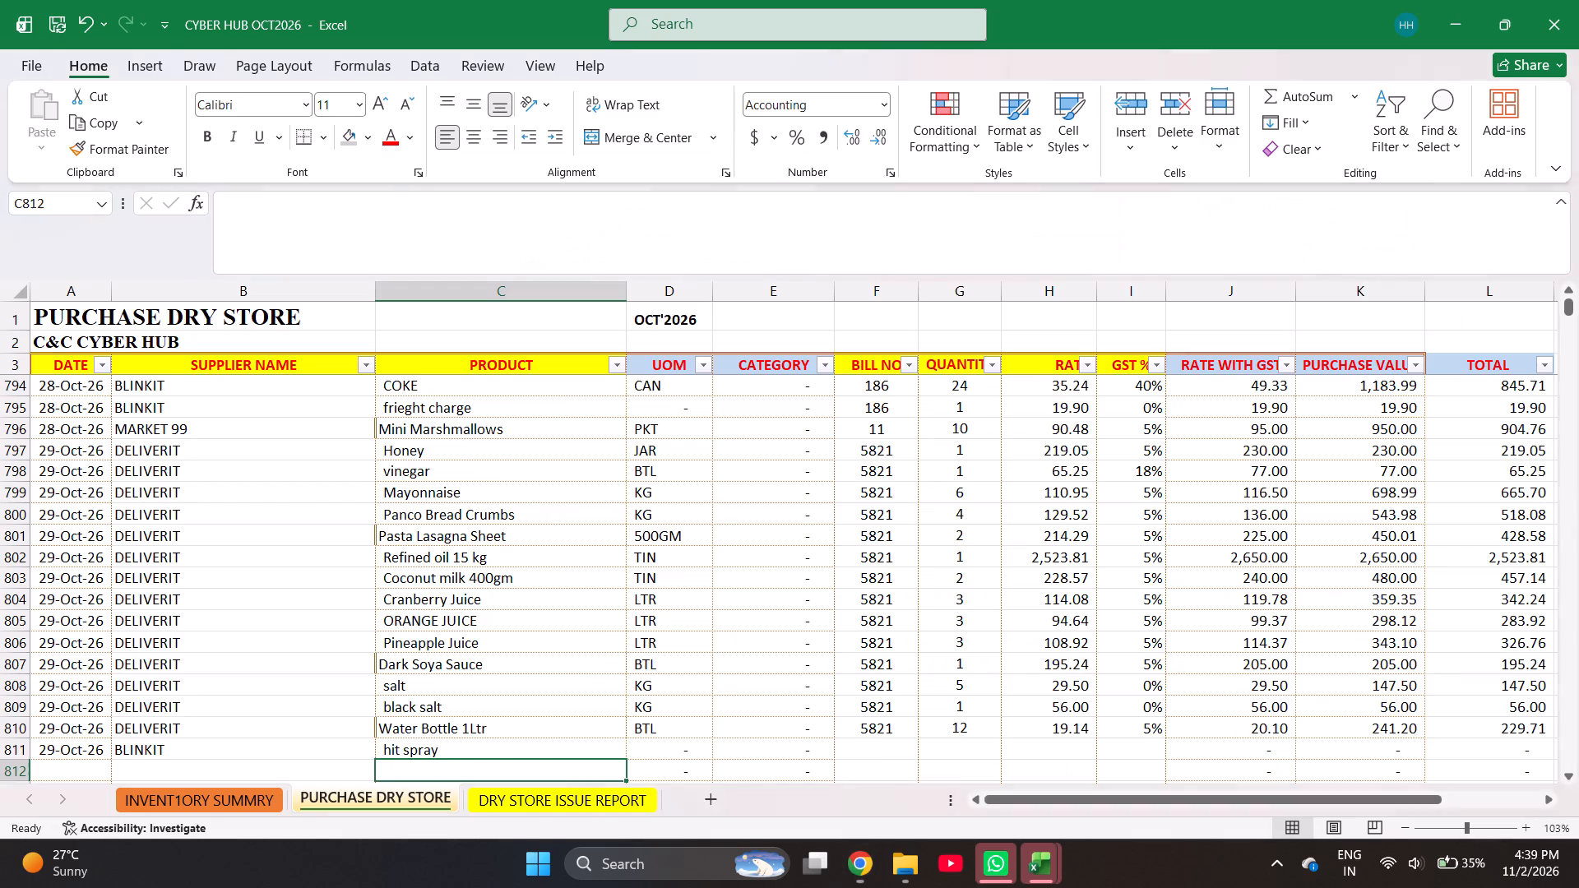
Search the CYBER HUB inventory summary for "hit s" to check how the BLINKIT bill's product in row 811 is listed.
{"action": "key", "text": "ctrl+Page_Up"}
{"action": "key", "text": "ctrl+f"}
{"action": "type", "text": "hit s"}
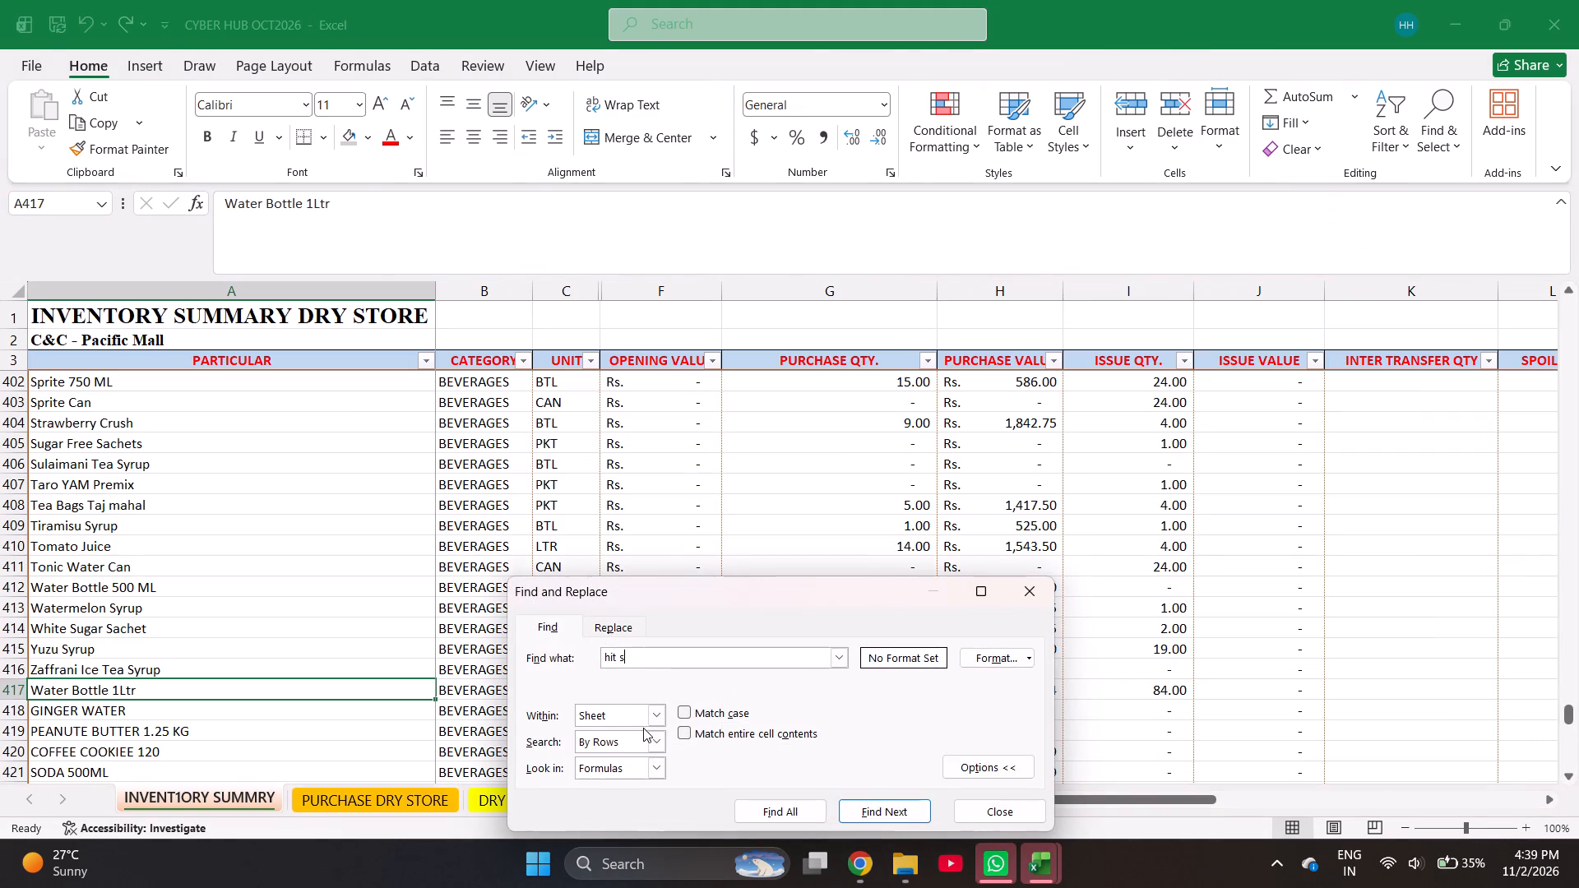
{"action": "key", "text": "Return"}
{"action": "key", "text": "Return"}
{"action": "key", "text": "BackSpace"}
{"action": "key", "text": "BackSpace"}
{"action": "key", "text": "space"}
{"action": "type", "text": "s"}
{"action": "key", "text": "Return"}
{"action": "key", "text": "Return"}
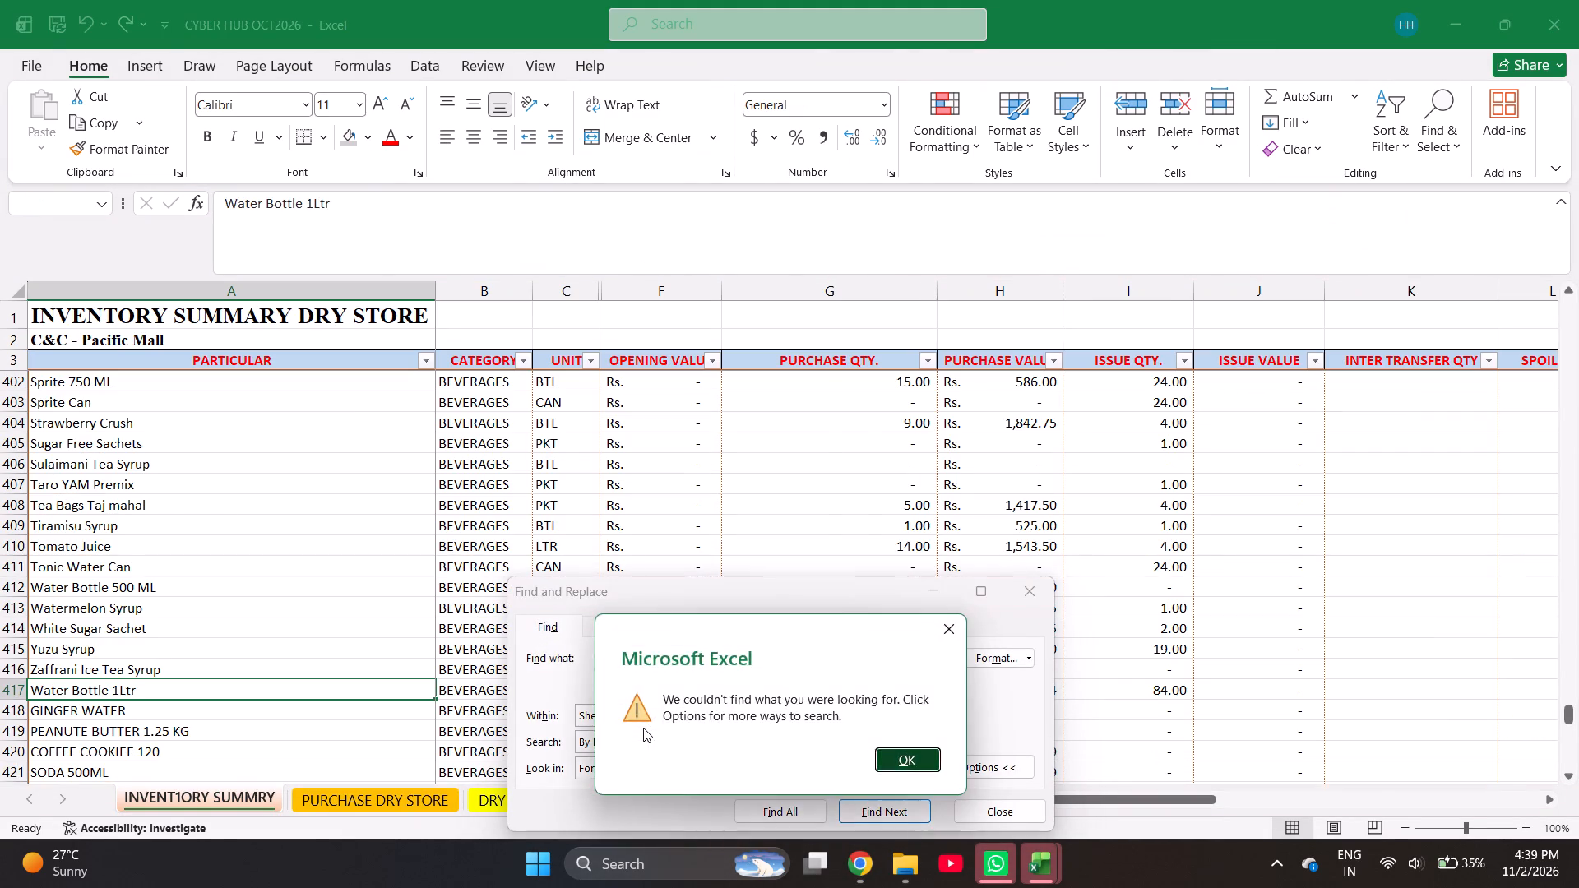
{"action": "key", "text": "Escape"}
{"action": "key", "text": "ctrl+f"}
{"action": "key", "text": "s"}
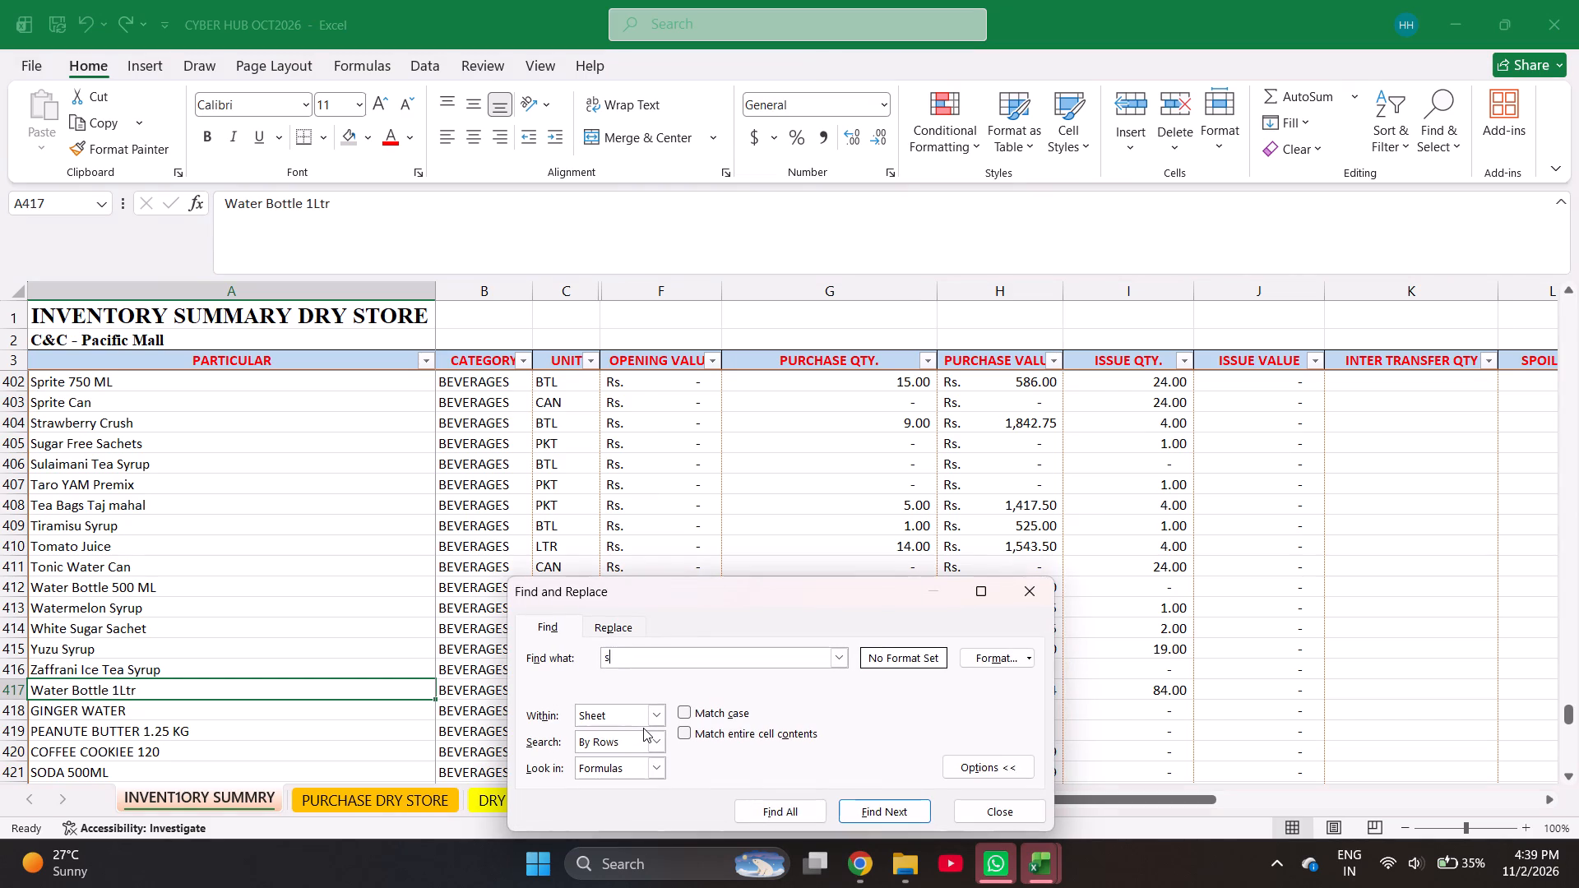
{"action": "key", "text": "BackSpace"}
{"action": "key", "text": "BackSpace"}
{"action": "type", "text": "hit s"}
{"action": "key", "text": "Return"}
{"action": "key", "text": "Return"}
{"action": "key", "text": "Return"}
{"action": "key", "text": "Return"}
{"action": "key", "text": "Escape"}
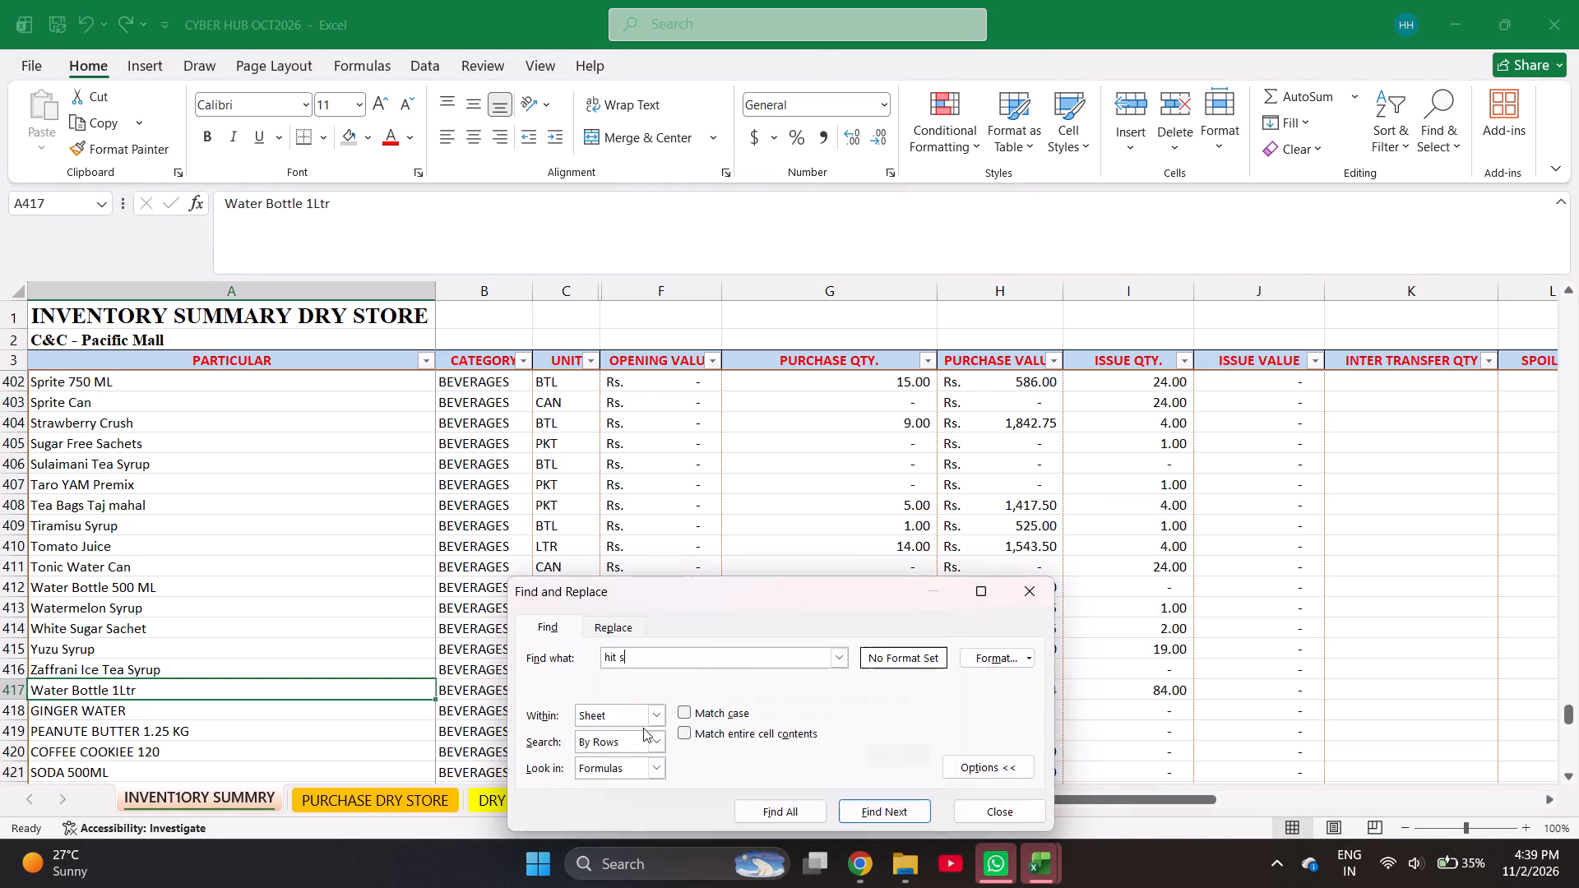
{"action": "key", "text": "ctrl+Page_Down"}
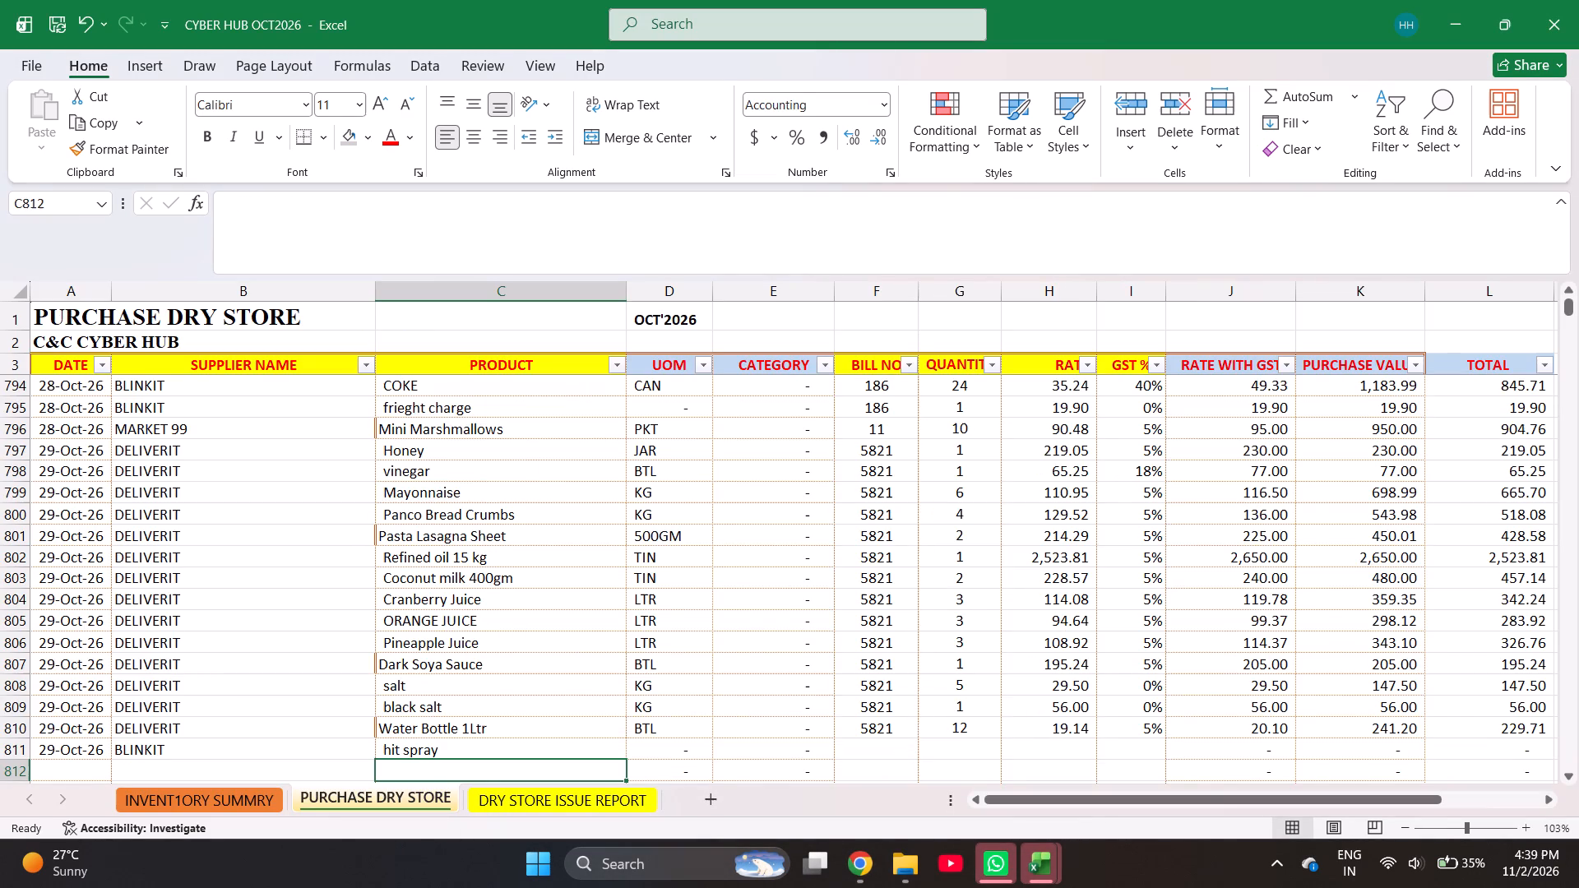
{"action": "key", "text": "Up"}
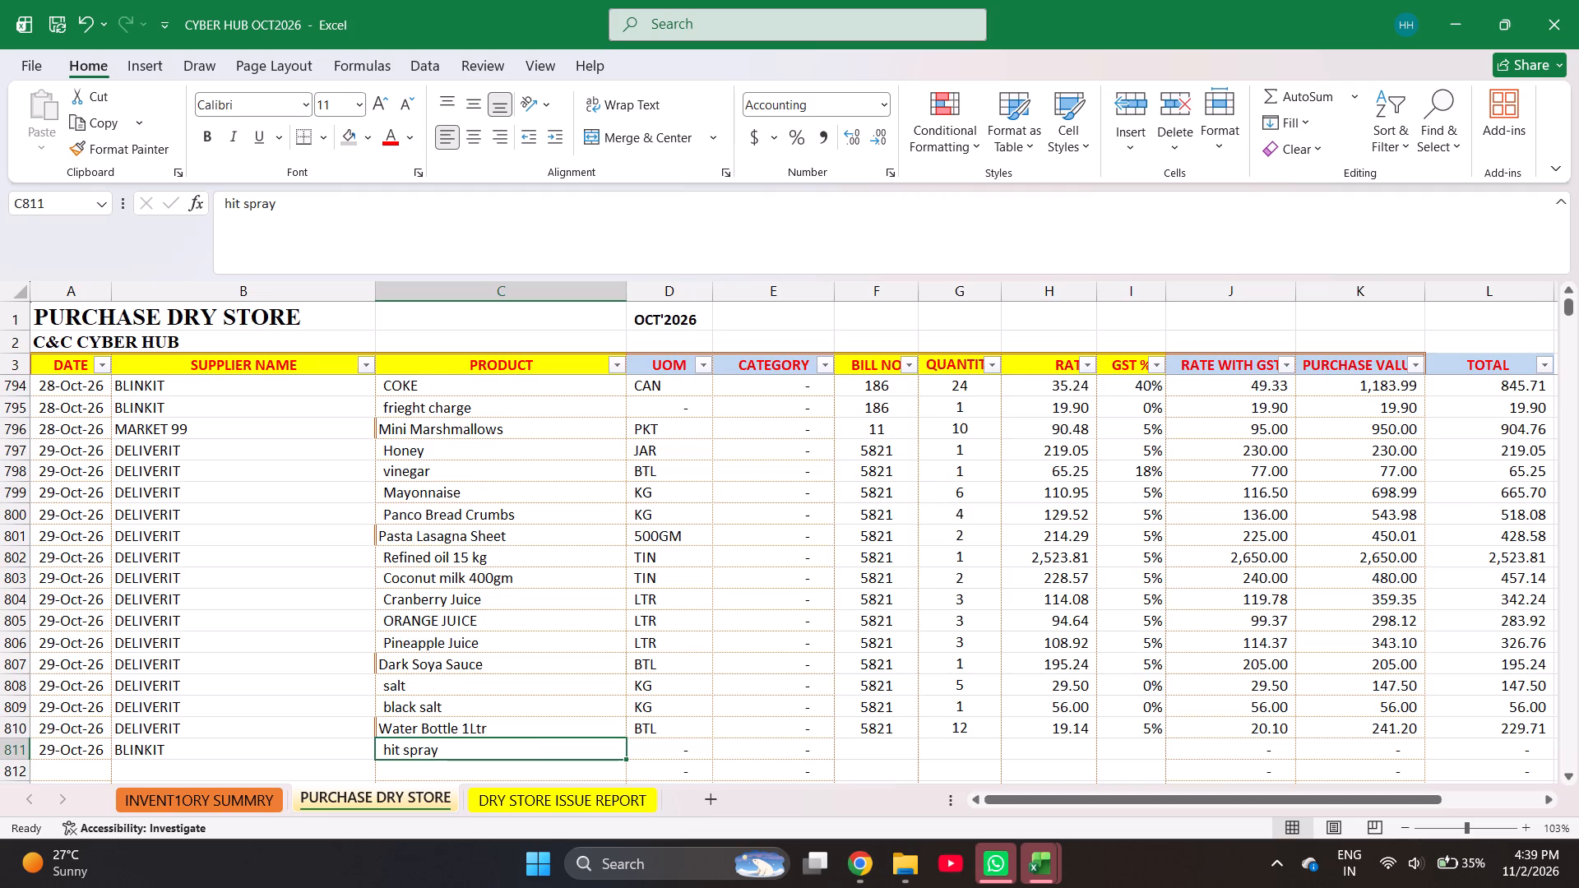
{"action": "key", "text": "ctrl+Page_Up"}
{"action": "key", "text": "ctrl+f"}
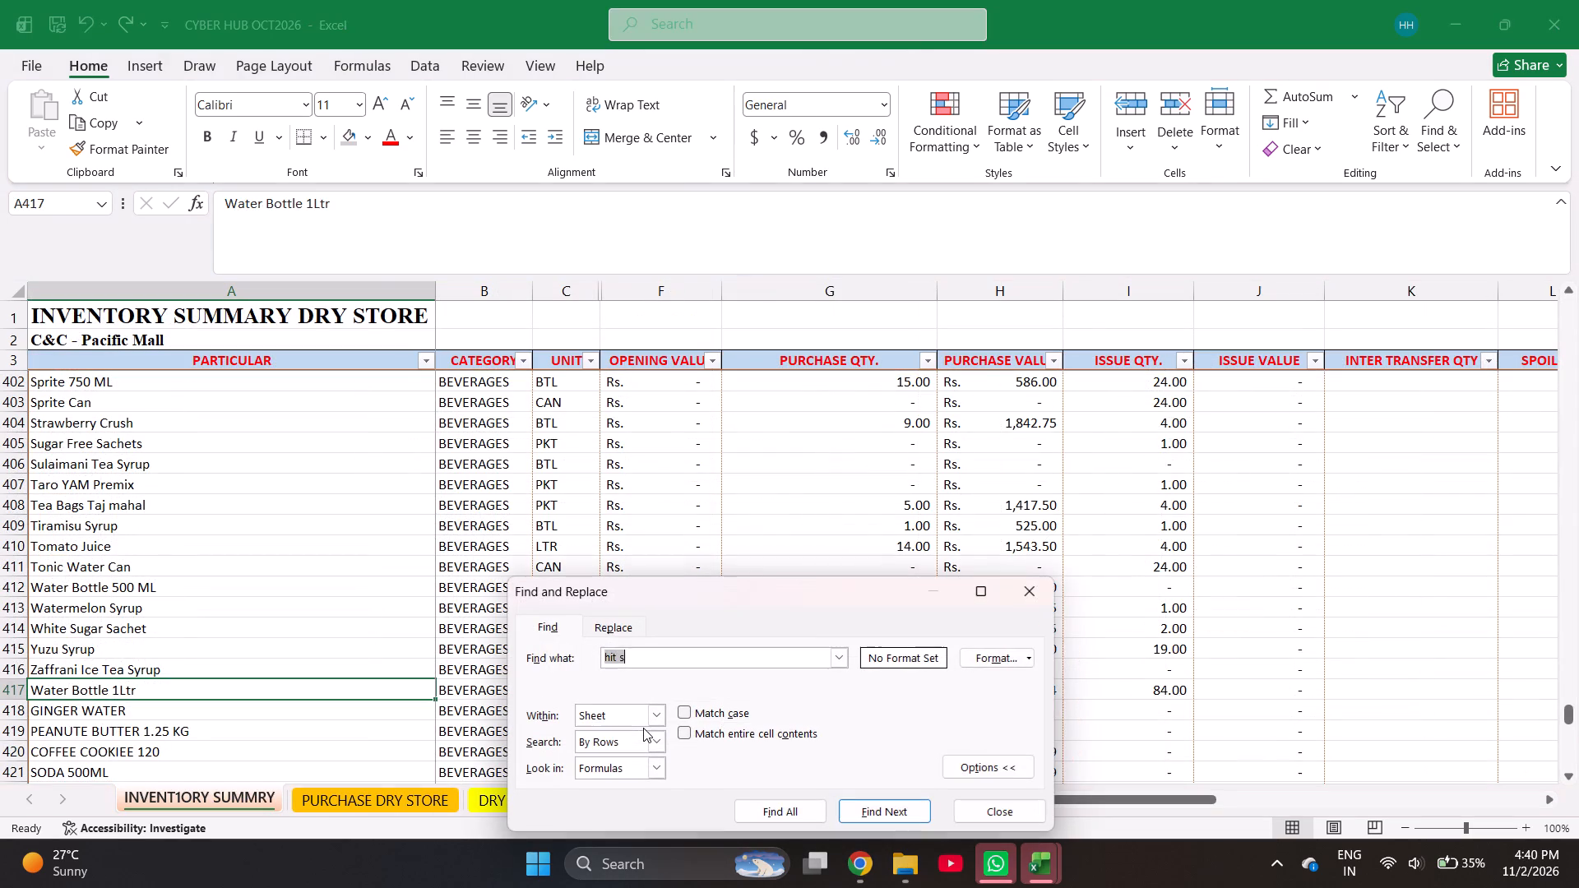
{"action": "key", "text": "Escape"}
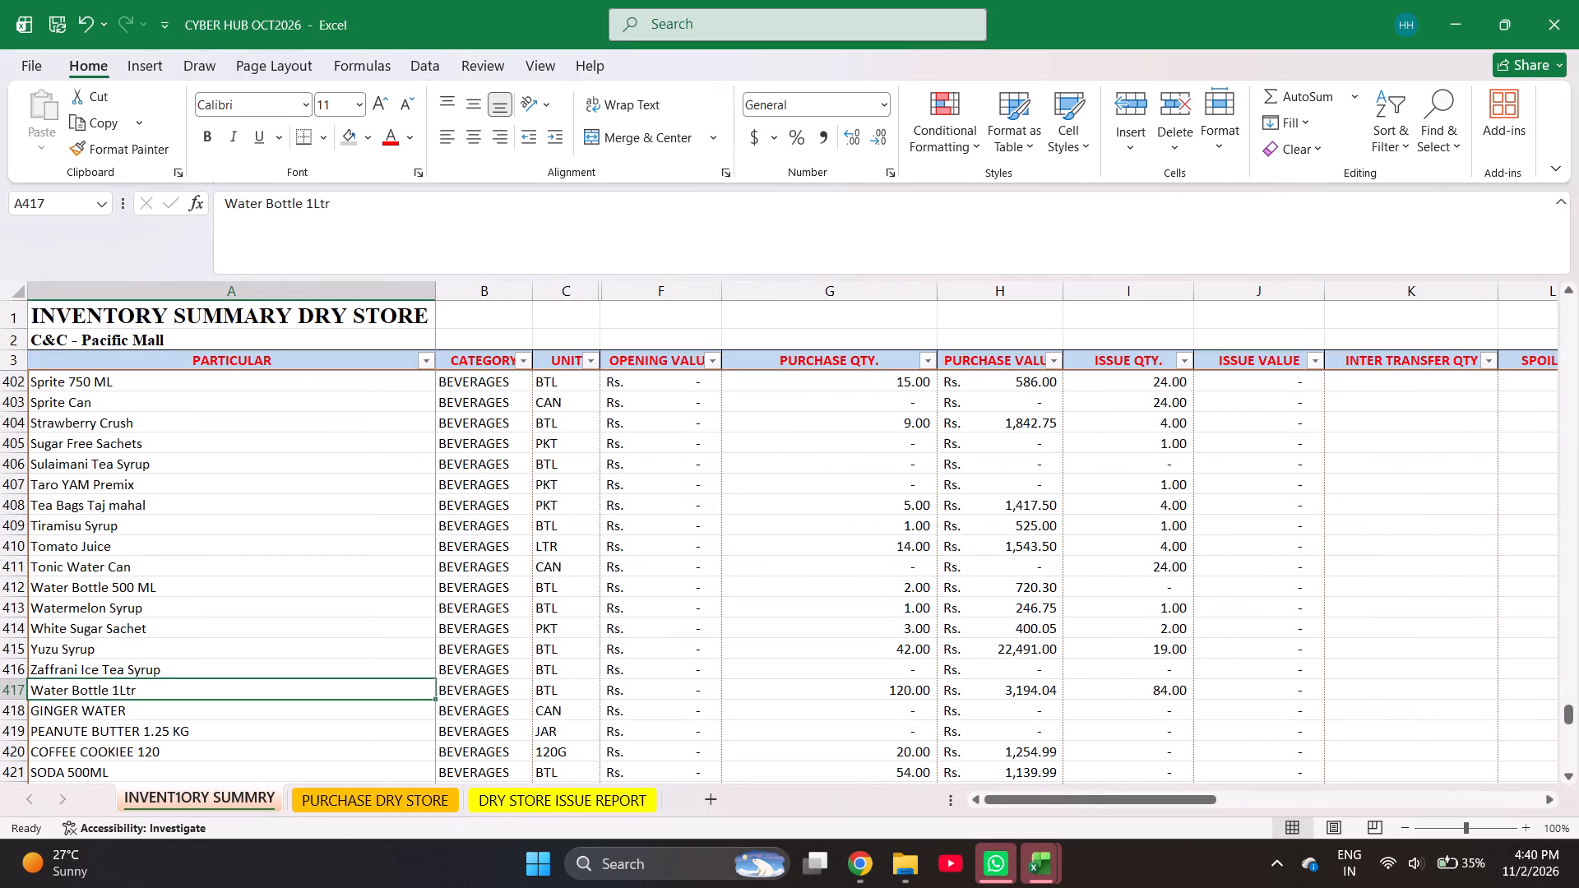
Open the CNC HL OCT 2026 workbook from the CNC OCT DATA 2026 folder.
{"action": "key", "text": "alt+Tab"}
{"action": "key", "text": "alt+Tab"}
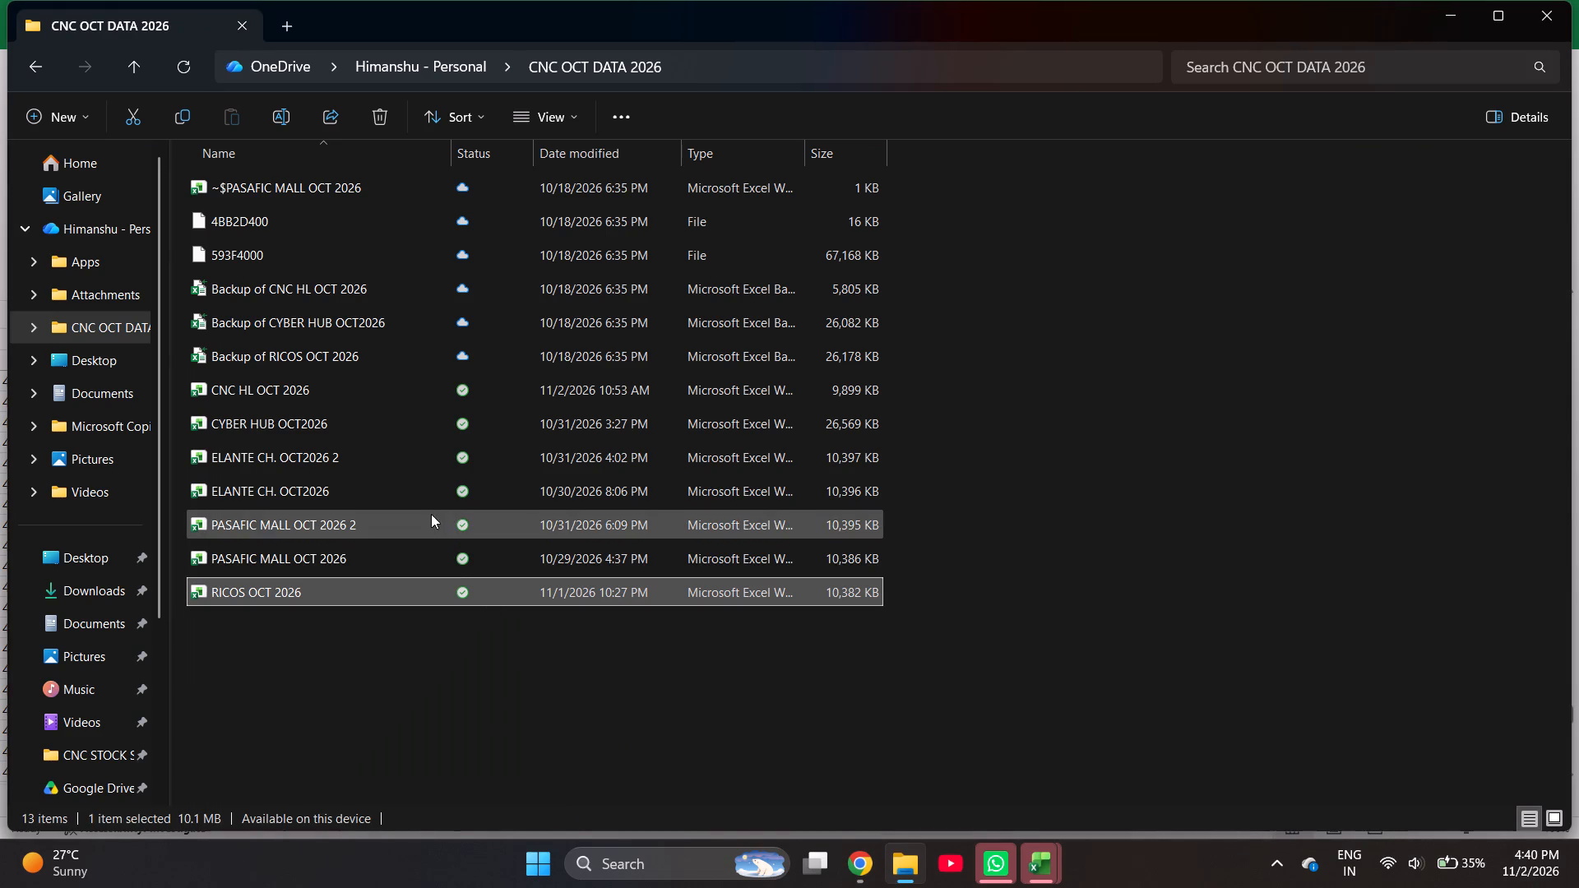
{"action": "double_click", "coordinate": [358, 385]}
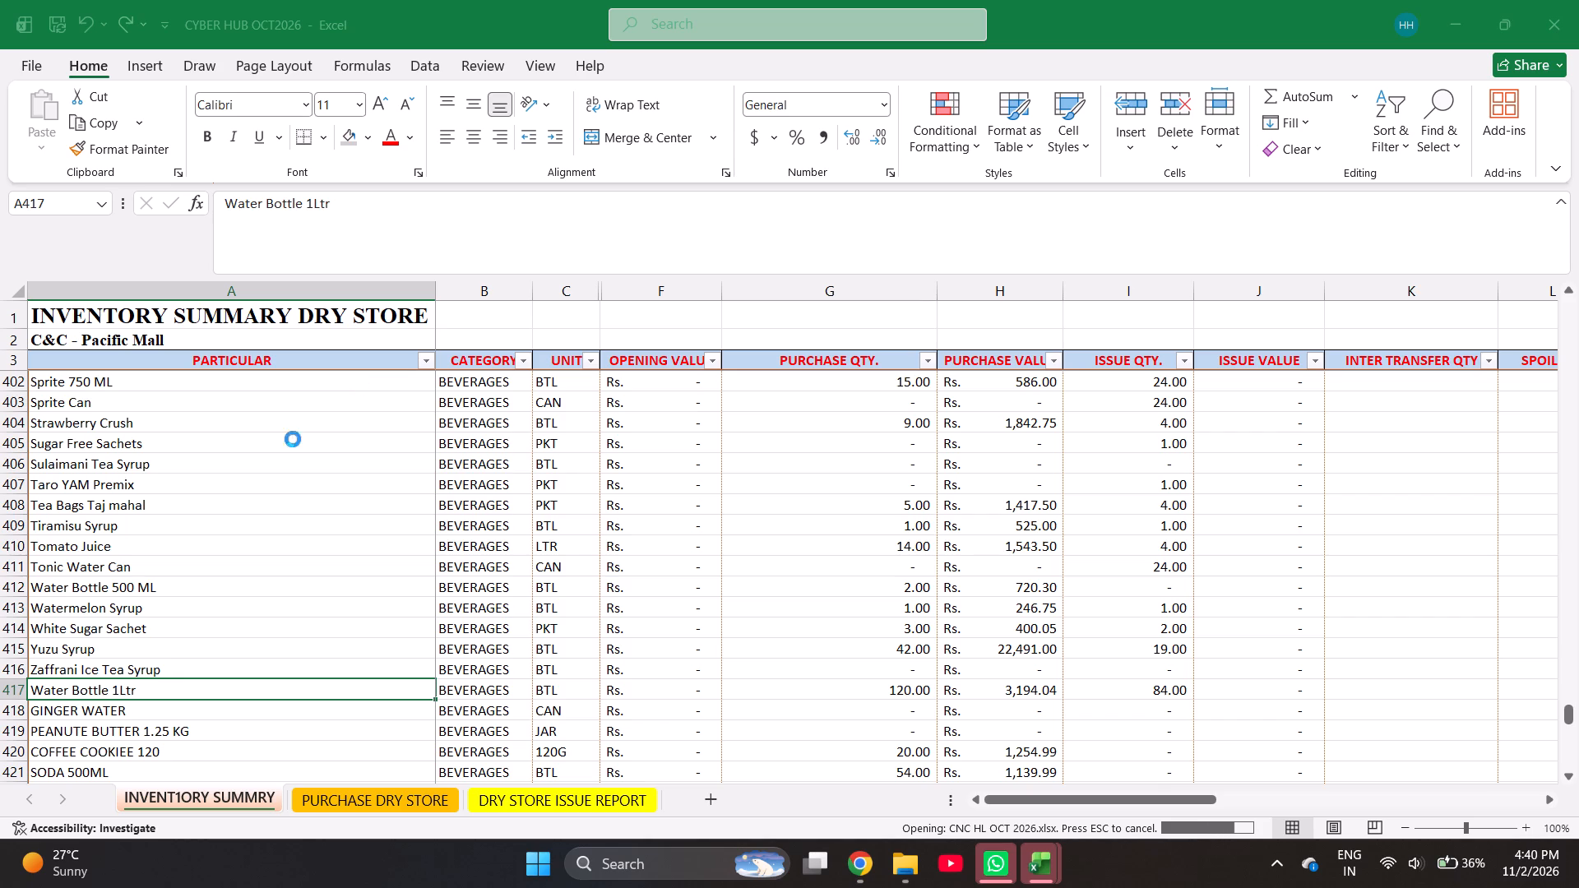
{"action": "left_click", "coordinate": [198, 525]}
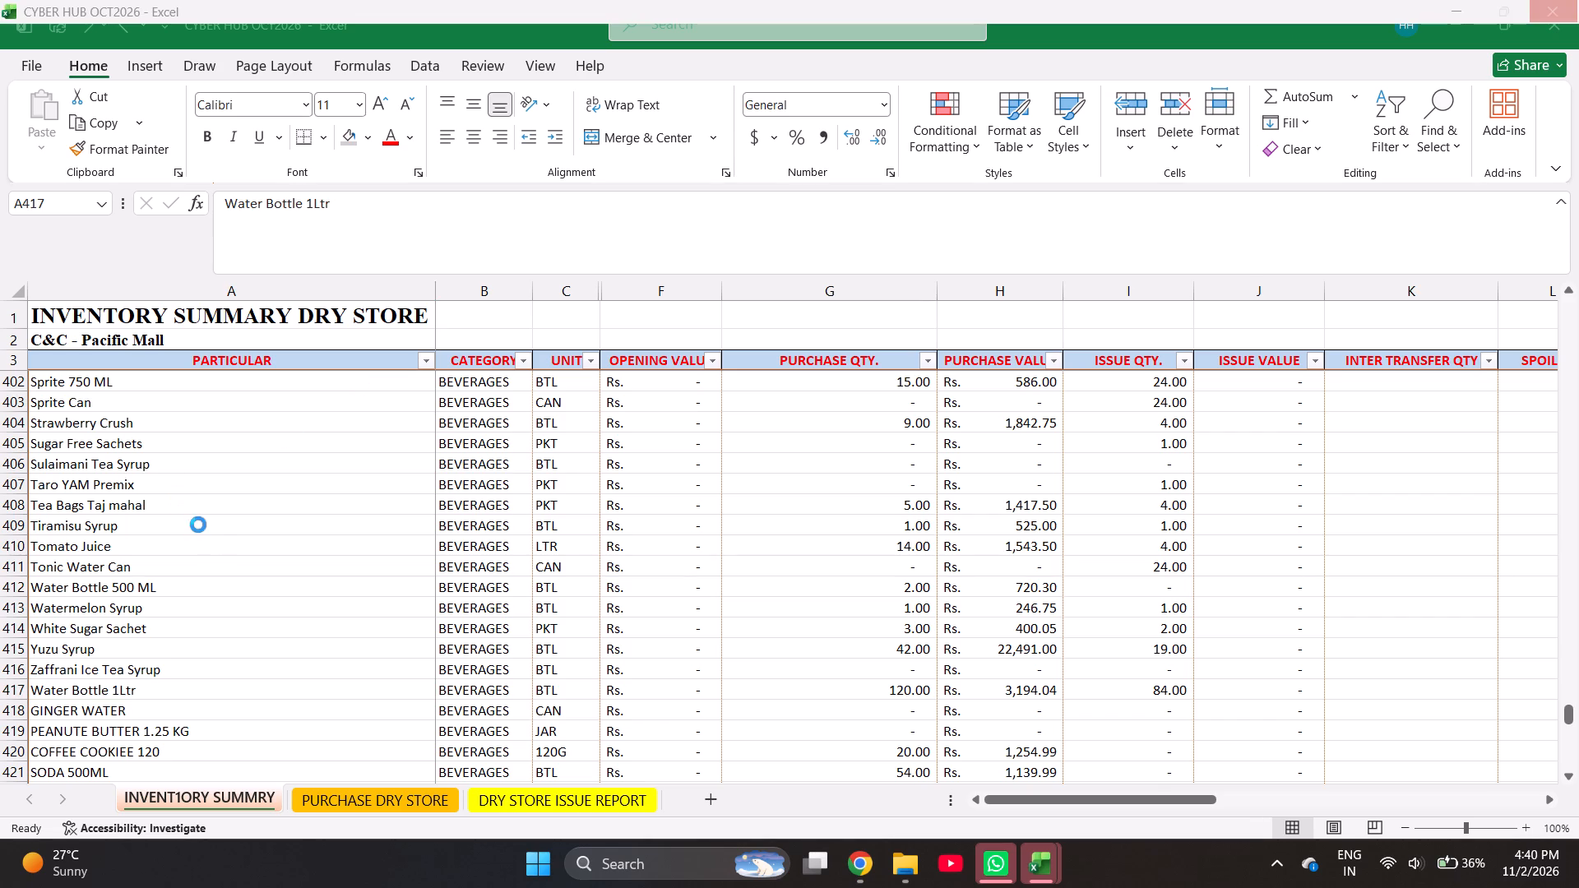
{"action": "left_click", "coordinate": [230, 562]}
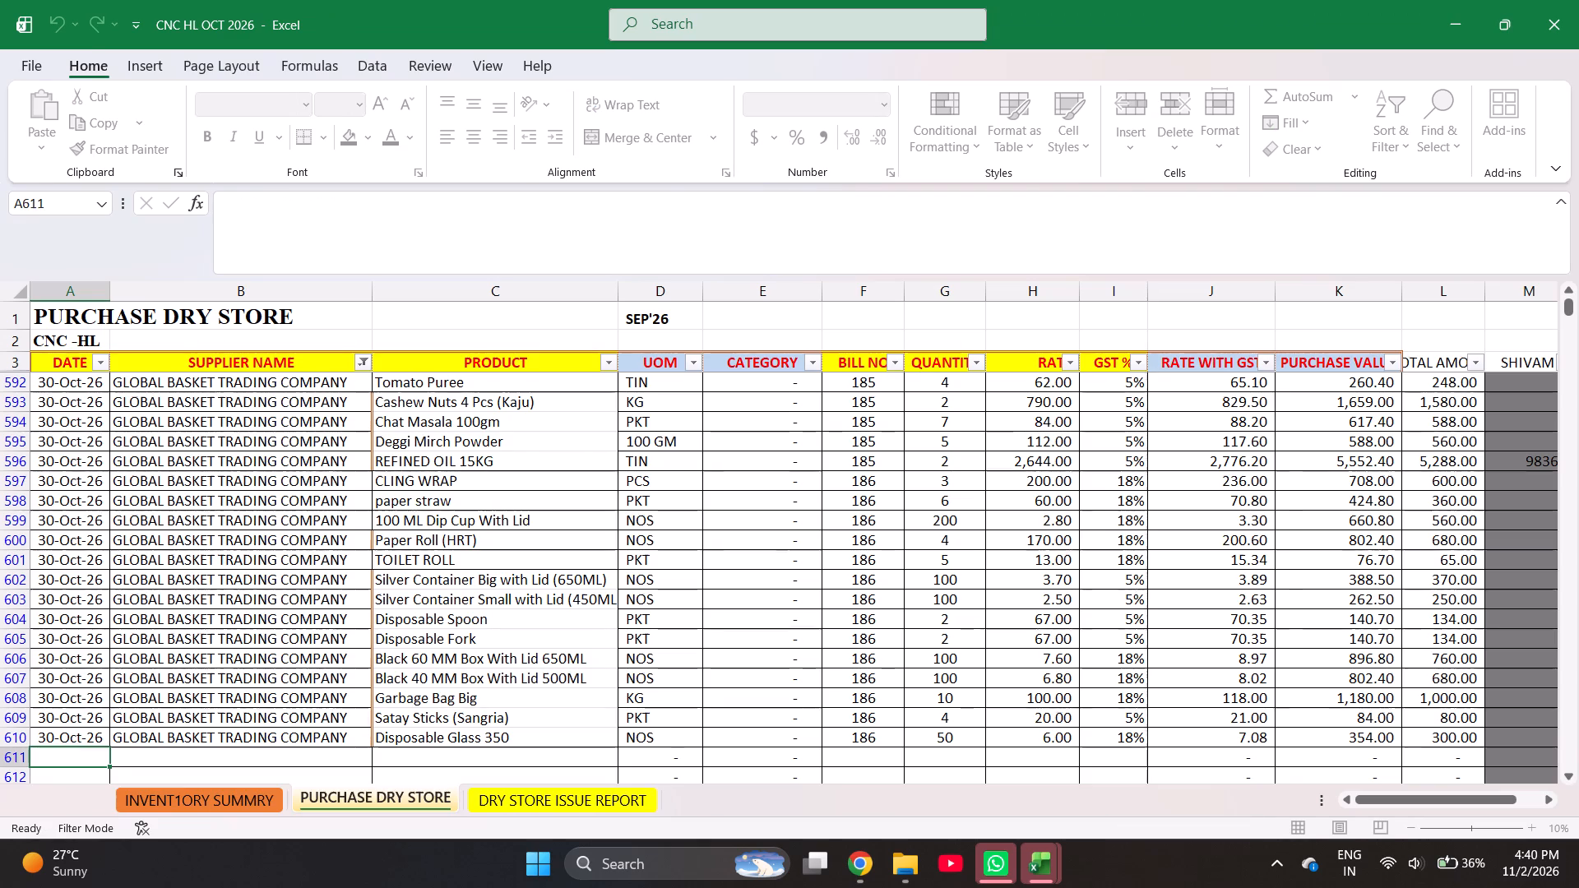
Search the CNC HL inventory summary for "hit s".
{"action": "left_click", "coordinate": [245, 793]}
{"action": "left_click", "coordinate": [271, 571]}
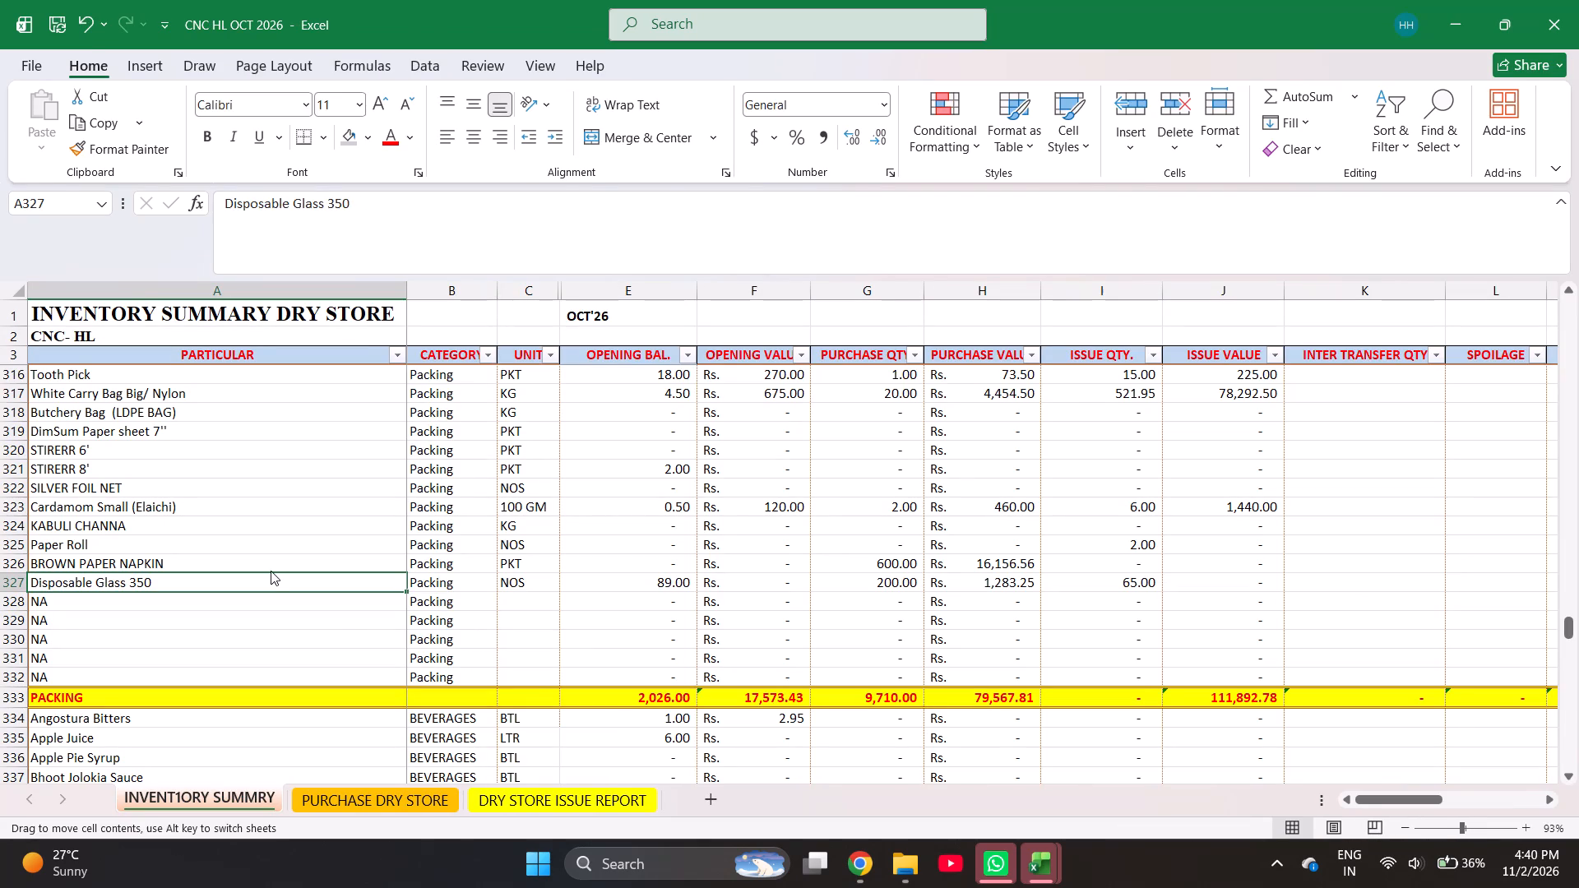
{"action": "key", "text": "ctrl+f"}
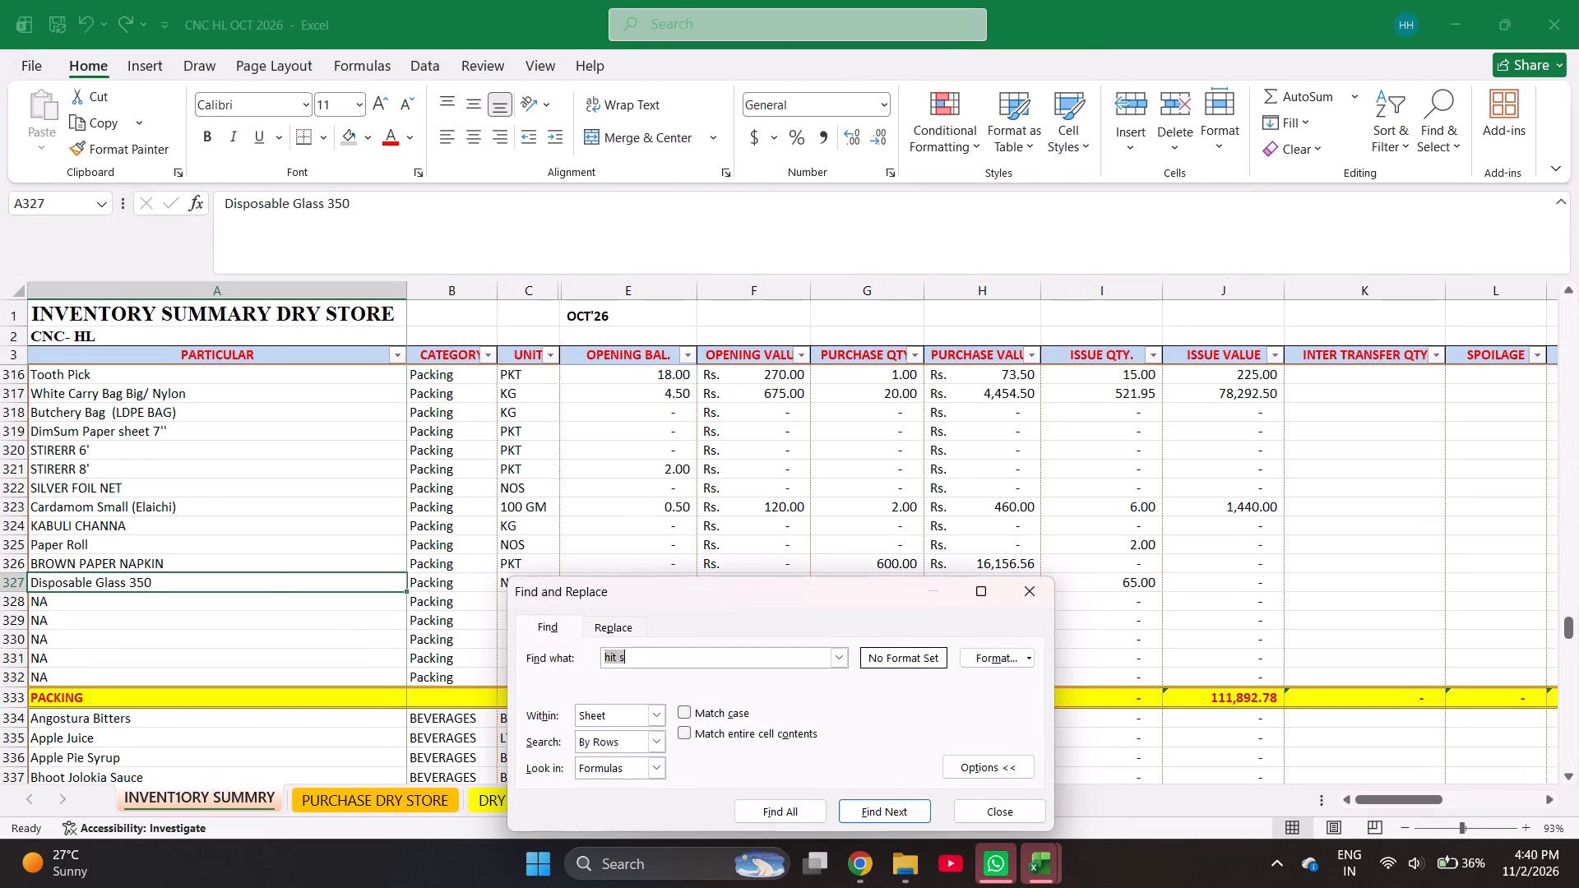
{"action": "key", "text": "Return"}
{"action": "key", "text": "Escape"}
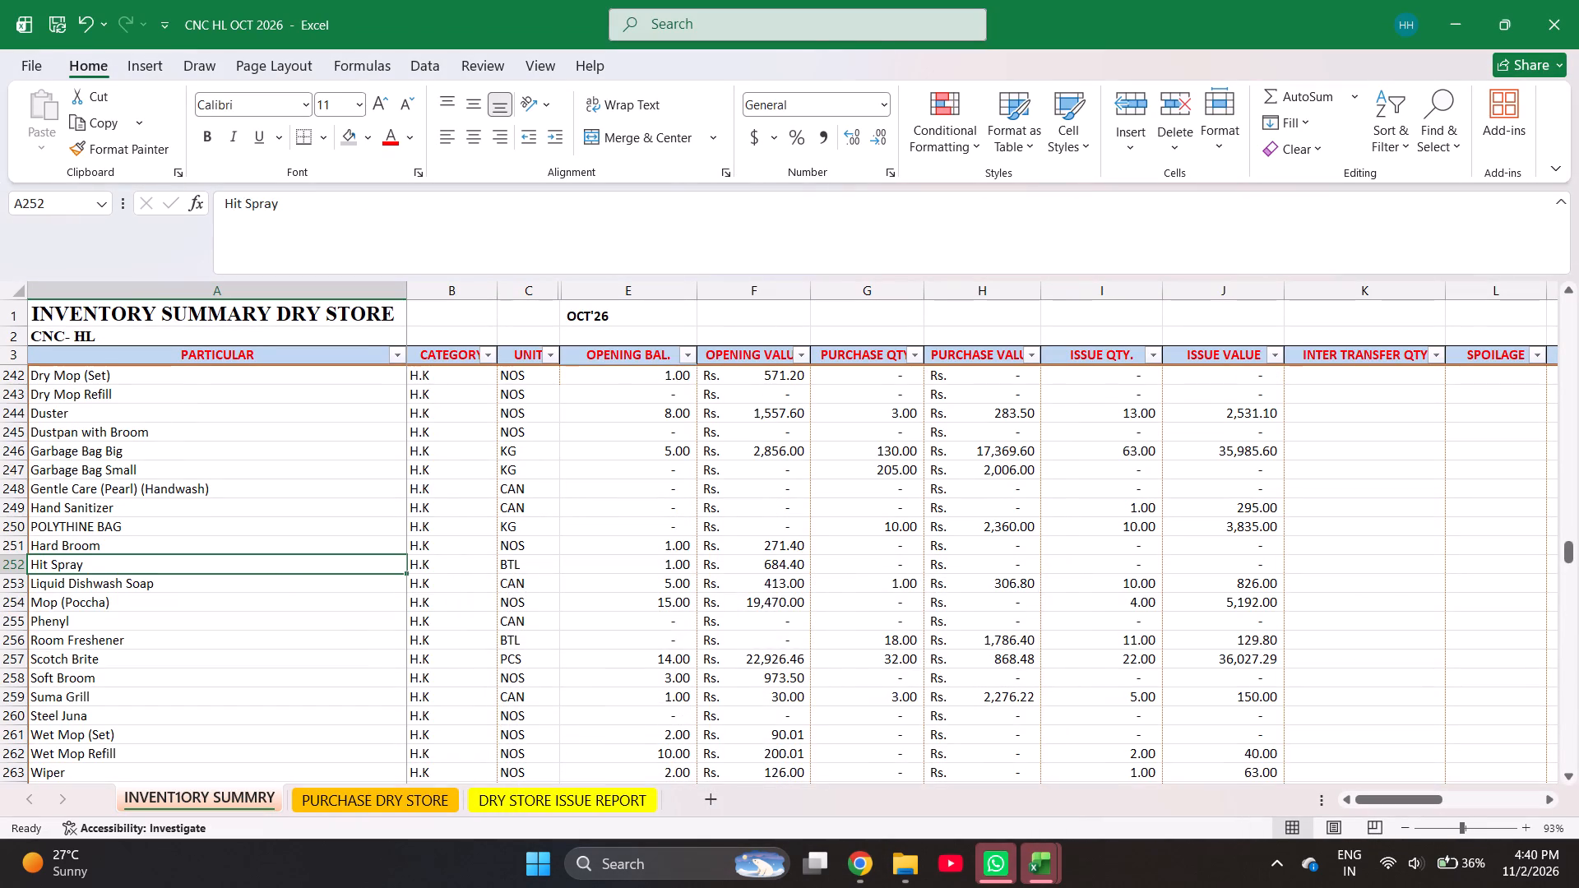
Replace the duplicate Hard Broom in A252 of CYBER HUB's inventory summary with Hit Spray copied from A252 of CNC HL's inventory summary.
{"action": "key", "text": "alt+Tab"}
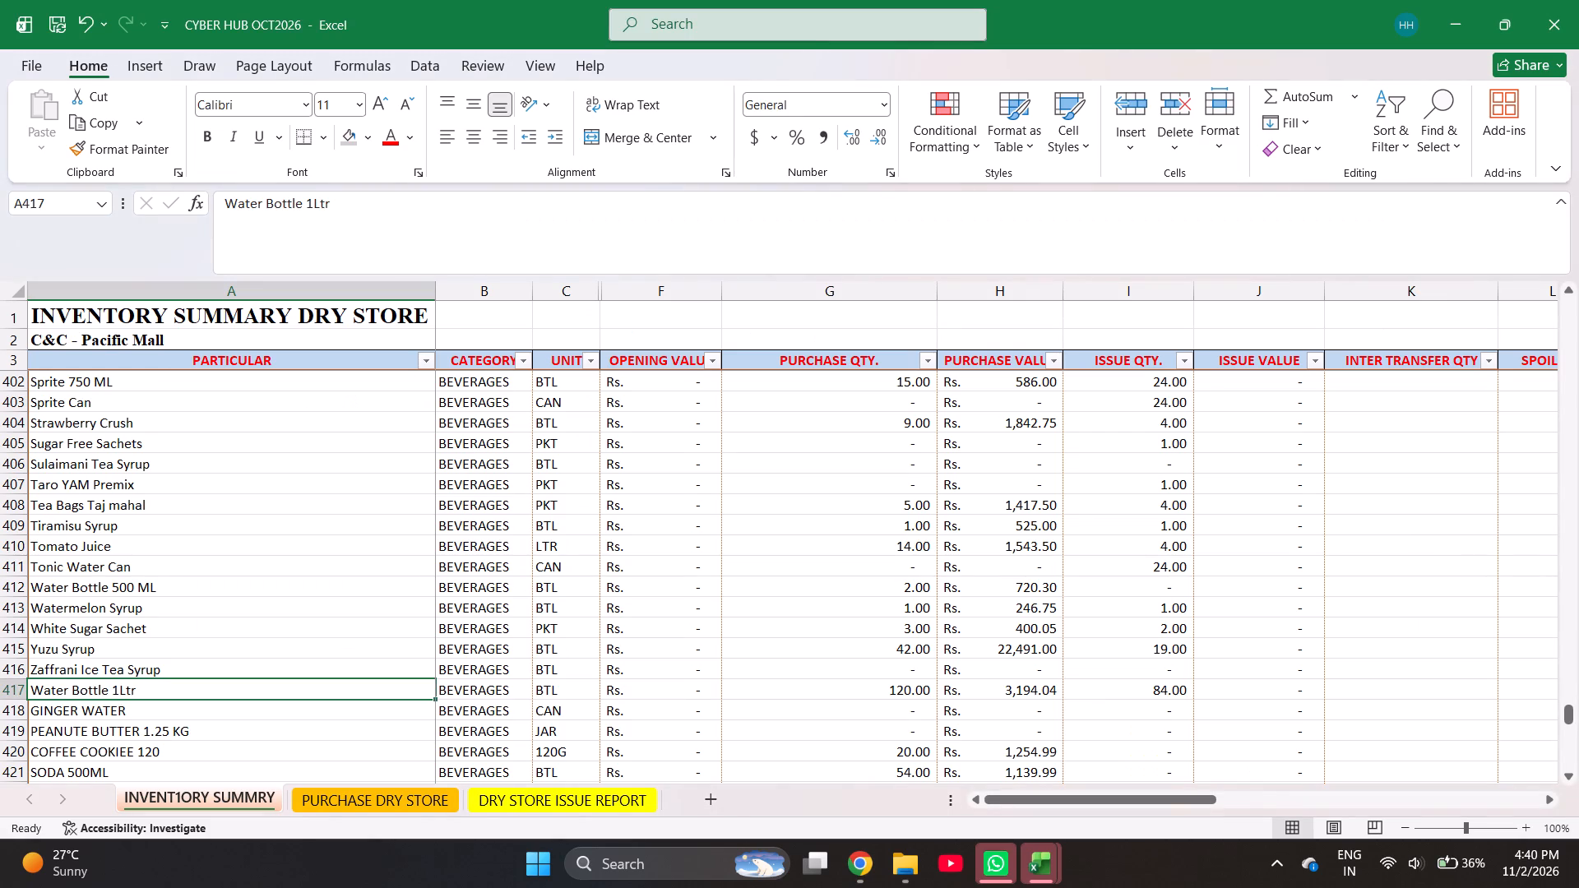
{"action": "key", "text": "Page_Up"}
{"action": "key", "text": "Page_Up"}
{"action": "key", "text": "Page_Up"}
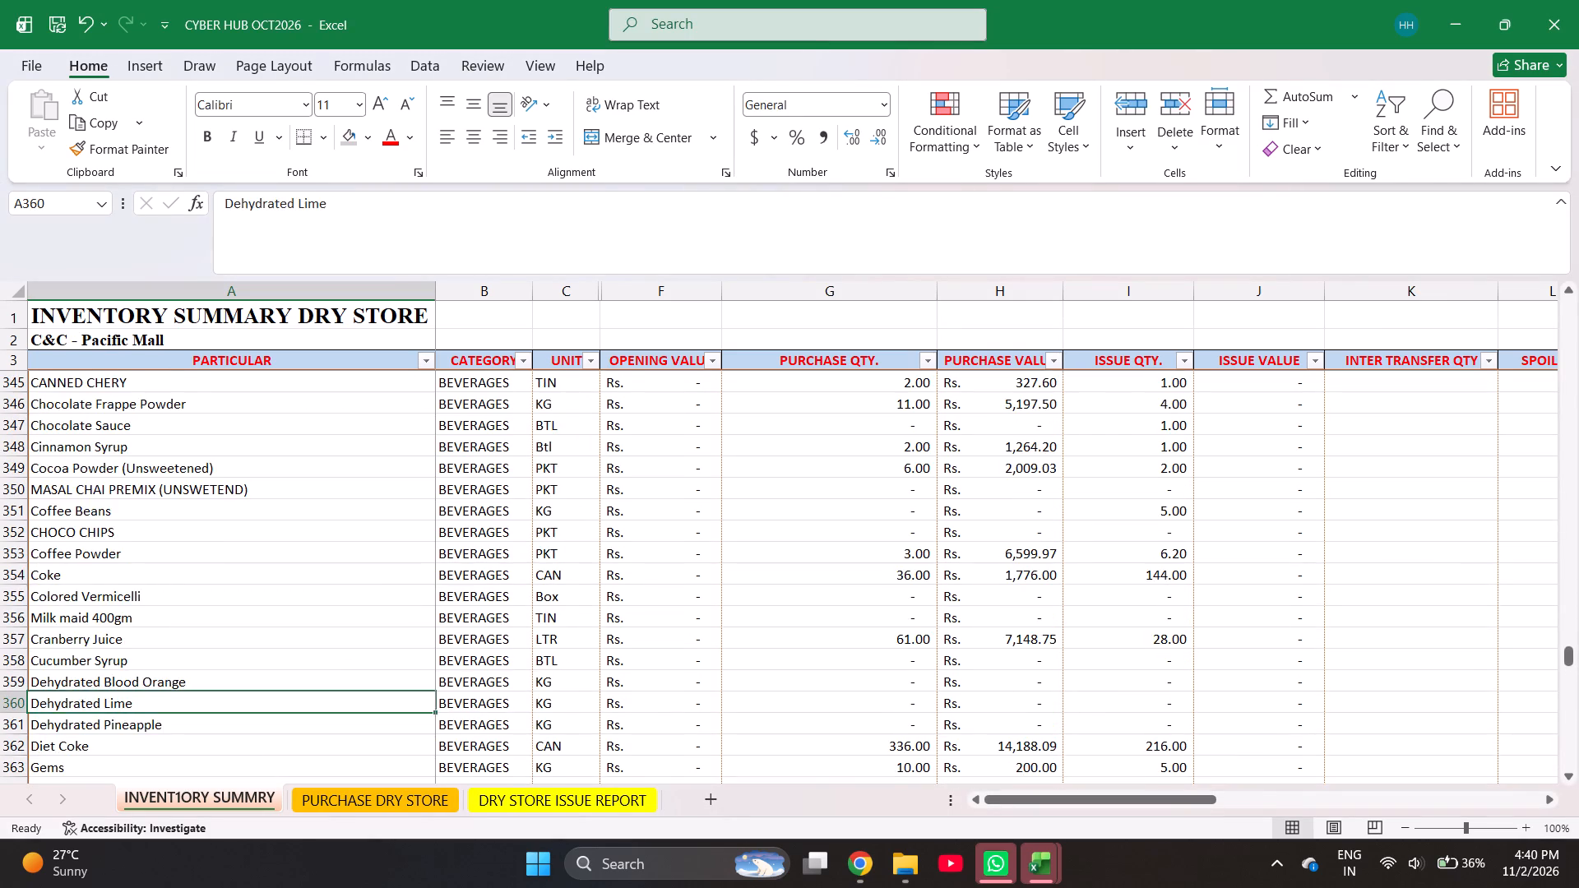
{"action": "key", "text": "Page_Up"}
{"action": "key", "text": "Page_Up"}
{"action": "key", "text": "Page_Up"}
{"action": "key", "text": "Page_Up"}
{"action": "key", "text": "Page_Up"}
{"action": "key", "text": "Up"}
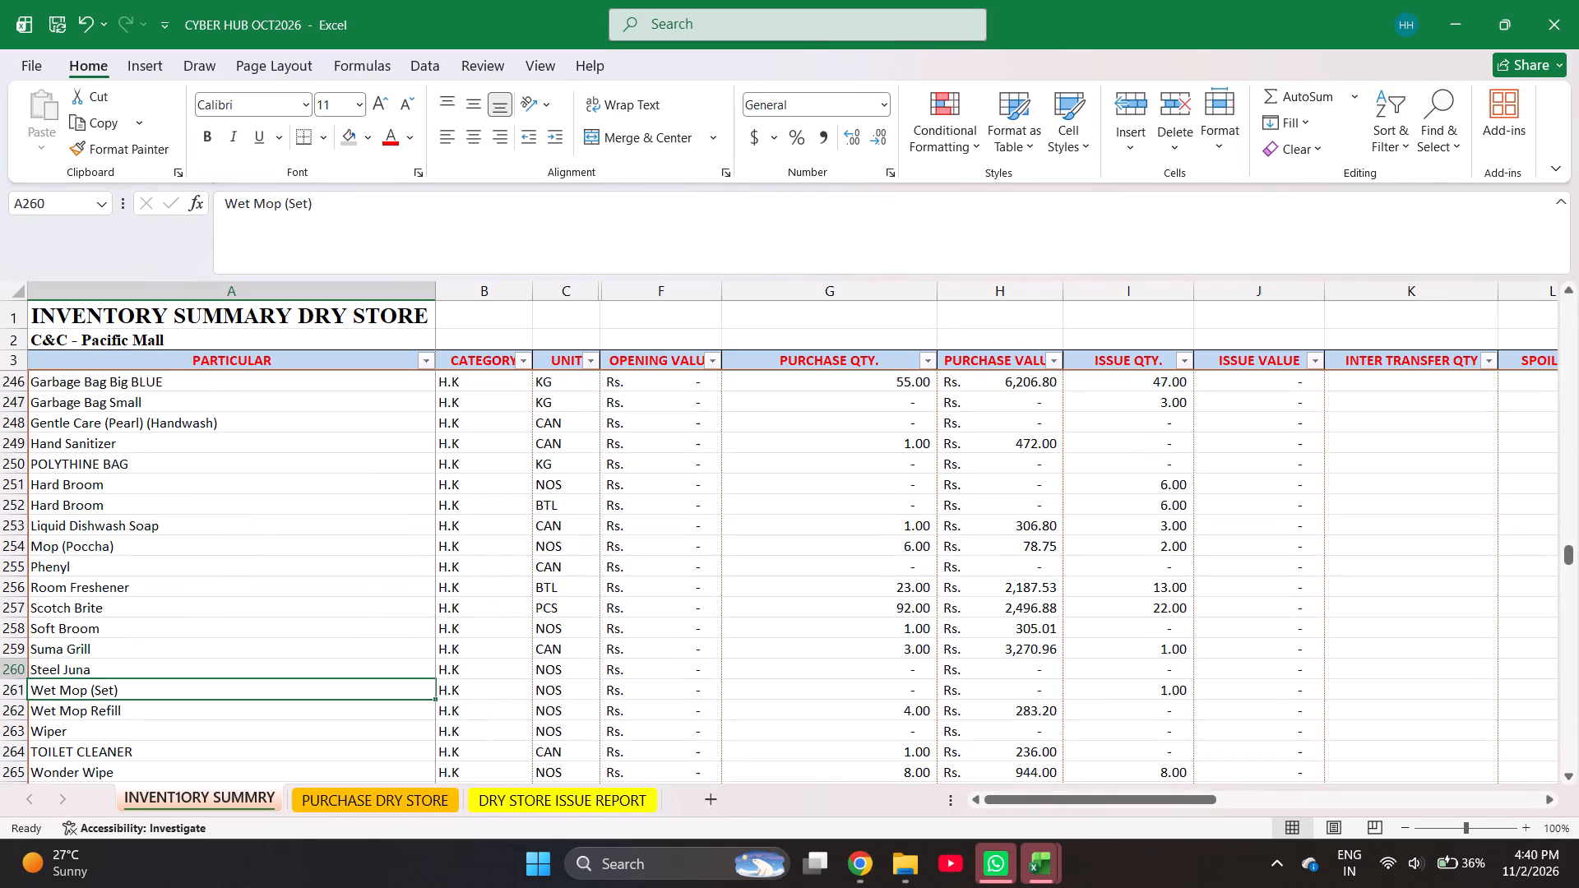
{"action": "key", "text": "Up"}
{"action": "key", "text": "Up"}
{"action": "key", "text": "Up"}
{"action": "key", "text": "Up"}
{"action": "key", "text": "Up"}
{"action": "key", "text": "Up"}
{"action": "key", "text": "Up"}
{"action": "key", "text": "Up"}
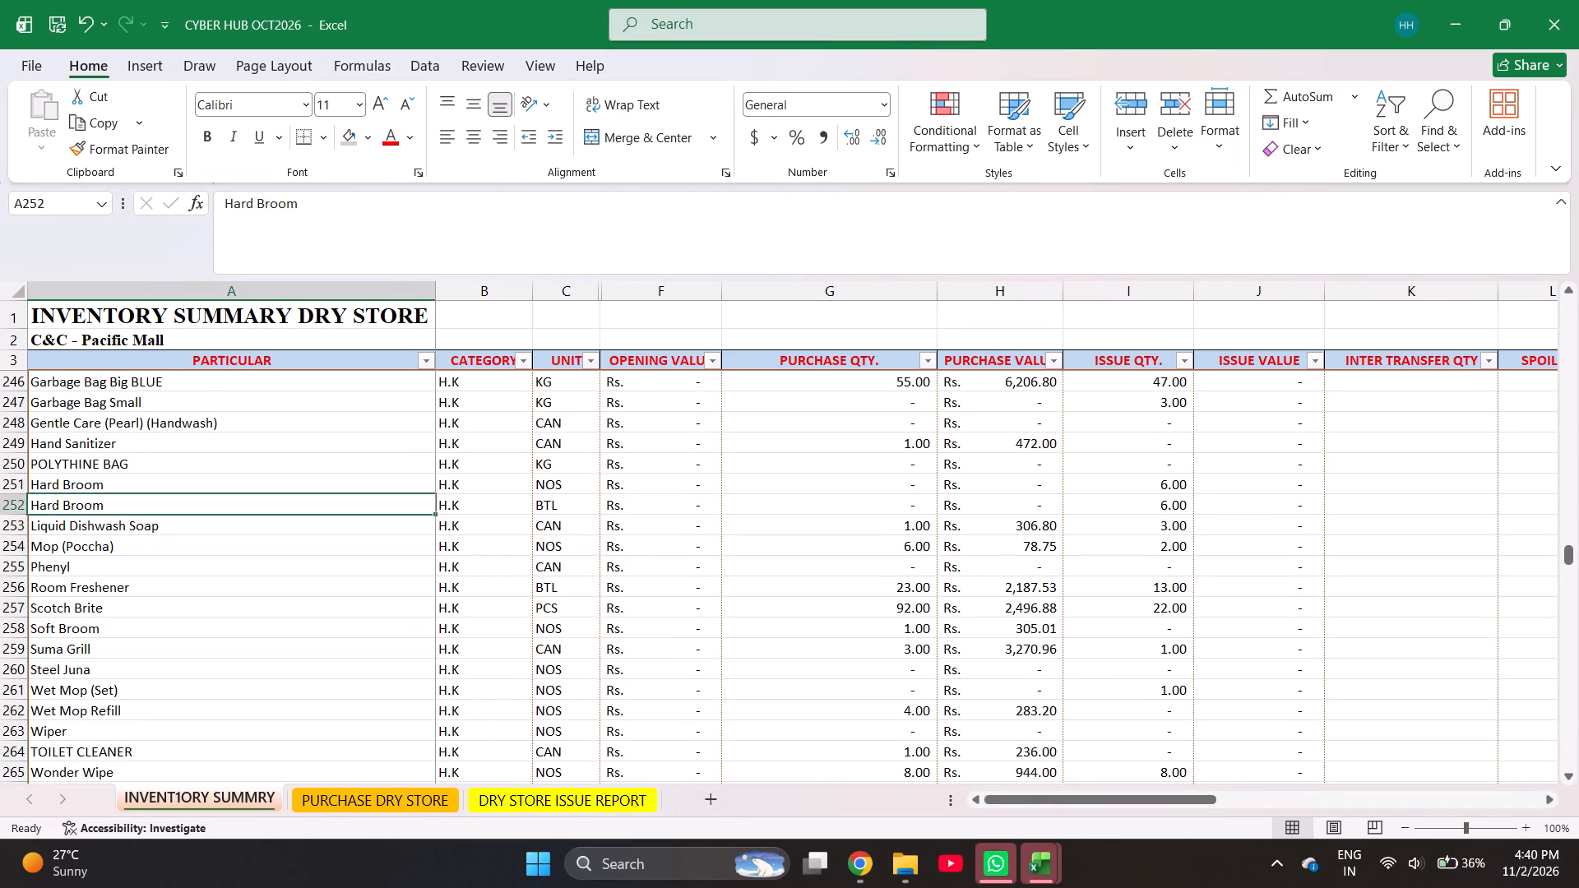
{"action": "key", "text": "ctrl+Page_Up"}
{"action": "key", "text": "ctrl+Page_Down"}
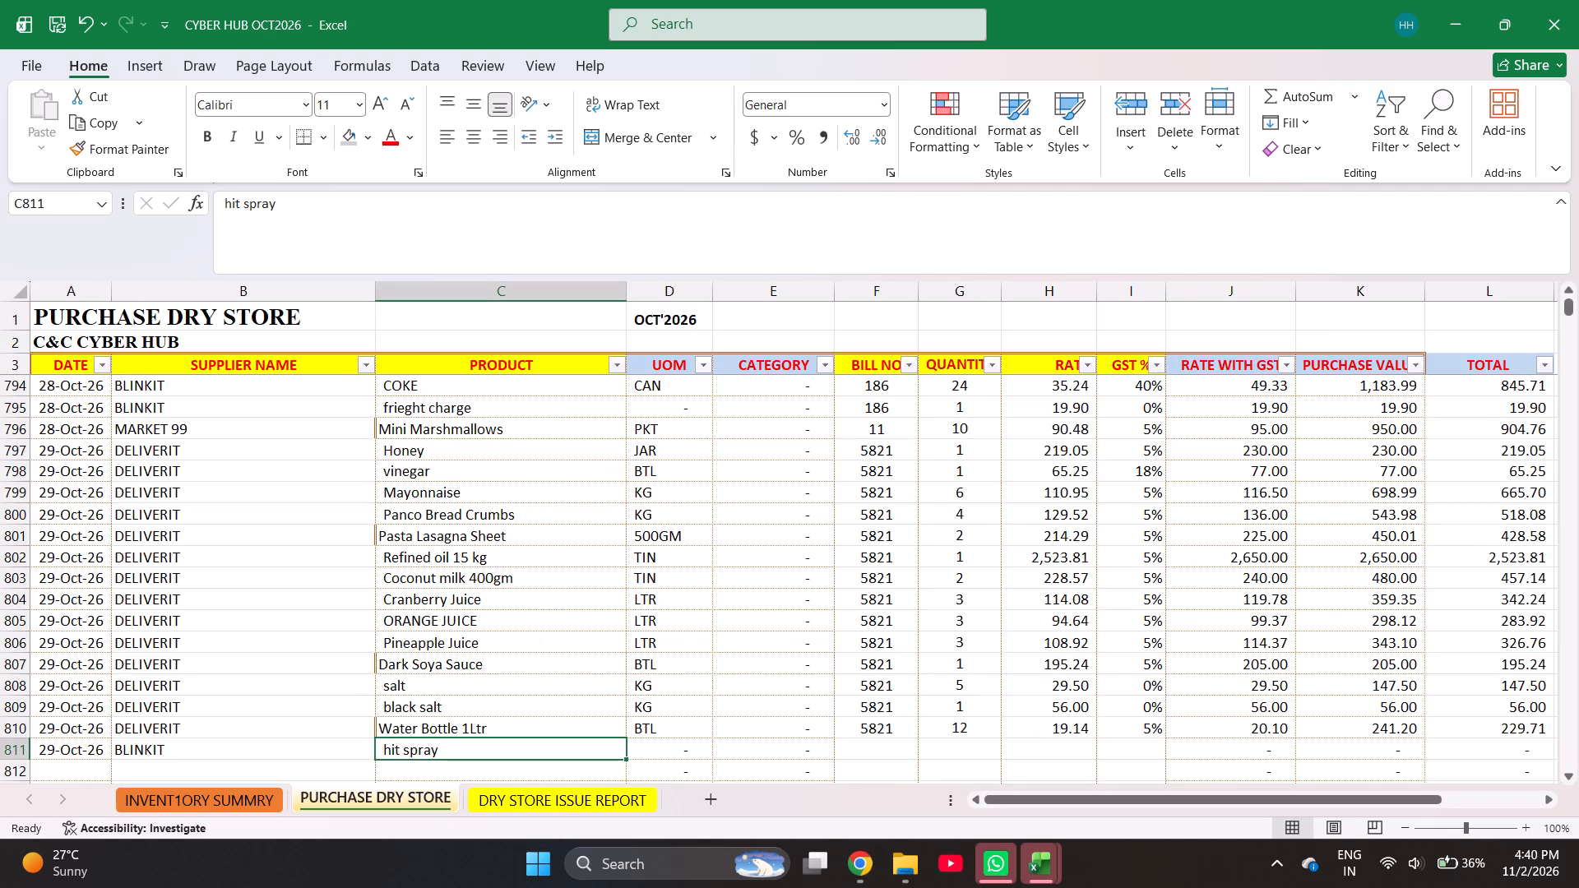
{"action": "key", "text": "ctrl+Page_Up"}
{"action": "key", "text": "alt+Tab"}
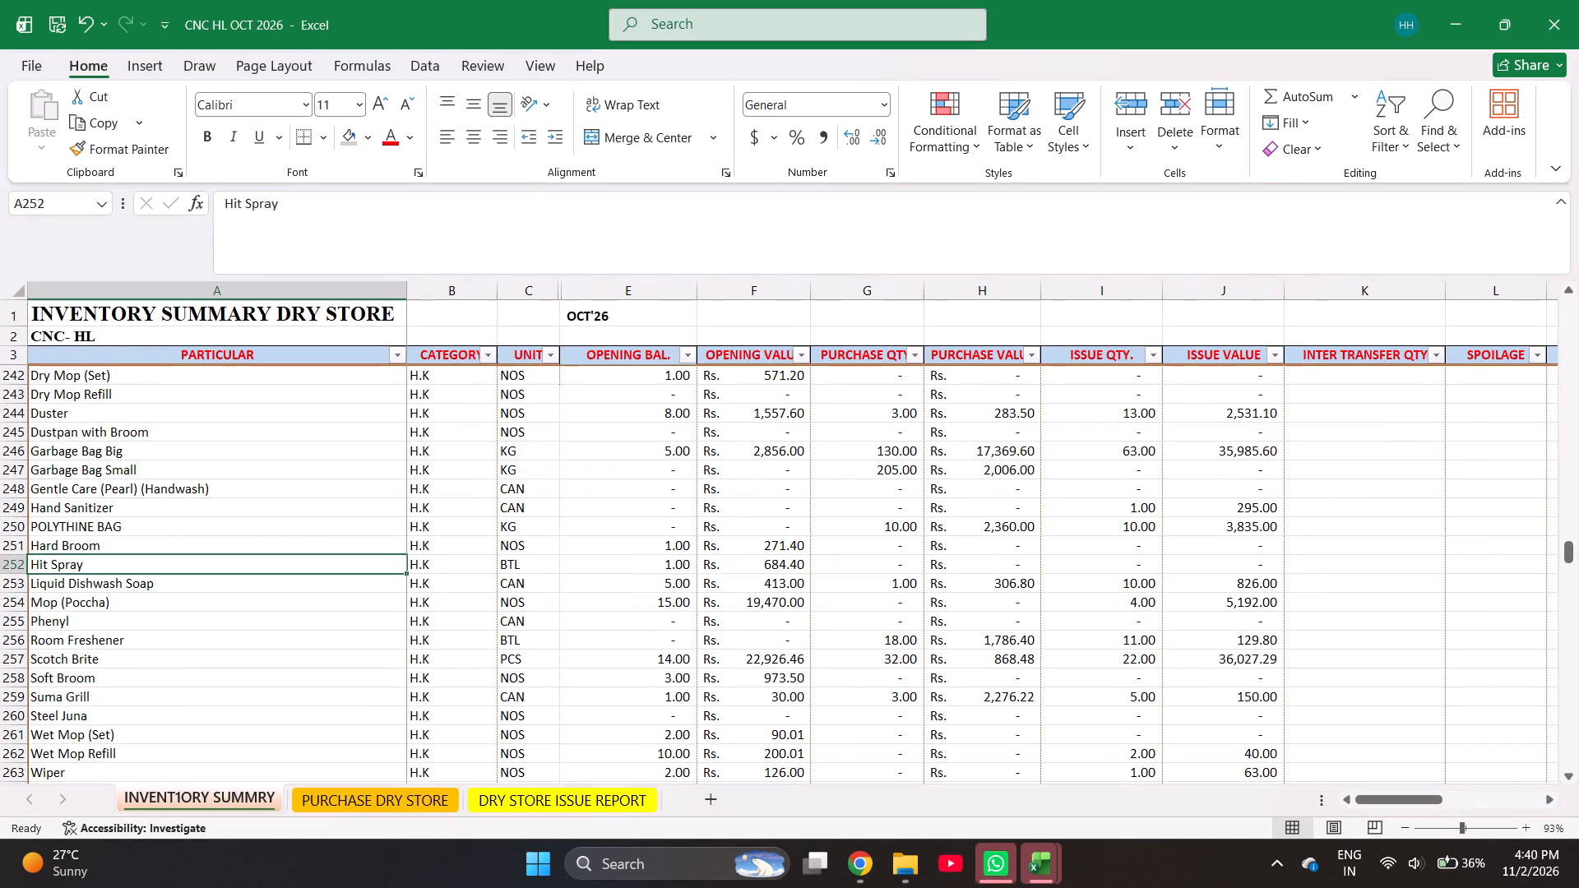
{"action": "key", "text": "ctrl+c"}
{"action": "key", "text": "alt+Tab"}
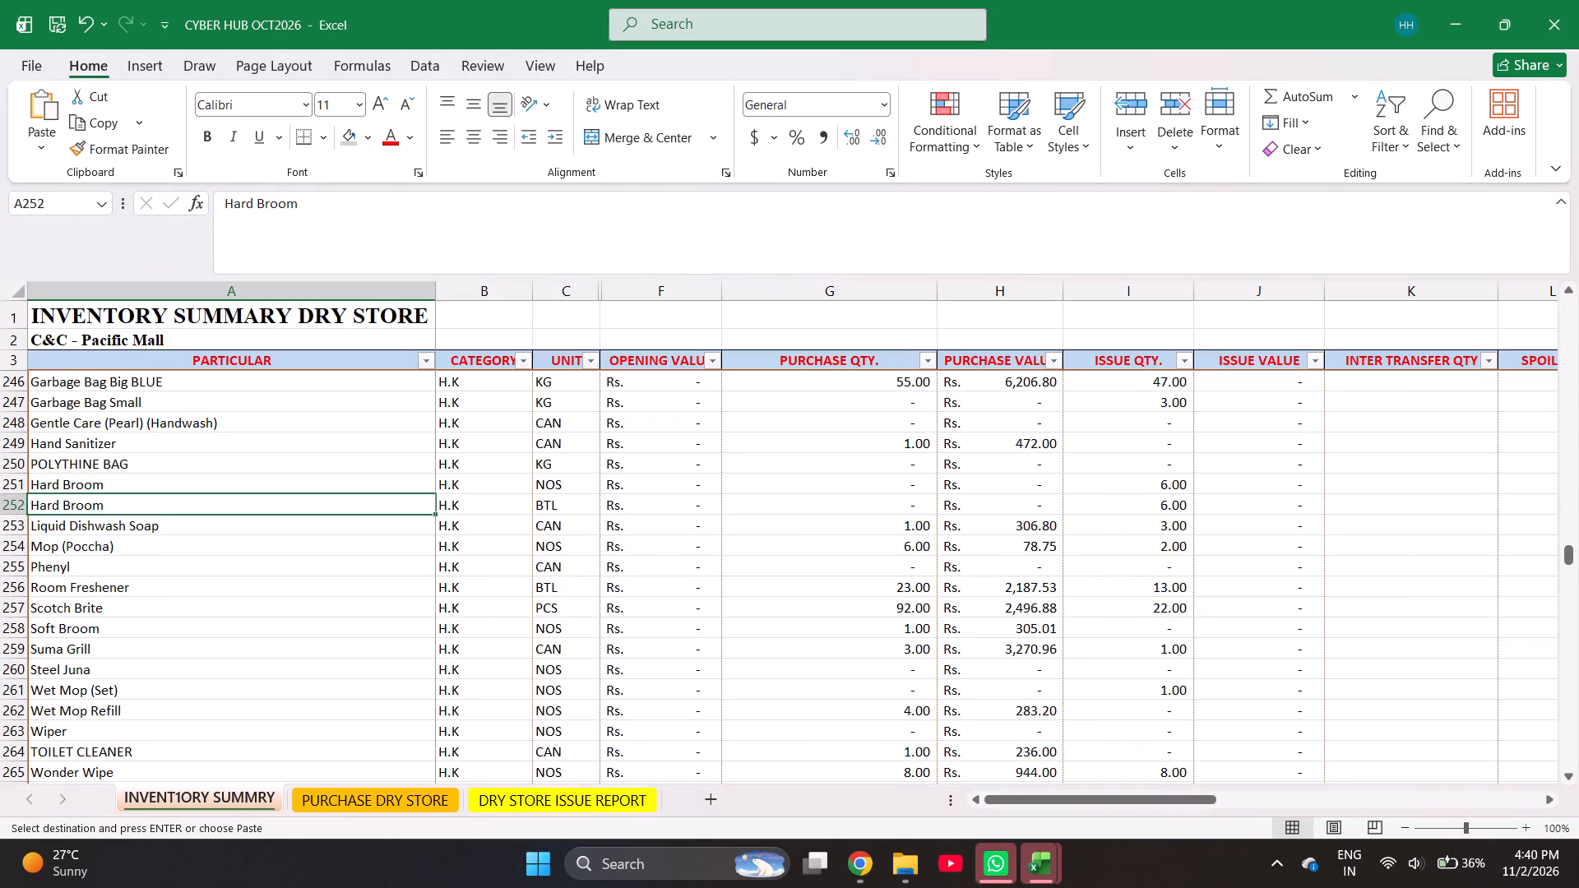
{"action": "key", "text": "Return"}
{"action": "key", "text": "Right"}
{"action": "key", "text": "Left"}
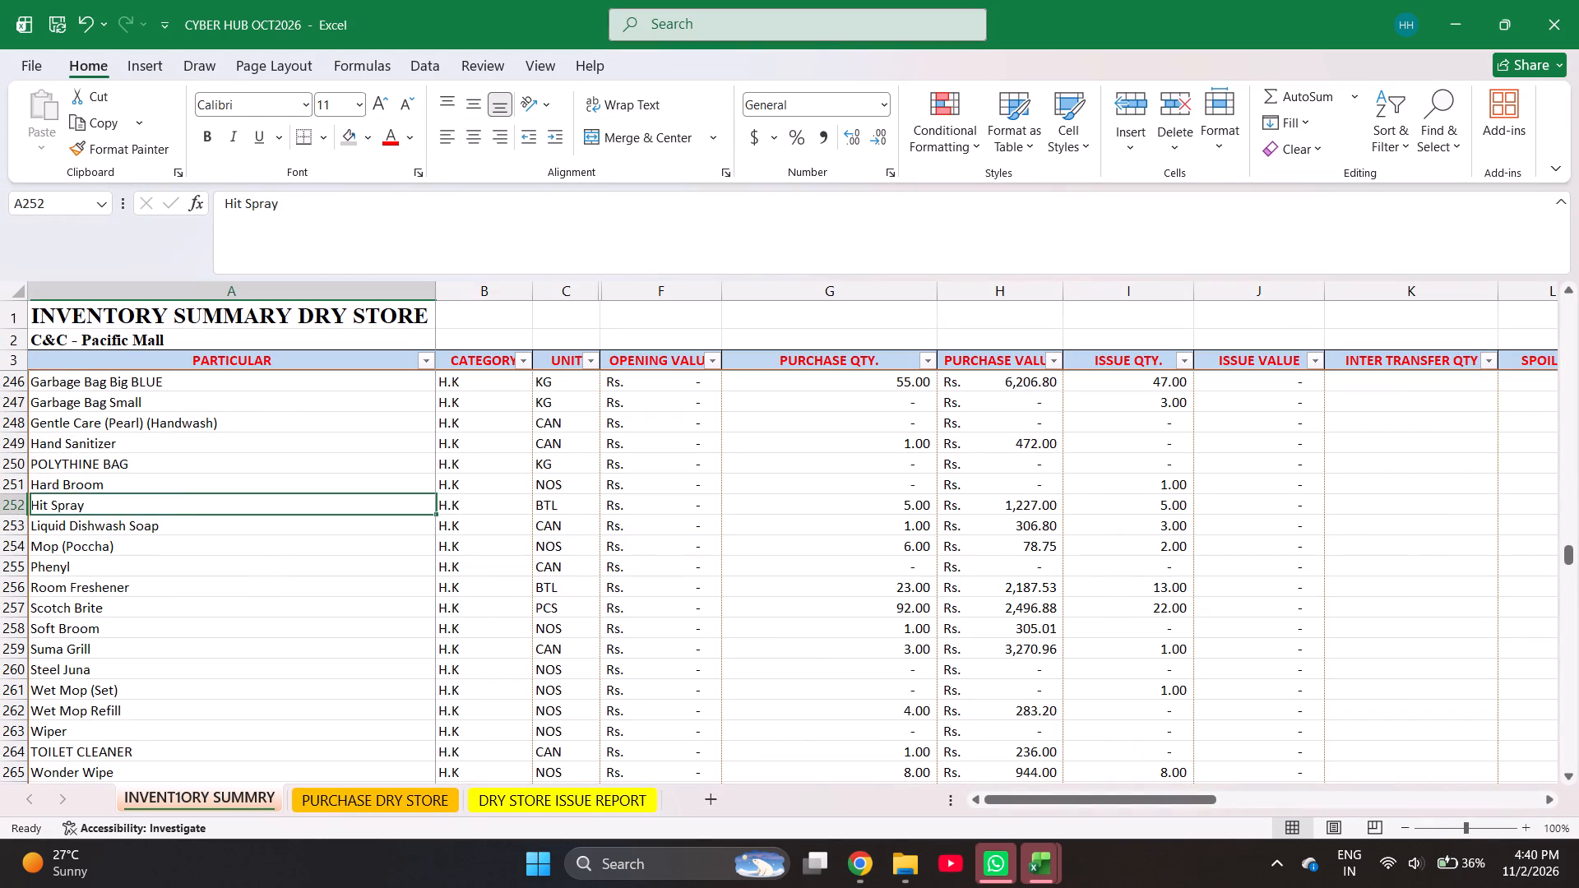
Copy Hit Spray from the inventory summary over the product name in C811 of PURCHASE DRY STORE.
{"action": "key", "text": "ctrl+c"}
{"action": "key", "text": "ctrl+Page_Down"}
{"action": "key", "text": "Return"}
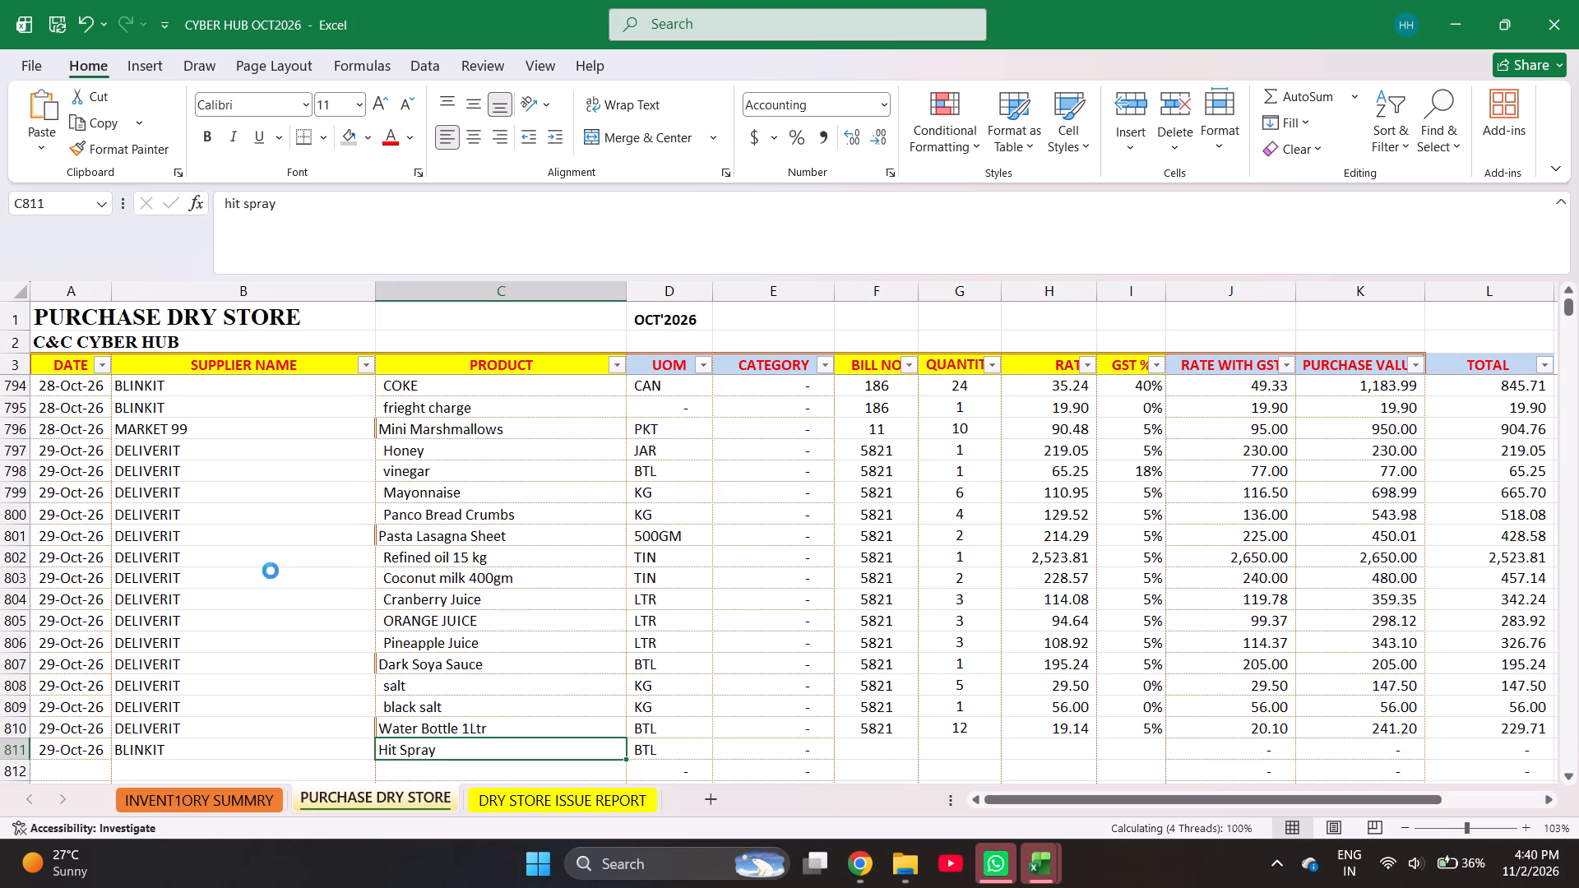
{"action": "key", "text": "Down"}
Consult the scanned Hit Spray invoice in Chrome and enter 1 as the bill number in F811 of CYBER HUB's PURCHASE DRY STORE.
{"action": "key", "text": "alt+Tab"}
{"action": "key", "text": "alt+Tab"}
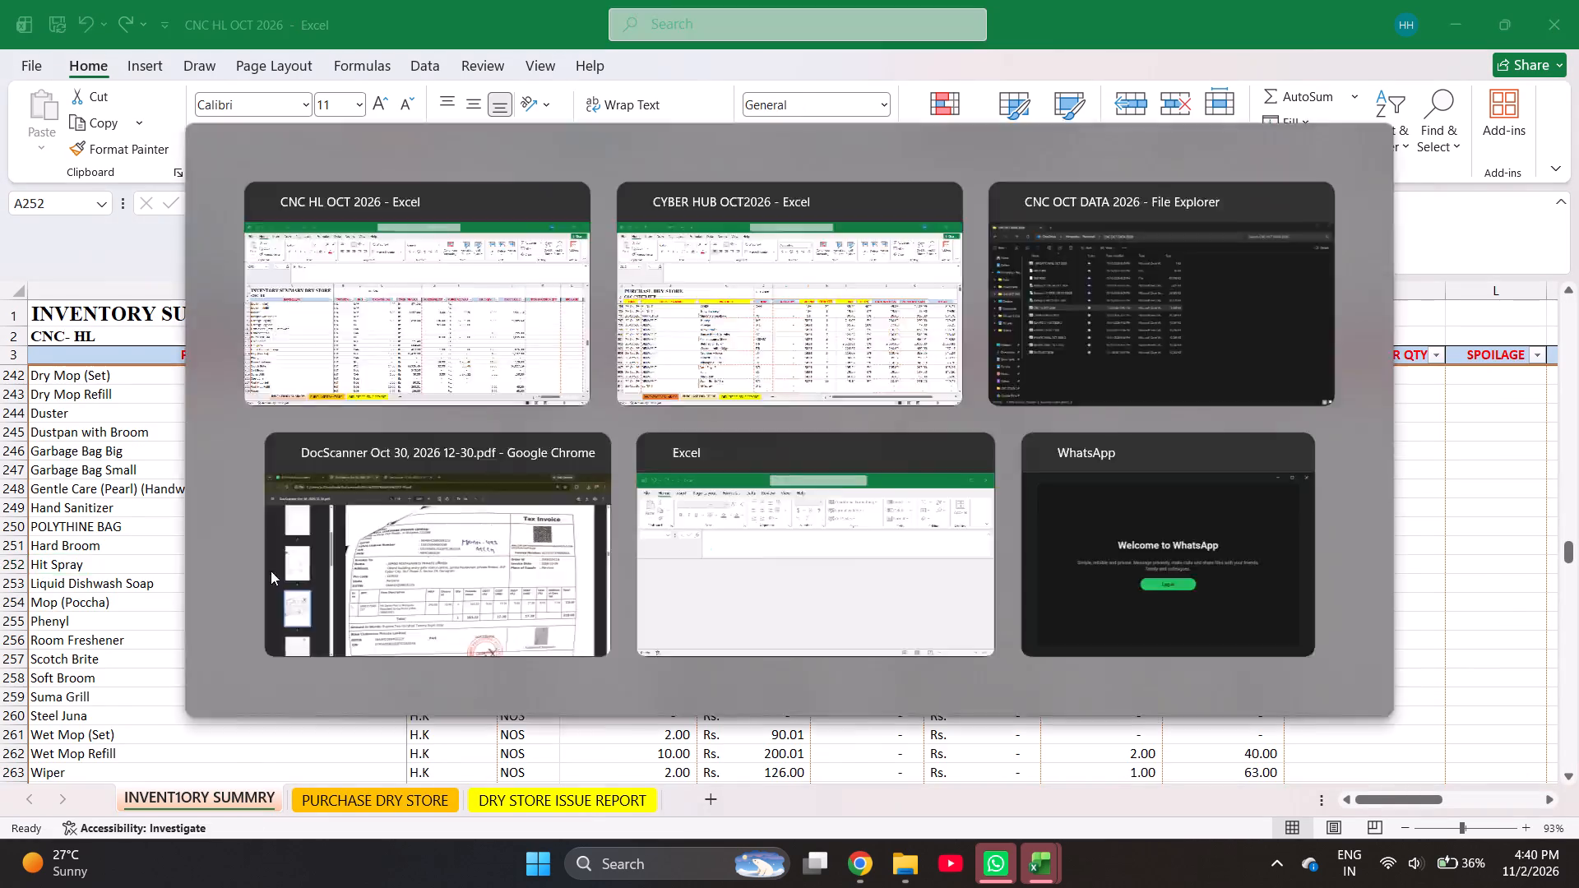
{"action": "key", "text": "alt+Tab"}
{"action": "key", "text": "alt+Tab"}
{"action": "key", "text": "alt+Tab"}
{"action": "key", "text": "alt+Tab"}
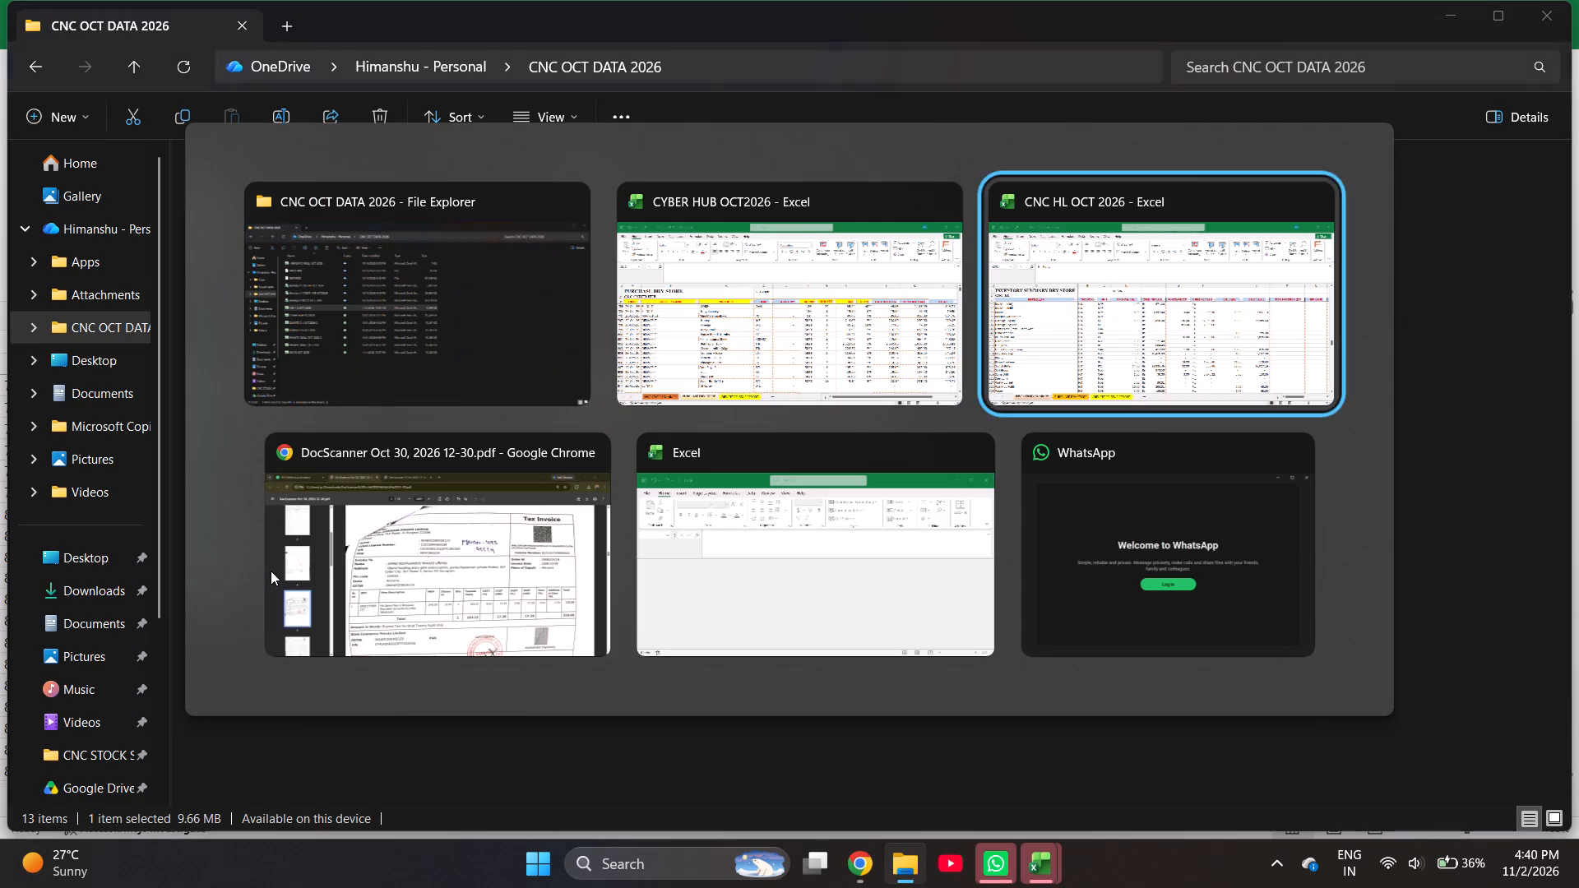
{"action": "key", "text": "alt+Tab"}
{"action": "key", "text": "alt+Tab"}
{"action": "key", "text": "alt+Left"}
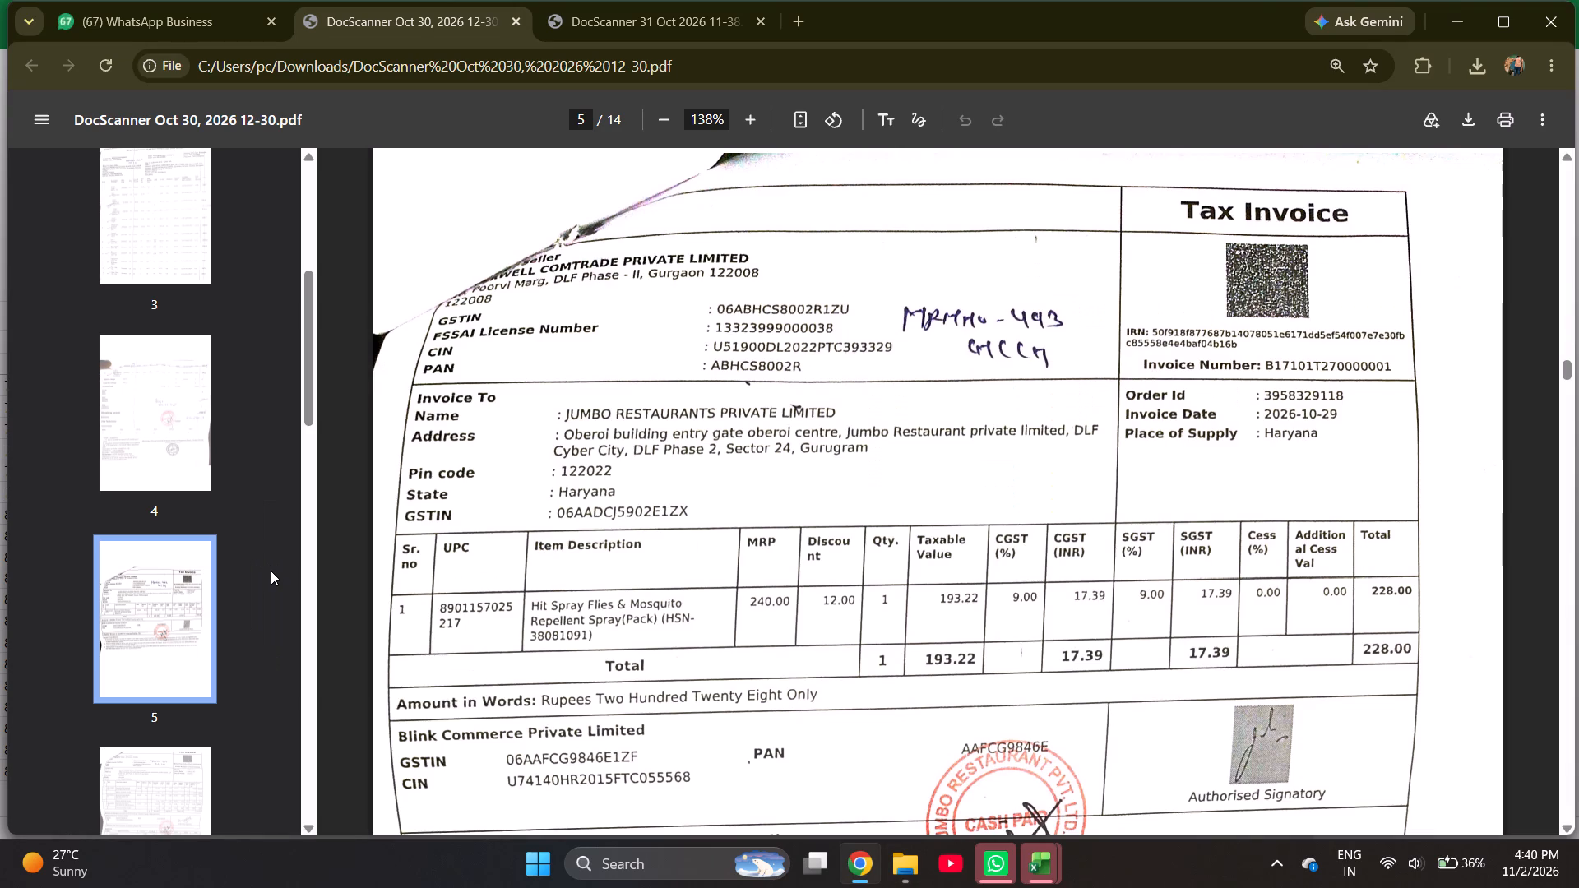
{"action": "key", "text": "alt+Tab"}
{"action": "key", "text": "alt+Tab"}
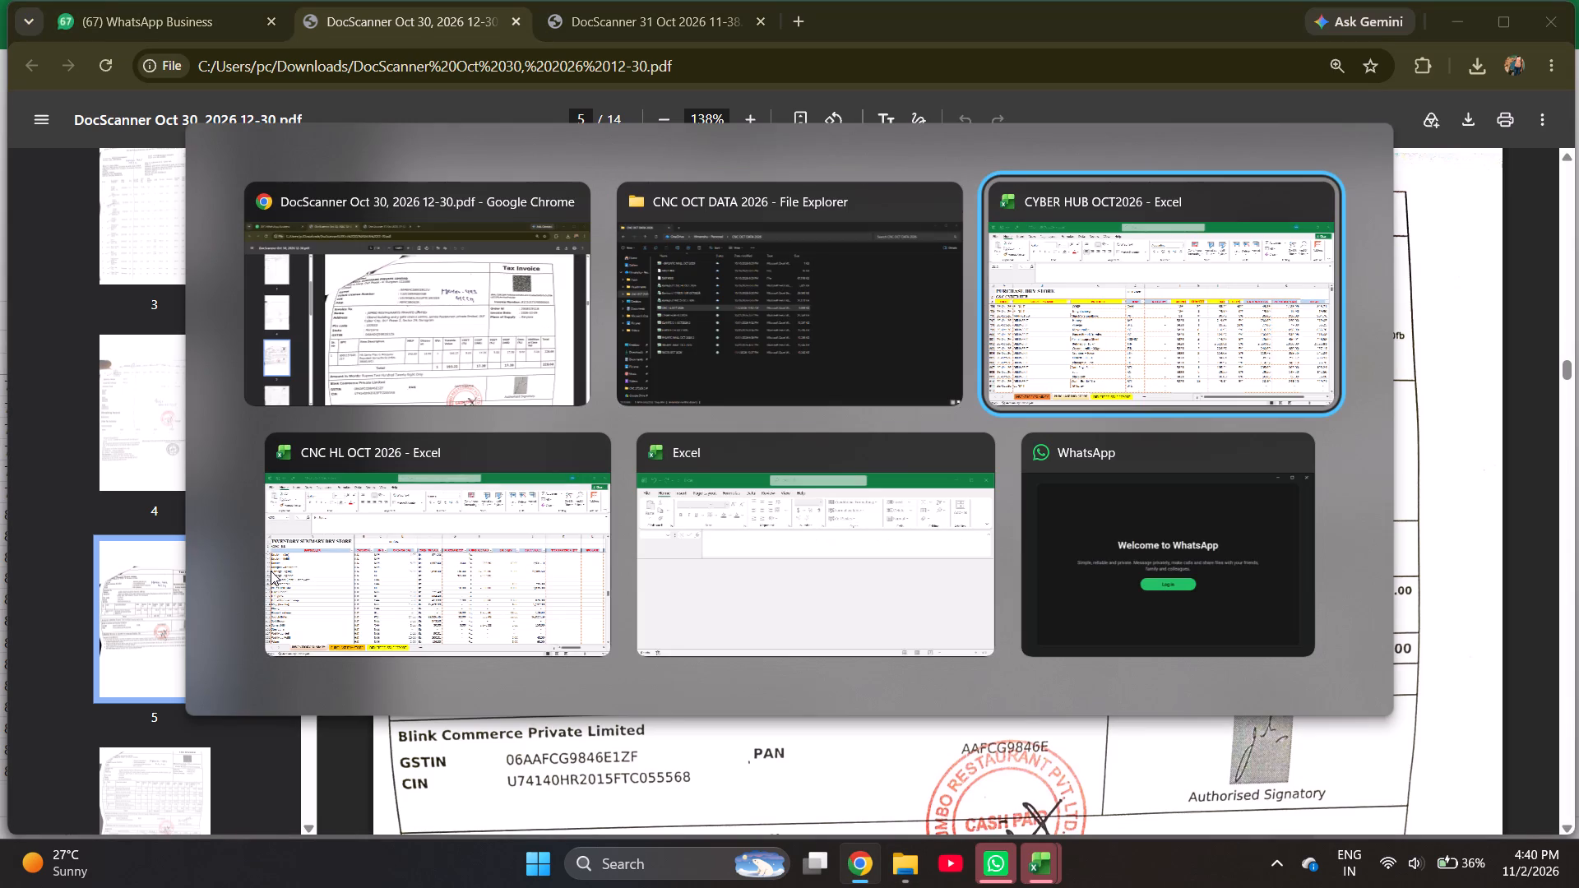
{"action": "key", "text": "alt+Tab"}
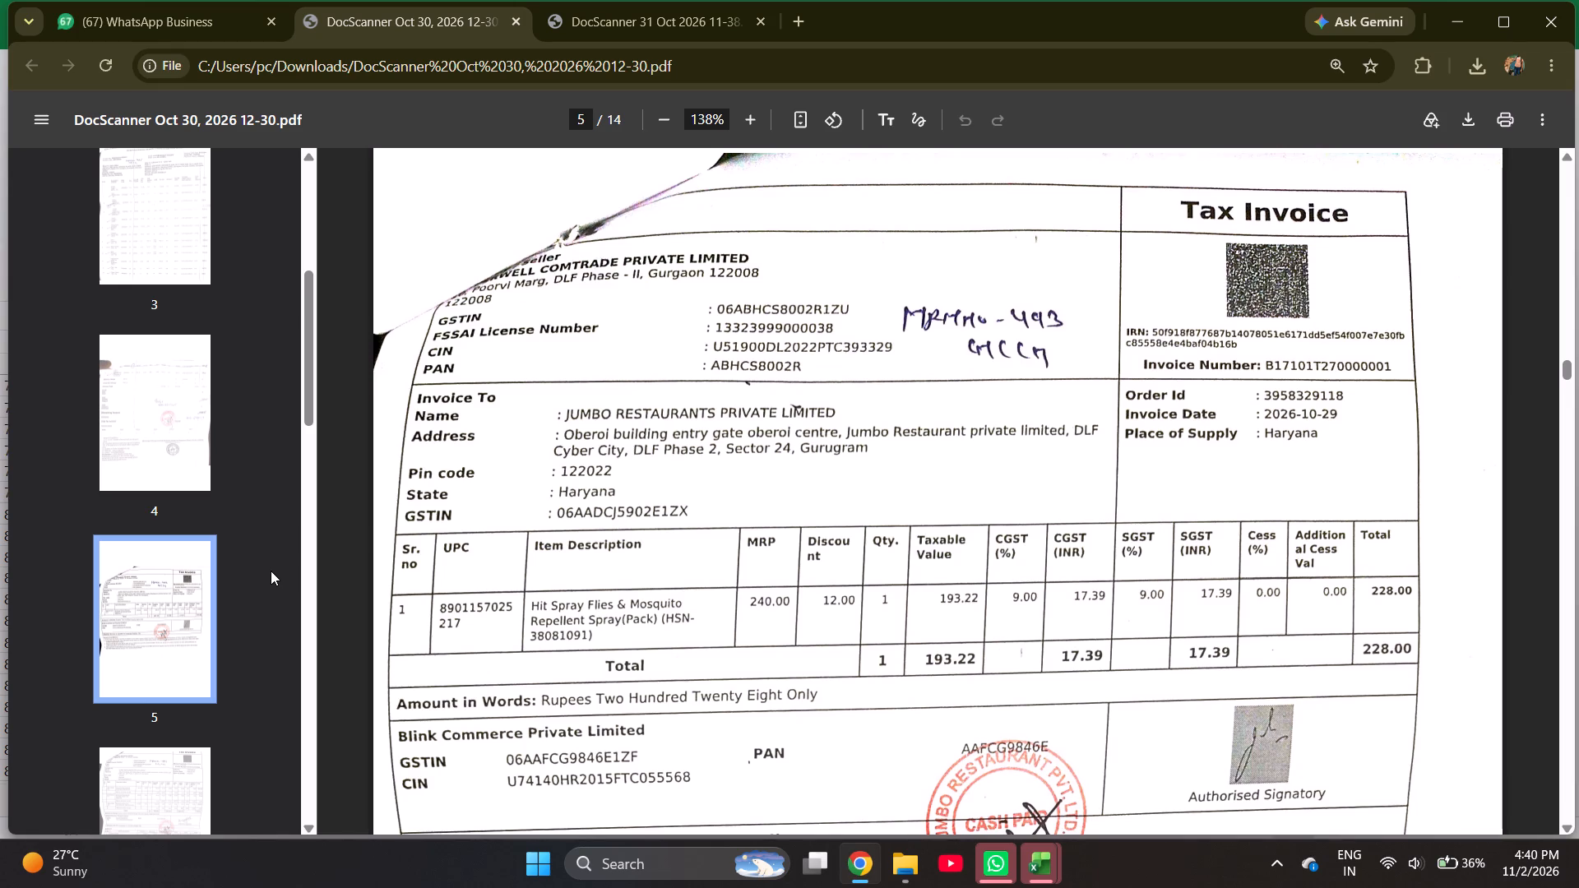
{"action": "key", "text": "alt+Tab"}
{"action": "key", "text": "Right"}
{"action": "key", "text": "Right"}
{"action": "key", "text": "Right"}
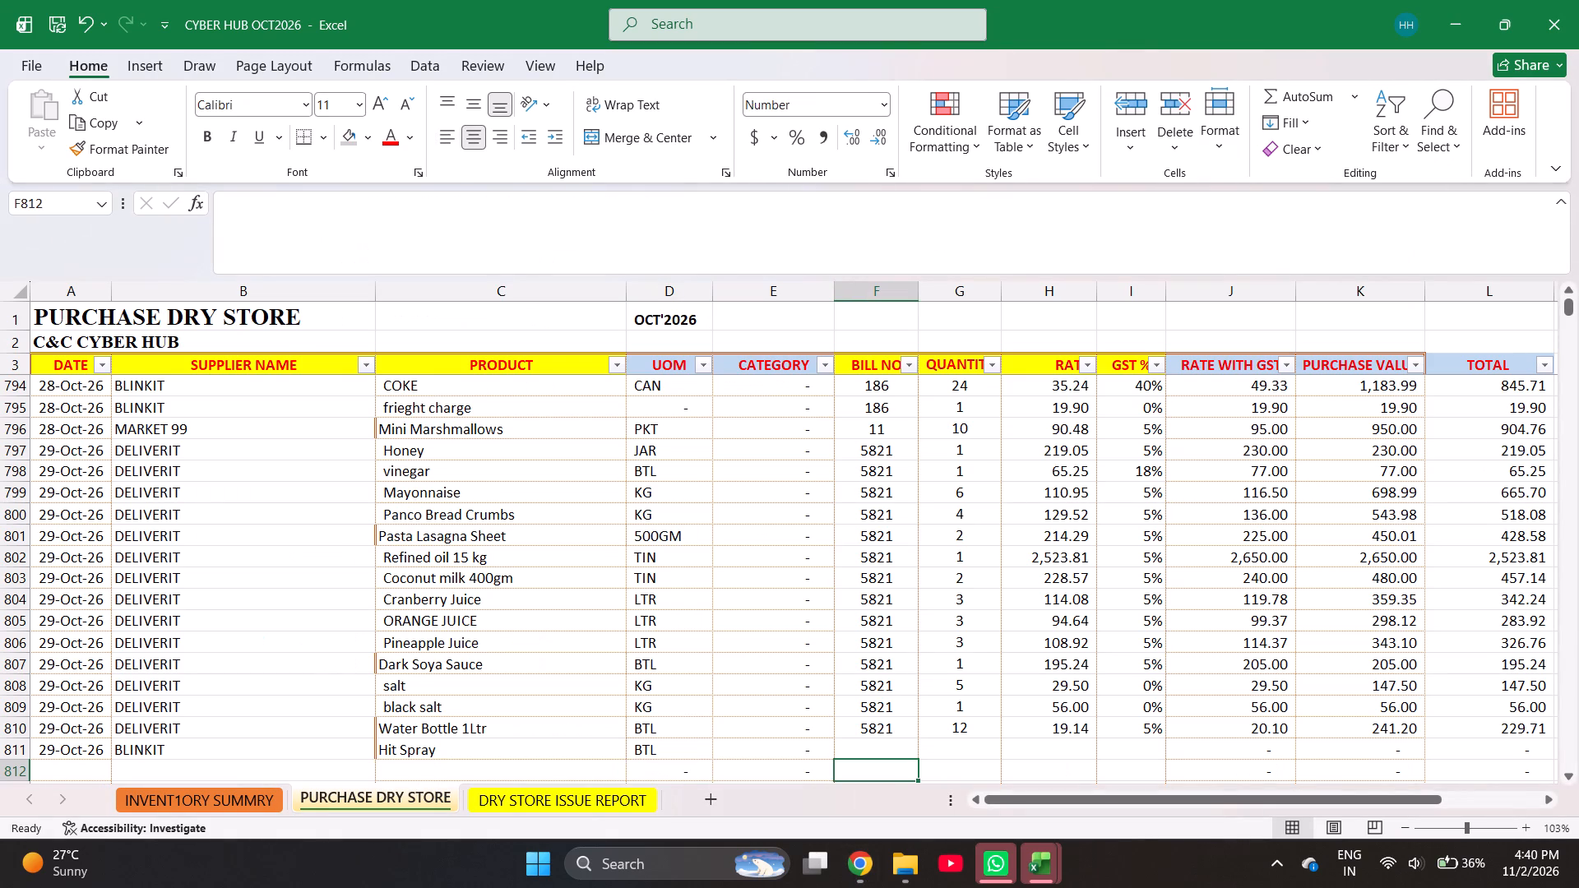
{"action": "key", "text": "Up"}
{"action": "key", "text": "alt+Tab"}
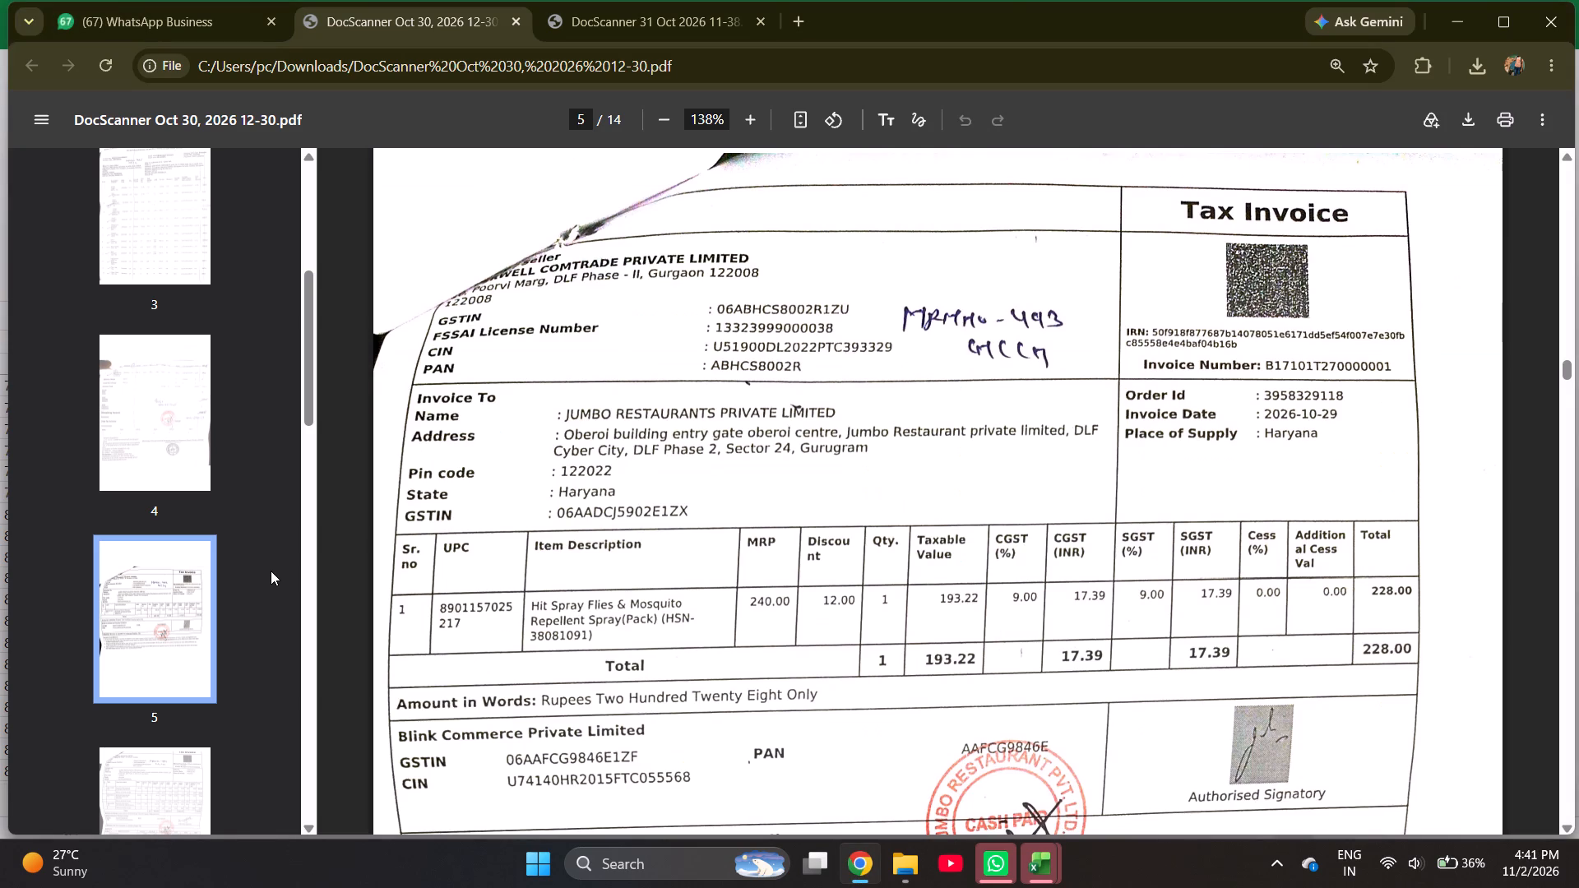
{"action": "key", "text": "alt+Tab"}
{"action": "key", "text": "1"}
{"action": "key", "text": "Right"}
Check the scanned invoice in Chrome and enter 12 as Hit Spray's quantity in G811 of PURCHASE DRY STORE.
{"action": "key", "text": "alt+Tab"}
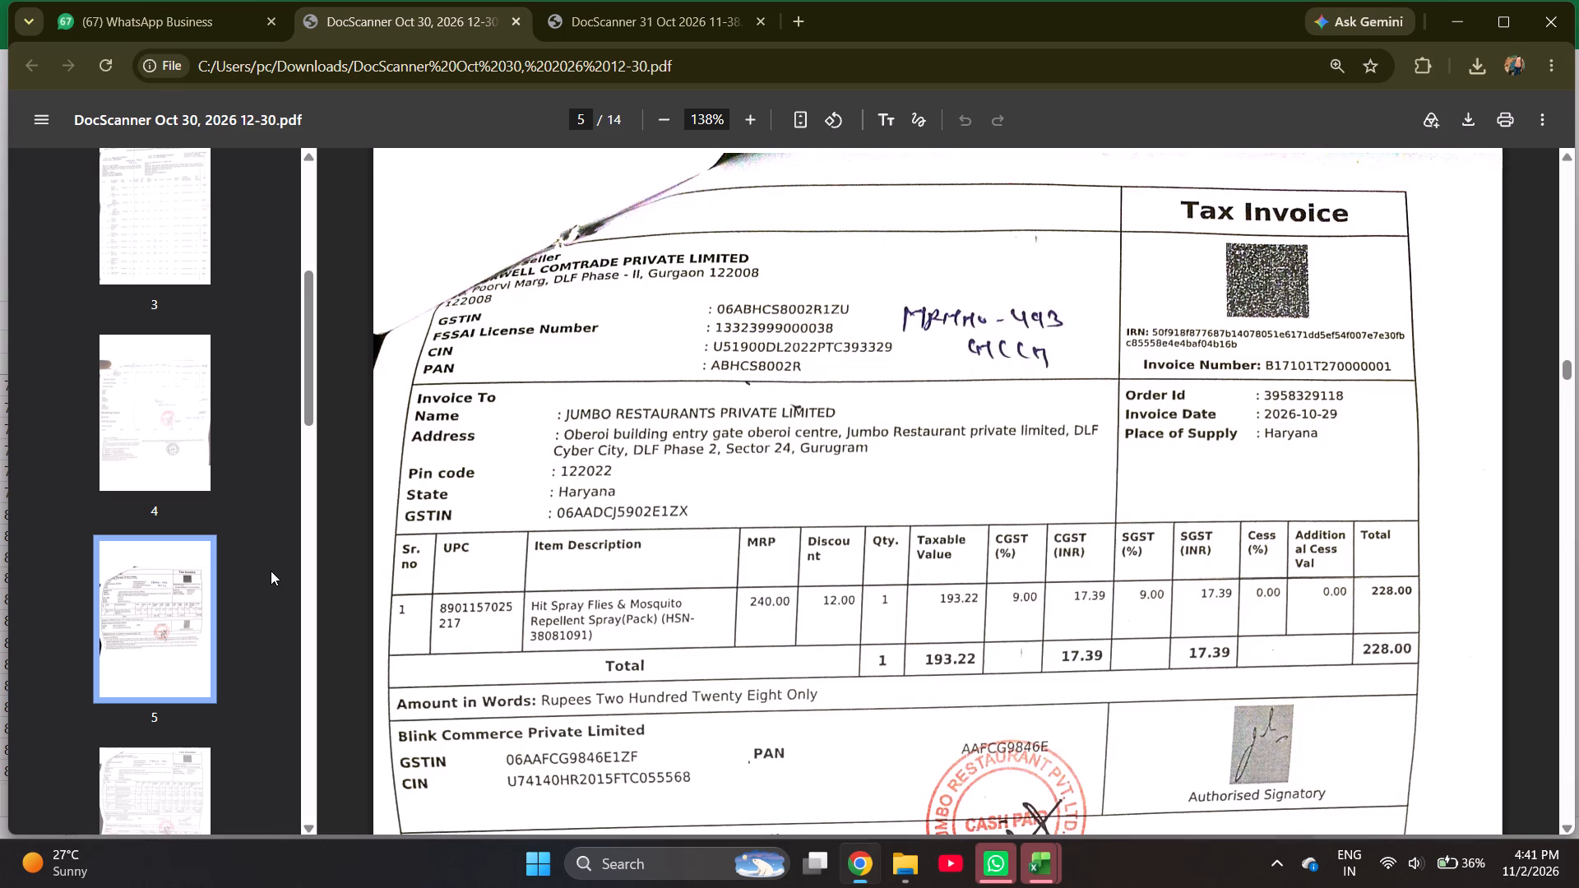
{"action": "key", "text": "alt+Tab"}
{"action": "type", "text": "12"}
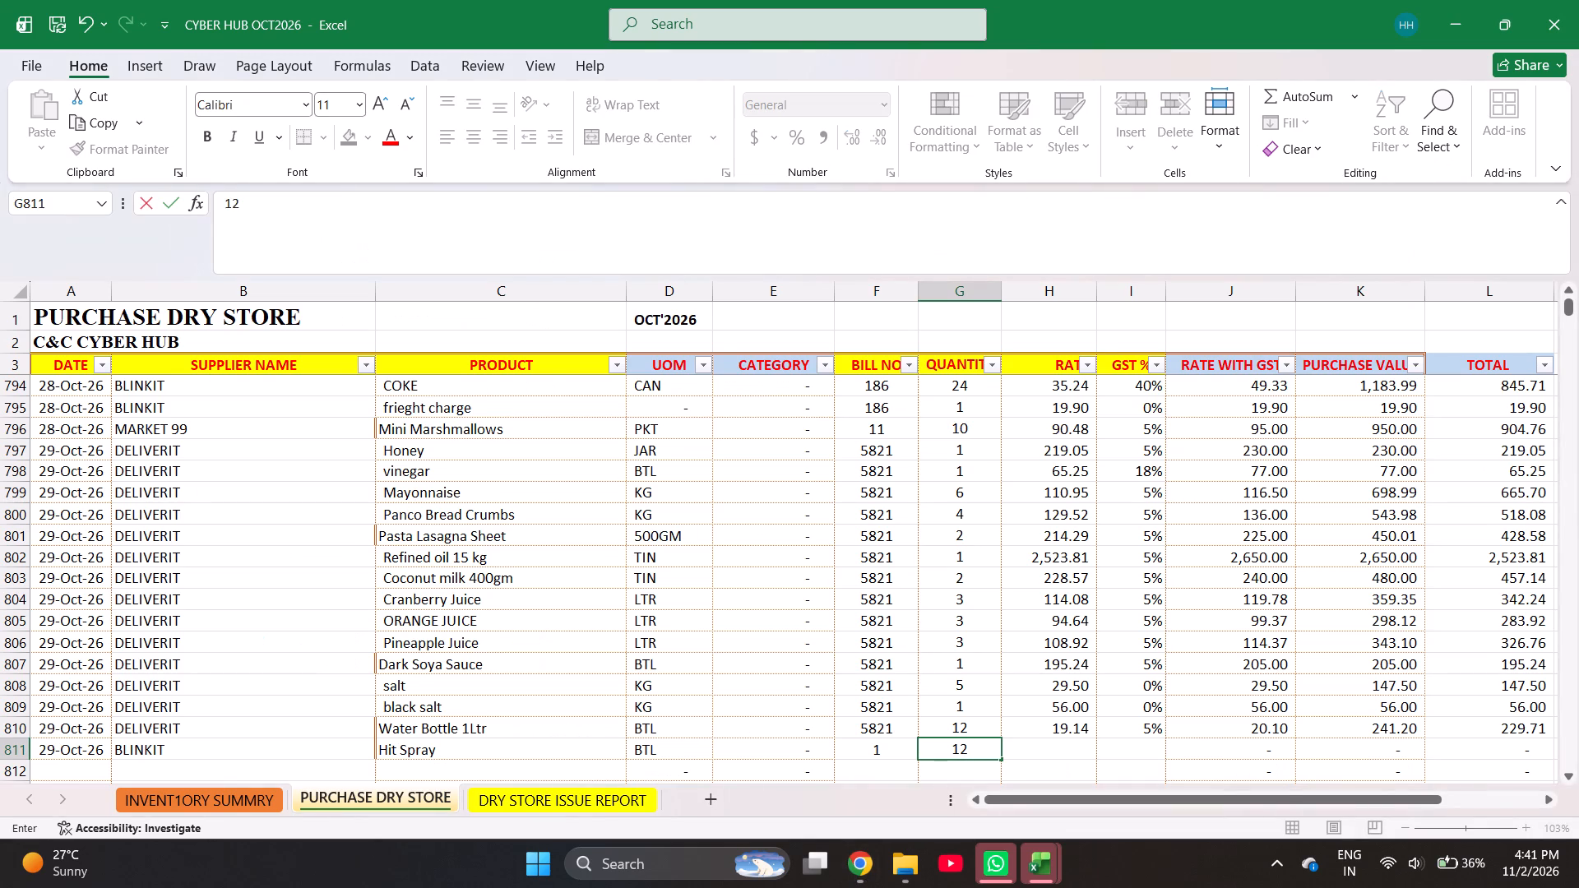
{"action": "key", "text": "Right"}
Enter the Hit Spray rate 193.22 in H811 and 18% GST in I811, consulting the scanned invoice in Chrome.
{"action": "key", "text": "alt+Tab"}
{"action": "key", "text": "alt+Tab"}
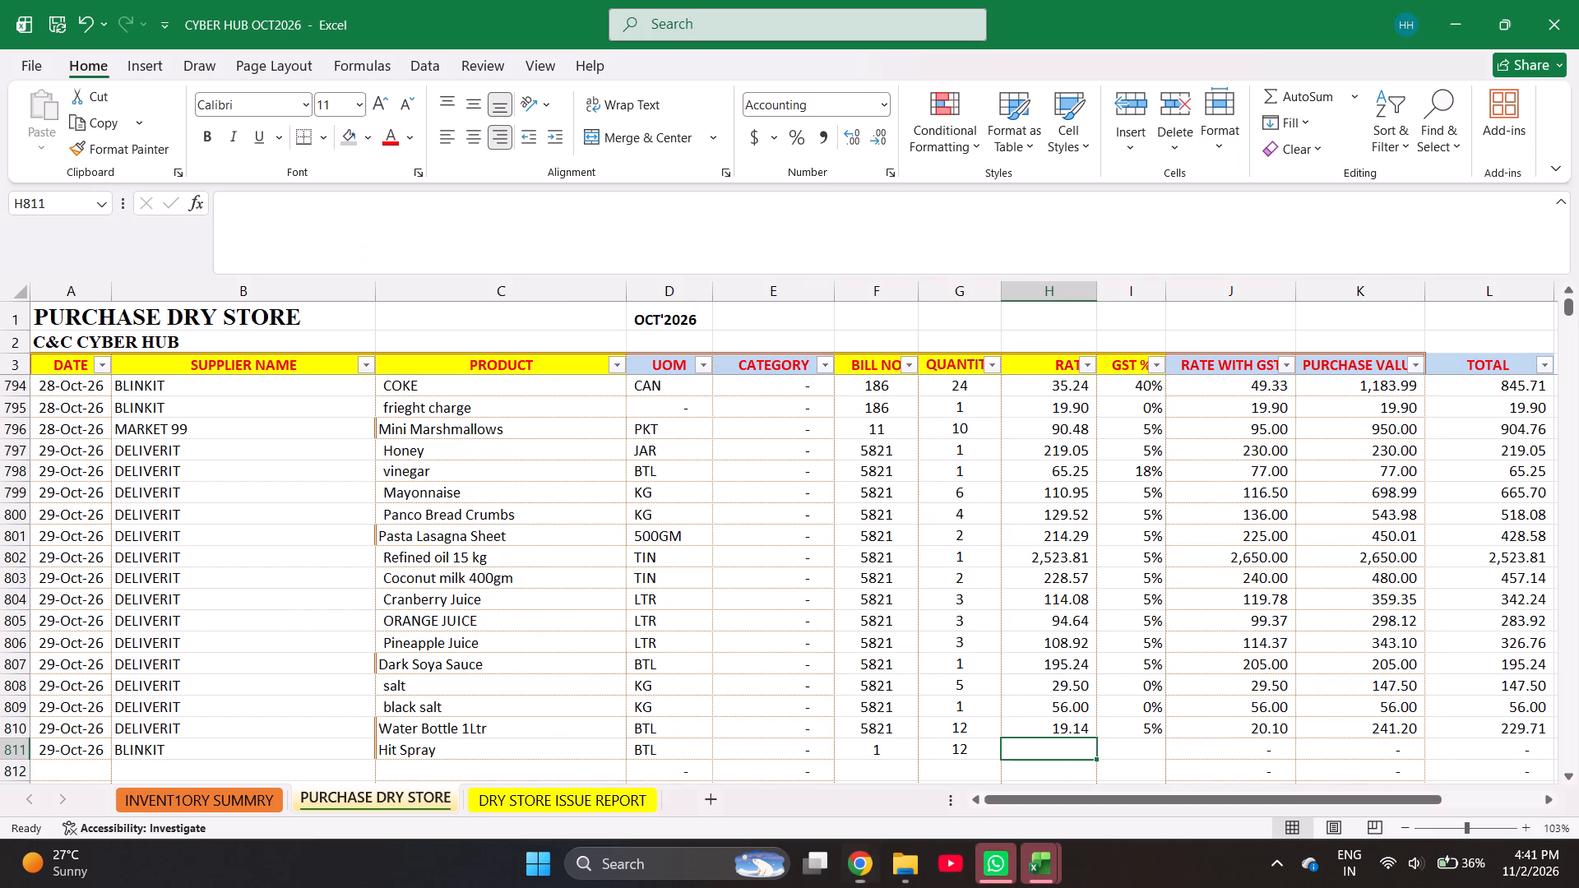
{"action": "key", "text": "alt+Tab"}
{"action": "key", "text": "alt+Tab"}
{"action": "type", "text": "193.22"}
{"action": "key", "text": "Right"}
{"action": "key", "text": "alt+Tab"}
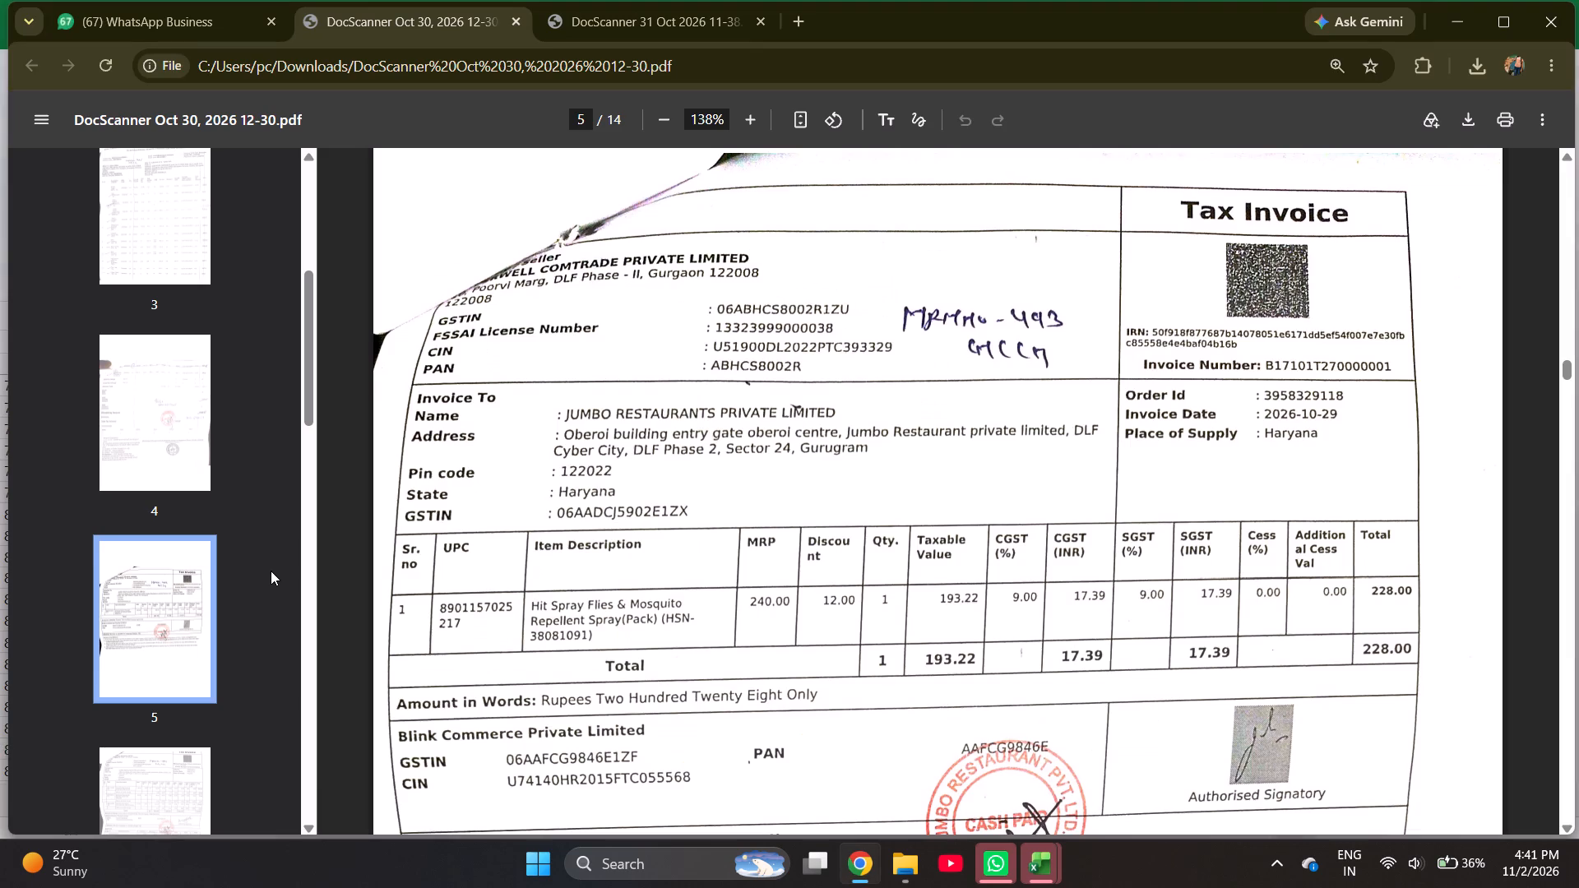
{"action": "key", "text": "alt+Tab"}
{"action": "type", "text": "18"}
{"action": "key", "text": "Return"}
{"action": "key", "text": "alt+Tab"}
{"action": "key", "text": "alt+Tab"}
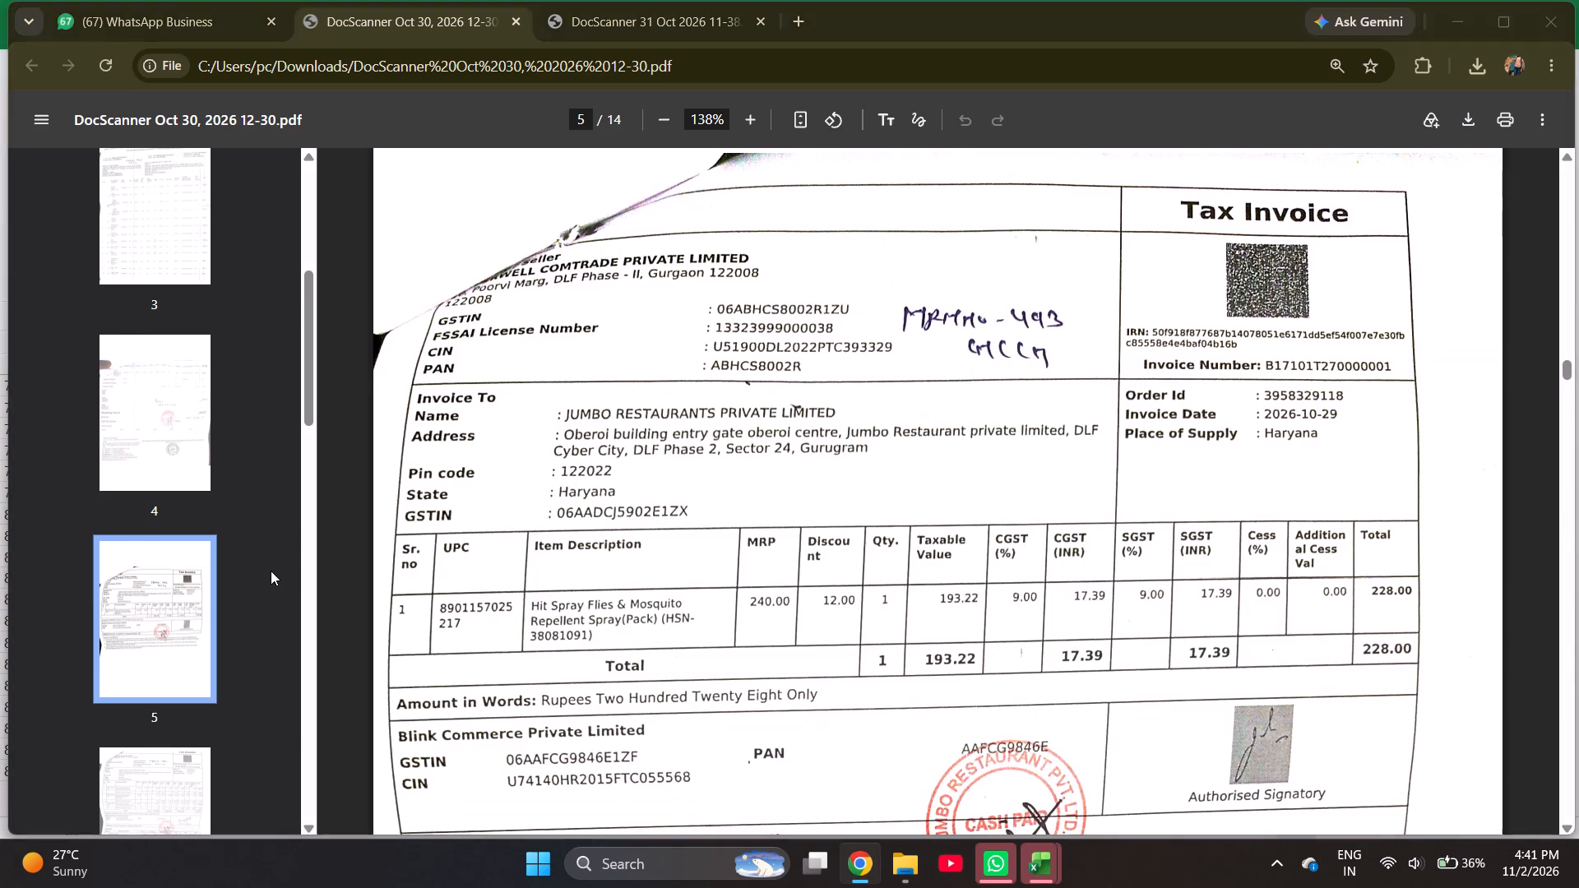
Recheck the scanned invoice, correct Hit Spray's quantity in G811 to 1, and dismiss the Instagram notification.
{"action": "key", "text": "Up"}
{"action": "key", "text": "alt+Tab"}
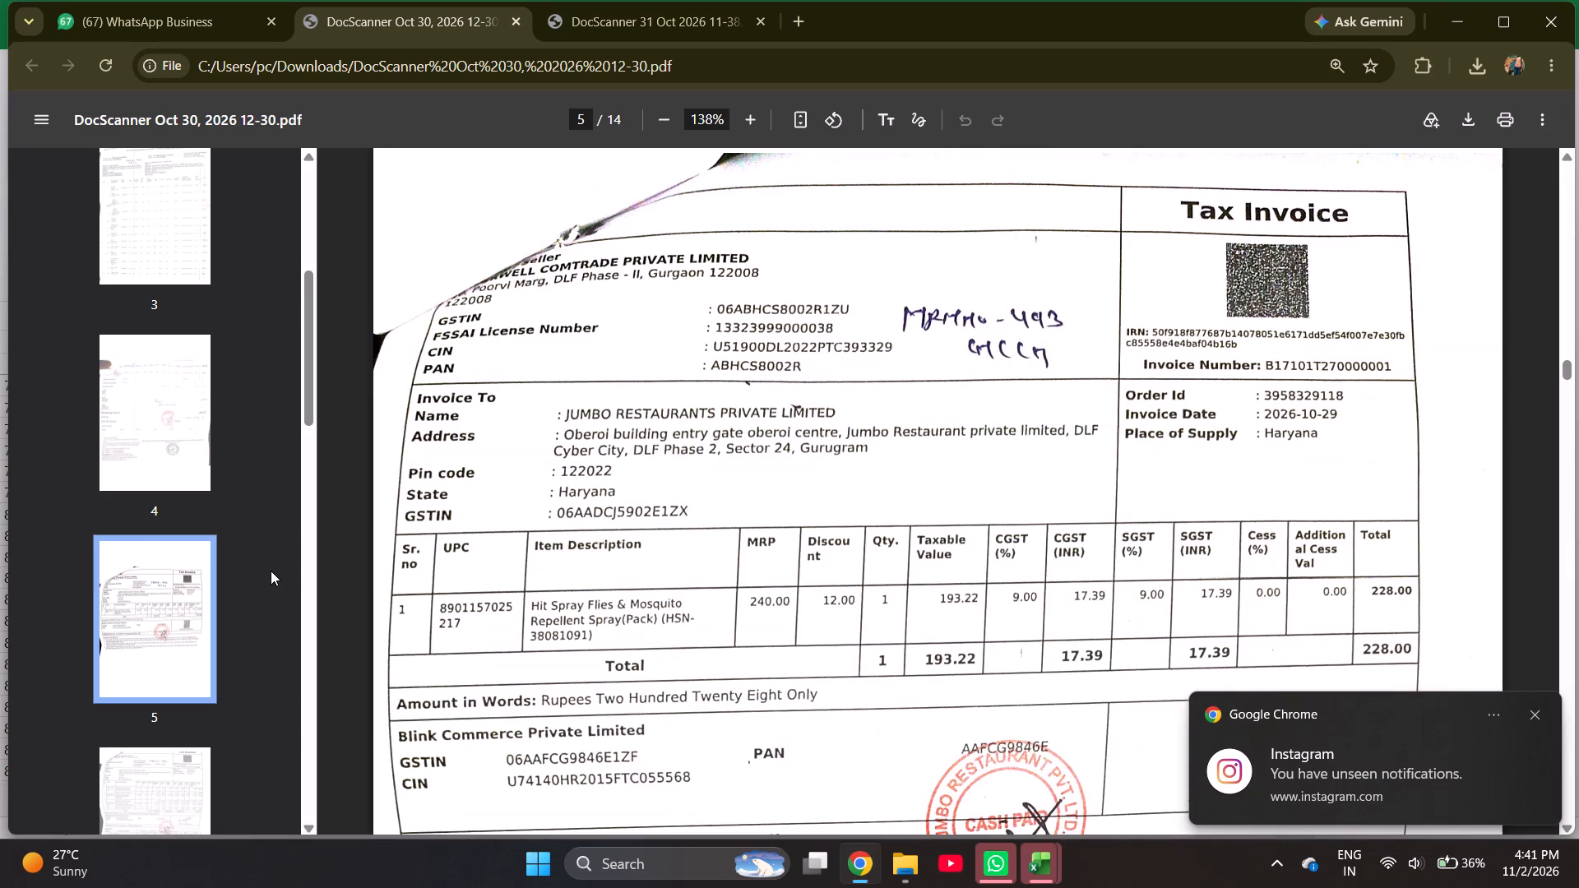
{"action": "key", "text": "alt+Tab"}
{"action": "key", "text": "Left"}
{"action": "key", "text": "Left"}
{"action": "key", "text": "alt+Tab"}
{"action": "key", "text": "alt+Tab"}
{"action": "key", "text": "1"}
{"action": "key", "text": "Return"}
{"action": "key", "text": "Right"}
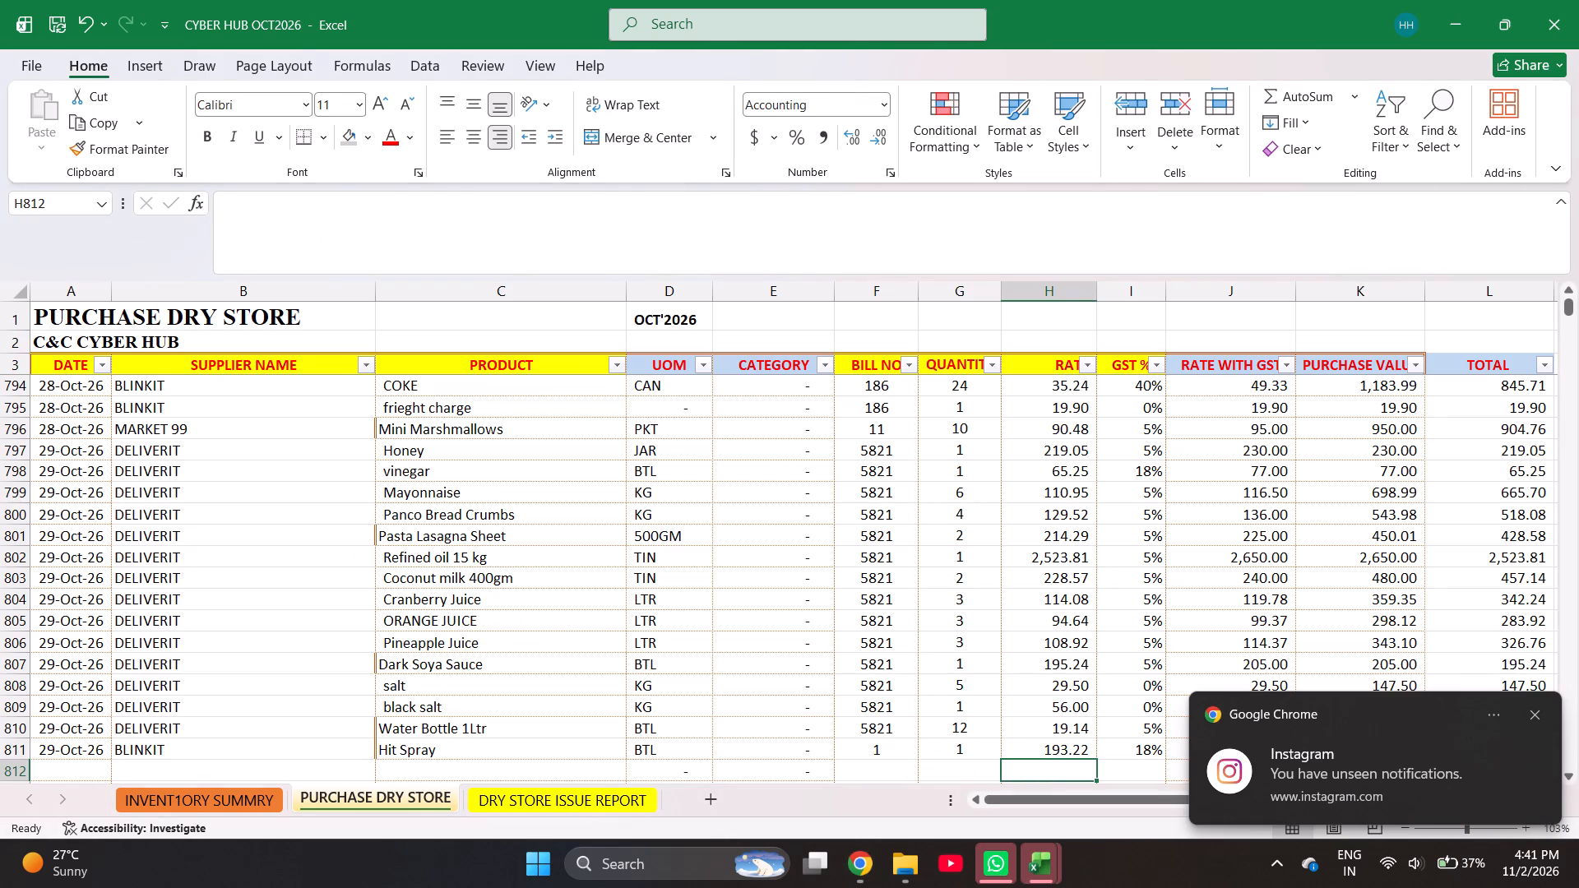
{"action": "left_click", "coordinate": [1539, 715]}
View page 6 of the scanned bills in Chrome, and fill the date and BLINKIT supplier down into A812 and B812 of PURCHASE DRY STORE.
{"action": "key", "text": "alt+Tab"}
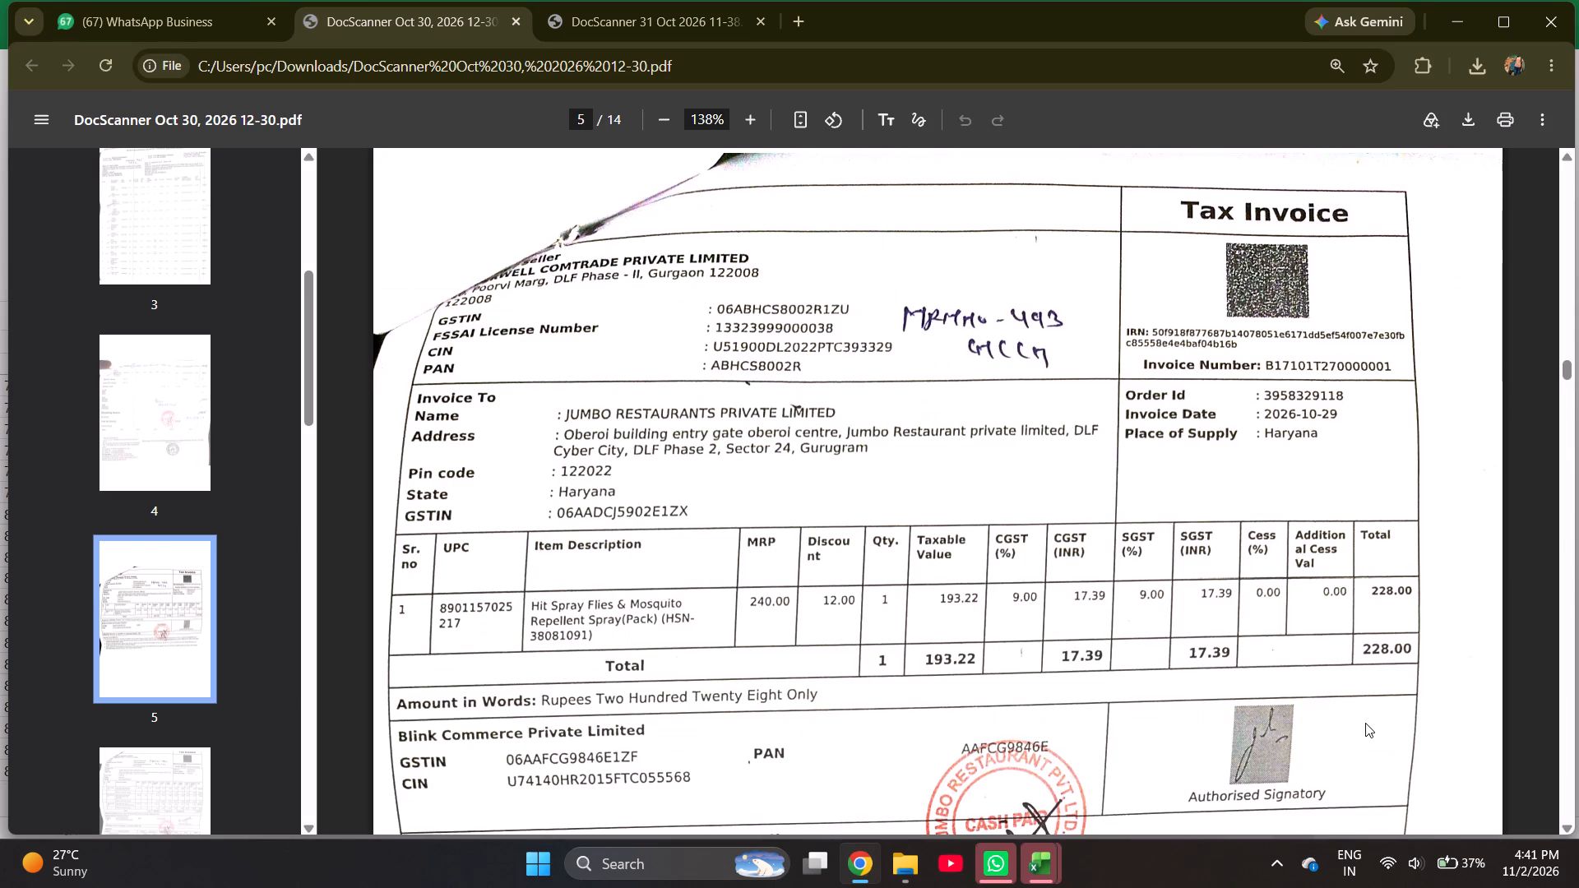
{"action": "key", "text": "alt+Tab"}
{"action": "left_click", "coordinate": [83, 762]}
{"action": "key", "text": "alt+Tab"}
{"action": "scroll", "coordinate": [83, 762], "scroll_direction": "down", "scroll_amount": 3}
{"action": "key", "text": "Right"}
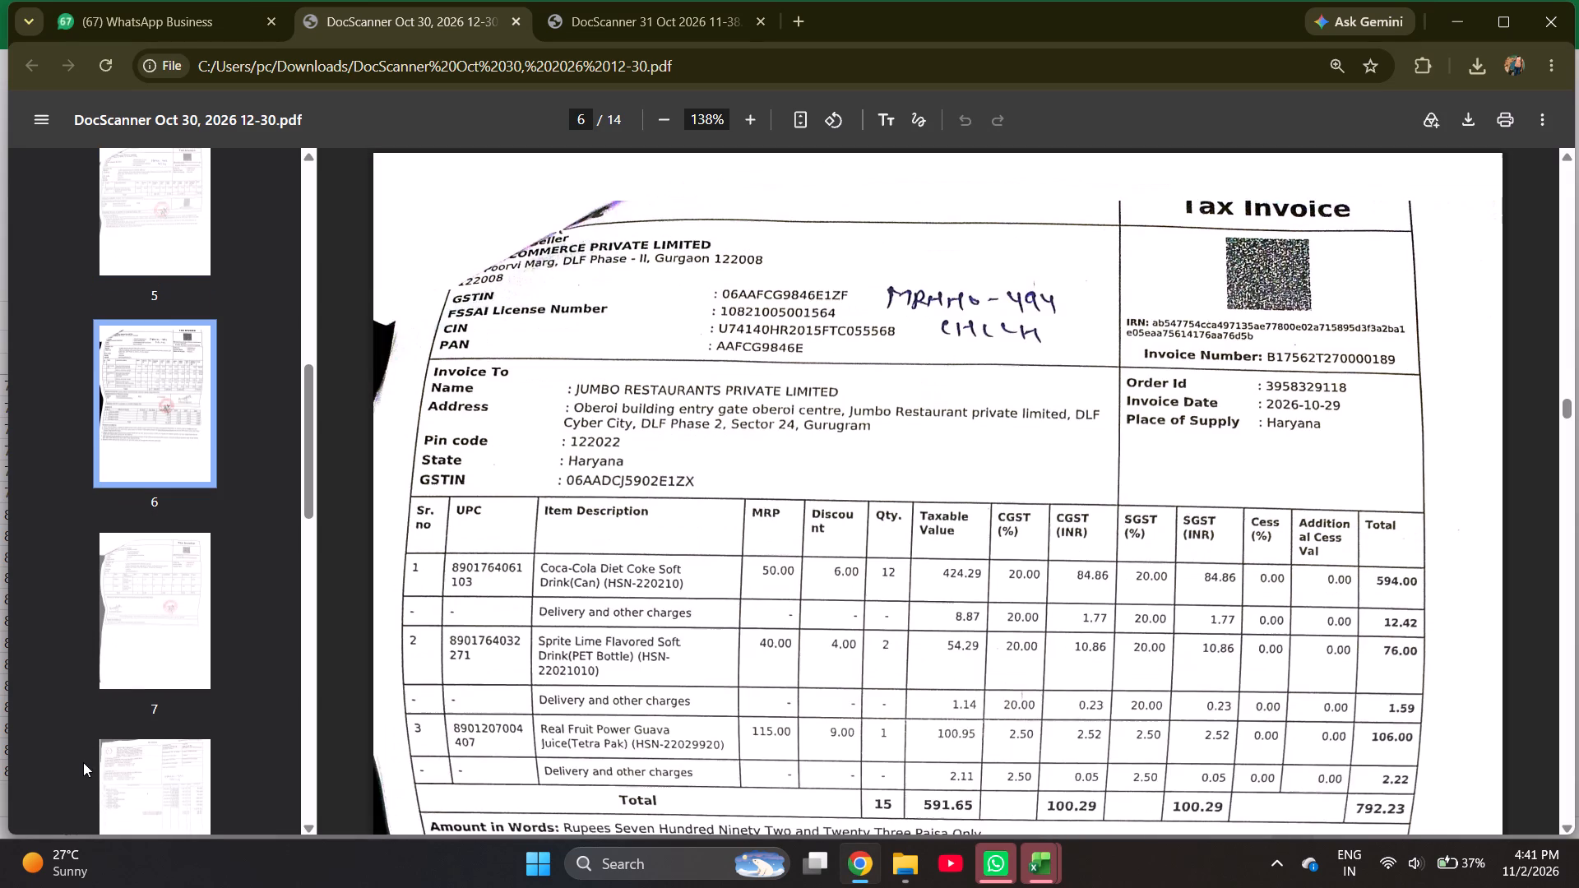
{"action": "key", "text": "alt+Tab"}
{"action": "key", "text": "alt+Tab"}
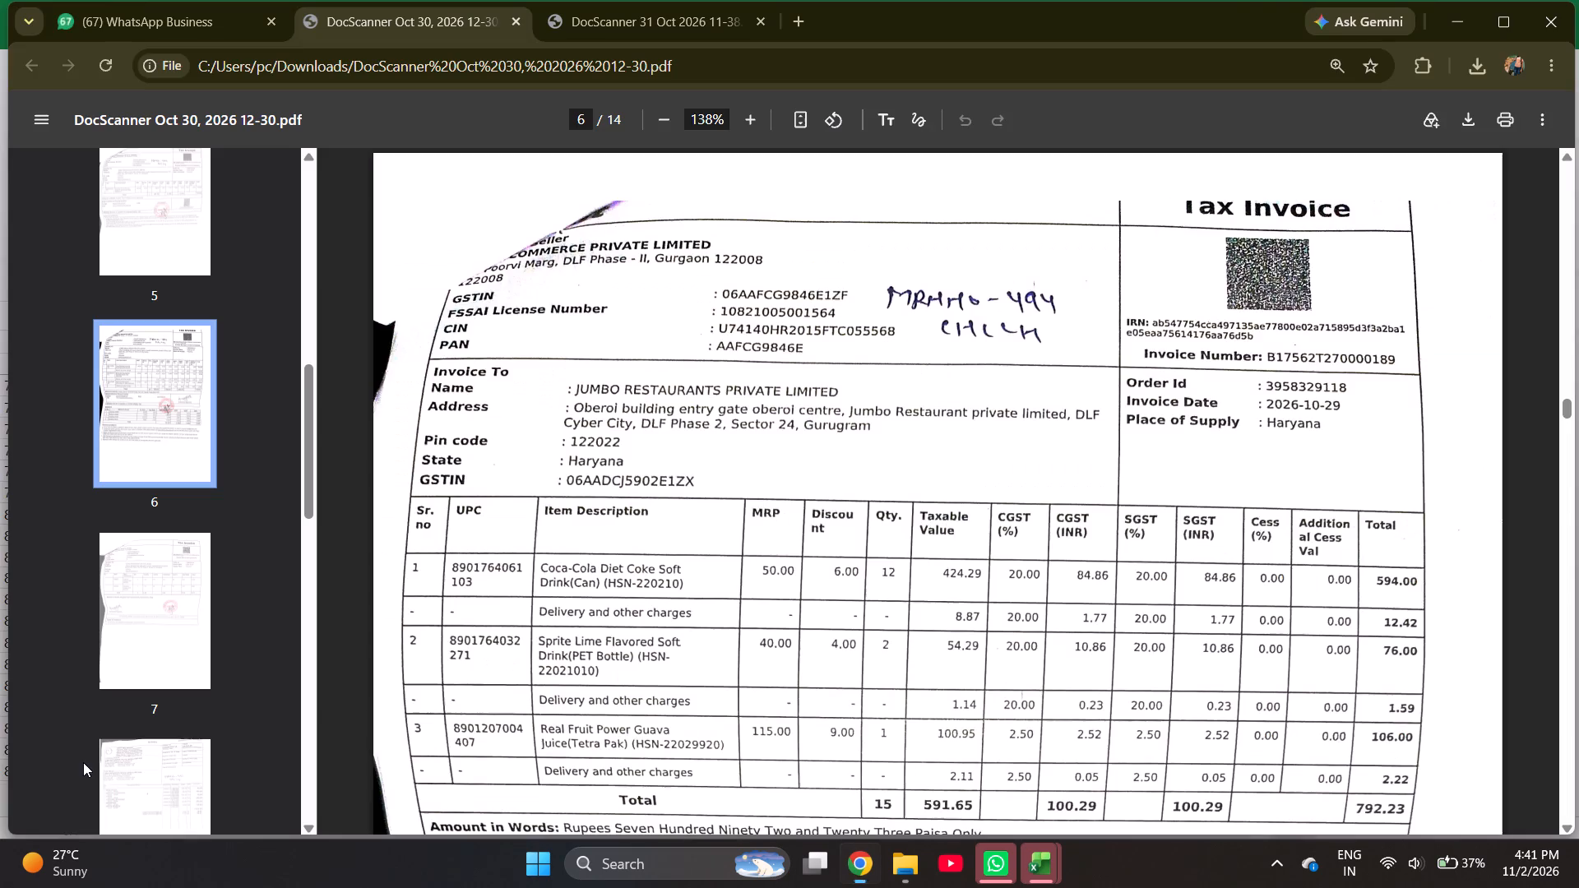
{"action": "key", "text": "alt+Tab"}
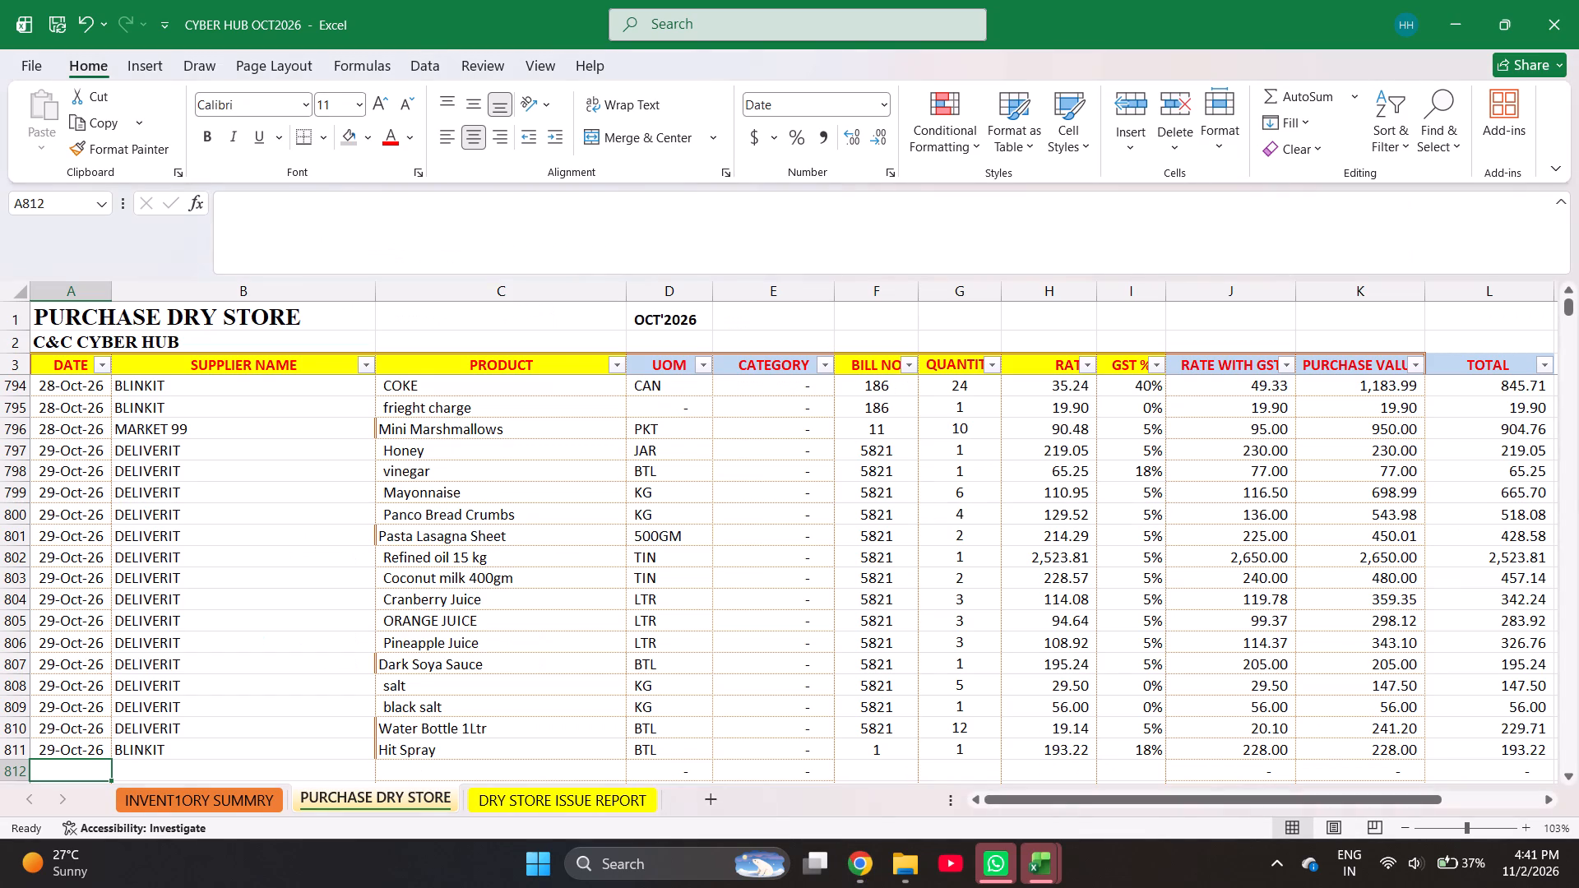
{"action": "key", "text": "ctrl+d"}
{"action": "key", "text": "Right"}
{"action": "key", "text": "ctrl+d"}
{"action": "key", "text": "Right"}
Enter DIET COKE as the product in C812, per the first item on the scanned invoice.
{"action": "key", "text": "alt+Tab"}
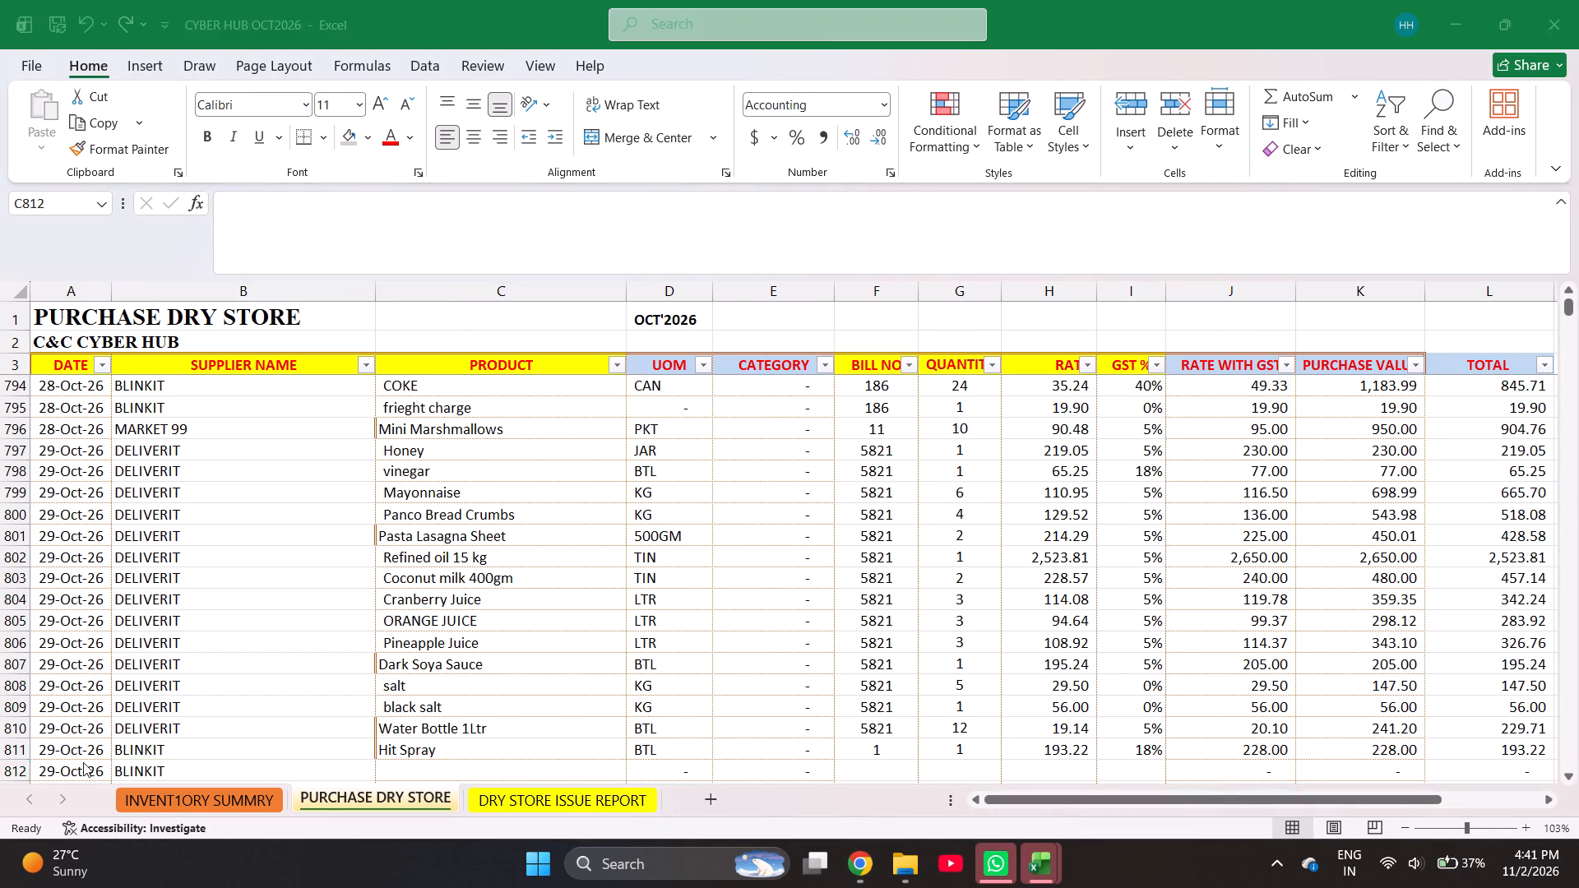
{"action": "key", "text": "alt+Tab"}
{"action": "type", "text": "die"}
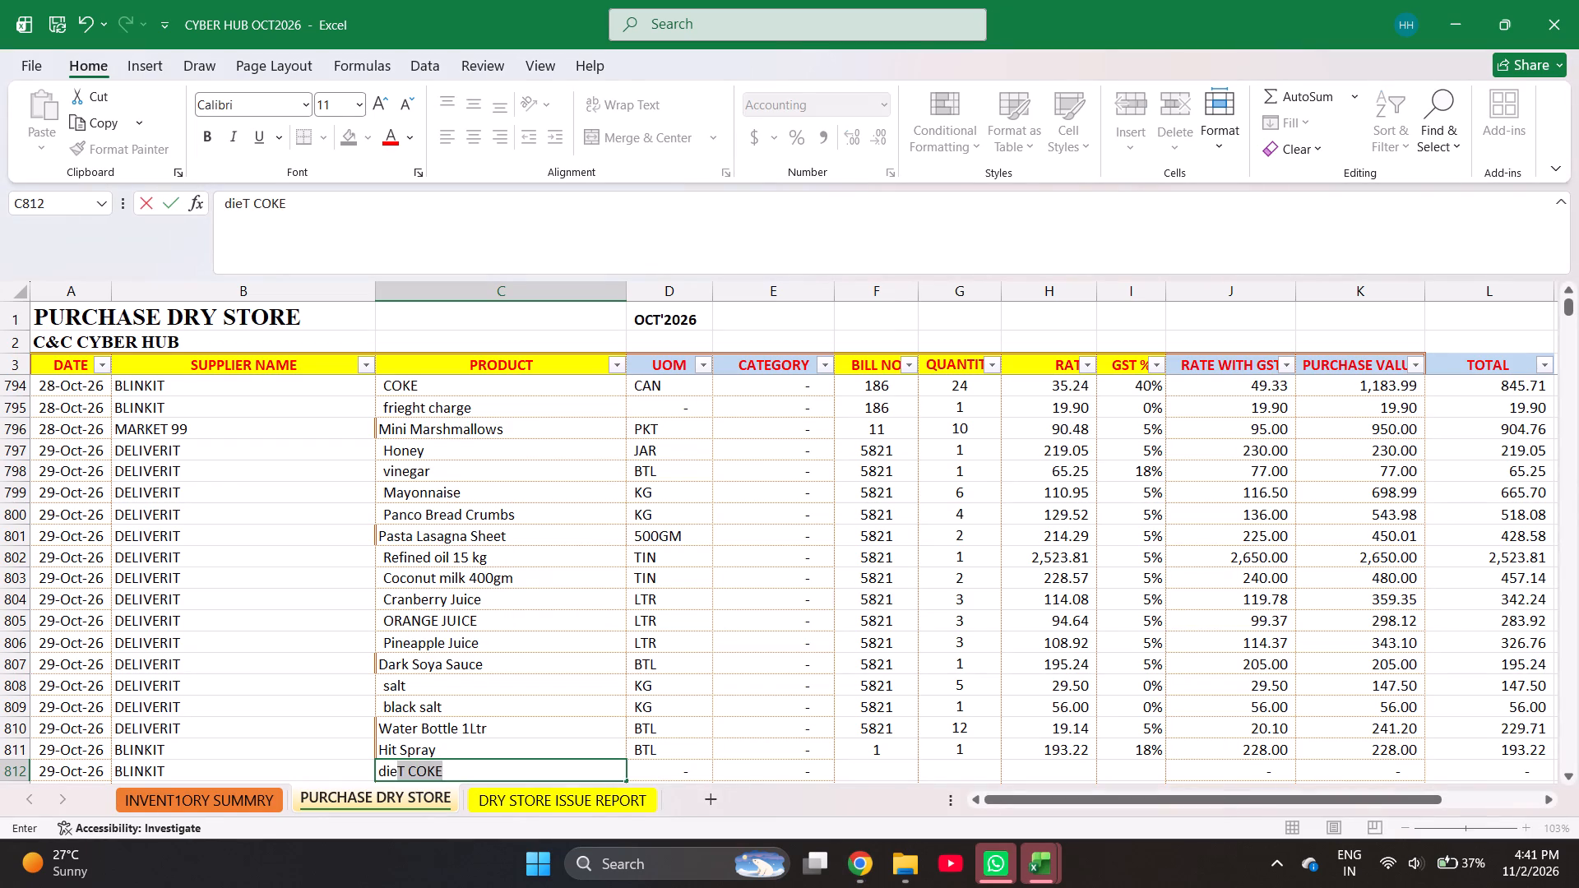
{"action": "key", "text": "Return"}
Search the inventory summary for "spri" and copy Sprite 750 ML from A402 into the product cell C813 of PURCHASE DRY STORE.
{"action": "key", "text": "alt+Tab"}
{"action": "key", "text": "alt+Tab"}
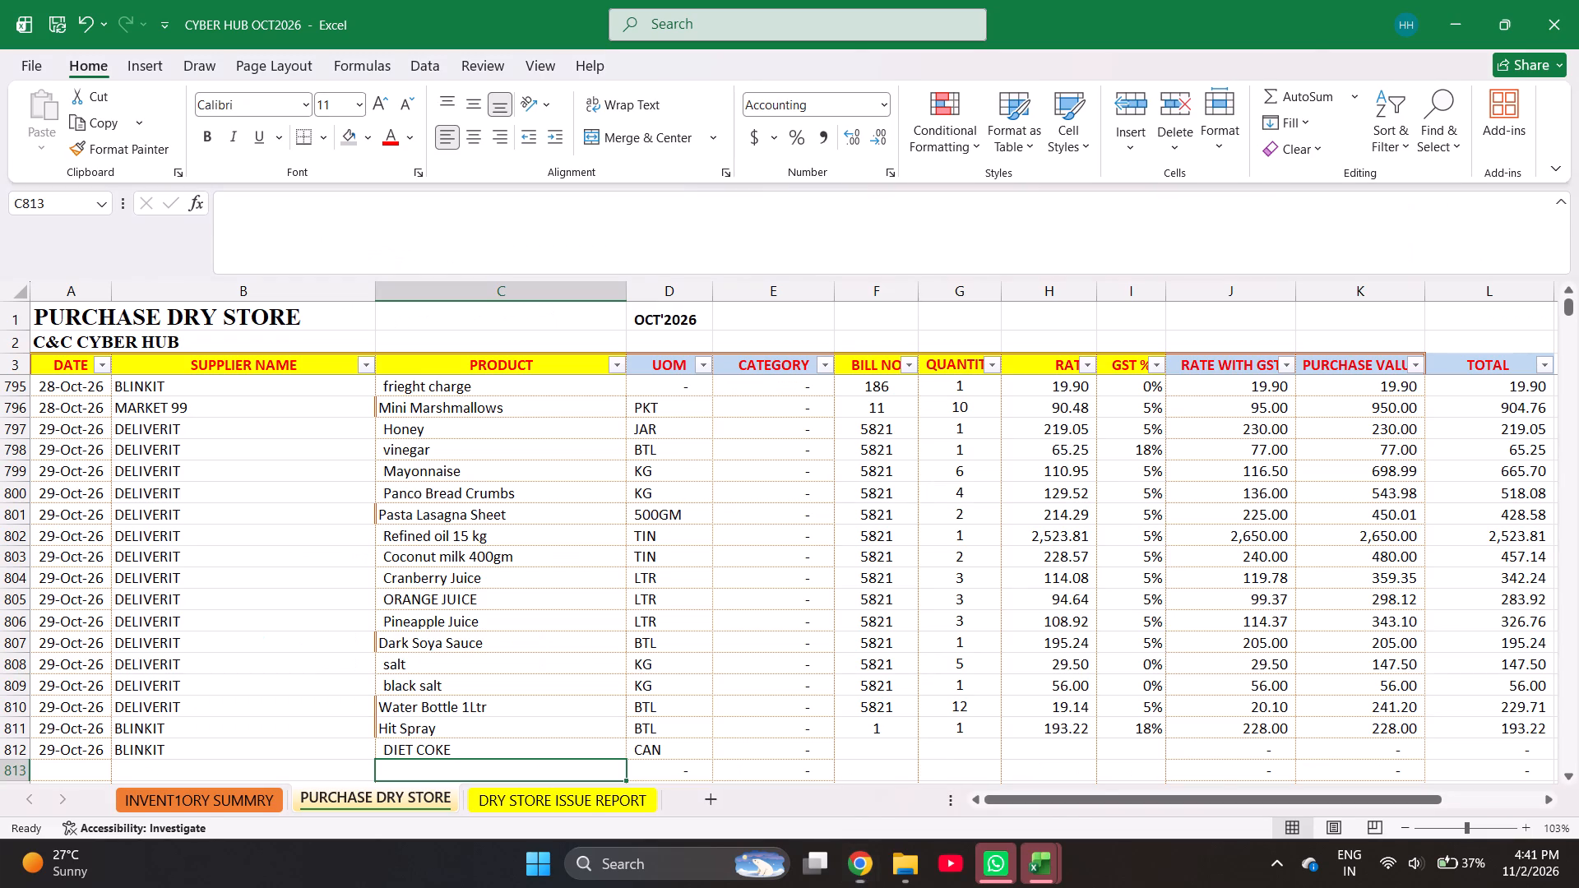
{"action": "type", "text": "sprite 7"}
{"action": "type", "text": "50"}
{"action": "key", "text": "ctrl+Page_Up"}
{"action": "key", "text": "ctrl+f"}
{"action": "type", "text": "spri"}
{"action": "key", "text": "Return"}
{"action": "key", "text": "Escape"}
{"action": "key", "text": "ctrl+c"}
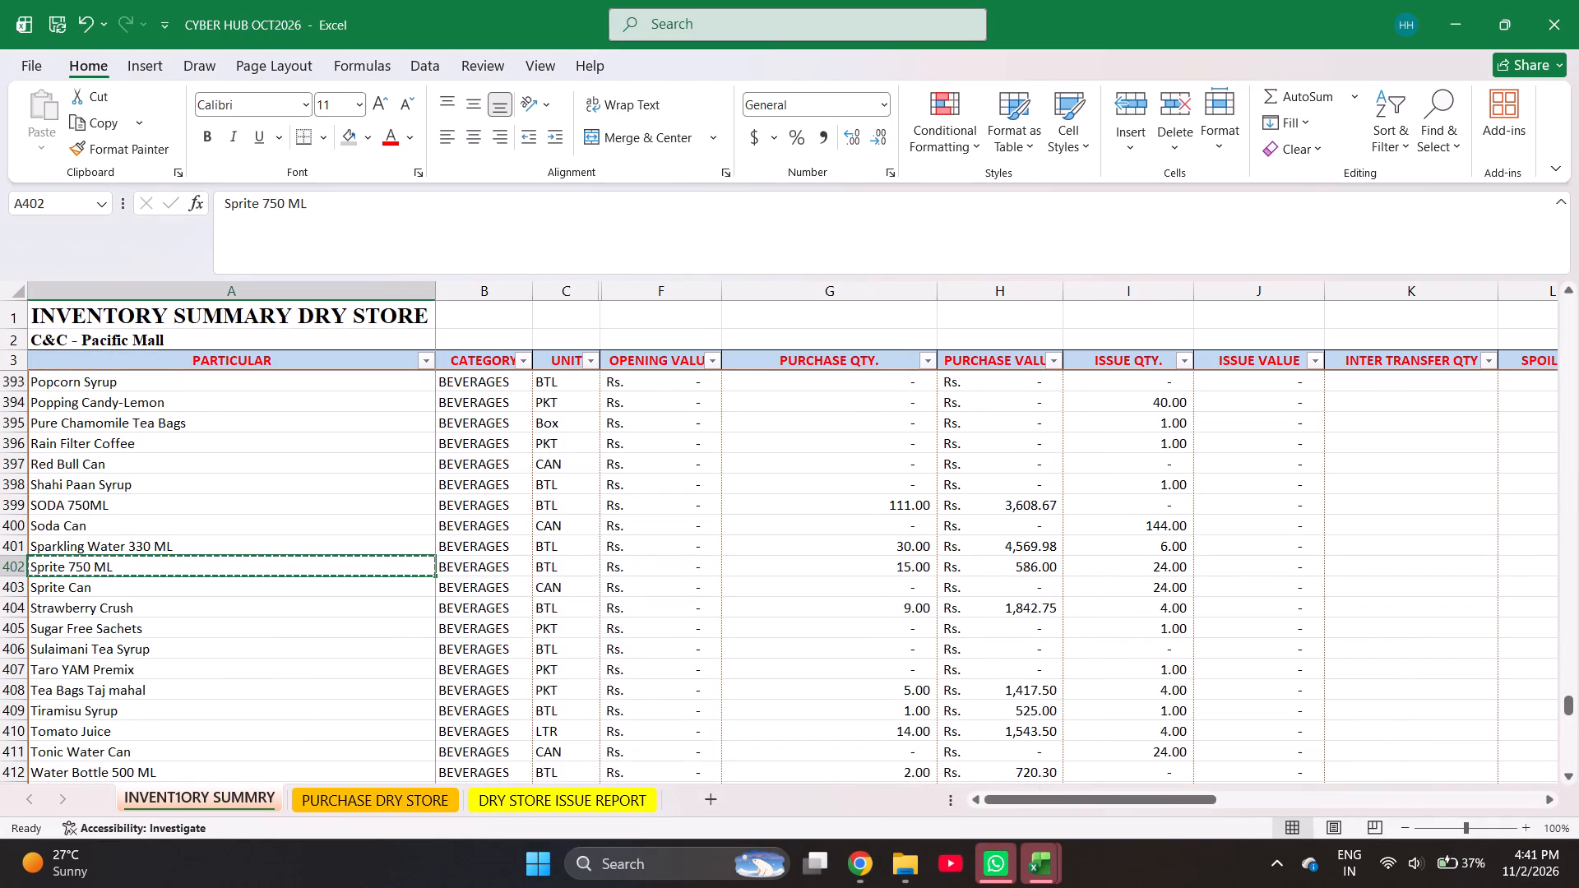
{"action": "key", "text": "ctrl+Page_Down"}
{"action": "key", "text": "Return"}
{"action": "key", "text": "Return"}
Search the inventory summary for "juice" and copy Guava Juice from A370 into product cell C814 of PURCHASE DRY STORE.
{"action": "key", "text": "alt+Tab"}
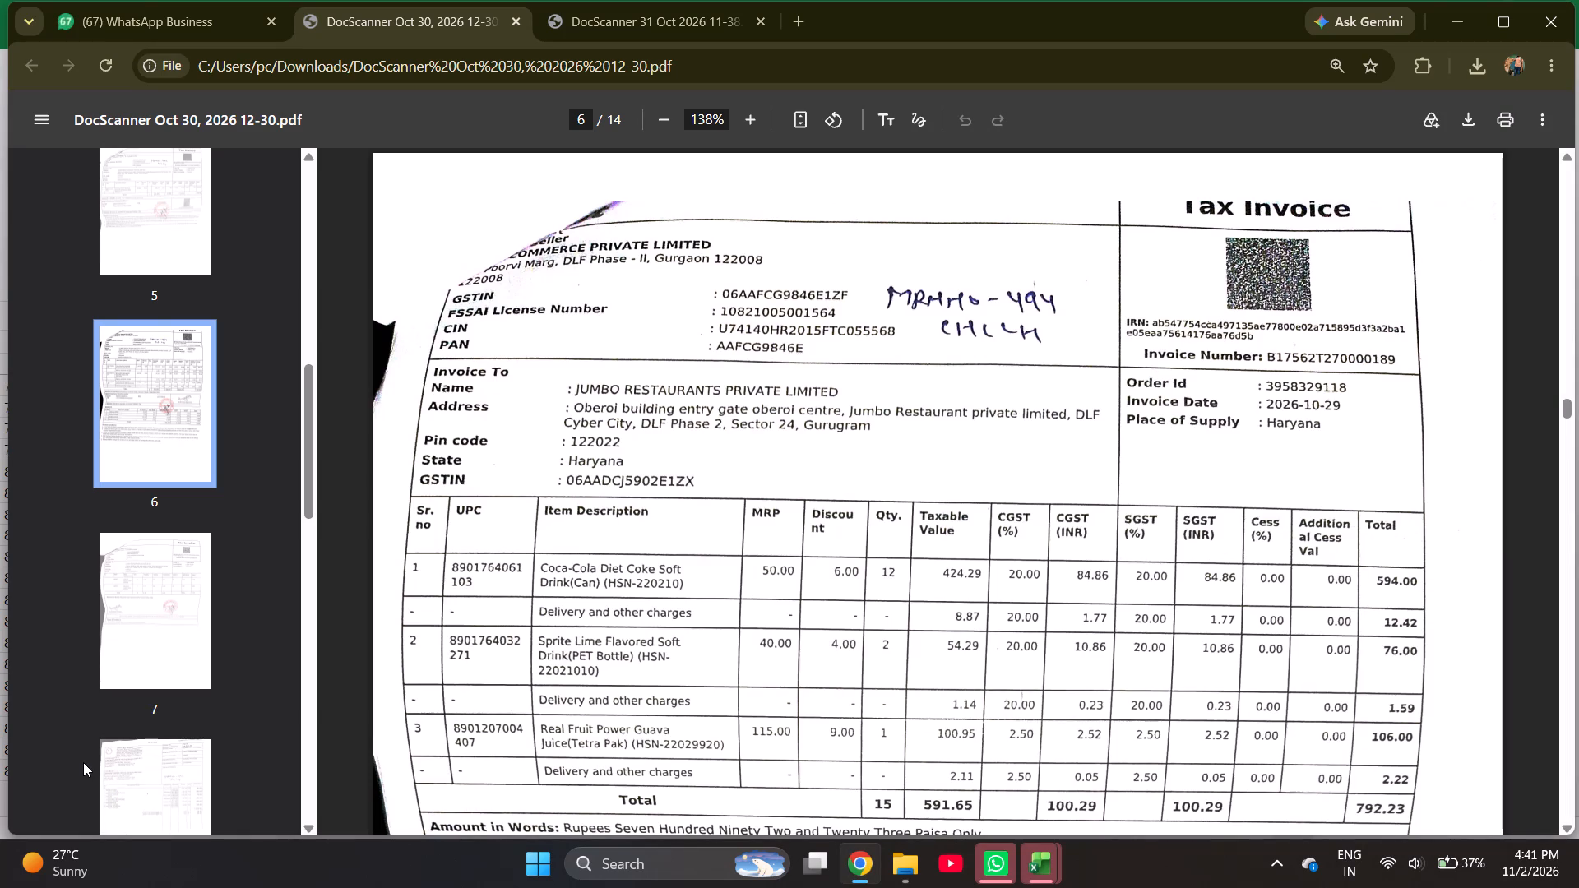
{"action": "key", "text": "alt+Tab"}
{"action": "key", "text": "ctrl+Page_Up"}
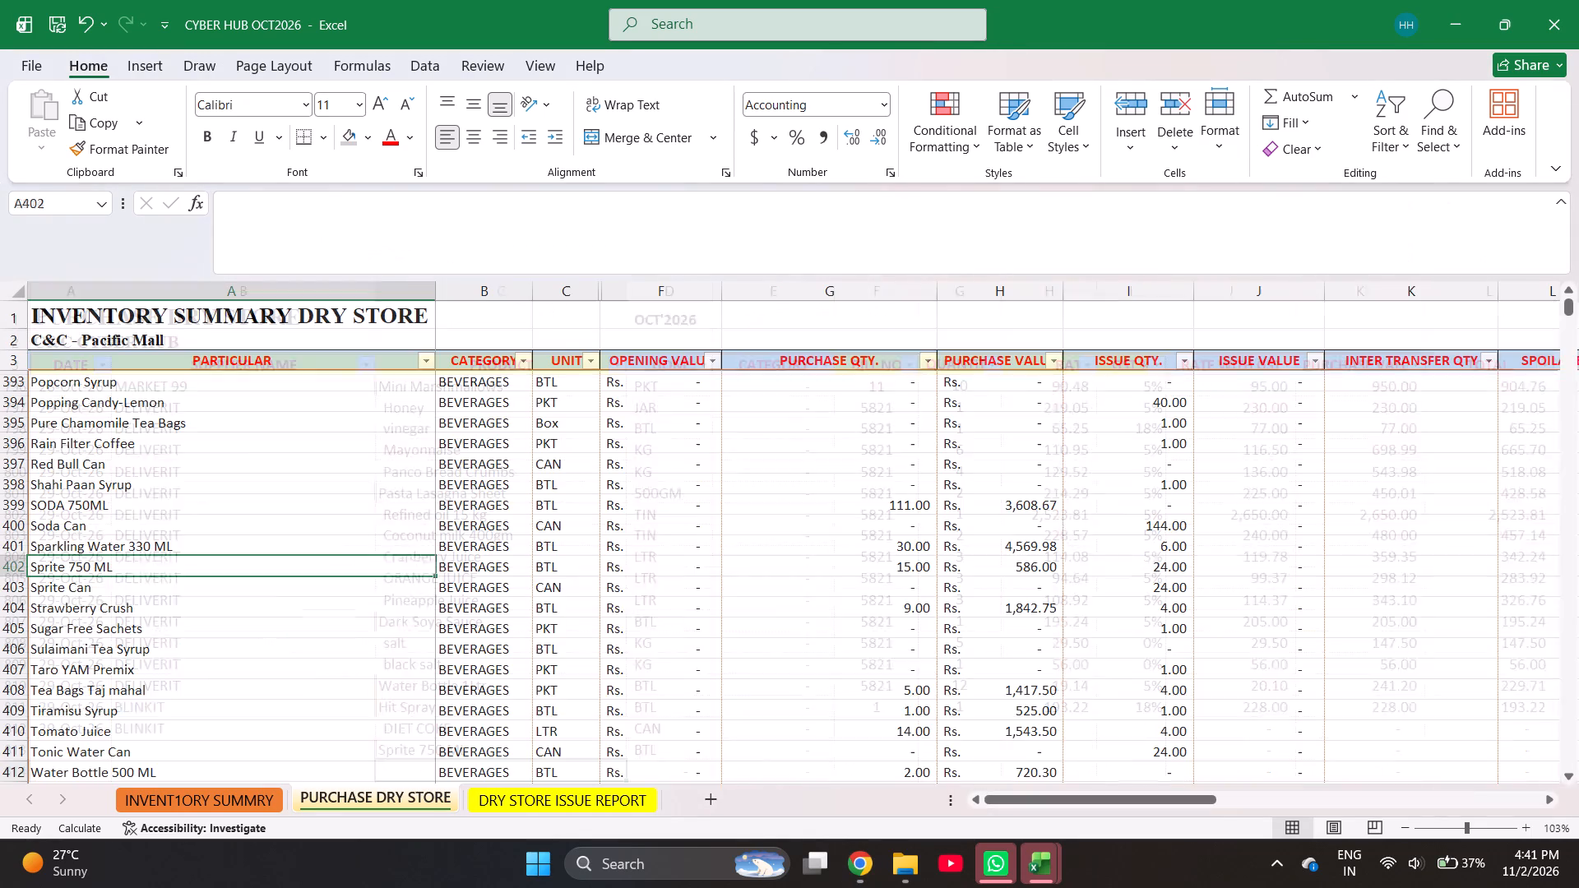
{"action": "key", "text": "ctrl+f"}
{"action": "type", "text": "juice"}
{"action": "key", "text": "Return"}
{"action": "key", "text": "Return"}
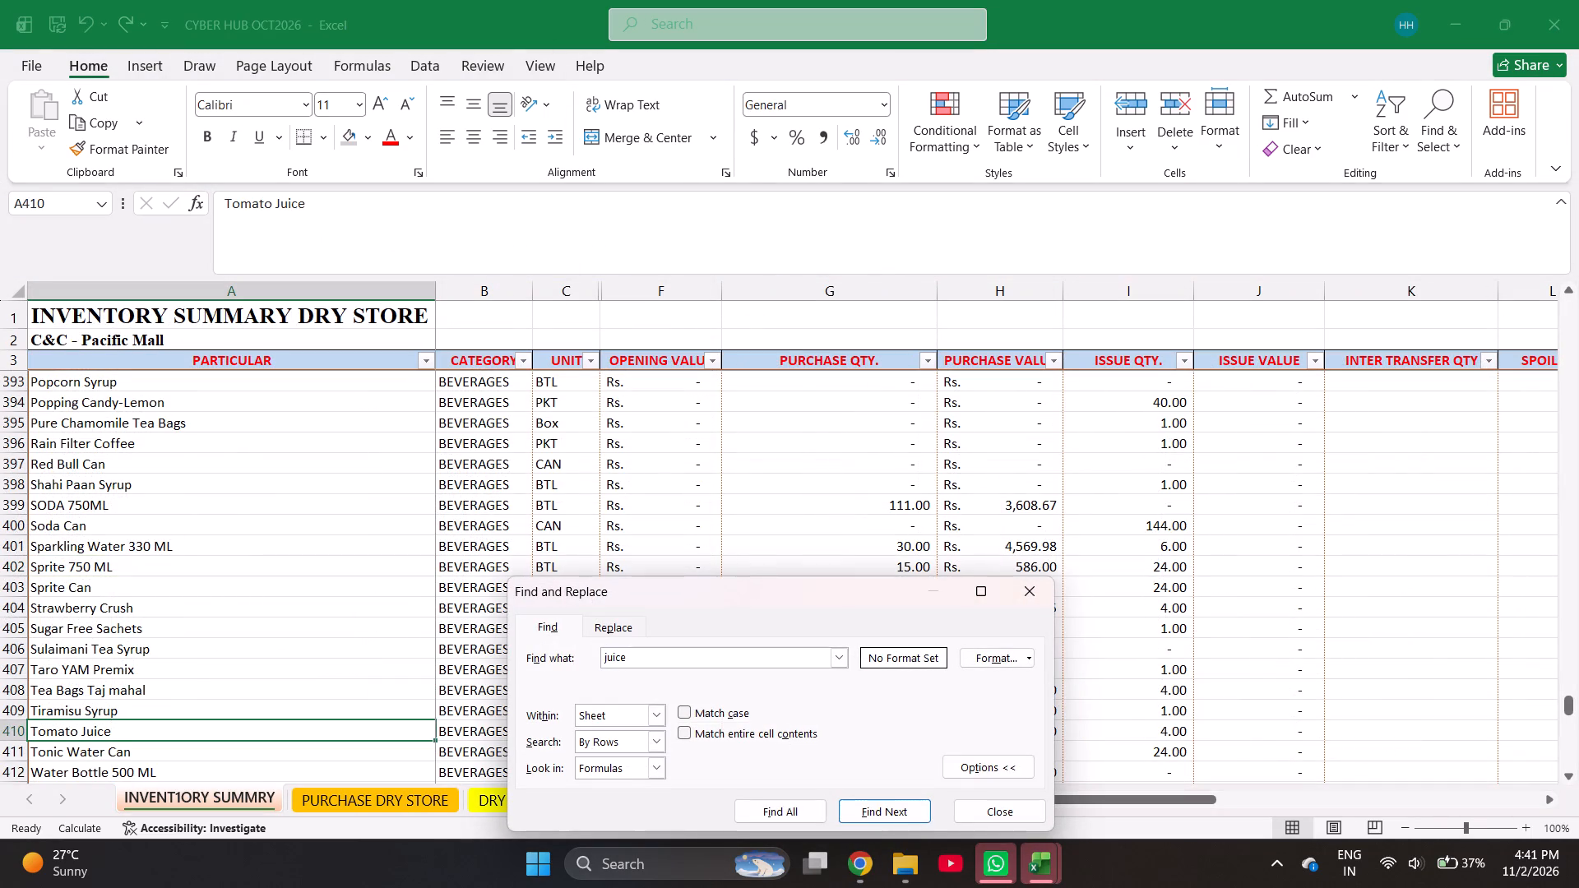
{"action": "key", "text": "Return"}
{"action": "key", "text": "Return"}
{"action": "key", "text": "Return"}
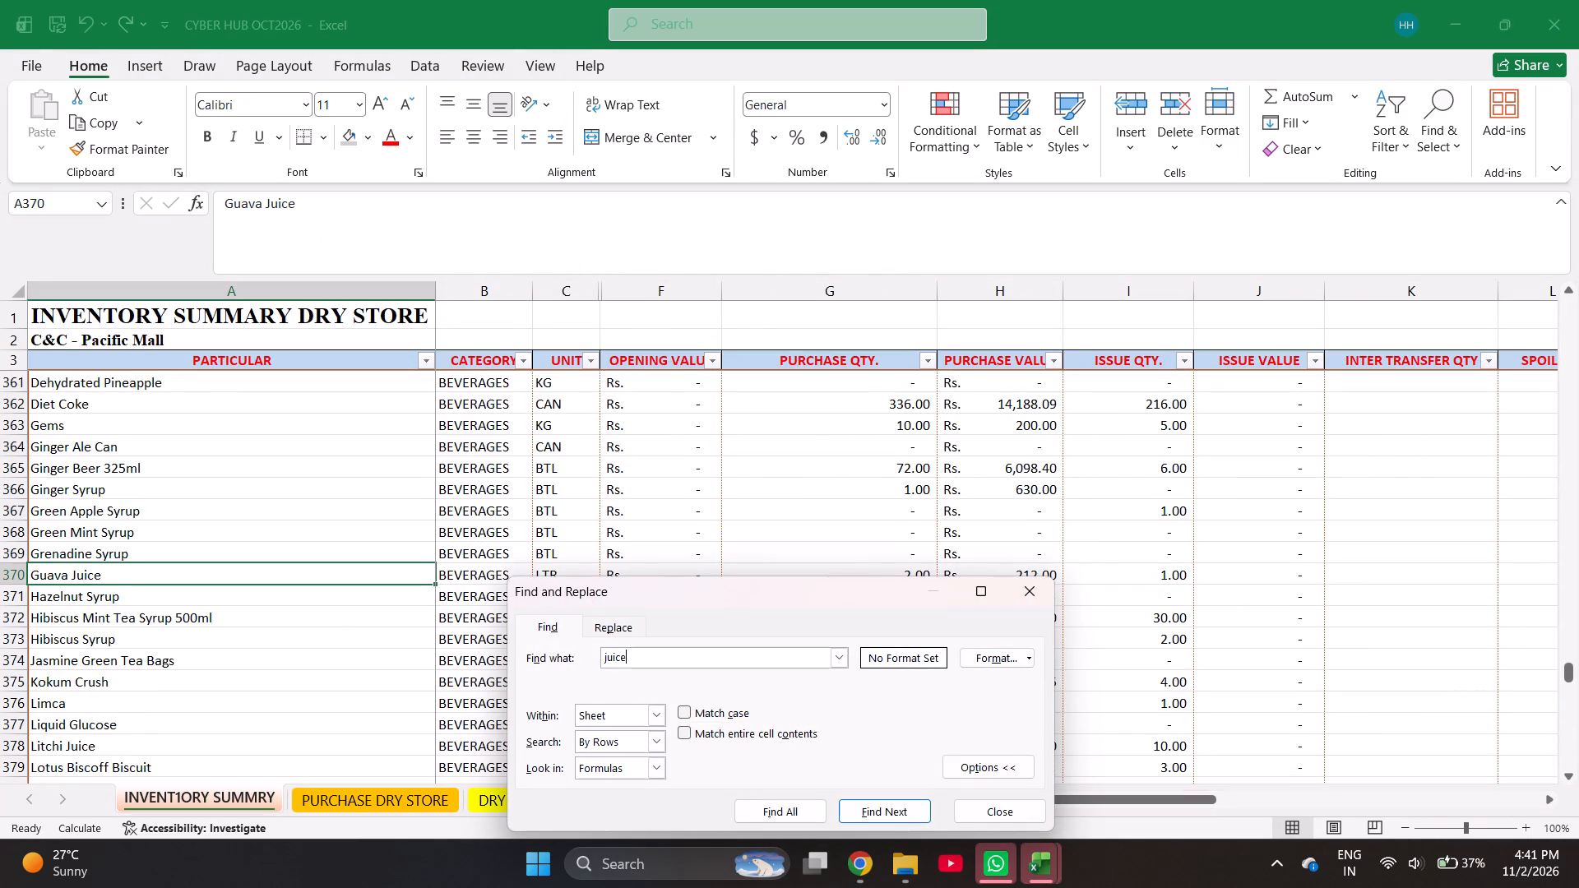
{"action": "key", "text": "Escape"}
{"action": "key", "text": "ctrl+c"}
{"action": "key", "text": "ctrl+Page_Down"}
{"action": "key", "text": "Return"}
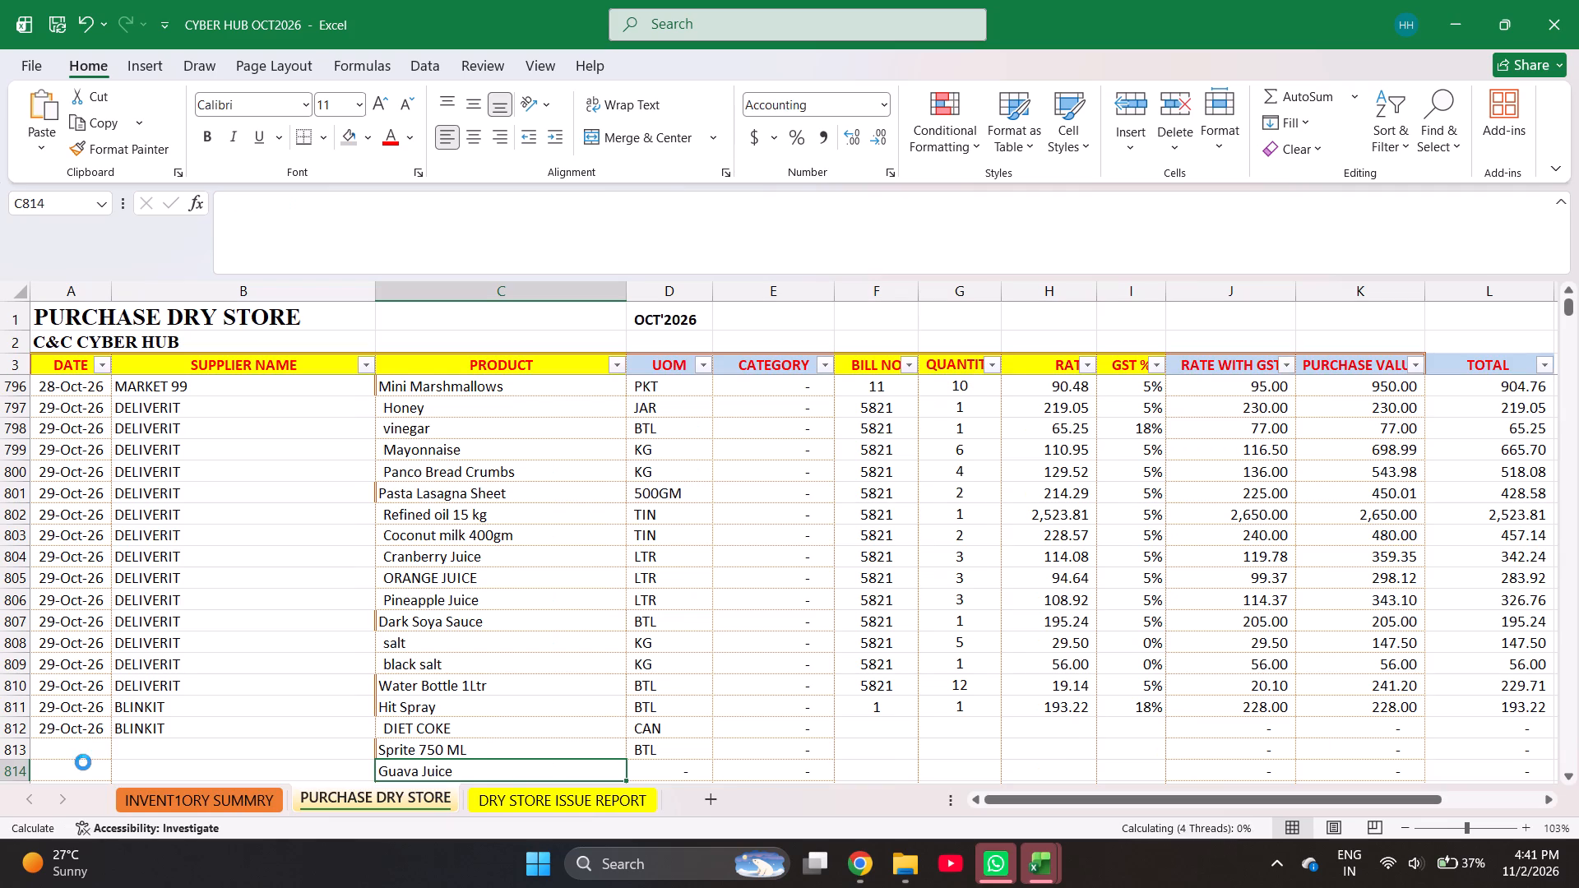
Consult the scanned invoice's number and enter 189 as Diet Coke's bill number in F812.
{"action": "key", "text": "Right"}
{"action": "key", "text": "Right"}
{"action": "key", "text": "Right"}
{"action": "key", "text": "ctrl+Up"}
{"action": "key", "text": "Down"}
{"action": "key", "text": "alt+Tab"}
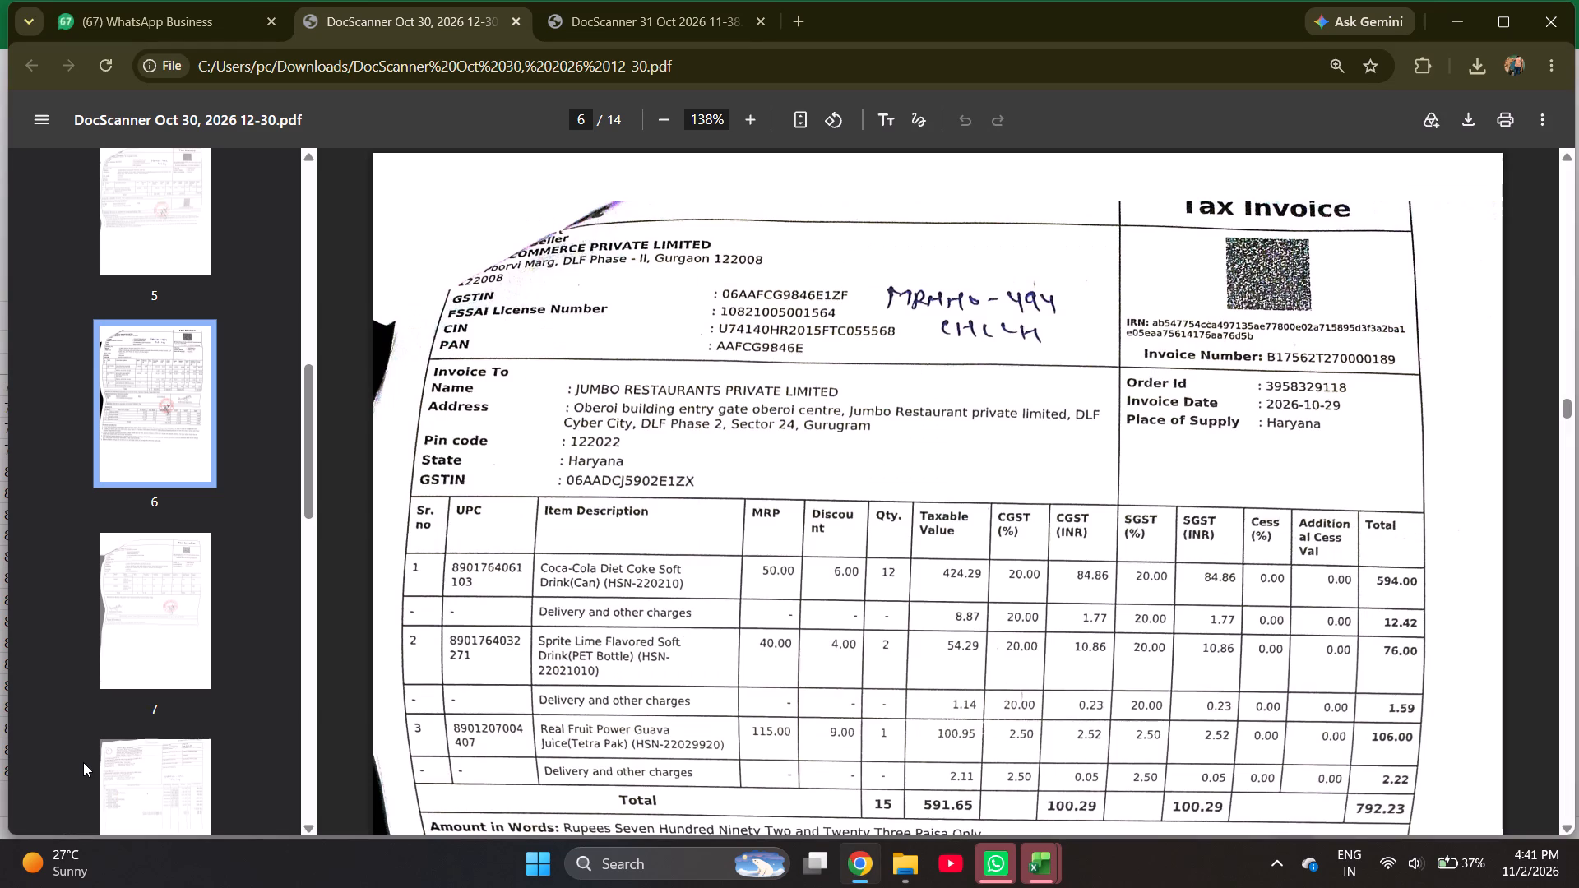
{"action": "key", "text": "alt+Tab"}
{"action": "key", "text": "Down"}
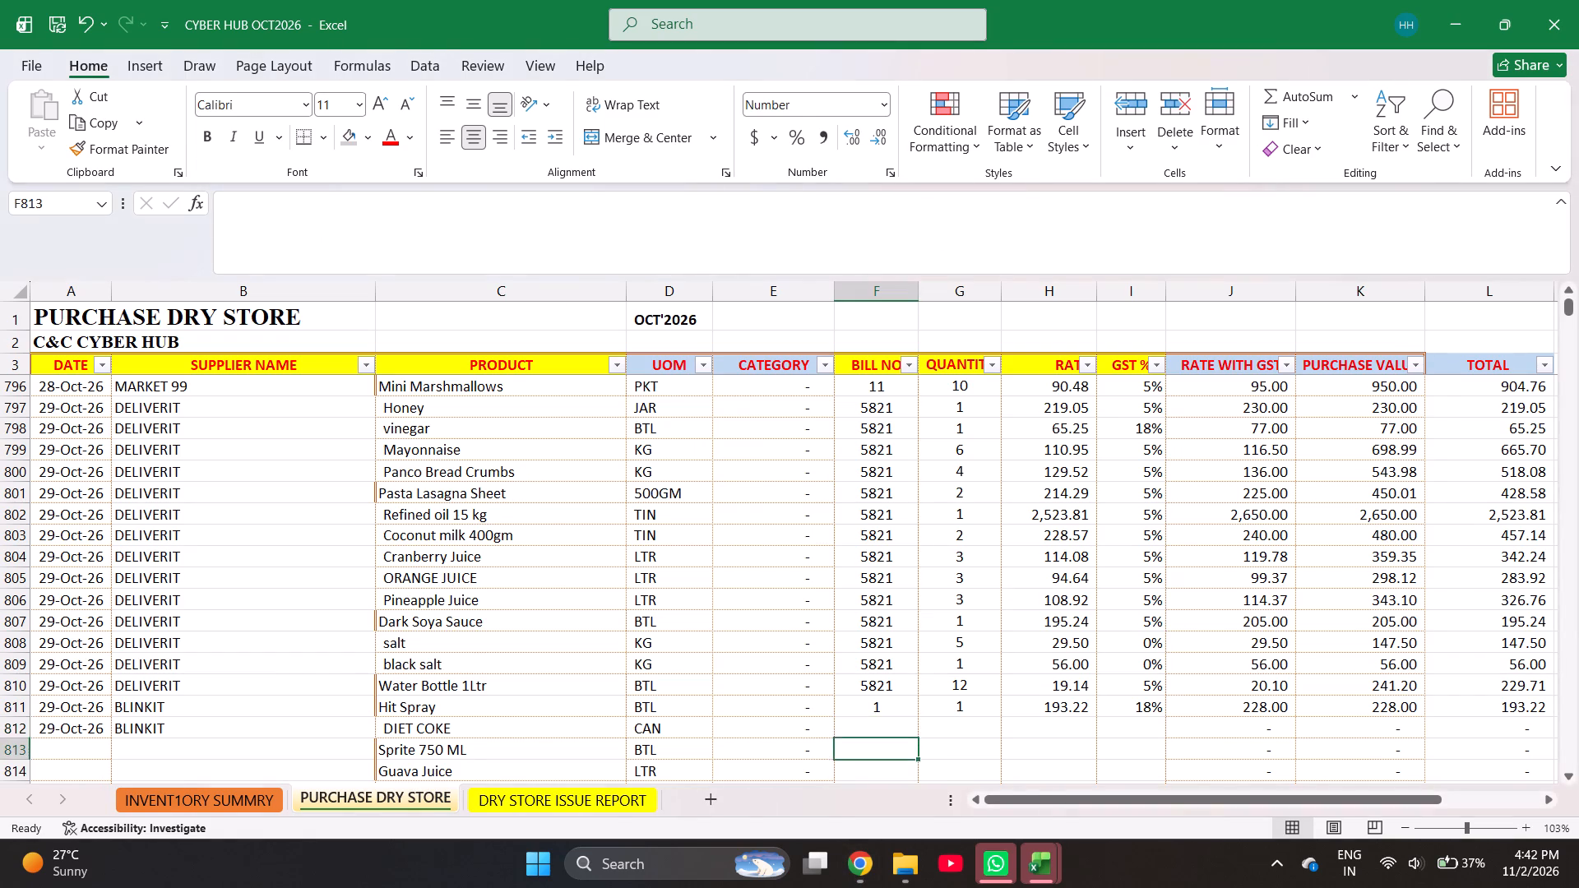
{"action": "key", "text": "alt+Tab"}
{"action": "key", "text": "alt+Tab"}
{"action": "key", "text": "Up"}
{"action": "key", "text": "alt+Tab"}
{"action": "key", "text": "alt+Tab"}
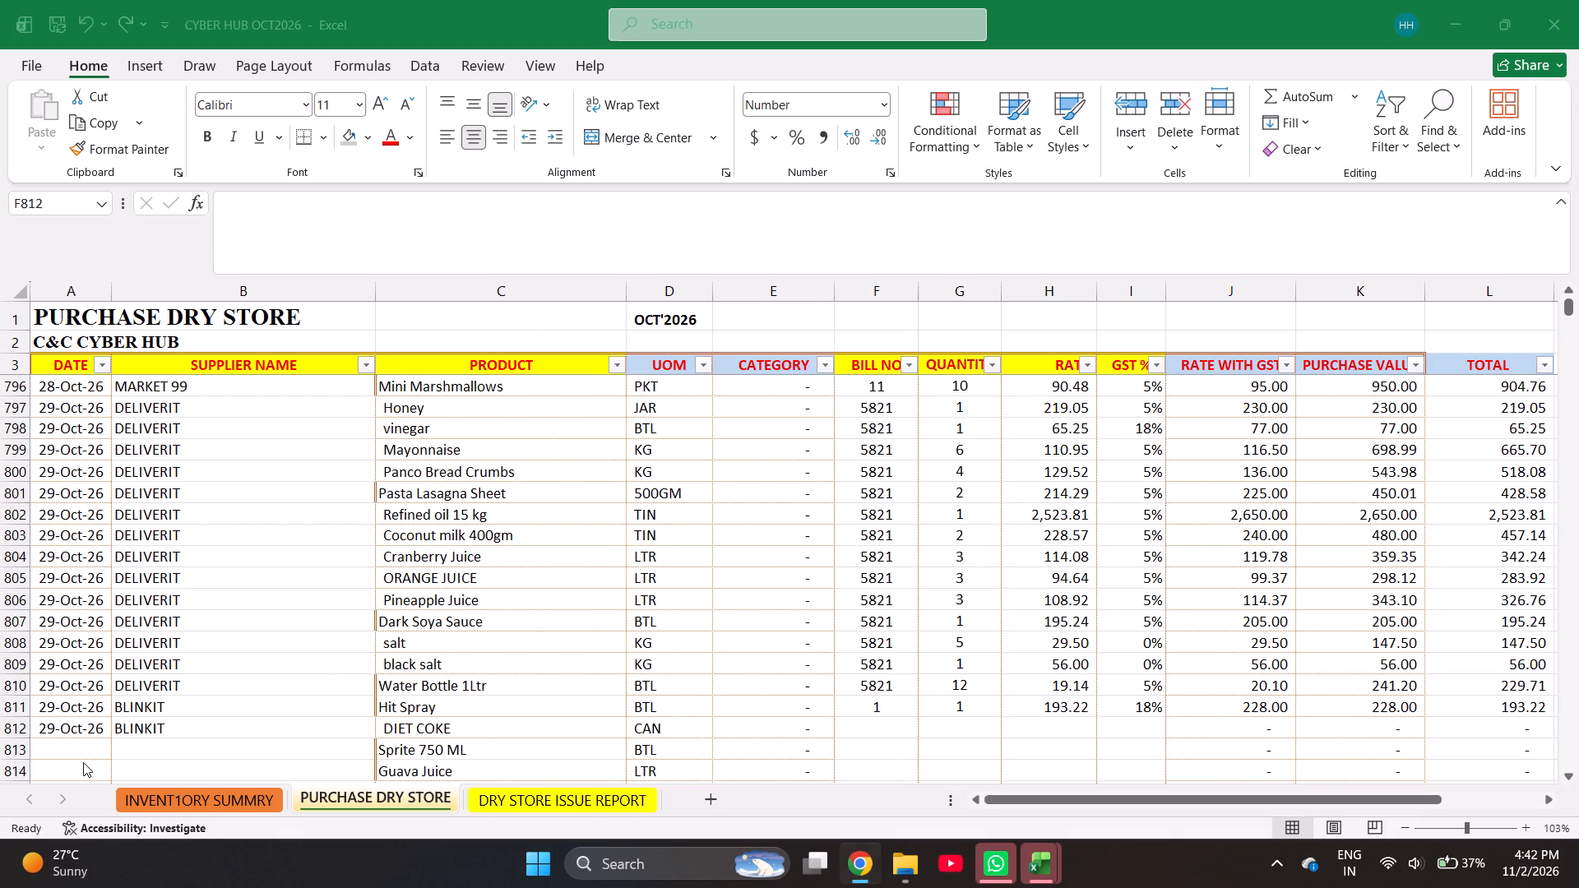
{"action": "type", "text": "189"}
{"action": "key", "text": "Right"}
Calculate Diet Coke's unit rate as =424.29/12 in G812 from the scanned invoice and copy it into the rate cell H812.
{"action": "key", "text": "alt+Tab"}
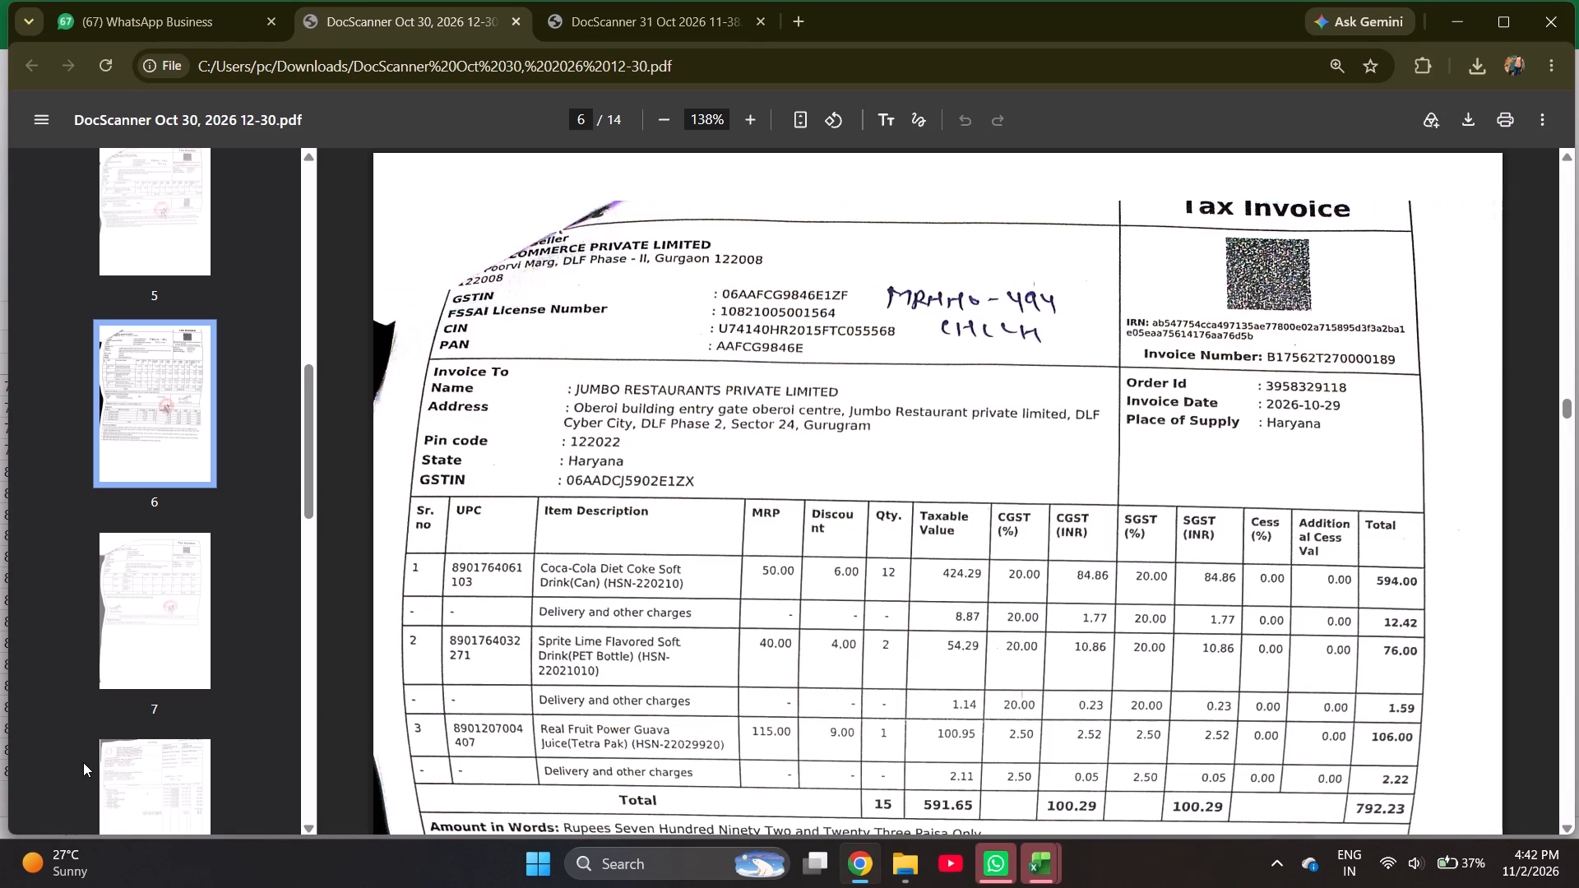
{"action": "key", "text": "alt+Tab"}
{"action": "type", "text": "=424"}
{"action": "key", "text": "alt+Tab"}
{"action": "key", "text": "alt+Tab"}
{"action": "type", "text": ".29/12"}
{"action": "key", "text": "Return"}
{"action": "key", "text": "alt+Tab"}
{"action": "key", "text": "alt+Tab"}
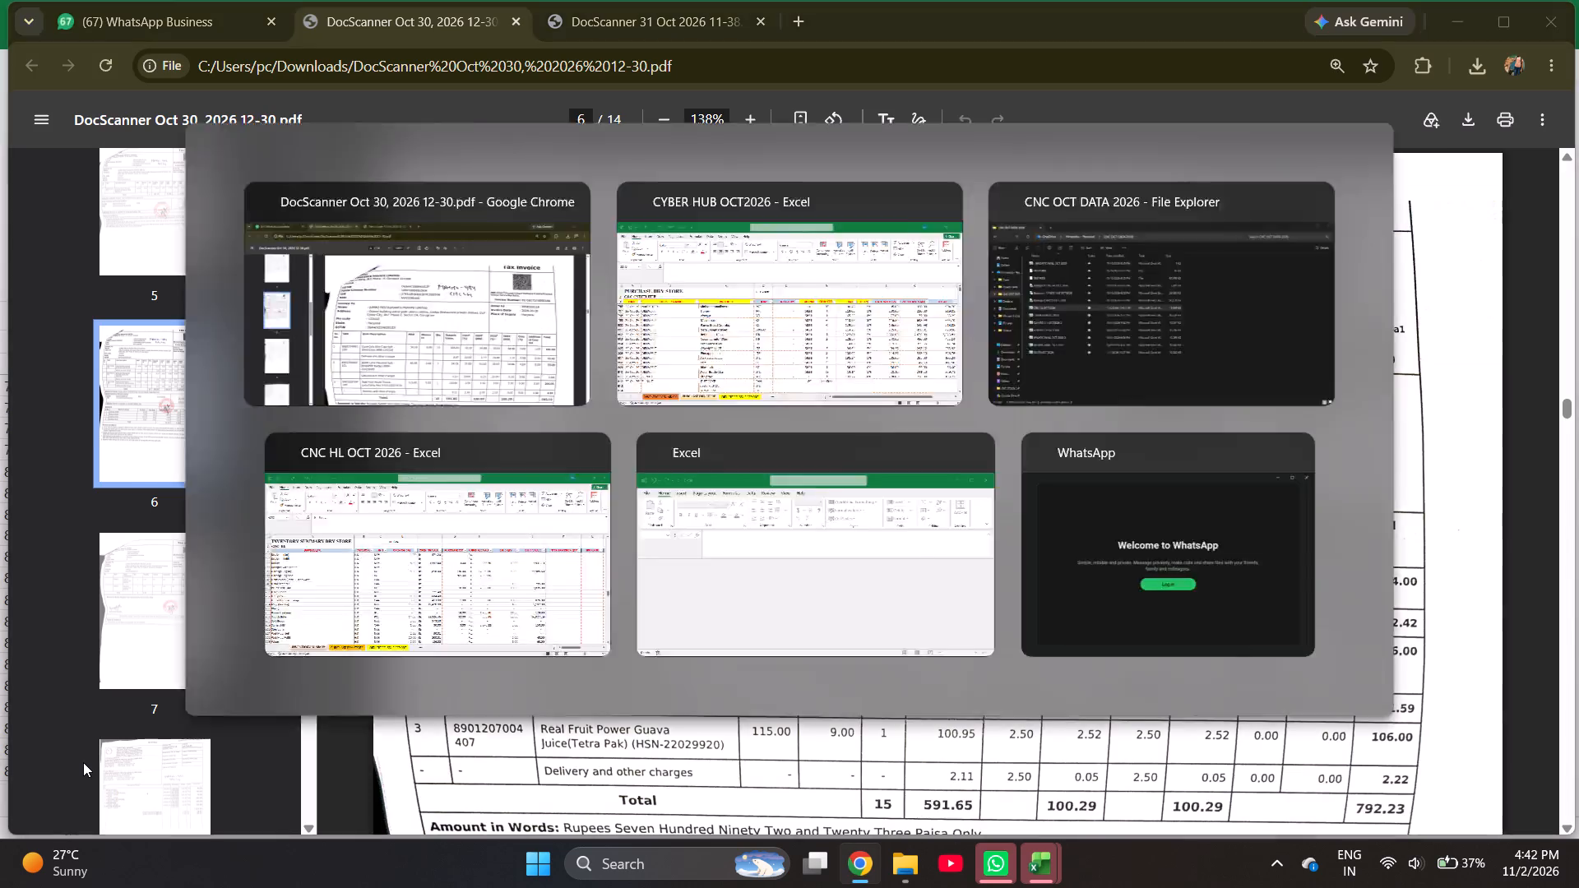
{"action": "key", "text": "Up"}
{"action": "key", "text": "ctrl+c"}
{"action": "key", "text": "Right"}
{"action": "key", "text": "Return"}
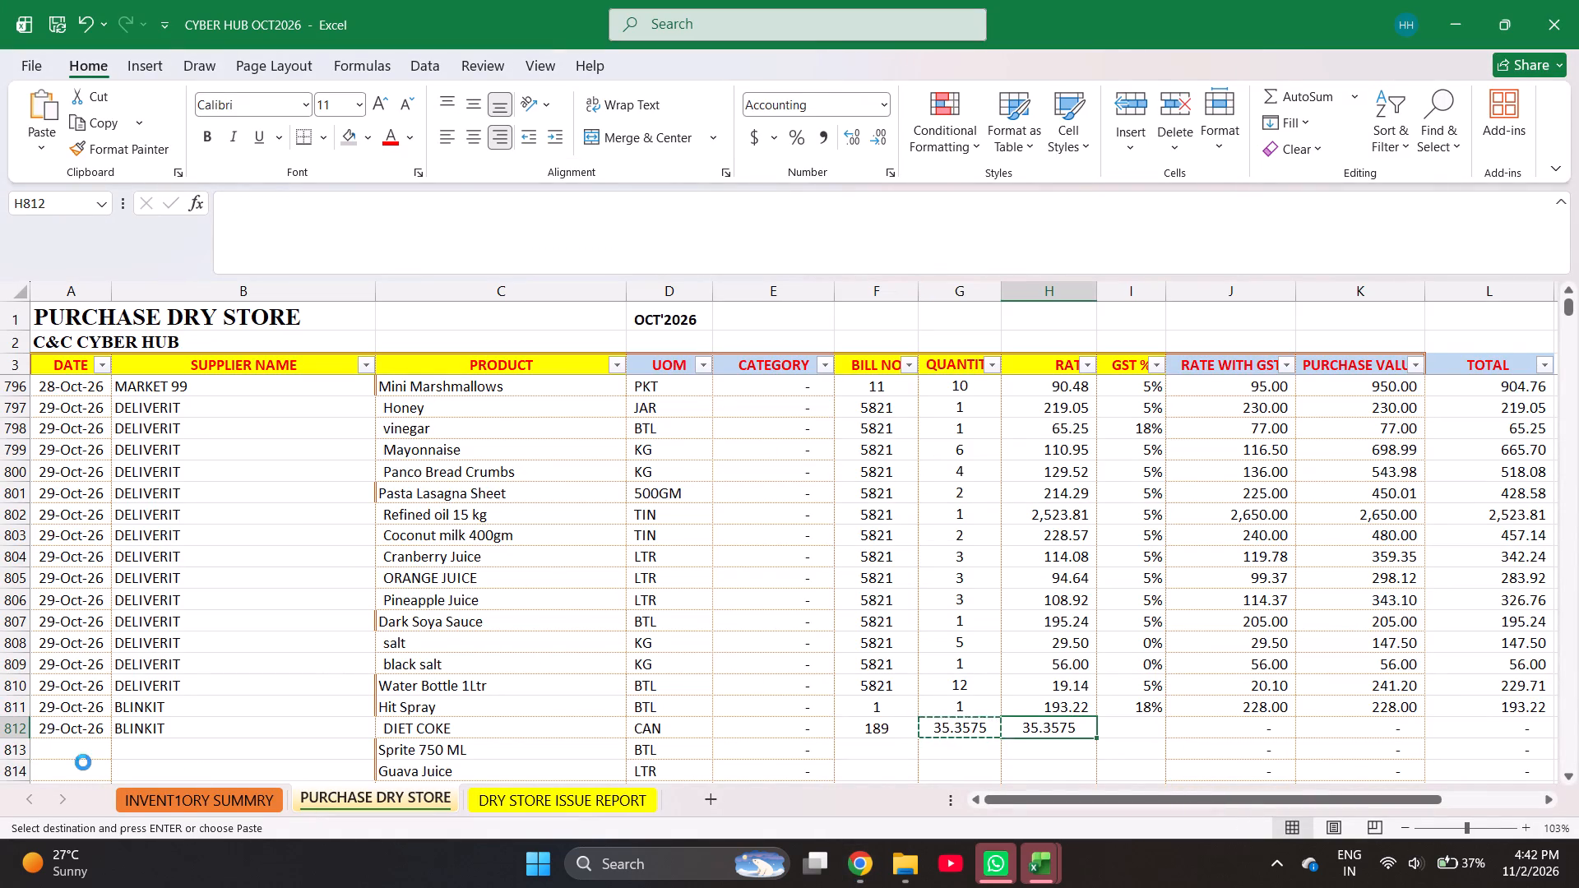
Replace the contents of G812 with 12 as Diet Coke's quantity.
{"action": "key", "text": "Left"}
{"action": "type", "text": "12"}
{"action": "key", "text": "Return"}
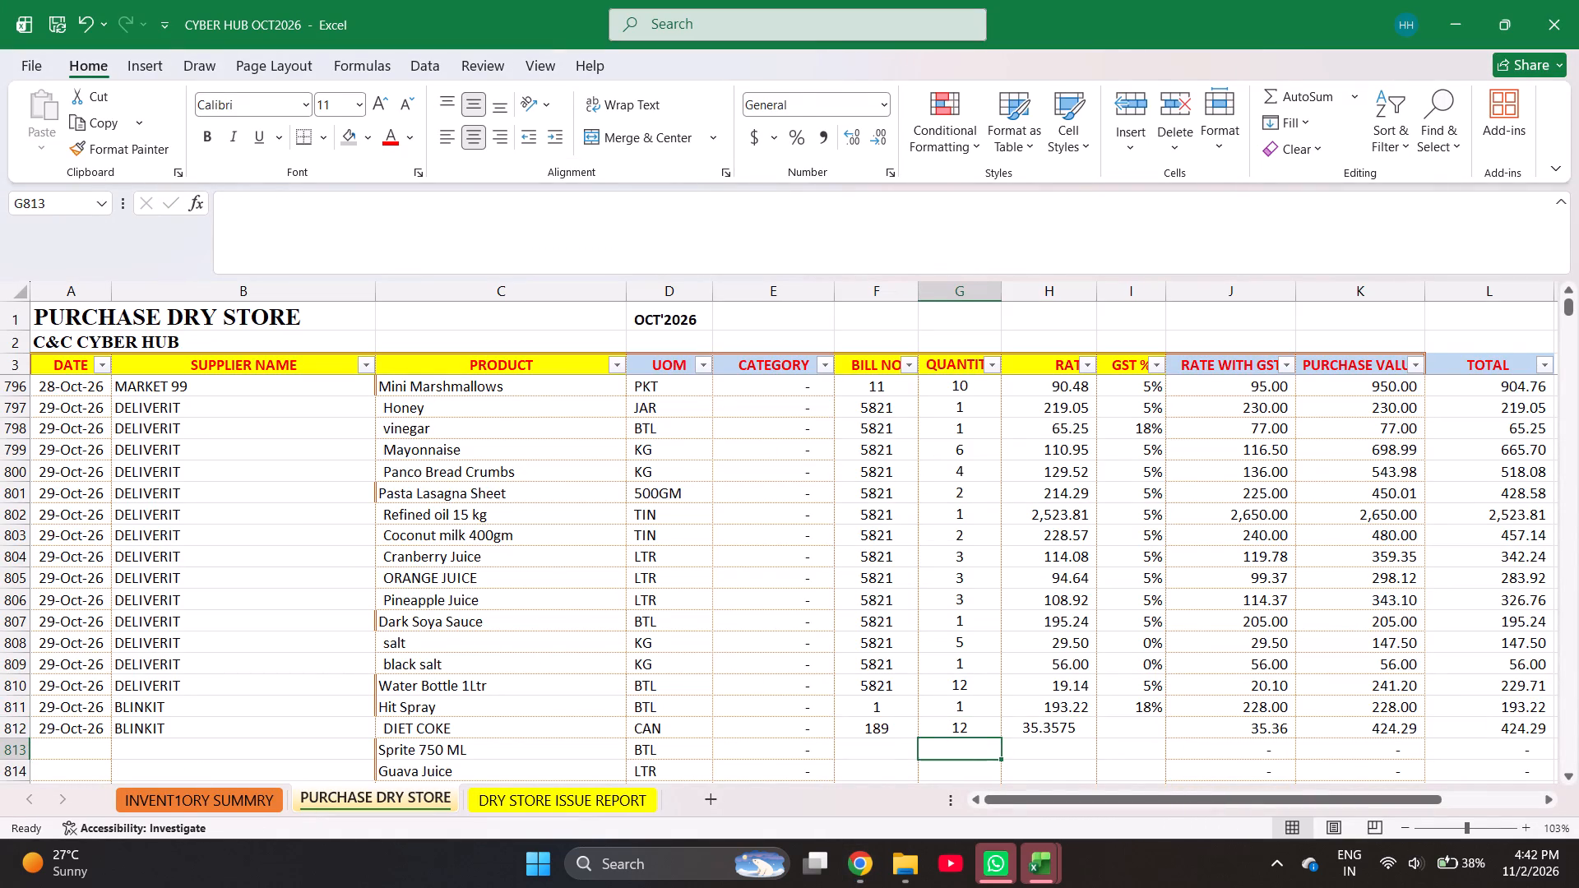
Enter Sprite 750 ML's rate in H813 as =54.29/2, using the scanned invoice's taxable value.
{"action": "key", "text": "Right"}
{"action": "key", "text": "0"}
{"action": "key", "text": "Escape"}
{"action": "key", "text": "alt+Tab"}
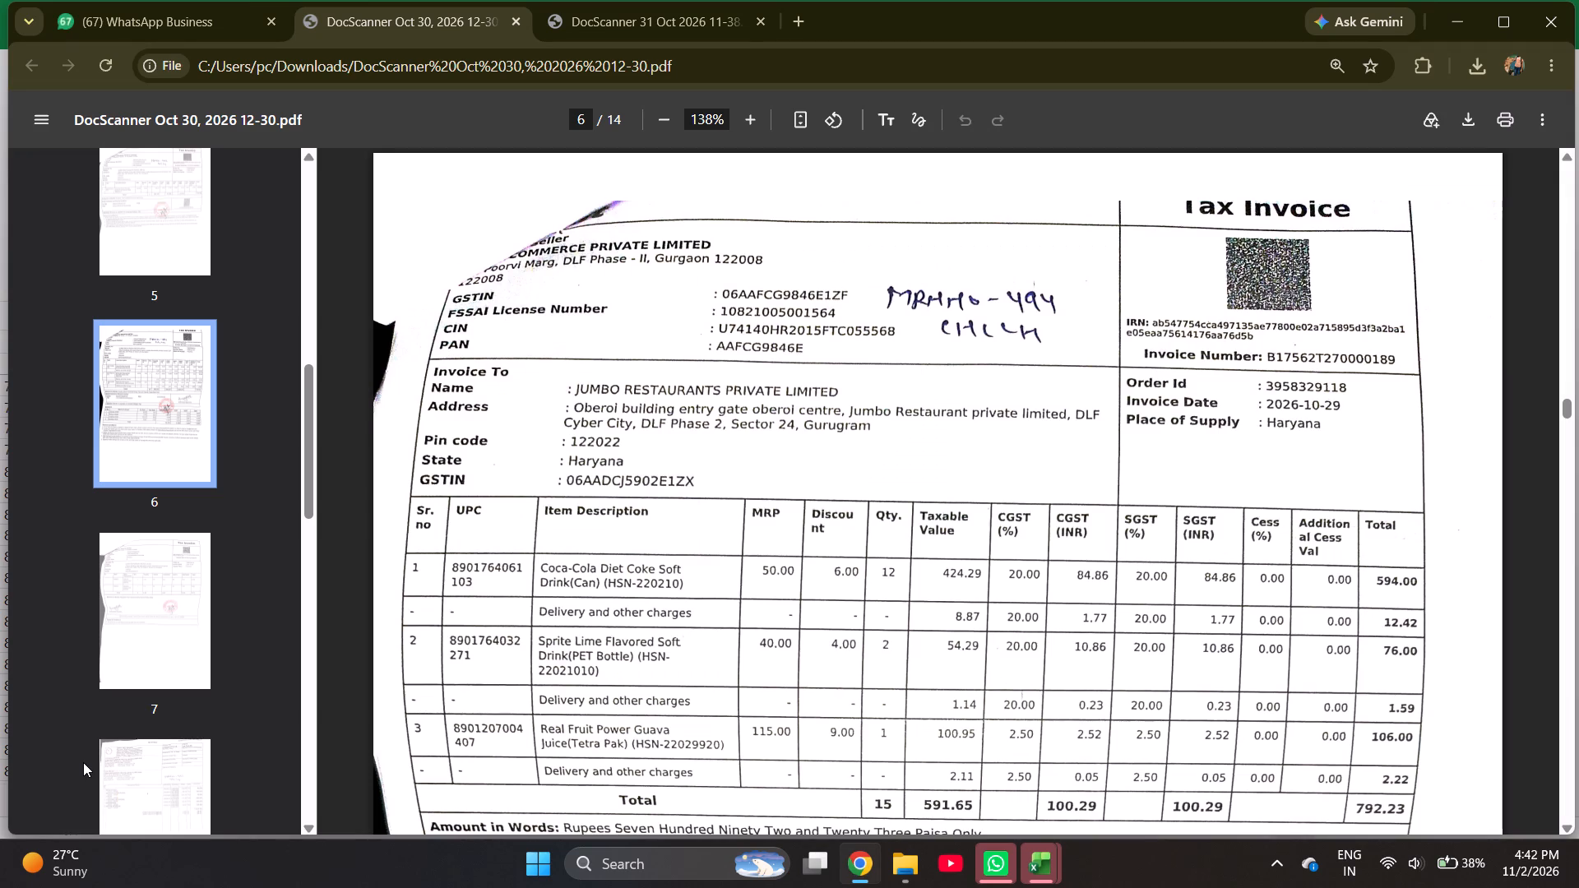
{"action": "key", "text": "alt+Tab"}
{"action": "type", "text": "=54.29/2"}
{"action": "key", "text": "Return"}
Consult the scanned invoice's taxable value and enter 100.95 as Guava Juice's rate in H814.
{"action": "key", "text": "alt+Tab"}
{"action": "key", "text": "alt+Tab"}
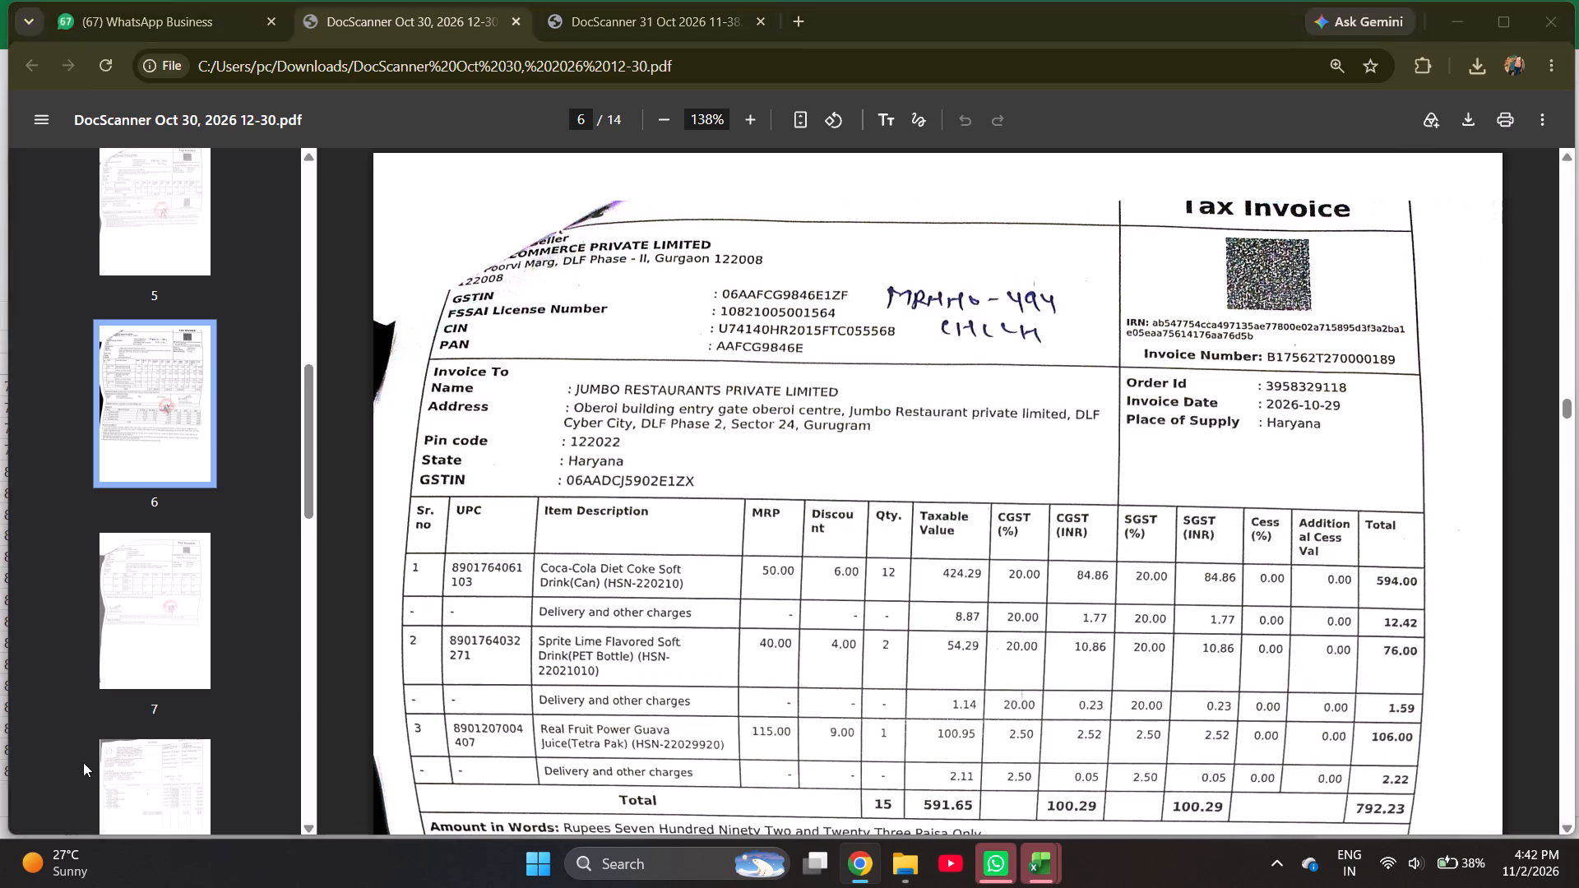
{"action": "key", "text": "equal"}
{"action": "key", "text": "alt+Tab"}
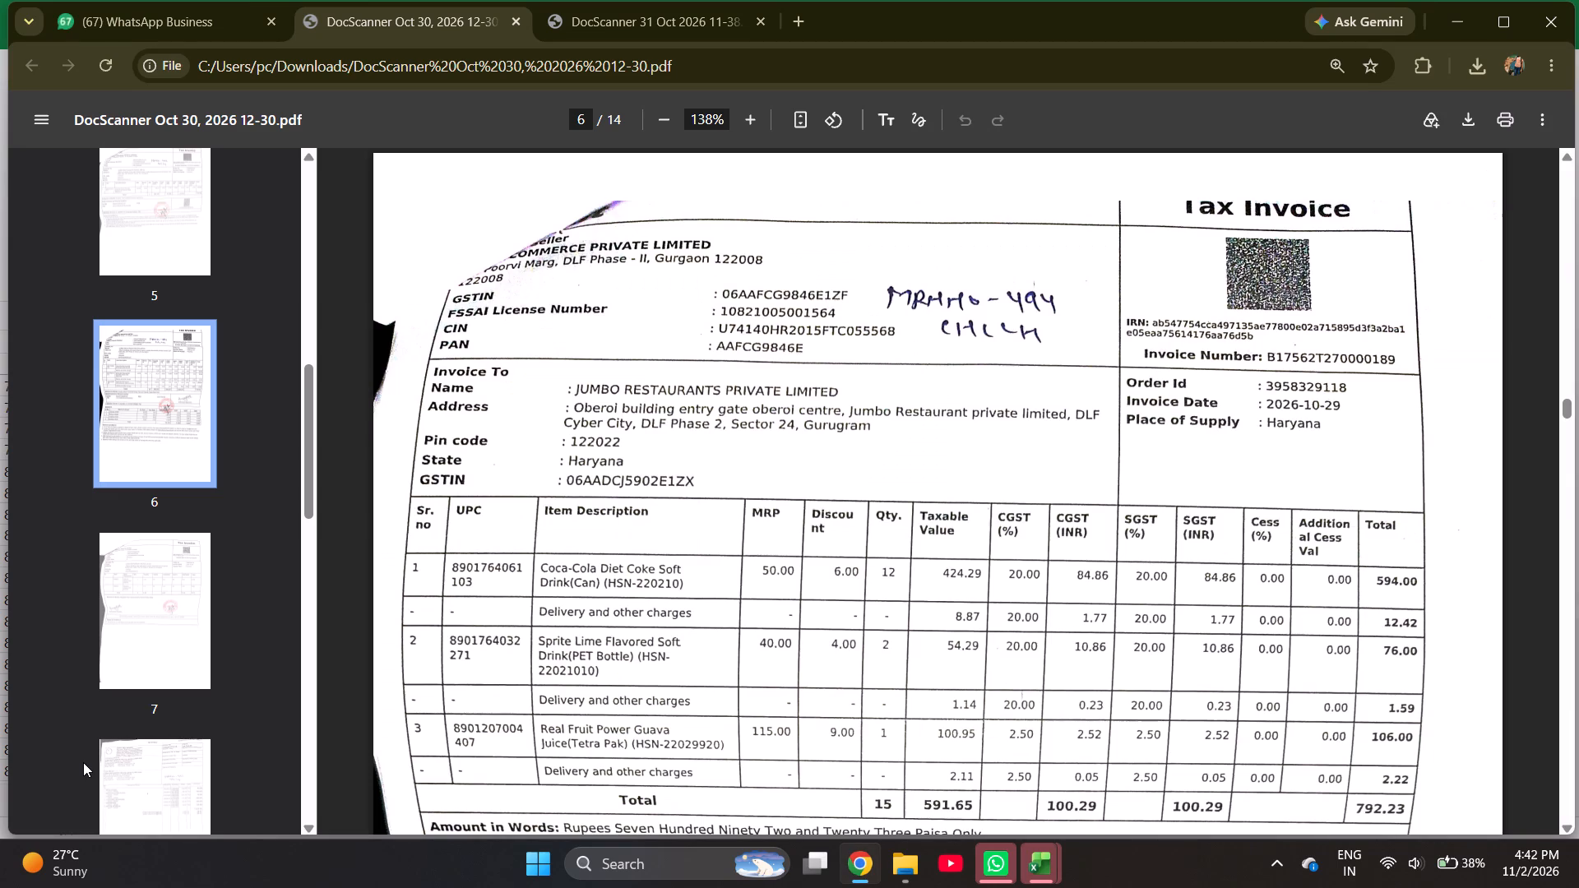
{"action": "key", "text": "alt+Tab"}
{"action": "key", "text": "Escape"}
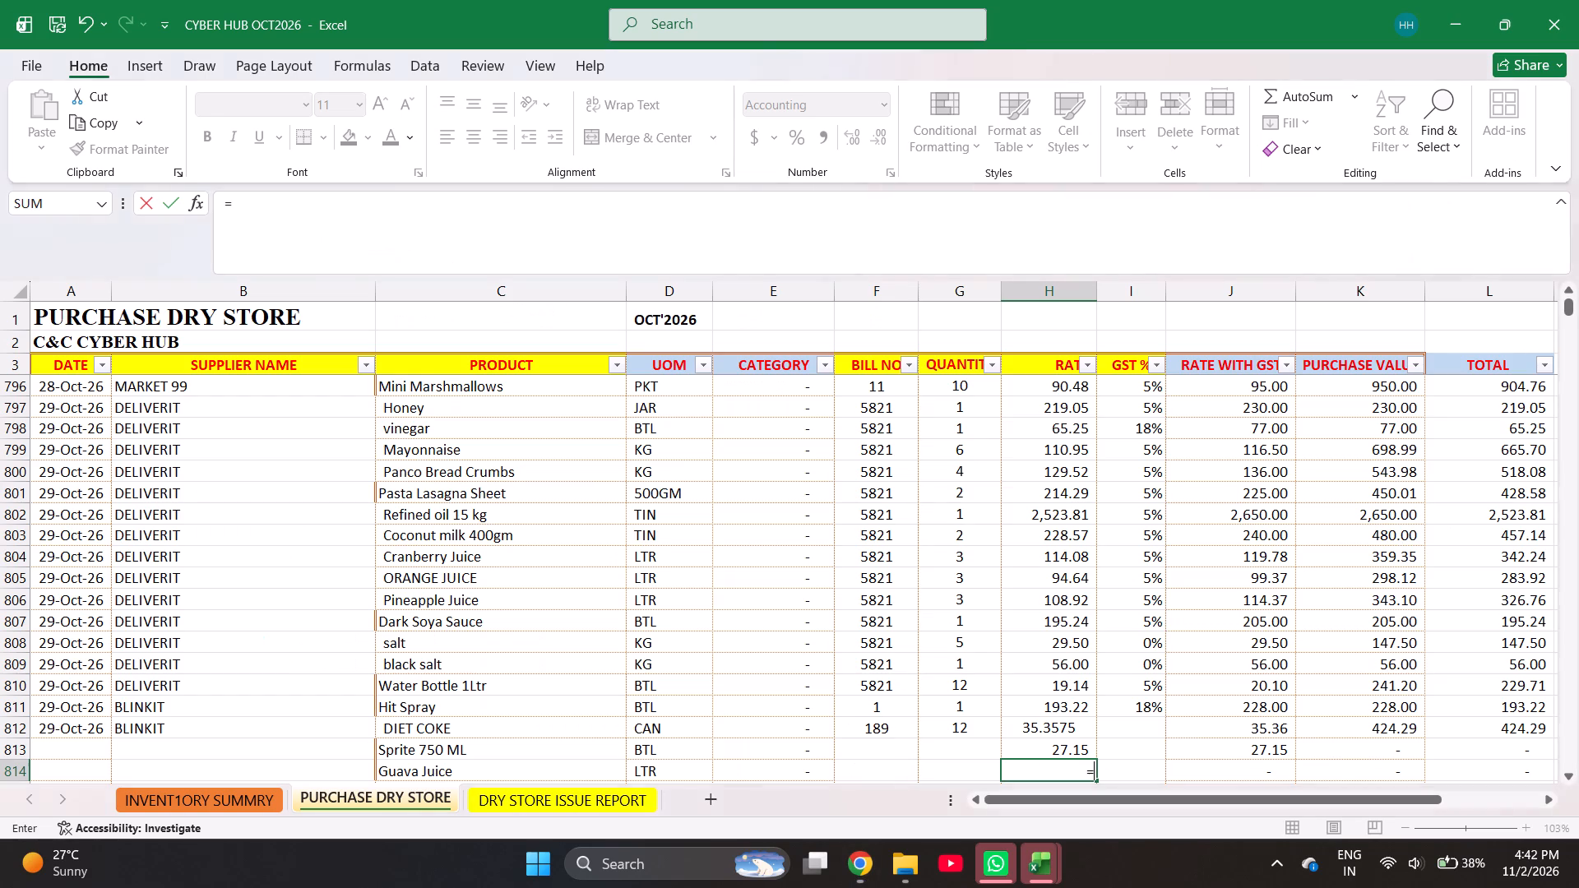
{"action": "type", "text": "100.95"}
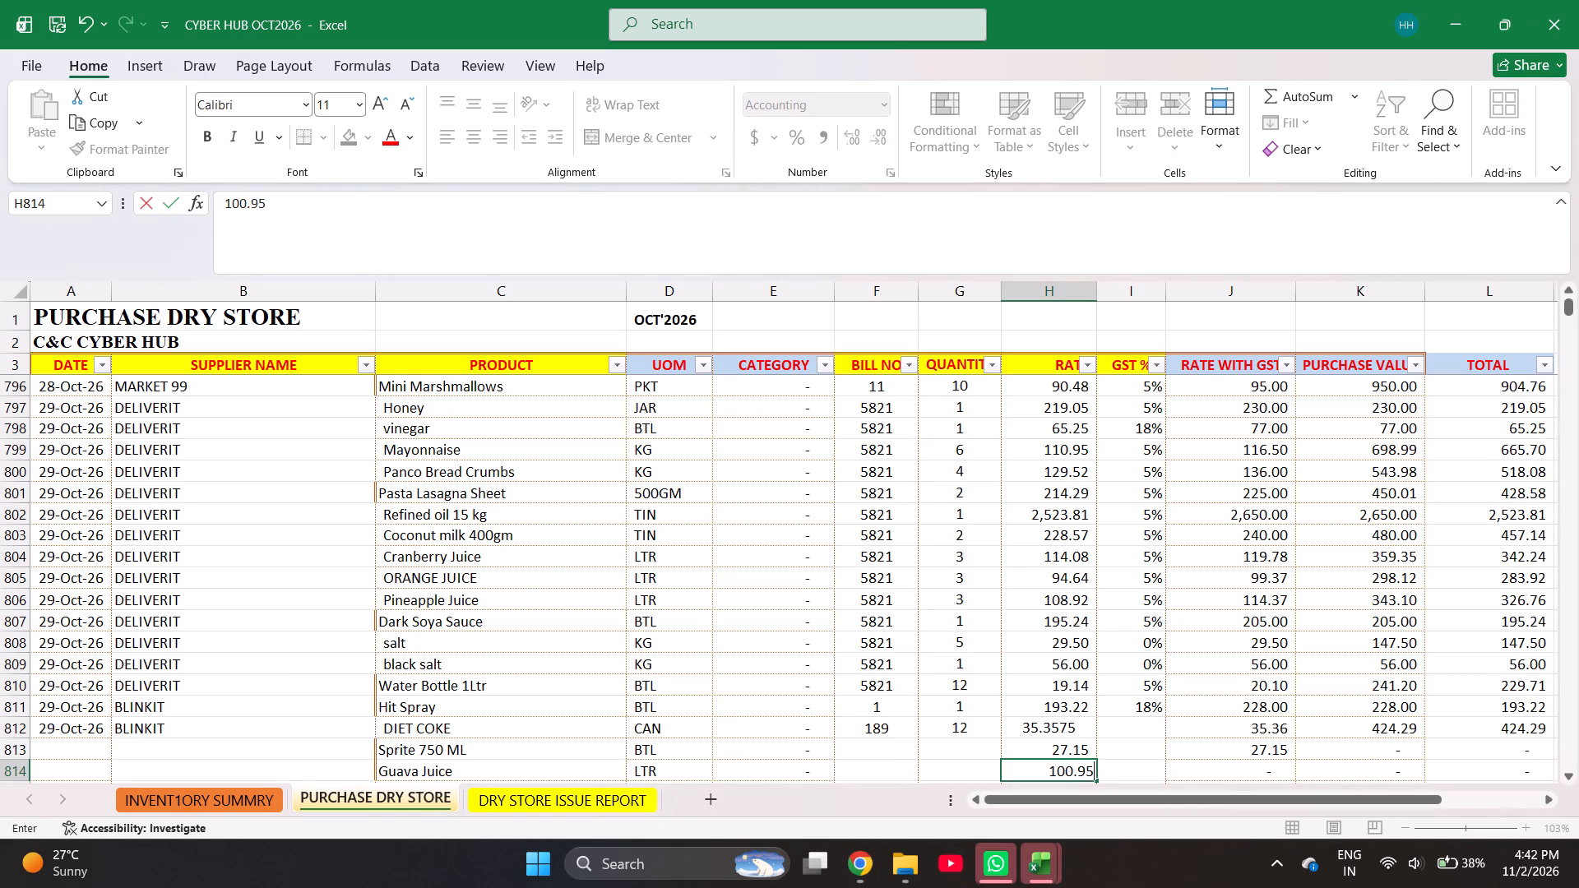
Enter the quantities 2 for Sprite 750 ML in G813 and 1 for Guava Juice in G814.
{"action": "key", "text": "Left"}
{"action": "key", "text": "Up"}
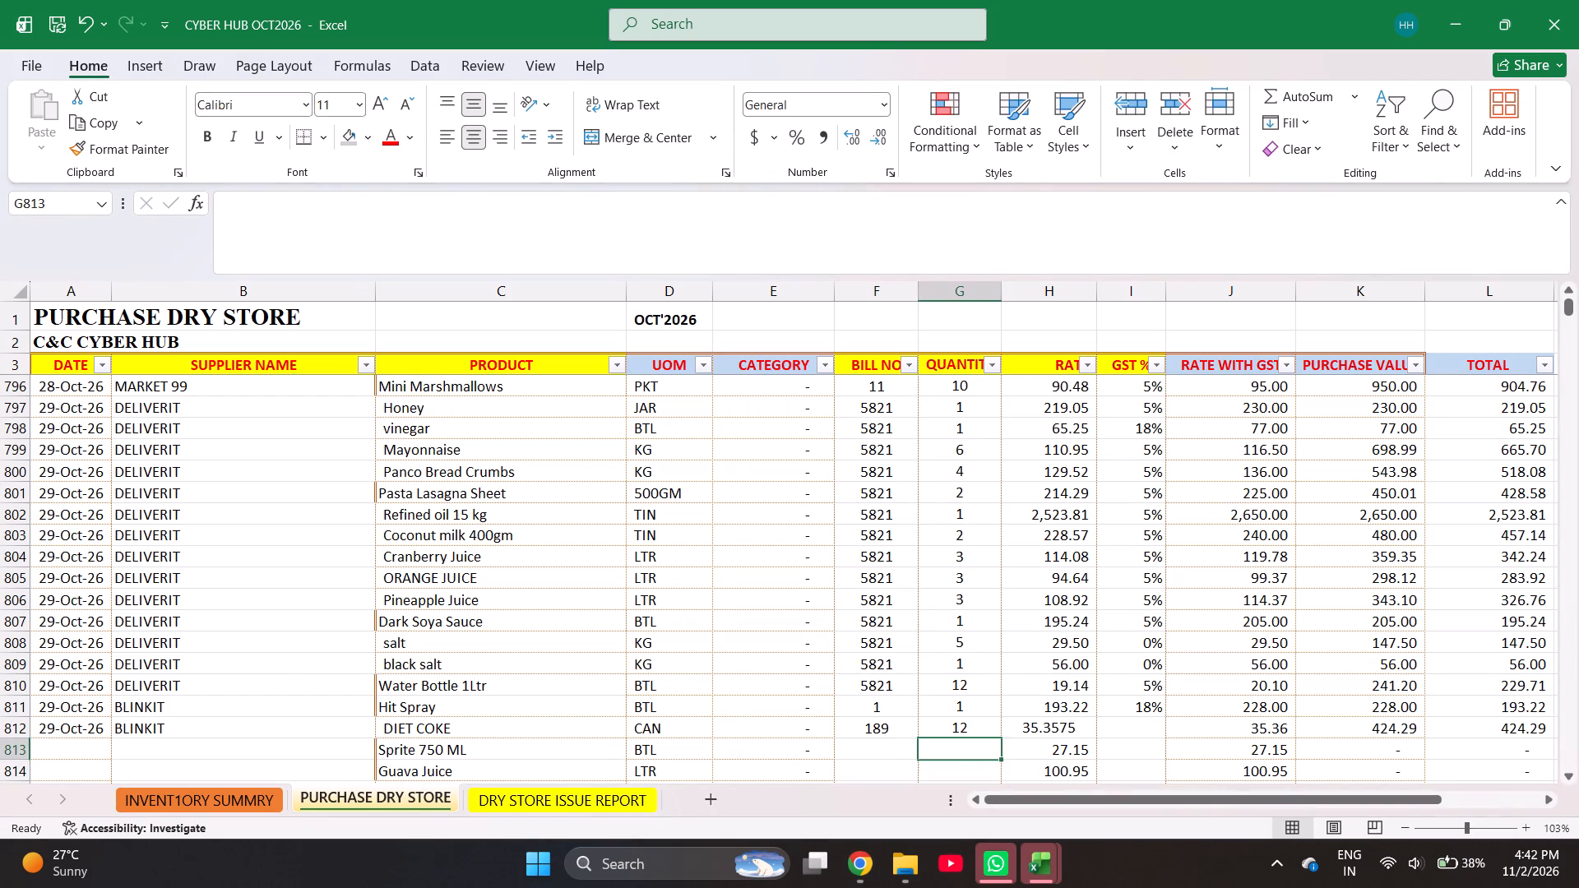
{"action": "key", "text": "2"}
{"action": "key", "text": "Return"}
{"action": "key", "text": "1"}
{"action": "key", "text": "Return"}
Fill bill number 189 from Diet Coke's row down to the Sprite and Guava Juice rows, F813:F814.
{"action": "key", "text": "Left"}
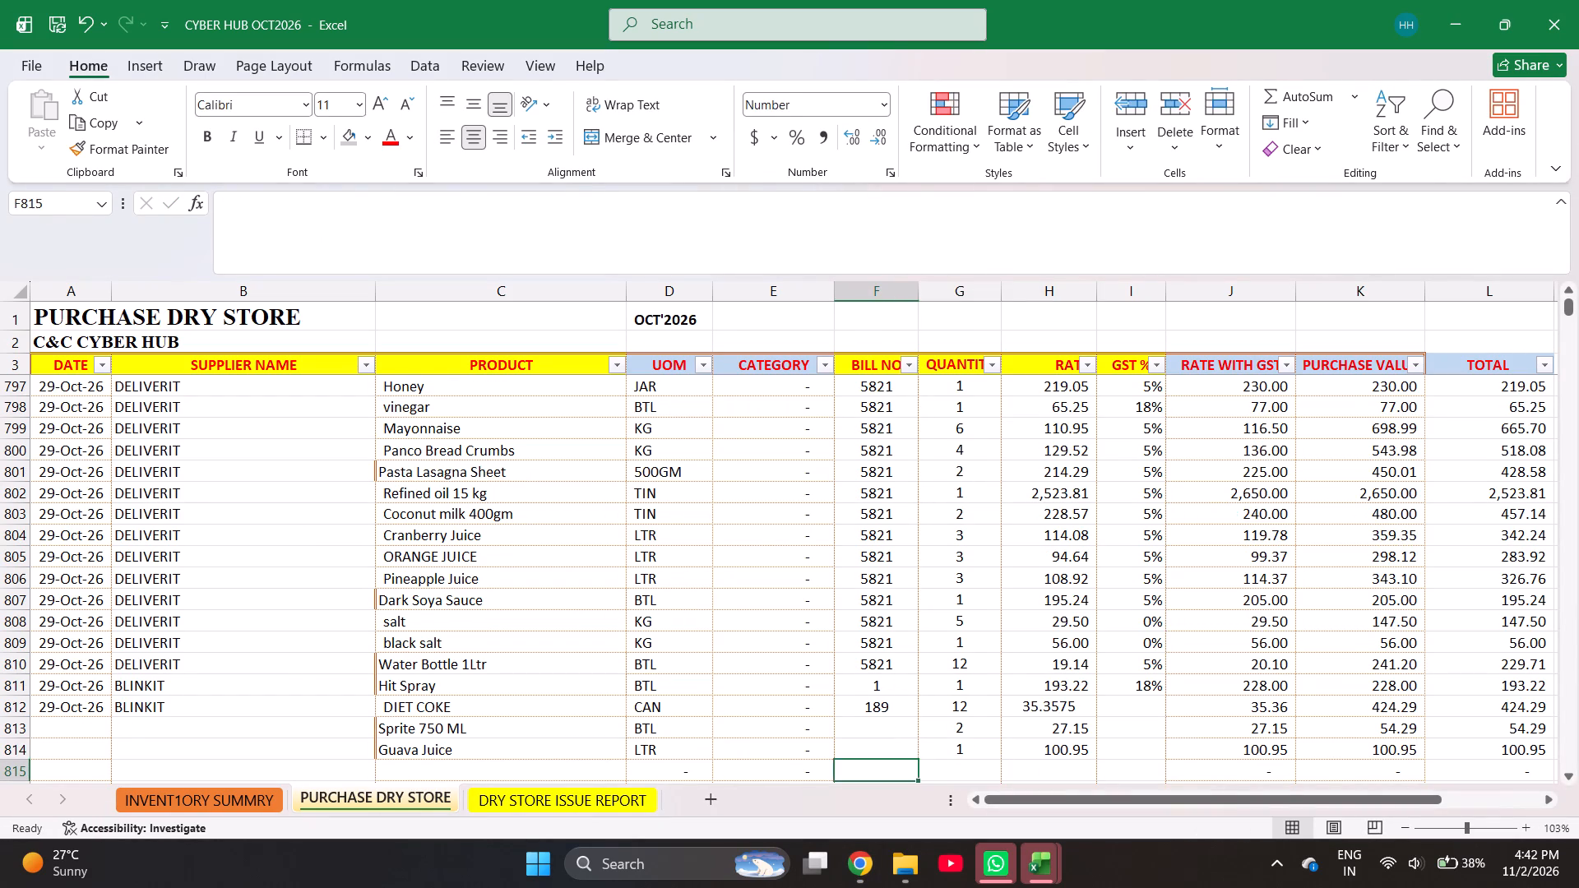
{"action": "key", "text": "ctrl+Up"}
{"action": "key", "text": "shift+Down"}
{"action": "key", "text": "shift+Down"}
{"action": "key", "text": "ctrl+d"}
Check the invoice's tax rates and enter GST of 40% for Diet Coke, 40% for Sprite and 5% for Guava Juice.
{"action": "key", "text": "ctrl+Right"}
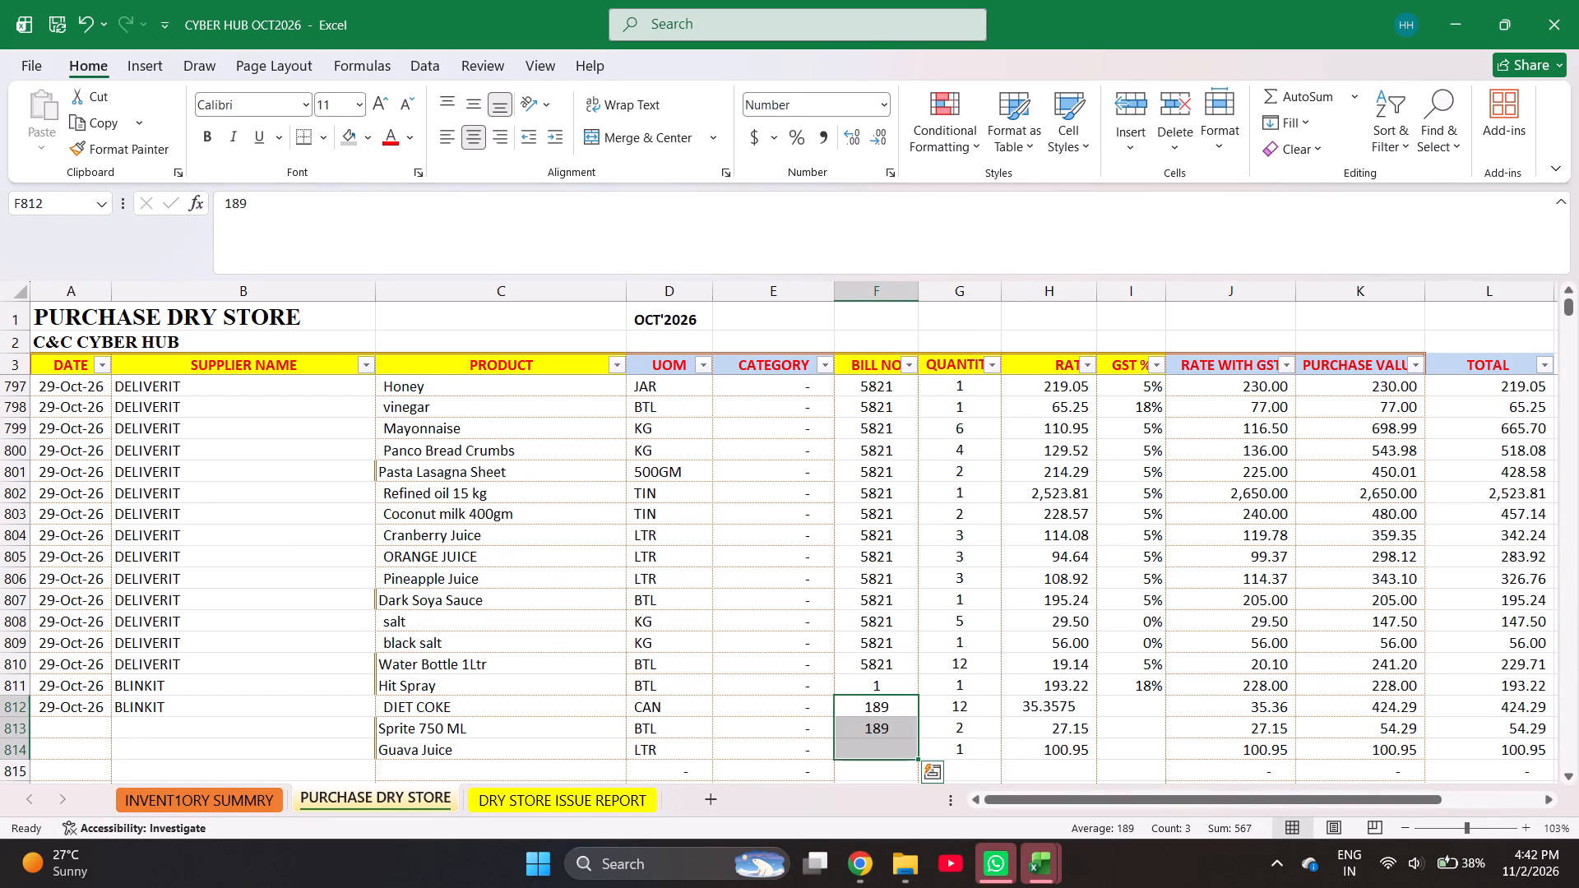
{"action": "key", "text": "Right"}
{"action": "key", "text": "alt+Tab"}
{"action": "key", "text": "alt+Tab"}
{"action": "type", "text": "40"}
{"action": "key", "text": "Return"}
{"action": "type", "text": "40"}
{"action": "key", "text": "Return"}
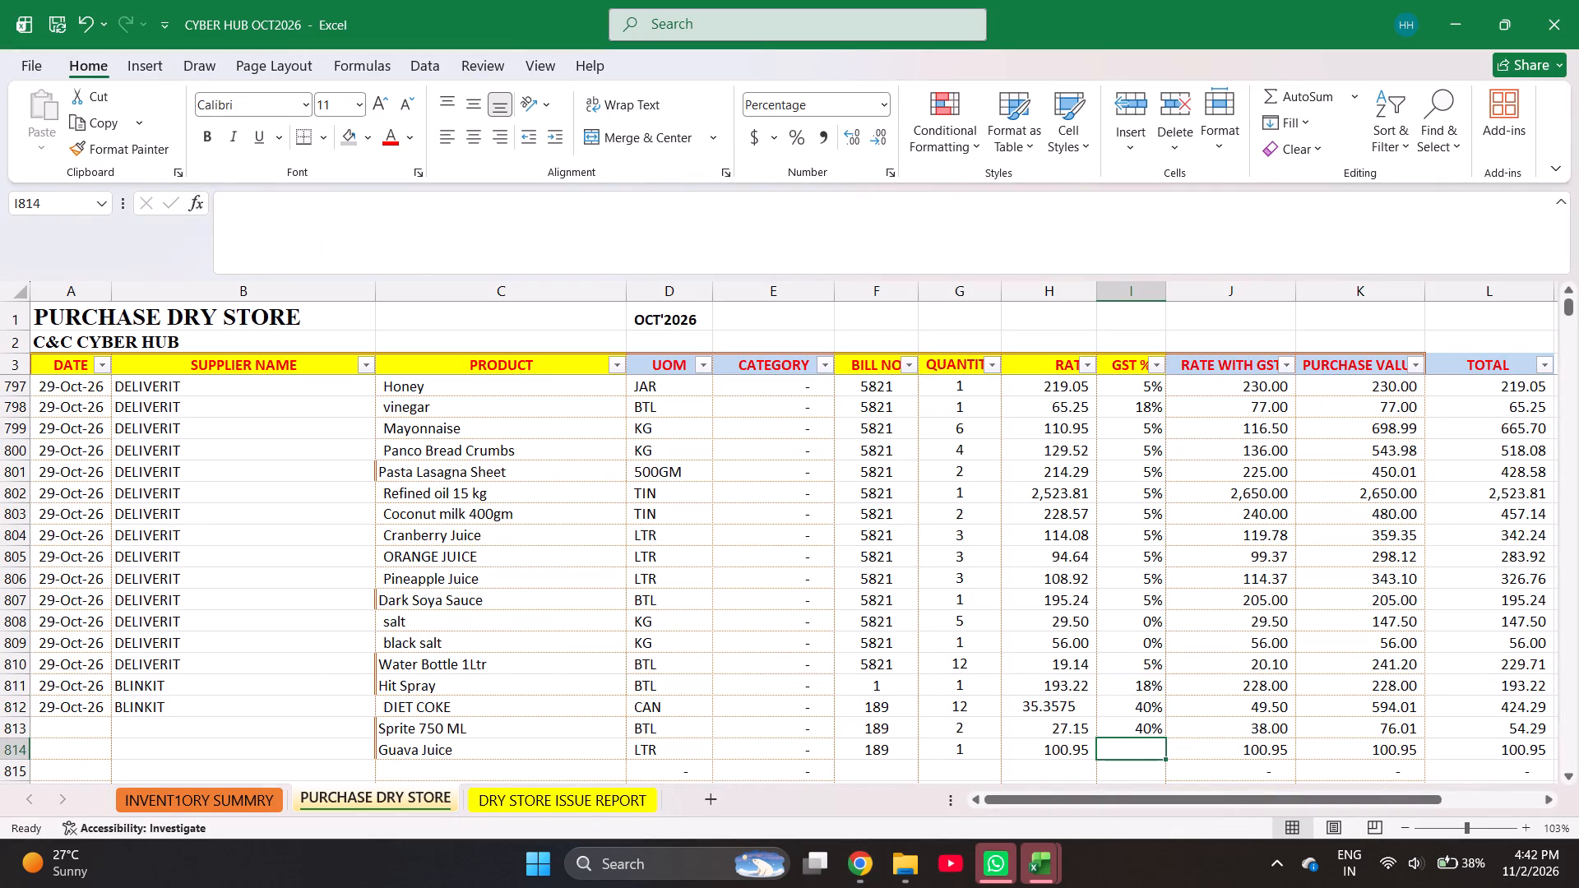
{"action": "key", "text": "5"}
{"action": "key", "text": "Return"}
Fill the date 29-Oct-26 and supplier BLINKIT from row 812 down to rows 813 and 814.
{"action": "key", "text": "ctrl+Left"}
{"action": "key", "text": "ctrl+Left"}
{"action": "key", "text": "ctrl+Left"}
{"action": "key", "text": "ctrl+Left"}
{"action": "key", "text": "ctrl+Left"}
{"action": "key", "text": "ctrl+Left"}
{"action": "key", "text": "ctrl+Left"}
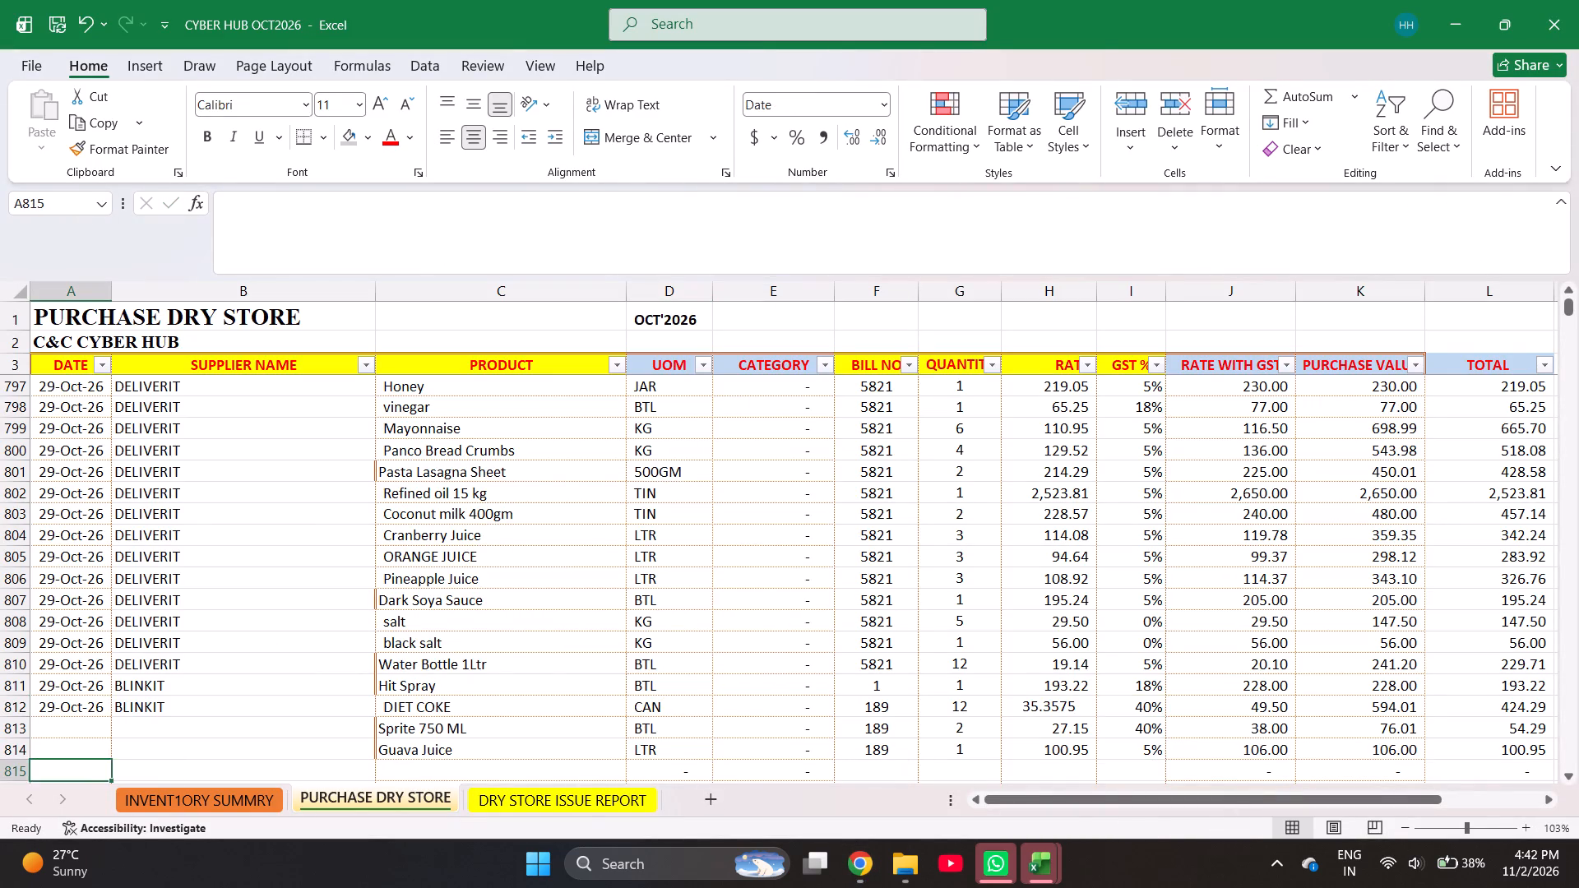
{"action": "key", "text": "ctrl+Up"}
{"action": "key", "text": "shift+Right"}
{"action": "key", "text": "shift+Down"}
{"action": "key", "text": "shift+Down"}
{"action": "key", "text": "ctrl+d"}
Select the purchase values K812:K814 and compare their sum with the scanned invoice's total and its annexure of charges.
{"action": "key", "text": "ctrl+Right"}
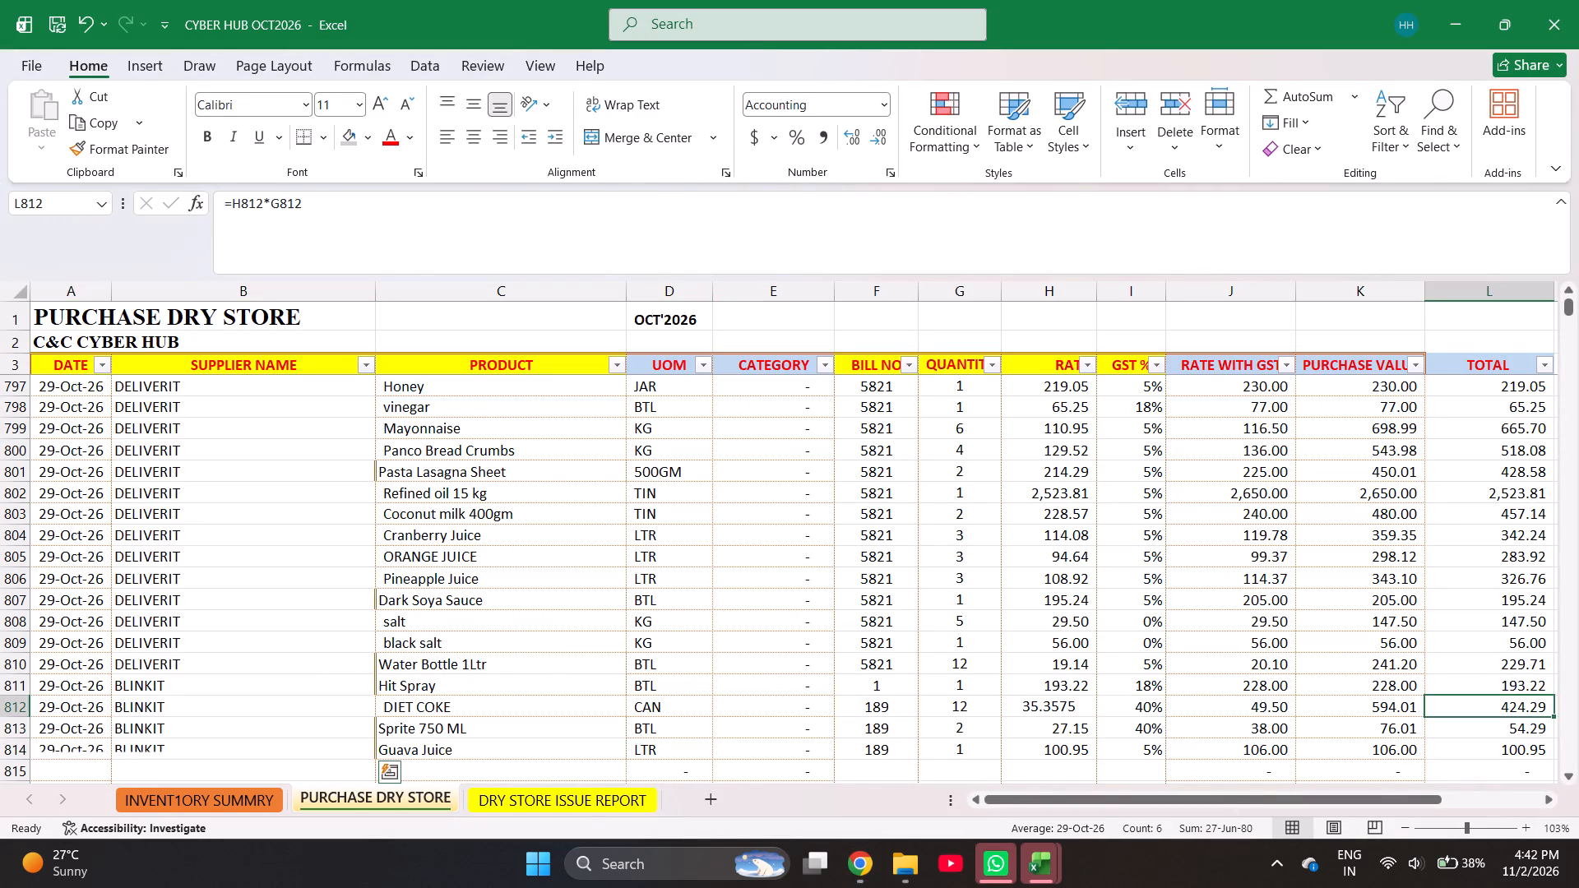
{"action": "key", "text": "Left"}
{"action": "key", "text": "shift+Down"}
{"action": "key", "text": "shift+Down"}
{"action": "key", "text": "alt+Tab"}
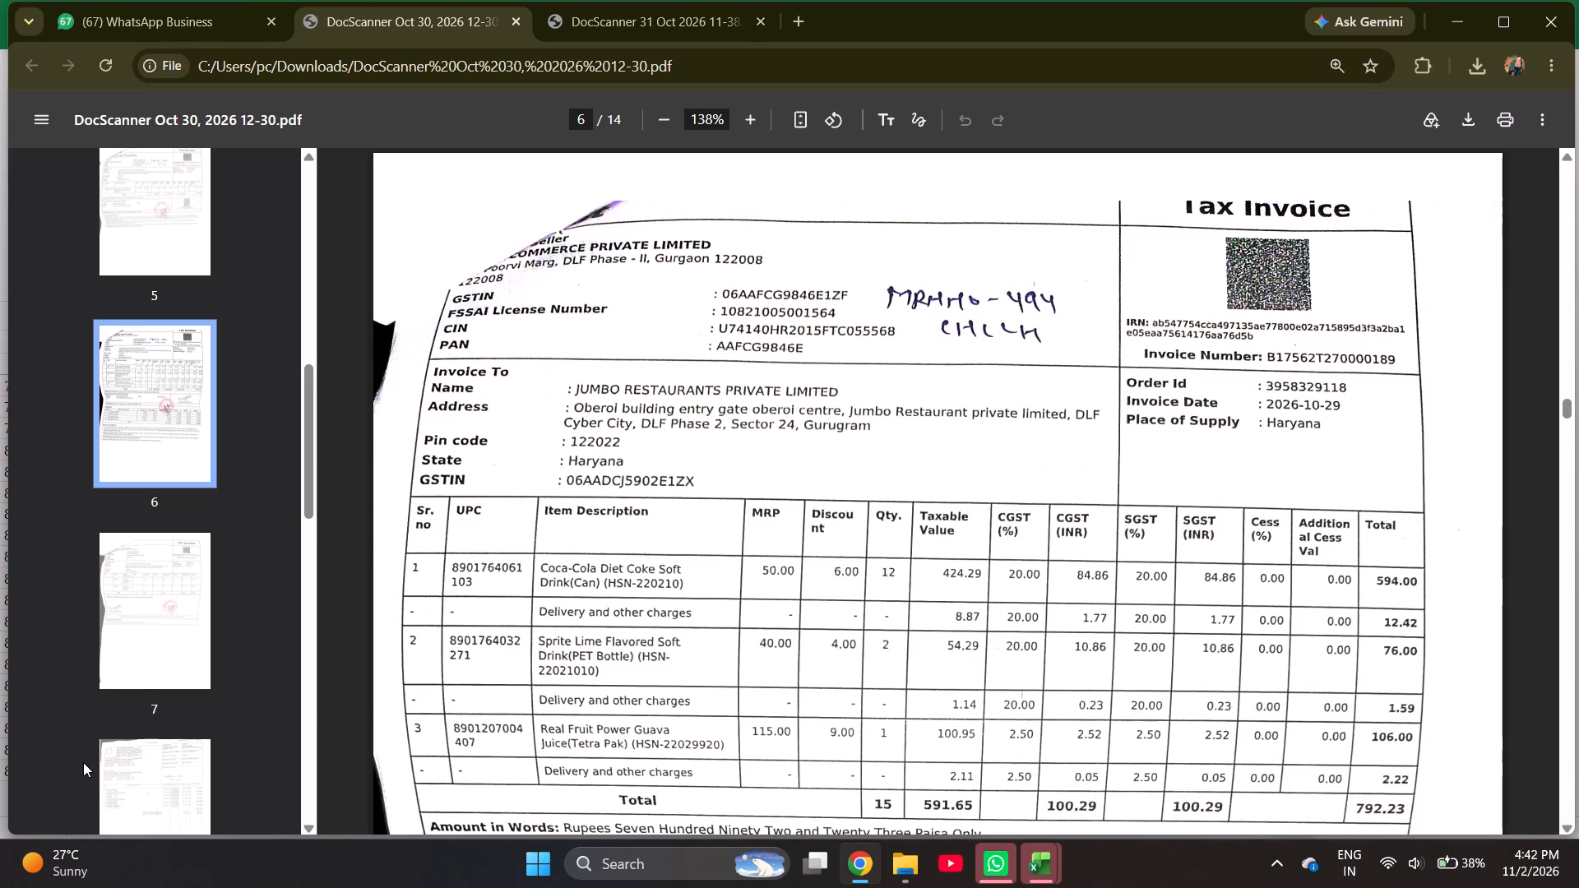
{"action": "scroll", "coordinate": [83, 762], "scroll_direction": "down", "scroll_amount": 1}
{"action": "key", "text": "alt+Tab"}
{"action": "key", "text": "alt+Tab"}
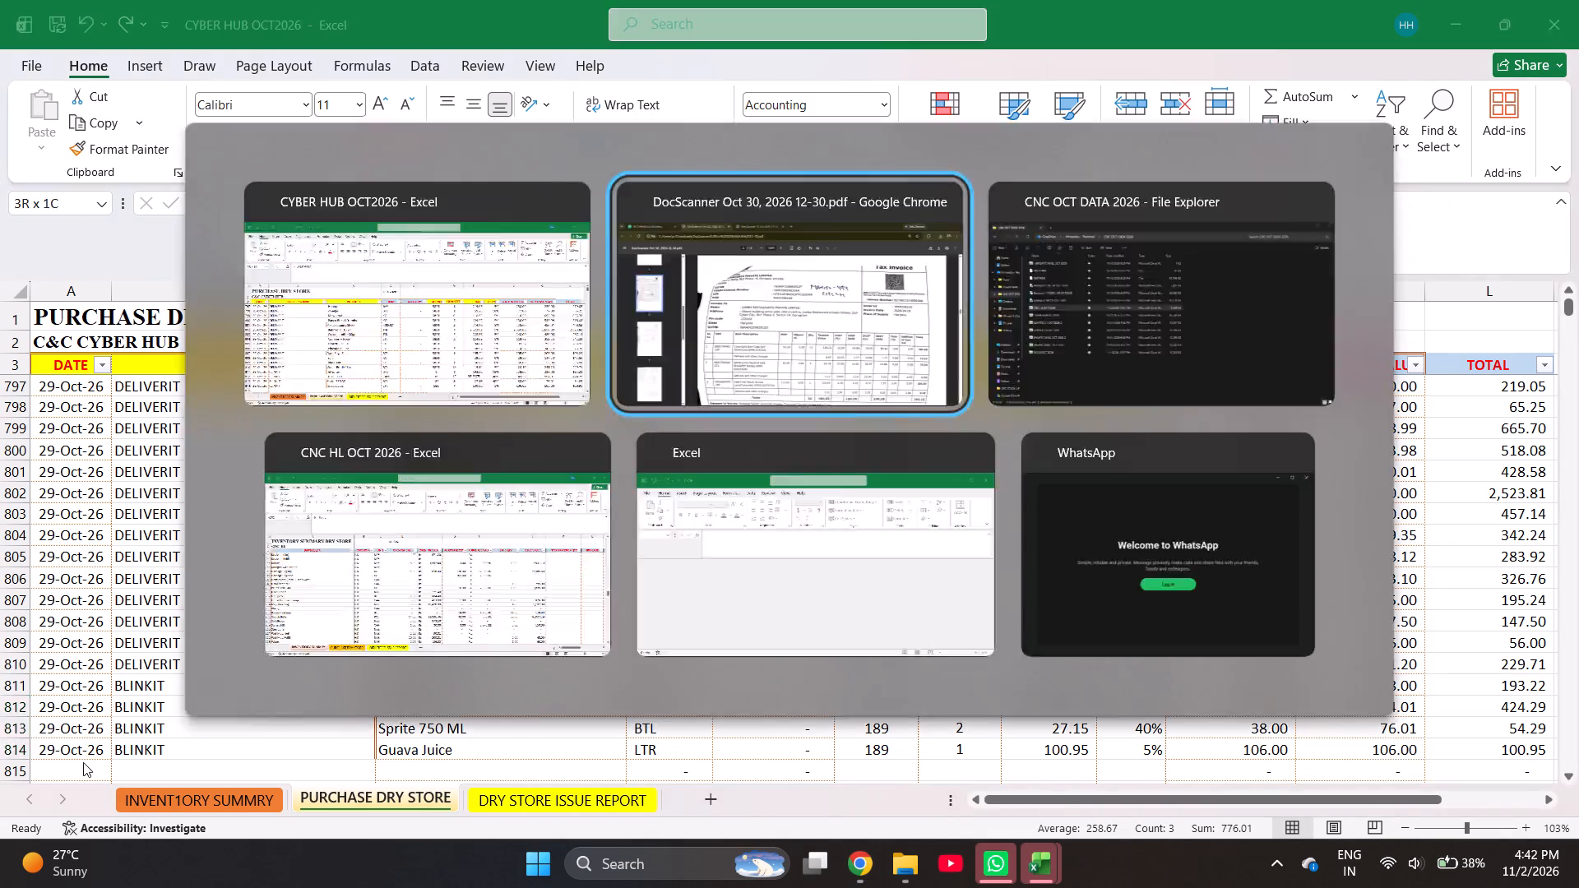
{"action": "key", "text": "alt+Tab"}
{"action": "key", "text": "alt+Tab"}
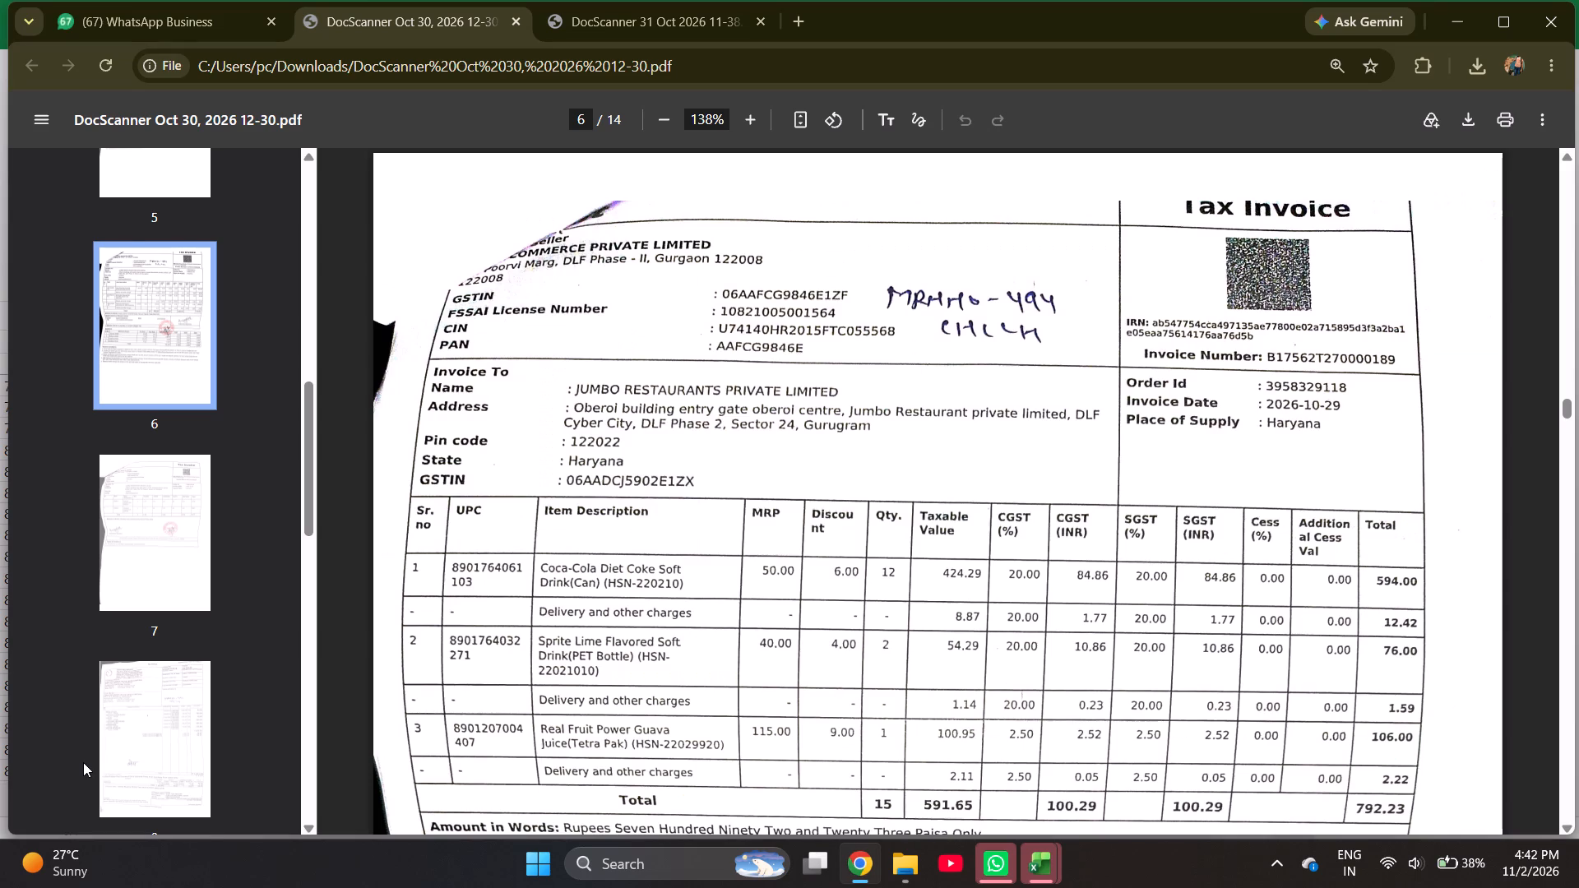
{"action": "scroll", "coordinate": [83, 762], "scroll_direction": "down", "scroll_amount": 1}
{"action": "scroll", "coordinate": [423, 773], "scroll_direction": "down", "scroll_amount": 2}
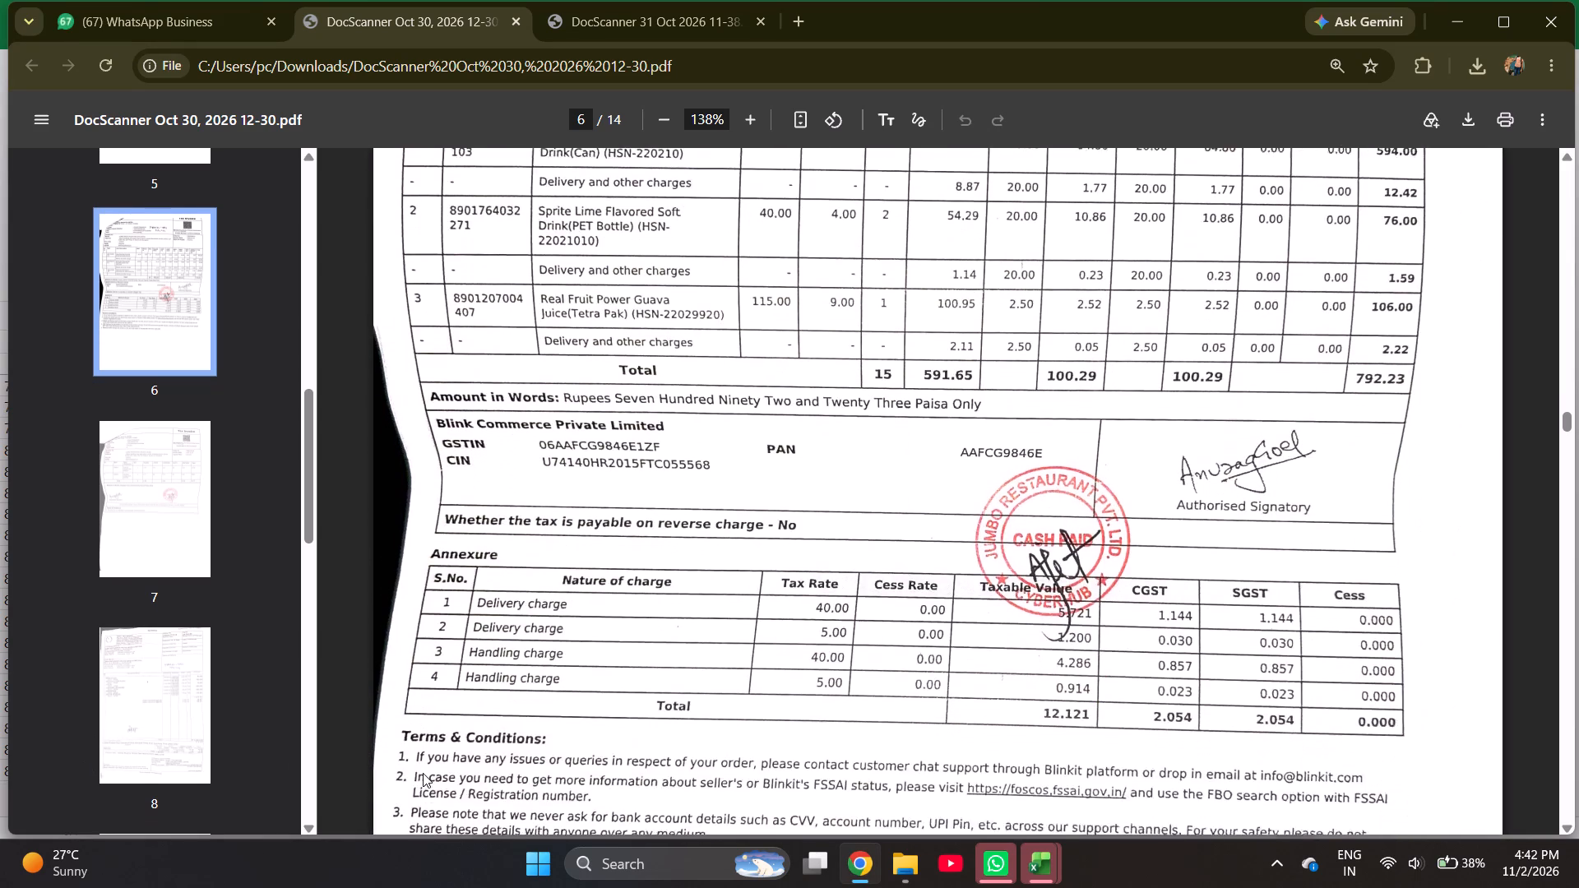
{"action": "scroll", "coordinate": [423, 773], "scroll_direction": "down", "scroll_amount": 1}
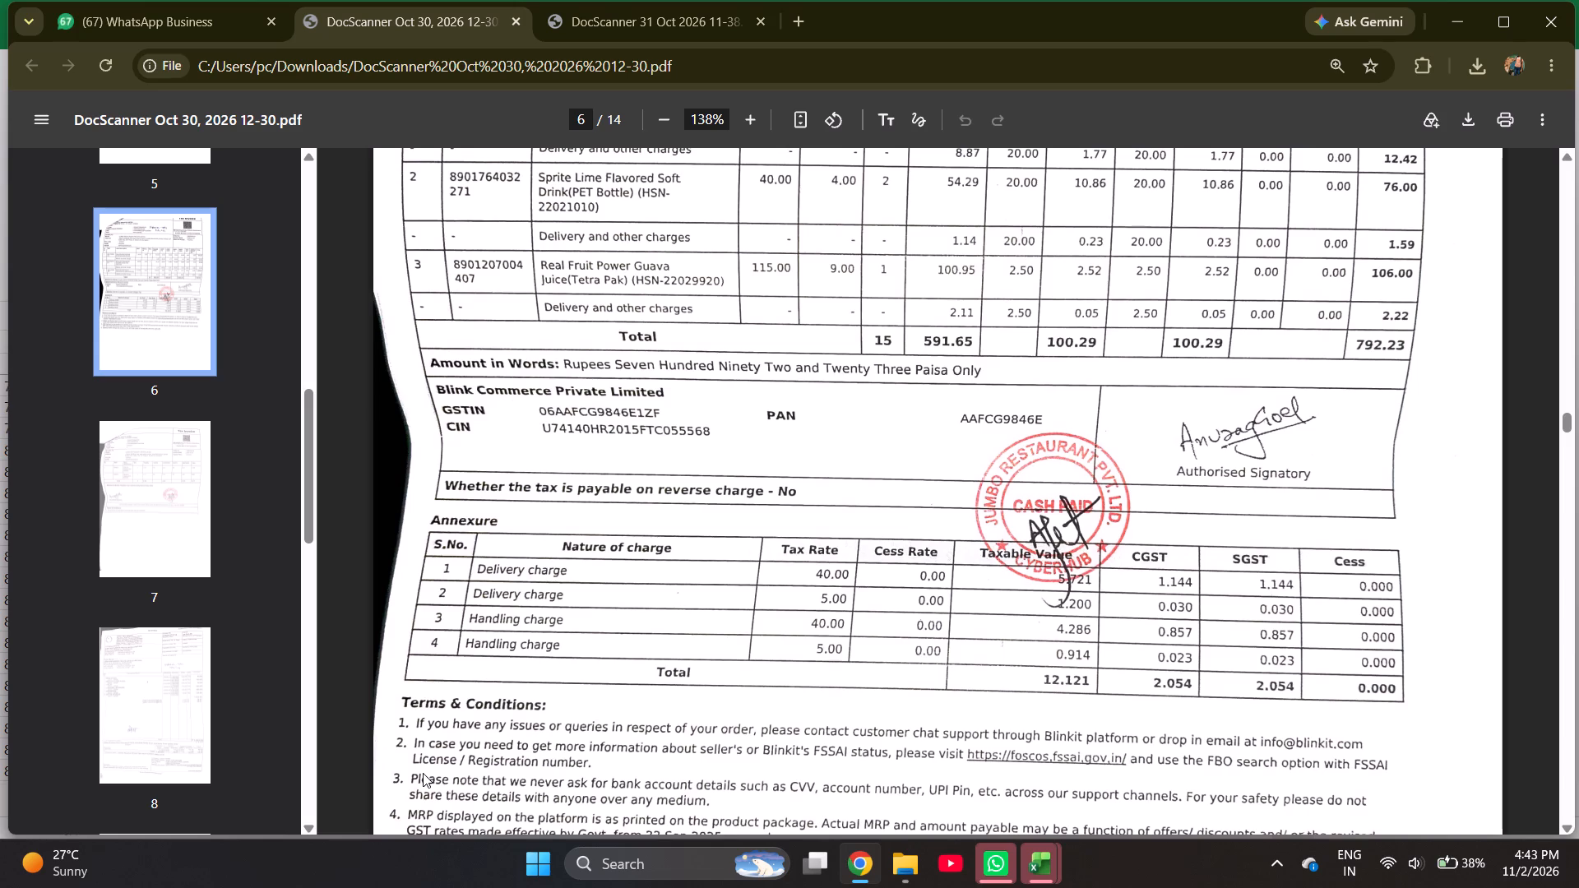
{"action": "key", "text": "alt+Tab"}
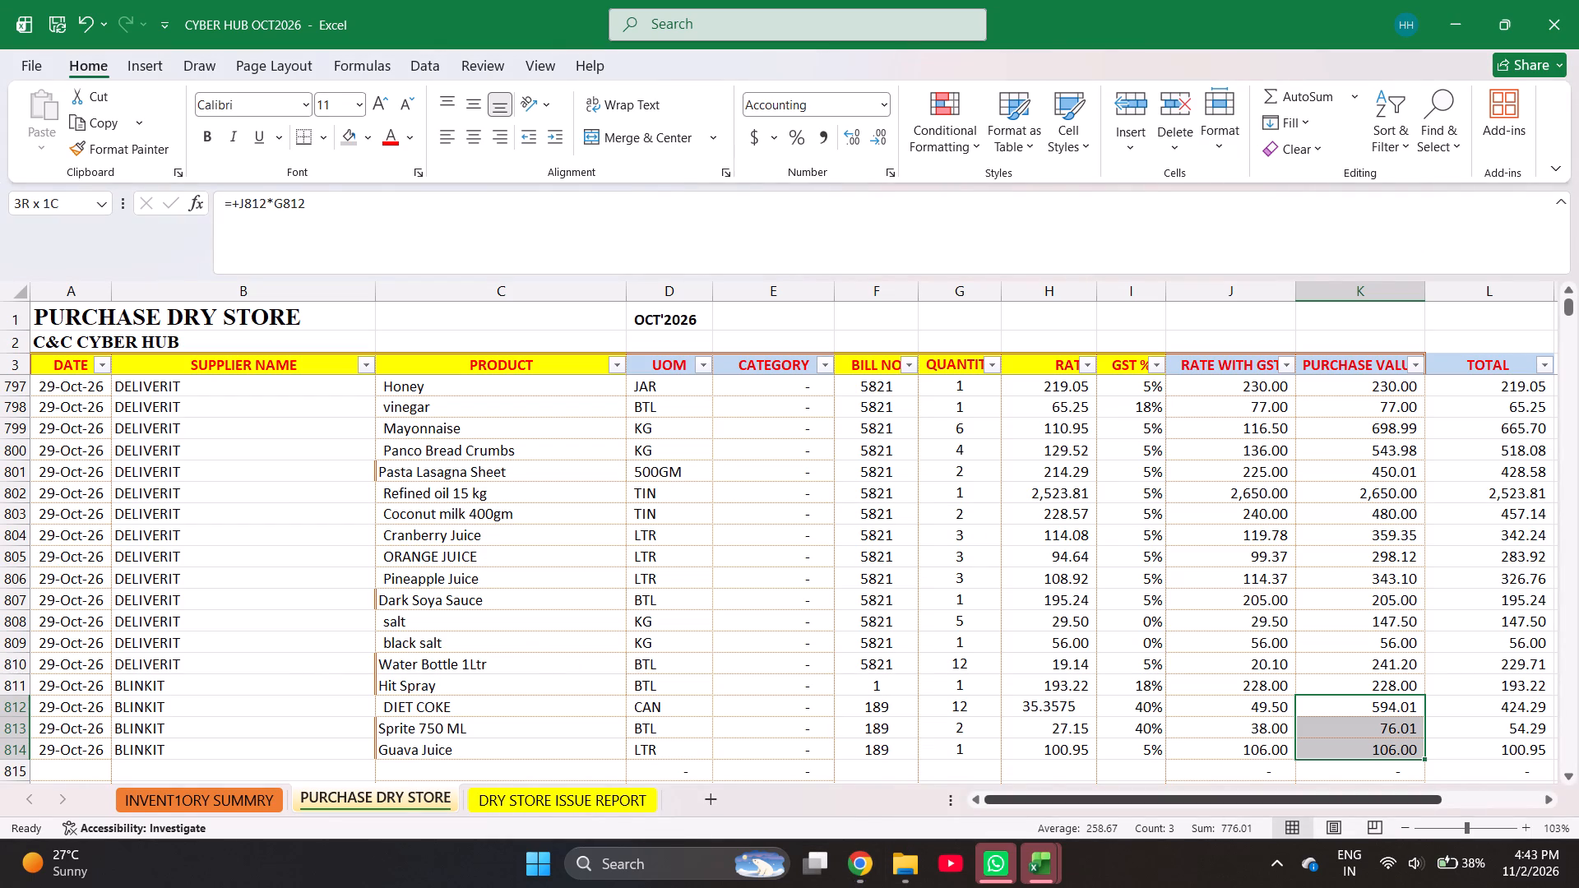
Enter quantity 1, rate 18 and GST 0% in row 815, directly below Guava Juice.
{"action": "left_click", "coordinate": [996, 770]}
{"action": "key", "text": "1"}
{"action": "key", "text": "Right"}
{"action": "type", "text": "18"}
{"action": "key", "text": "Right"}
{"action": "key", "text": "0"}
{"action": "key", "text": "Right"}
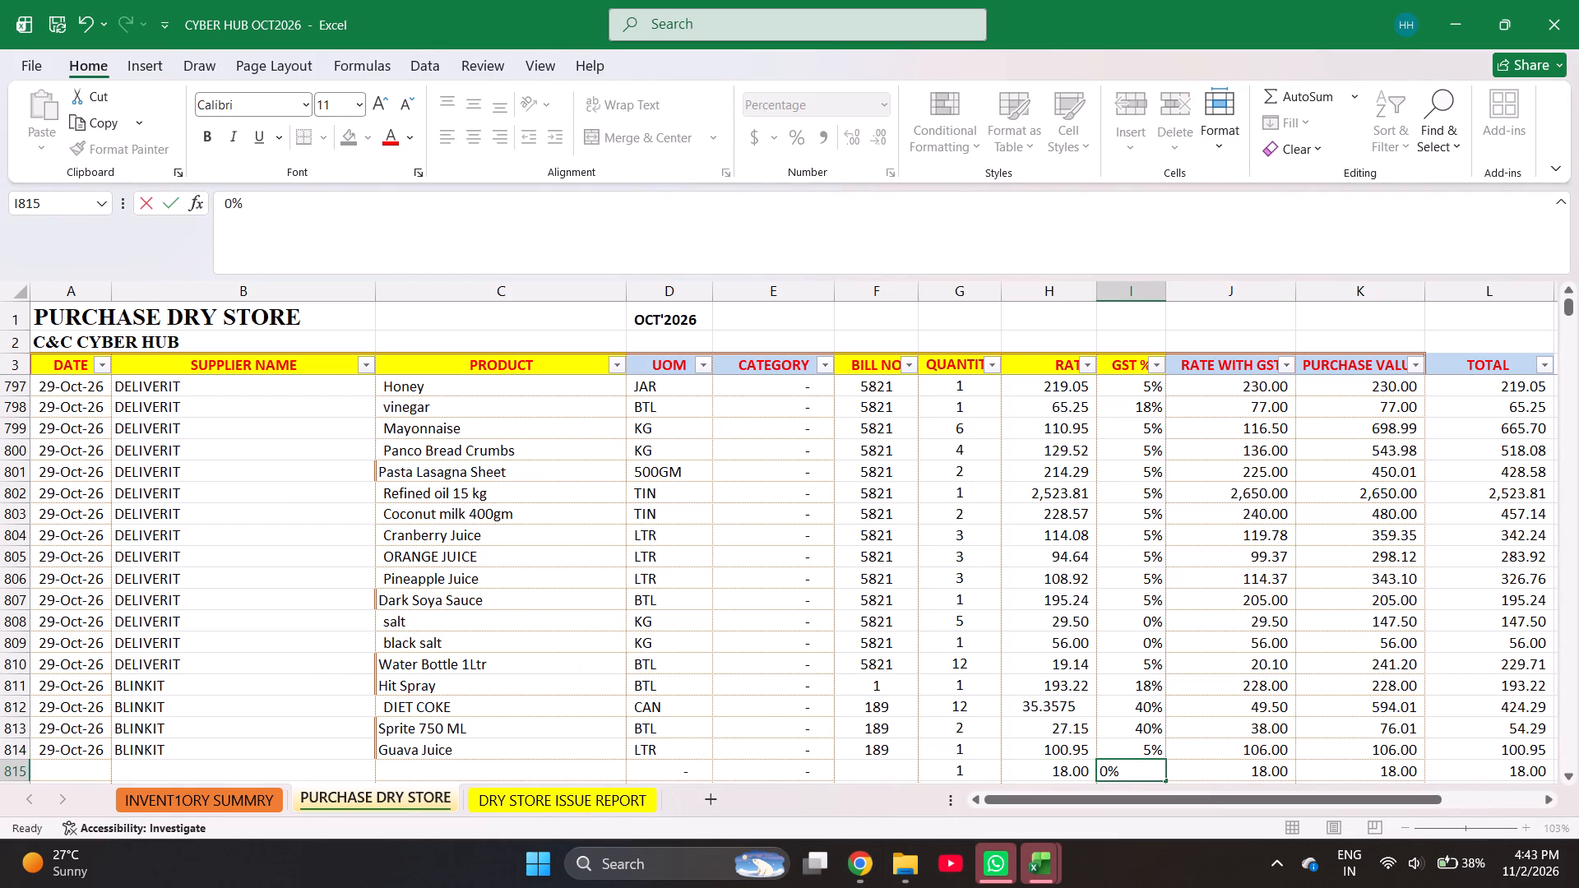
Select the purchase values K812:K815 and compare their sum with the scanned invoice's total.
{"action": "key", "text": "Right"}
{"action": "key", "text": "shift+Up"}
{"action": "key", "text": "shift+Up"}
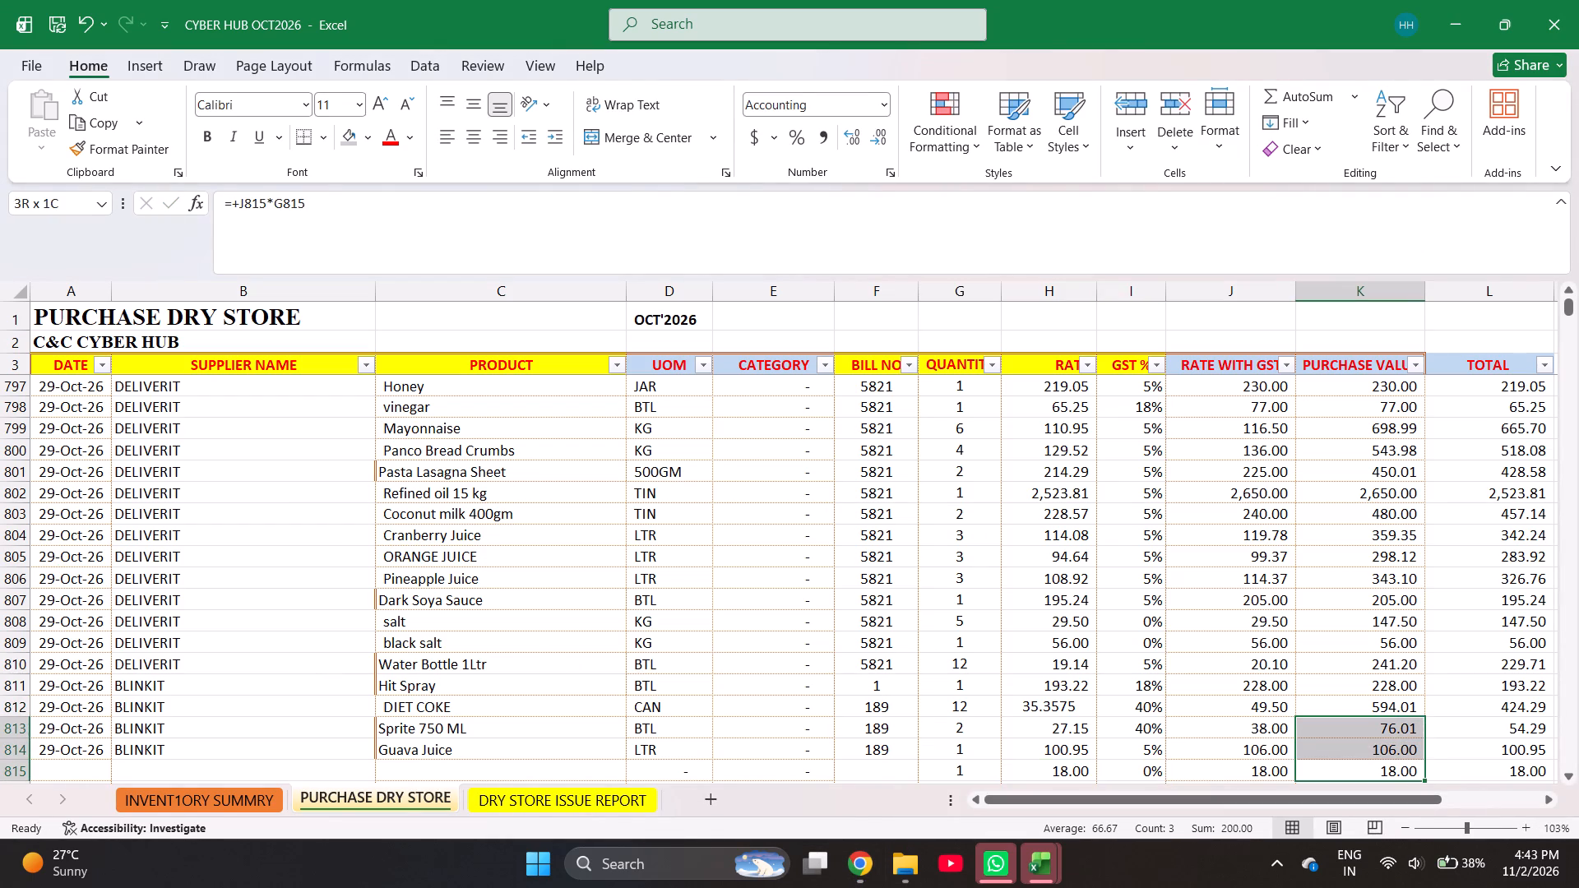
{"action": "key", "text": "shift+Up"}
{"action": "key", "text": "alt+Tab"}
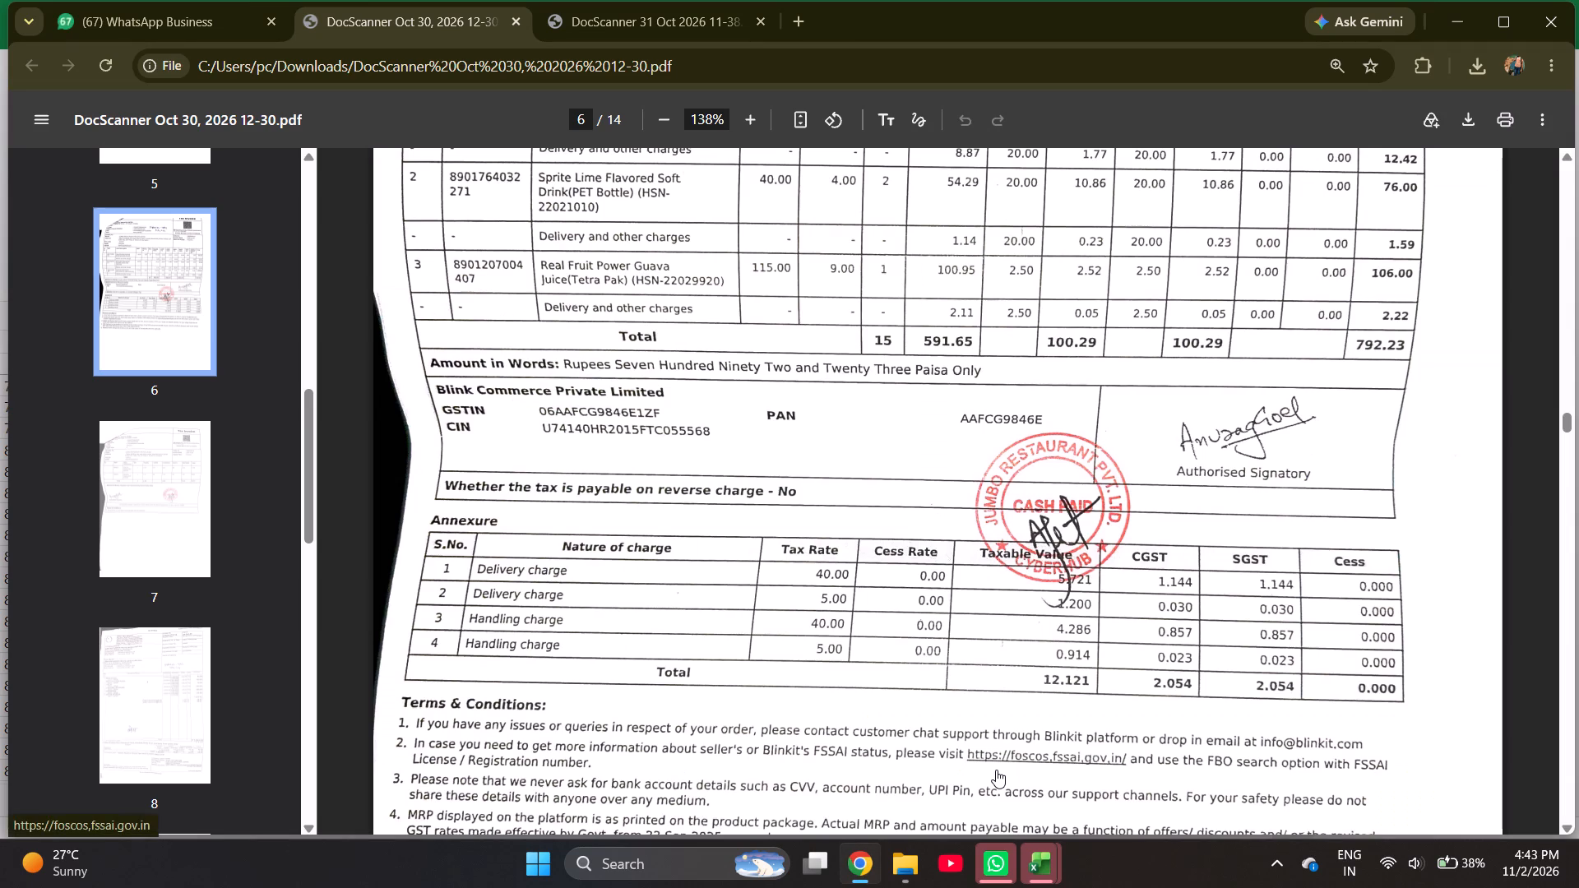
{"action": "key", "text": "alt+Tab"}
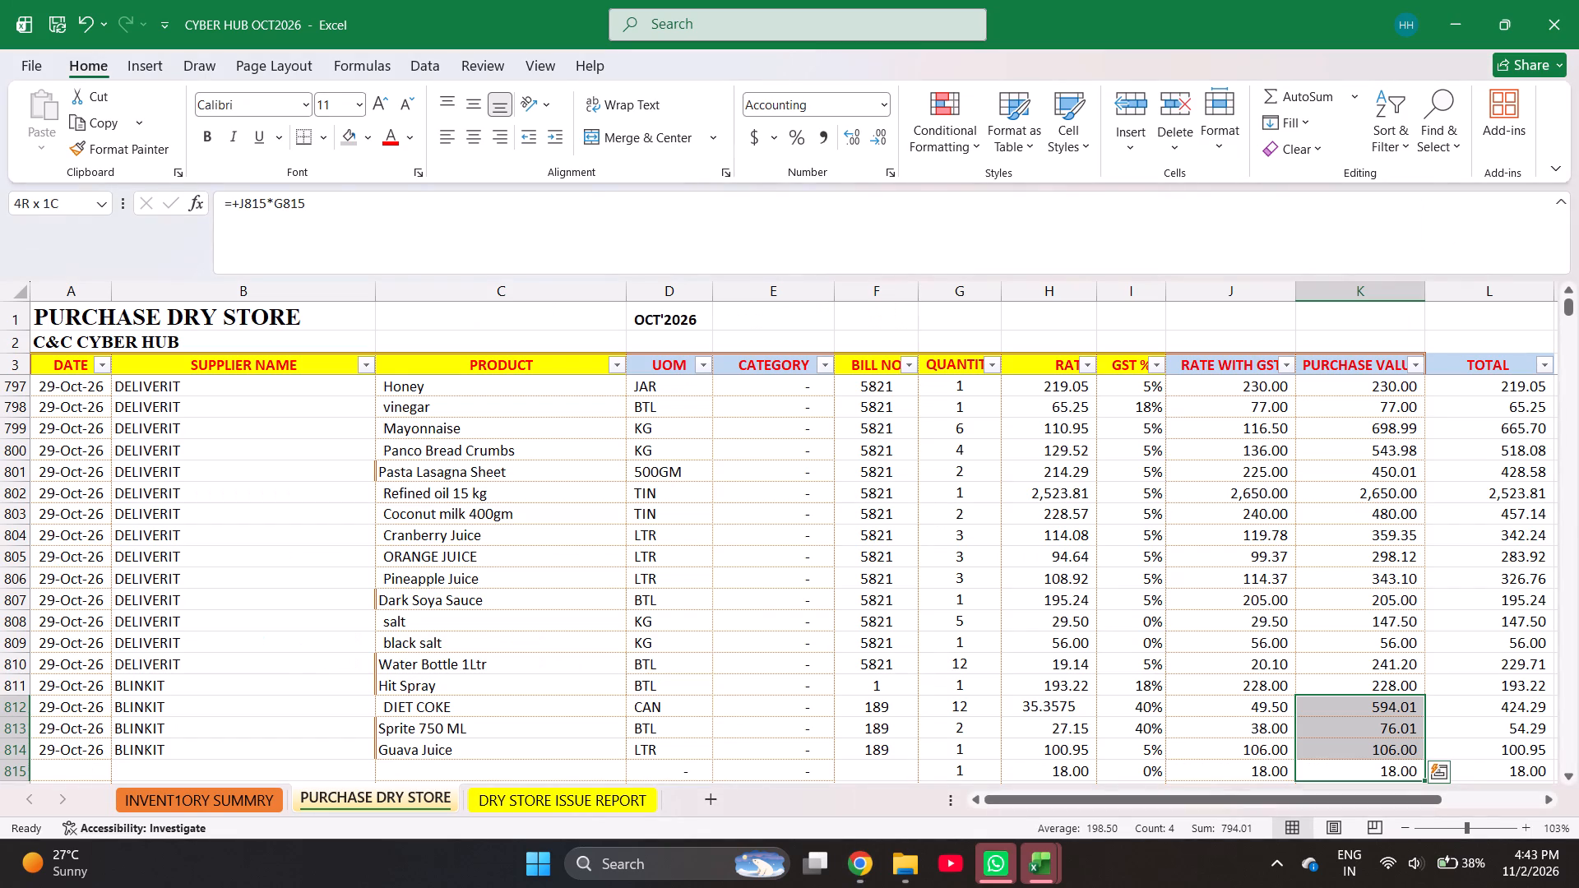
{"action": "key", "text": "alt+Tab"}
{"action": "key", "text": "alt+Tab"}
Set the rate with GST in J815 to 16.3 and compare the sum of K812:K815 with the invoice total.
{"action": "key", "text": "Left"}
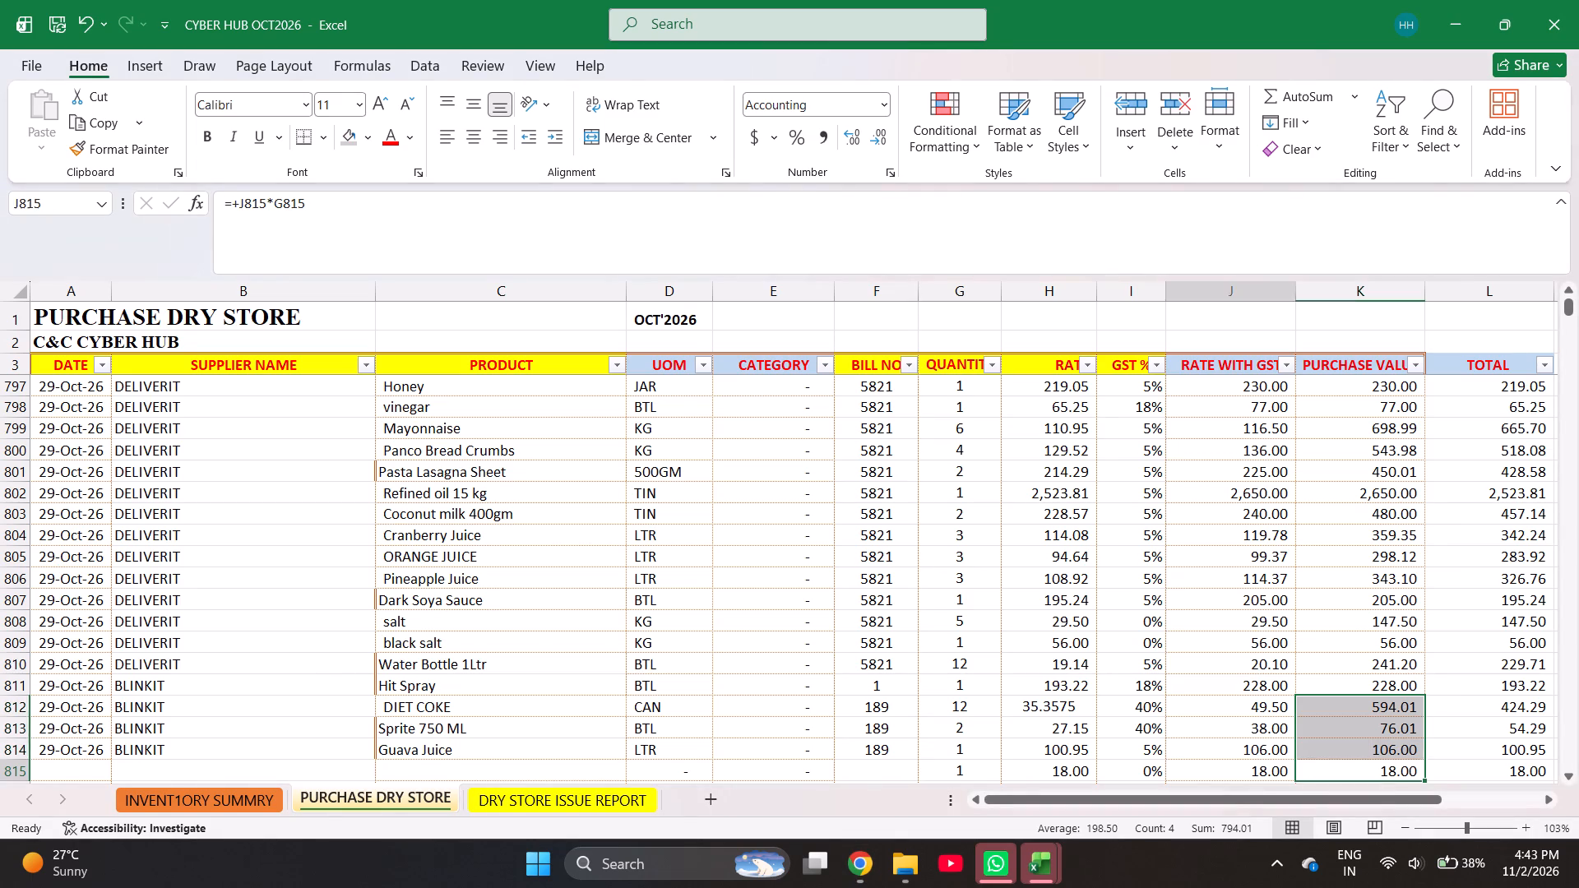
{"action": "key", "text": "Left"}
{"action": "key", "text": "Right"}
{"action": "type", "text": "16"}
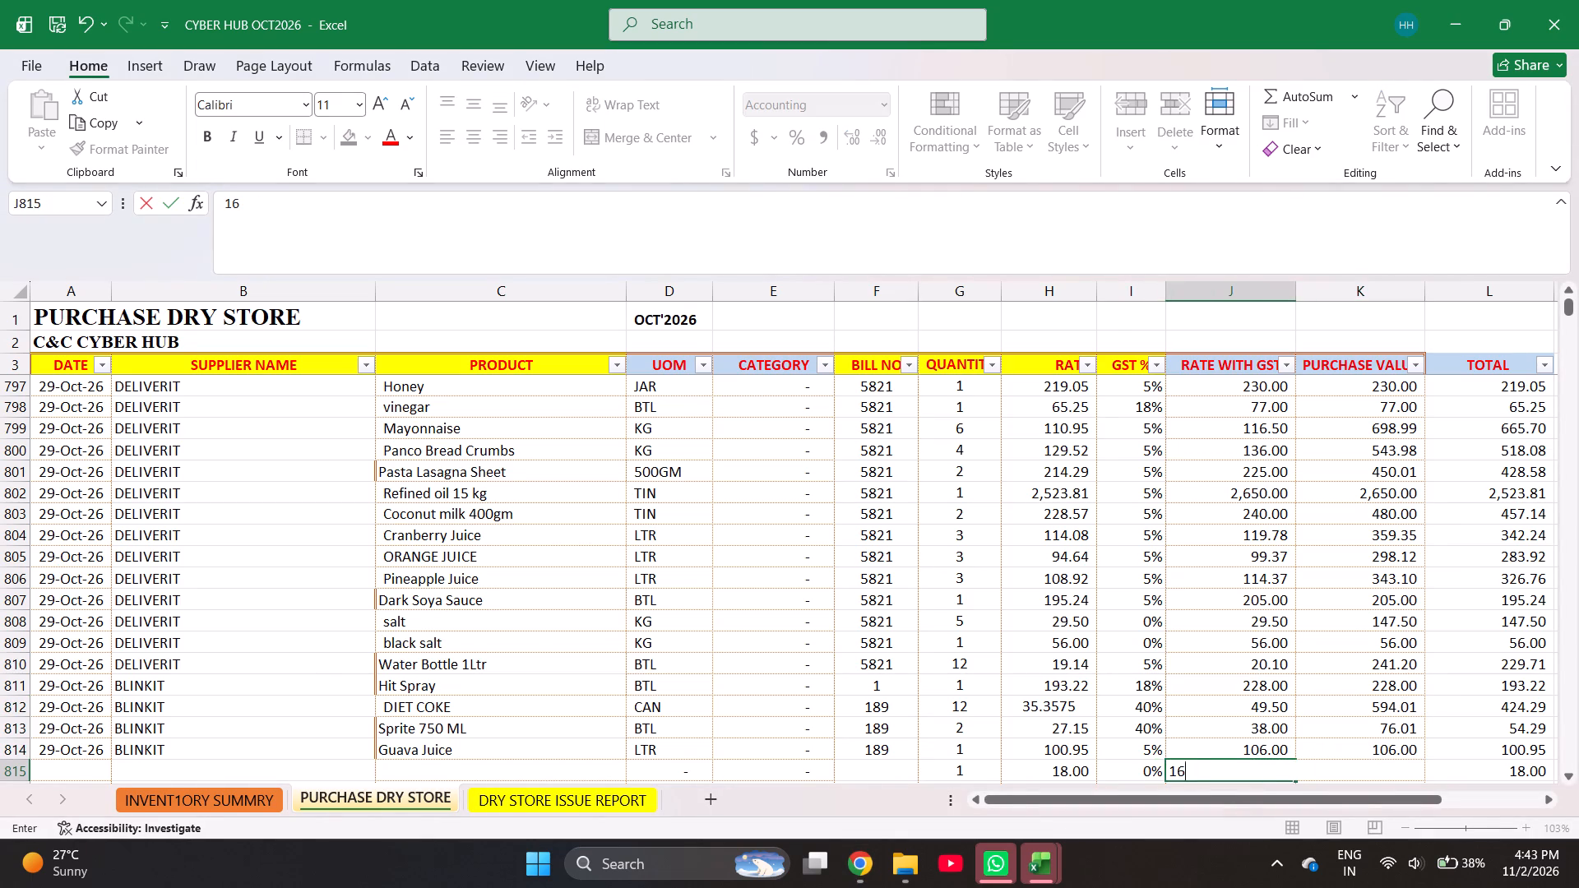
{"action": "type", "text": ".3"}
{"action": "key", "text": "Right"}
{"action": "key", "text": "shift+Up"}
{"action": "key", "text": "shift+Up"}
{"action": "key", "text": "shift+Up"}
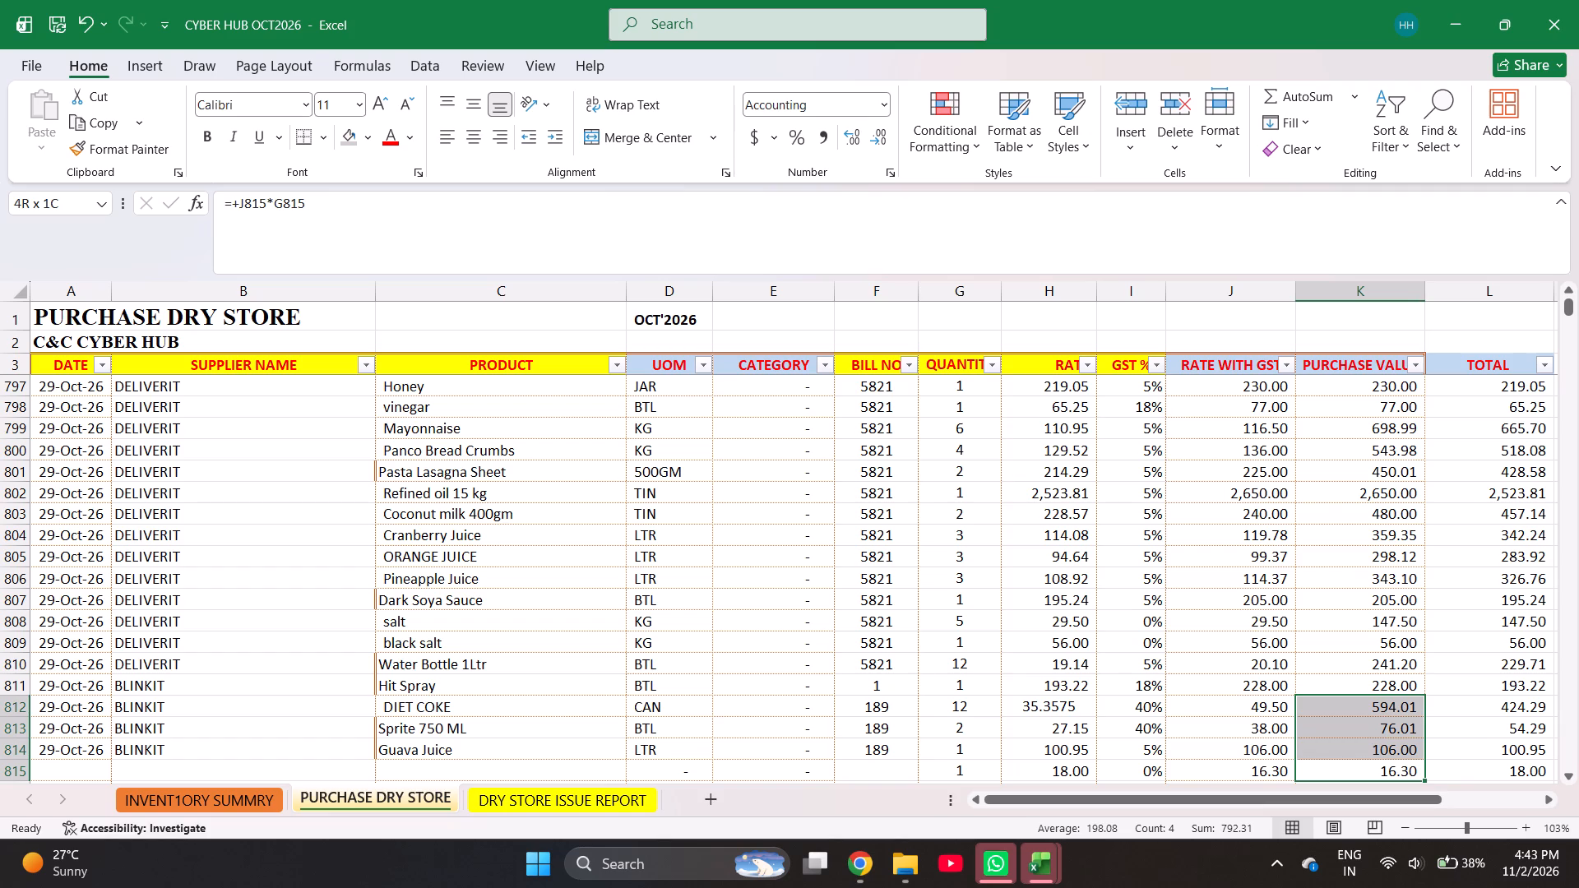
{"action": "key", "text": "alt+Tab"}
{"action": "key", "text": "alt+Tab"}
Replace the rate with GST in J815 with the formula =16.3-8.
{"action": "key", "text": "Left"}
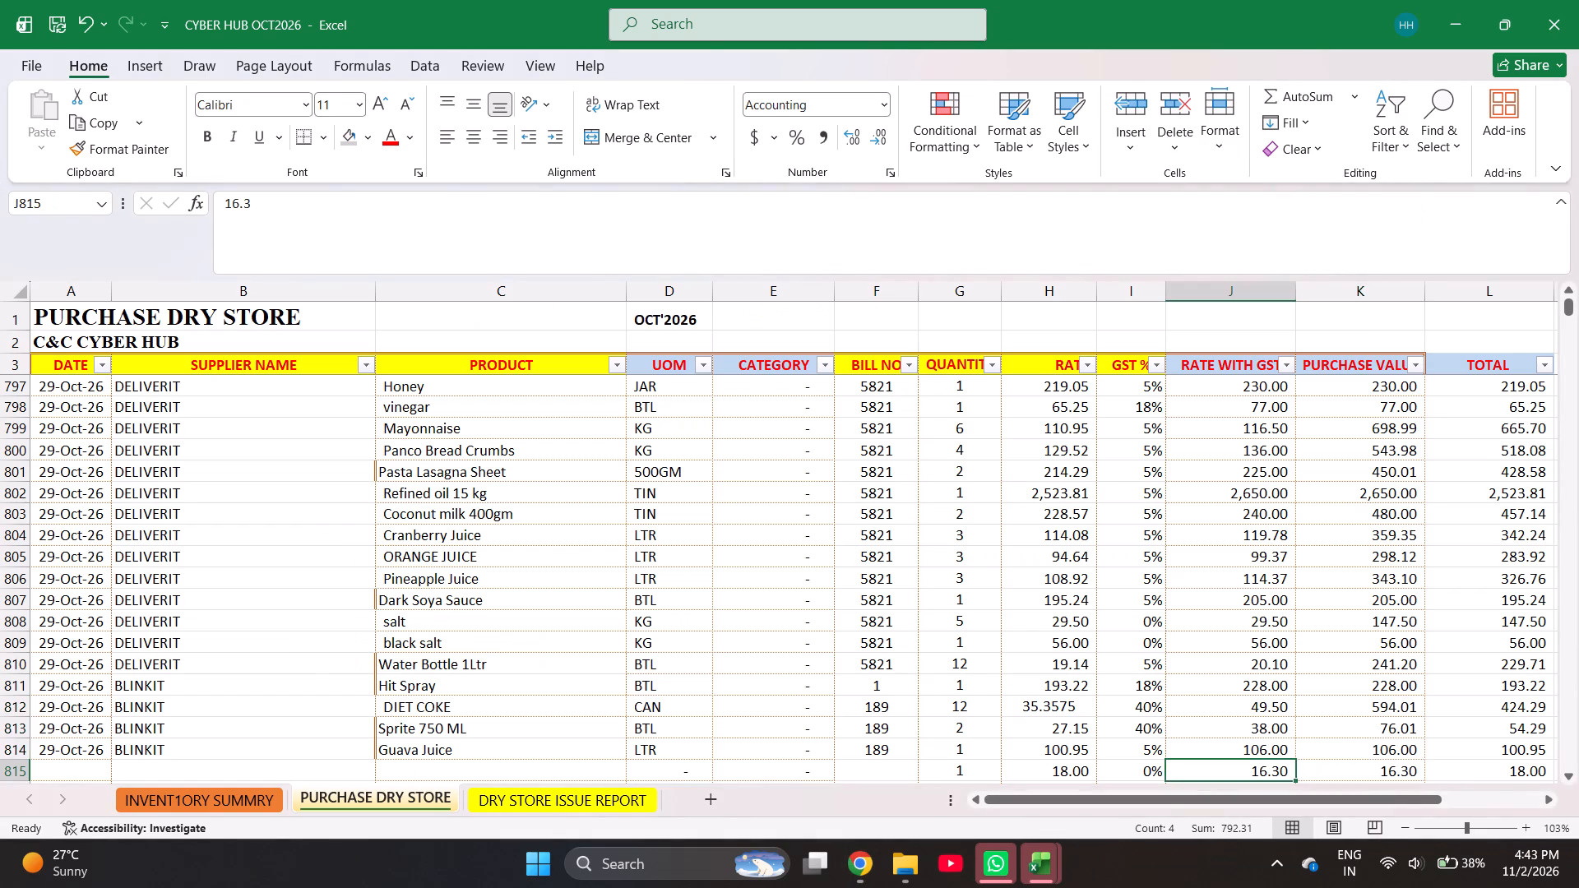
{"action": "type", "text": "16."}
{"action": "type", "text": "30"}
{"action": "key", "text": "minus"}
{"action": "key", "text": "alt+Tab"}
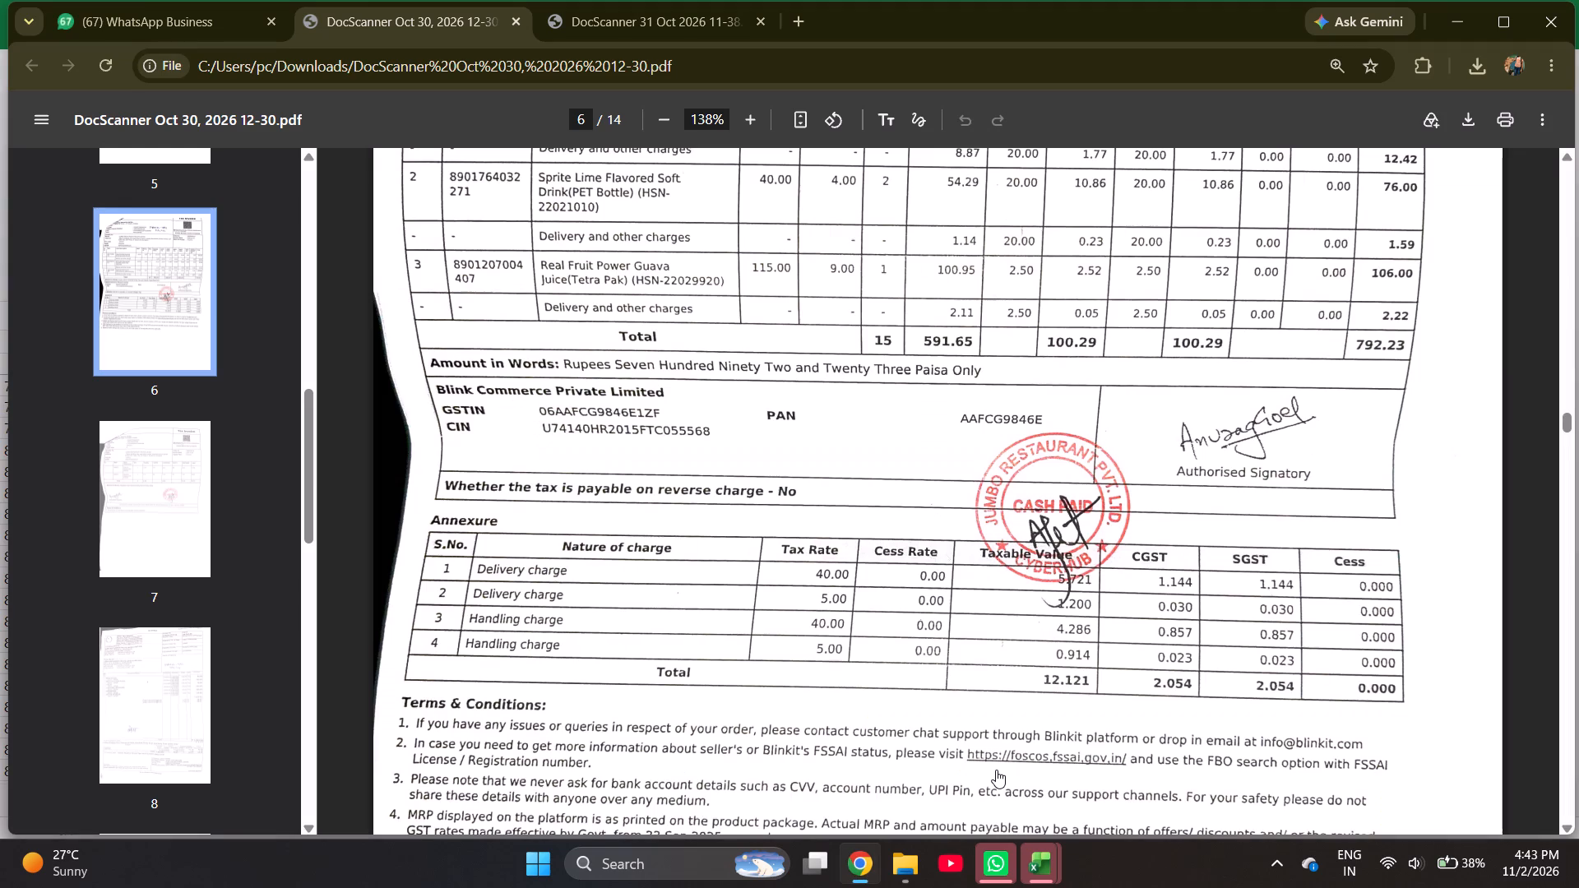
{"action": "key", "text": "alt+Tab"}
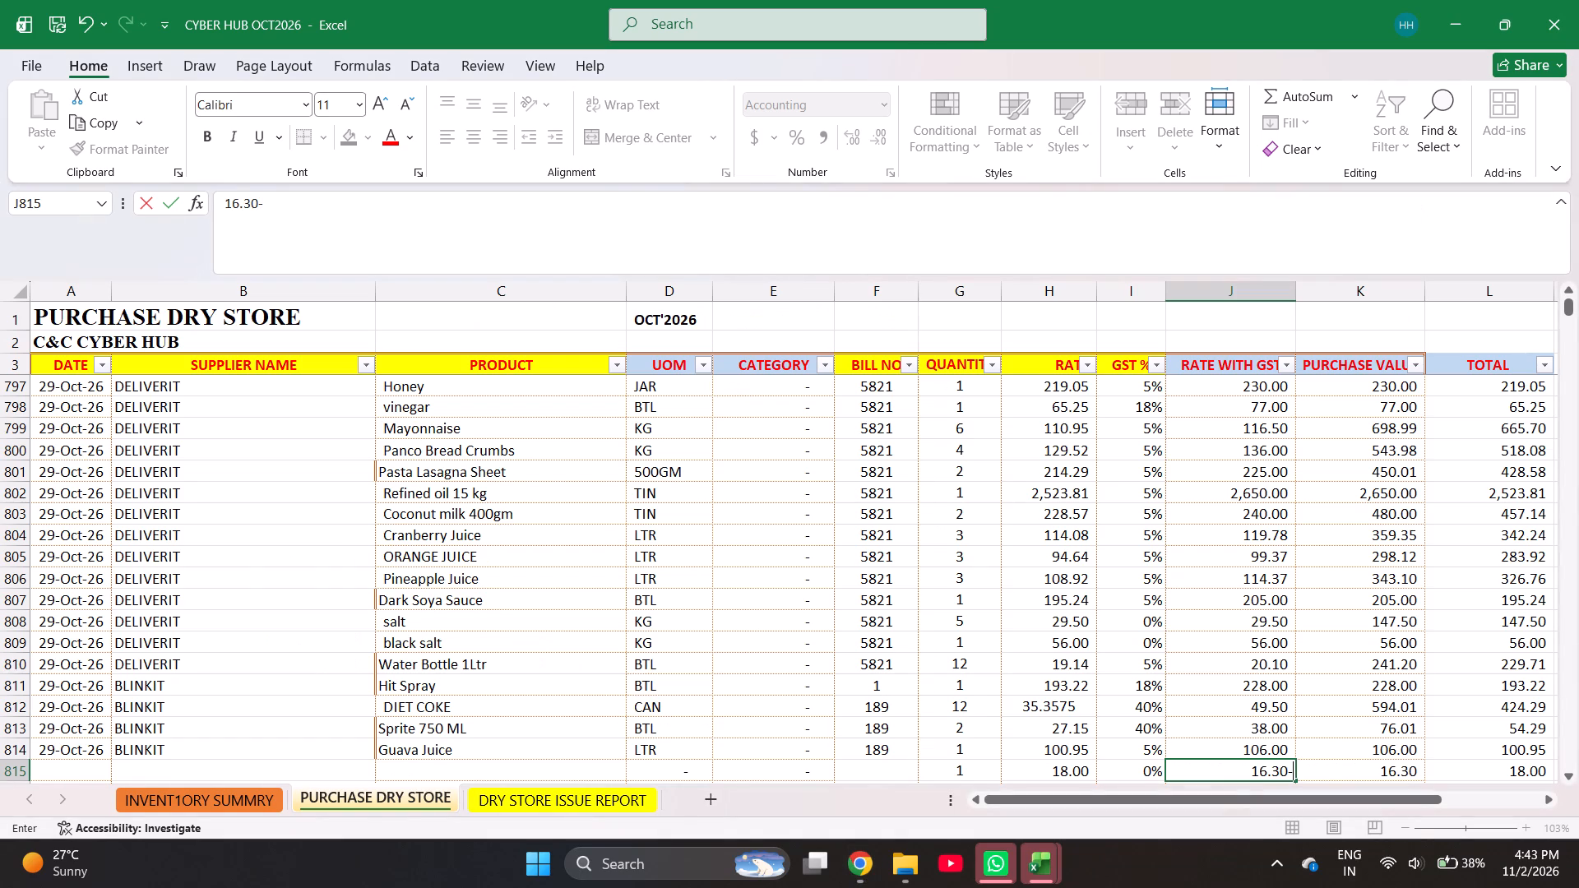
{"action": "key", "text": "8"}
{"action": "key", "text": "Left"}
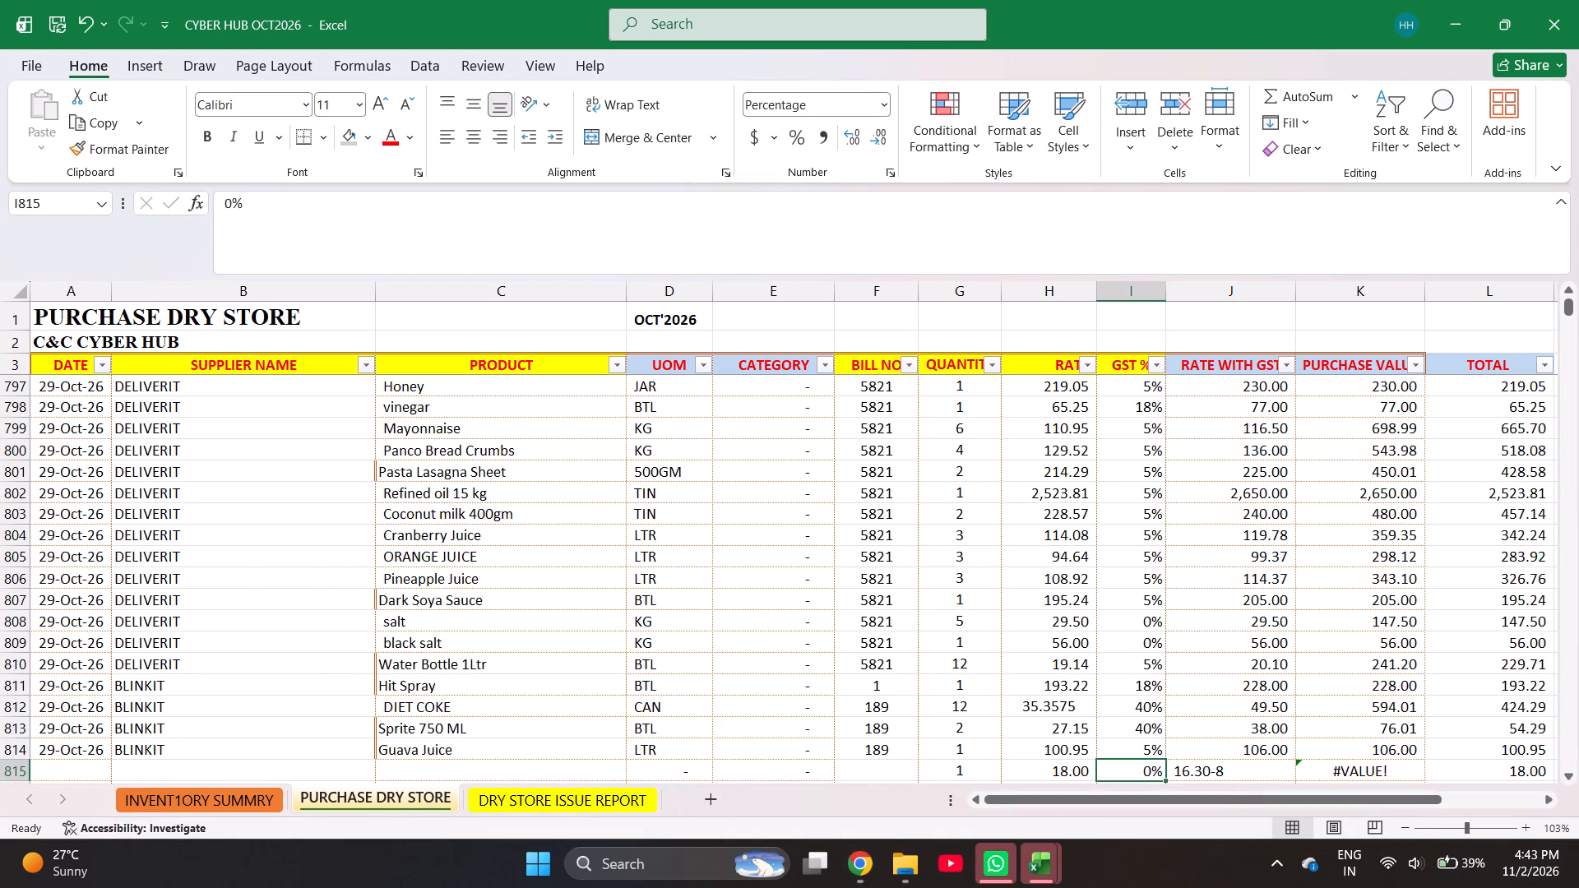
{"action": "key", "text": "Right"}
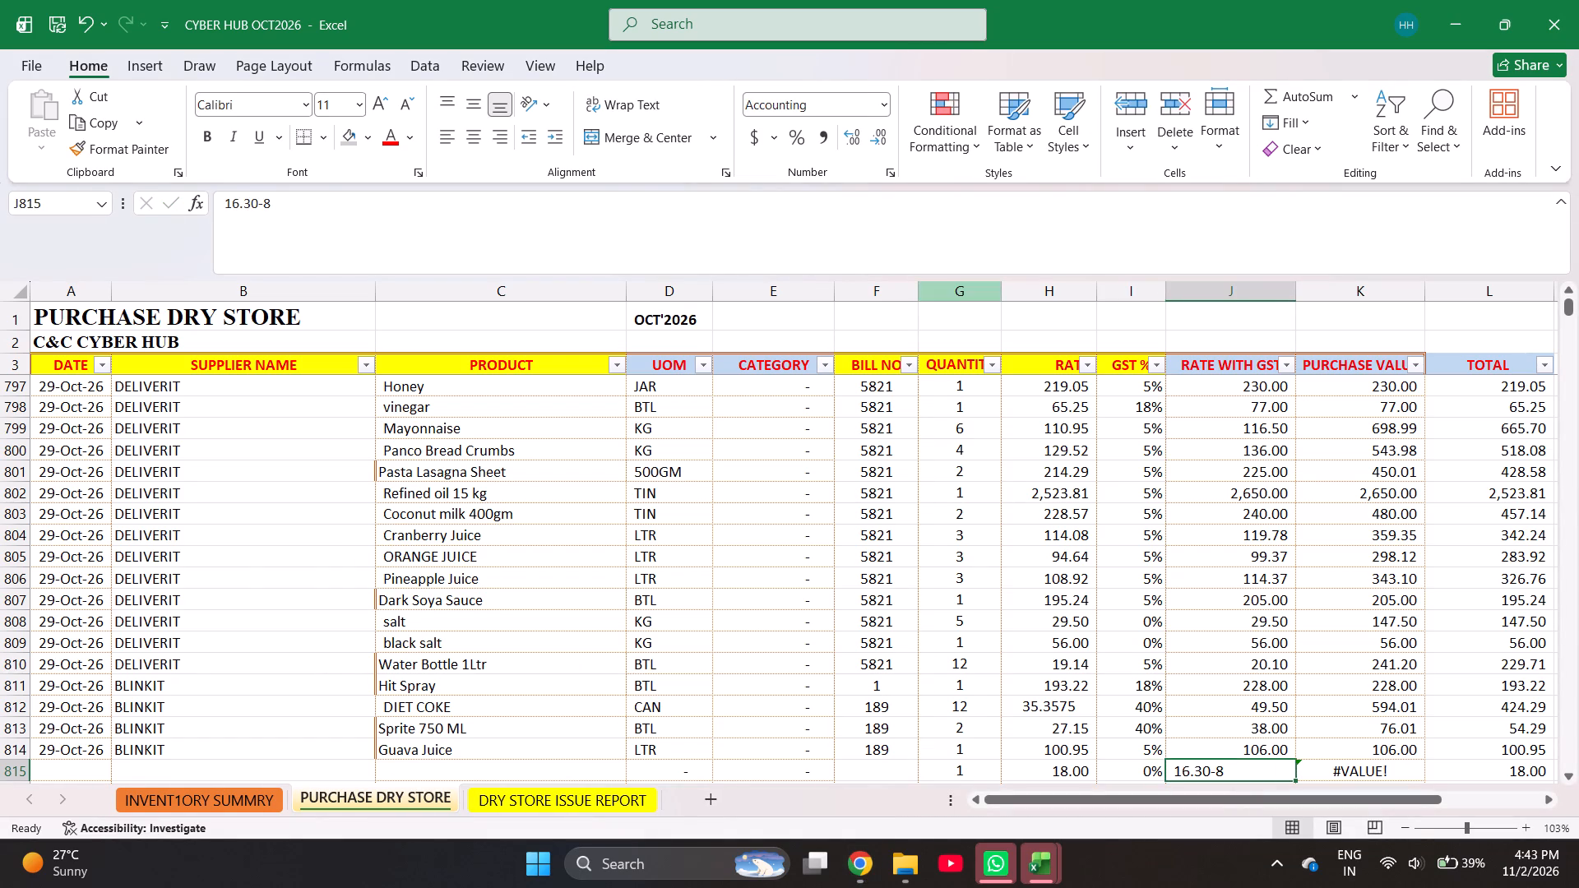
{"action": "left_click", "coordinate": [956, 240]}
{"action": "key", "text": "Left"}
{"action": "key", "text": "Left"}
{"action": "key", "text": "Left"}
{"action": "key", "text": "Left"}
{"action": "key", "text": "Left"}
{"action": "key", "text": "Left"}
{"action": "key", "text": "Left"}
{"action": "key", "text": "Left"}
{"action": "key", "text": "Left"}
{"action": "key", "text": "Left"}
{"action": "key", "text": "Left"}
{"action": "key", "text": "Left"}
{"action": "key", "text": "Left"}
{"action": "key", "text": "Left"}
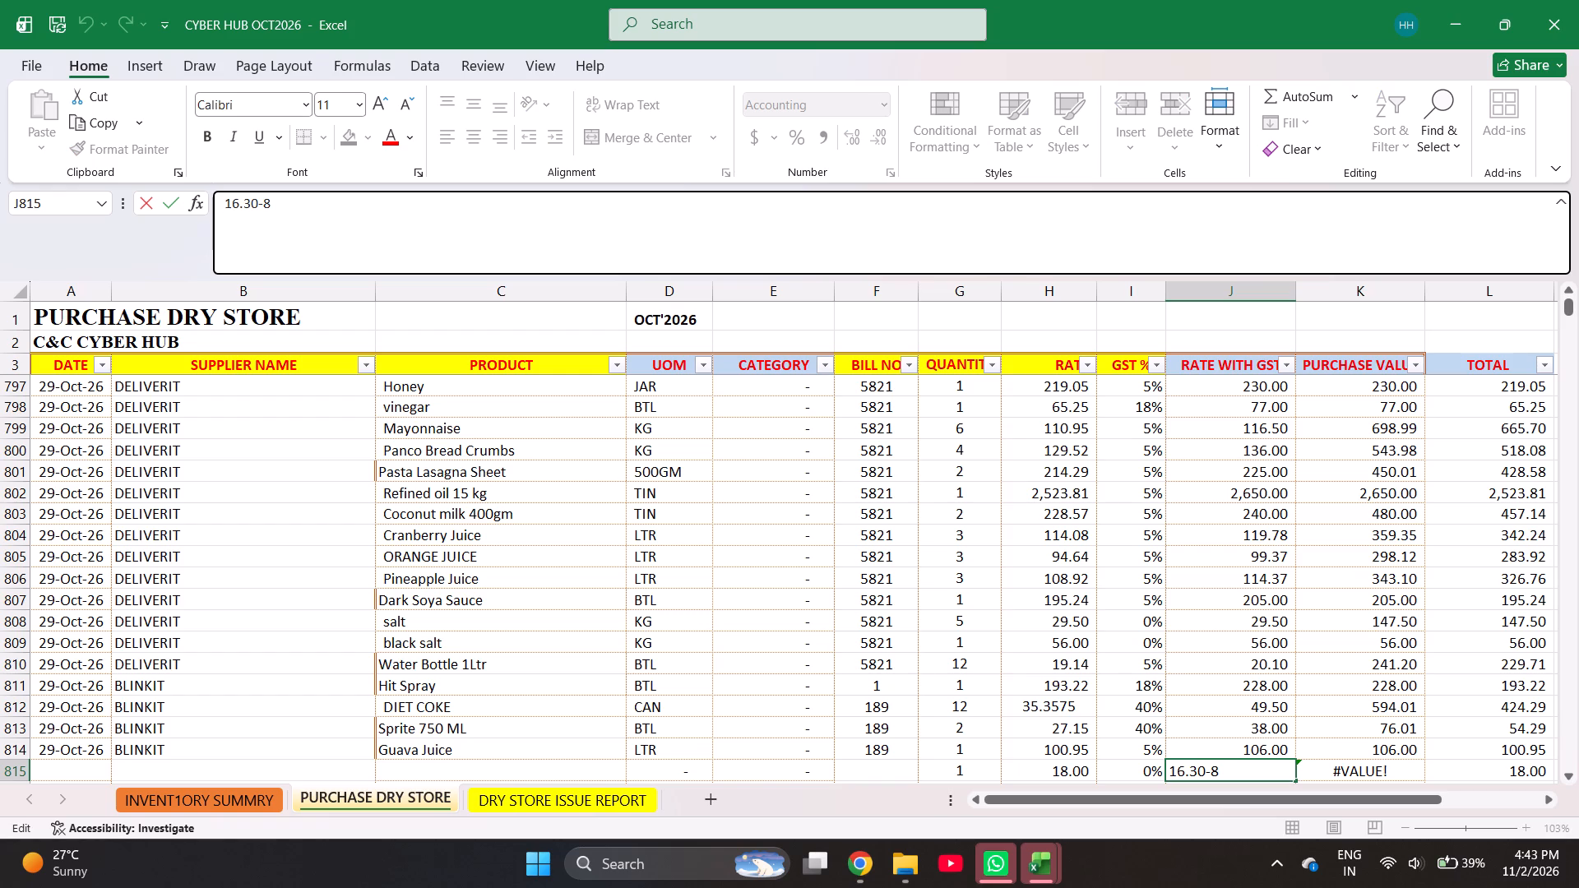
{"action": "key", "text": "equal"}
{"action": "key", "text": "Return"}
{"action": "key", "text": "Up"}
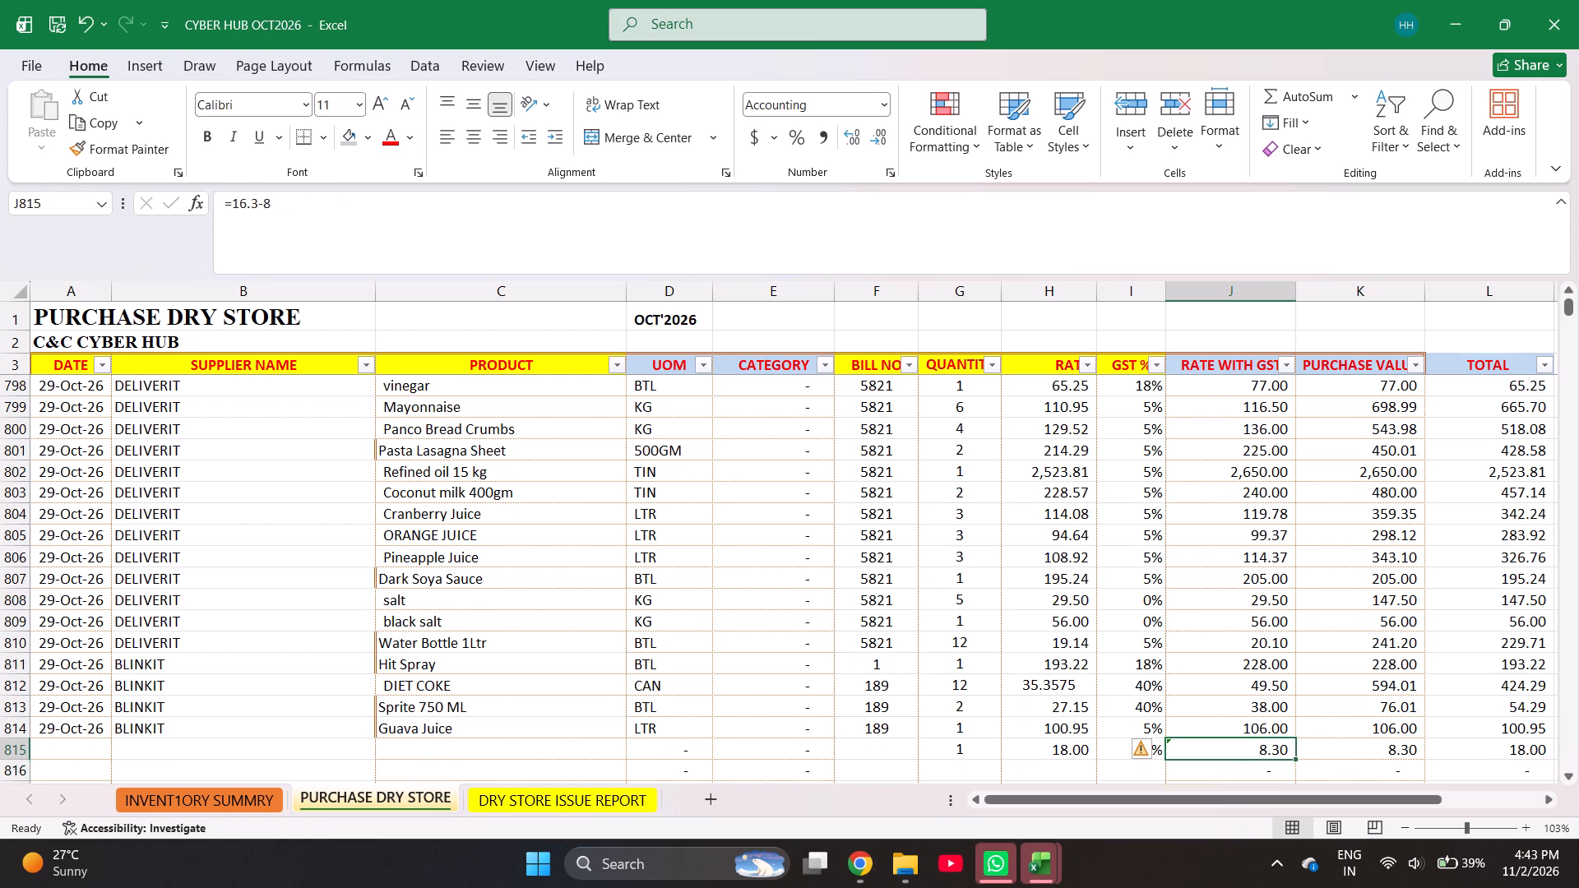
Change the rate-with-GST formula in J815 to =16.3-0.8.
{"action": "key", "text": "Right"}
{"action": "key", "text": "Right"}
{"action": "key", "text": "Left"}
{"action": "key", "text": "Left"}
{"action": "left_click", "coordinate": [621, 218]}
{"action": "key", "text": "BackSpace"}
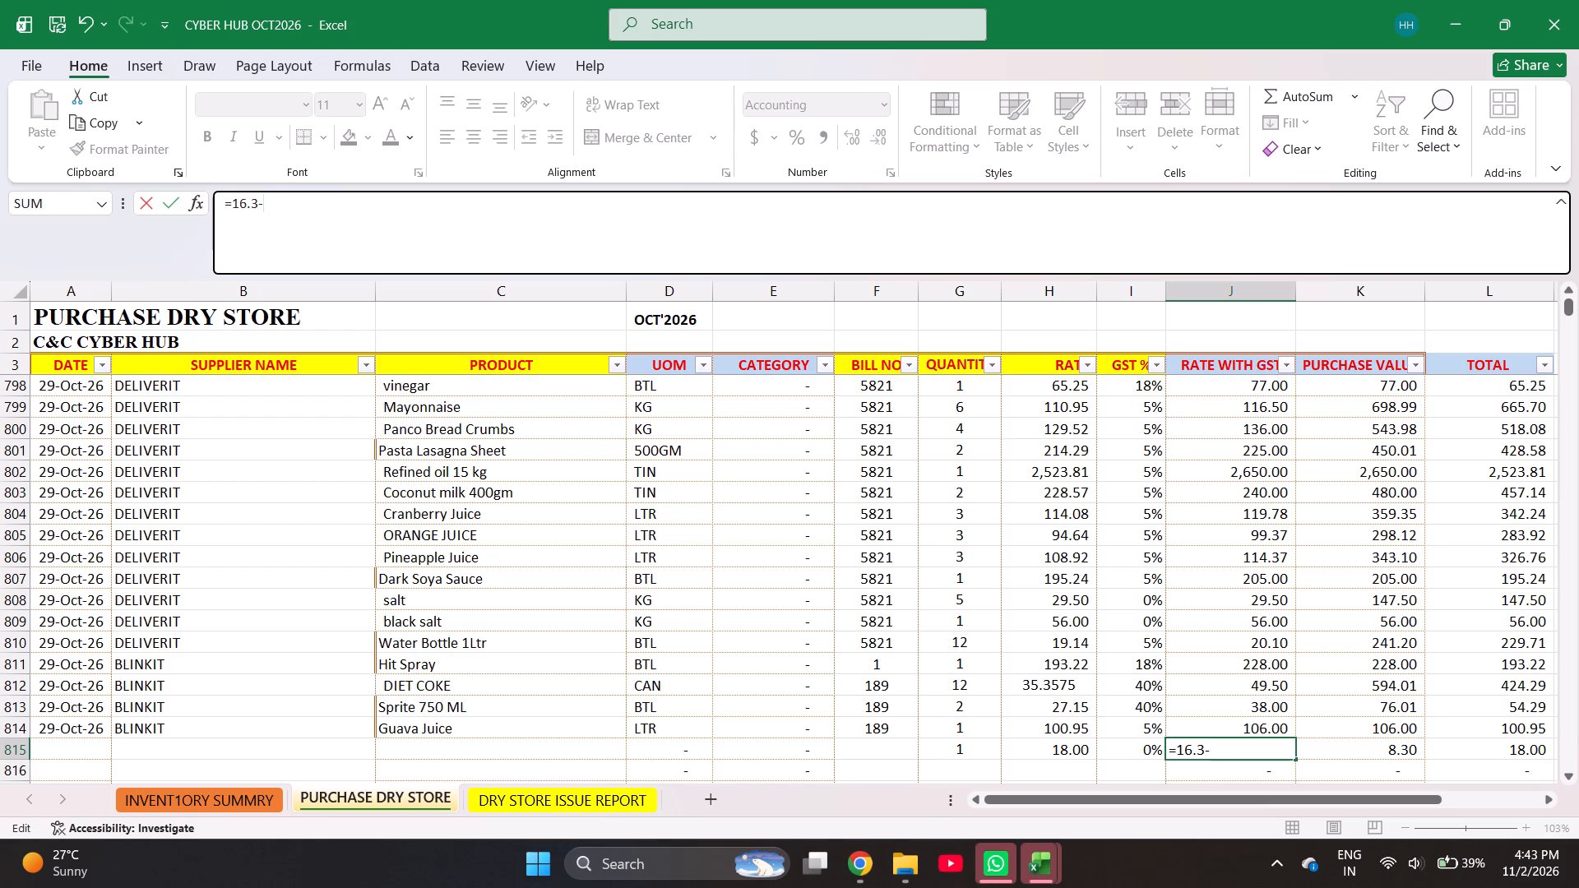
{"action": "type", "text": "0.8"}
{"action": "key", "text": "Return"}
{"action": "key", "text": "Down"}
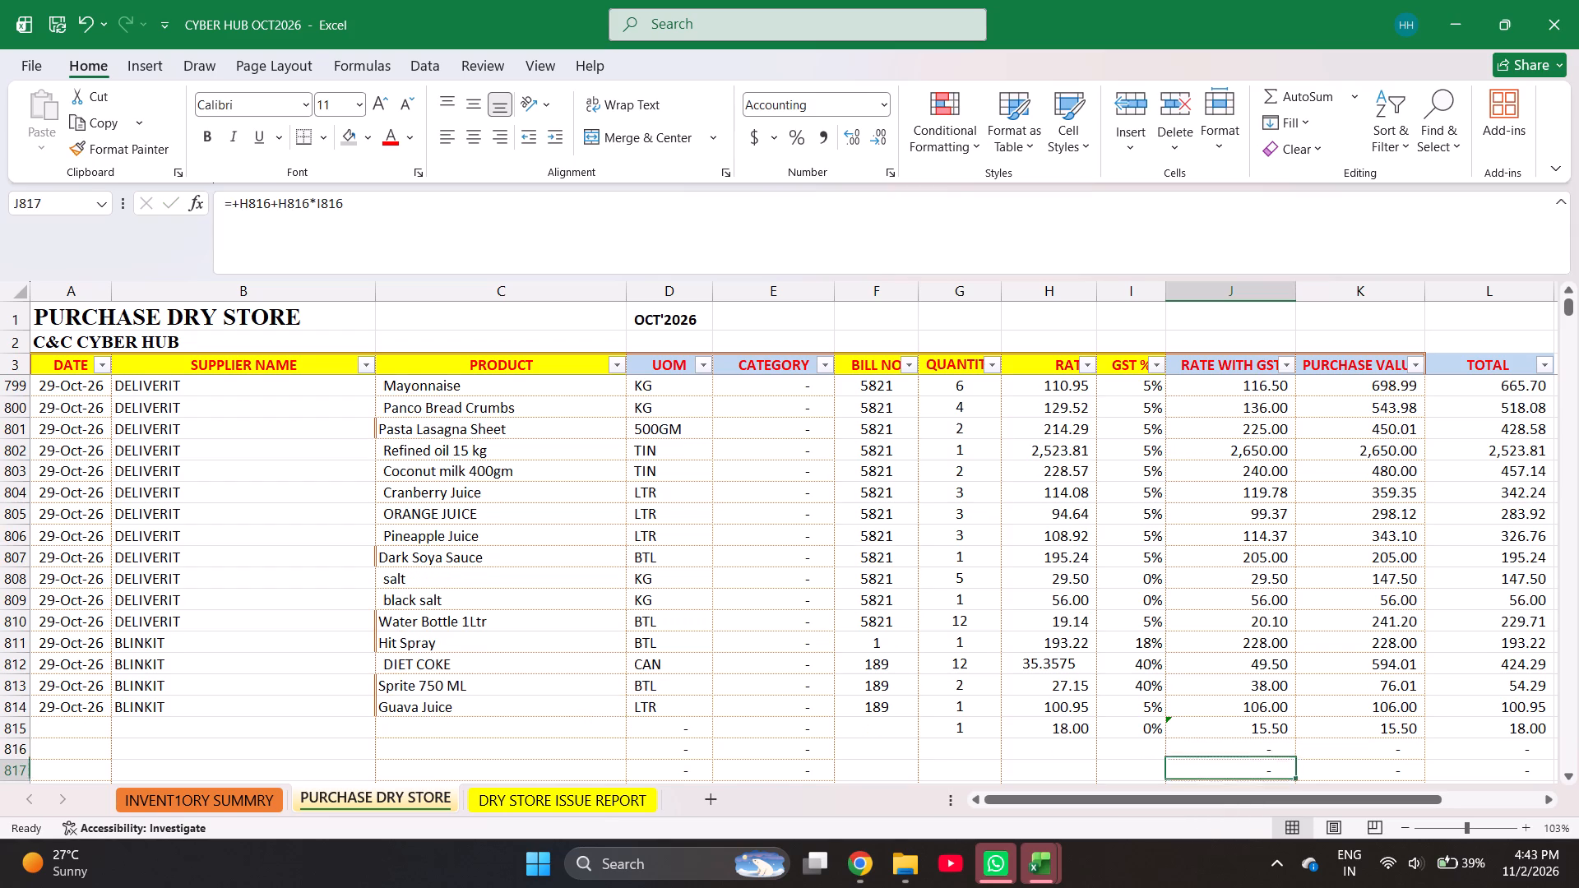
Select the purchase values K812:K815 and compare their sum with the scanned invoice's total in Chrome.
{"action": "key", "text": "Up"}
{"action": "key", "text": "Up"}
{"action": "key", "text": "Right"}
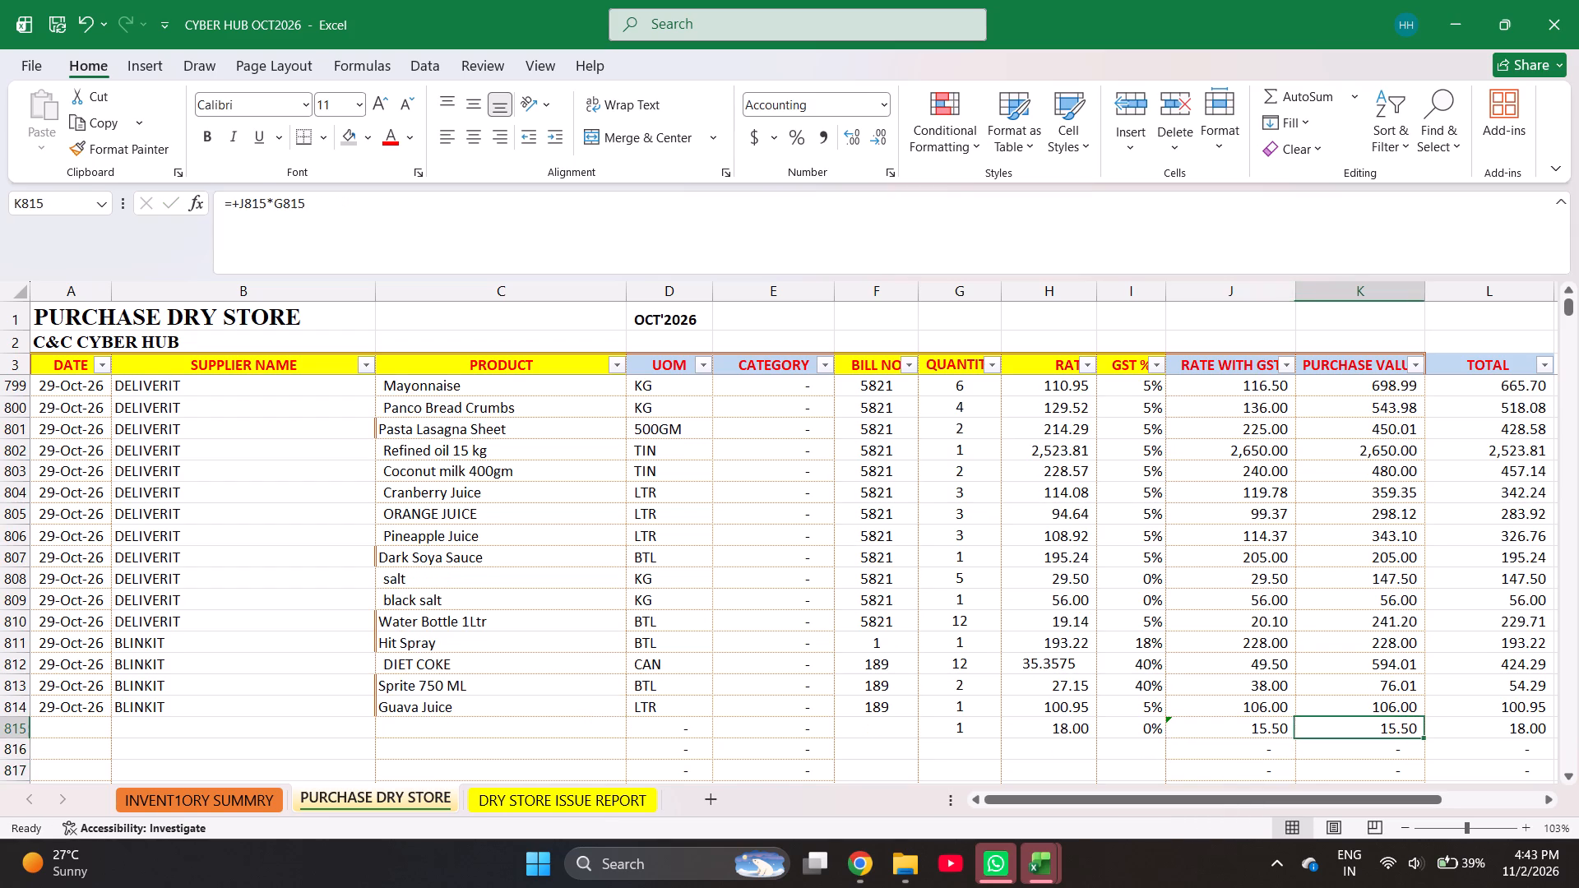
{"action": "key", "text": "shift+Up"}
{"action": "key", "text": "shift+Up"}
{"action": "key", "text": "shift+Up"}
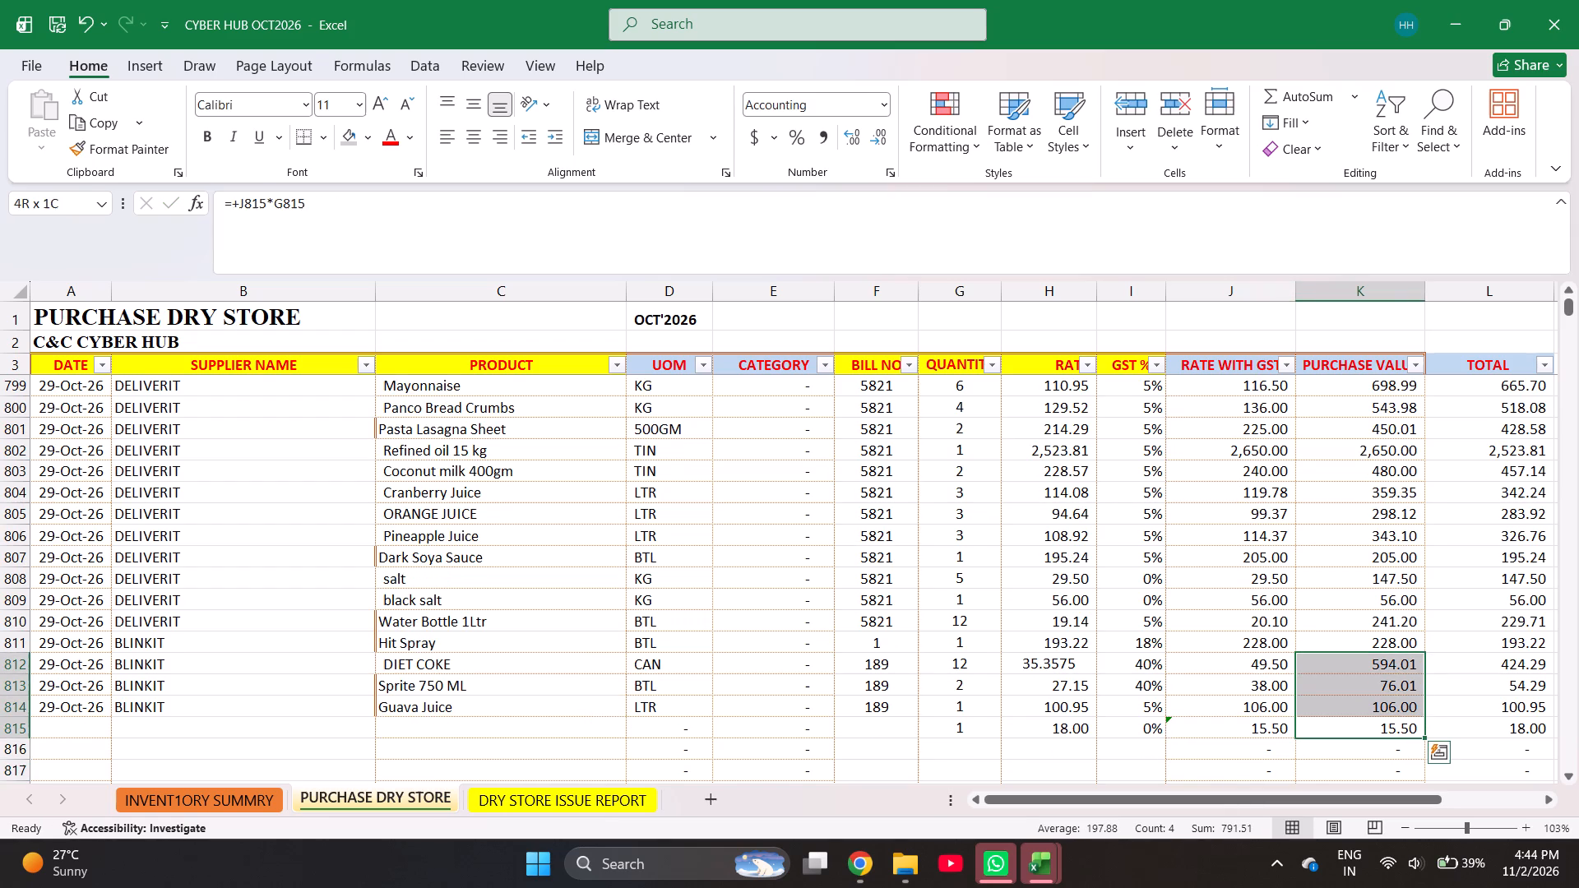
{"action": "key", "text": "alt+Tab"}
{"action": "key", "text": "alt+Tab"}
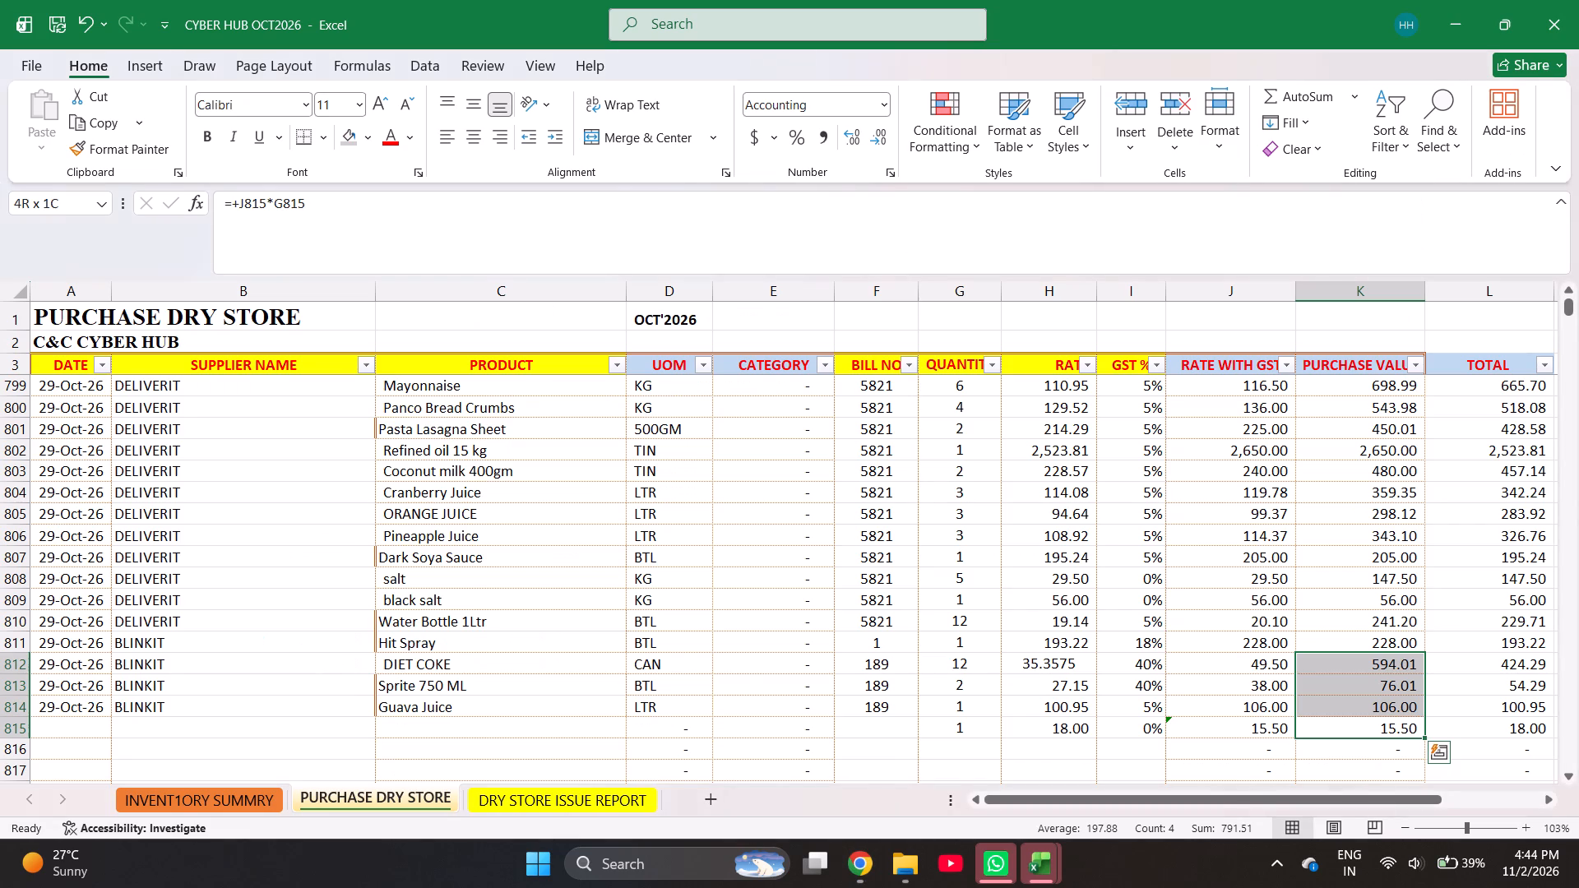
{"action": "key", "text": "alt+Tab"}
{"action": "key", "text": "alt+Tab"}
Undo the last three edits to the rate with GST in J815.
{"action": "key", "text": "Left"}
{"action": "key", "text": "1"}
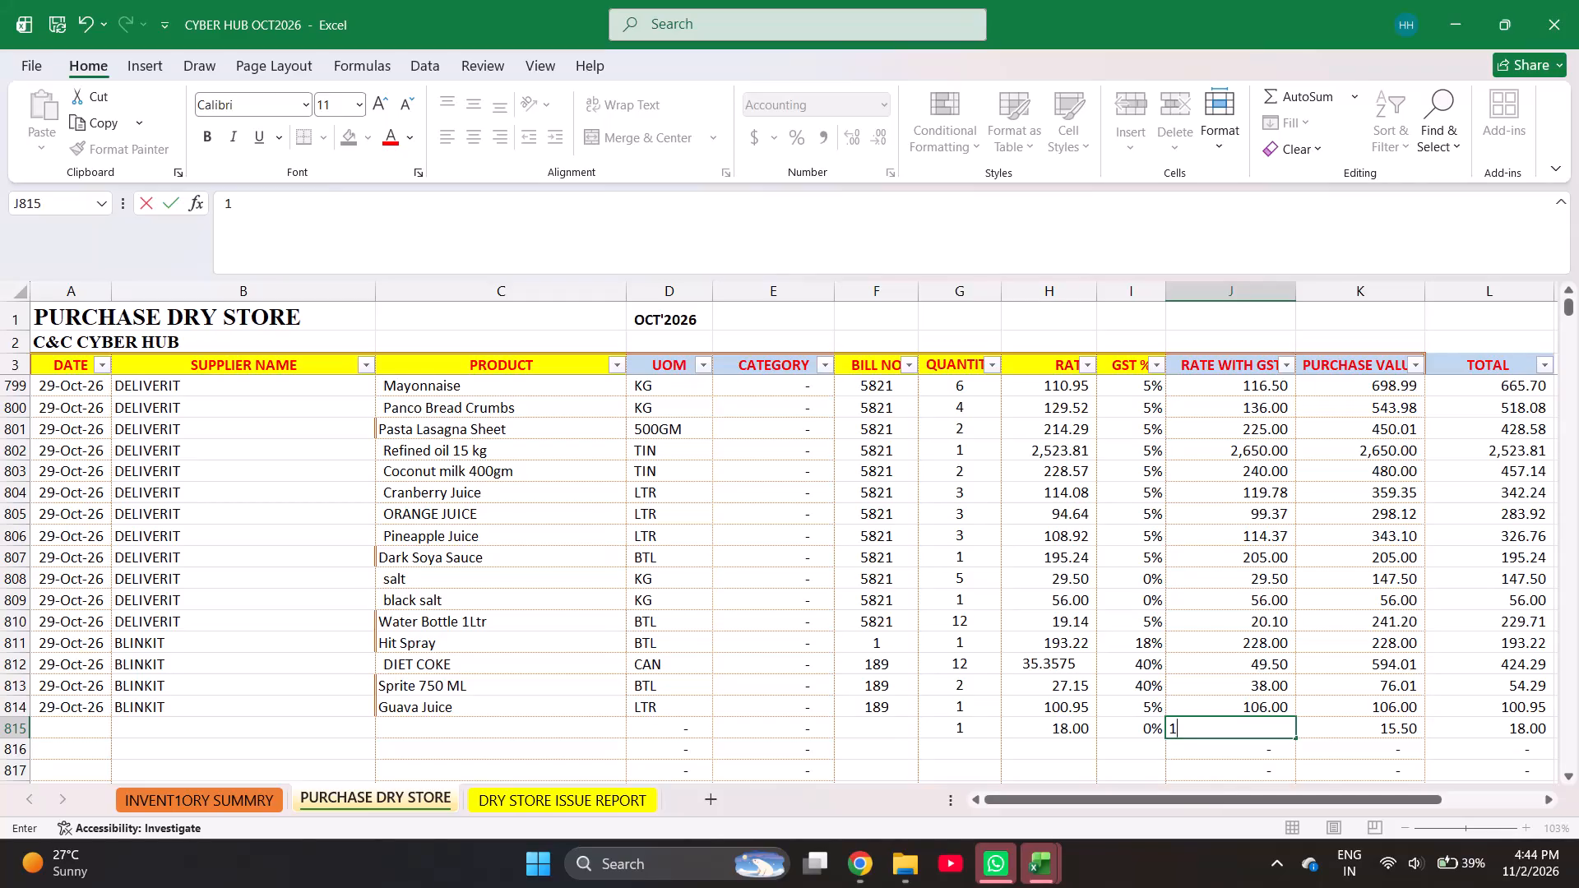
{"action": "key", "text": "Escape"}
{"action": "key", "text": "ctrl+z"}
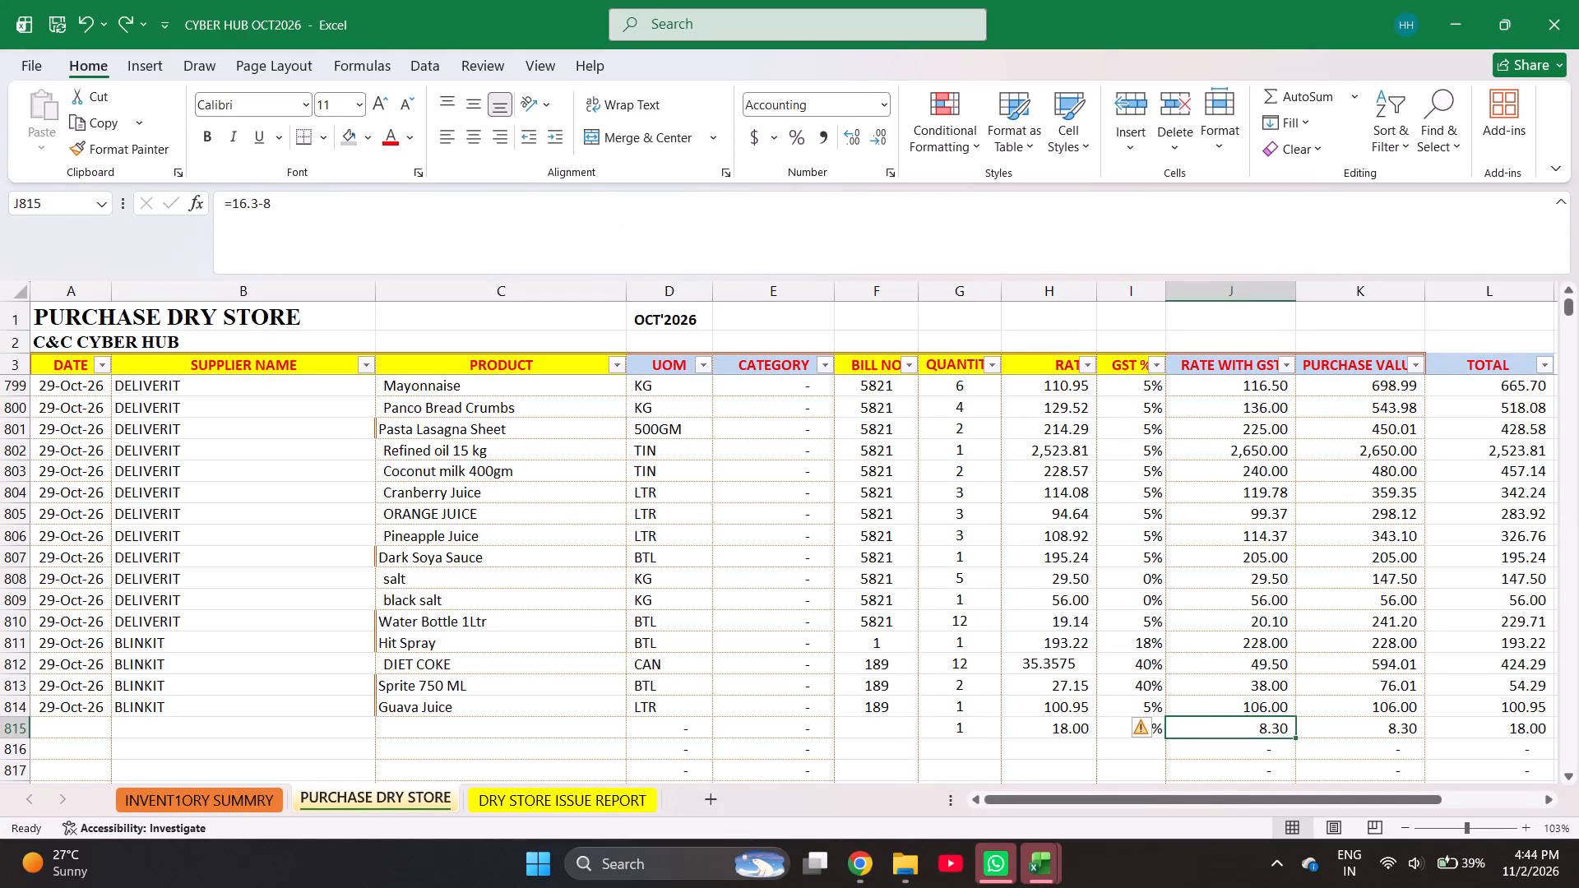
{"action": "key", "text": "ctrl+z"}
{"action": "key", "text": "ctrl+z"}
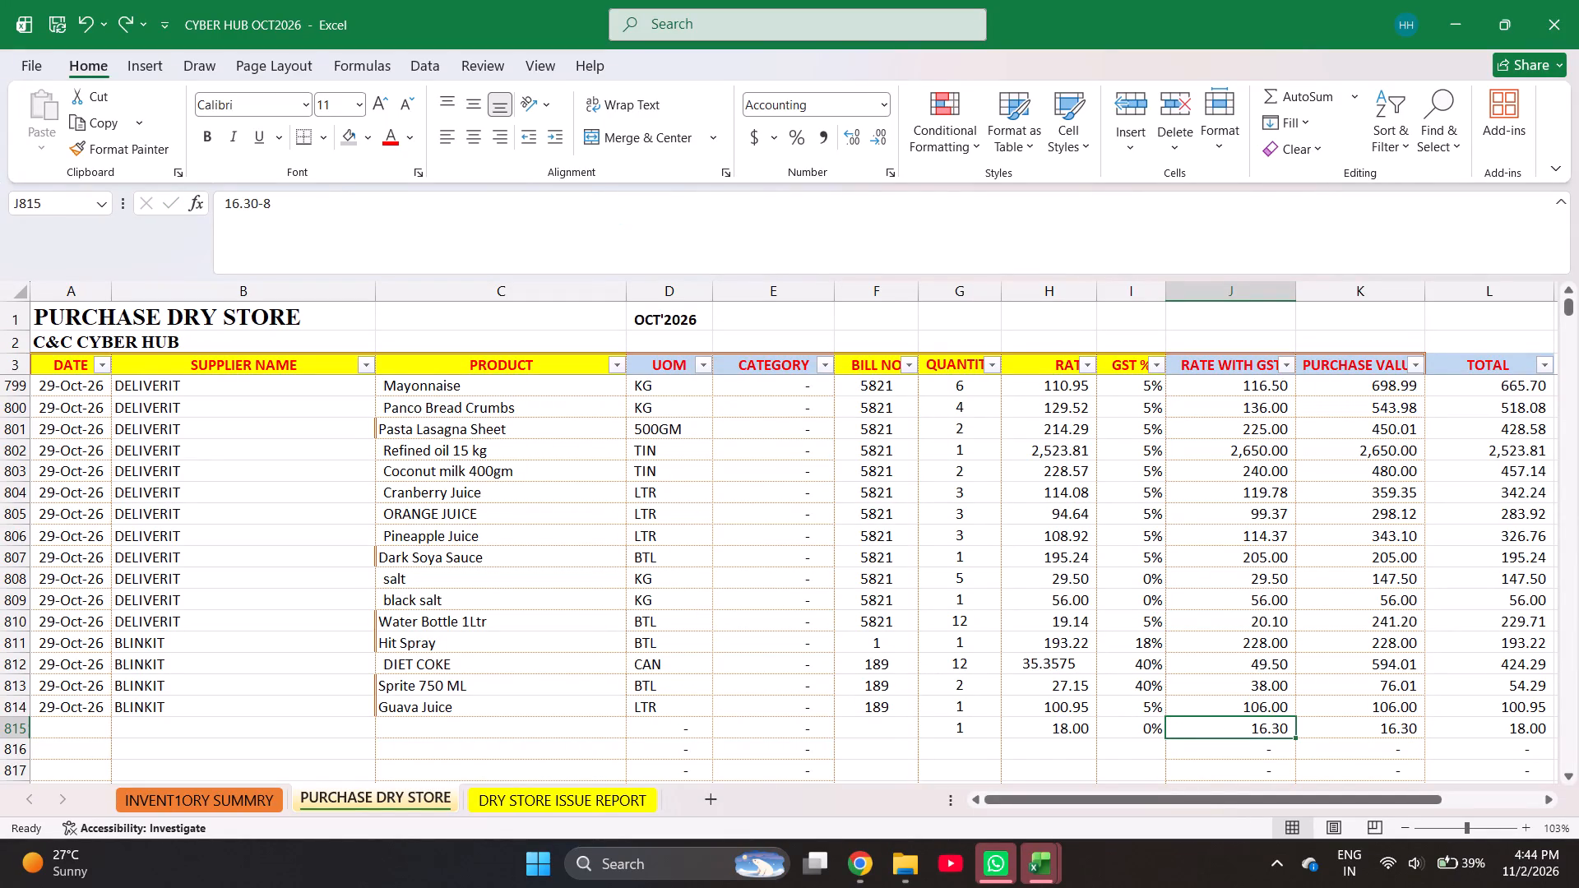
Copy the date 29-Oct-26 and supplier BLINKIT from the row above into row 815.
{"action": "key", "text": "Left"}
{"action": "key", "text": "Left"}
{"action": "key", "text": "Left"}
{"action": "key", "text": "Left"}
{"action": "key", "text": "Left"}
{"action": "key", "text": "Left"}
{"action": "key", "text": "Left"}
{"action": "key", "text": "Left"}
{"action": "key", "text": "Left"}
{"action": "key", "text": "Left"}
{"action": "key", "text": "Left"}
{"action": "key", "text": "Left"}
{"action": "key", "text": "Left"}
{"action": "key", "text": "Left"}
{"action": "key", "text": "Left"}
{"action": "key", "text": "Left"}
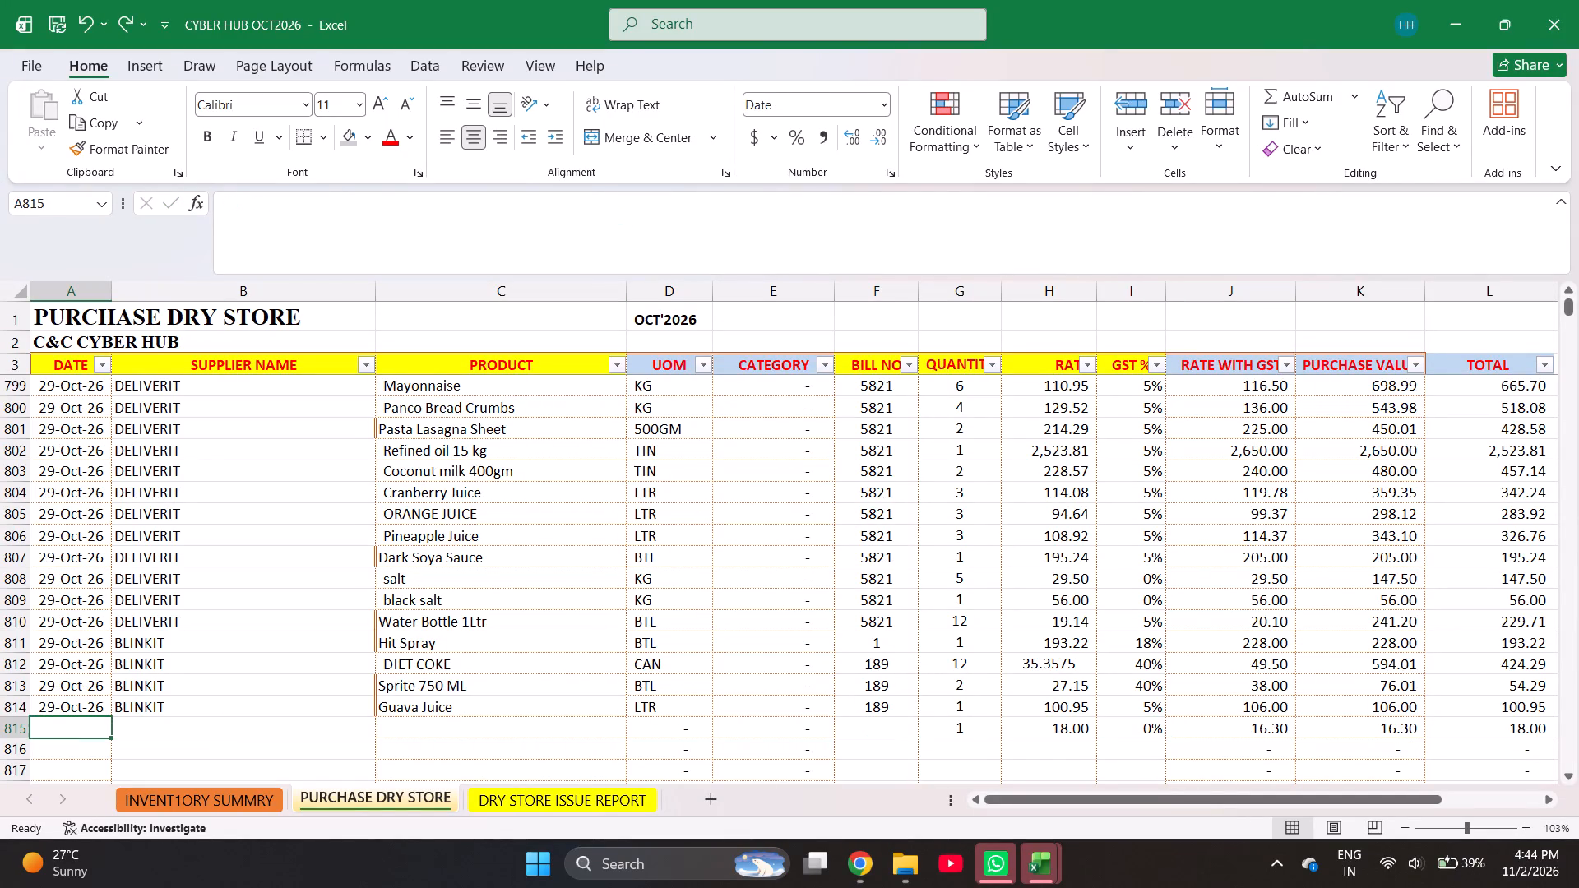
{"action": "key", "text": "shift+Right"}
{"action": "key", "text": "ctrl+d"}
Enter frieght charge as the product in row 815 and copy bill number 189 from the row above.
{"action": "key", "text": "Right"}
{"action": "key", "text": "Right"}
{"action": "type", "text": "fr"}
{"action": "key", "text": "Right"}
{"action": "key", "text": "Right"}
{"action": "key", "text": "Right"}
{"action": "key", "text": "ctrl+d"}
{"action": "key", "text": "ctrl+Left"}
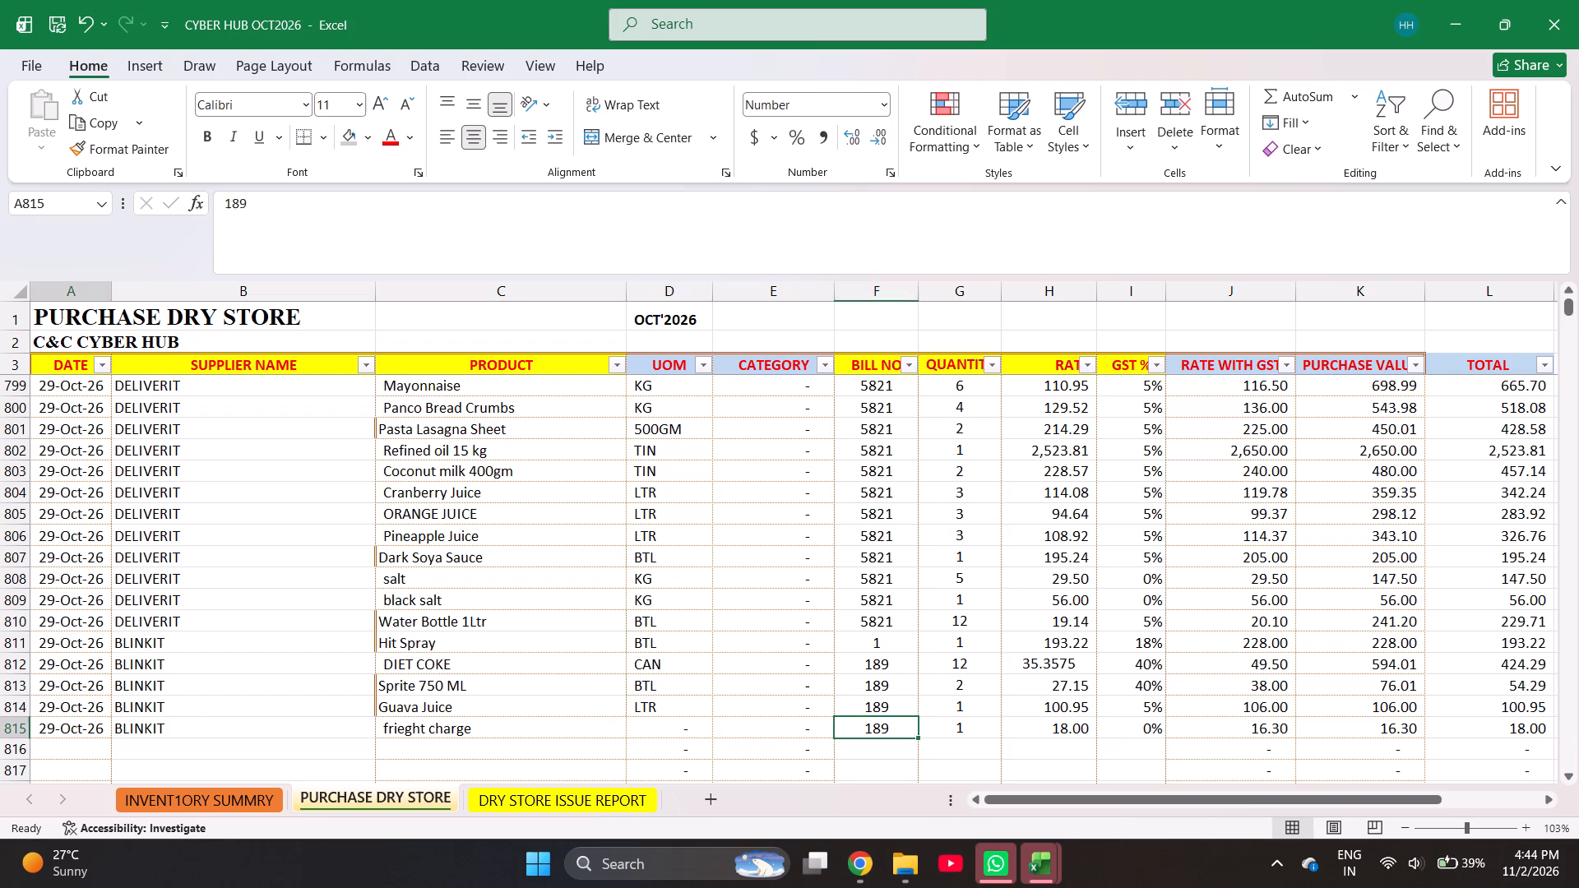
Look through the remaining pages of the Oct 30 scanned PDF, from page 7 to page 14, for further dry store bills.
{"action": "key", "text": "Down"}
{"action": "key", "text": "alt+Tab"}
{"action": "key", "text": "Down"}
{"action": "key", "text": "Right"}
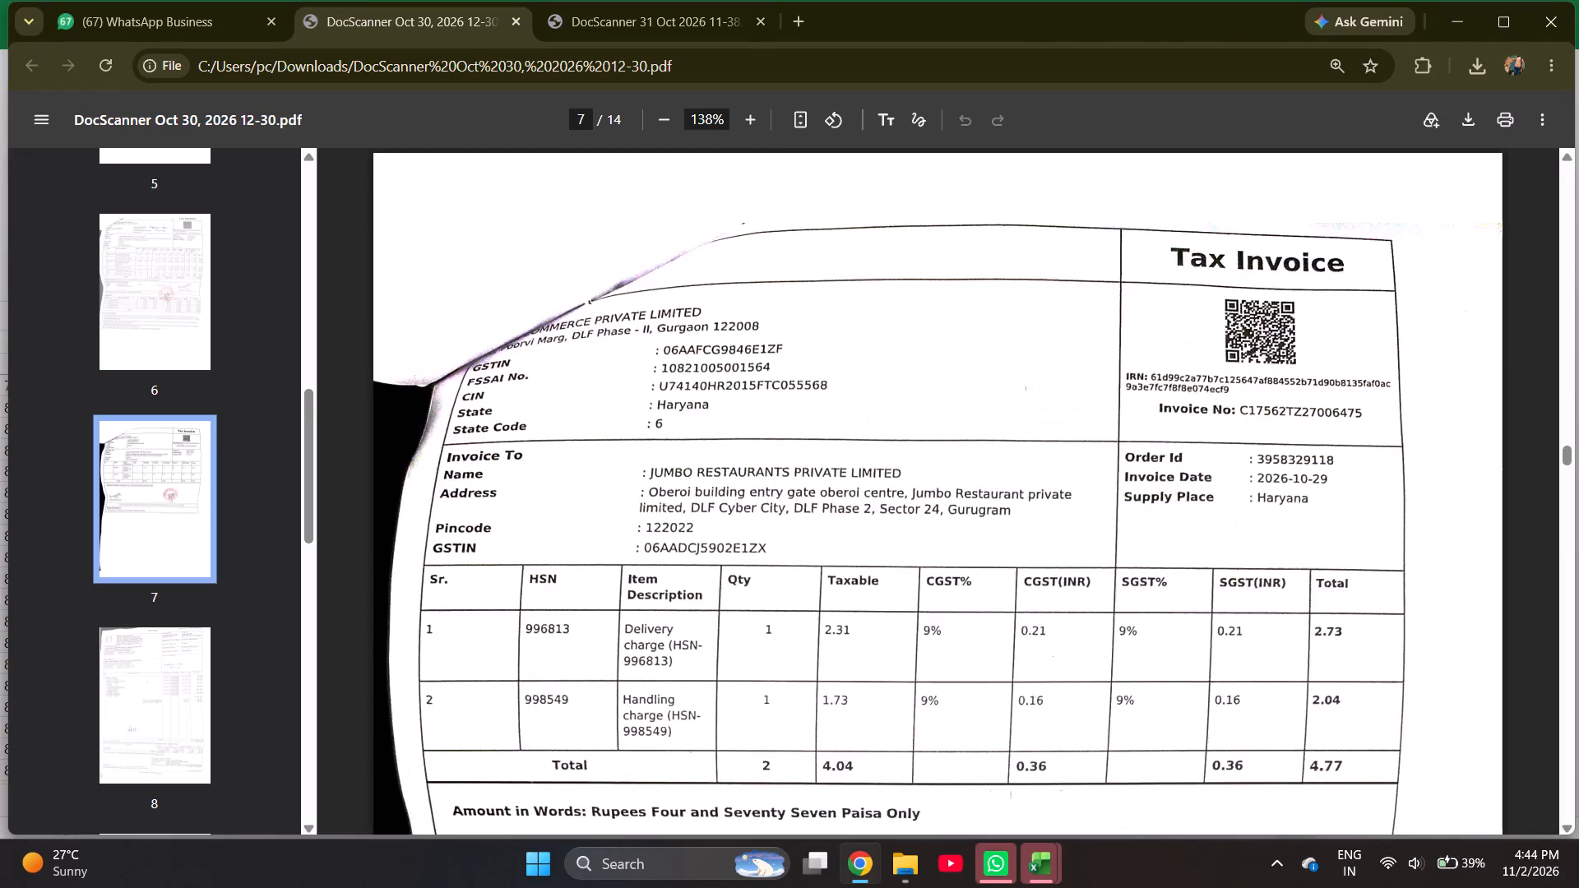
{"action": "key", "text": "Right"}
{"action": "key", "text": "Right"}
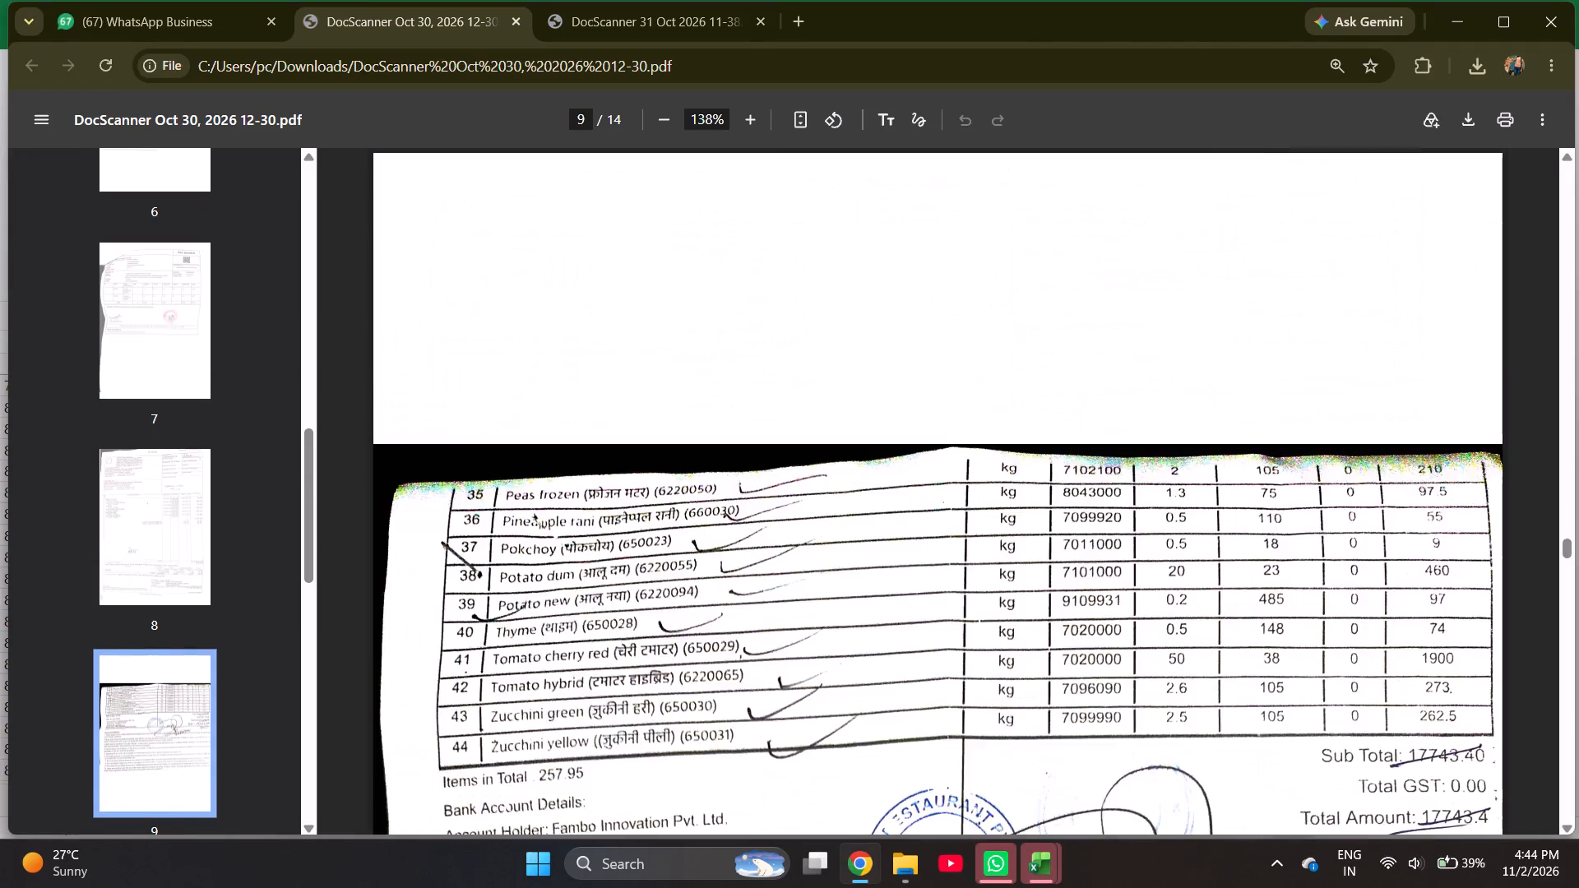
{"action": "key", "text": "Right"}
{"action": "key", "text": "Right"}
{"action": "key", "text": "Right"}
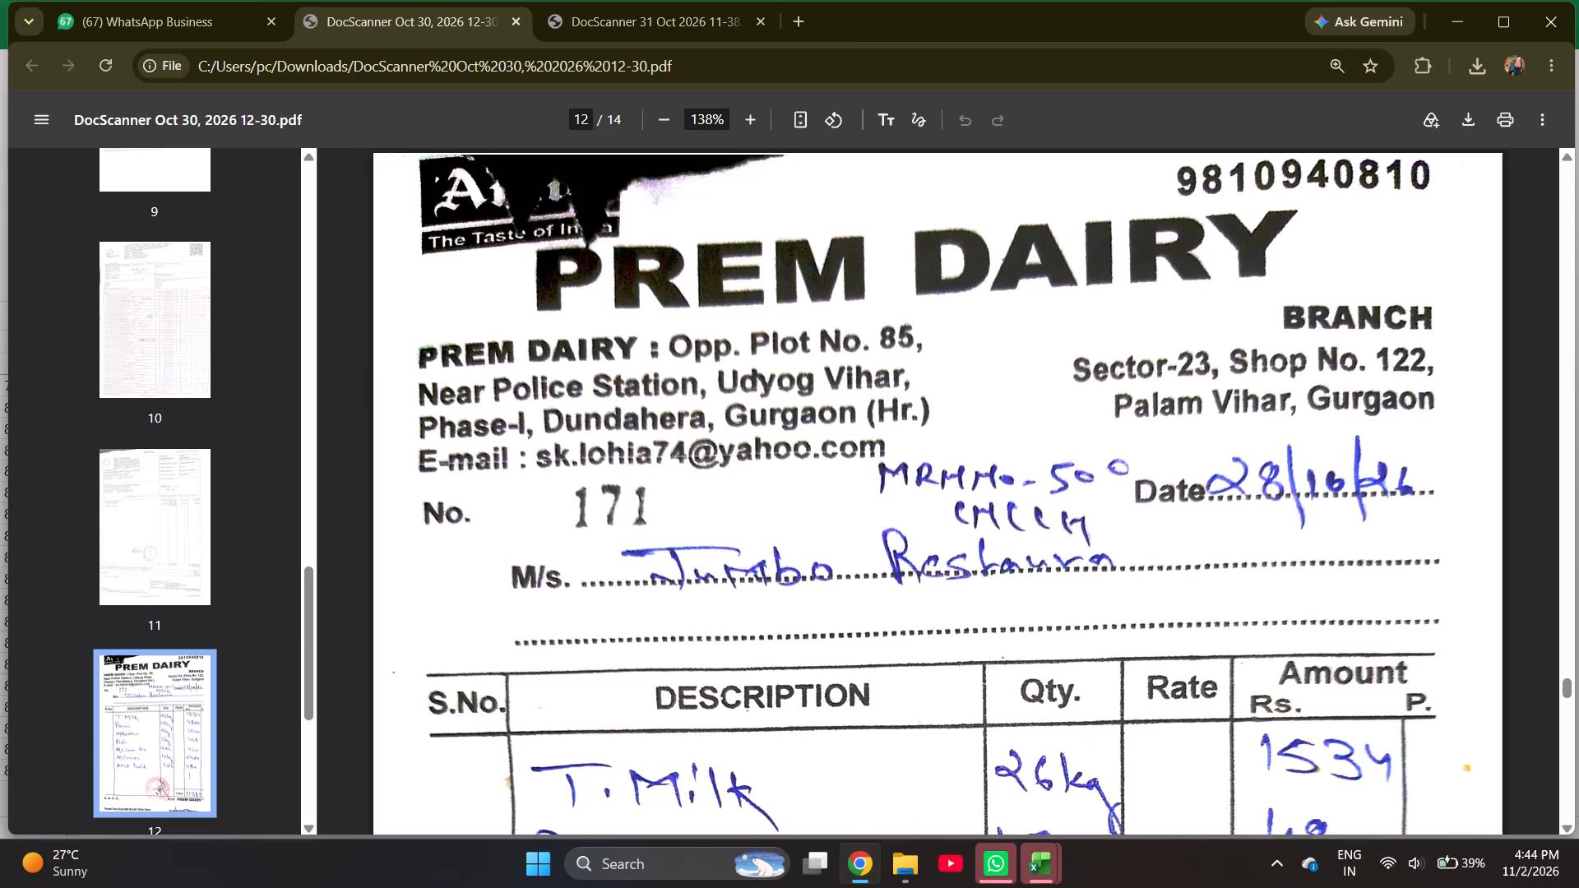
{"action": "key", "text": "Right"}
{"action": "key", "text": "Right"}
{"action": "key", "text": "Right"}
{"action": "key", "text": "Right"}
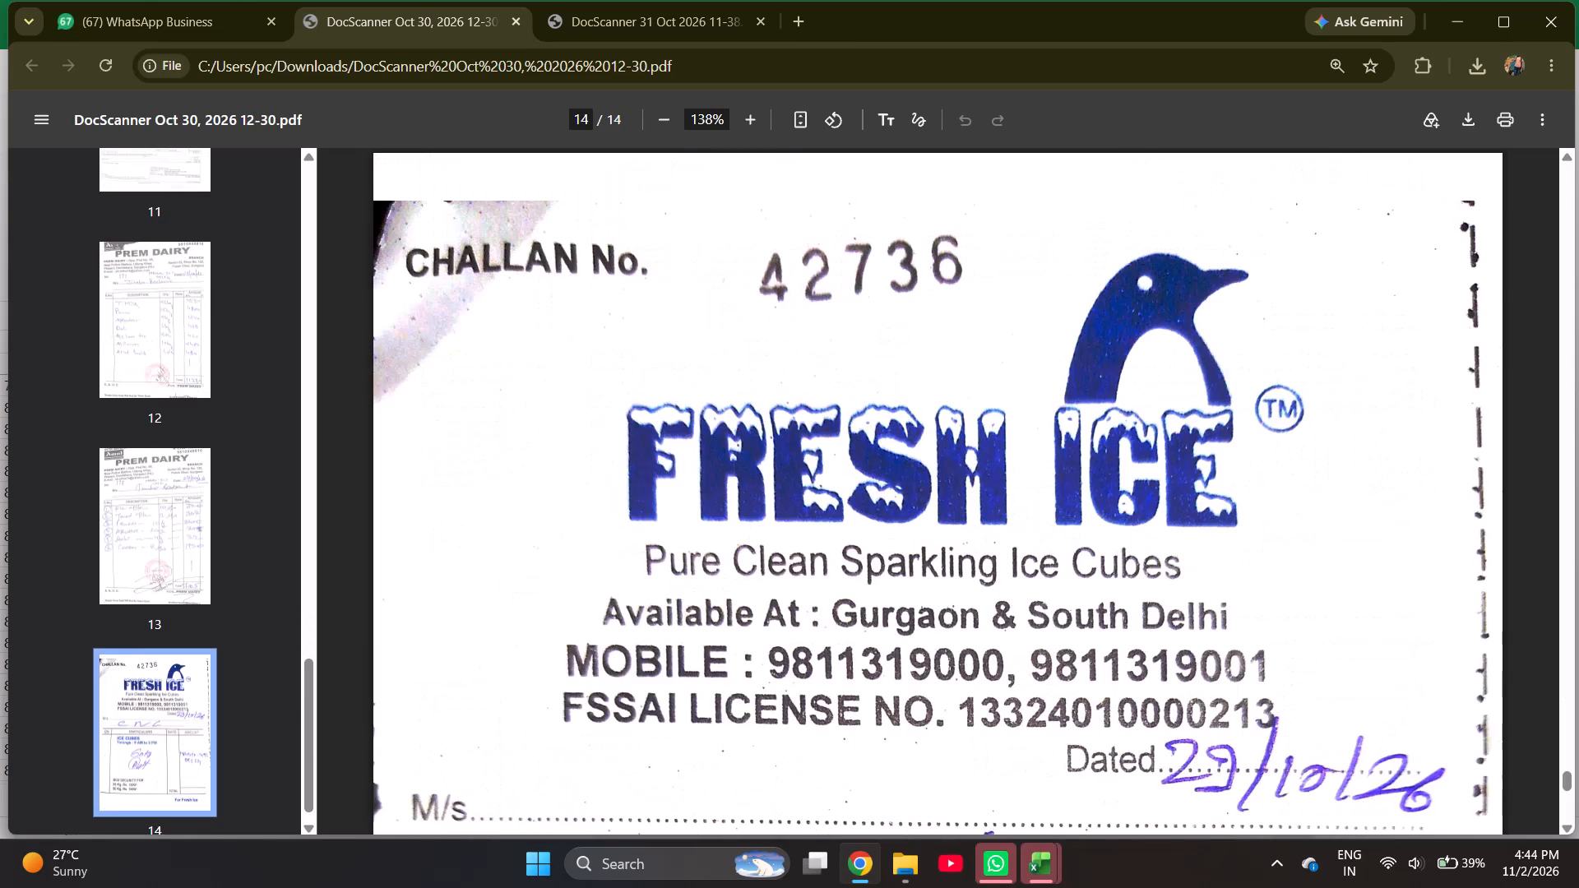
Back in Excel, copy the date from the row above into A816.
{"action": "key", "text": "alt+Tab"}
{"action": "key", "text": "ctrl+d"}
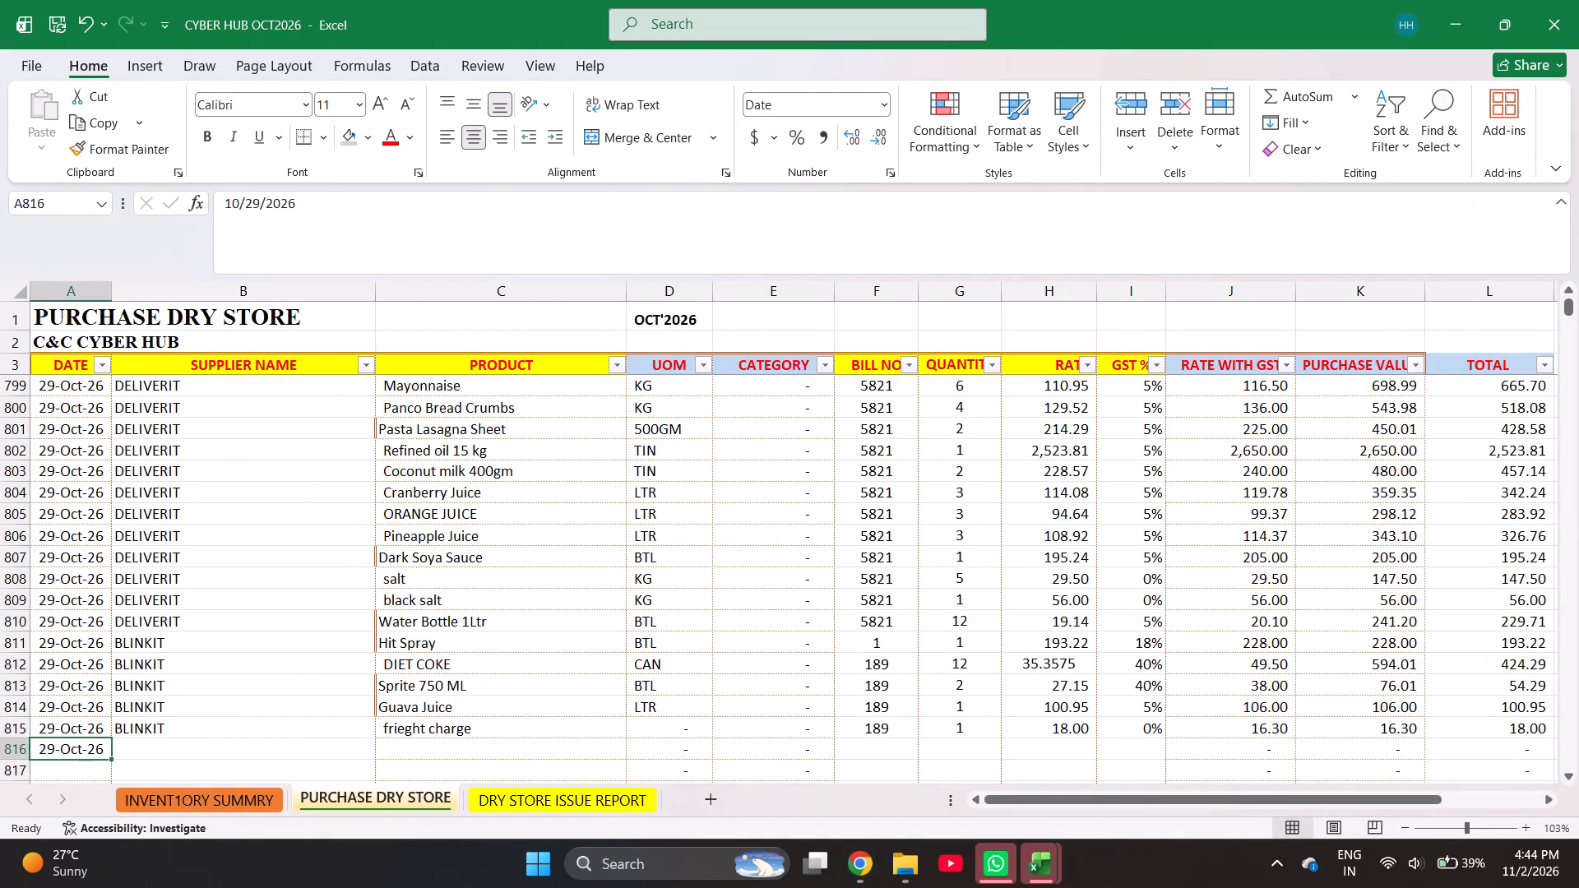
Save the CYBER HUB OCT2026 workbook.
{"action": "key", "text": "Escape"}
{"action": "key", "text": "ctrl+s"}
Replace the date in A816, below the frieght charge row, with 10-30-26.
{"action": "key", "text": "Left"}
{"action": "type", "text": "10-"}
{"action": "type", "text": "10"}
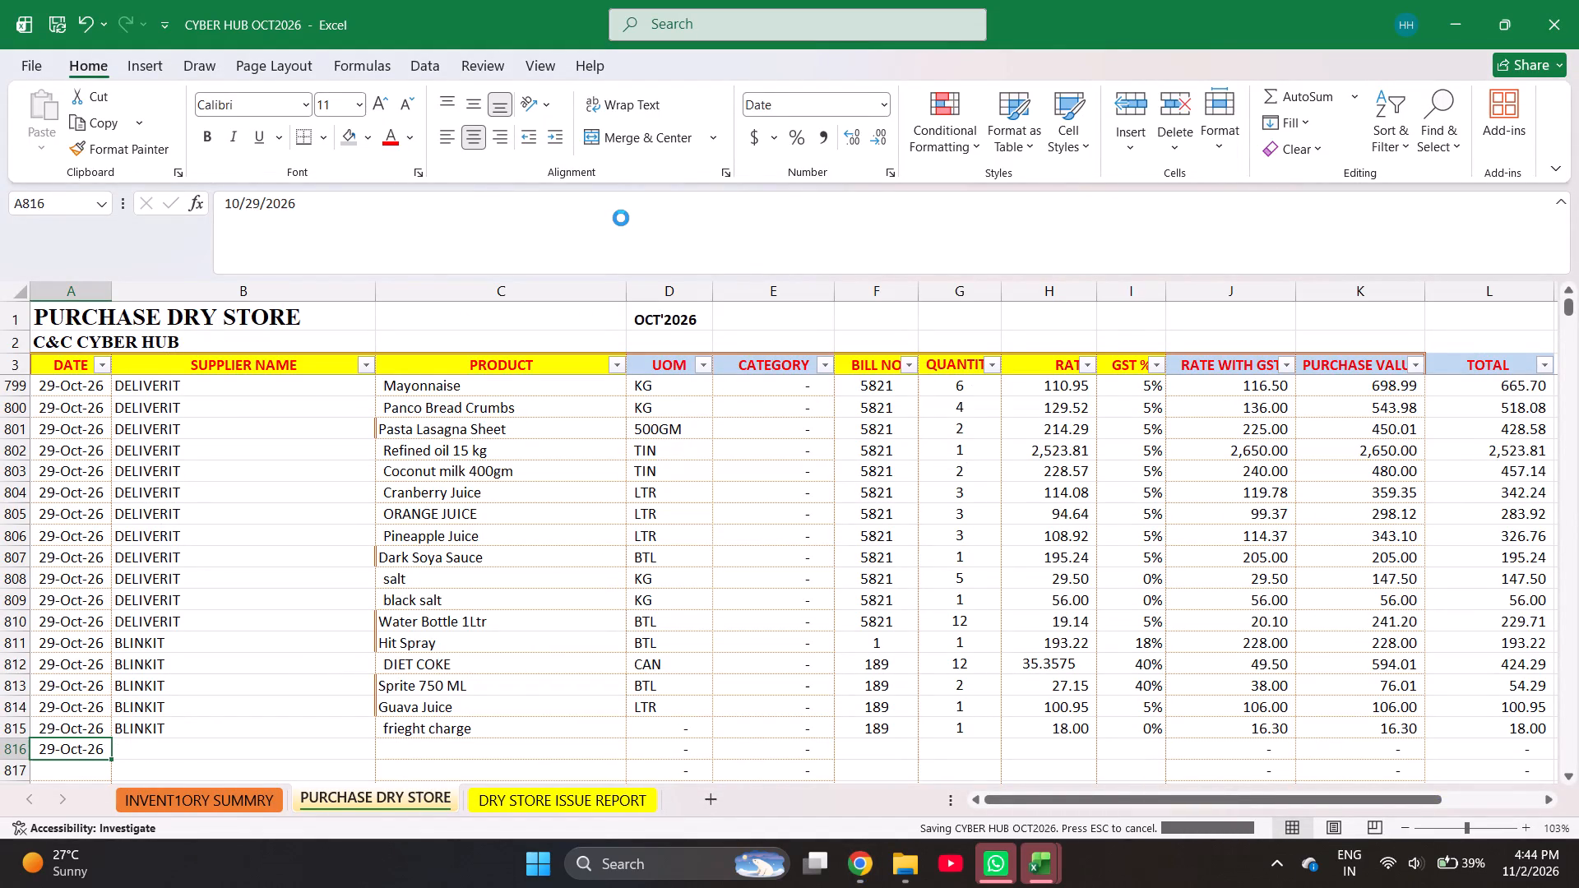
{"action": "scroll", "coordinate": [95, 707], "scroll_direction": "down", "scroll_amount": 1}
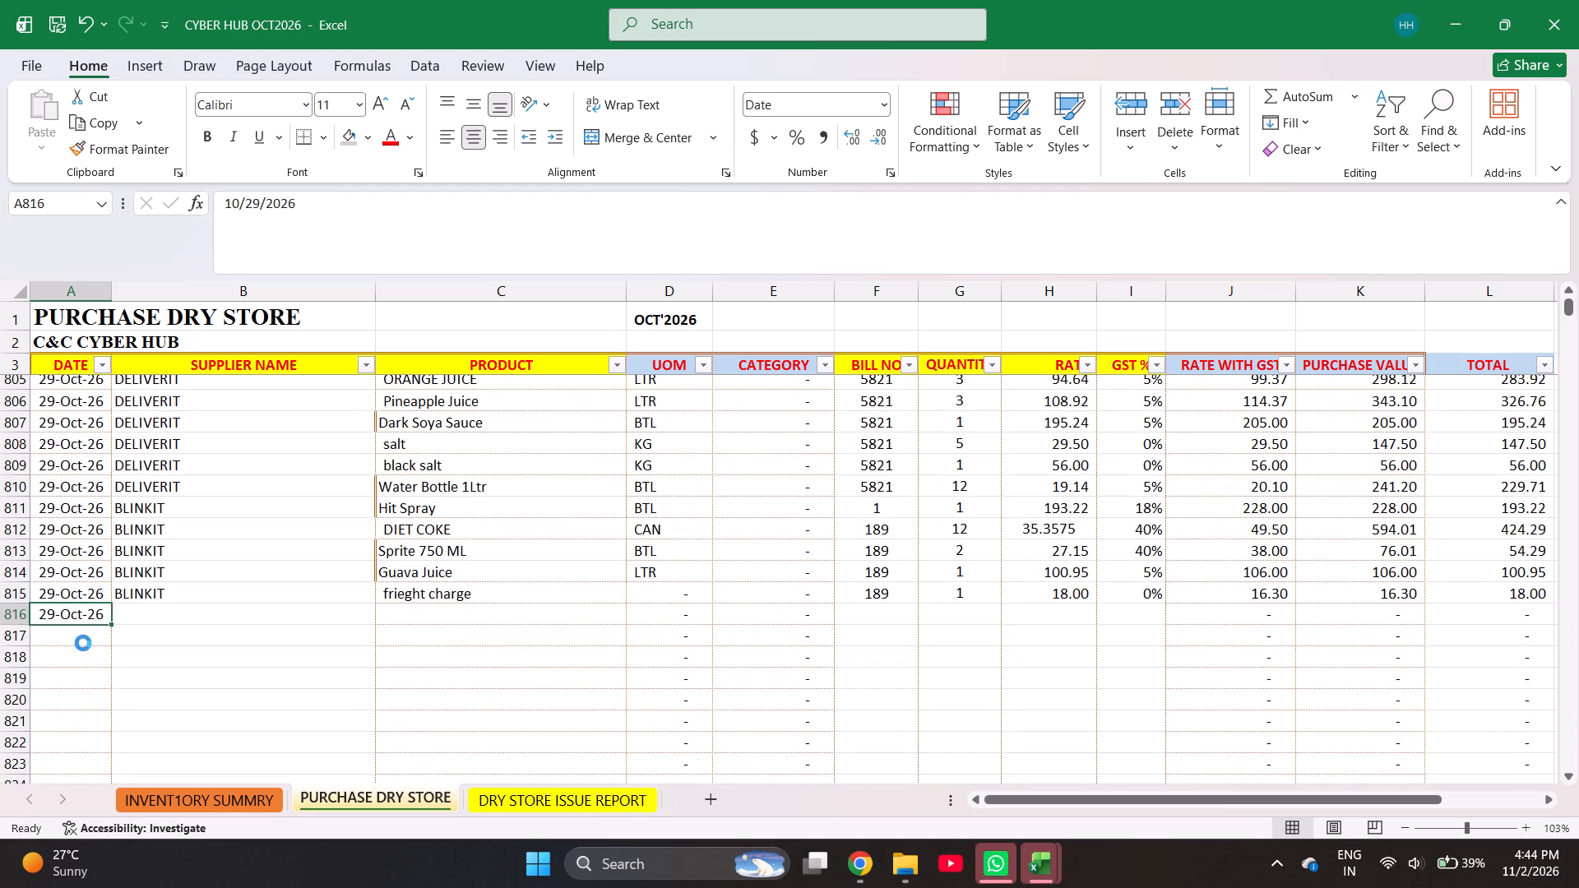
{"action": "left_click", "coordinate": [81, 640]}
{"action": "left_click", "coordinate": [81, 640]}
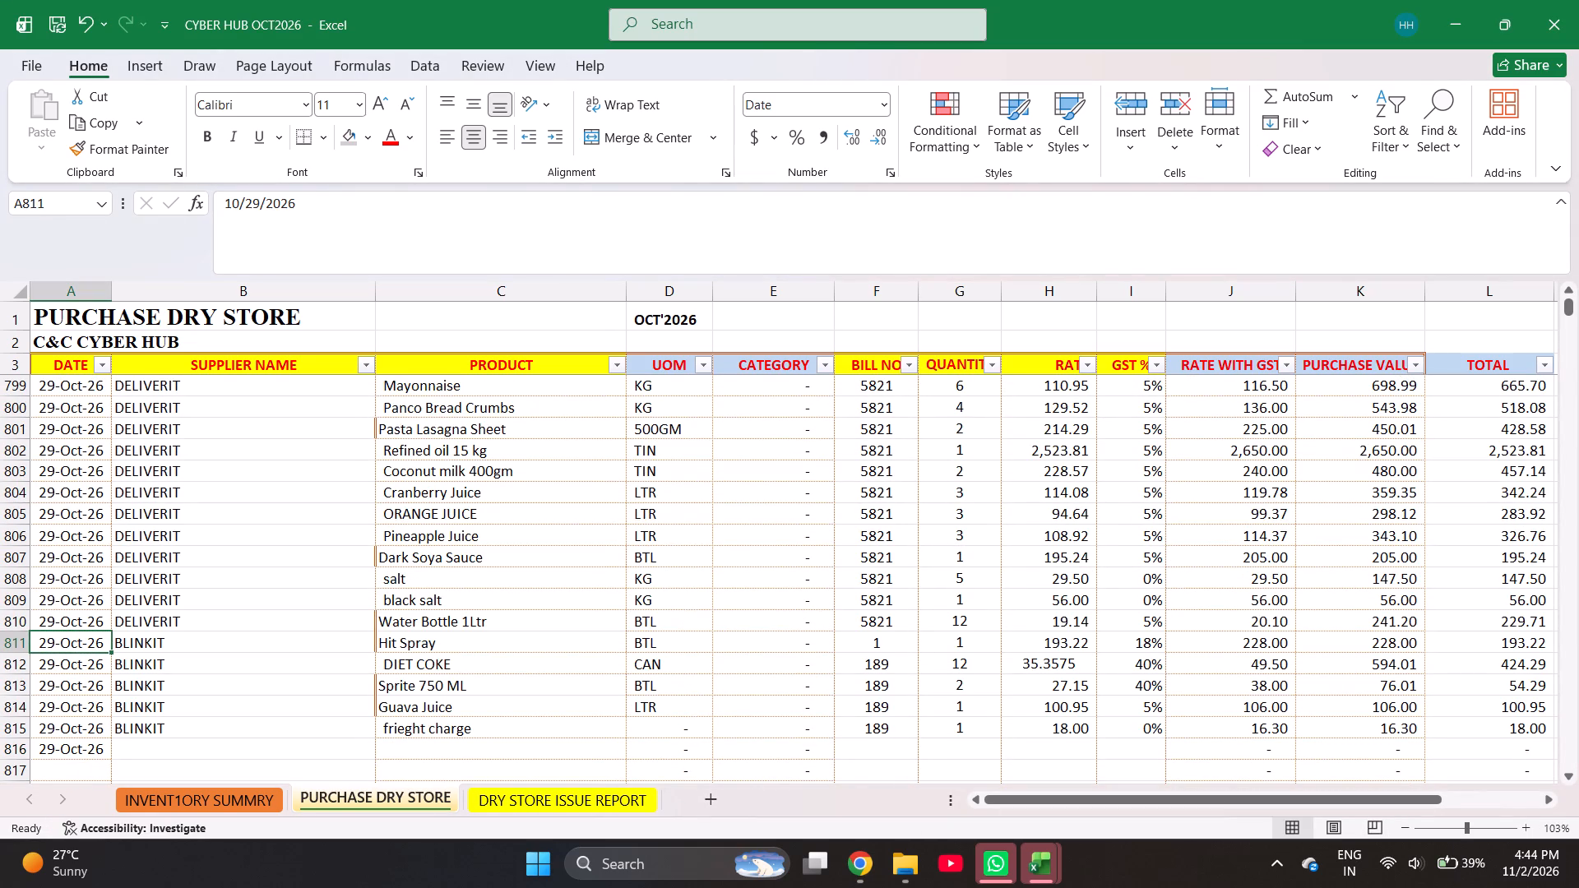
{"action": "left_click", "coordinate": [89, 754]}
{"action": "type", "text": "10-"}
{"action": "type", "text": "30-"}
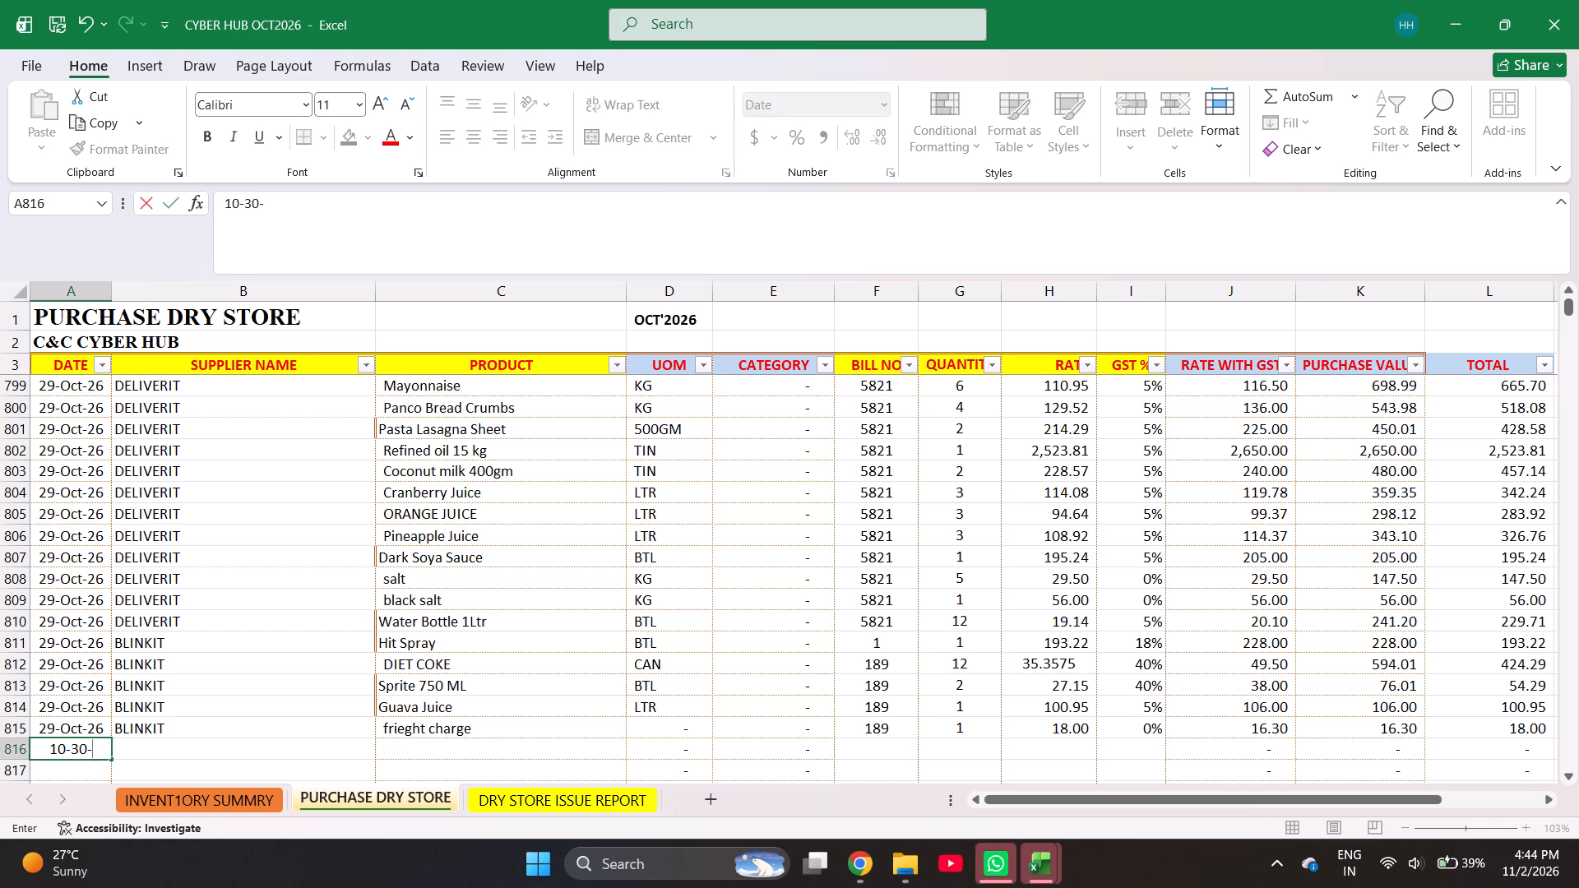
{"action": "type", "text": "26"}
{"action": "key", "text": "Right"}
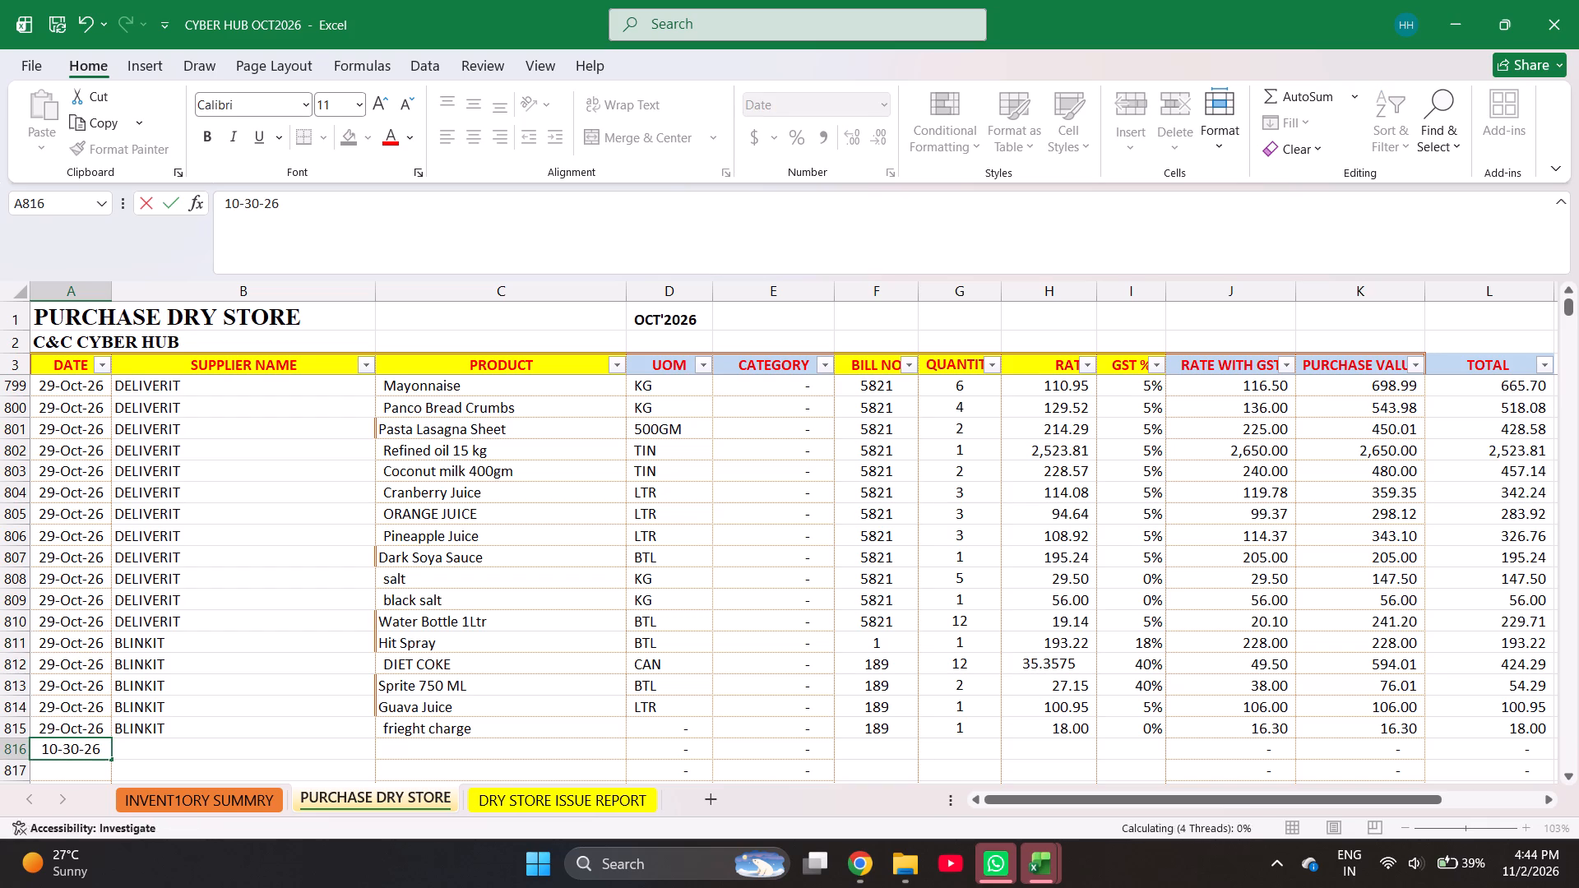
Switch to Chrome's scanned documents to find the next supplier bill.
{"action": "key", "text": "alt+Tab"}
{"action": "scroll", "coordinate": [89, 754], "scroll_direction": "right", "scroll_amount": 3}
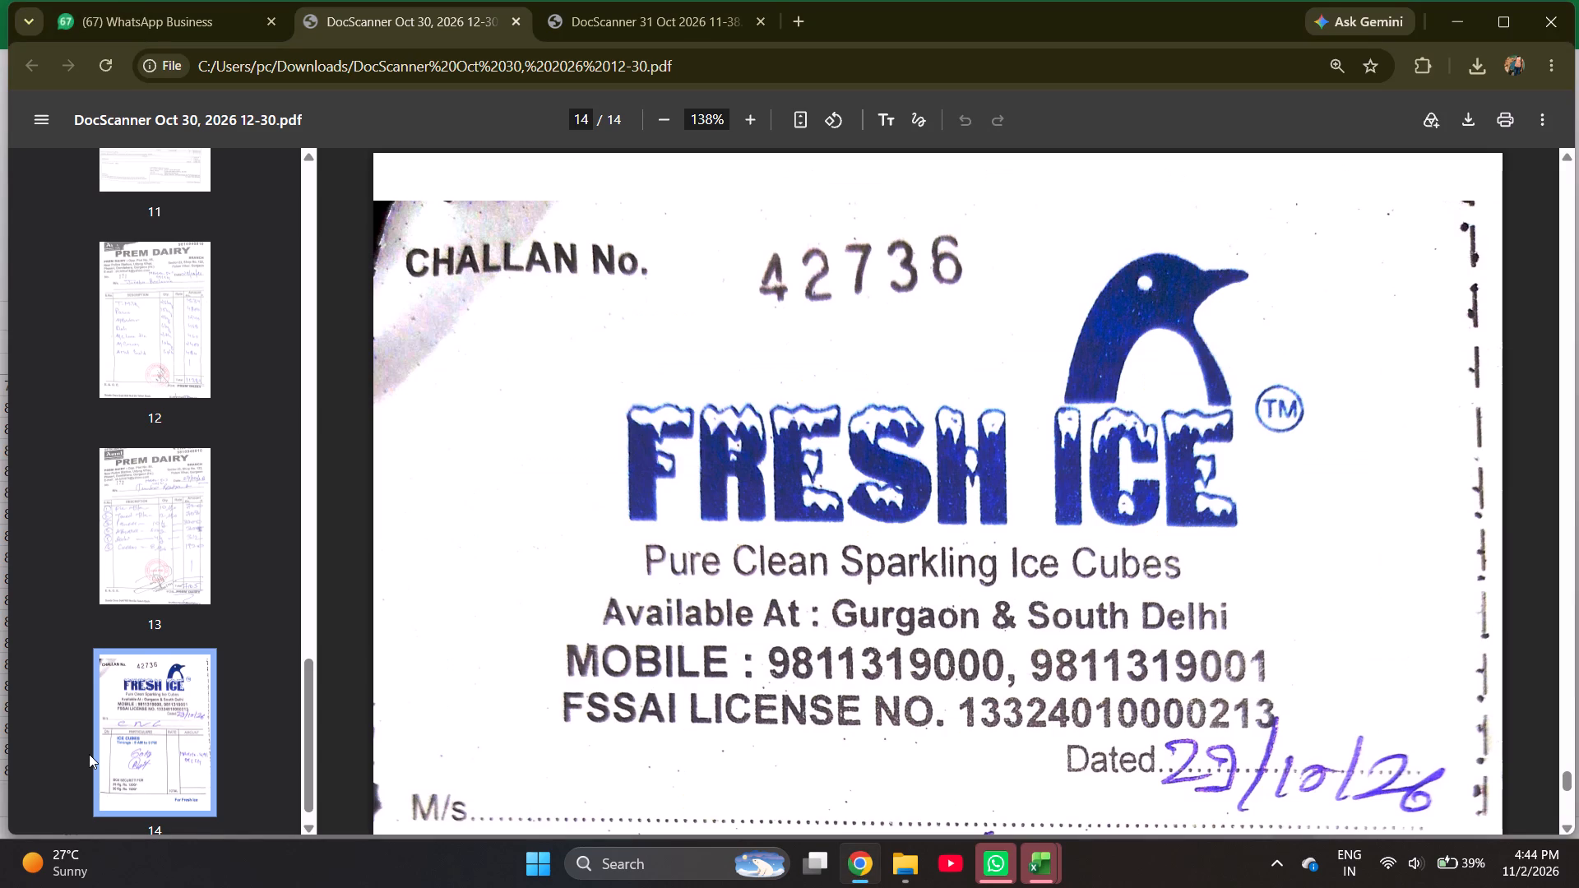
{"action": "left_click", "coordinate": [734, 581]}
{"action": "left_click", "coordinate": [55, 0]}
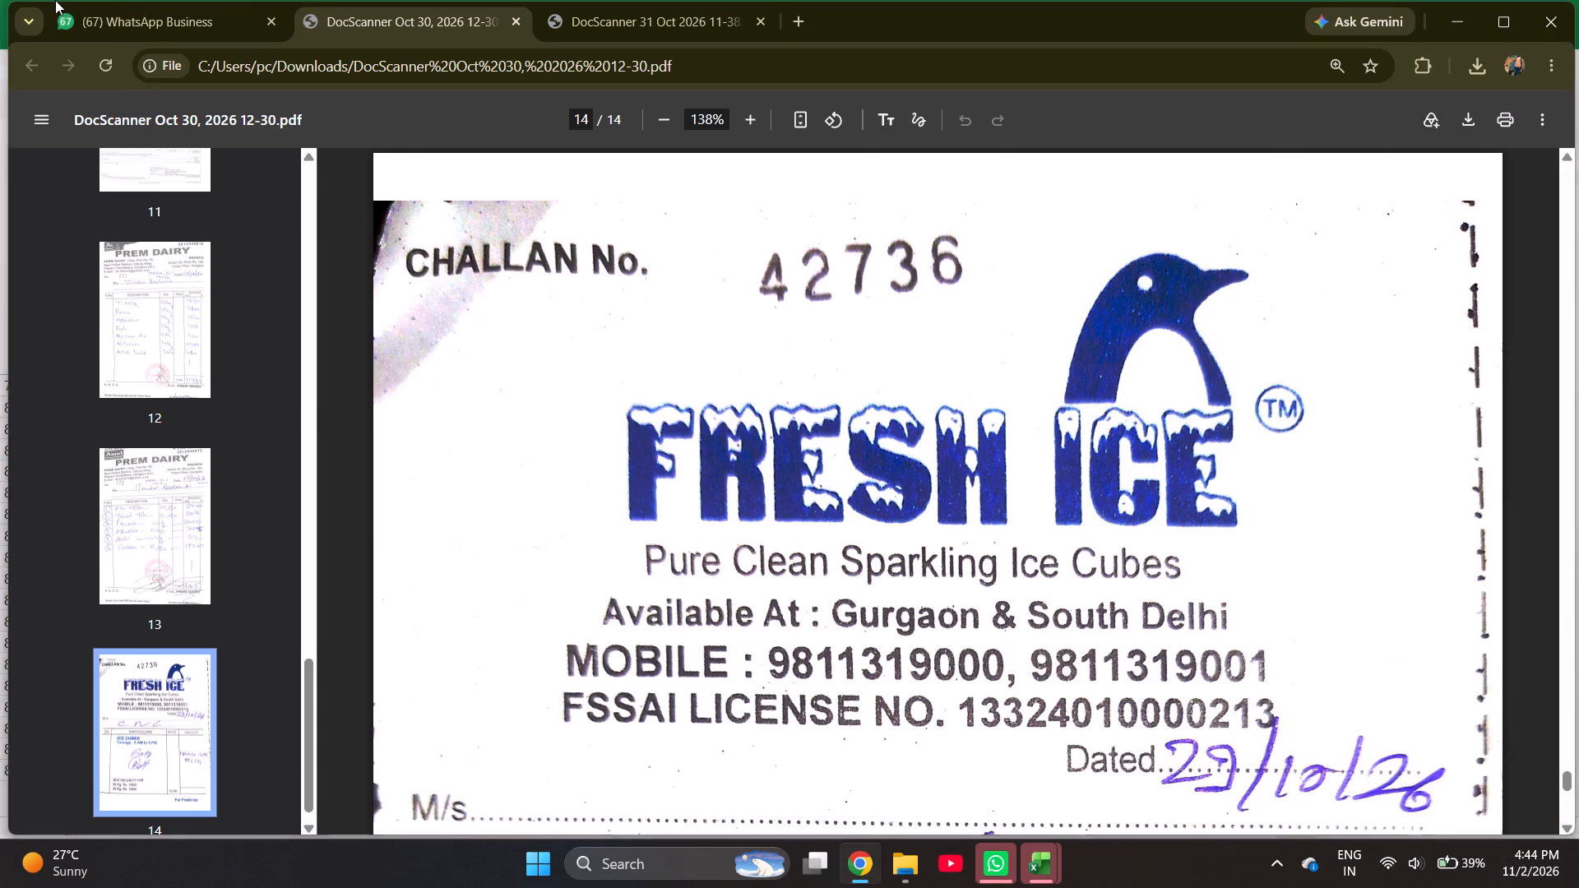
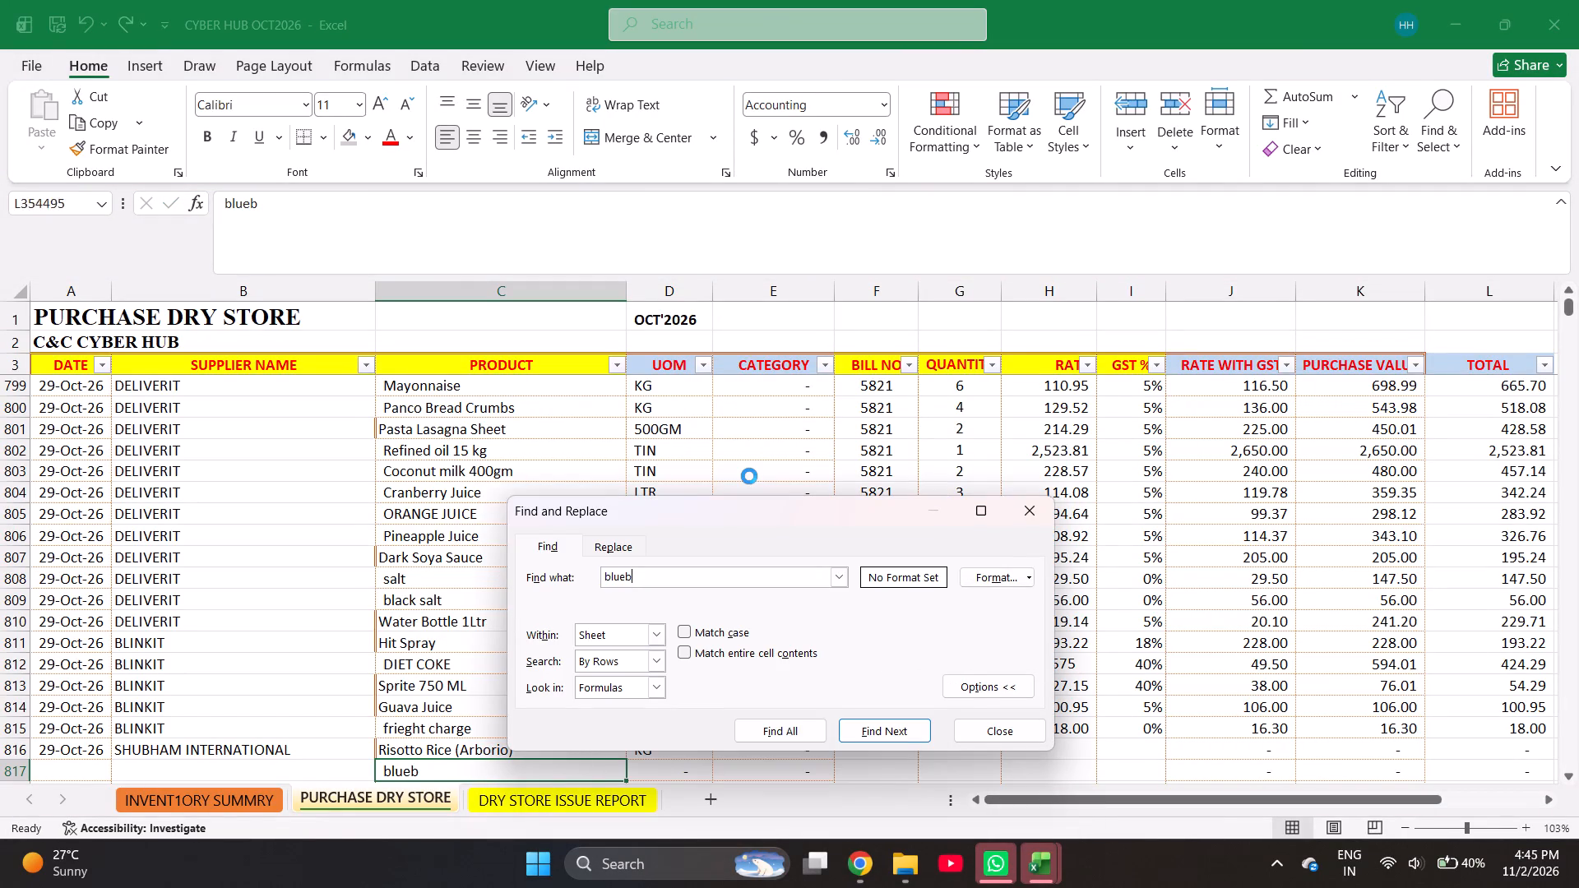
Search the PURCHASE DRY STORE sheet for blueb, and the INVENTORY SUMMRY item list for blue.
{"action": "key", "text": "Return"}
{"action": "key", "text": "Escape"}
{"action": "key", "text": "ctrl+Page_Up"}
{"action": "key", "text": "ctrl+f"}
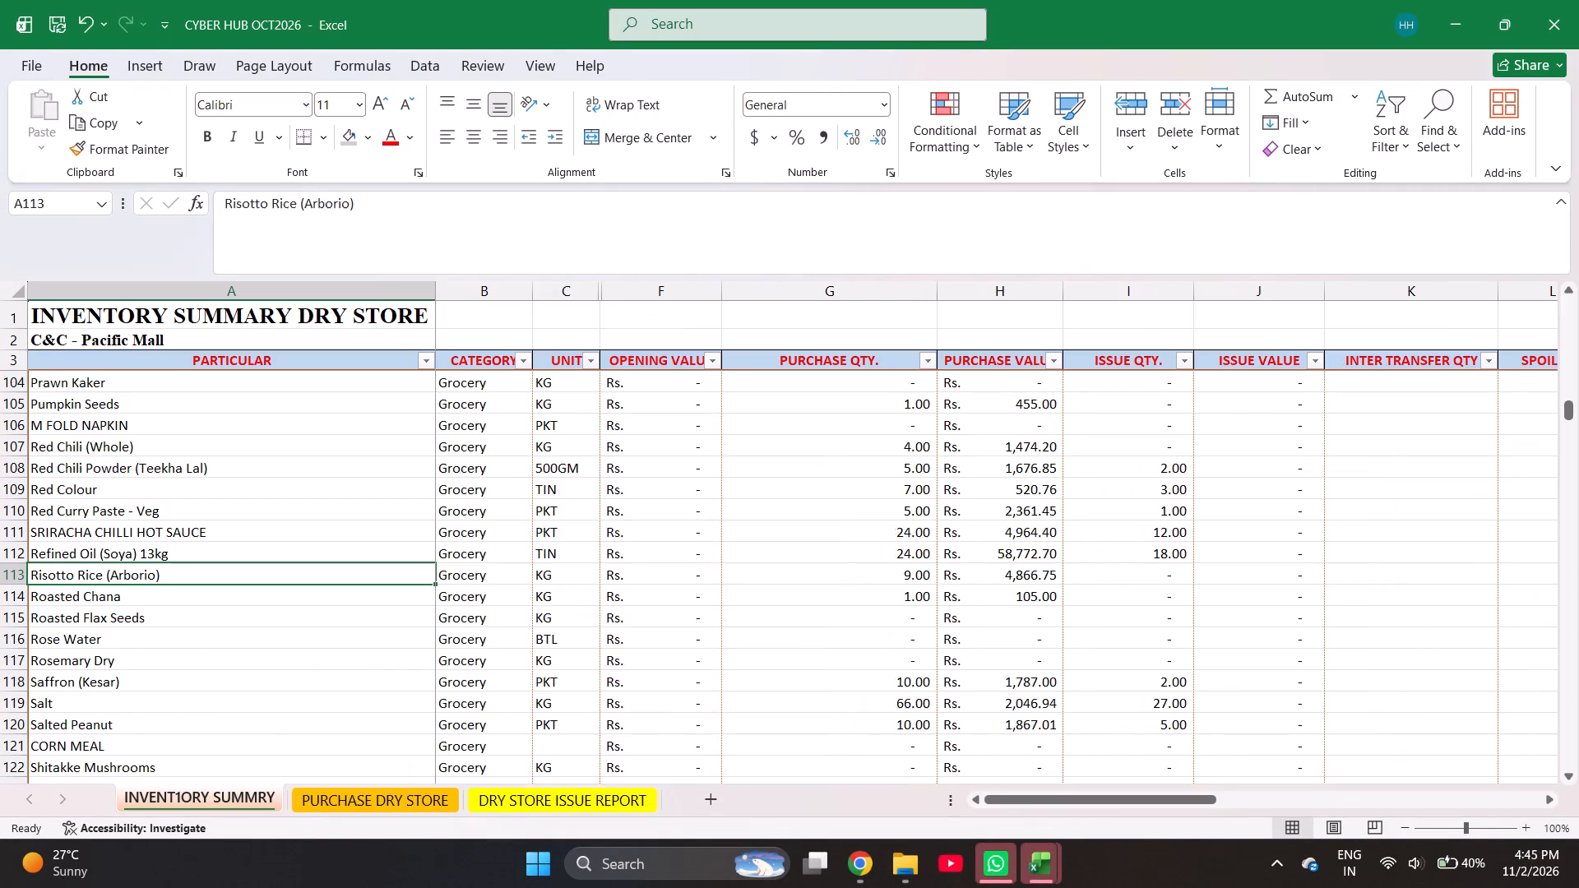
{"action": "type", "text": "blue"}
{"action": "key", "text": "Return"}
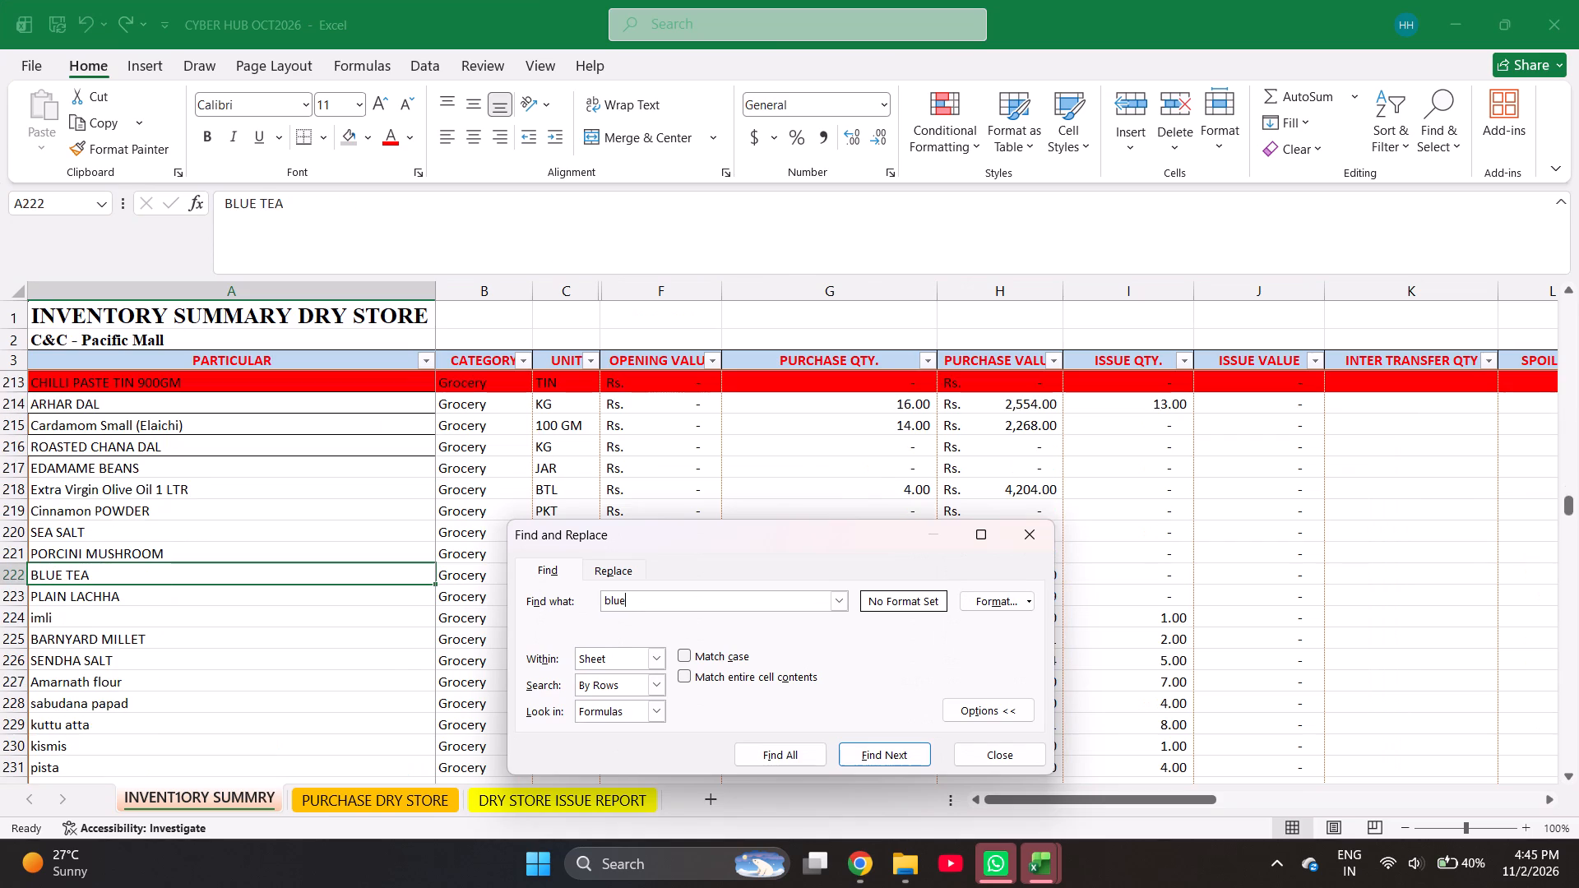
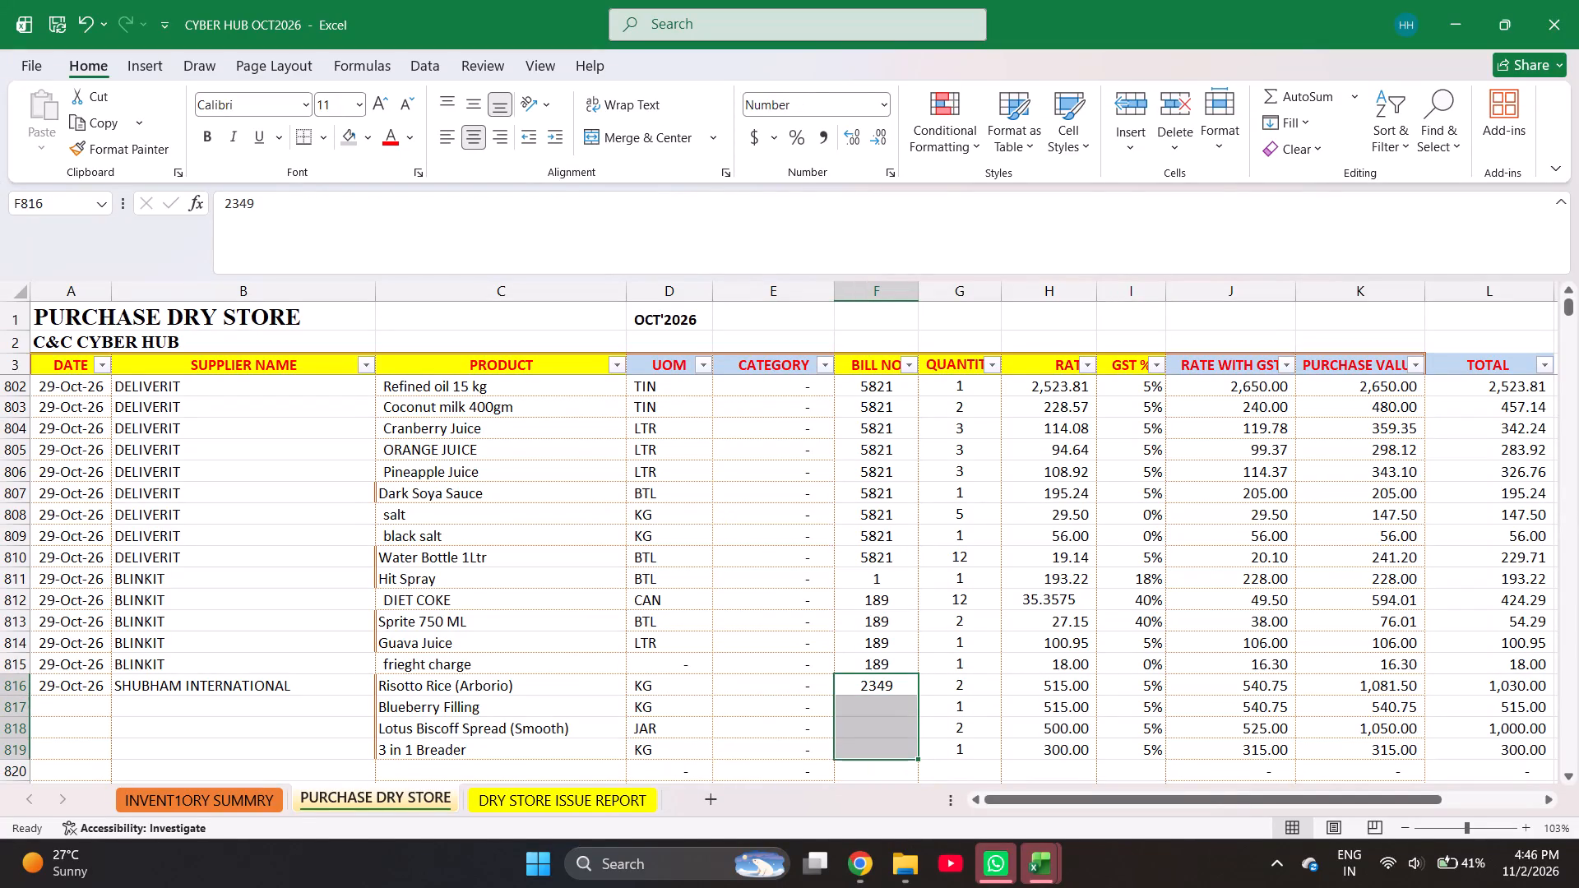
Fill bill number 2349, date 29-Oct-26 and supplier SHUBHAM INTERNATIONAL down from row 816 through row 819.
{"action": "key", "text": "ctrl+d"}
{"action": "key", "text": "ctrl+Left"}
{"action": "key", "text": "shift+Right"}
{"action": "key", "text": "shift+Down"}
{"action": "key", "text": "shift+Down"}
{"action": "key", "text": "shift+Down"}
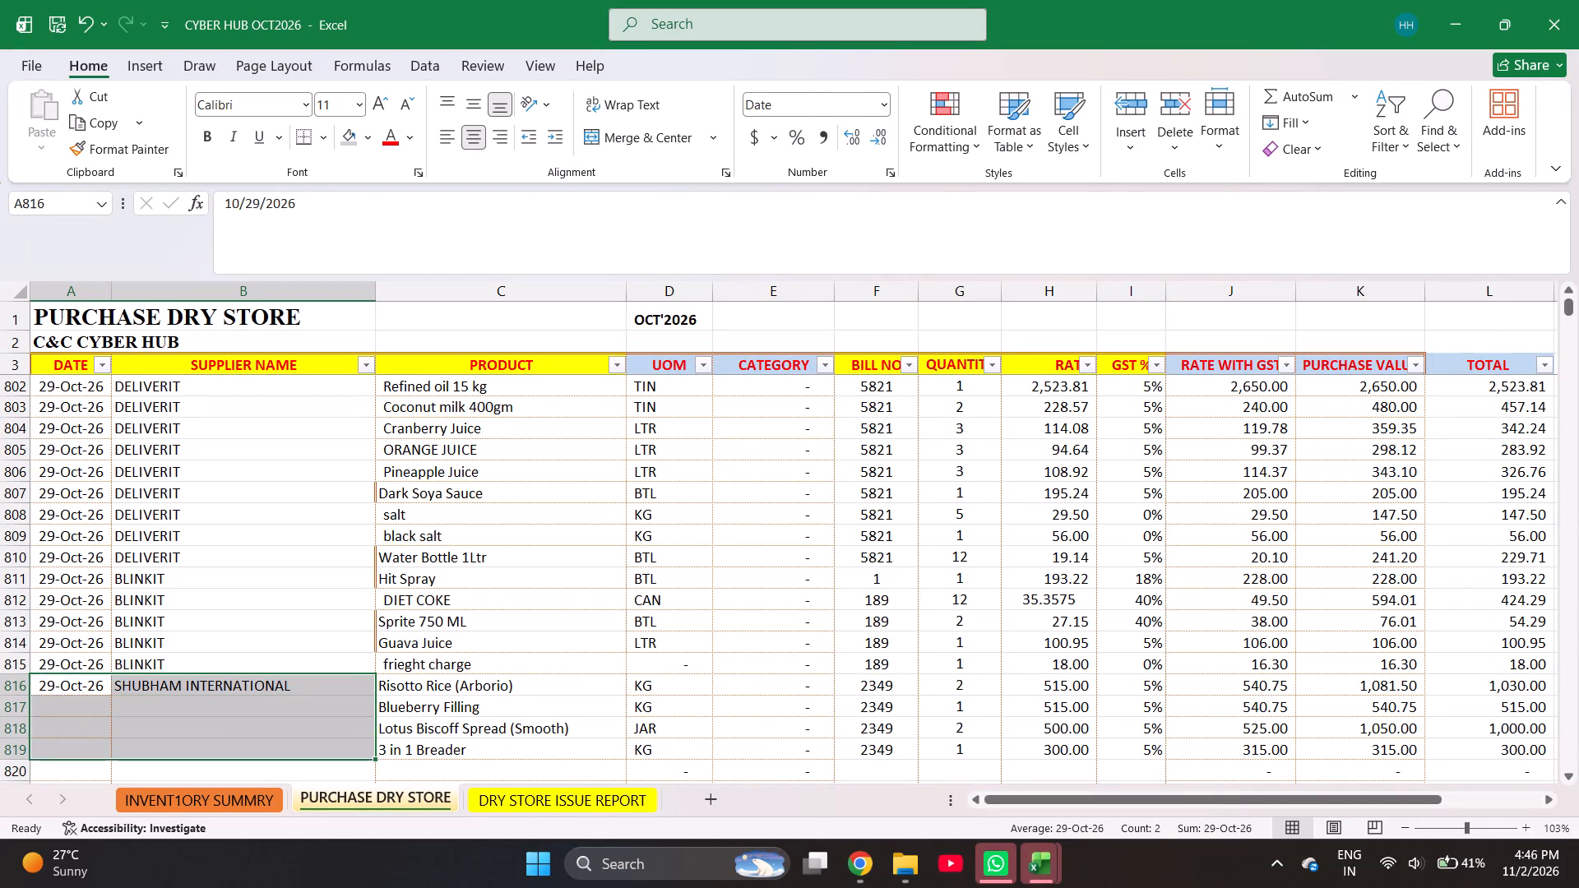
{"action": "key", "text": "ctrl+d"}
Select the SHUBHAM INTERNATIONAL purchase values from row 816 downward to check their sum.
{"action": "key", "text": "ctrl+Right"}
{"action": "key", "text": "Left"}
{"action": "key", "text": "shift+Down"}
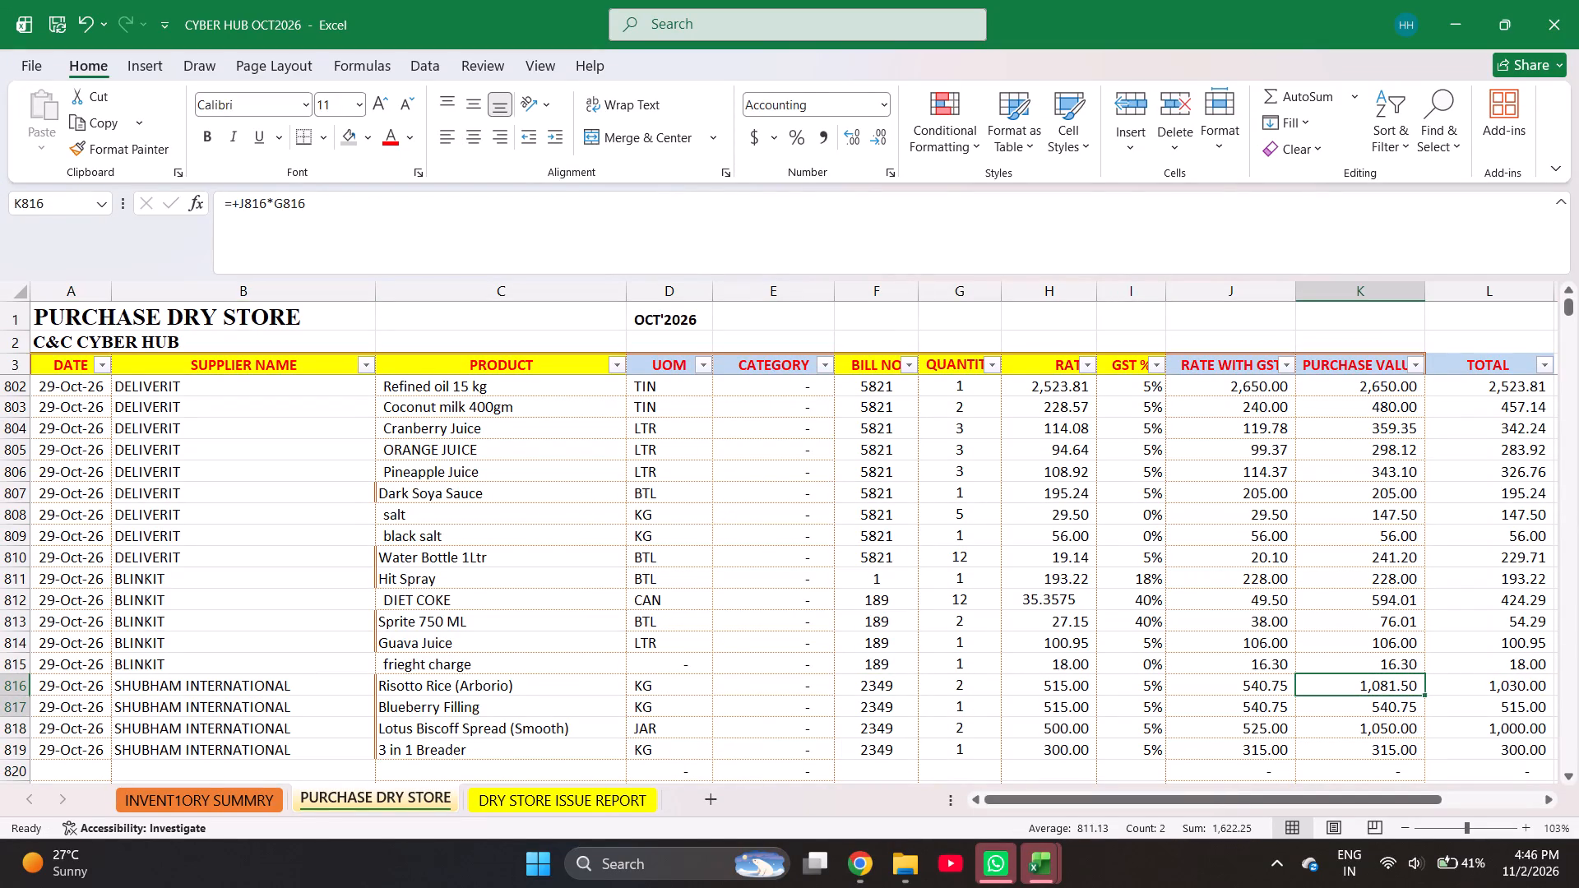
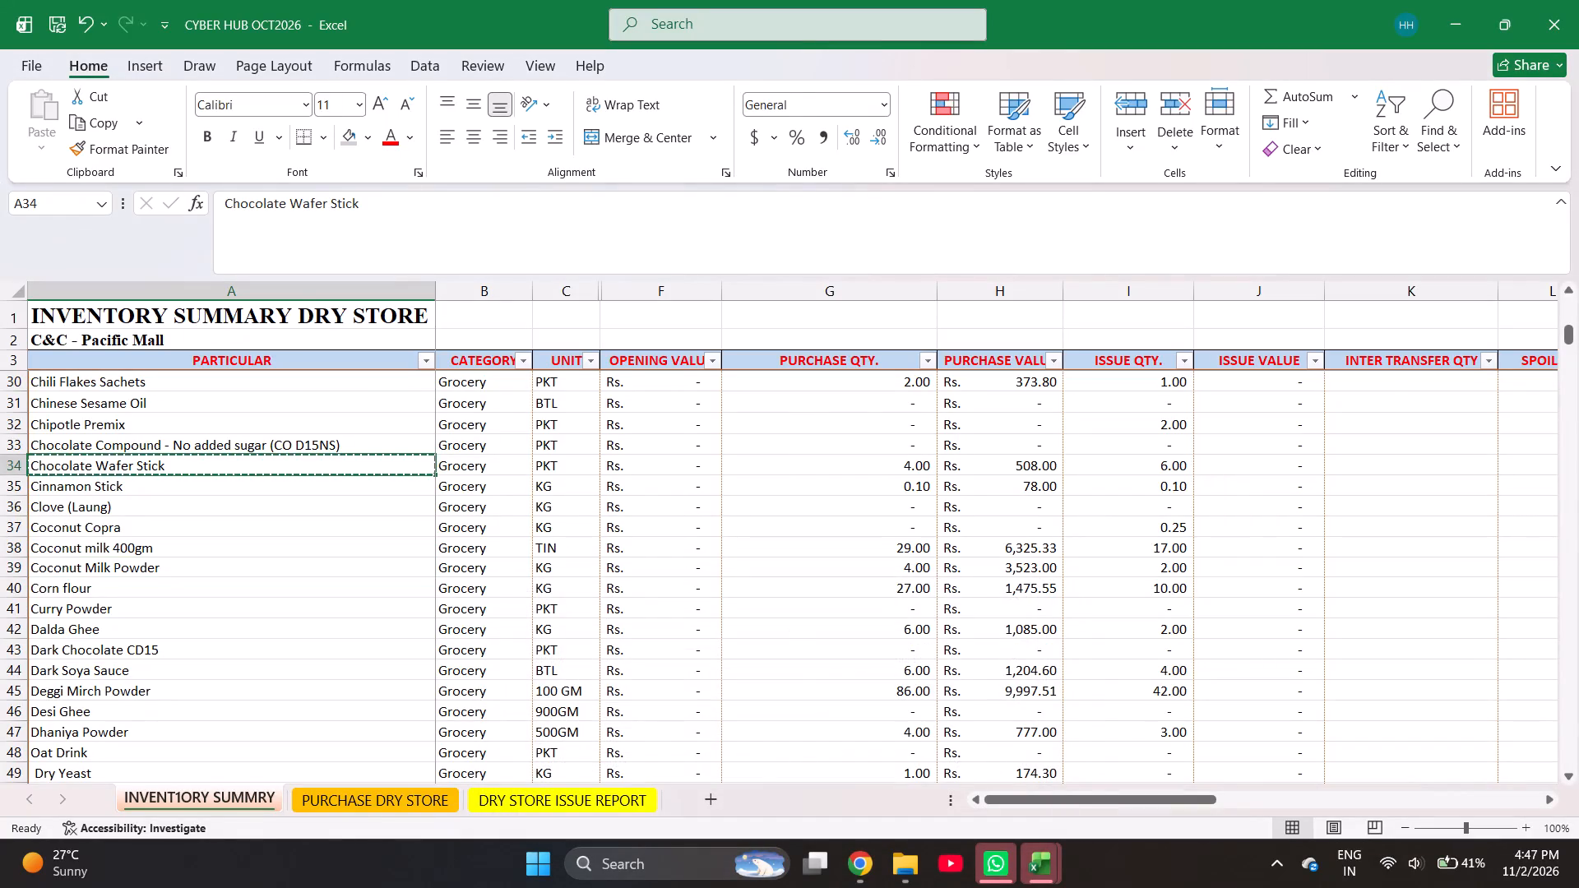
Paste the copied product name Chocolate Wafer Stick into the PRODUCT column of row 822 in PURCHASE DRY STORE.
{"action": "key", "text": "ctrl+Page_Down"}
{"action": "key", "text": "Return"}
{"action": "key", "text": "Return"}
{"action": "key", "text": "Right"}
{"action": "key", "text": "Right"}
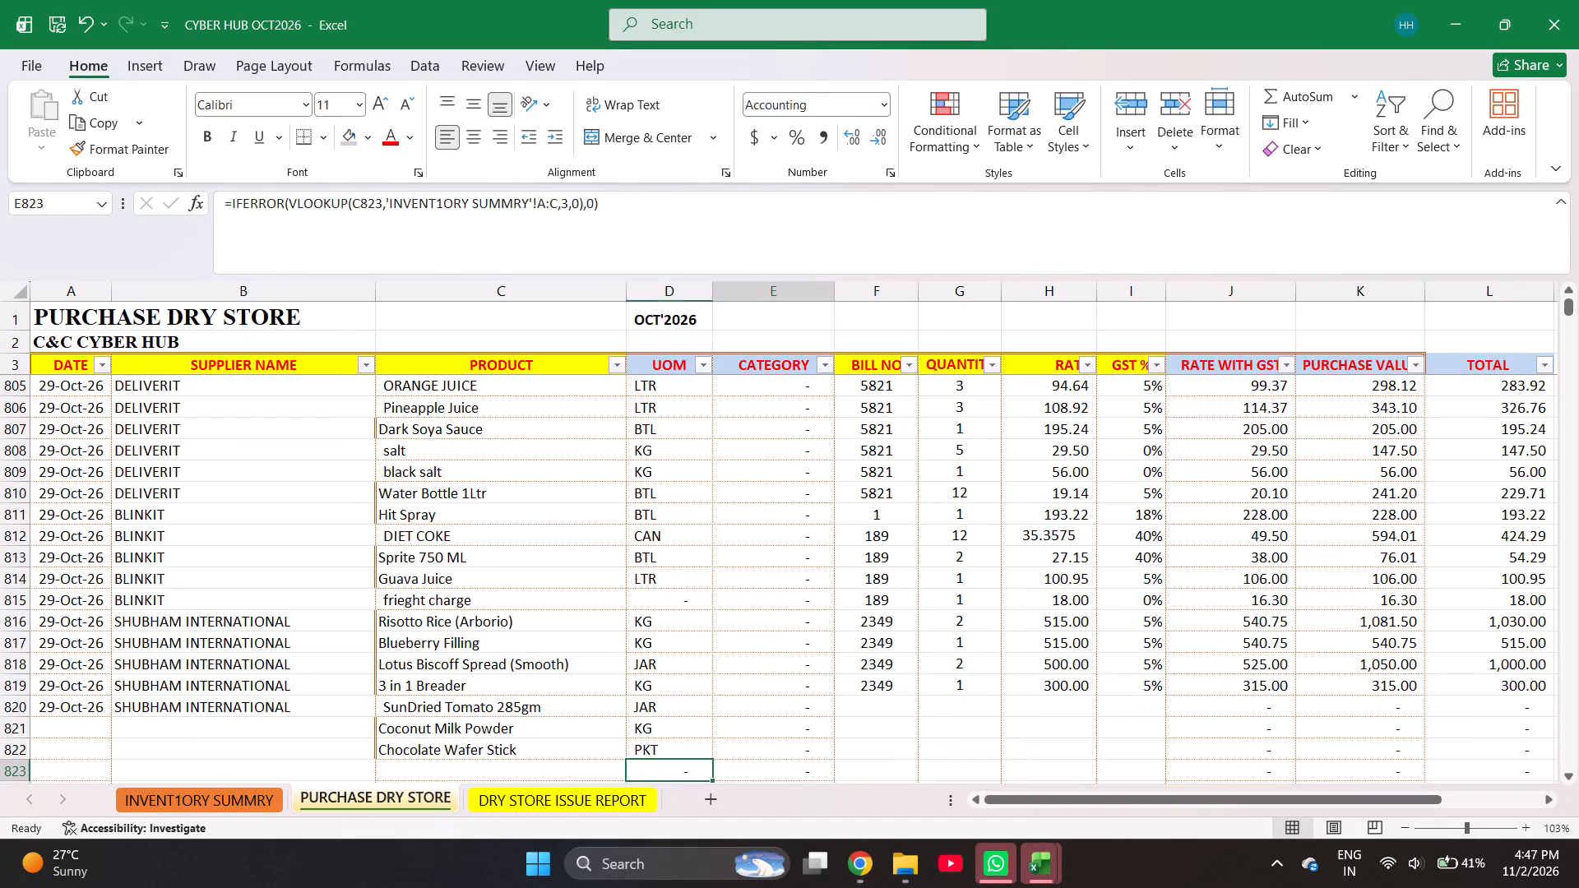
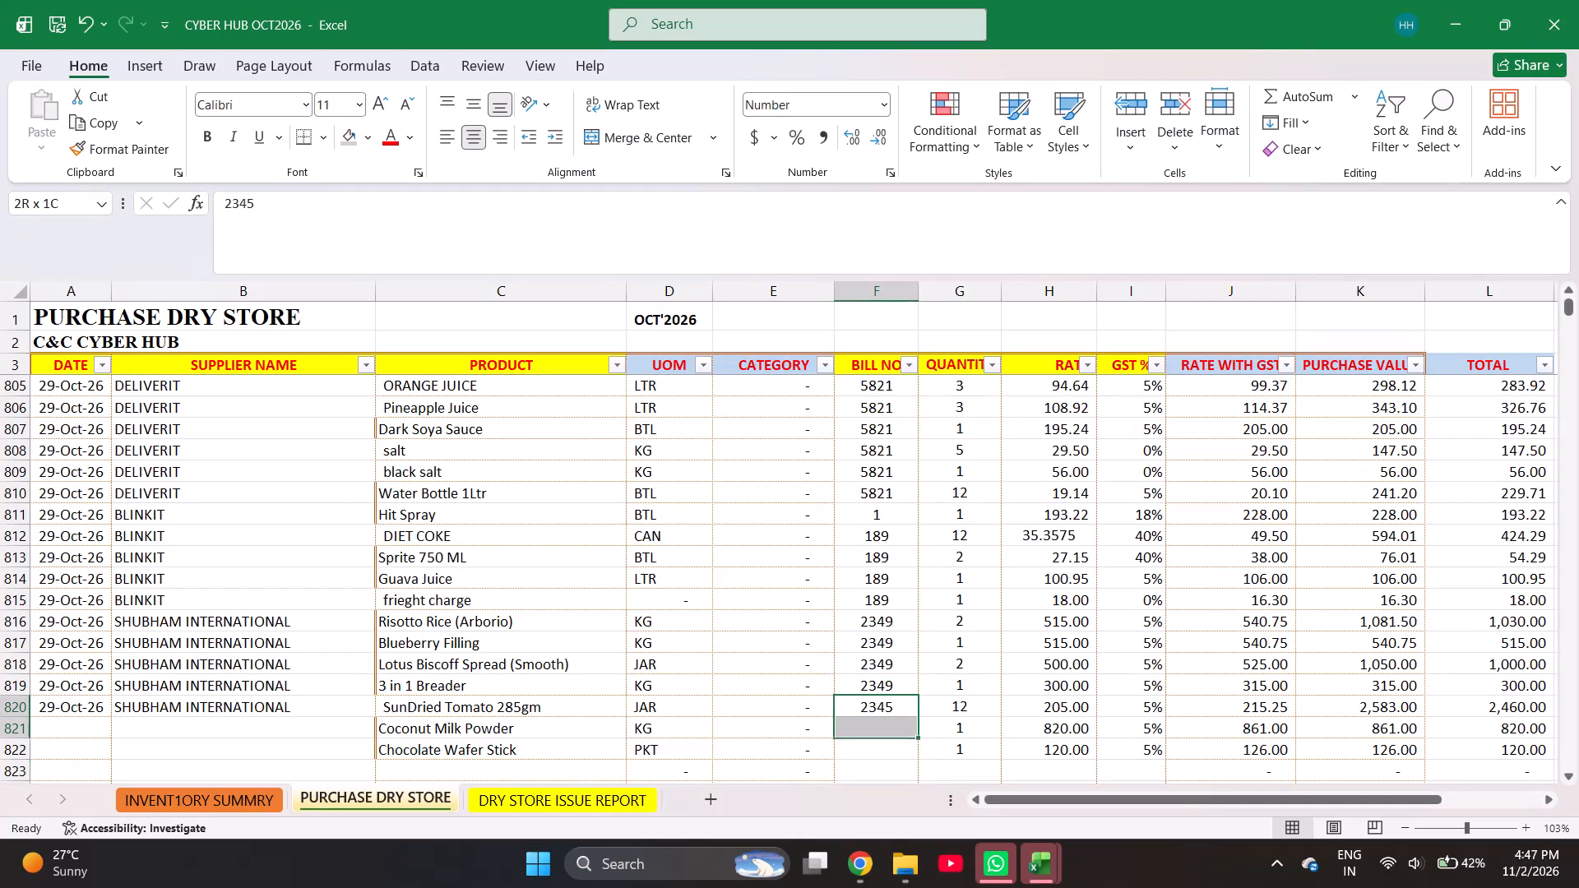
Fill bill number 2345 down from row 820 through row 822 in the BILL NO column.
{"action": "key", "text": "ctrl+d"}
Fill the date 29-Oct-26 and supplier SHUBHAM INTERNATIONAL down from row 820 into rows 821 and 822.
{"action": "key", "text": "ctrl+Left"}
{"action": "key", "text": "shift+Right"}
{"action": "key", "text": "shift+Down"}
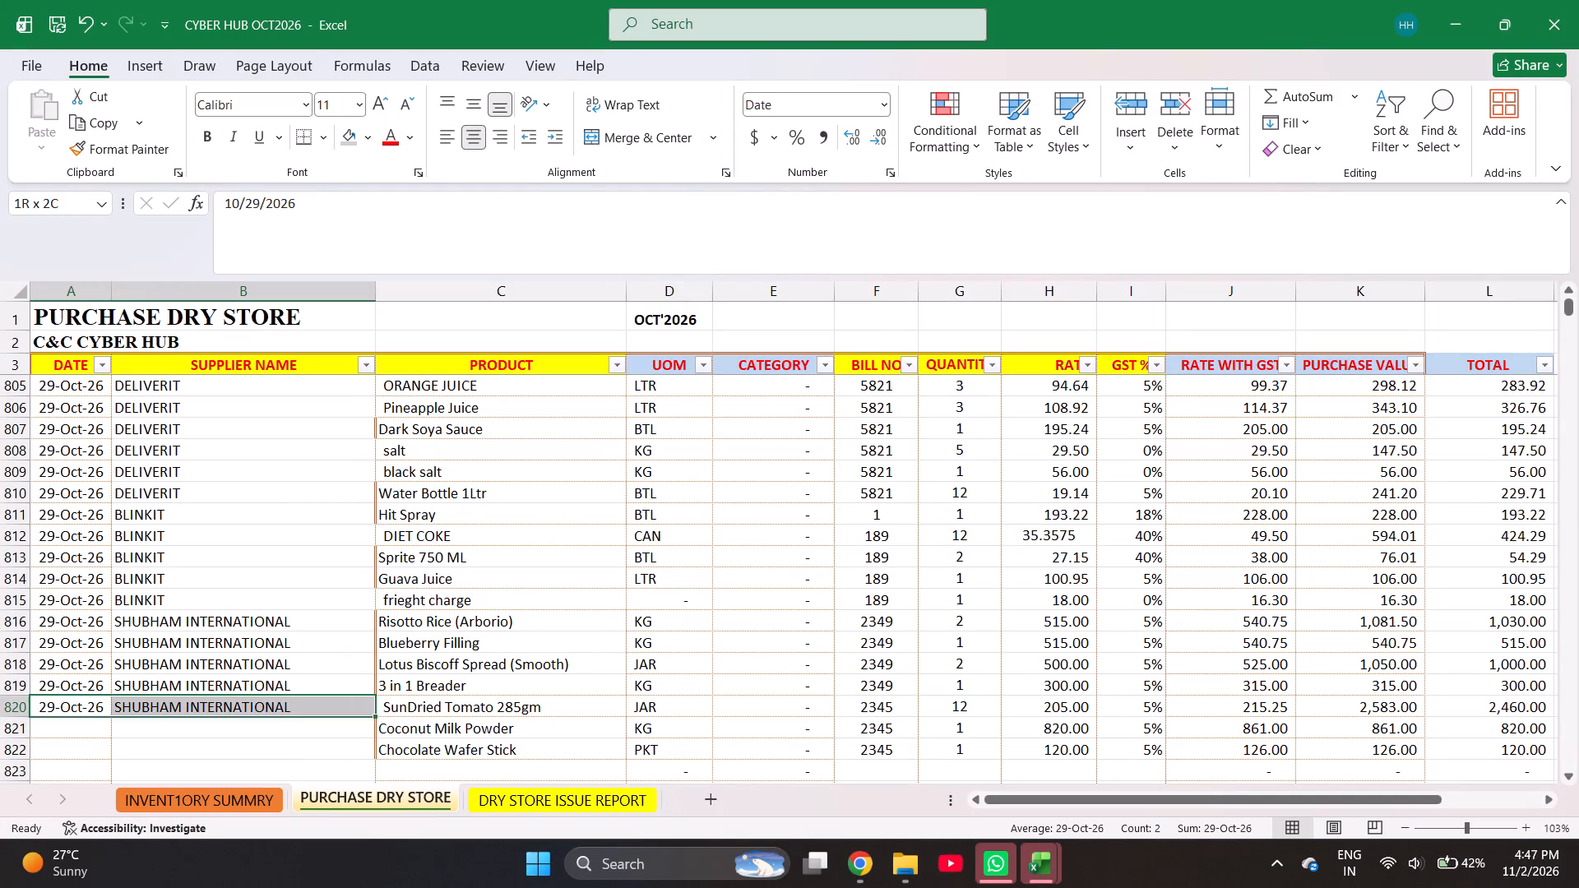
{"action": "key", "text": "shift+Down"}
{"action": "key", "text": "ctrl+d"}
Select the purchase values of the bill 2345 lines, starting at row 820, to check their combined total.
{"action": "key", "text": "ctrl+Right"}
{"action": "key", "text": "Left"}
{"action": "key", "text": "shift+Down"}
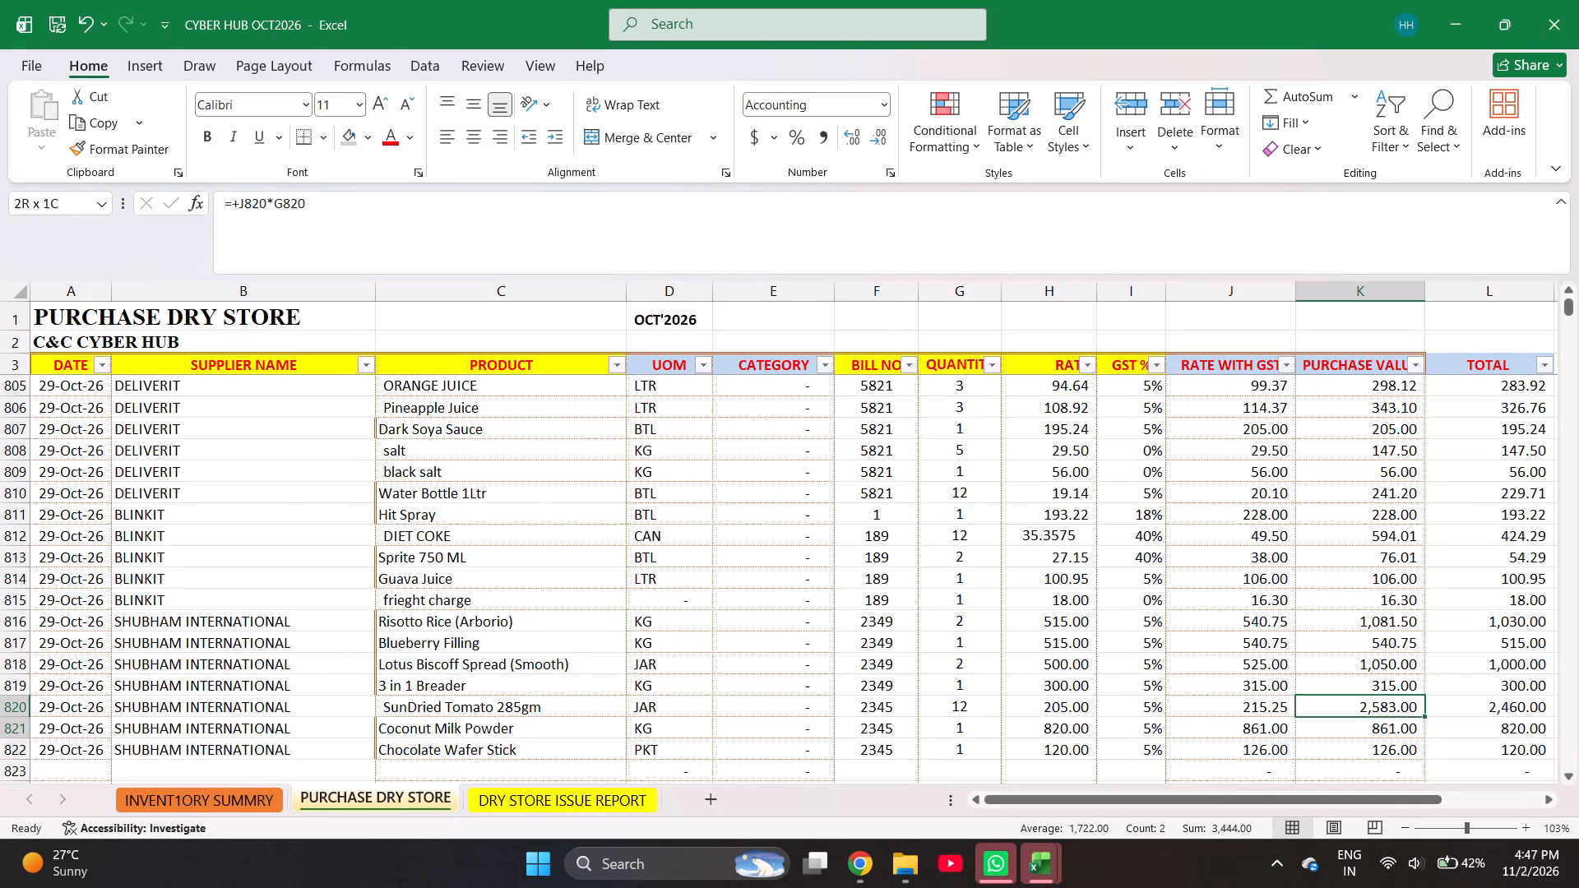
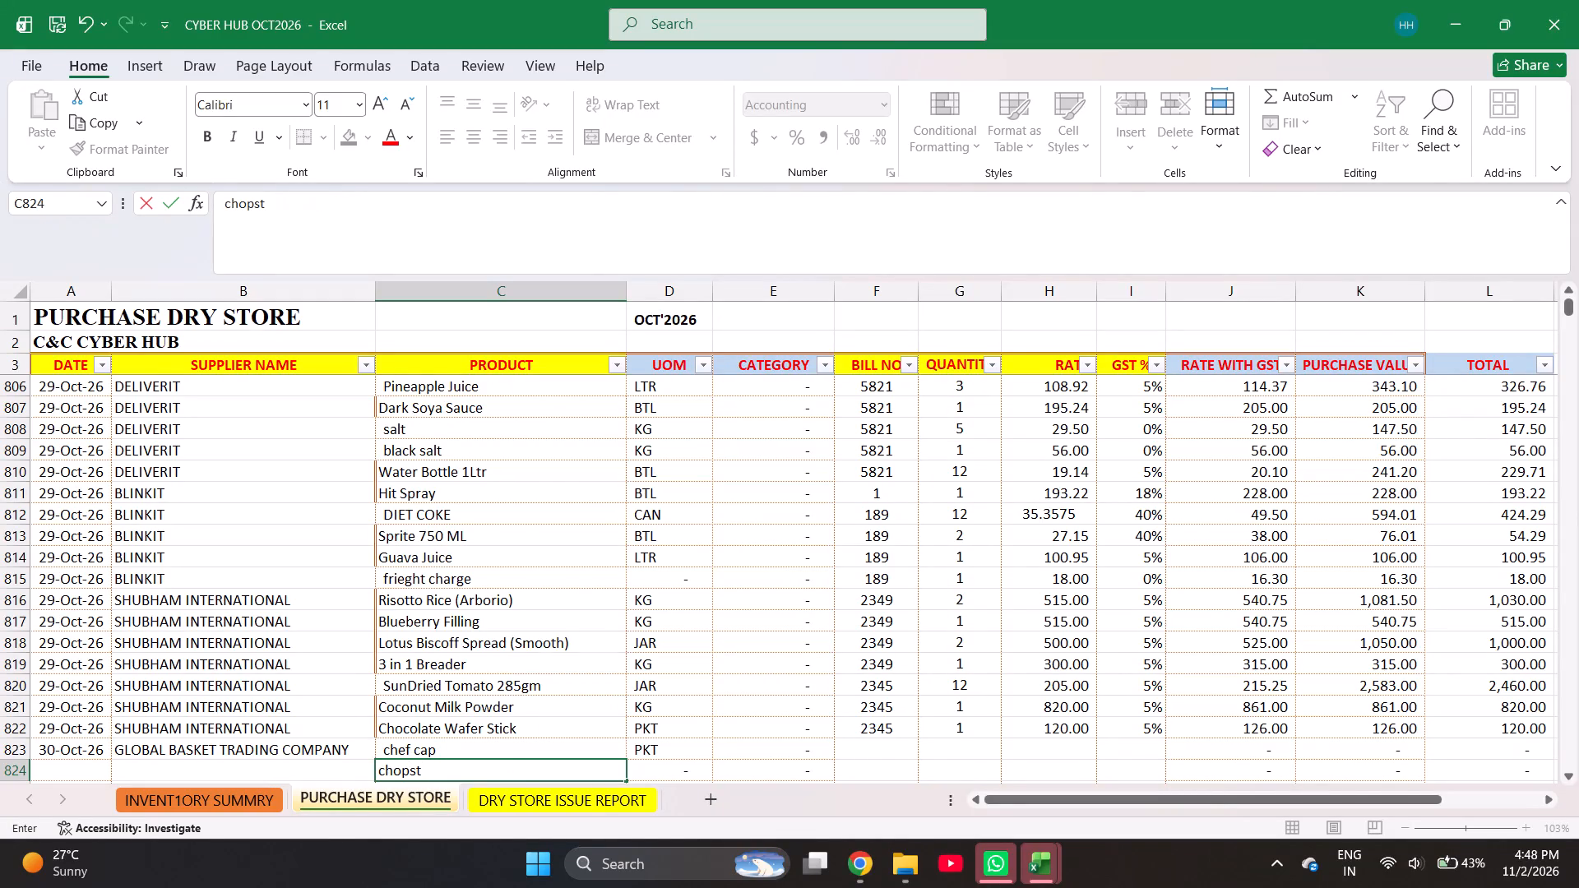
Search the INVENTORY SUMMRY sheet for "chop" to look up the item name for row 824 of the purchase sheet.
{"action": "key", "text": "ctrl+Page_Up"}
{"action": "key", "text": "ctrl+f"}
{"action": "type", "text": "chop"}
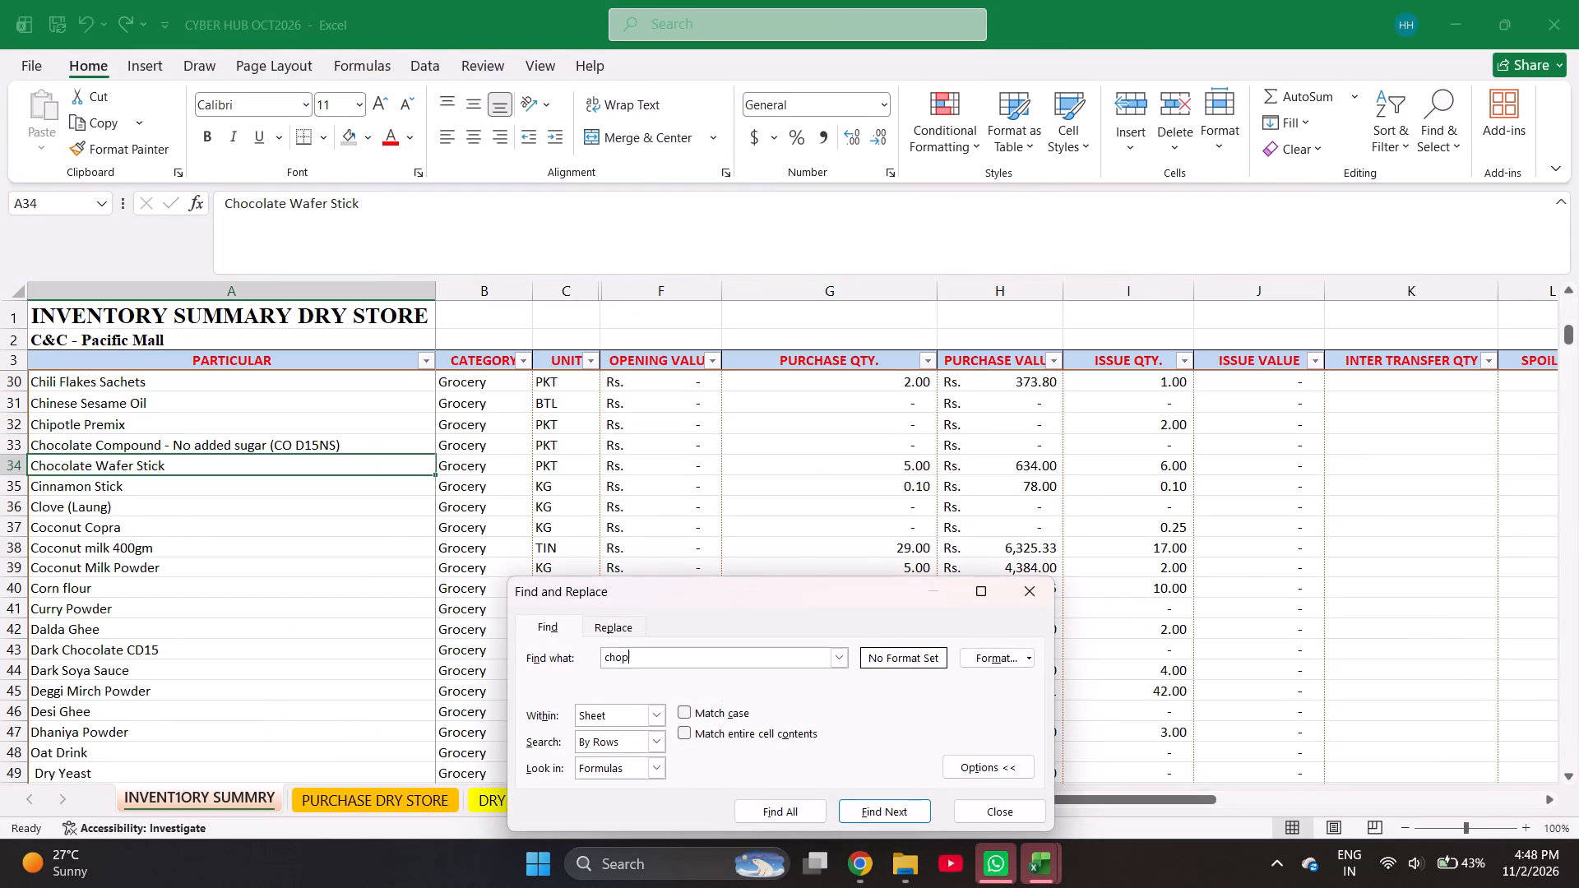
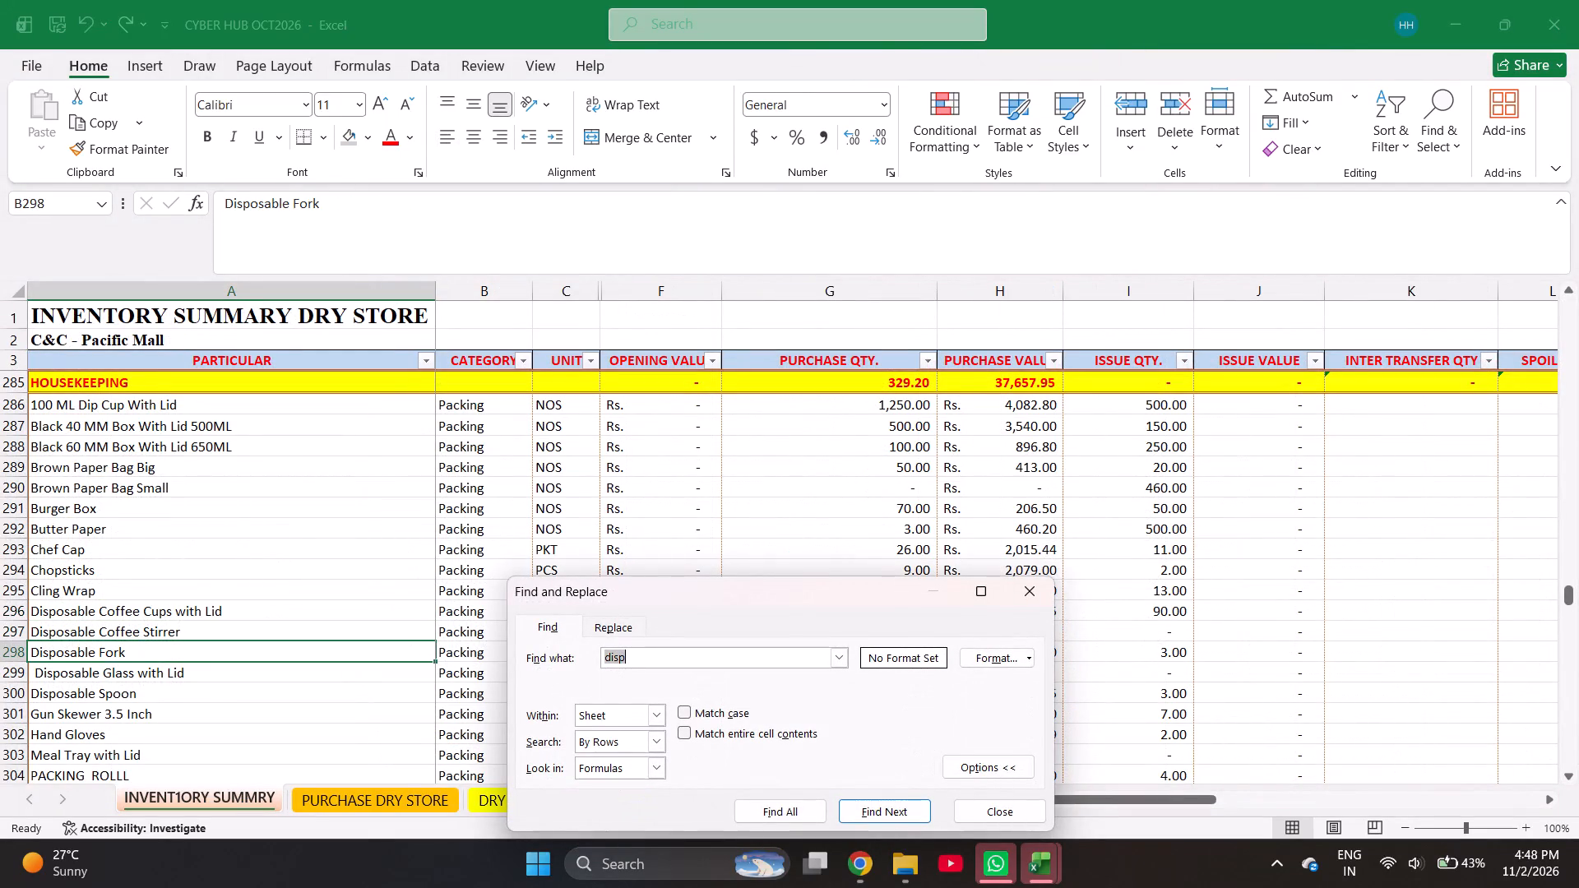
Continue searching the INVENTORY SUMMRY sheet for "disp" up to the Disposable Glass 350 item, then close the search.
{"action": "key", "text": "Return"}
{"action": "key", "text": "Return"}
{"action": "key", "text": "Escape"}
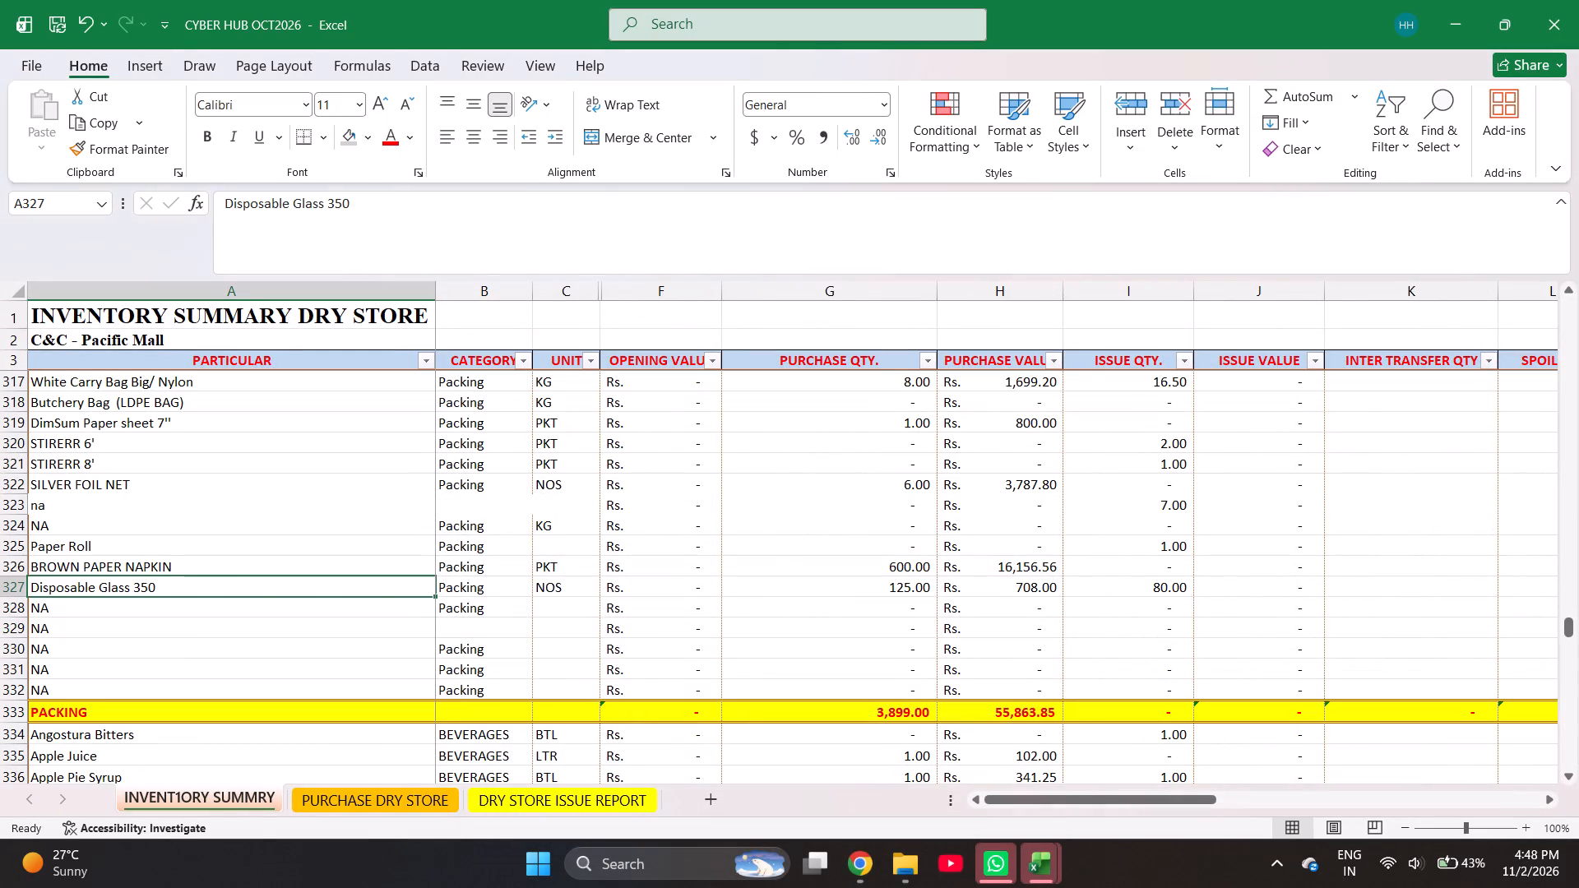
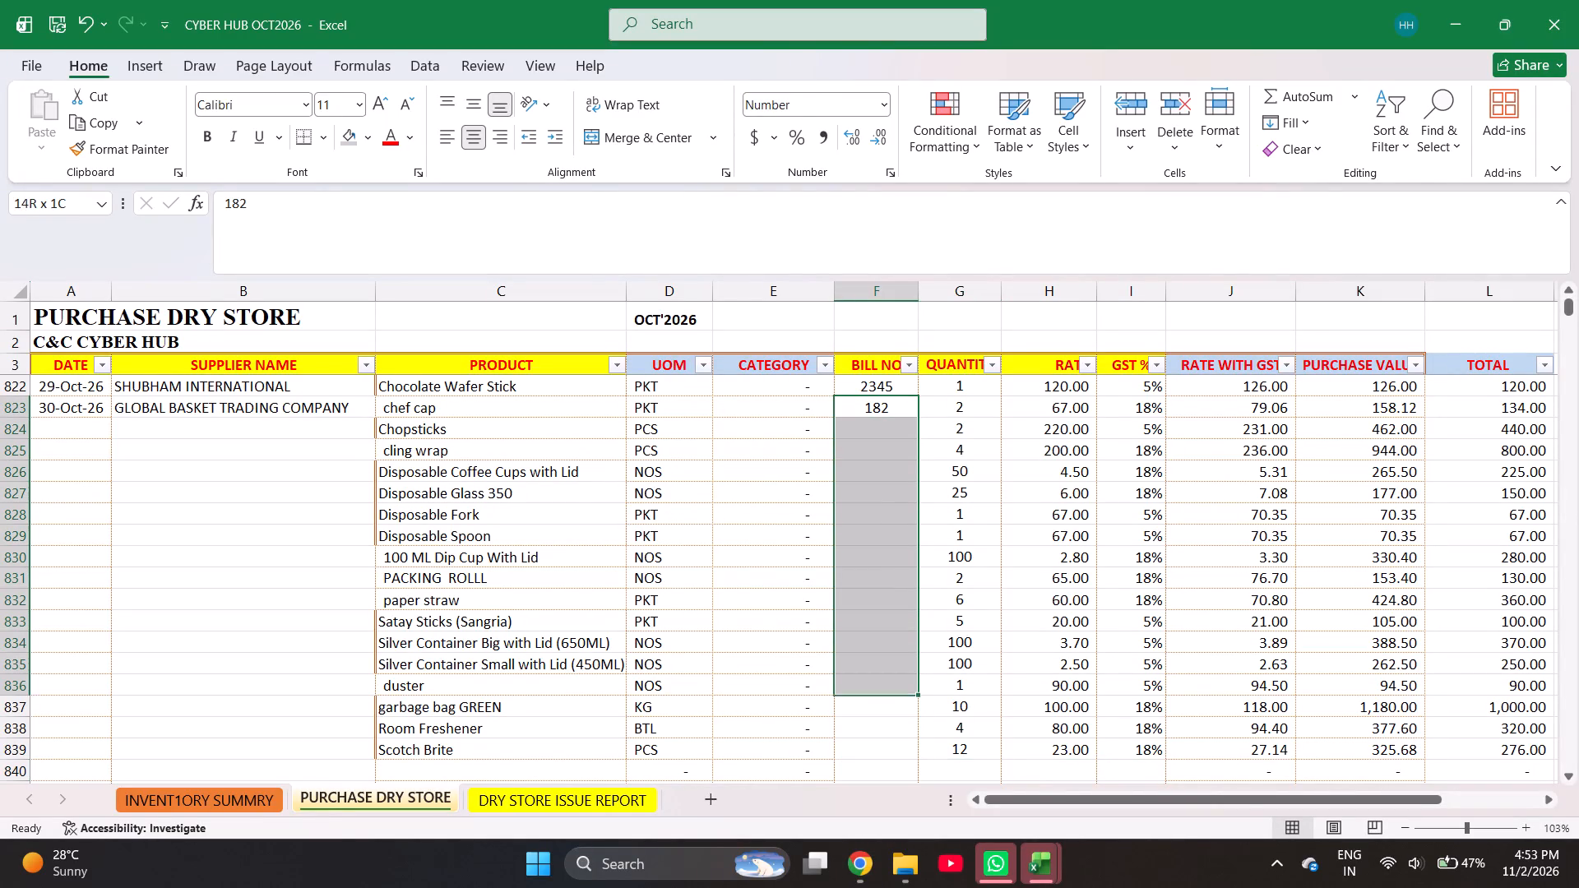
Fill bill number 182 down the BILL NO column from the chef cap row through the Scotch Brite row.
{"action": "key", "text": "shift+Down"}
{"action": "key", "text": "shift+Down"}
{"action": "key", "text": "ctrl+d"}
Fill the date 30-Oct-26 and supplier GLOBAL BASKET TRADING COMPANY down from the chef cap row through the Scotch Brite row.
{"action": "key", "text": "ctrl+Left"}
{"action": "key", "text": "shift+Right"}
{"action": "key", "text": "shift+Down"}
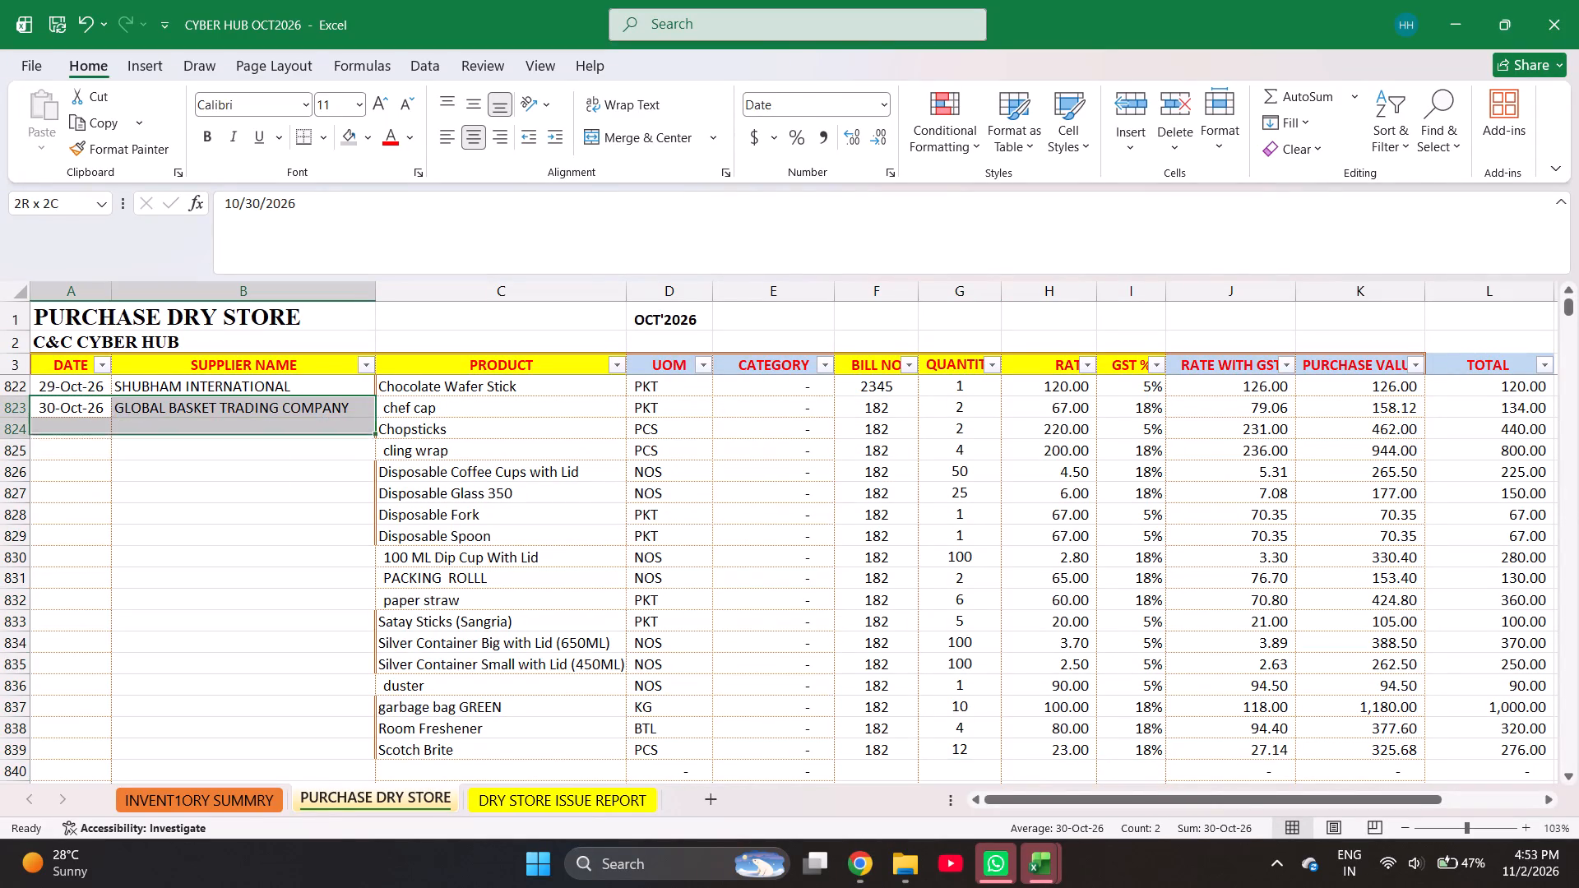
{"action": "key", "text": "shift+Down"}
{"action": "key", "text": "shift+Down"}
{"action": "key", "text": "shift+Down"}
{"action": "key", "text": "shift+Down"}
{"action": "key", "text": "shift+Down"}
{"action": "key", "text": "shift+Down"}
{"action": "key", "text": "shift+Down"}
{"action": "key", "text": "shift+Down"}
{"action": "key", "text": "shift+Down"}
{"action": "key", "text": "shift+Down"}
{"action": "key", "text": "shift+Down"}
{"action": "key", "text": "shift+Down"}
{"action": "key", "text": "shift+Down"}
{"action": "key", "text": "shift+Down"}
{"action": "key", "text": "shift+Down"}
{"action": "key", "text": "shift+Down"}
{"action": "key", "text": "shift+Up"}
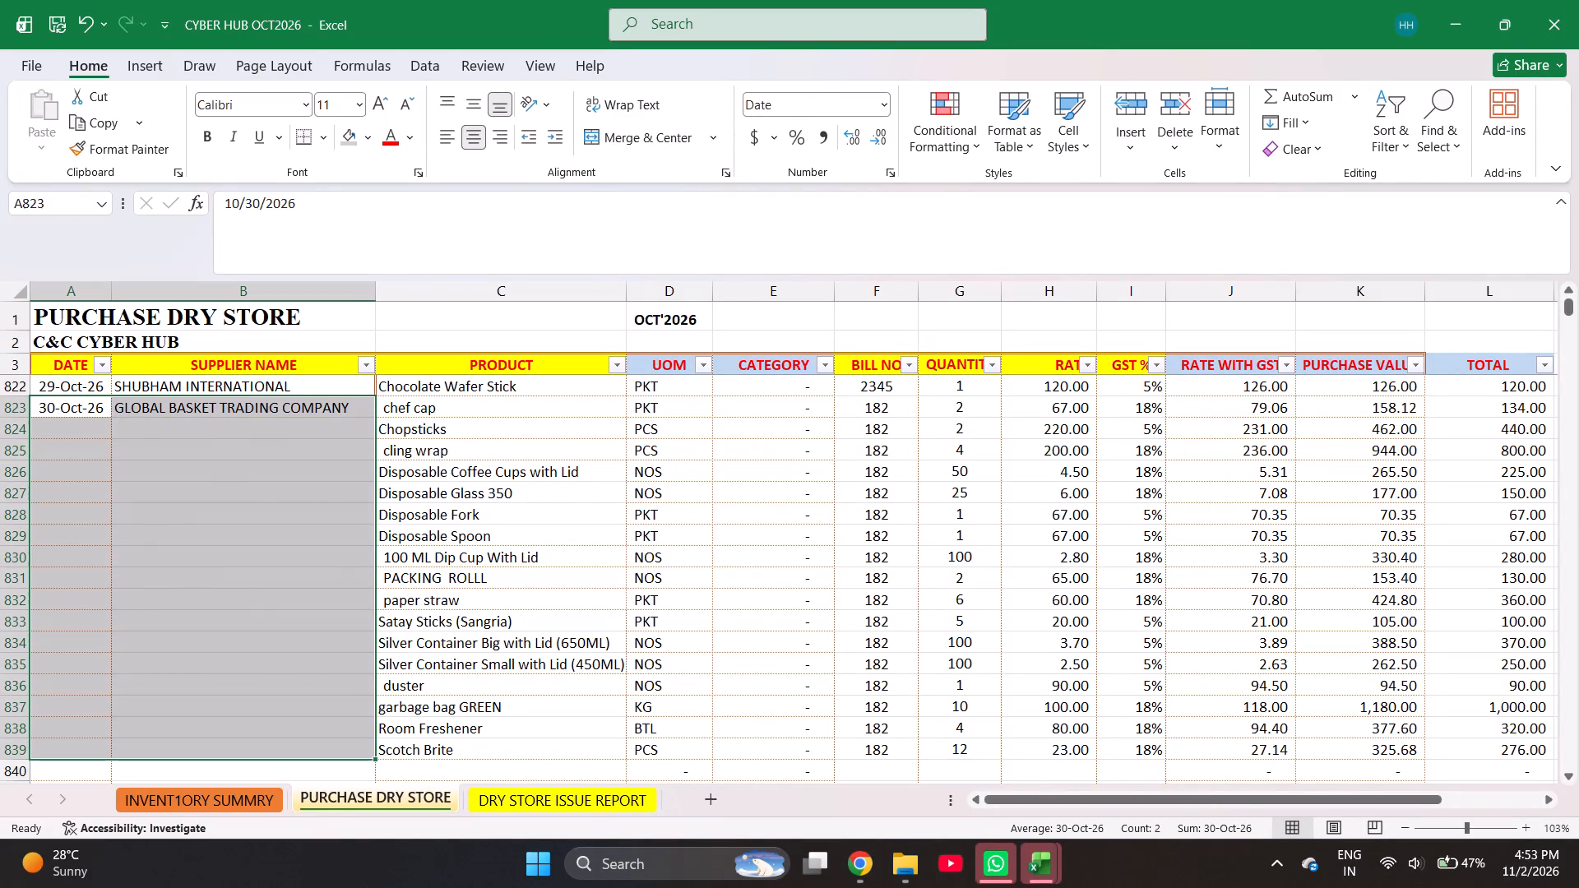
{"action": "key", "text": "ctrl+d"}
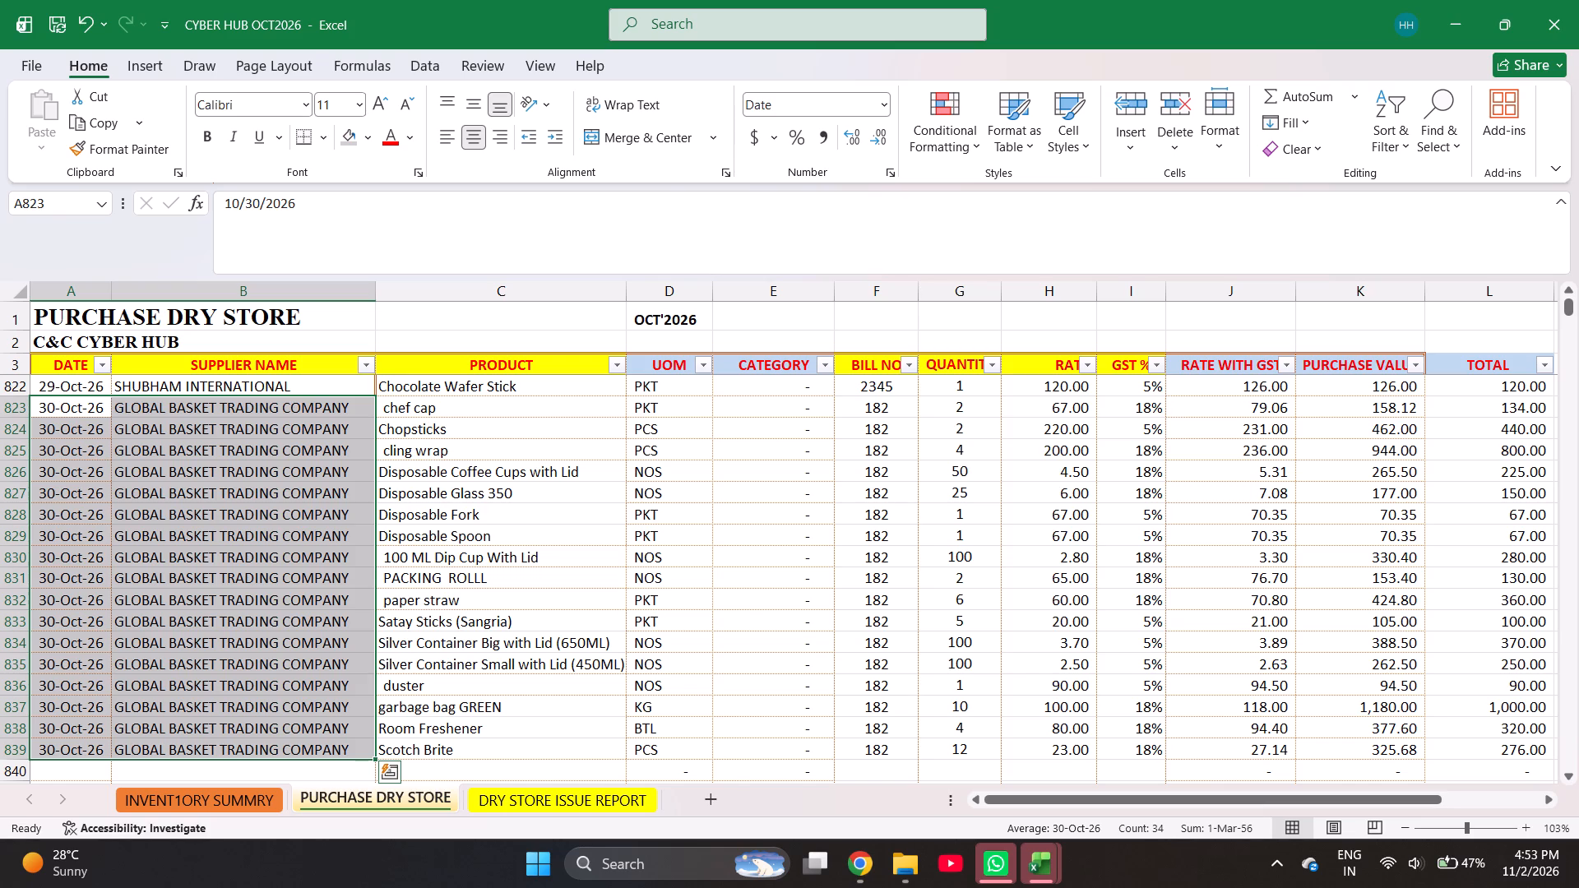
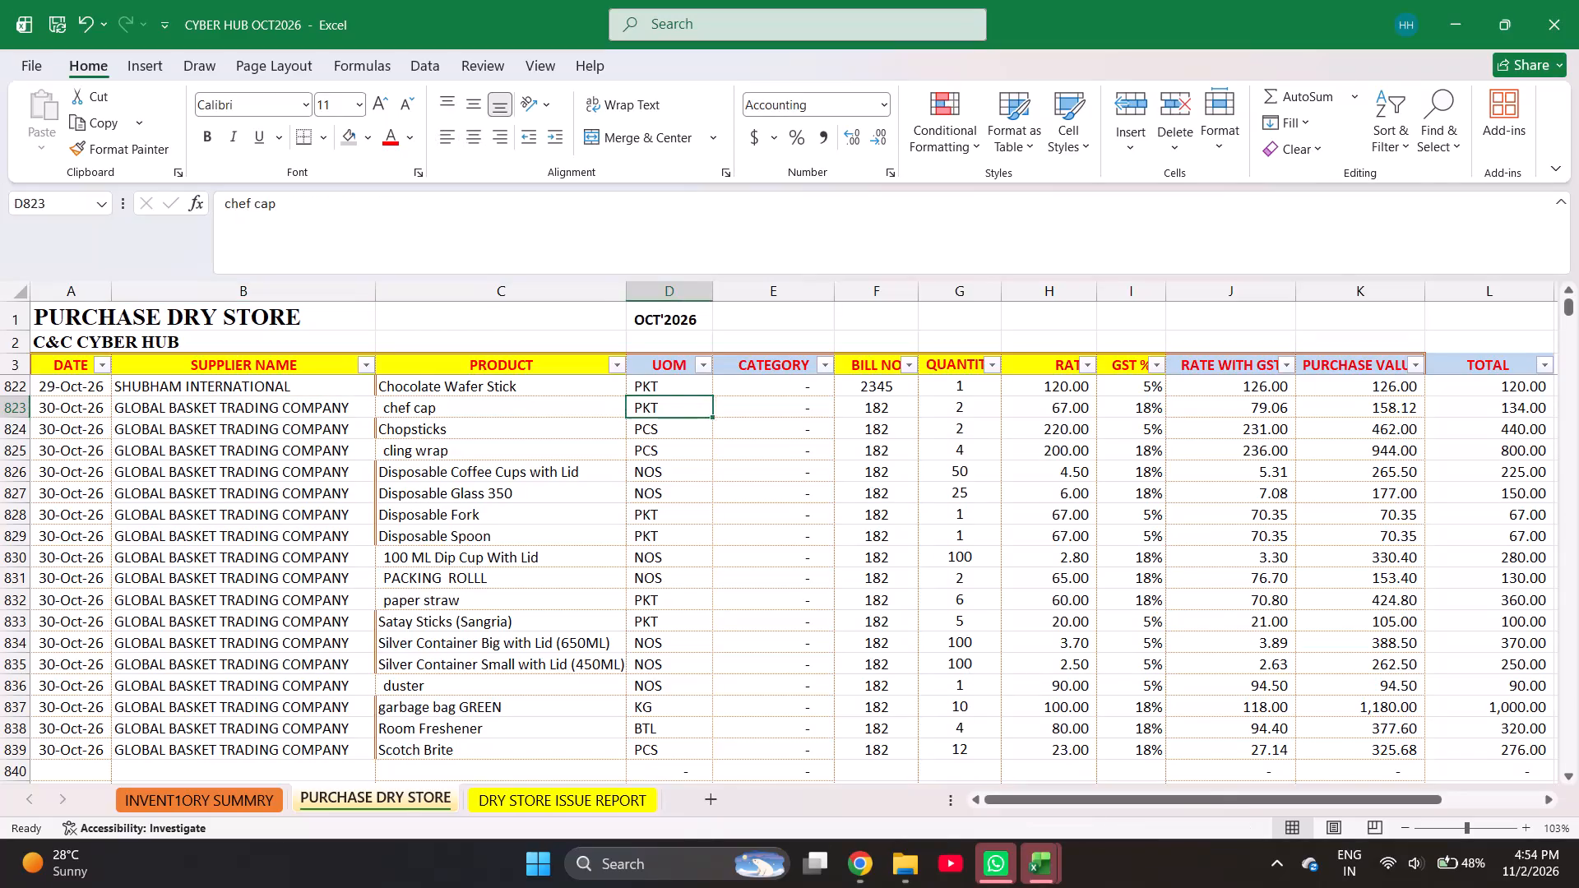
Select the PURCHASE VALUE cells of the bill 182 entries, from the chef cap row downward, to check their sum.
{"action": "key", "text": "Right"}
{"action": "key", "text": "Right"}
{"action": "key", "text": "Right"}
{"action": "key", "text": "Right"}
{"action": "key", "text": "Right"}
{"action": "key", "text": "Right"}
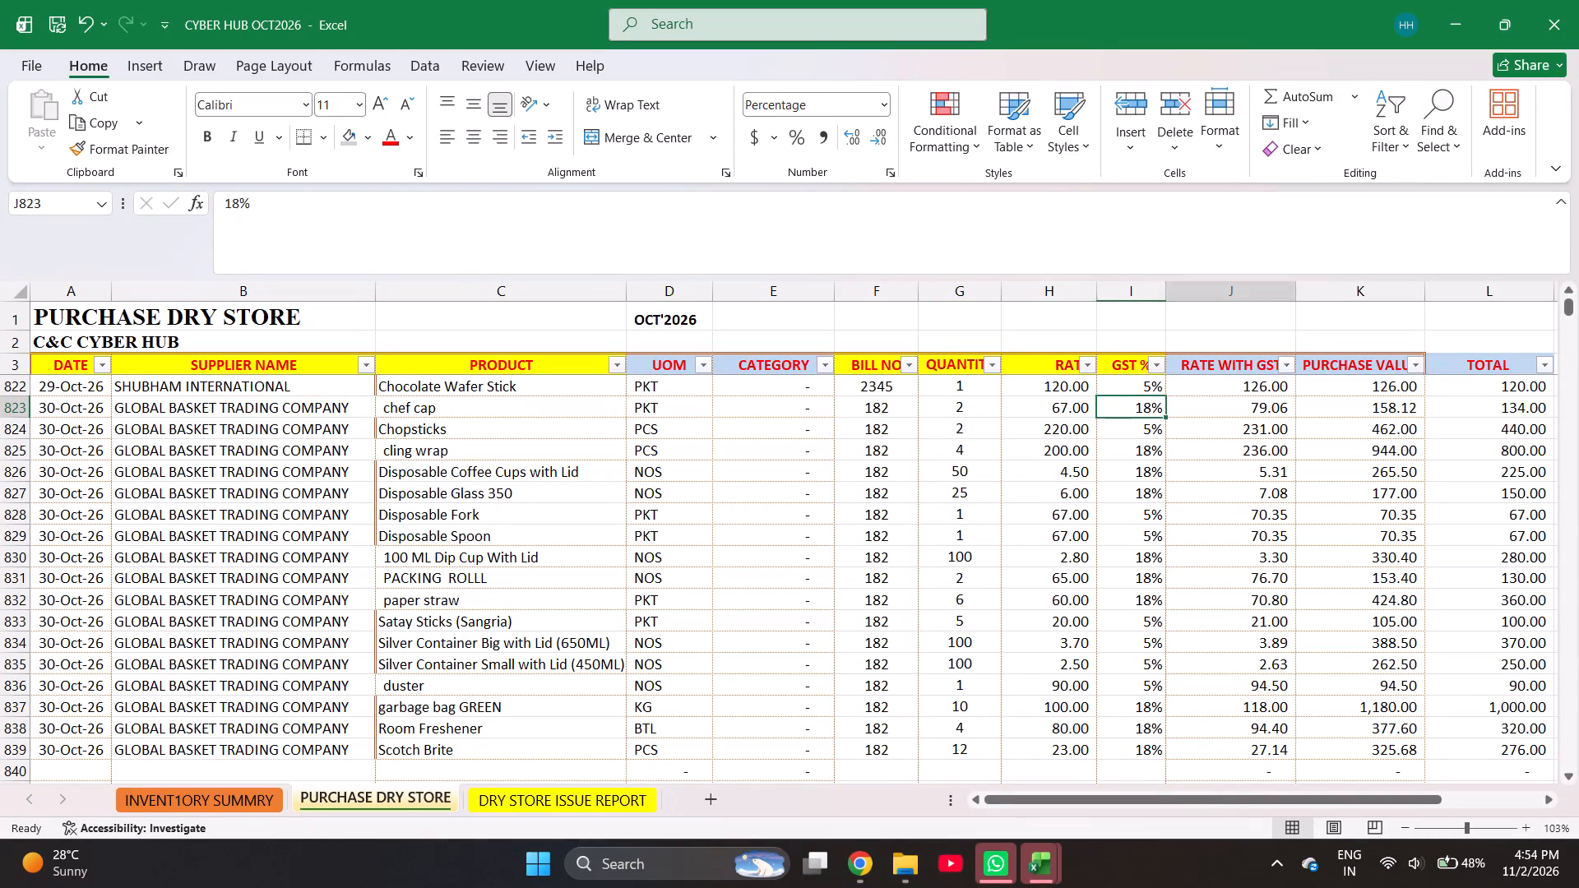
{"action": "key", "text": "Right"}
{"action": "key", "text": "Right"}
{"action": "key", "text": "Right"}
{"action": "key", "text": "Left"}
{"action": "key", "text": "Left"}
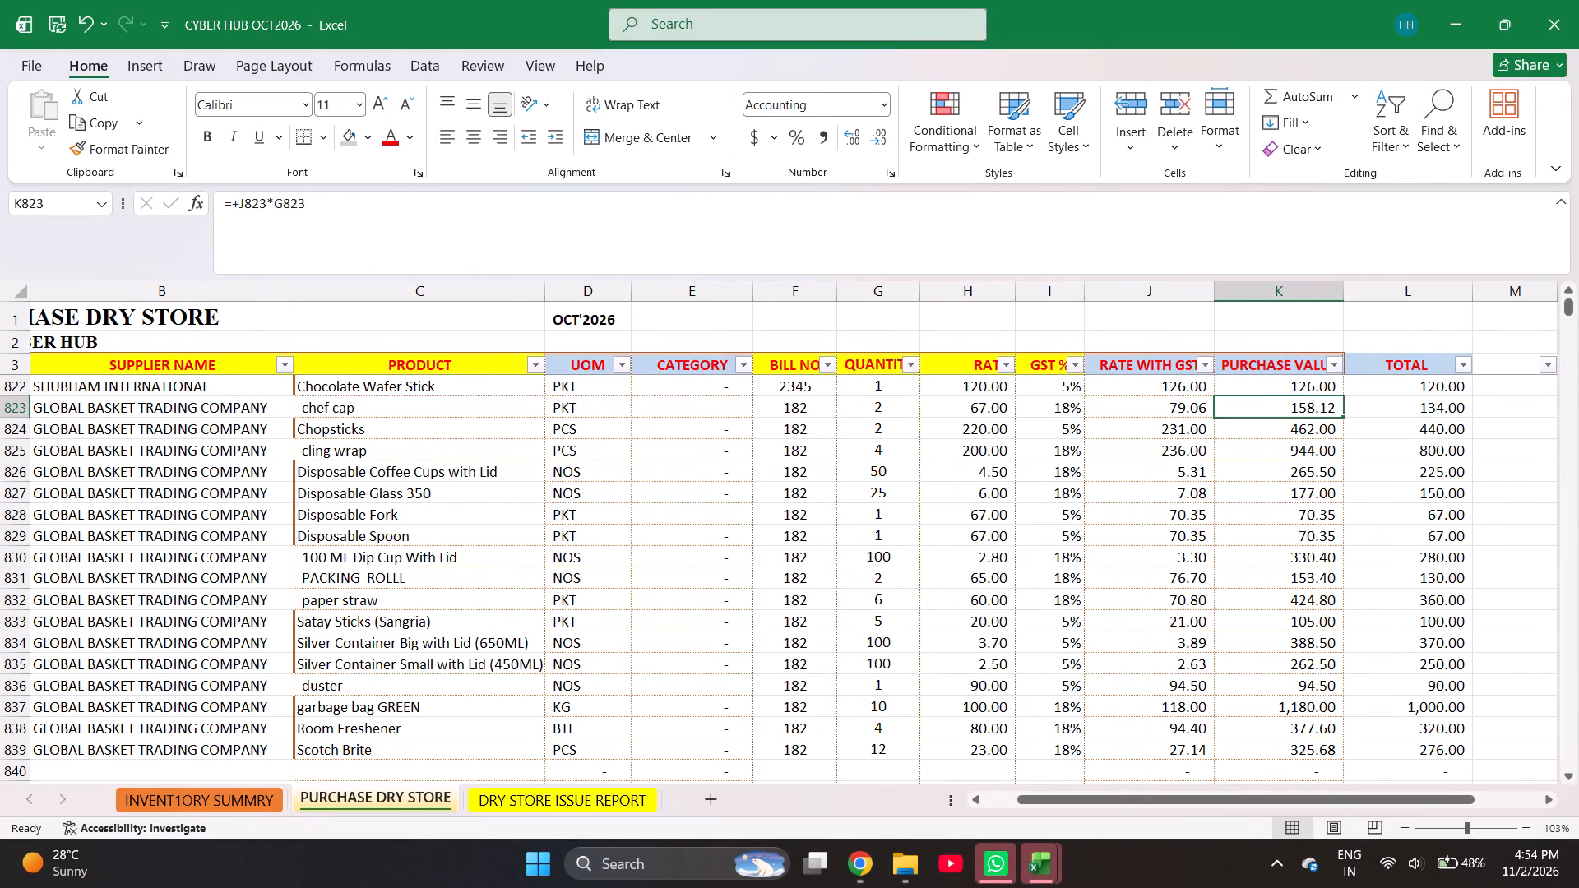
{"action": "key", "text": "shift+Down"}
{"action": "key", "text": "shift+Down"}
{"action": "key", "text": "shift+Down"}
{"action": "key", "text": "shift+Down"}
{"action": "key", "text": "shift+Down"}
{"action": "key", "text": "shift+Down"}
{"action": "key", "text": "shift+Down"}
{"action": "key", "text": "shift+Down"}
{"action": "key", "text": "shift+Down"}
{"action": "key", "text": "shift+Down"}
{"action": "key", "text": "shift+Down"}
{"action": "key", "text": "shift+Down"}
{"action": "key", "text": "shift+Down"}
{"action": "key", "text": "shift+Down"}
{"action": "key", "text": "shift+Down"}
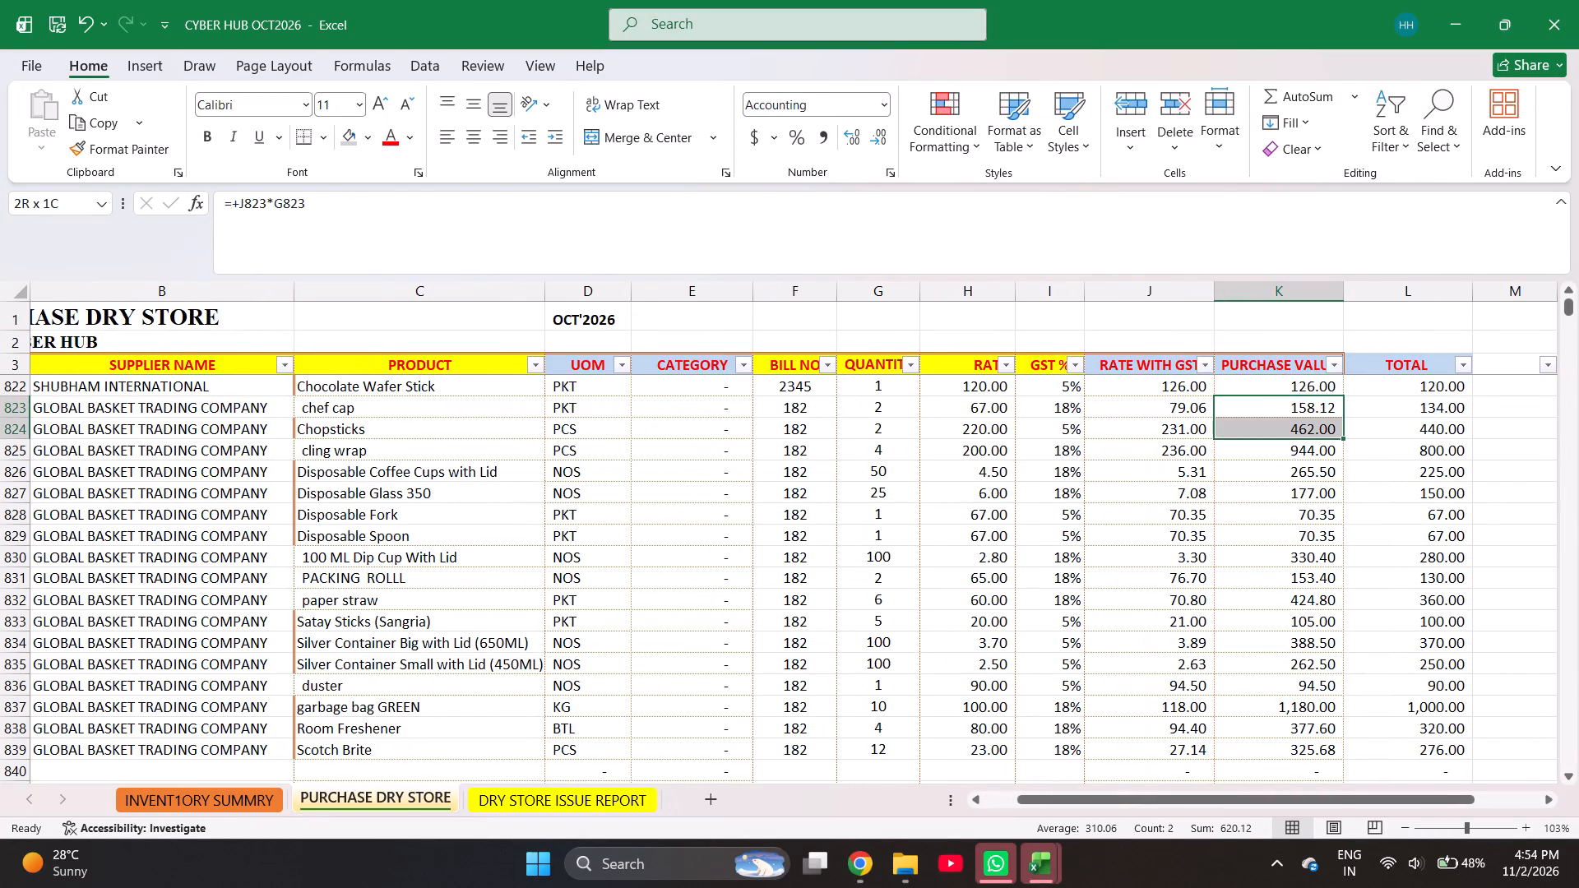
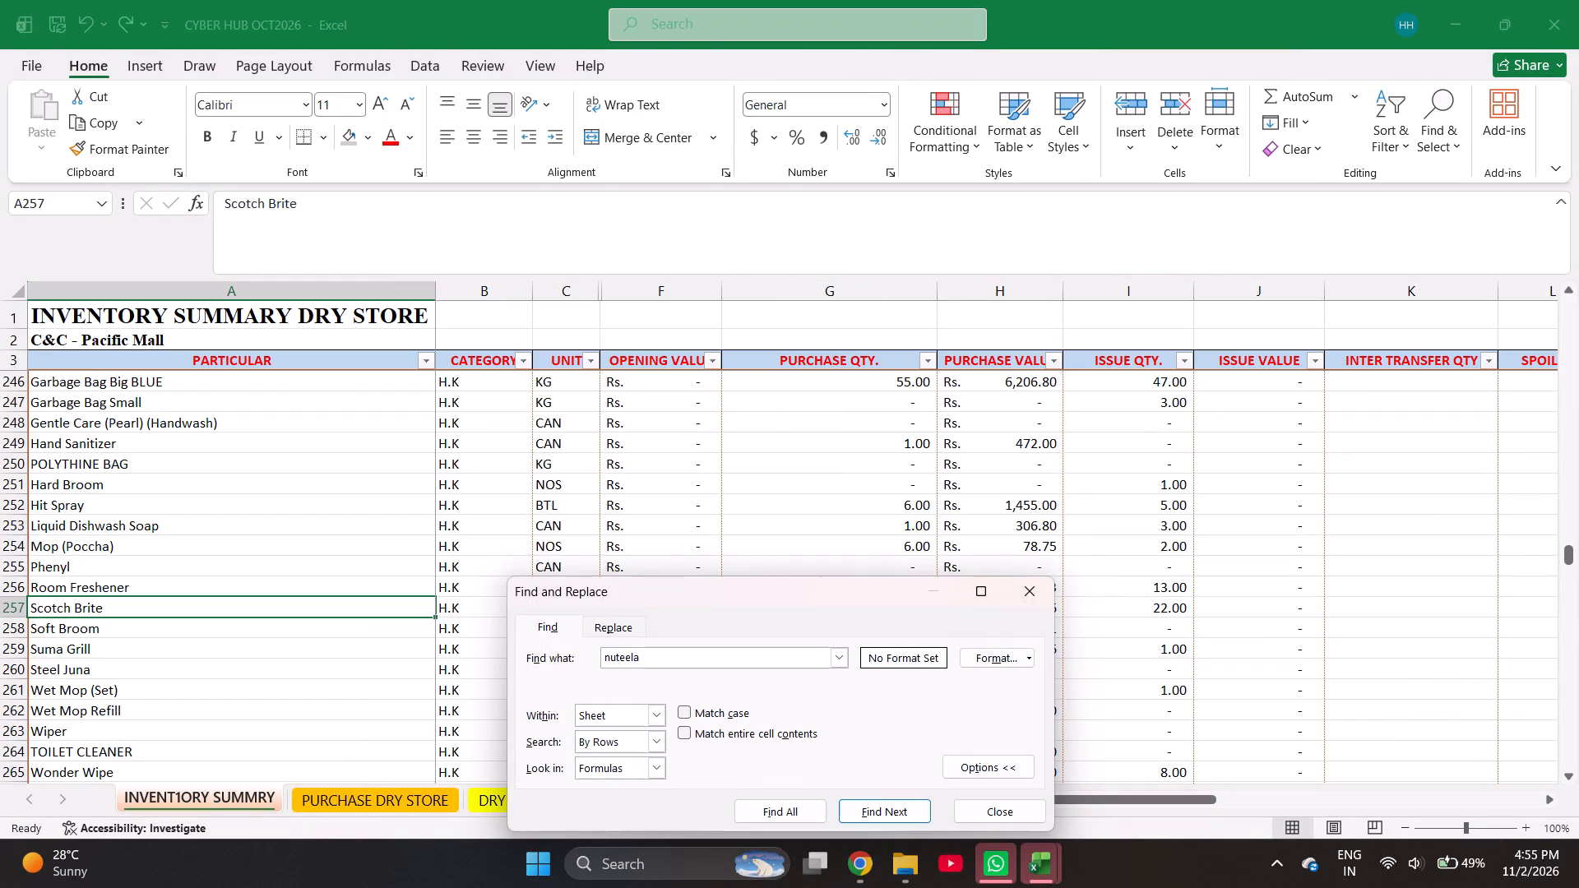
Search the INVENTORY SUMMRY sheet for "nutella" and go through the matches to the Nutella Chocolate Spread-750gm item in the Grocery category.
{"action": "key", "text": "BackSpace"}
{"action": "key", "text": "BackSpace"}
{"action": "key", "text": "BackSpace"}
{"action": "type", "text": "lla"}
{"action": "key", "text": "Return"}
{"action": "key", "text": "Escape"}
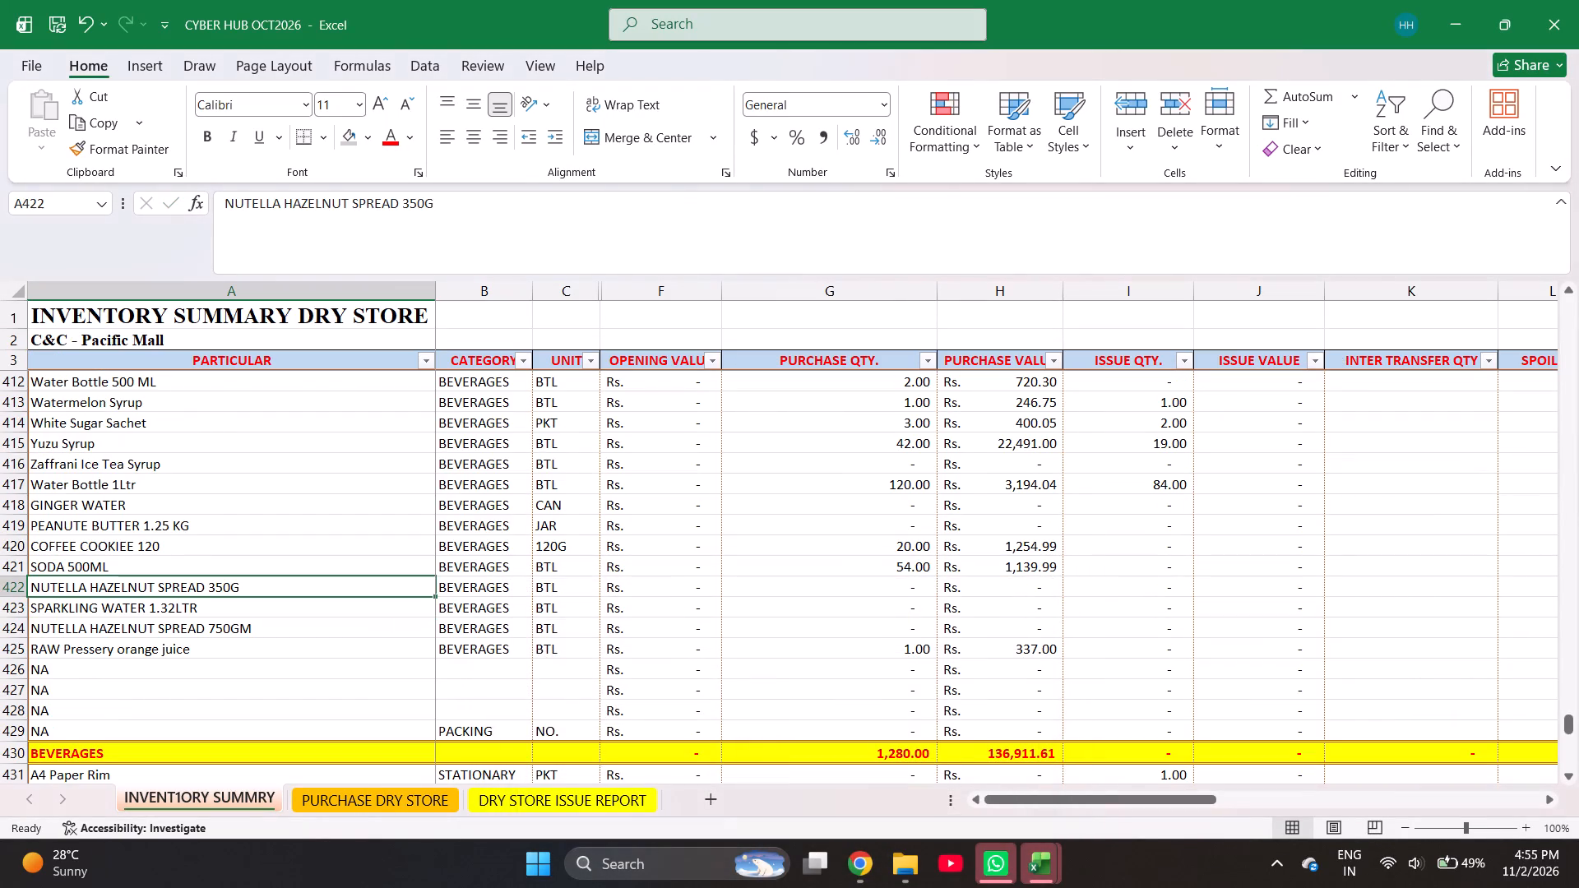
{"action": "key", "text": "ctrl+f"}
{"action": "key", "text": "Return"}
{"action": "key", "text": "Return"}
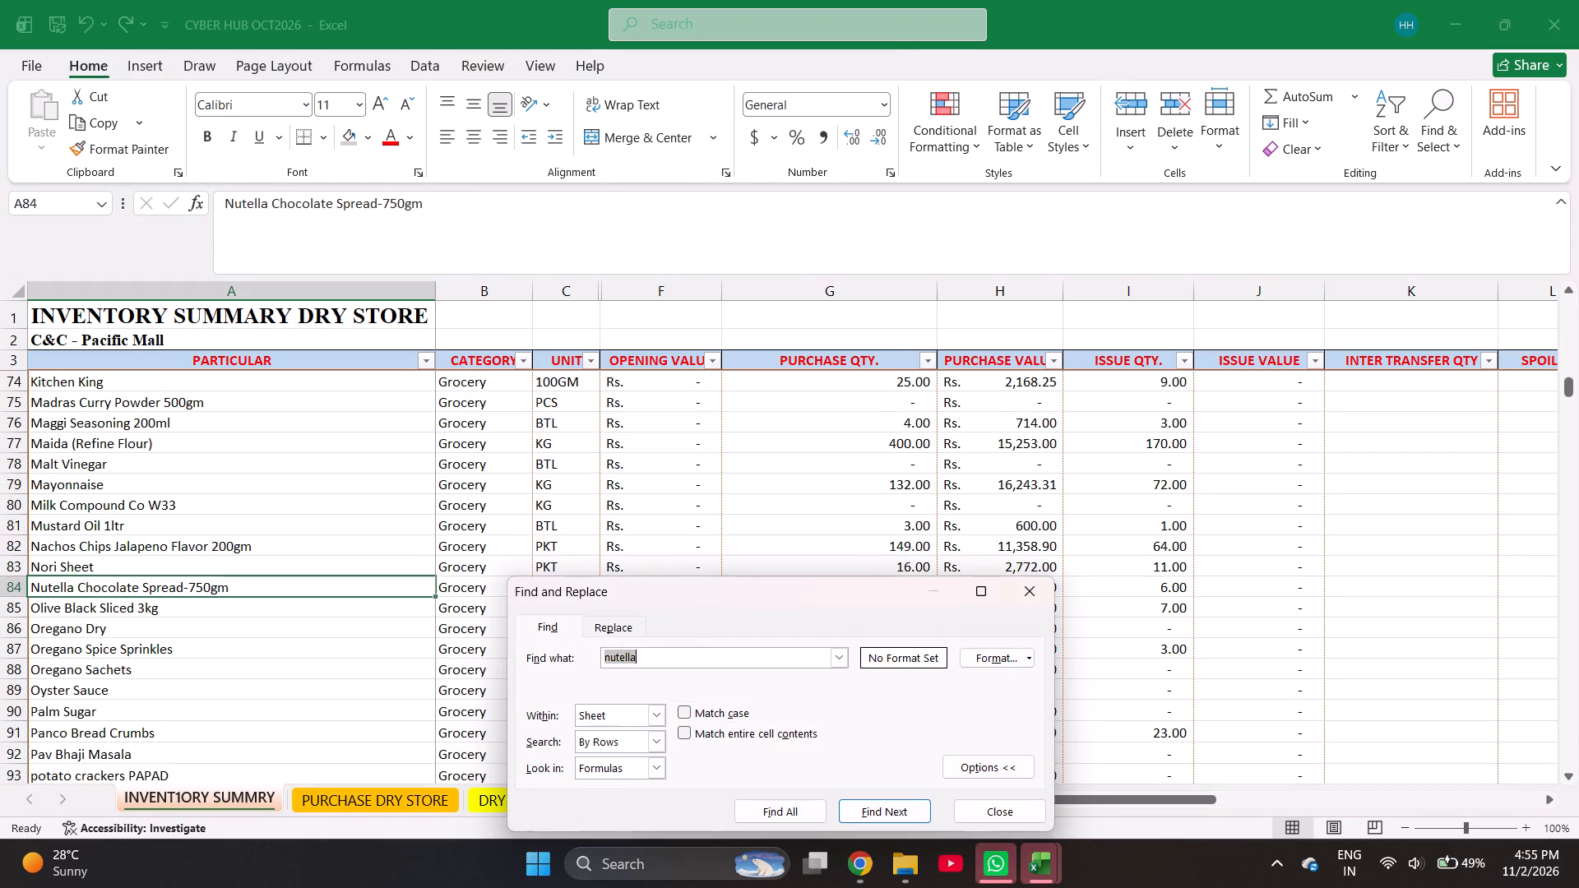
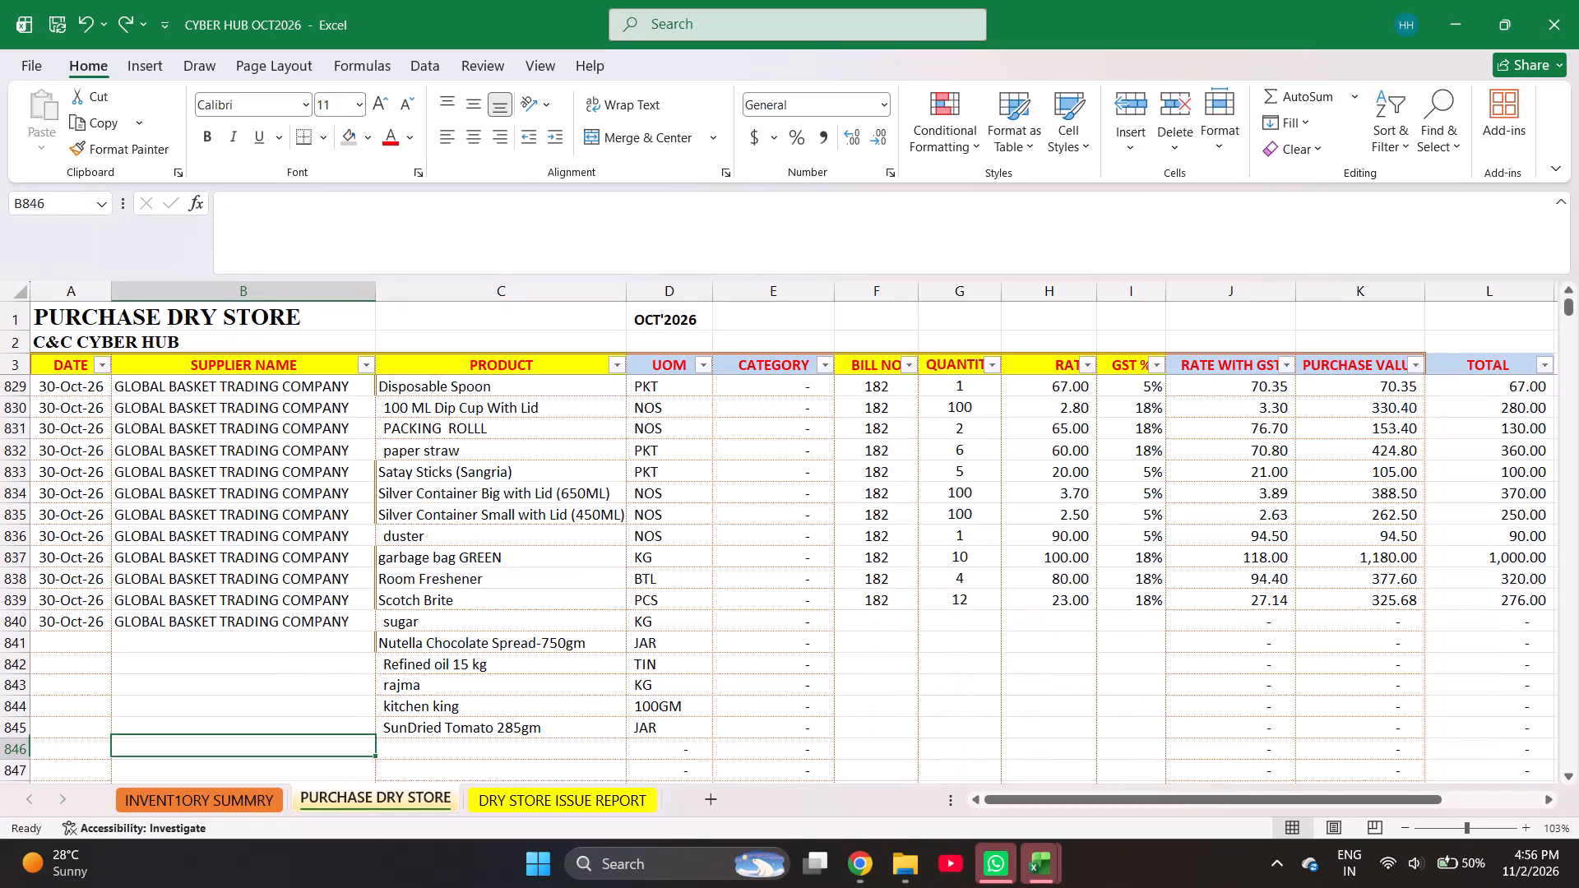
Enter "pasta sp" as the product in row 846, below SunDried Tomato 285gm, in the PURCHASE DRY STORE sheet.
{"action": "key", "text": "Right"}
{"action": "type", "text": "pasta"}
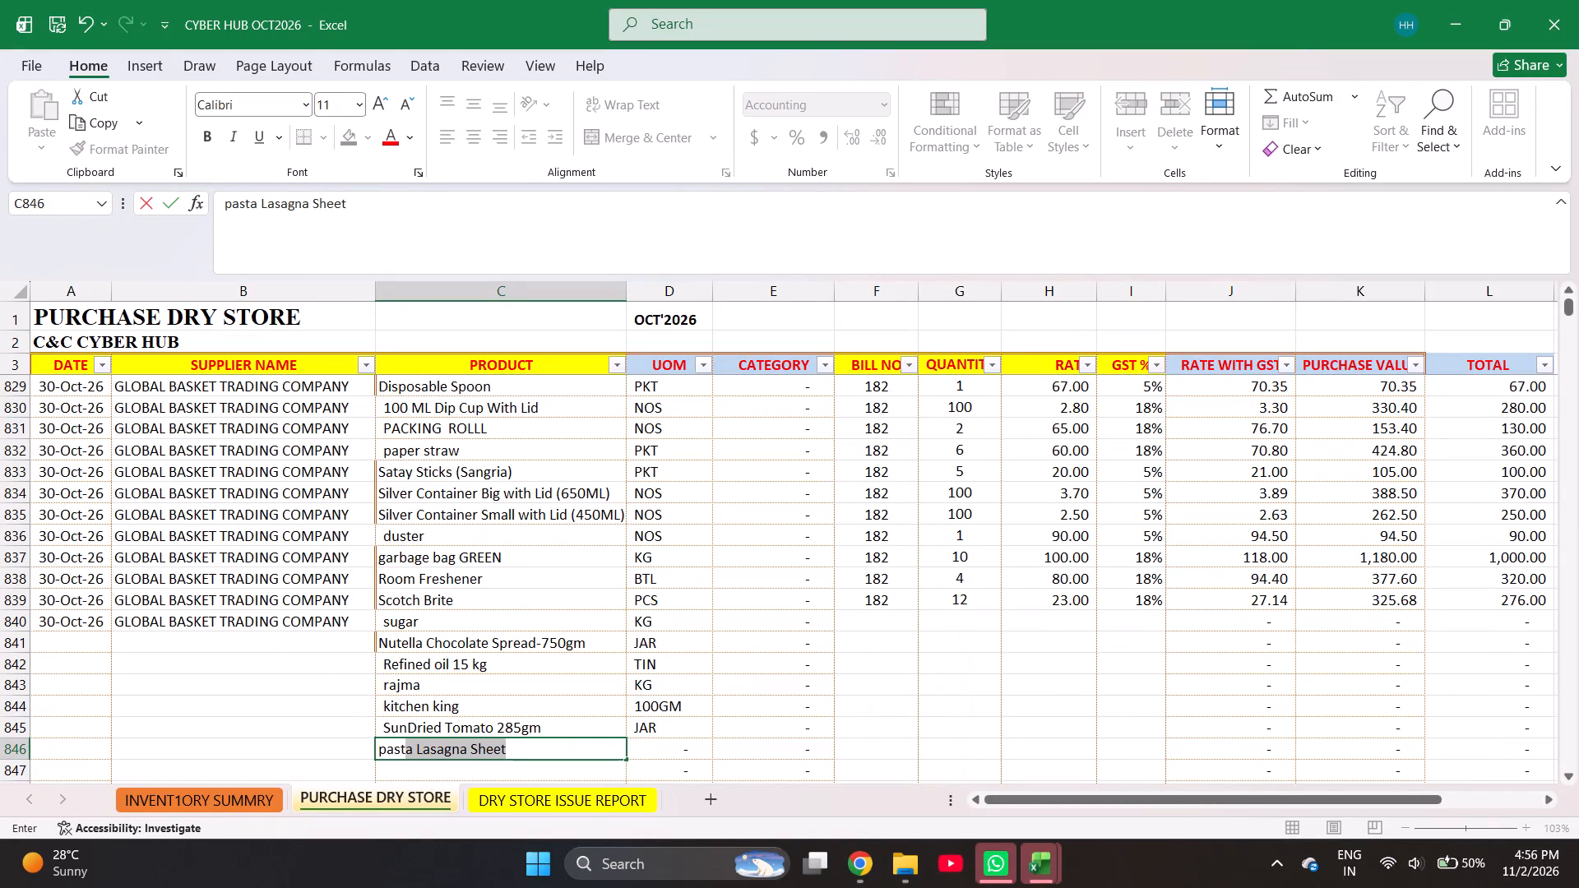
{"action": "key", "text": "space"}
{"action": "type", "text": "sp"}
Search the INVENTORY SUMMRY sheet for "past s", "pasta" and "pasta s" to locate the Pasta Spaghetti item.
{"action": "key", "text": "ctrl+Page_Up"}
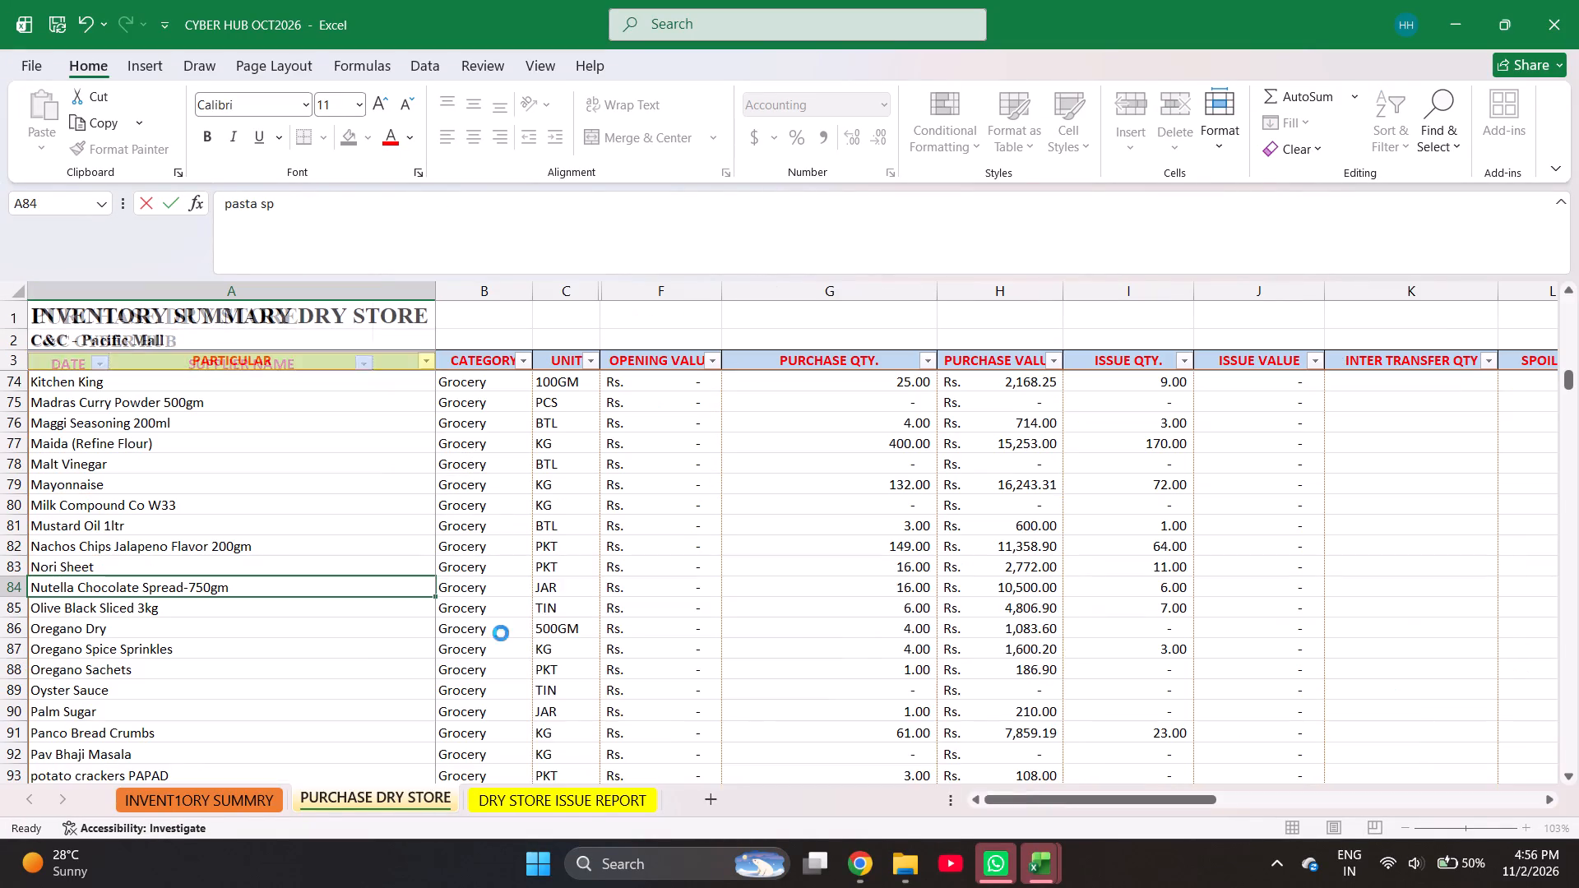
{"action": "key", "text": "ctrl+f"}
{"action": "type", "text": "past s"}
{"action": "key", "text": "Return"}
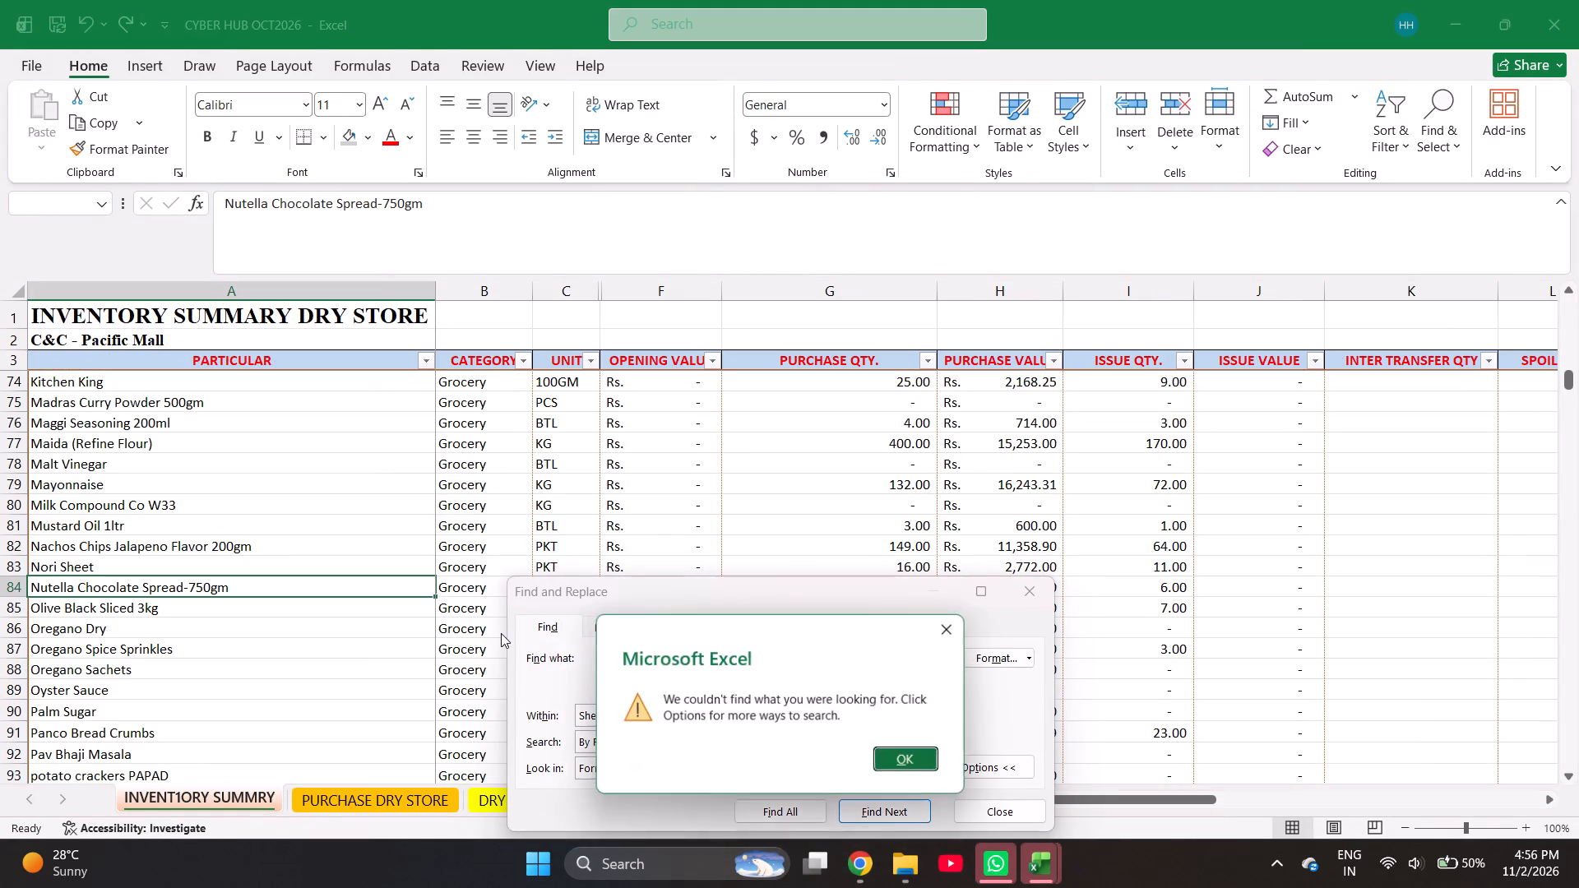
{"action": "key", "text": "Escape"}
{"action": "key", "text": "BackSpace"}
{"action": "key", "text": "BackSpace"}
{"action": "key", "text": "a"}
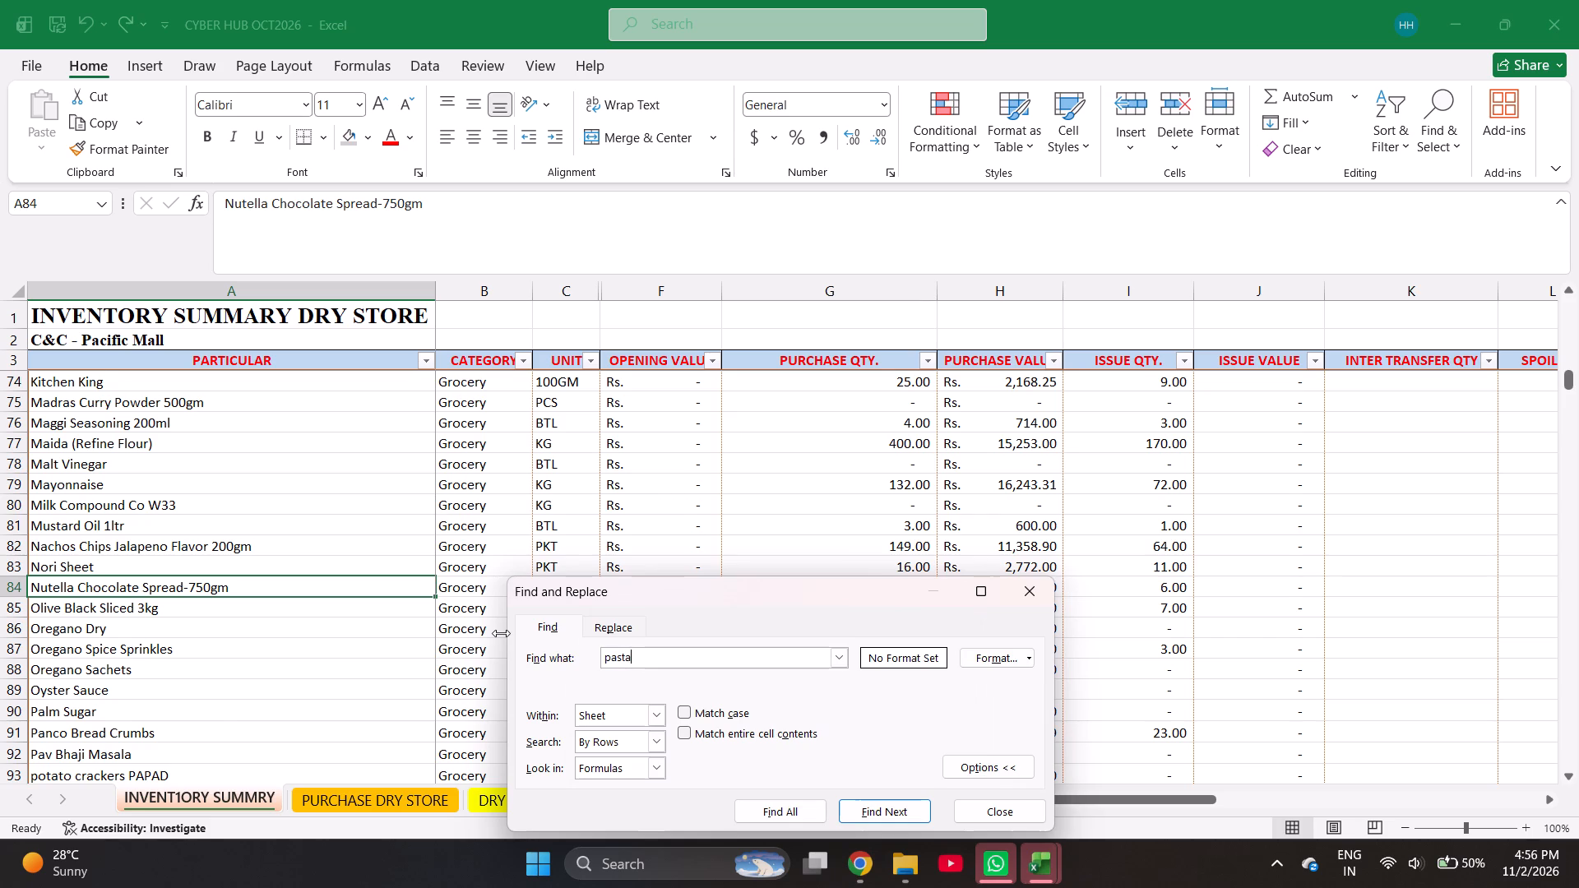
{"action": "key", "text": "Return"}
{"action": "key", "text": "space"}
{"action": "type", "text": "s"}
{"action": "key", "text": "Return"}
{"action": "key", "text": "Escape"}
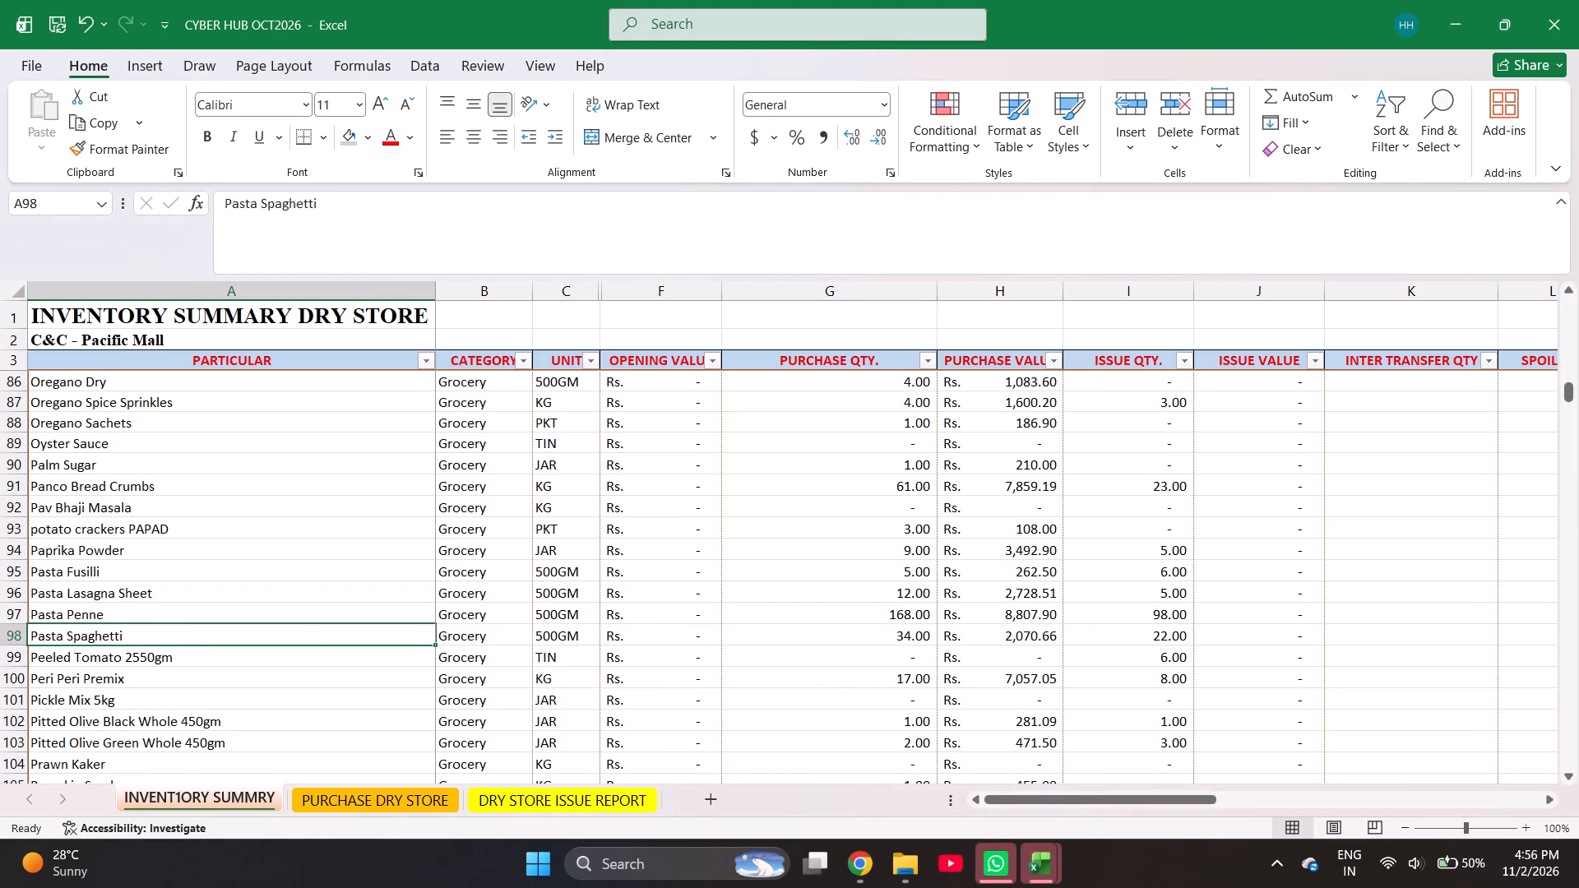
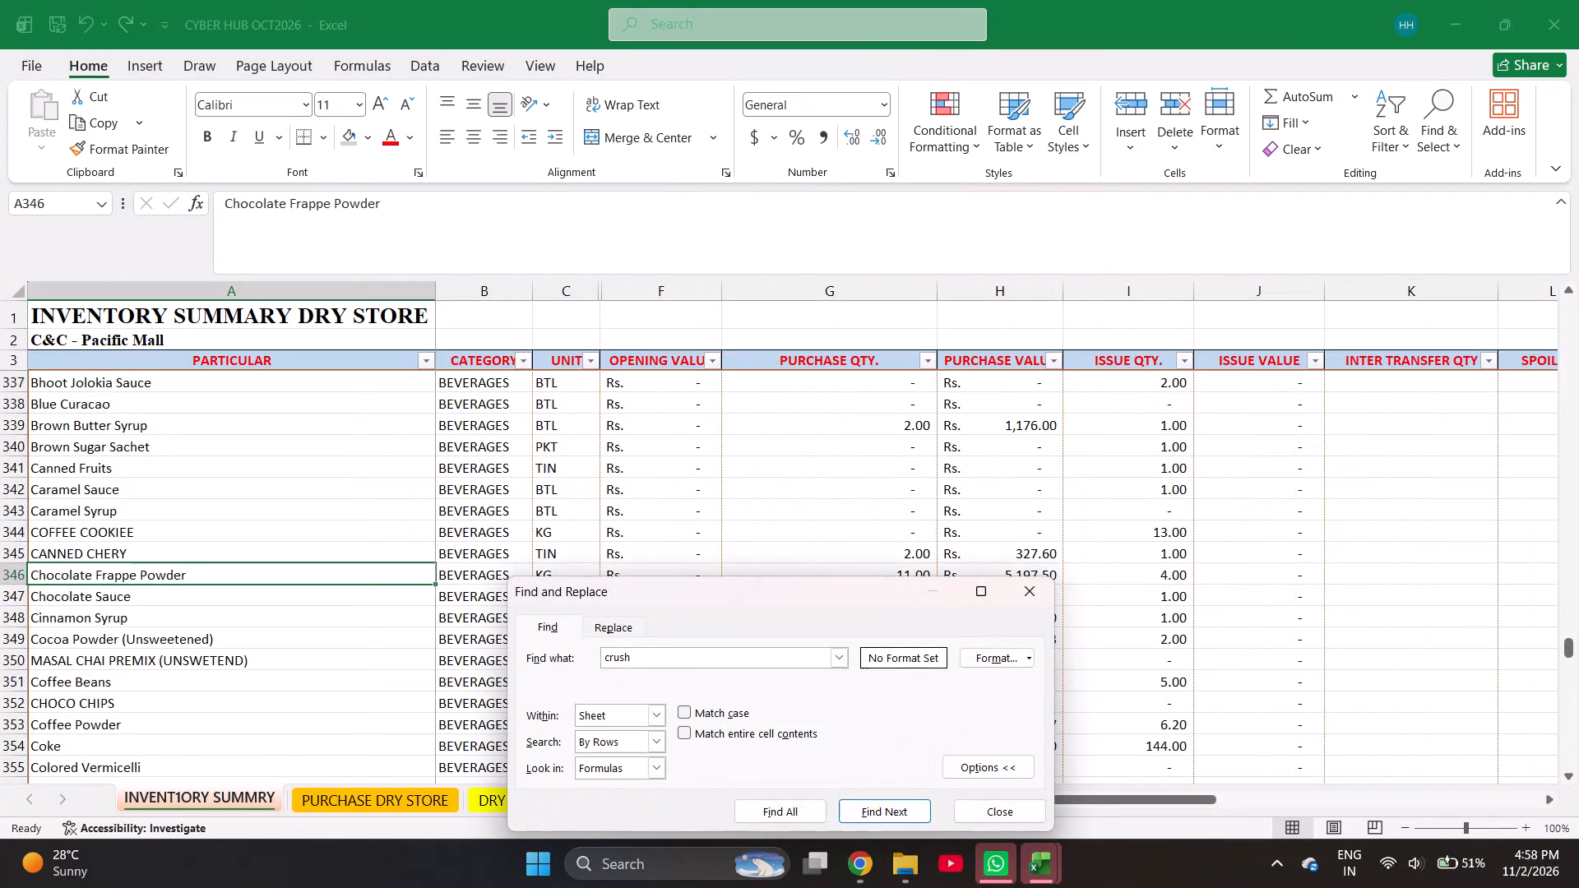
Step through the matches for "crush" in the INVENTORY SUMMRY sheet to look up the crush item names, and end the search.
{"action": "key", "text": "Return"}
{"action": "key", "text": "Return"}
{"action": "key", "text": "Return"}
{"action": "key", "text": "Escape"}
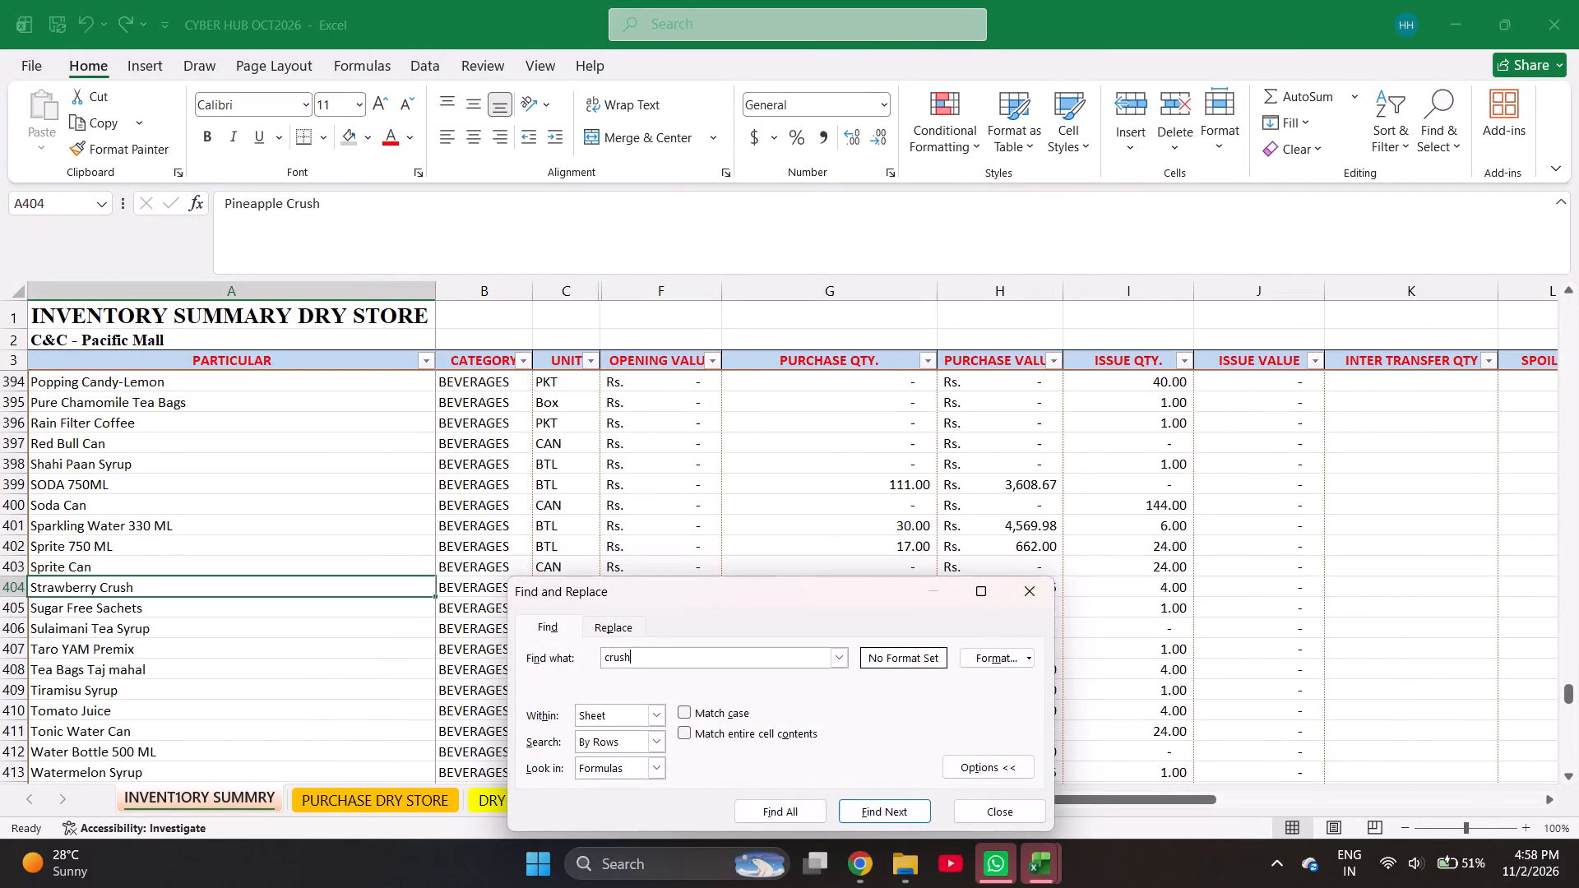
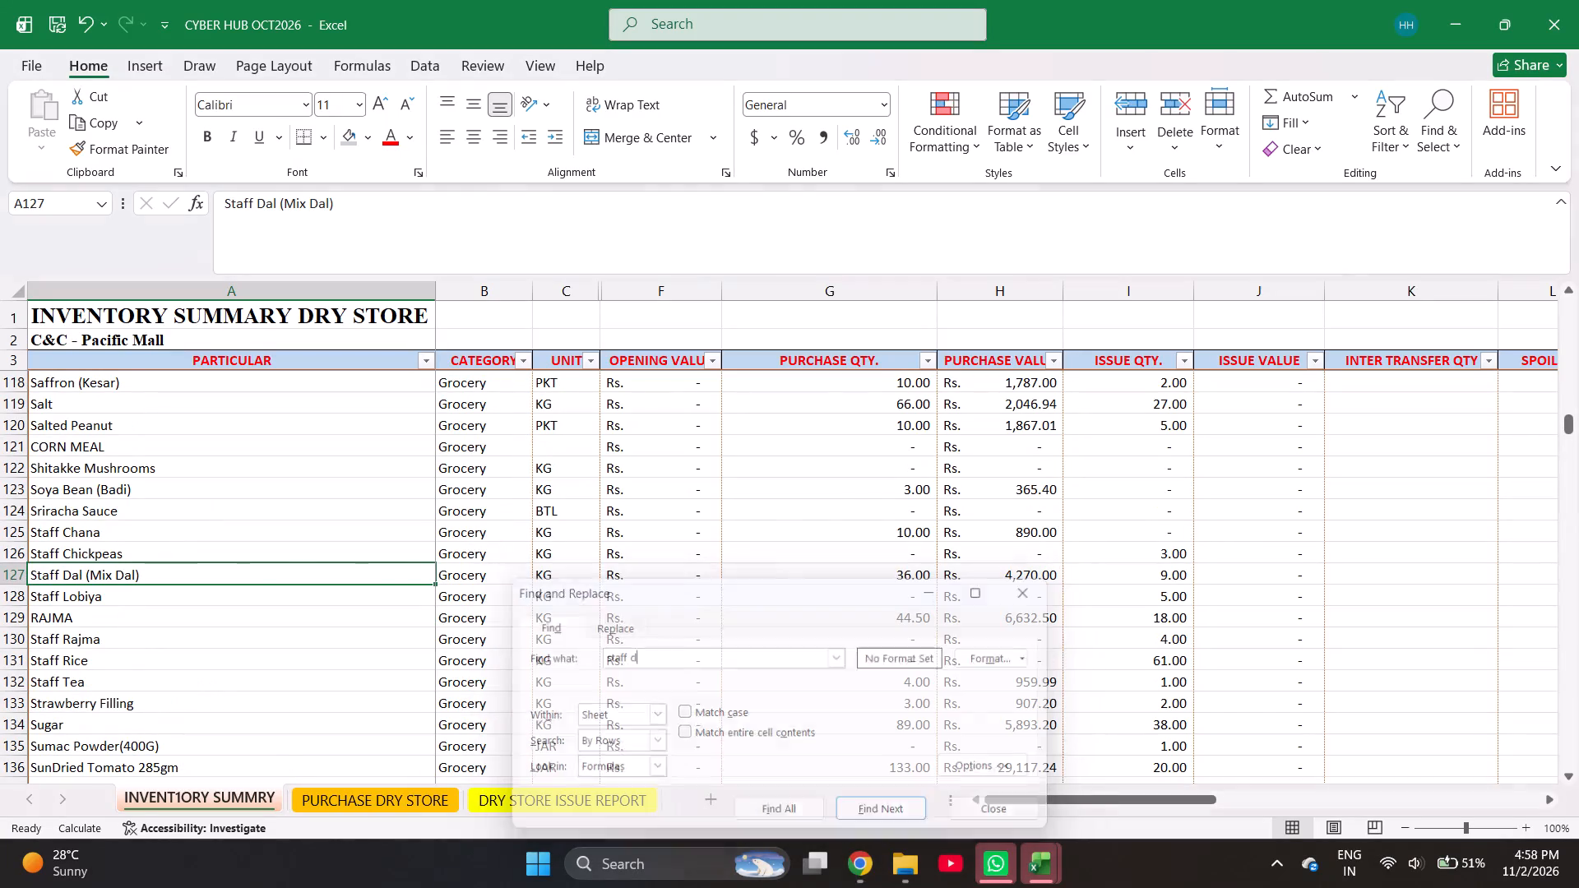
Copy the item name Staff Dal (Mix Dal) from the INVENTORY SUMMRY sheet and return to the empty item cell C855 in PURCHASE DRY STORE.
{"action": "key", "text": "ctrl+c"}
{"action": "key", "text": "ctrl+Page_Down"}
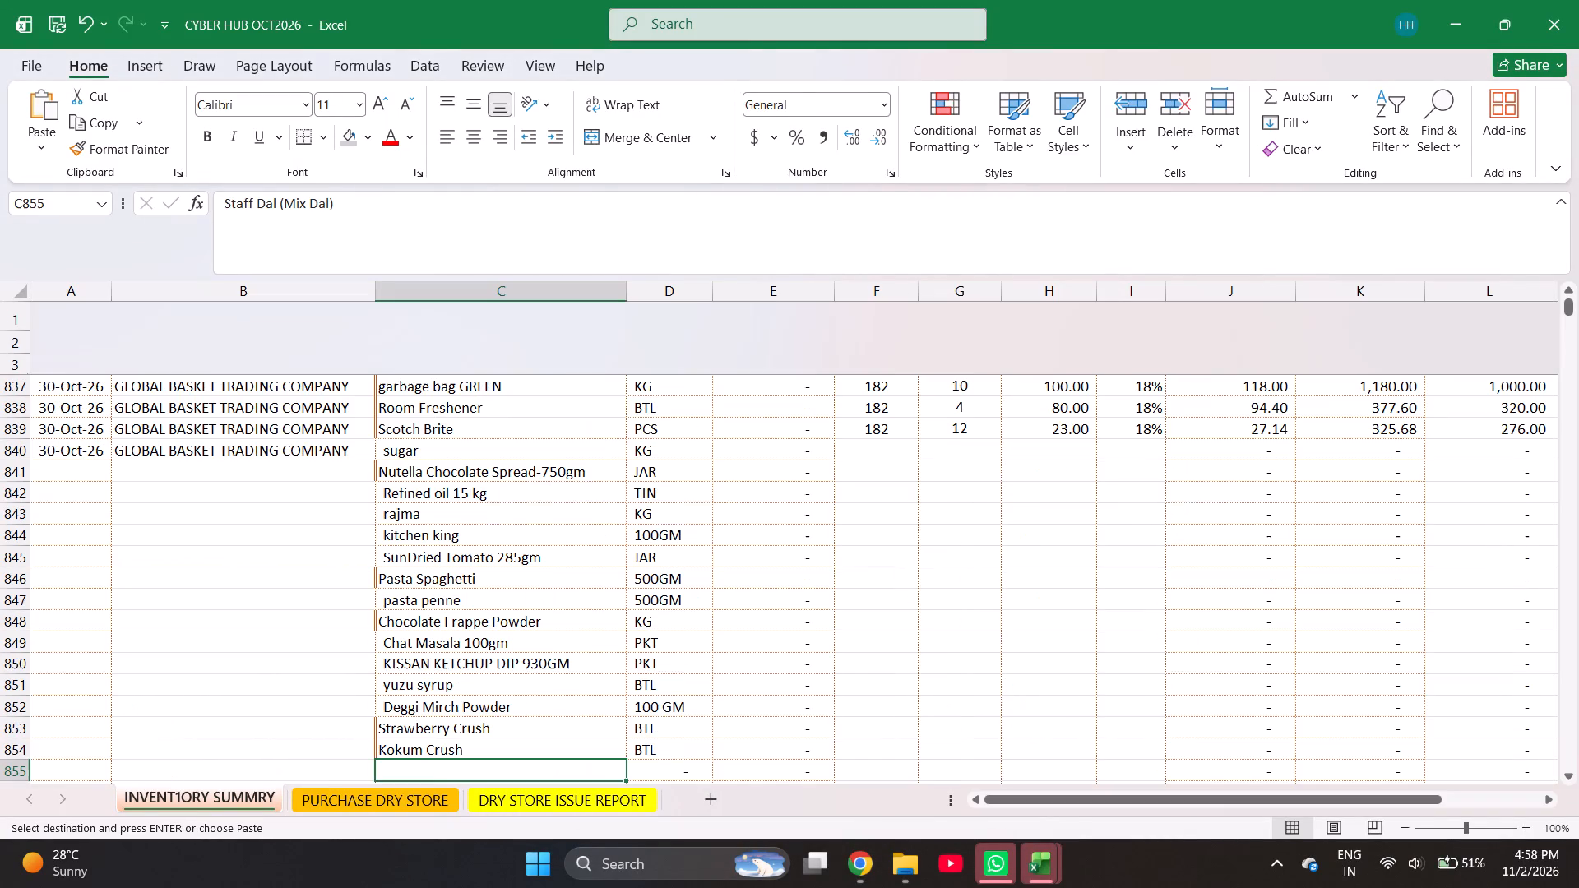
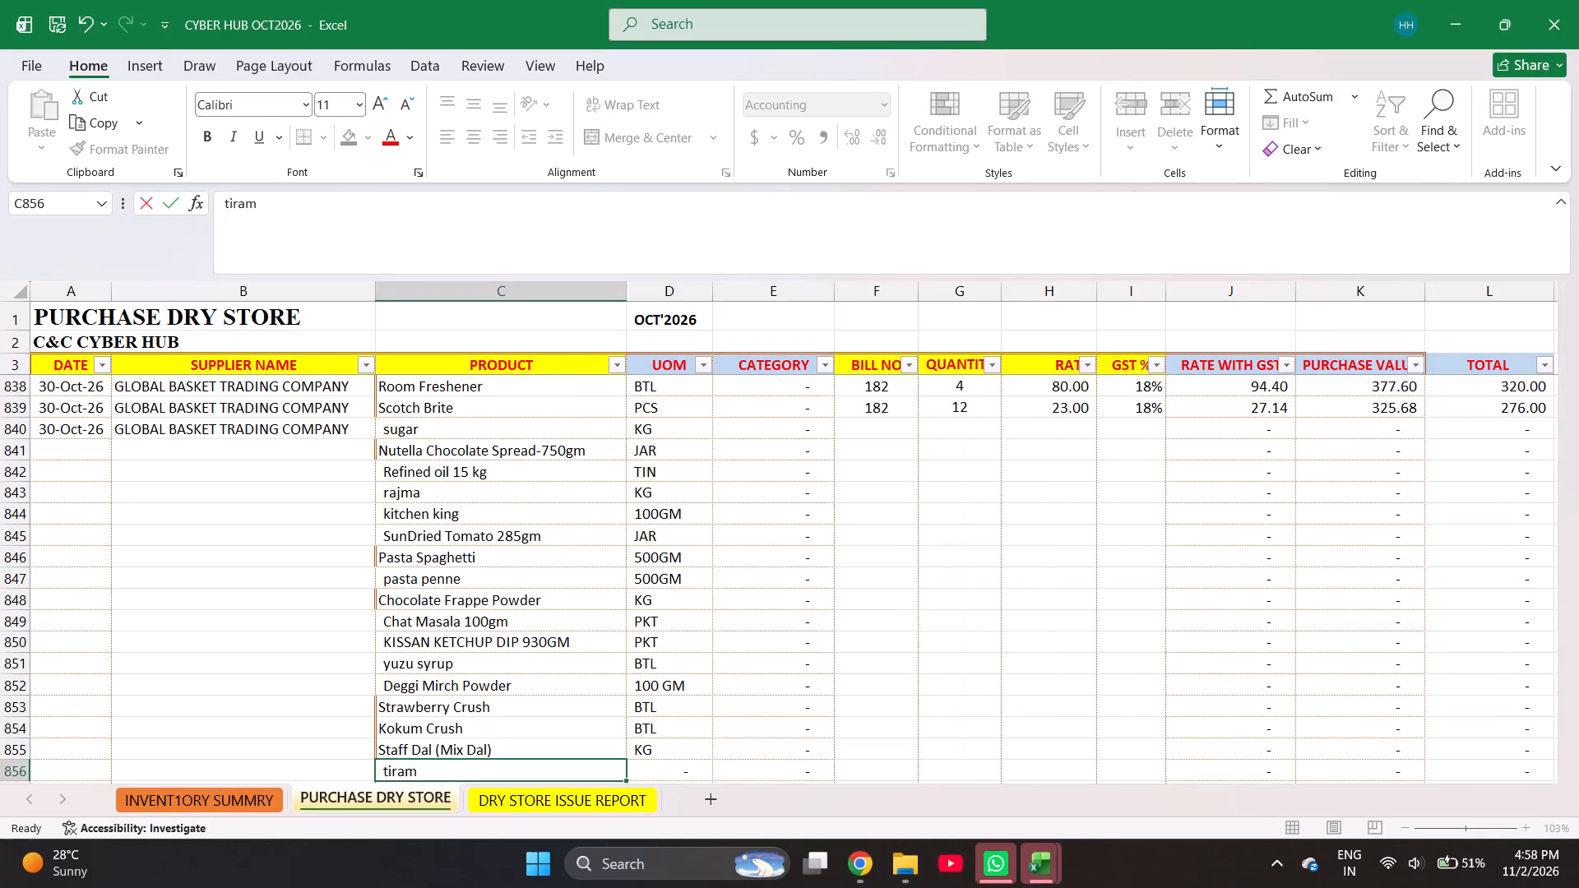
Search the INVENTORY SUMMRY sheet for the item name matching "tiram".
{"action": "key", "text": "ctrl+f"}
{"action": "type", "text": "tiram"}
{"action": "key", "text": "Return"}
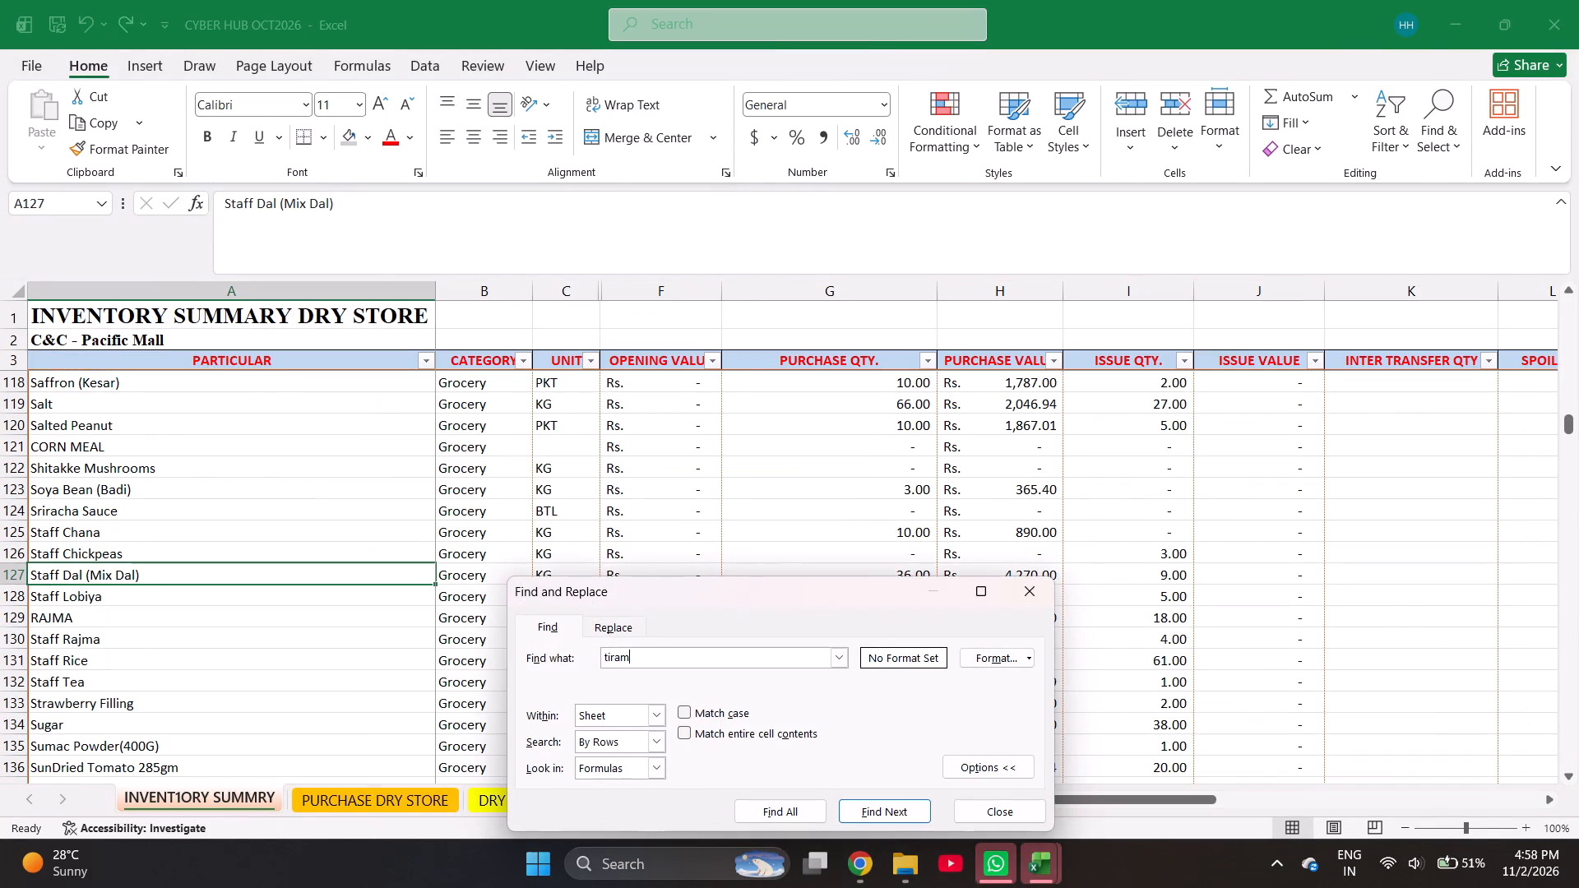
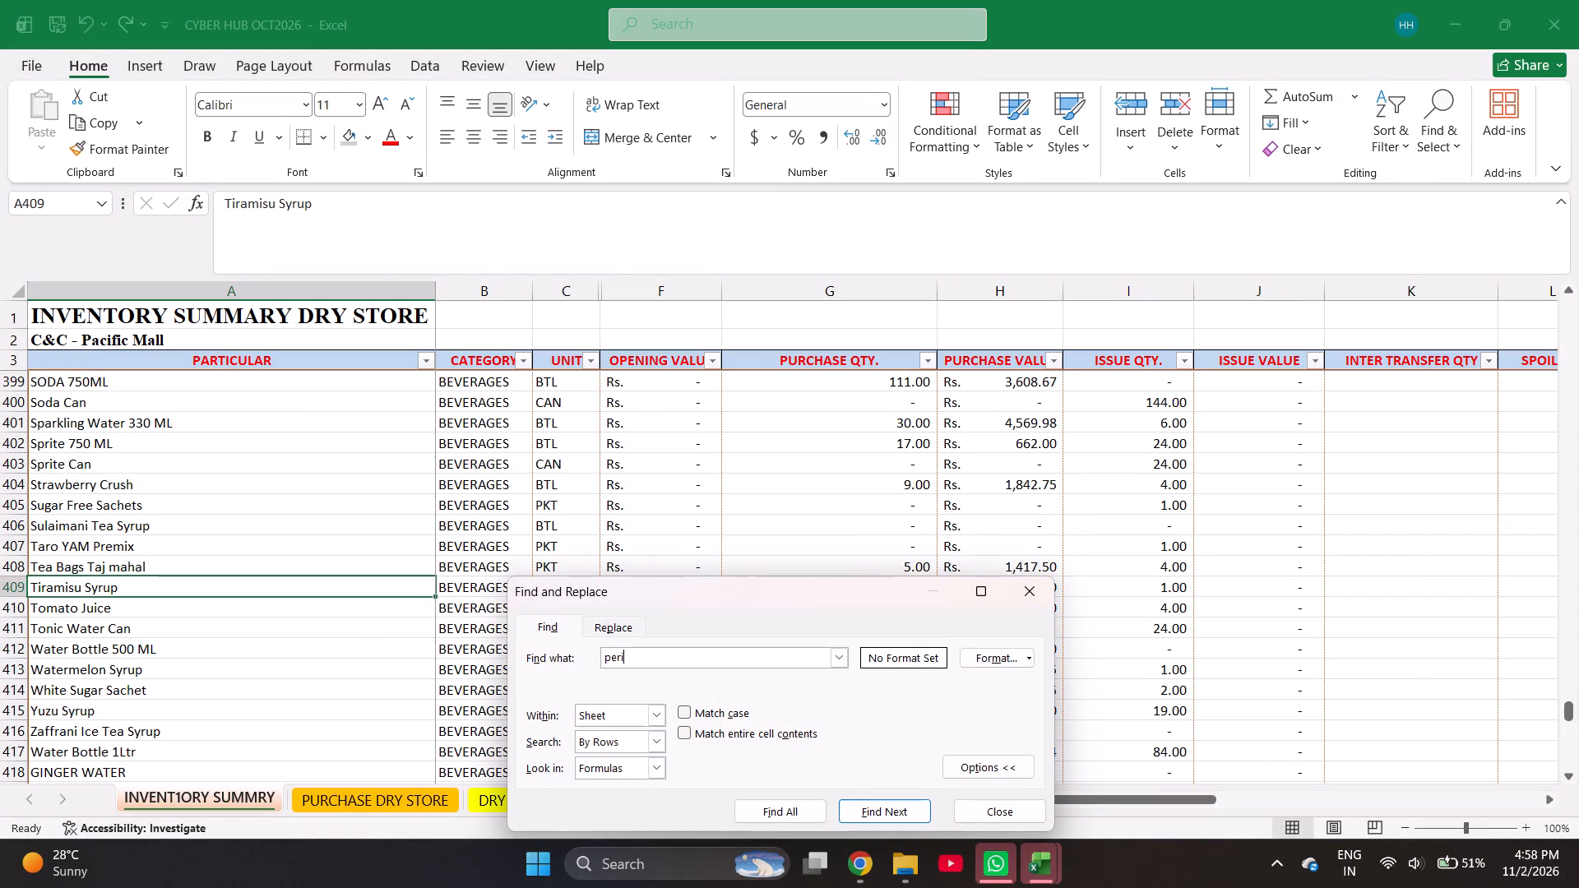
Find the item matching "peri peri" in the INVENTORY SUMMRY sheet and copy its name for the PURCHASE DRY STORE entry in C857.
{"action": "key", "text": "space"}
{"action": "type", "text": "p"}
{"action": "type", "text": "eri"}
{"action": "key", "text": "Return"}
{"action": "key", "text": "Escape"}
{"action": "key", "text": "ctrl+c"}
{"action": "key", "text": "ctrl+Page_Down"}
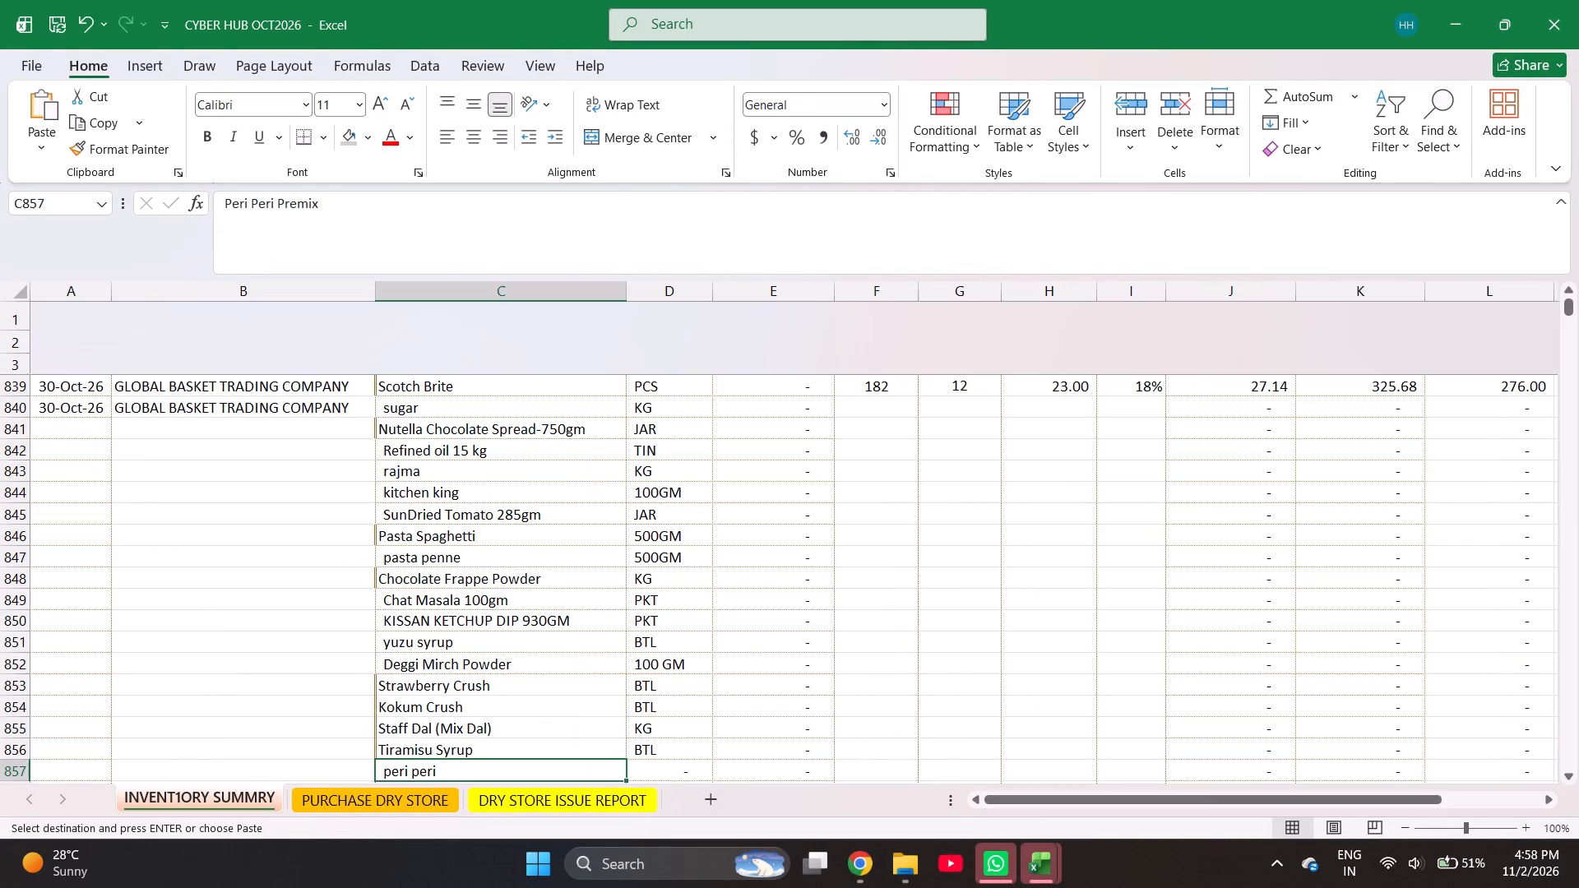
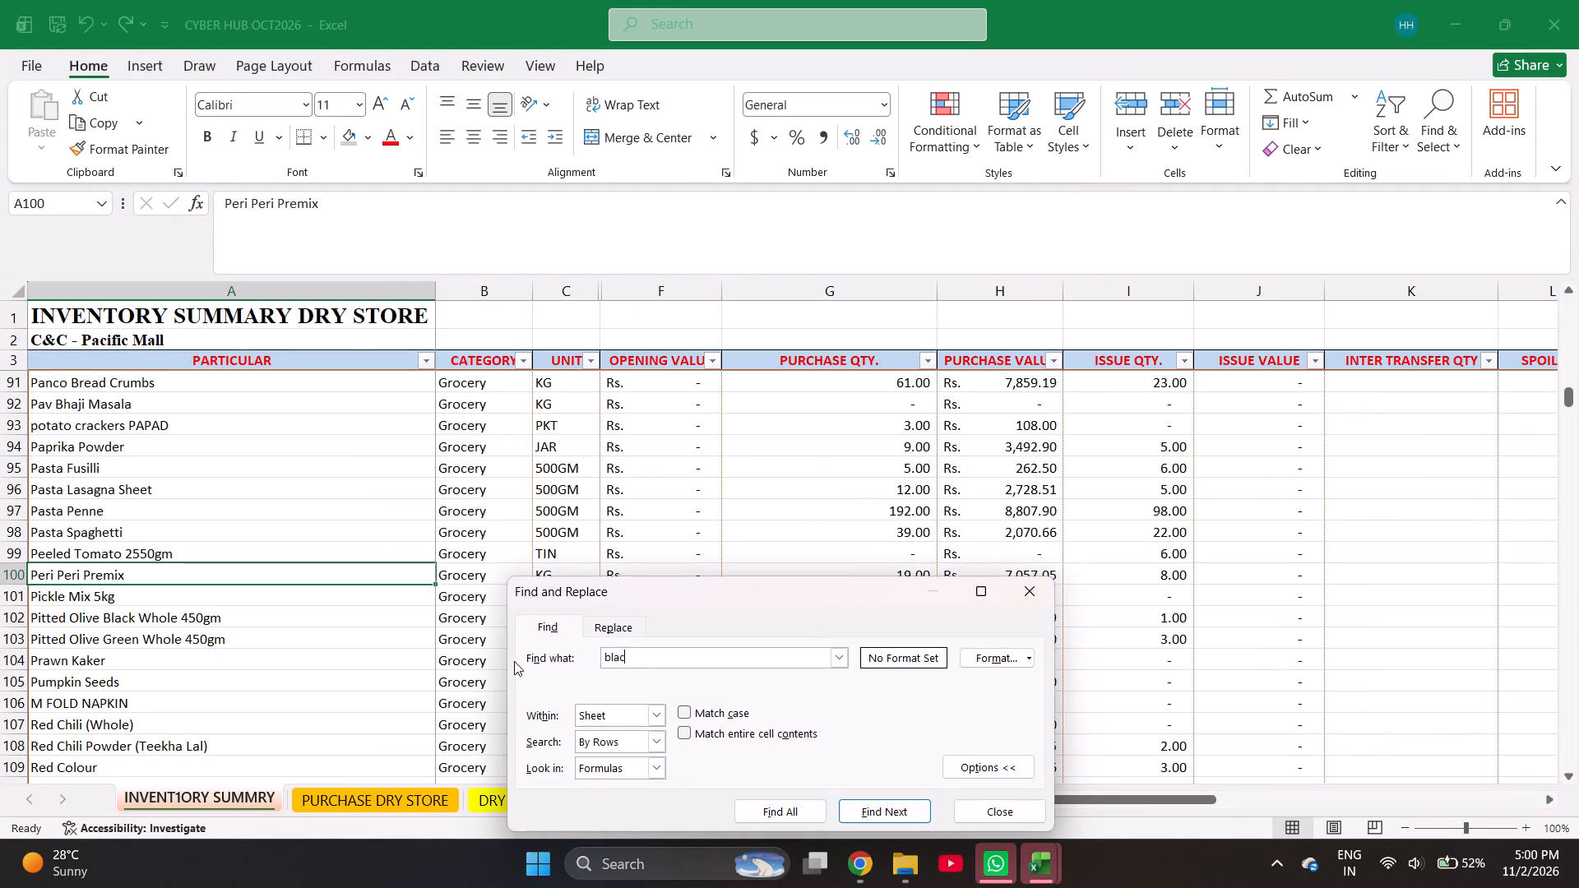
Find the item matching "black p" in the PARTICULAR column of the INVENTORY SUMMRY sheet.
{"action": "key", "text": "space"}
{"action": "type", "text": "p"}
{"action": "key", "text": "Return"}
{"action": "key", "text": "Escape"}
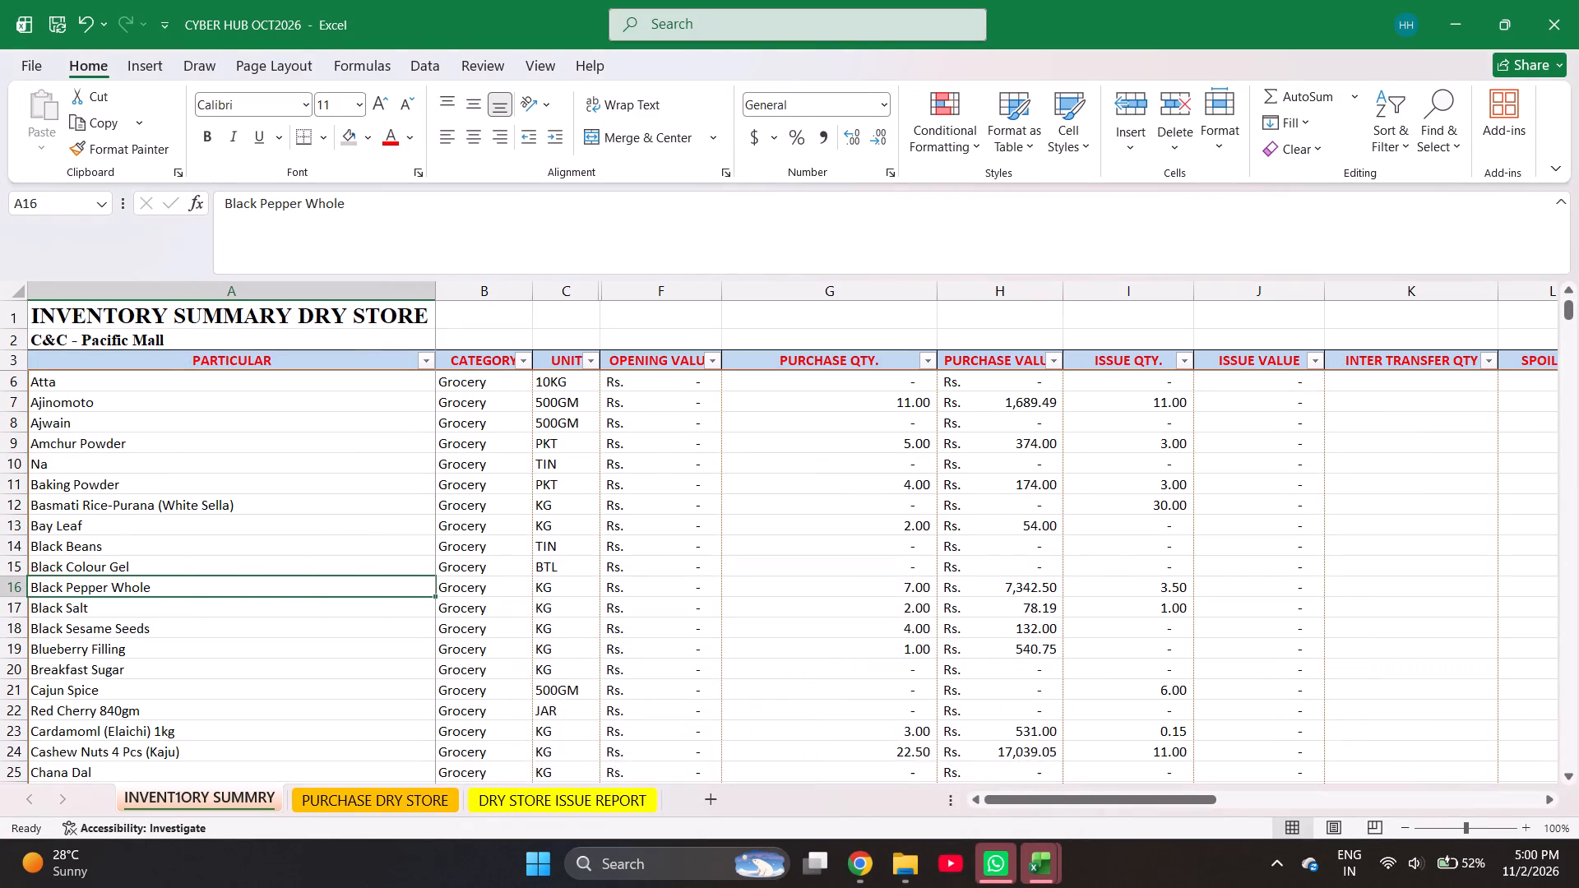
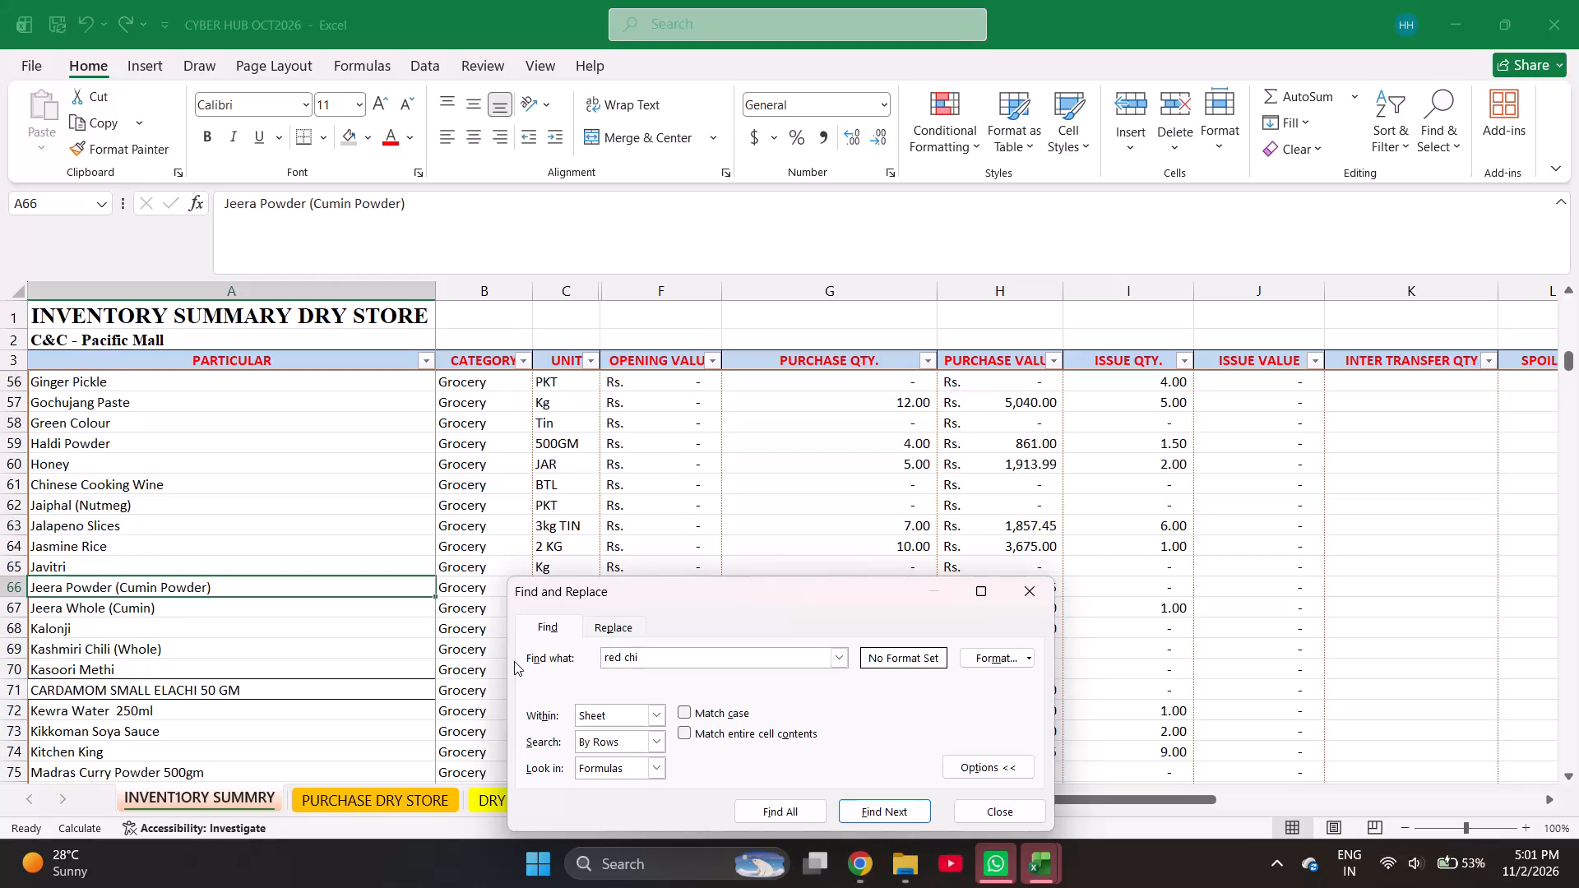
Search the INVENTORY SUMMRY sheet for "red chi" and select the Red Chili Powder (Teekha Lal) item in the PARTICULAR column.
{"action": "key", "text": "Return"}
{"action": "key", "text": "Escape"}
{"action": "key", "text": "Down"}
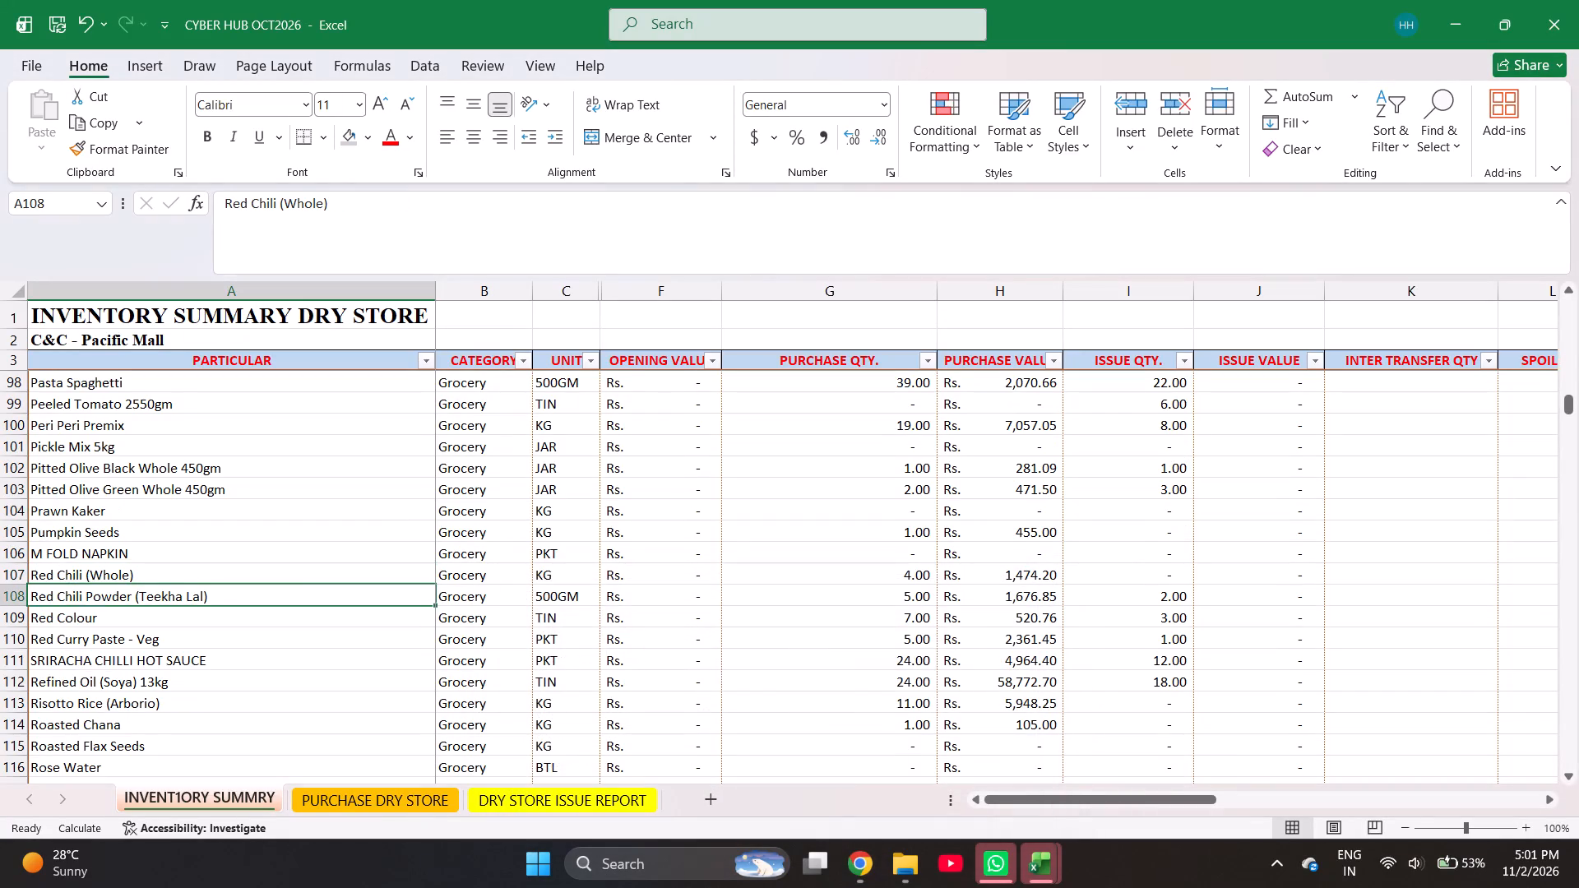
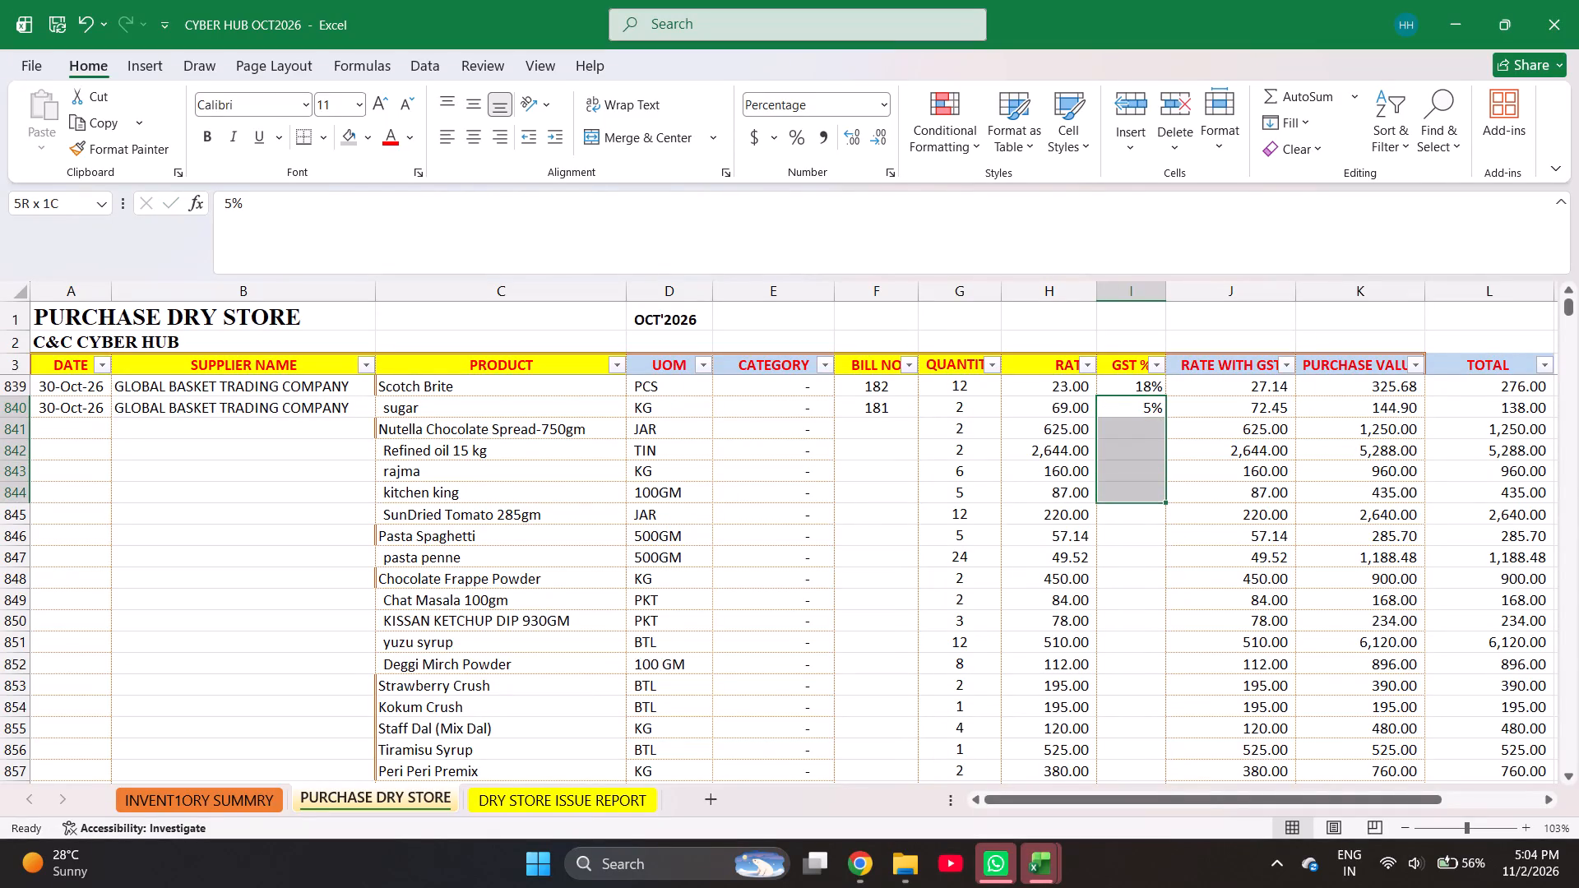
Narrow the GST % selection to the cells from the sugar row through the Refined oil 15 kg row.
{"action": "key", "text": "shift+Up"}
{"action": "key", "text": "shift+Up"}
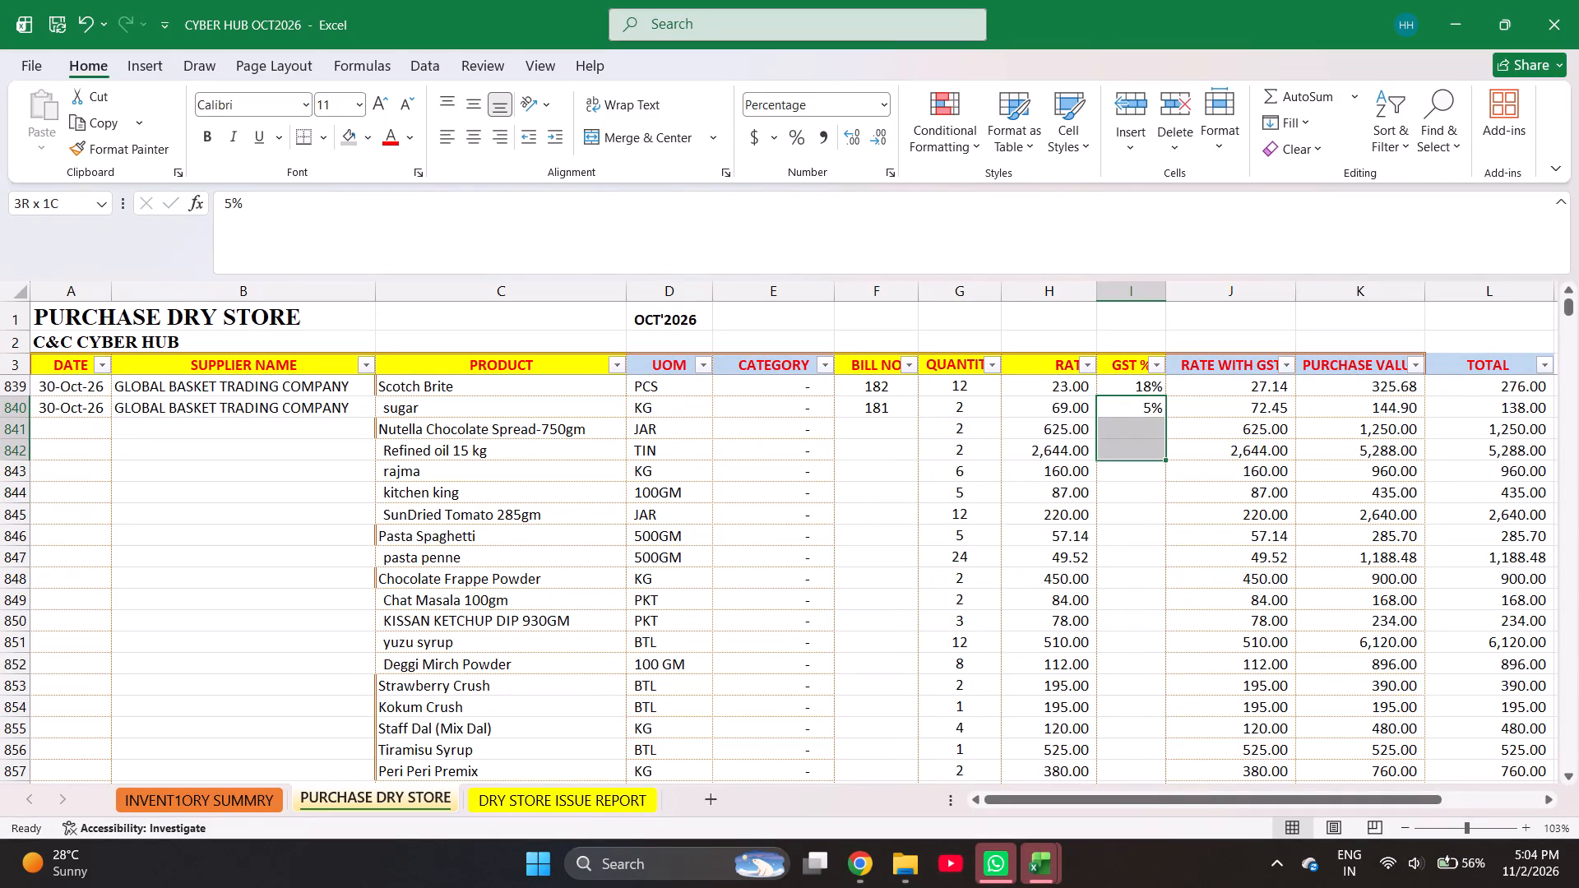
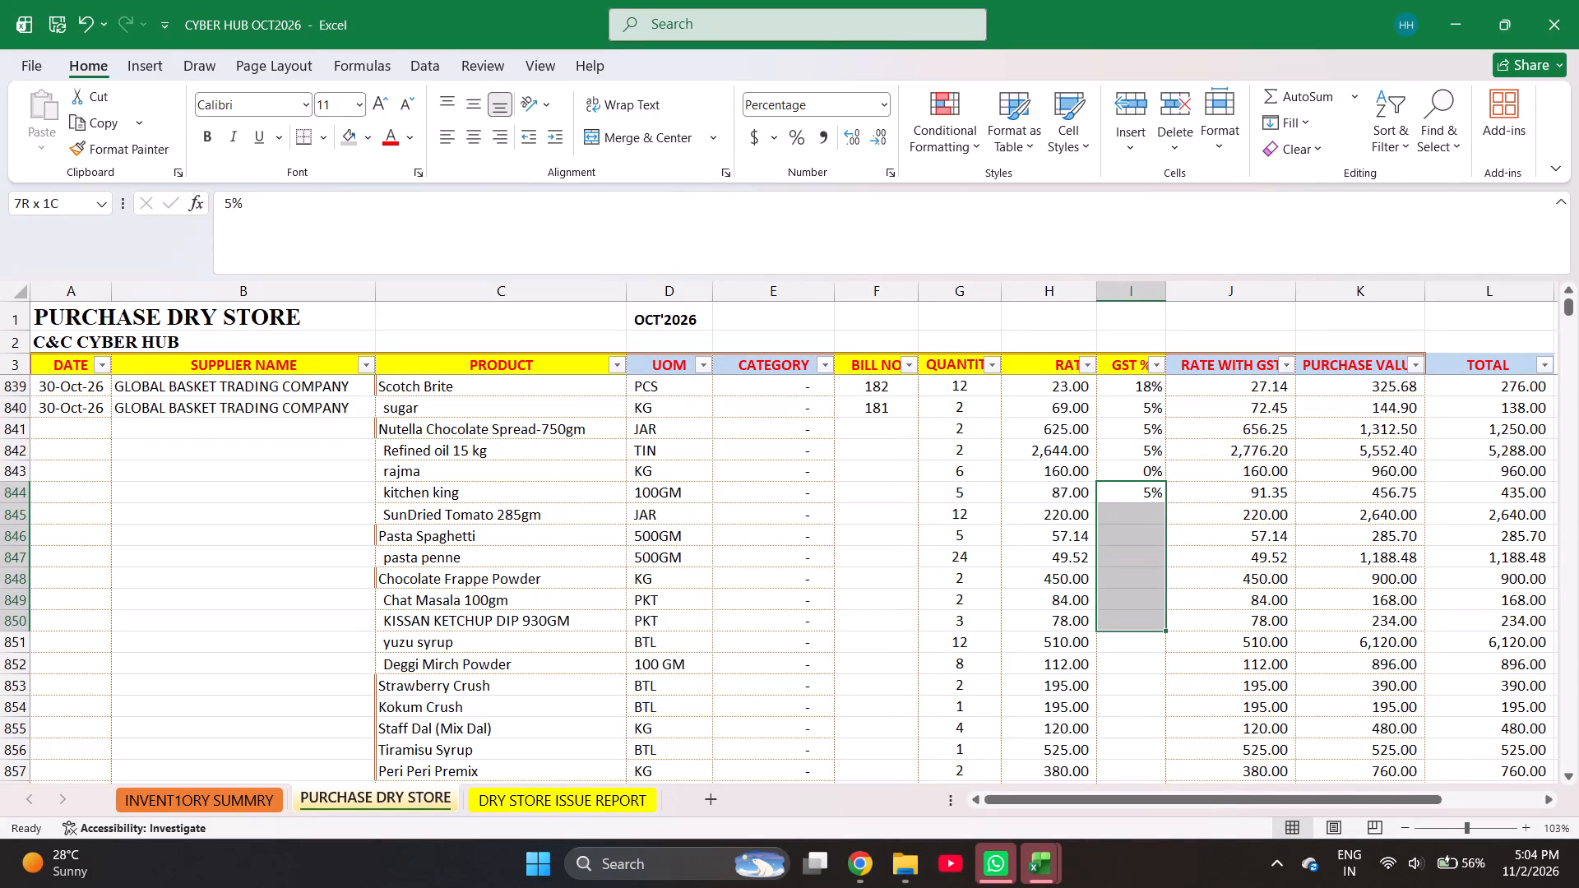
Fill the kitchen king row's 5% GST down the GST % column through the Kokum Crush row.
{"action": "key", "text": "shift+Down"}
{"action": "key", "text": "shift+Down"}
{"action": "key", "text": "shift+Down"}
{"action": "key", "text": "shift+Down"}
{"action": "key", "text": "ctrl+d"}
{"action": "key", "text": "ctrl+Down"}
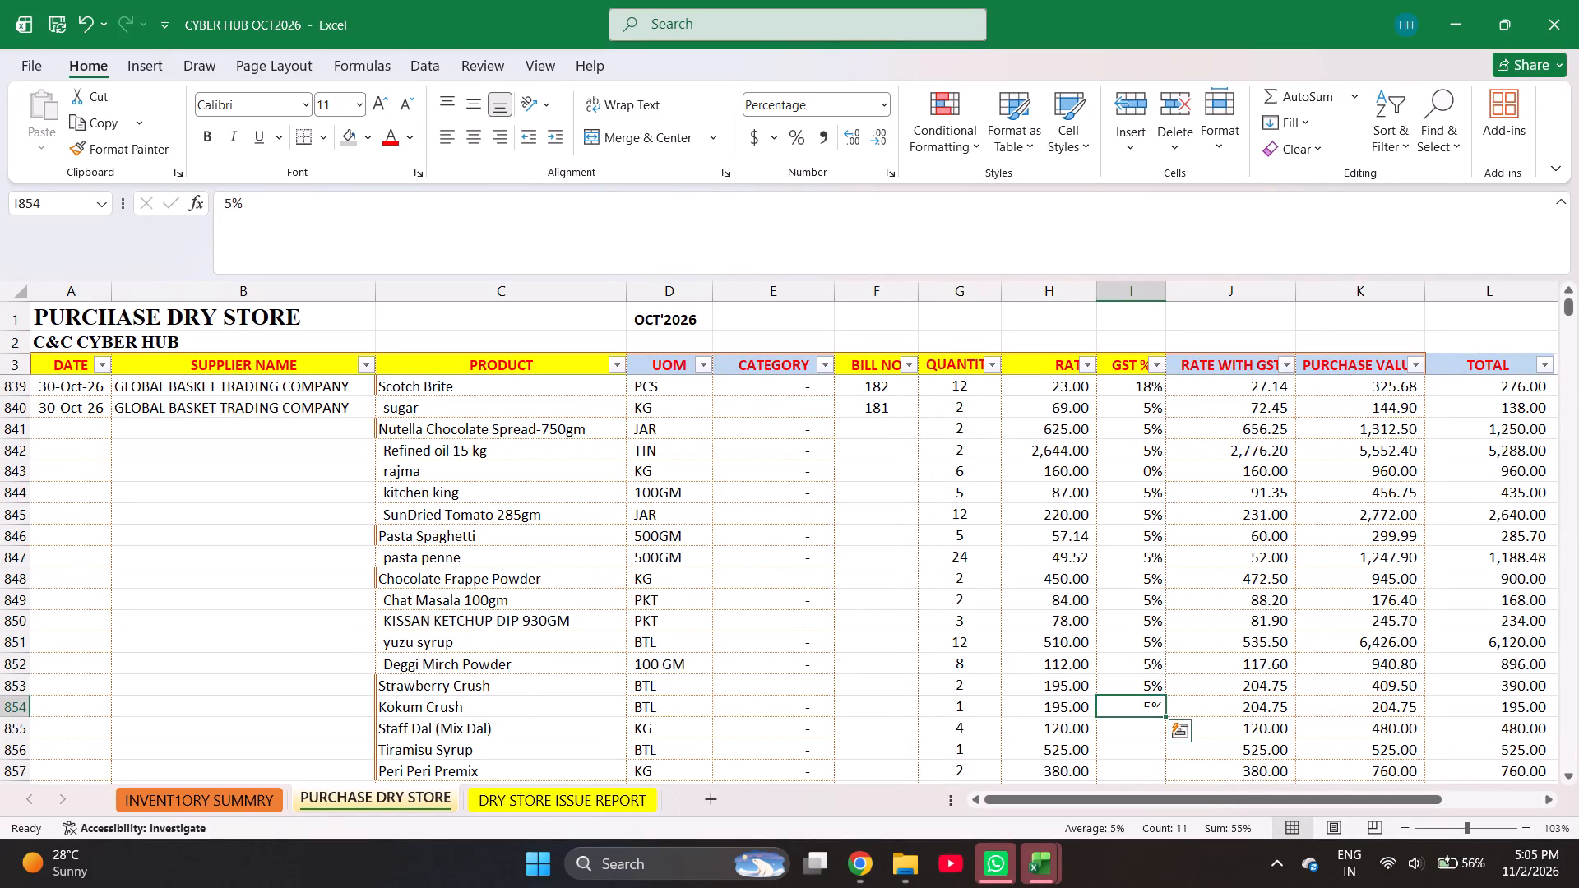
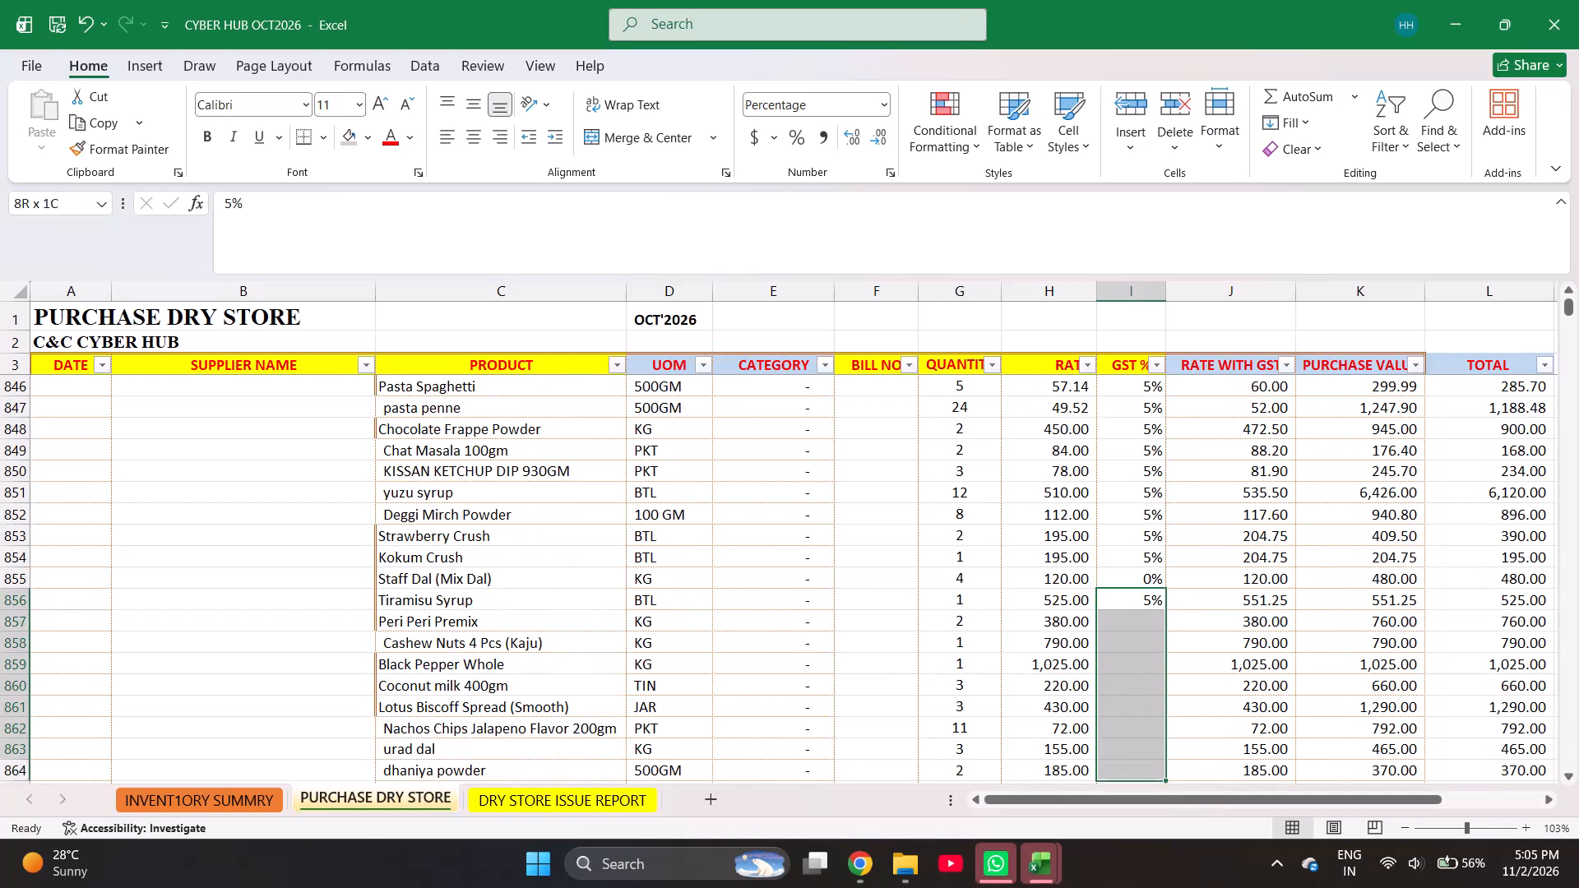
Fill the Tiramisu Syrup row's 5% GST down the GST % column through the Nachos Chips Jalapeno Flavor 200gm row.
{"action": "key", "text": "shift+Up"}
{"action": "key", "text": "ctrl+d"}
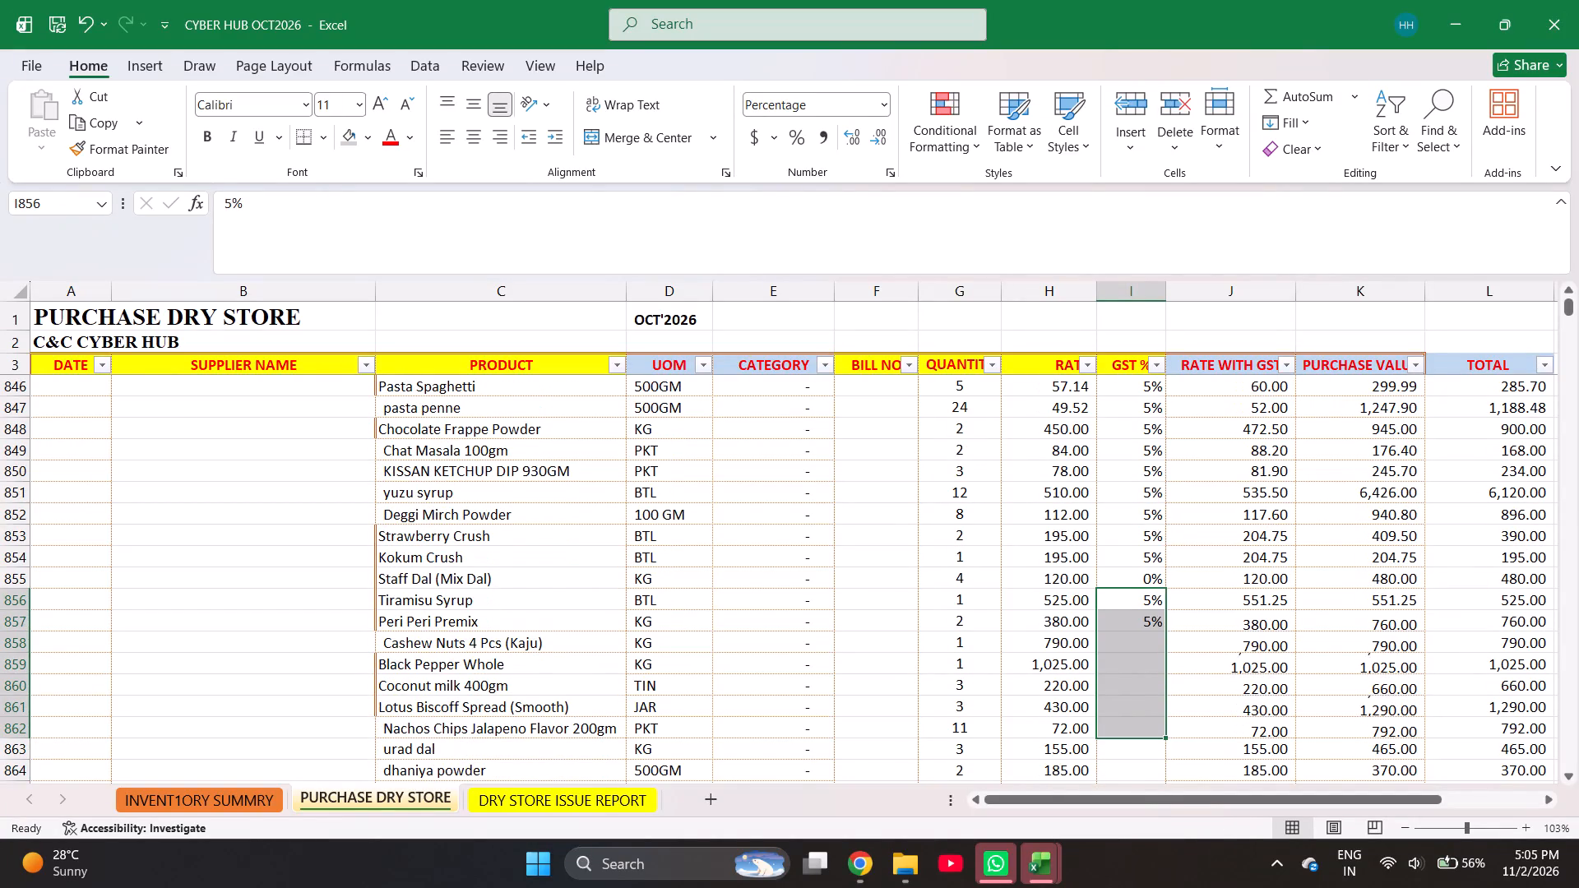
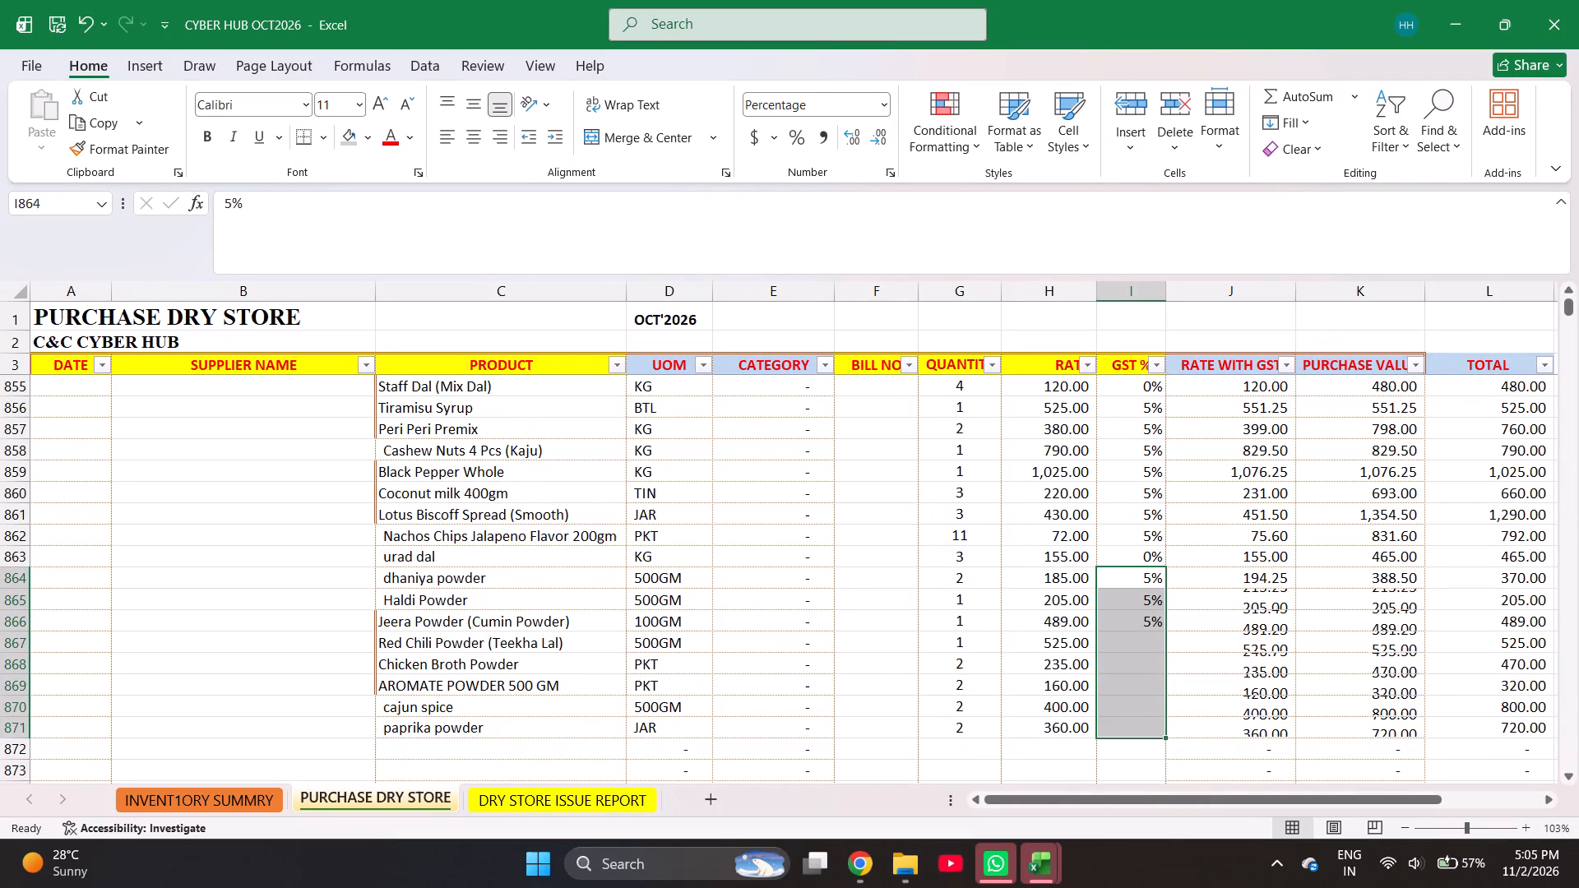
Fill the sugar row's 30-Oct-26 date and GLOBAL BASKET TRADING COMPANY supplier name down through the paprika powder row.
{"action": "key", "text": "ctrl+Left"}
{"action": "key", "text": "ctrl+Left"}
{"action": "key", "text": "ctrl+Left"}
{"action": "key", "text": "ctrl+Left"}
{"action": "key", "text": "ctrl+Left"}
{"action": "key", "text": "ctrl+Left"}
{"action": "key", "text": "ctrl+Left"}
{"action": "key", "text": "ctrl+Left"}
{"action": "key", "text": "ctrl+Left"}
{"action": "key", "text": "ctrl+Left"}
{"action": "key", "text": "ctrl+Up"}
{"action": "key", "text": "shift+Right"}
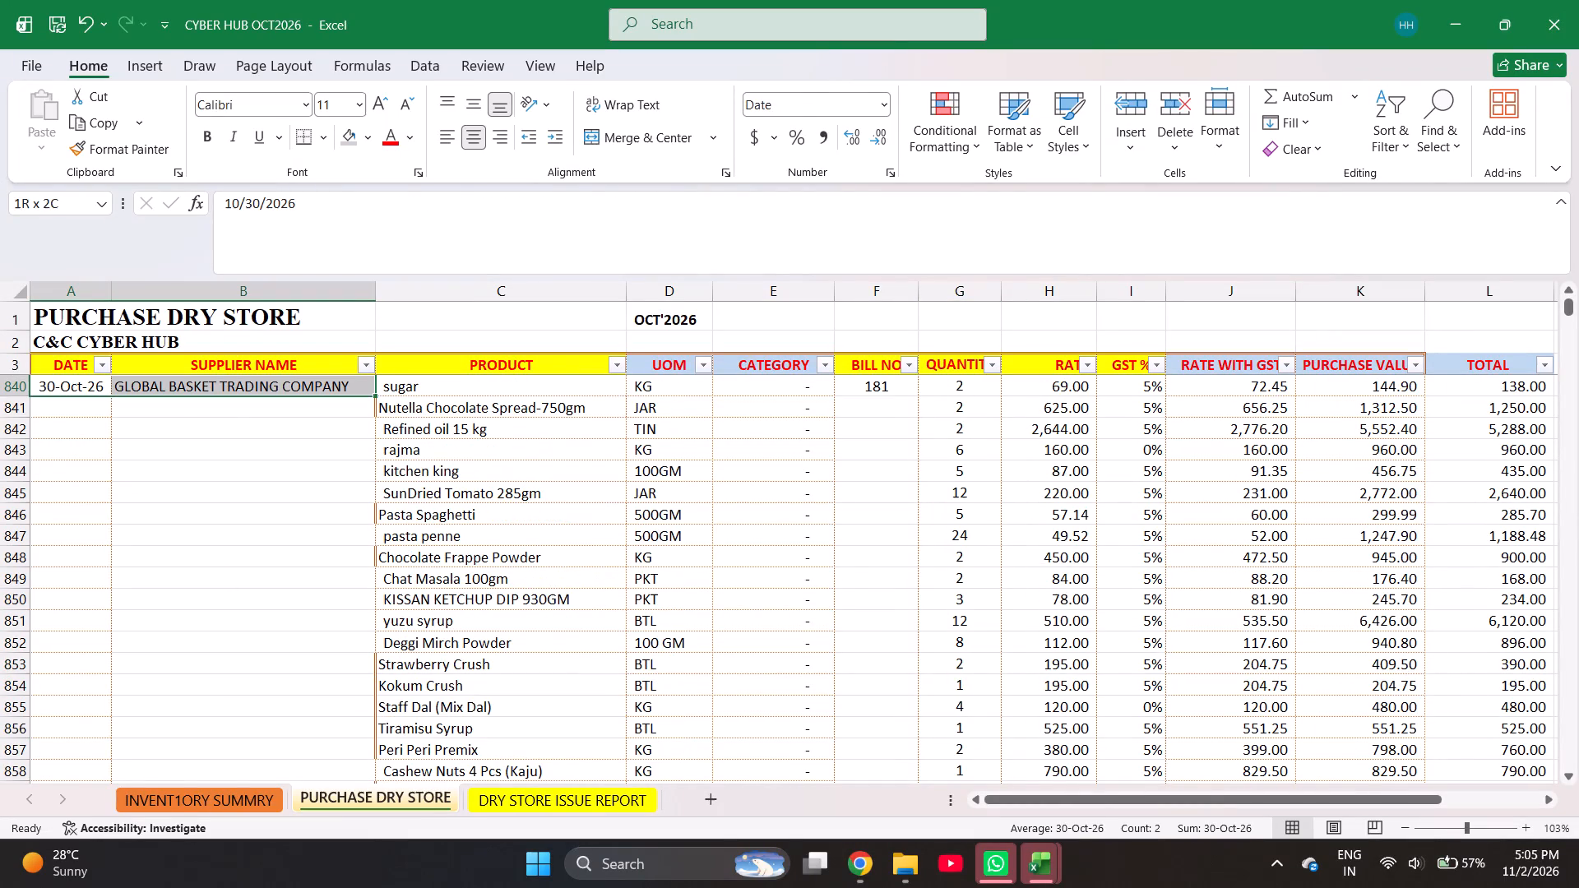
{"action": "key", "text": "shift+Down"}
{"action": "key", "text": "shift+Down"}
{"action": "key", "text": "shift+Down"}
{"action": "key", "text": "shift+Down"}
{"action": "key", "text": "shift+Down"}
{"action": "key", "text": "shift+Down"}
{"action": "key", "text": "shift+Down"}
{"action": "key", "text": "shift+Down"}
{"action": "key", "text": "shift+Down"}
{"action": "key", "text": "shift+Down"}
{"action": "key", "text": "shift+Down"}
{"action": "key", "text": "shift+Down"}
{"action": "key", "text": "shift+Down"}
{"action": "key", "text": "shift+Down"}
{"action": "key", "text": "shift+Down"}
{"action": "key", "text": "shift+Down"}
{"action": "key", "text": "shift+Down"}
{"action": "key", "text": "shift+Down"}
{"action": "key", "text": "shift+Down"}
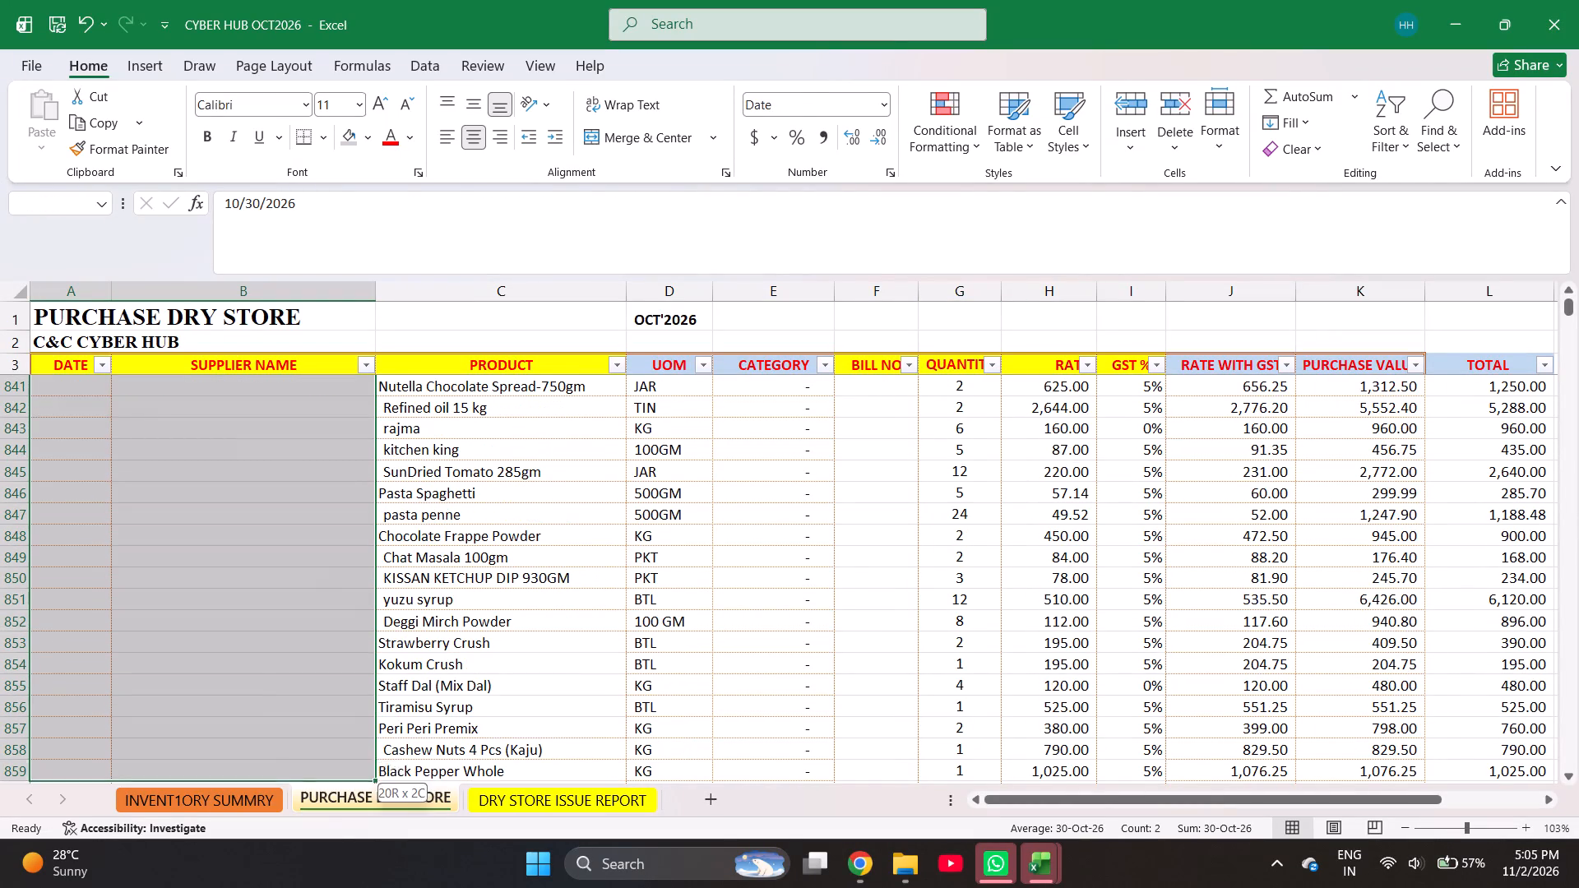
{"action": "key", "text": "shift+Up"}
{"action": "key", "text": "shift+Down"}
{"action": "key", "text": "shift+Down"}
{"action": "key", "text": "shift+Down"}
{"action": "key", "text": "shift+Down"}
{"action": "key", "text": "shift+Down"}
{"action": "key", "text": "shift+Down"}
{"action": "key", "text": "shift+Down"}
{"action": "key", "text": "shift+Down"}
{"action": "key", "text": "shift+Down"}
{"action": "key", "text": "shift+Down"}
{"action": "key", "text": "shift+Down"}
{"action": "key", "text": "shift+Down"}
{"action": "key", "text": "shift+Down"}
{"action": "key", "text": "shift+Down"}
{"action": "key", "text": "shift+Down"}
{"action": "key", "text": "shift+Down"}
{"action": "key", "text": "shift+Down"}
{"action": "key", "text": "shift+Down"}
{"action": "key", "text": "shift+Down"}
{"action": "key", "text": "shift+Down"}
{"action": "key", "text": "shift+Down"}
{"action": "key", "text": "shift+Down"}
{"action": "key", "text": "shift+Down"}
{"action": "key", "text": "shift+Down"}
{"action": "key", "text": "shift+Down"}
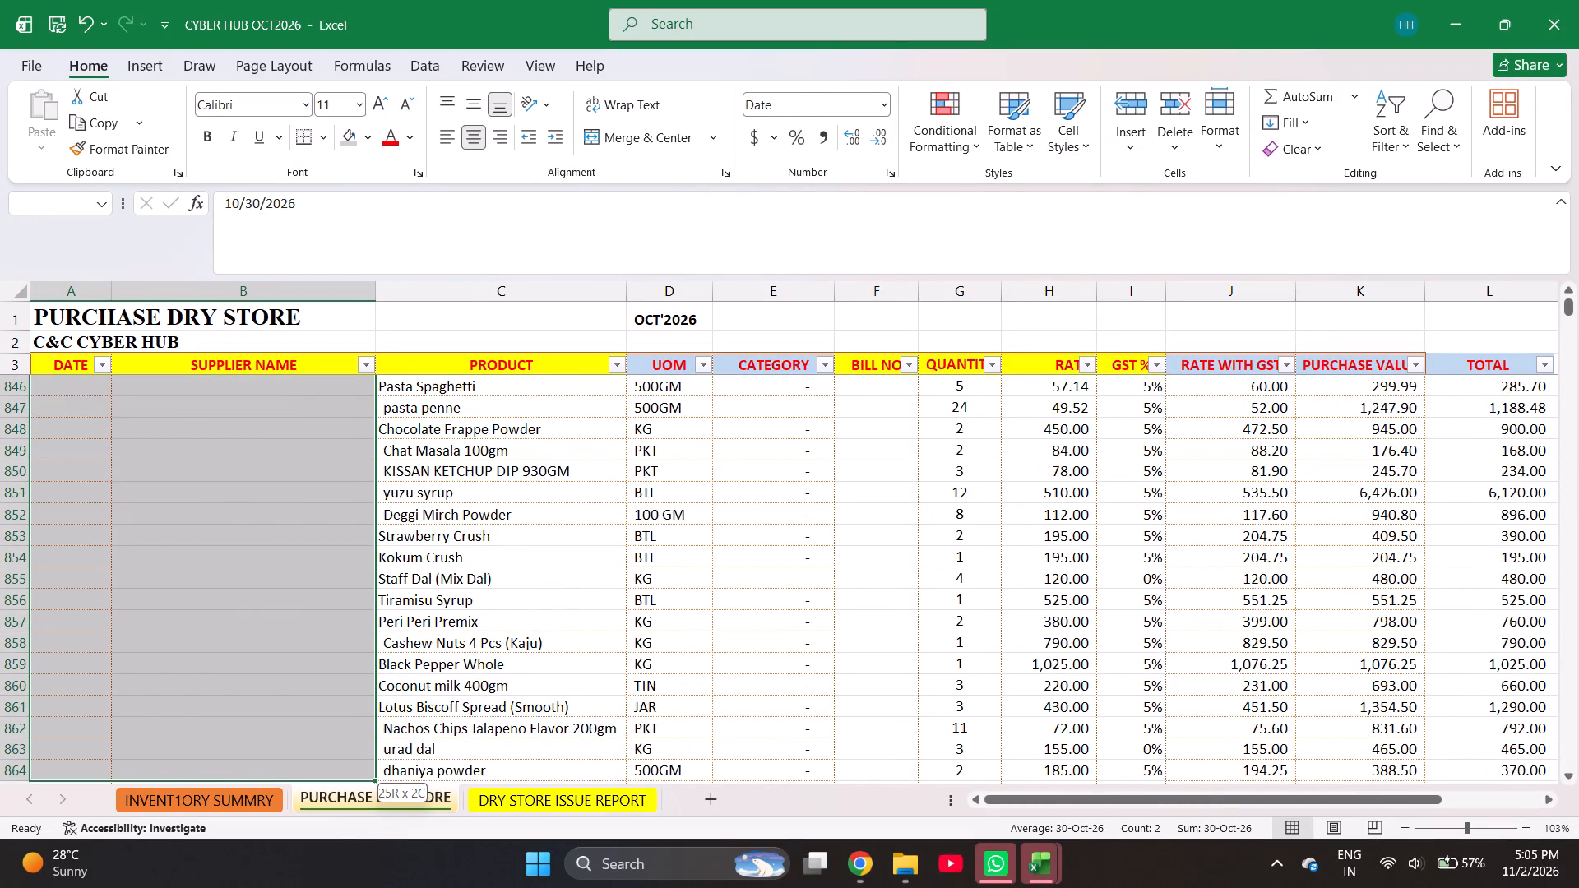
{"action": "key", "text": "shift+Up"}
{"action": "key", "text": "shift+Up"}
{"action": "key", "text": "shift+Up"}
{"action": "key", "text": "shift+Up"}
{"action": "key", "text": "shift+Up"}
{"action": "key", "text": "shift+Up"}
{"action": "key", "text": "shift+Up"}
{"action": "key", "text": "shift+Up"}
{"action": "key", "text": "shift+Up"}
{"action": "key", "text": "shift+Up"}
{"action": "key", "text": "shift+Up"}
{"action": "key", "text": "shift+Up"}
{"action": "key", "text": "shift+Up"}
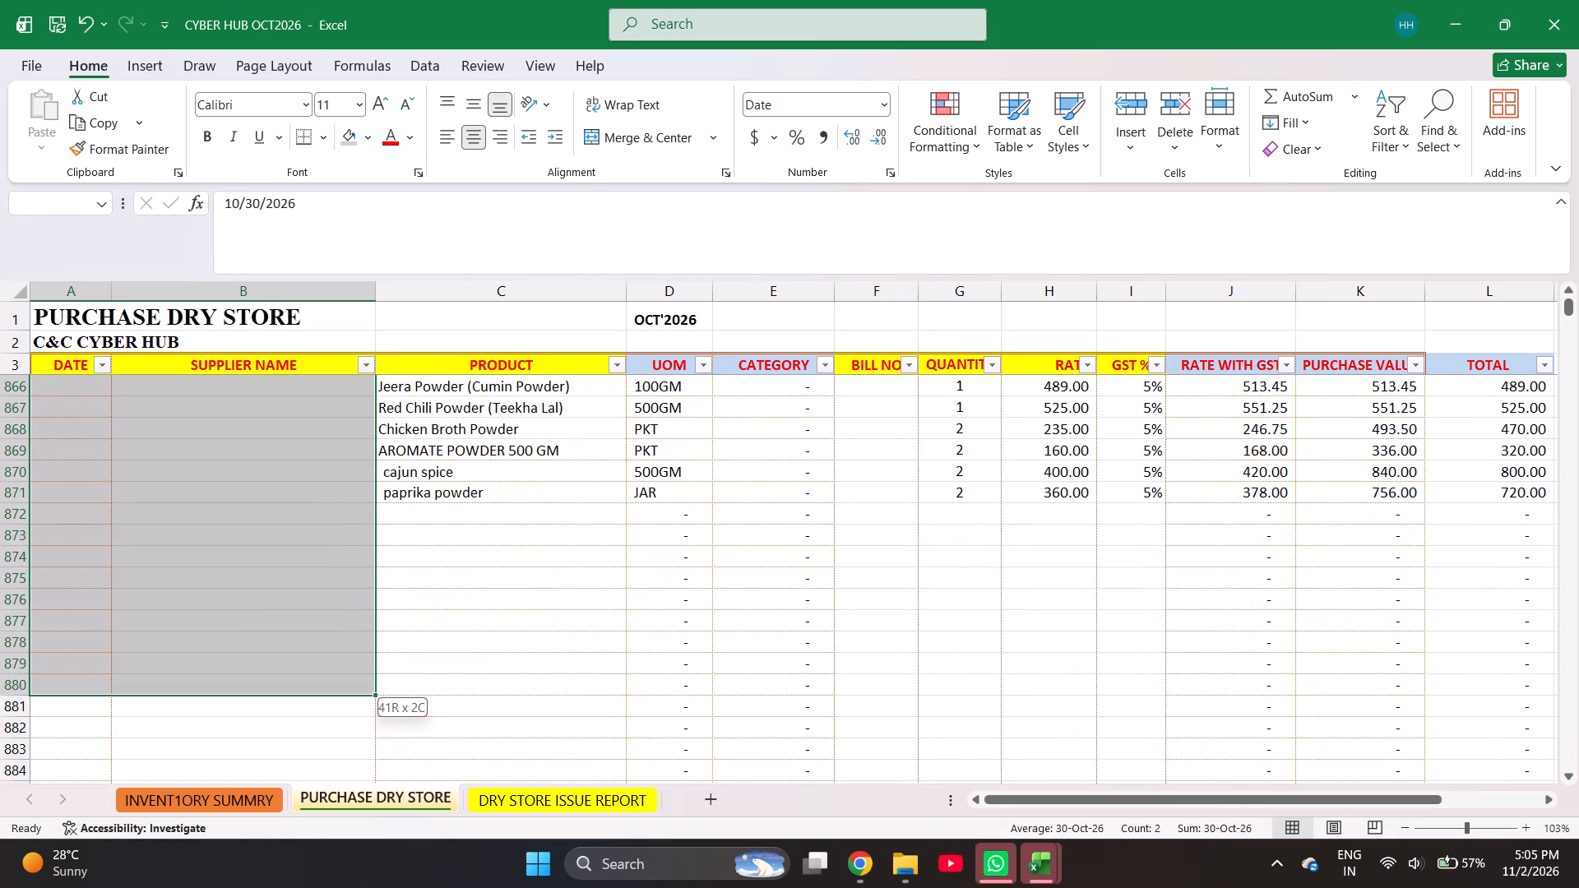
{"action": "key", "text": "ctrl+d"}
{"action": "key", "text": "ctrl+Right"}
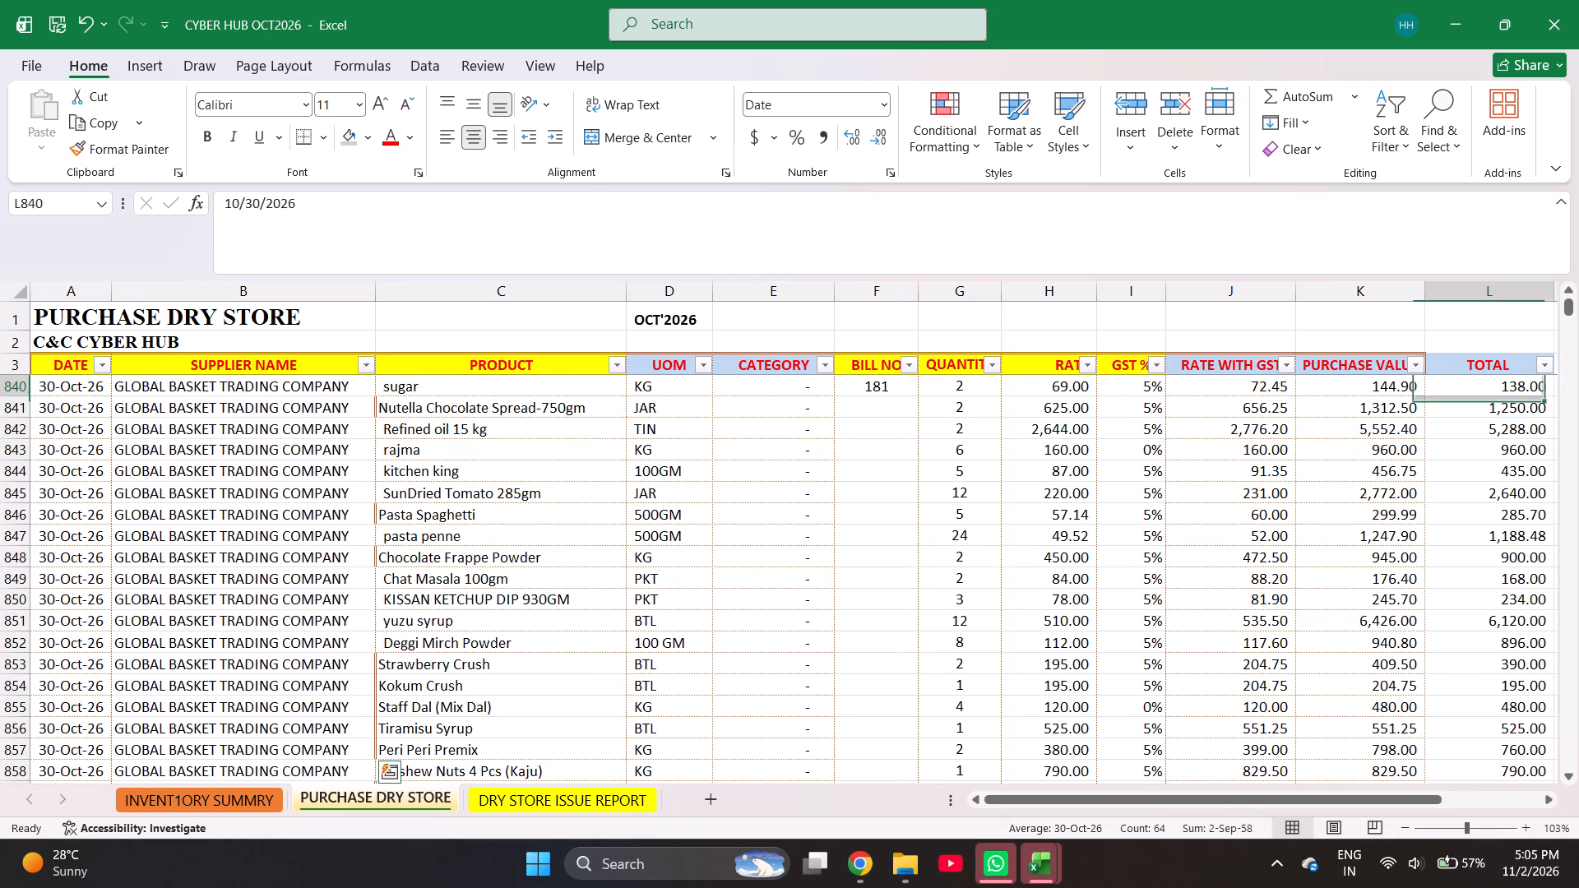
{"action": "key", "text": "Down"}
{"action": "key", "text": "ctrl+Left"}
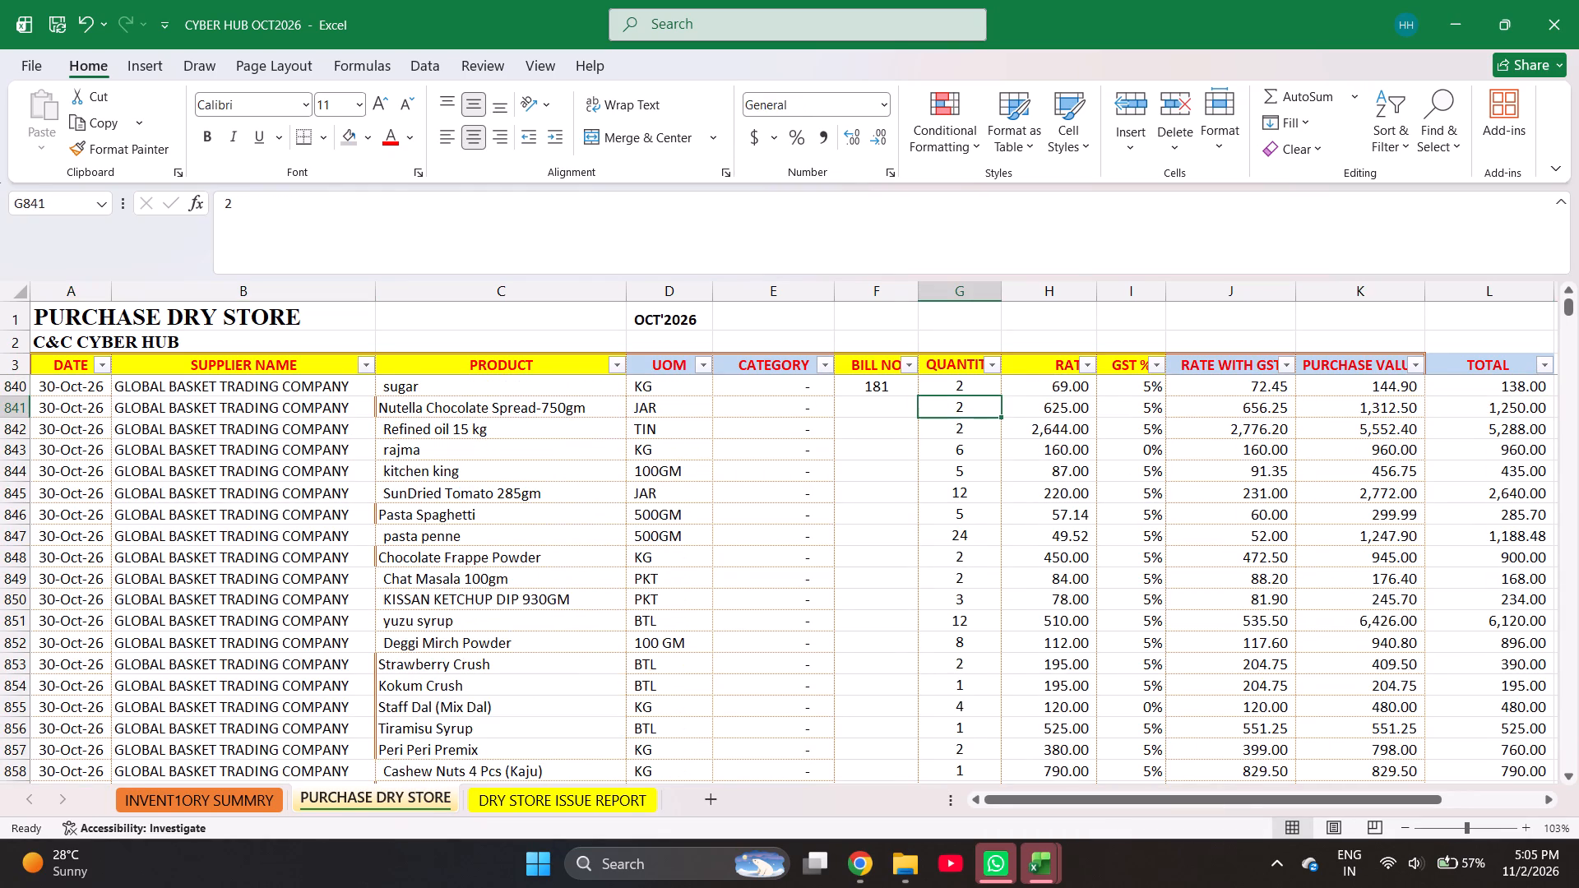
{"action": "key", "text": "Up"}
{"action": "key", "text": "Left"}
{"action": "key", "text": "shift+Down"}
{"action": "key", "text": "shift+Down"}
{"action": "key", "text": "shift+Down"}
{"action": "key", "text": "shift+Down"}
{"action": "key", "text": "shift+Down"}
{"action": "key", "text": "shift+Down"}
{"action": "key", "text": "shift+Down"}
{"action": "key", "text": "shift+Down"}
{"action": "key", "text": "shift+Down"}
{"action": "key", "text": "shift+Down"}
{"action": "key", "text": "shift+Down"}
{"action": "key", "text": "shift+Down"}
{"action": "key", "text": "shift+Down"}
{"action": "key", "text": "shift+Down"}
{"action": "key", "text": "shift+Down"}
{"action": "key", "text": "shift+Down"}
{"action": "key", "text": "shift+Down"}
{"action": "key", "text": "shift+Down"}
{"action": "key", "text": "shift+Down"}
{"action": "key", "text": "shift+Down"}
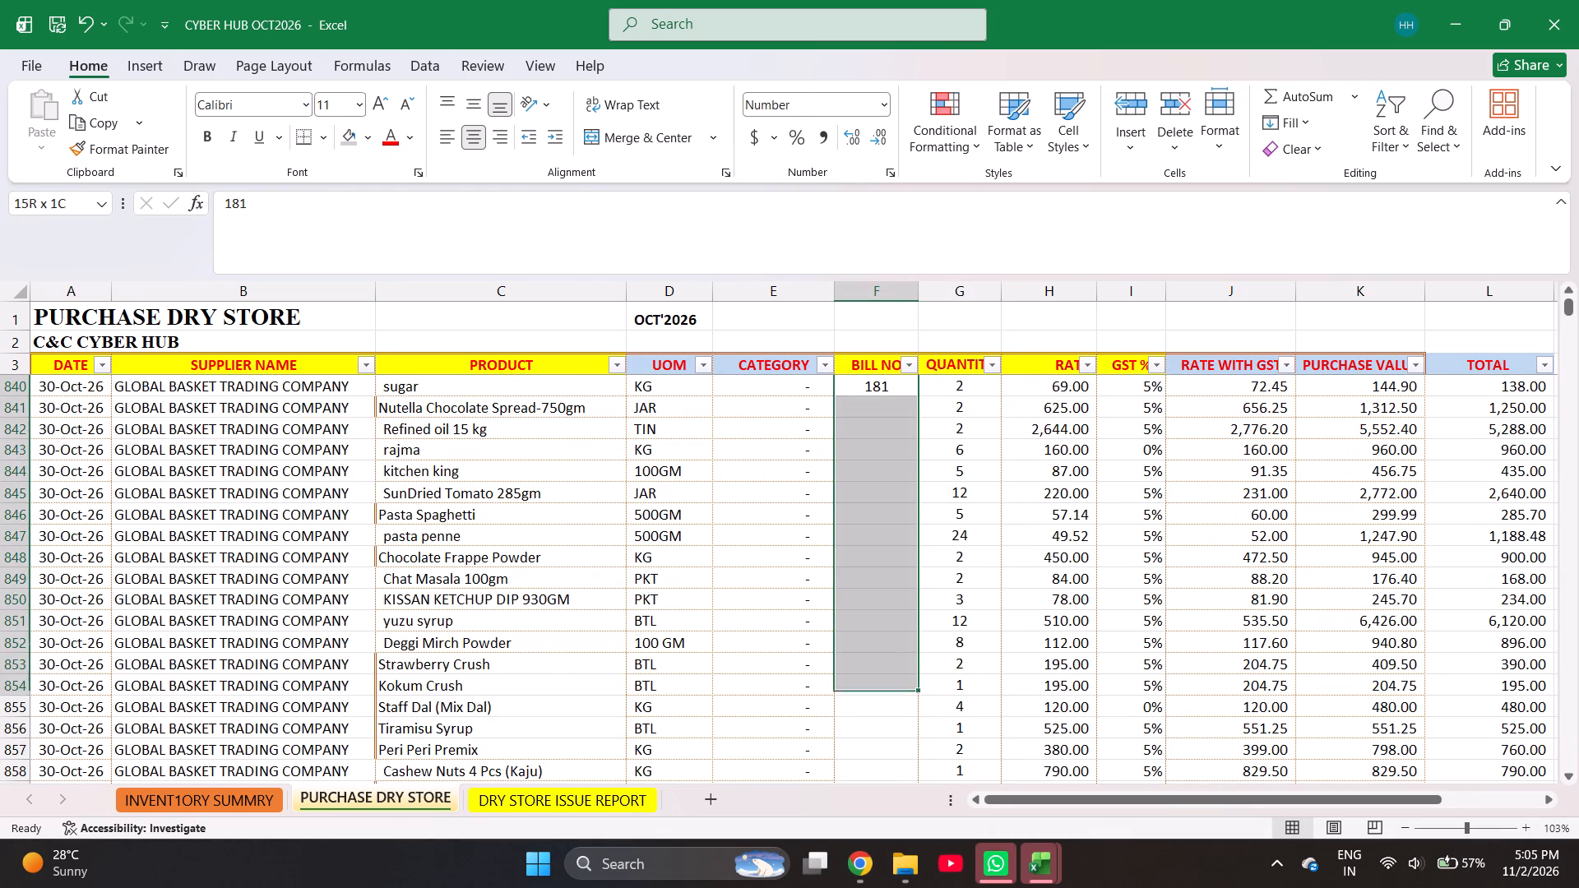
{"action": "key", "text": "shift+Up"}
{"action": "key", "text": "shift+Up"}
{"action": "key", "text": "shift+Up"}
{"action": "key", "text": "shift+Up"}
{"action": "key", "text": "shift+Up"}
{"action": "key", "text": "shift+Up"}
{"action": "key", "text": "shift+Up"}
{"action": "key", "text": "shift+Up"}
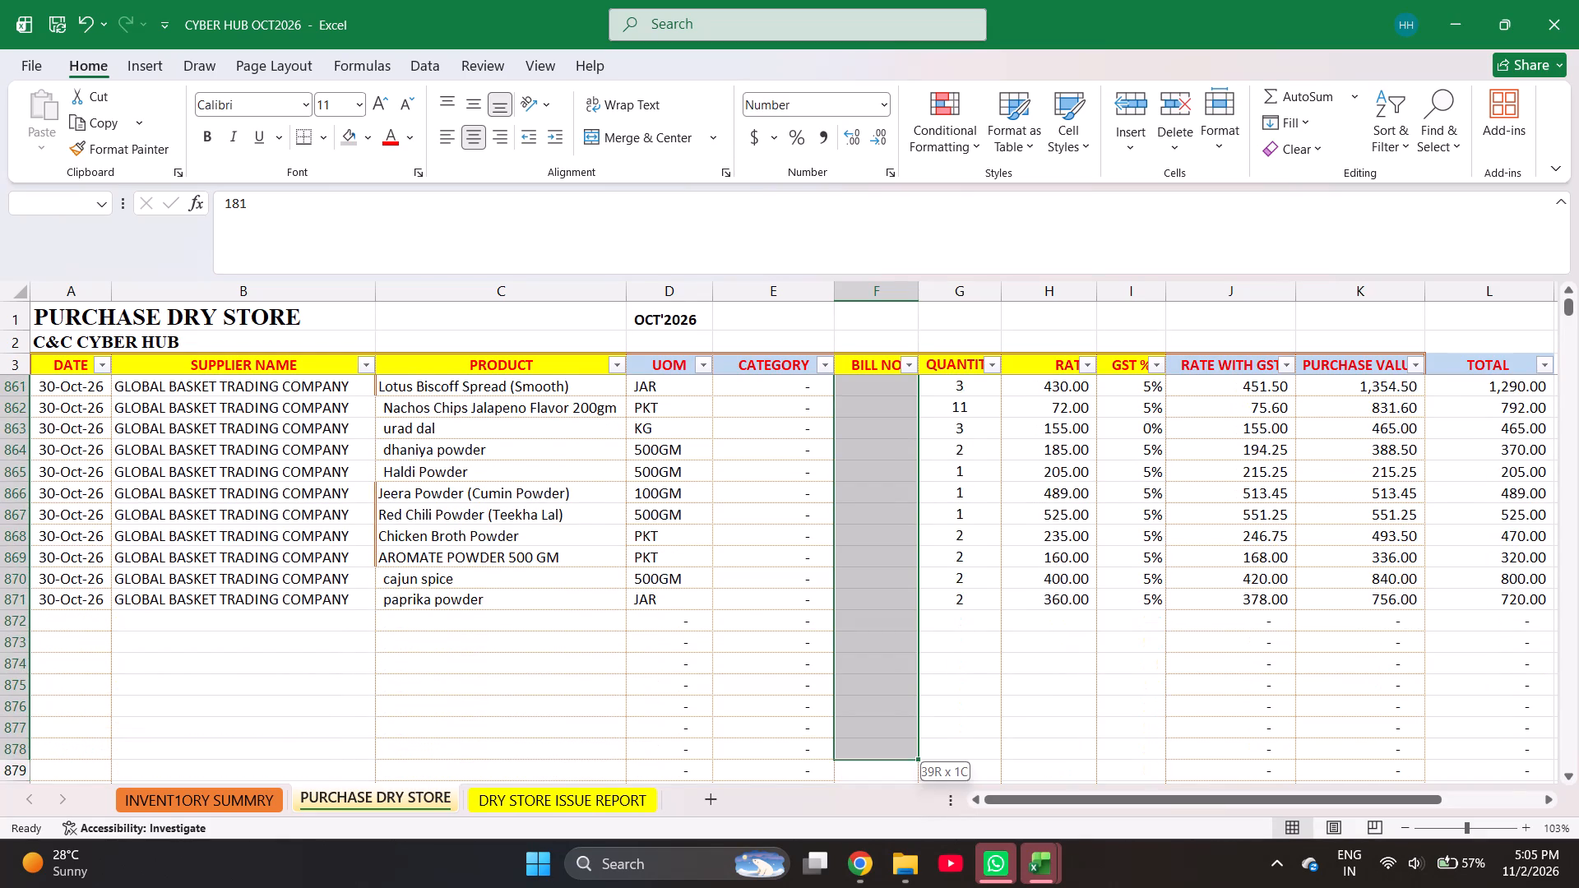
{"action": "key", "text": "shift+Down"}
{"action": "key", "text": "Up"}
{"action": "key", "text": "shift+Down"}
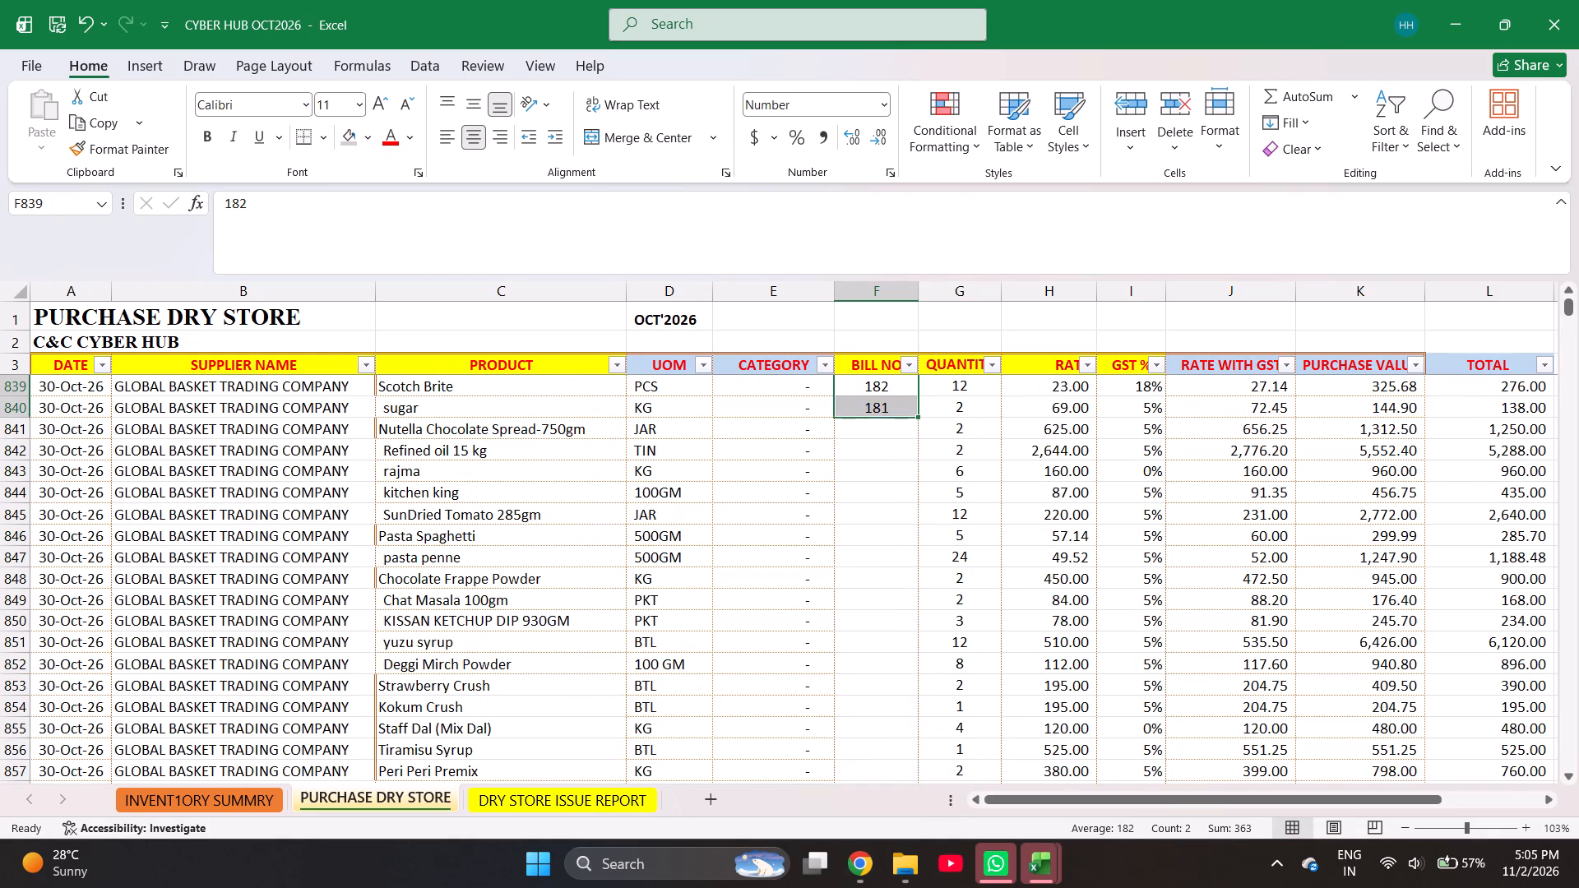
Fill the sugar row's bill number 181 down the BILL NO column through the paprika powder row.
{"action": "key", "text": "Down"}
{"action": "key", "text": "shift+Down"}
{"action": "key", "text": "shift+Down"}
{"action": "key", "text": "shift+Down"}
{"action": "key", "text": "shift+Down"}
{"action": "key", "text": "shift+Down"}
{"action": "key", "text": "shift+Down"}
{"action": "key", "text": "shift+Down"}
{"action": "key", "text": "shift+Down"}
{"action": "key", "text": "shift+Down"}
{"action": "key", "text": "shift+Down"}
{"action": "key", "text": "shift+Down"}
{"action": "key", "text": "shift+Down"}
{"action": "key", "text": "shift+Down"}
{"action": "key", "text": "shift+Down"}
{"action": "key", "text": "shift+Down"}
{"action": "key", "text": "shift+Down"}
{"action": "key", "text": "shift+Down"}
{"action": "key", "text": "shift+Down"}
{"action": "key", "text": "shift+Down"}
{"action": "key", "text": "shift+Down"}
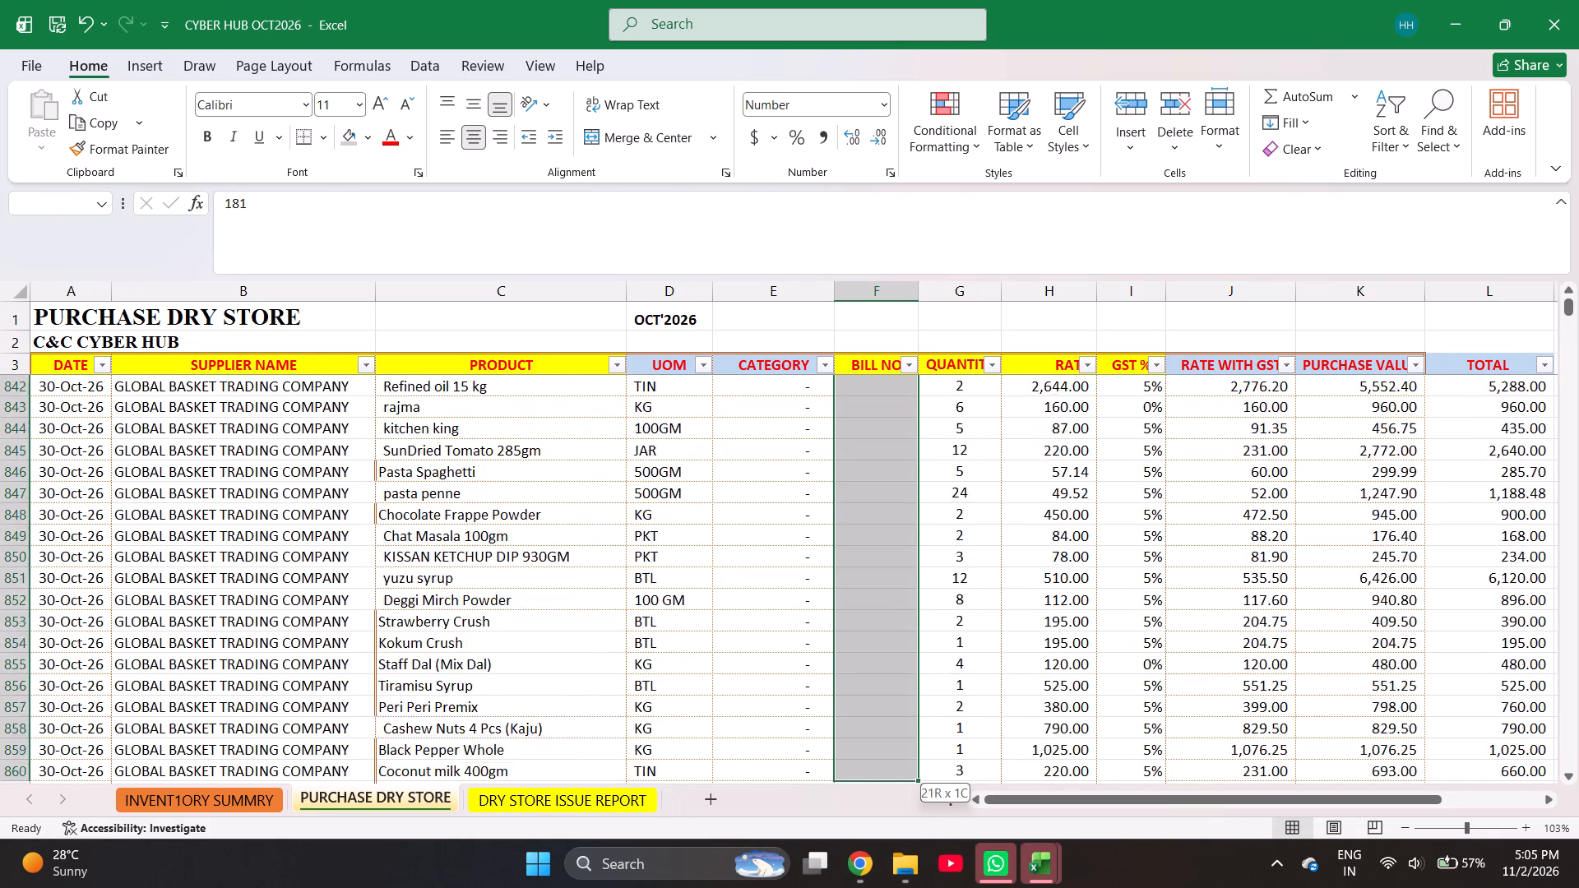
{"action": "key", "text": "shift+Down"}
{"action": "key", "text": "shift+Down"}
{"action": "key", "text": "shift+Down"}
{"action": "key", "text": "shift+Up"}
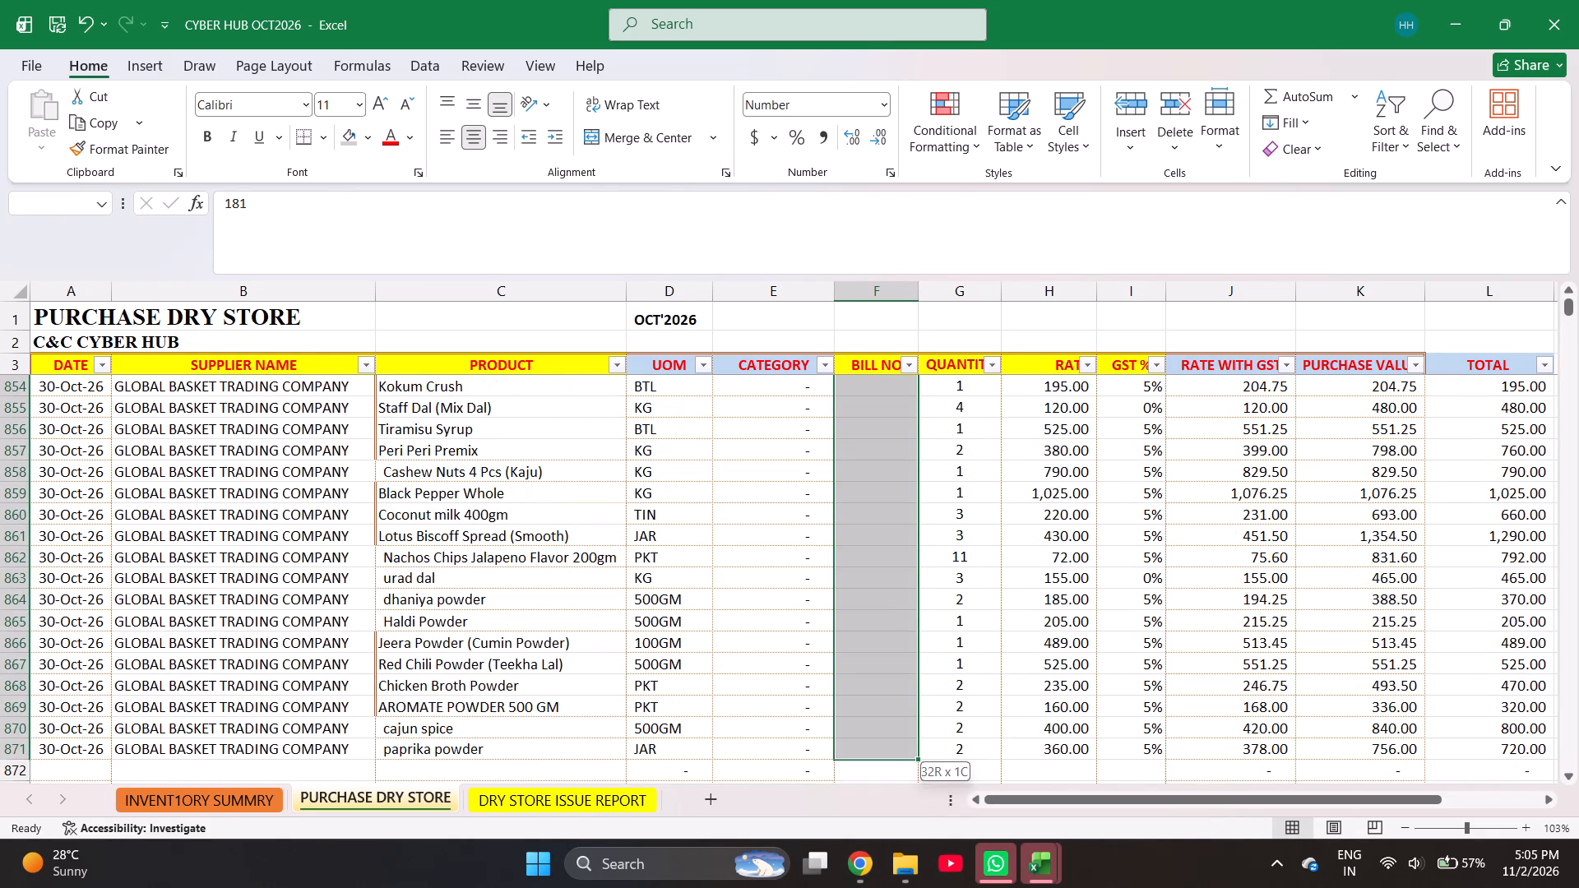
{"action": "key", "text": "ctrl+d"}
Review the bill 181 entries from the sugar row through the paprika powder row, checking bill numbers, GST rates, purchase values and totals.
{"action": "key", "text": "ctrl+Right"}
{"action": "key", "text": "Right"}
{"action": "key", "text": "Down"}
{"action": "key", "text": "Down"}
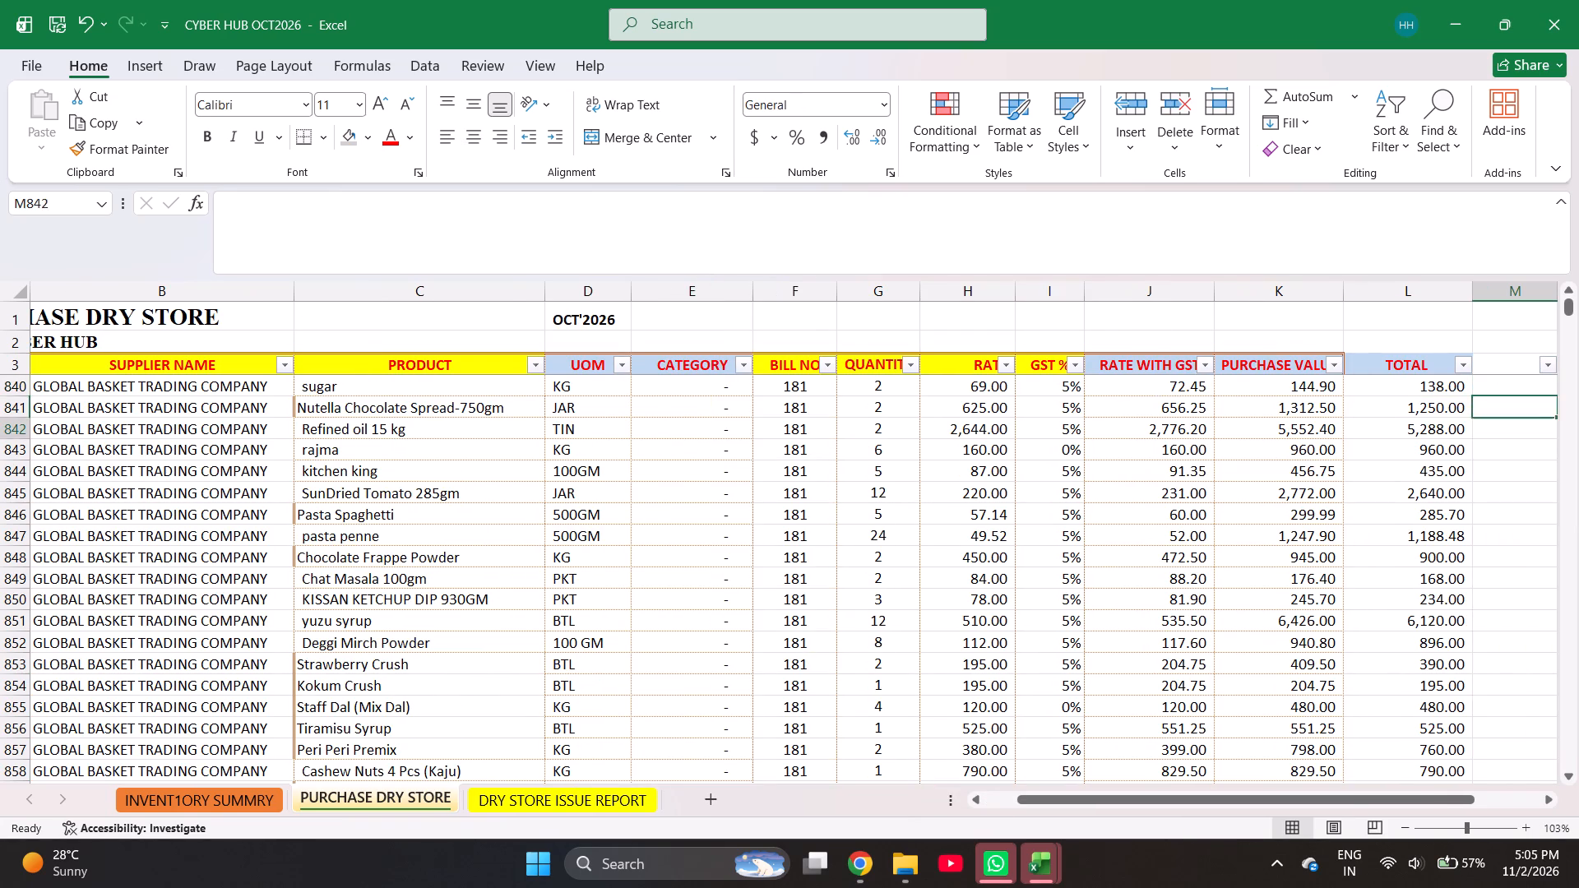
{"action": "key", "text": "Down"}
{"action": "key", "text": "Down"}
{"action": "key", "text": "Down"}
{"action": "key", "text": "Down"}
{"action": "key", "text": "Down"}
{"action": "key", "text": "Down"}
{"action": "key", "text": "Down"}
{"action": "key", "text": "Down"}
{"action": "key", "text": "Down"}
{"action": "key", "text": "Down"}
{"action": "key", "text": "Down"}
{"action": "key", "text": "Down"}
{"action": "key", "text": "Down"}
{"action": "key", "text": "Down"}
{"action": "key", "text": "Down"}
{"action": "key", "text": "Down"}
{"action": "key", "text": "Down"}
{"action": "key", "text": "Down"}
{"action": "key", "text": "Down"}
{"action": "key", "text": "Down"}
{"action": "key", "text": "Right"}
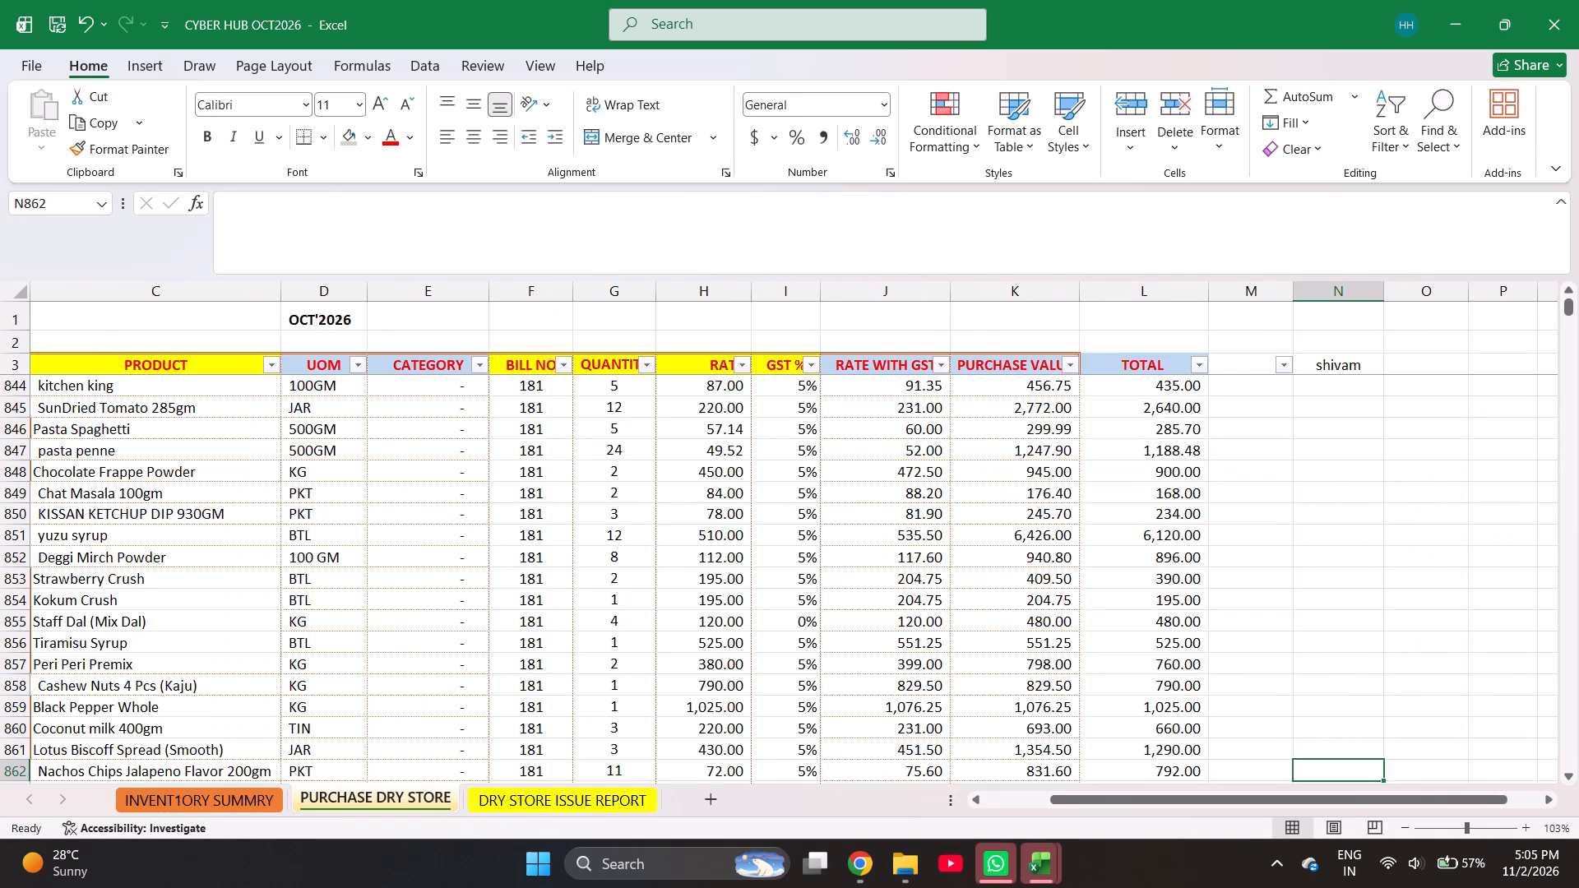
{"action": "key", "text": "Down"}
{"action": "key", "text": "Down"}
{"action": "key", "text": "Down"}
{"action": "key", "text": "Down"}
{"action": "key", "text": "Down"}
{"action": "key", "text": "Down"}
{"action": "key", "text": "Down"}
{"action": "key", "text": "Down"}
{"action": "key", "text": "Down"}
{"action": "key", "text": "Down"}
{"action": "key", "text": "Down"}
{"action": "key", "text": "Down"}
{"action": "key", "text": "Down"}
{"action": "key", "text": "Down"}
{"action": "key", "text": "Down"}
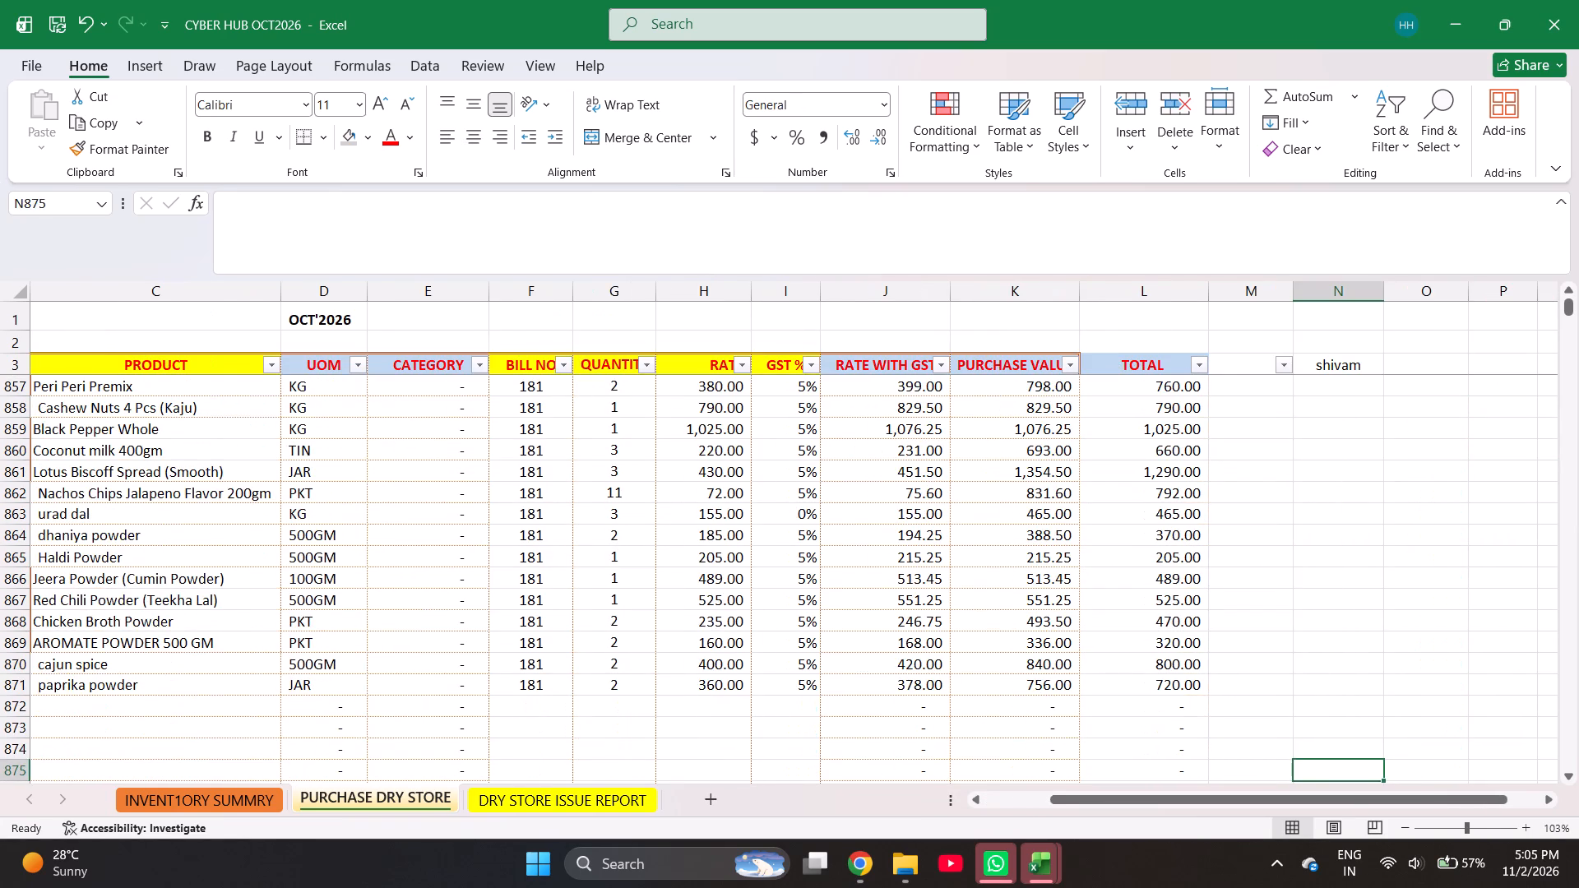
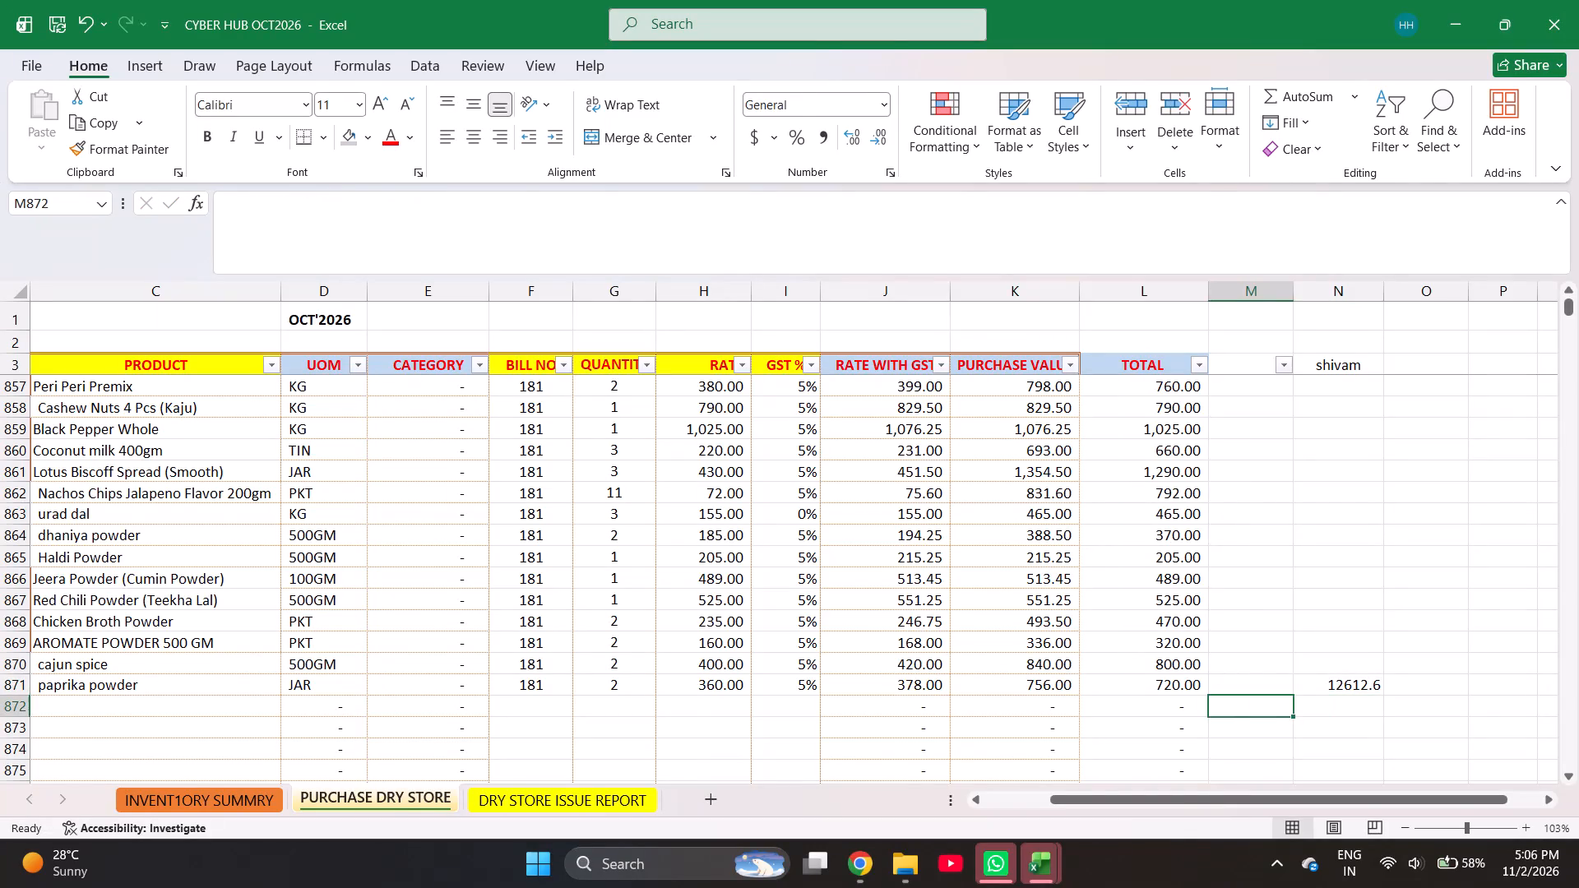
Go to the purchase value of the paprika powder row in bill 181 to check its formula.
{"action": "key", "text": "Left"}
{"action": "key", "text": "Up"}
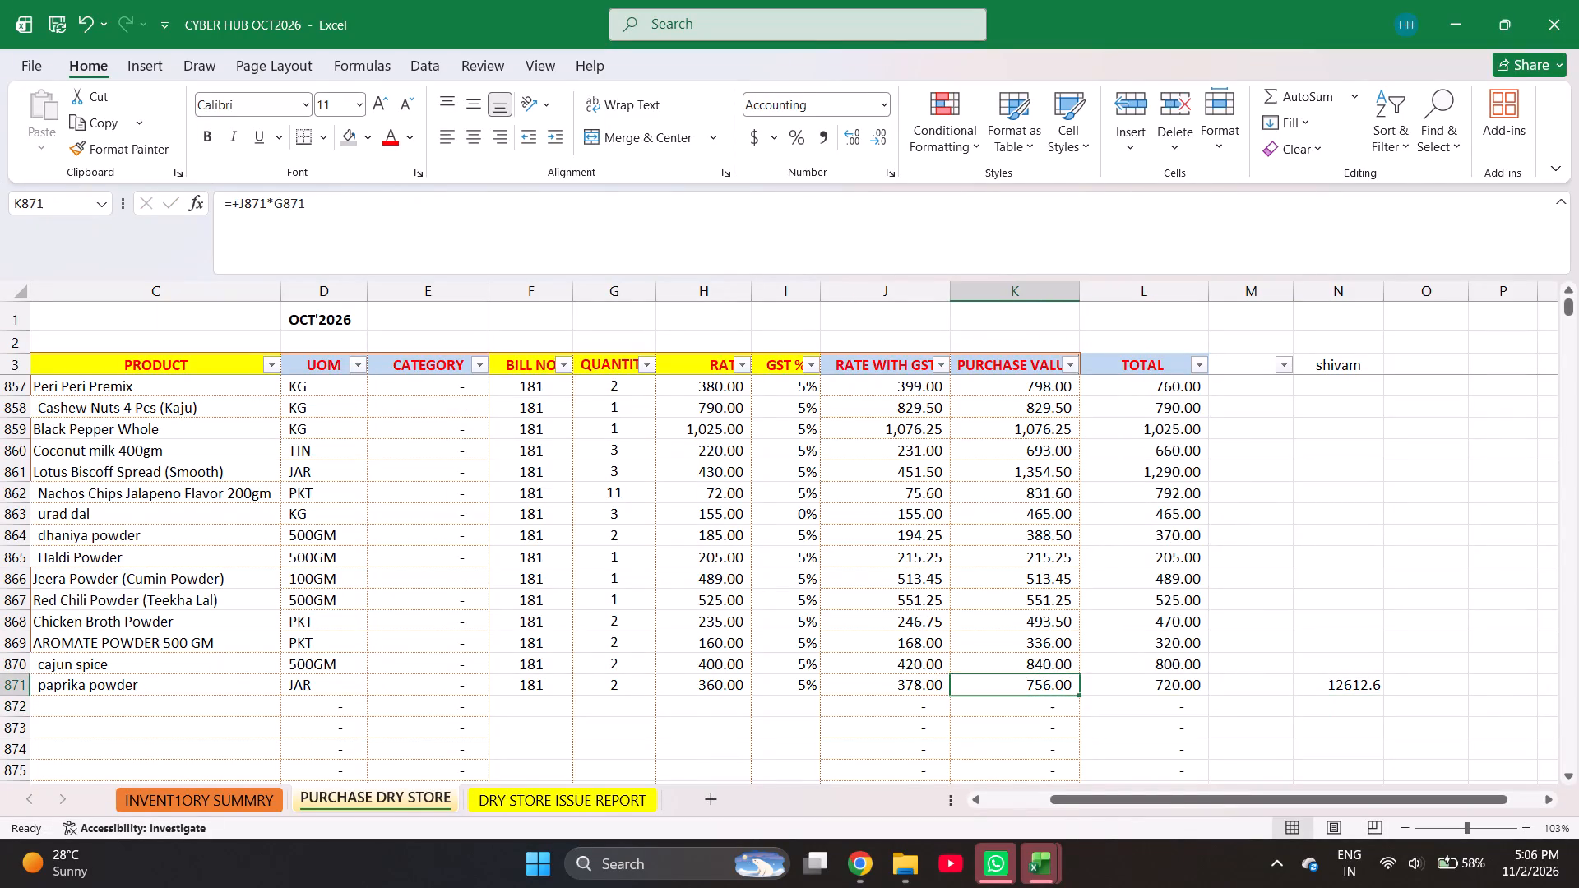
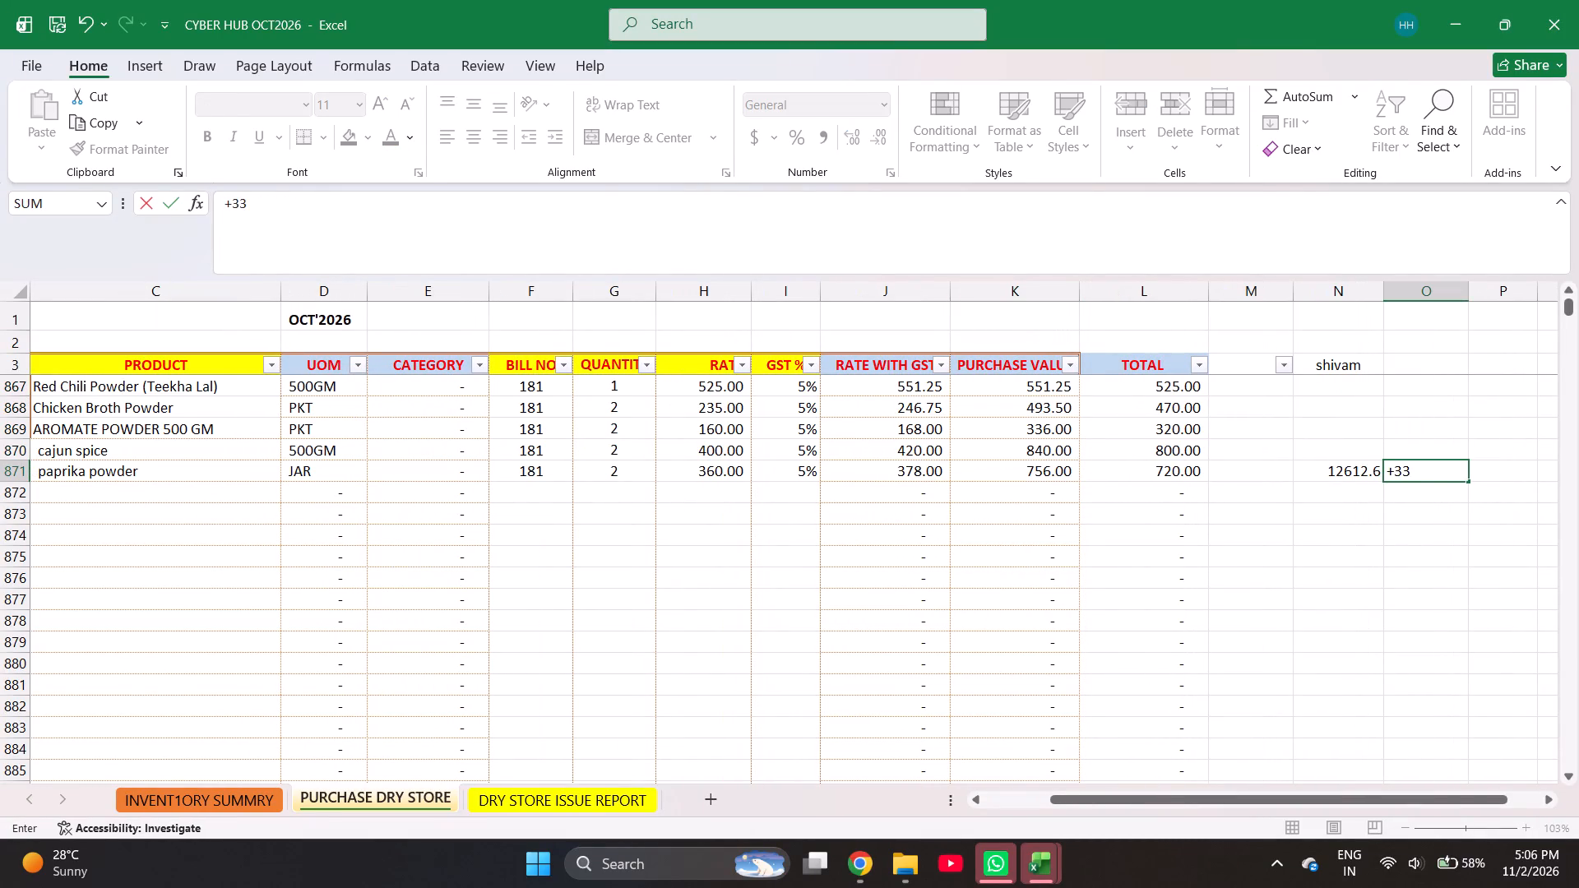
Start an addition formula in cell O871, on the paprika powder row, with 33266.67 as its first amount.
{"action": "type", "text": "26"}
{"action": "key", "text": "7"}
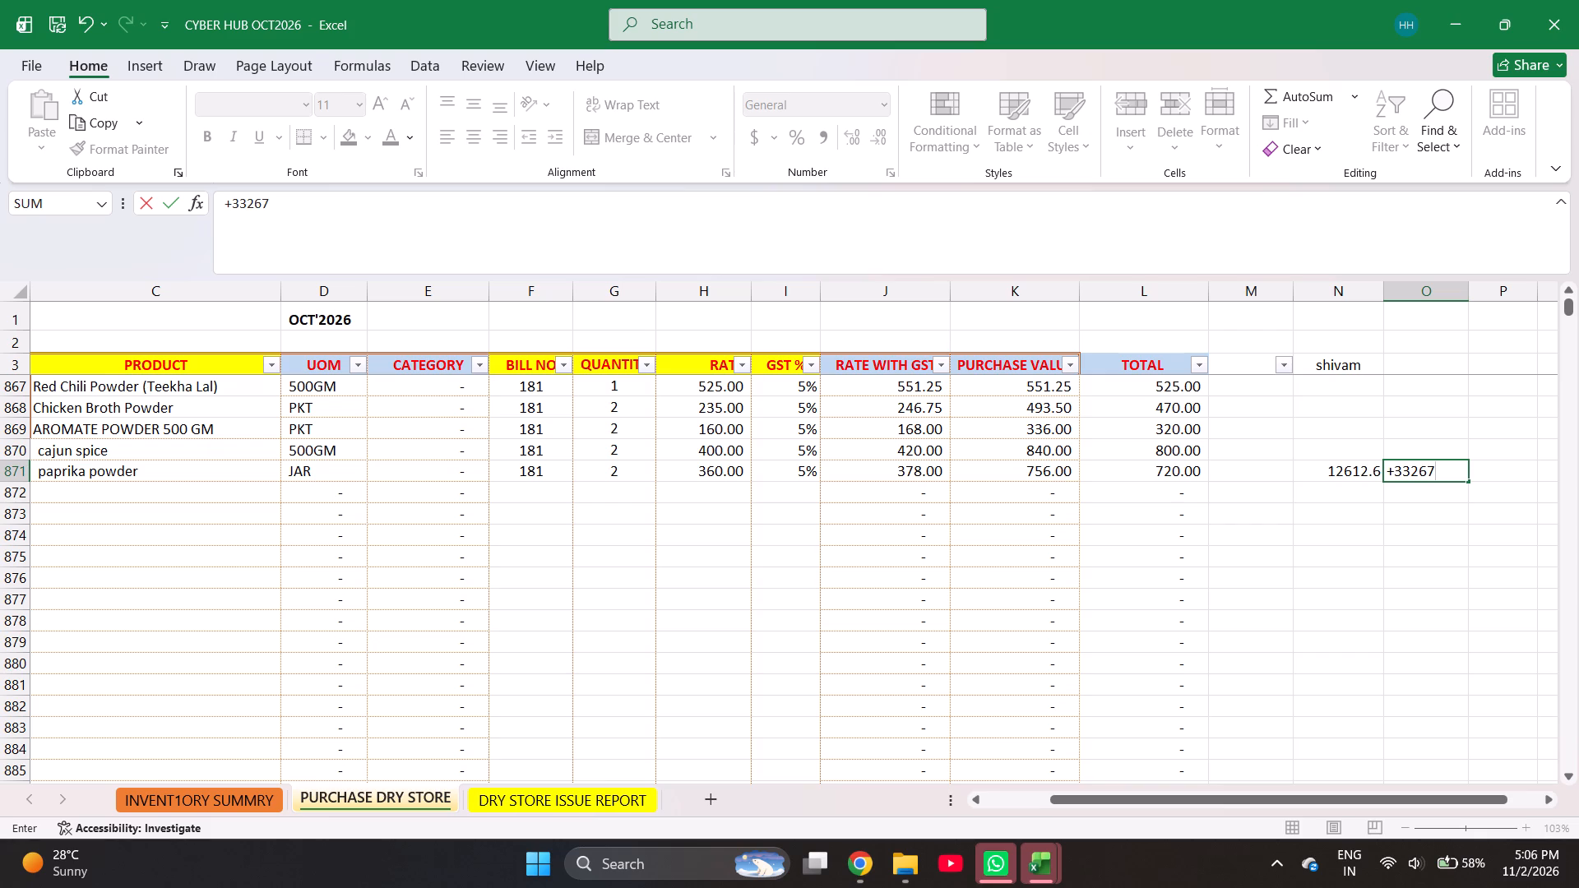
{"action": "key", "text": "period"}
{"action": "type", "text": "67+"}
{"action": "key", "text": "BackSpace"}
{"action": "key", "text": "BackSpace"}
{"action": "key", "text": "BackSpace"}
{"action": "key", "text": "BackSpace"}
{"action": "key", "text": "BackSpace"}
{"action": "type", "text": "6.67+"}
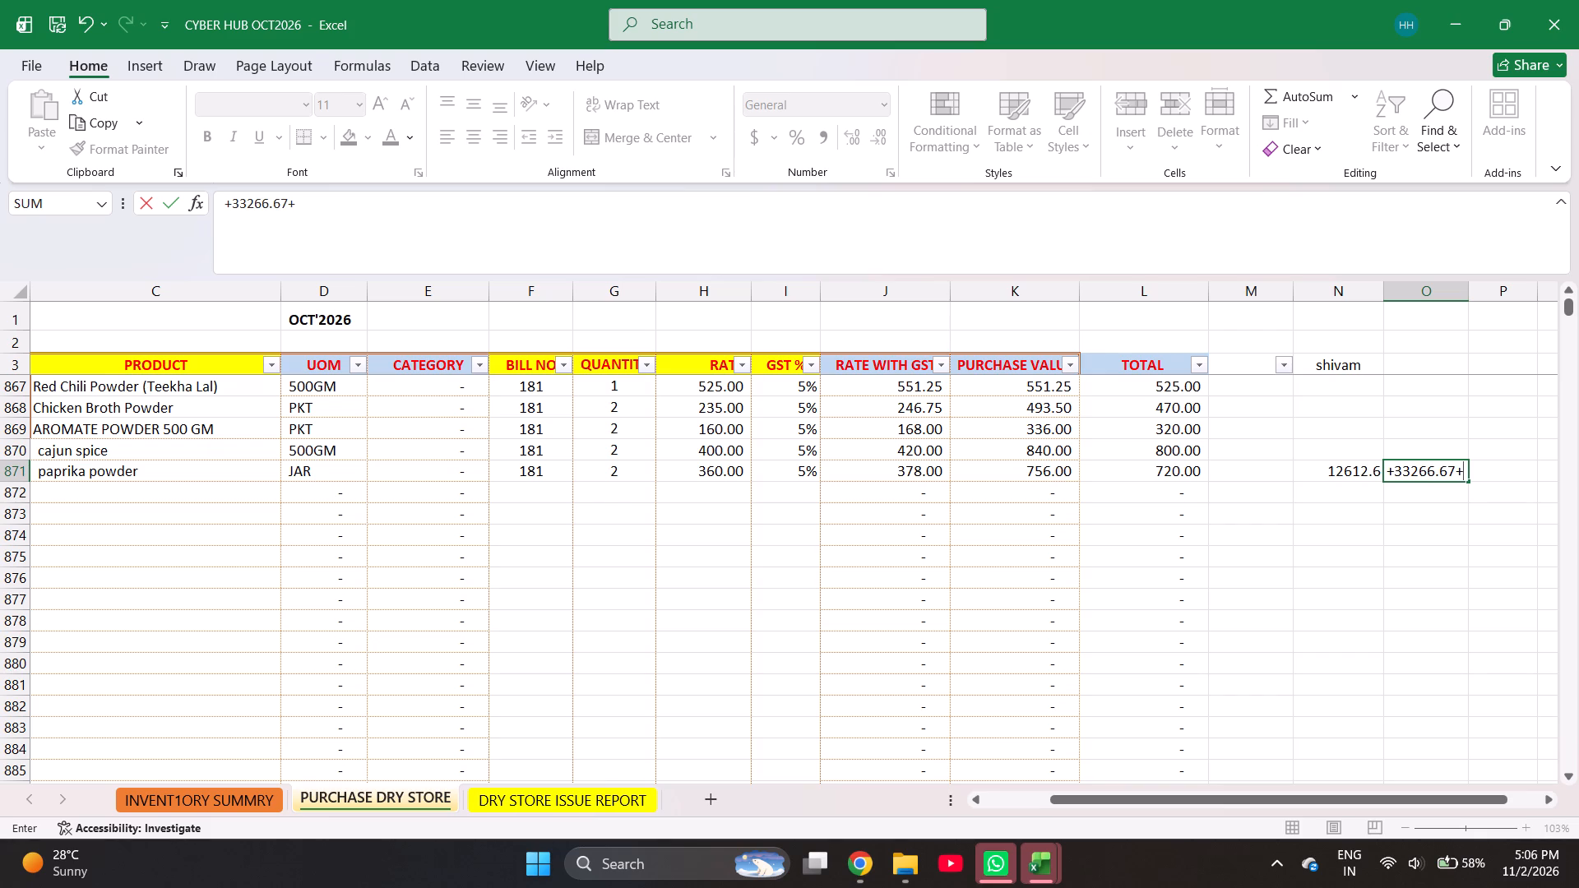
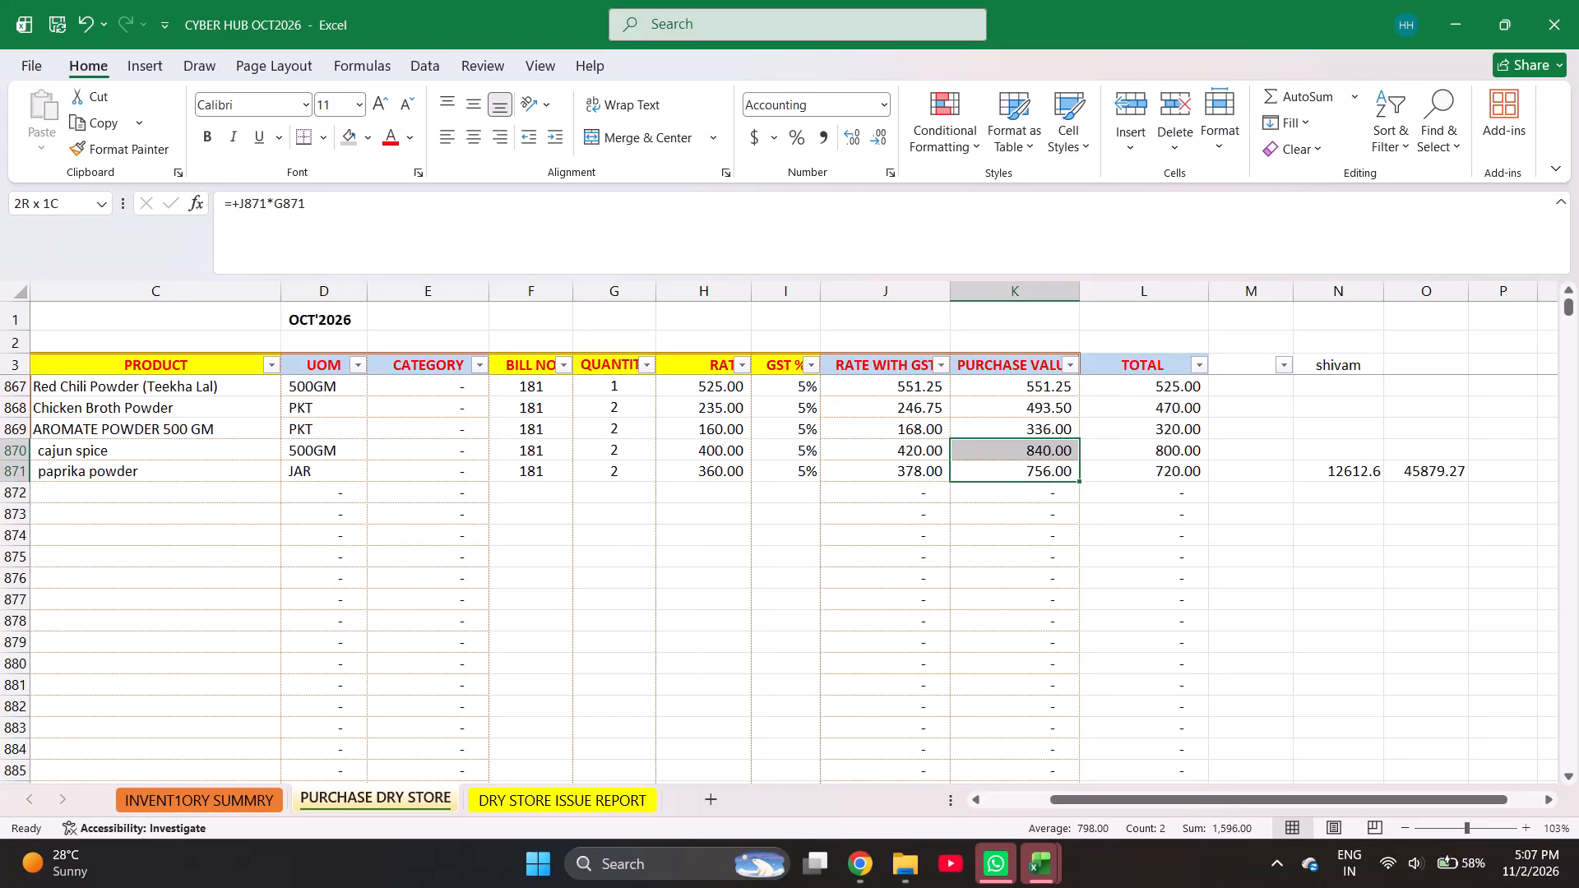
Sum bill 181's purchase values by extending the selection from the paprika powder row up to the sugar row.
{"action": "key", "text": "shift+Up"}
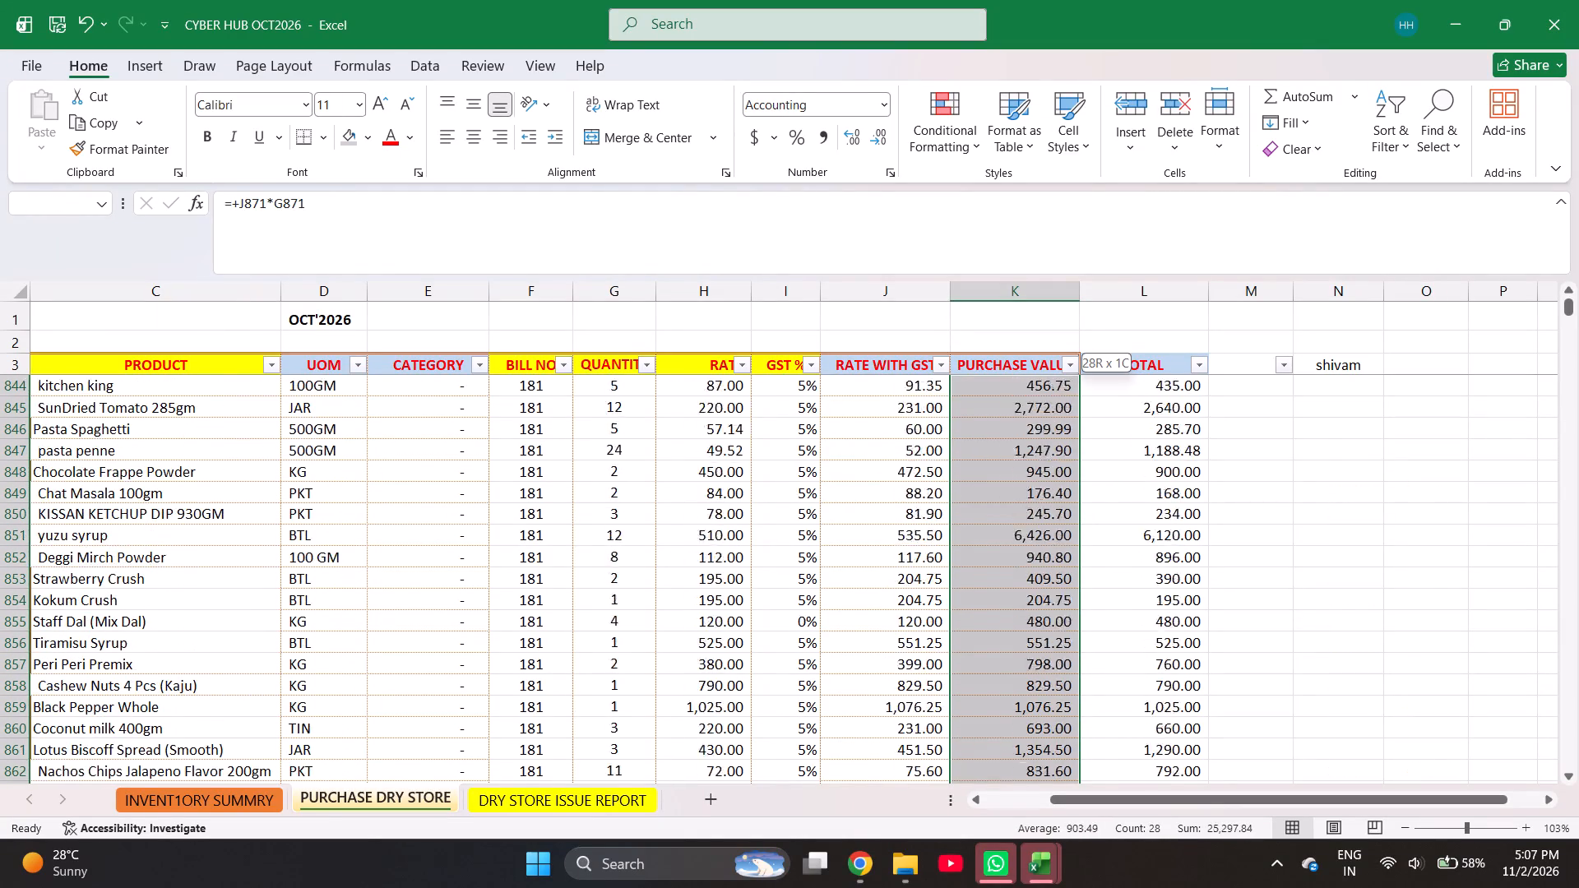
{"action": "key", "text": "shift+Up"}
{"action": "key", "text": "shift+Up"}
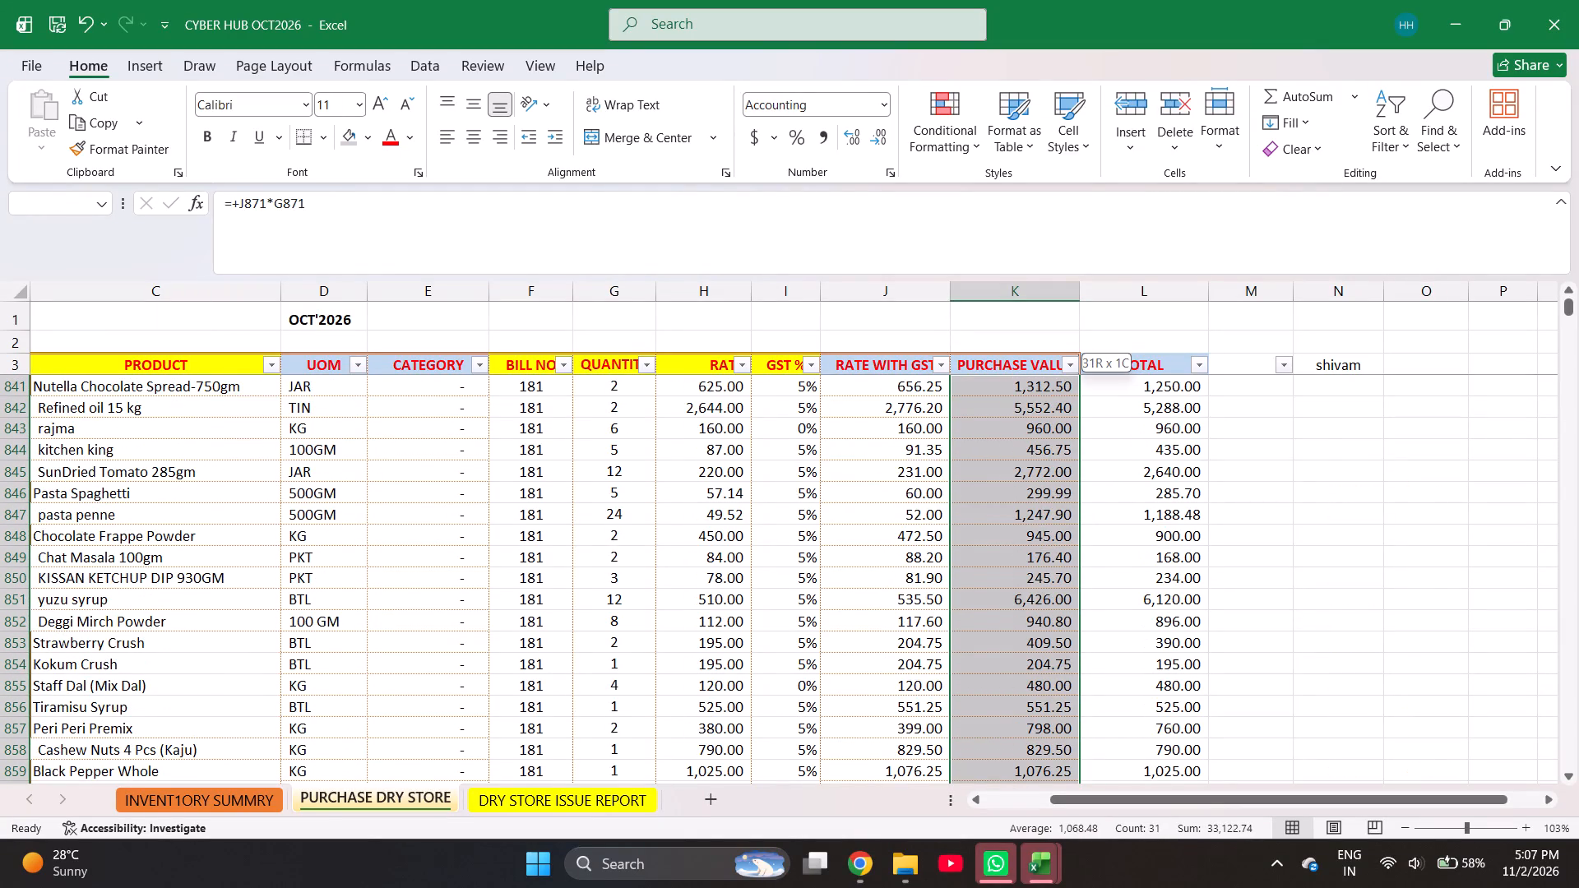
{"action": "key", "text": "shift+Up"}
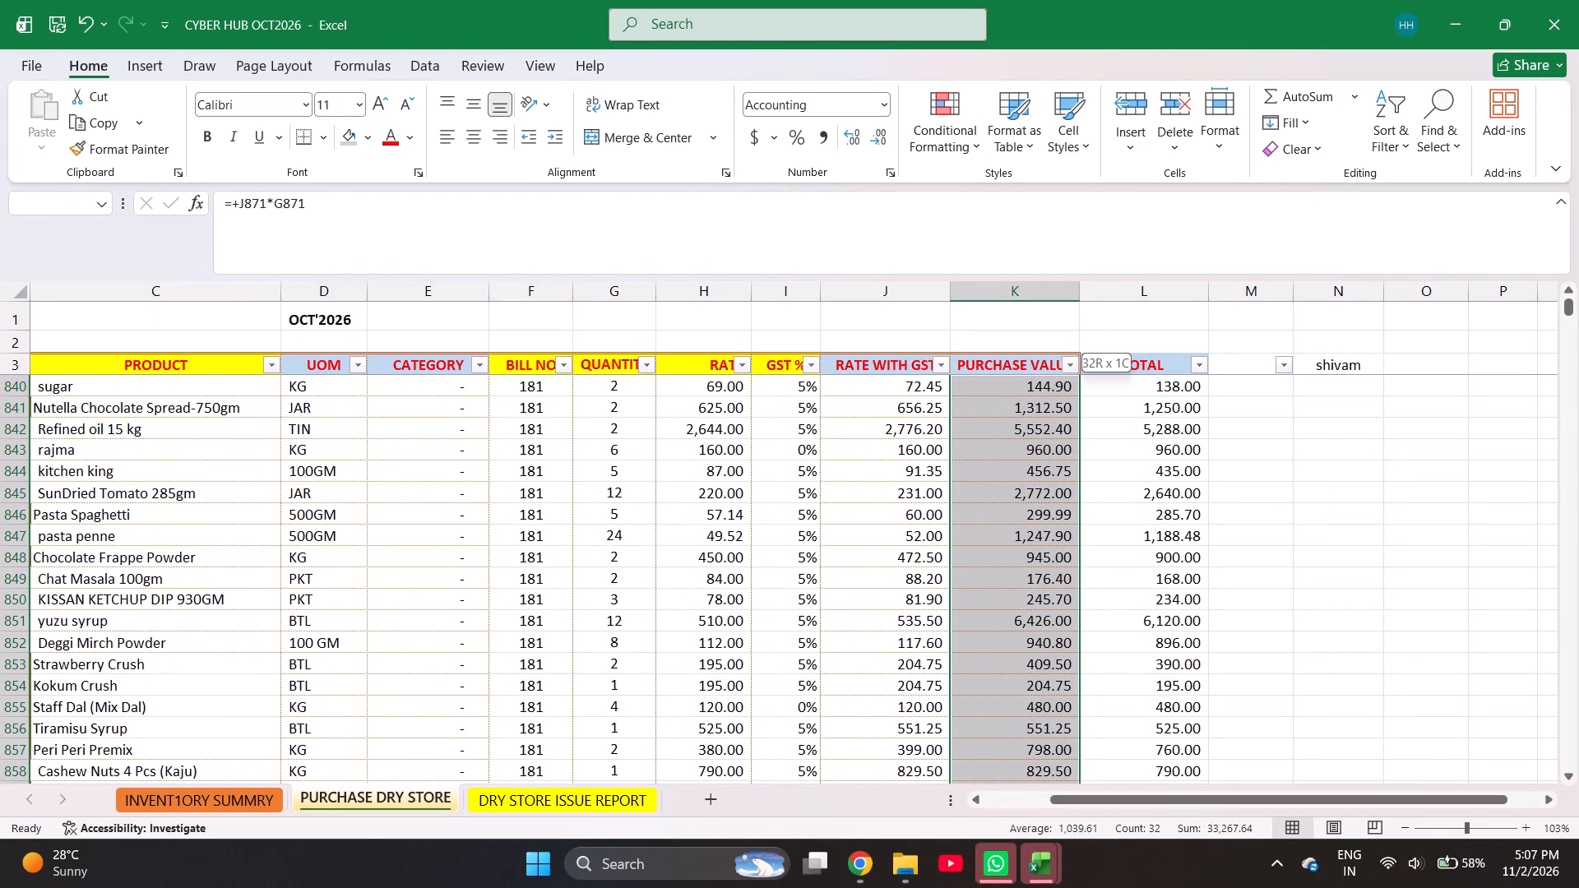
Change the first amount in cell O871's addition formula to 33267.64, keeping the reference to N871.
{"action": "scroll", "coordinate": [1487, 572], "scroll_direction": "left", "scroll_amount": 1}
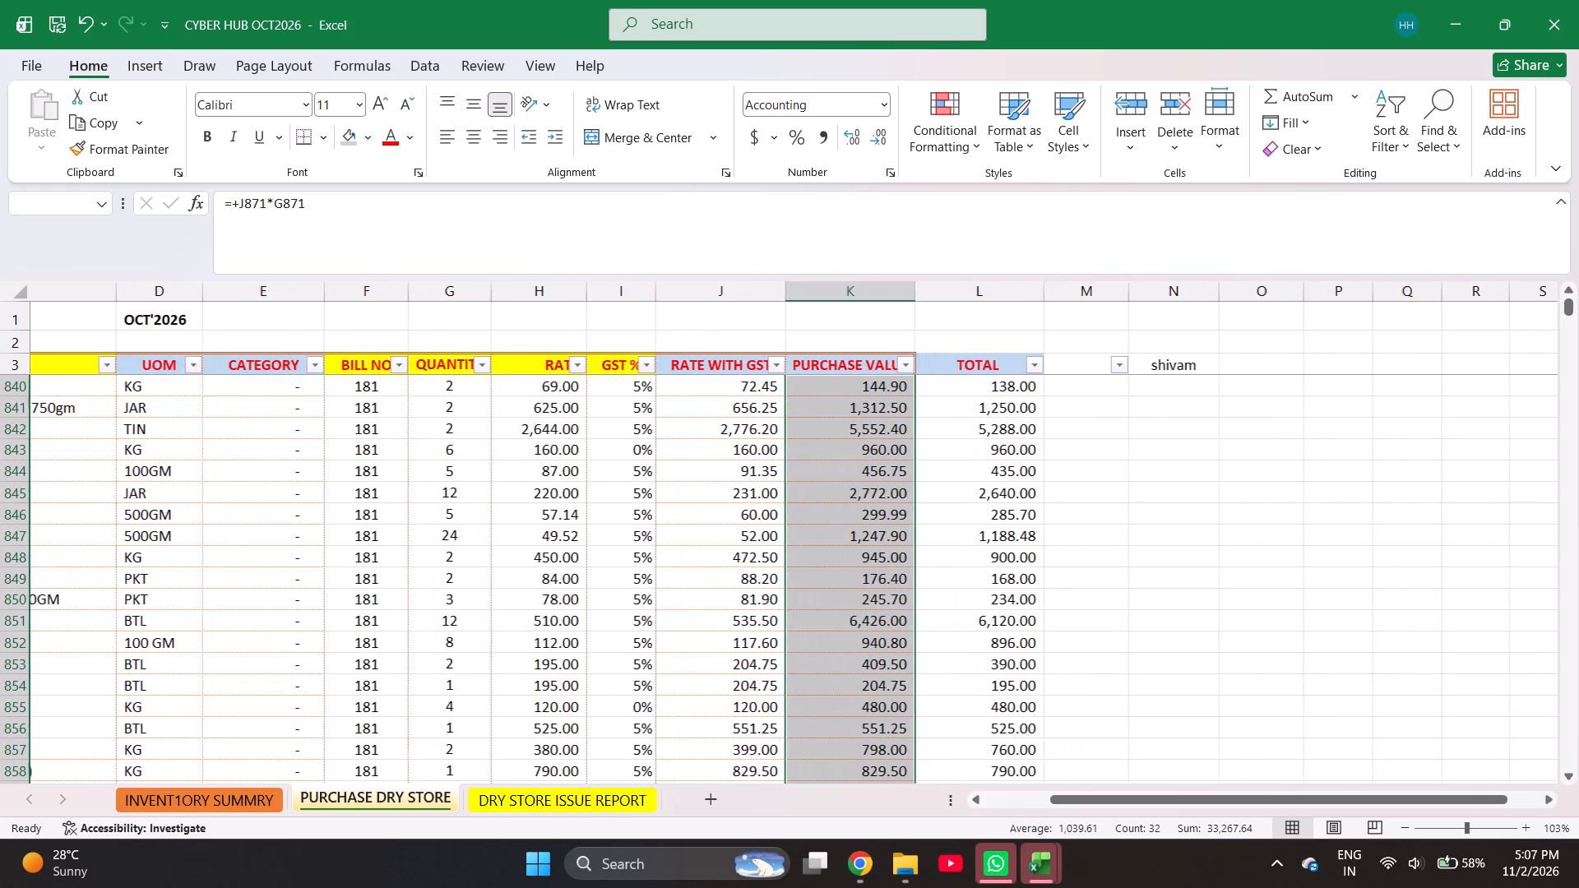
{"action": "scroll", "coordinate": [1487, 572], "scroll_direction": "down", "scroll_amount": 3}
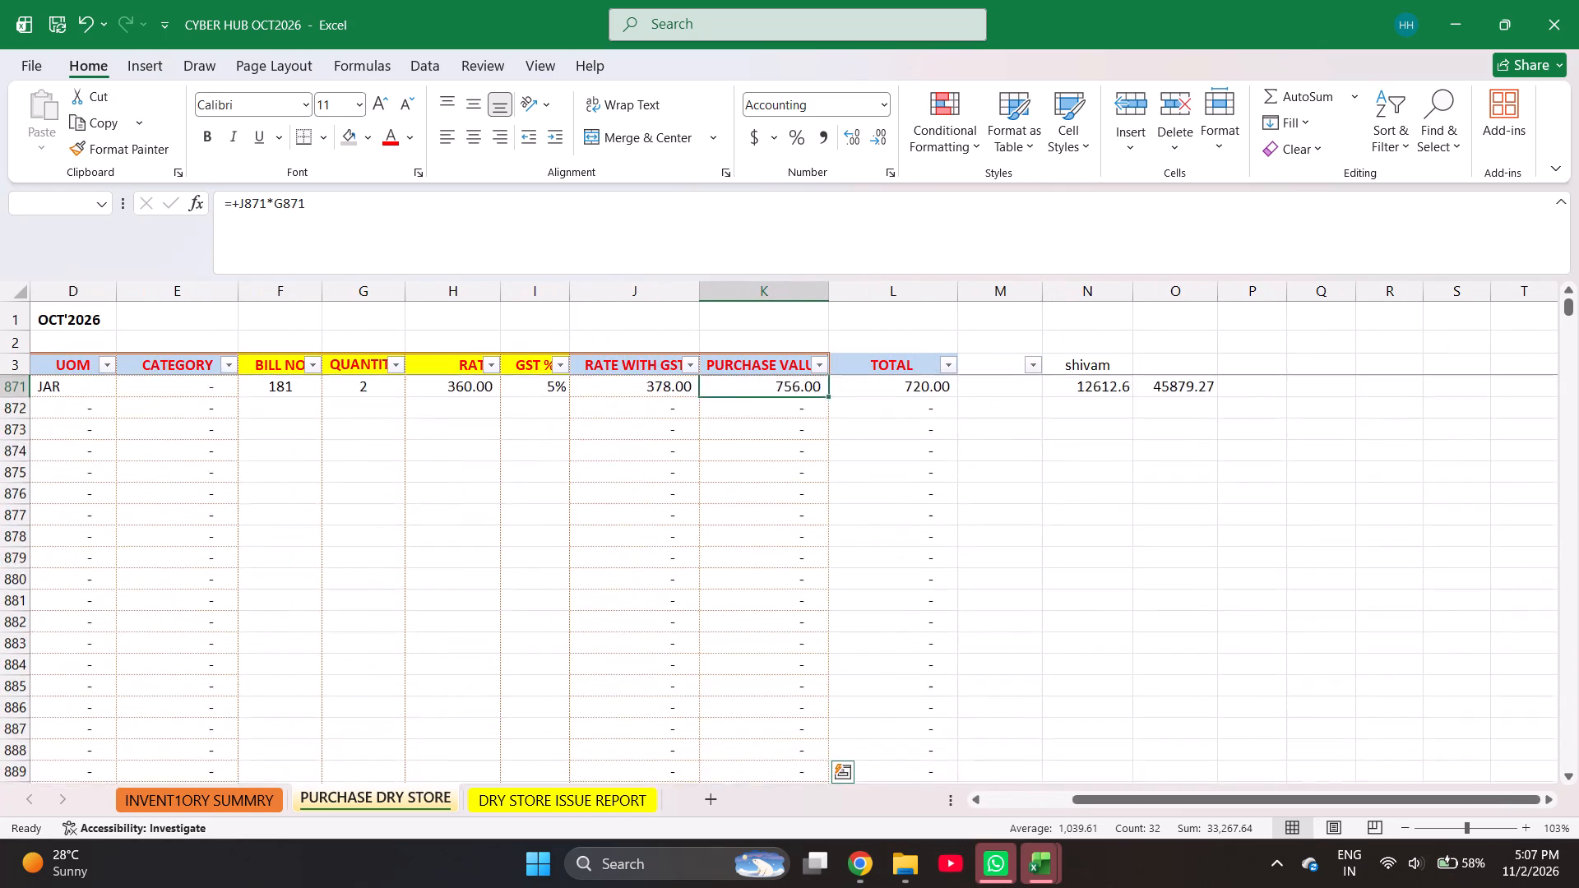
{"action": "scroll", "coordinate": [1487, 572], "scroll_direction": "down", "scroll_amount": 1}
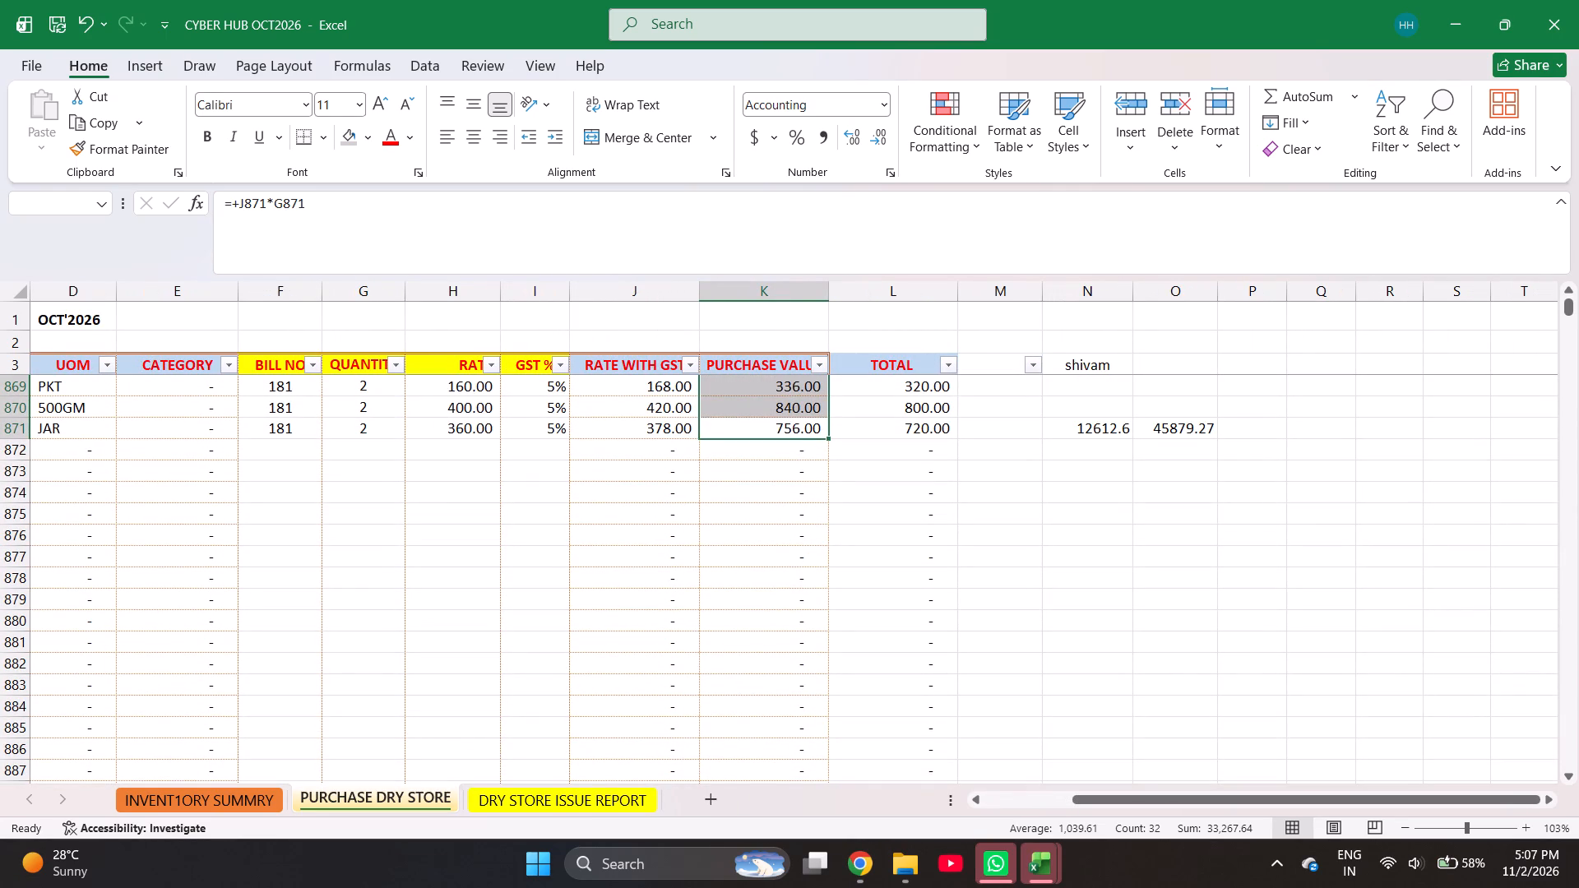
{"action": "left_click", "coordinate": [1180, 427]}
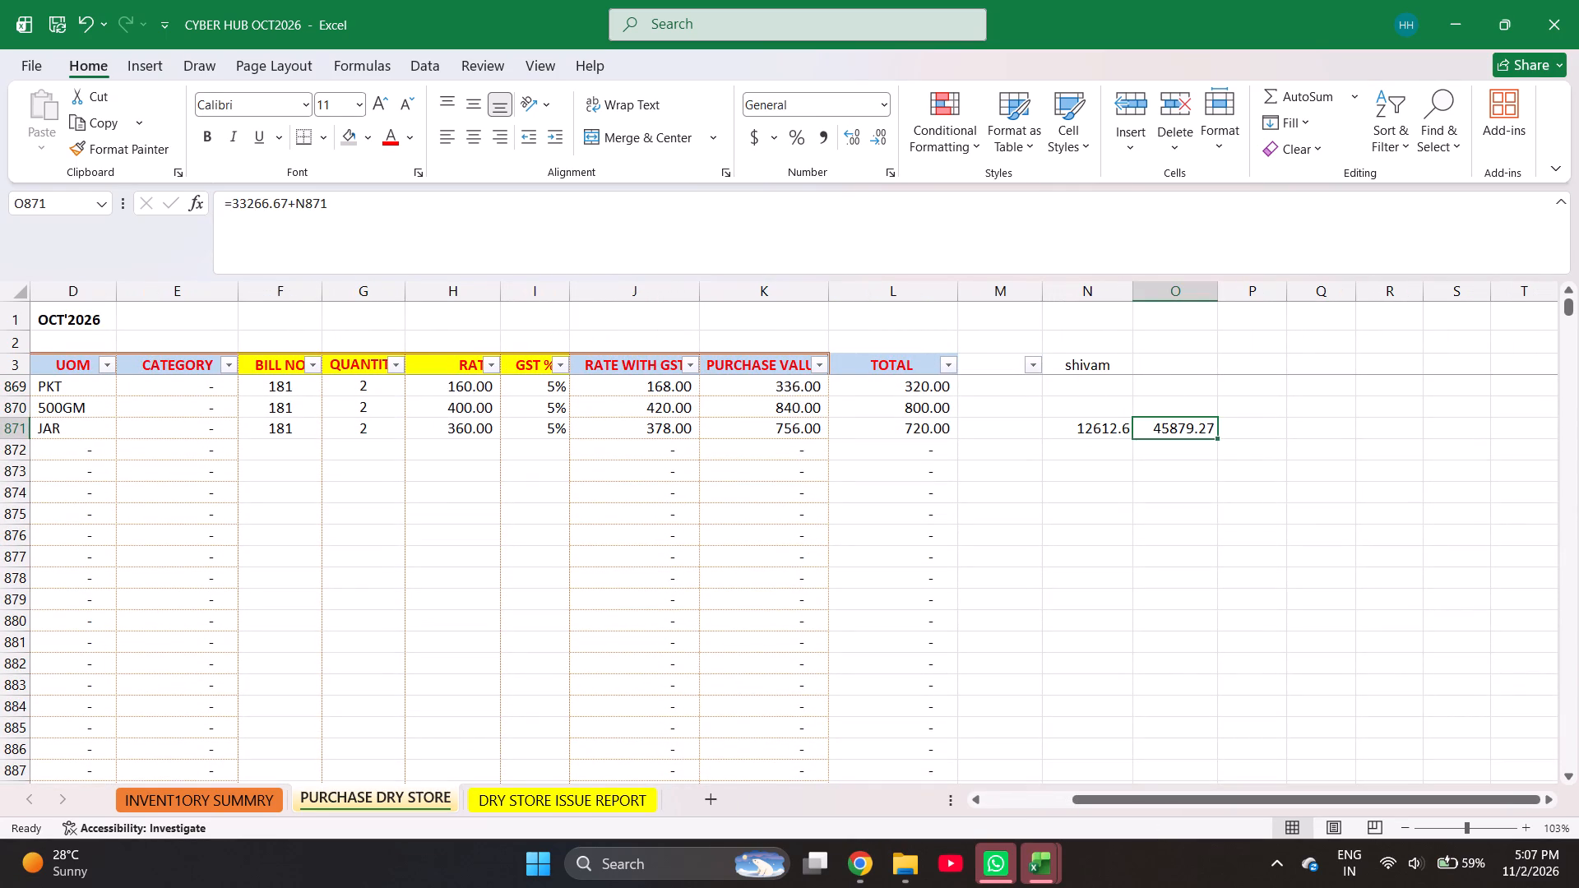
{"action": "left_click", "coordinate": [266, 203]}
{"action": "key", "text": "BackSpace"}
{"action": "key", "text": "7"}
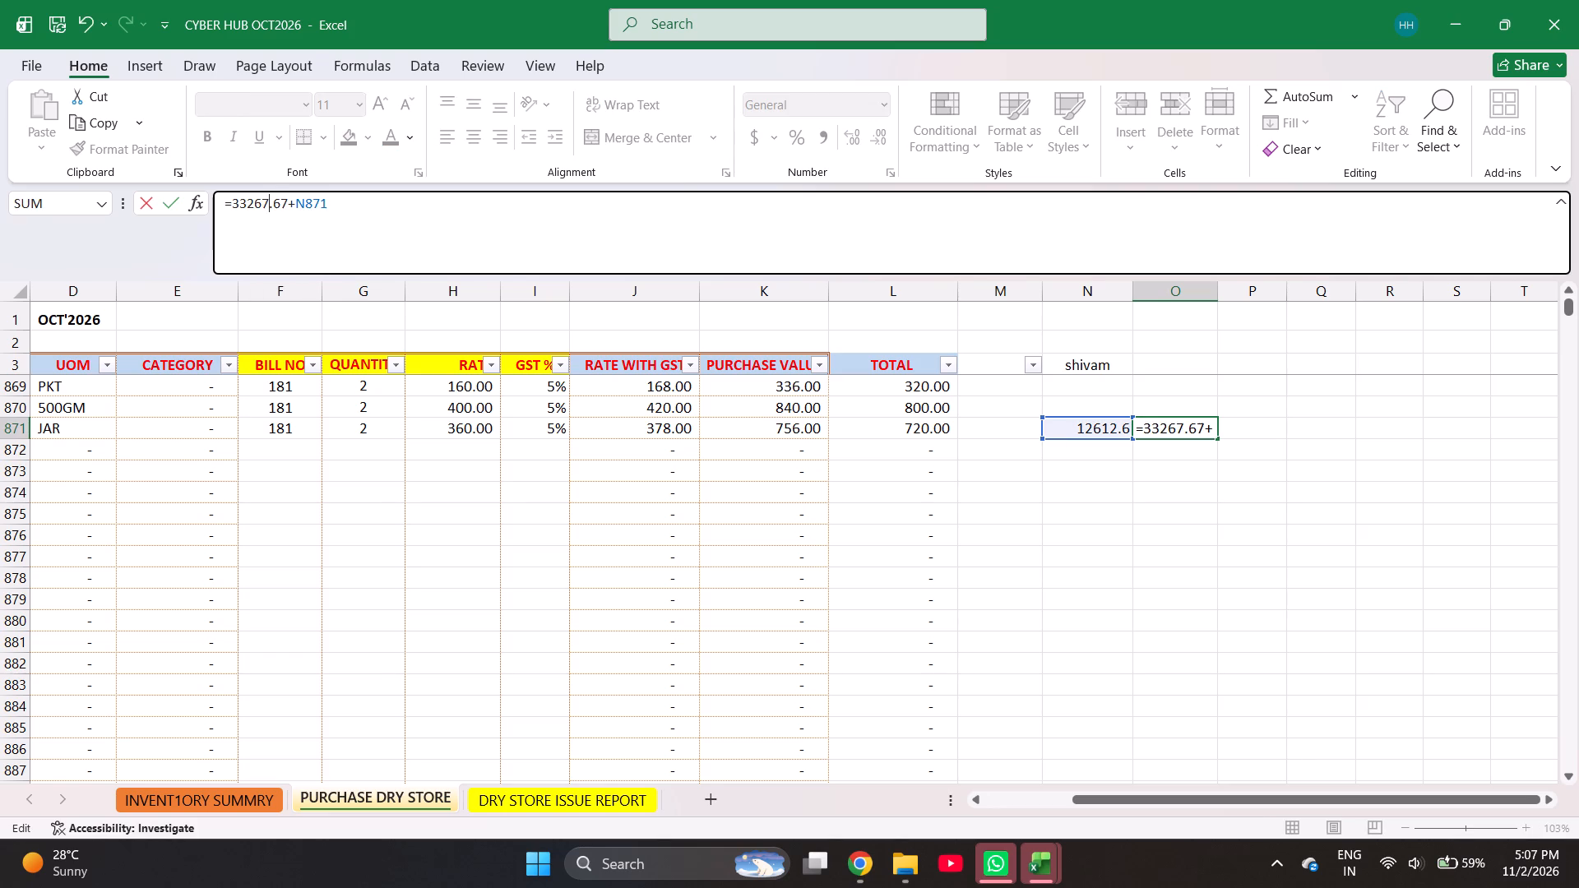
{"action": "key", "text": "Right"}
{"action": "key", "text": "Right"}
{"action": "key", "text": "Right"}
{"action": "key", "text": "BackSpace"}
{"action": "key", "text": "4"}
{"action": "key", "text": "Return"}
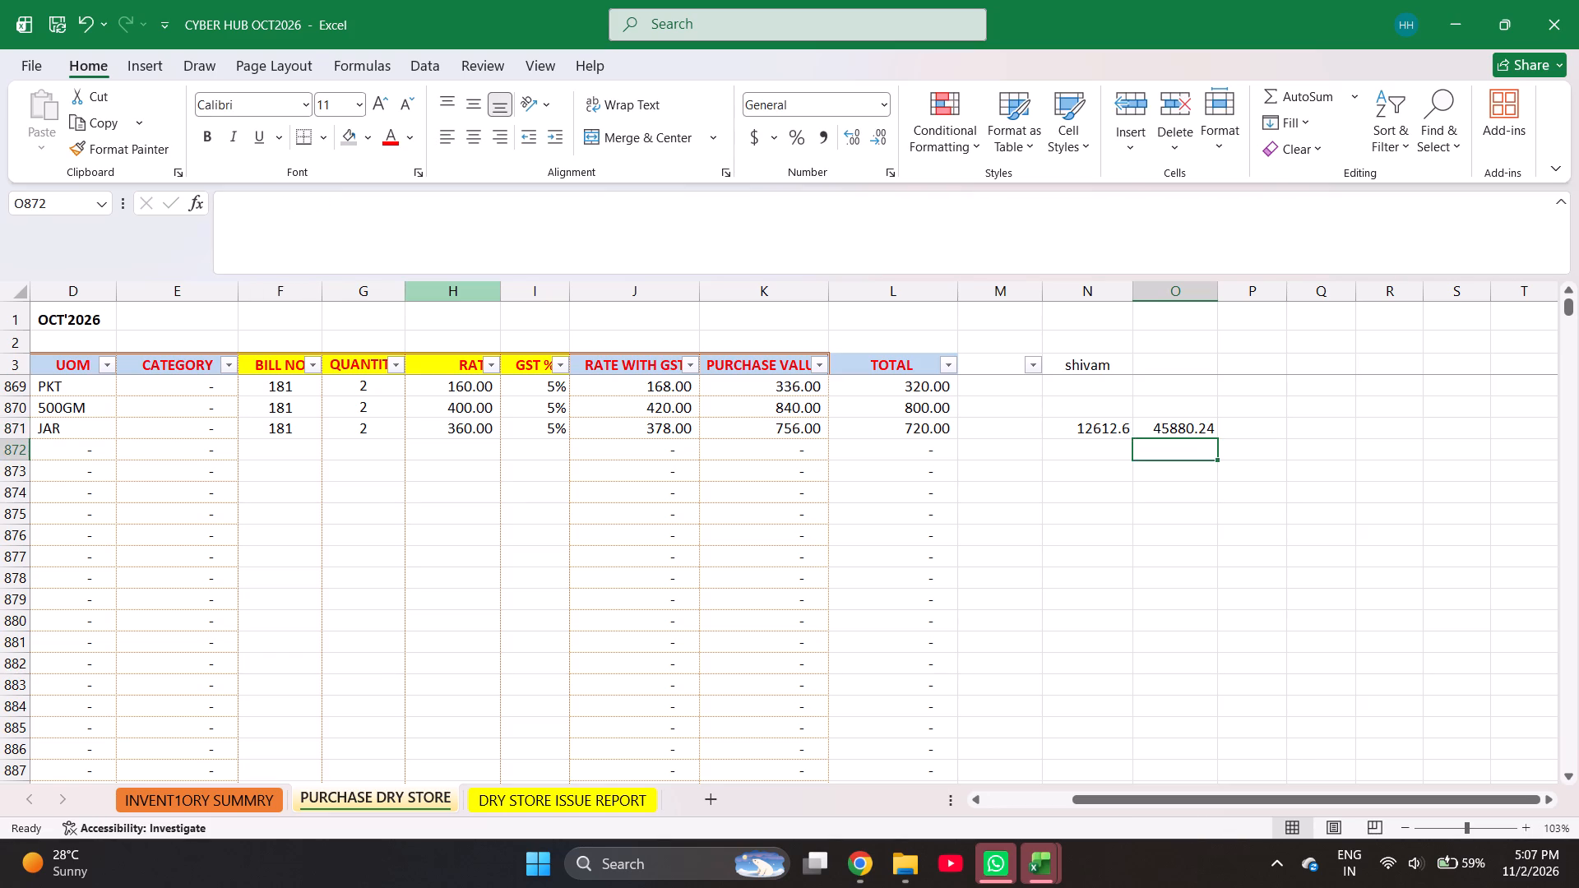
Look through the GLOBAL BASKET TRADING COMPANY entries for bills 182 and 181, and select bill 181's first product, sugar.
{"action": "scroll", "coordinate": [787, 434], "scroll_direction": "up", "scroll_amount": 4}
{"action": "scroll", "coordinate": [787, 434], "scroll_direction": "right", "scroll_amount": 2}
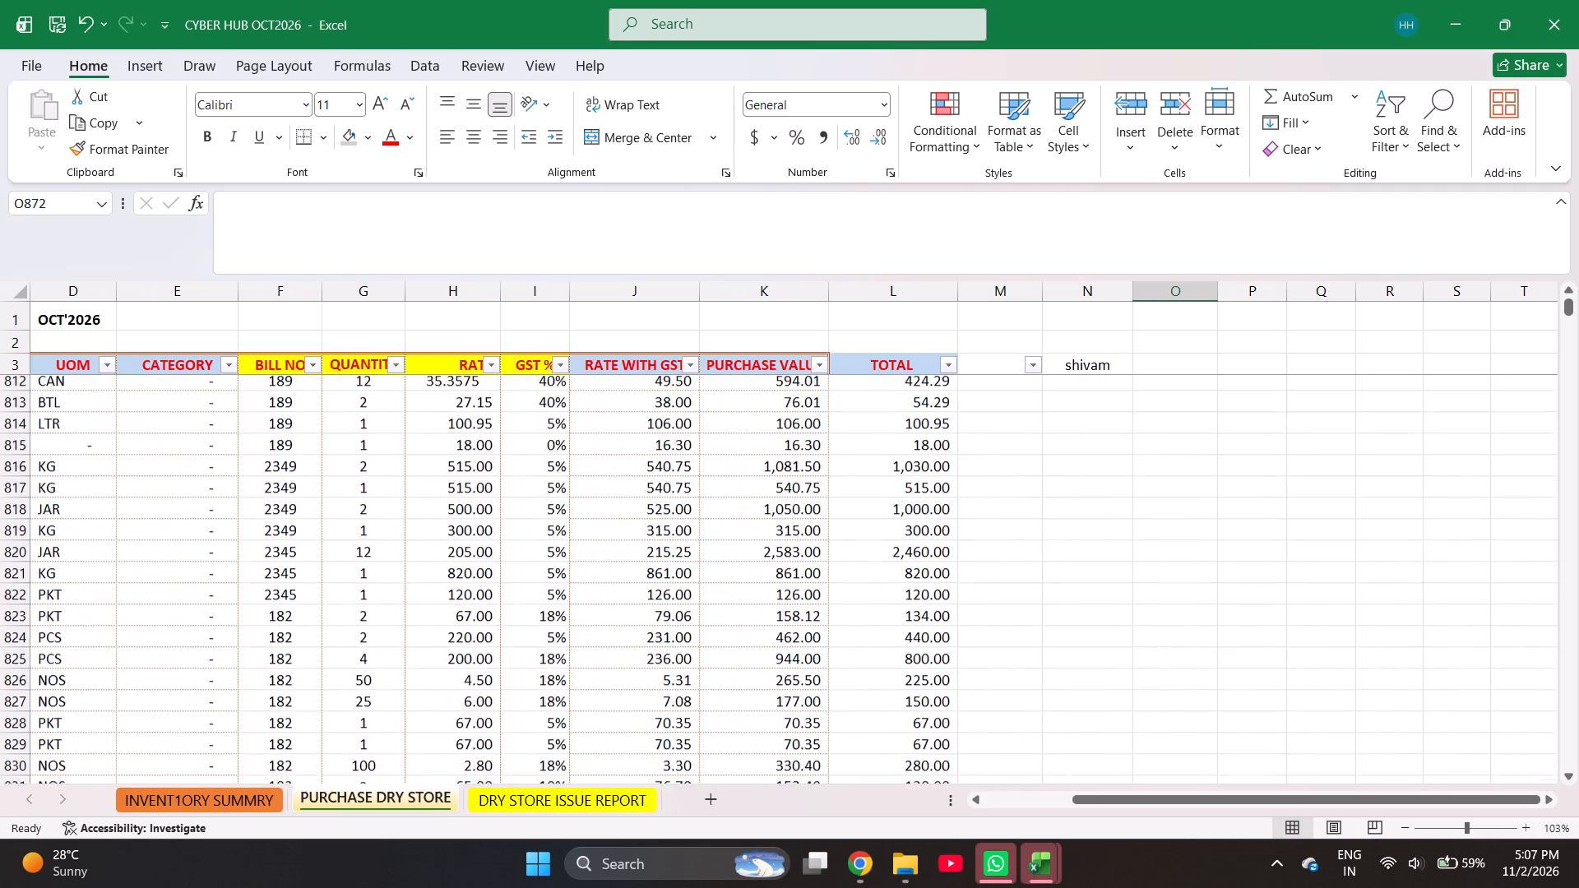
{"action": "scroll", "coordinate": [787, 434], "scroll_direction": "right", "scroll_amount": 3}
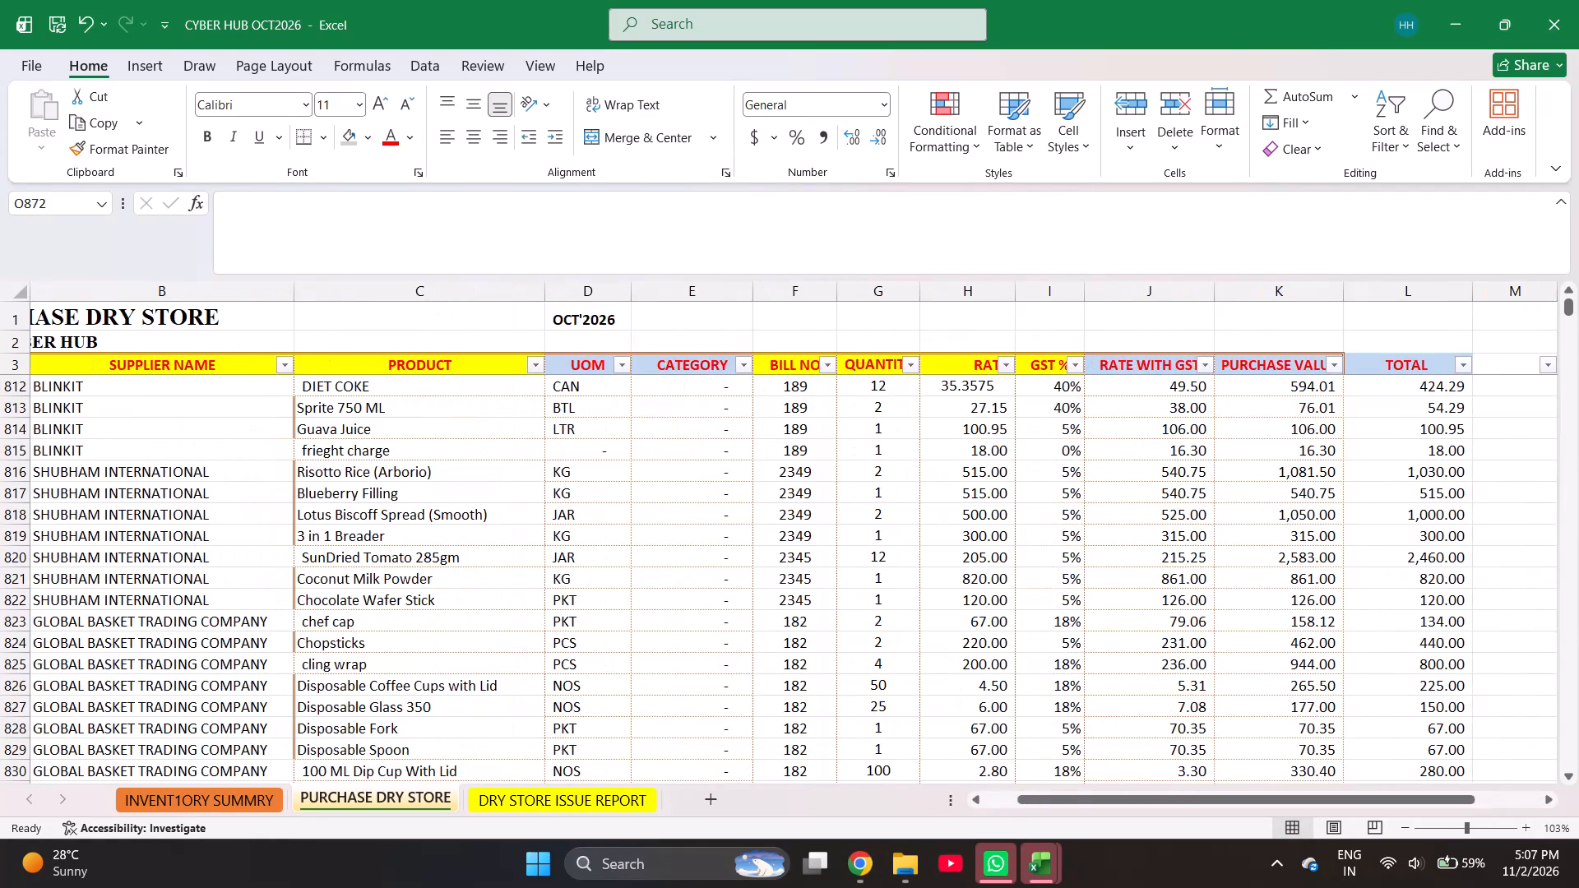
{"action": "scroll", "coordinate": [581, 659], "scroll_direction": "down", "scroll_amount": 4}
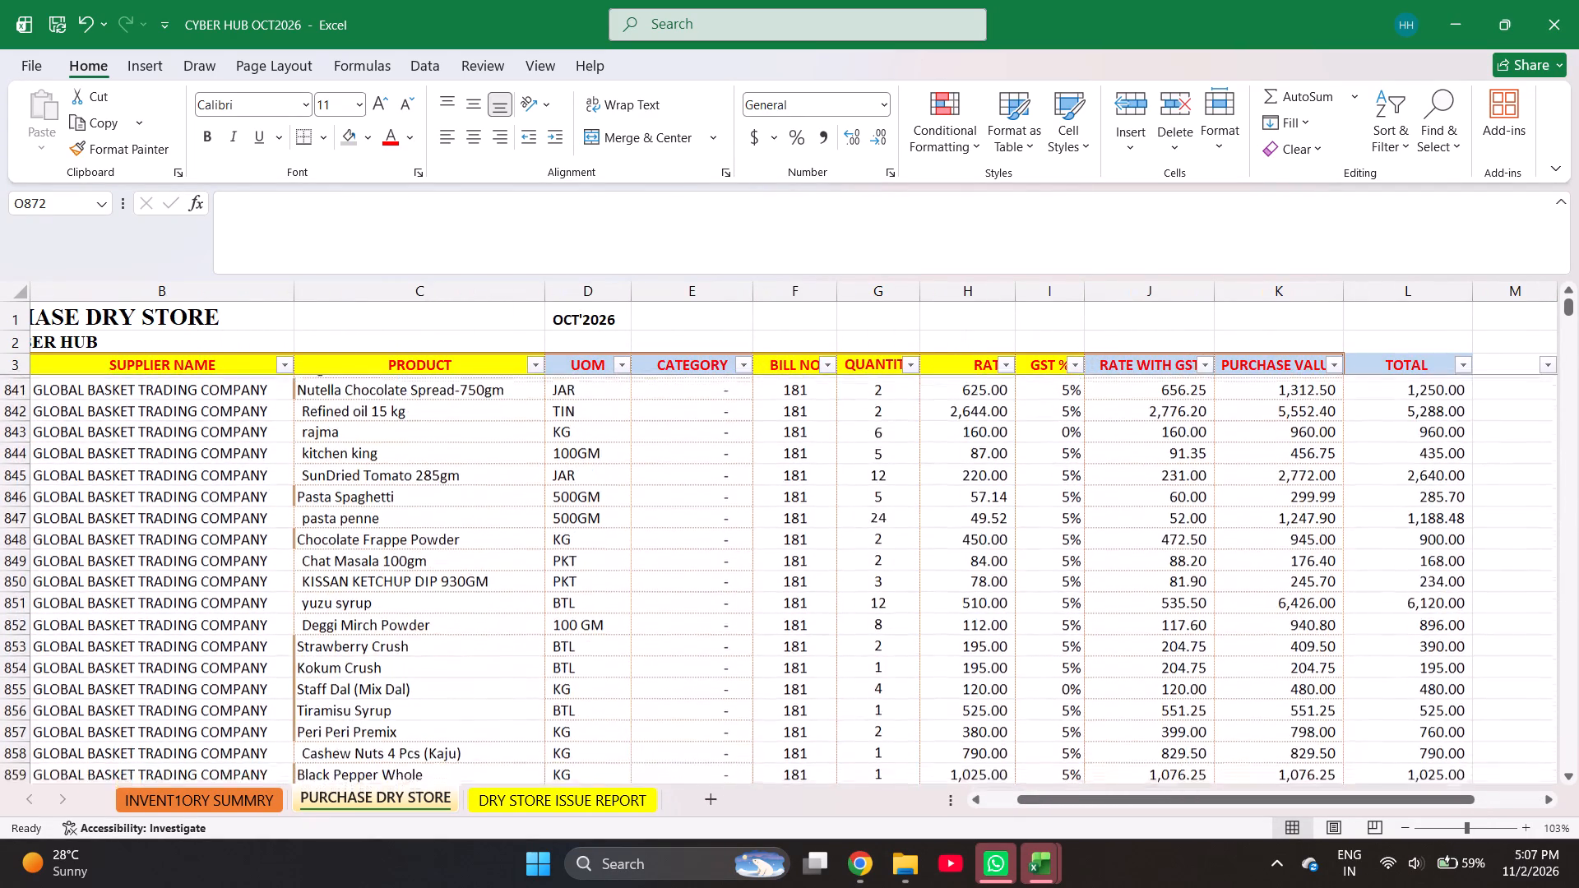
{"action": "scroll", "coordinate": [784, 596], "scroll_direction": "down", "scroll_amount": 2}
{"action": "scroll", "coordinate": [784, 596], "scroll_direction": "up", "scroll_amount": 2}
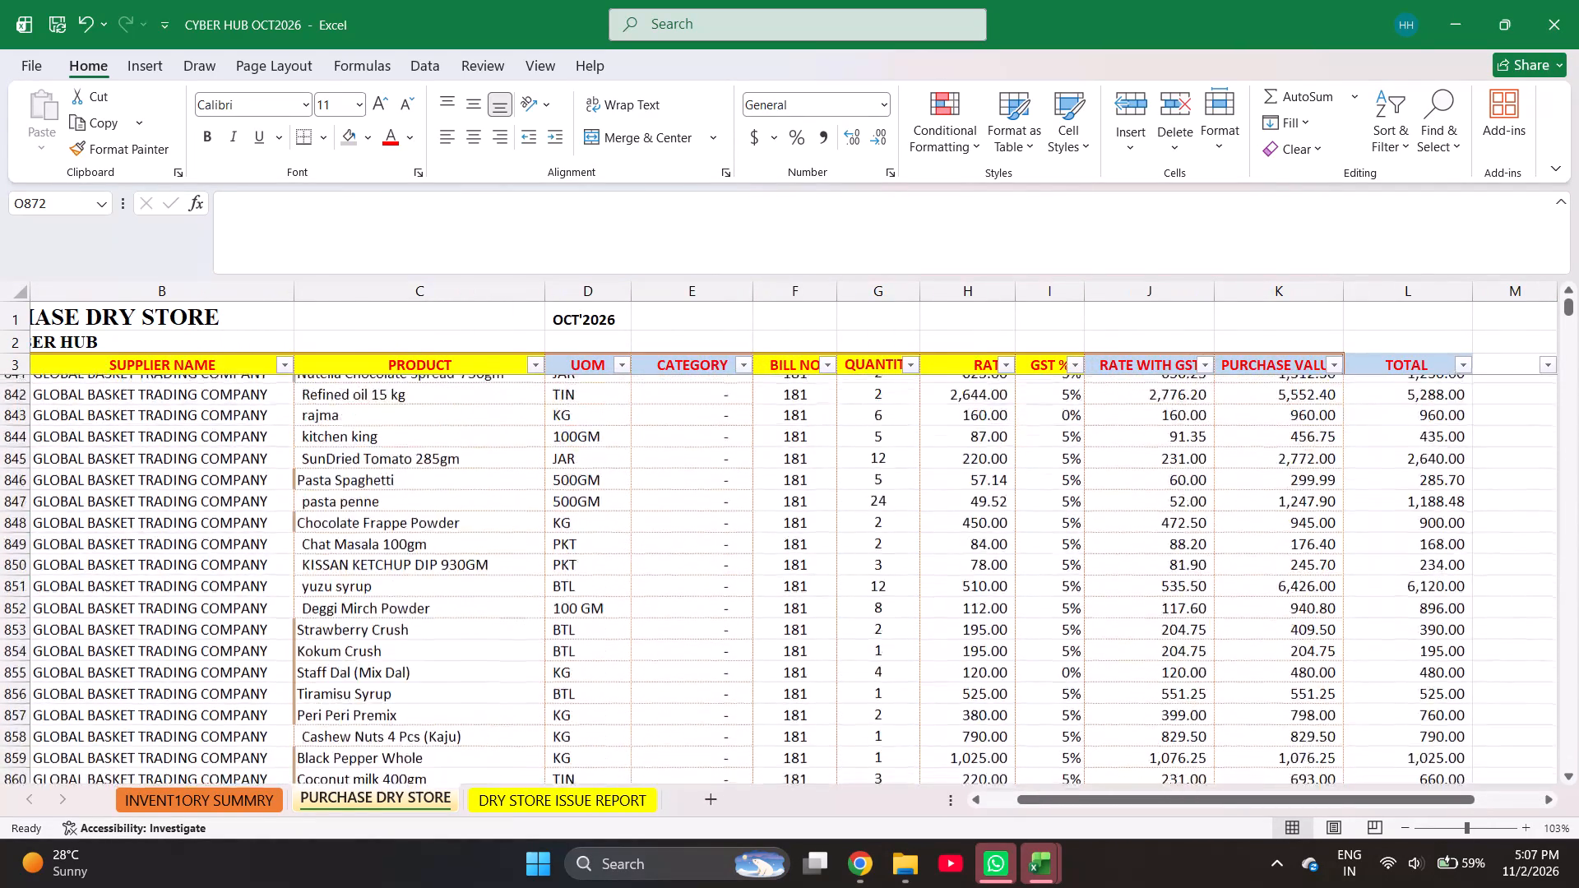
{"action": "scroll", "coordinate": [784, 596], "scroll_direction": "up", "scroll_amount": 1}
{"action": "left_click", "coordinate": [418, 577]}
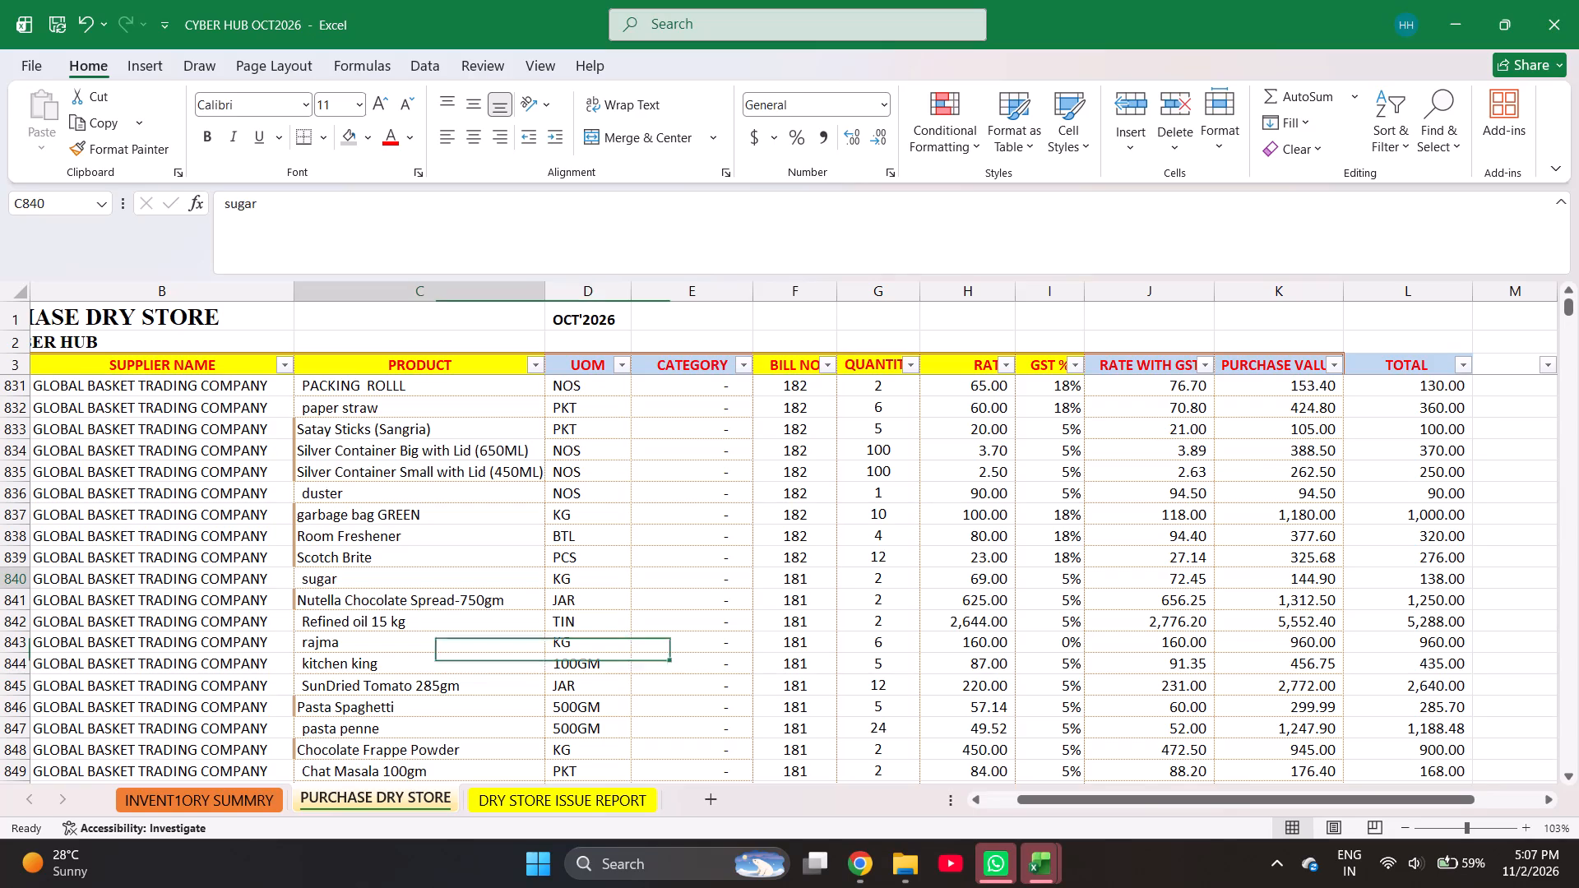
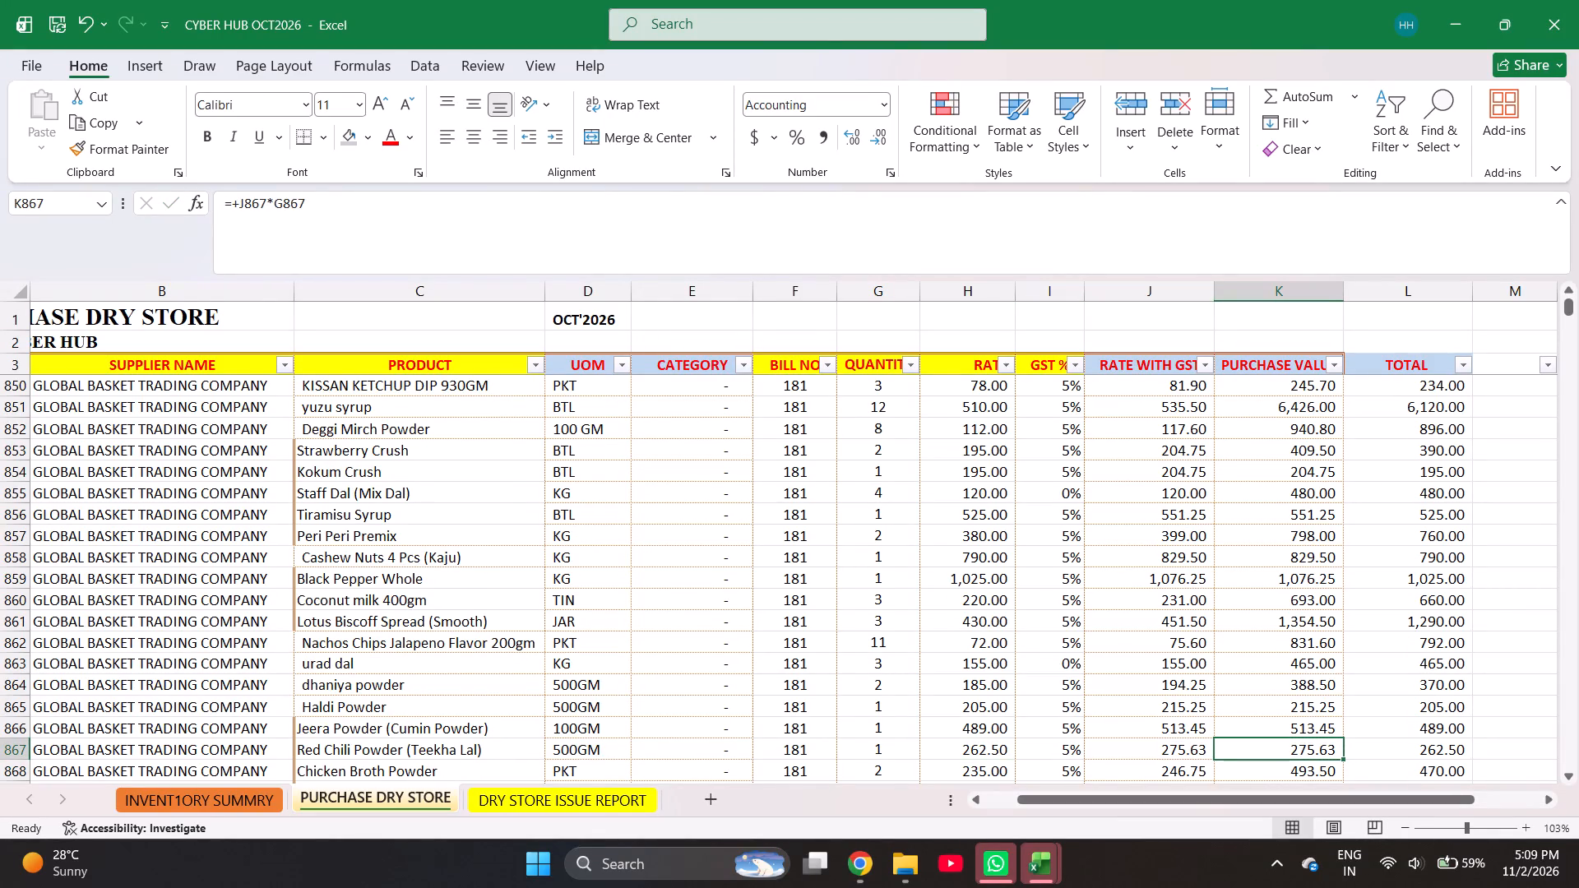
Open the =33267.64+N871 formula in cell O871 beside the paprika powder row and append a minus sign for a subtraction.
{"action": "key", "text": "Right"}
{"action": "key", "text": "Right"}
{"action": "key", "text": "Right"}
{"action": "key", "text": "Down"}
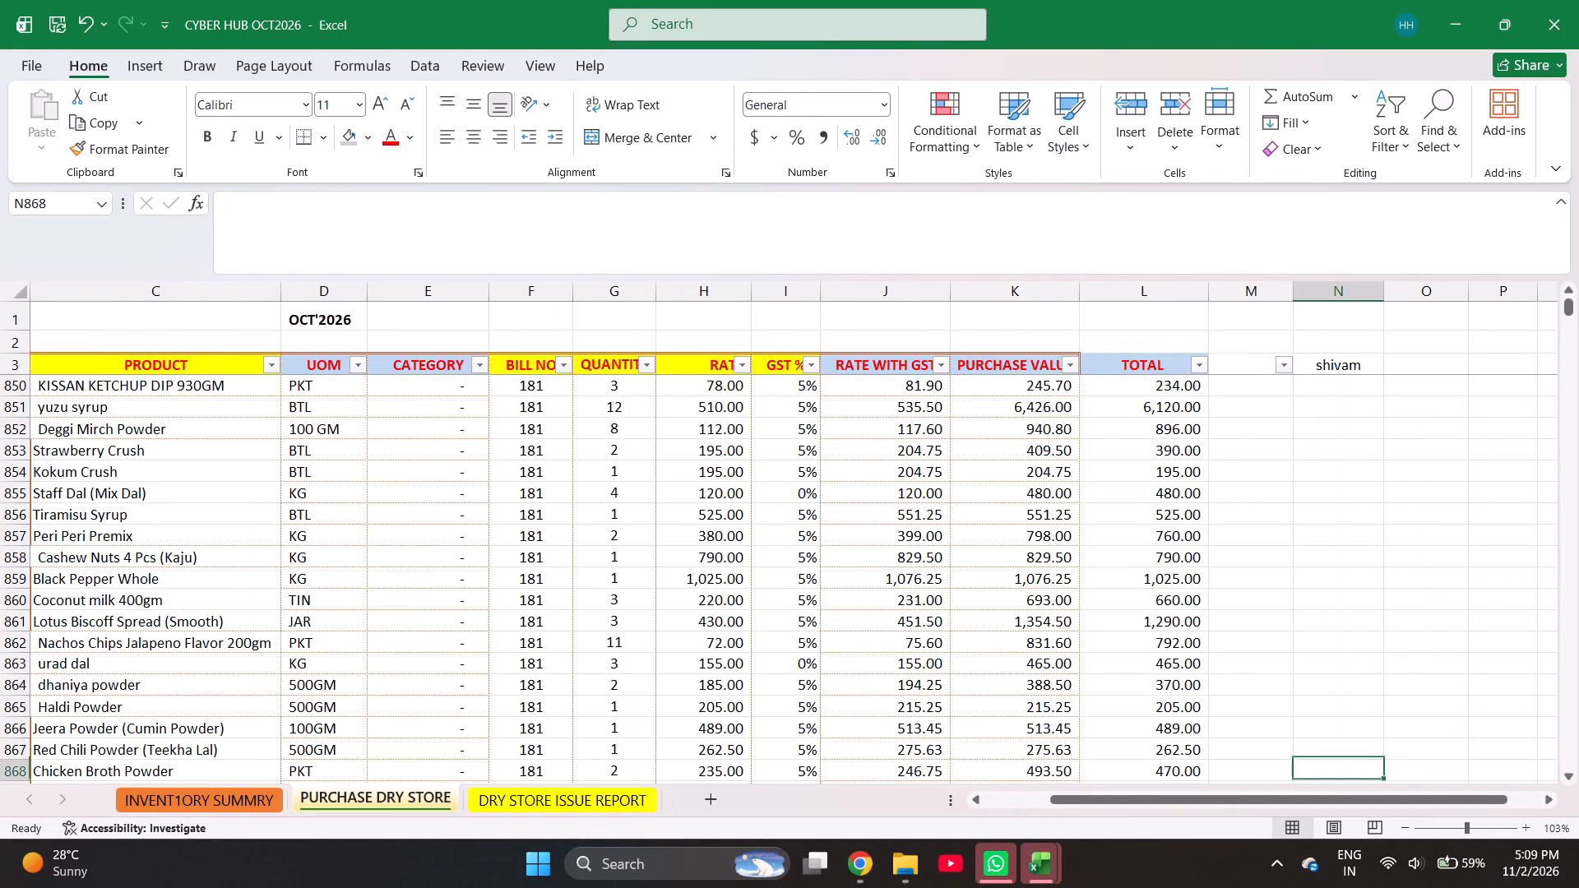
{"action": "key", "text": "Down"}
{"action": "key", "text": "ctrl+Down"}
{"action": "key", "text": "Right"}
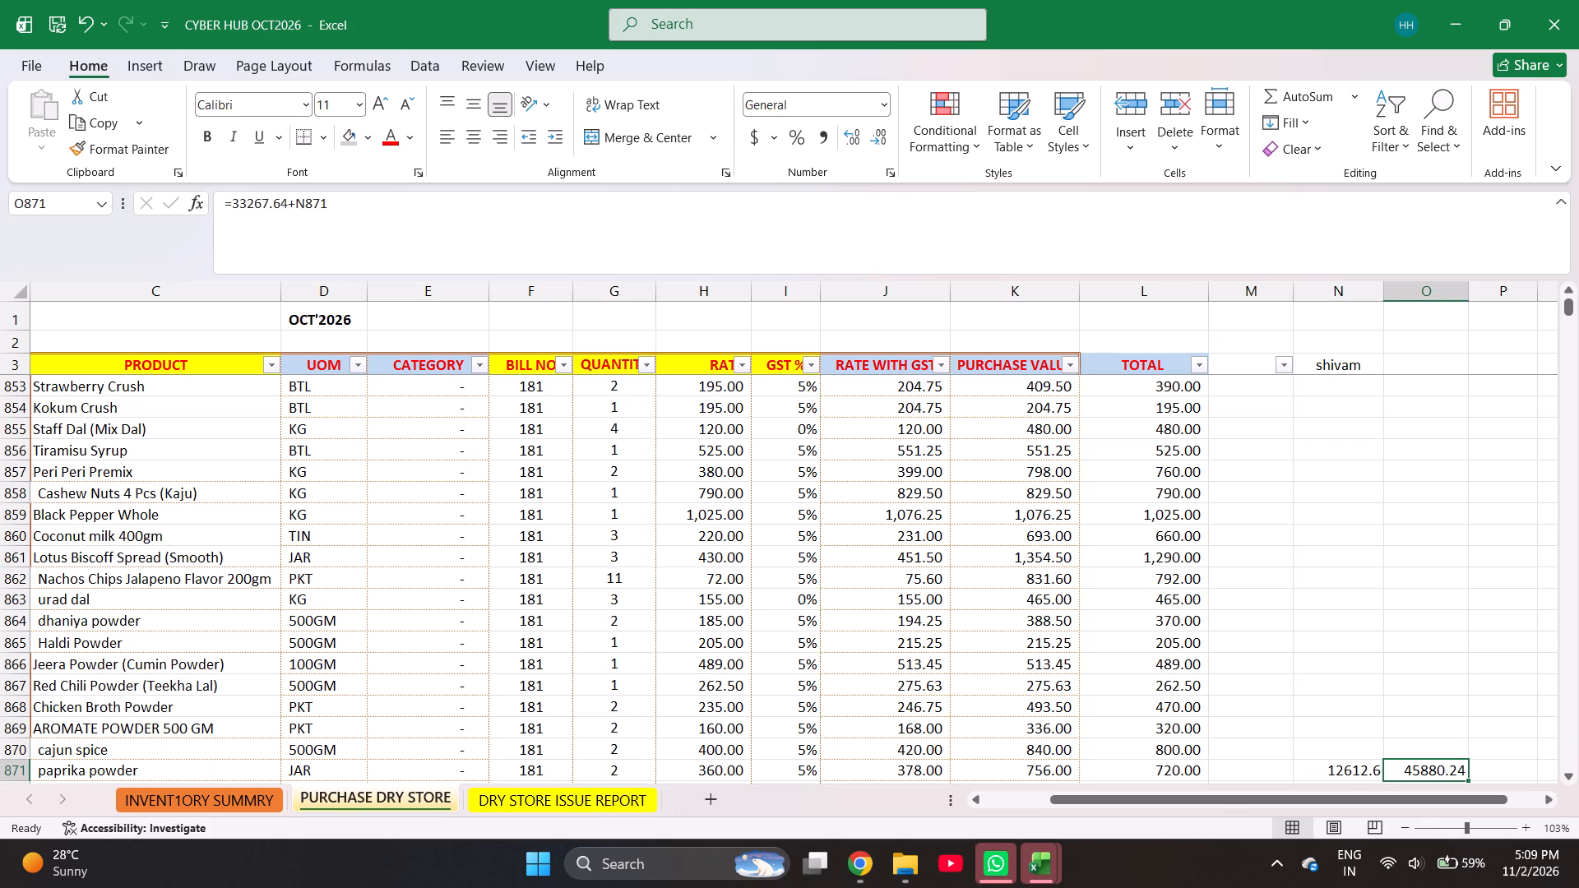
{"action": "key", "text": "plus"}
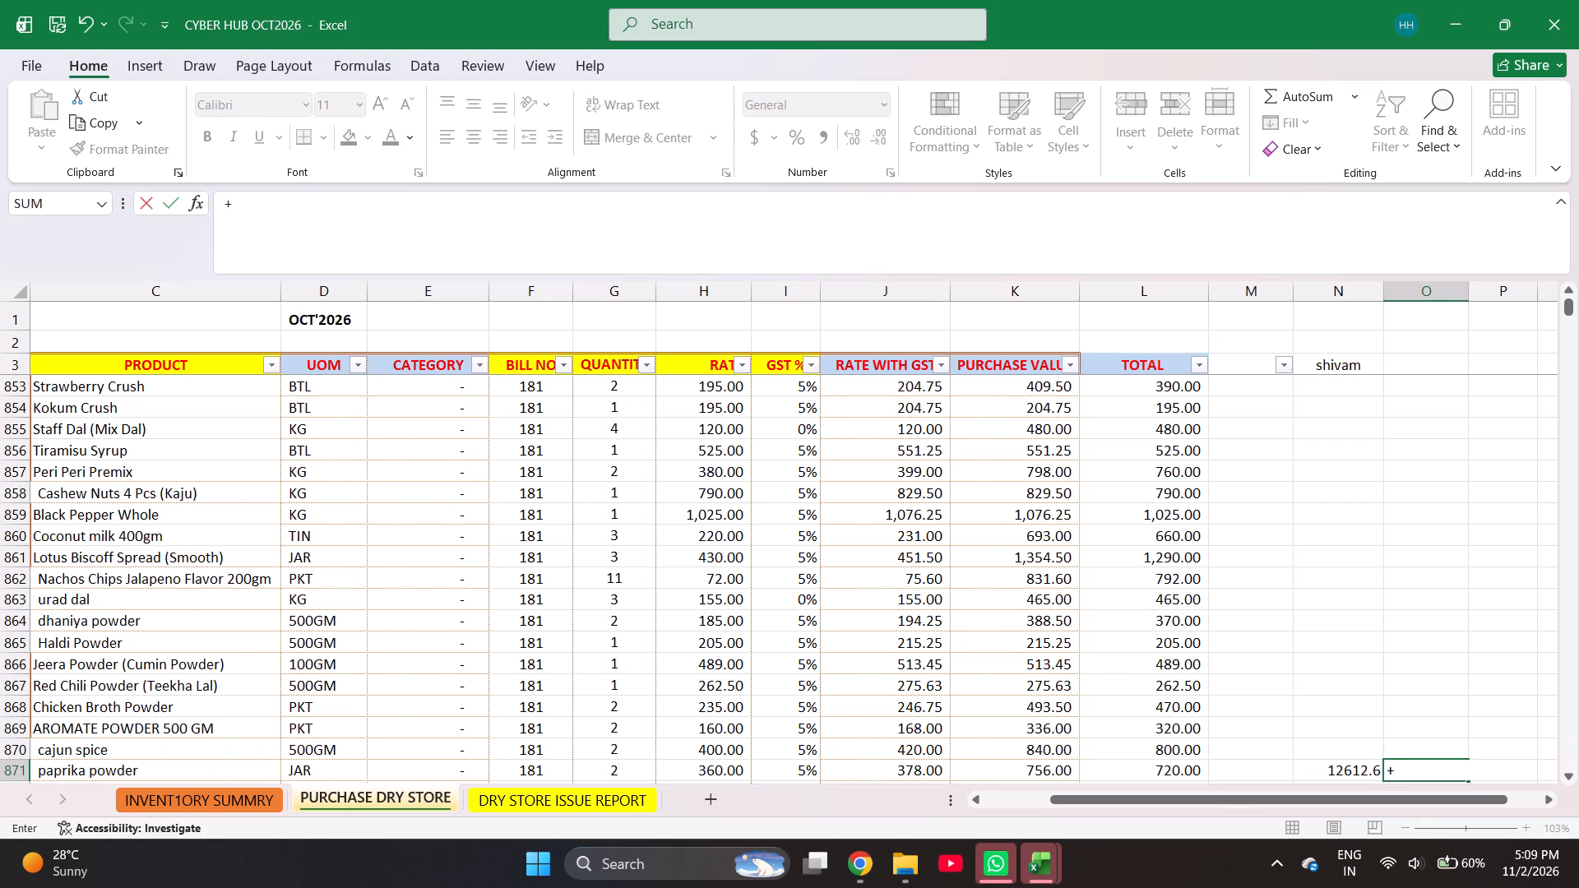
{"action": "key", "text": "Escape"}
{"action": "left_click", "coordinate": [711, 214]}
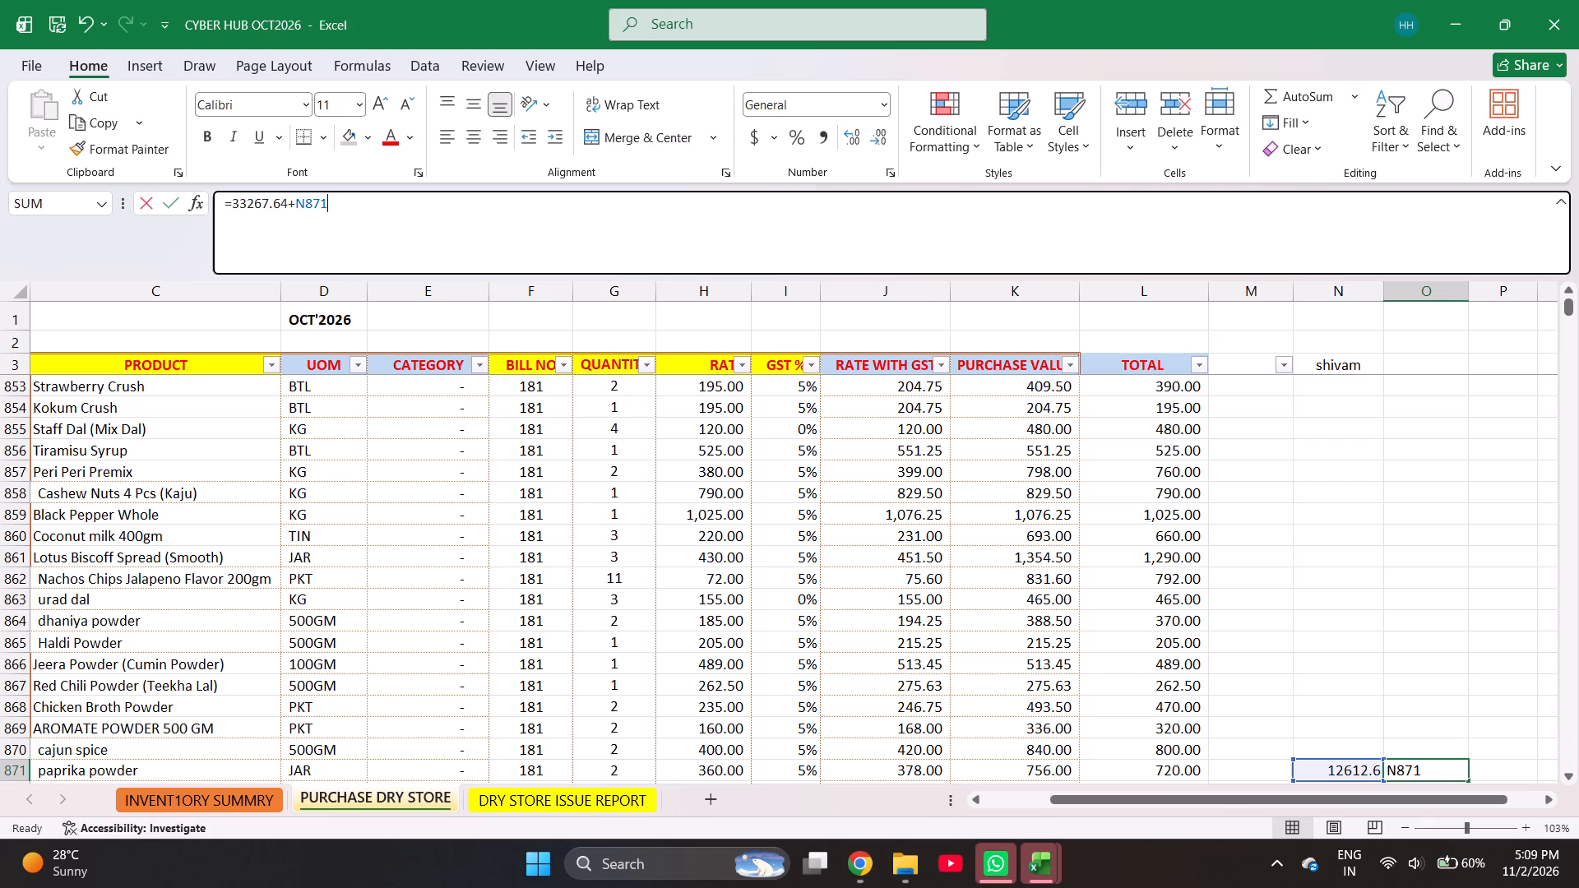
{"action": "key", "text": "minus"}
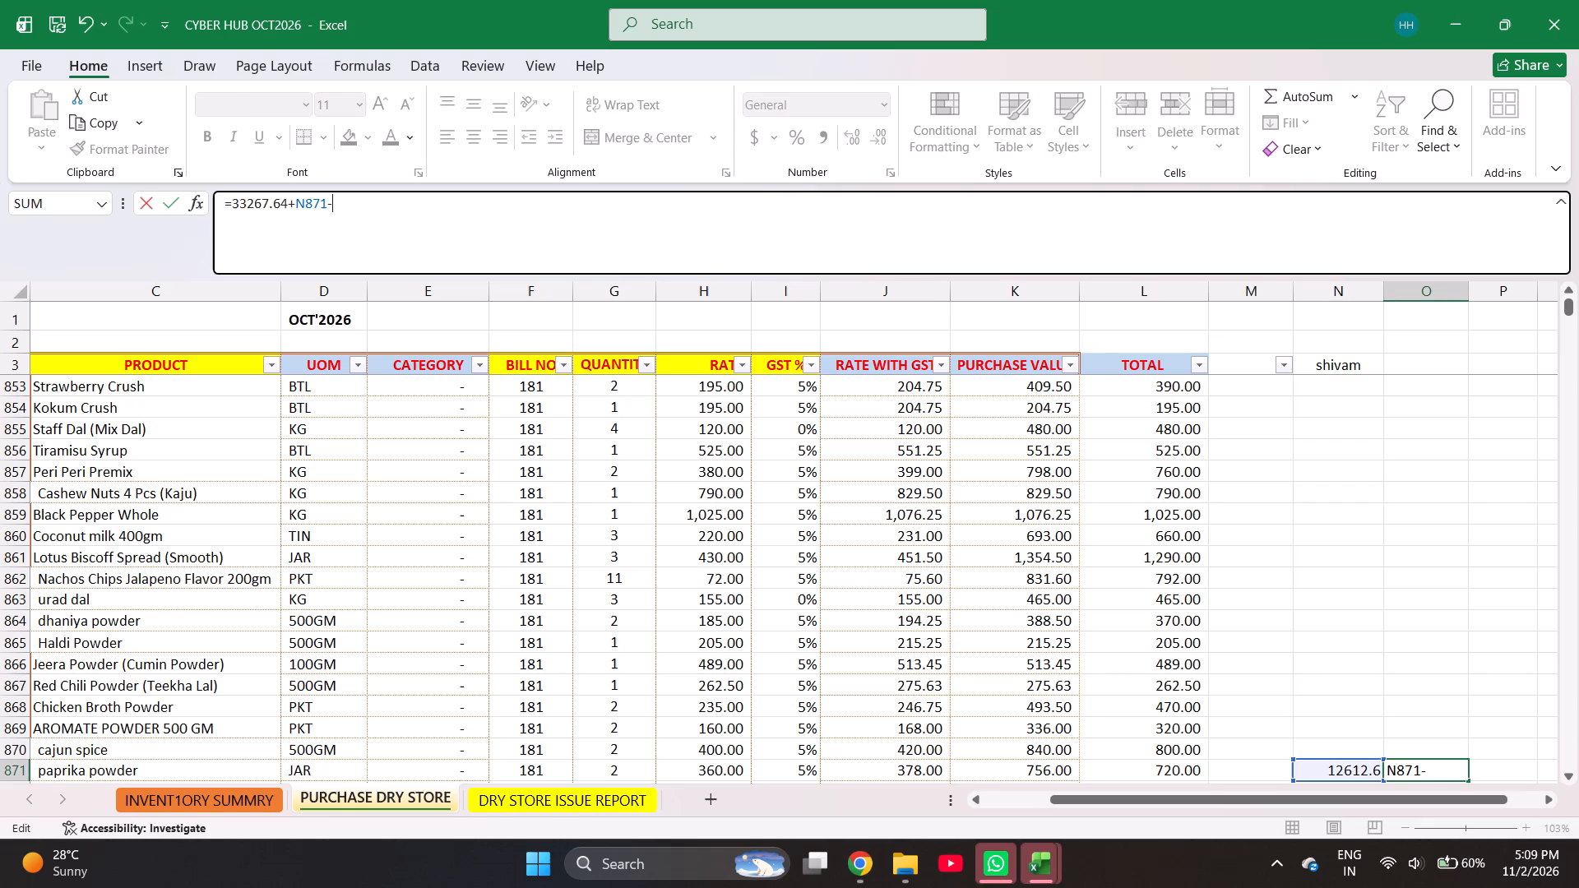
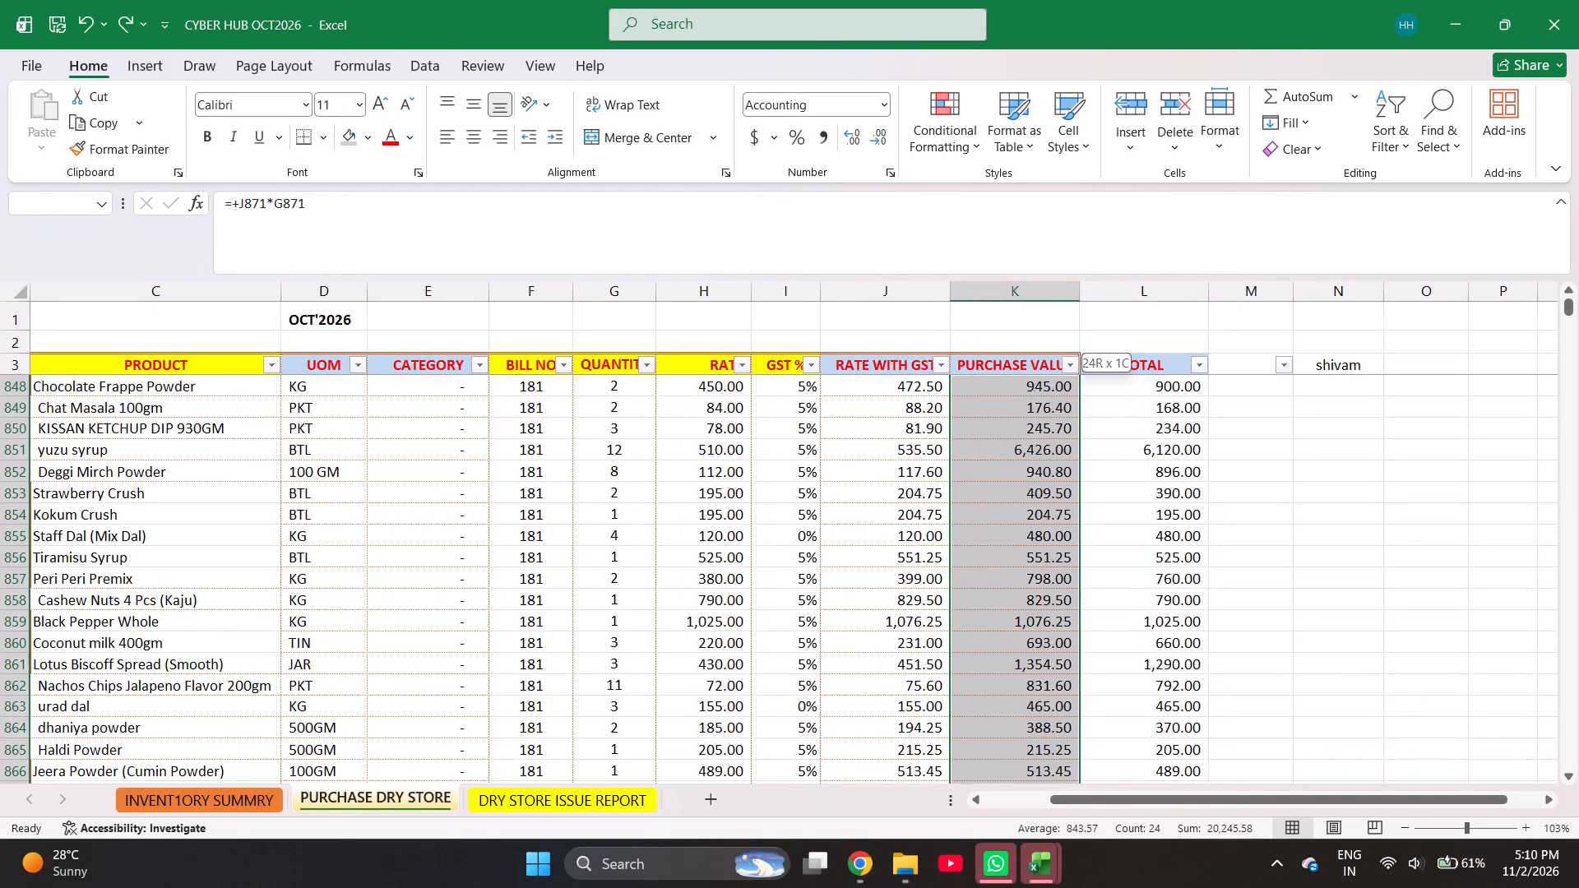
Extend the PURCHASE VALUE selection from the paprika powder row up to the sugar row, K840:K871, to check bill 181's sum.
{"action": "key", "text": "shift+Up"}
{"action": "key", "text": "shift+Up"}
{"action": "key", "text": "shift+Up"}
{"action": "key", "text": "shift+Up"}
{"action": "key", "text": "shift+Up"}
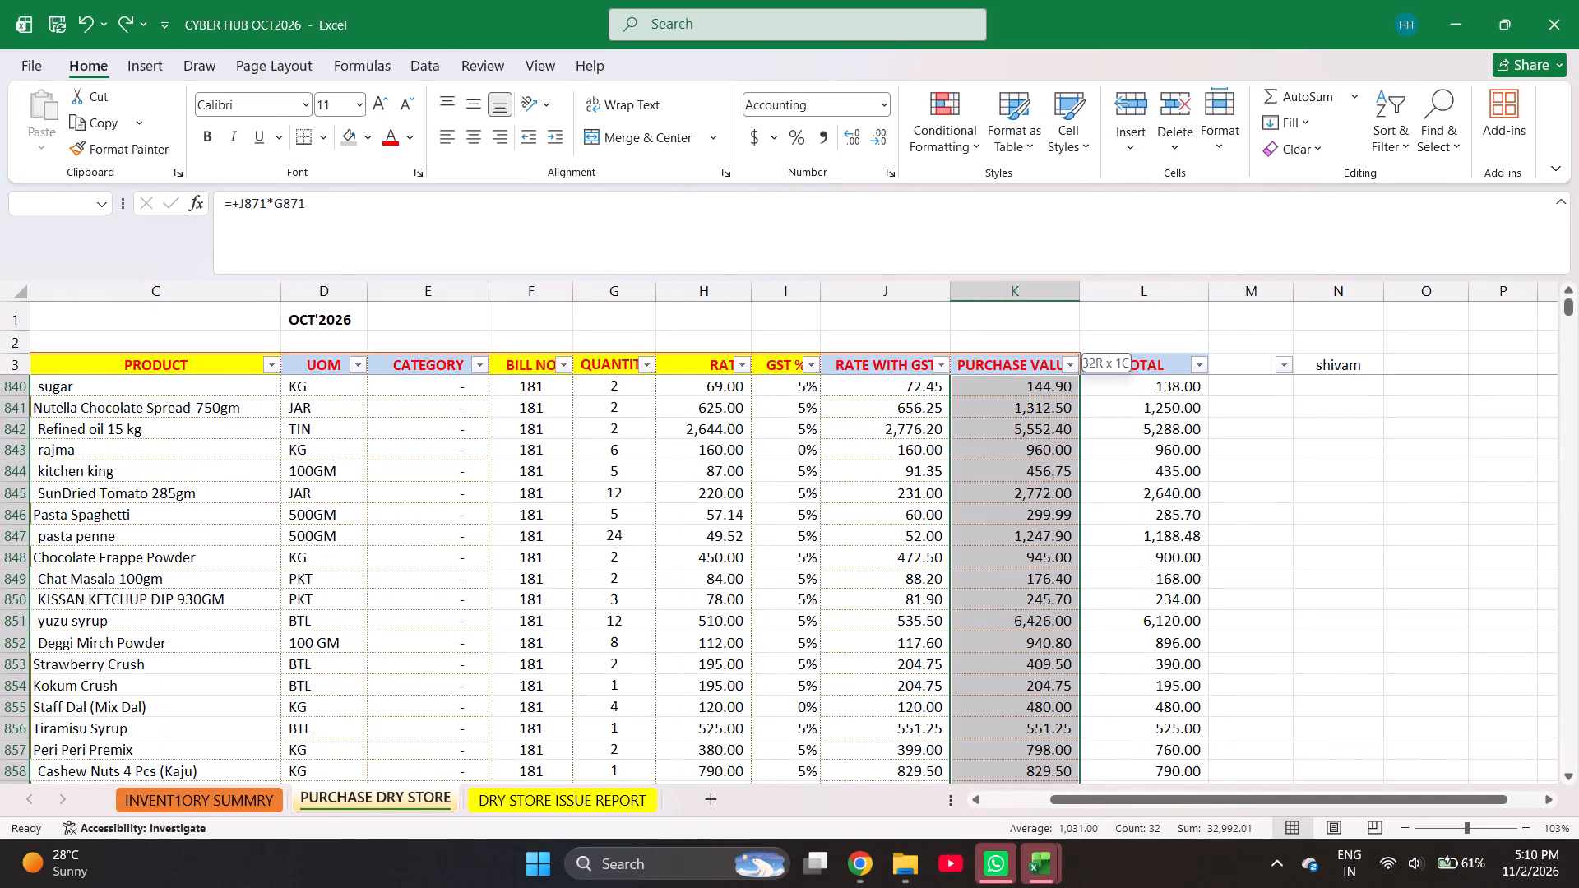
{"action": "scroll", "coordinate": [1364, 659], "scroll_direction": "down", "scroll_amount": 3}
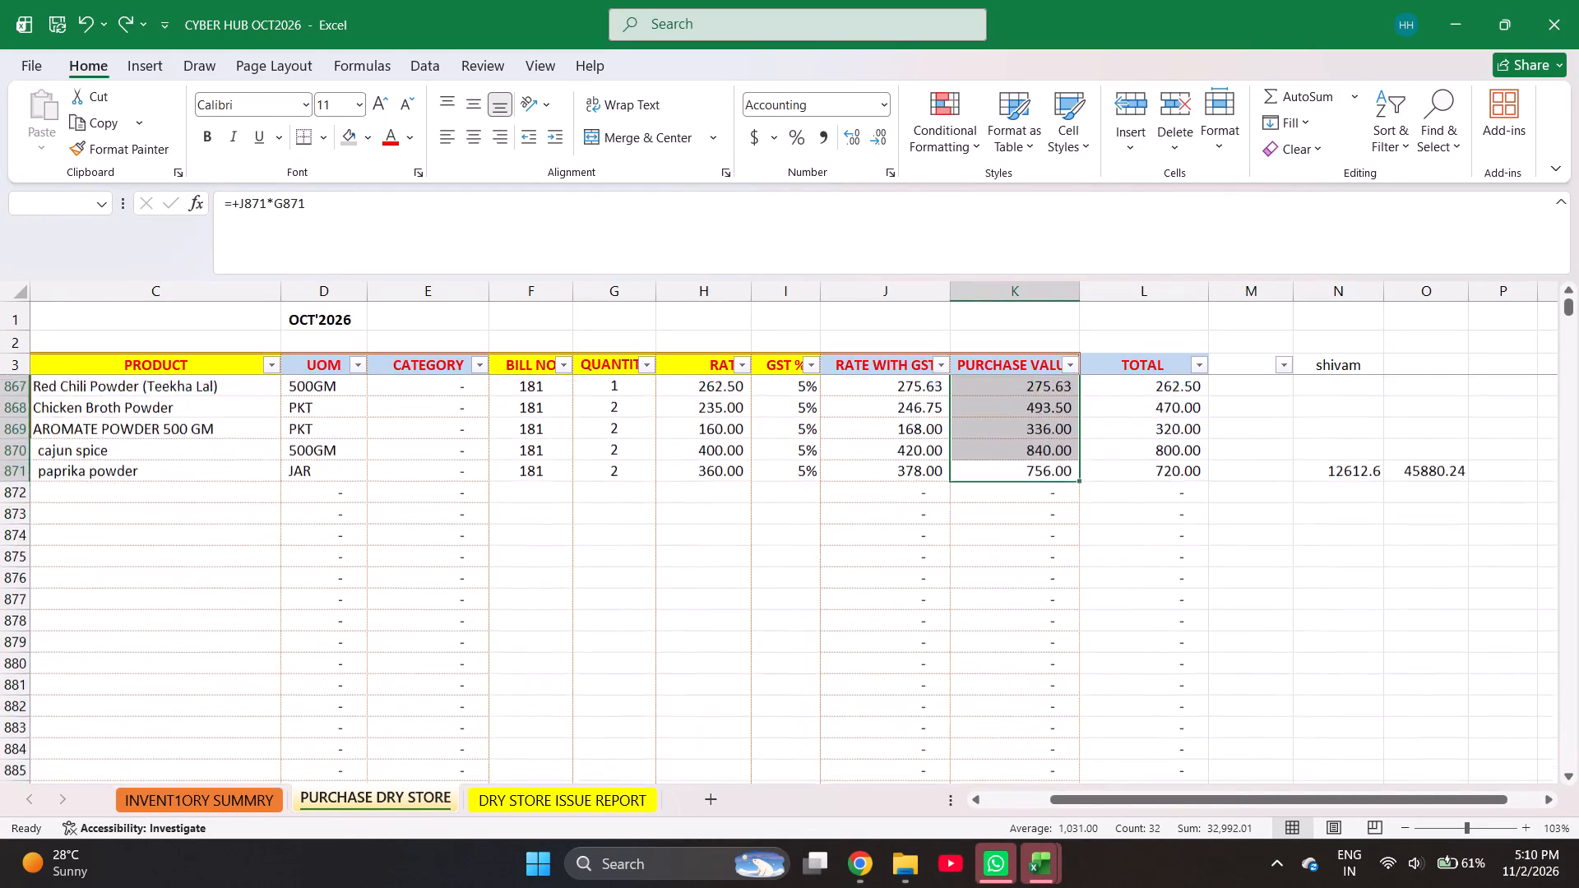
{"action": "scroll", "coordinate": [1364, 659], "scroll_direction": "down", "scroll_amount": 1}
{"action": "scroll", "coordinate": [1364, 659], "scroll_direction": "up", "scroll_amount": 1}
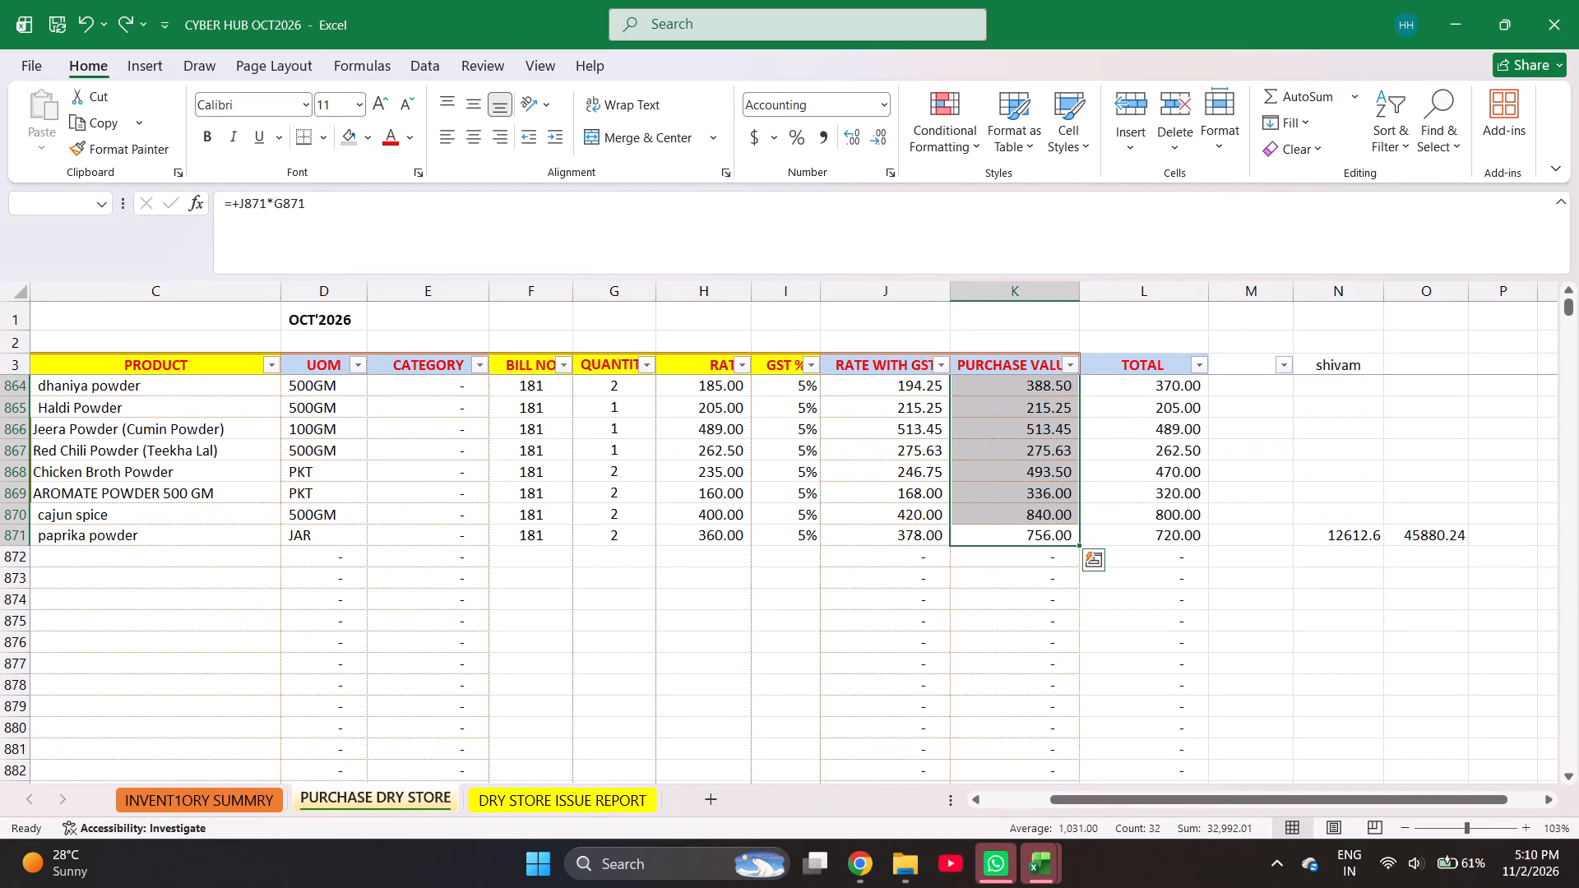
Replace the formula in O871 beside the paprika powder row with a new one starting with +32992.0.
{"action": "left_click", "coordinate": [1460, 543]}
{"action": "type", "text": "+329"}
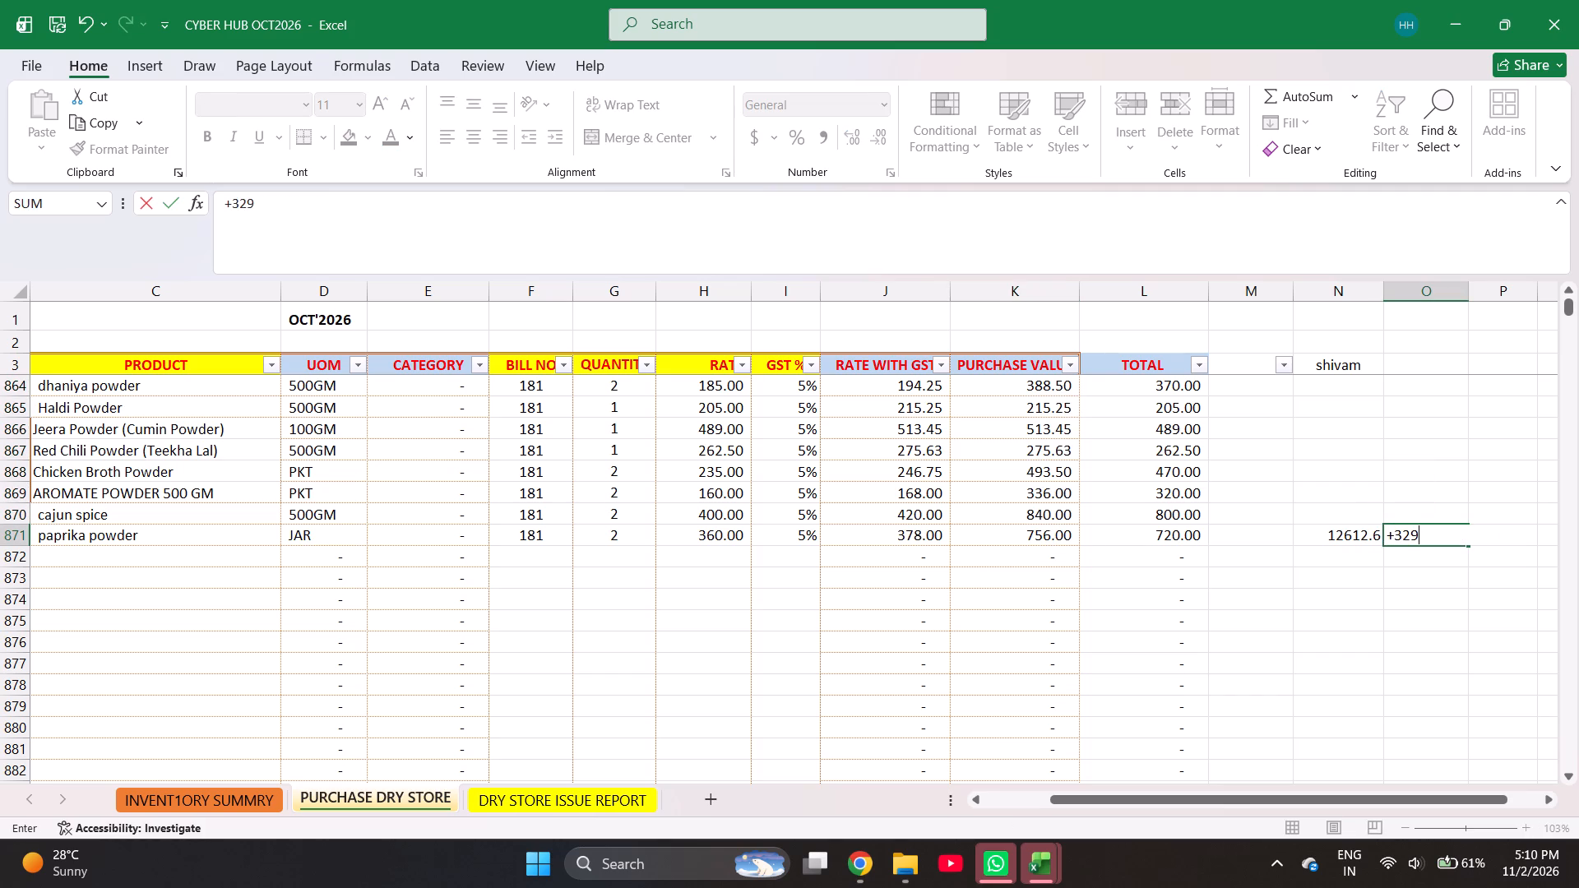
{"action": "type", "text": "92.0"}
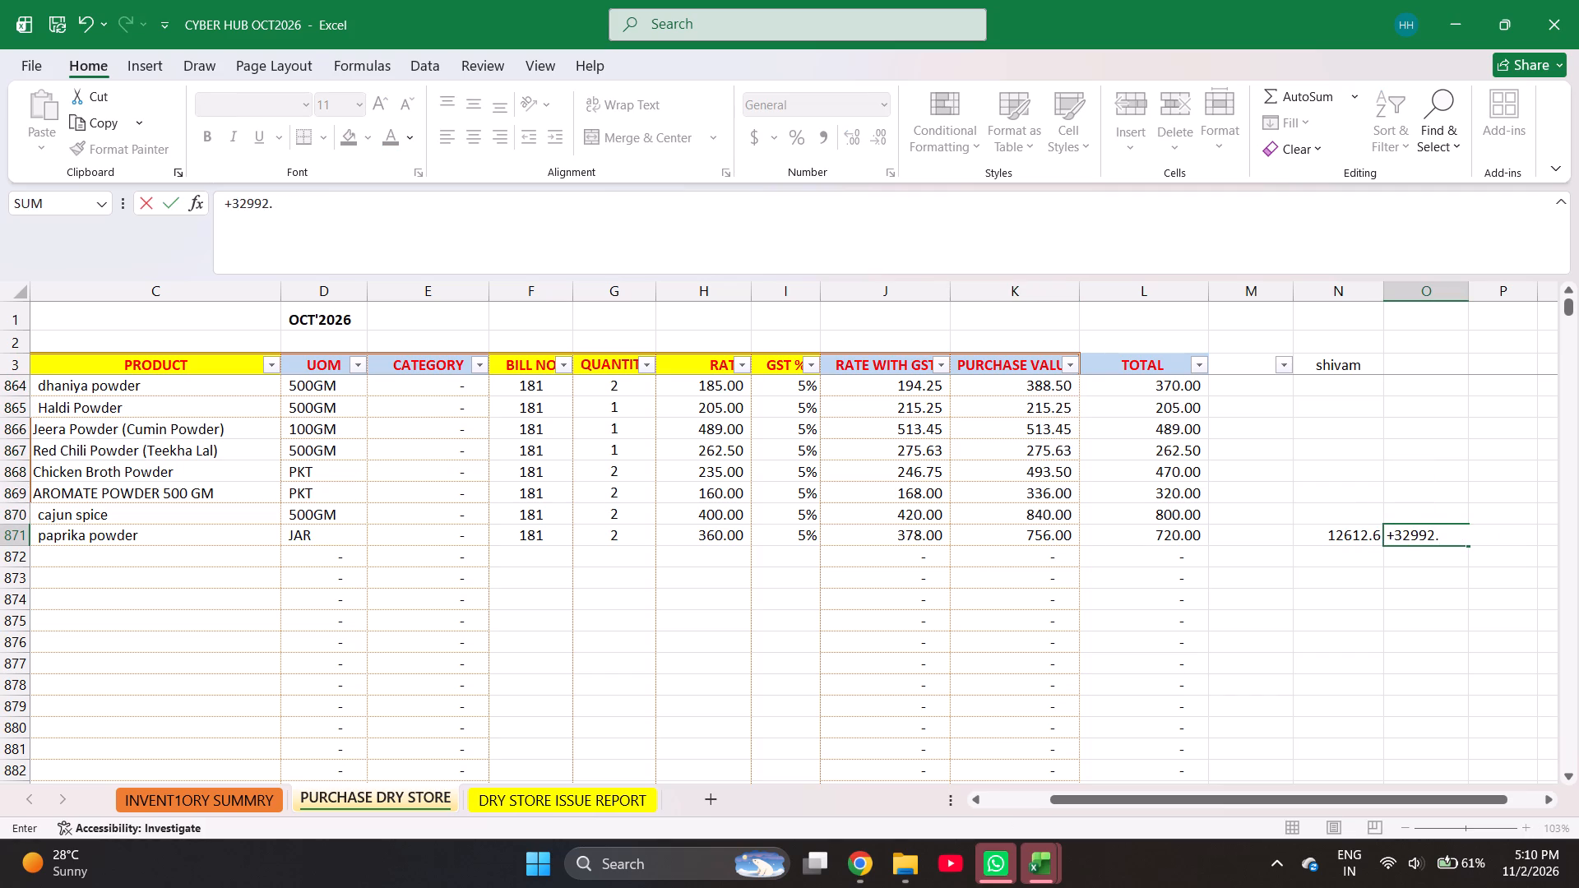
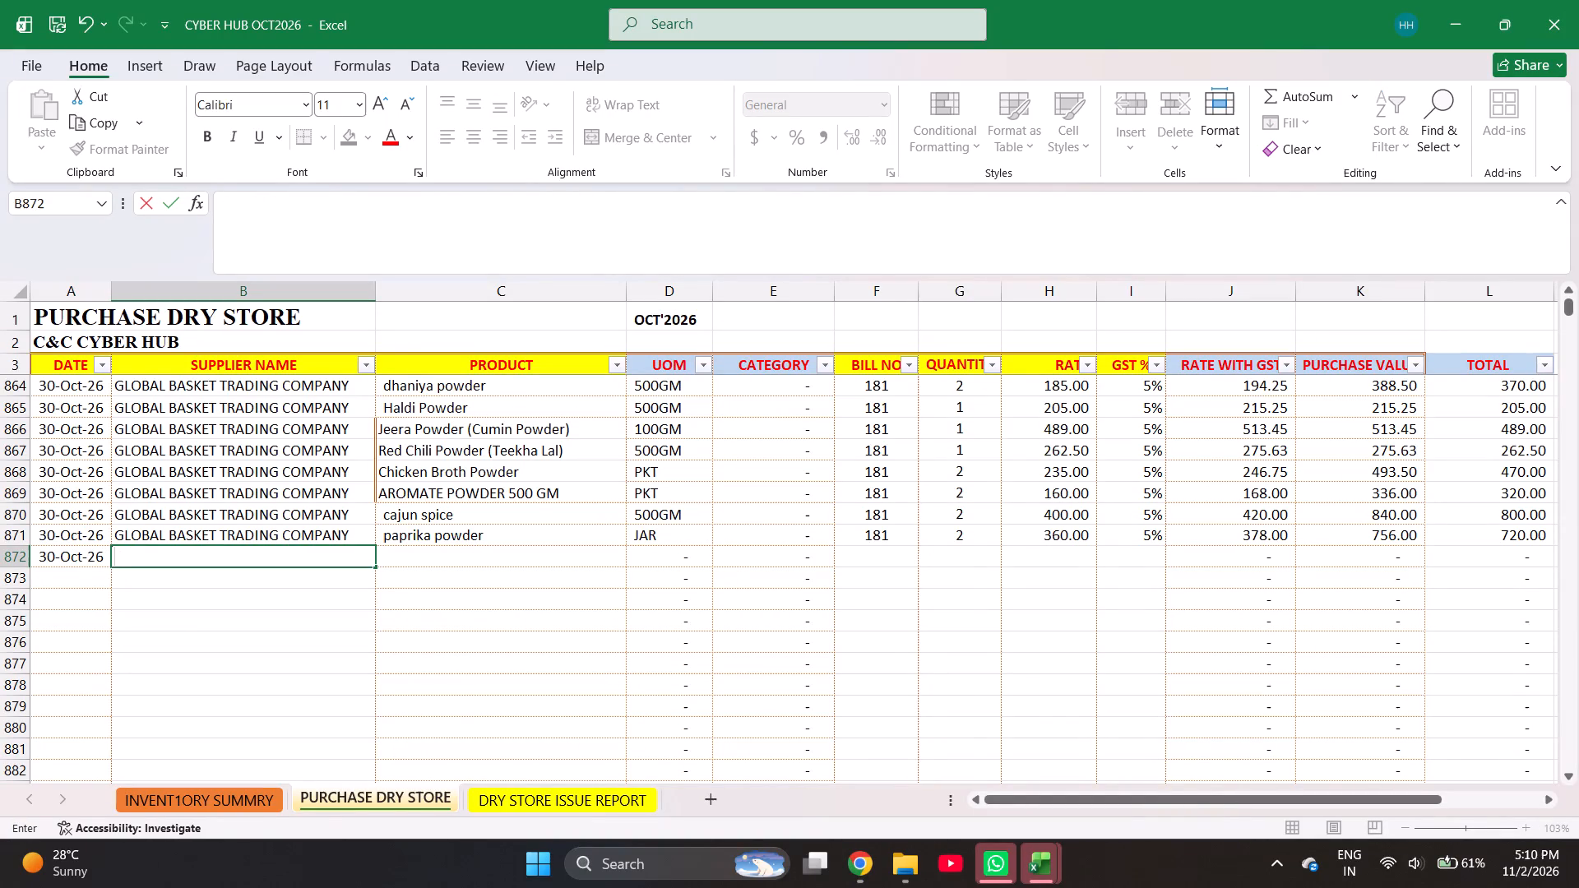
Enter DELIVERIT as the supplier name for the 30-Oct-26 purchase in row 872.
{"action": "type", "text": "DEL"}
{"action": "key", "text": "Return"}
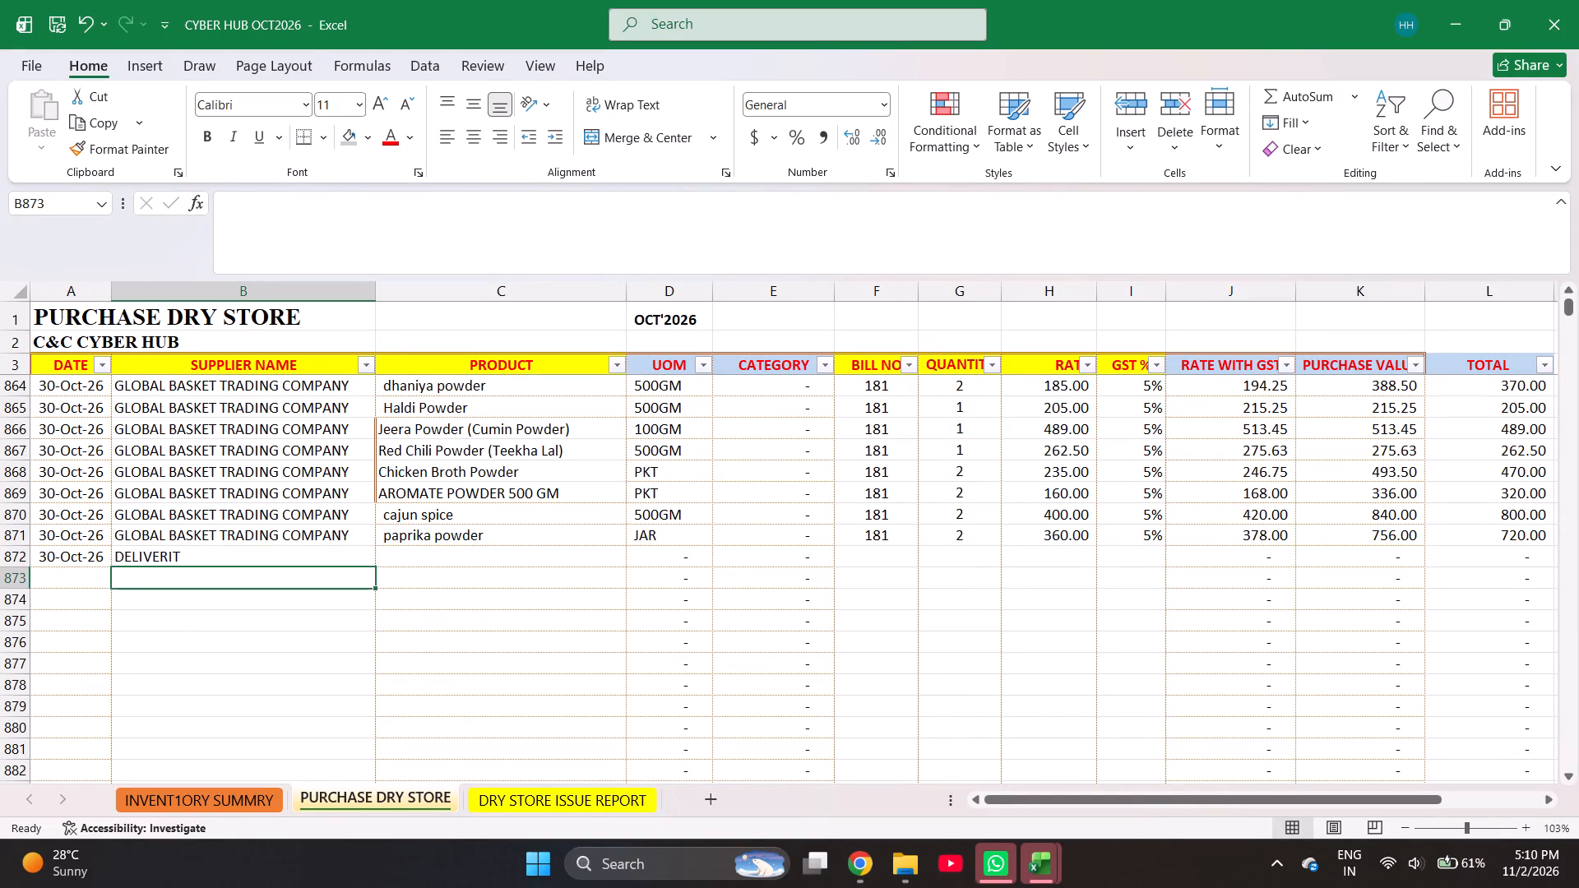
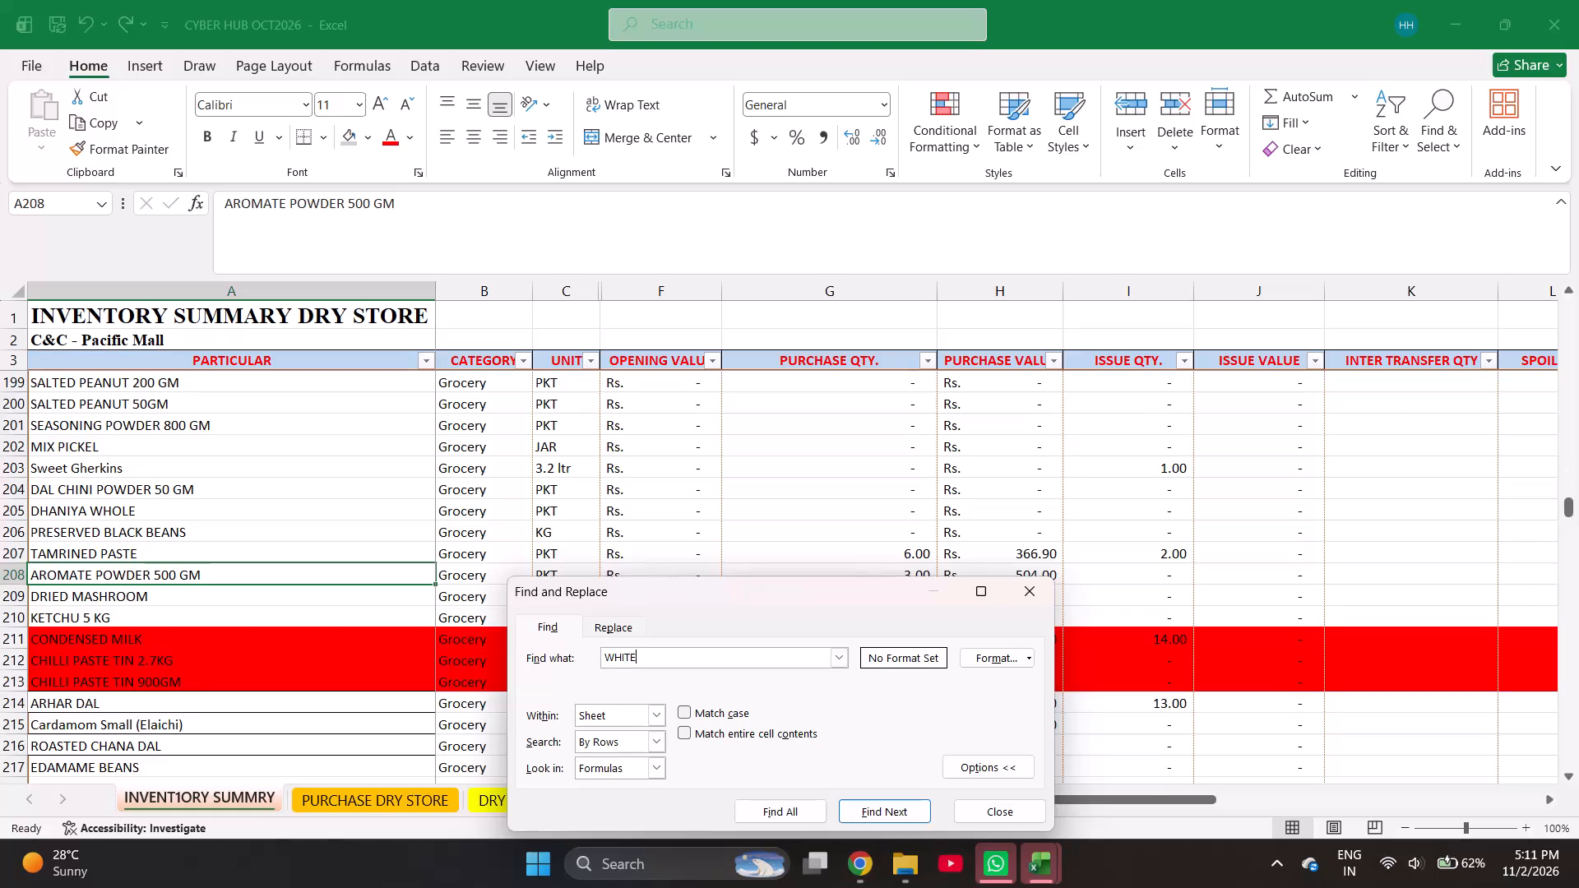
Search the inventory summary sheet for WHITE and go through the matching item names to locate the purchased item.
{"action": "key", "text": "Return"}
{"action": "key", "text": "Return"}
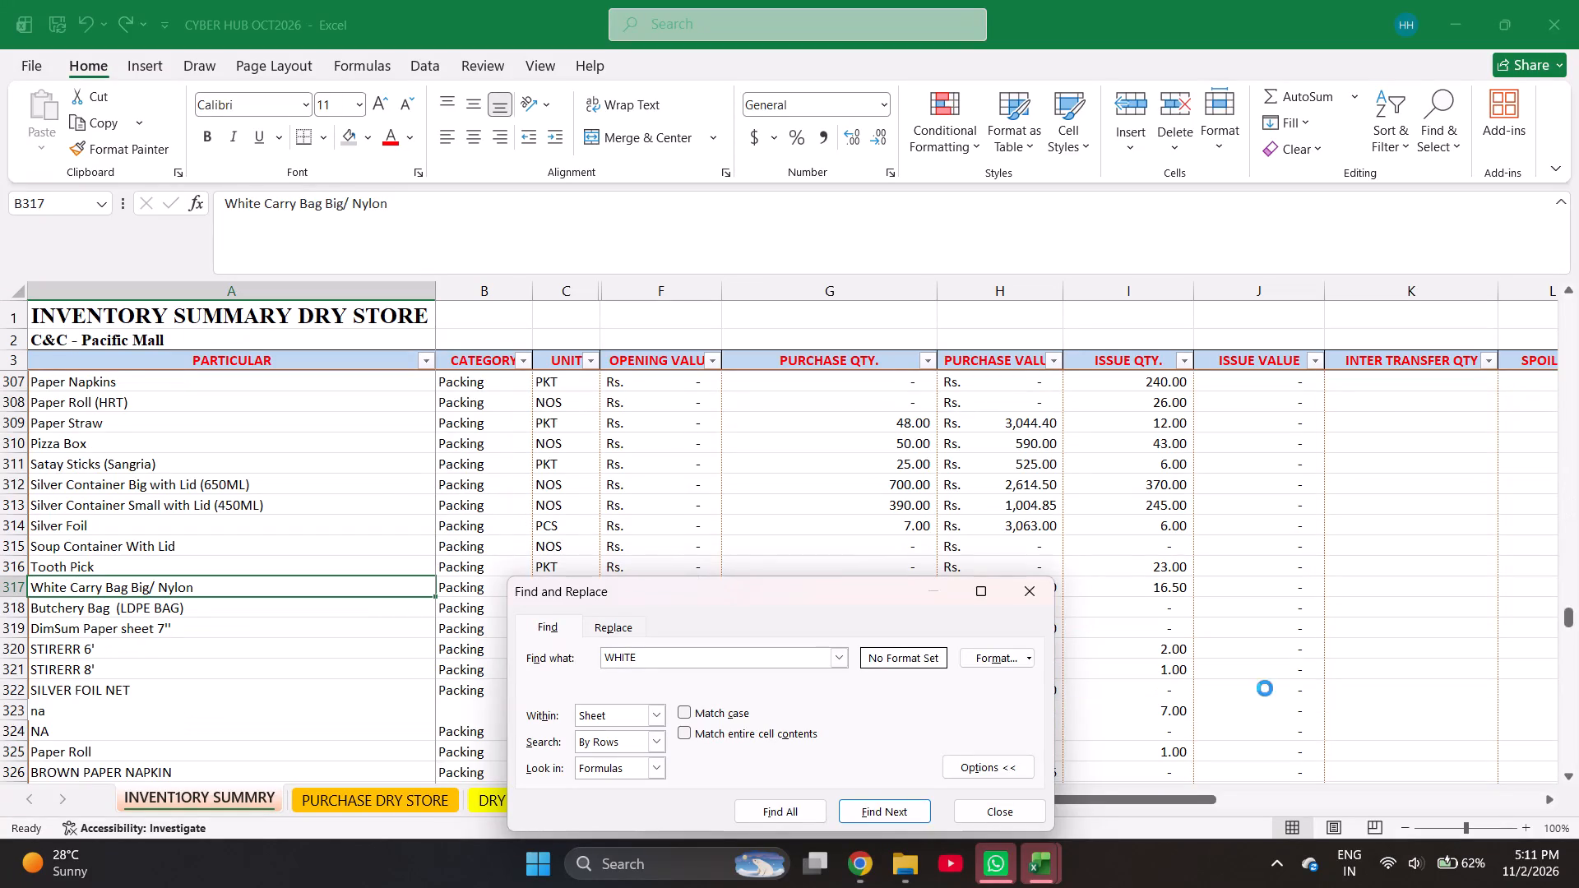
{"action": "key", "text": "Return"}
{"action": "key", "text": "Return"}
{"action": "key", "text": "Return"}
{"action": "key", "text": "Return"}
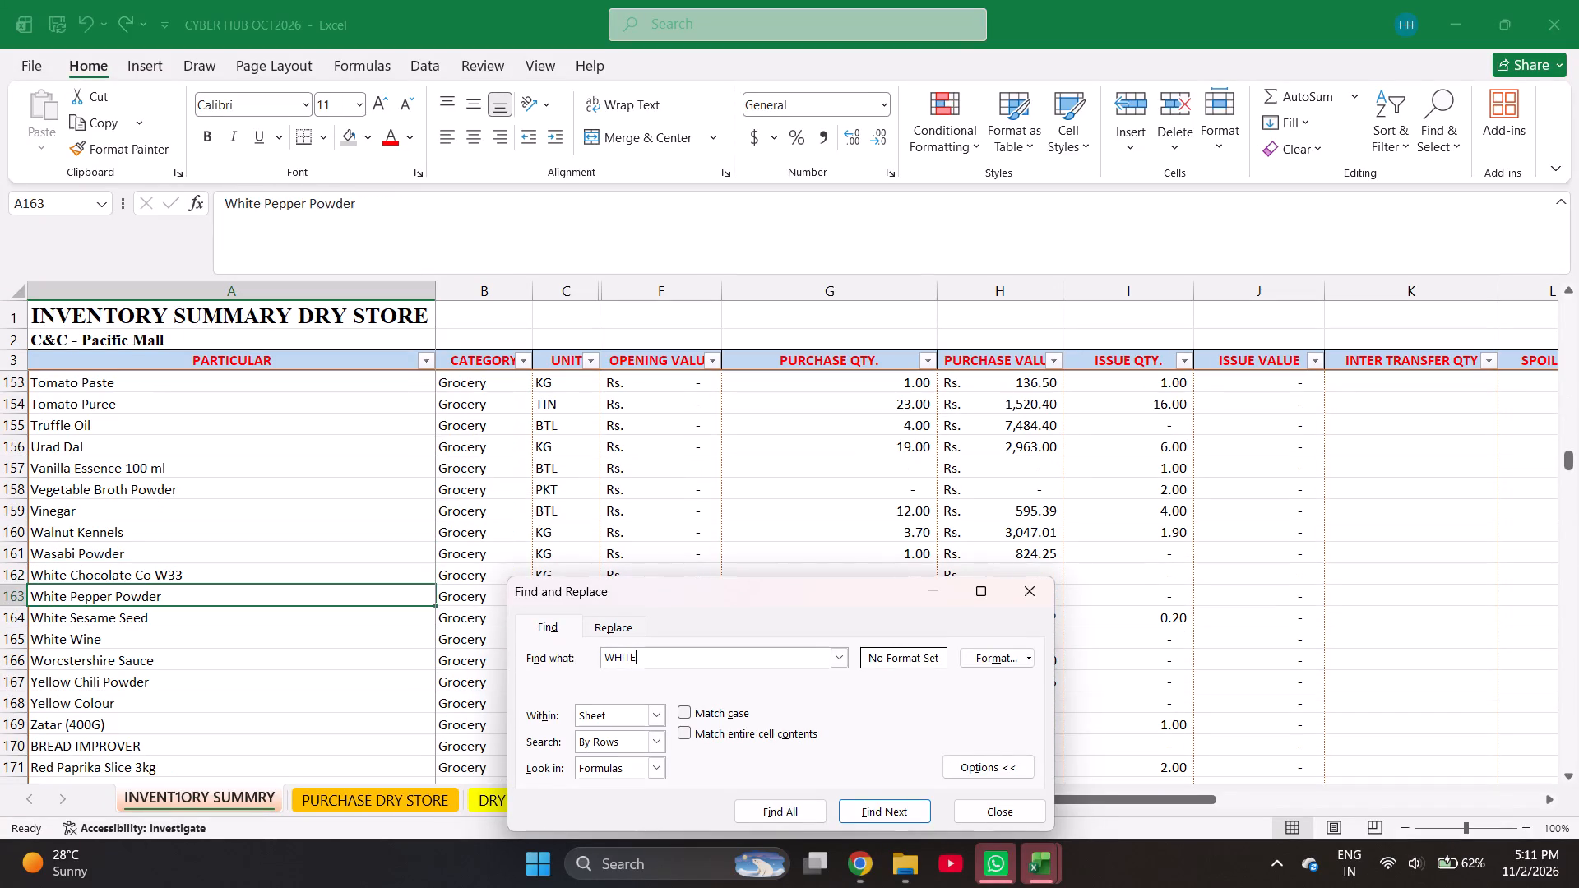
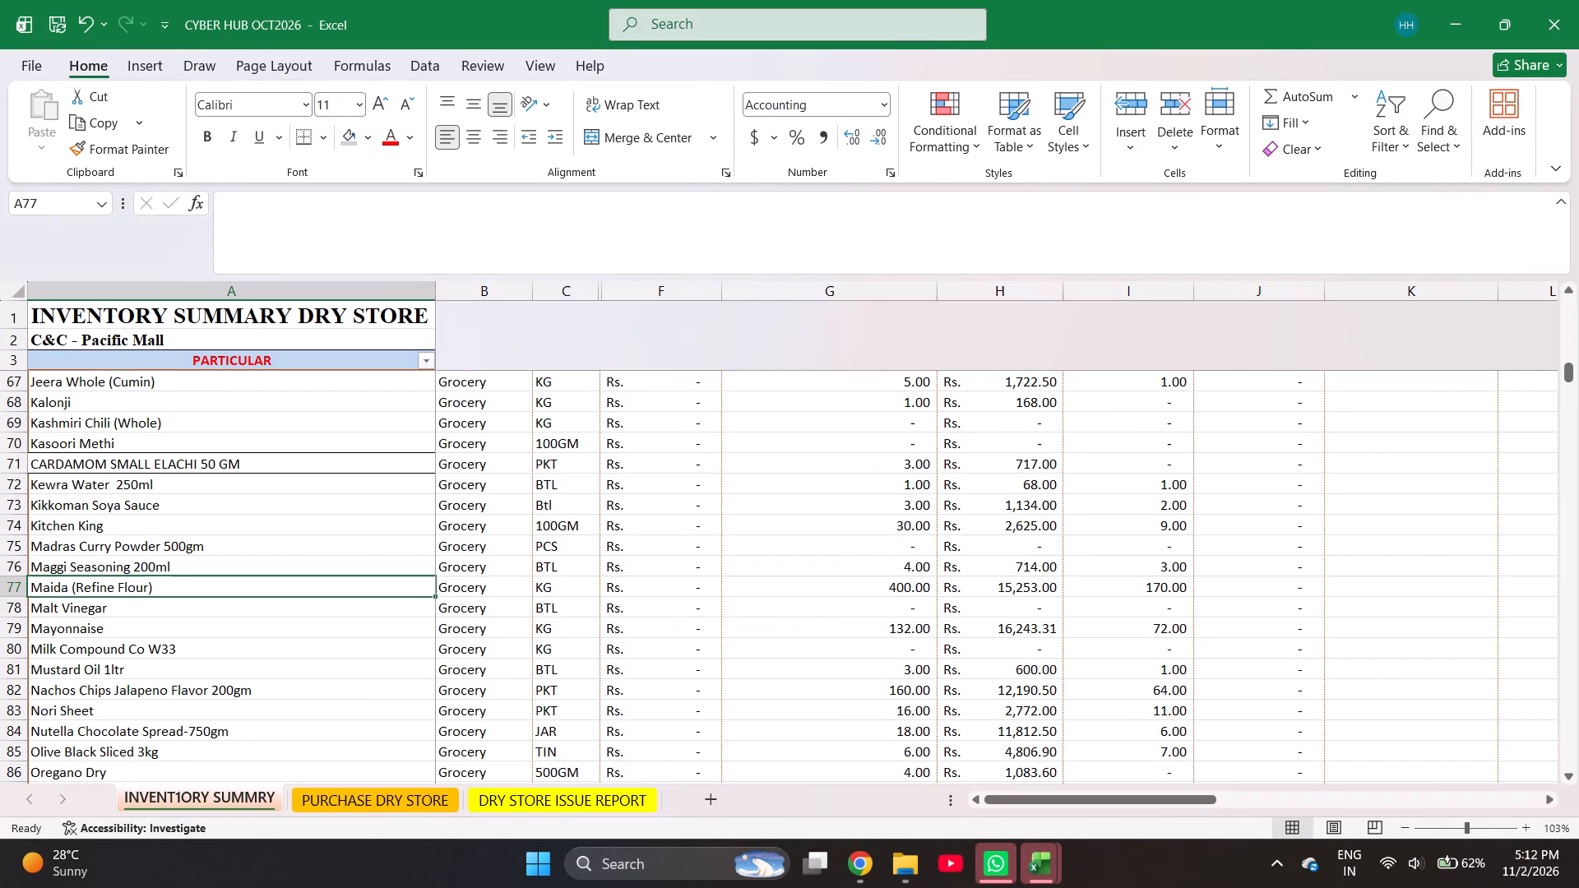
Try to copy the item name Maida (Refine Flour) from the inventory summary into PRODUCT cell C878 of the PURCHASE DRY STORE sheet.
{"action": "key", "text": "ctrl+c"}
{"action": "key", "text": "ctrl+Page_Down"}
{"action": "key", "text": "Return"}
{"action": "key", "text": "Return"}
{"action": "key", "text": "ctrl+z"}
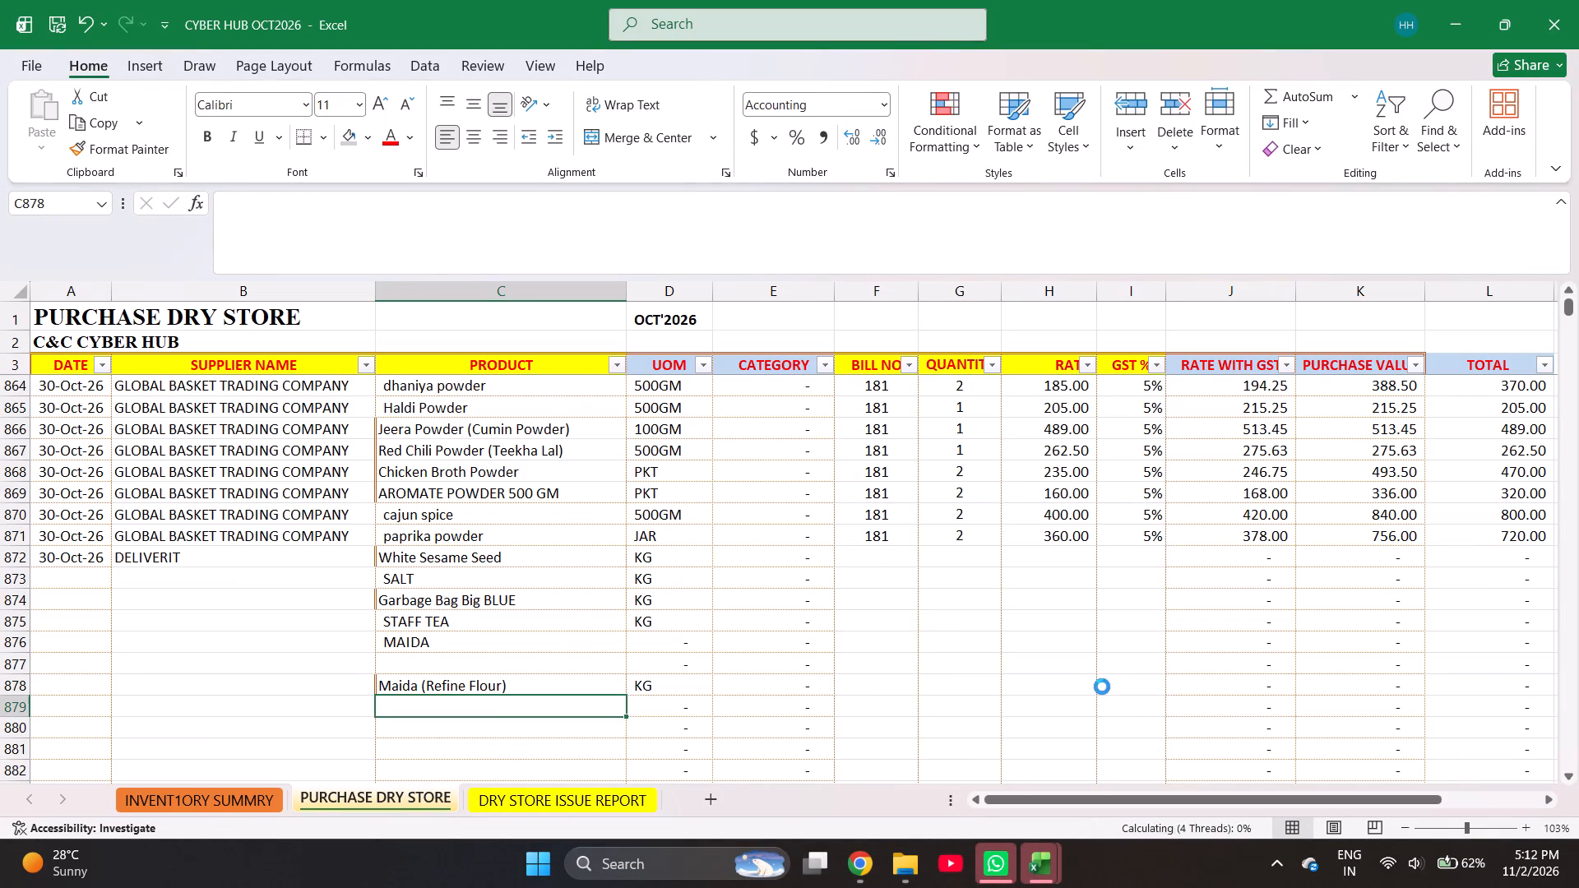
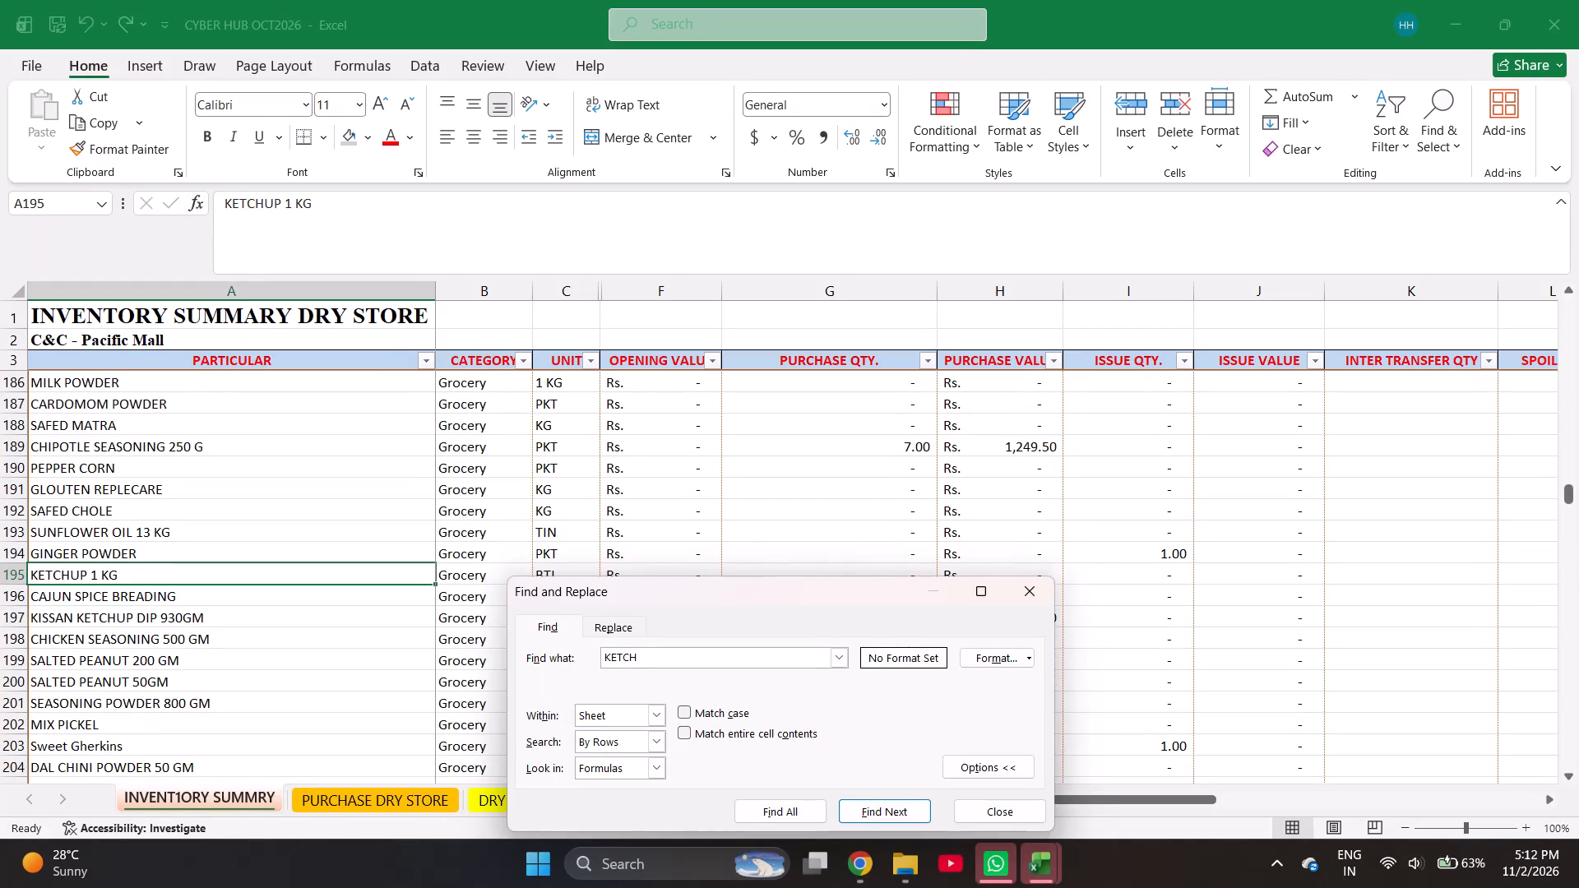
Go through the KETCH matches in the PARTICULAR column of the inventory summary to compare the ketchup item names.
{"action": "key", "text": "Return"}
{"action": "key", "text": "Return"}
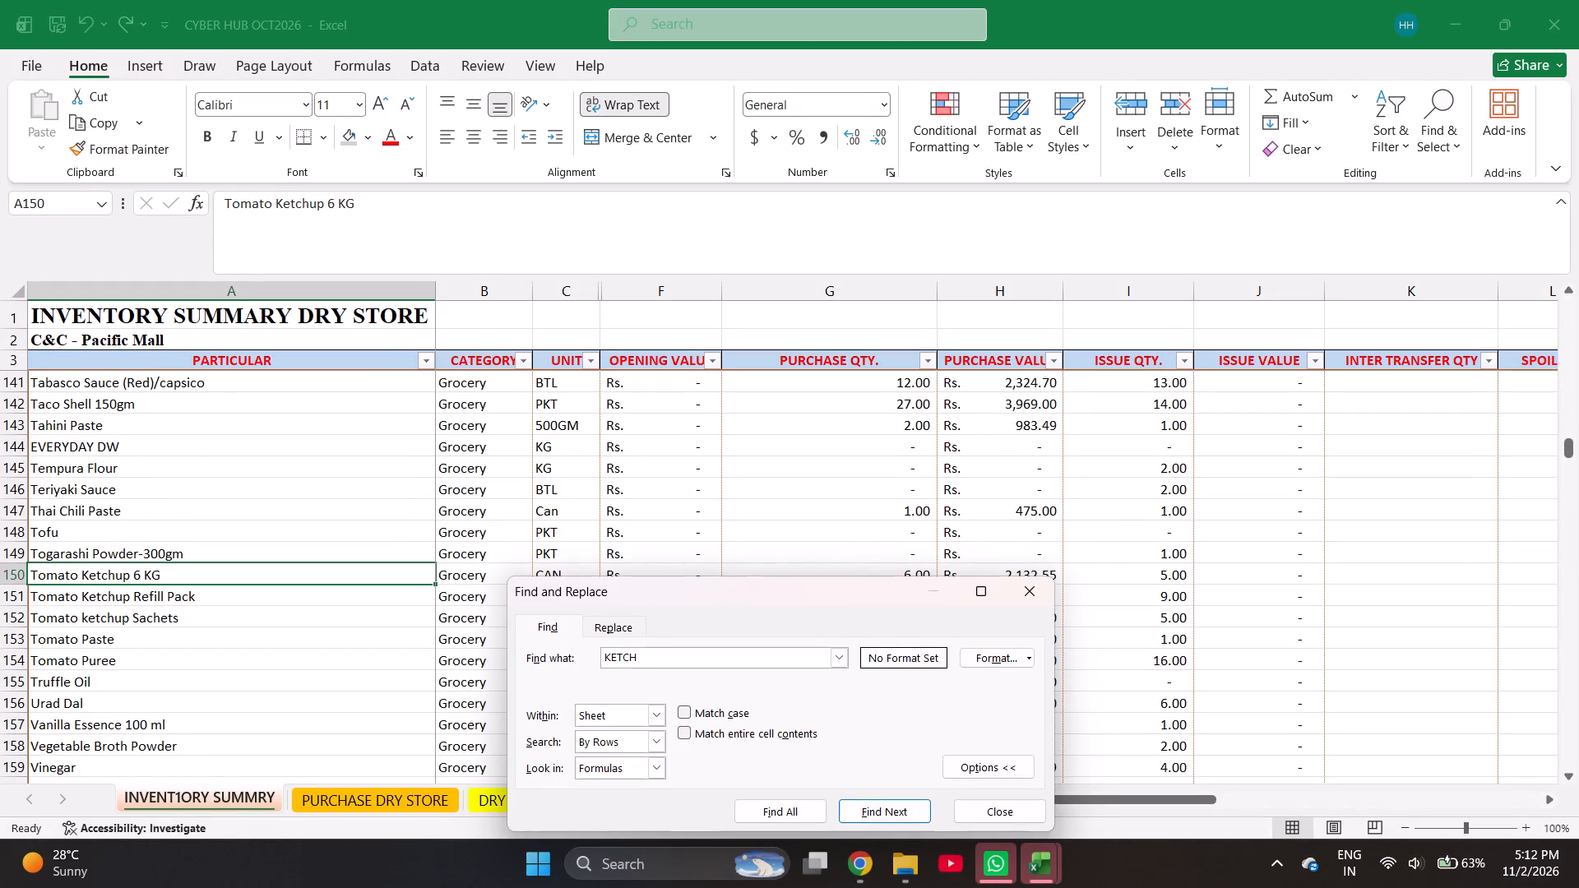
{"action": "key", "text": "Return"}
{"action": "key", "text": "Return"}
{"action": "key", "text": "Return"}
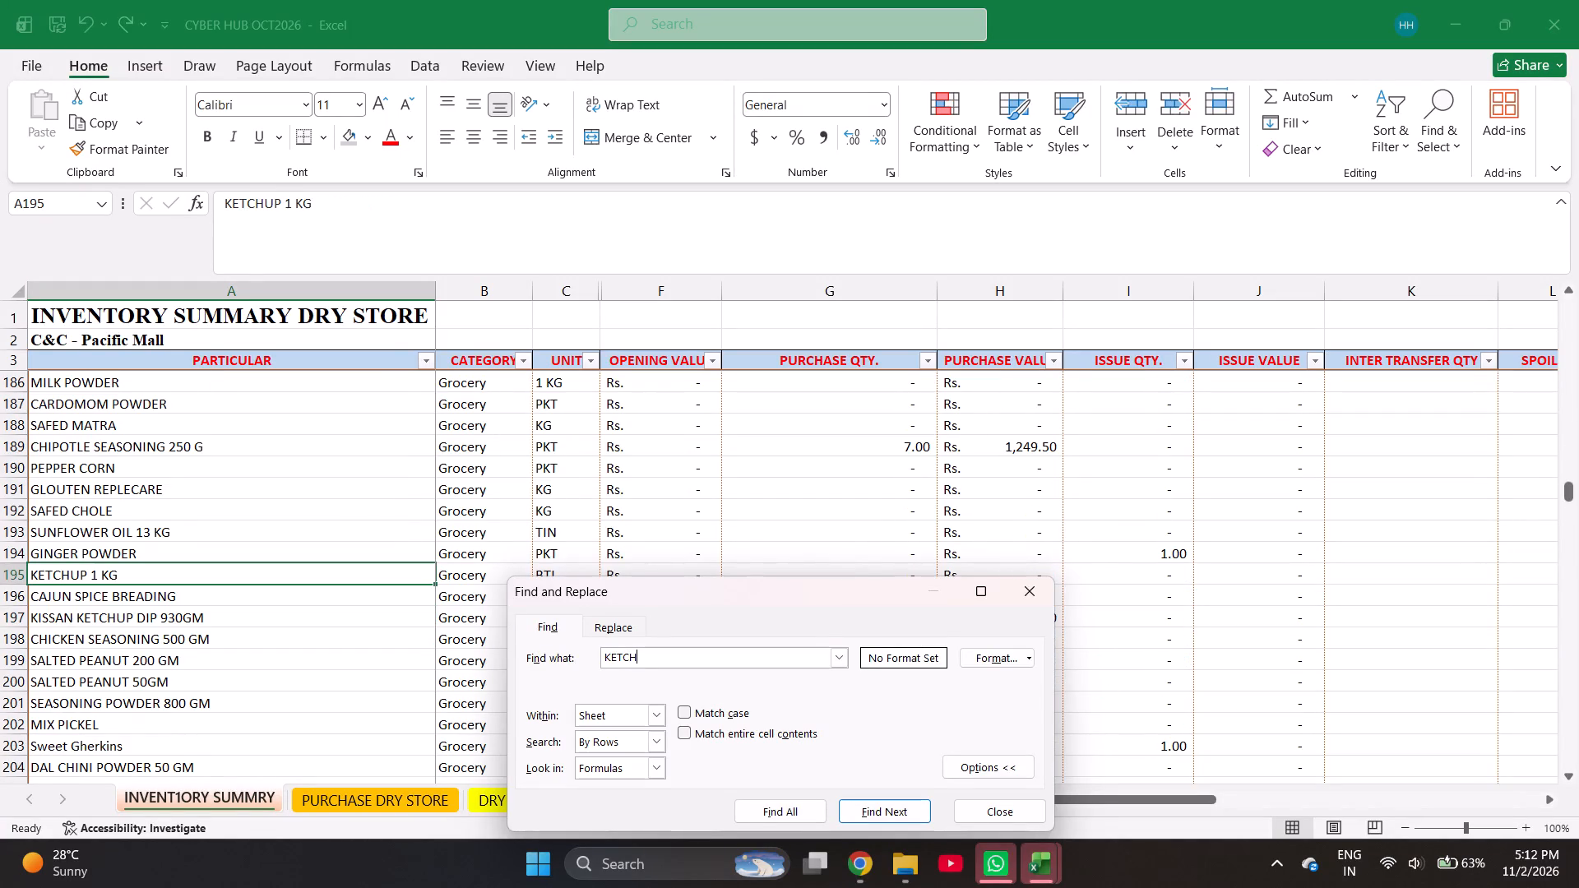
{"action": "key", "text": "Return"}
{"action": "key", "text": "Return"}
{"action": "key", "text": "Escape"}
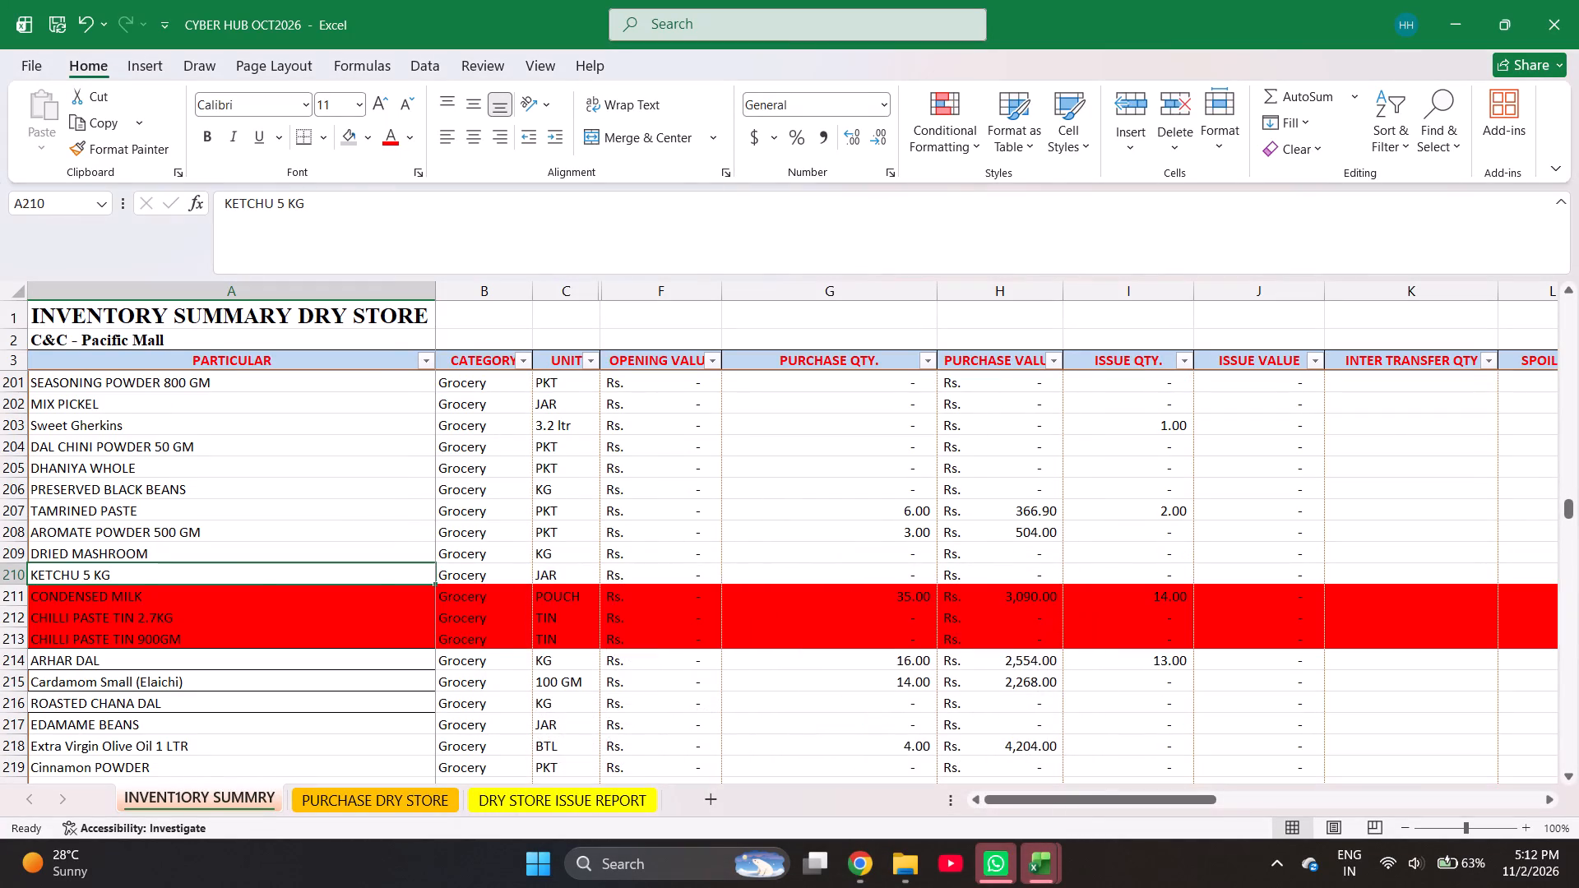
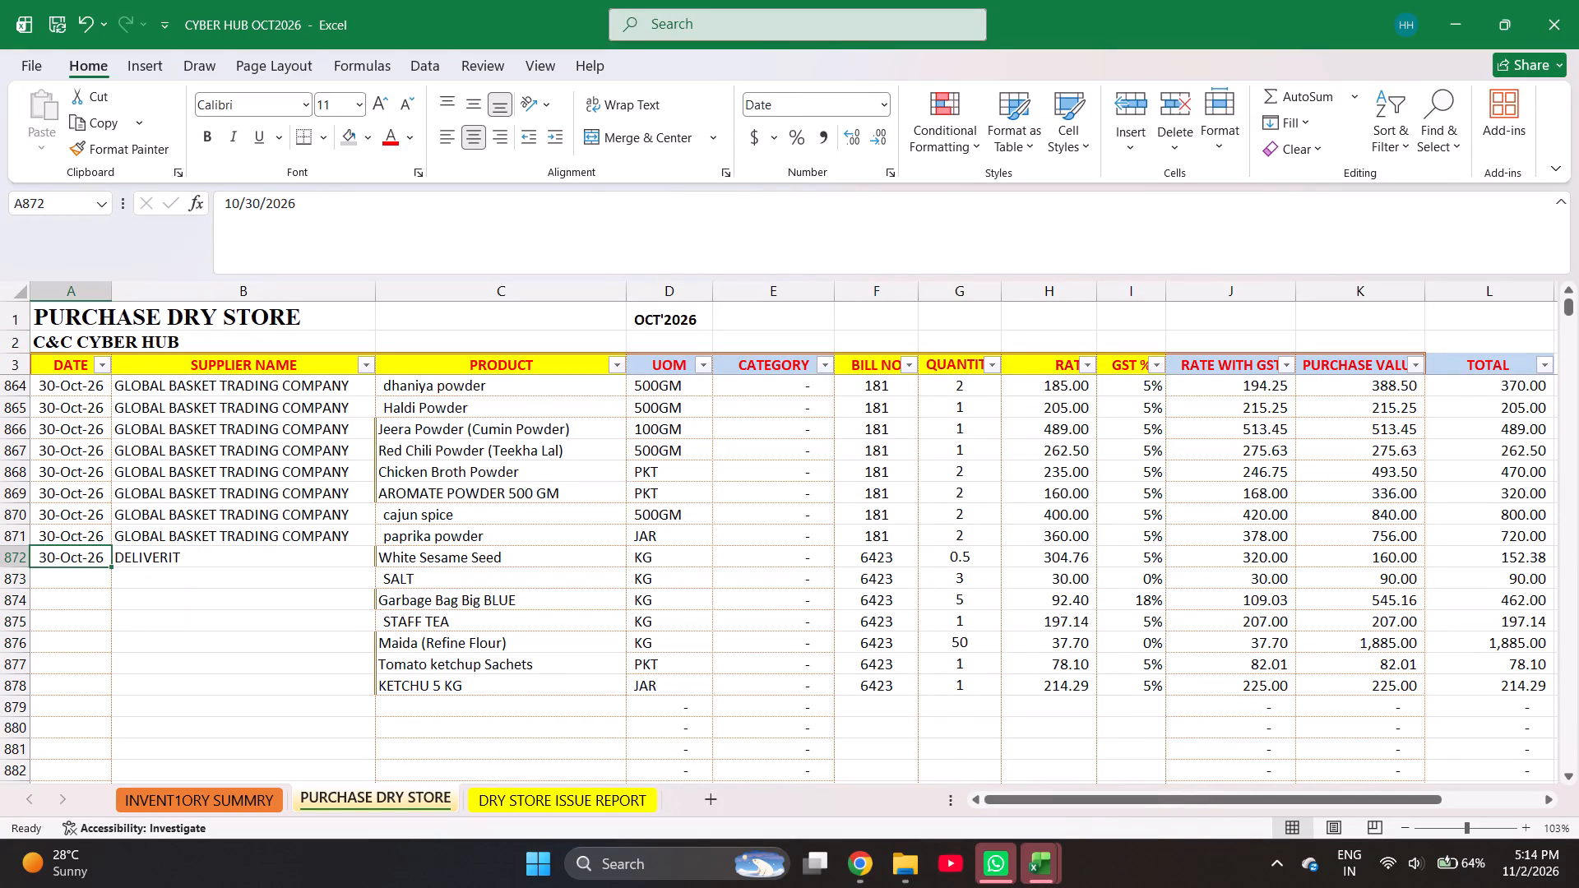
Fill the date 30-Oct-26 and supplier DELIVERIT down from the White Sesame Seed row through the KETCHU 5 KG row.
{"action": "key", "text": "shift+Right"}
{"action": "key", "text": "shift+Down"}
{"action": "key", "text": "shift+Down"}
{"action": "key", "text": "shift+Down"}
{"action": "key", "text": "shift+Down"}
{"action": "key", "text": "shift+Down"}
{"action": "key", "text": "shift+Down"}
{"action": "key", "text": "ctrl+d"}
{"action": "key", "text": "ctrl+Right"}
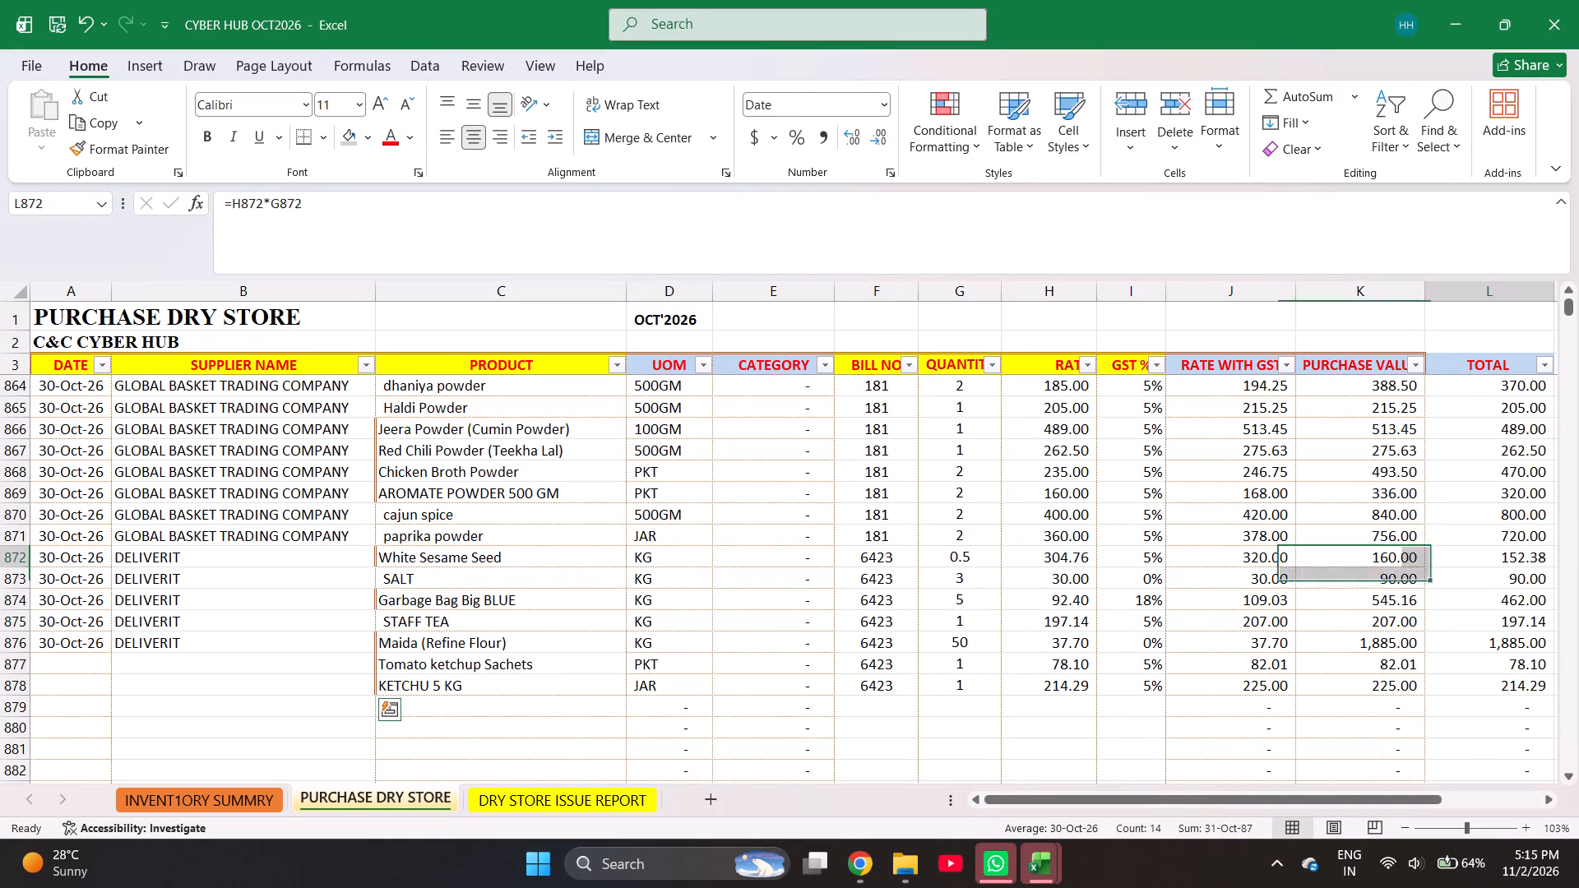
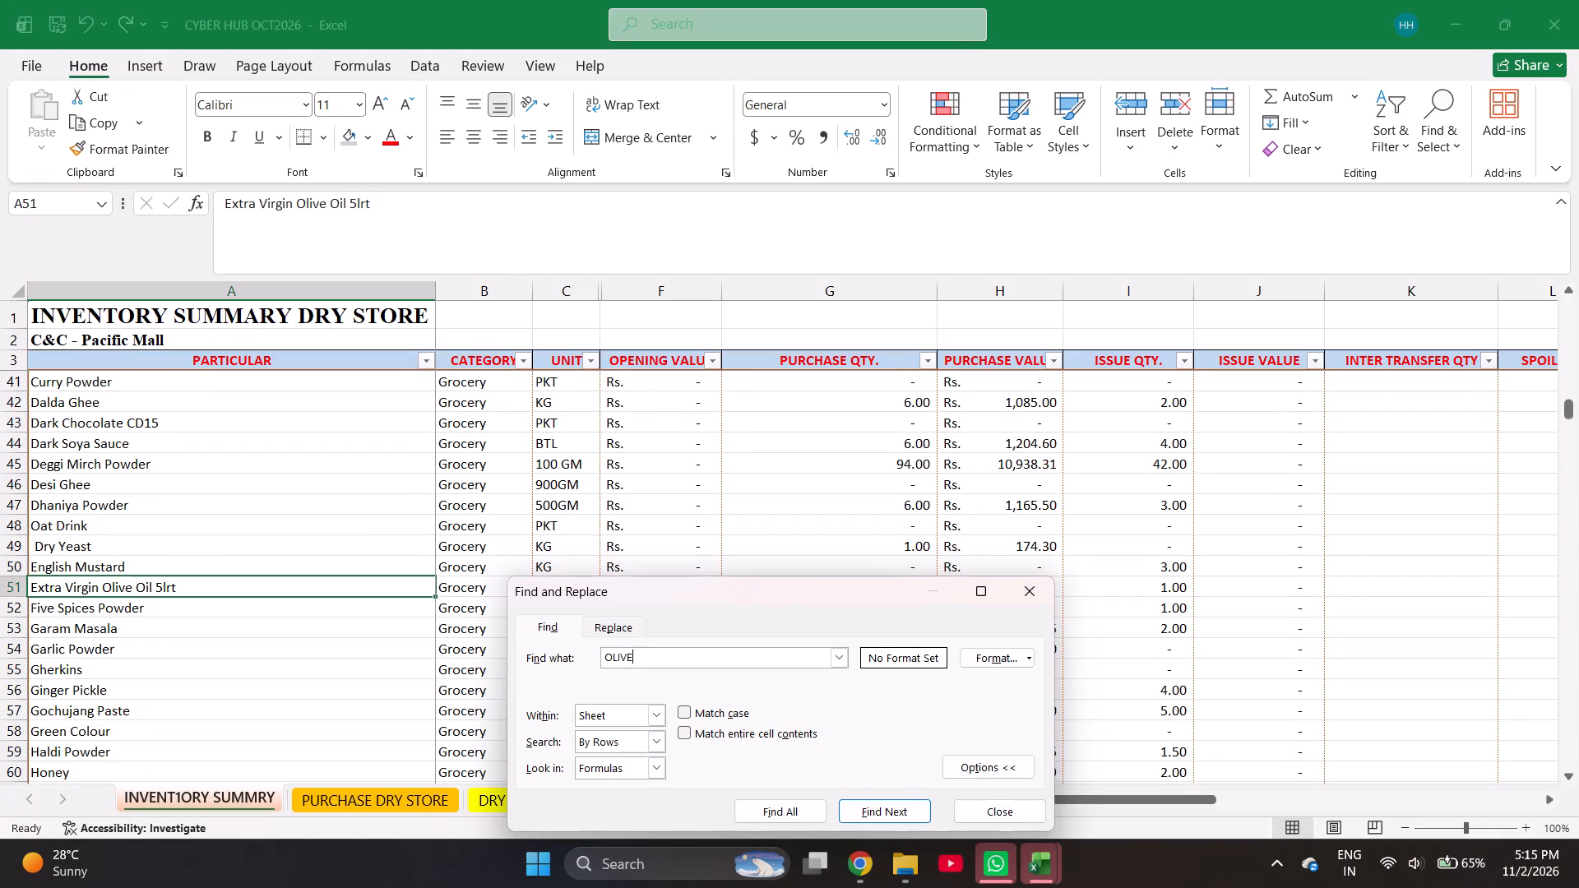
Search the inventory summary for OLIVE and copy the item name Olive Black Sliced 3kg for the purchase entry.
{"action": "key", "text": "Return"}
{"action": "key", "text": "Escape"}
{"action": "key", "text": "ctrl+c"}
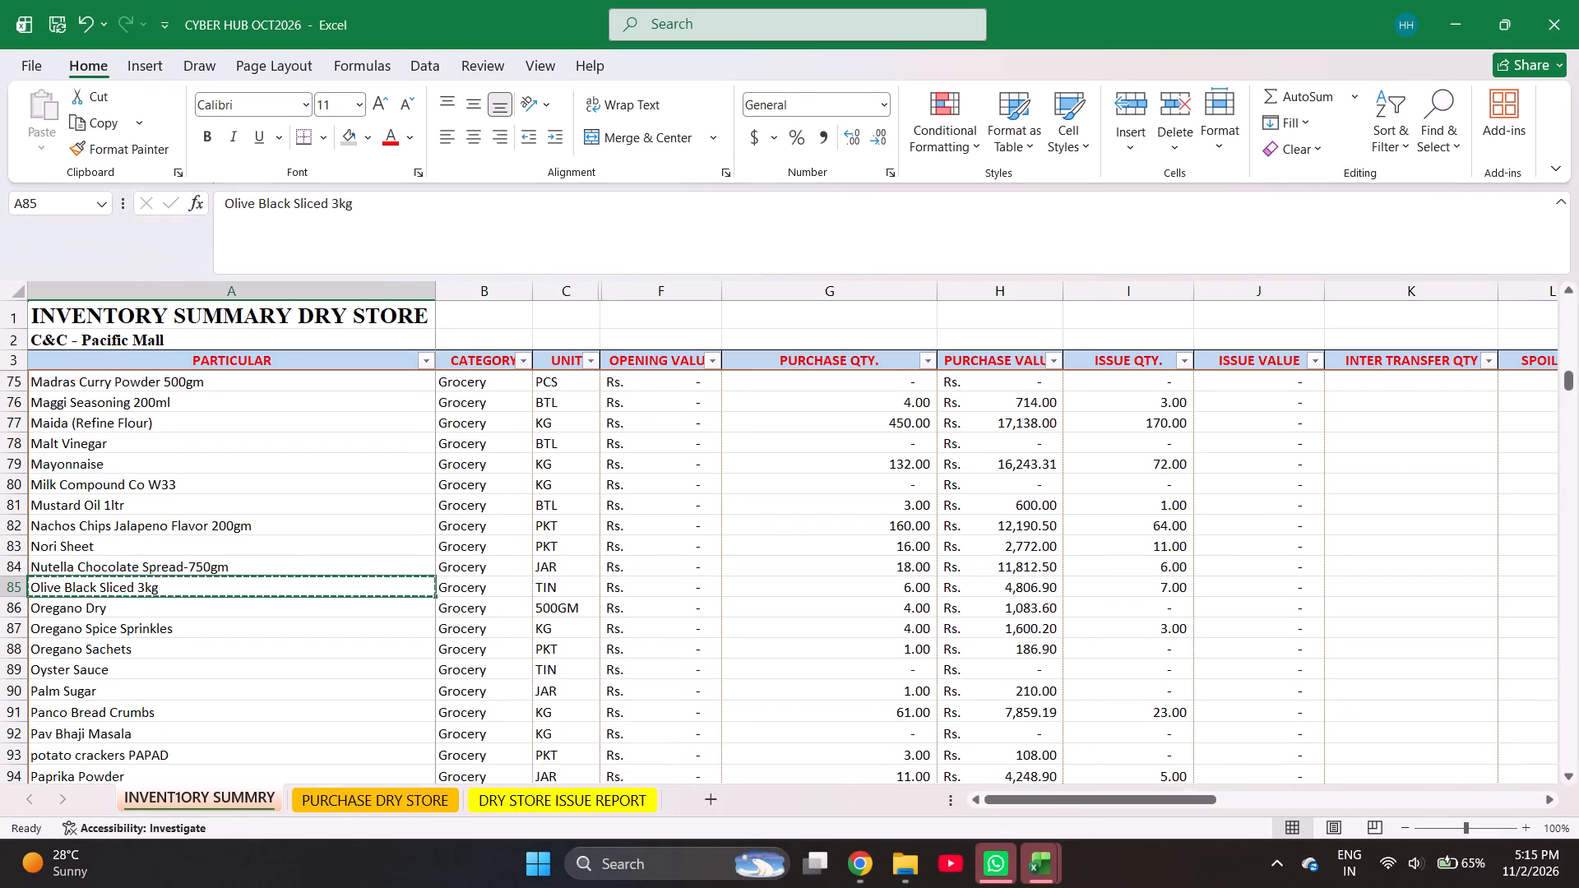
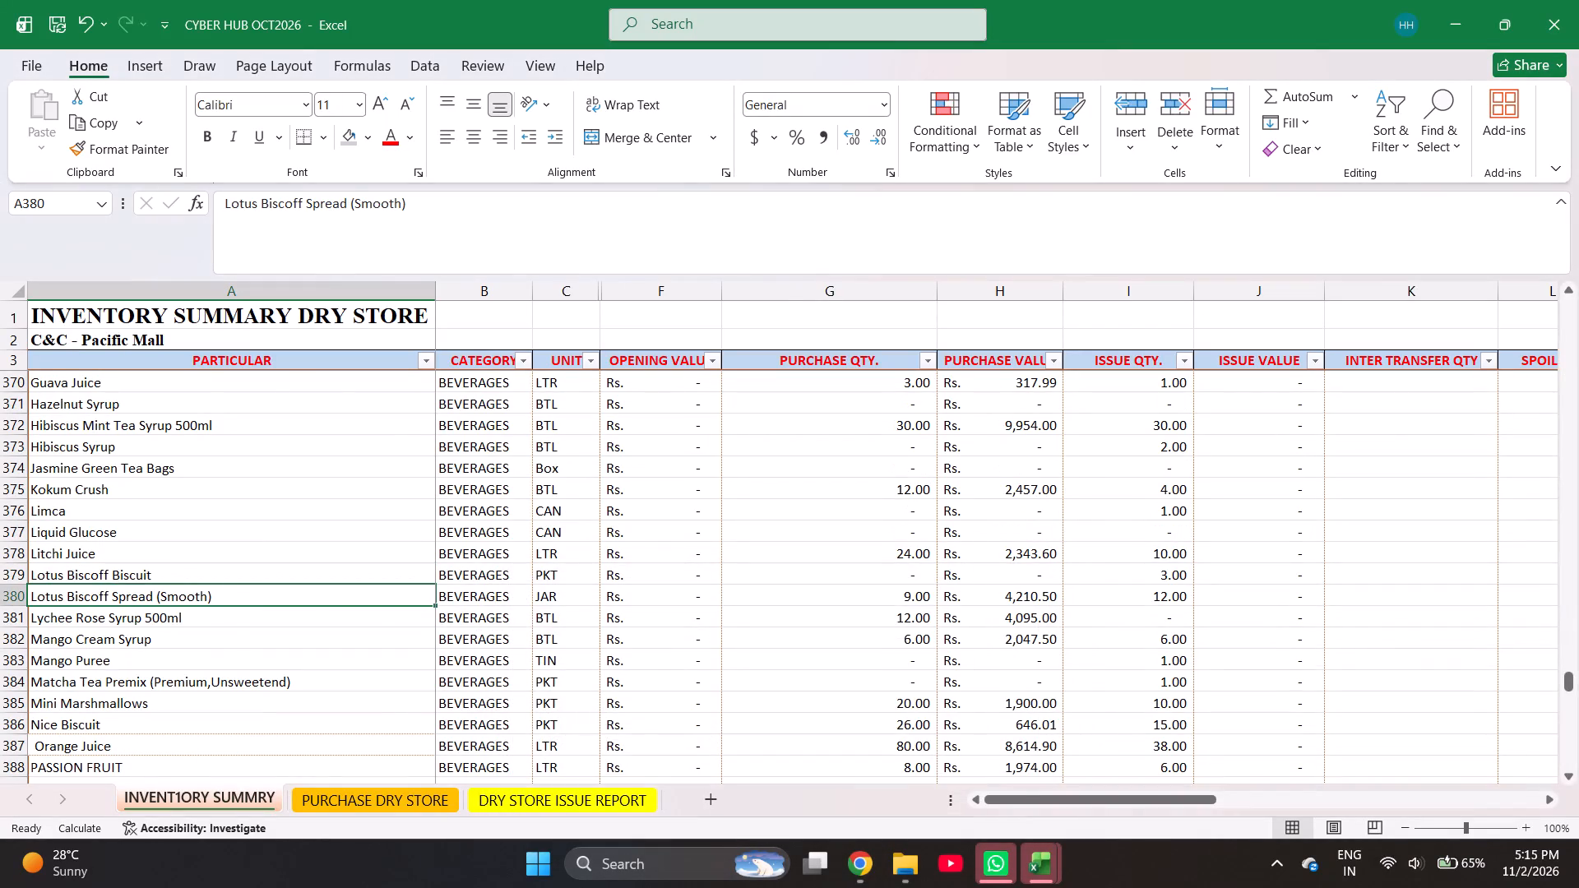
Copy the item name Lotus Biscoff Spread (Smooth) from the inventory summary into the purchase sheet's product cell below Oregano Spice Sprinkles.
{"action": "key", "text": "ctrl+c"}
{"action": "key", "text": "ctrl+Page_Down"}
{"action": "key", "text": "Return"}
Select the SHUBHAM INTERNATIONAL supplier entry in the AJINOMOTO row of the purchase sheet.
{"action": "key", "text": "Left"}
{"action": "key", "text": "ctrl+Up"}
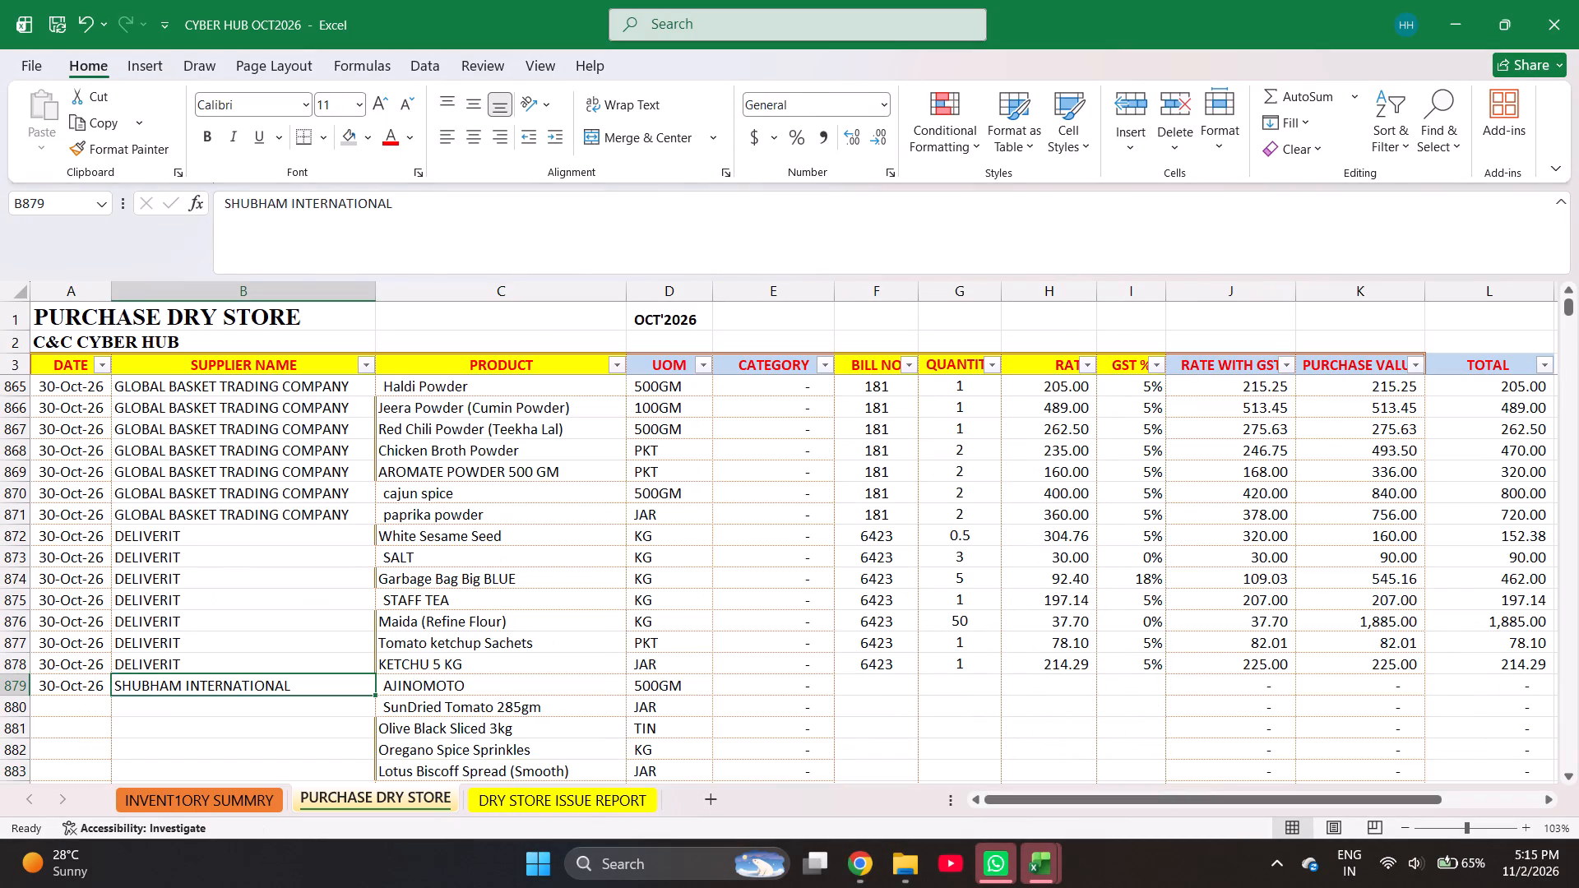
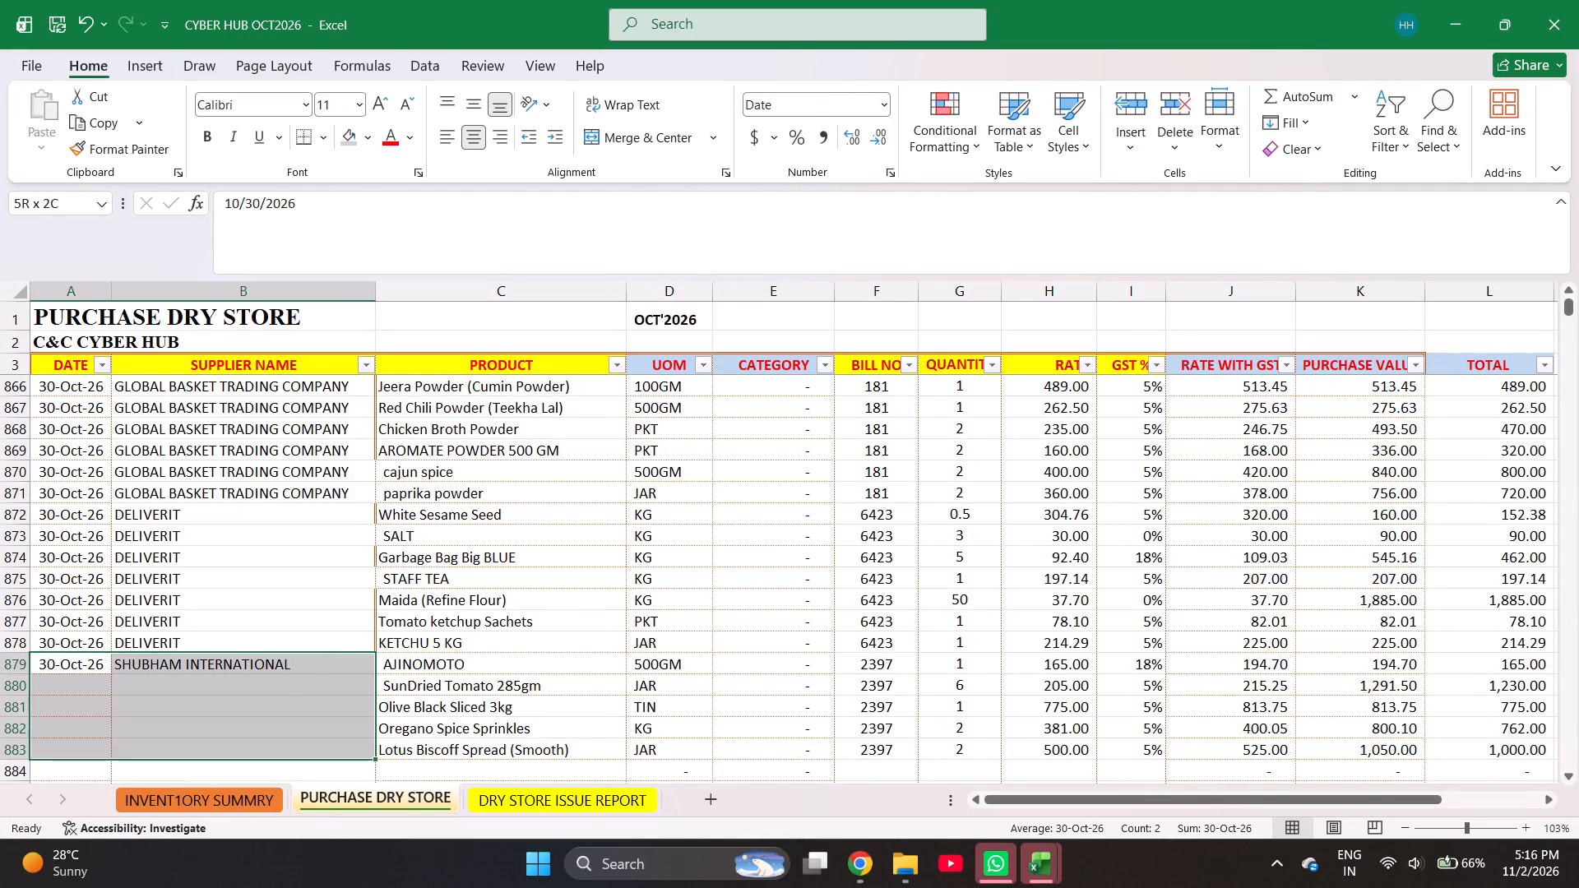
Fill the 30-Oct-26 date and SHUBHAM INTERNATIONAL supplier down from the AJINOMOTO row through the Lotus Biscoff Spread (Smooth) row.
{"action": "key", "text": "ctrl+d"}
Select the purchase value and total cells, starting at the AJINOMOTO row of the SHUBHAM INTERNATIONAL bill.
{"action": "key", "text": "ctrl+Right"}
{"action": "key", "text": "shift+Left"}
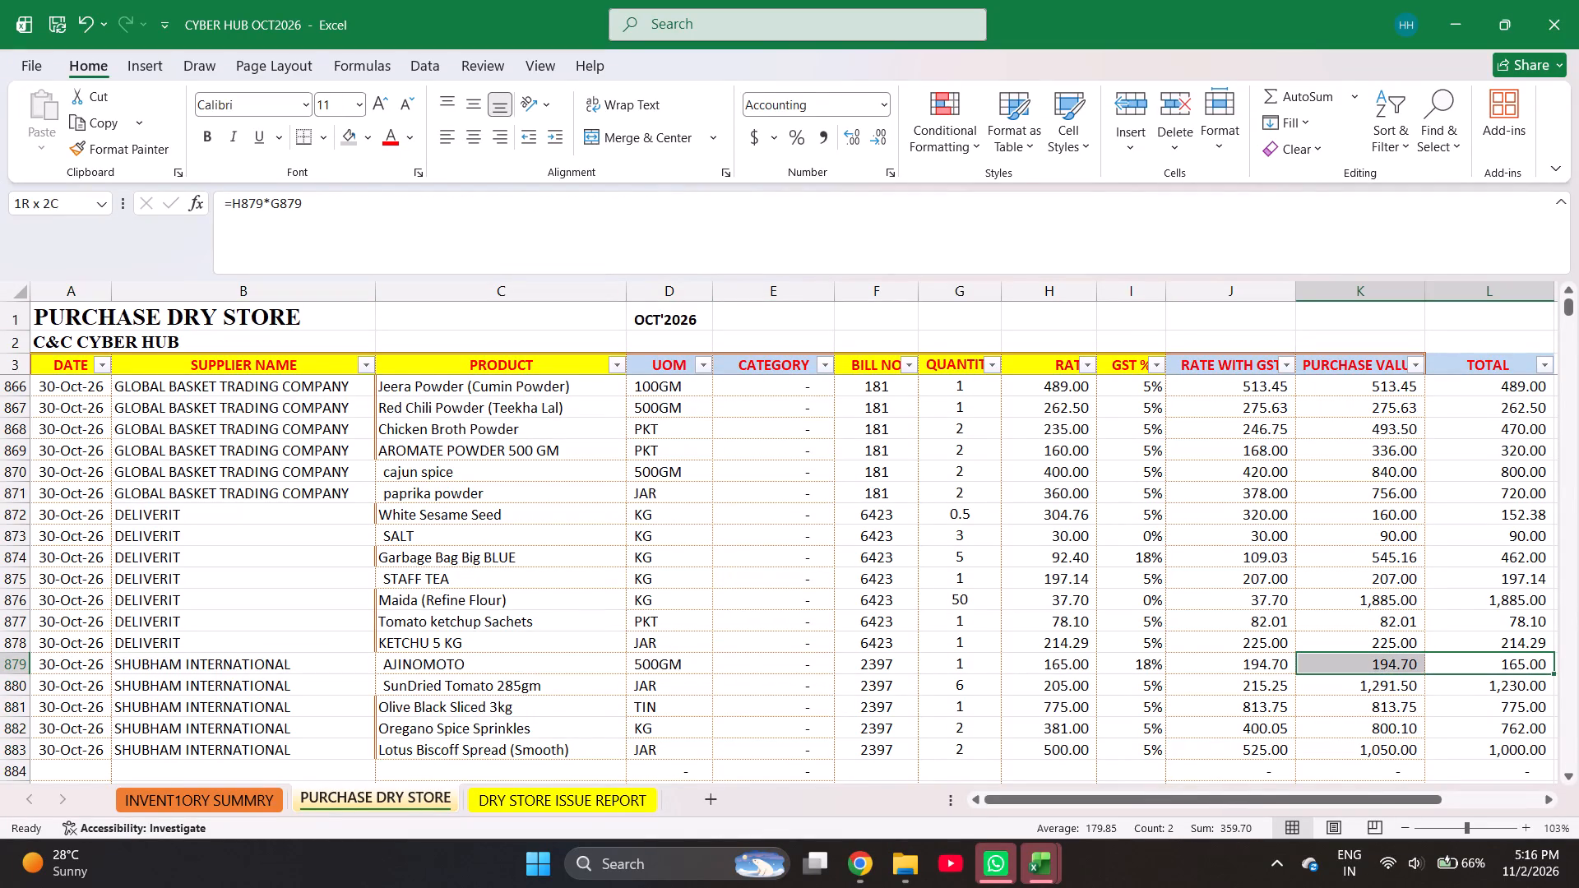
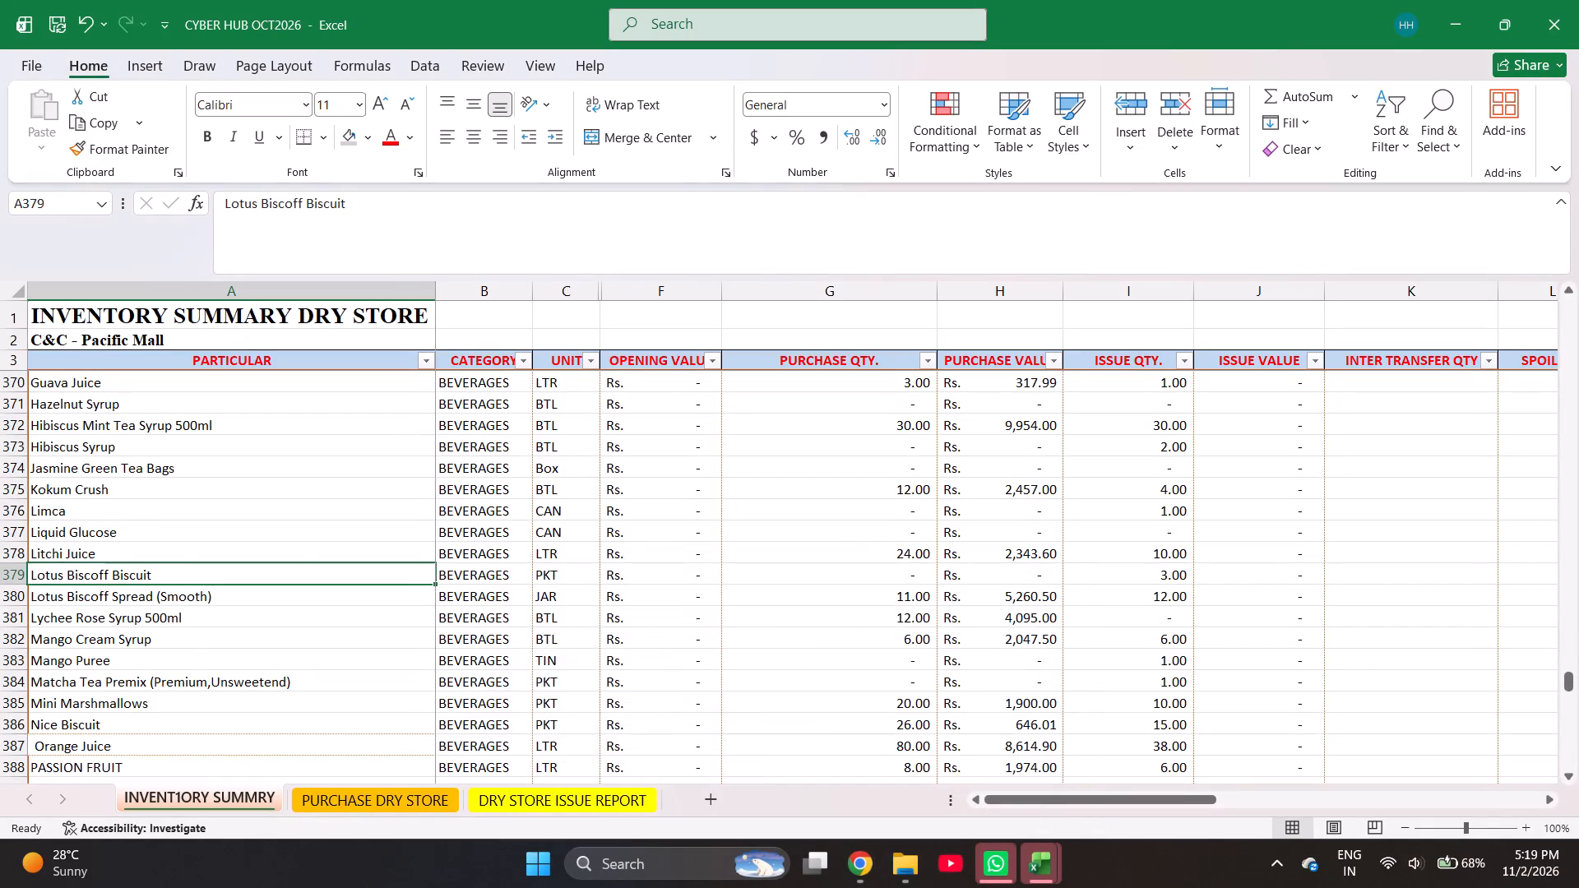
Copy the Lotus Biscoff Biscuit name from the inventory summary into the product cell below NICE BISCUIT in the PURCHASE DRY STORE sheet.
{"action": "key", "text": "ctrl+c"}
{"action": "key", "text": "ctrl+Page_Down"}
{"action": "key", "text": "Return"}
{"action": "key", "text": "Return"}
{"action": "key", "text": "Left"}
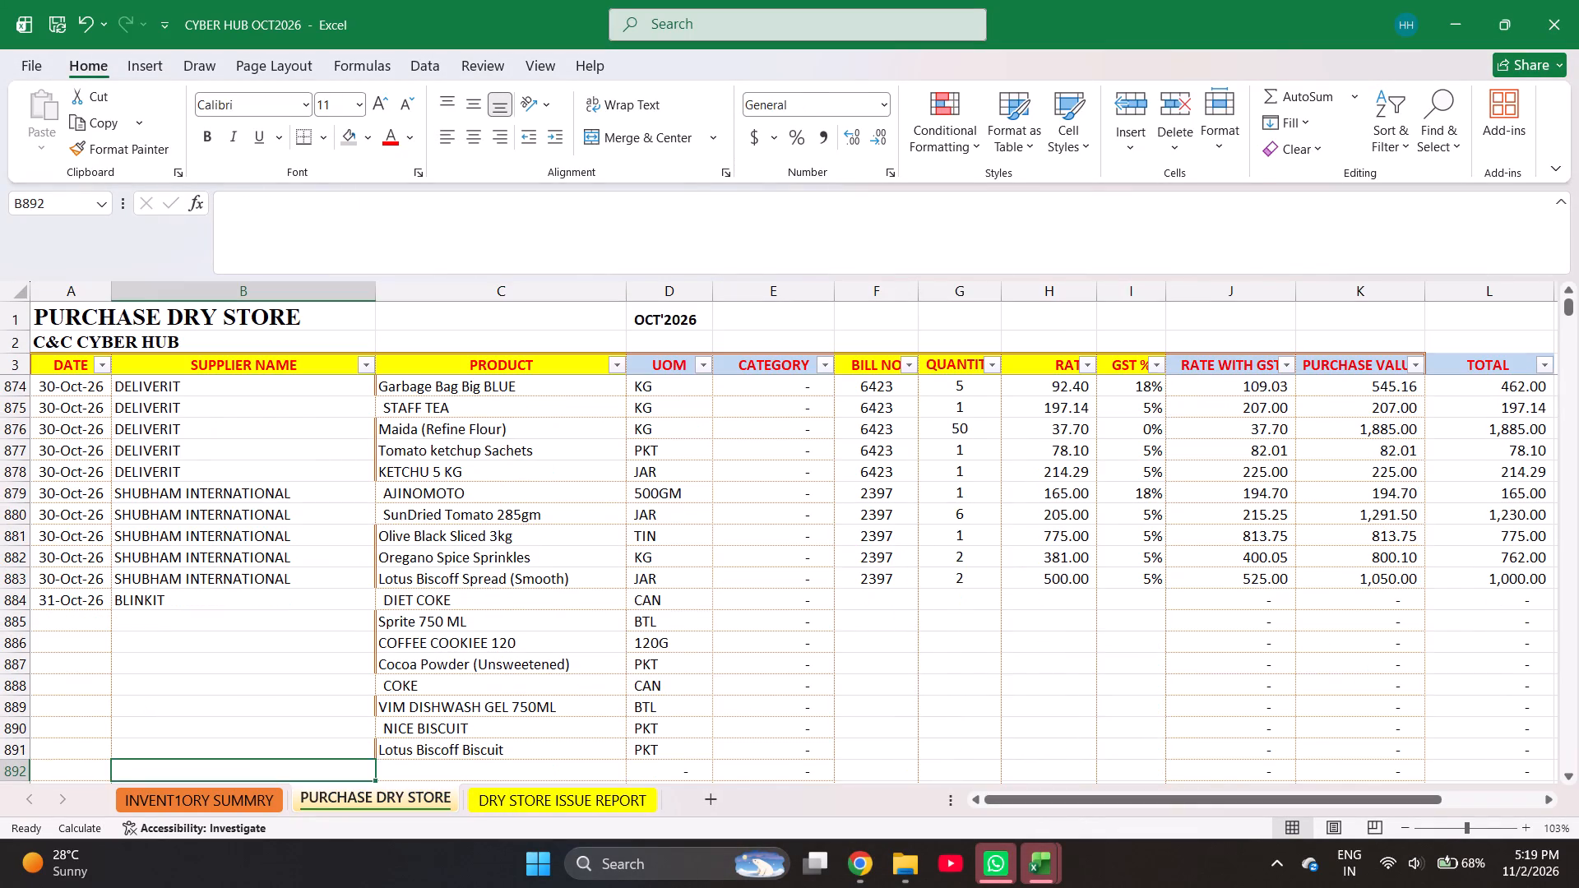
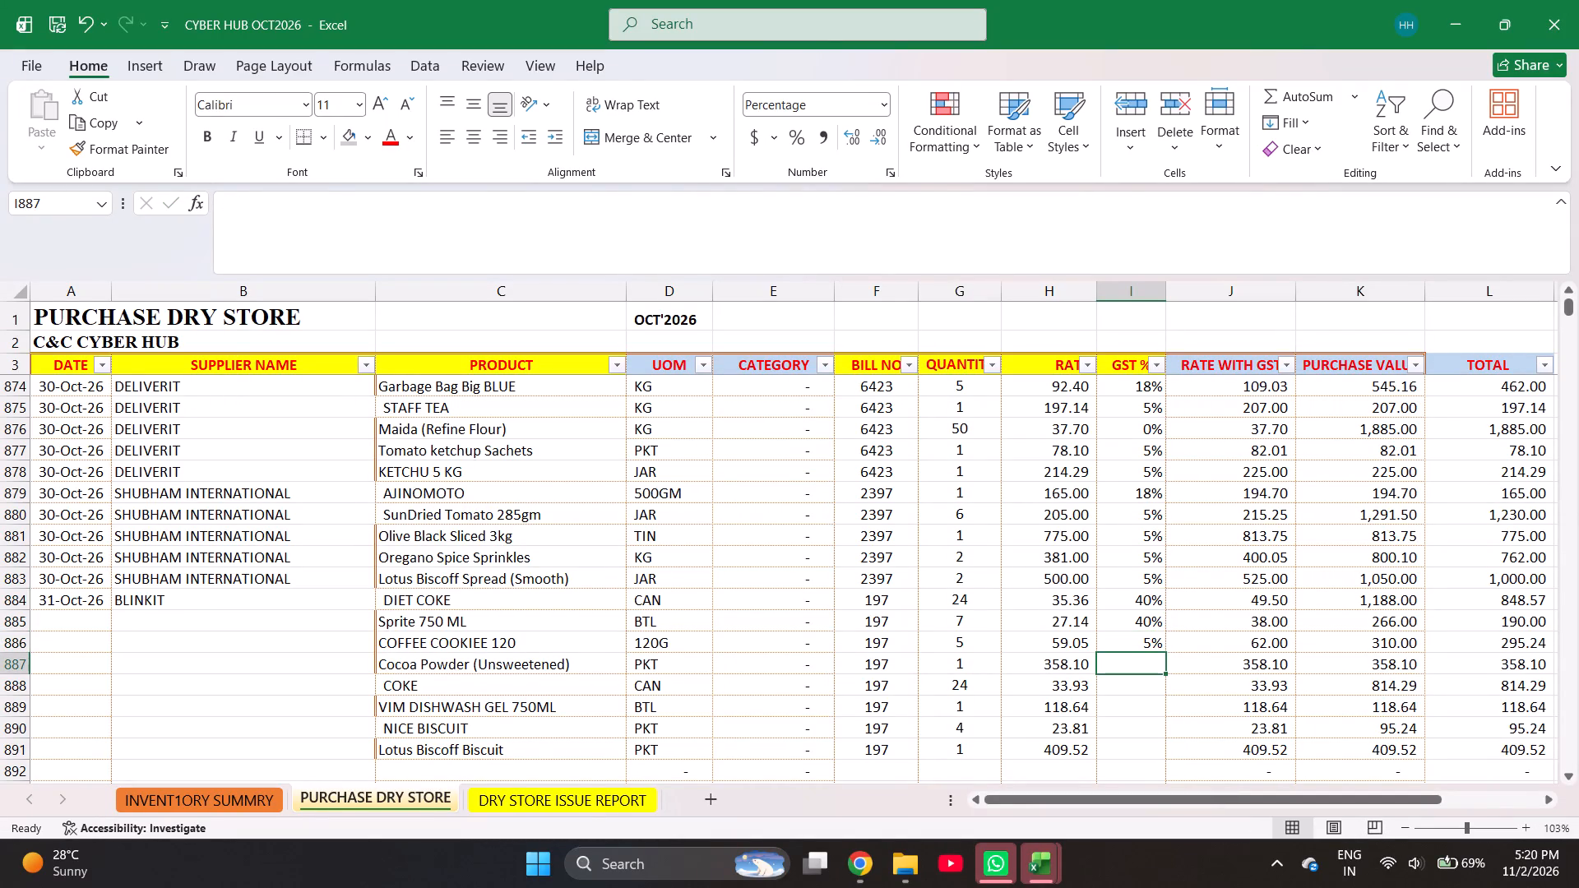
Enter GST rates of 5% for Cocoa Powder, 40% for COKE, 18% for VIM DISHWASH GEL, and 5% for NICE BISCUIT and Lotus Biscoff Biscuit.
{"action": "key", "text": "5"}
{"action": "key", "text": "Return"}
{"action": "key", "text": "5"}
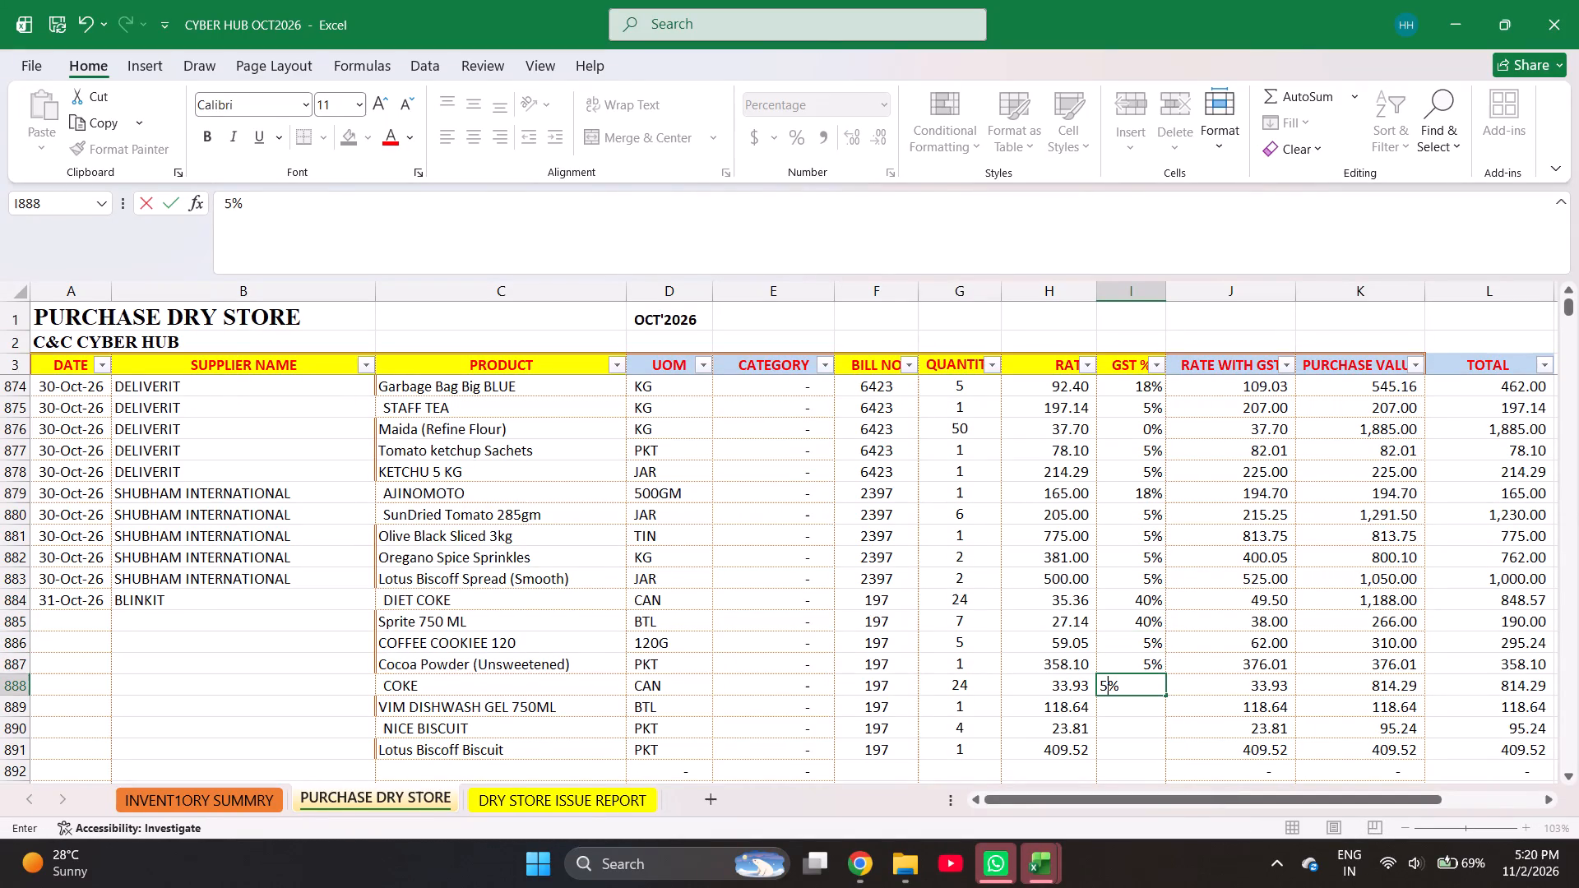
{"action": "key", "text": "Escape"}
{"action": "type", "text": "40"}
{"action": "key", "text": "Return"}
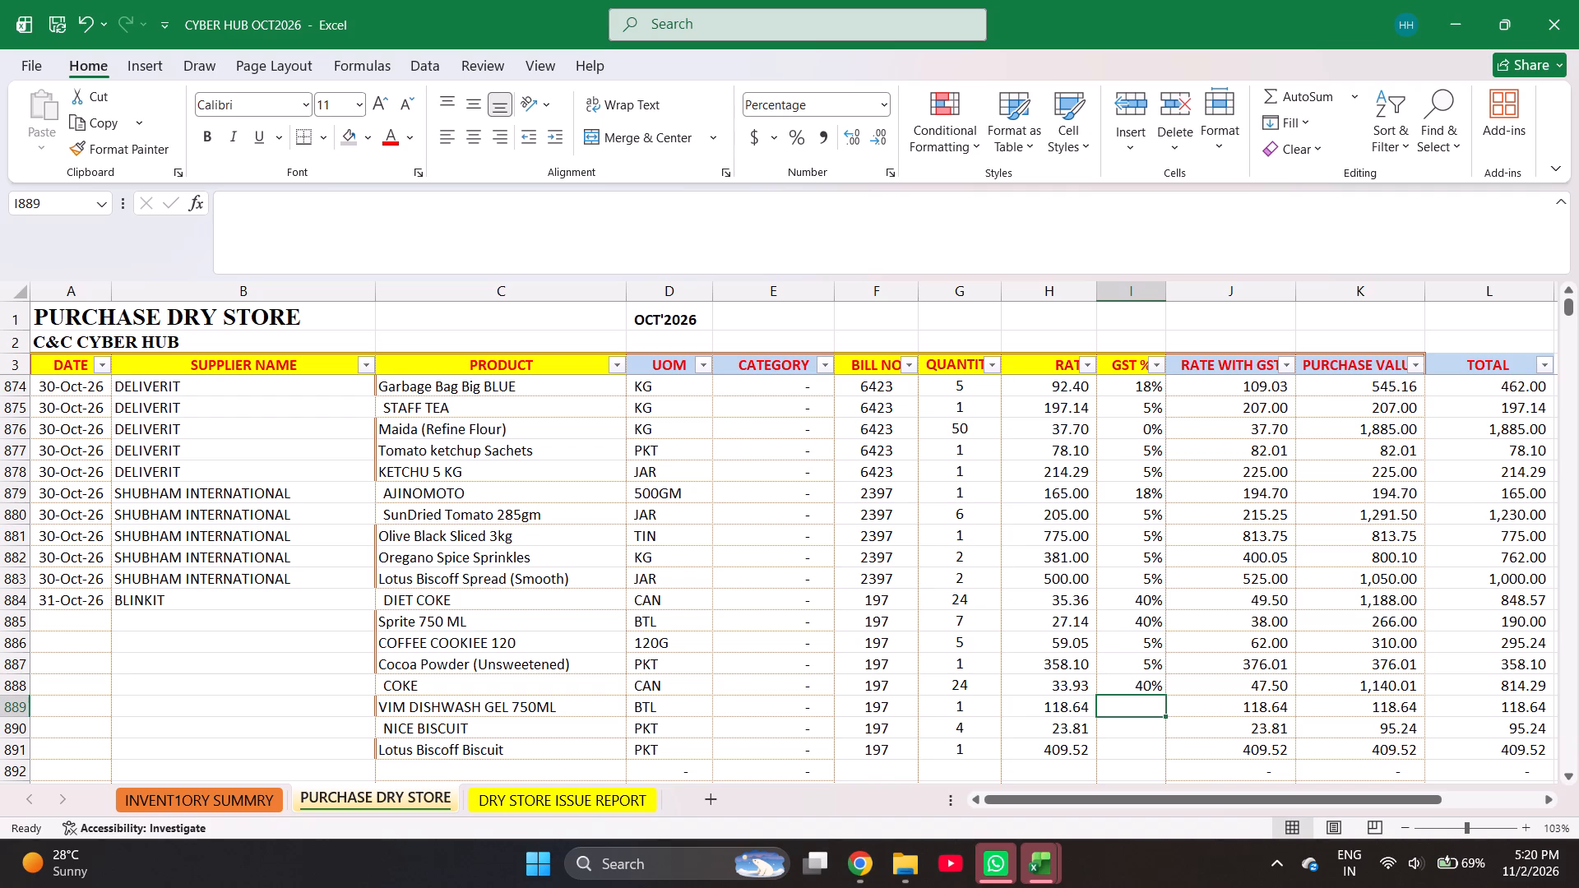
{"action": "type", "text": "18"}
{"action": "key", "text": "Return"}
{"action": "key", "text": "5"}
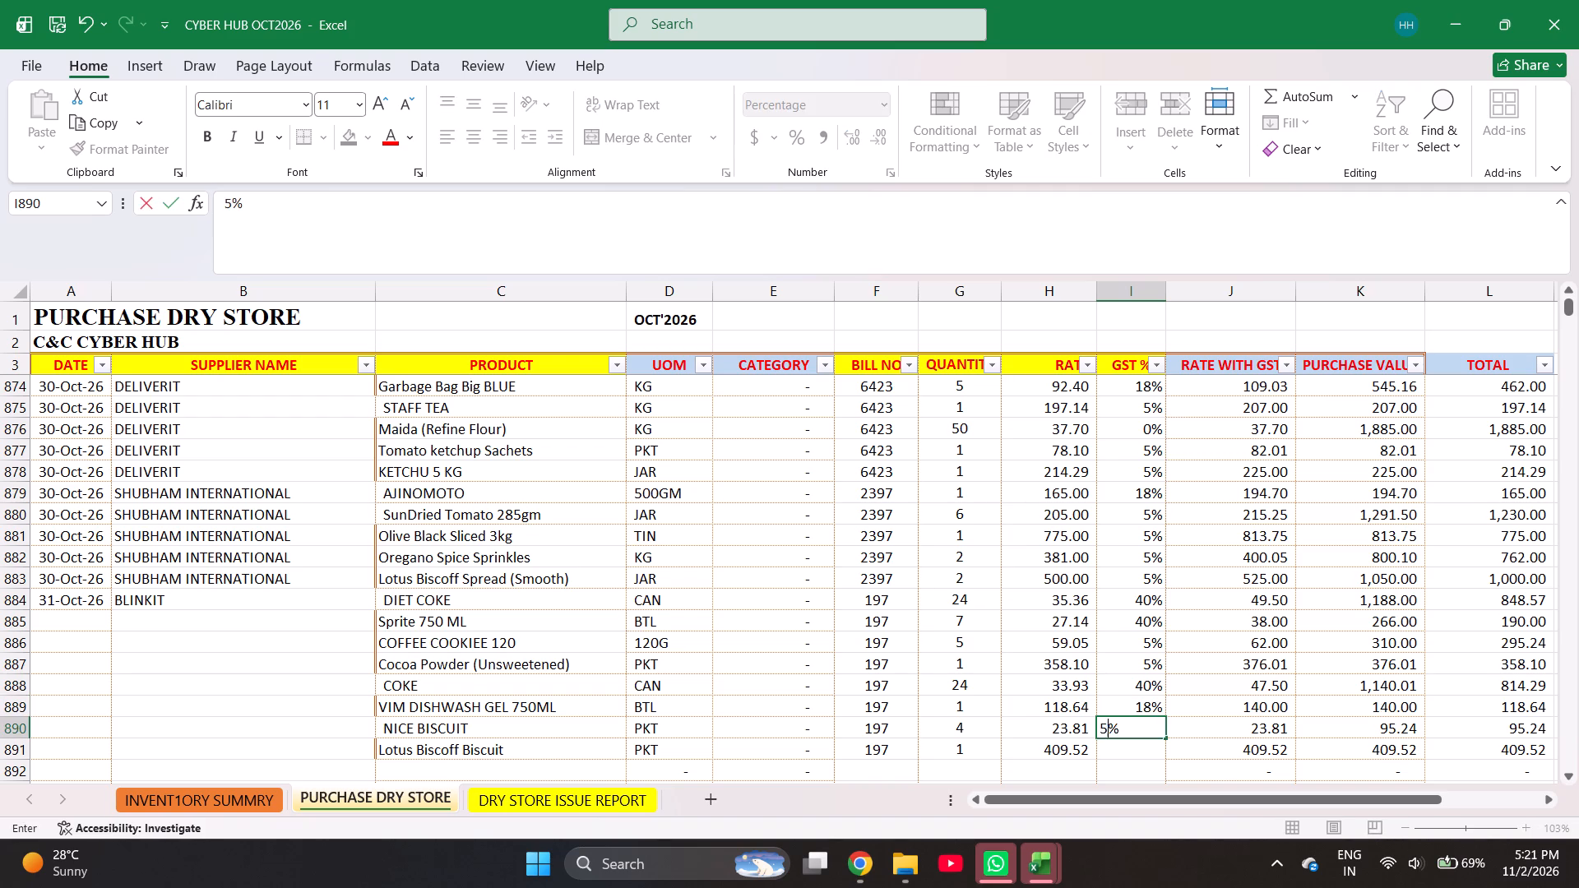
{"action": "key", "text": "Return"}
{"action": "key", "text": "5"}
{"action": "key", "text": "Return"}
Fill the 31-Oct-26 date and BLINKIT supplier down from the DIET COKE row through row 892, just below Lotus Biscoff Biscuit.
{"action": "key", "text": "ctrl+Left"}
{"action": "key", "text": "ctrl+Left"}
{"action": "key", "text": "ctrl+Left"}
{"action": "key", "text": "ctrl+Left"}
{"action": "key", "text": "ctrl+Left"}
{"action": "key", "text": "ctrl+Left"}
{"action": "key", "text": "ctrl+Left"}
{"action": "key", "text": "ctrl+Left"}
{"action": "key", "text": "ctrl+Up"}
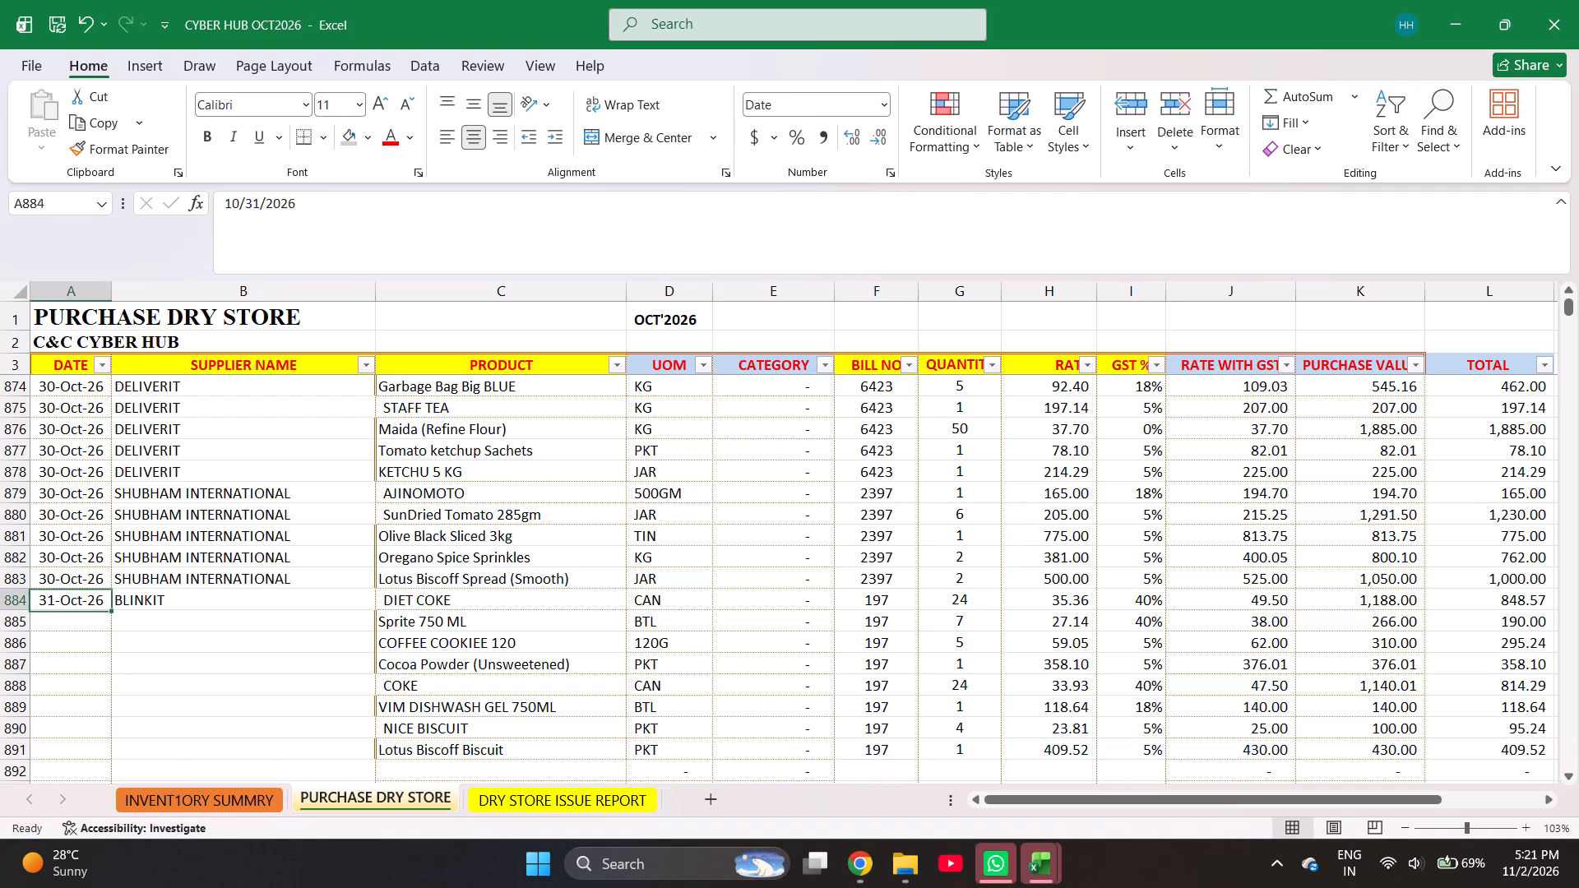
{"action": "key", "text": "shift+Right"}
{"action": "key", "text": "shift+Down"}
{"action": "key", "text": "shift+Down"}
{"action": "key", "text": "shift+Down"}
{"action": "key", "text": "shift+Down"}
{"action": "key", "text": "shift+Down"}
{"action": "key", "text": "shift+Down"}
{"action": "key", "text": "shift+Down"}
{"action": "key", "text": "shift+Down"}
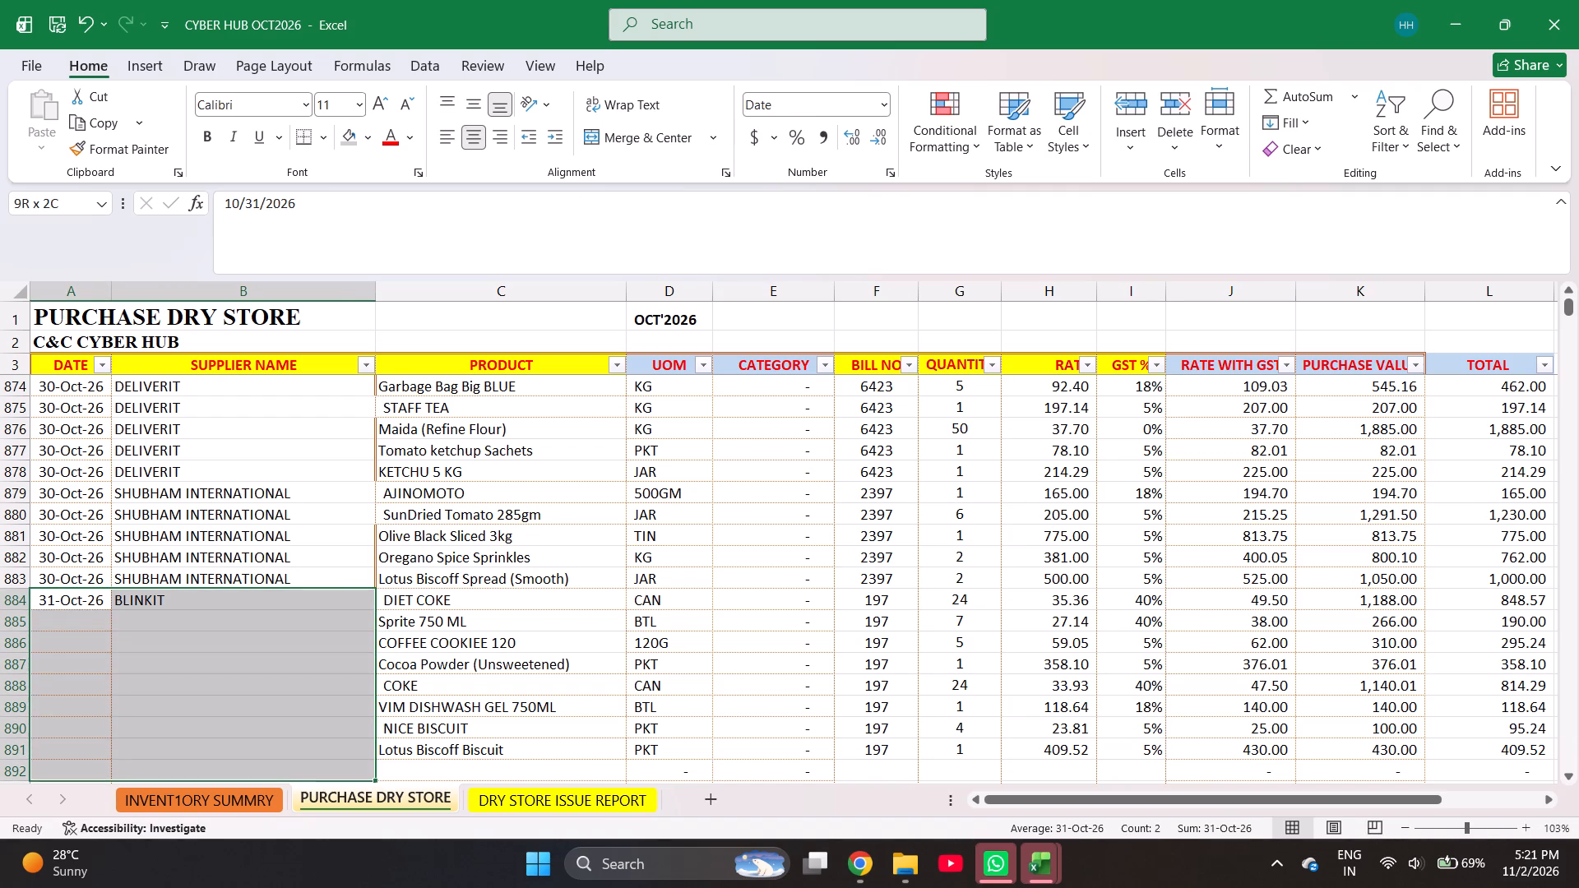
{"action": "key", "text": "ctrl+d"}
Enter "frieght charge" as the product in row 892 and go to that row's bill number cell.
{"action": "key", "text": "ctrl+Down"}
{"action": "key", "text": "Right"}
{"action": "key", "text": "Right"}
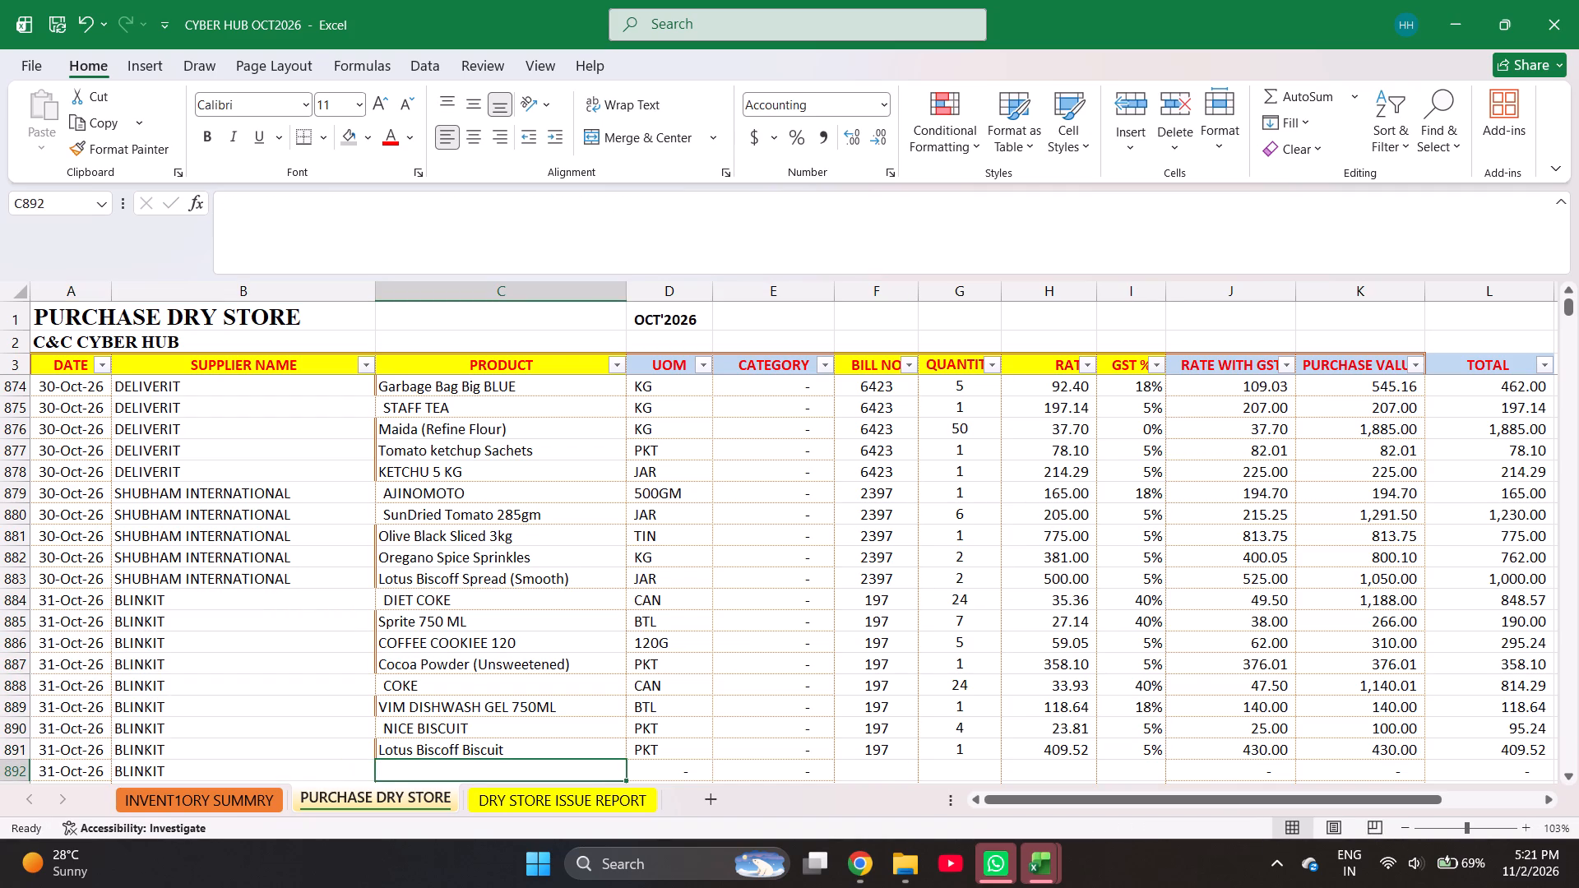
{"action": "type", "text": "FR"}
{"action": "type", "text": "IGH"}
{"action": "key", "text": "f"}
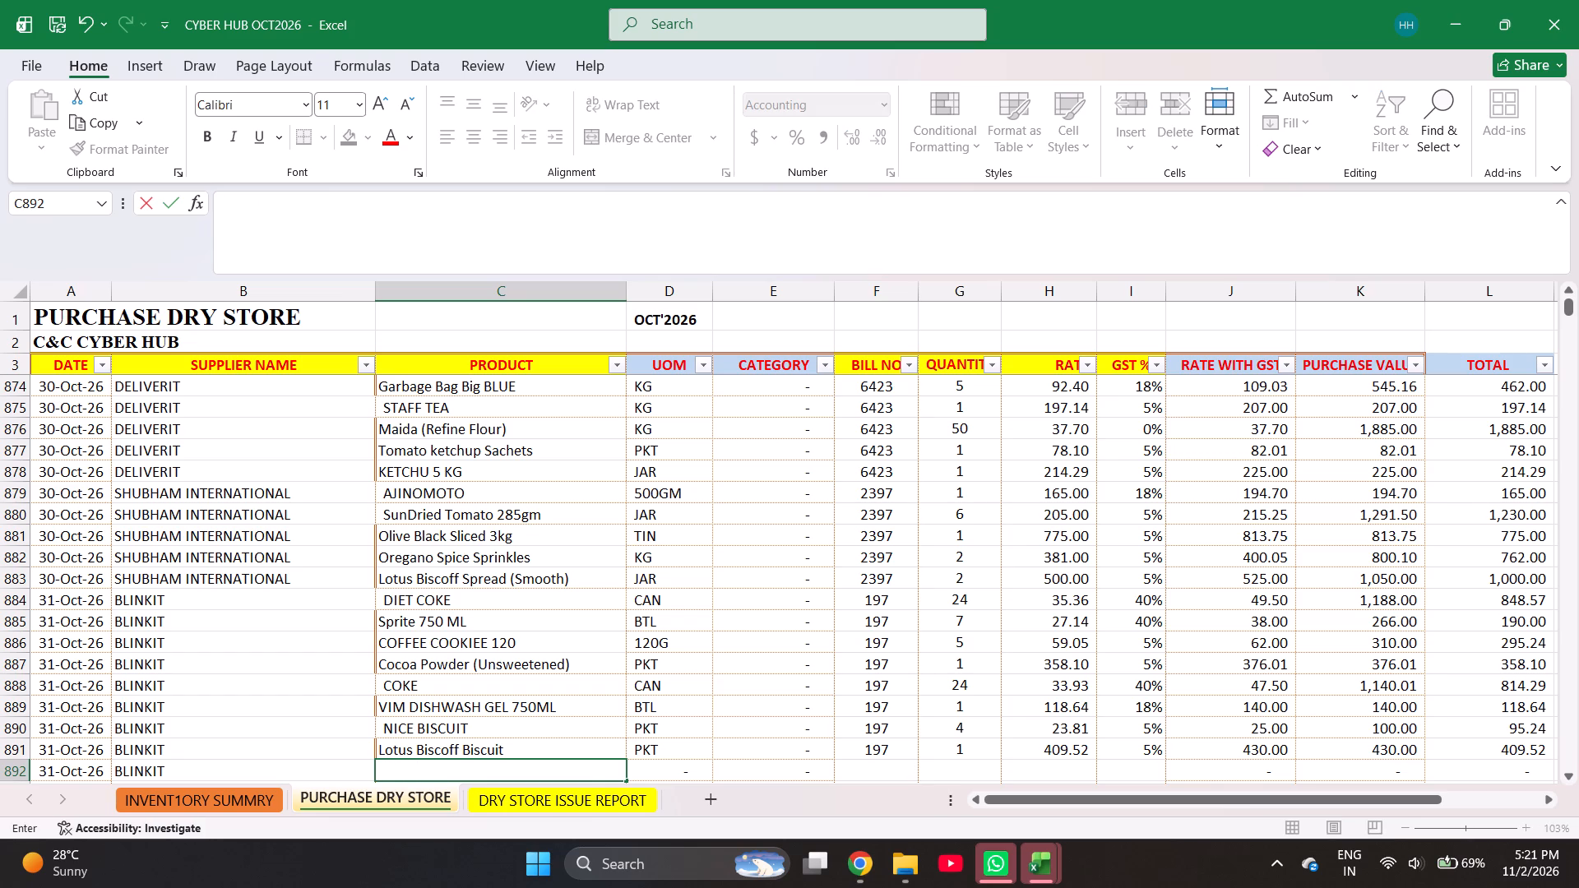
{"action": "key", "text": "Right"}
{"action": "key", "text": "Right"}
{"action": "key", "text": "Right"}
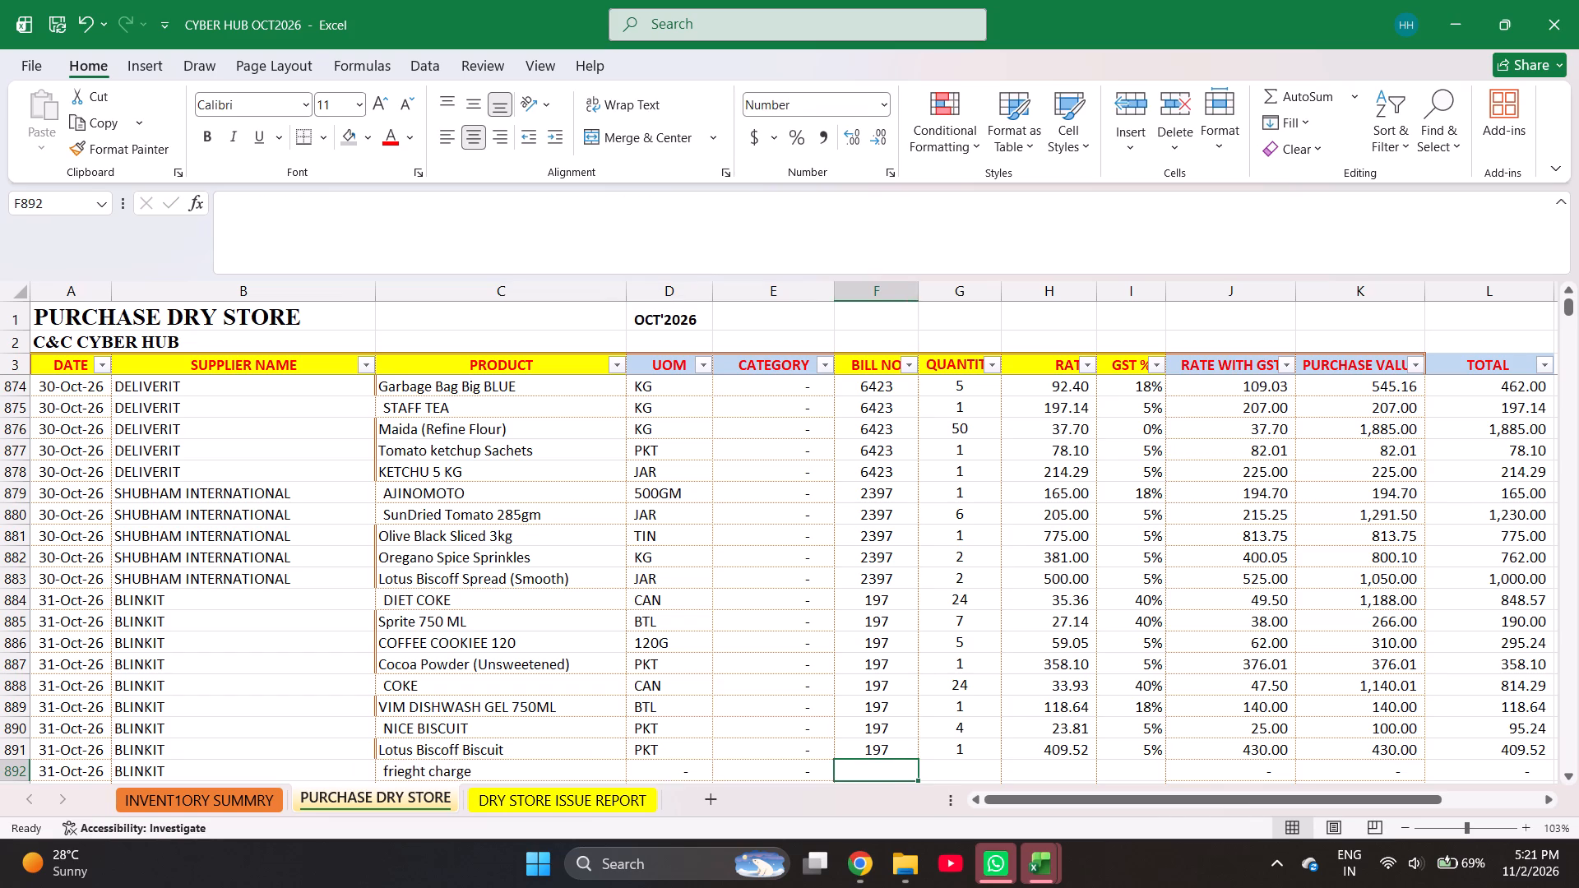
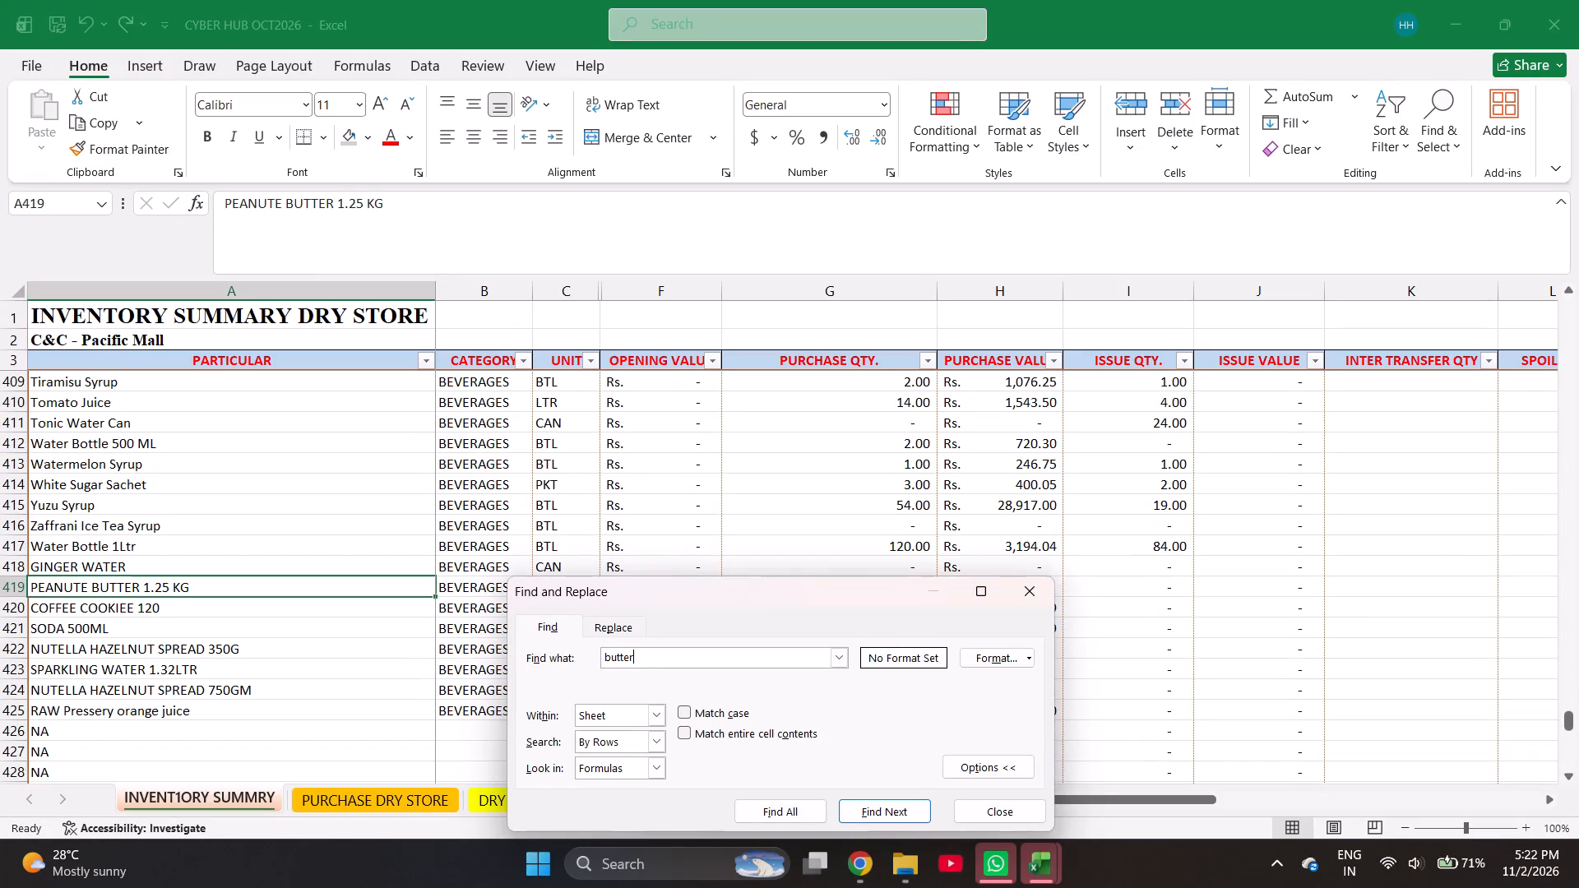
Find the next "butter" entry among the items in the INVENTORY SUMMRY sheet.
{"action": "key", "text": "Escape"}
{"action": "key", "text": "ctrl+f"}
{"action": "key", "text": "Return"}
{"action": "key", "text": "Escape"}
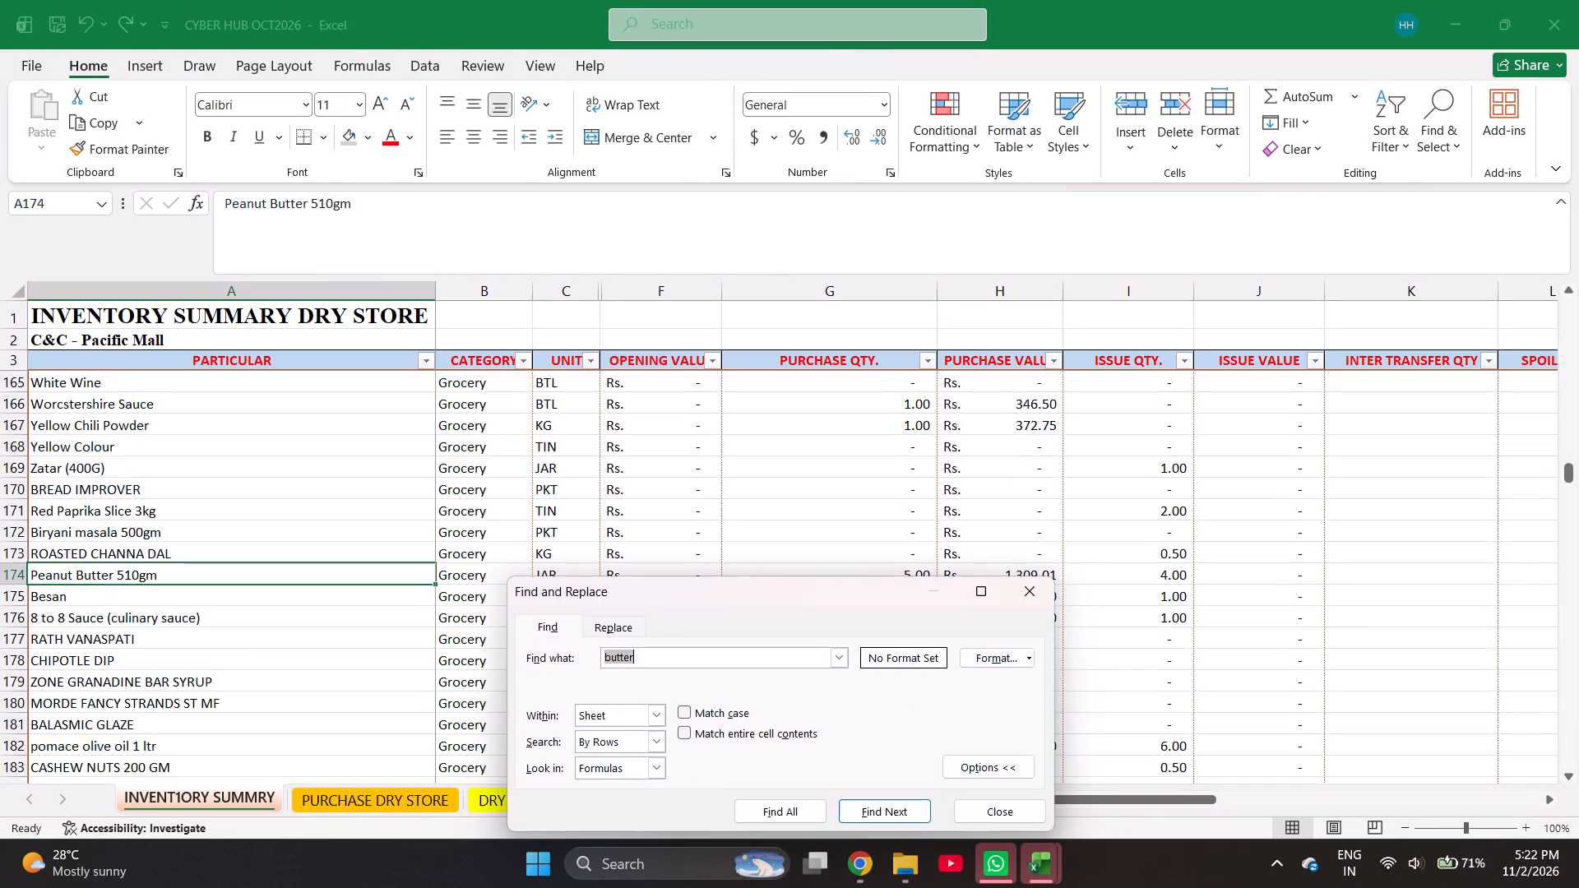
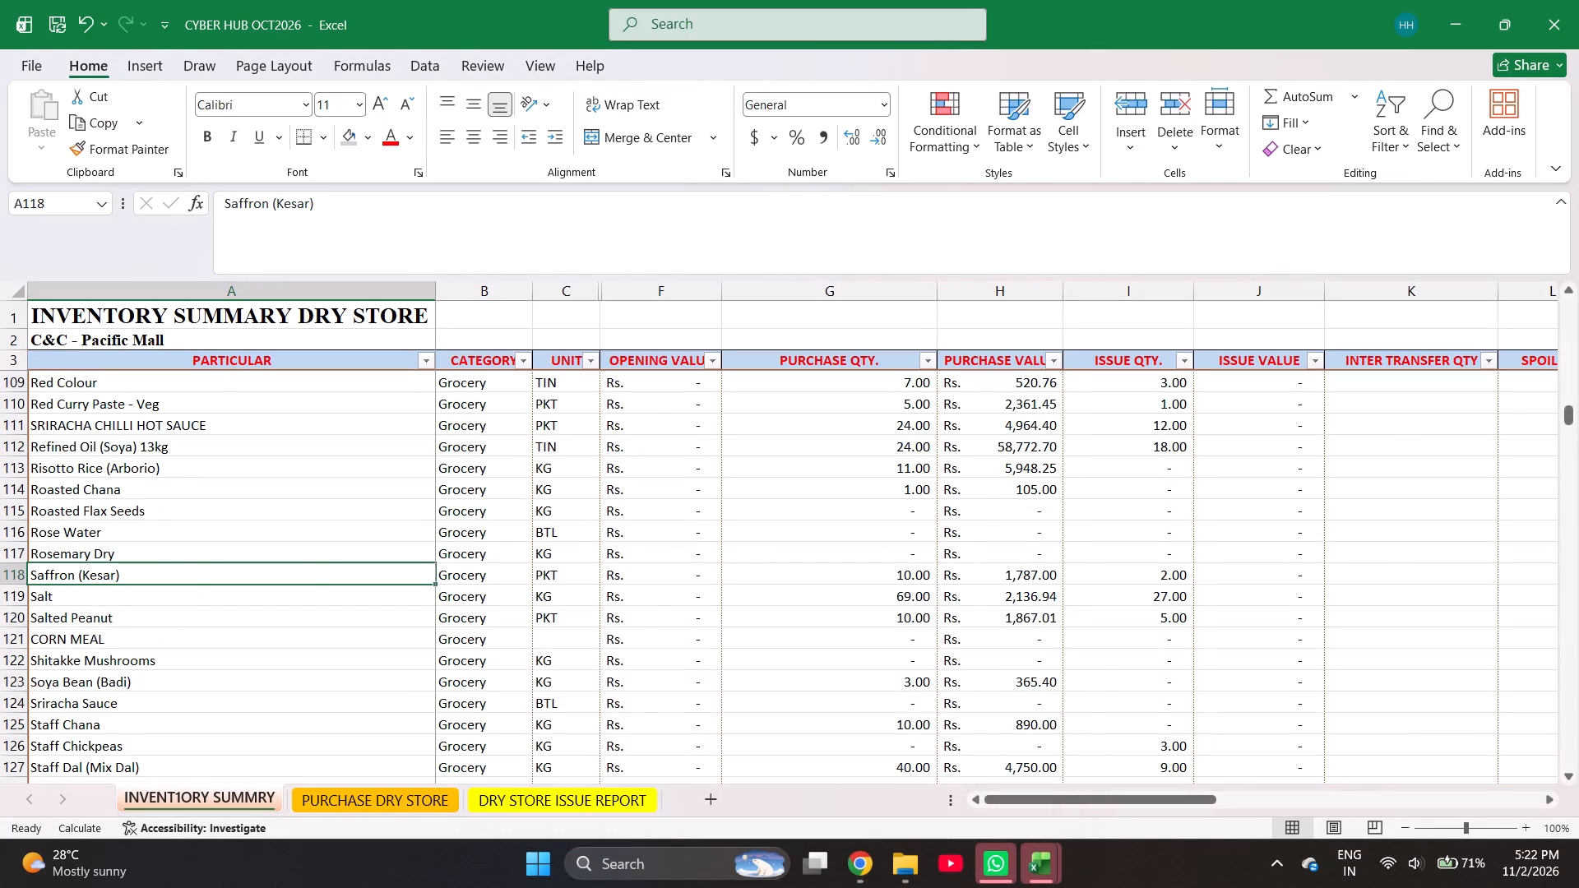
Copy the item Saffron (Kesar) from the INVENTORY SUMMRY sheet into the product cell of row 894 in the PURCHASE DRY STORE sheet.
{"action": "key", "text": "ctrl+c"}
{"action": "key", "text": "ctrl+Page_Down"}
{"action": "key", "text": "Return"}
{"action": "key", "text": "Right"}
{"action": "key", "text": "Right"}
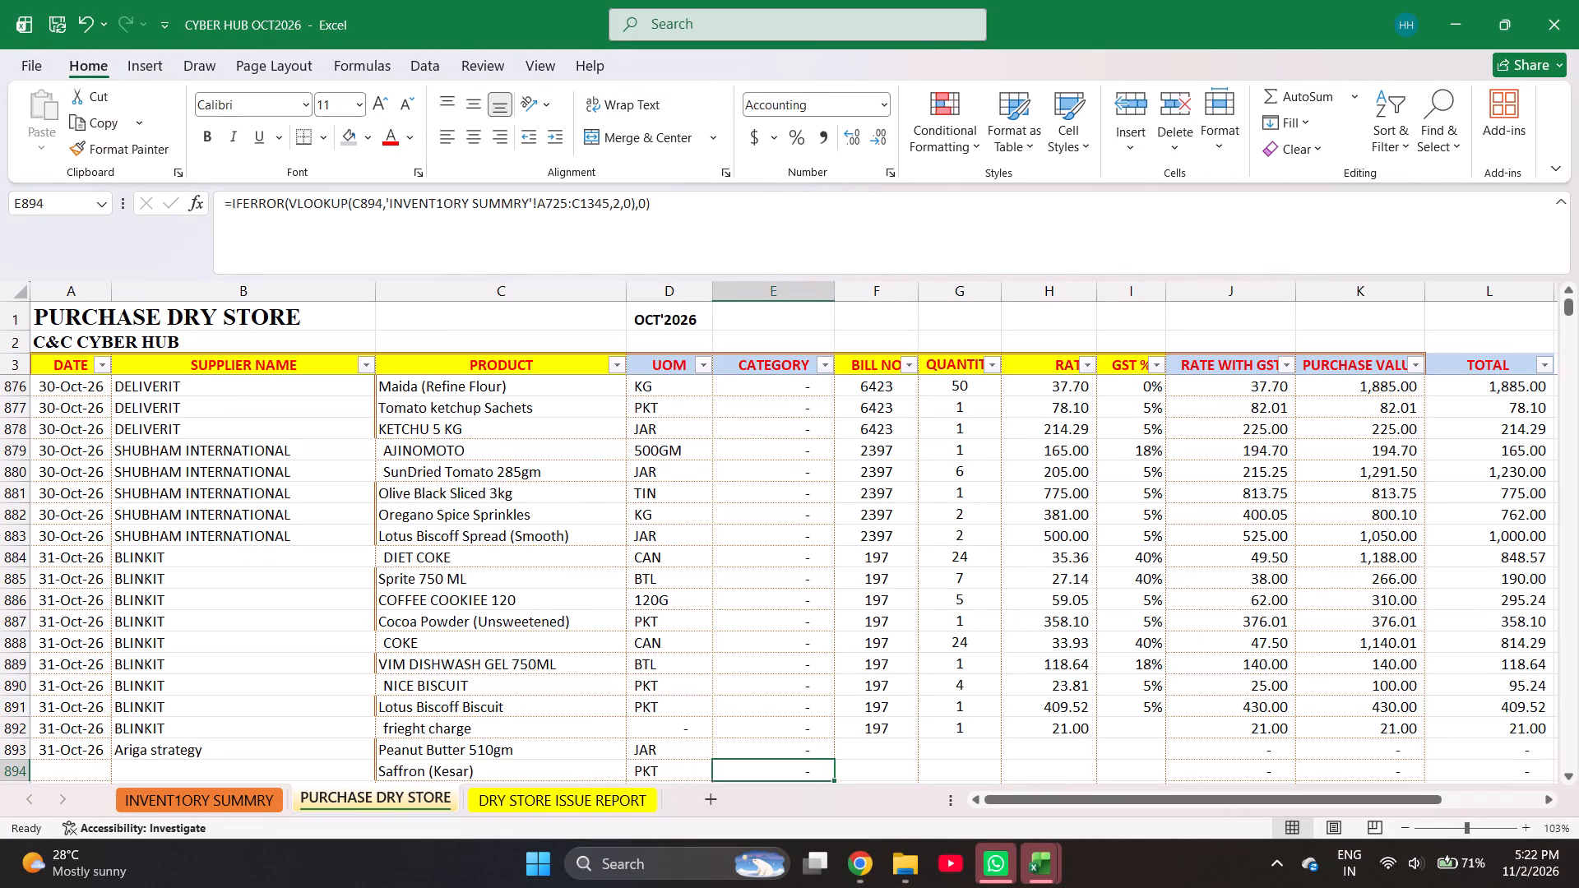
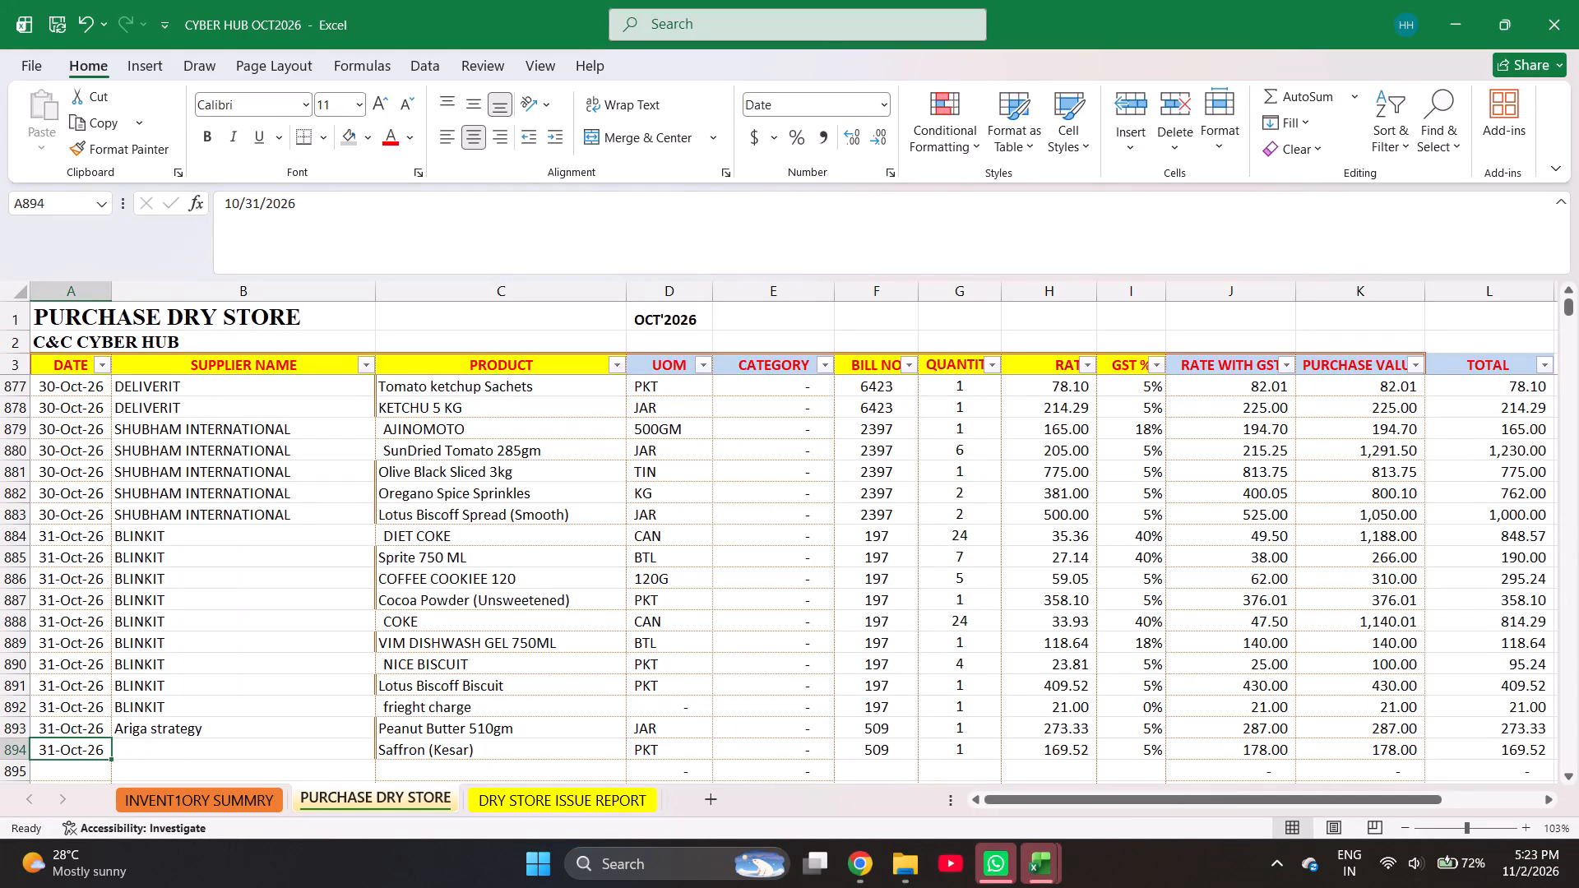
Enter SHUBHAM INTERNATIONAL as the supplier in row 894 and copy it down to the supplier cell of row 895.
{"action": "key", "text": "Right"}
{"action": "type", "text": "sh"}
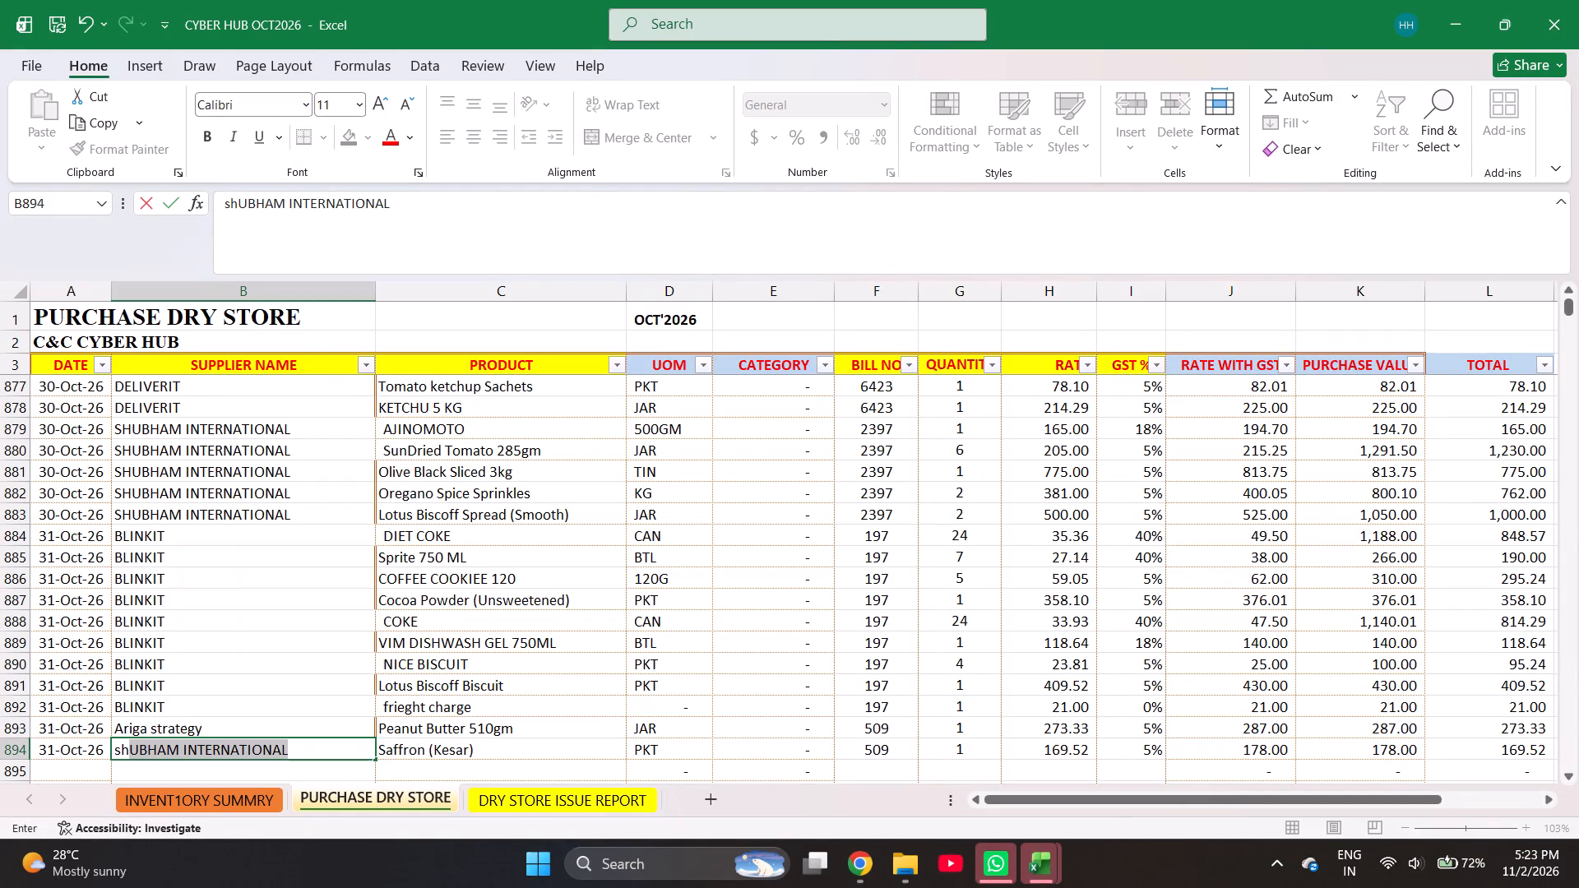
{"action": "key", "text": "Right"}
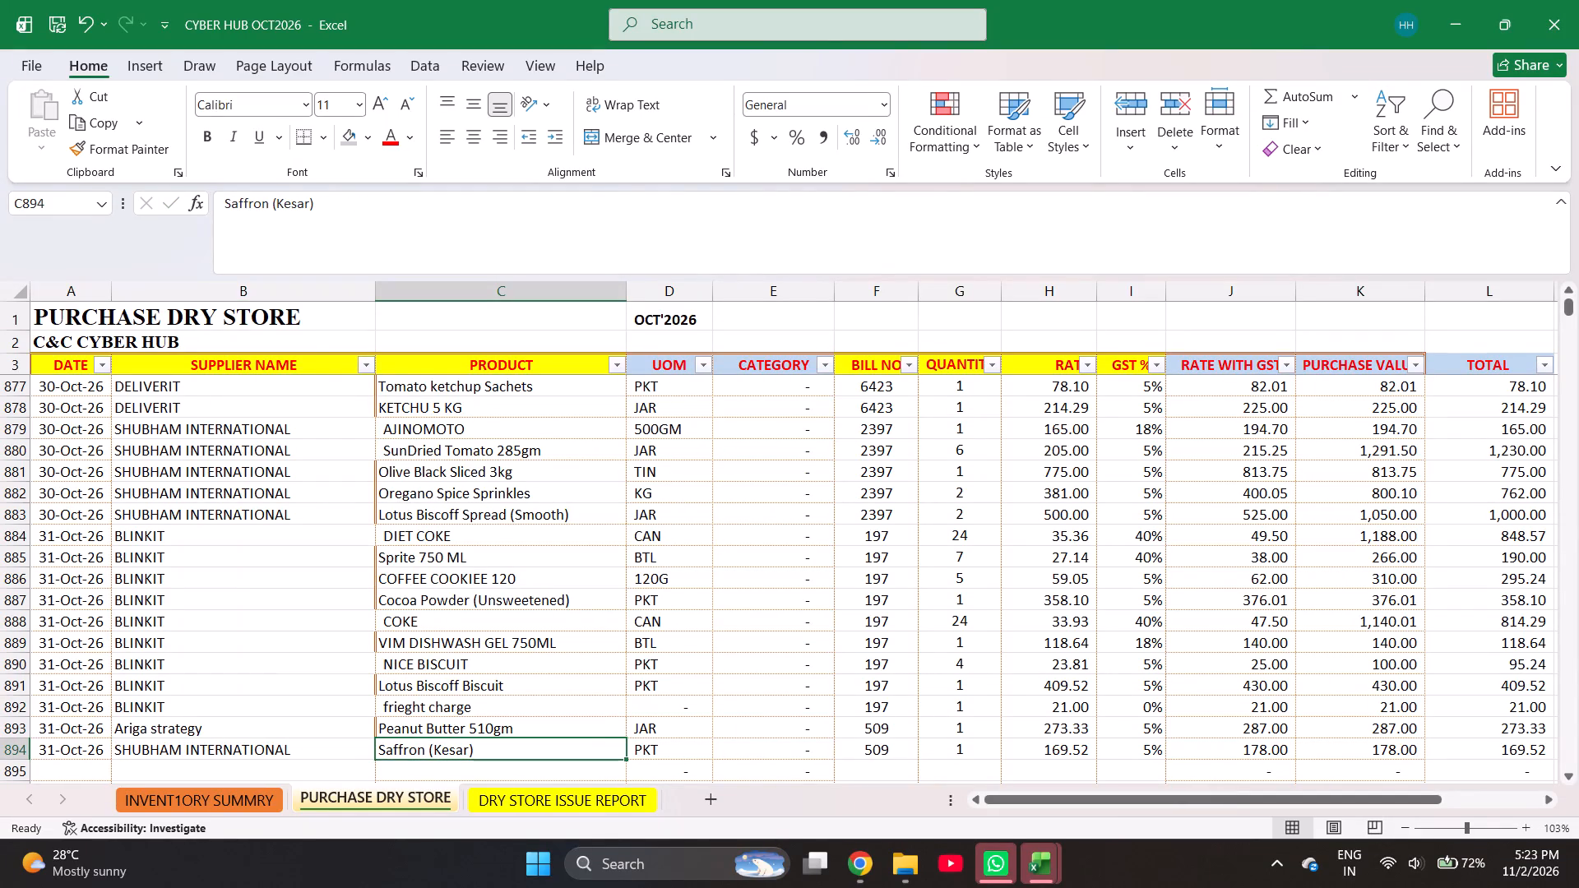
{"action": "key", "text": "Left"}
{"action": "key", "text": "Down"}
{"action": "key", "text": "ctrl+d"}
Replace the supplier in row 894 with Ariga strategy, copied down from row 893.
{"action": "key", "text": "Up"}
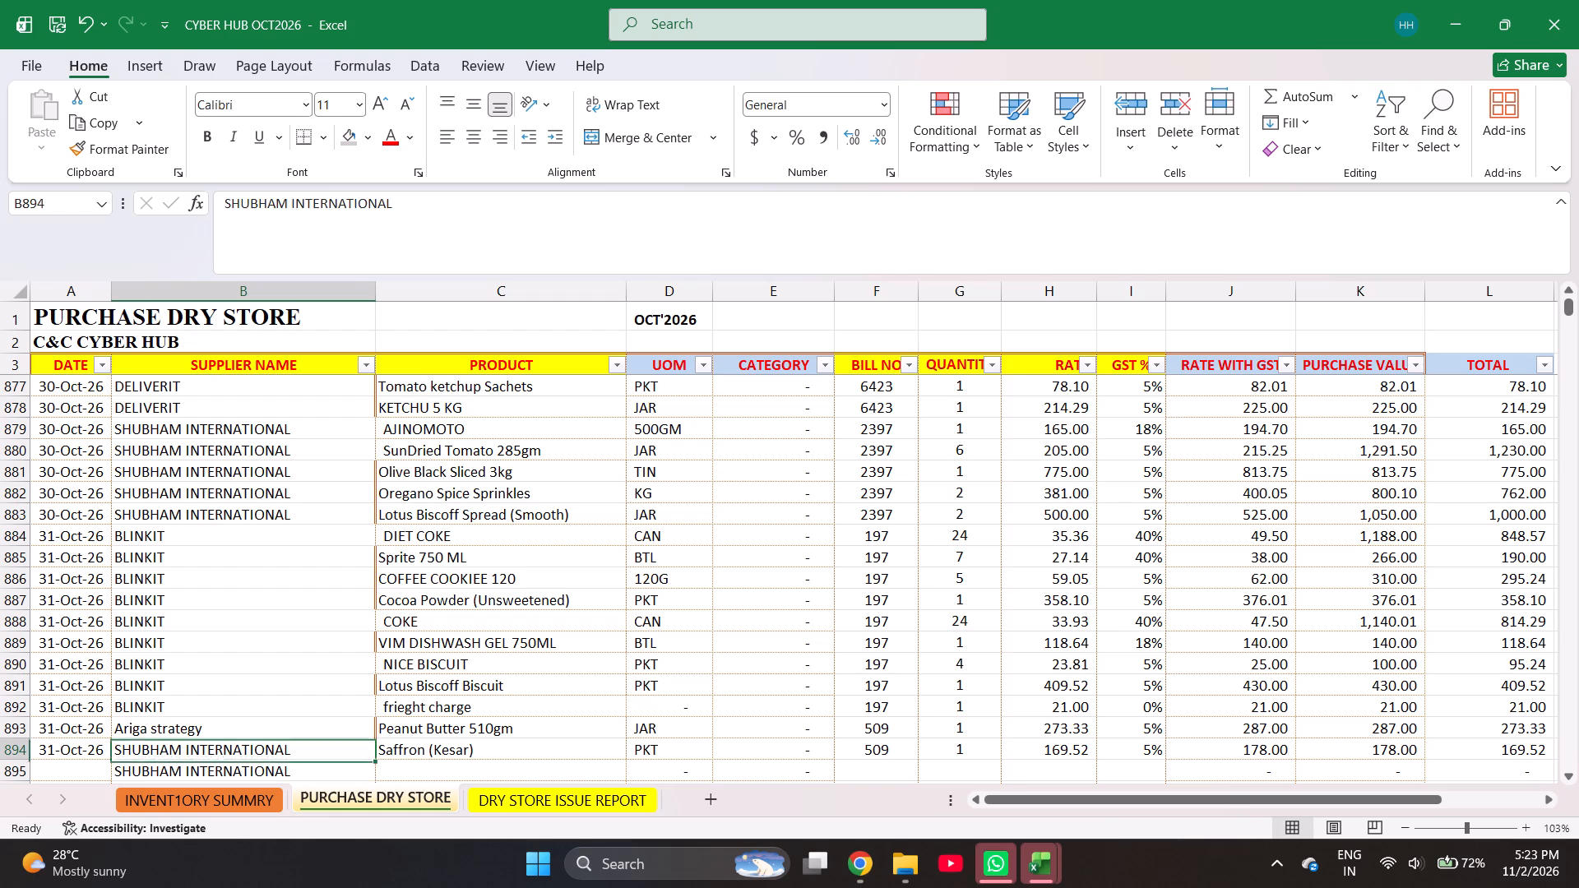
{"action": "key", "text": "ctrl+d"}
Begin the date entry for the purchase in row 895.
{"action": "key", "text": "Left"}
{"action": "key", "text": "Down"}
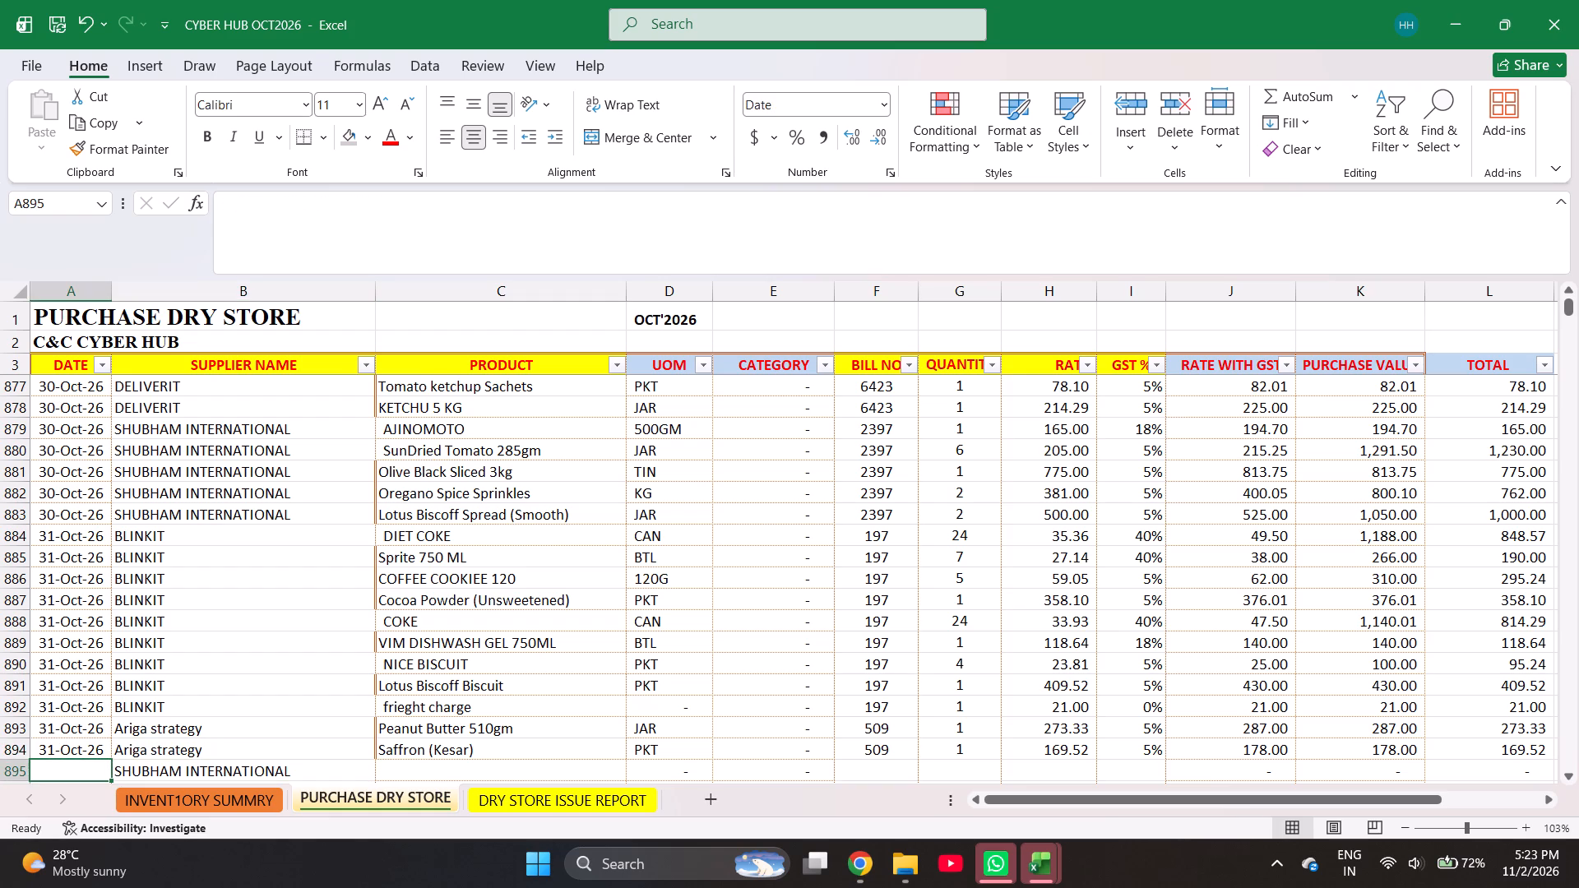
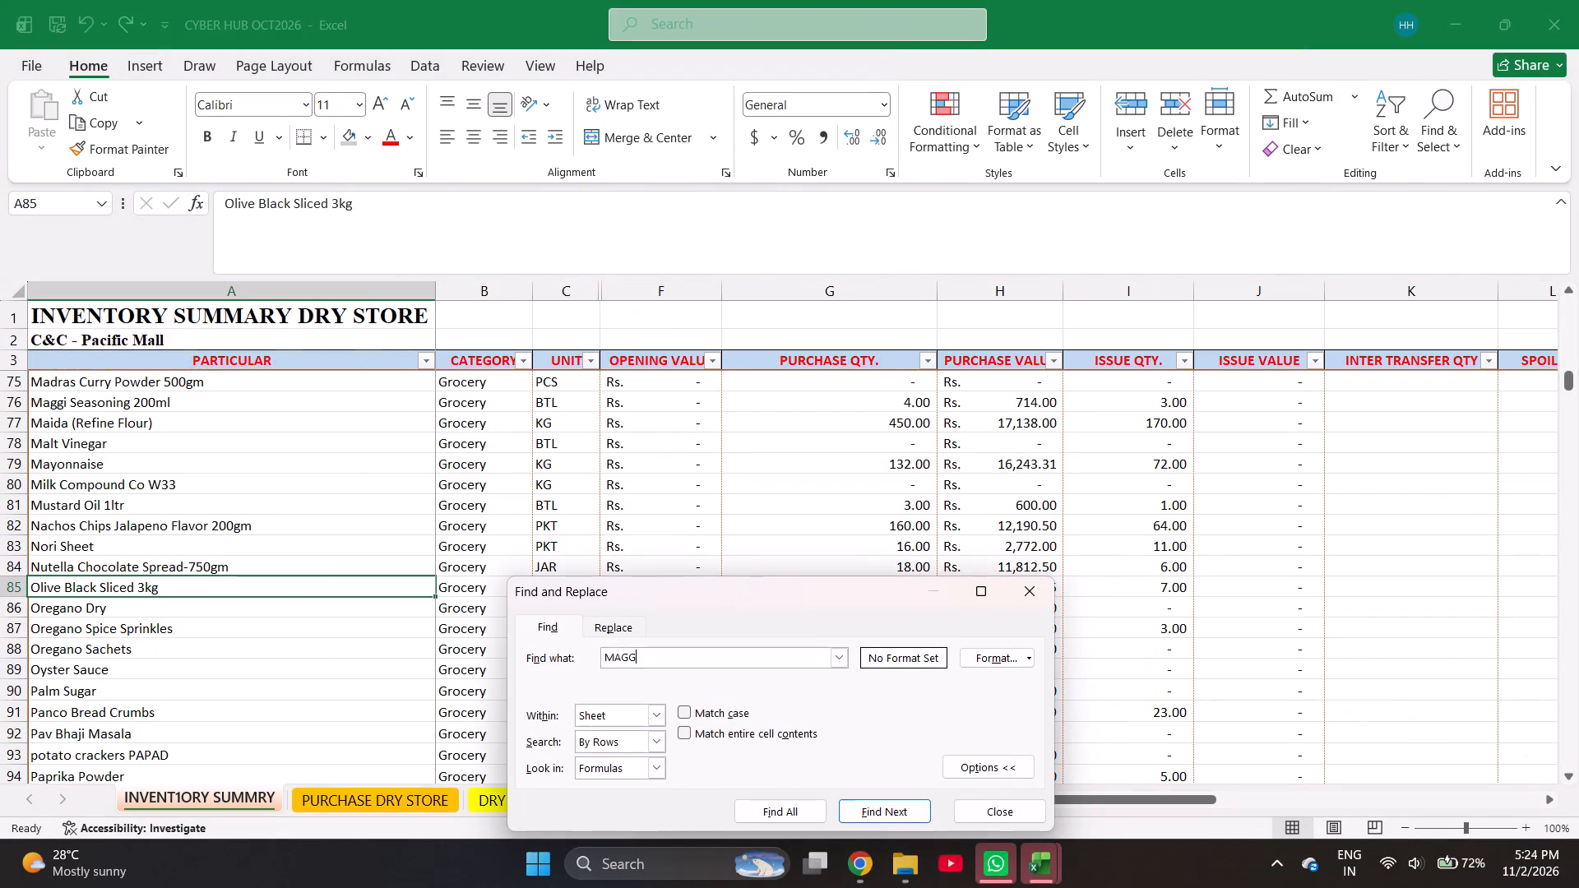
Find Maggi Seasoning 200ml by searching MAGG in the INVENTORY SUMMRY sheet and copy its name for the PURCHASE DRY STORE sheet.
{"action": "key", "text": "Return"}
{"action": "key", "text": "Escape"}
{"action": "key", "text": "ctrl+c"}
{"action": "key", "text": "ctrl+Page_Down"}
{"action": "key", "text": "ctrl+Right"}
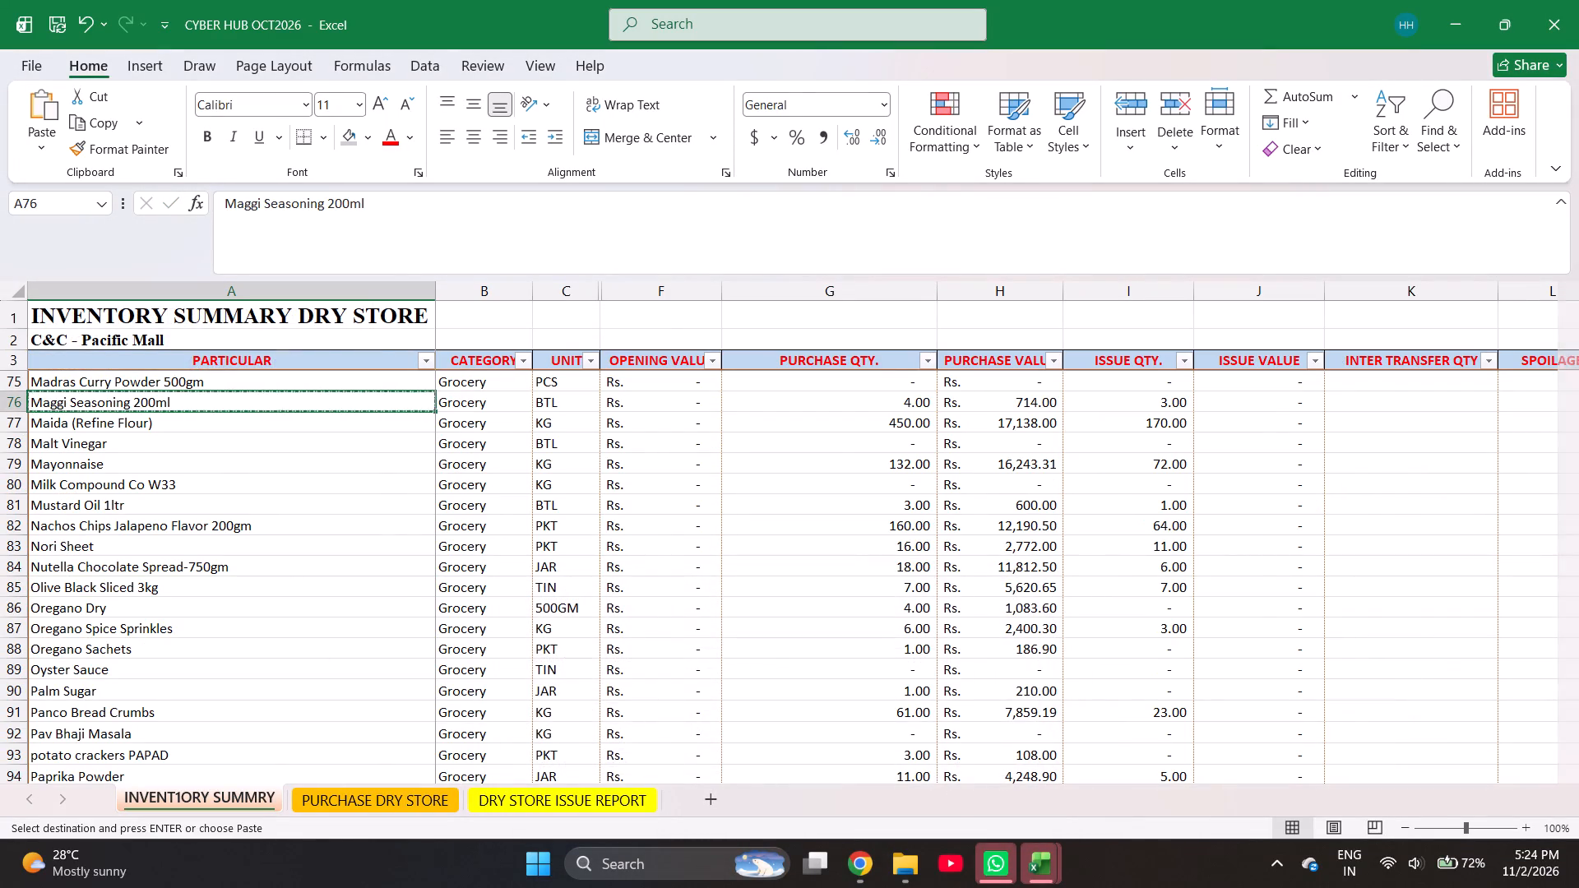
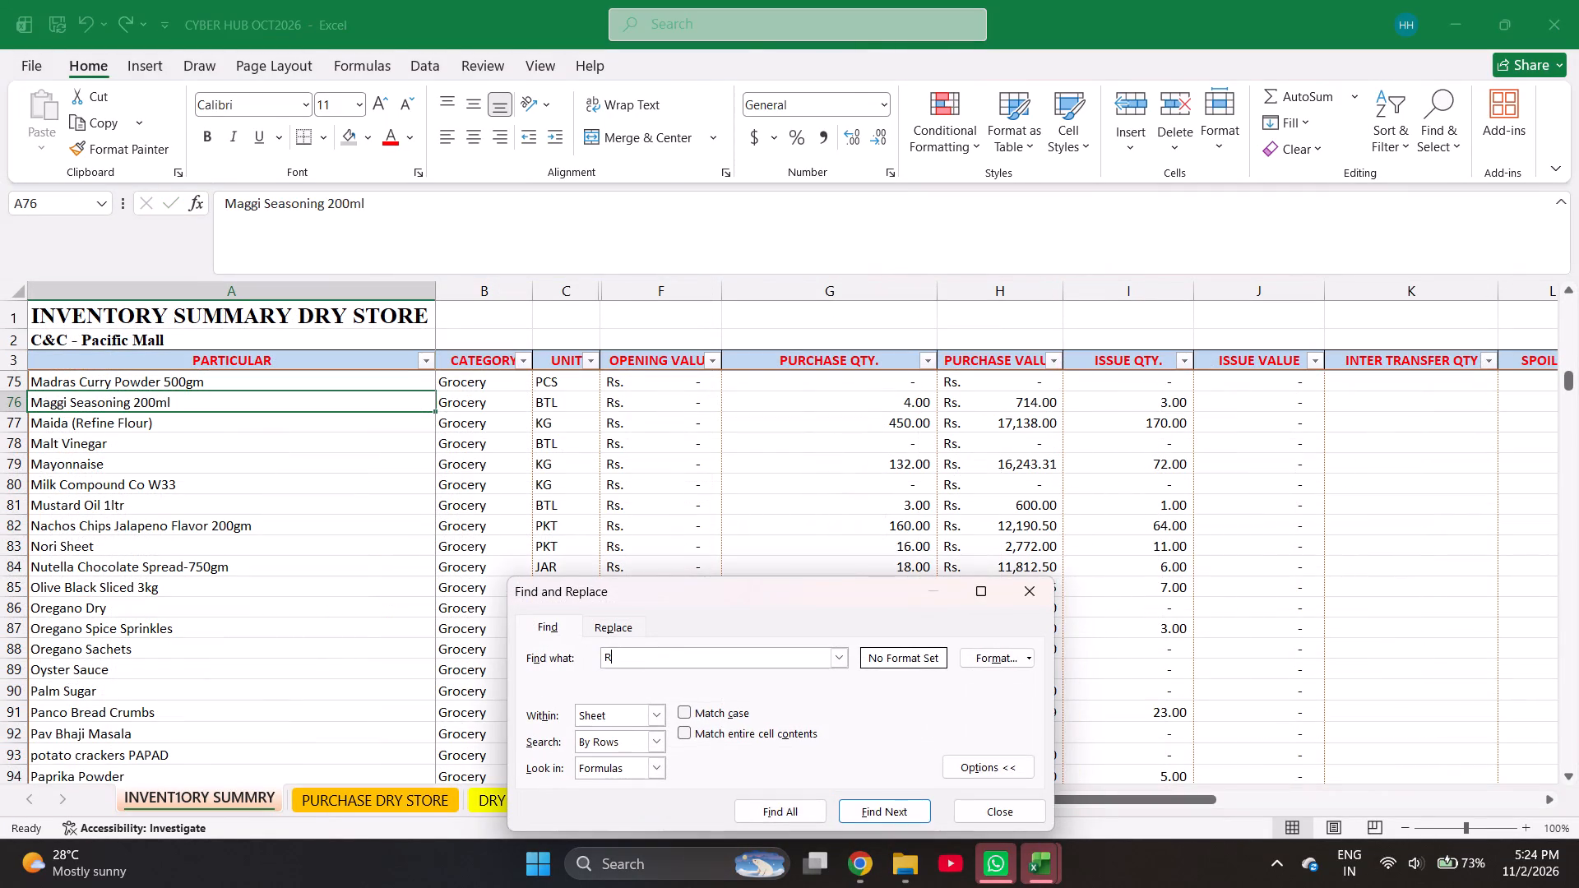
Find Red Curry Paste - Veg in the INVENTORY SUMMRY sheet by searching RED C and refining the search to RED CUR.
{"action": "type", "text": "ED D"}
{"action": "key", "text": "BackSpace"}
{"action": "key", "text": "c"}
{"action": "key", "text": "Return"}
{"action": "key", "text": "Escape"}
{"action": "key", "text": "ctrl+f"}
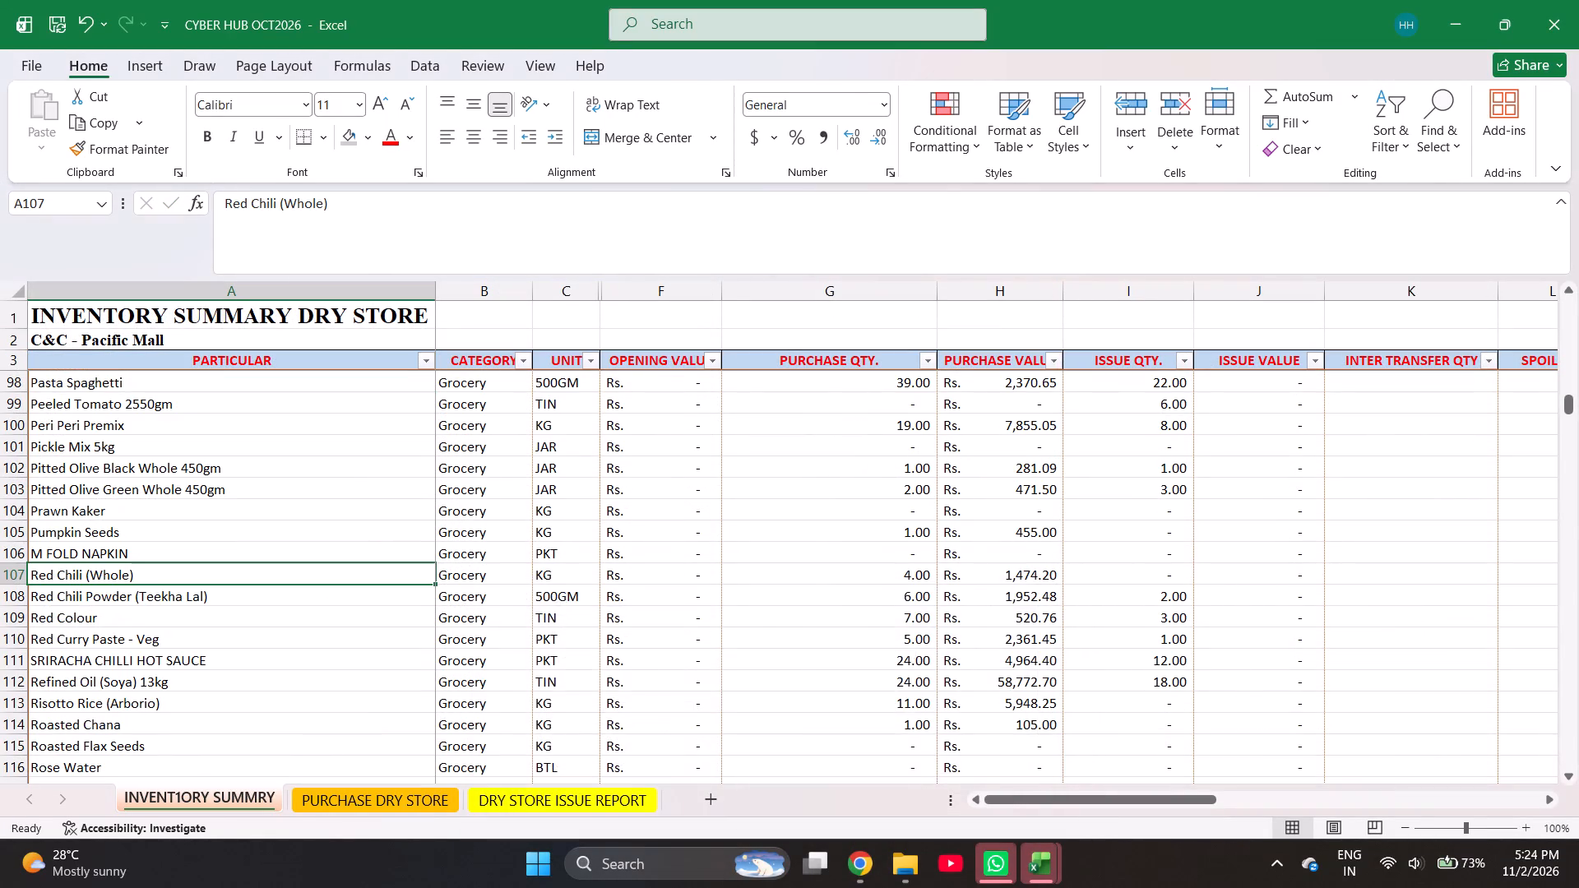
{"action": "key", "text": "Return"}
{"action": "key", "text": "Return"}
{"action": "key", "text": "Return"}
{"action": "key", "text": "Return"}
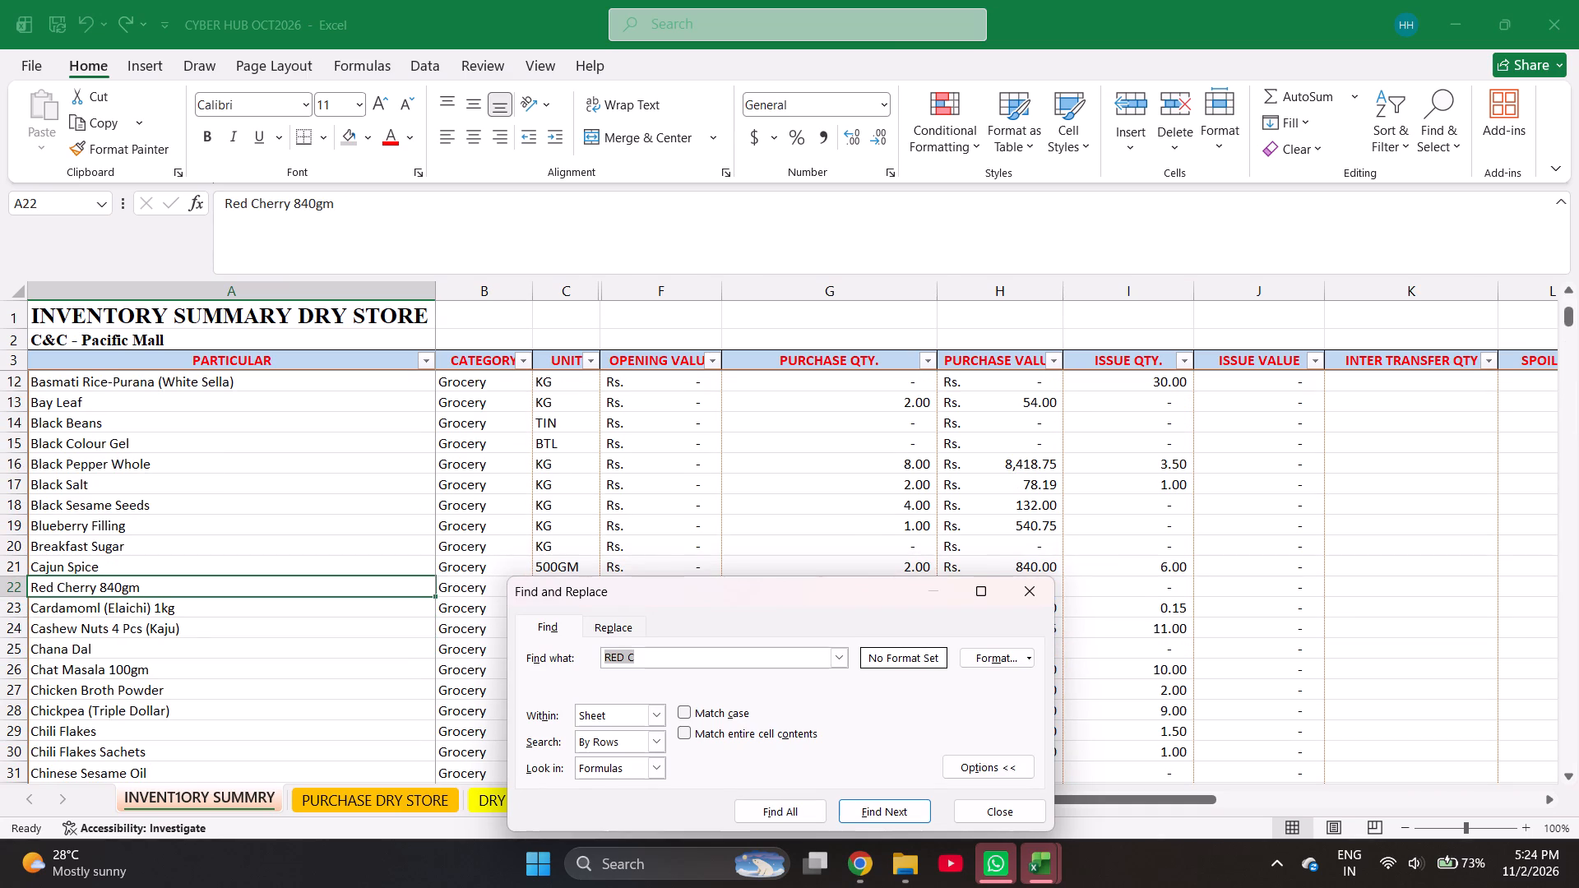
{"action": "key", "text": "Right"}
{"action": "type", "text": "UR"}
{"action": "key", "text": "Return"}
{"action": "key", "text": "Escape"}
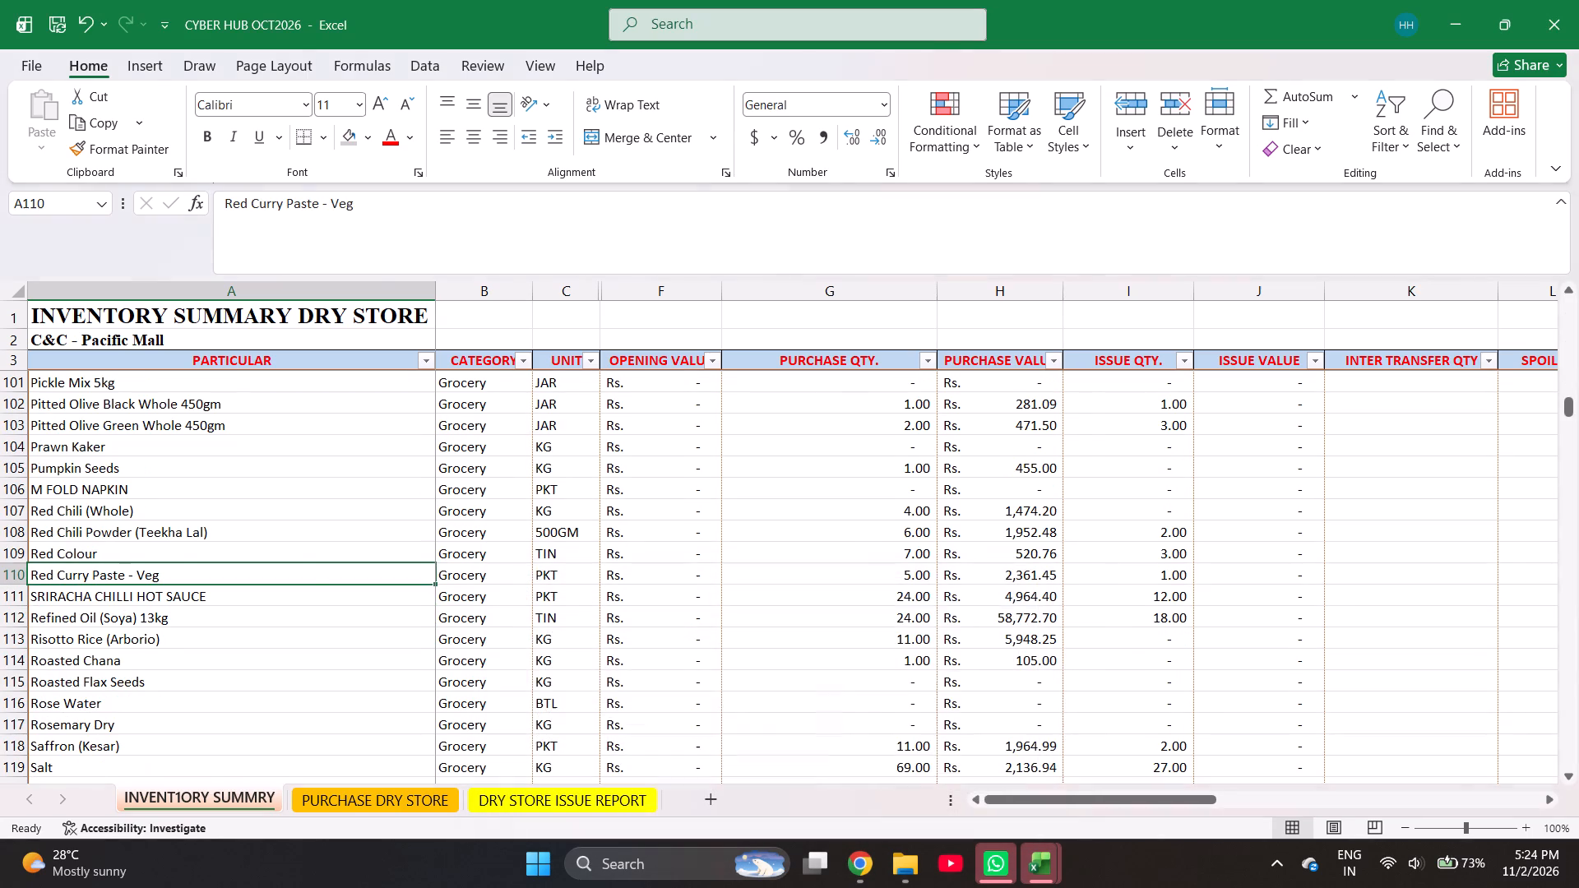
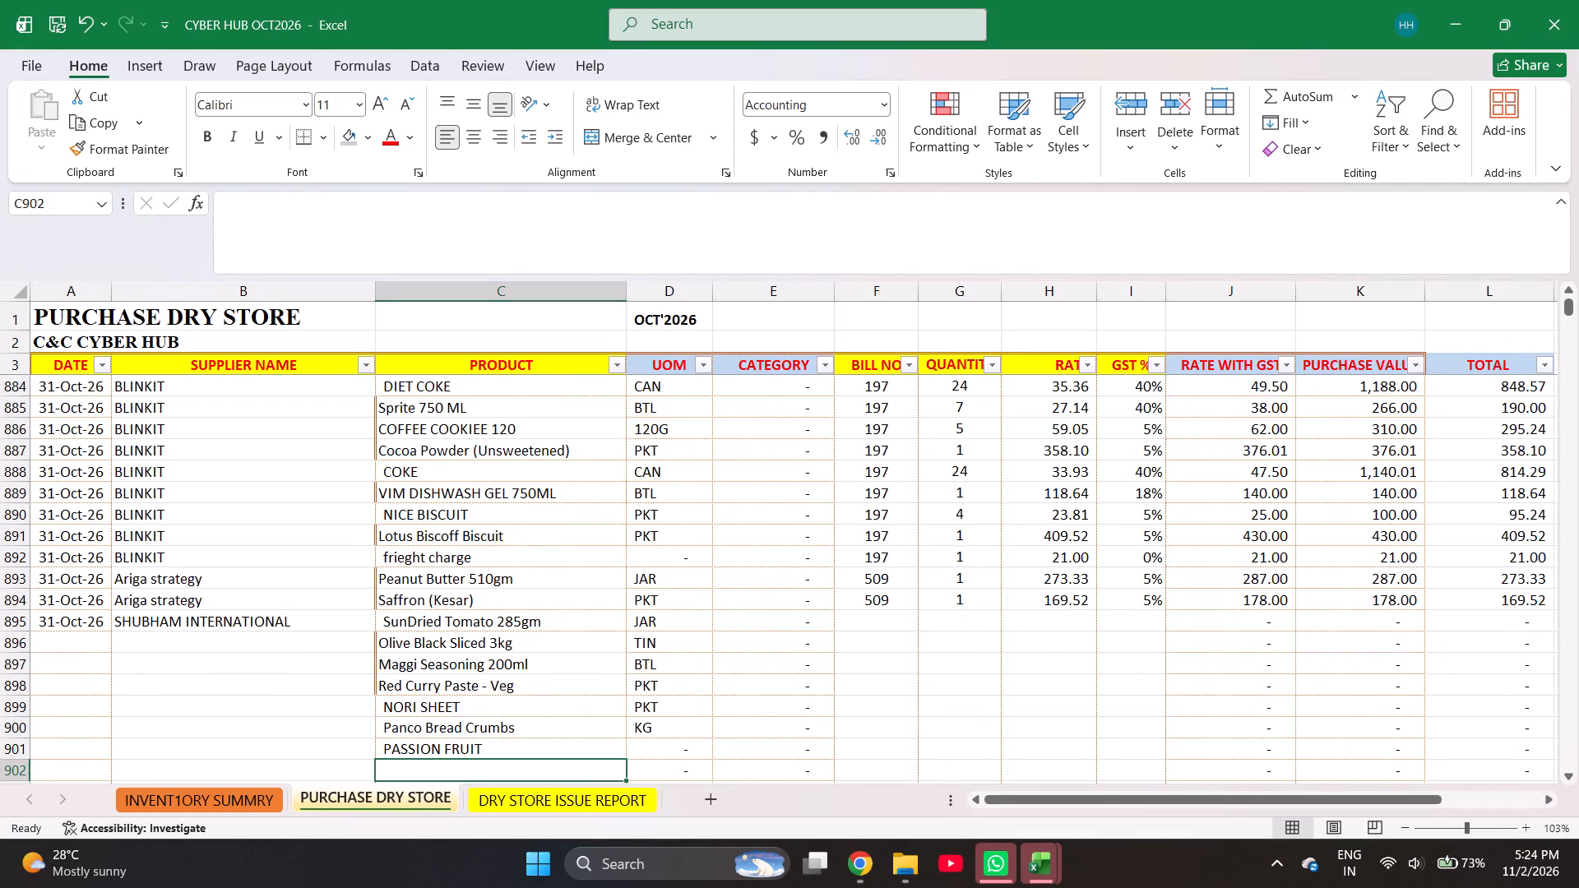
Search the INVENTORY SUMMRY sheet for PASS and copy PASSION FRUIT into product cell C901 of the PURCHASE DRY STORE sheet.
{"action": "key", "text": "ctrl+f"}
{"action": "type", "text": "PASS"}
{"action": "key", "text": "Return"}
{"action": "key", "text": "Escape"}
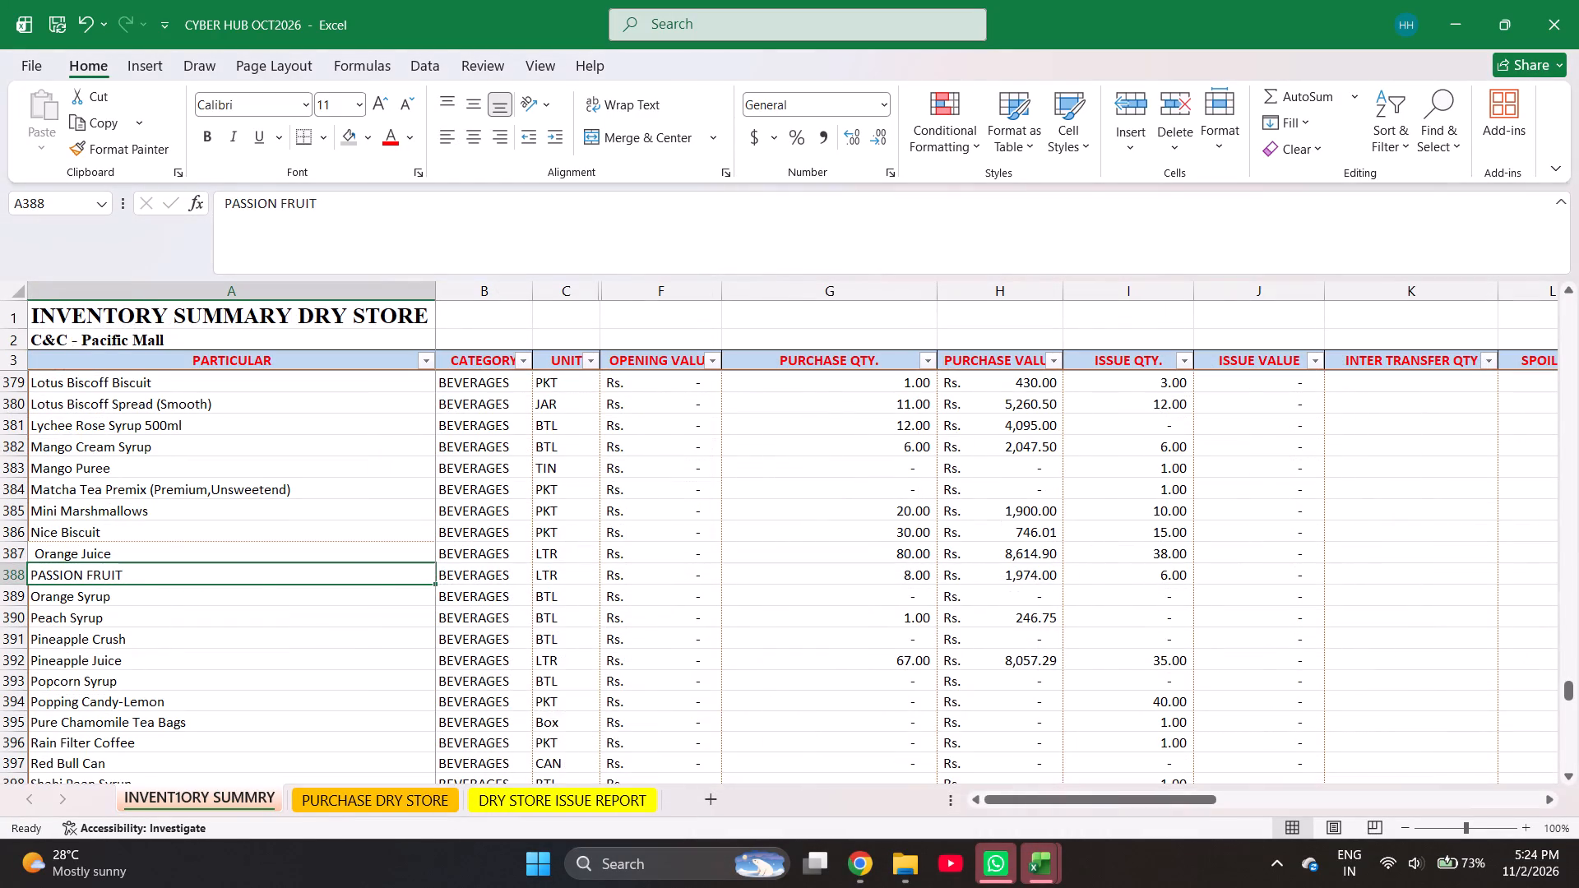
{"action": "key", "text": "ctrl+c"}
{"action": "key", "text": "ctrl+Page_Down"}
{"action": "key", "text": "Return"}
{"action": "key", "text": "ctrl+z"}
{"action": "key", "text": "Up"}
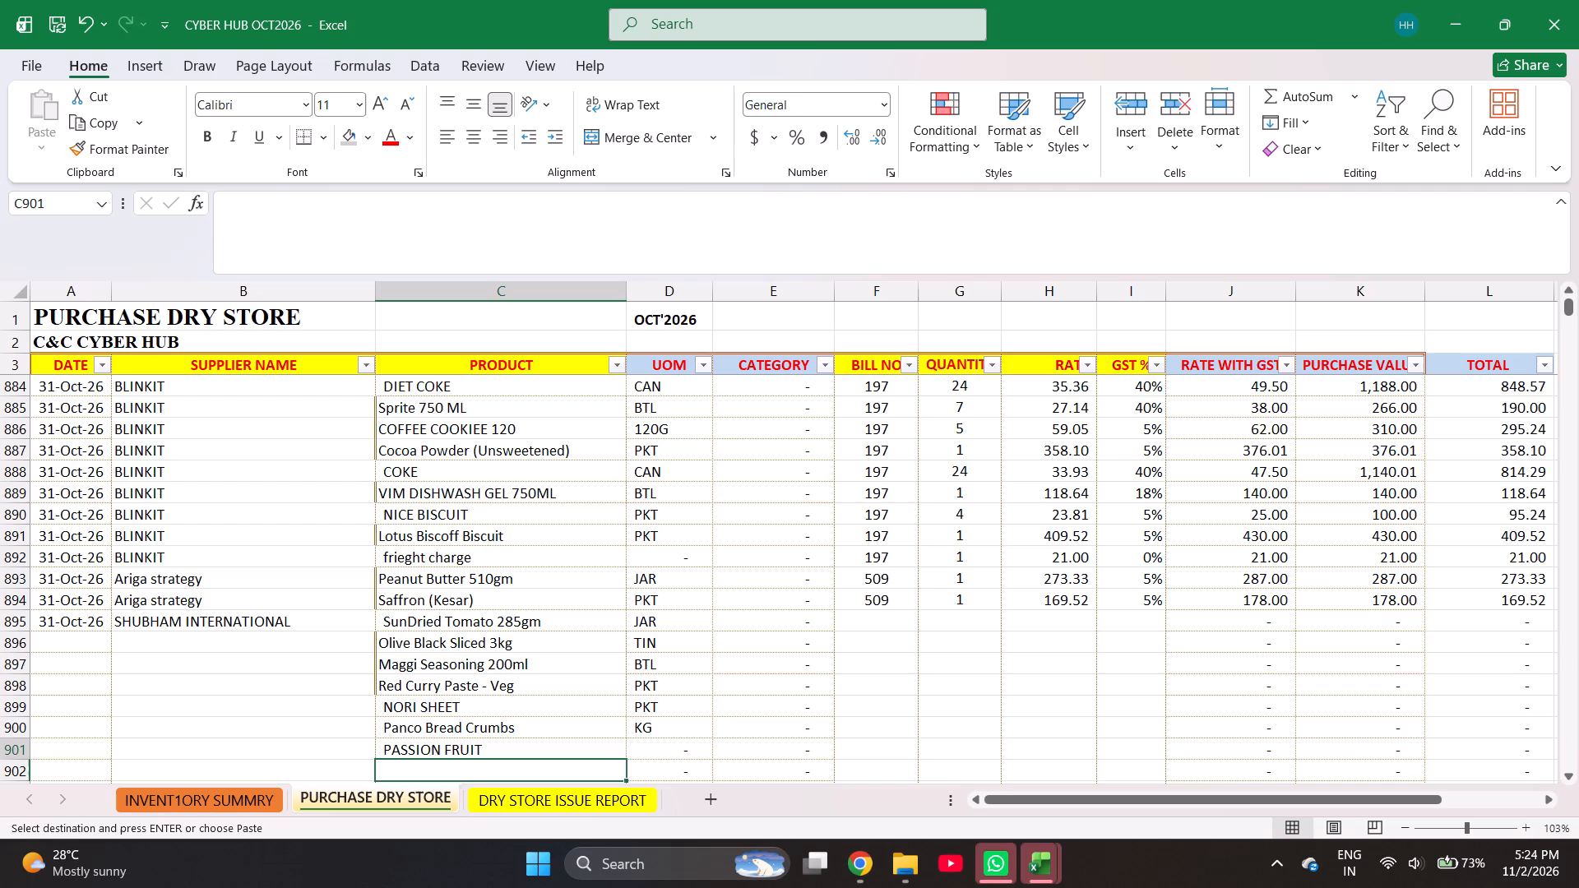
{"action": "key", "text": "Return"}
Select the SHUBHAM INTERNATIONAL product names in PURCHASE DRY STORE, from SunDried Tomato 285gm in row 895 downward.
{"action": "key", "text": "Left"}
{"action": "key", "text": "ctrl+Up"}
{"action": "key", "text": "Right"}
{"action": "key", "text": "shift+Down"}
{"action": "key", "text": "shift+Down"}
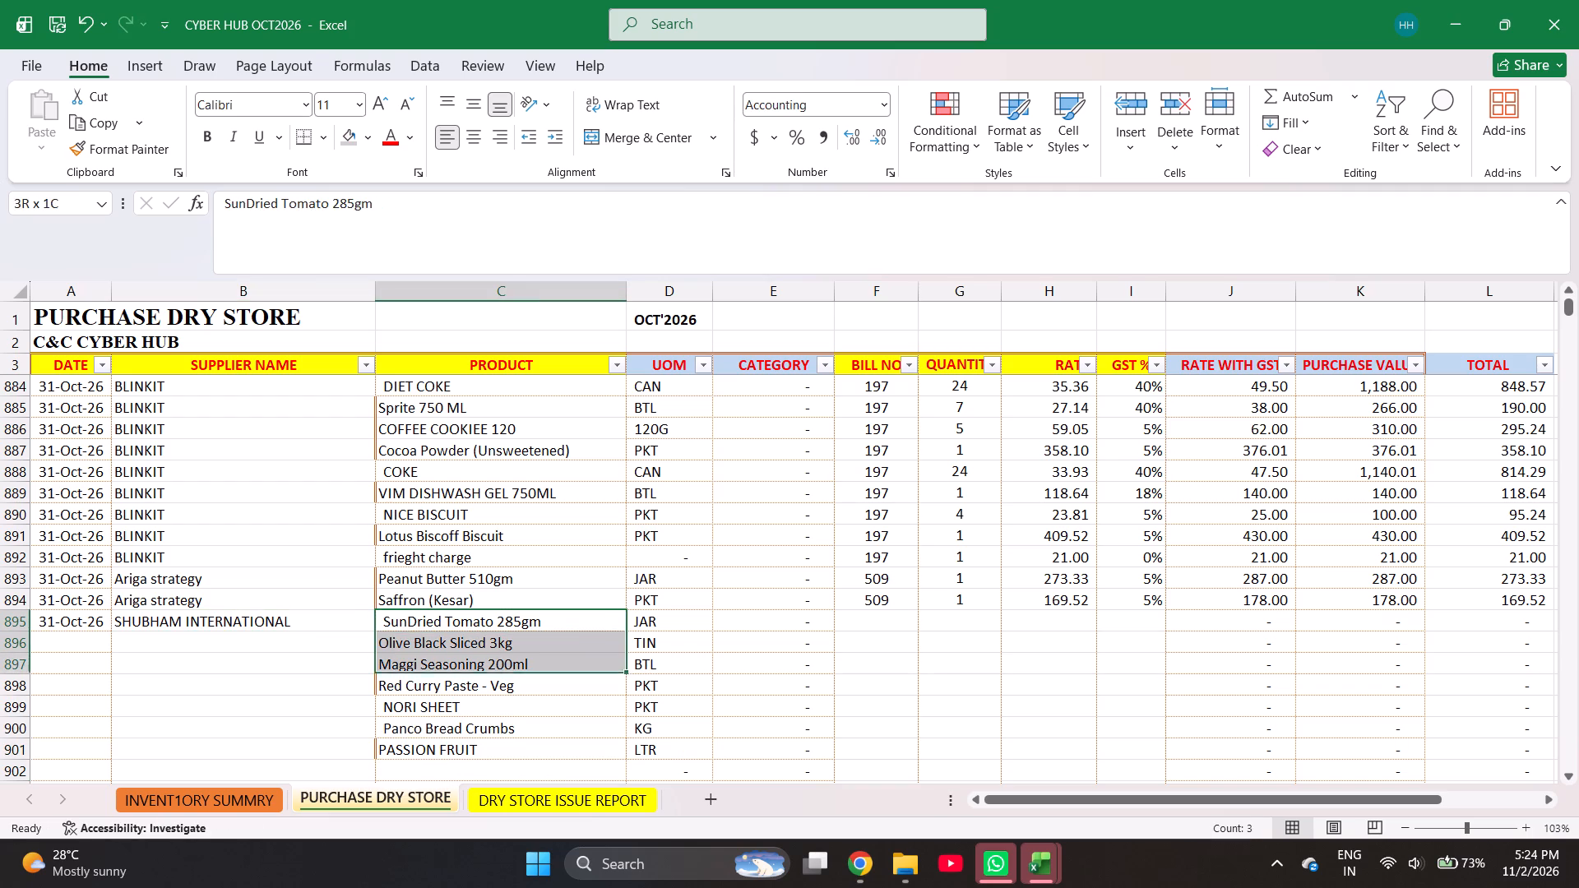
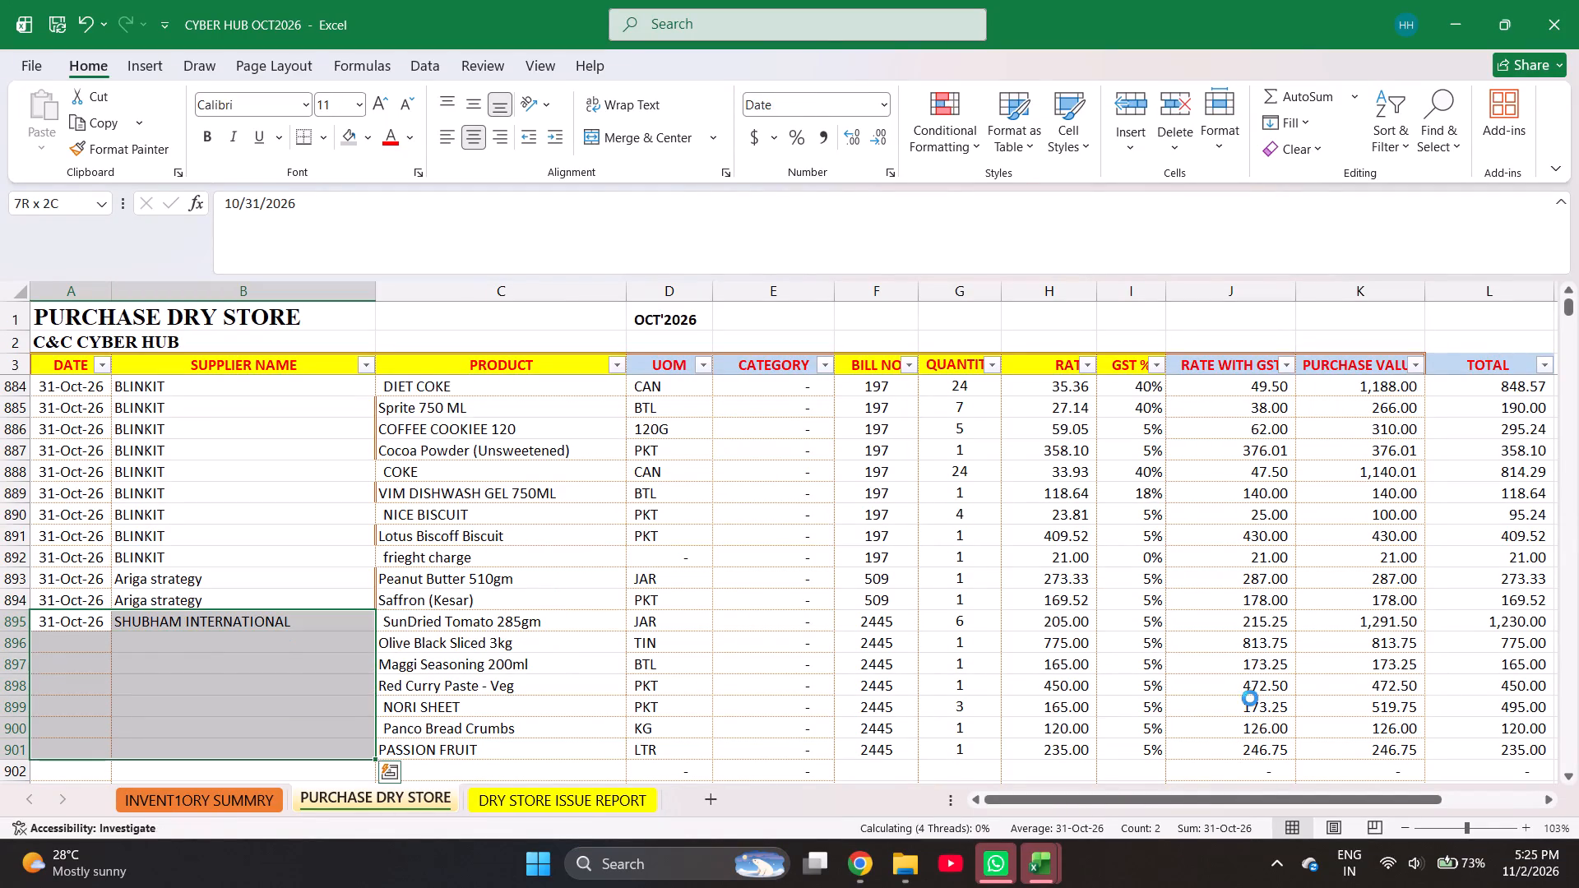
Select the purchase values of the SHUBHAM INTERNATIONAL bill 2445 items, from row 895 downward, to check their sum.
{"action": "key", "text": "ctrl+Right"}
{"action": "key", "text": "Left"}
{"action": "key", "text": "shift+Down"}
{"action": "key", "text": "shift+Down"}
{"action": "key", "text": "shift+Down"}
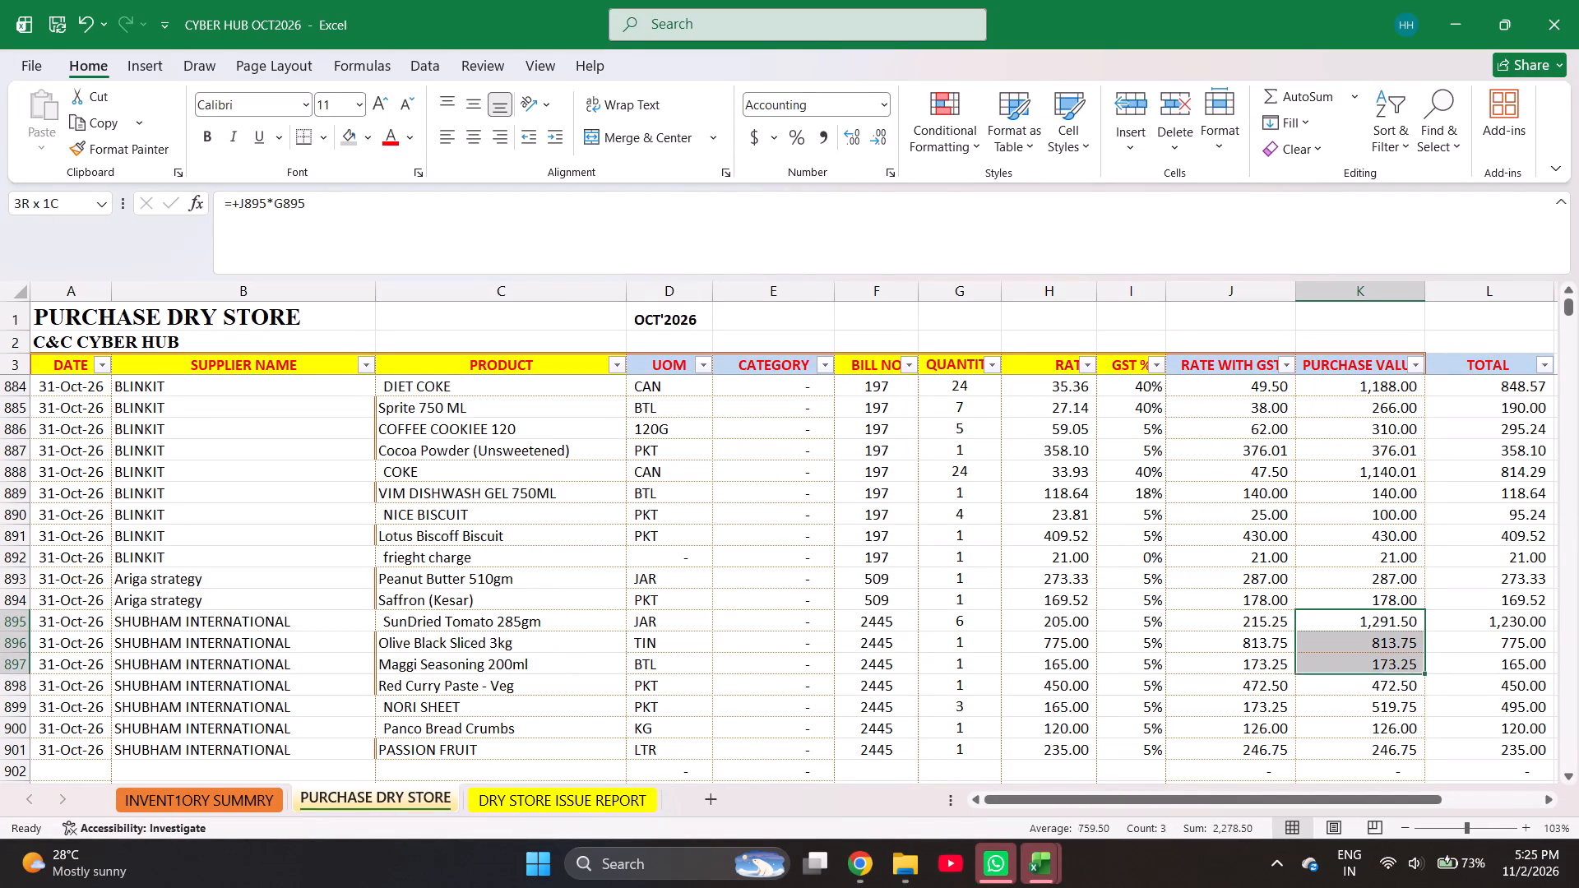
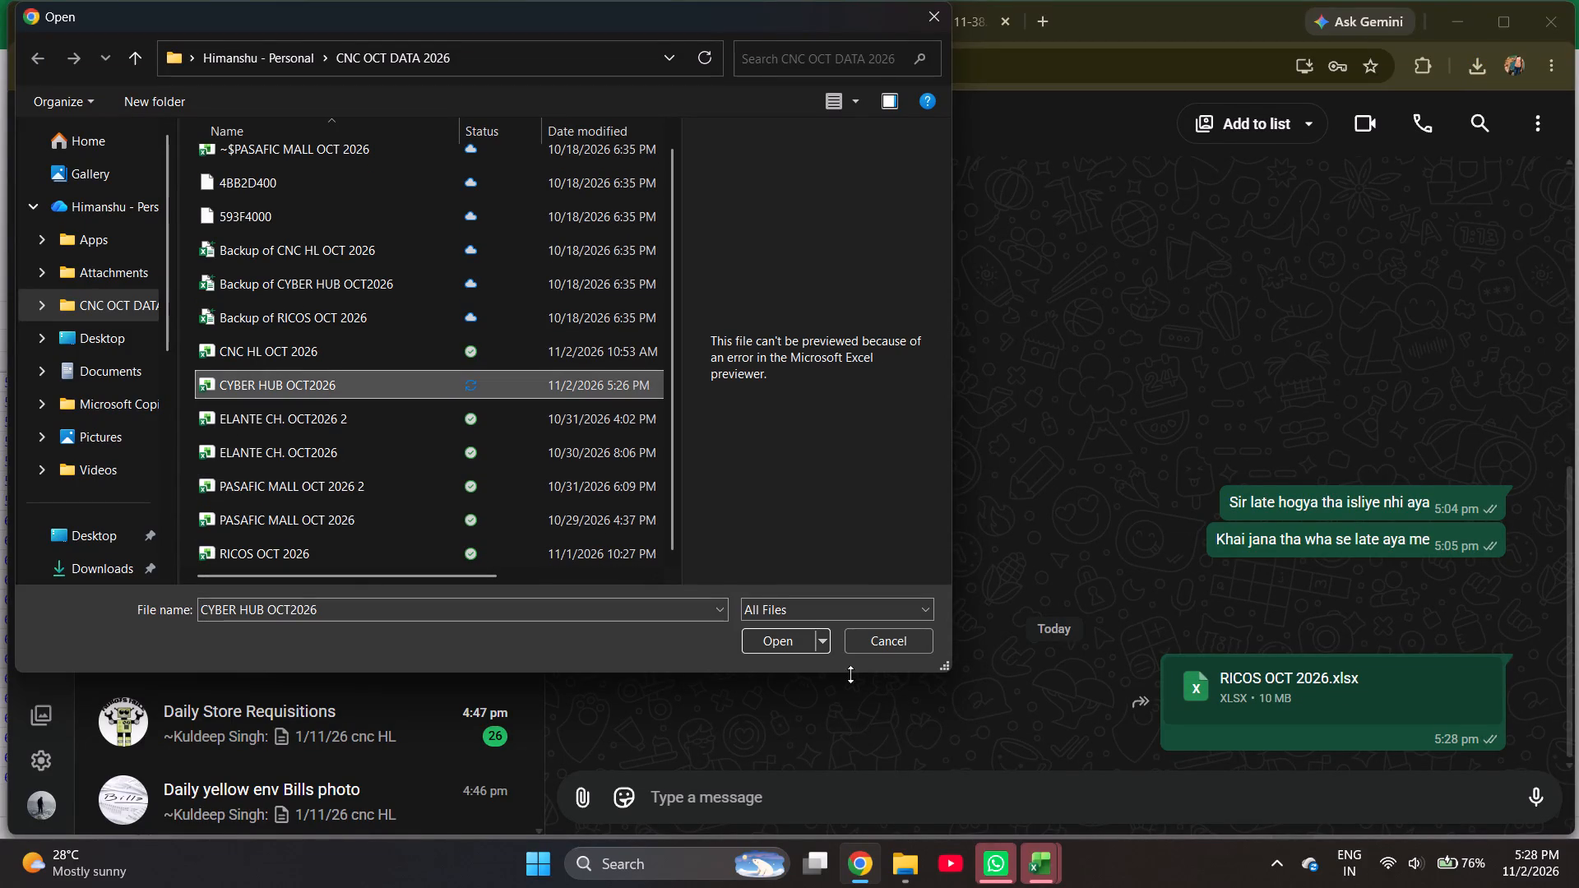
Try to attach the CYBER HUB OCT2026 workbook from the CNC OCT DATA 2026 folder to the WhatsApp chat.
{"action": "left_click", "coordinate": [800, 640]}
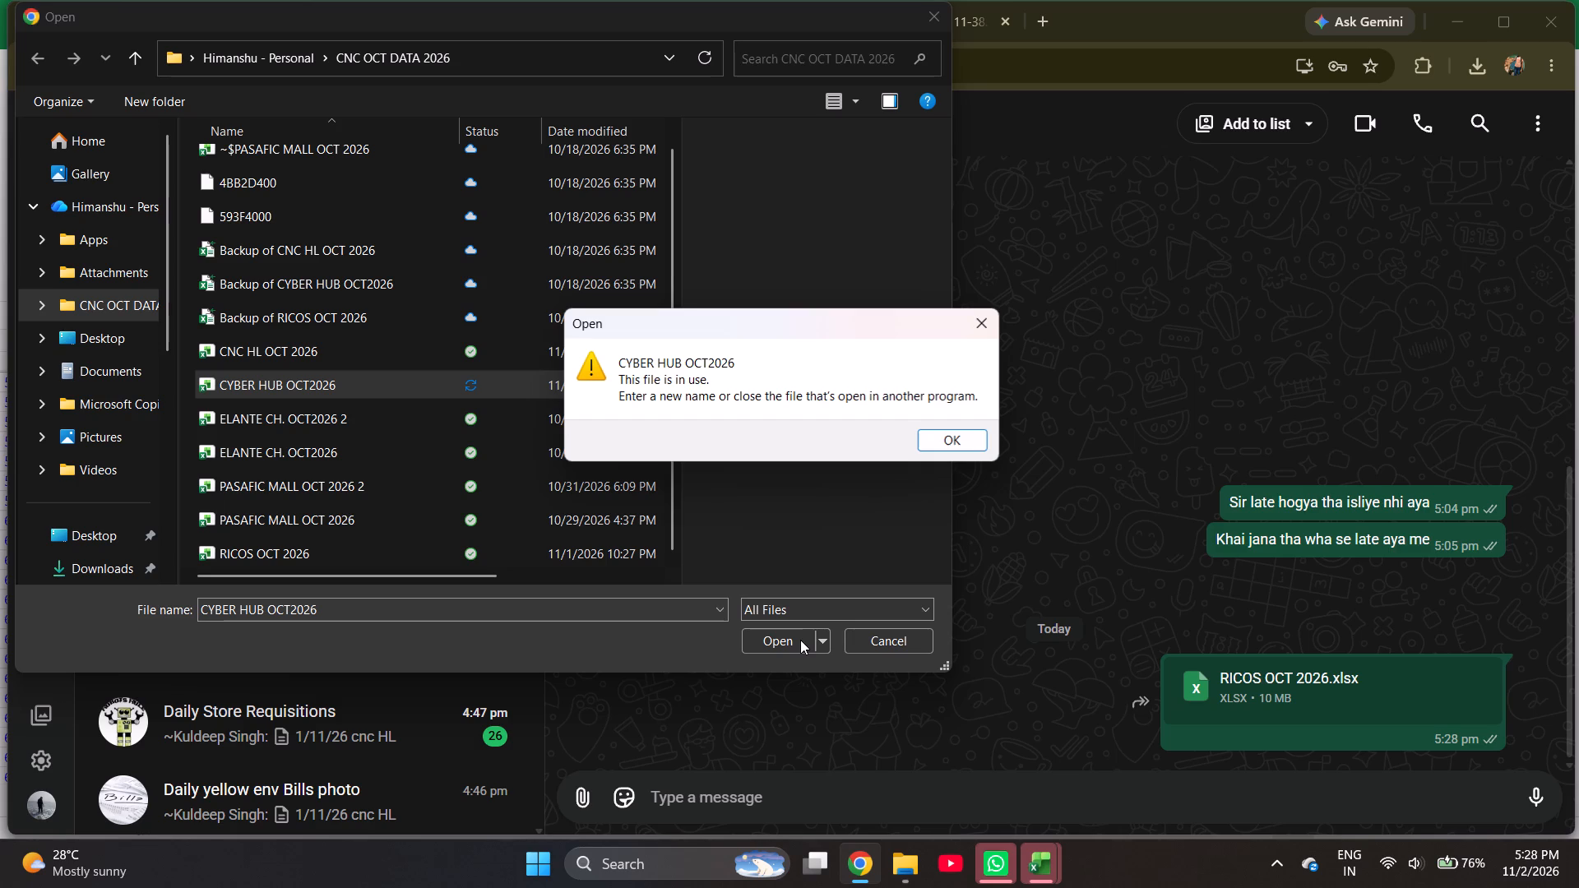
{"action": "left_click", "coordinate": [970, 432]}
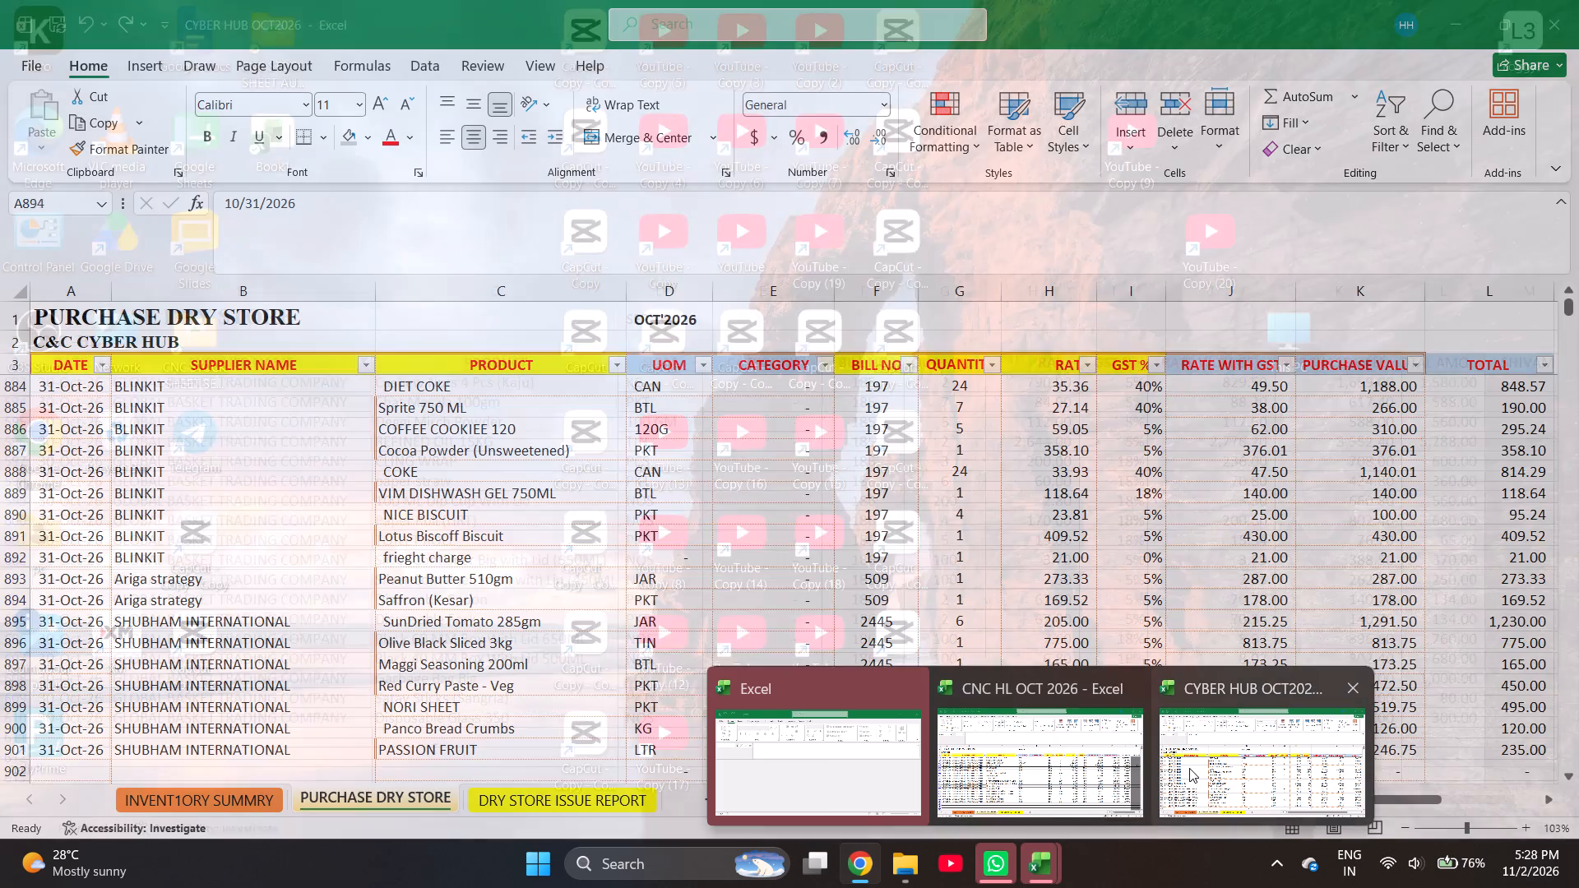
Switch to the open CYBER HUB OCT2026 workbook in Excel.
{"action": "left_click", "coordinate": [1189, 768]}
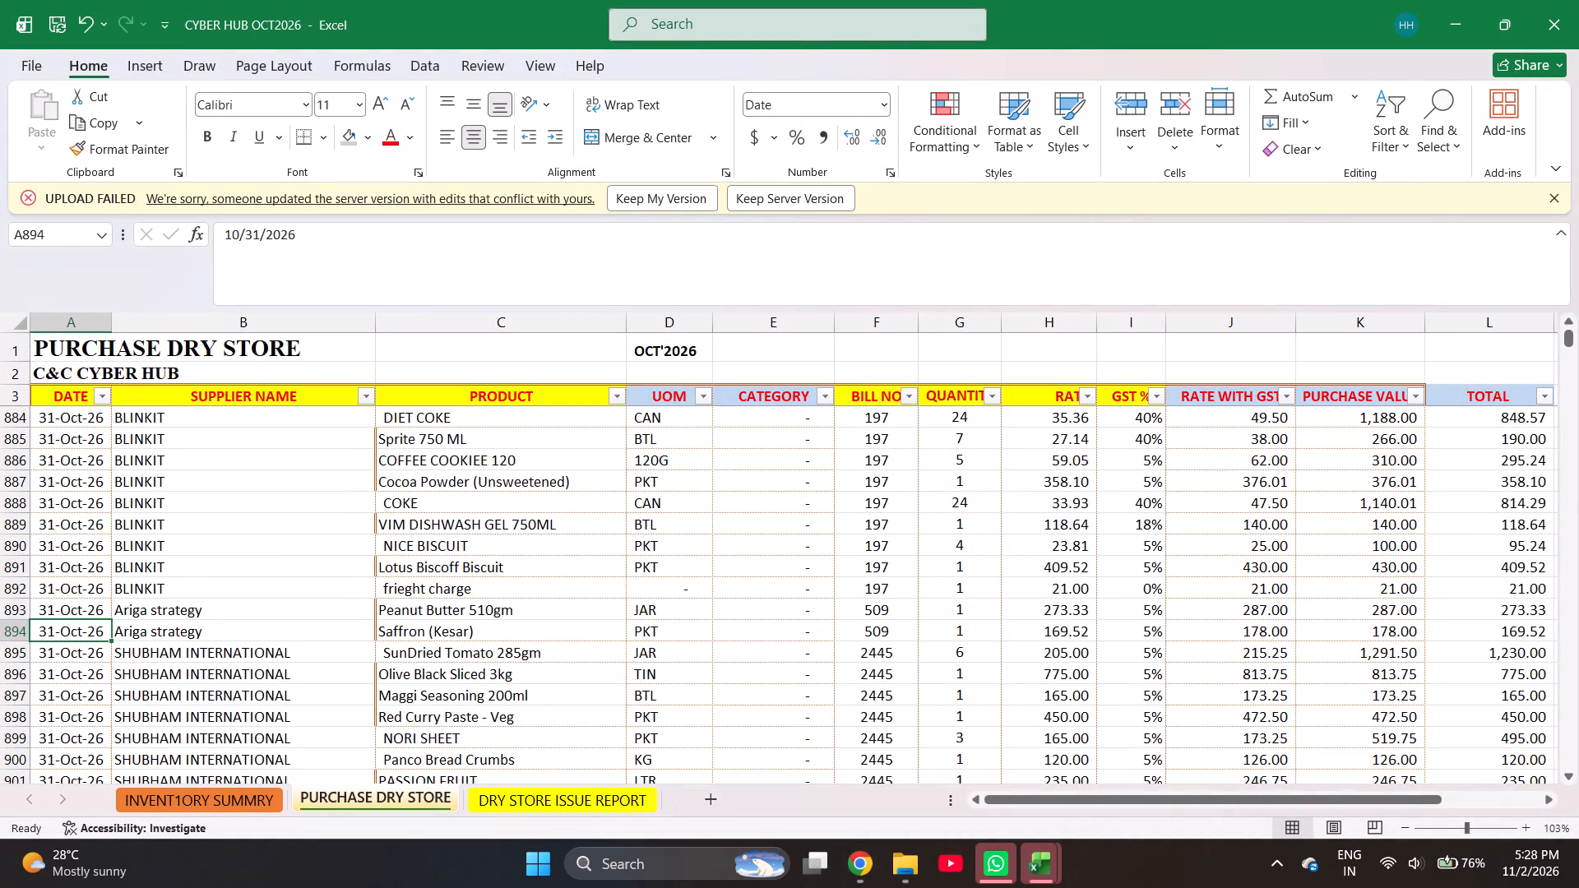
Select an empty supplier cell below the last SHUBHAM INTERNATIONAL row and save the CYBER HUB OCT2026 workbook.
{"action": "scroll", "coordinate": [1255, 505], "scroll_direction": "down", "scroll_amount": 2}
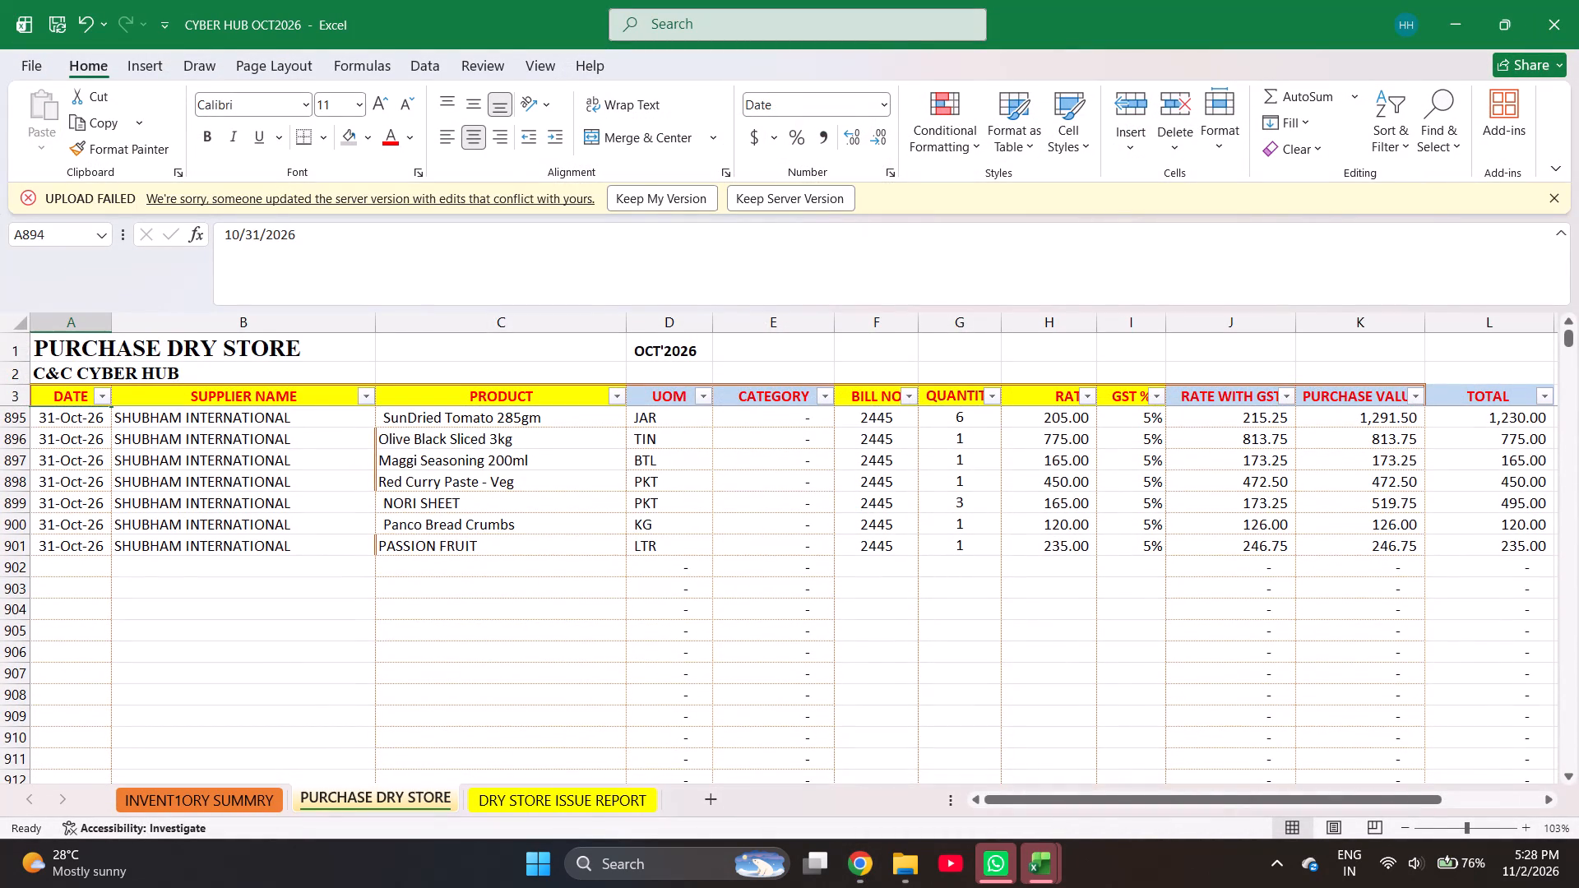
{"action": "left_click", "coordinate": [165, 585]}
{"action": "key", "text": "ctrl+s"}
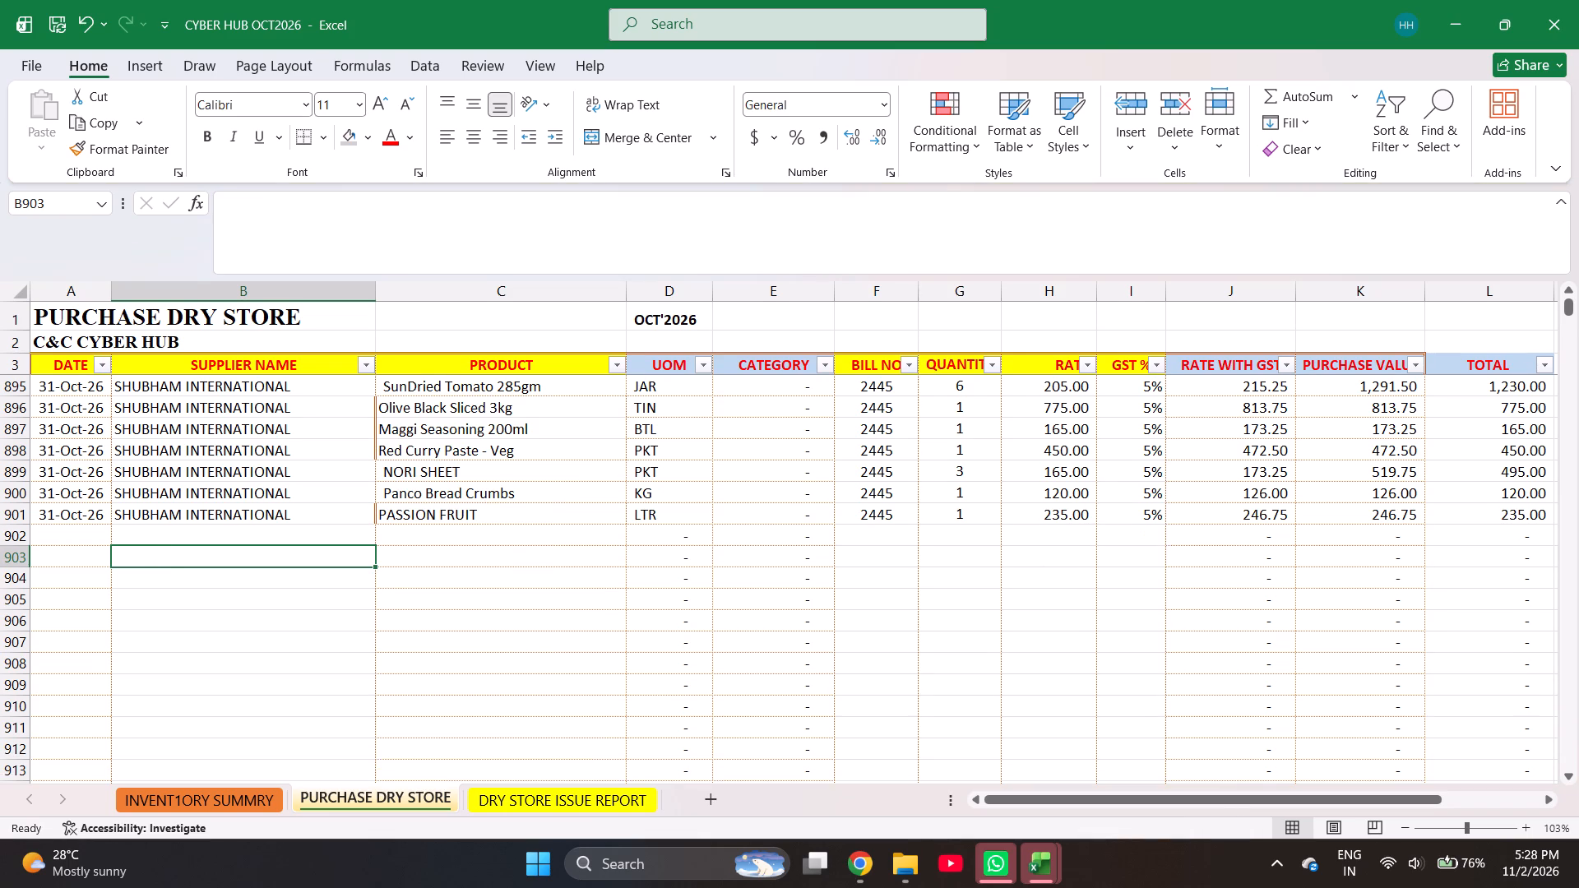
{"action": "key", "text": "ctrl+s"}
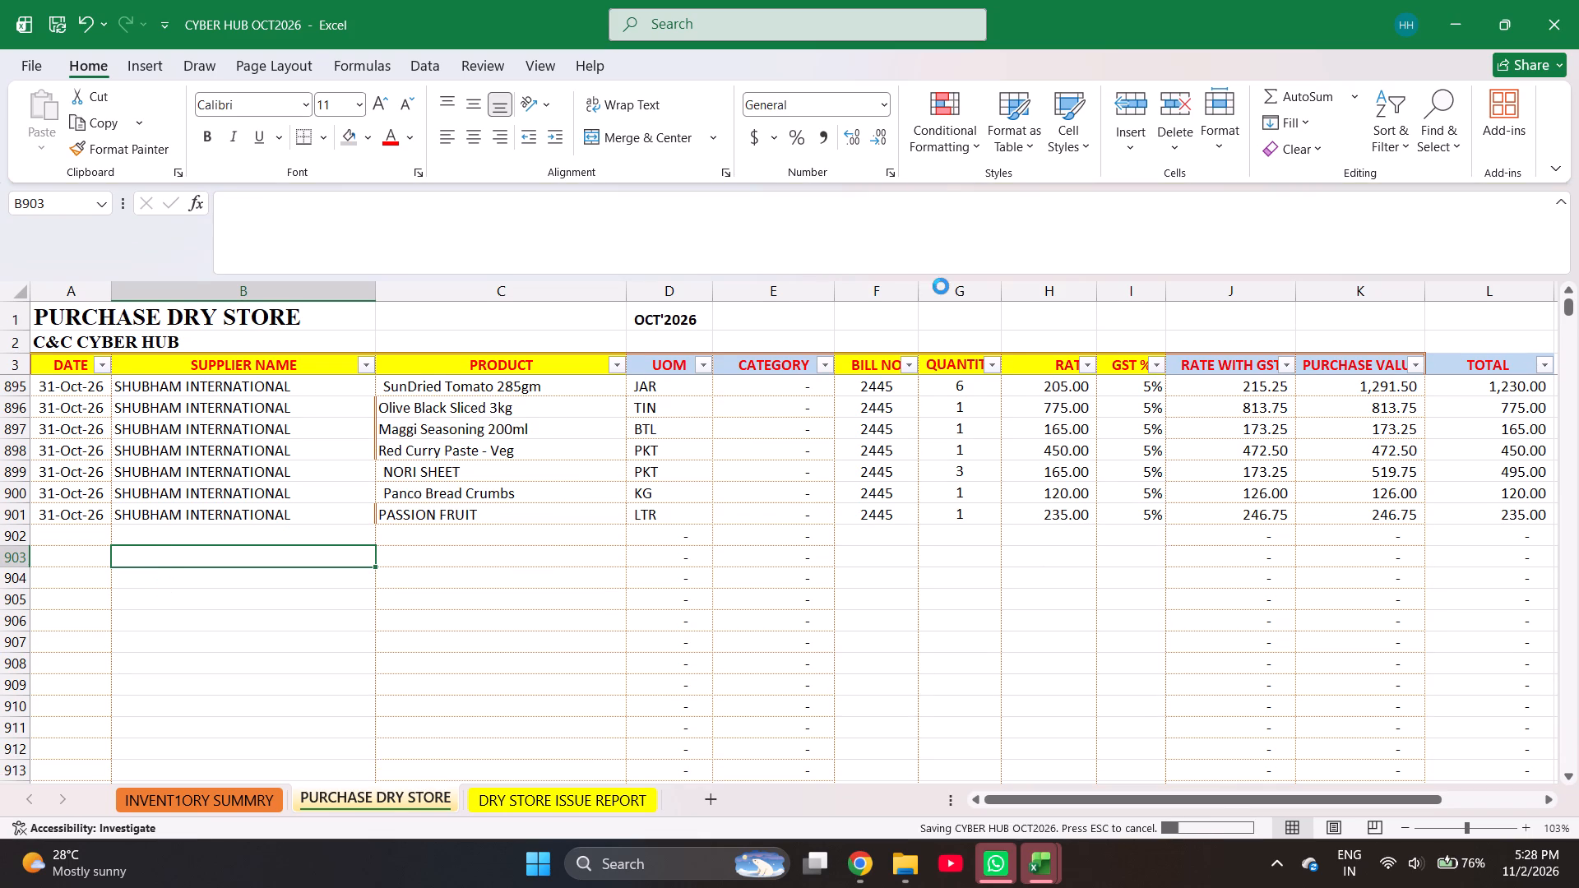
Close the CYBER HUB OCT2026 workbook.
{"action": "left_click", "coordinate": [1554, 24]}
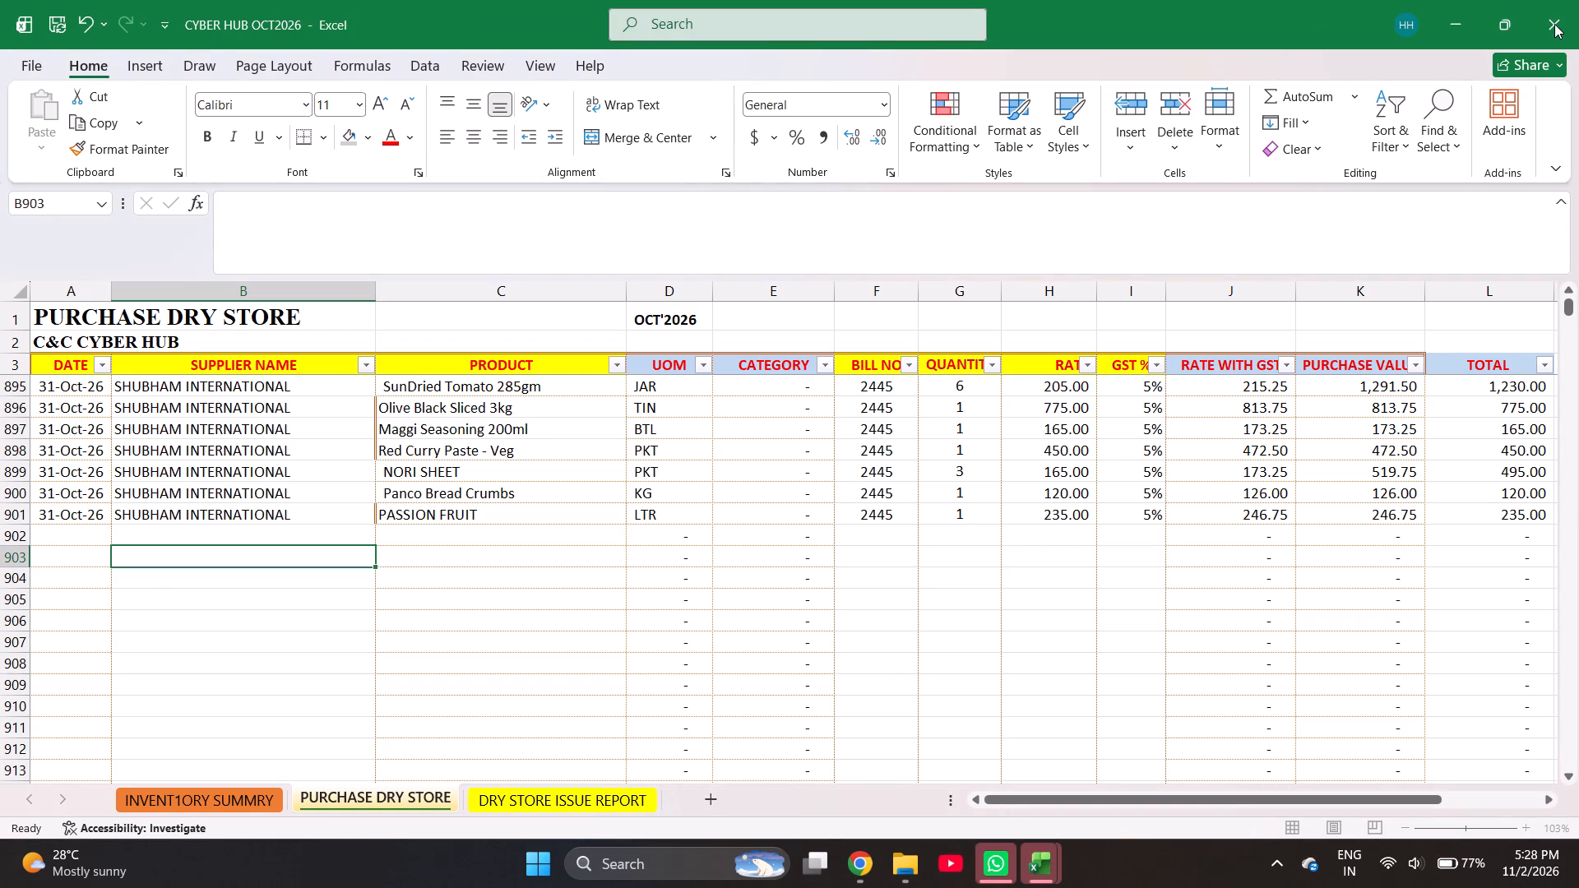
{"action": "left_click", "coordinate": [1554, 24]}
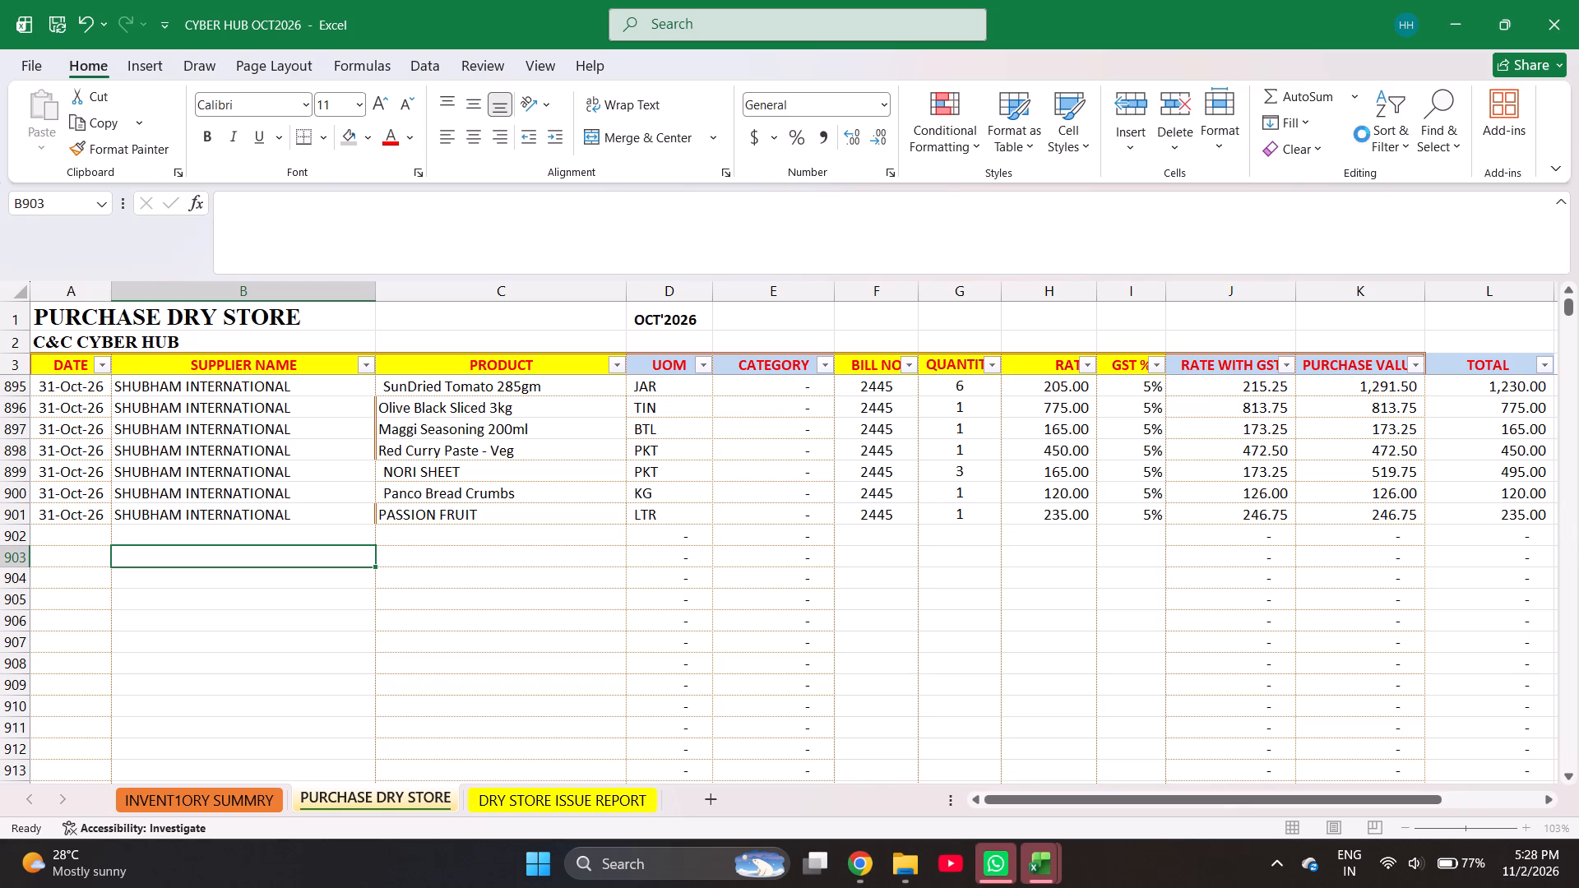